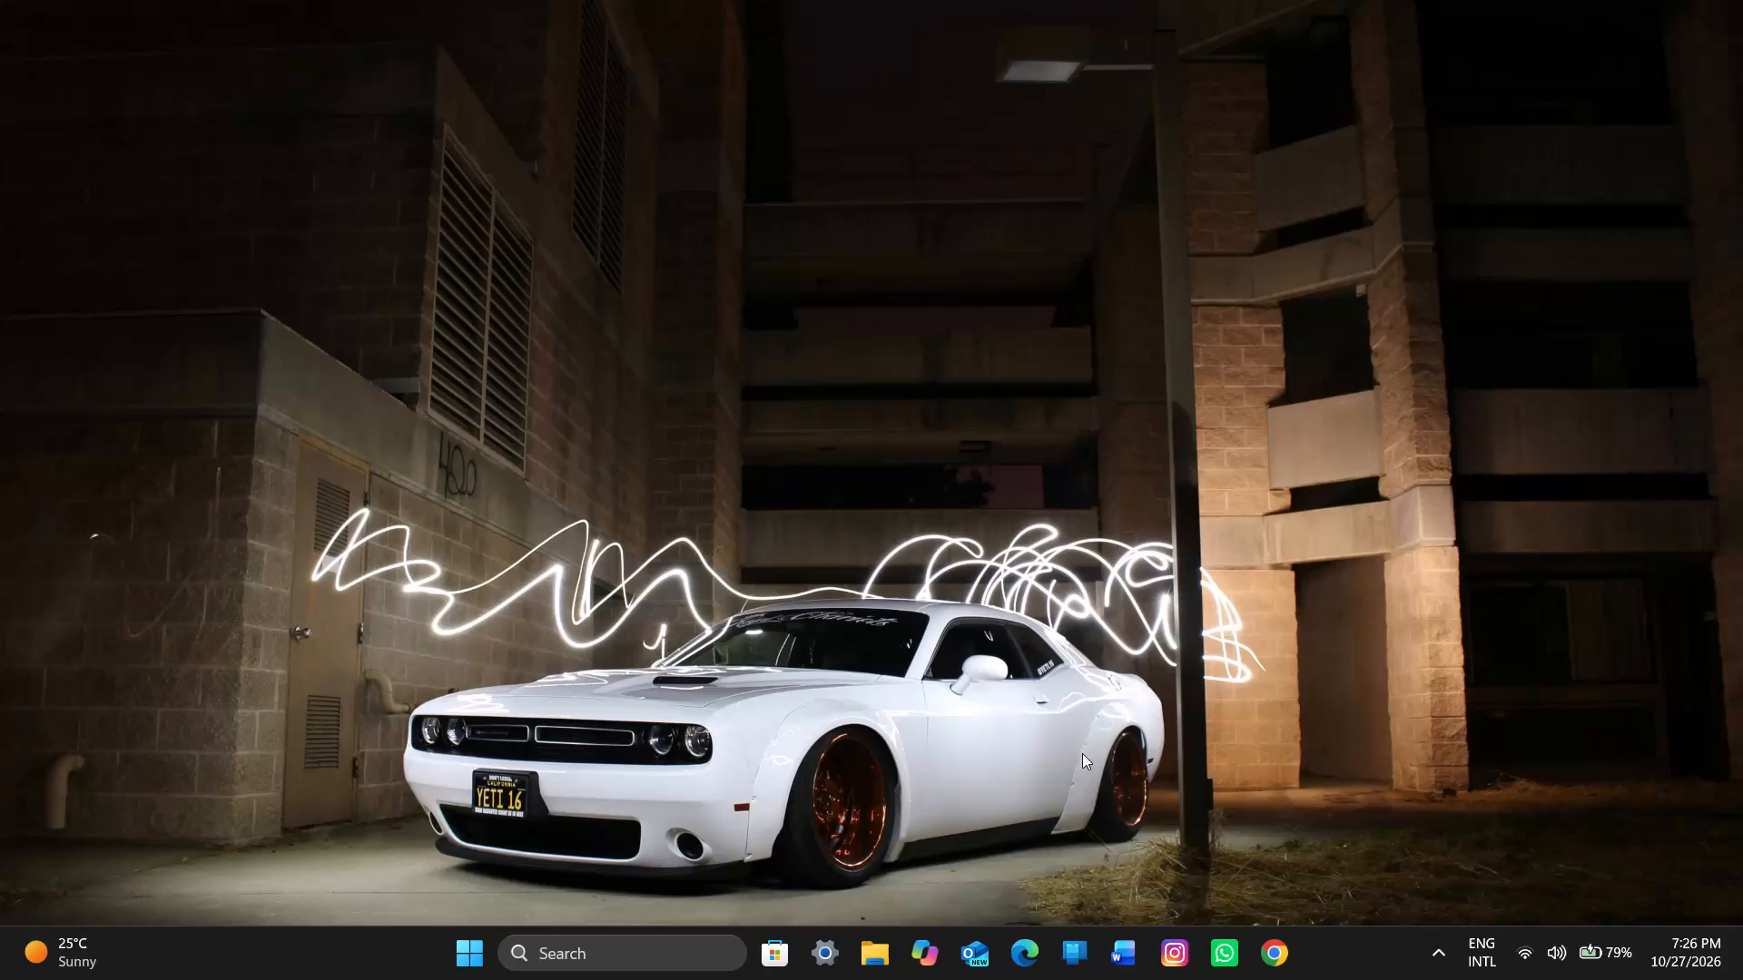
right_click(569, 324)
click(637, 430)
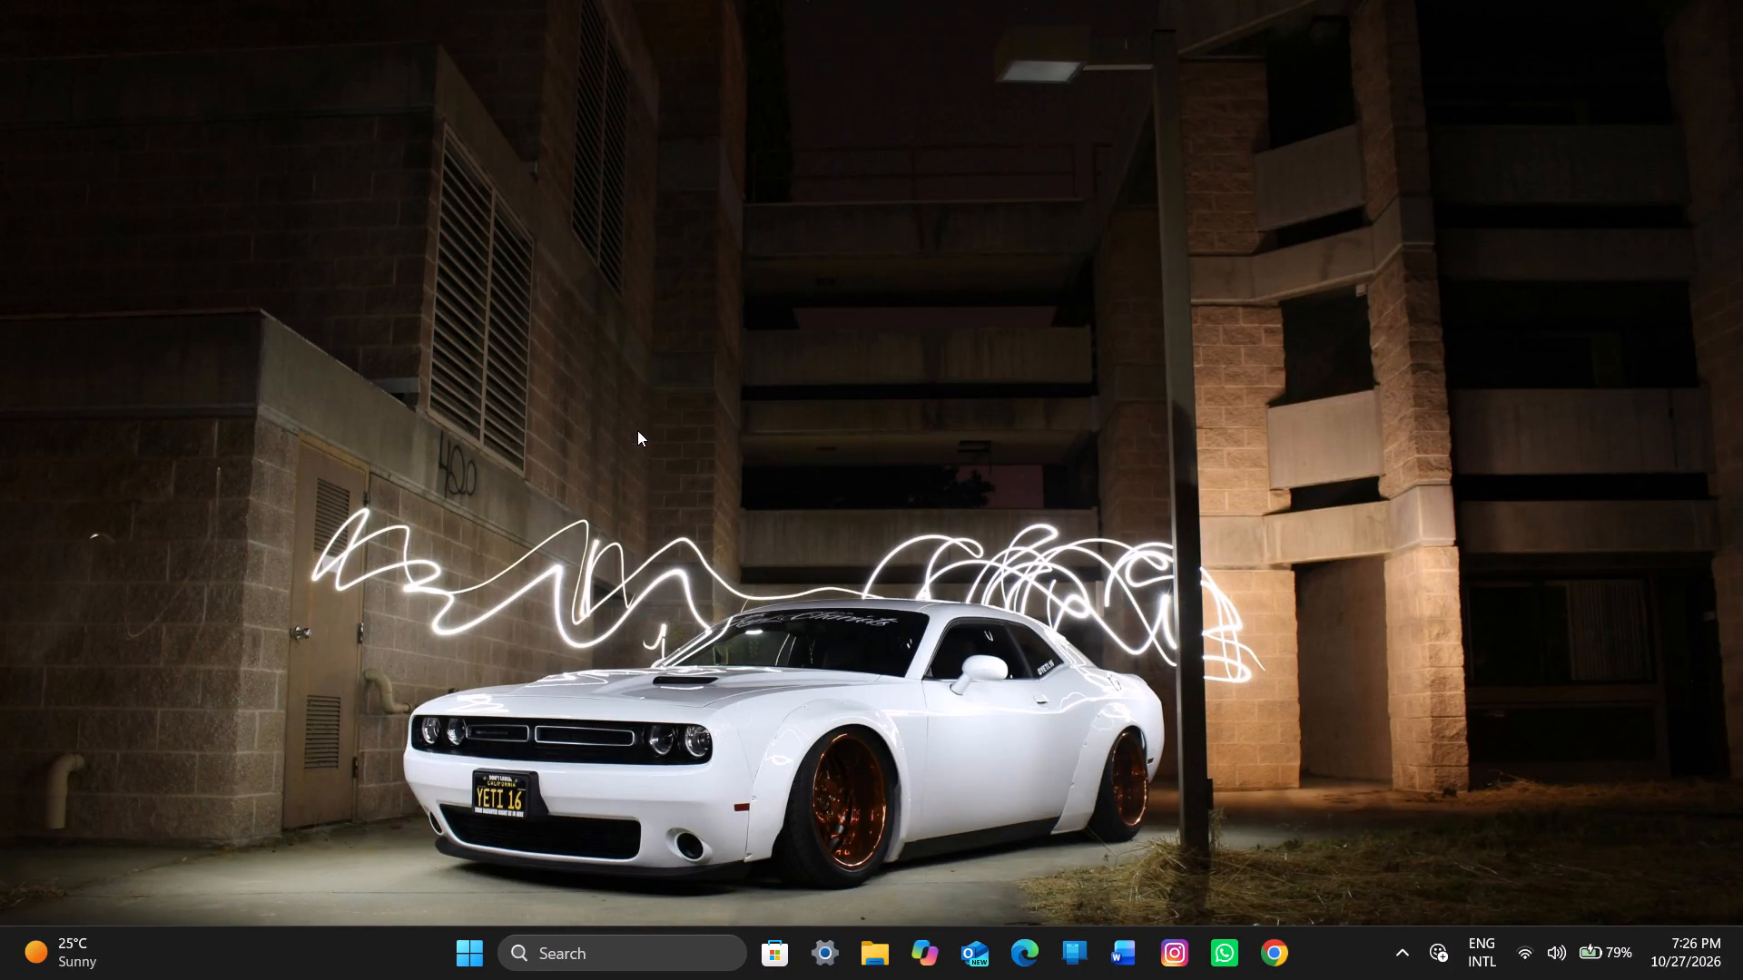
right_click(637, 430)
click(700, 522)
Open the Google Chrome browser.
click(1256, 949)
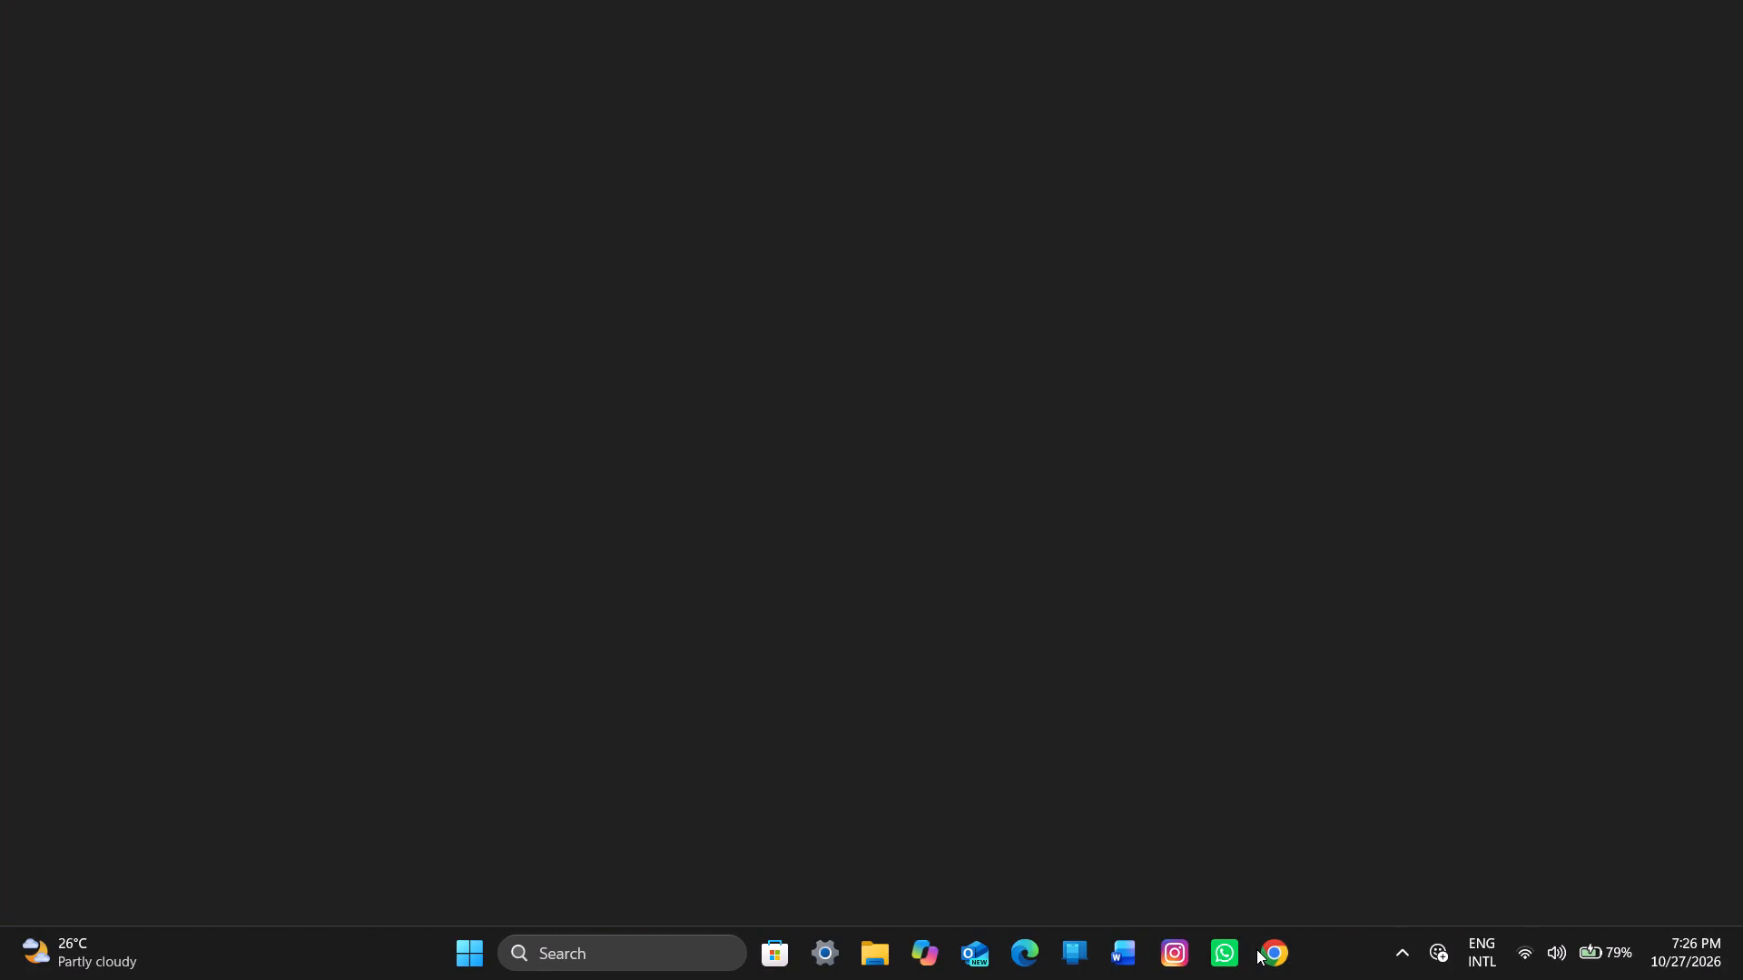
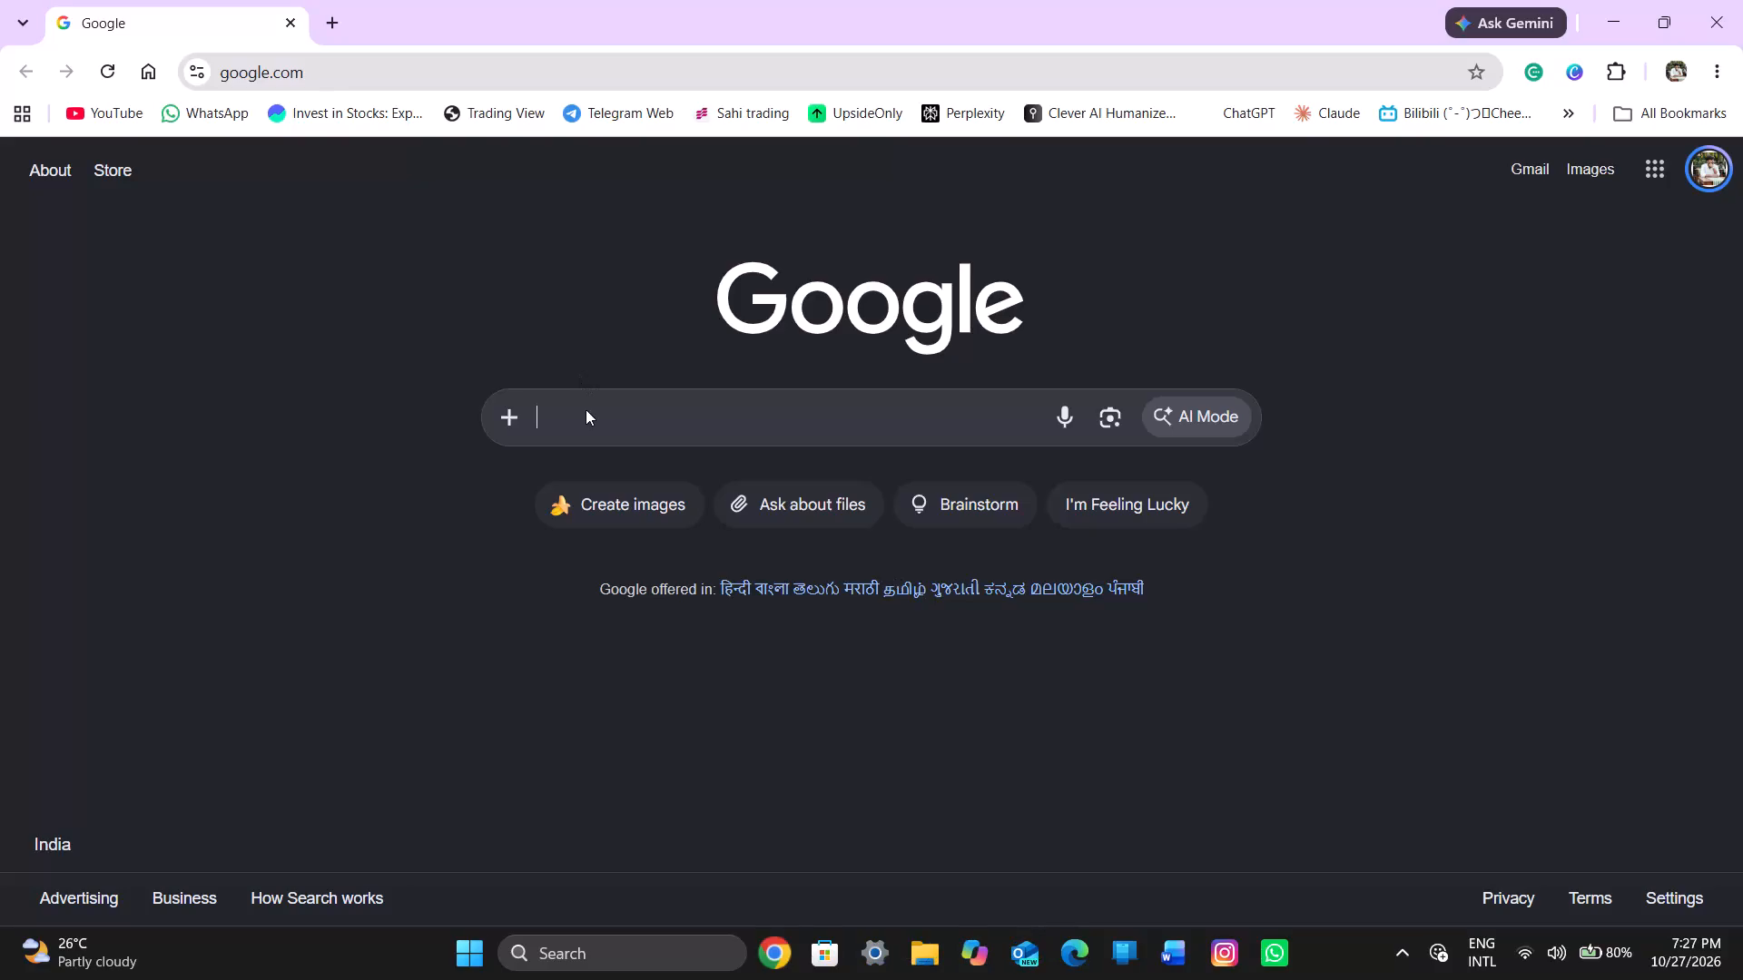
Replace the current web address with canva.com and load the Canva home page.
click(366, 64)
click(366, 64)
click(366, 64)
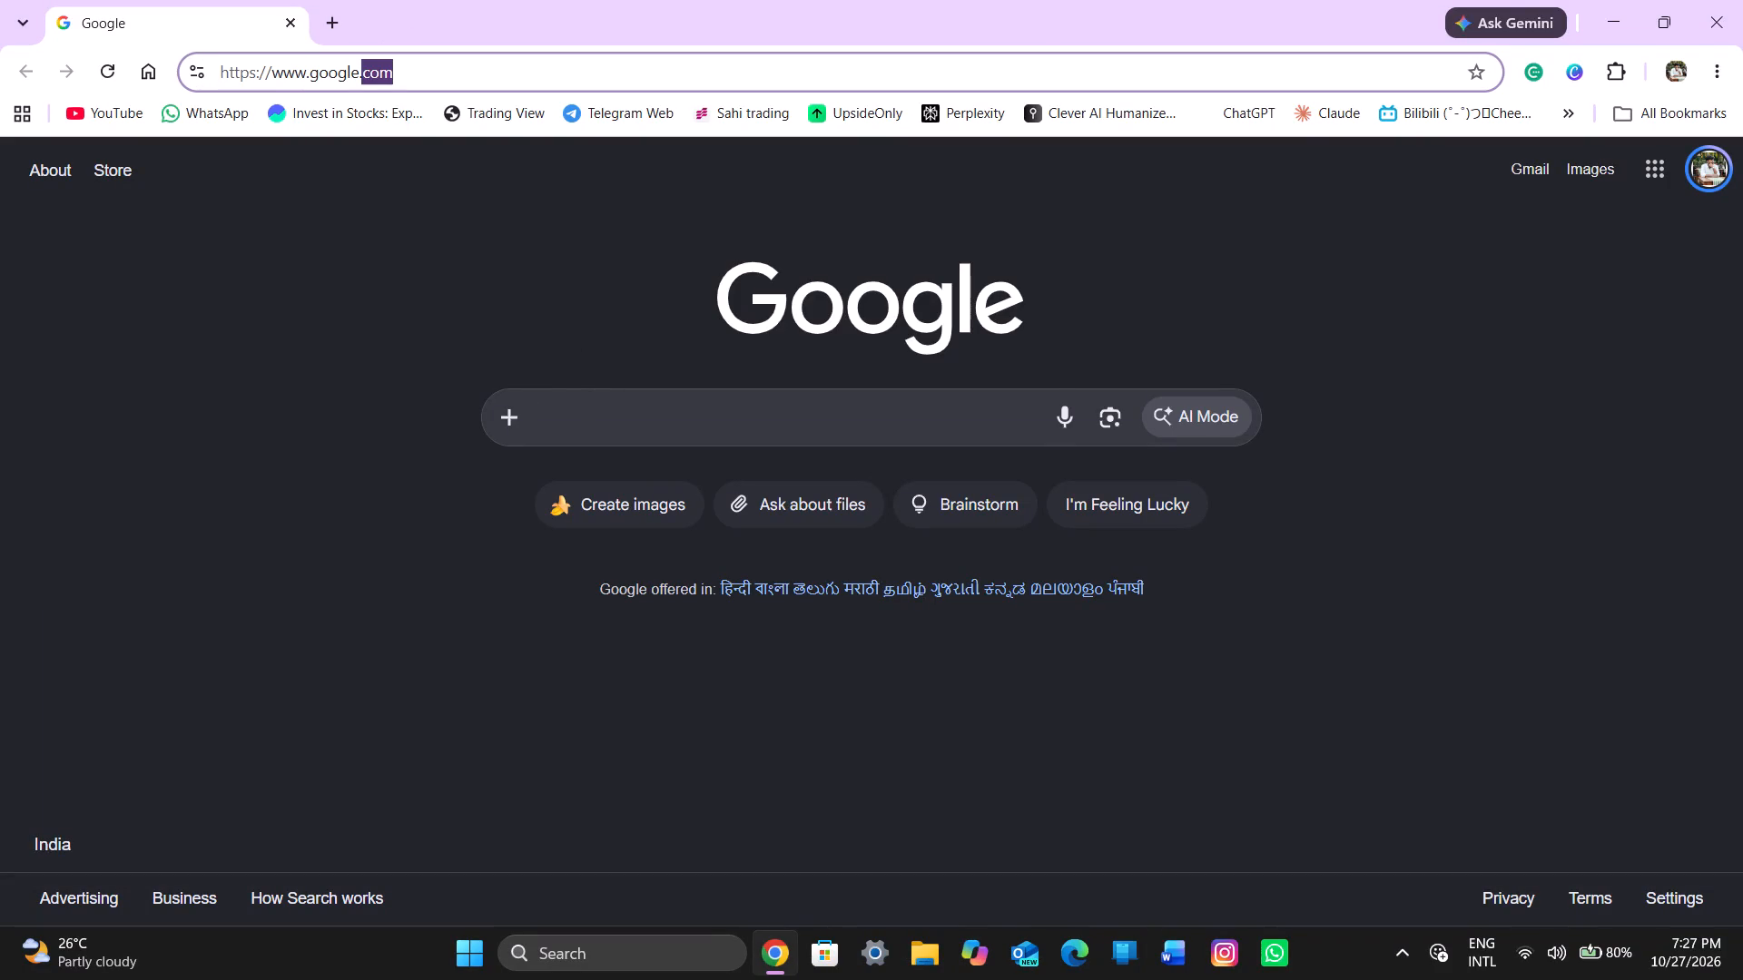
click(366, 64)
text(ca)
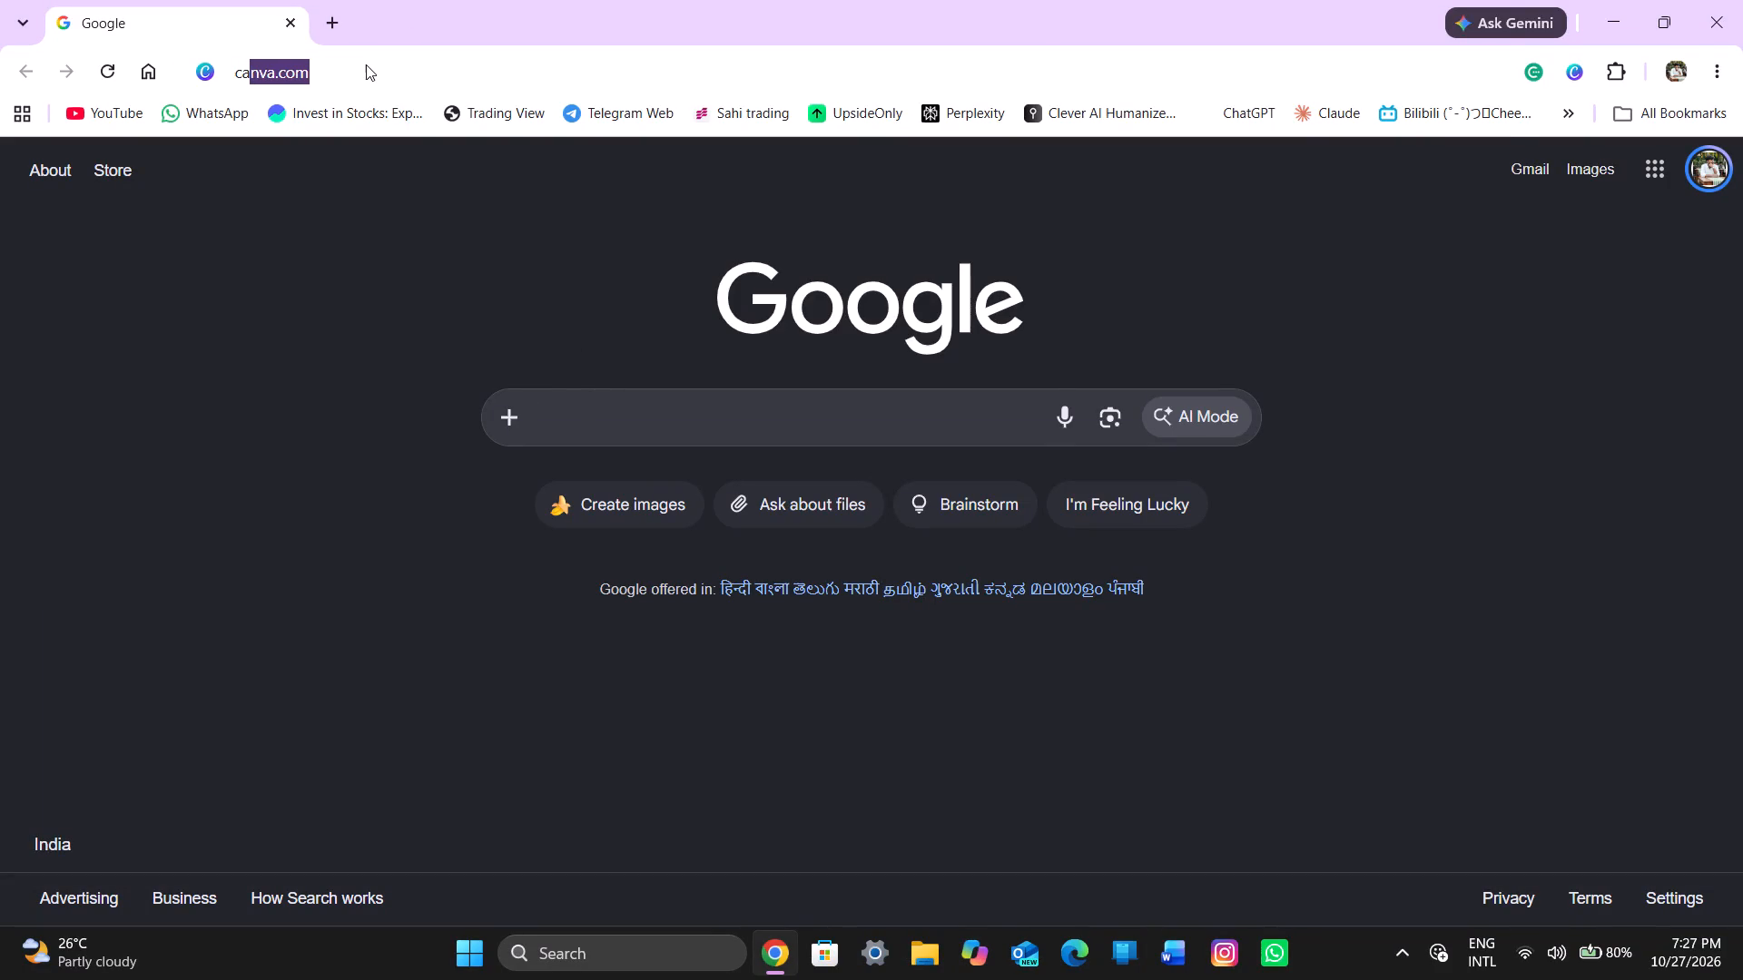
key(Return)
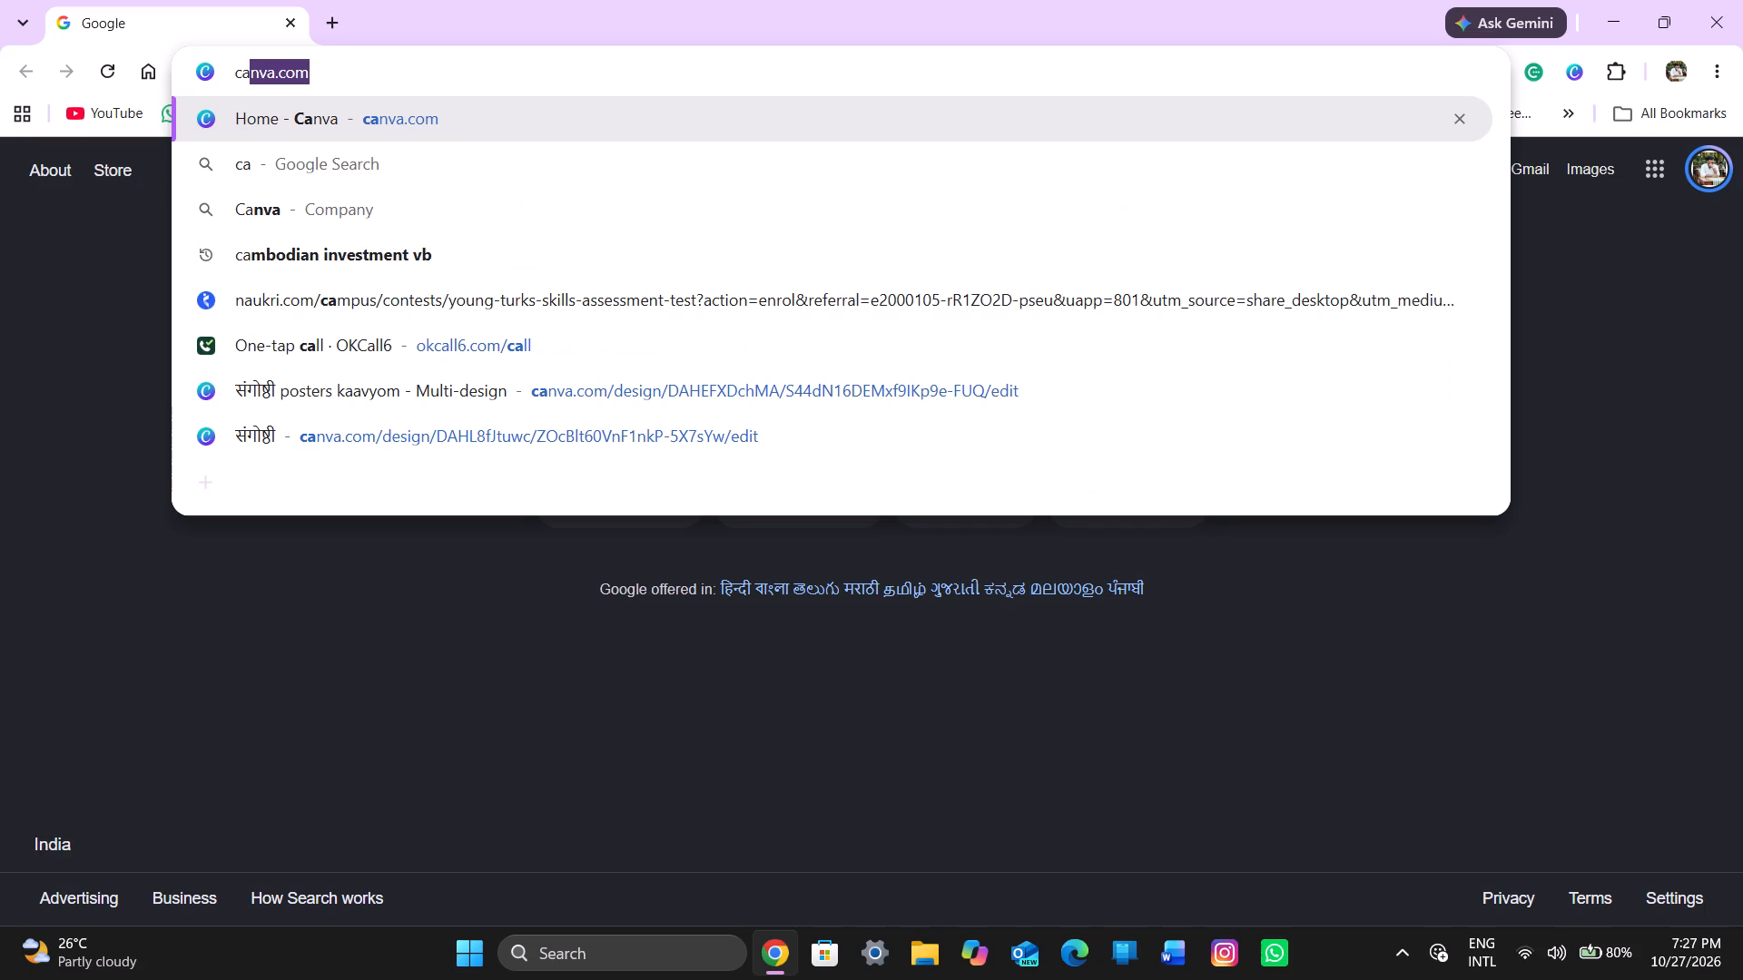
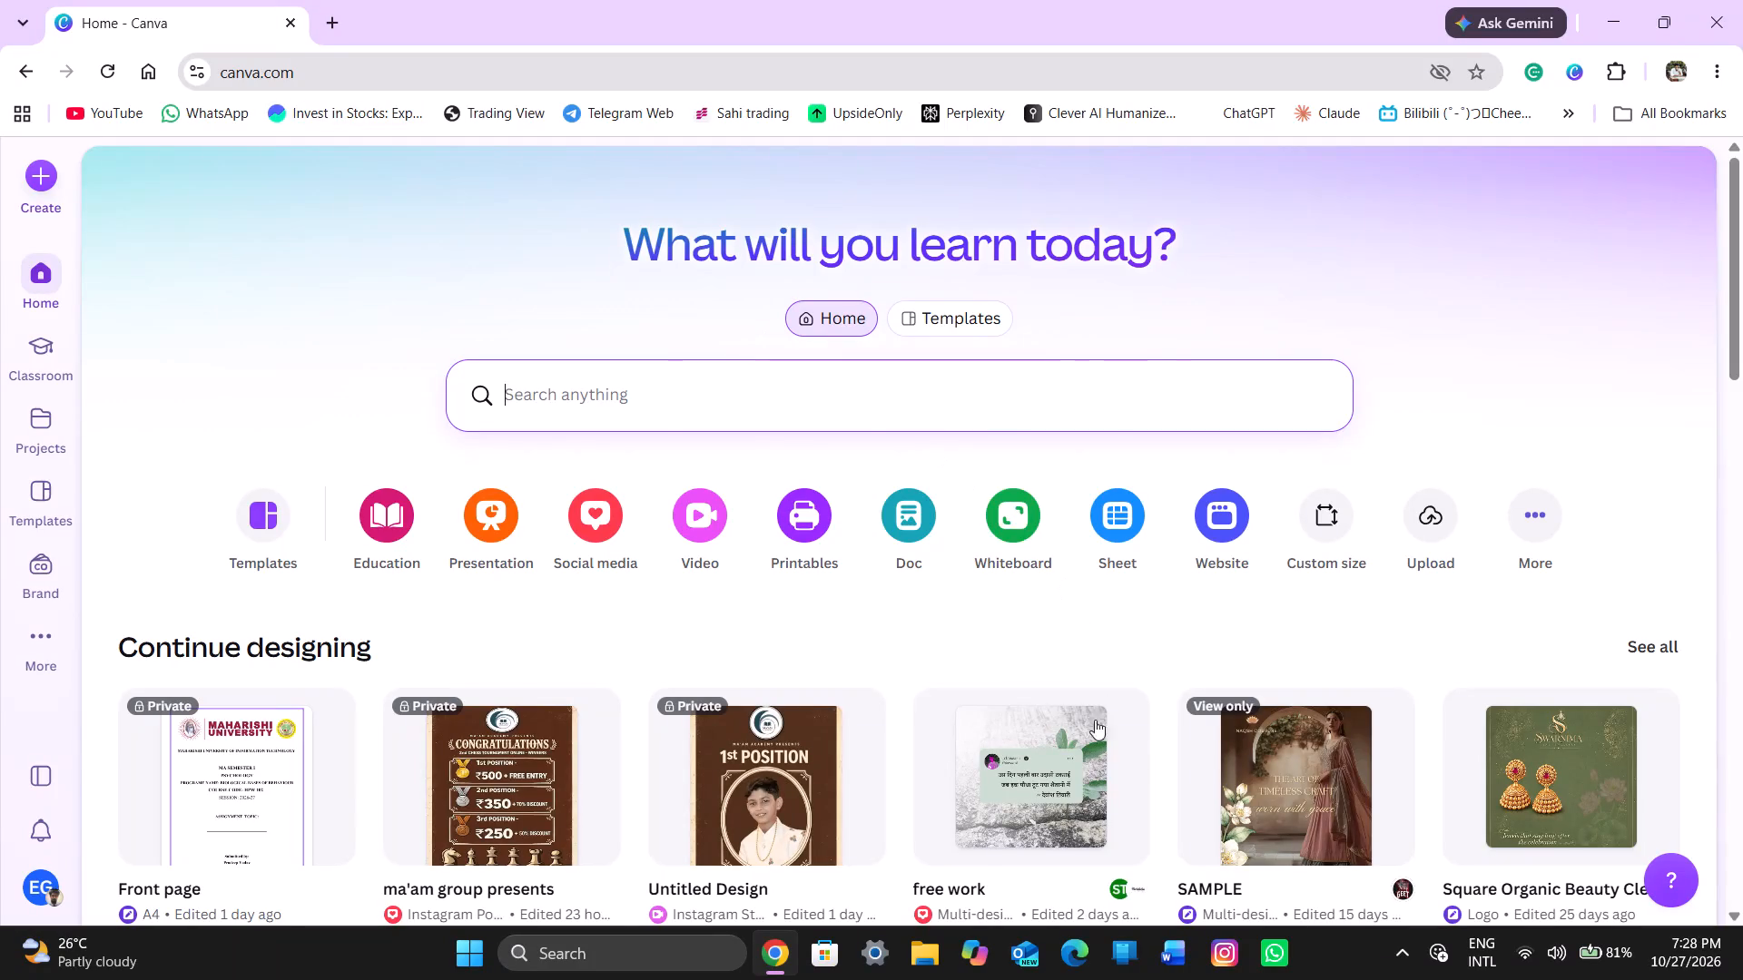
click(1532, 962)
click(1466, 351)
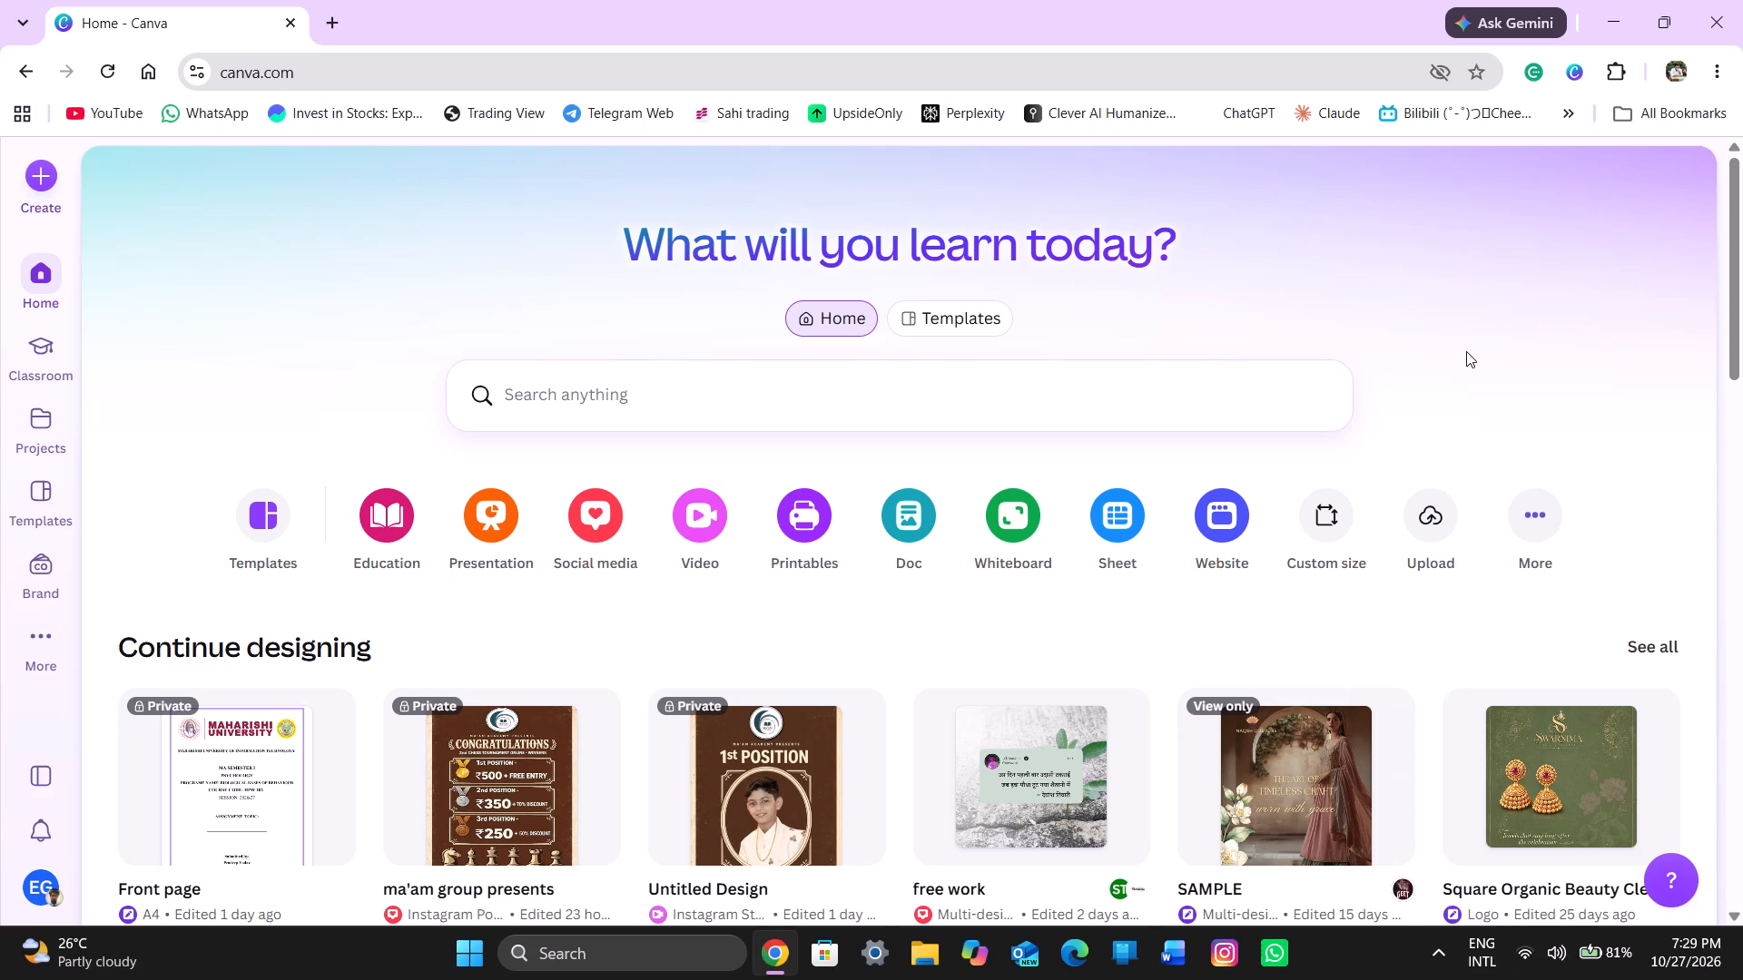
Expand the list of recent designs under Continue designing and look through the existing designs.
scroll(1466, 351, down, 6)
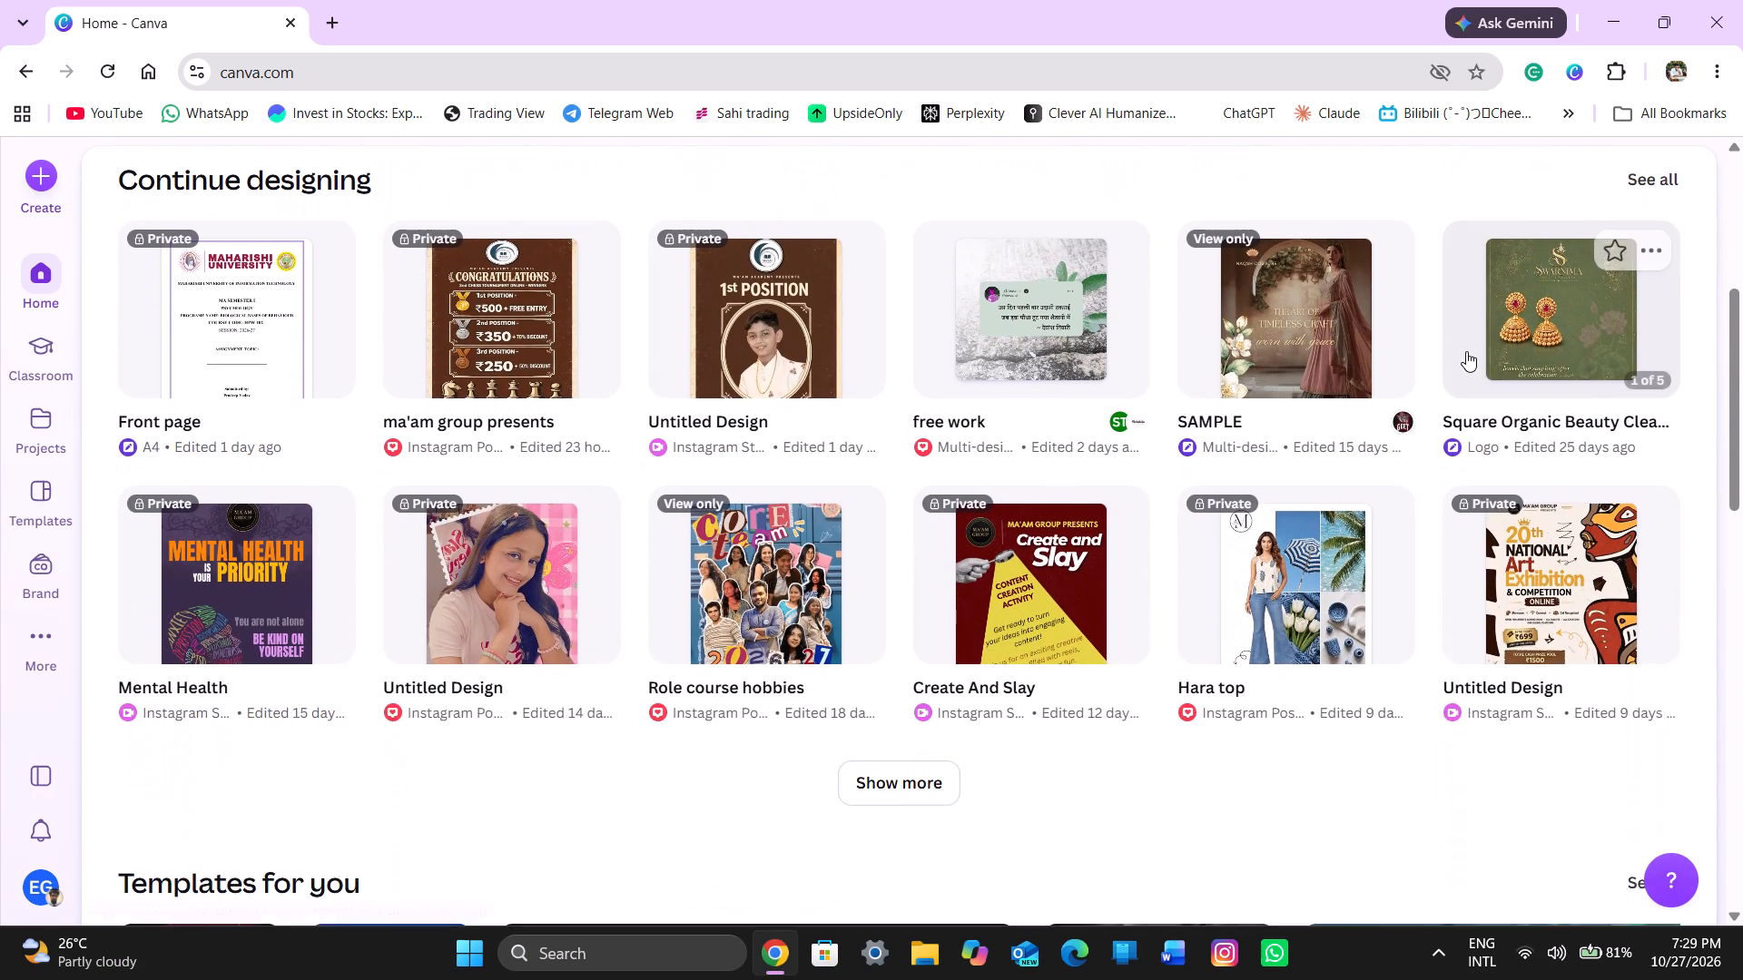
scroll(1466, 351, up, 1)
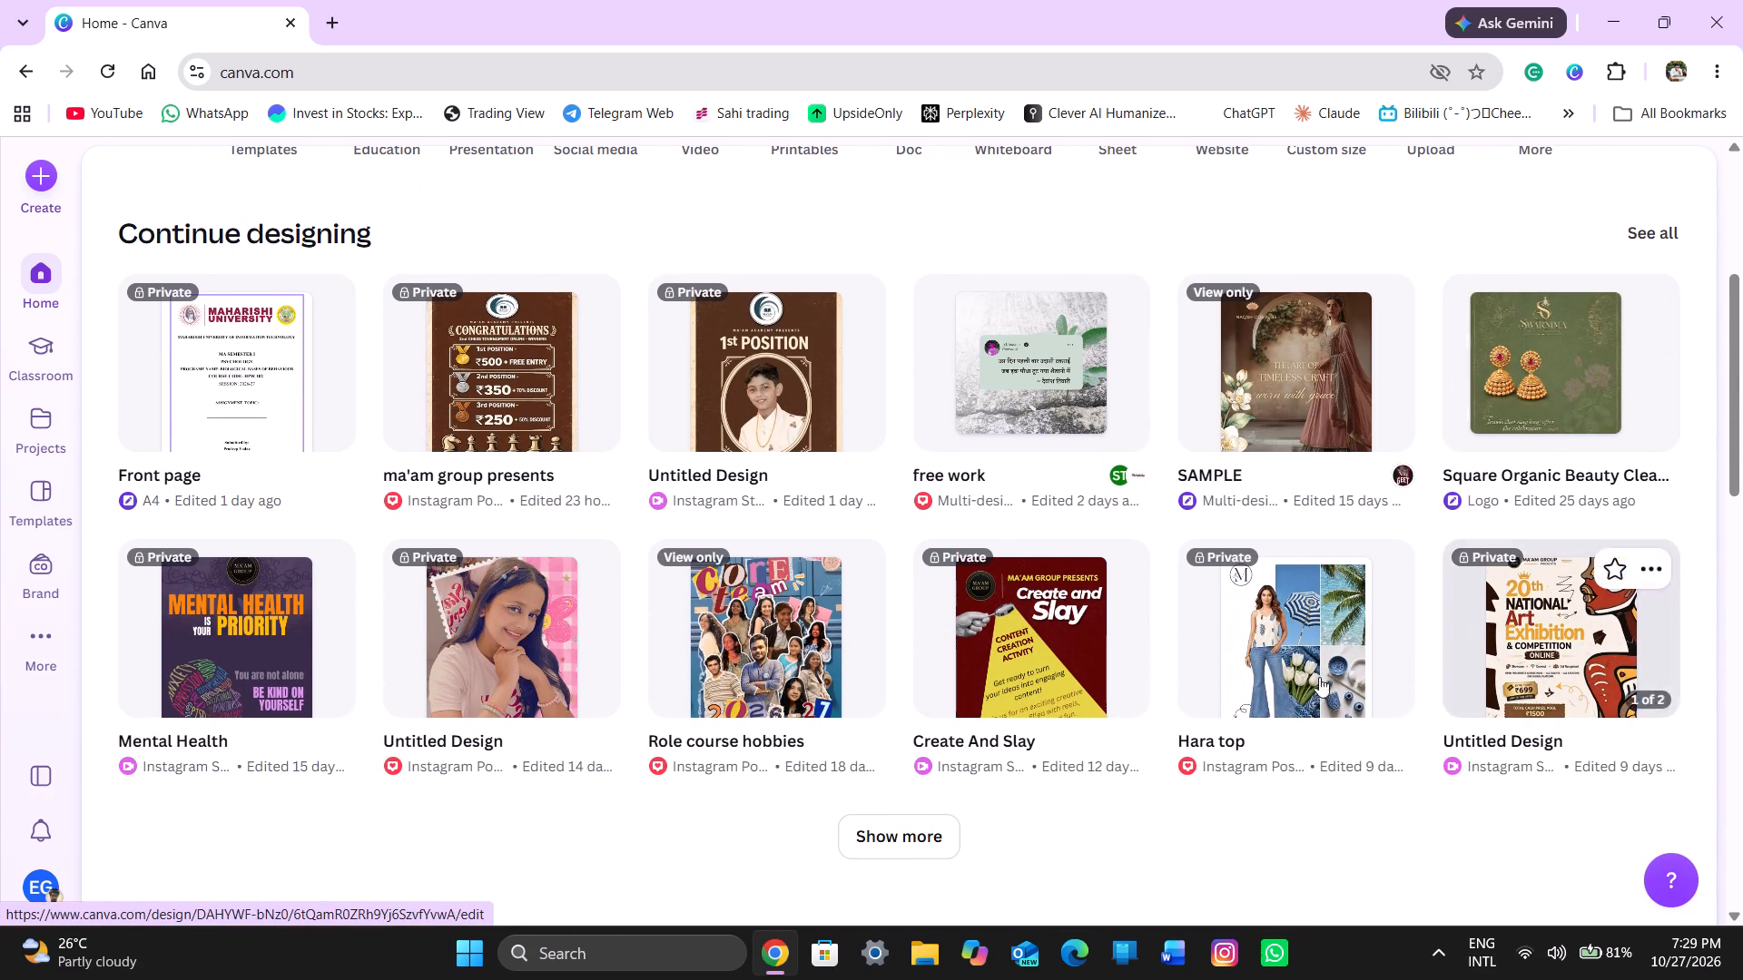
click(907, 844)
scroll(907, 844, down, 1)
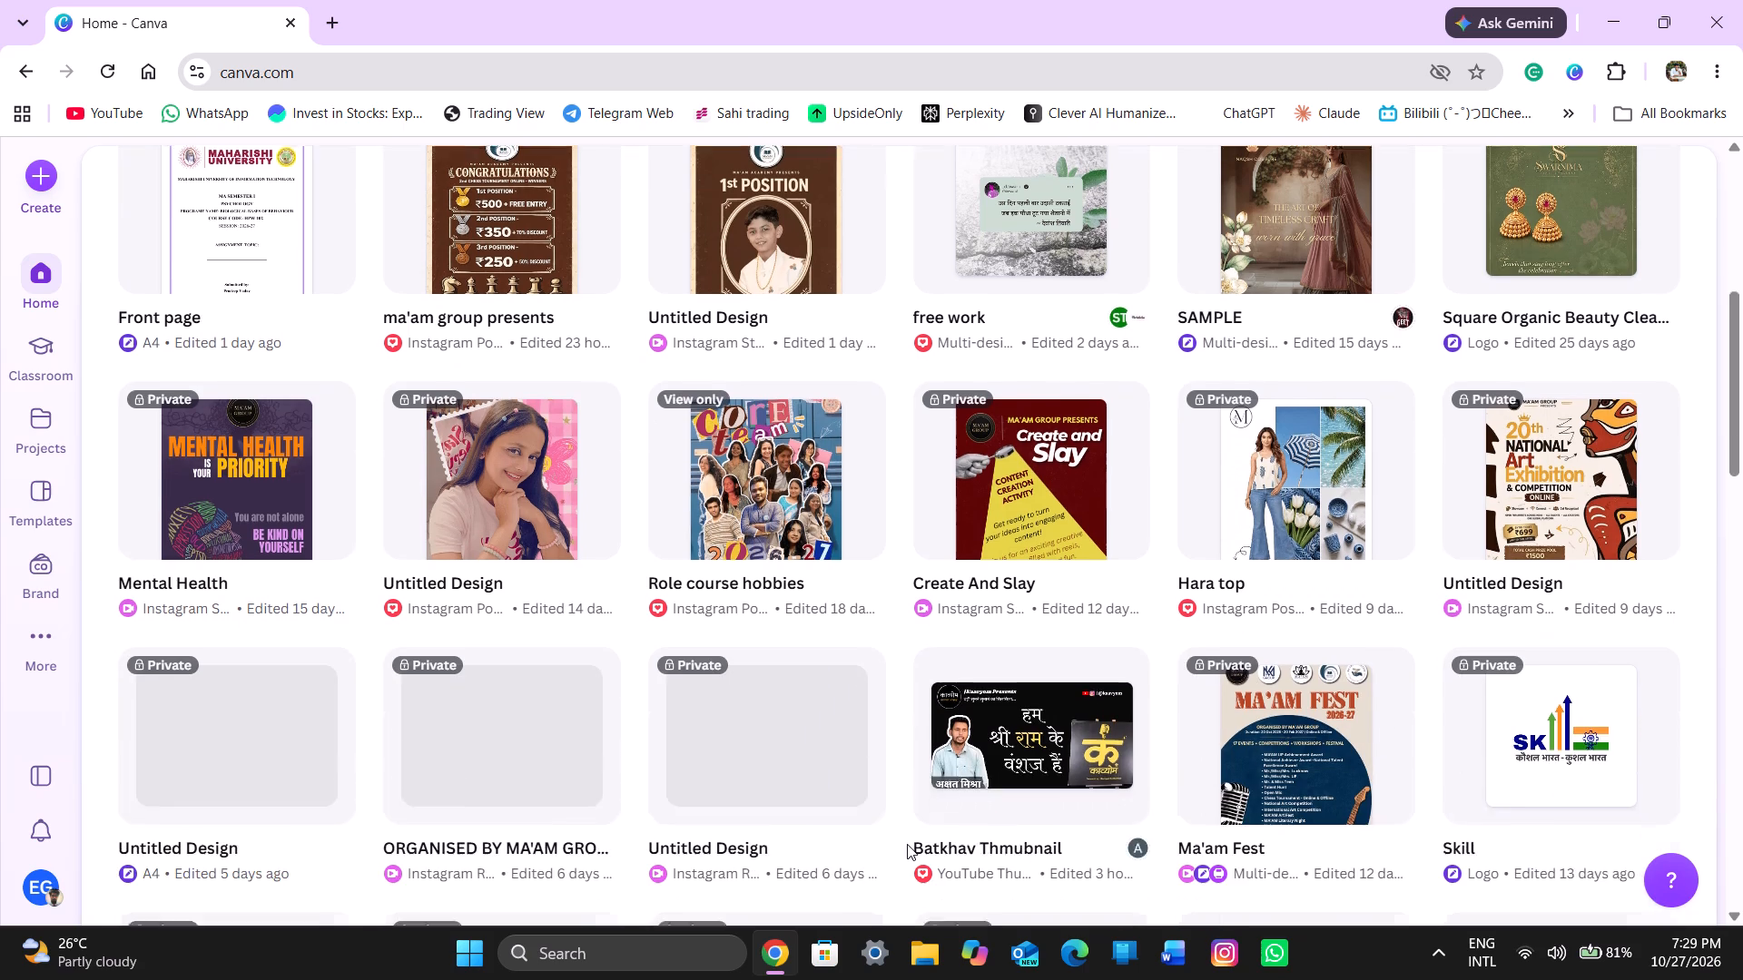
scroll(907, 844, down, 2)
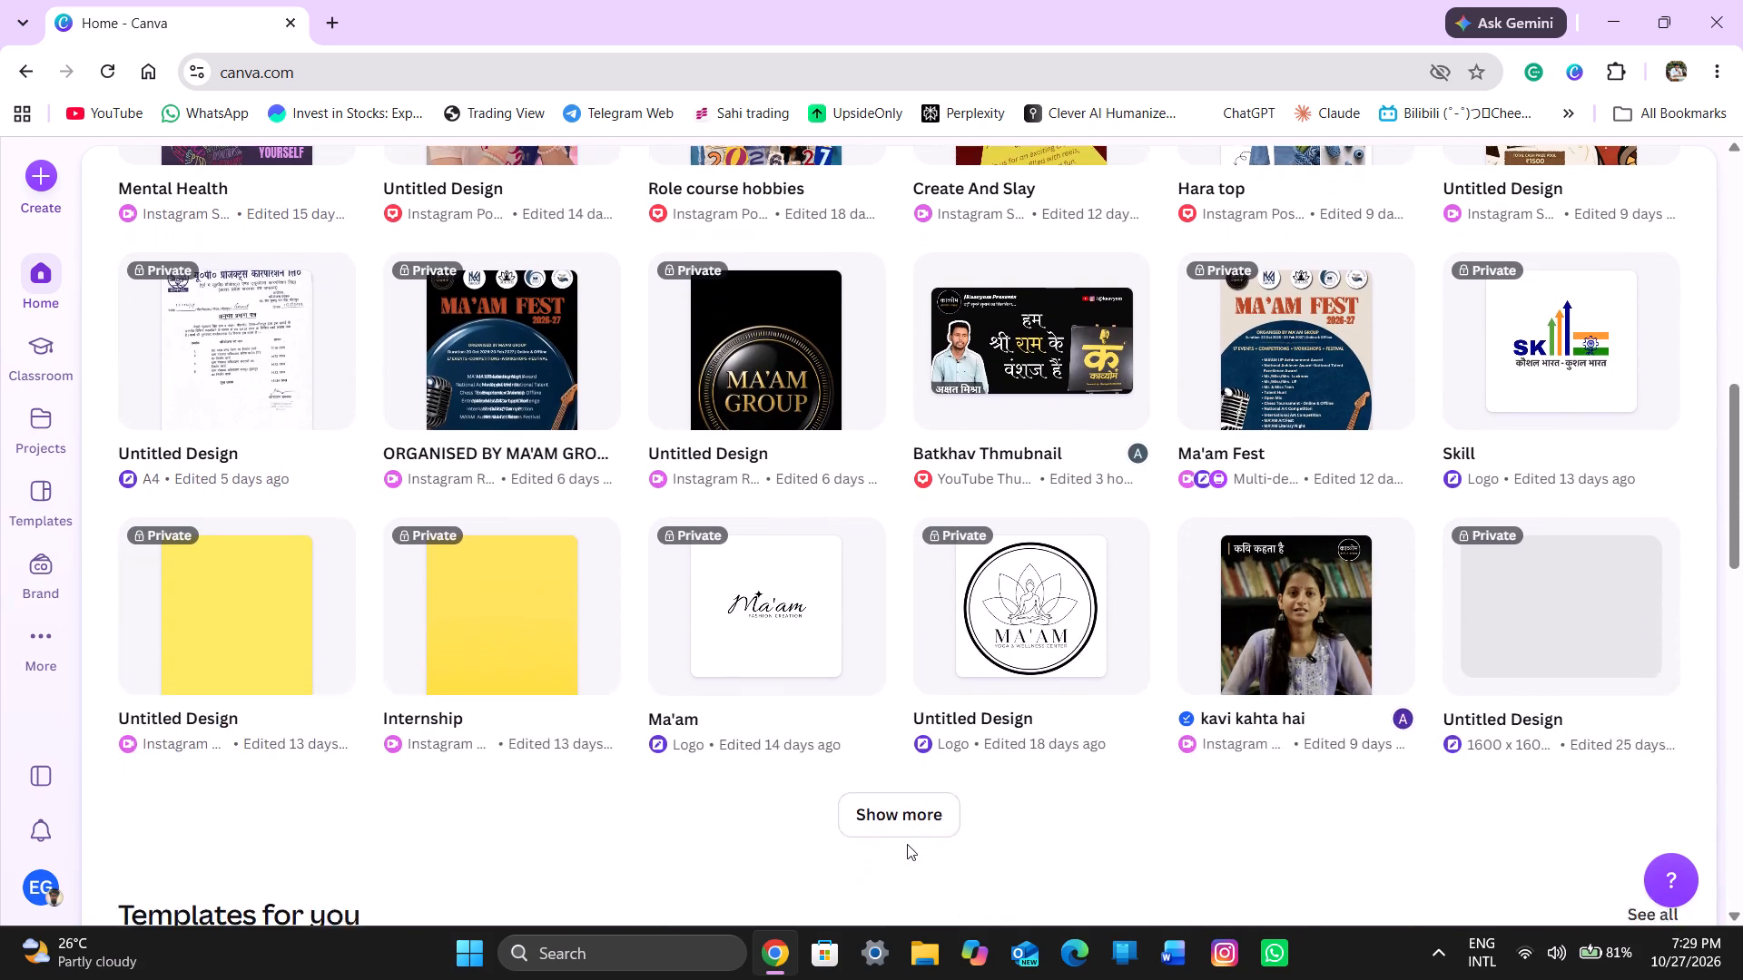
scroll(907, 844, up, 1)
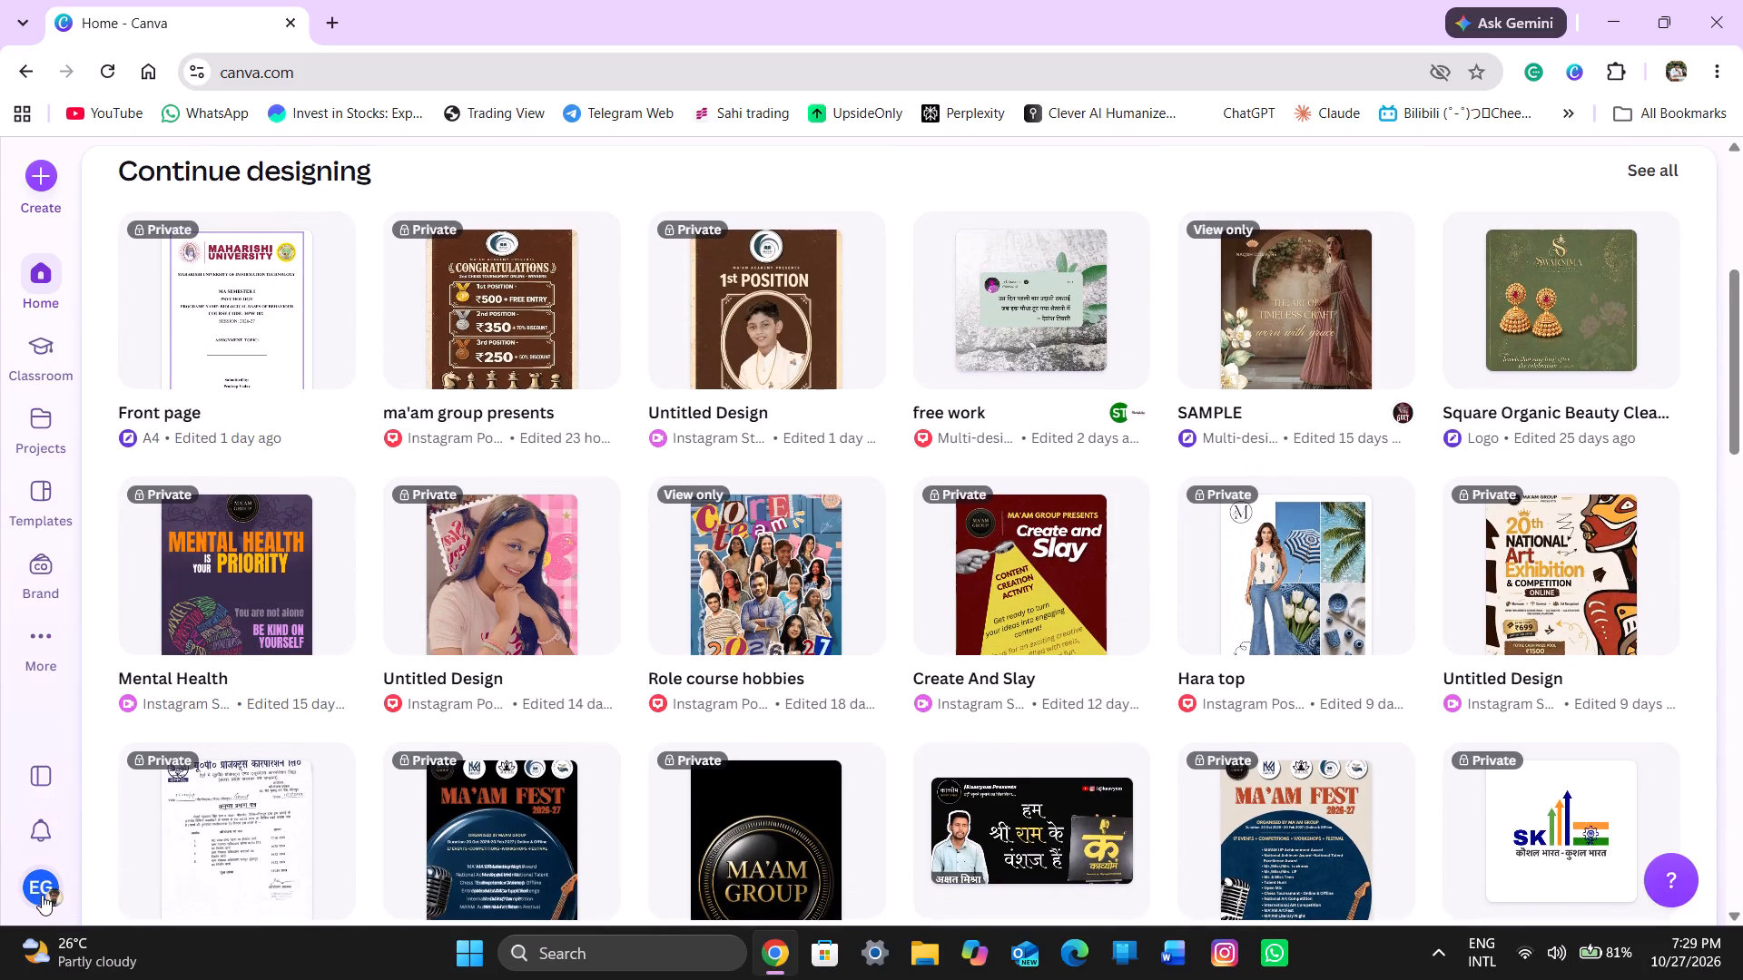
Switch from the current Canva account to the third account listed under Switch accounts.
click(42, 895)
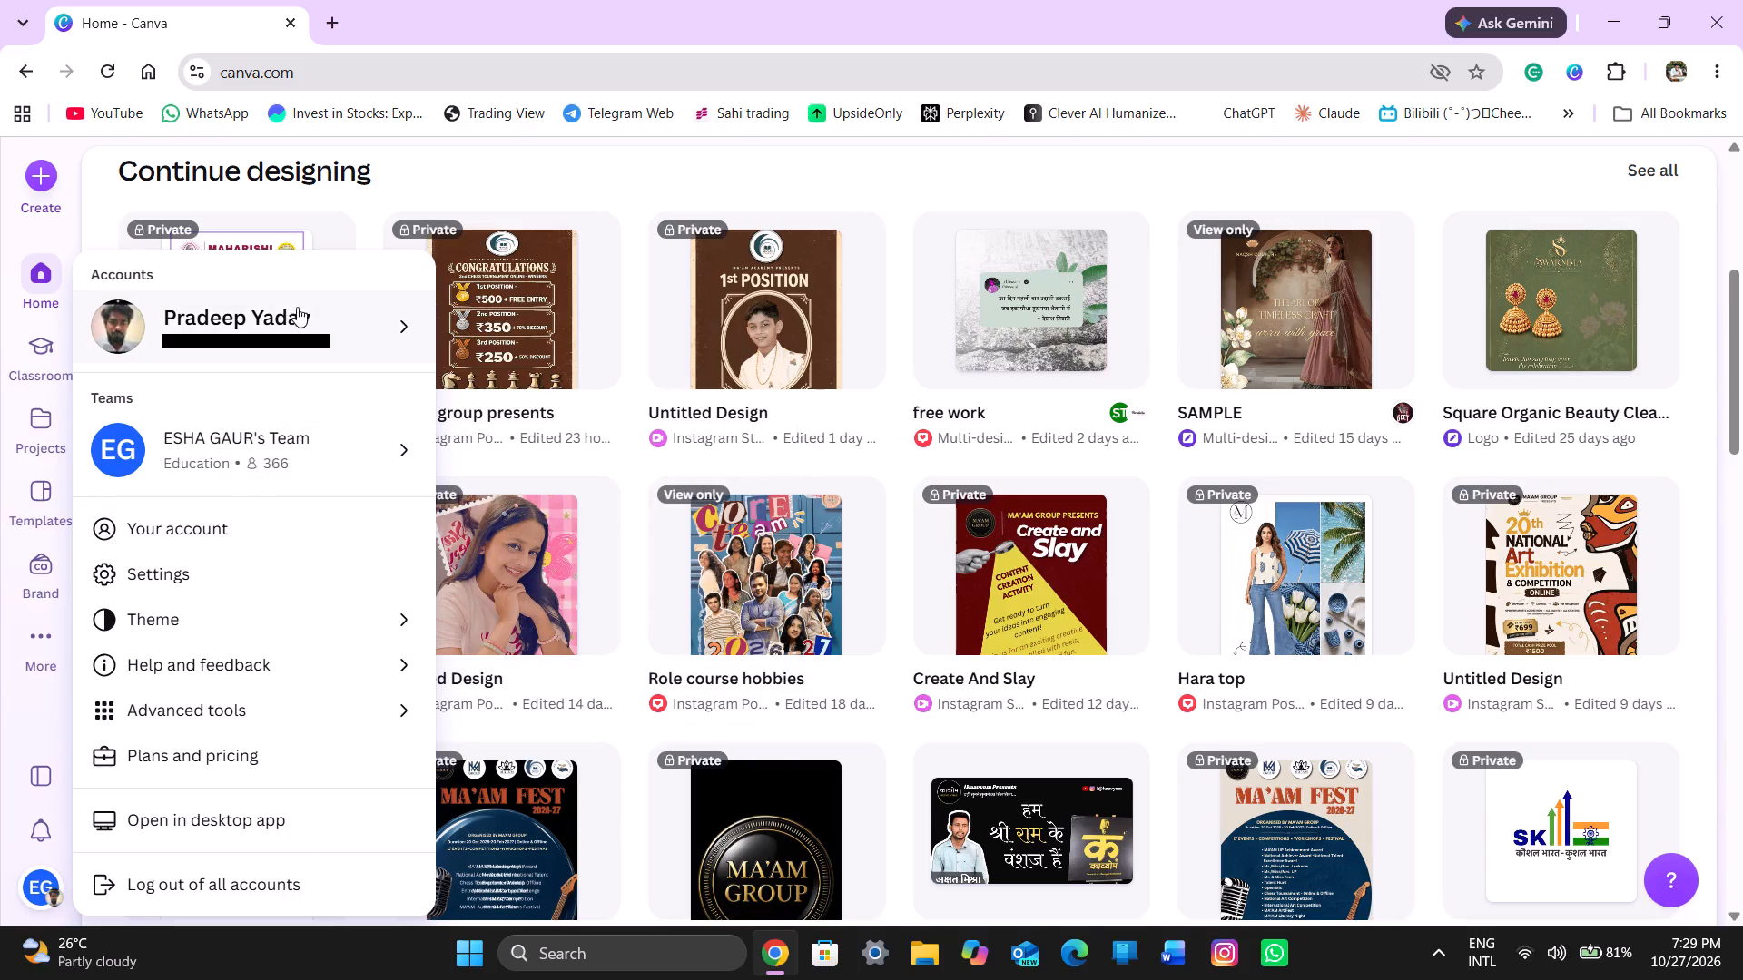
click(329, 326)
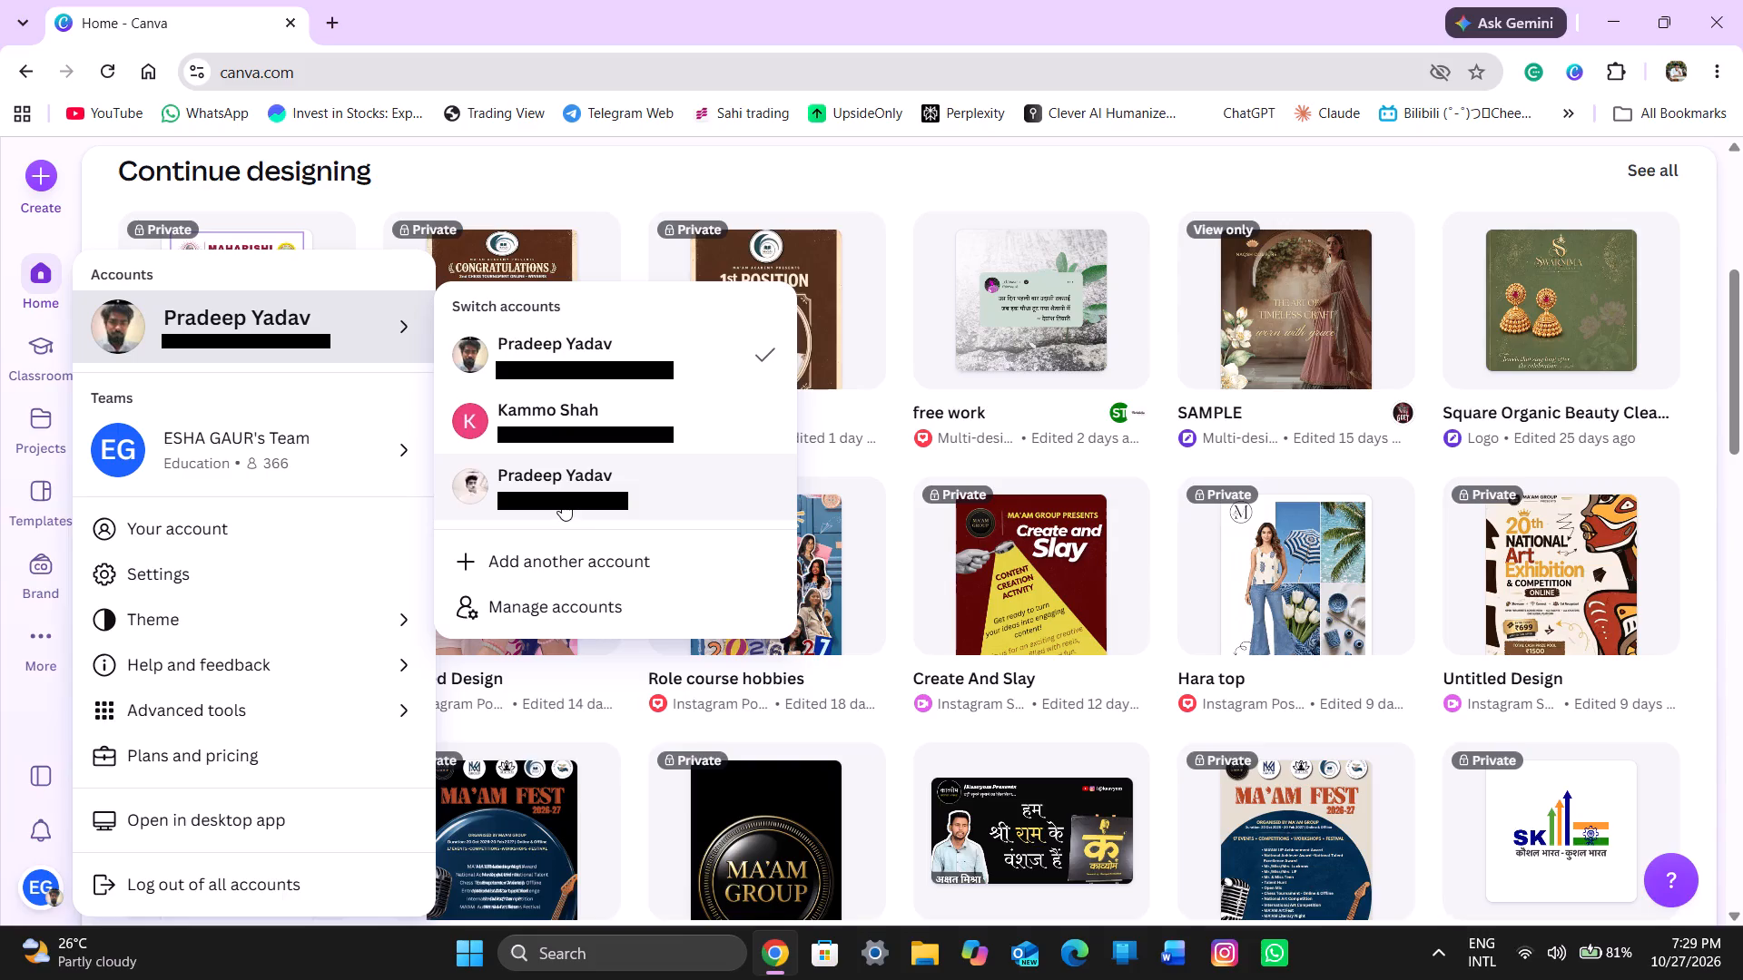
click(562, 500)
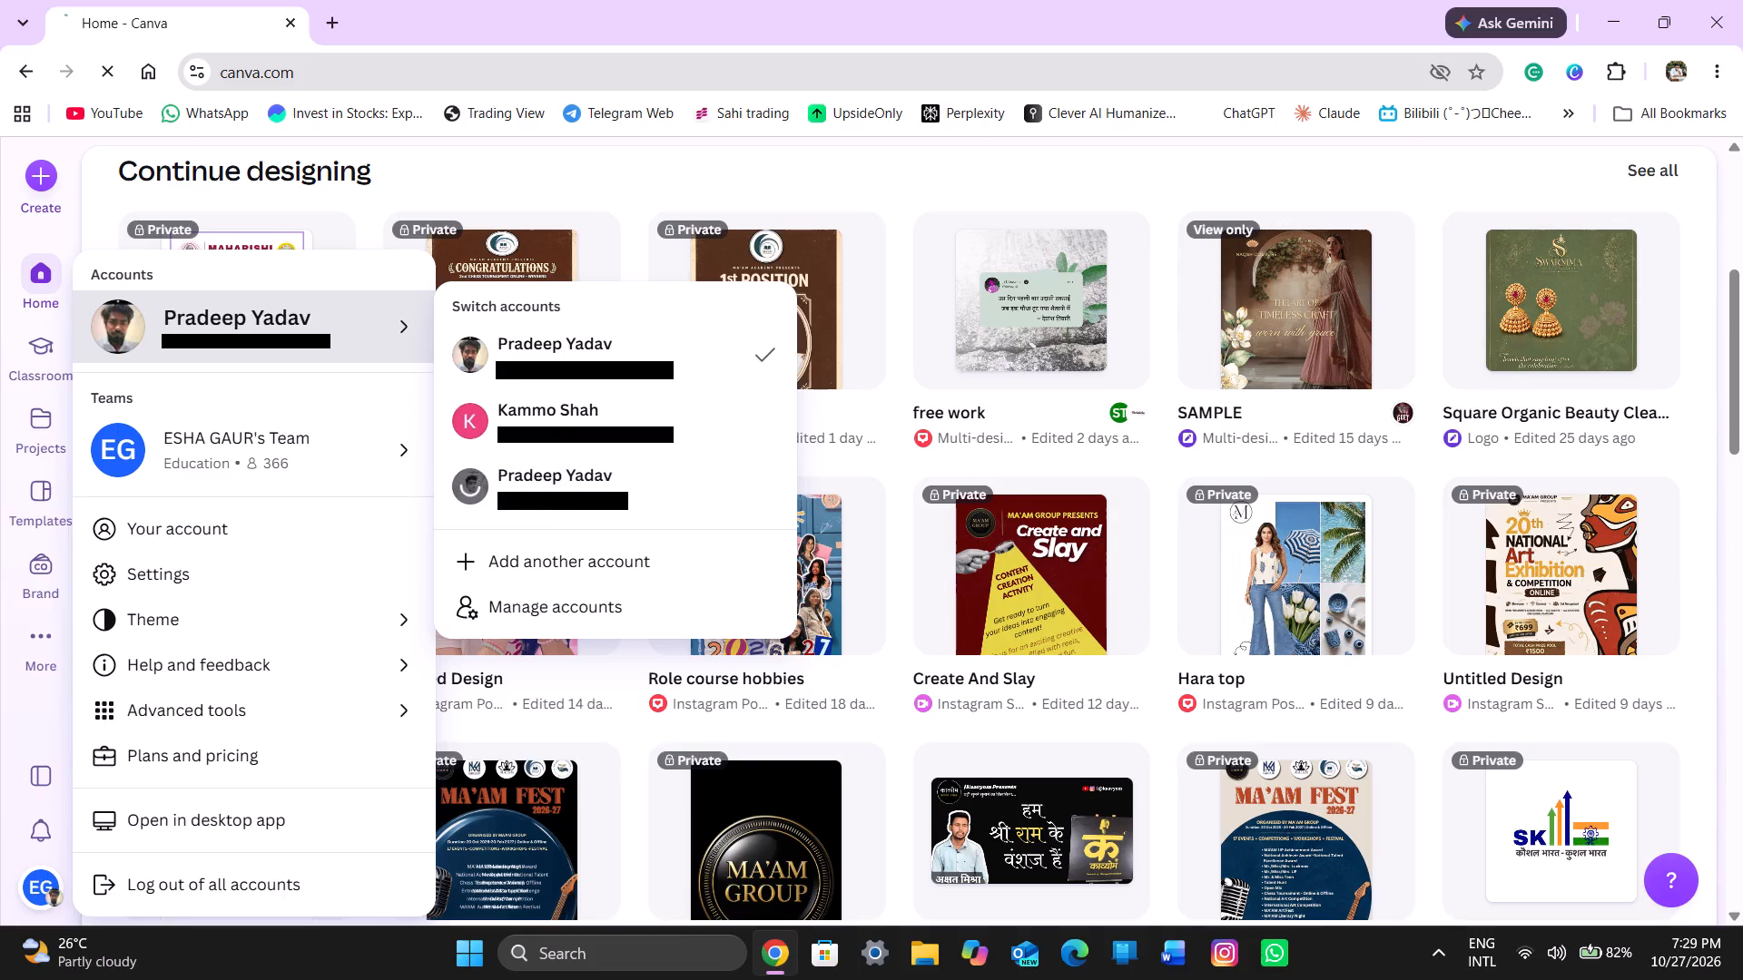
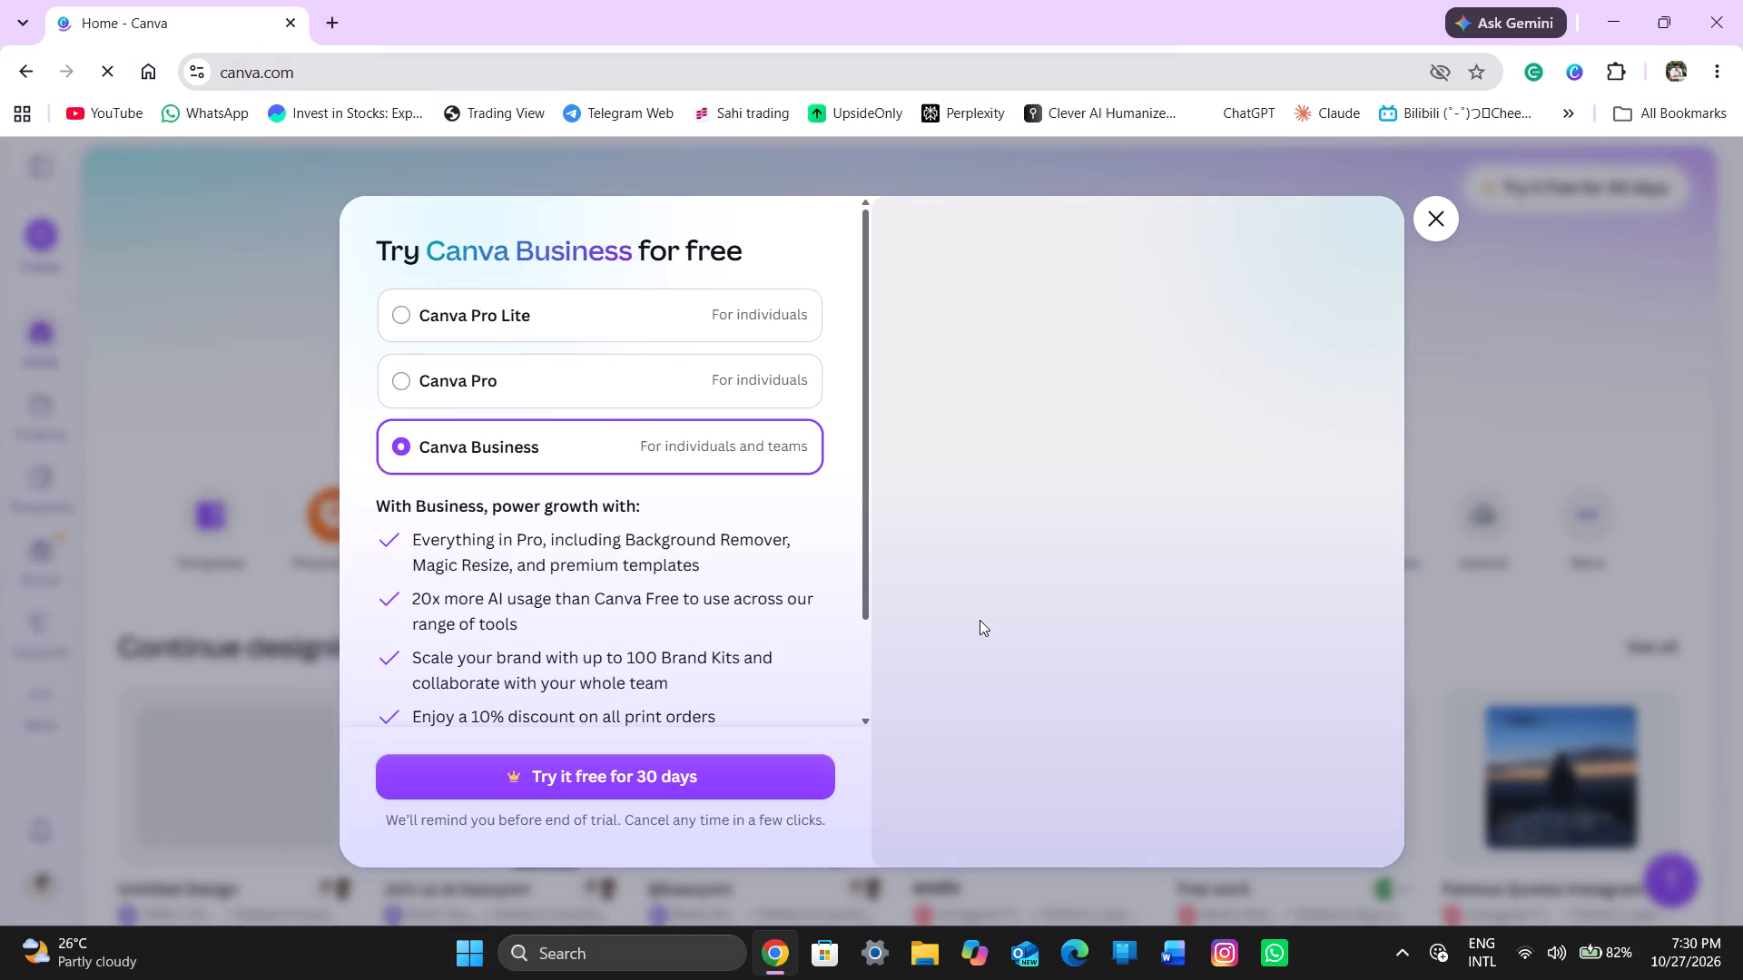
Dismiss the Canva Business trial offer and look through the expanded list of recent designs under Continue designing.
click(1434, 223)
scroll(252, 710, down, 4)
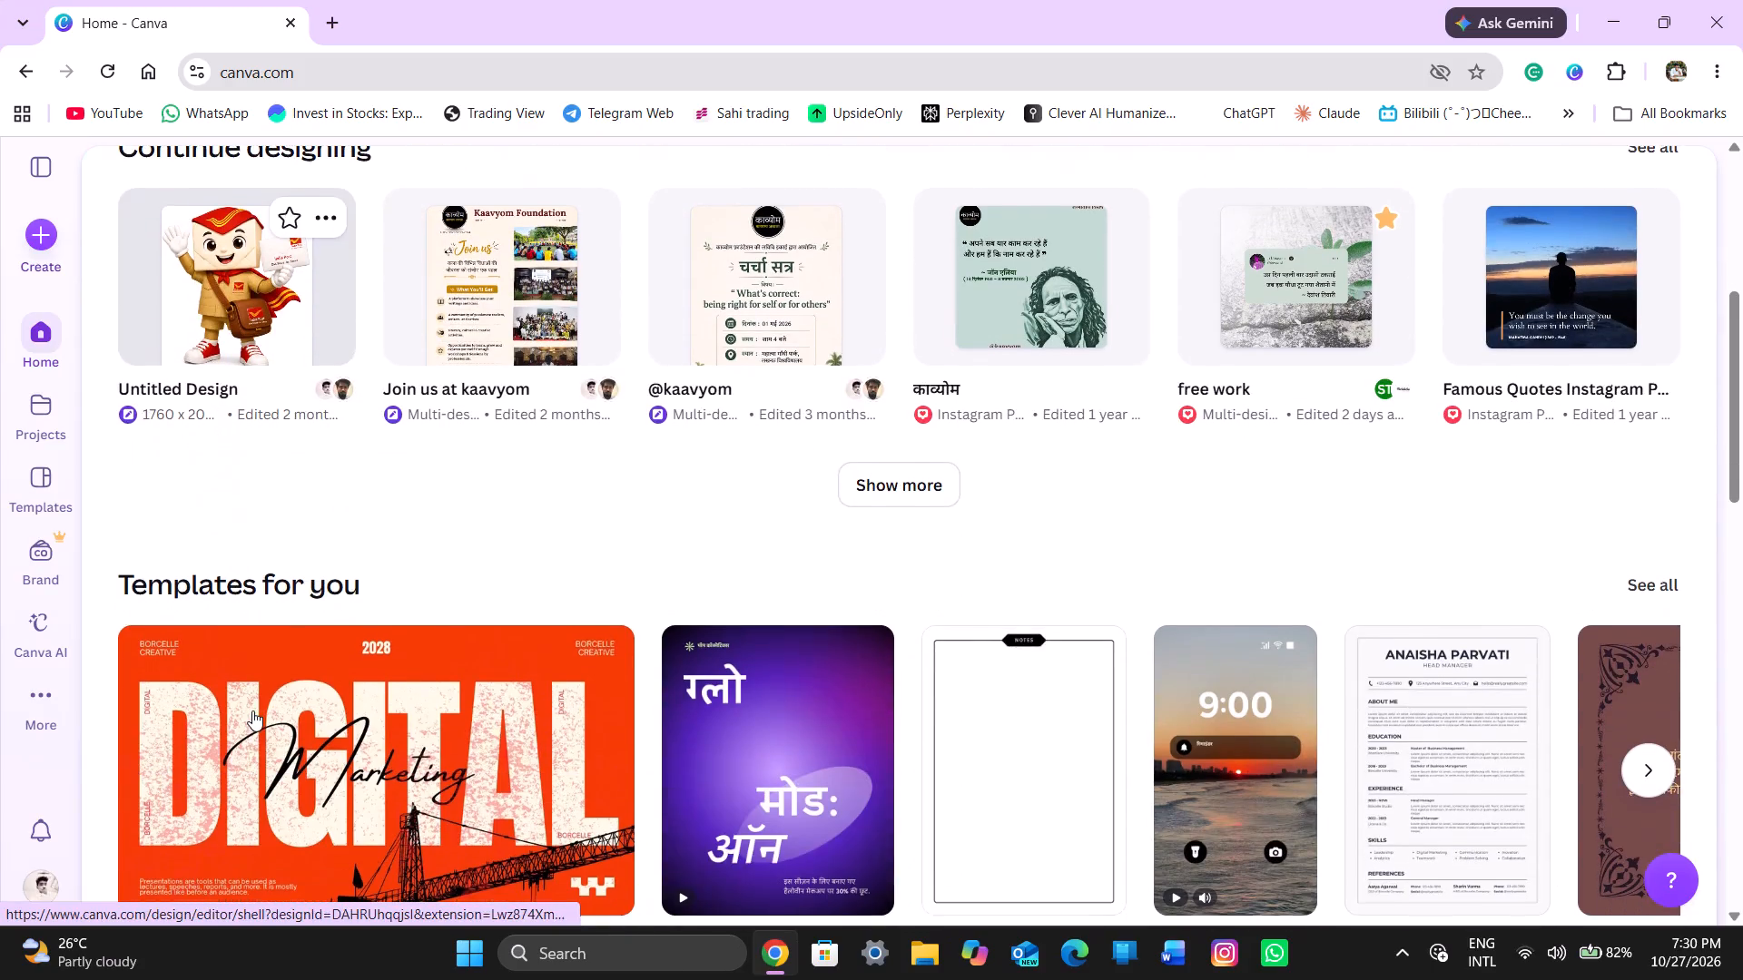
click(47, 887)
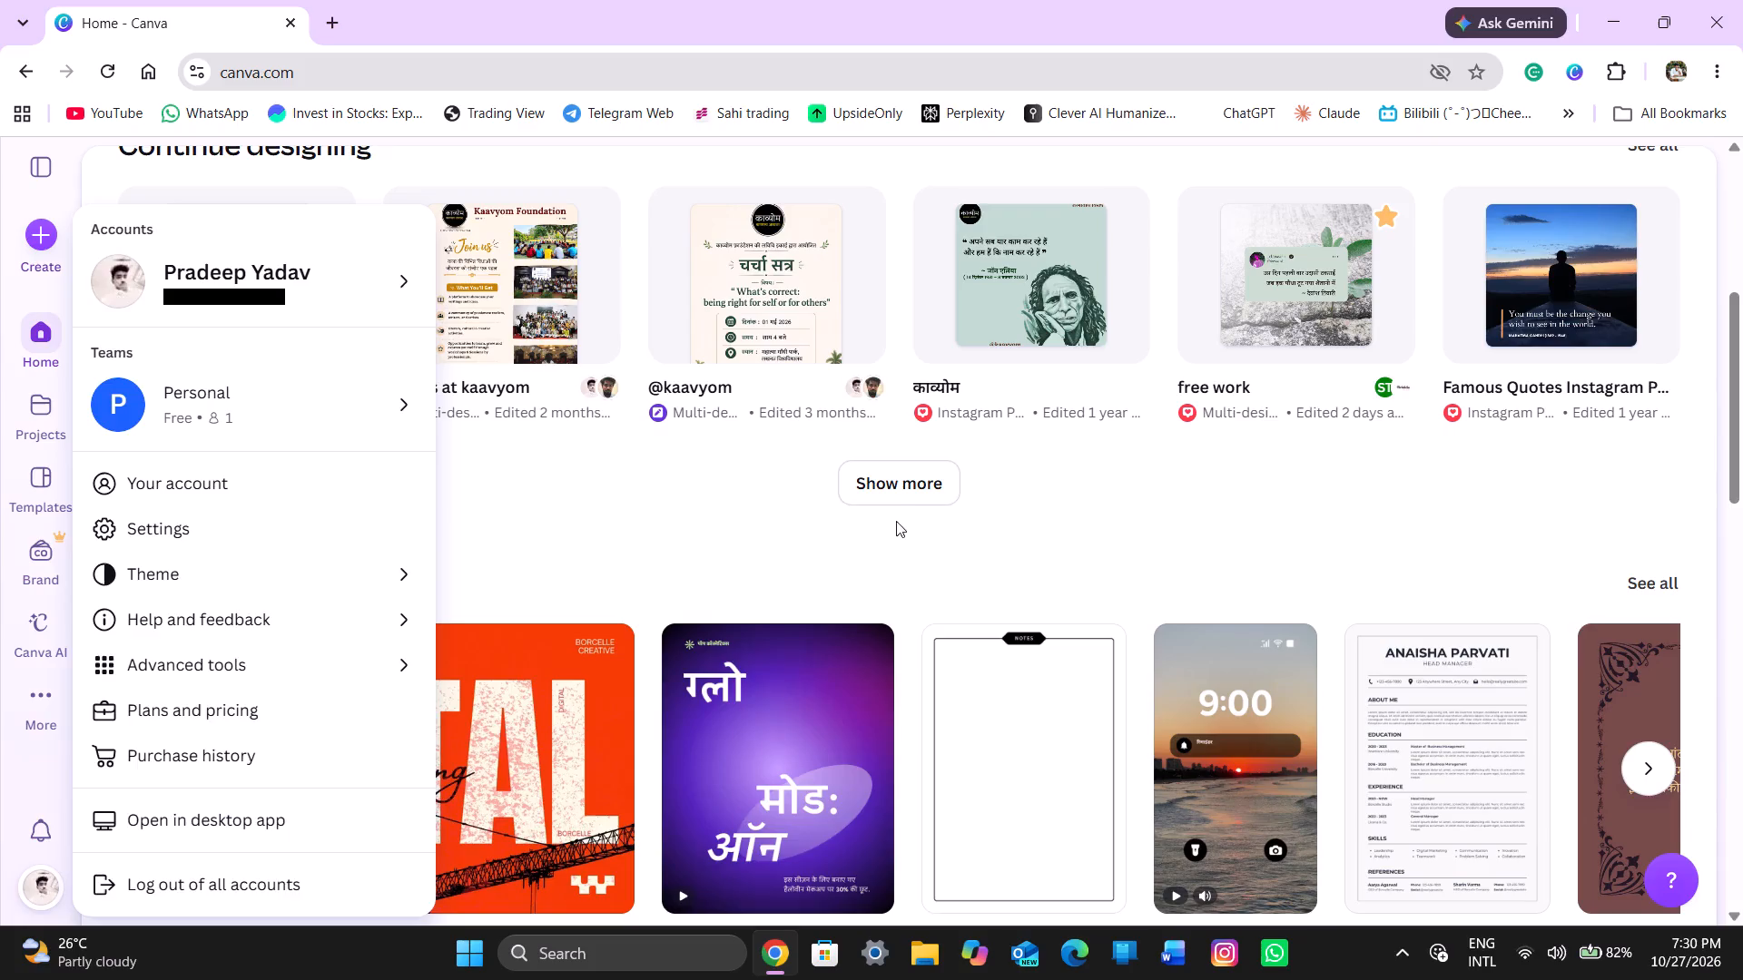
click(884, 488)
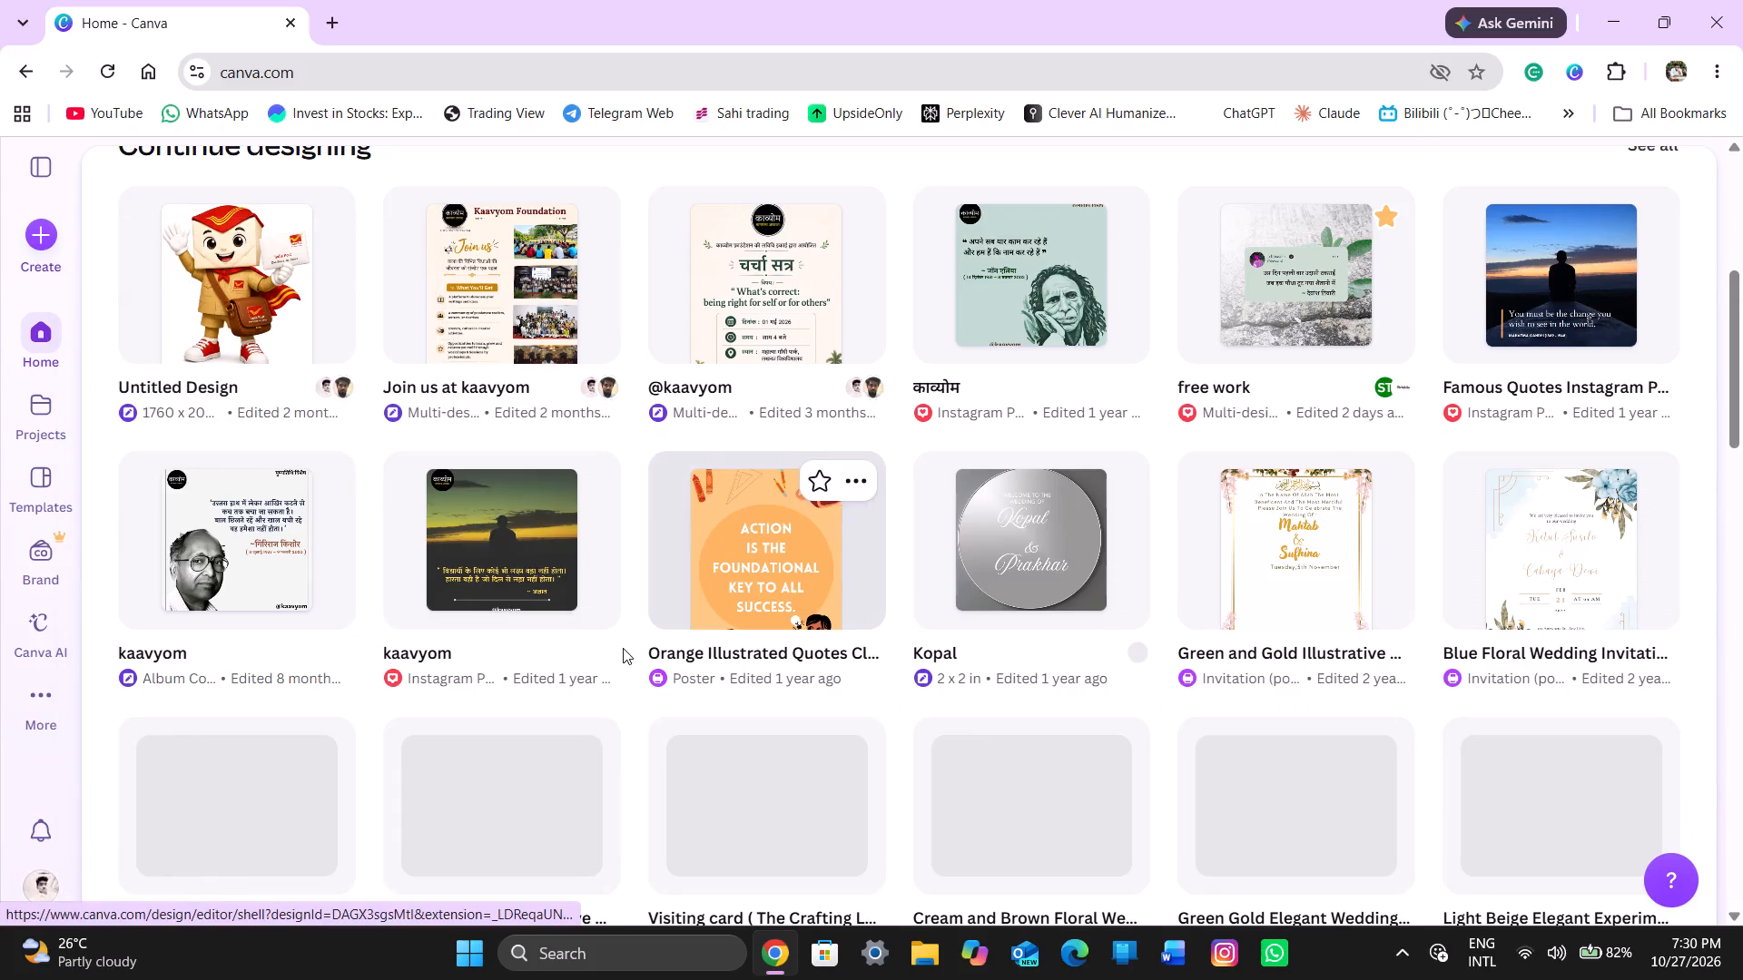
scroll(623, 648, down, 2)
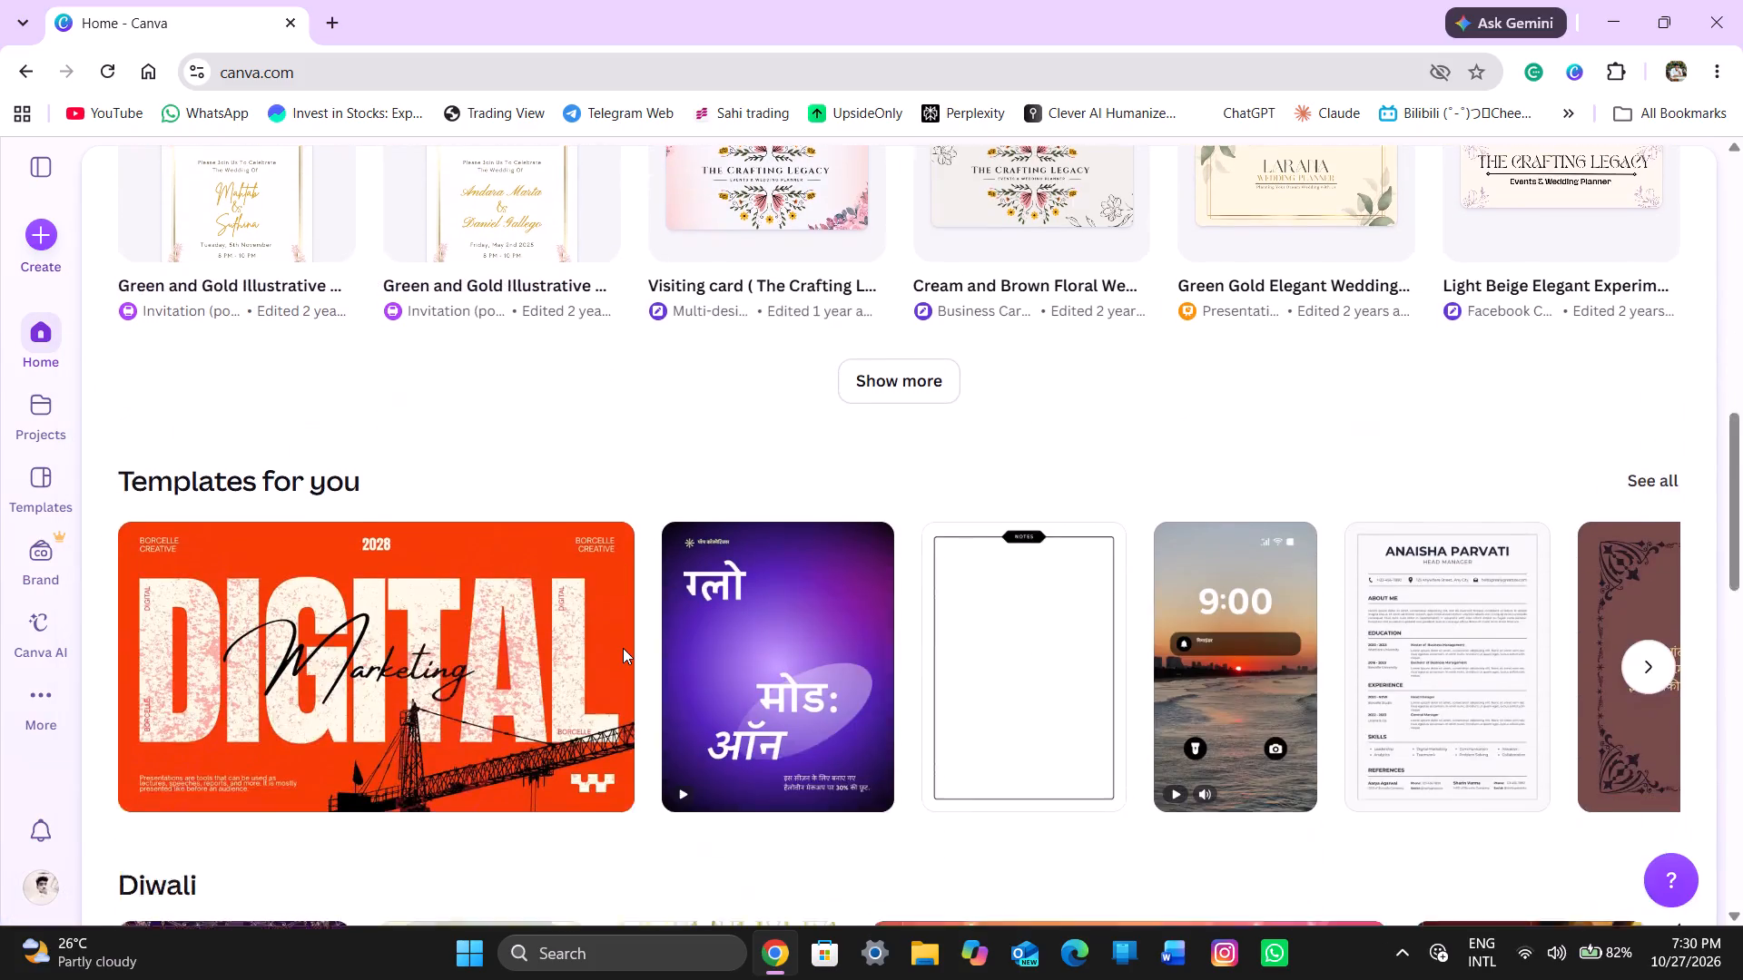
scroll(623, 648, up, 1)
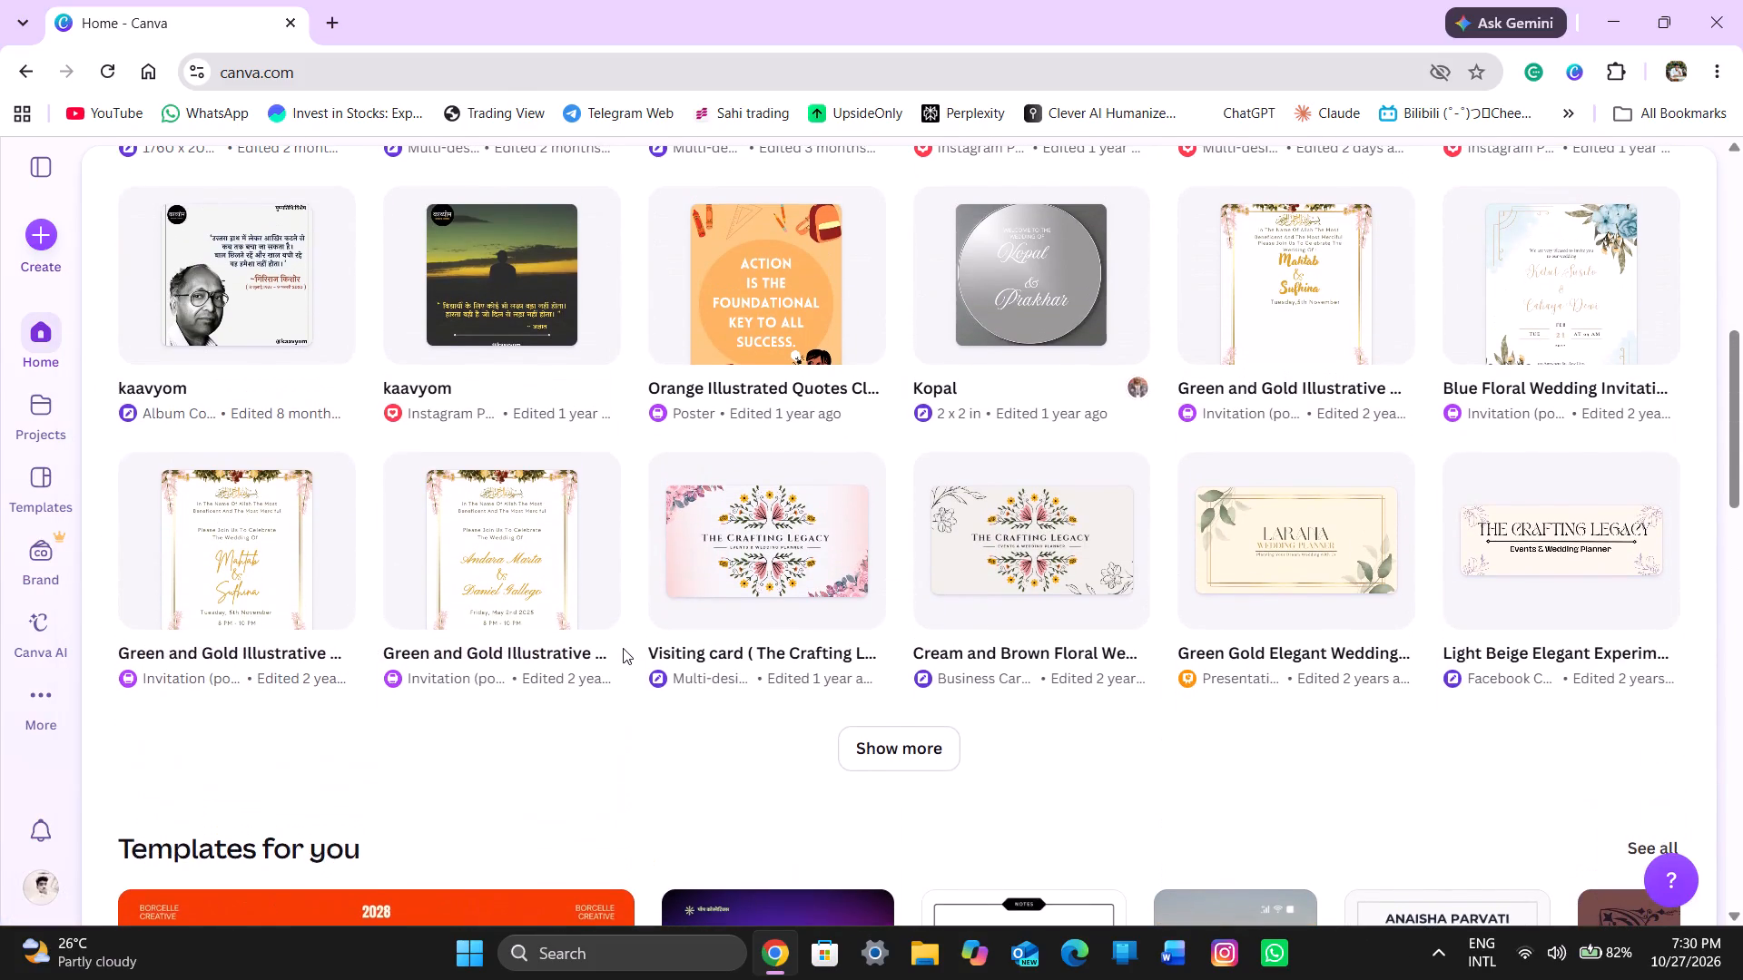
Switch from the Personal team to the SKILLFILE.57 team within the current account.
click(43, 888)
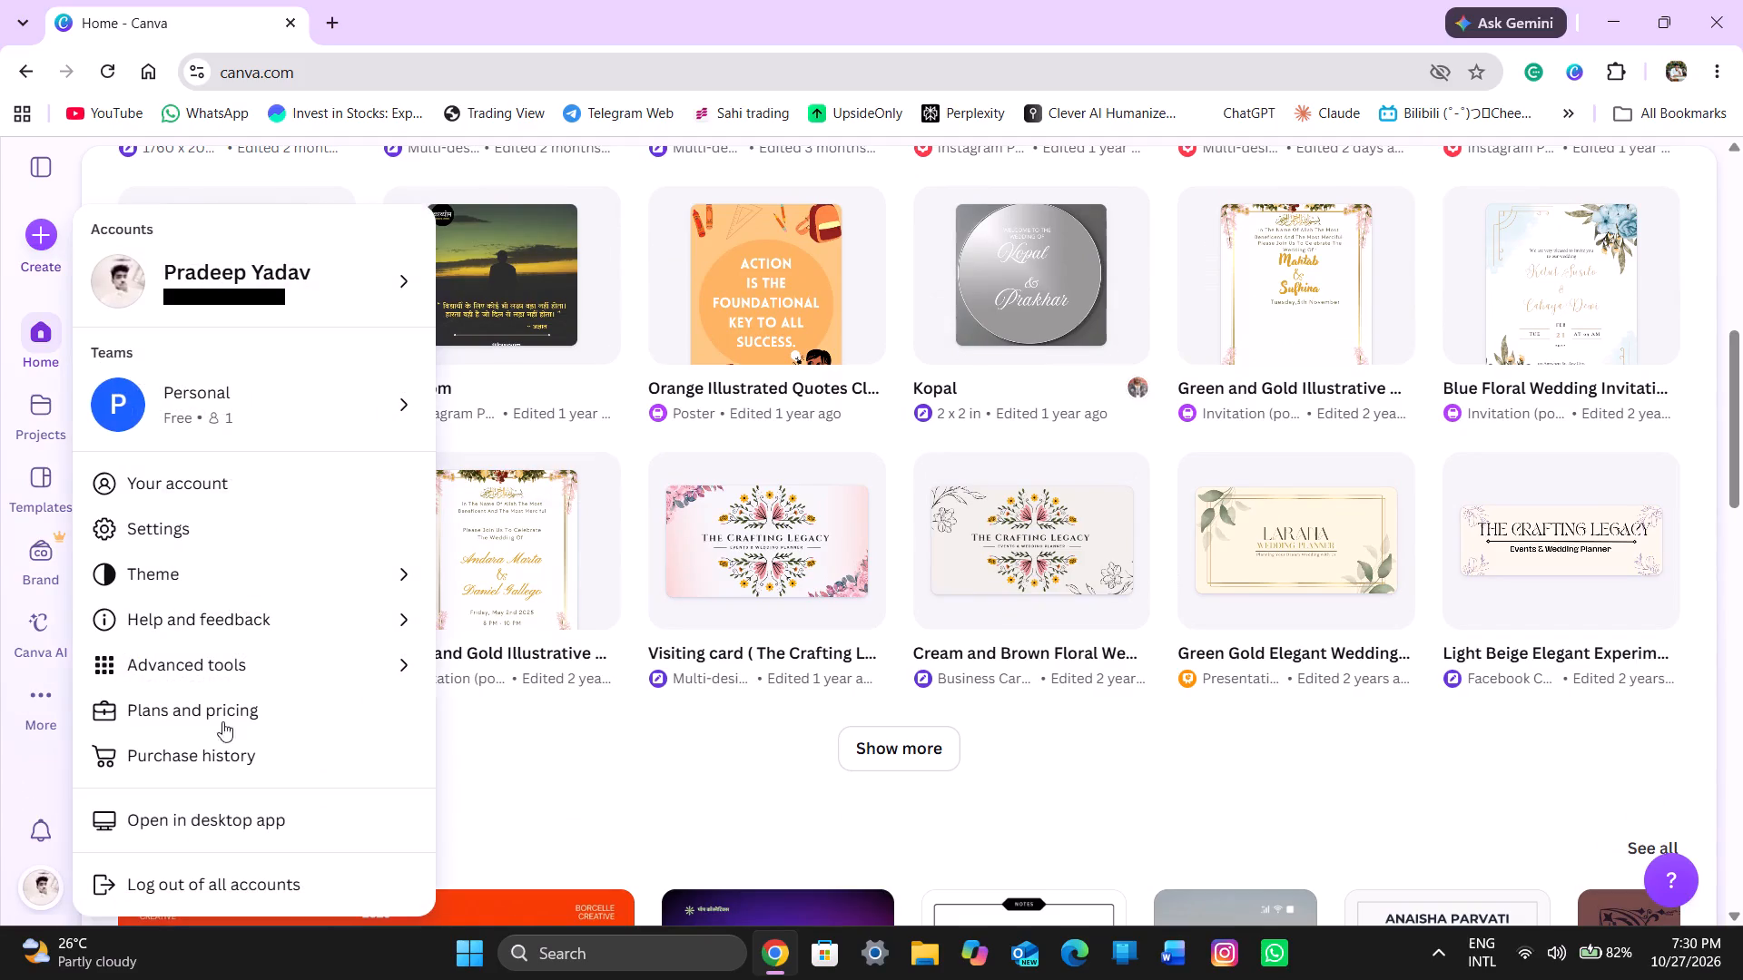
click(353, 401)
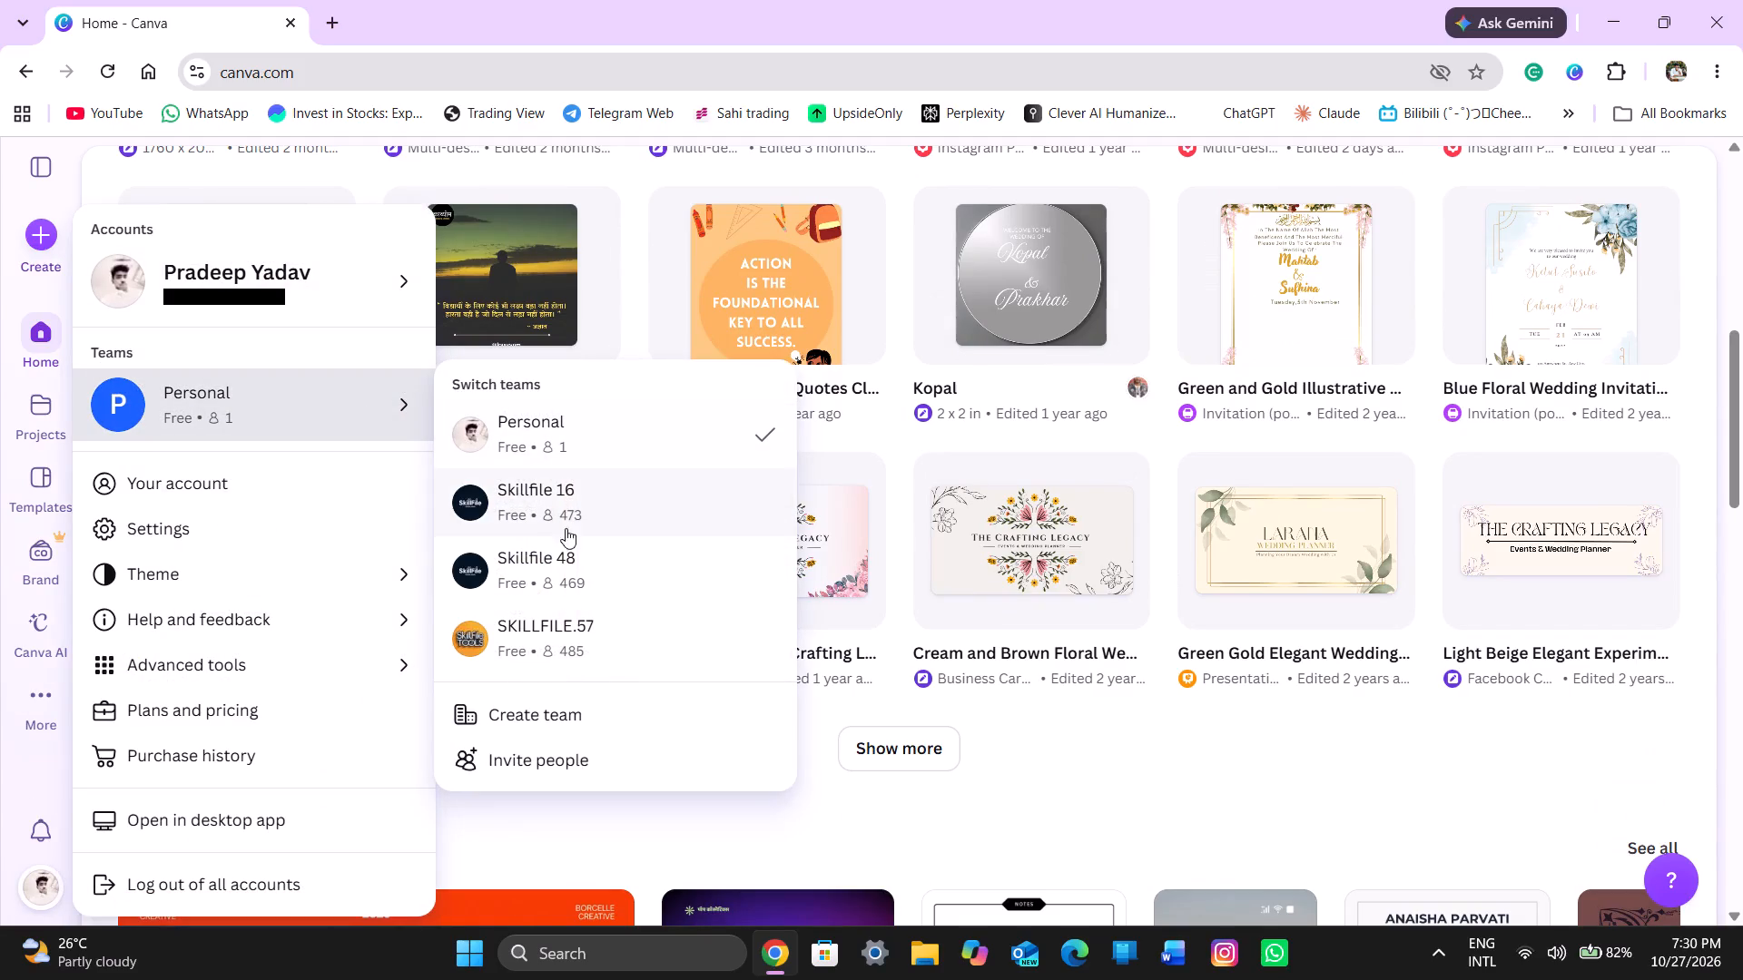
click(580, 655)
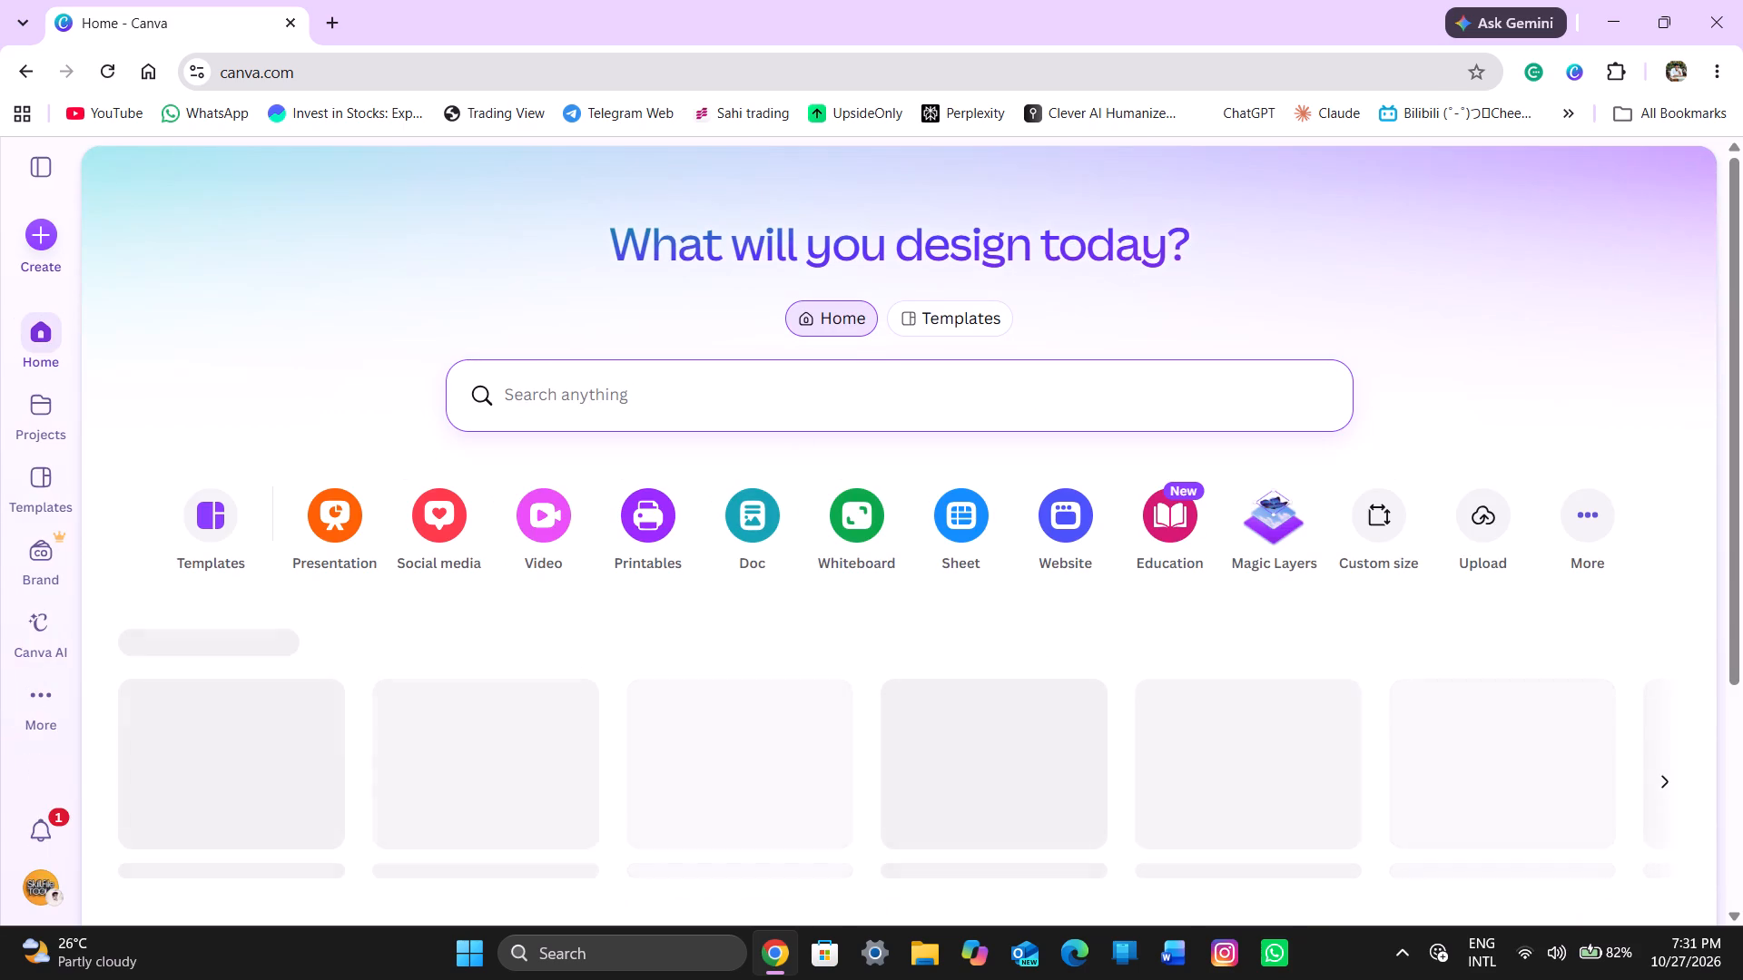
Look through the SKILLFILE.57 team's recent designs under Continue designing, expanding the list twice to show older ones.
scroll(588, 470, down, 3)
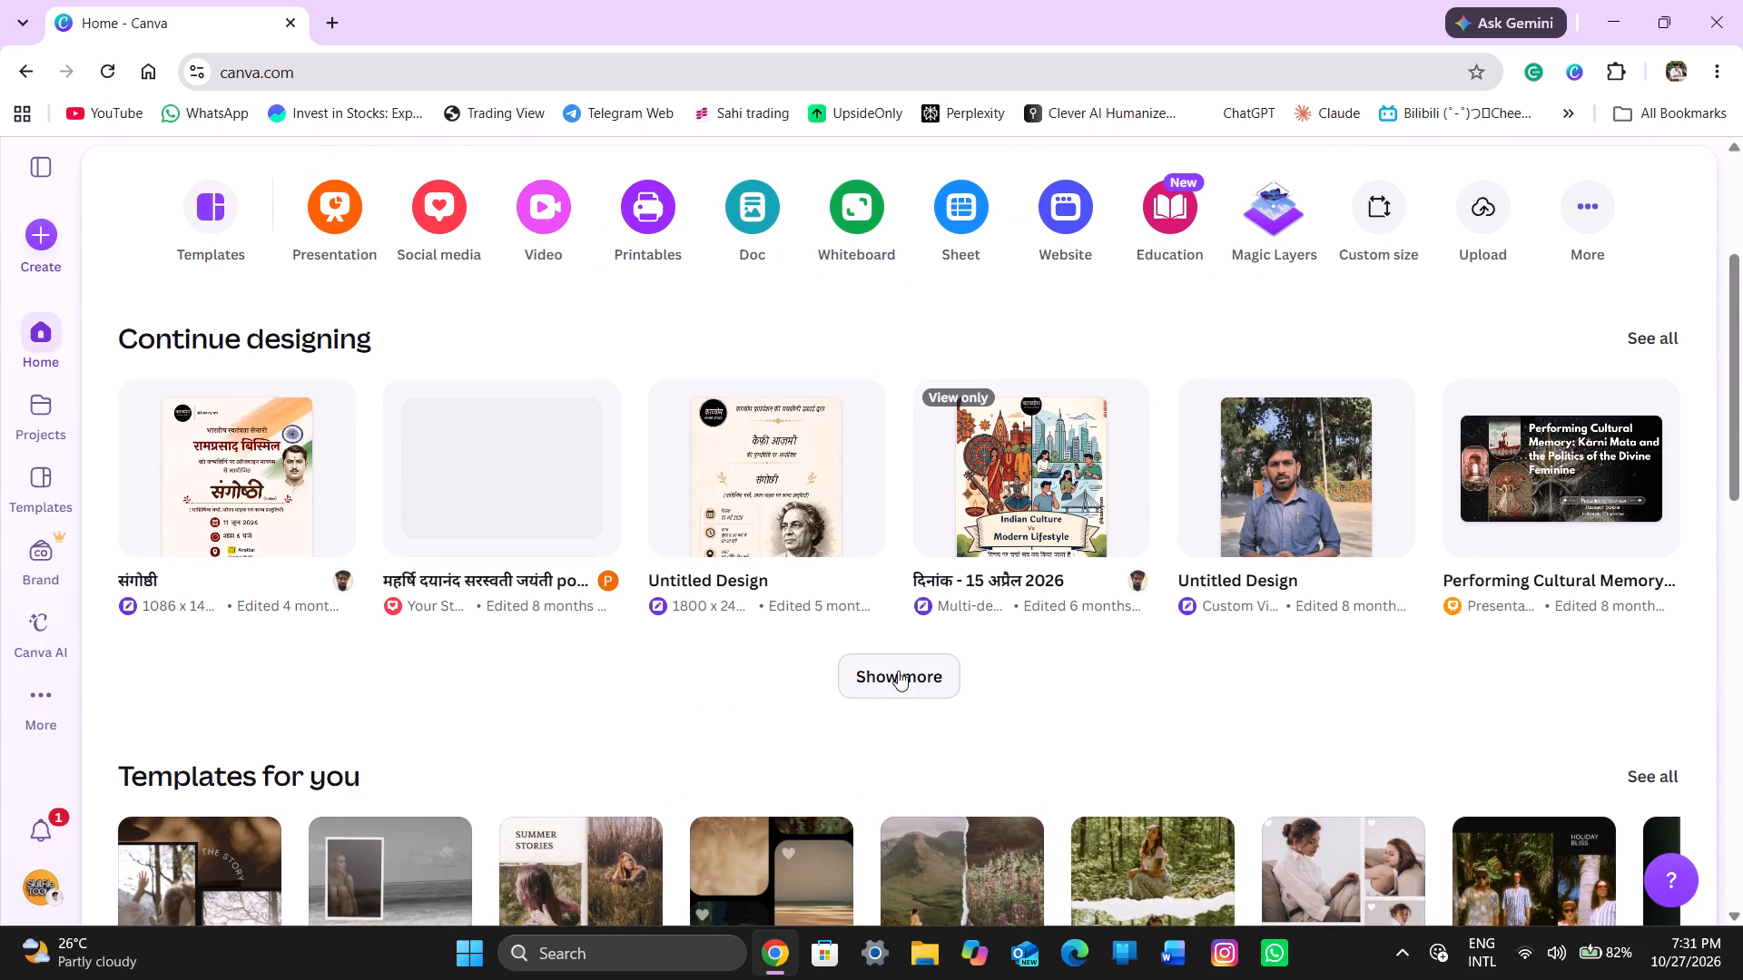
click(898, 671)
scroll(898, 671, down, 1)
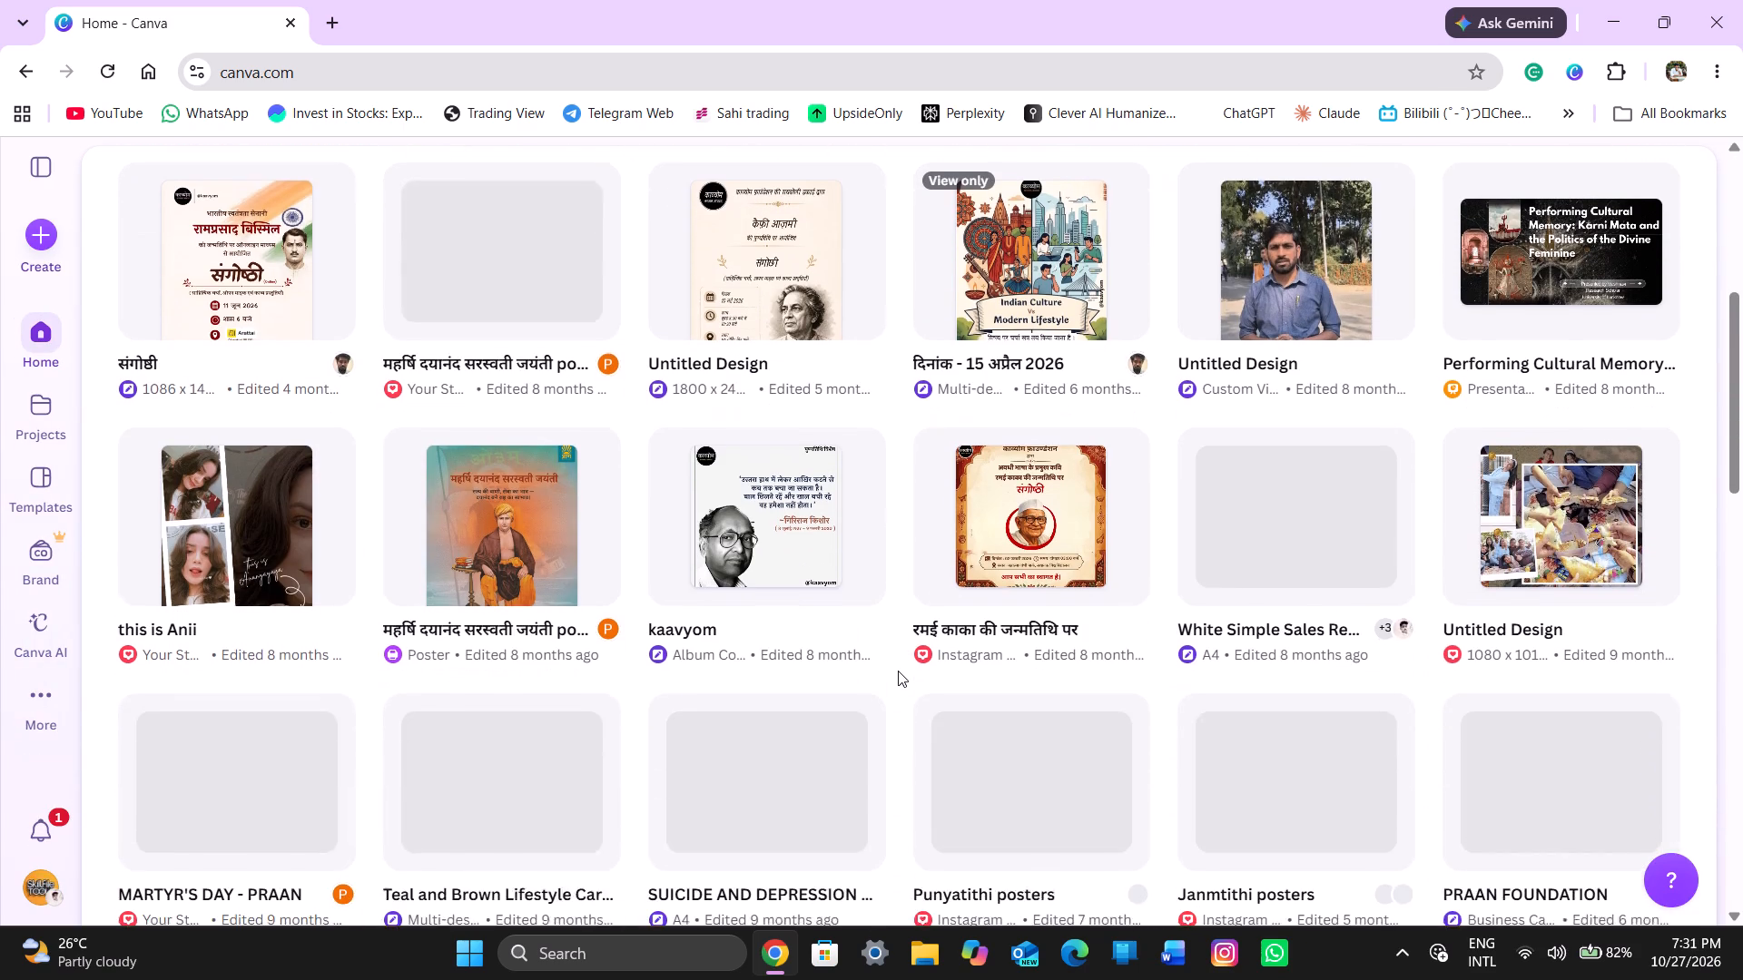
scroll(898, 671, down, 1)
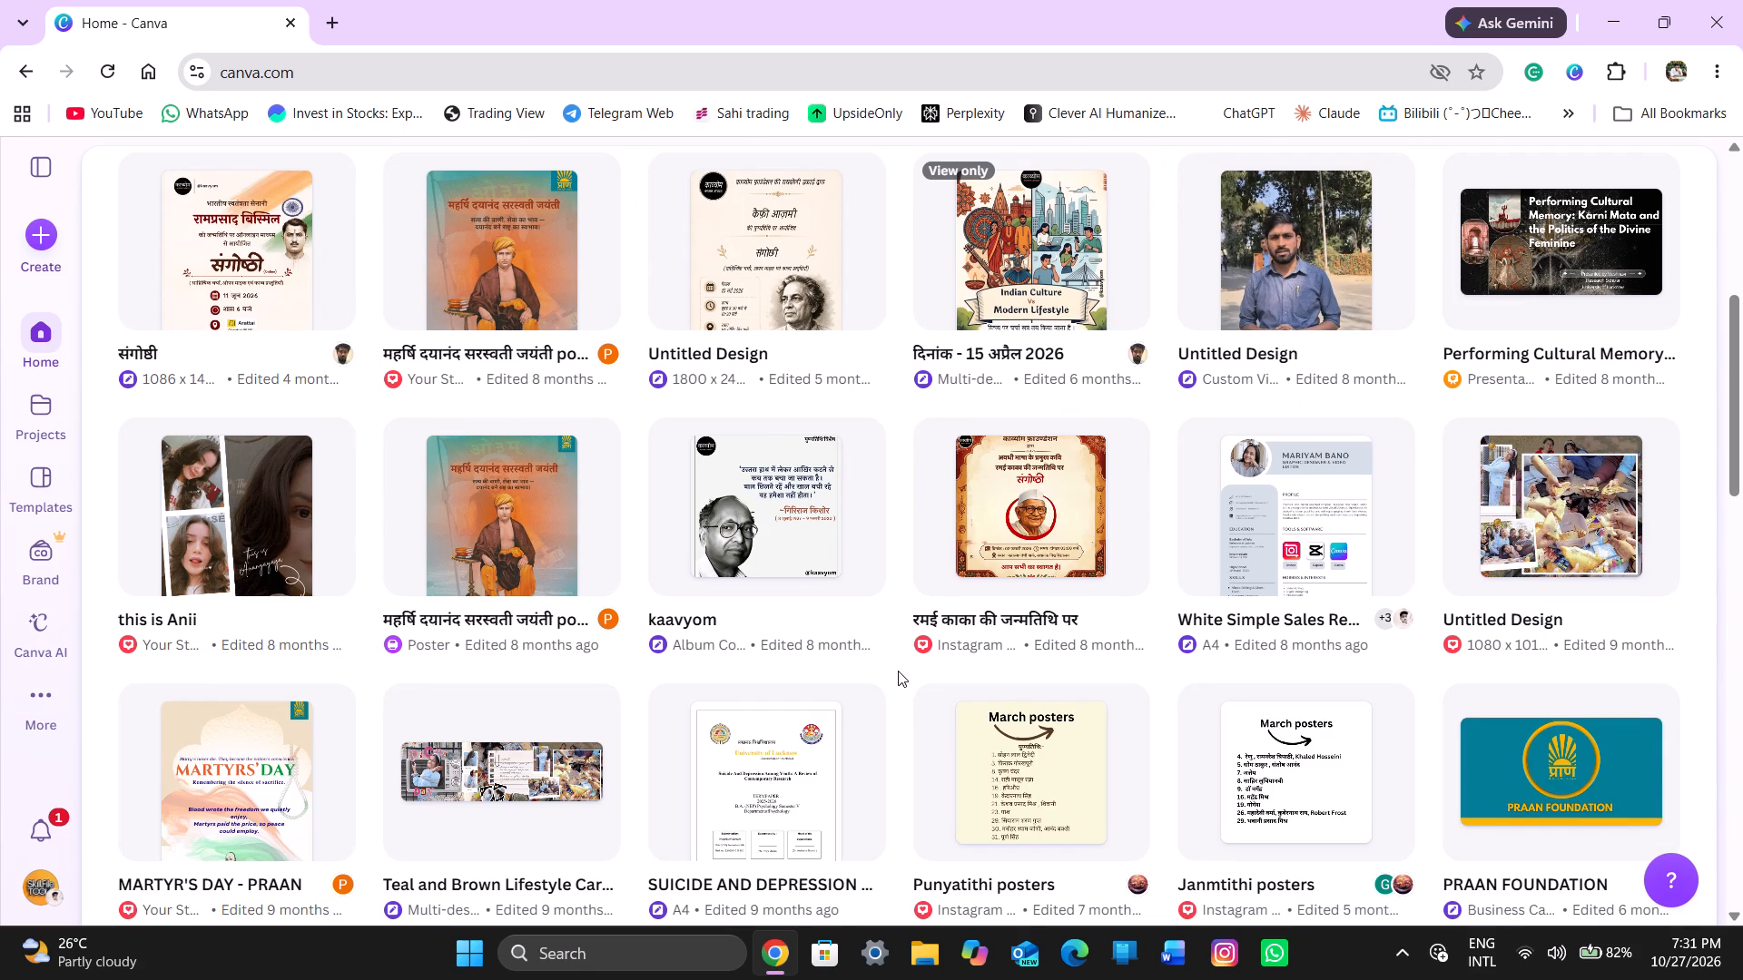
scroll(898, 671, down, 2)
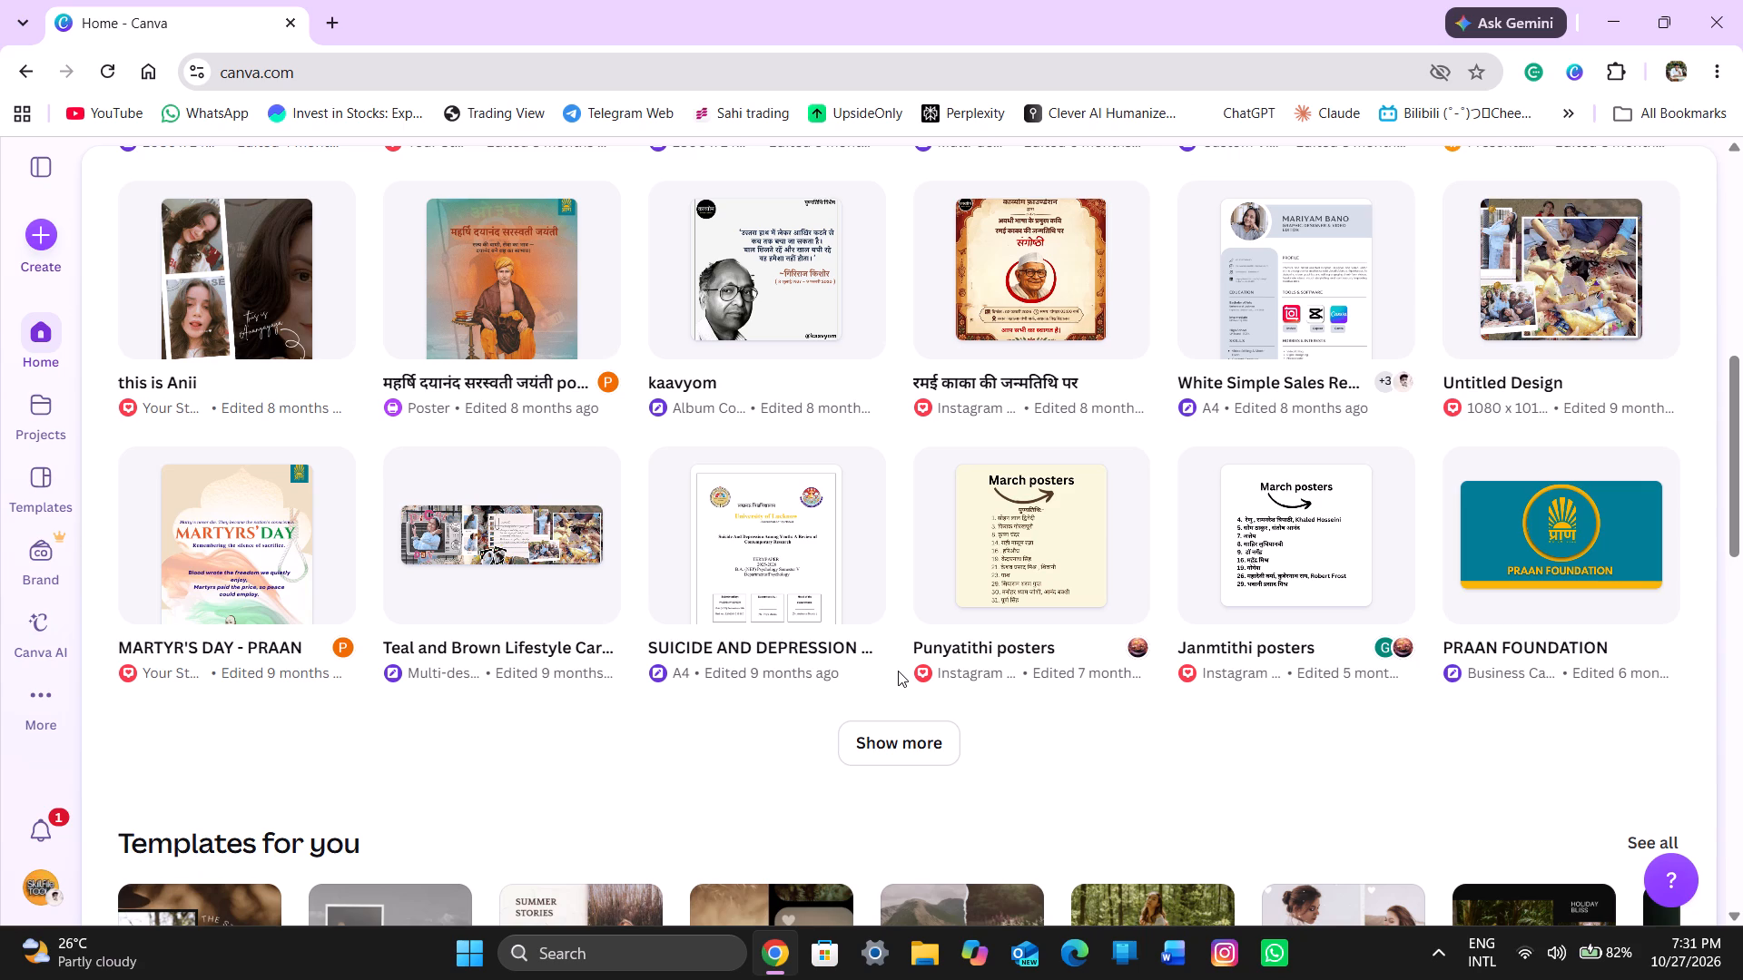
scroll(898, 671, down, 1)
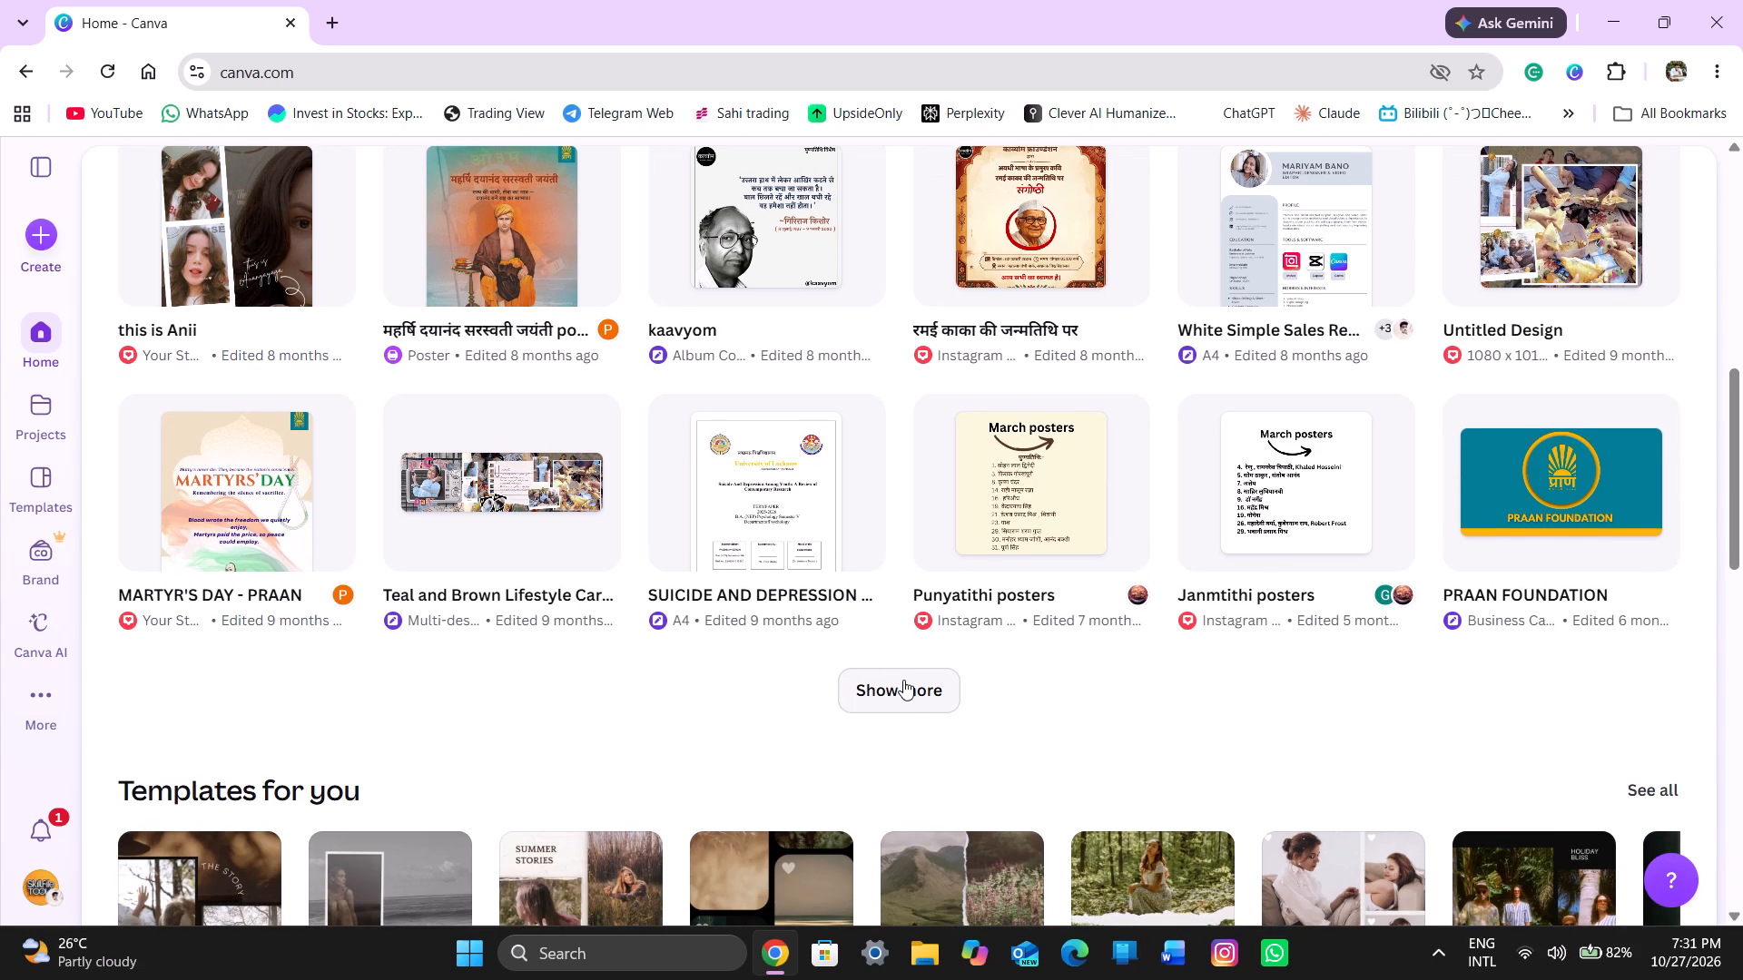
click(904, 685)
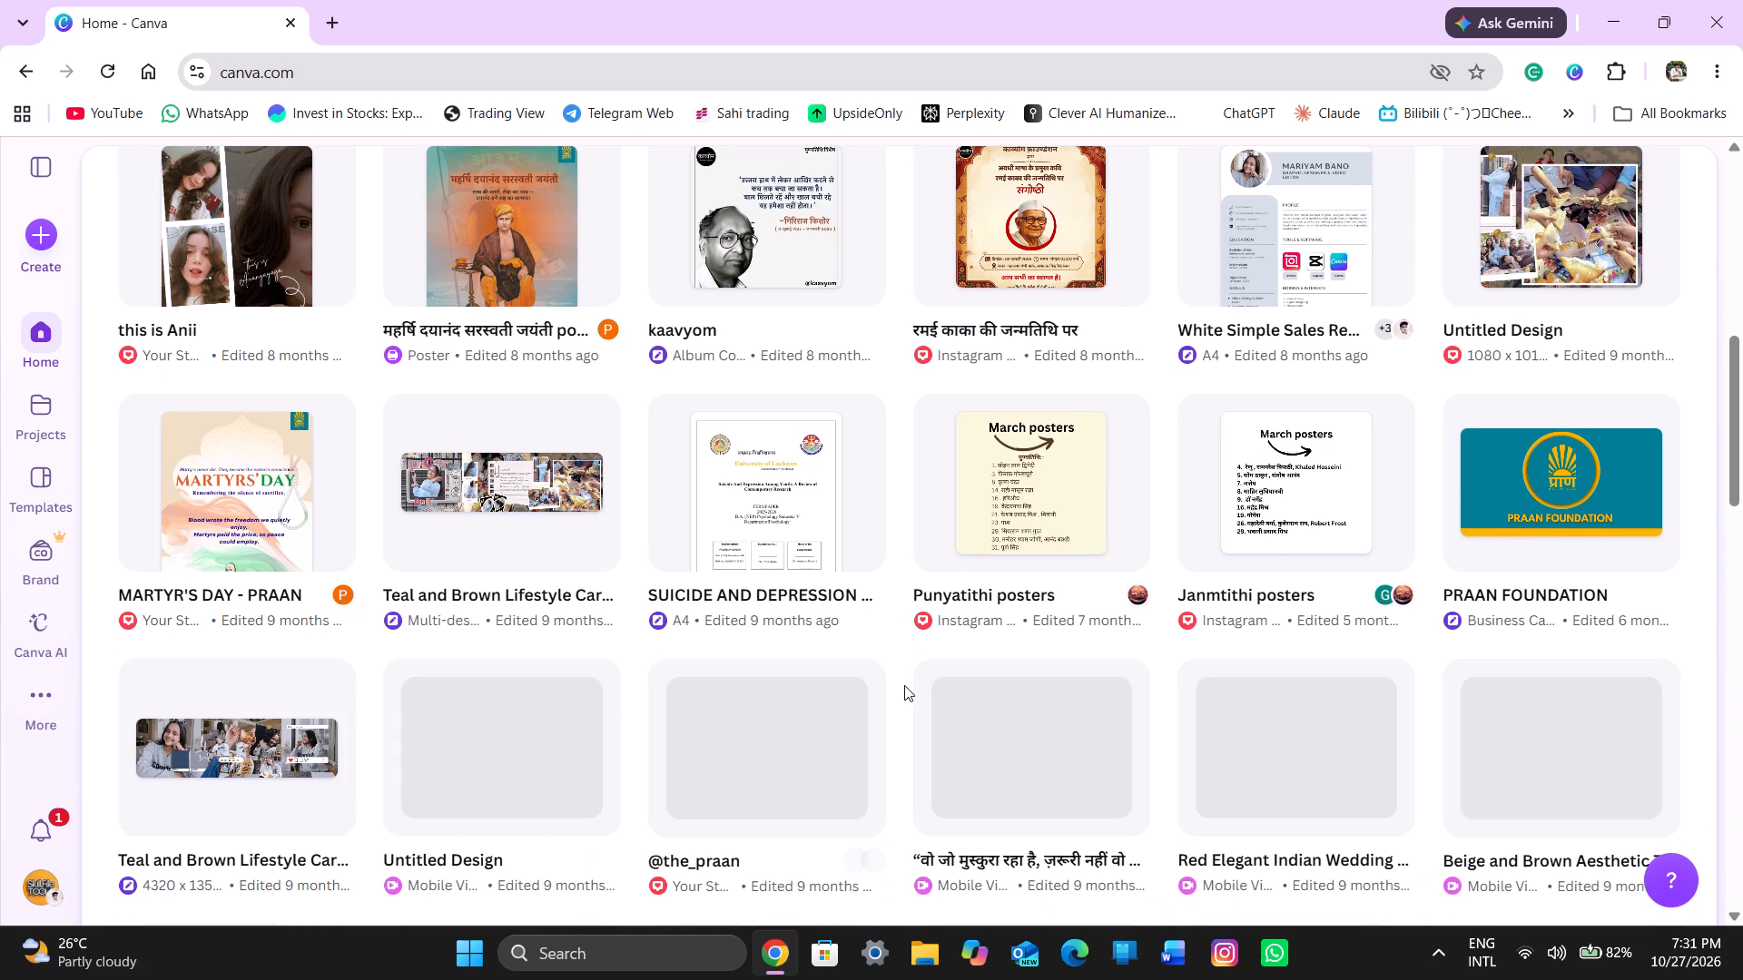
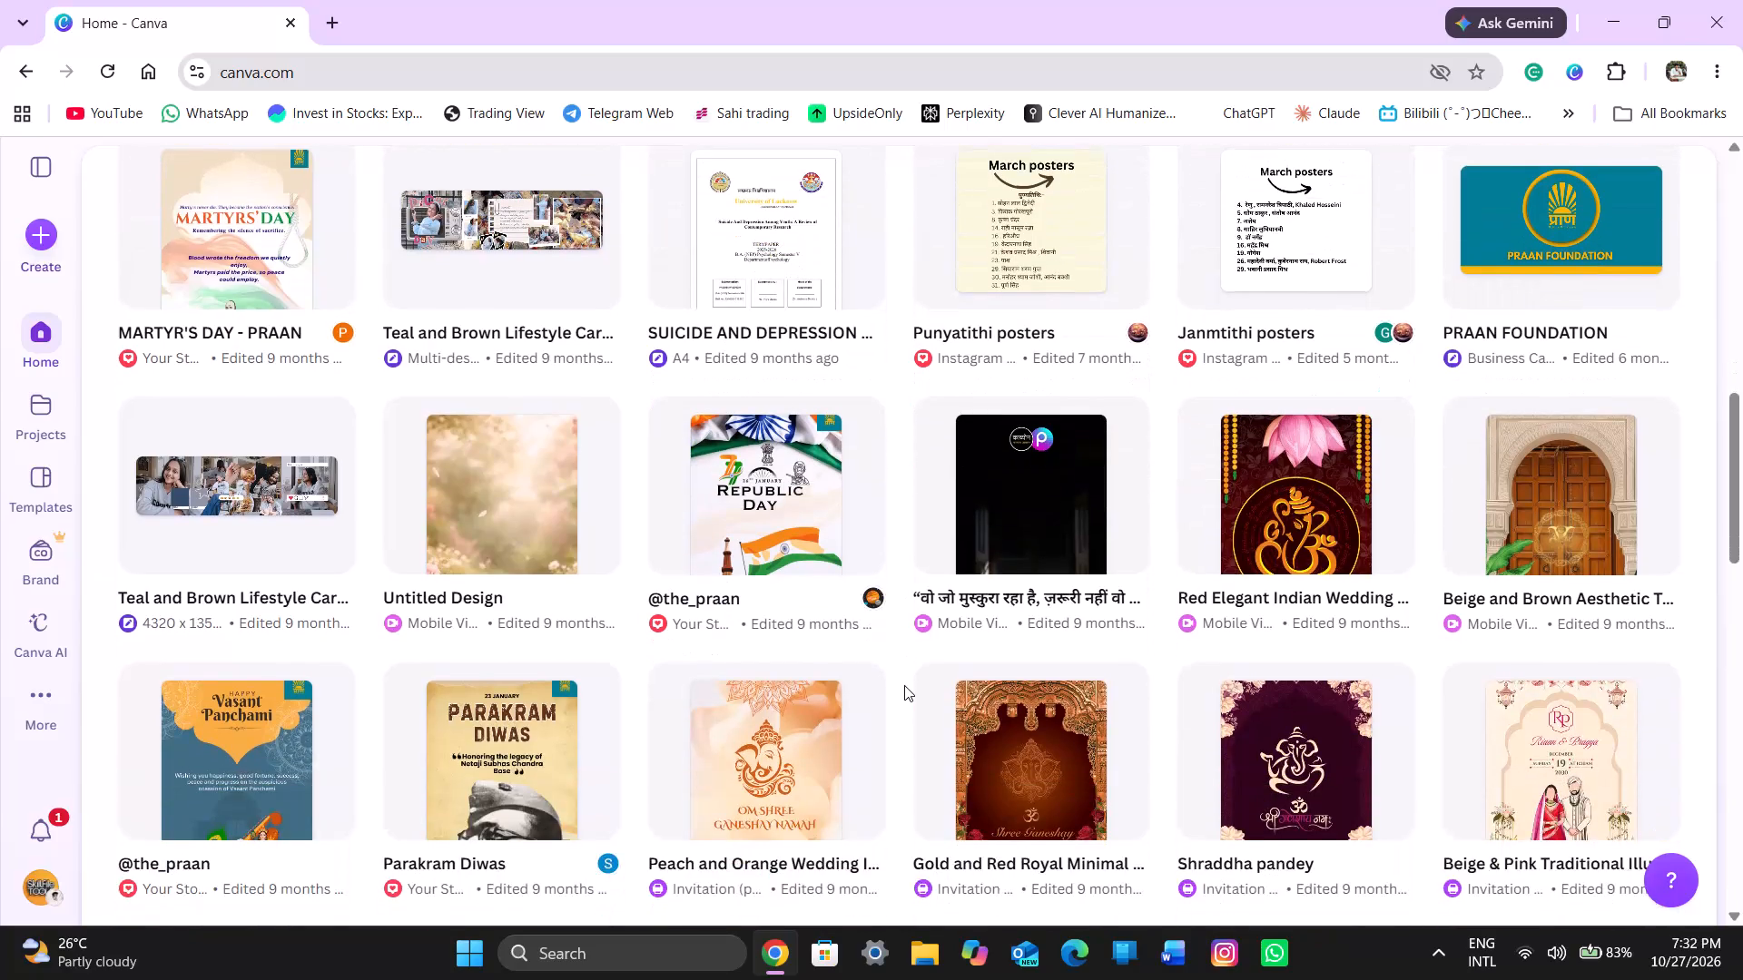
Expand the SKILLFILE.57 team's recent designs list once more to look through older designs.
scroll(904, 685, down, 1)
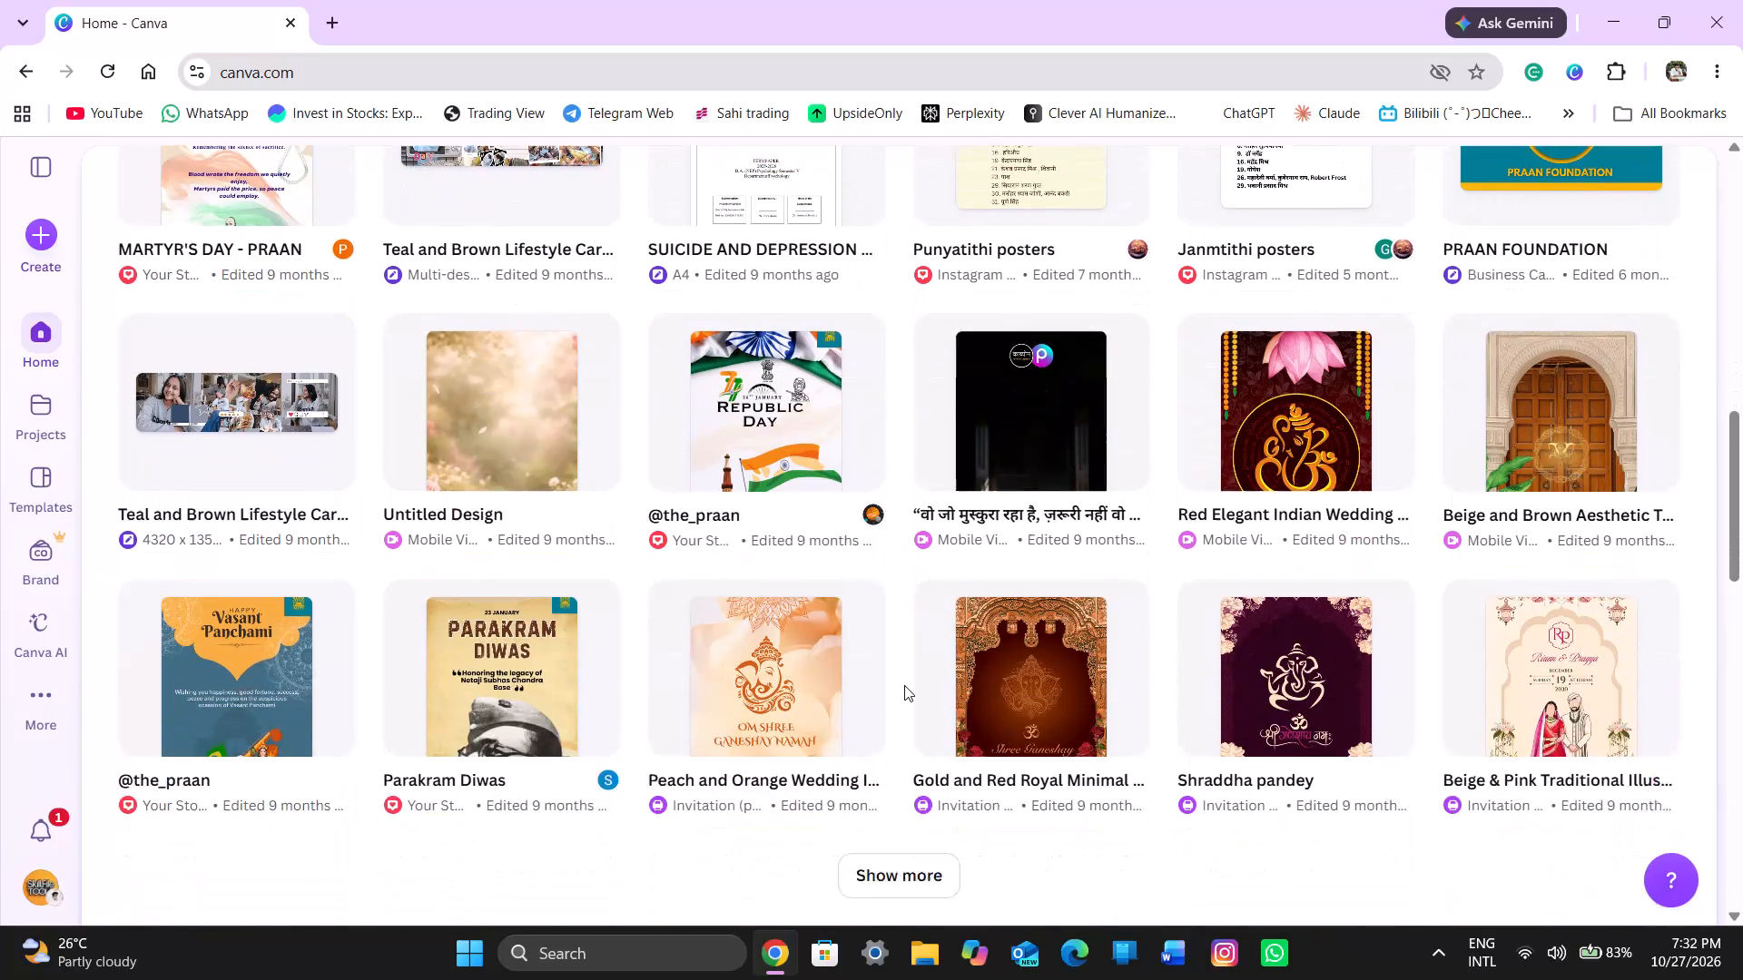
scroll(904, 685, down, 3)
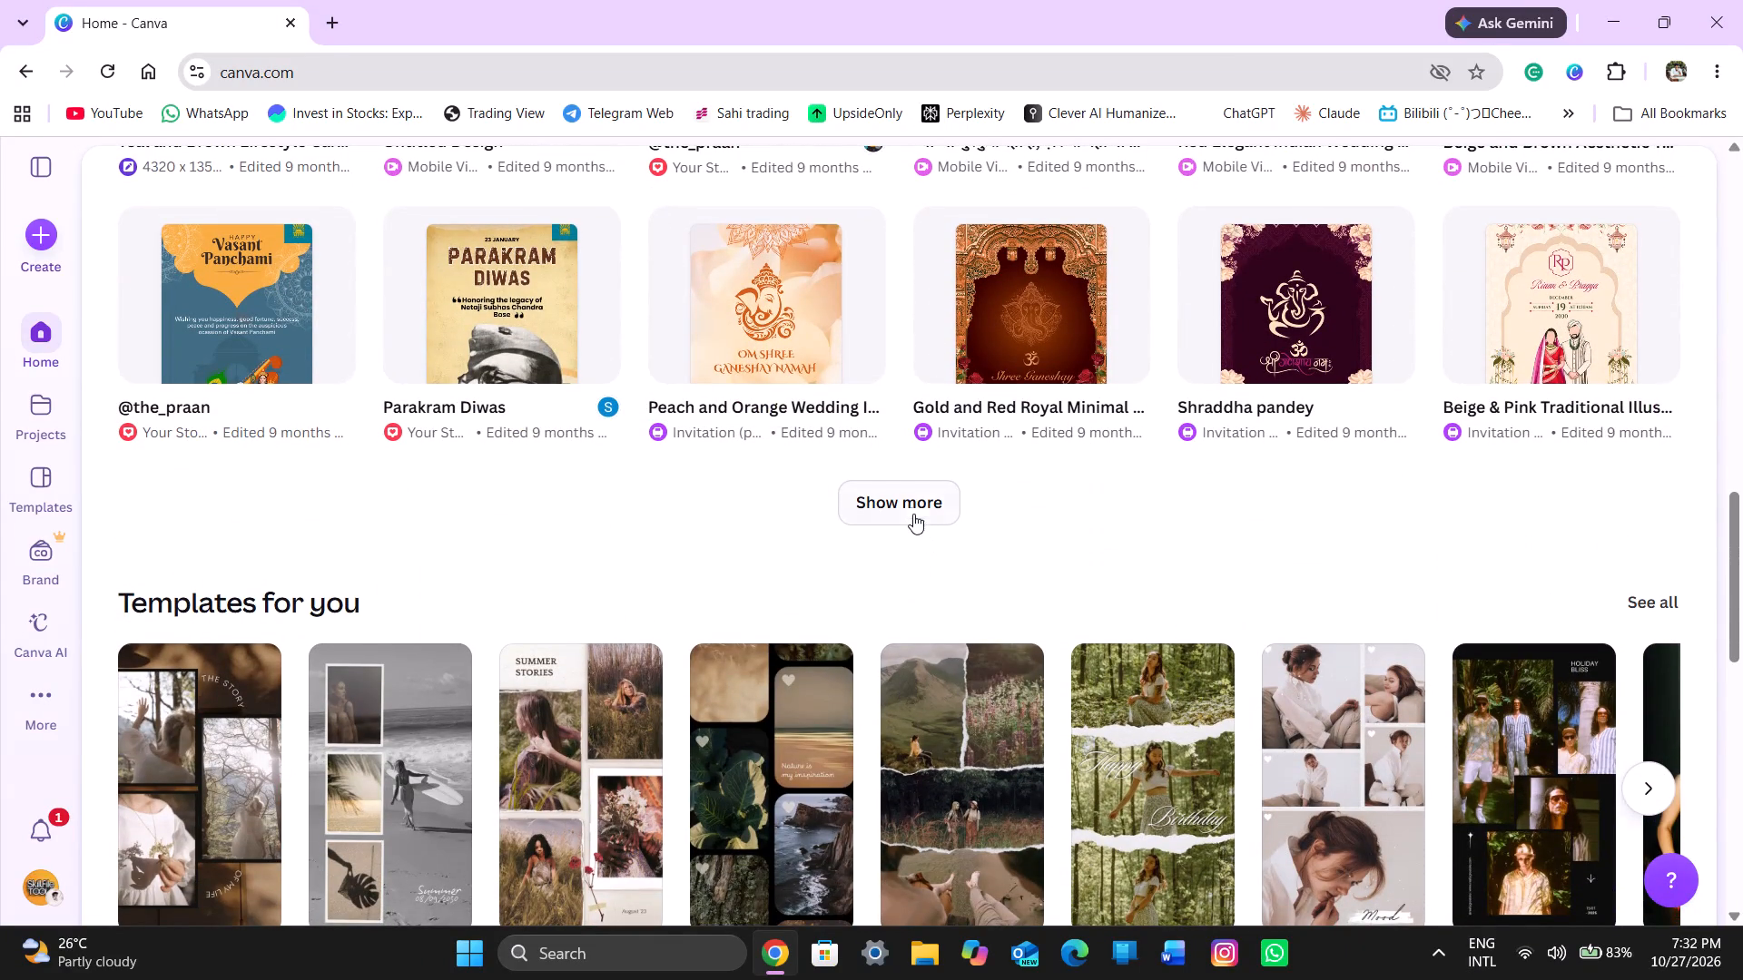
click(910, 506)
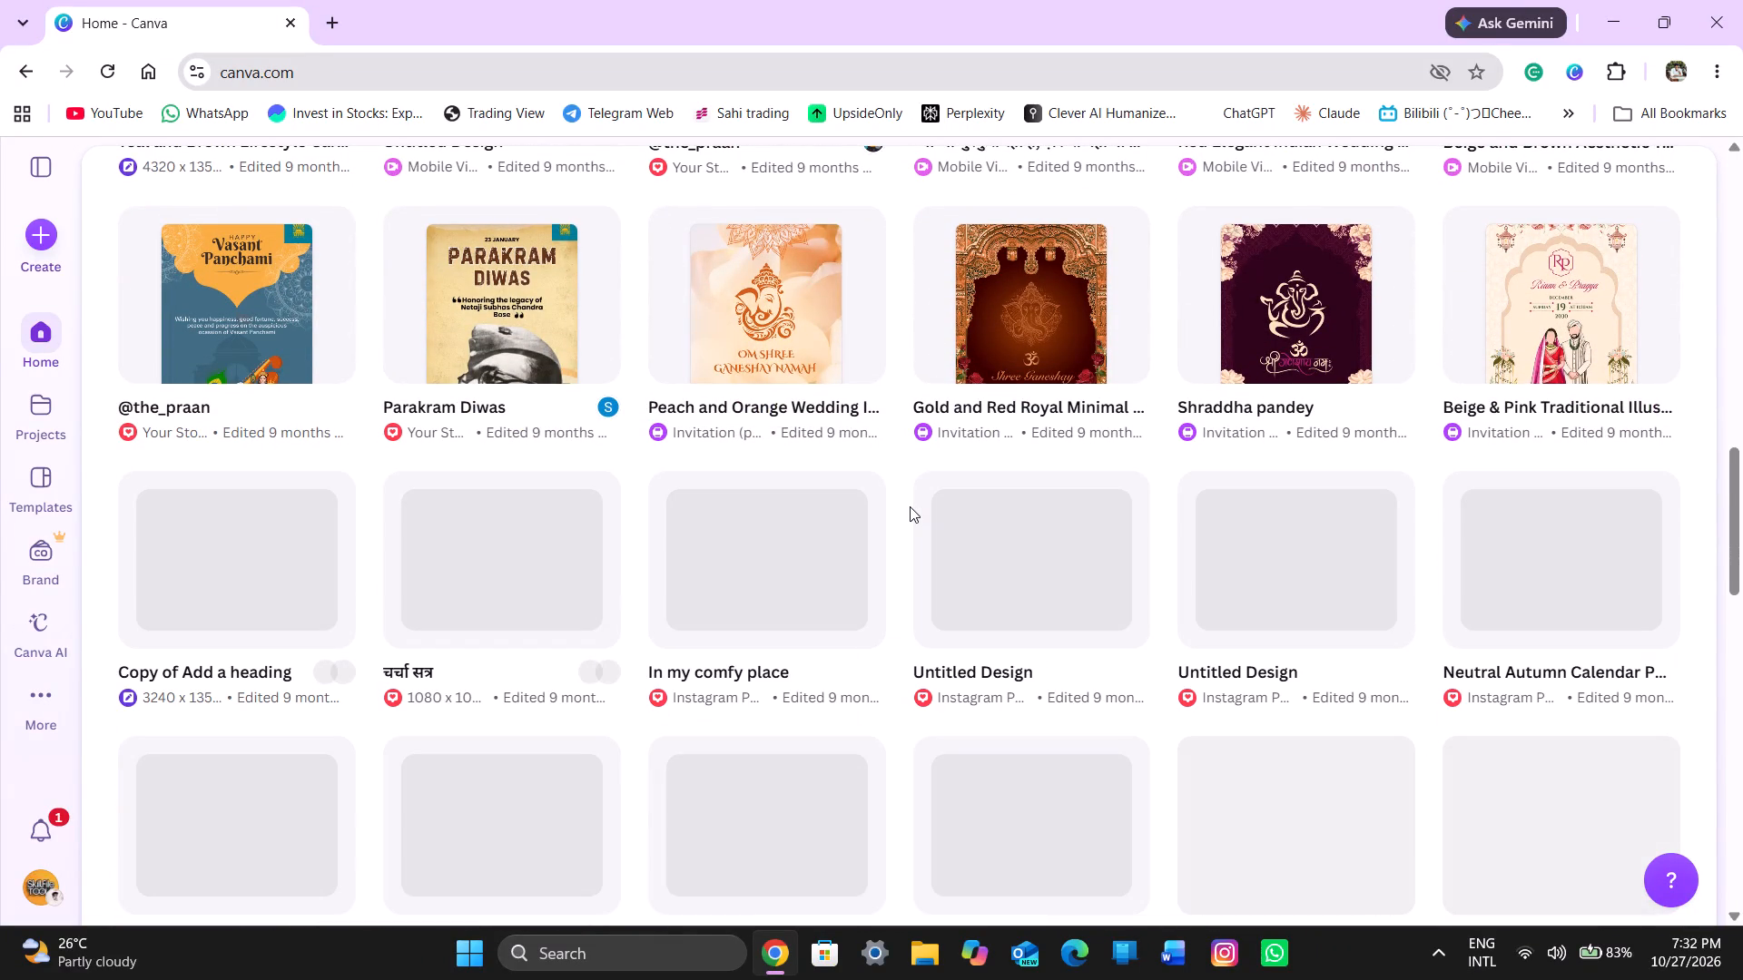
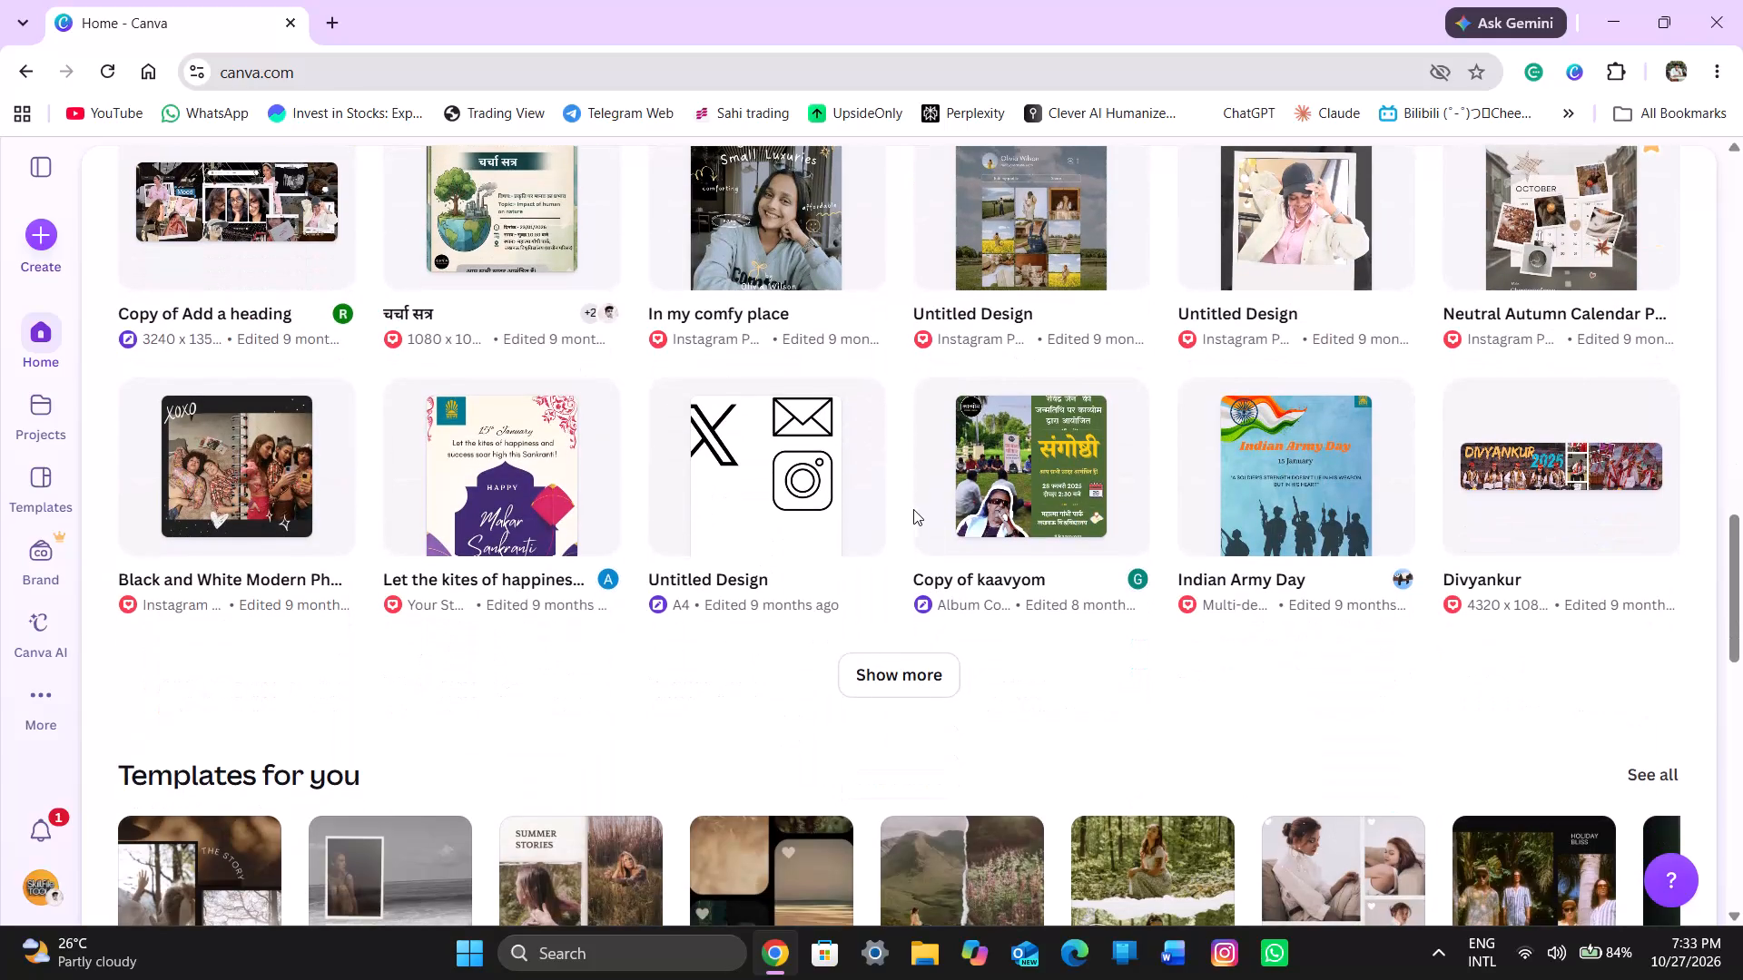
Expand the SKILLFILE.57 team's recent designs list and look through the designs edited about 9 months ago.
click(898, 655)
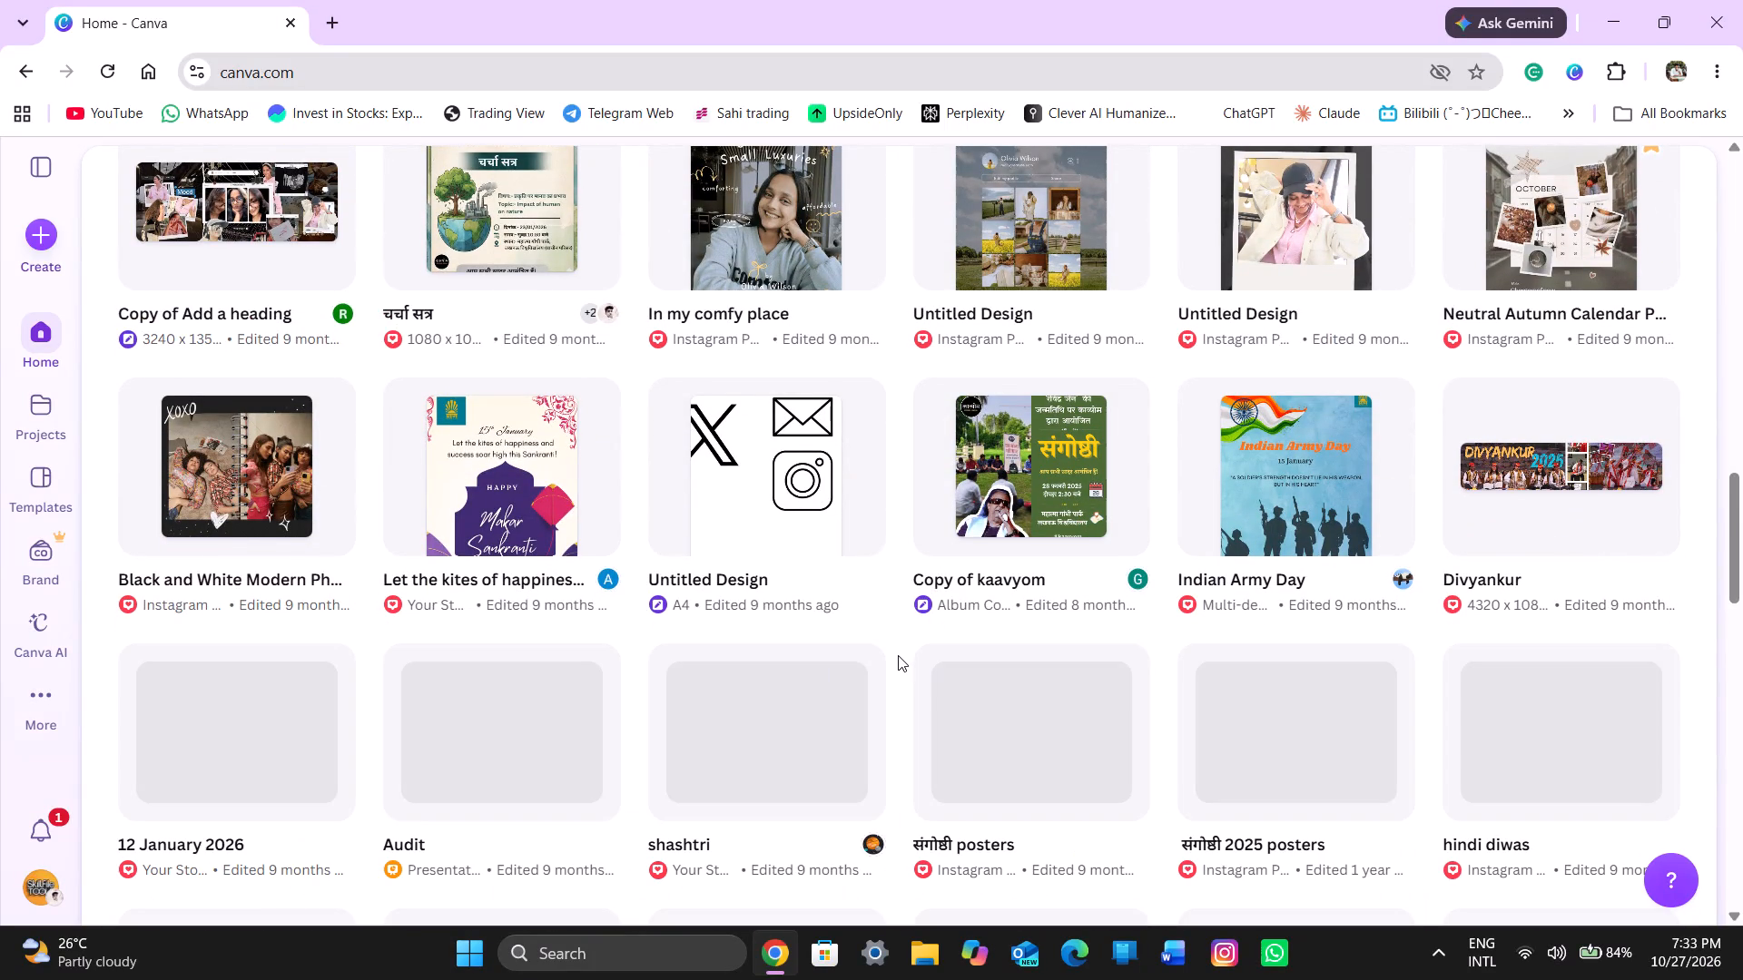
scroll(898, 655, down, 2)
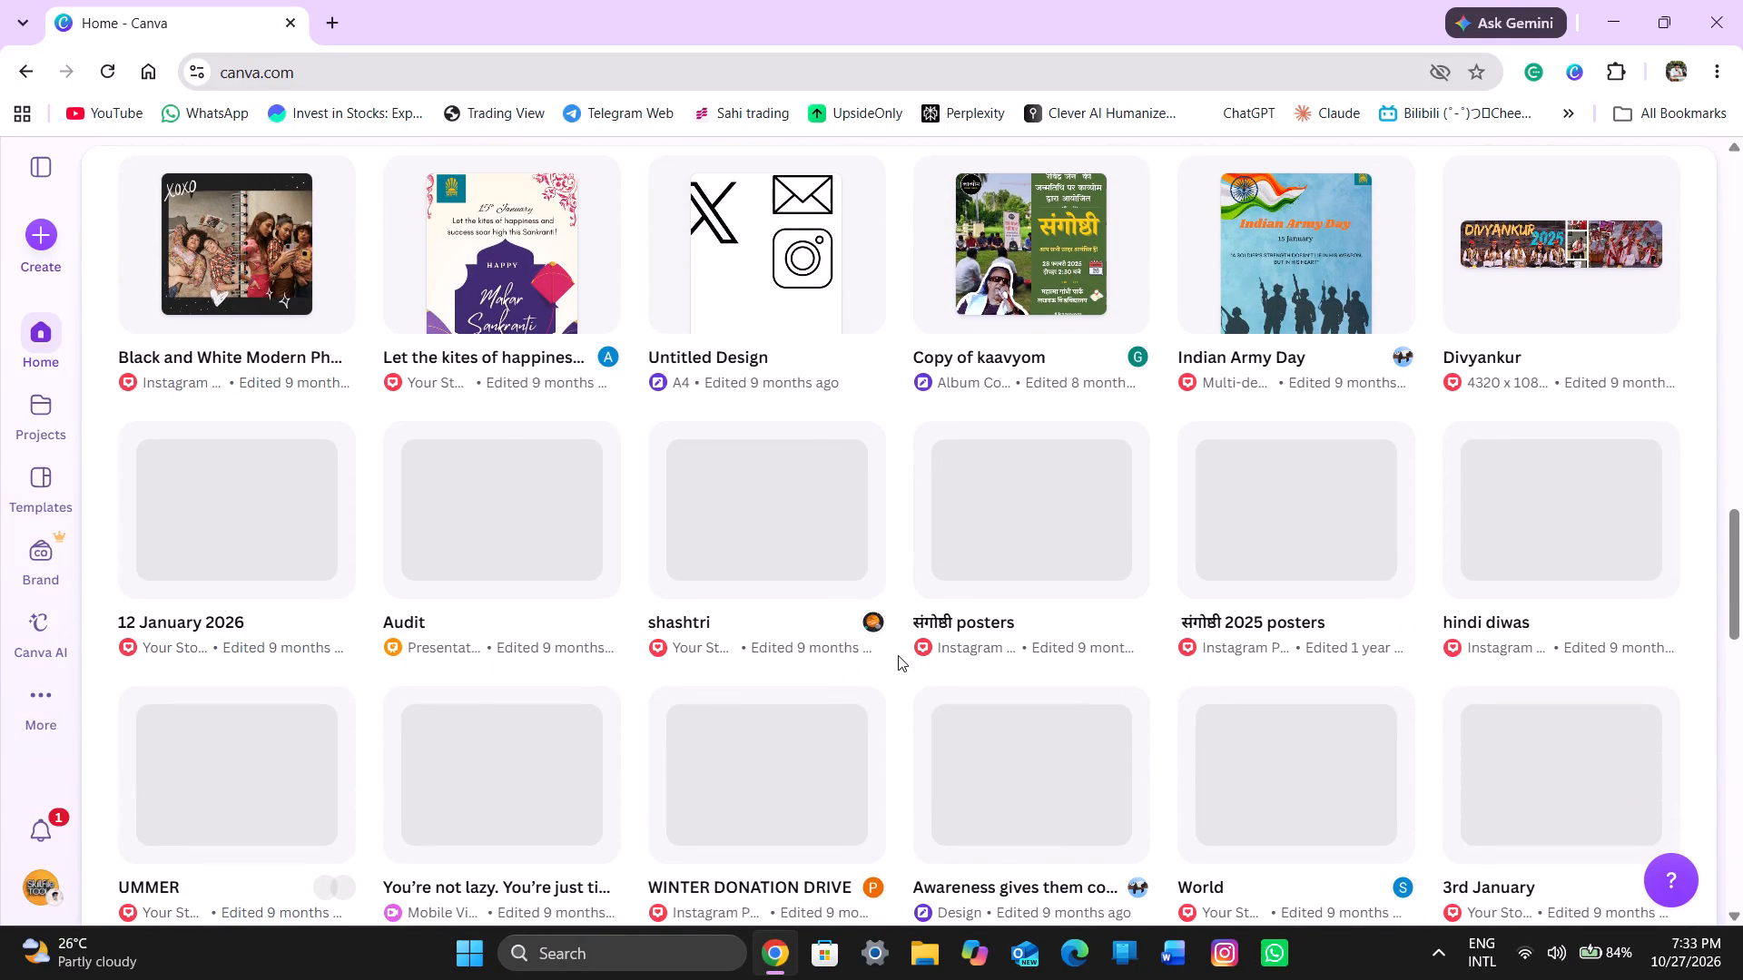
scroll(898, 655, up, 6)
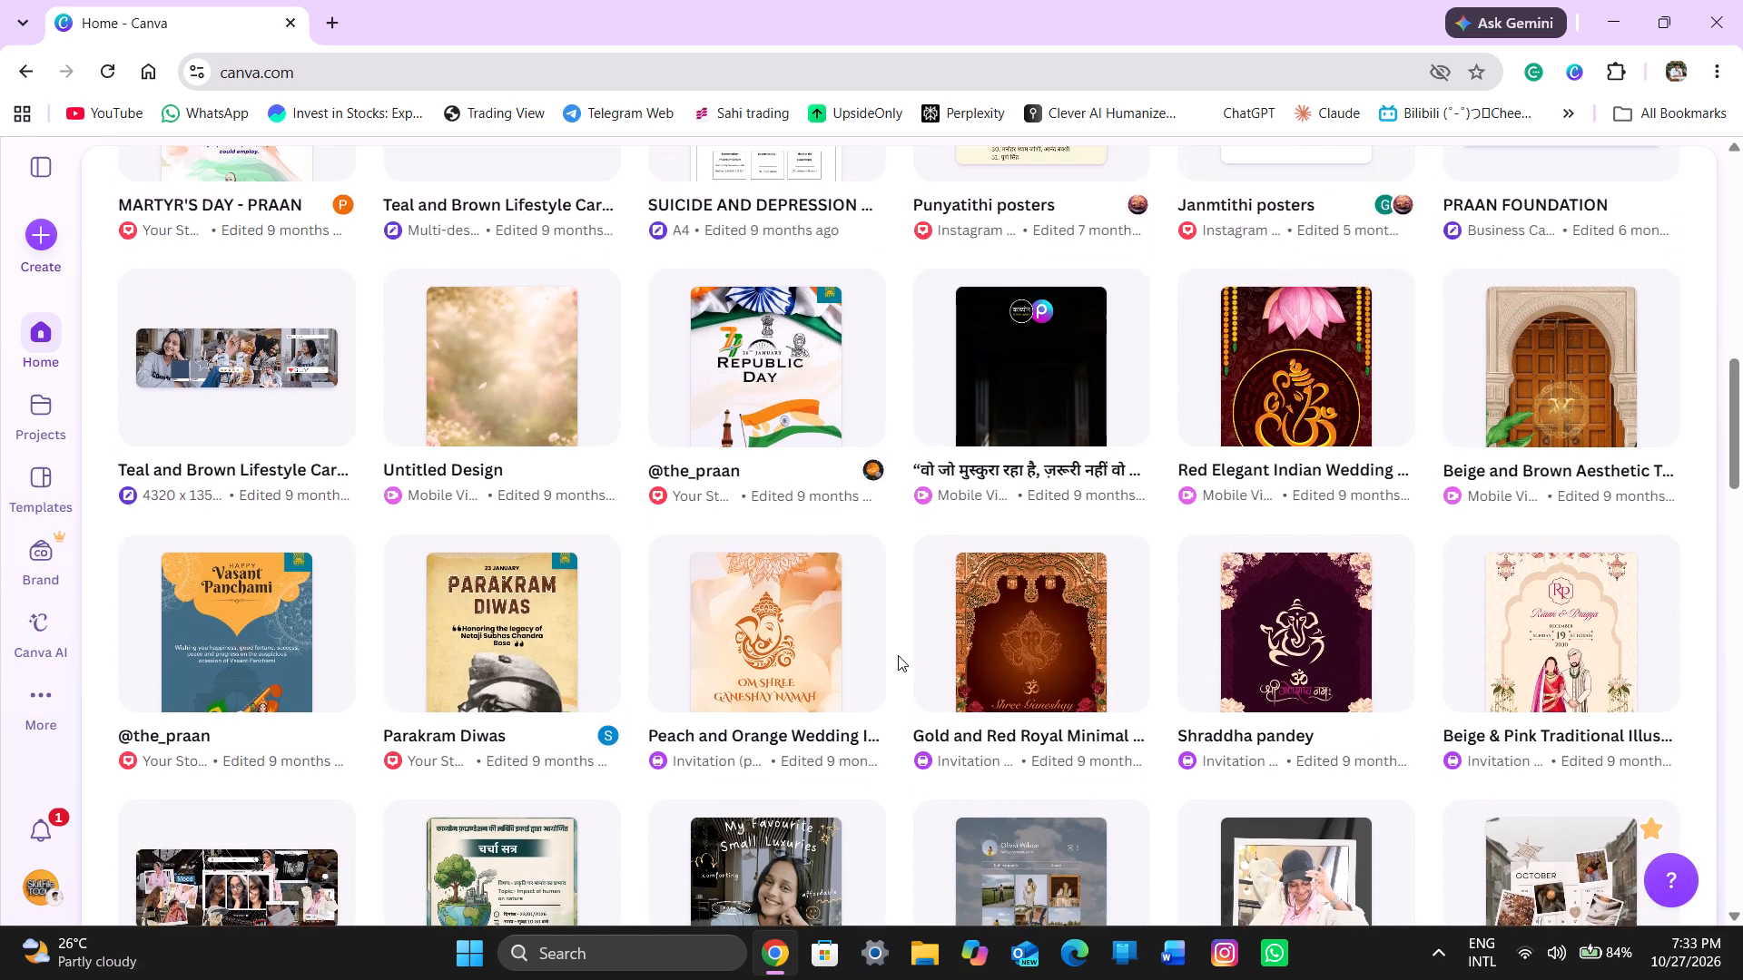
scroll(898, 655, up, 2)
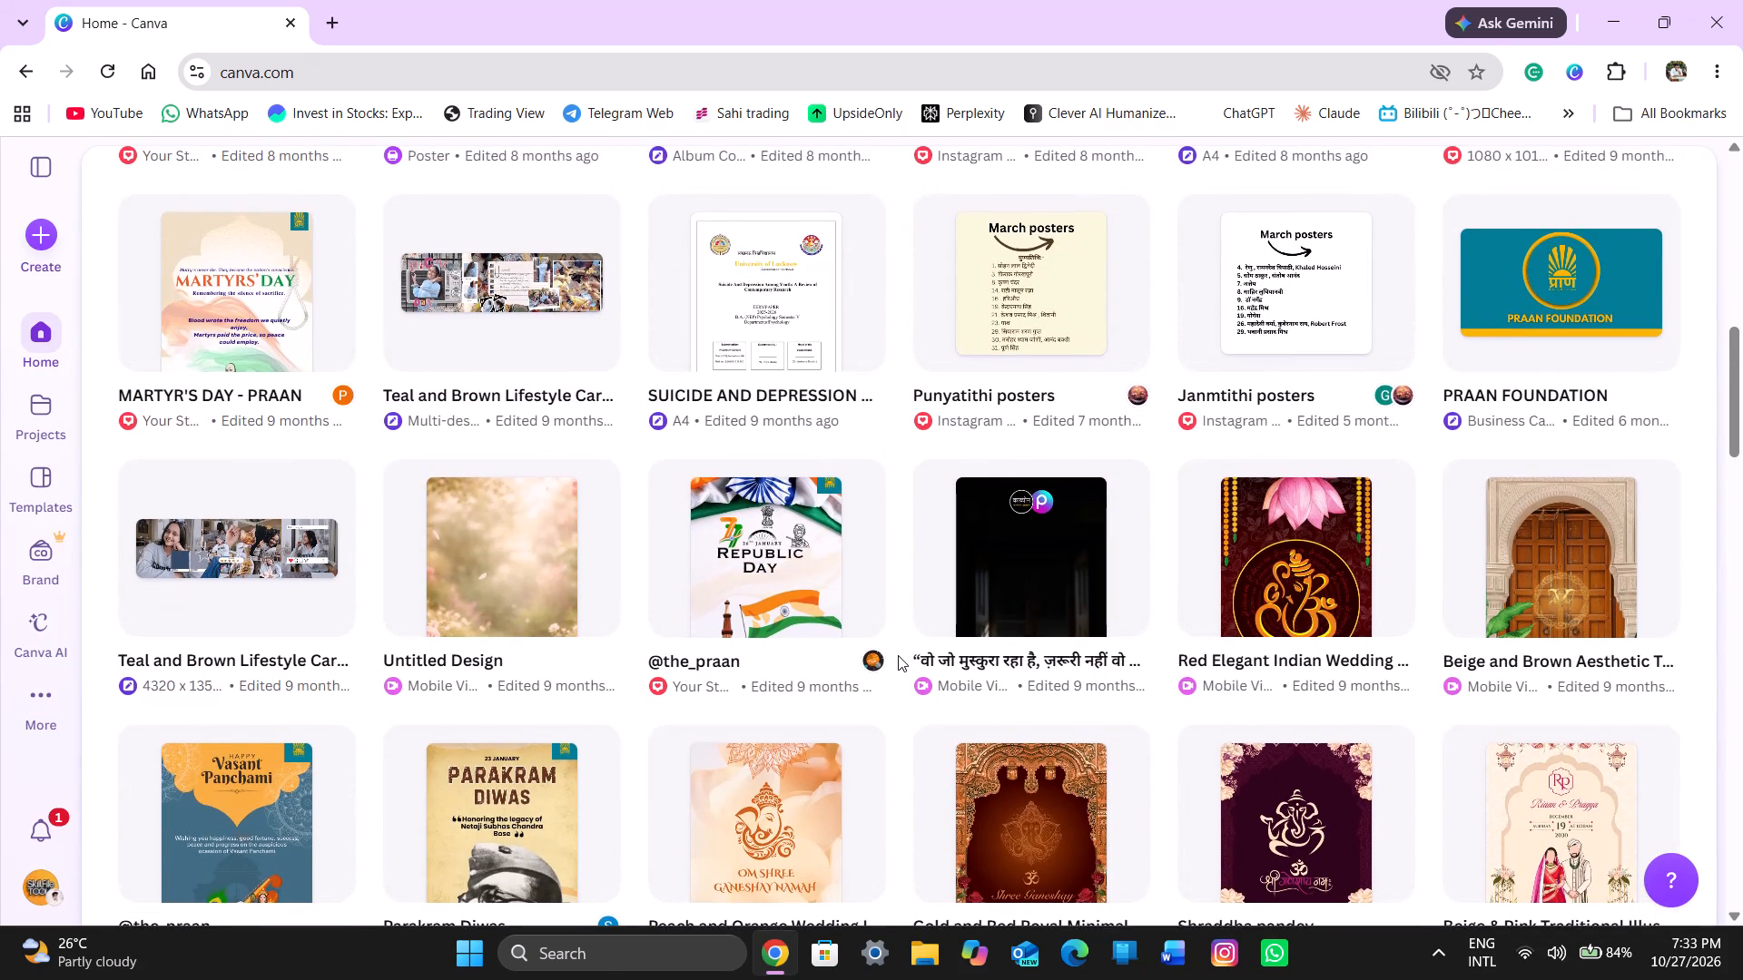
scroll(898, 655, down, 3)
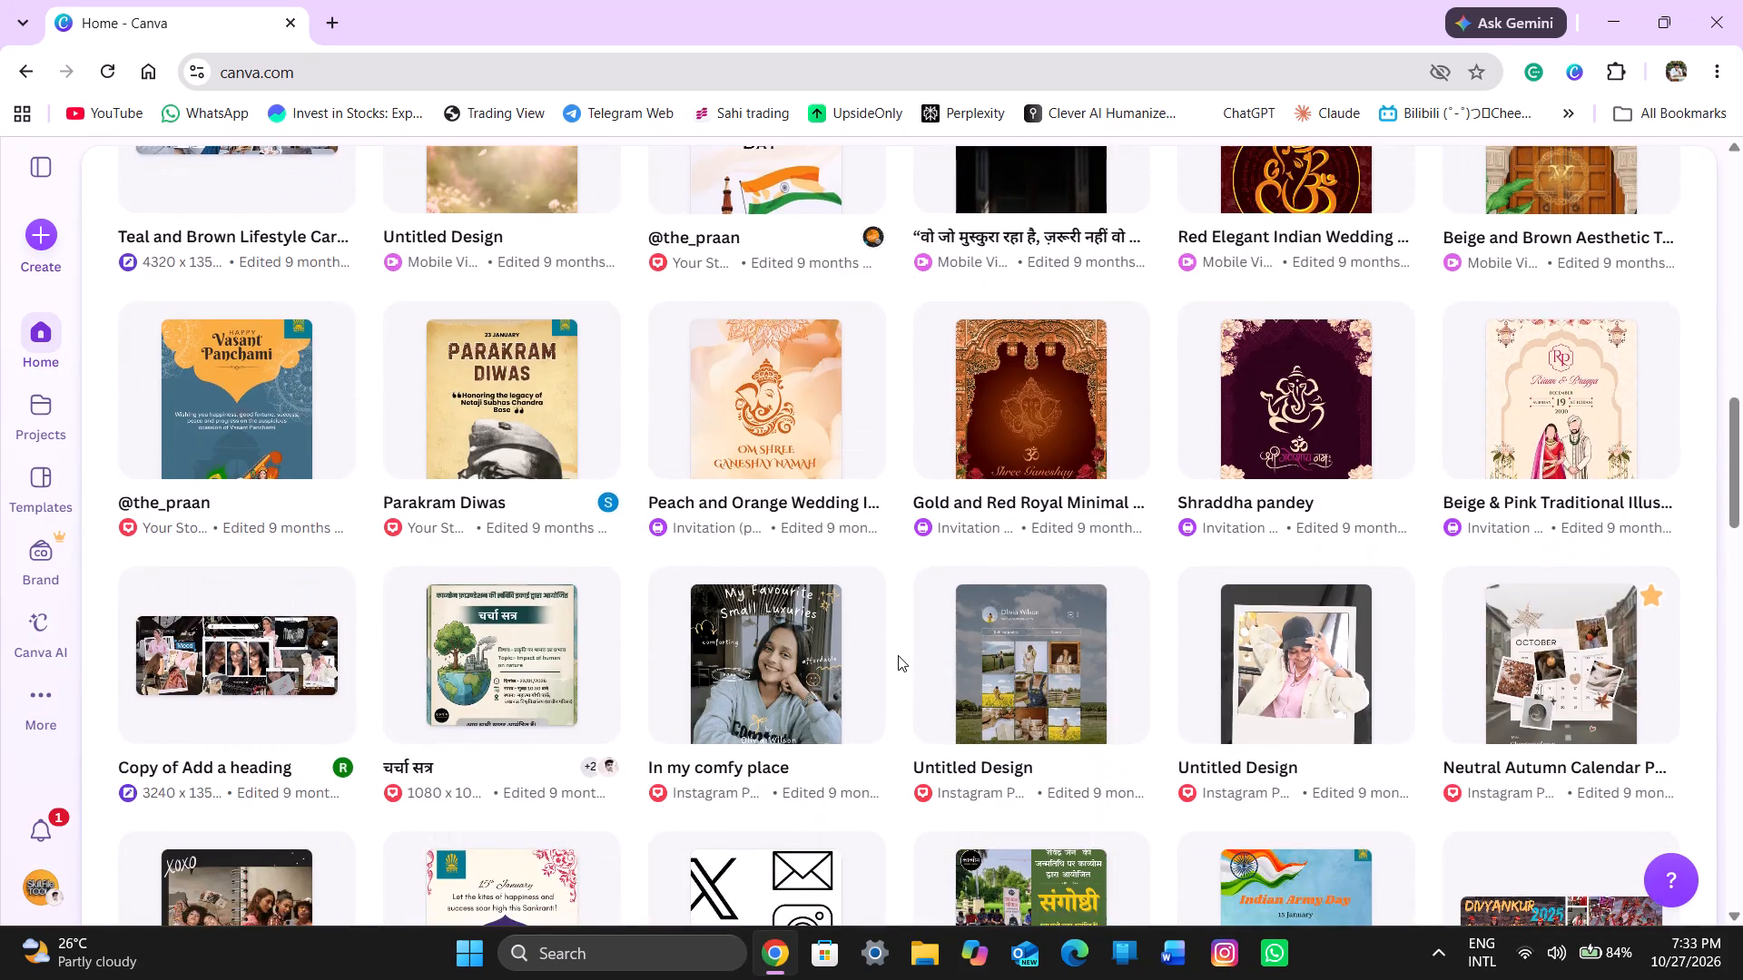
scroll(898, 655, down, 6)
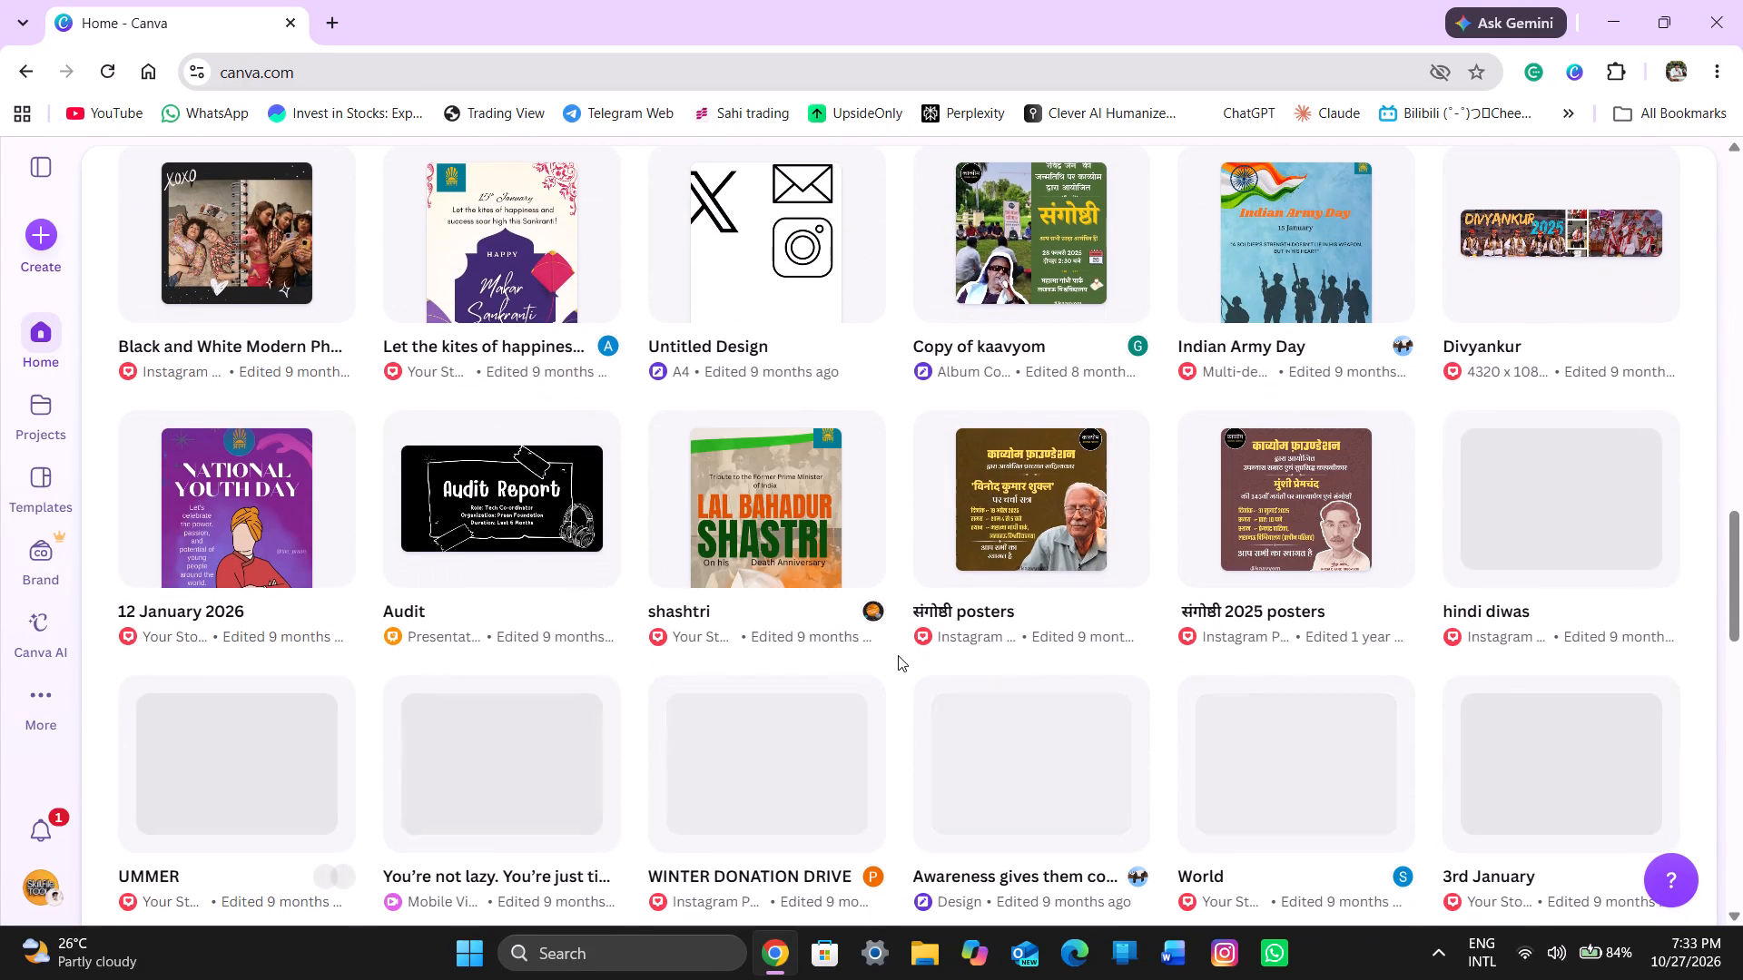
scroll(898, 655, down, 2)
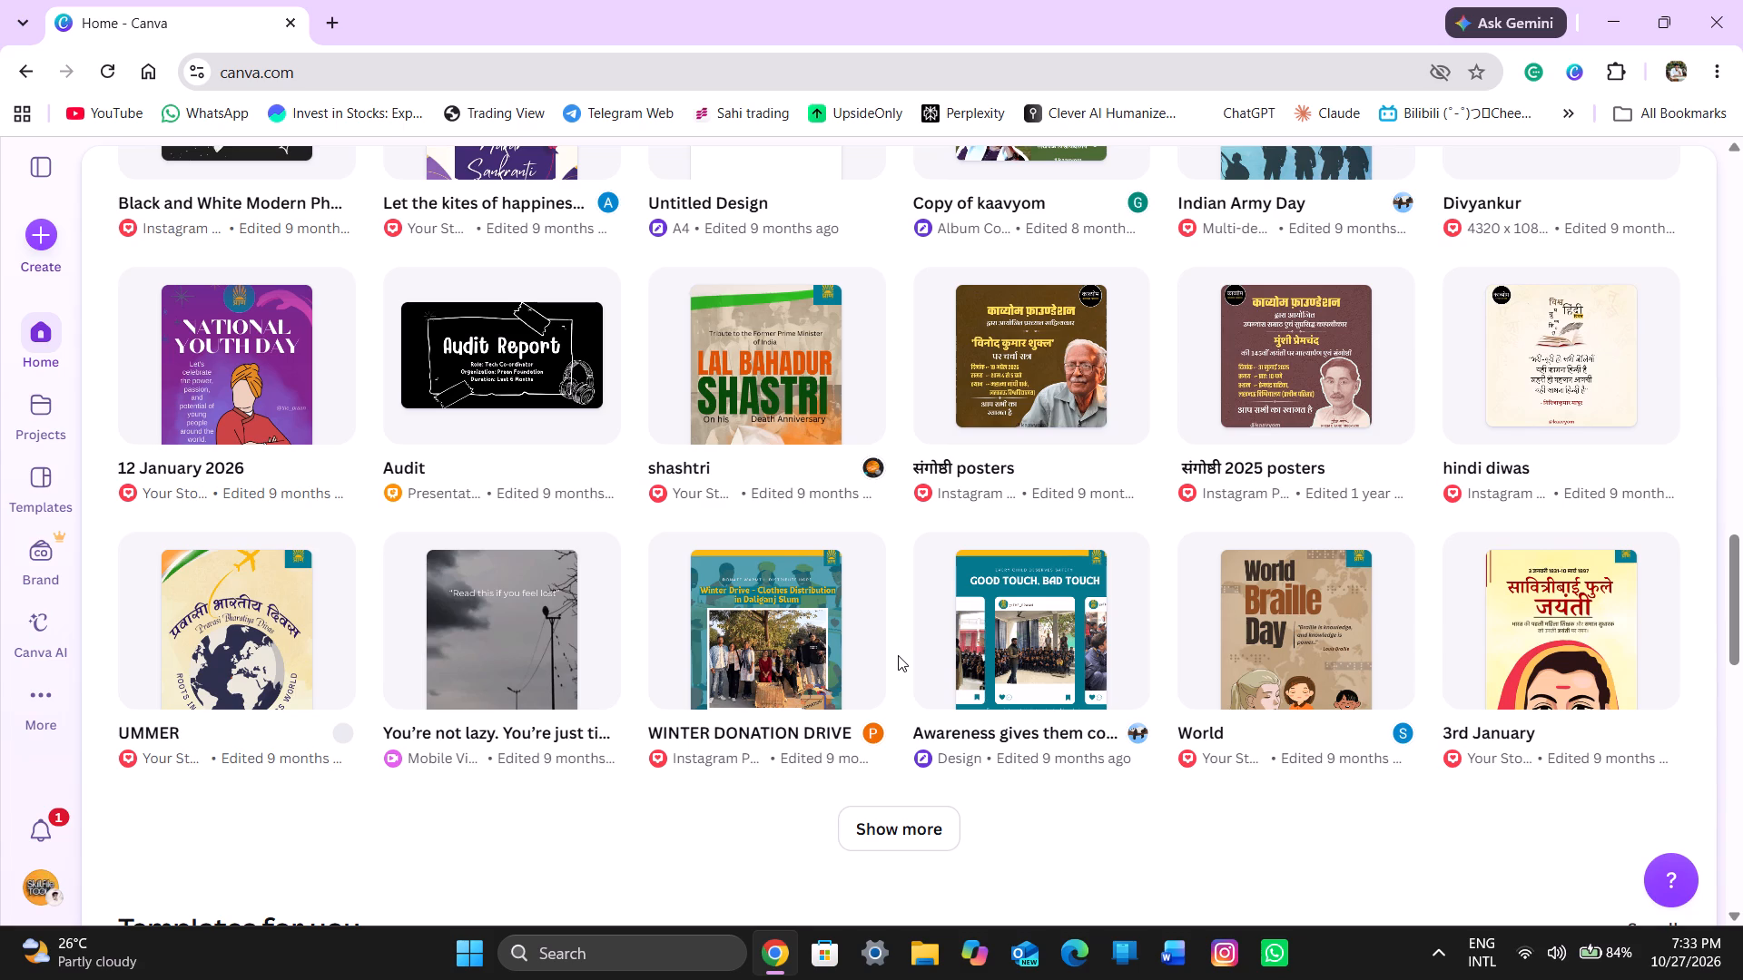
Switch the computer's Wi-Fi connection to the Galaxy A71 network, keeping automatic connection on, and return to the designs page.
click(1520, 951)
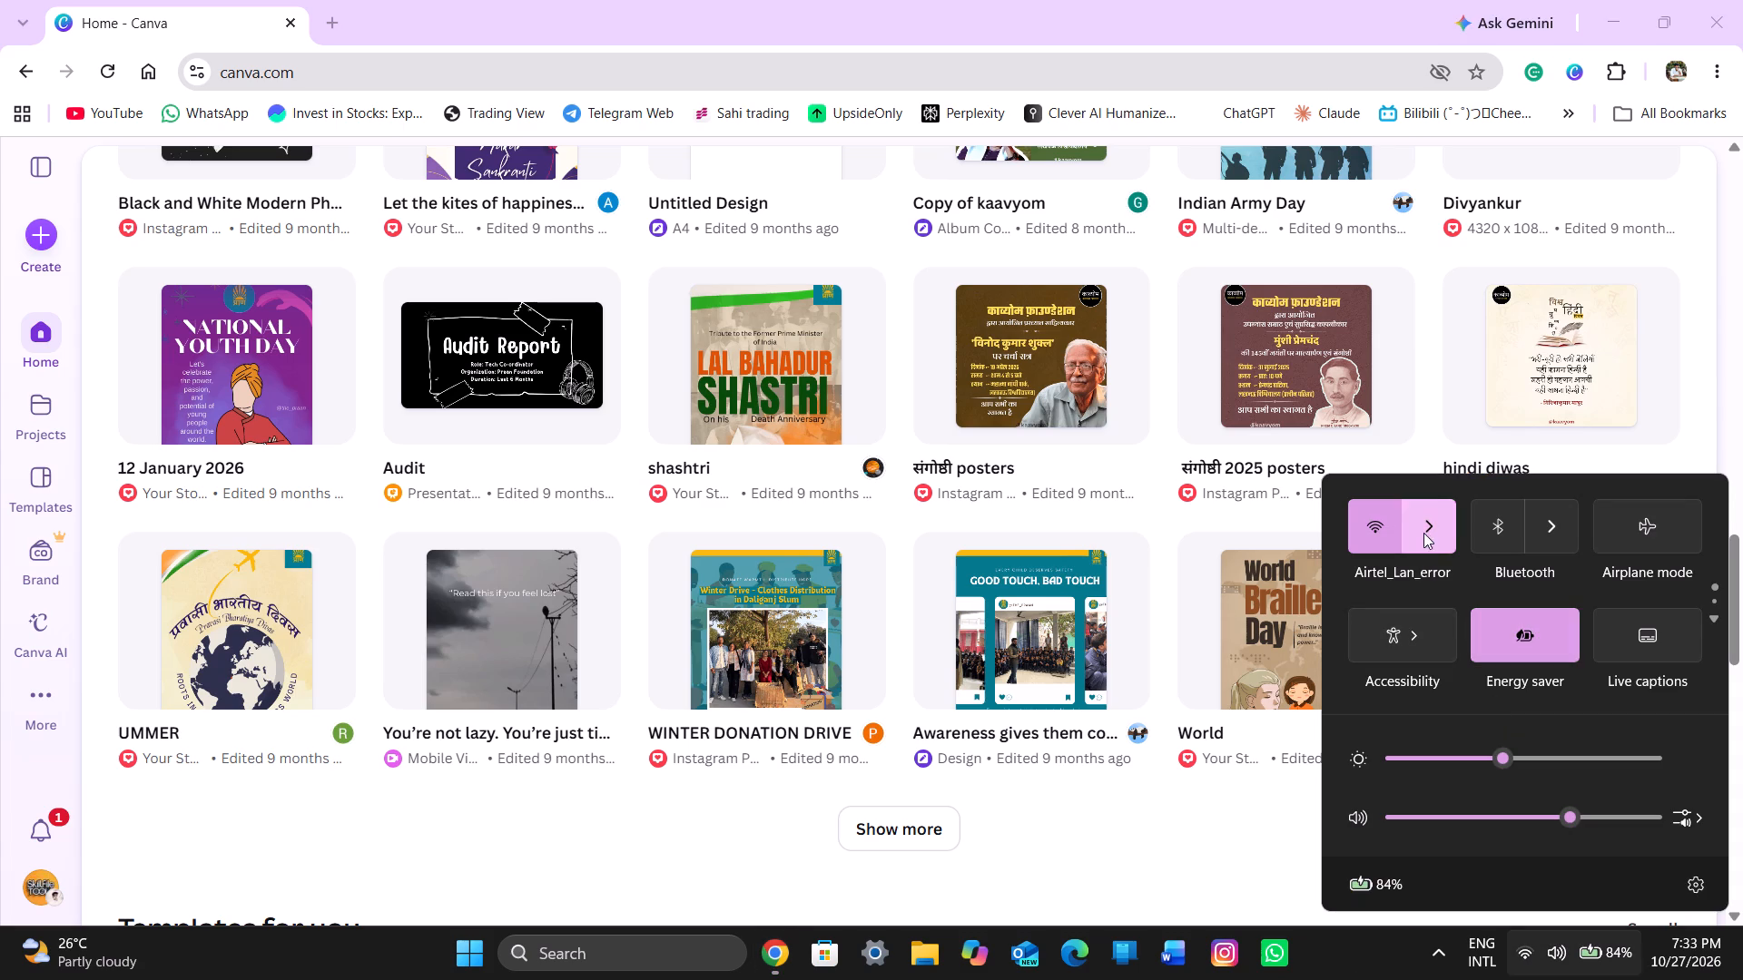
click(1423, 533)
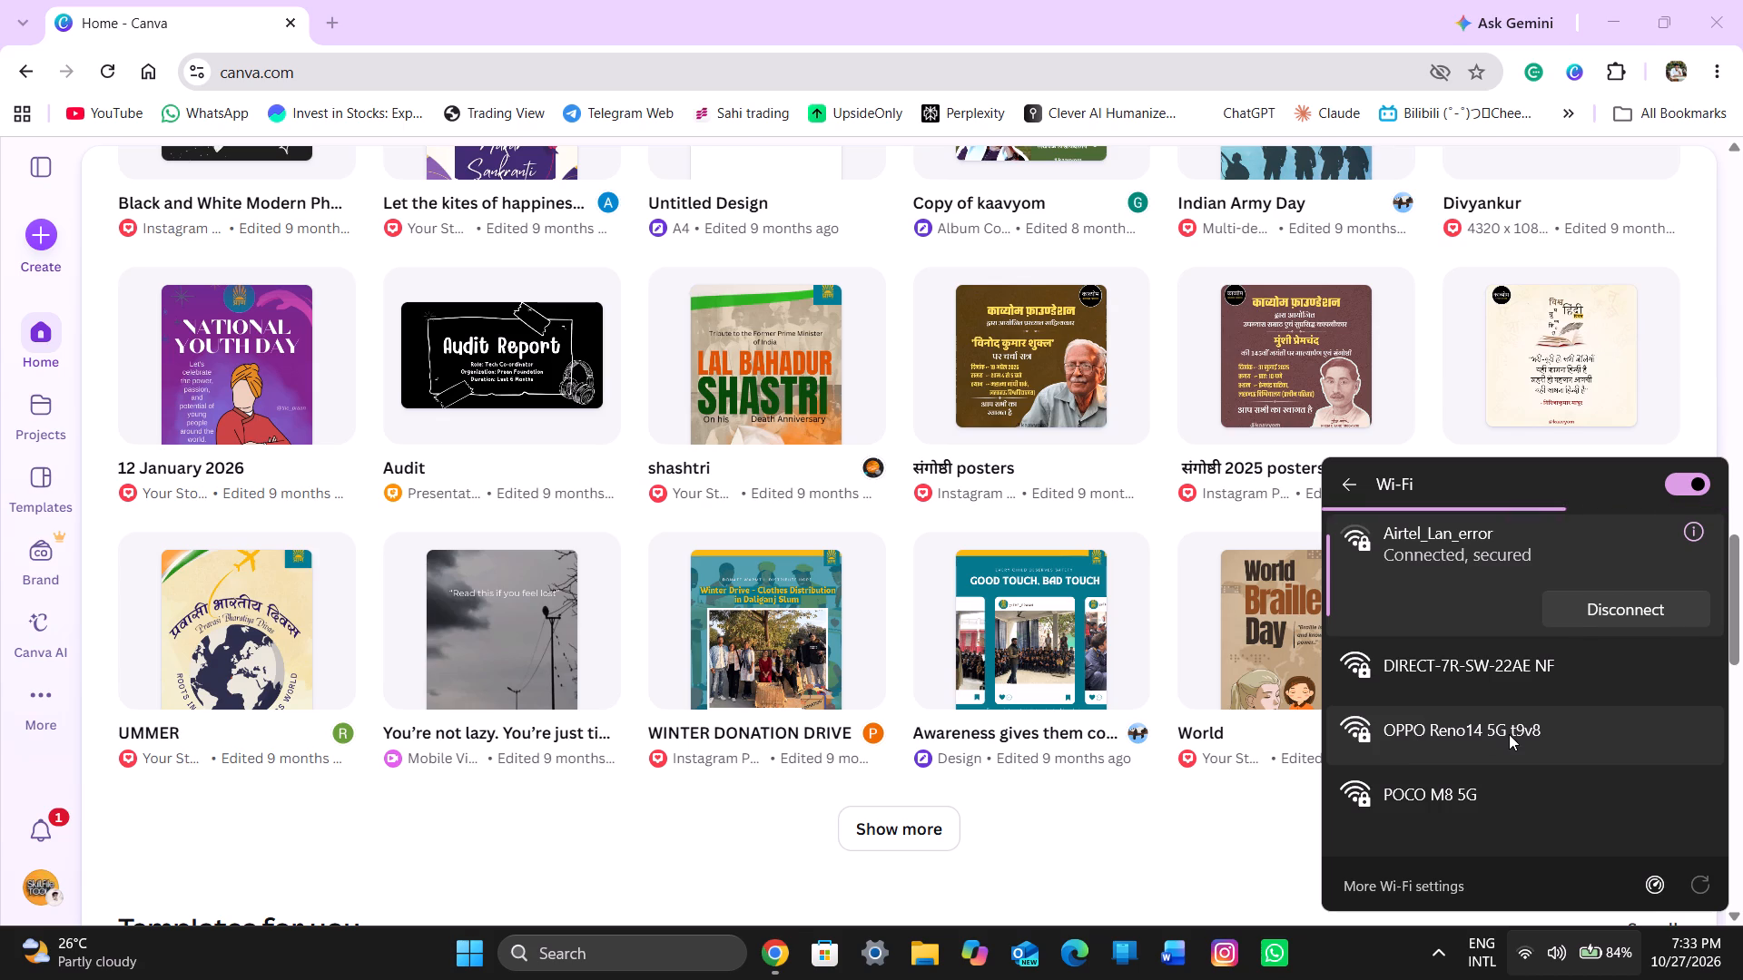
click(1451, 671)
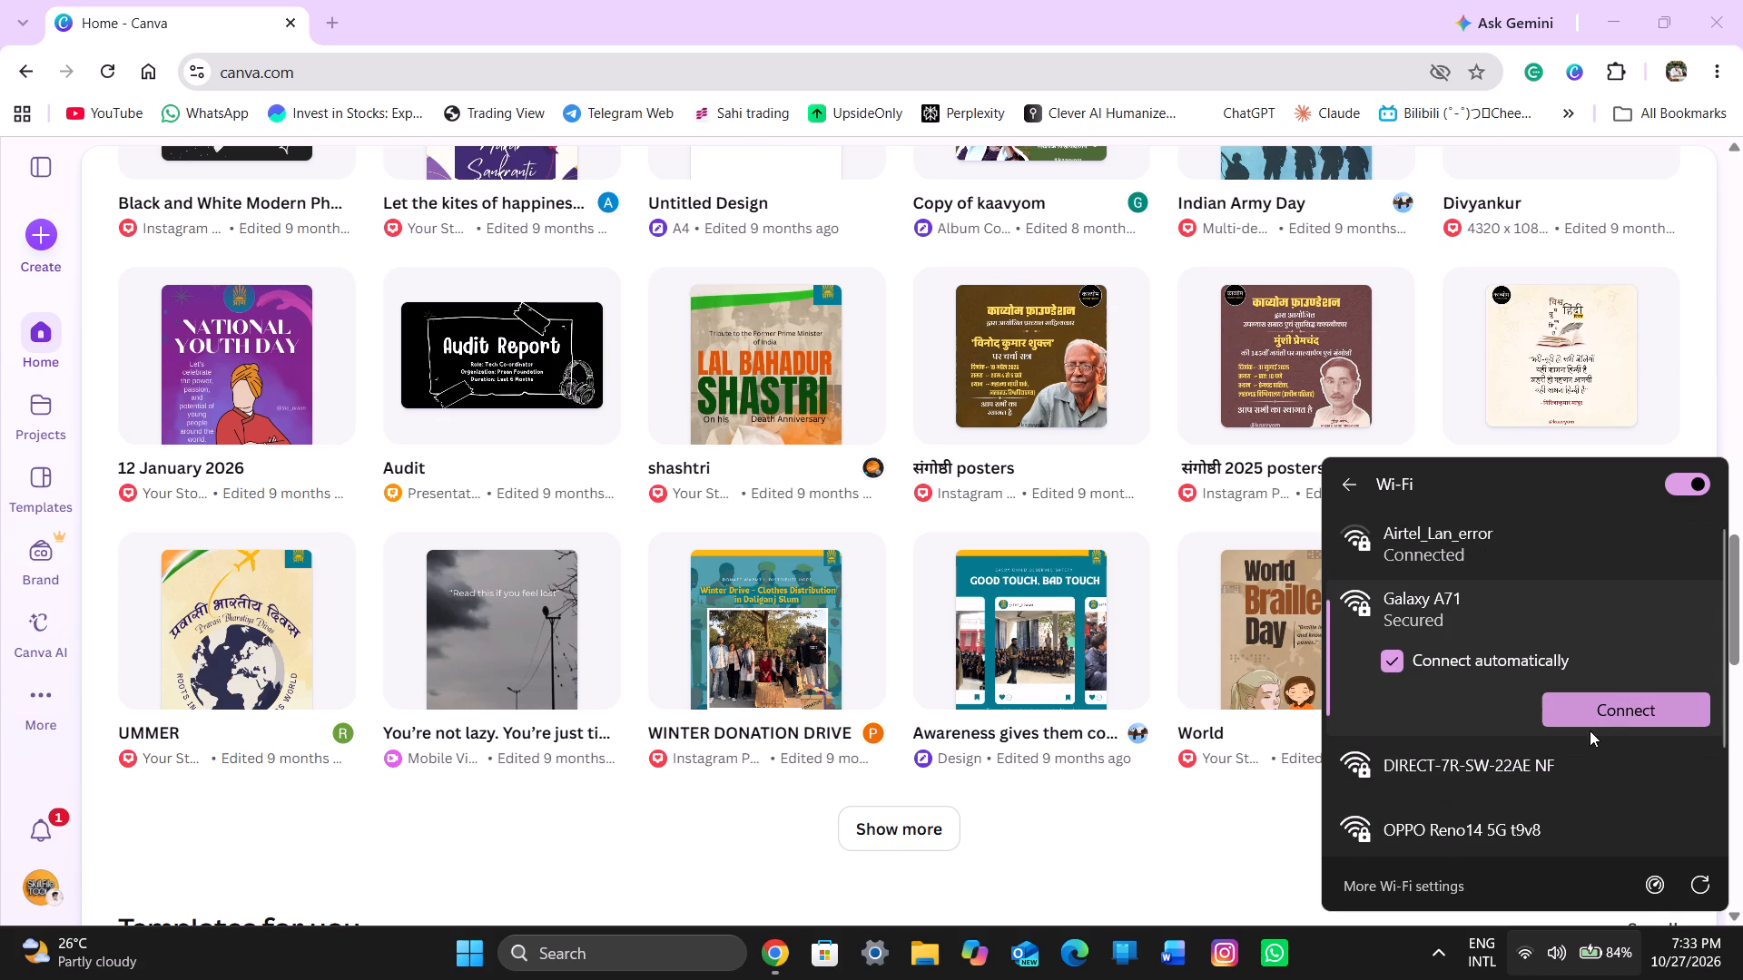
click(1585, 706)
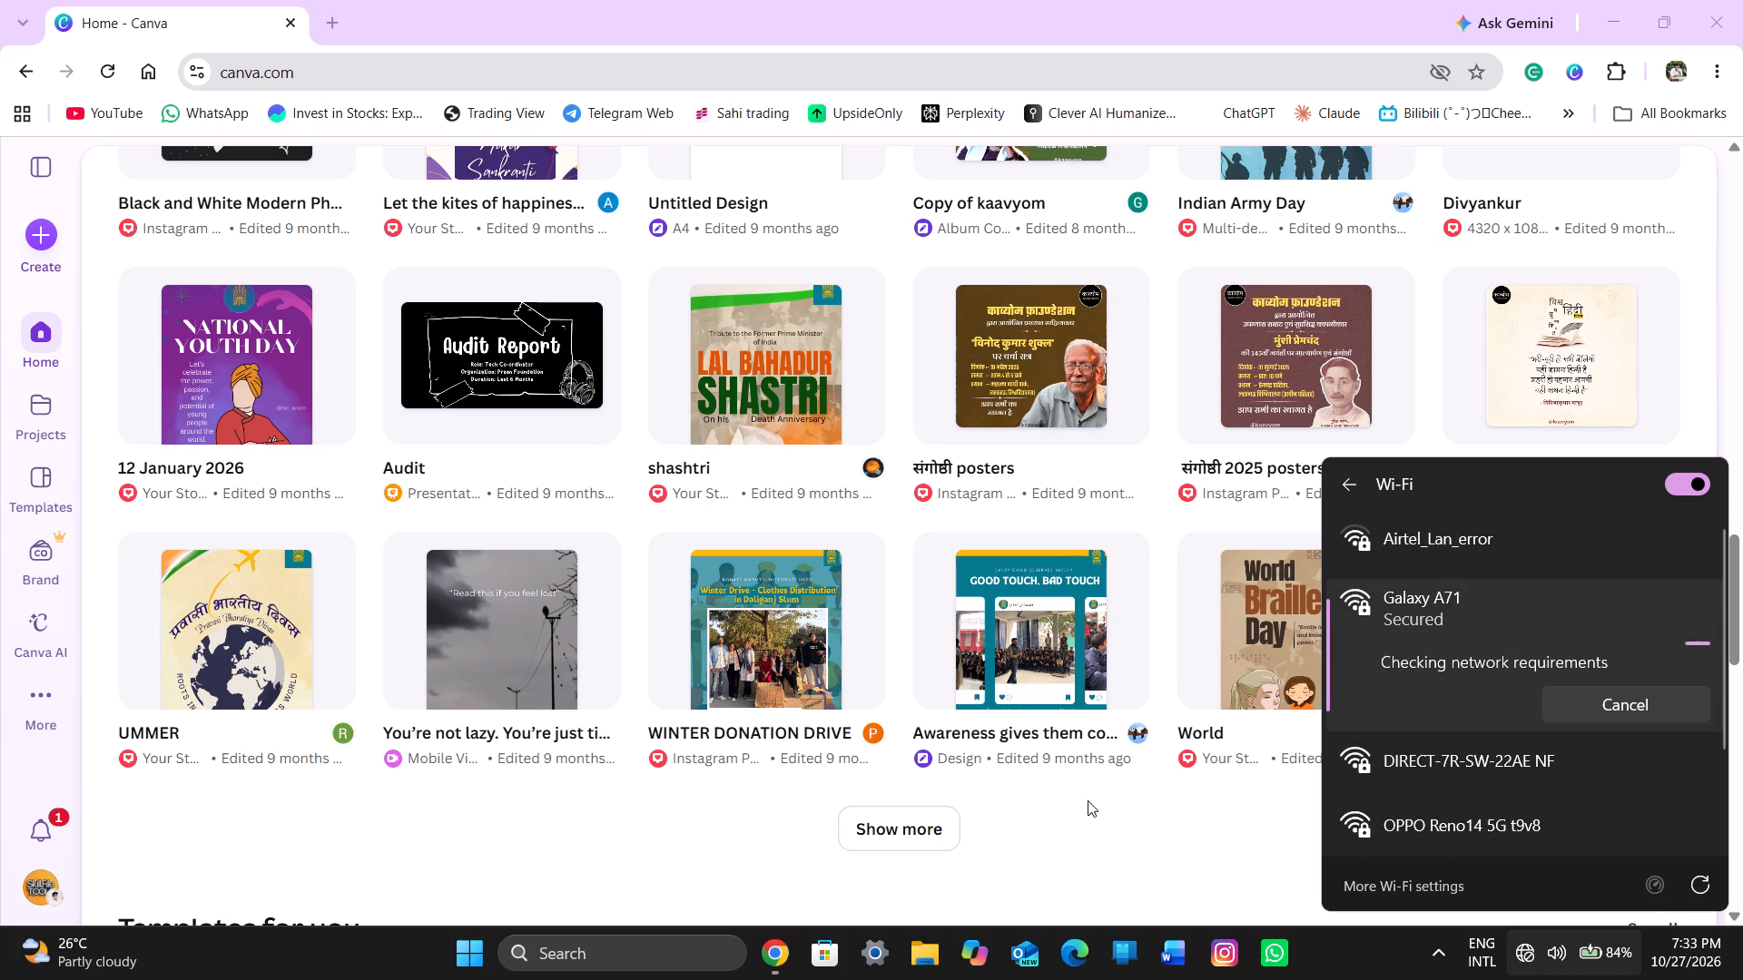
click(1029, 825)
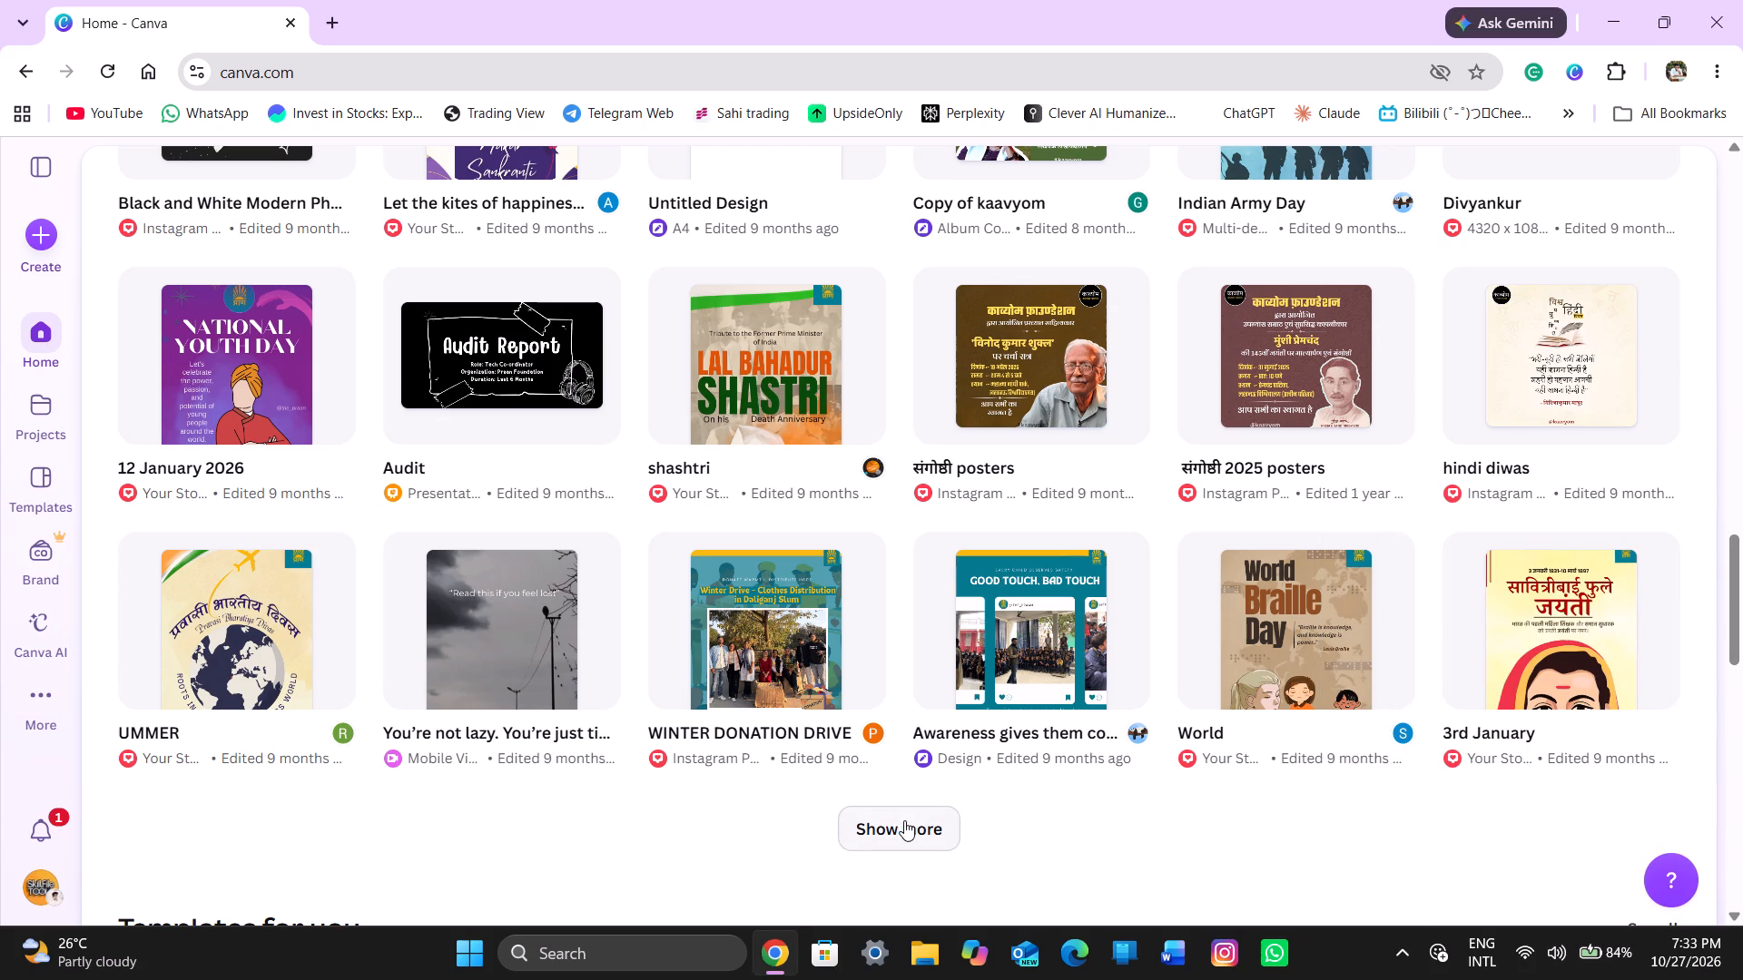
Expand the SKILLFILE.57 team's recent designs list twice and look through the designs edited about 10 months ago.
click(904, 820)
scroll(904, 820, down, 4)
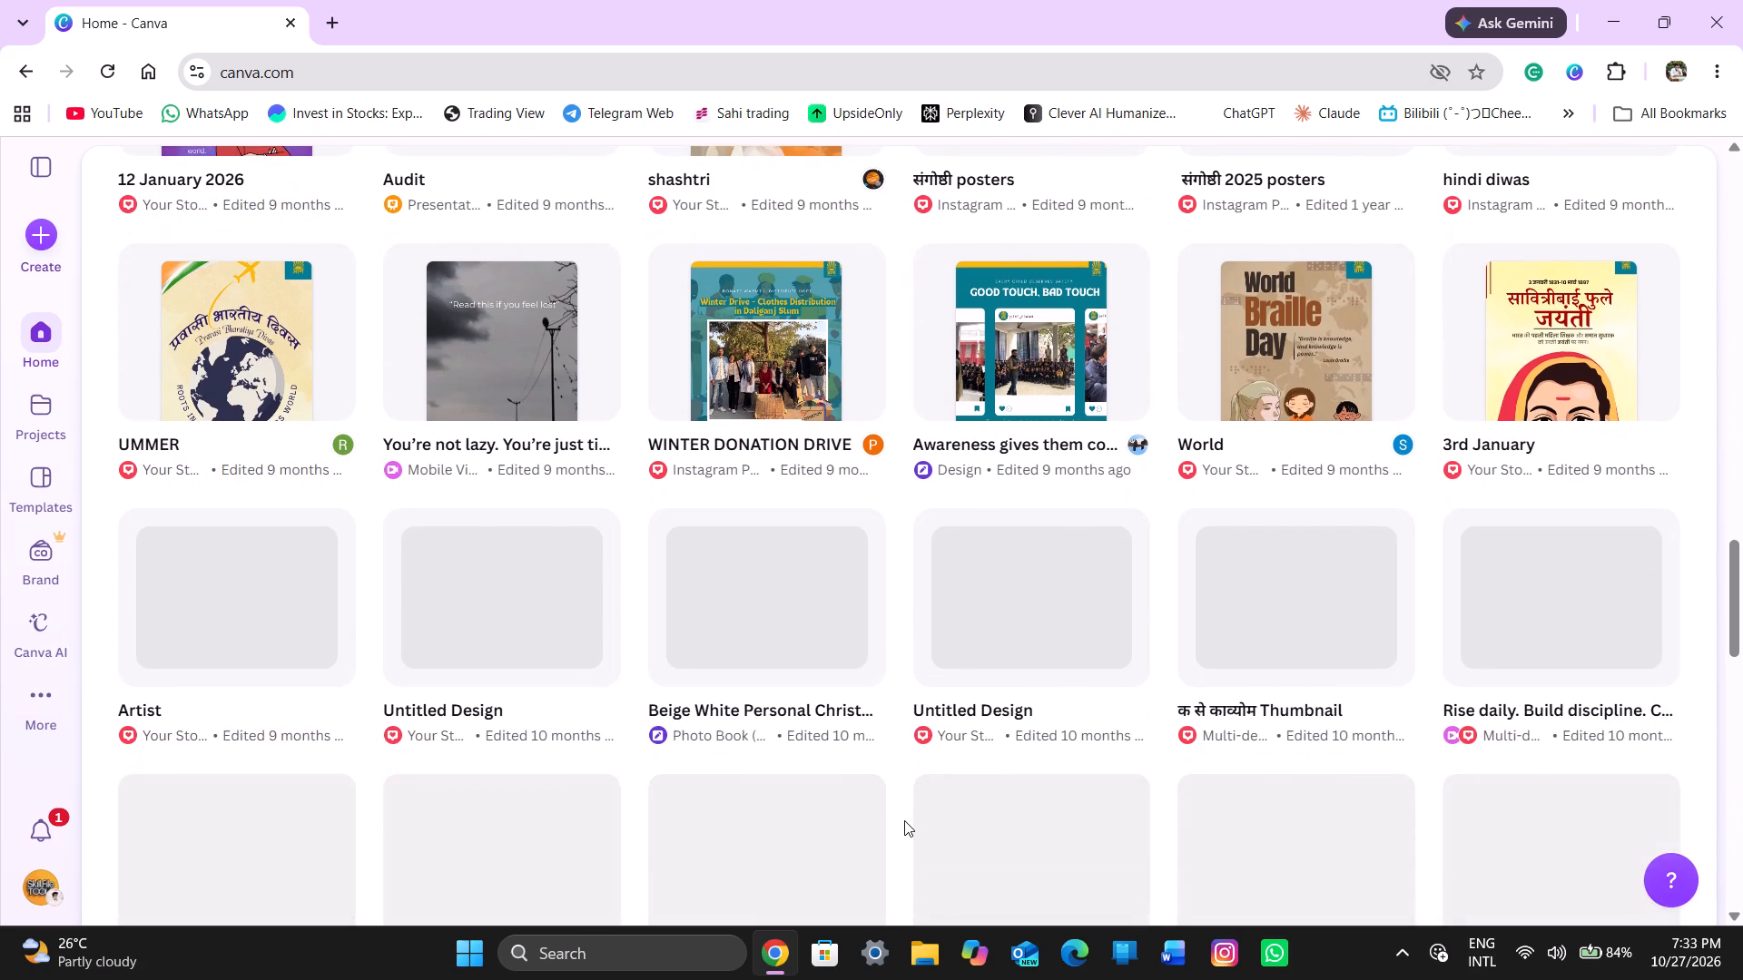
scroll(904, 820, down, 1)
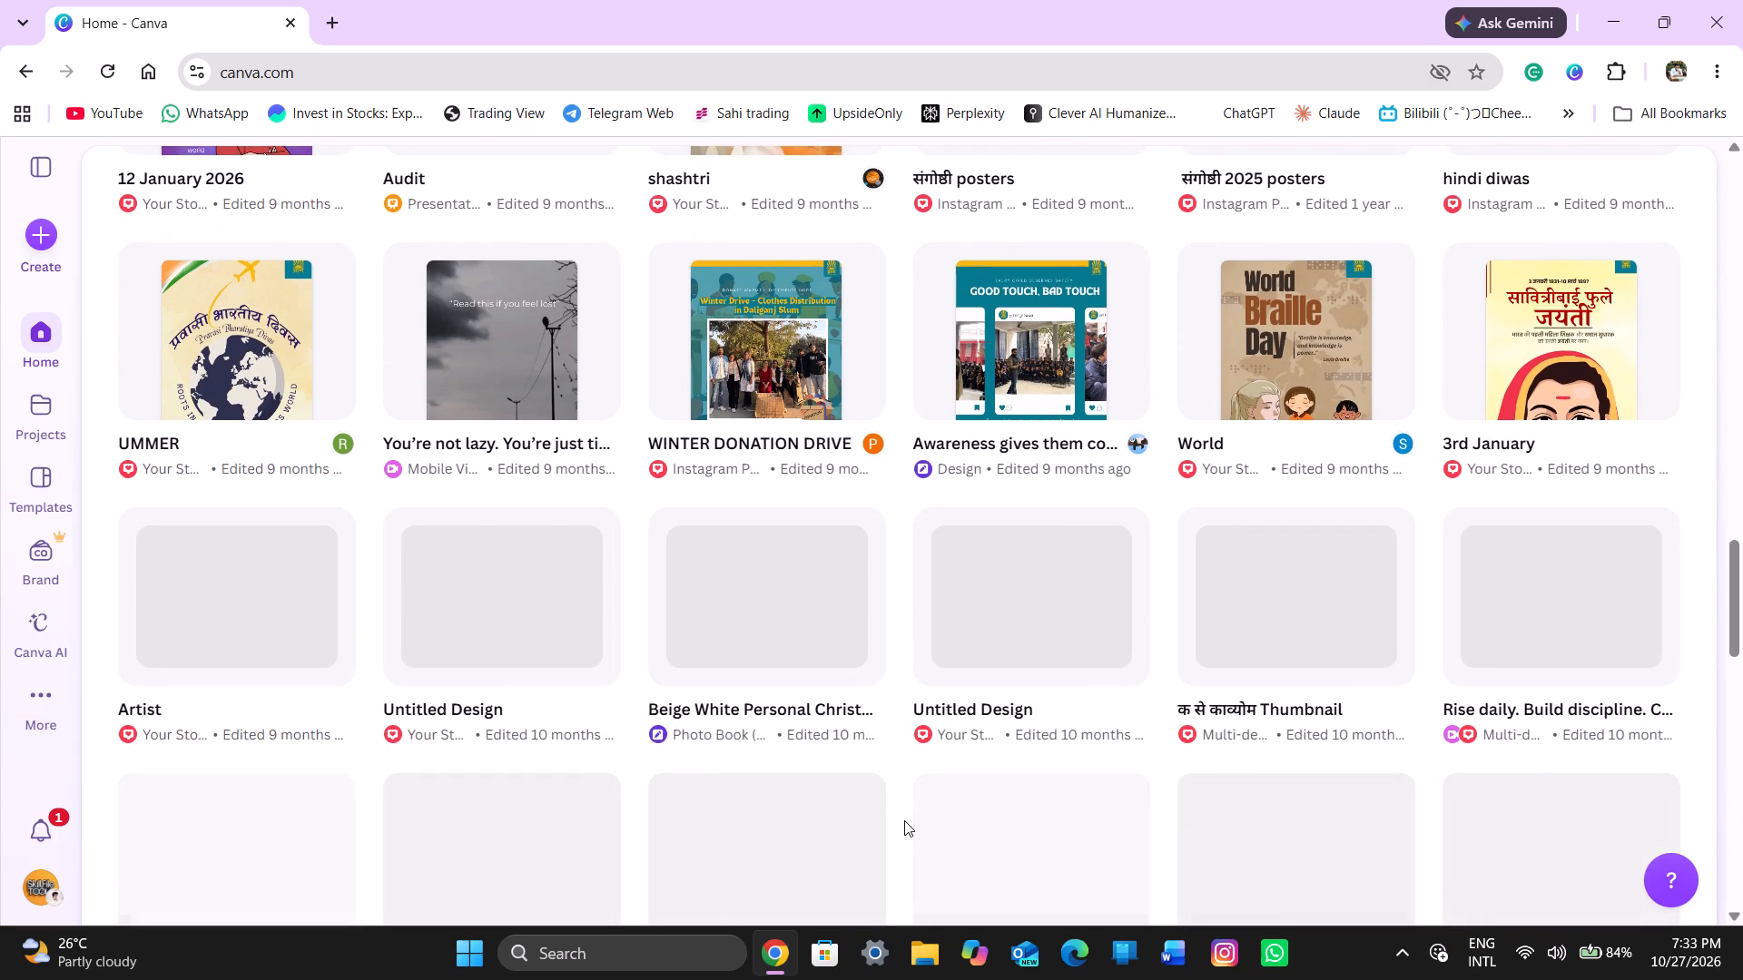
scroll(904, 820, down, 1)
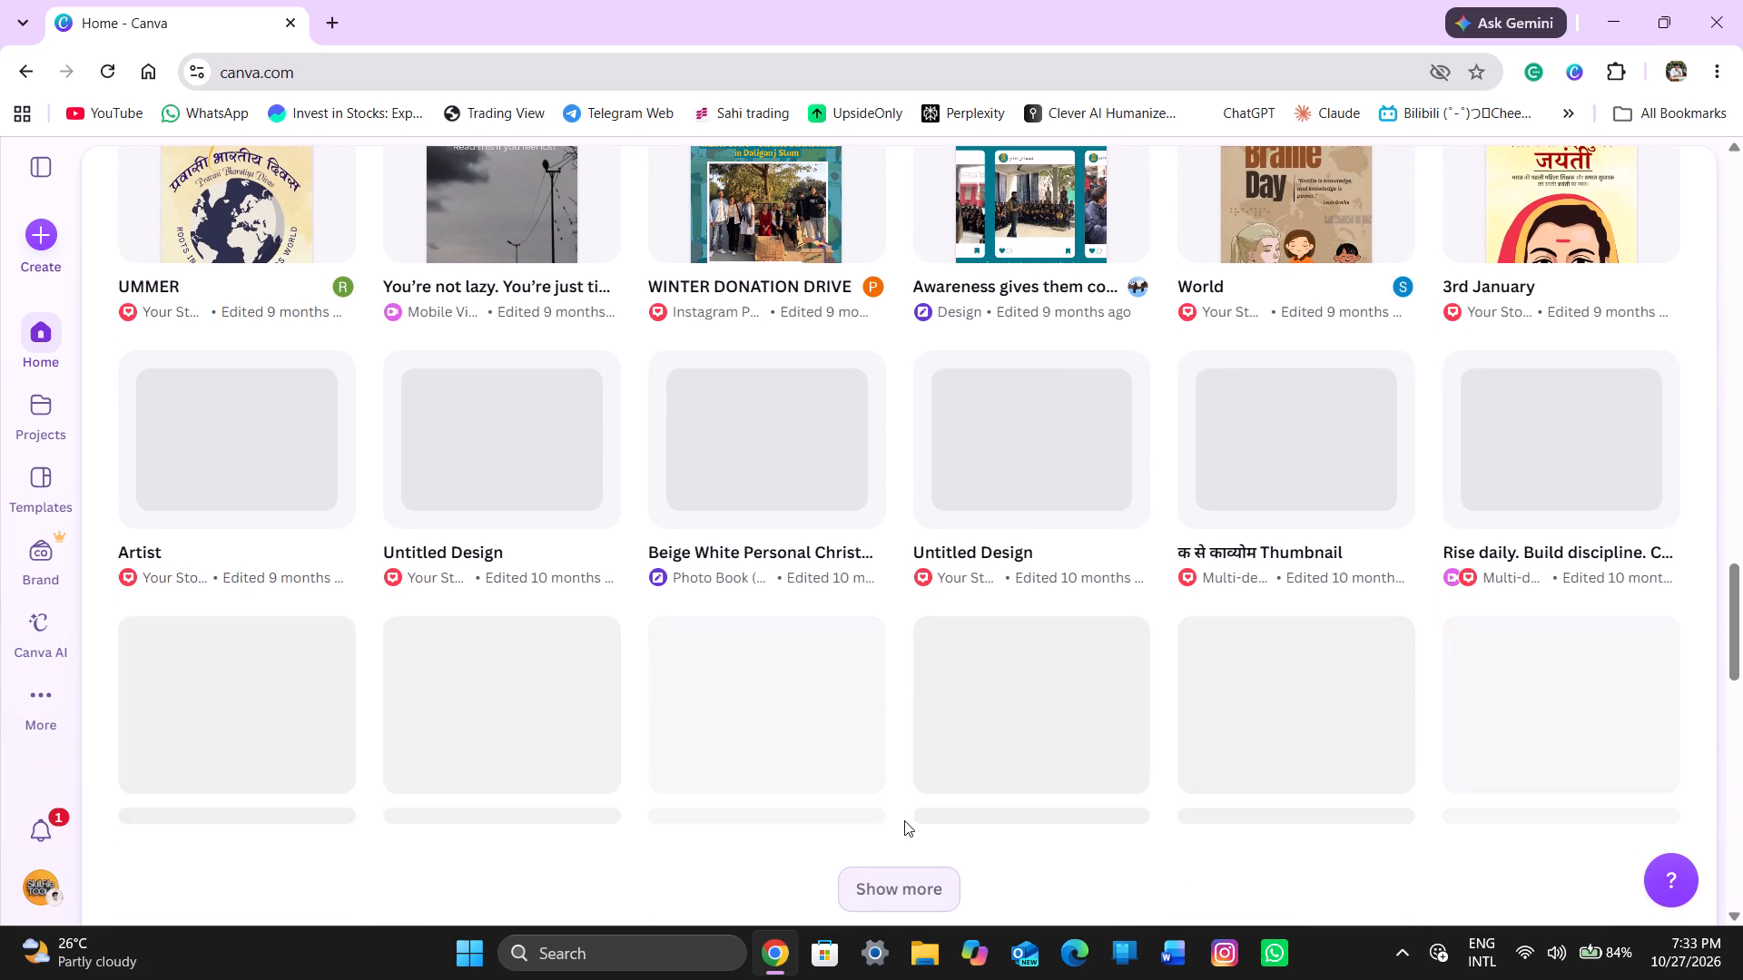
scroll(1076, 691, down, 1)
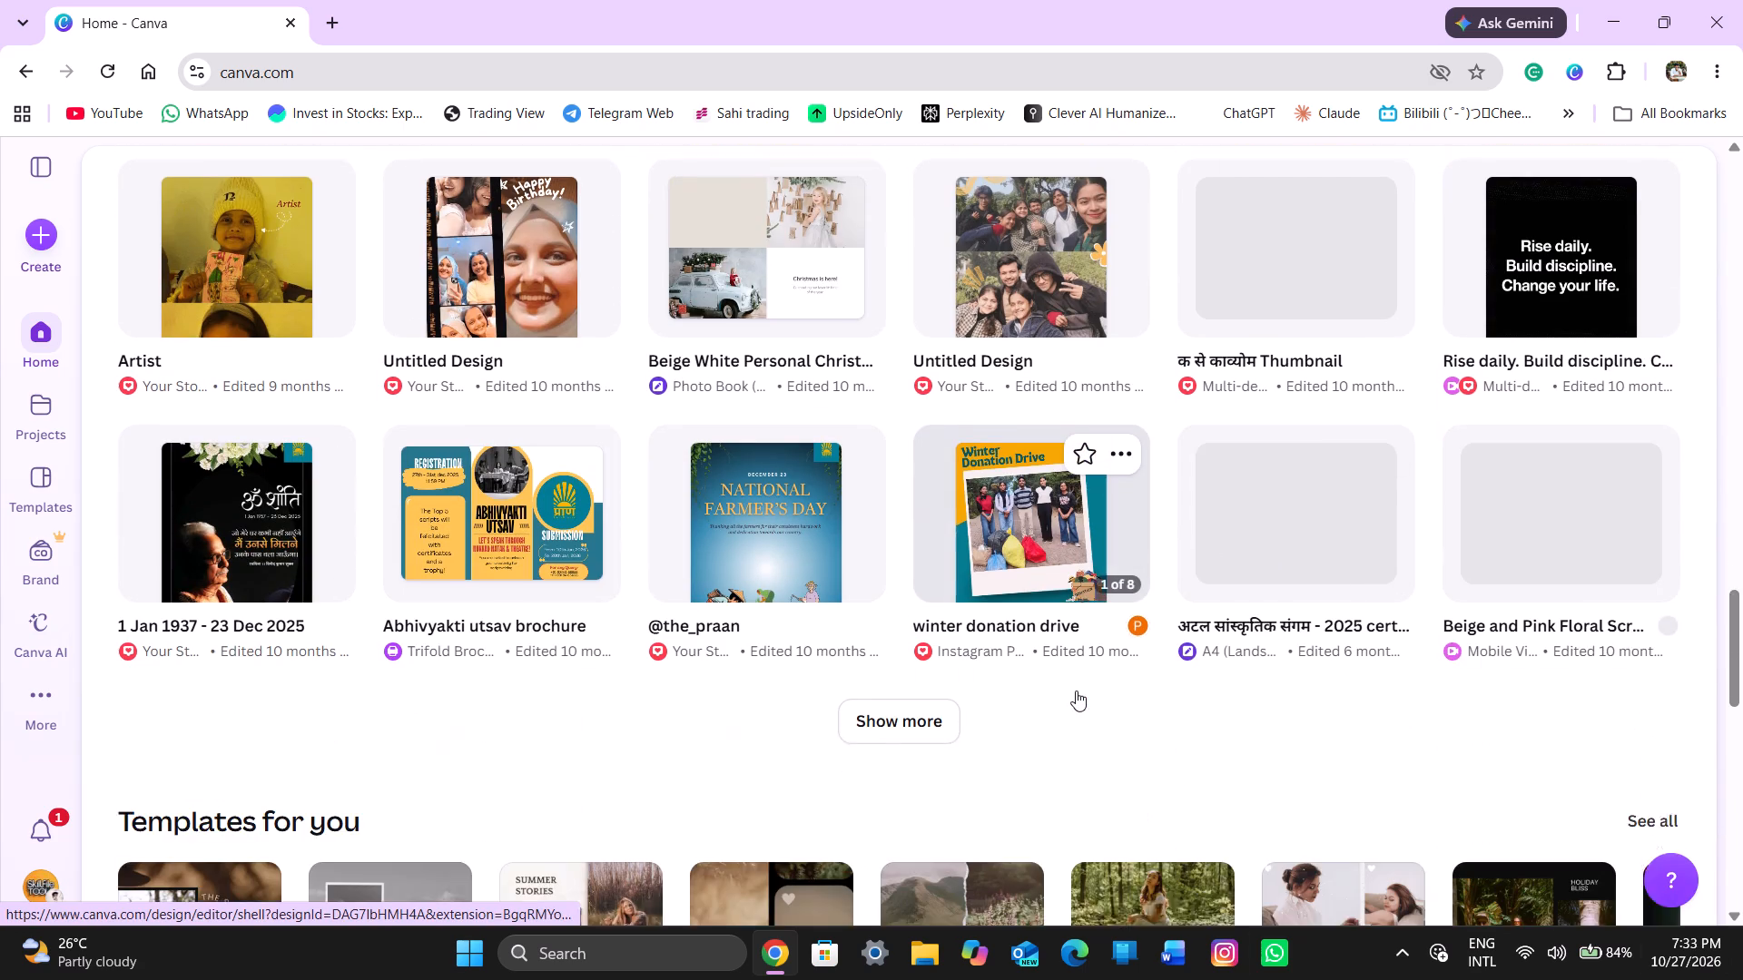
scroll(1076, 691, down, 1)
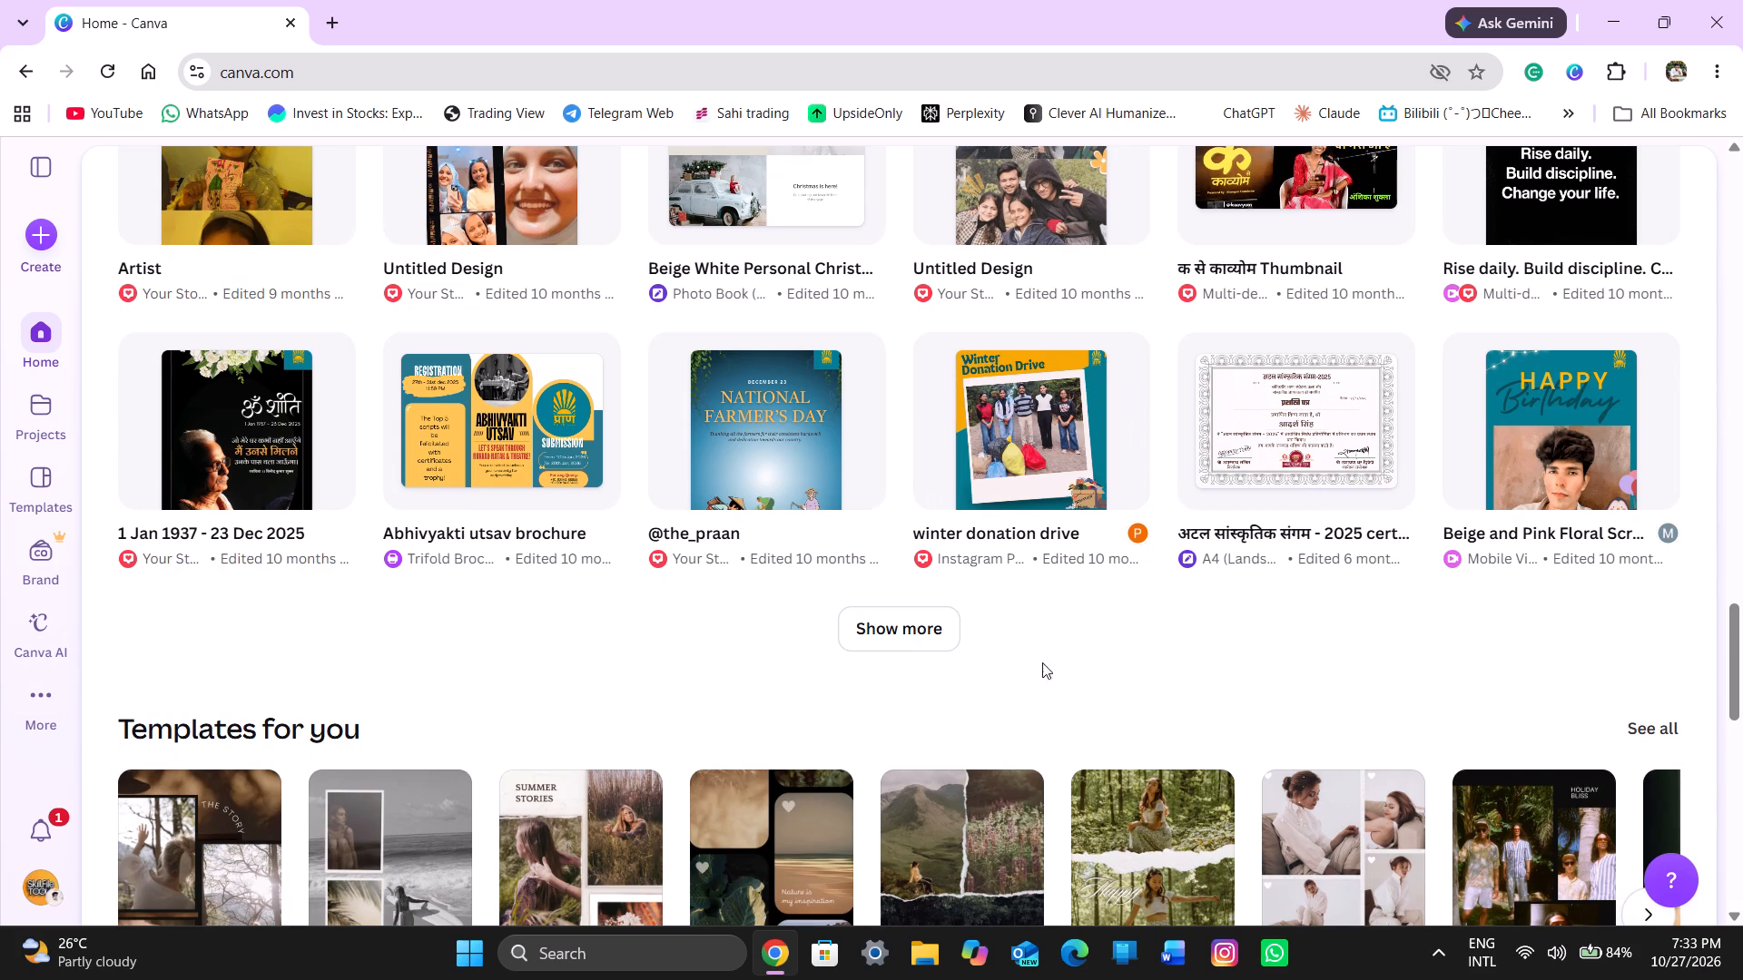
click(905, 630)
scroll(905, 630, down, 1)
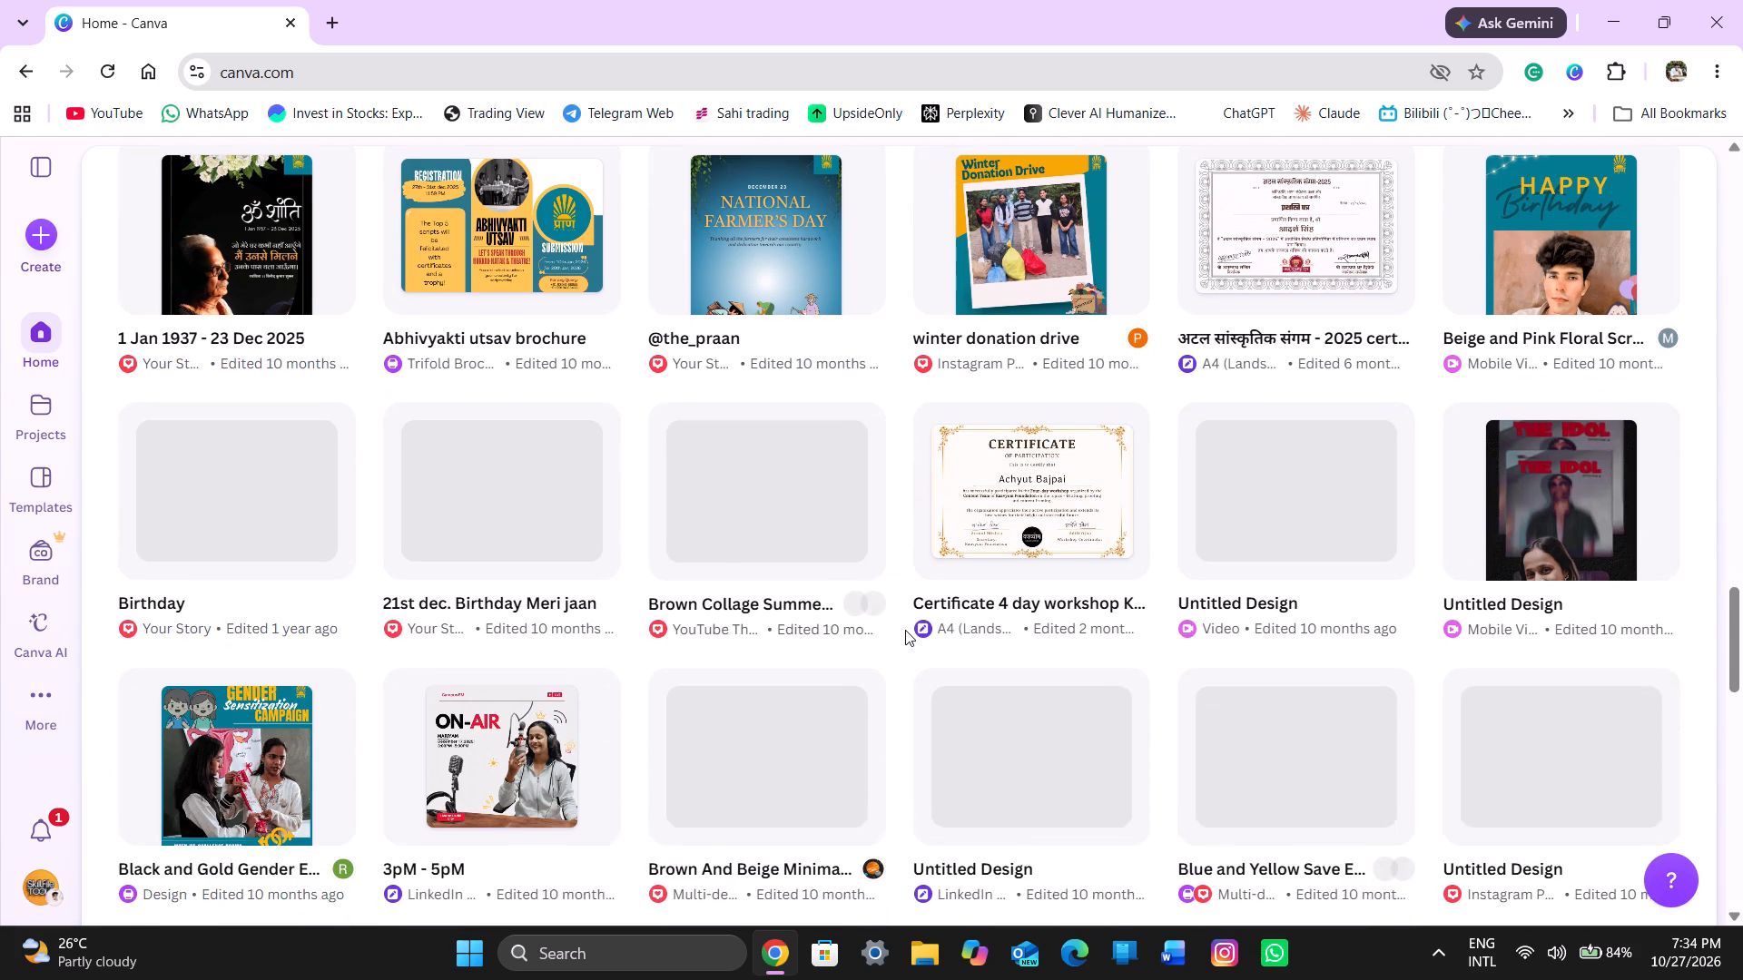
scroll(905, 630, down, 3)
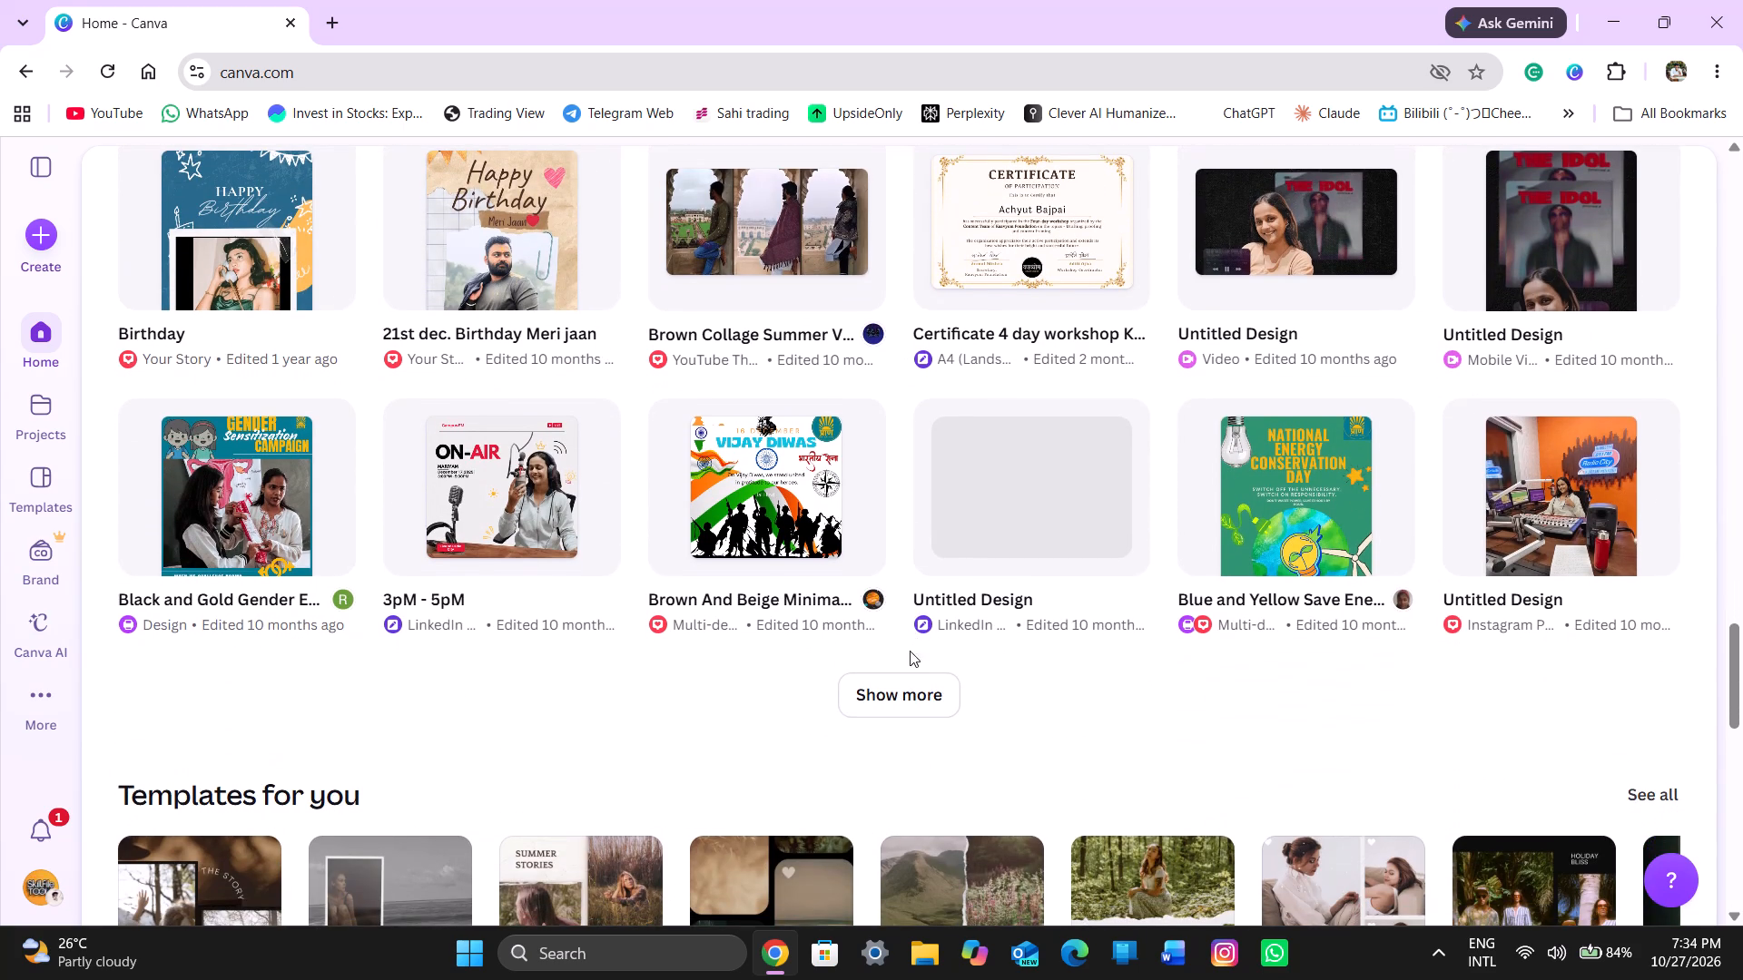
Expand the recent designs list three more times and look through the designs edited about 10 to 11 months ago.
click(904, 690)
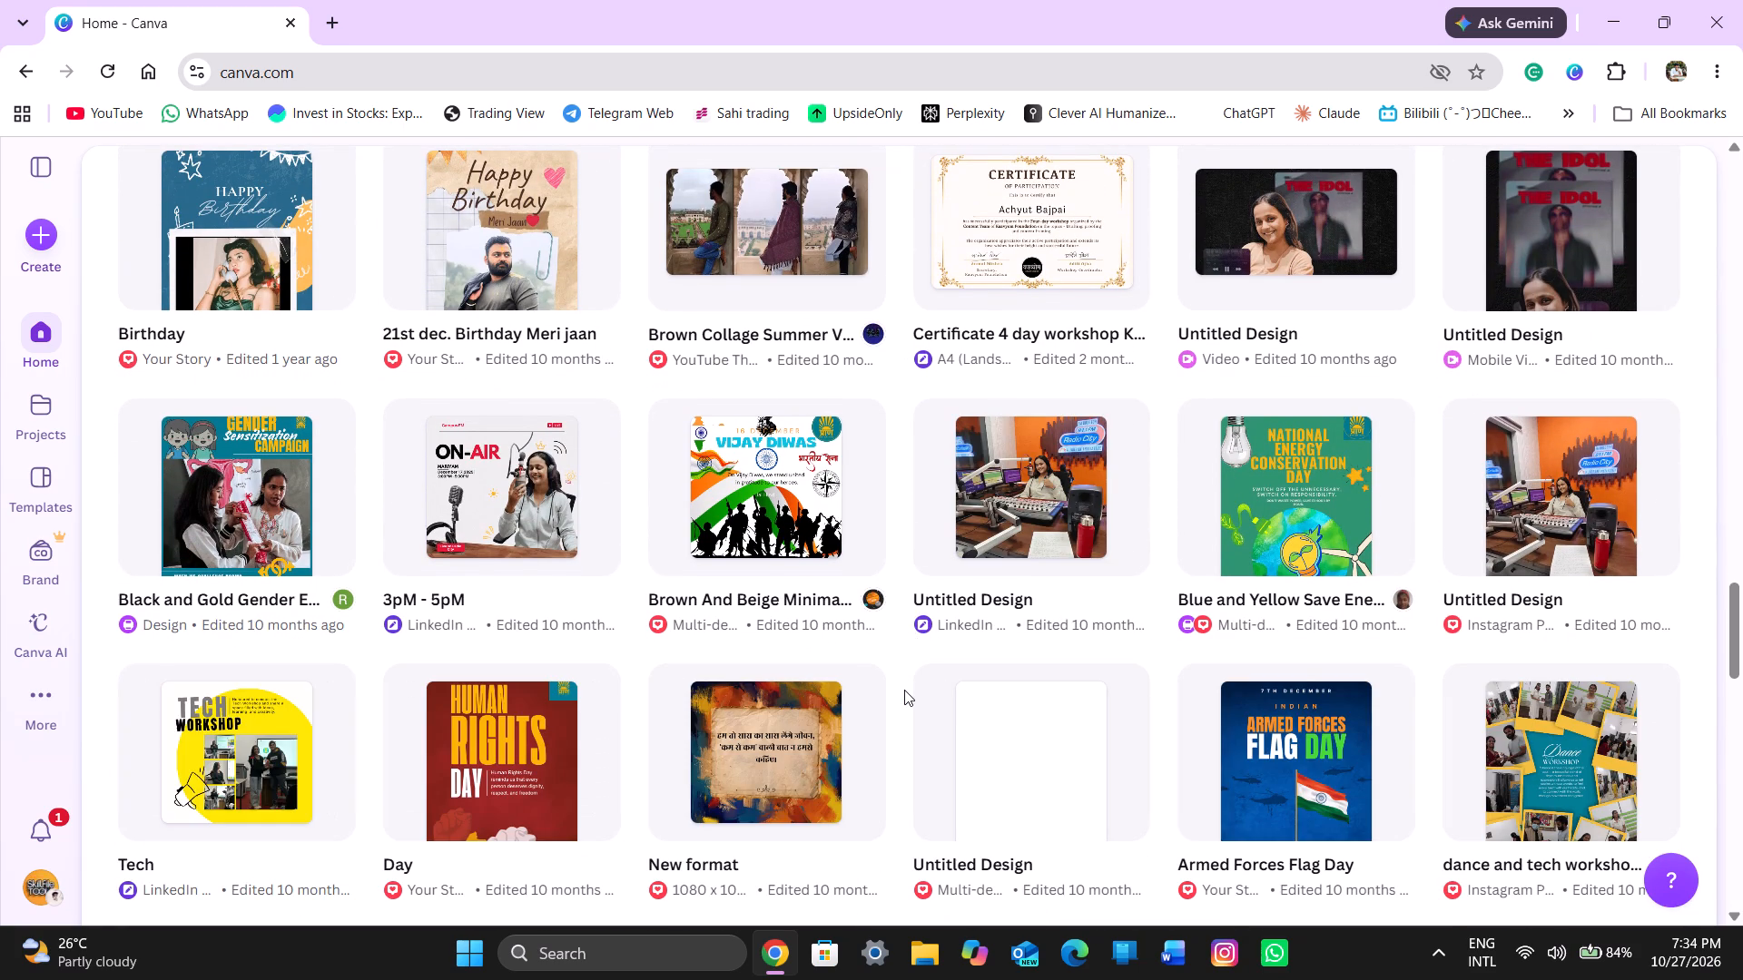
scroll(904, 690, down, 2)
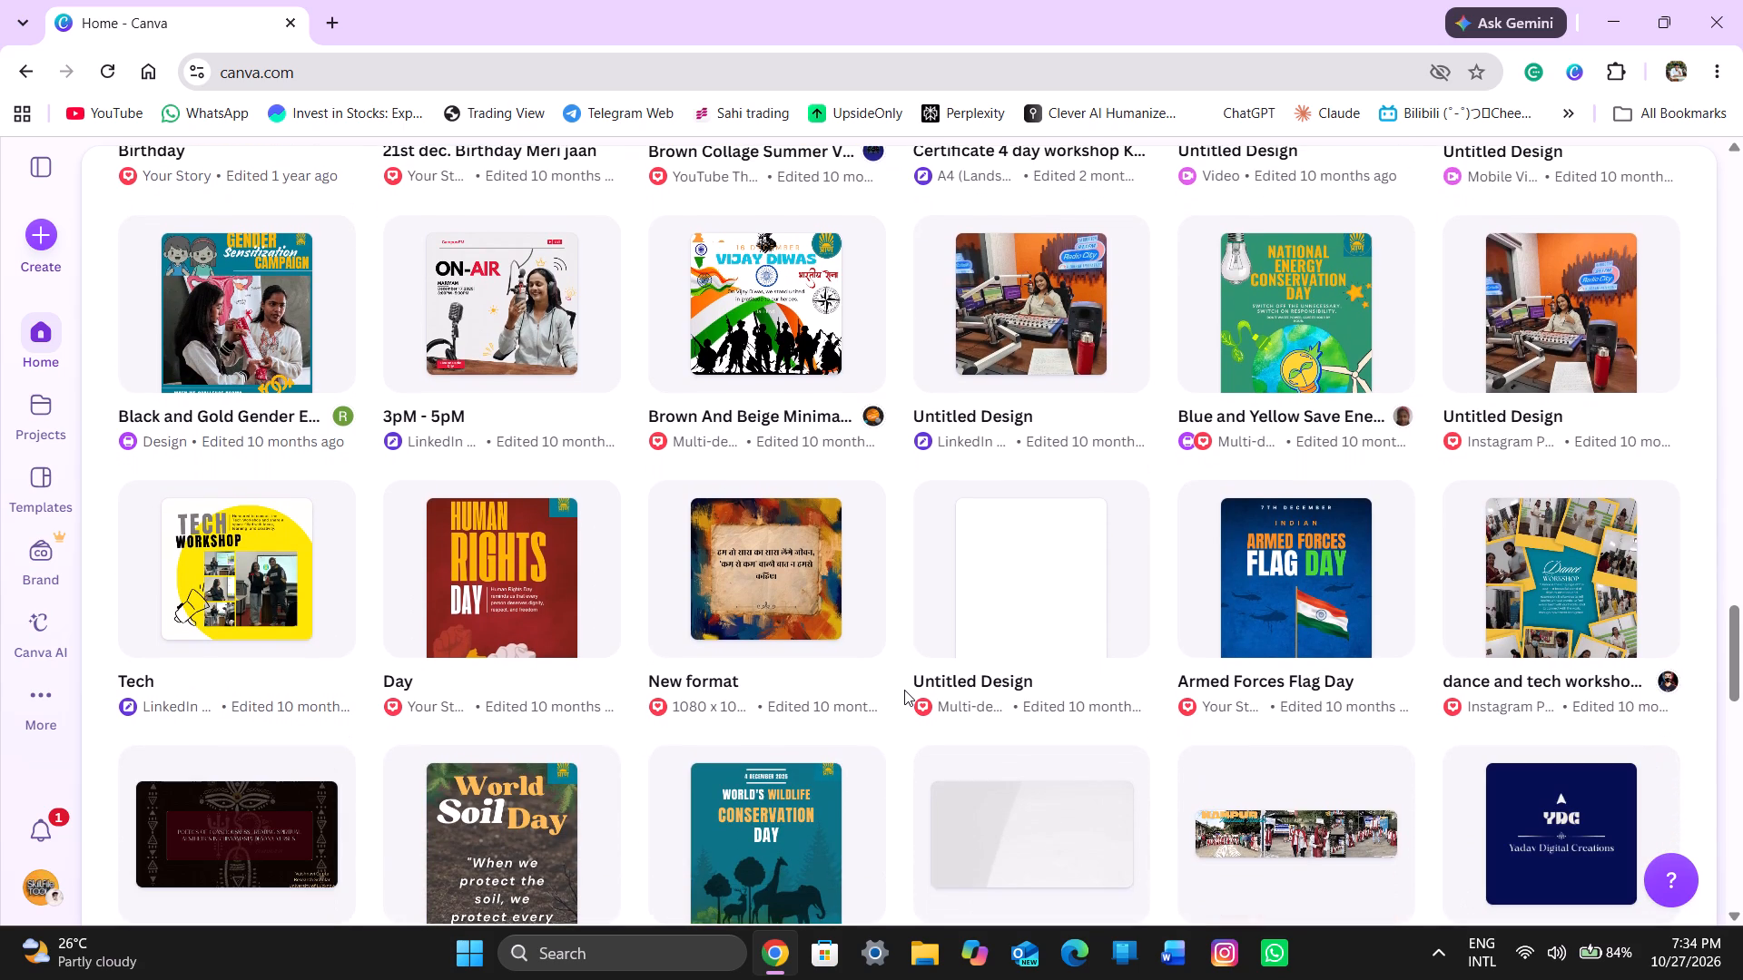
scroll(904, 690, down, 2)
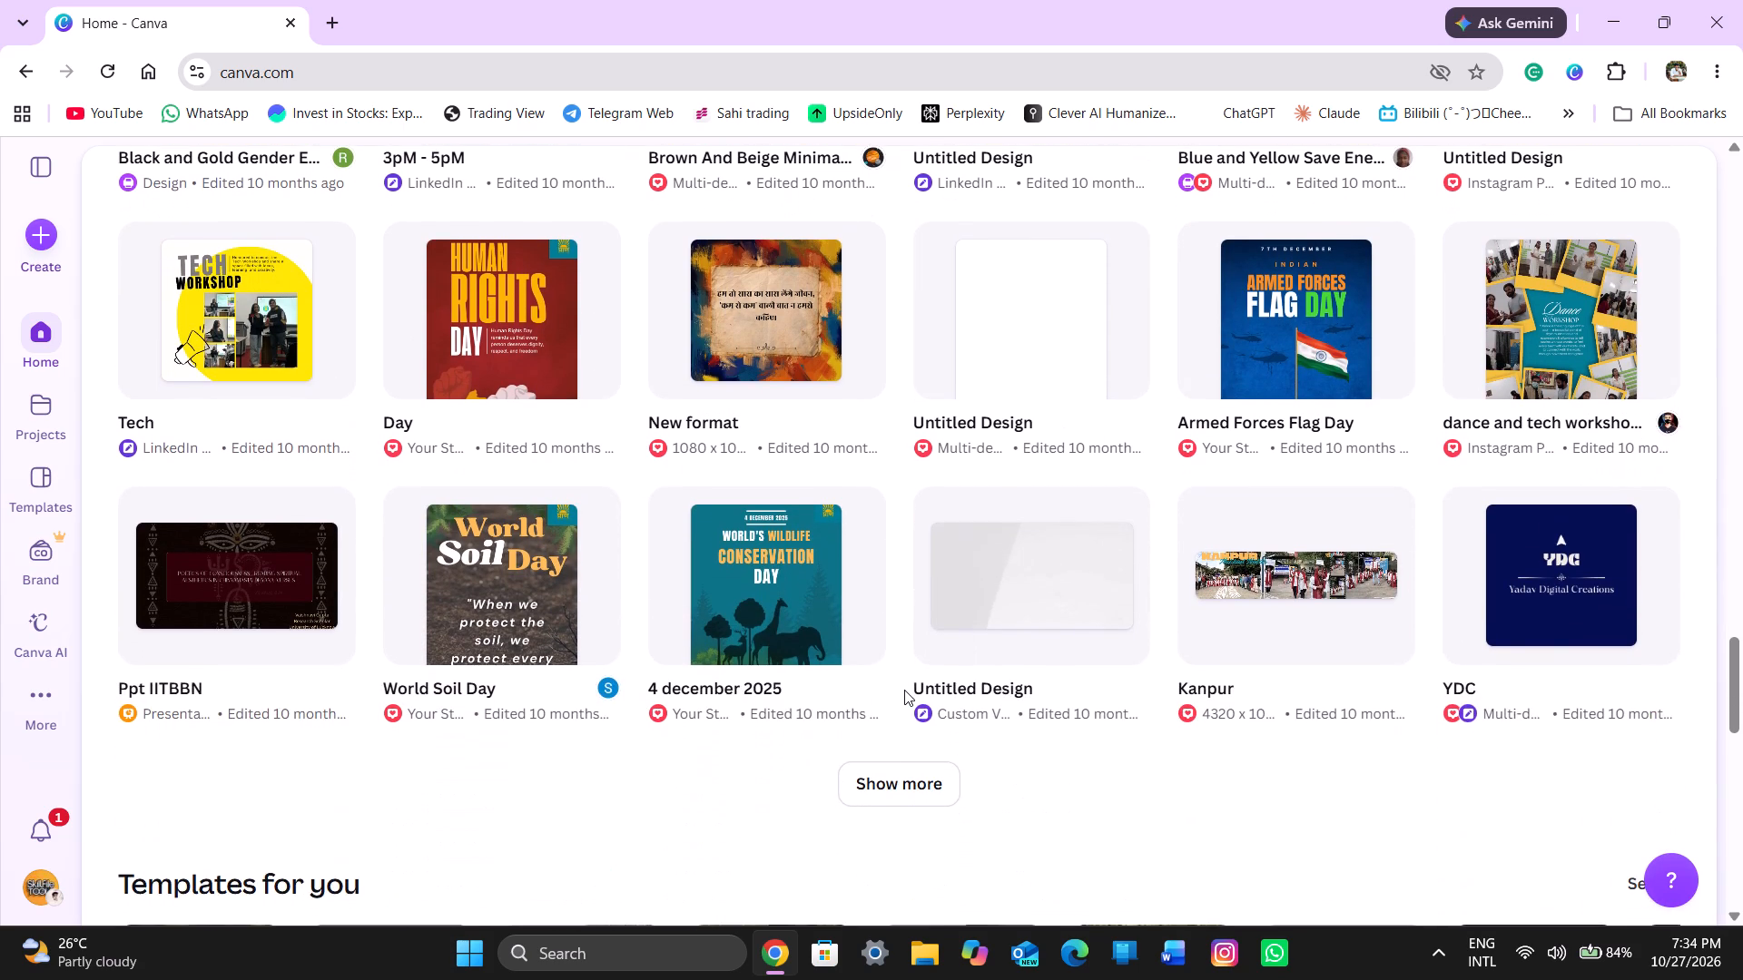
click(912, 779)
scroll(912, 779, down, 1)
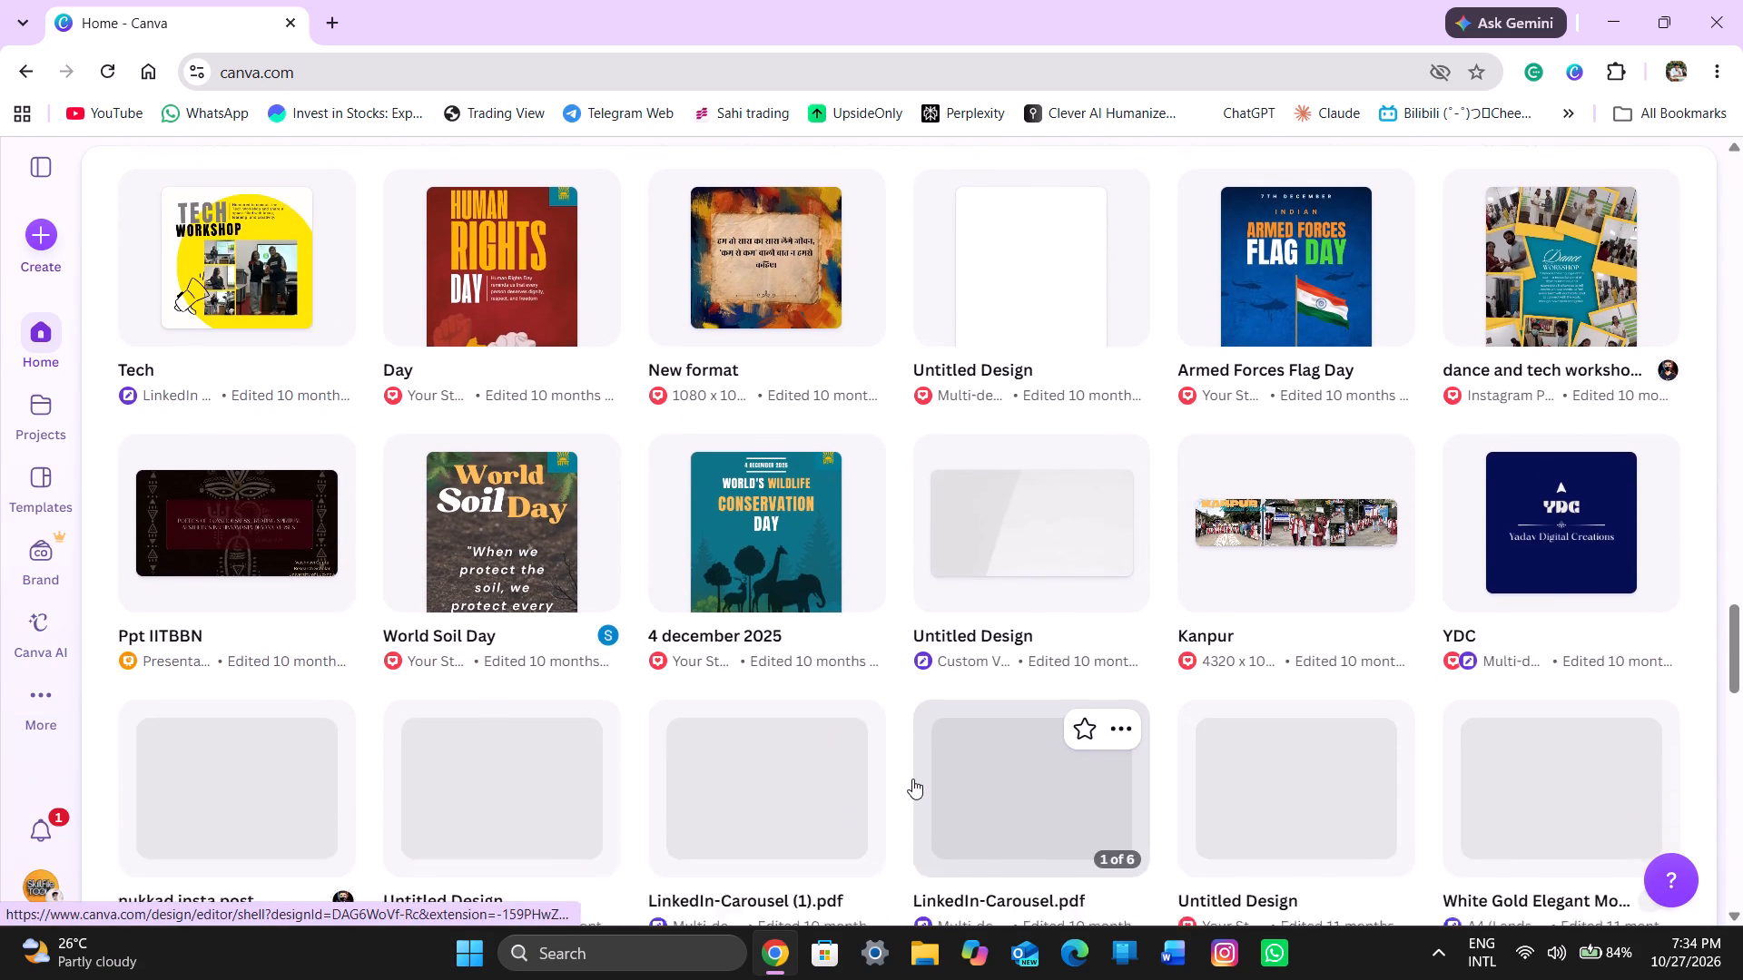
scroll(912, 779, down, 3)
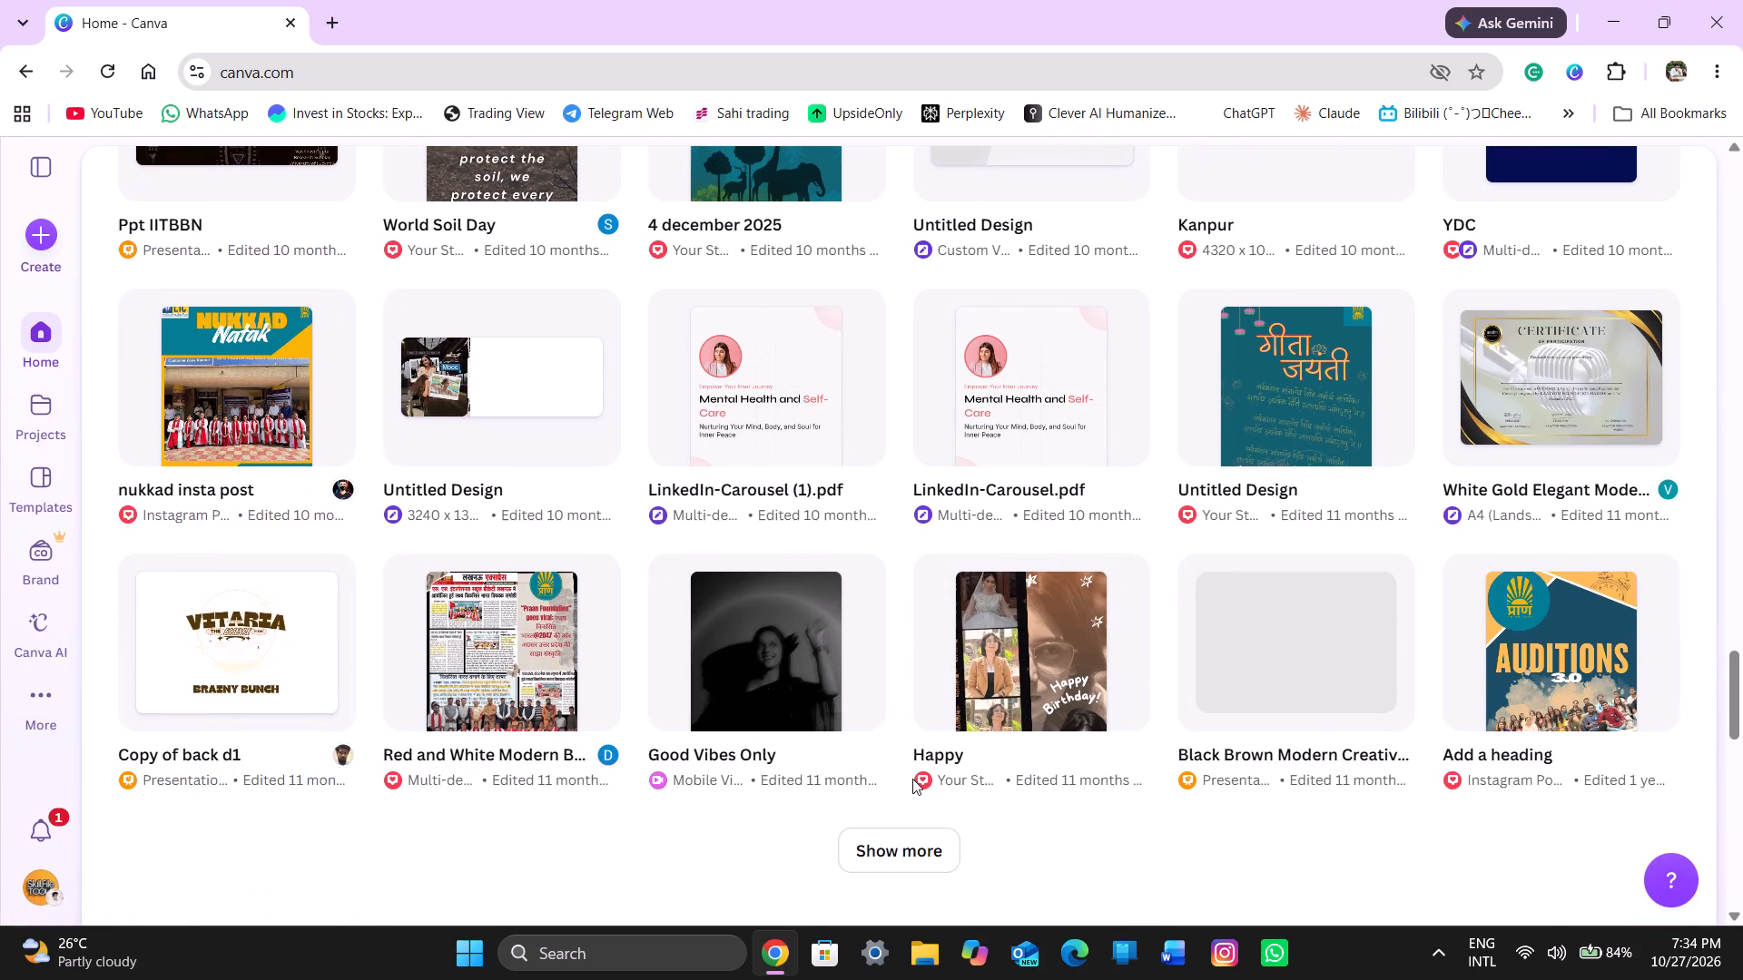
scroll(912, 779, down, 3)
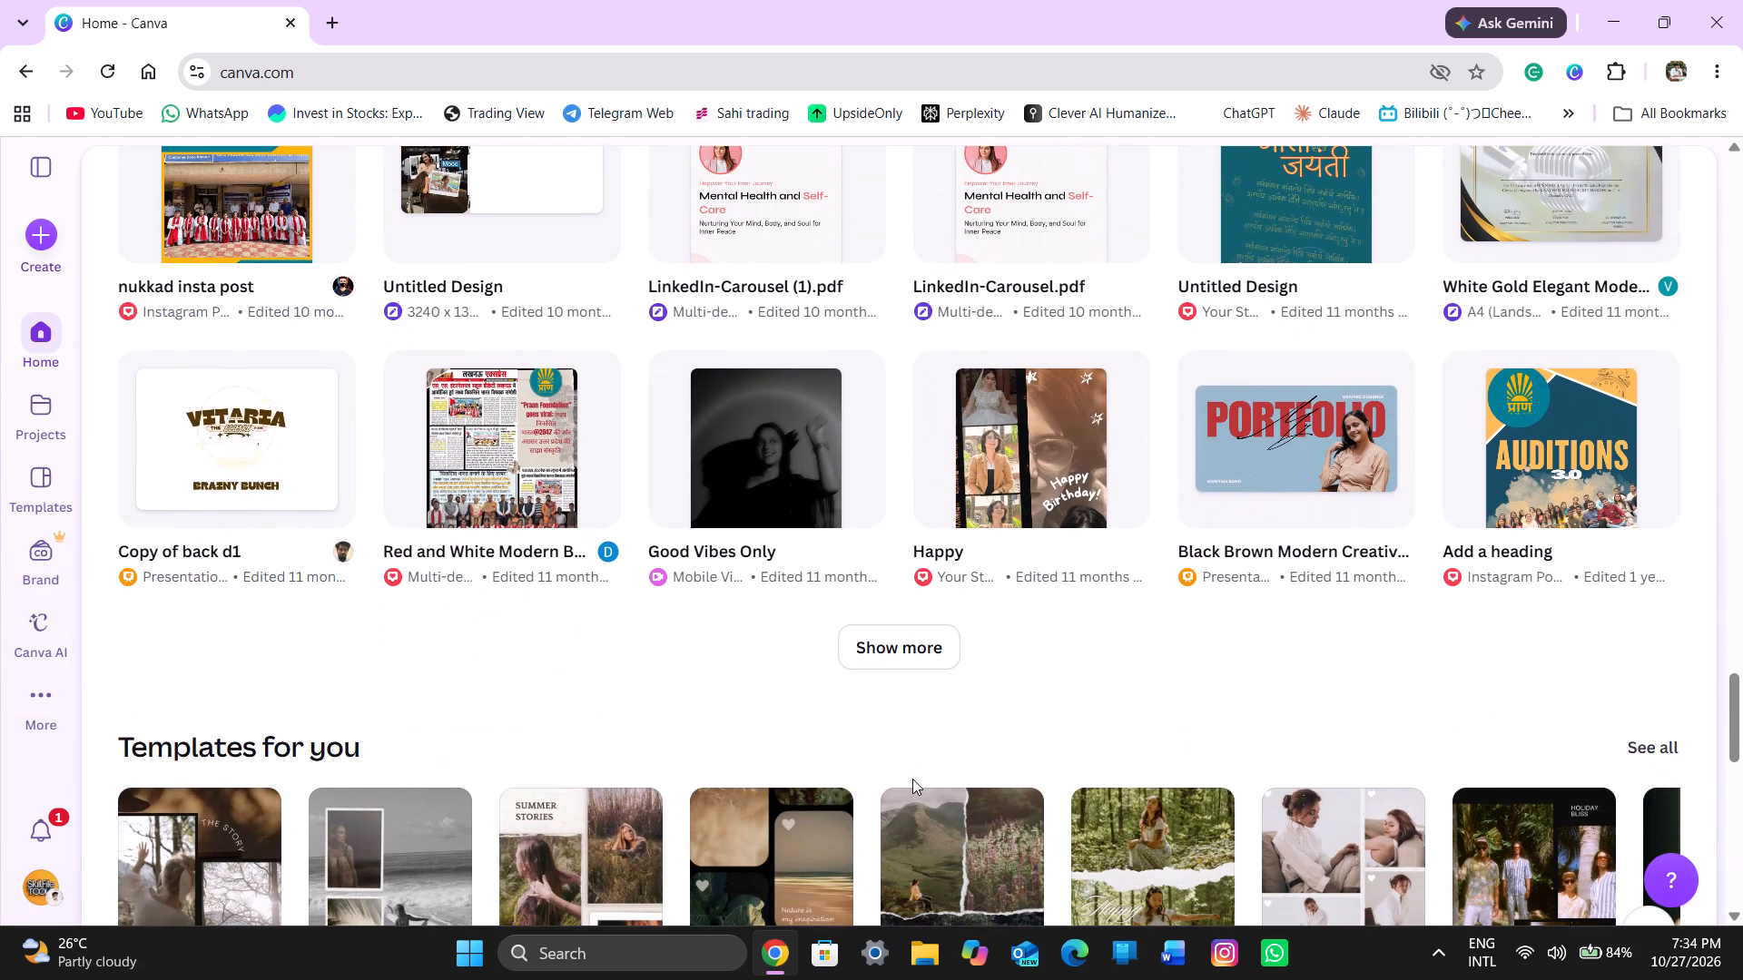
click(892, 645)
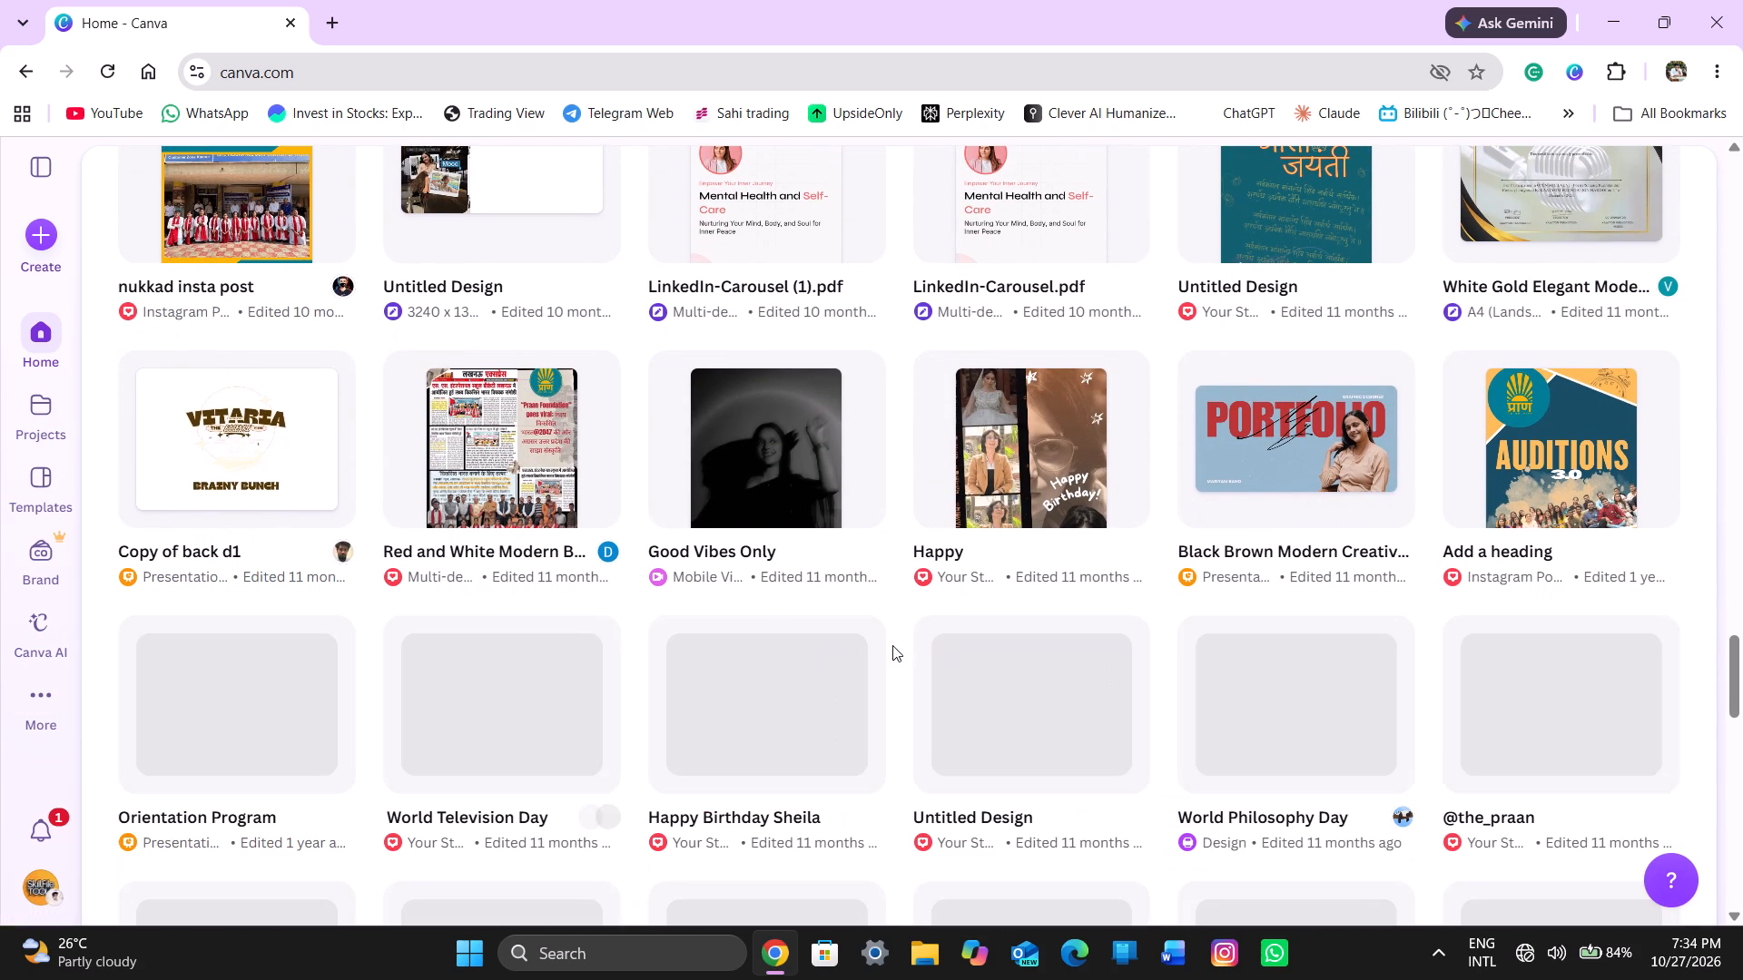
scroll(892, 645, down, 1)
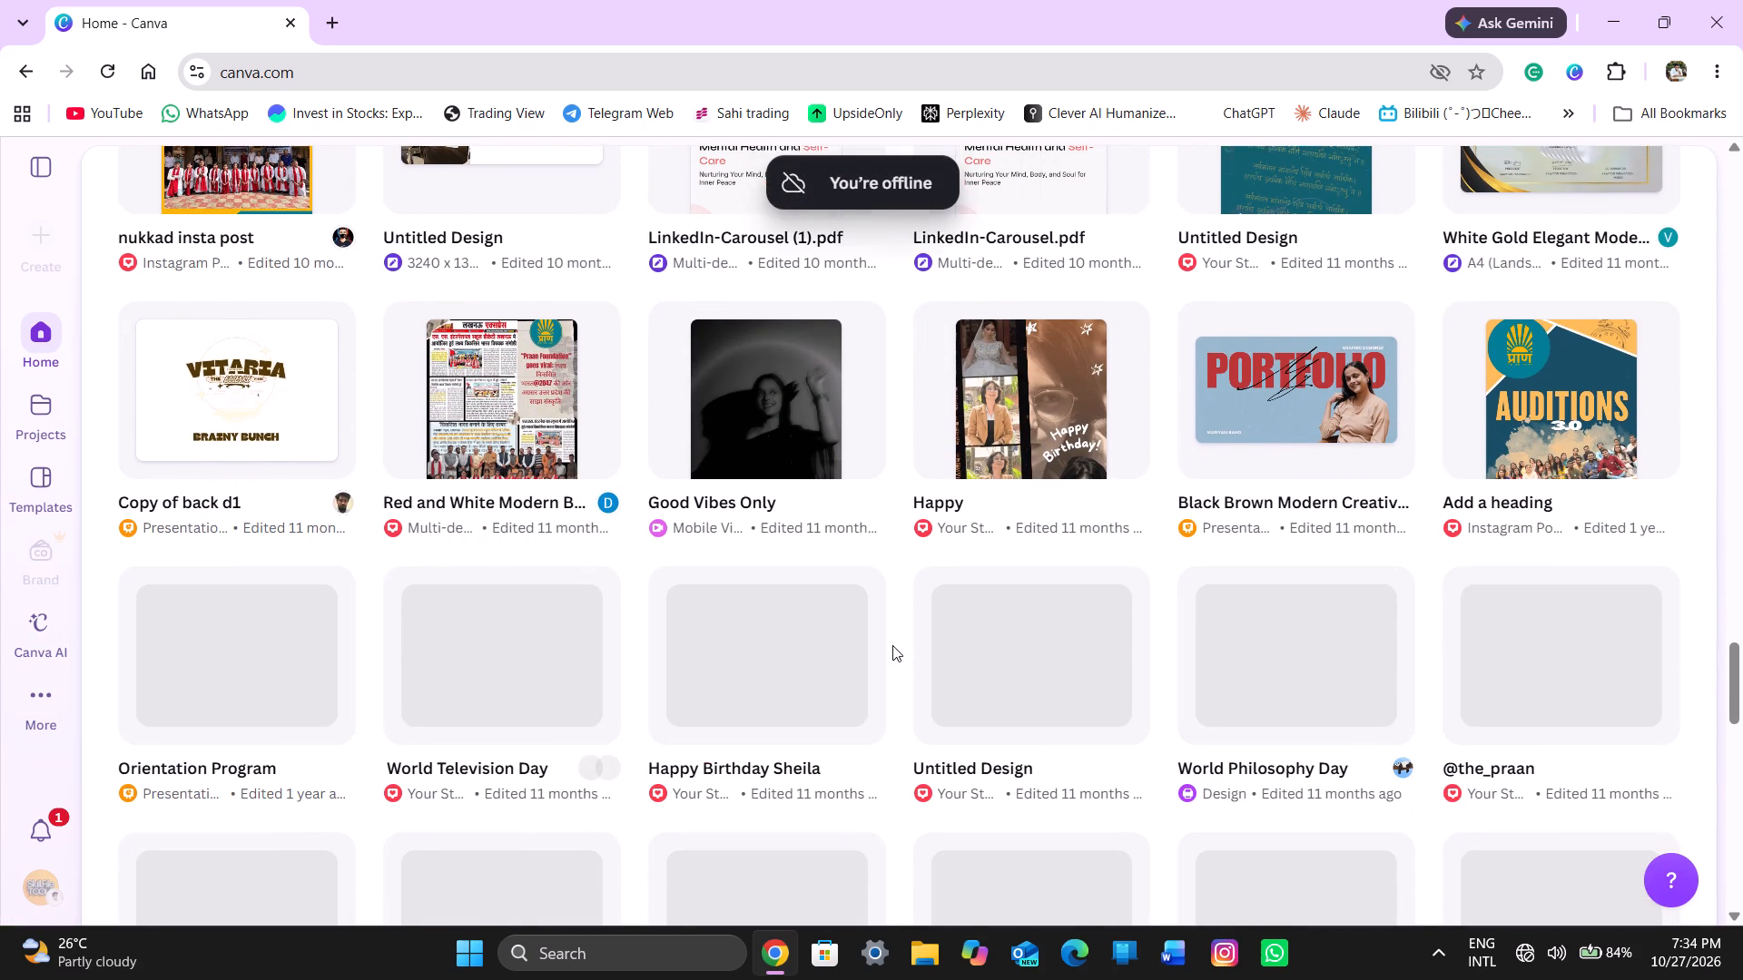
scroll(892, 645, down, 1)
Check the computer's Wi-Fi connection status in the list of available networks, then close it.
click(1520, 944)
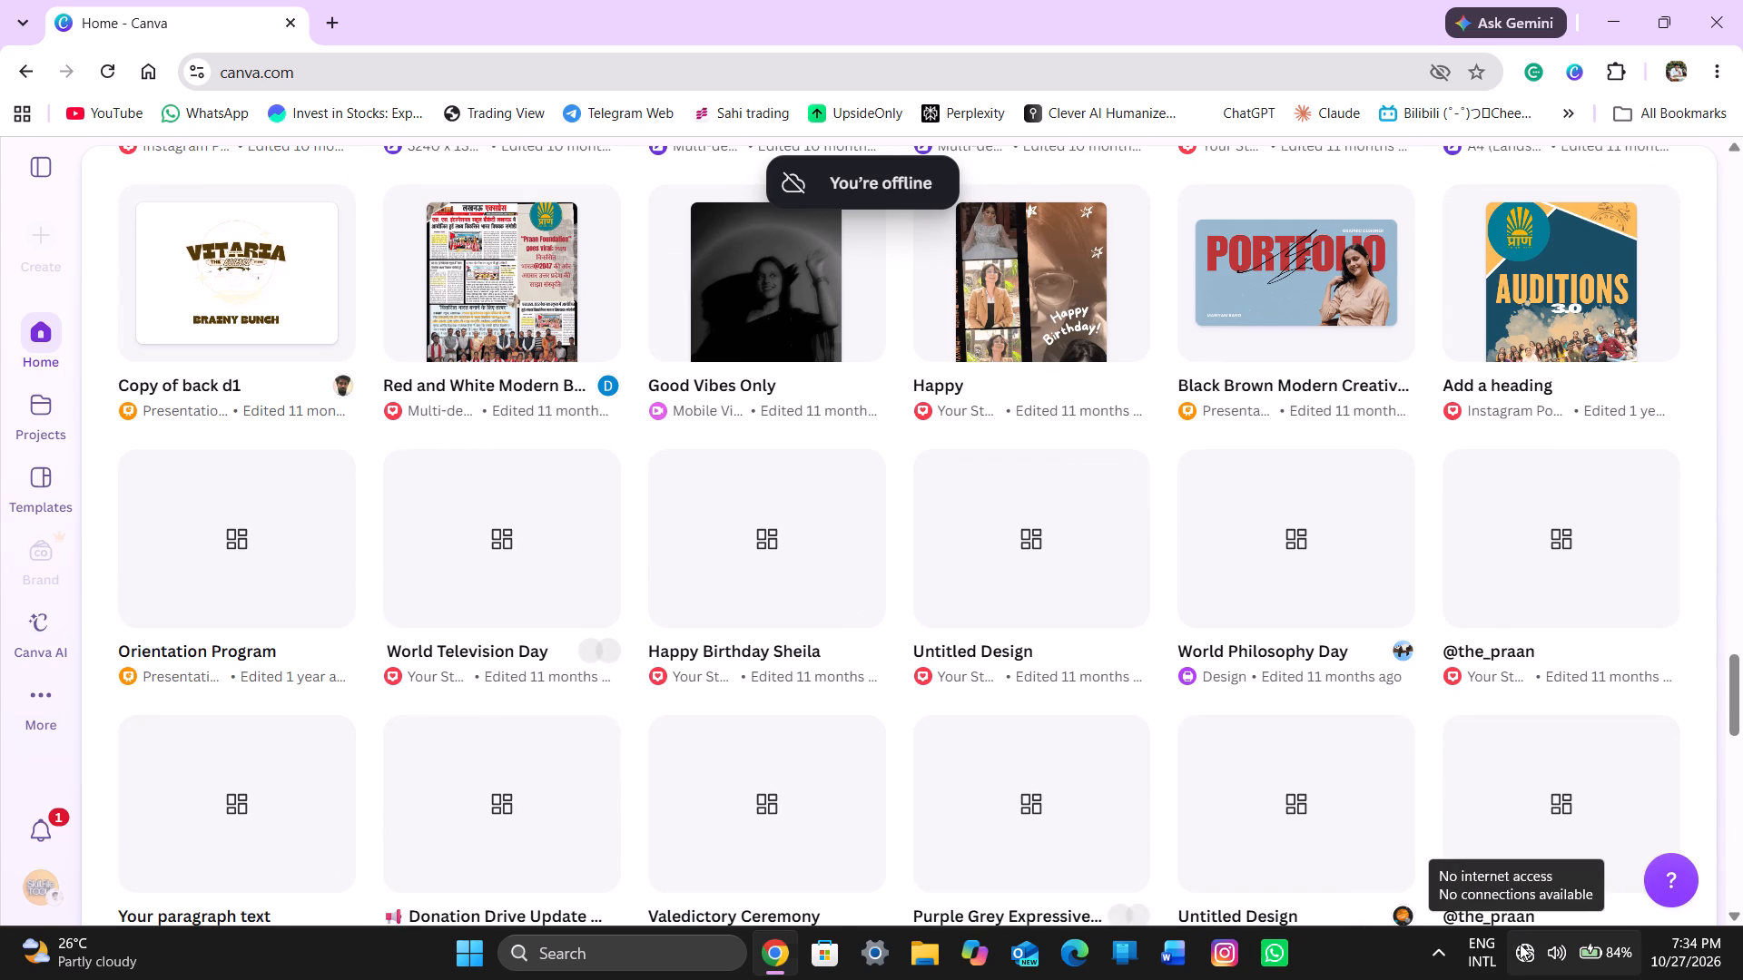
scroll(1423, 546, up, 1)
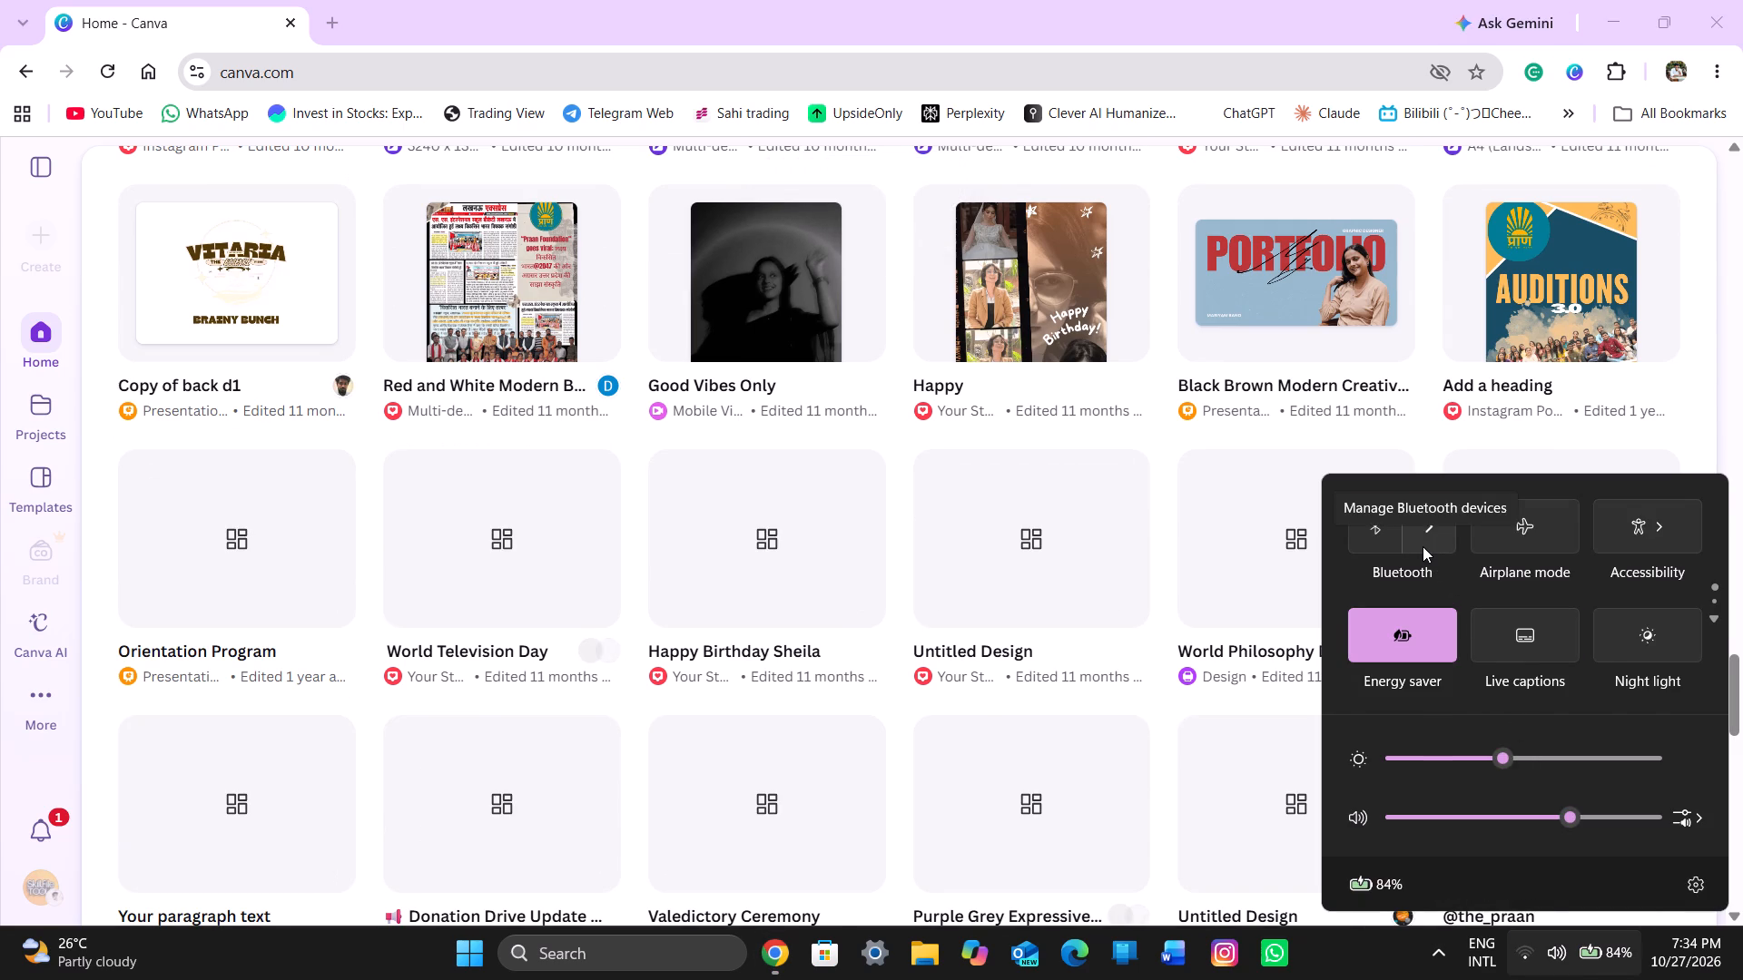
scroll(1423, 546, up, 2)
click(1431, 525)
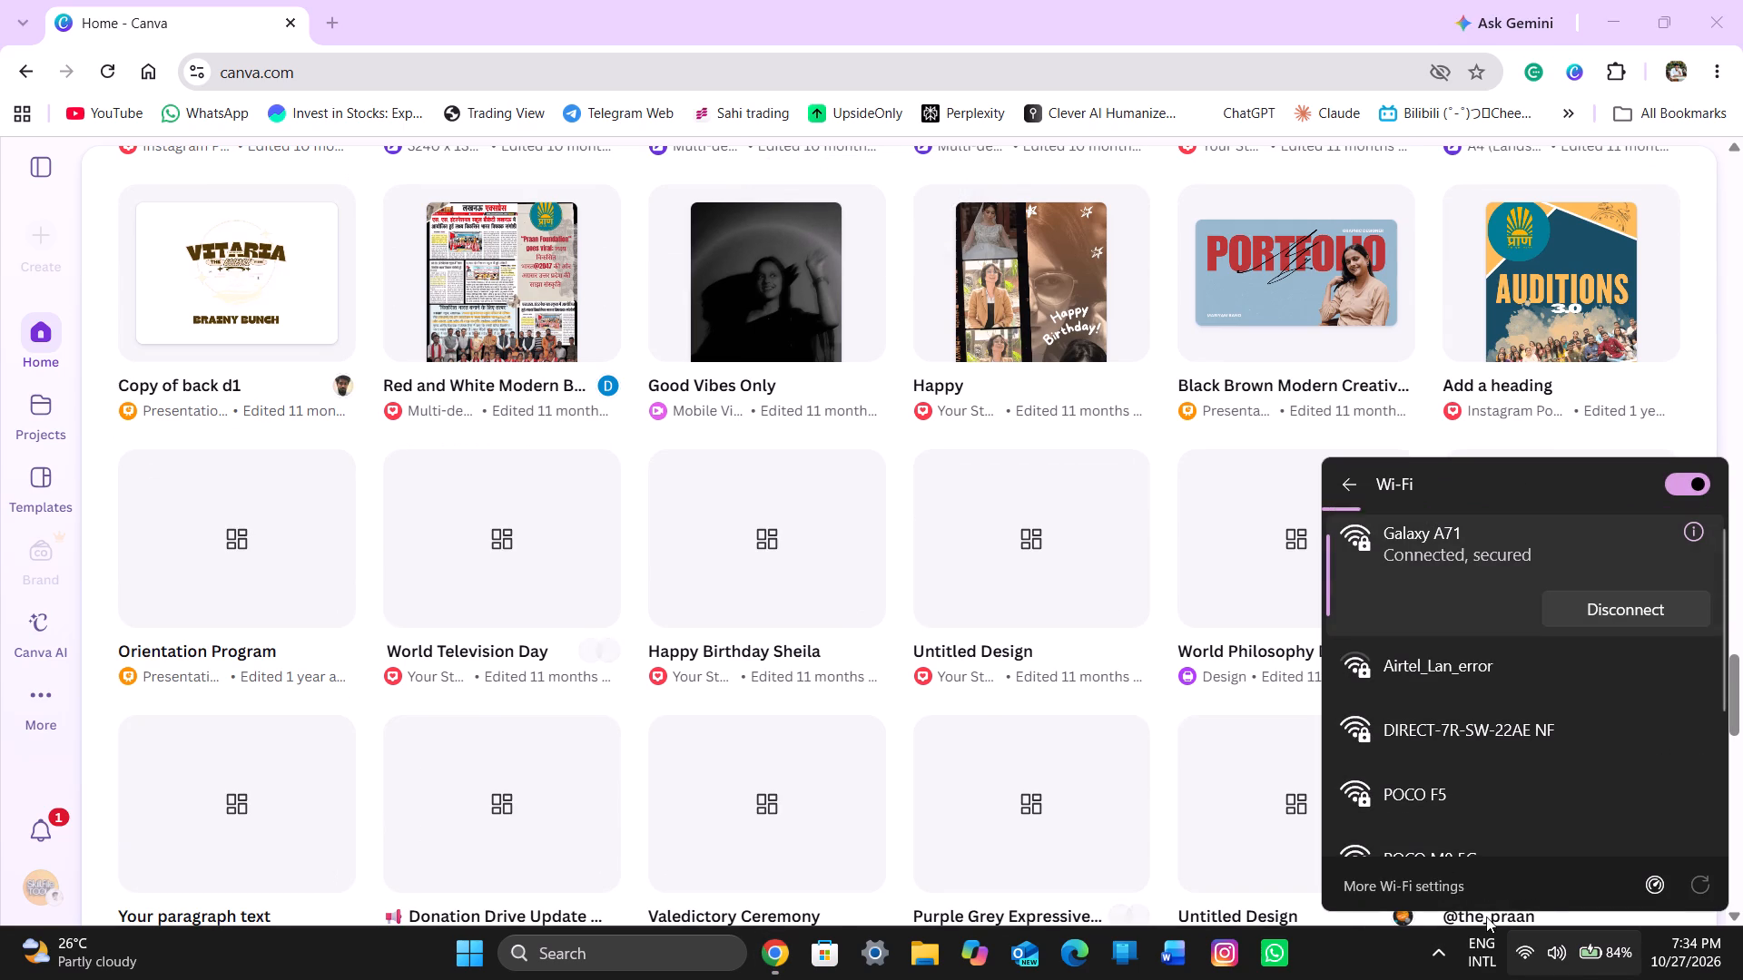
double_click(1404, 948)
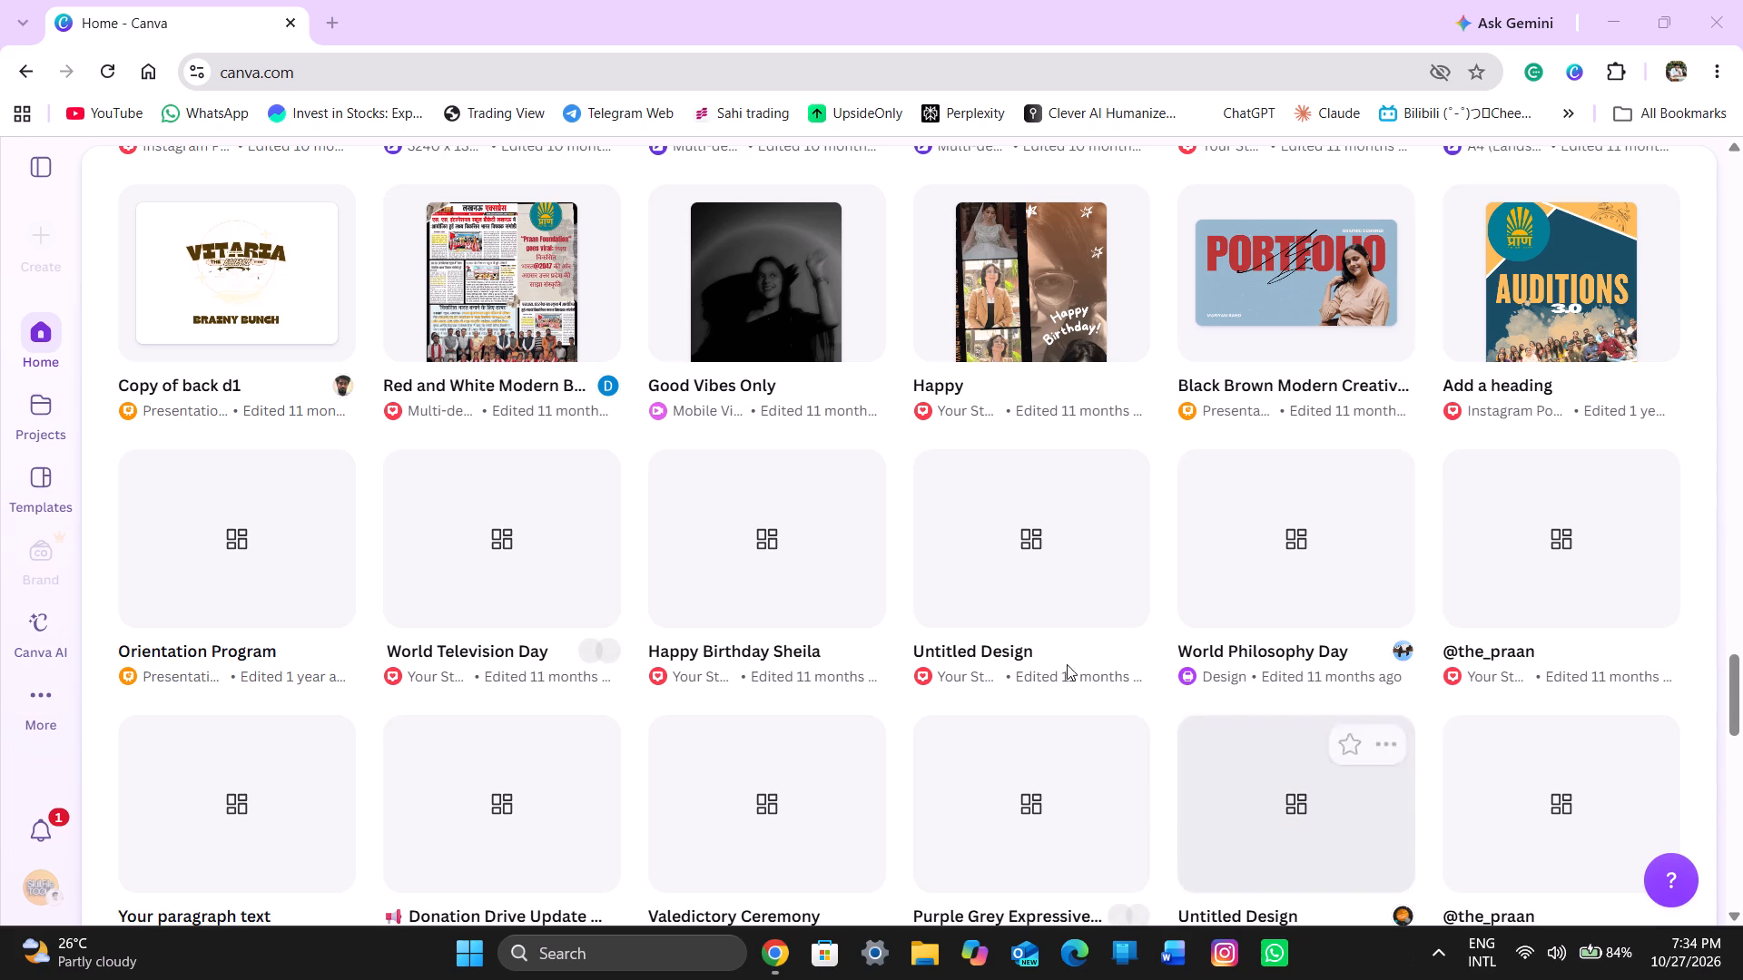
Look back over the loaded designs, then expand the list once more to examine older ones edited about 11 months ago.
scroll(1053, 658, up, 3)
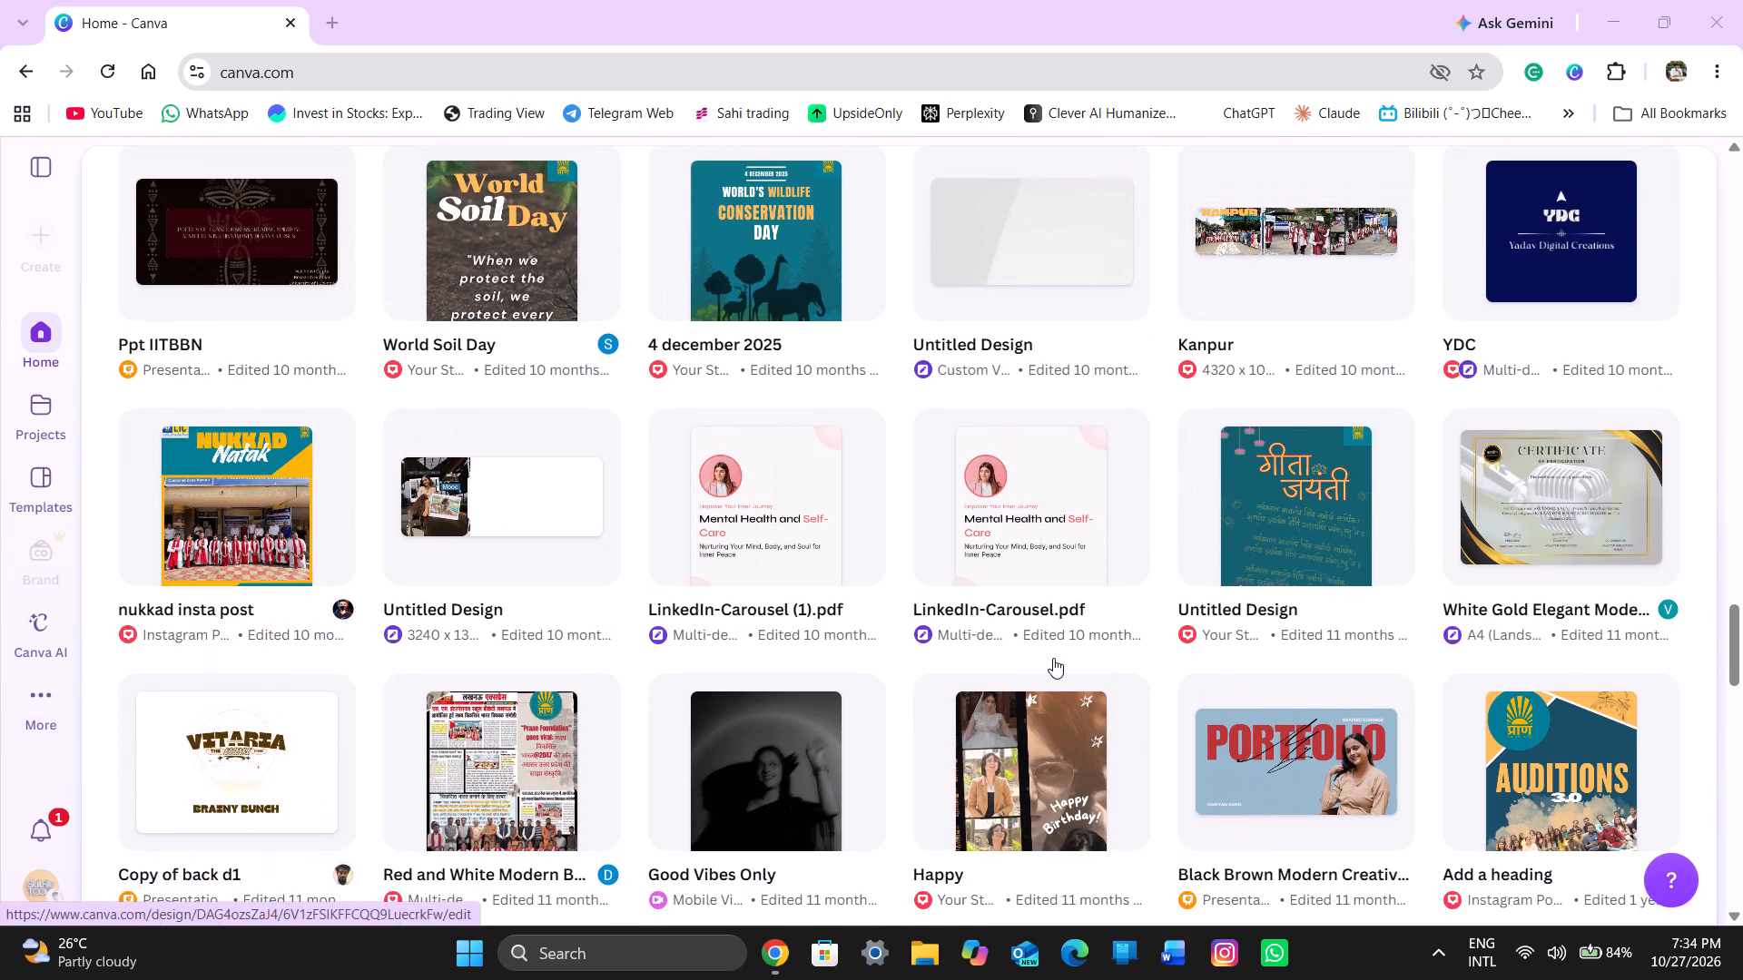
scroll(1053, 658, down, 5)
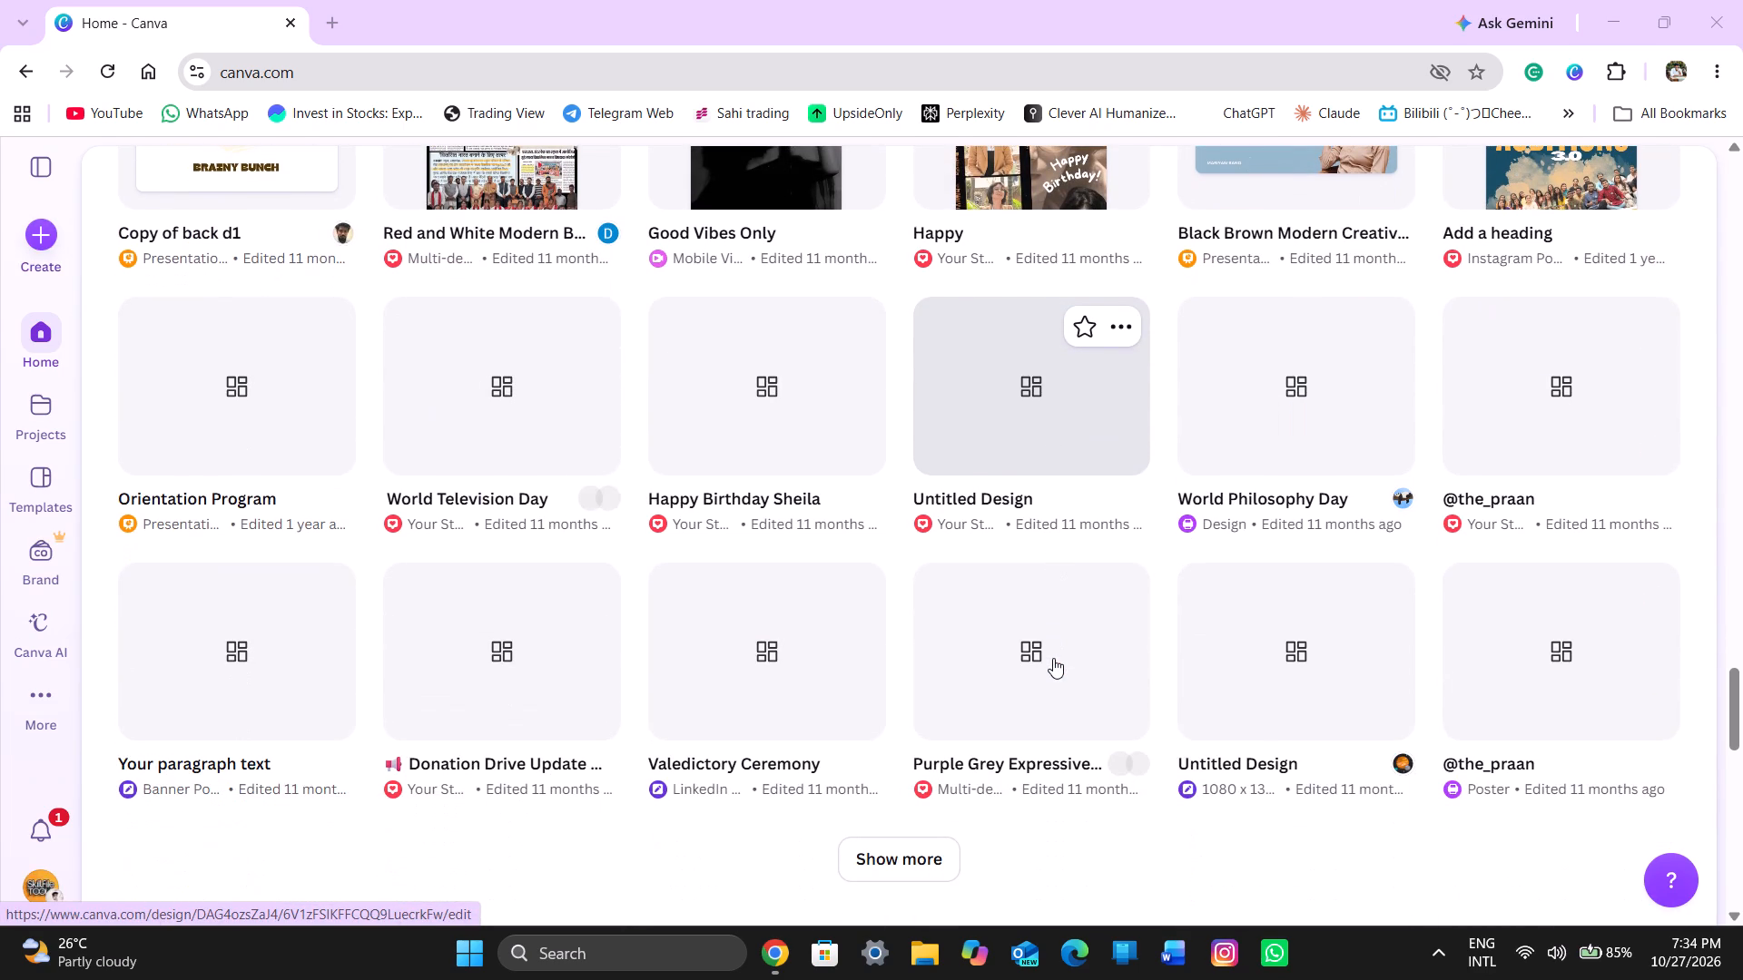
scroll(1053, 658, down, 1)
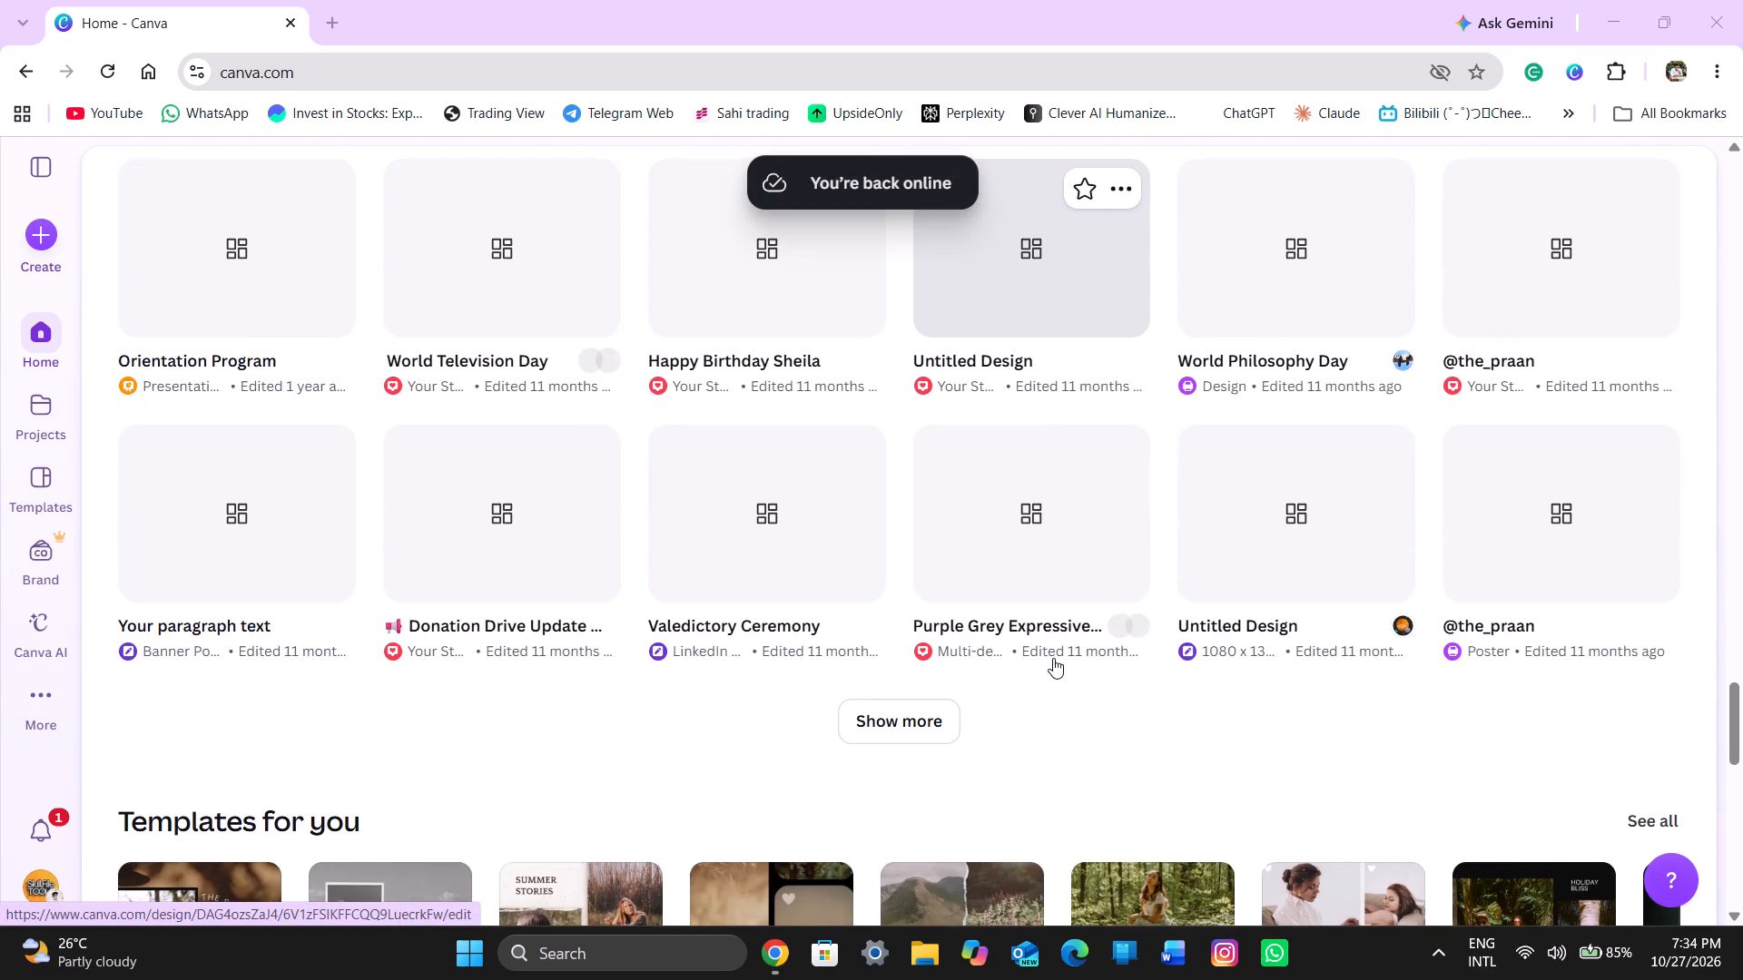
click(864, 716)
scroll(864, 716, down, 2)
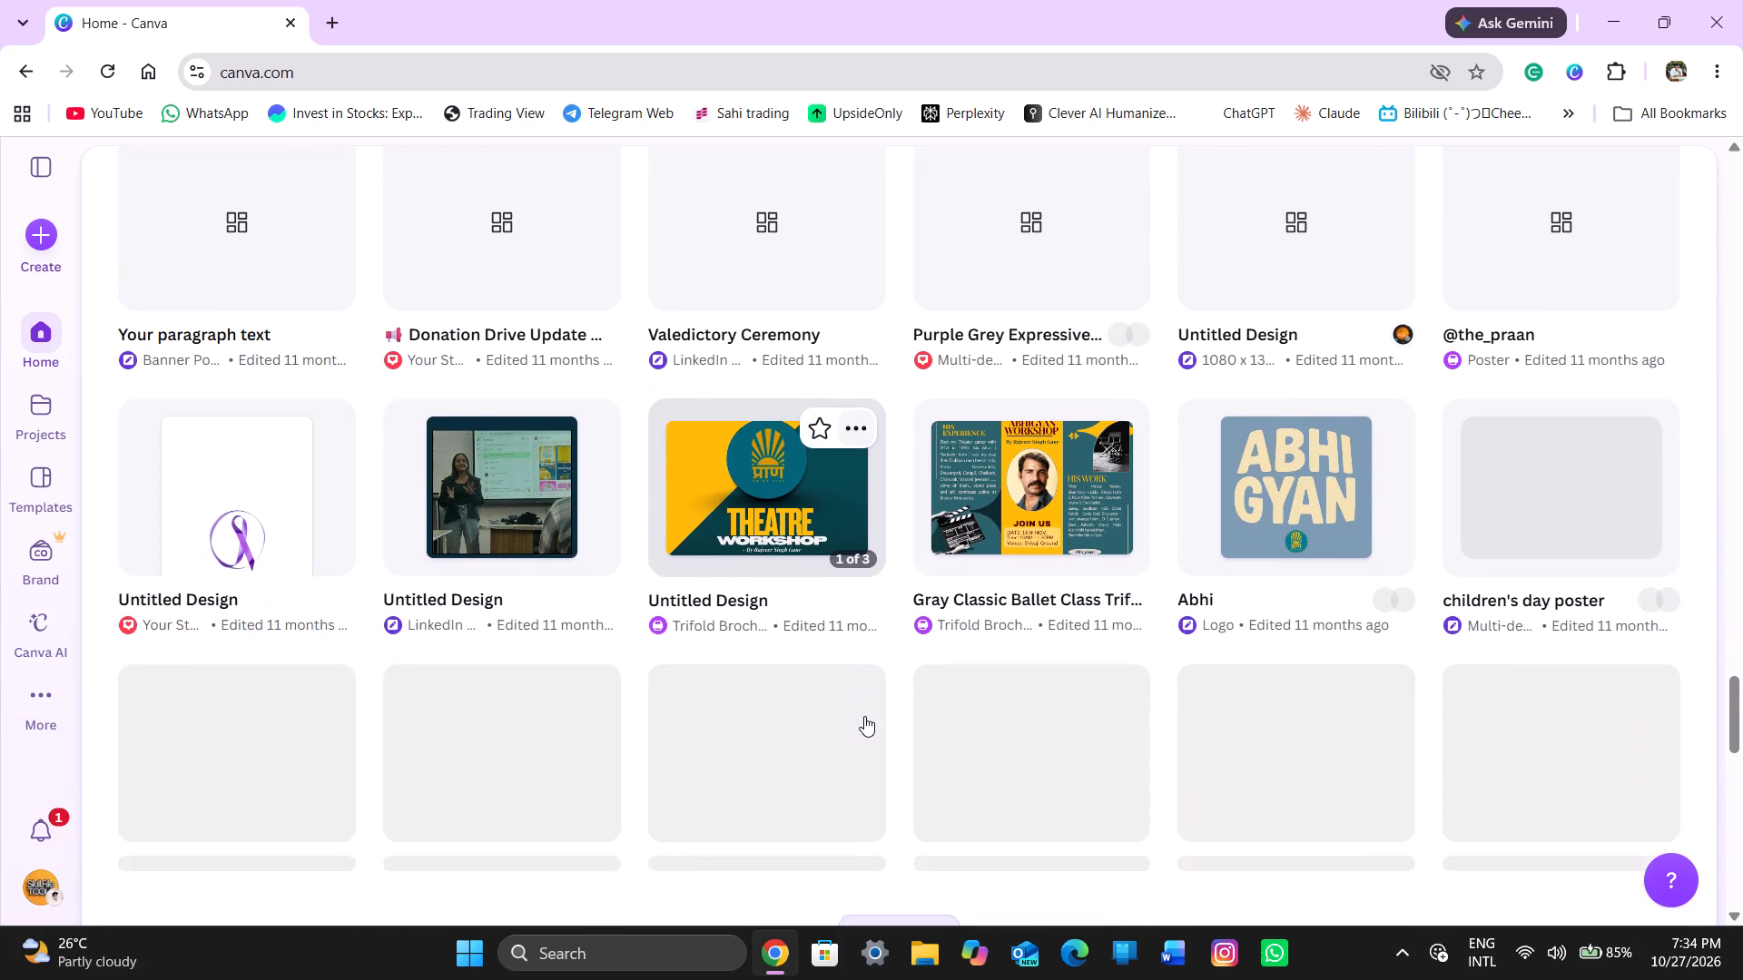
scroll(864, 716, down, 1)
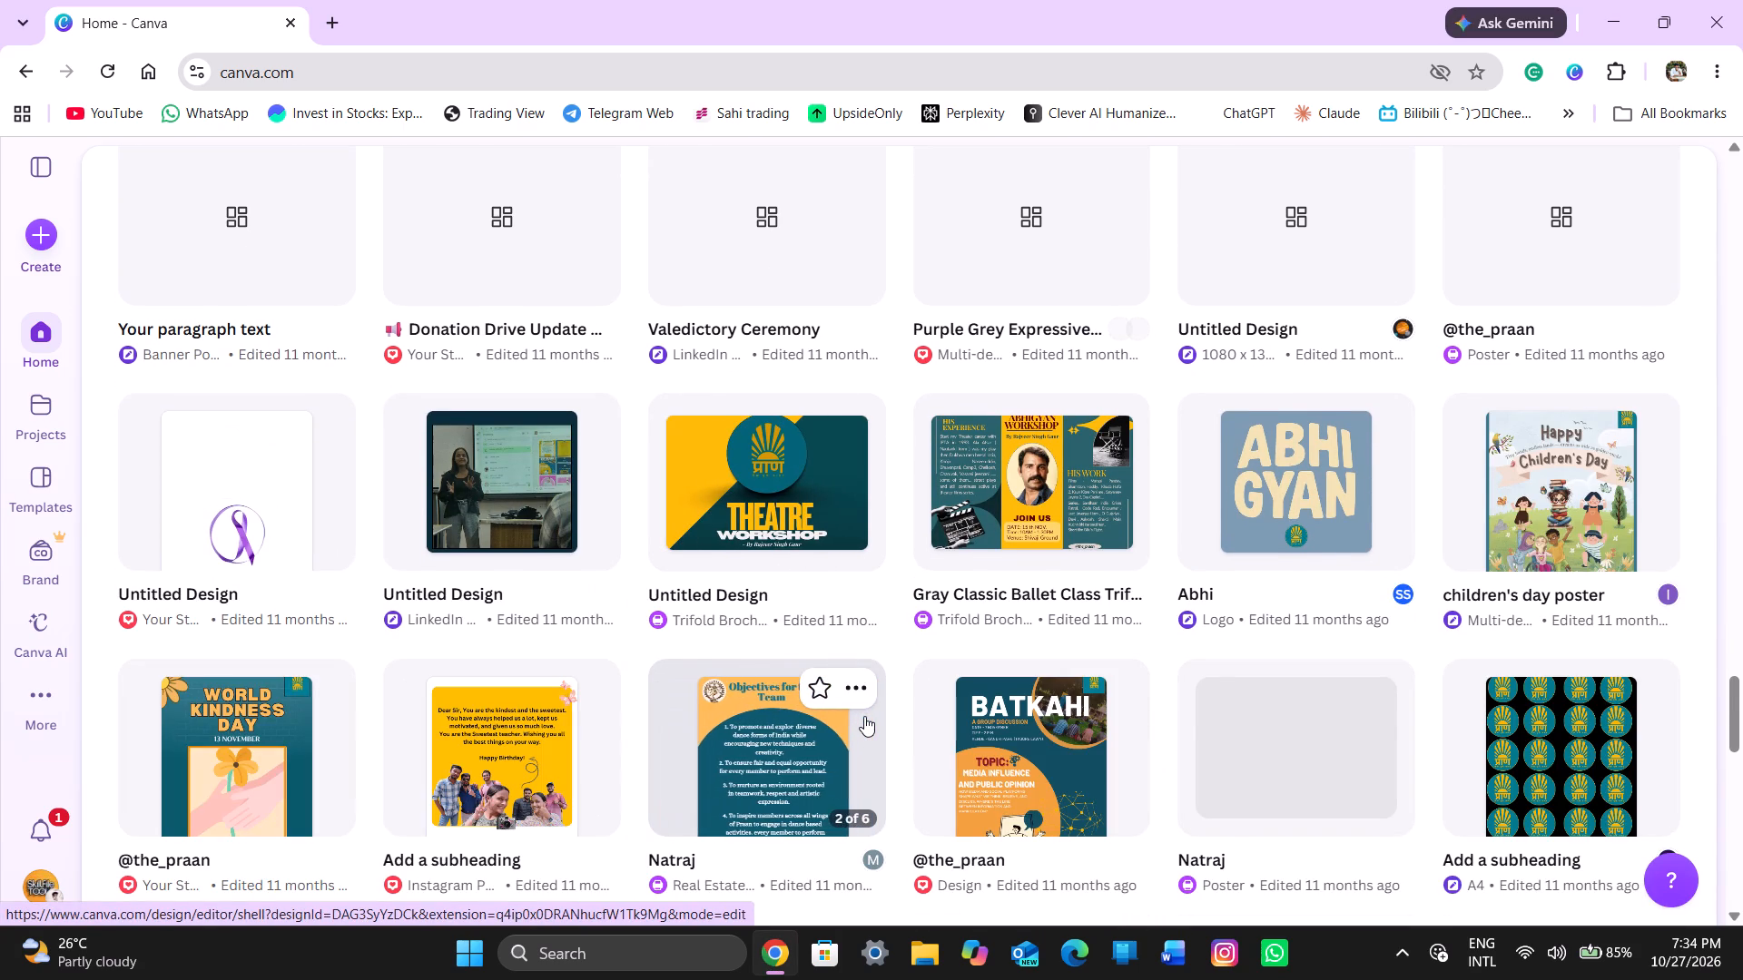
scroll(864, 716, down, 3)
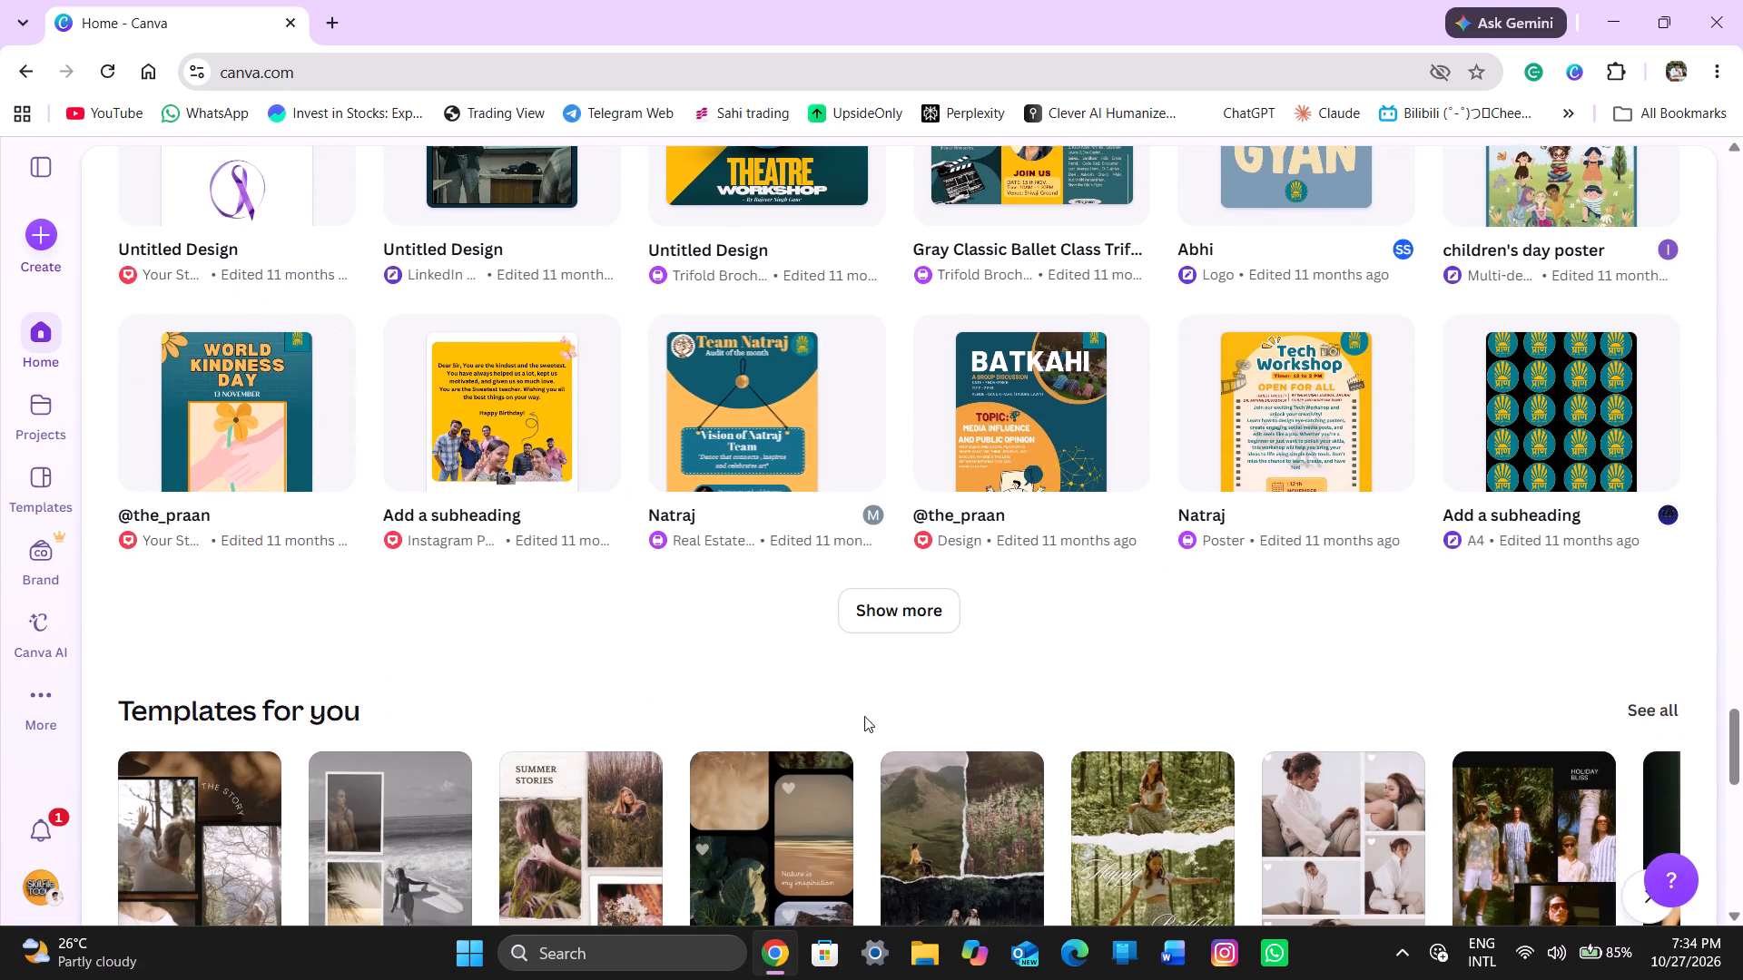
Keep expanding the recent designs list and look through the designs edited 11 months to 1 year ago.
click(892, 599)
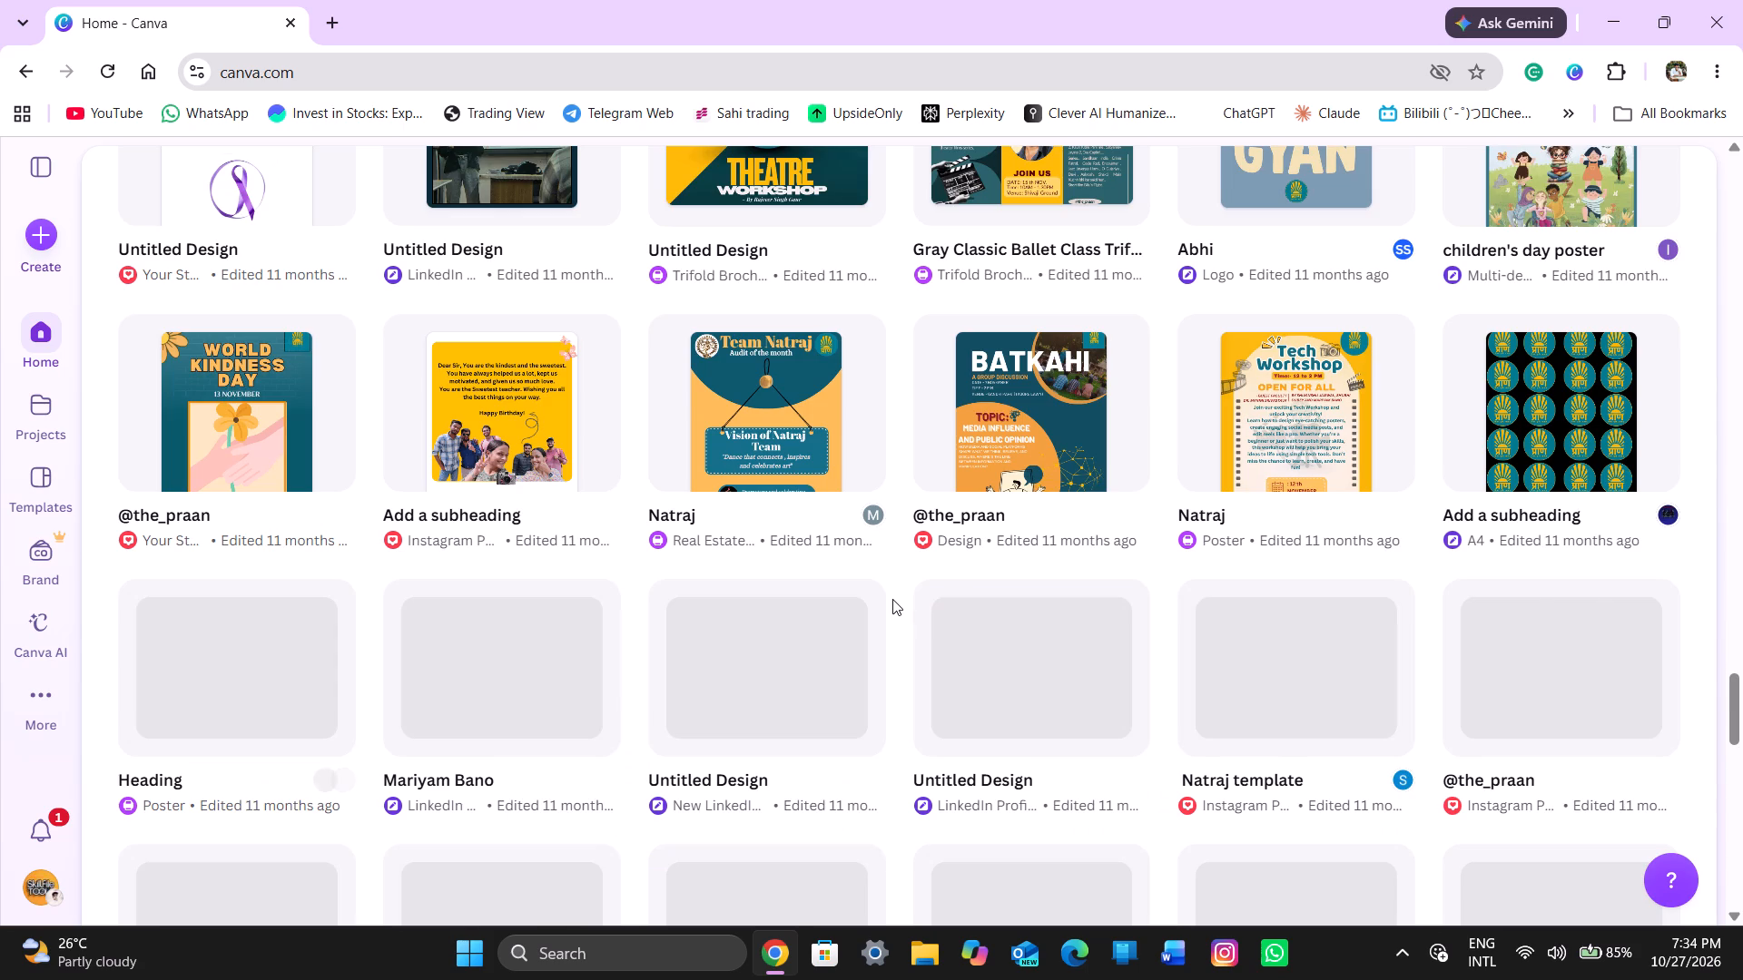
scroll(892, 599, down, 3)
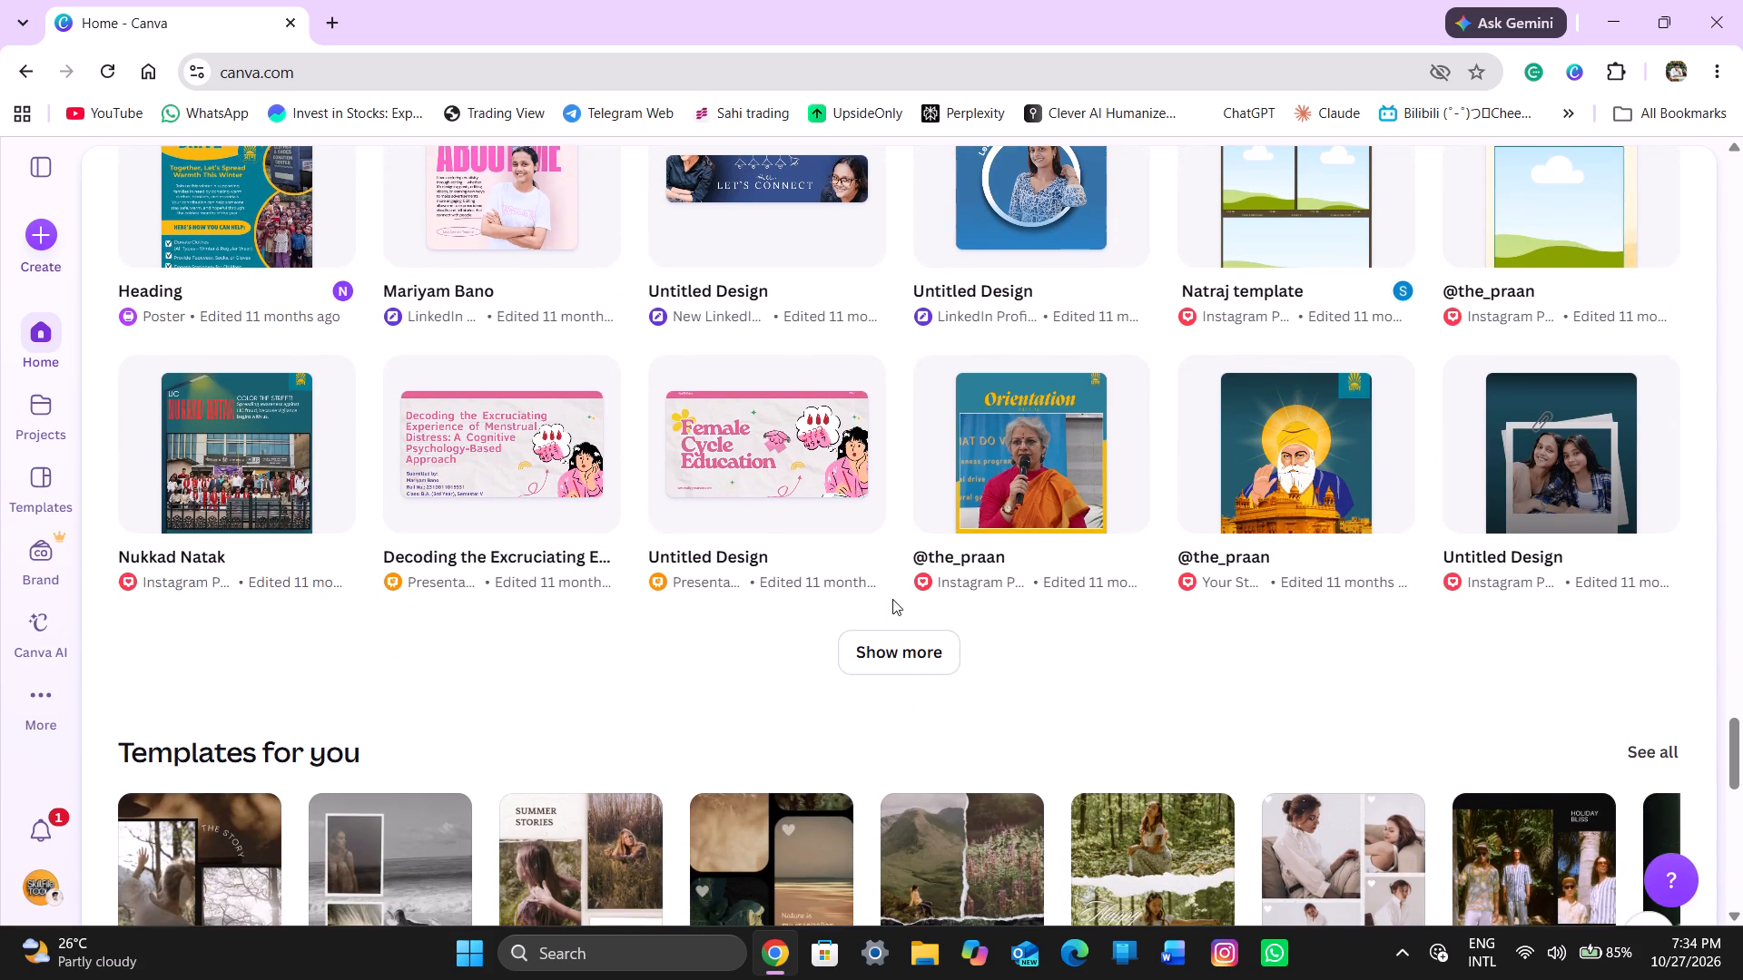
scroll(892, 599, down, 1)
click(928, 651)
scroll(928, 651, down, 1)
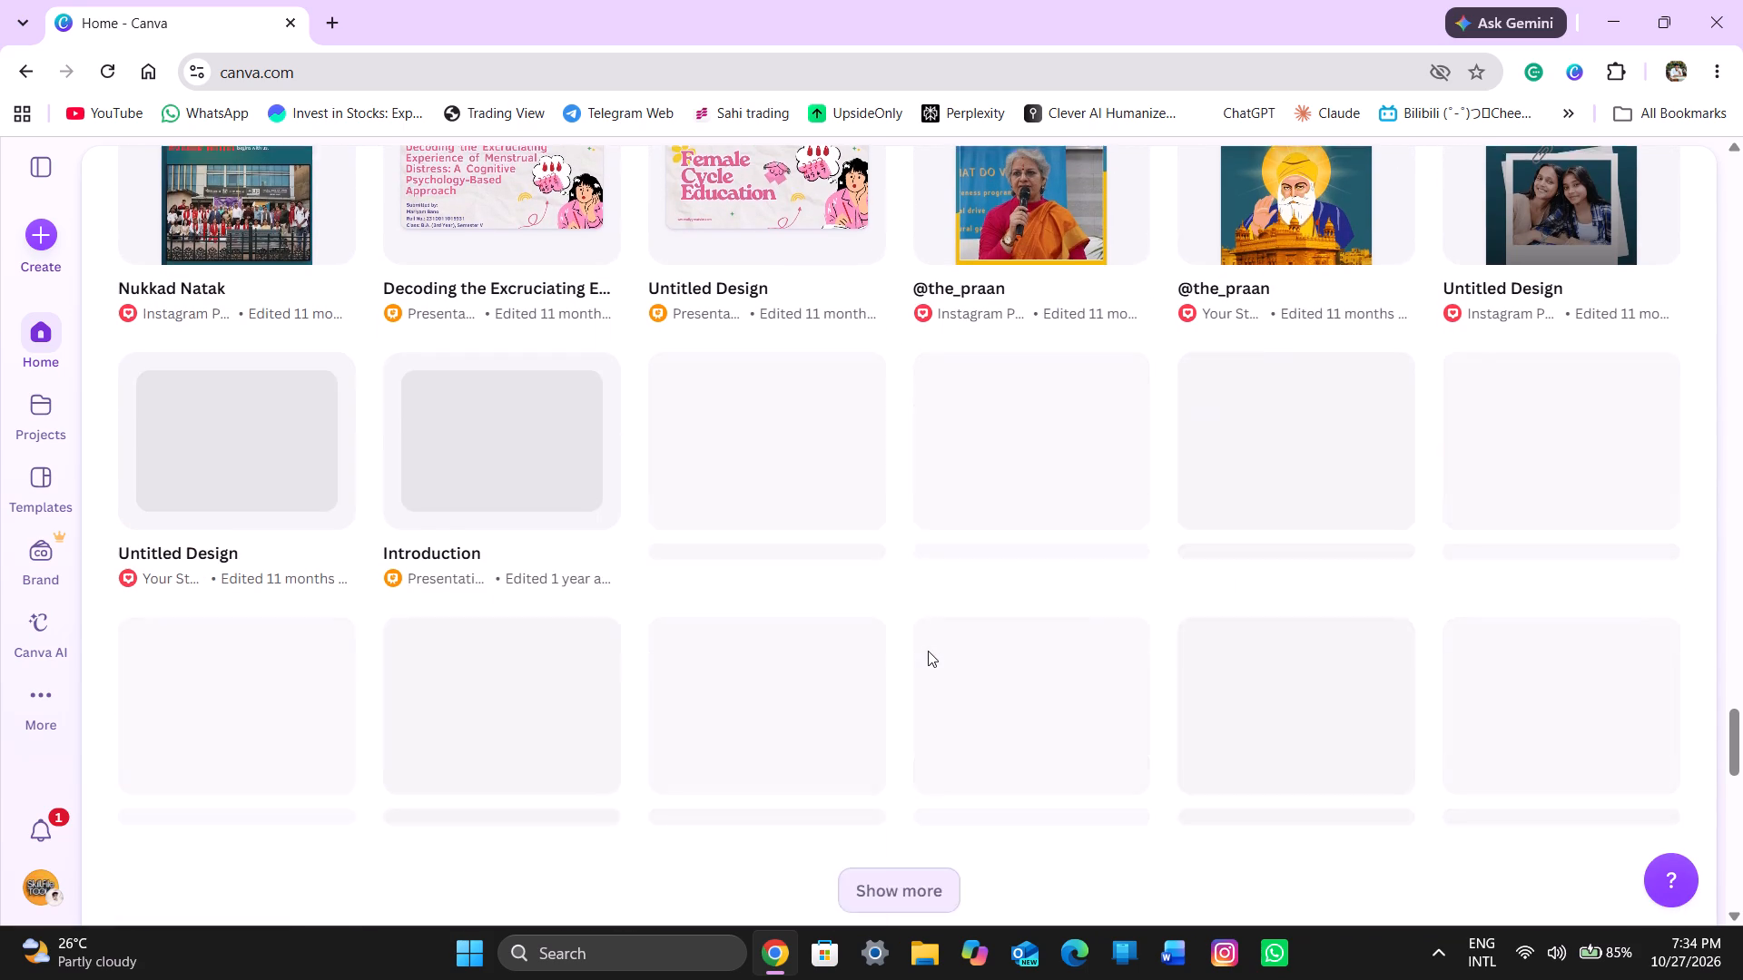
scroll(928, 651, down, 1)
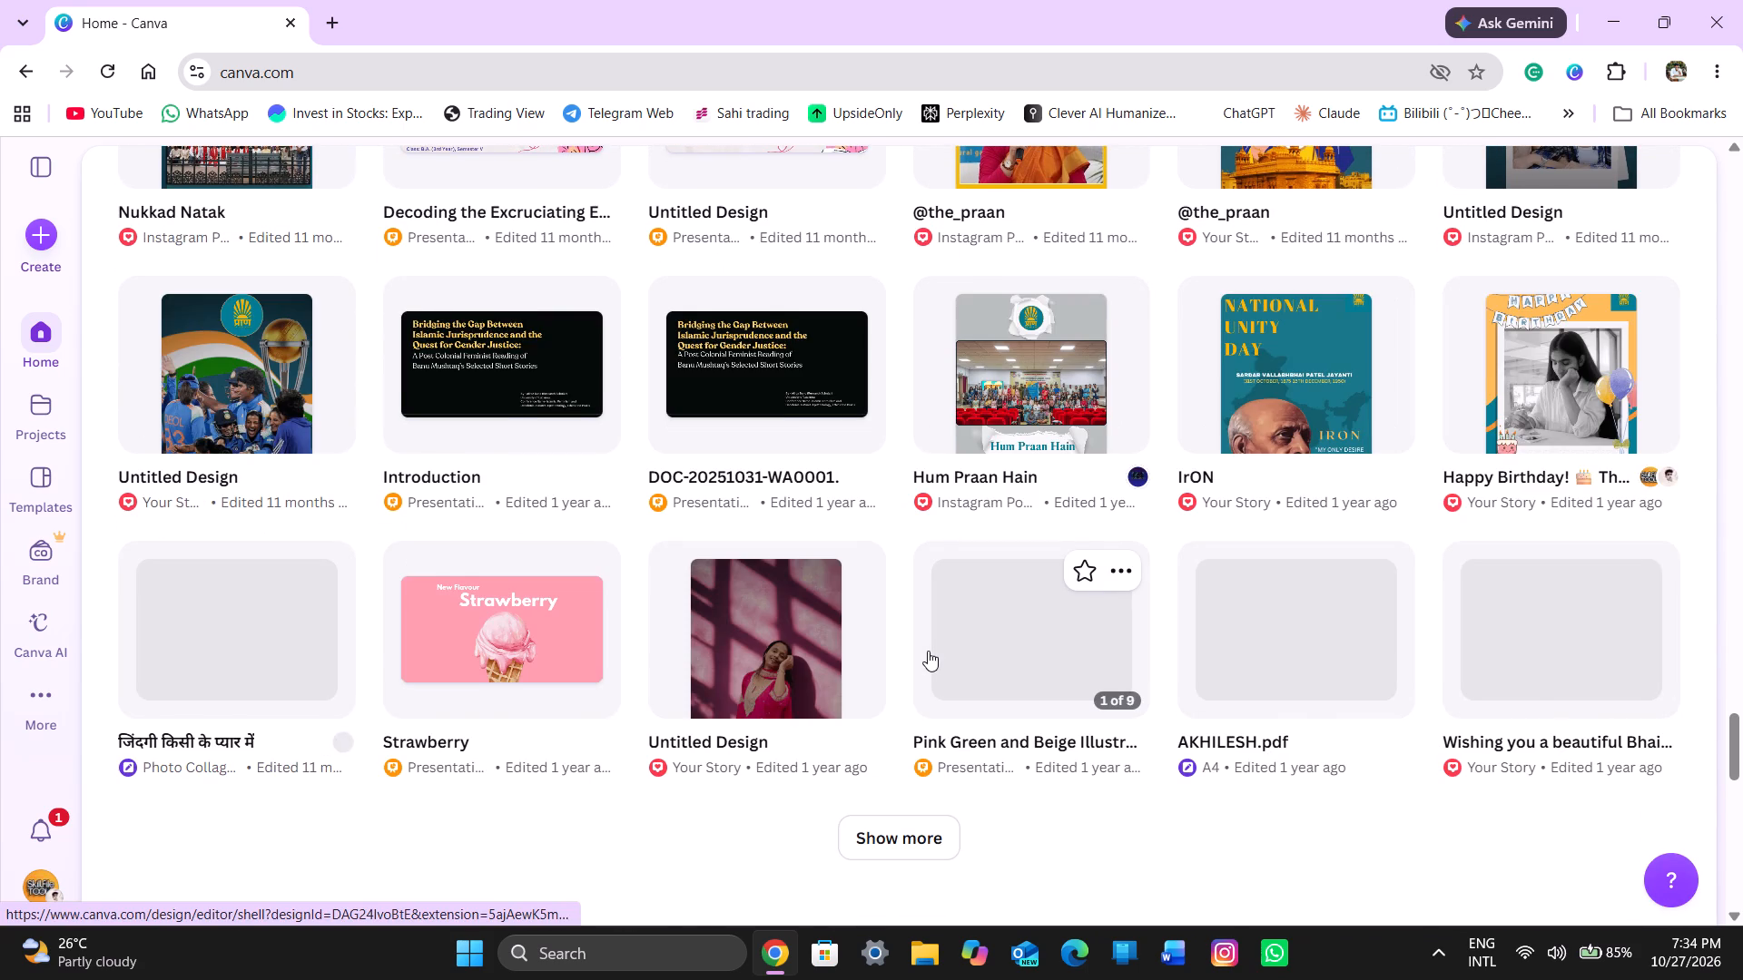
scroll(928, 651, down, 2)
click(890, 632)
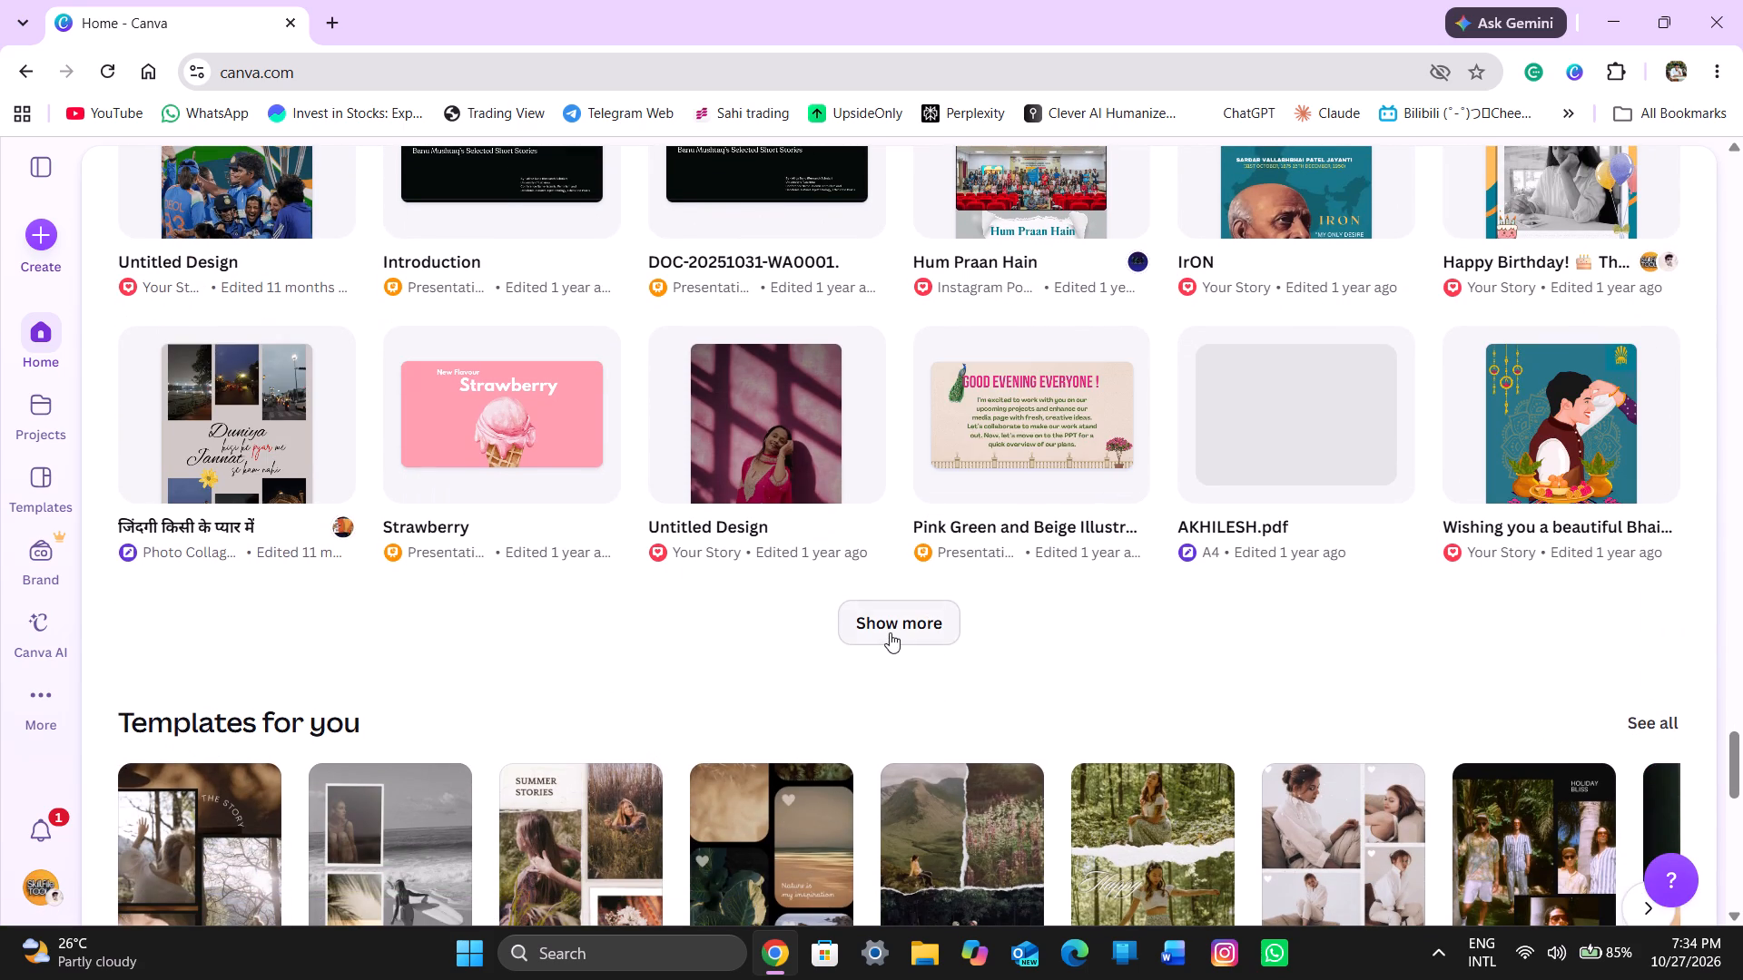
scroll(890, 632, down, 3)
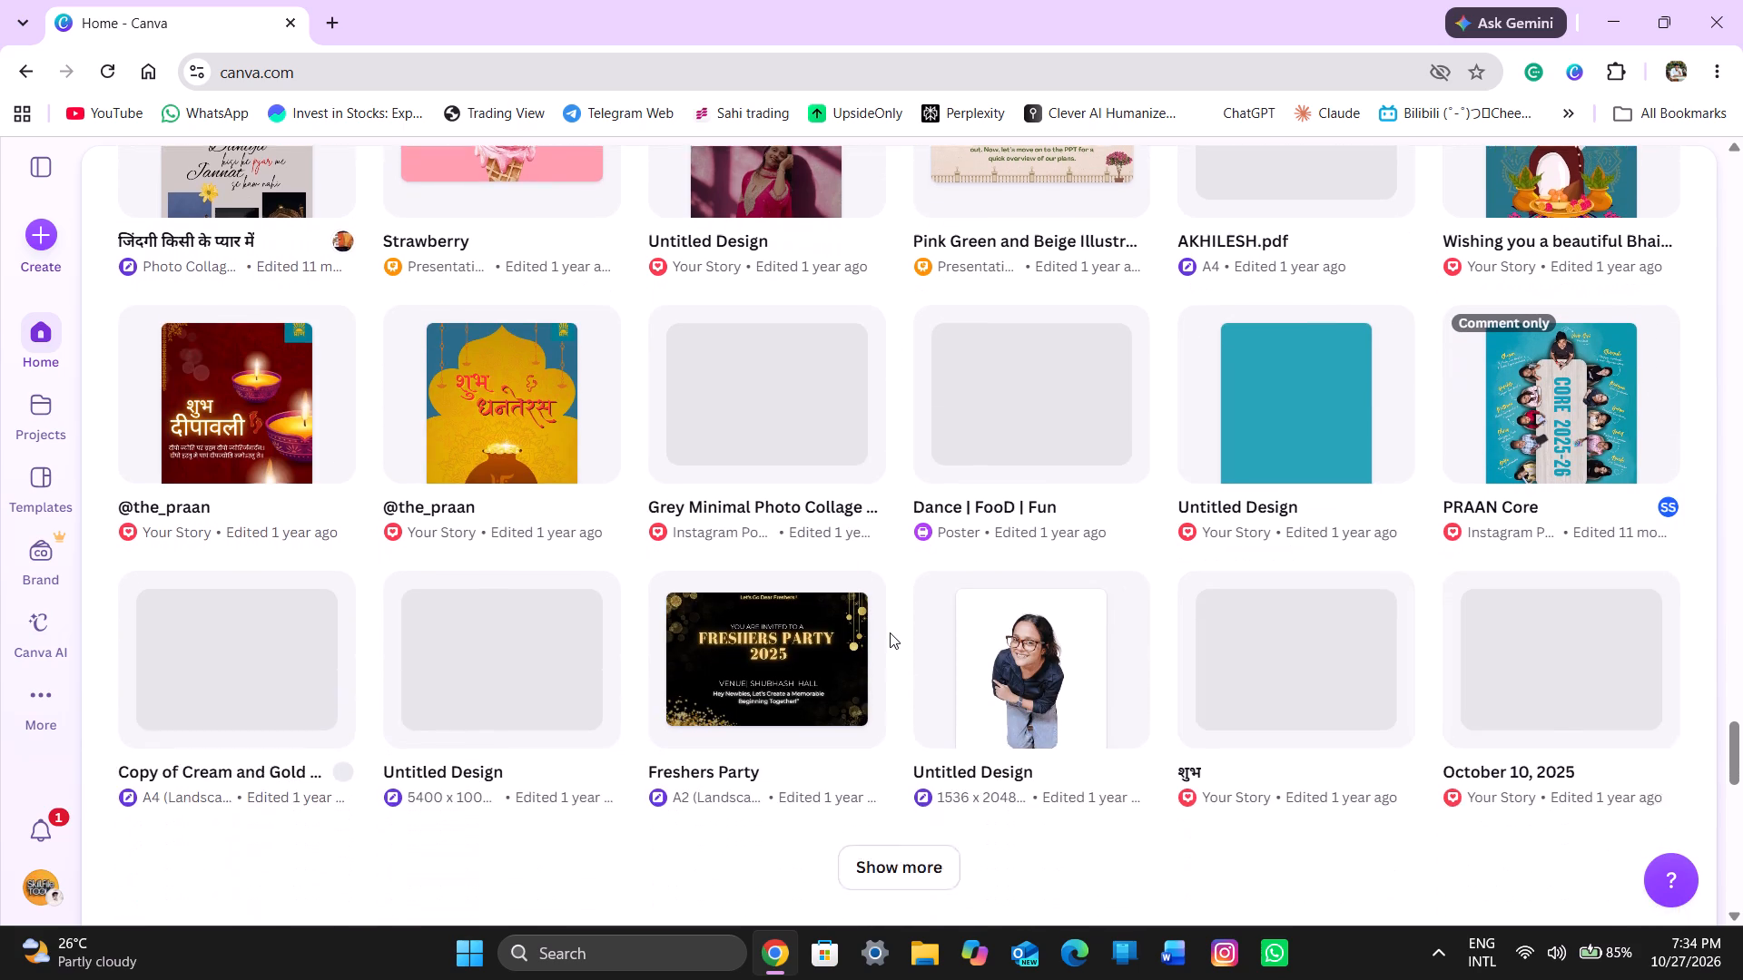
scroll(890, 632, down, 3)
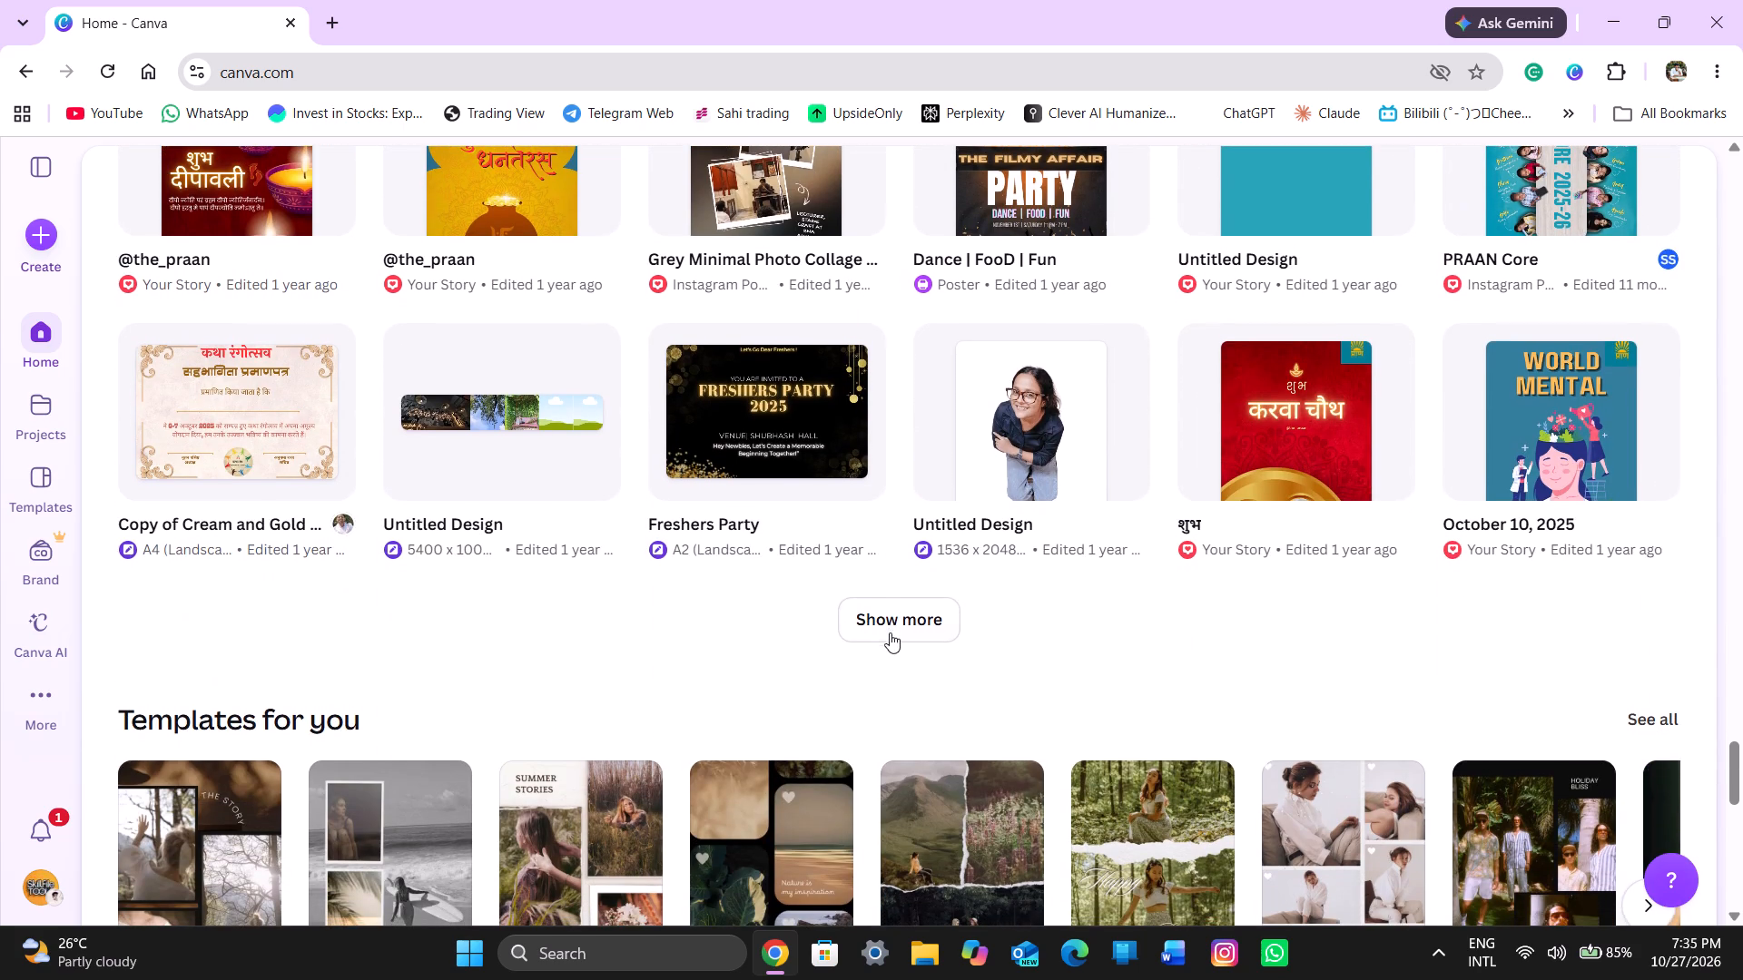
Expand the SKILLFILE.57 team's recent designs list twice and look through the designs edited about 1 year ago.
click(917, 612)
scroll(917, 612, down, 1)
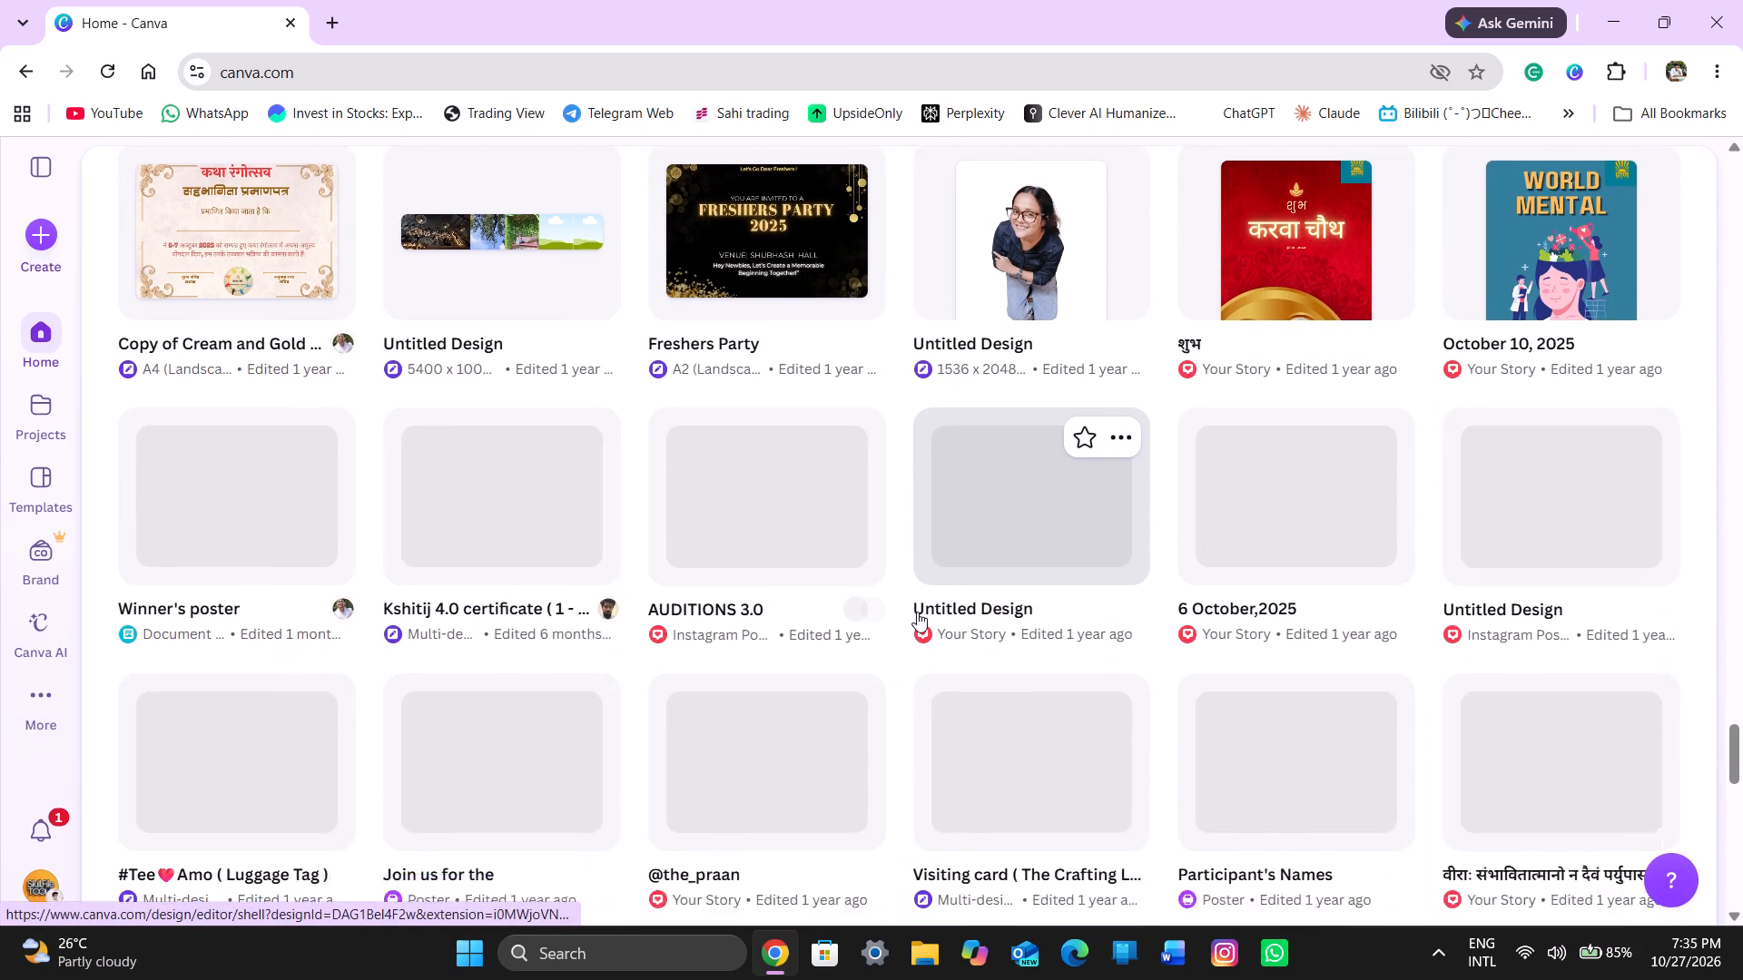
scroll(917, 612, down, 4)
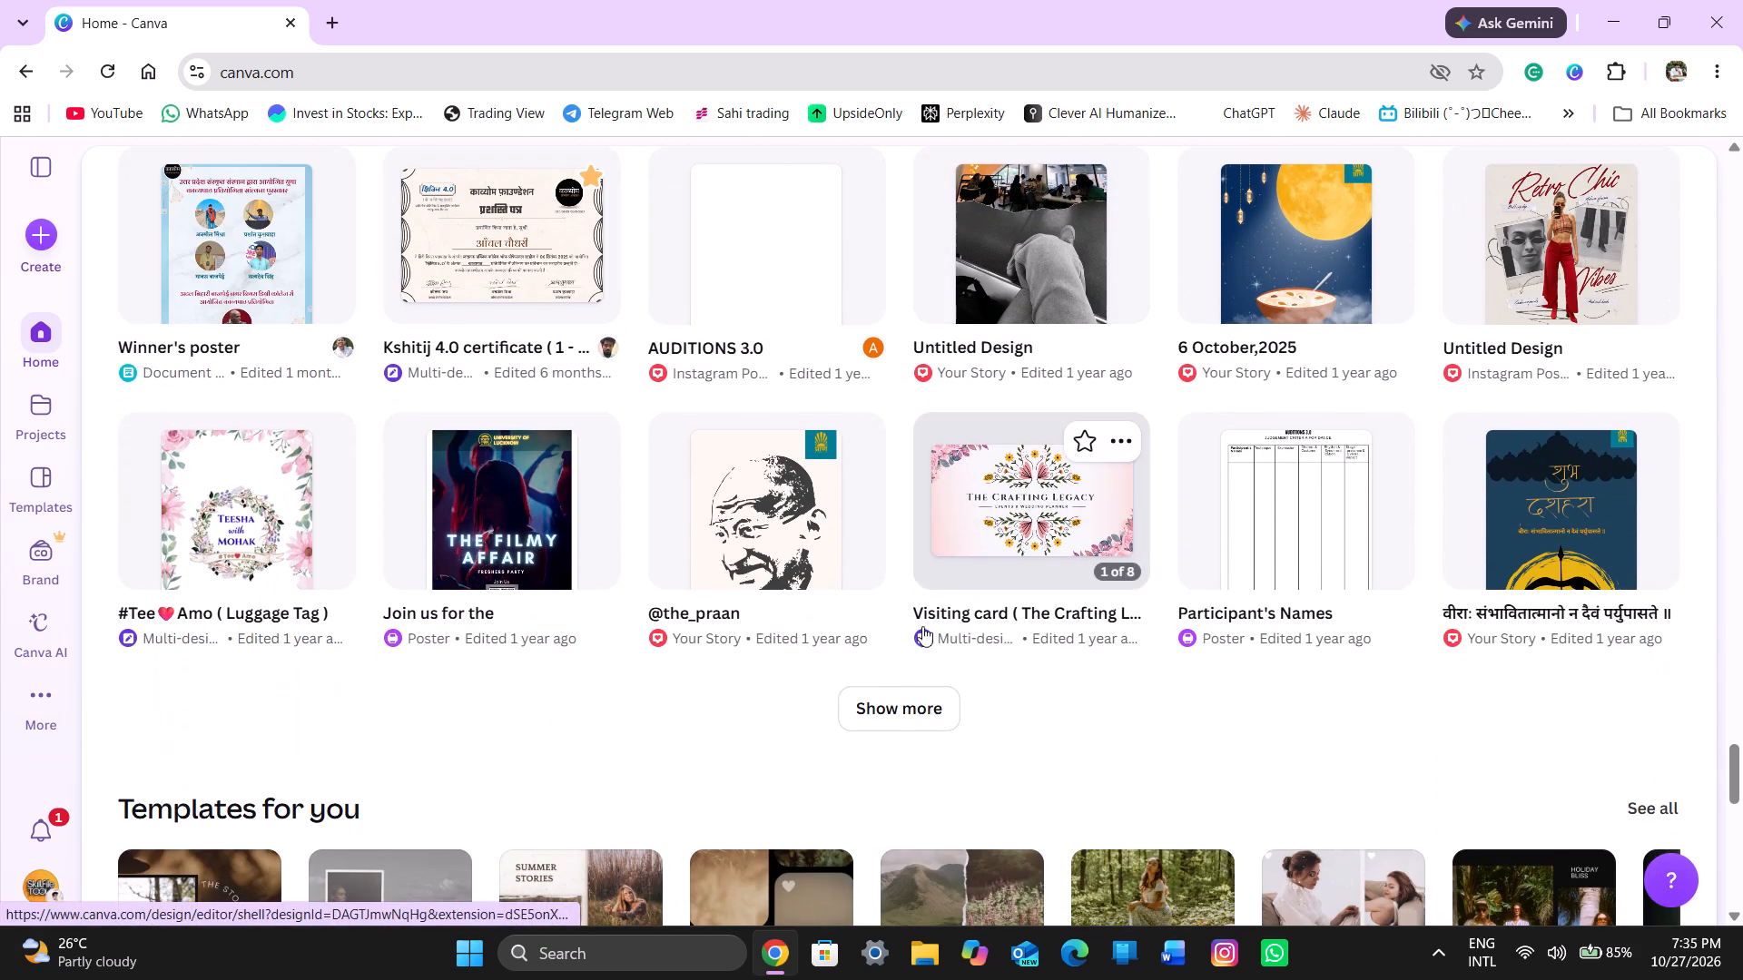
click(882, 696)
scroll(882, 696, down, 4)
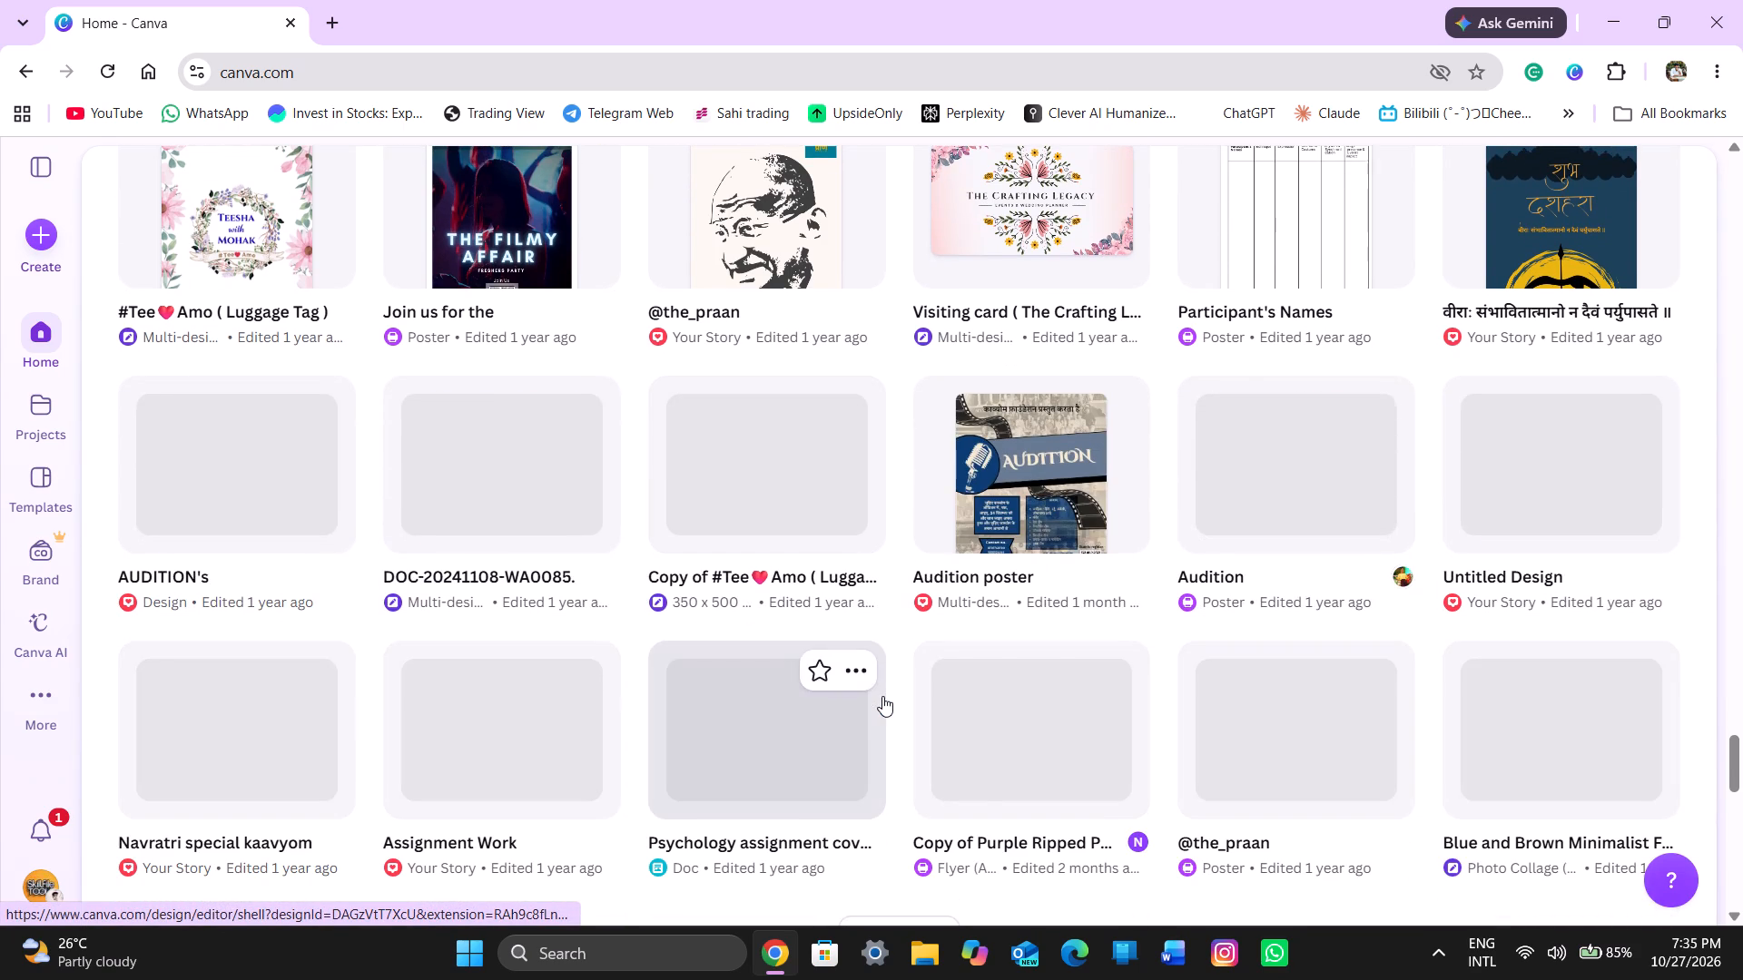
scroll(882, 696, down, 2)
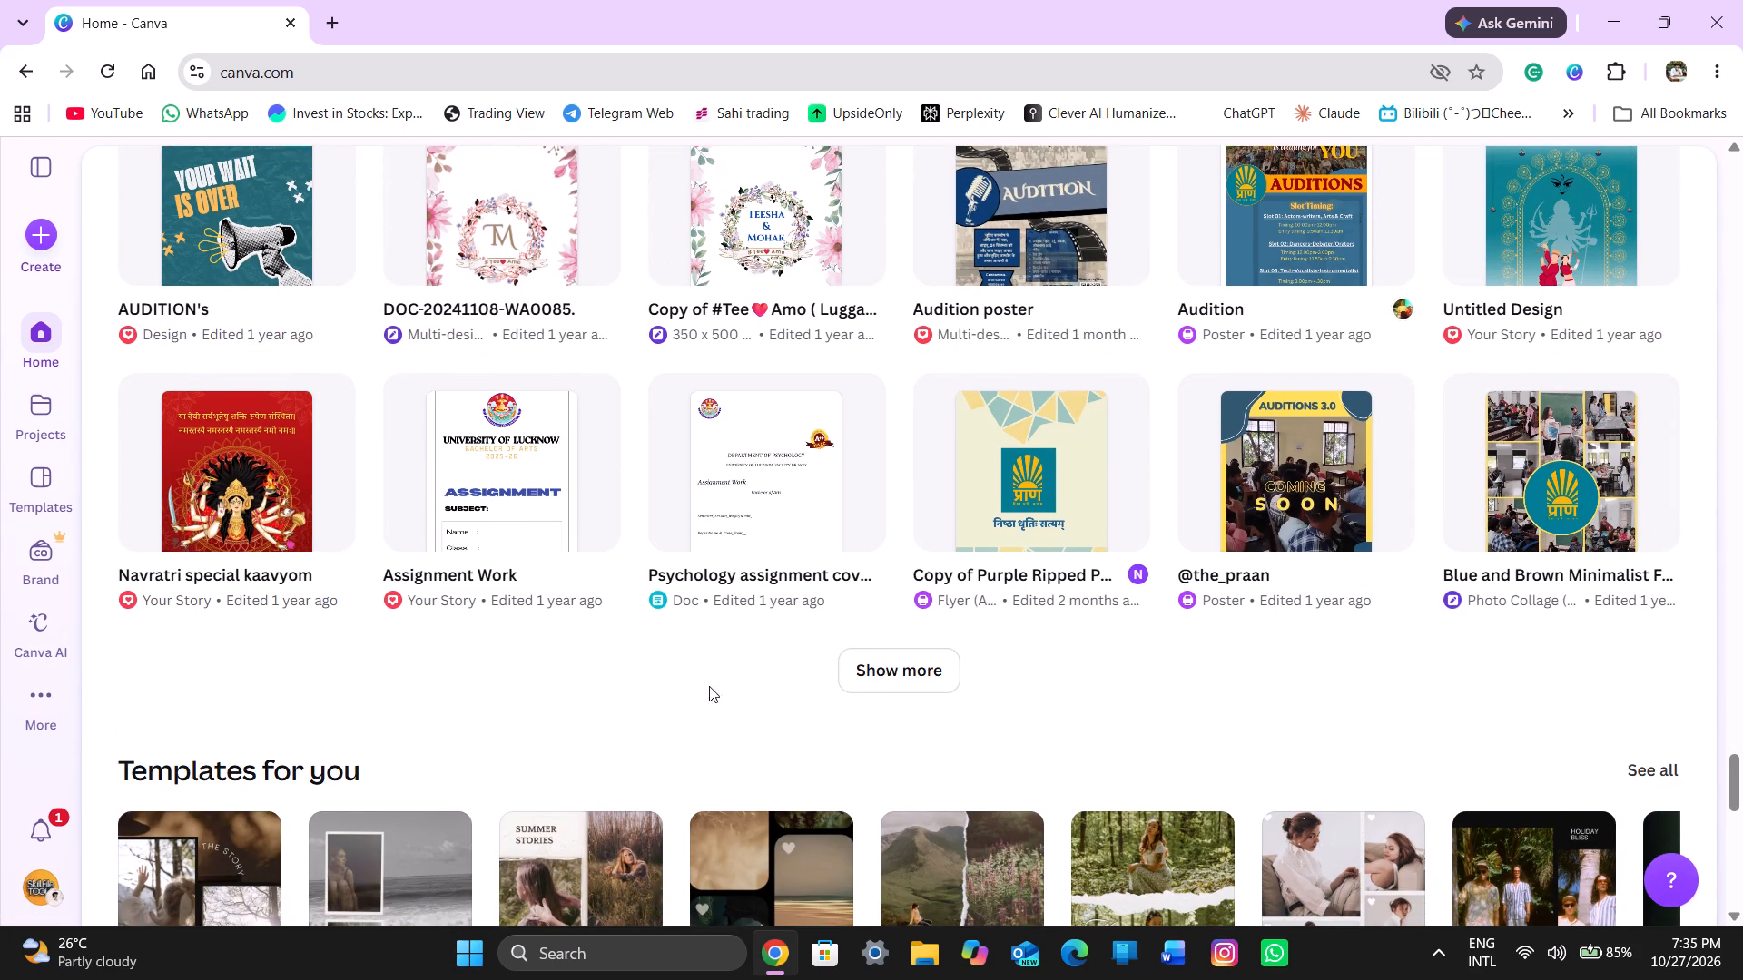
Keep expanding the recent designs list and examine the older audition, Kshitij certificate and Kaavyom designs.
click(881, 670)
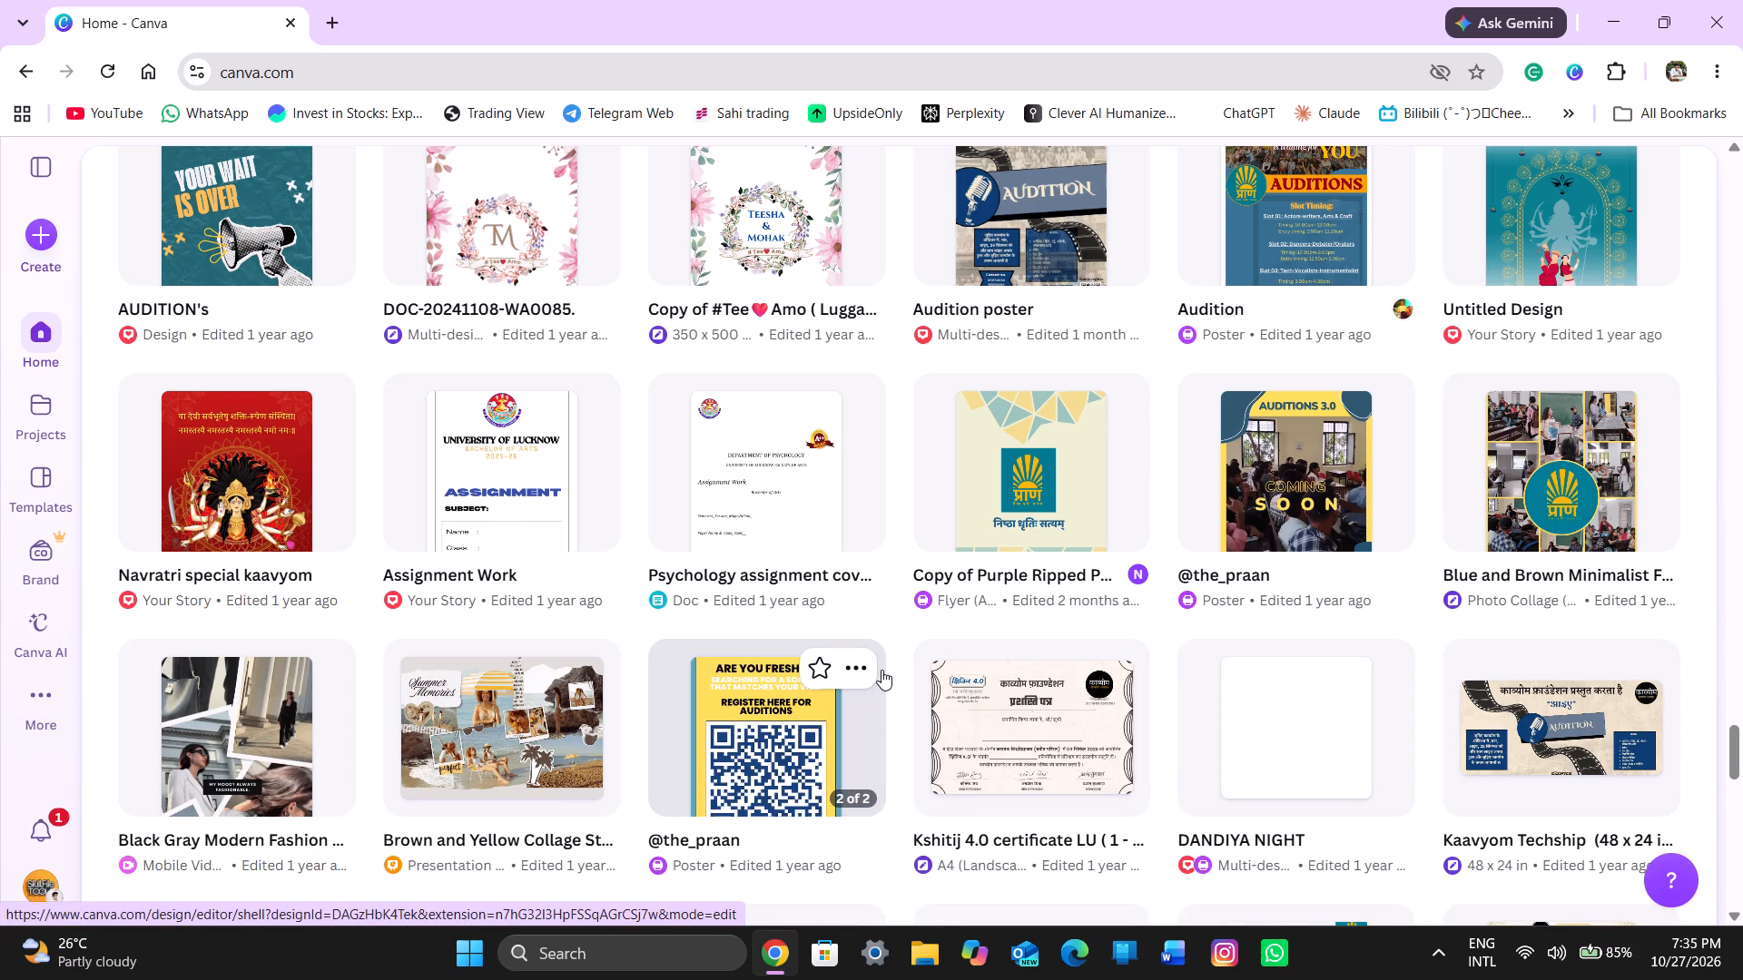
scroll(881, 670, down, 4)
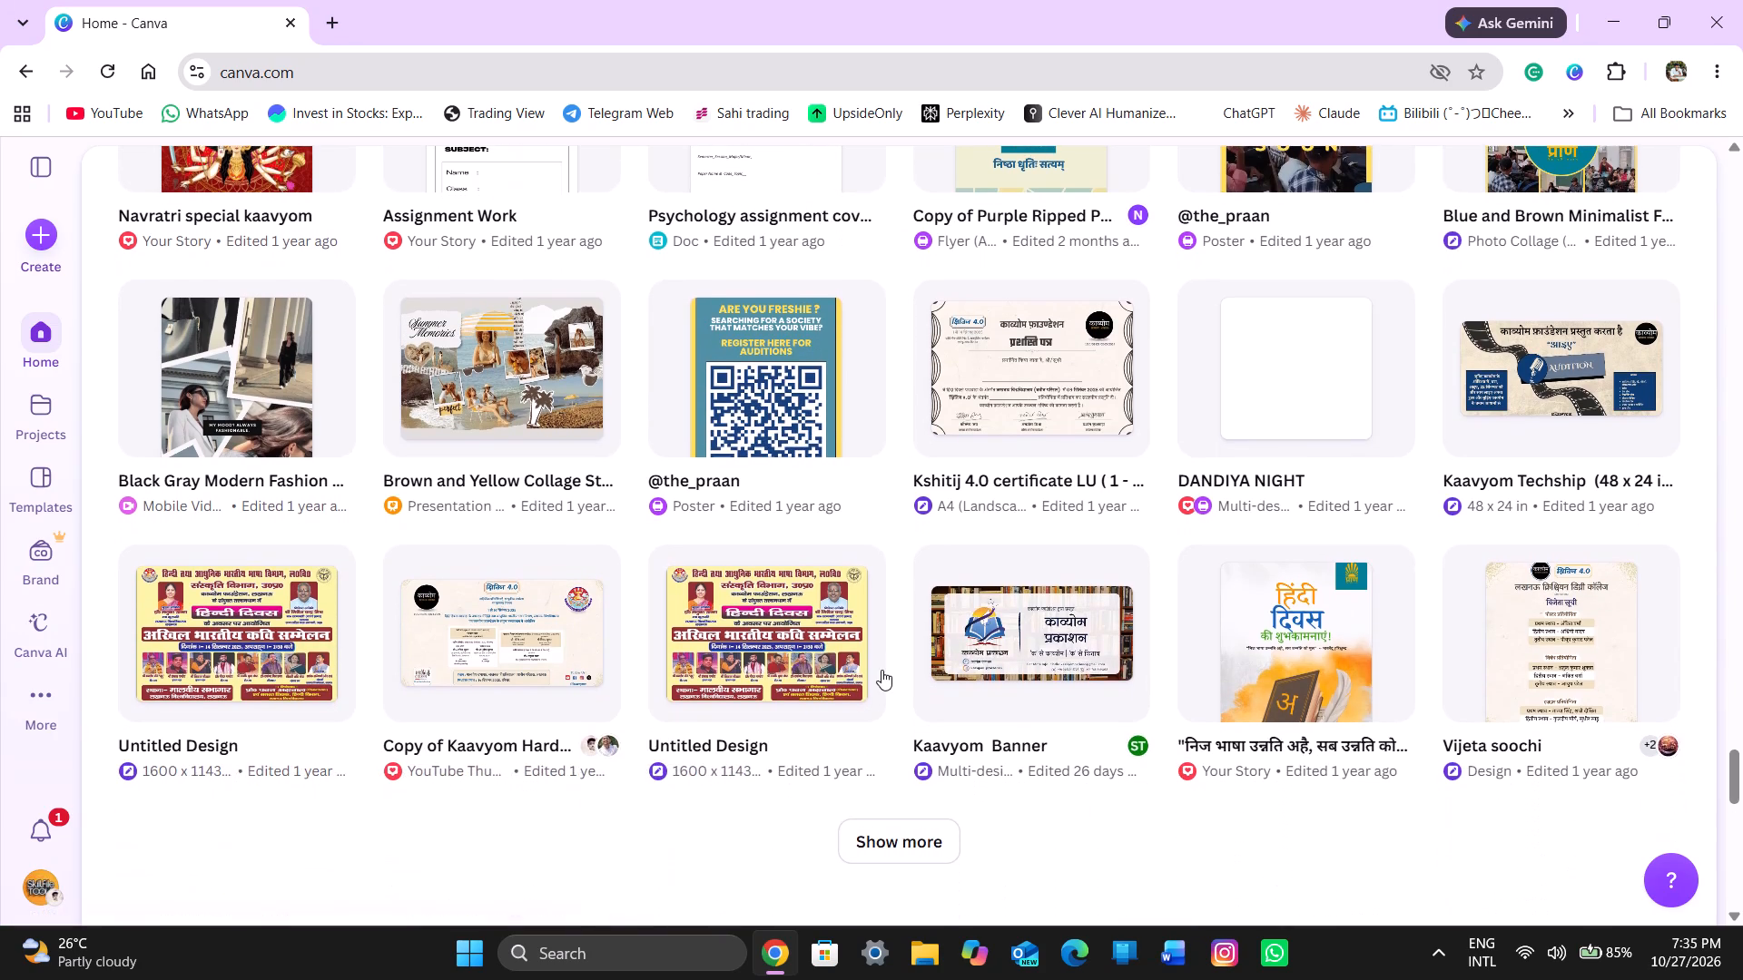
scroll(881, 670, up, 2)
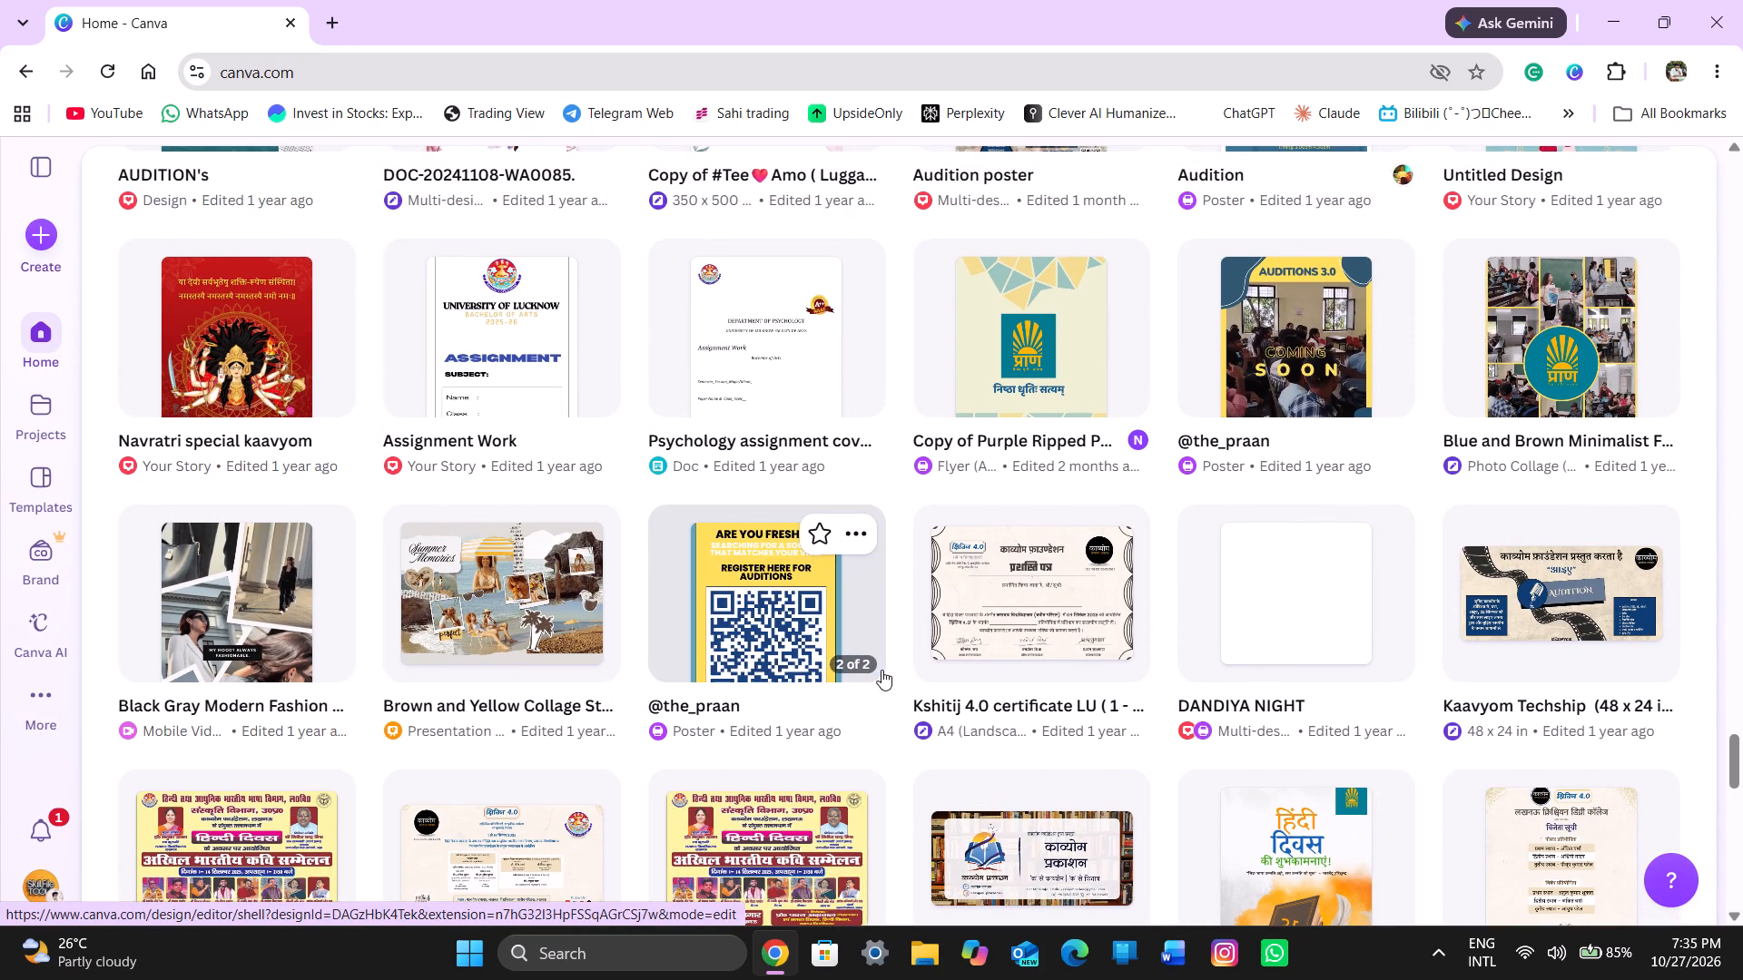
scroll(881, 670, down, 2)
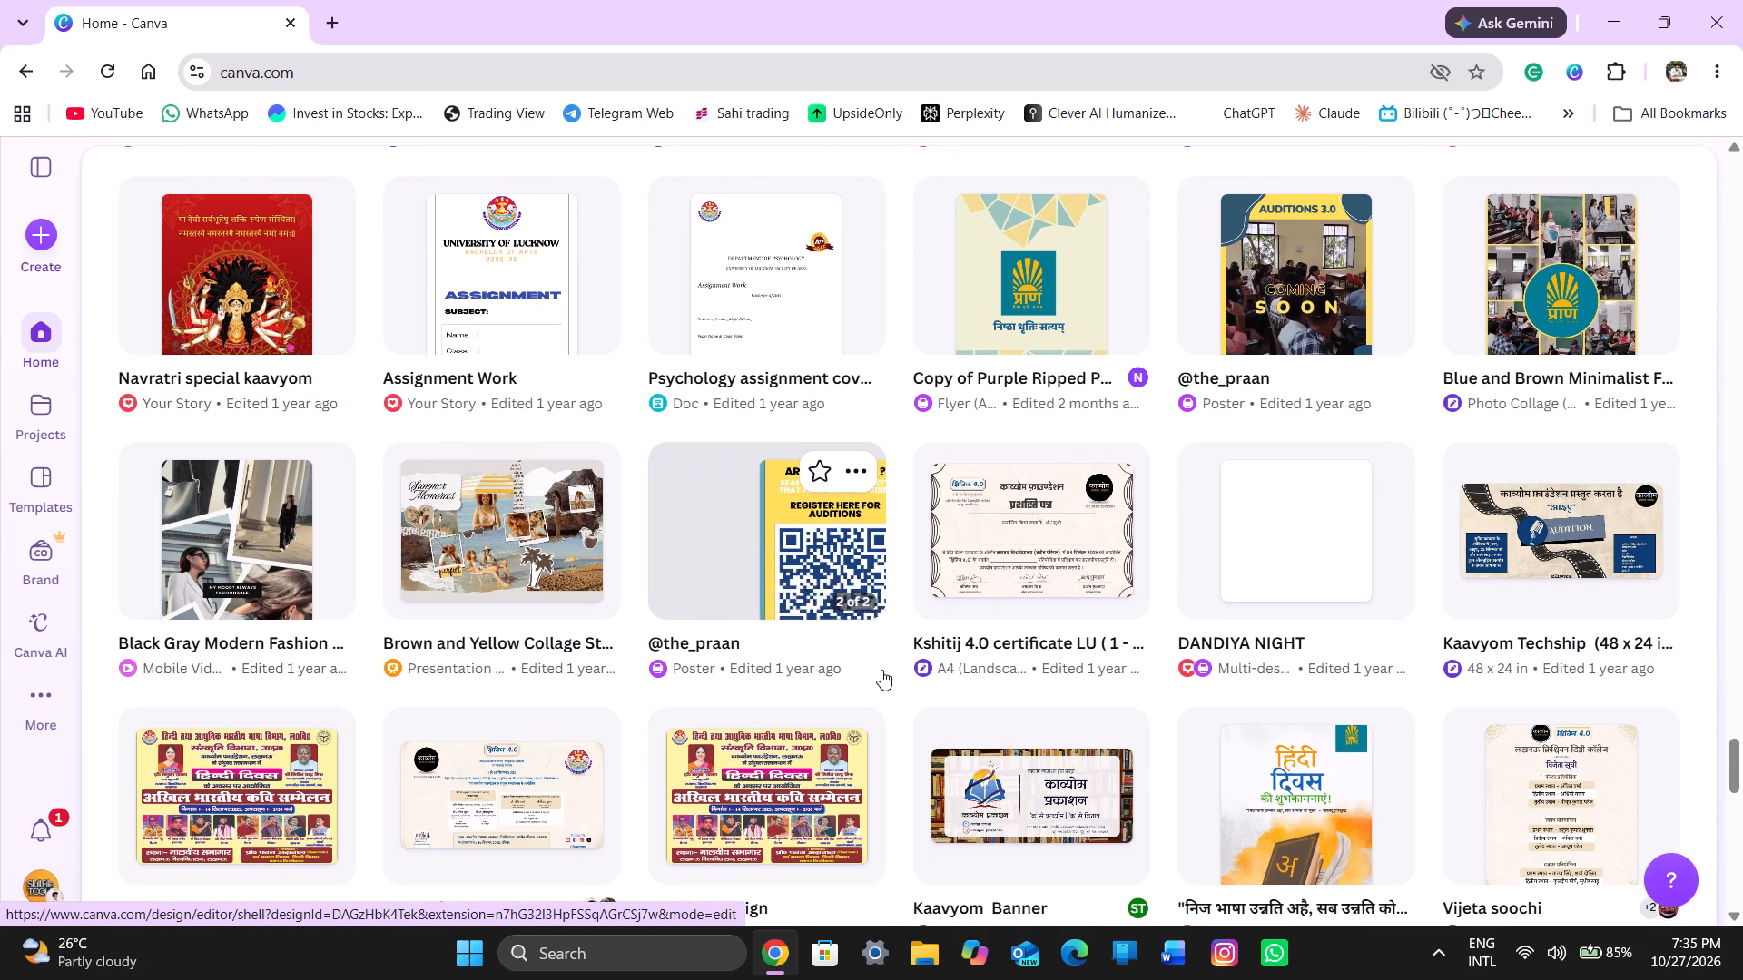
scroll(881, 670, down, 2)
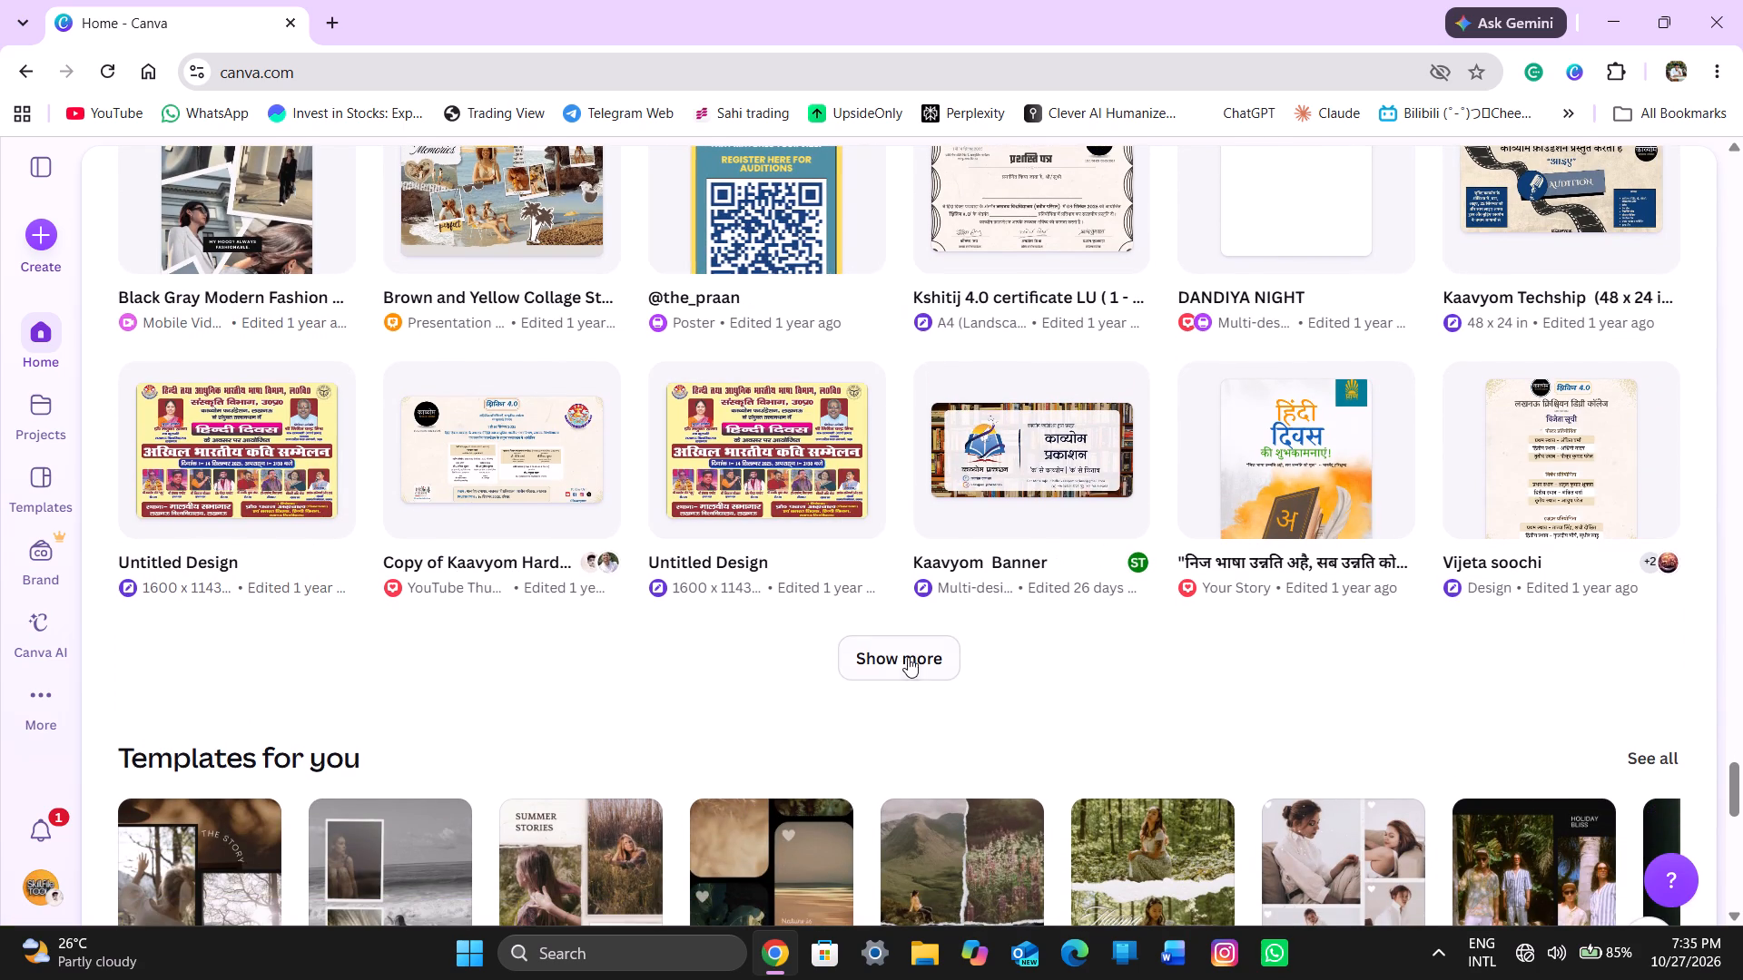
click(901, 656)
scroll(901, 656, down, 2)
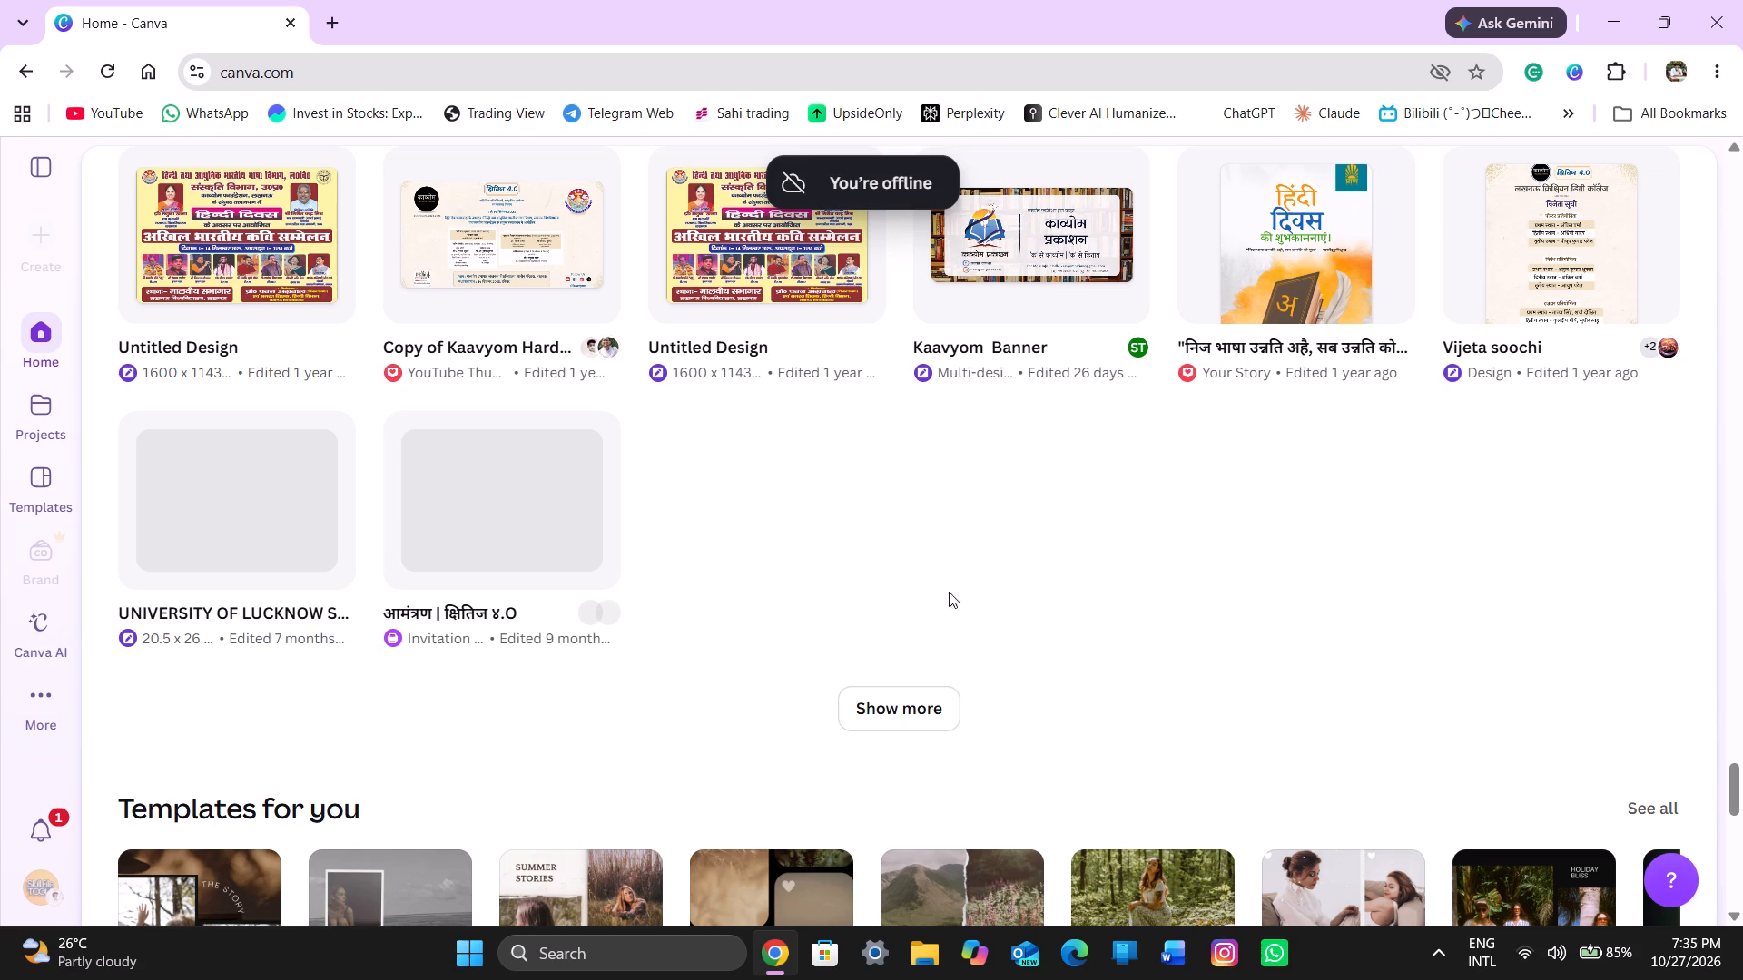
Switch the Wi-Fi connection from Airtel_Lan_error to the Galaxy A71 network.
click(1533, 956)
click(1431, 545)
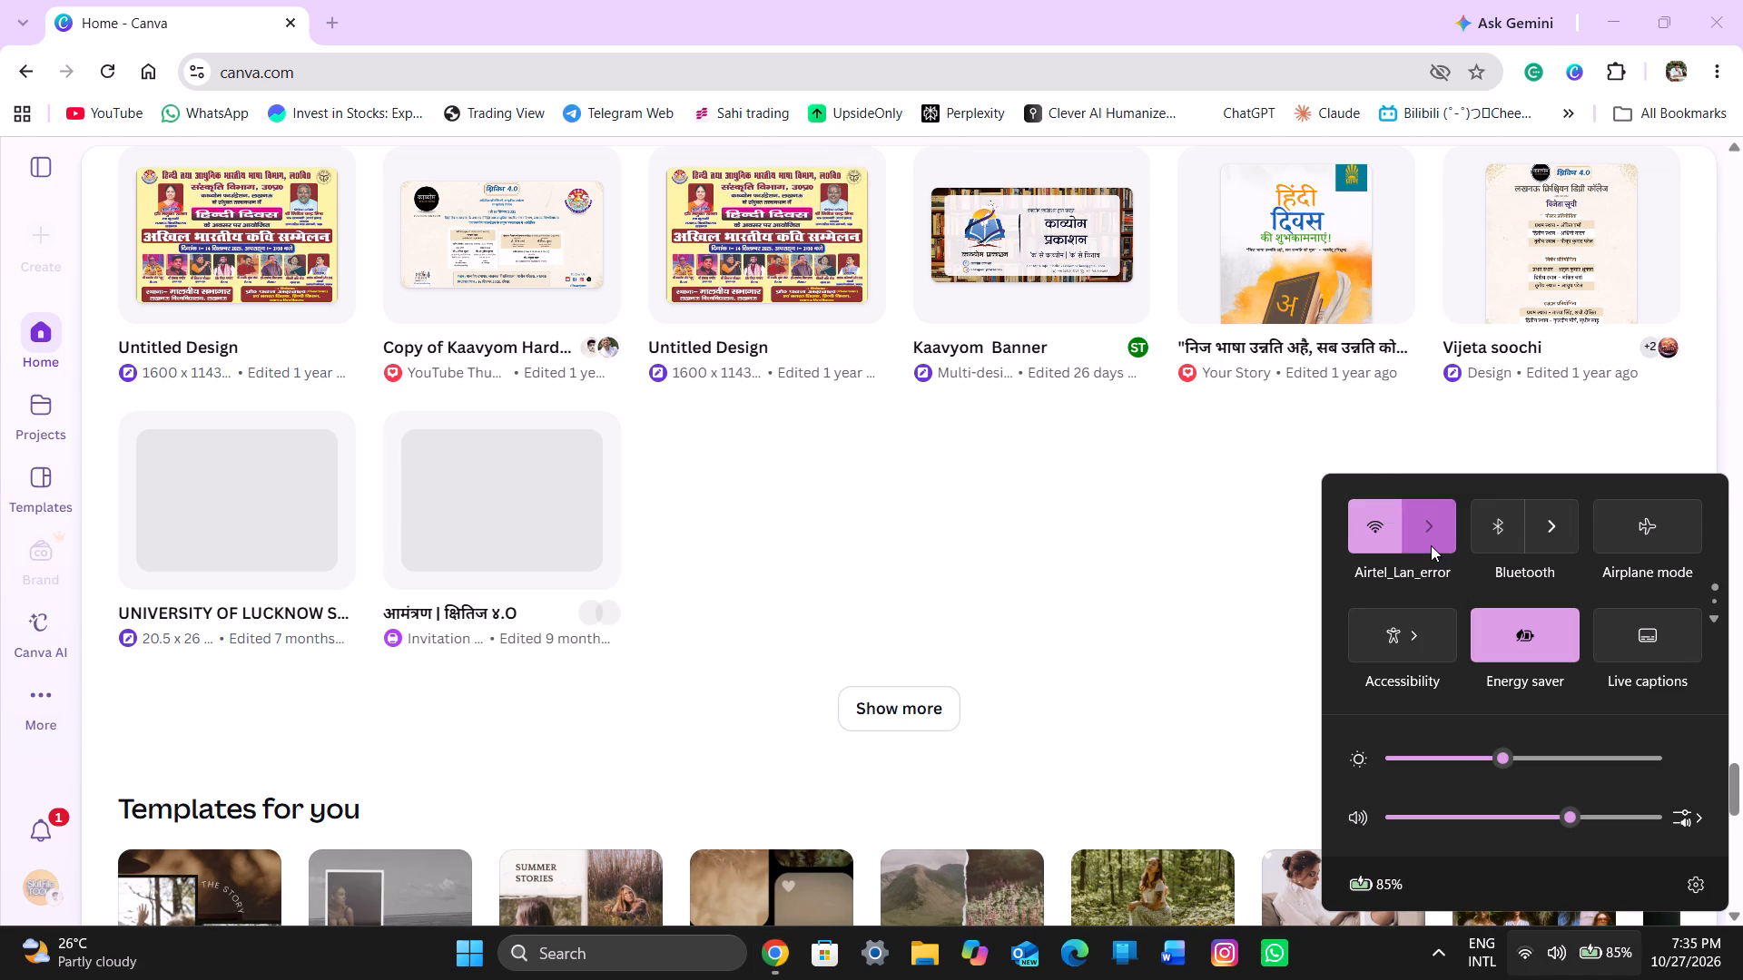
click(1599, 608)
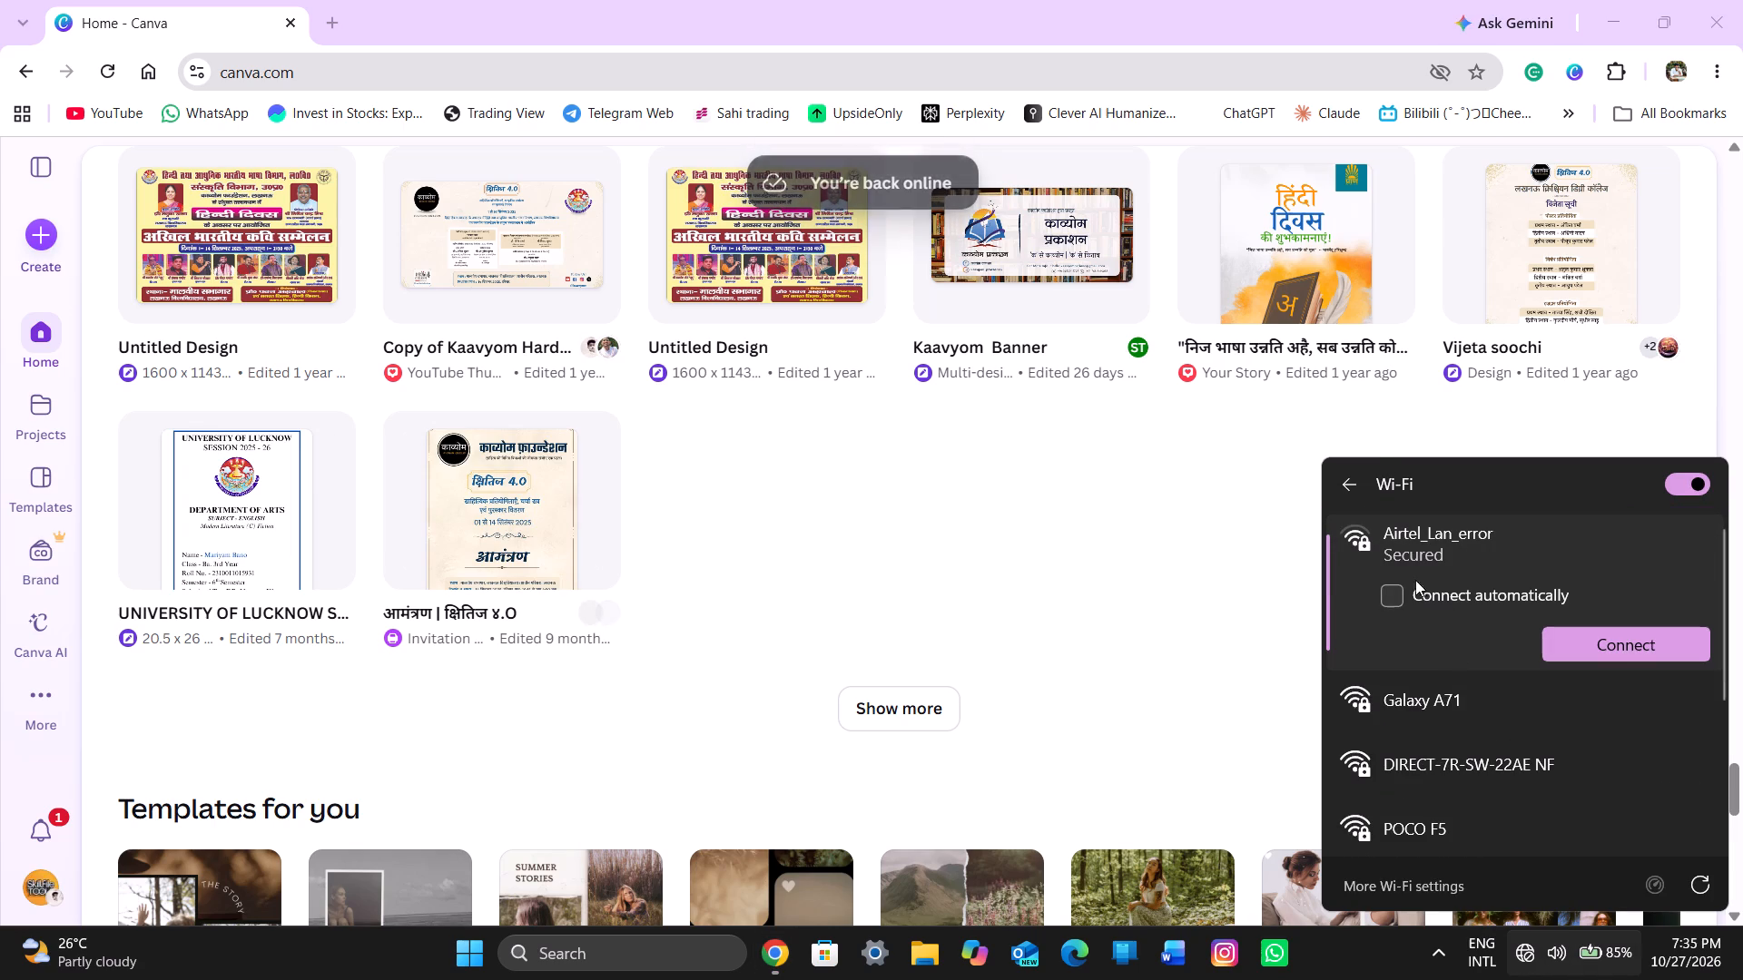
click(1396, 703)
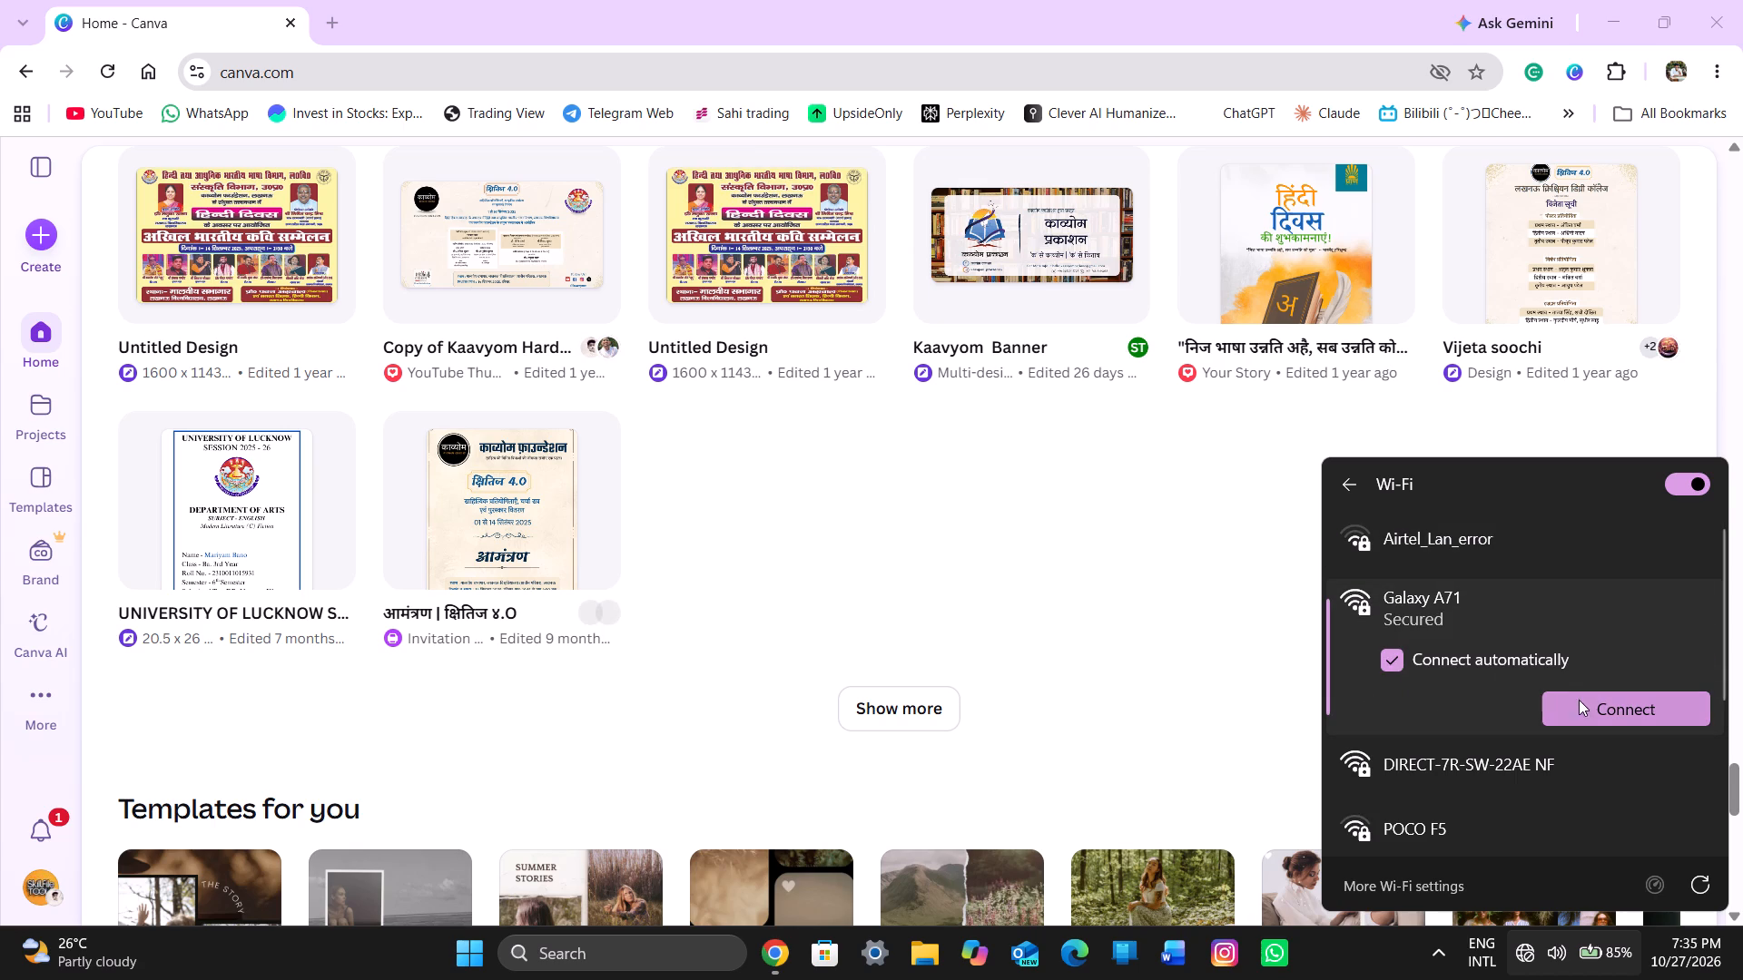
click(1591, 703)
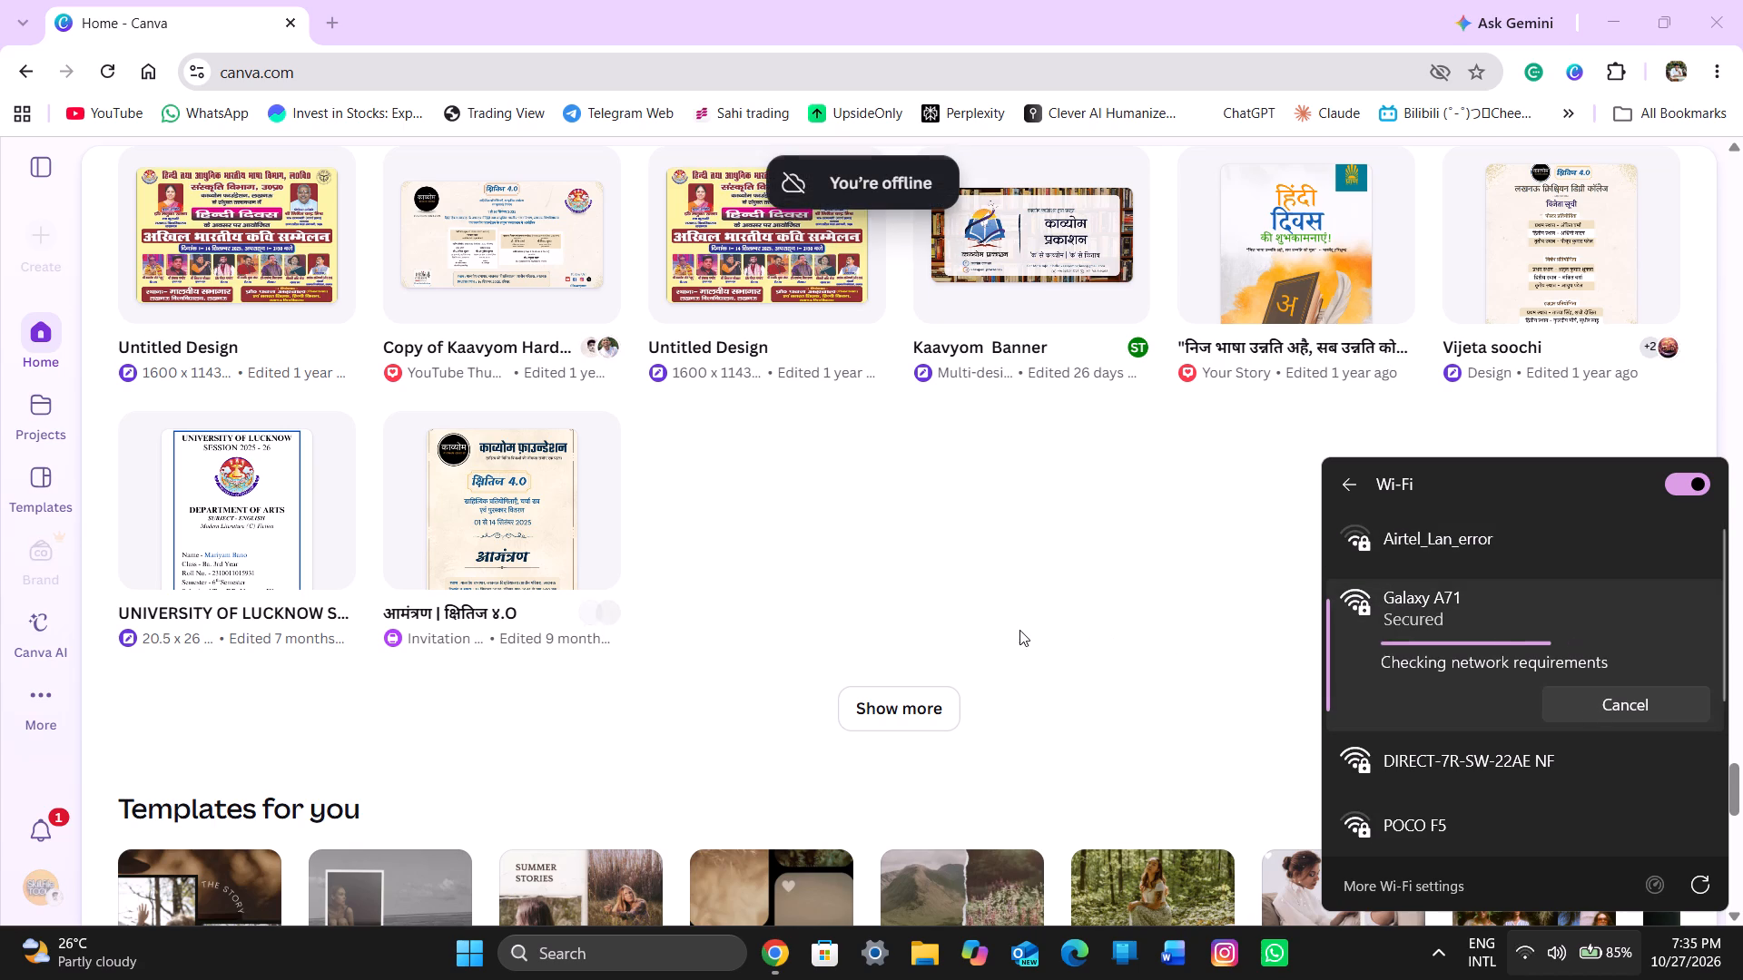
click(809, 632)
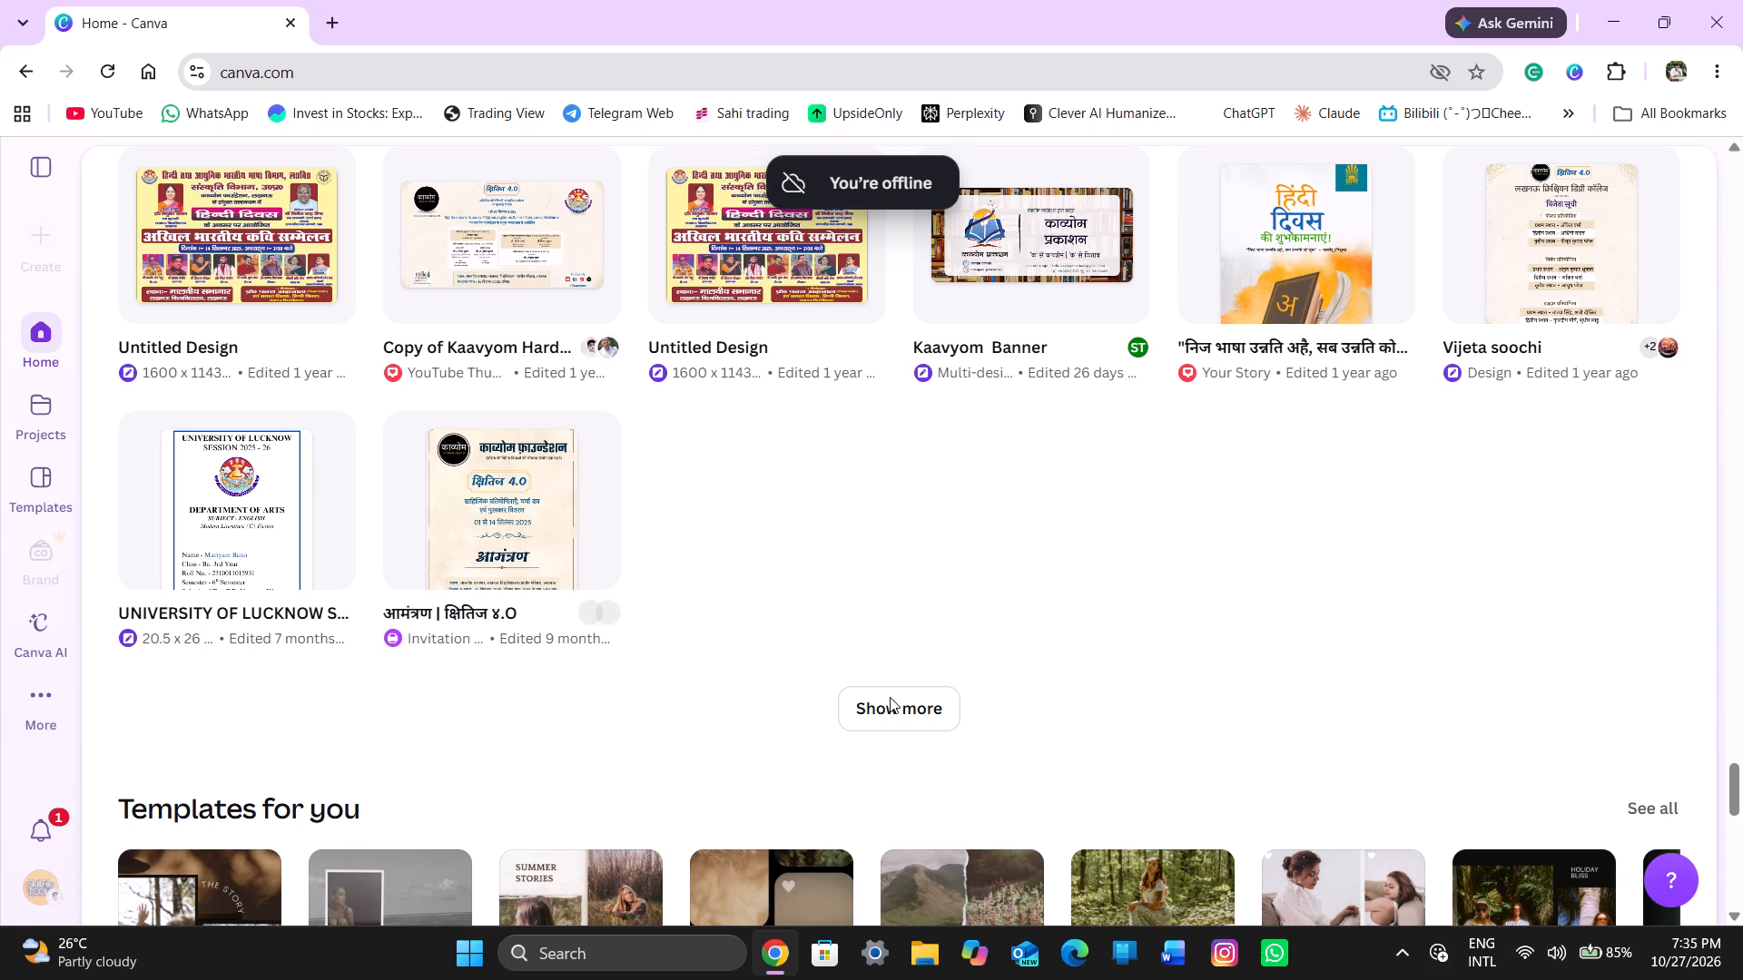
Expand the recent designs list again and preview the pages of the University of Lucknow assignment cover design.
click(894, 697)
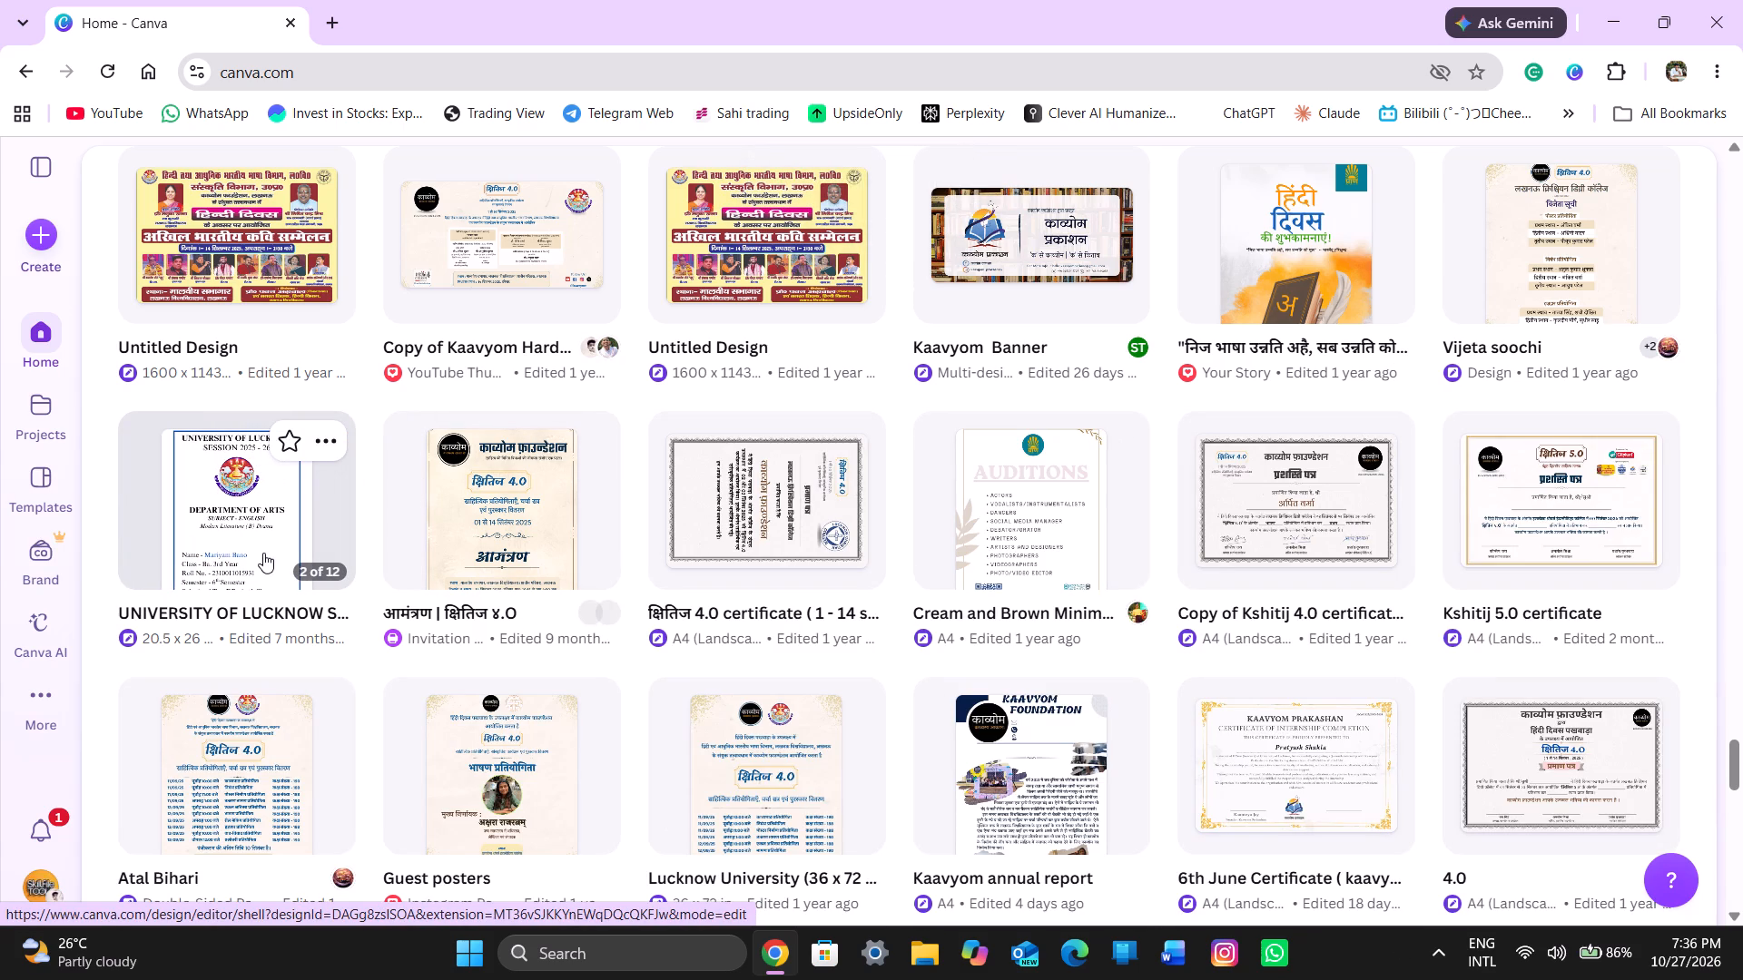
scroll(263, 553, left, 1)
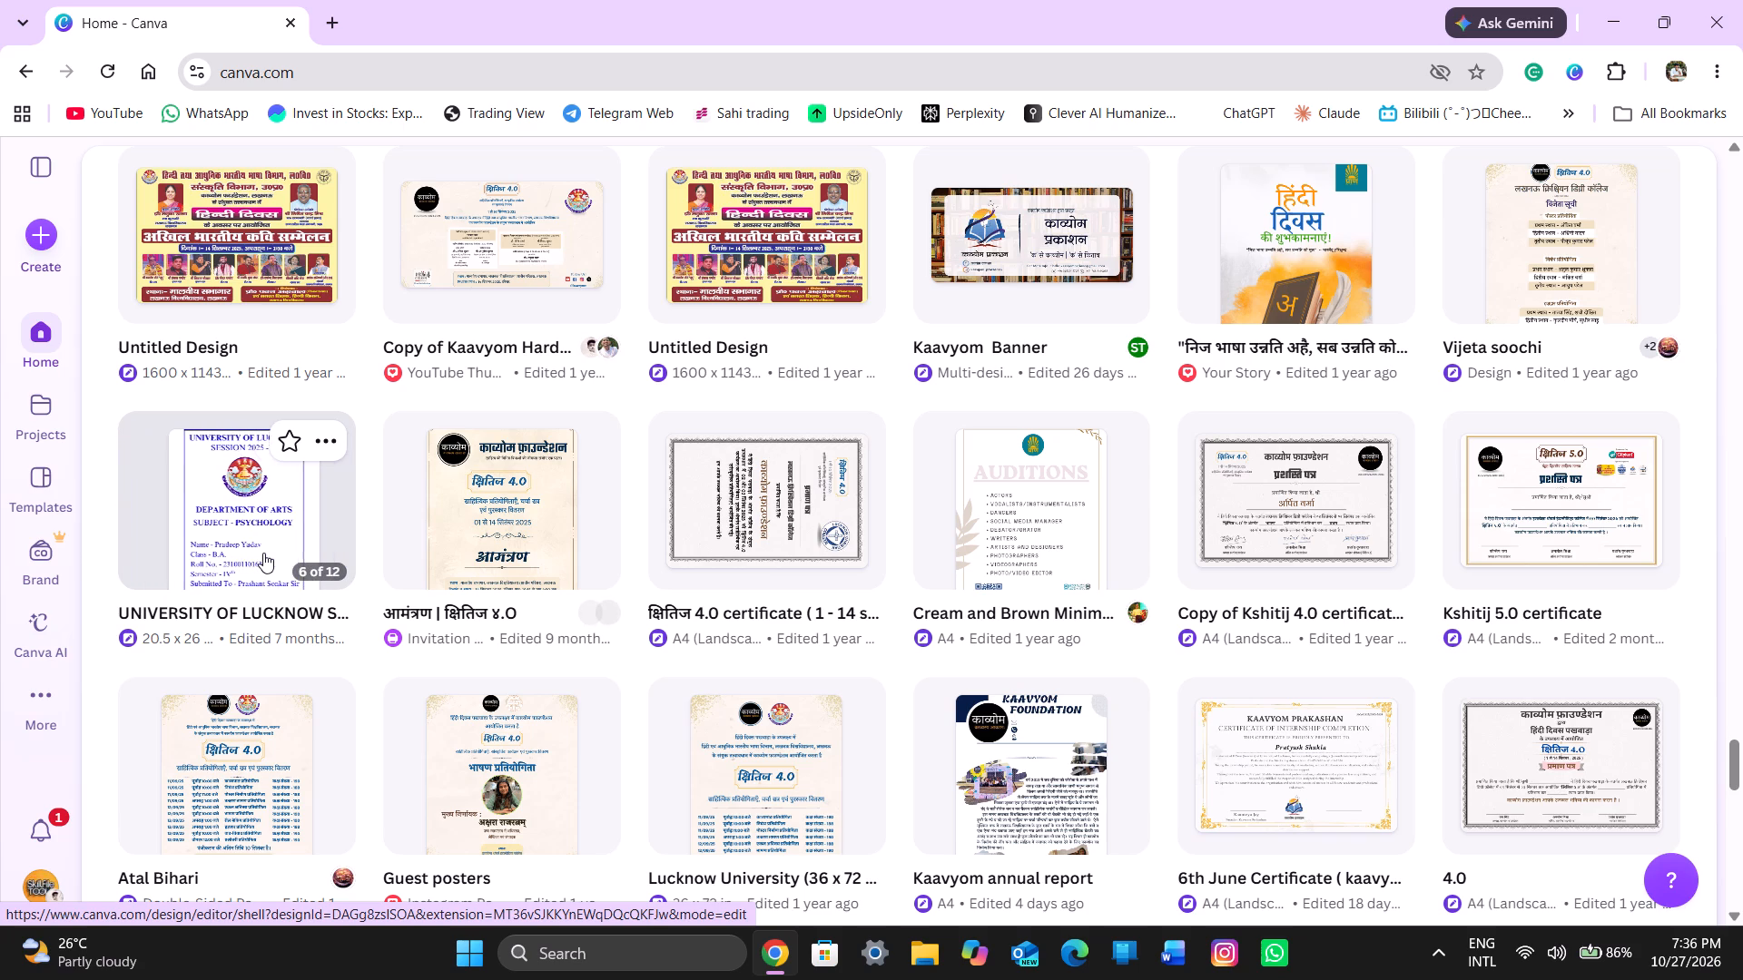
Open the UNIVERSITY OF LUCKNOW SESSION 2025 - 26 design, copy its web address and close it.
click(263, 553)
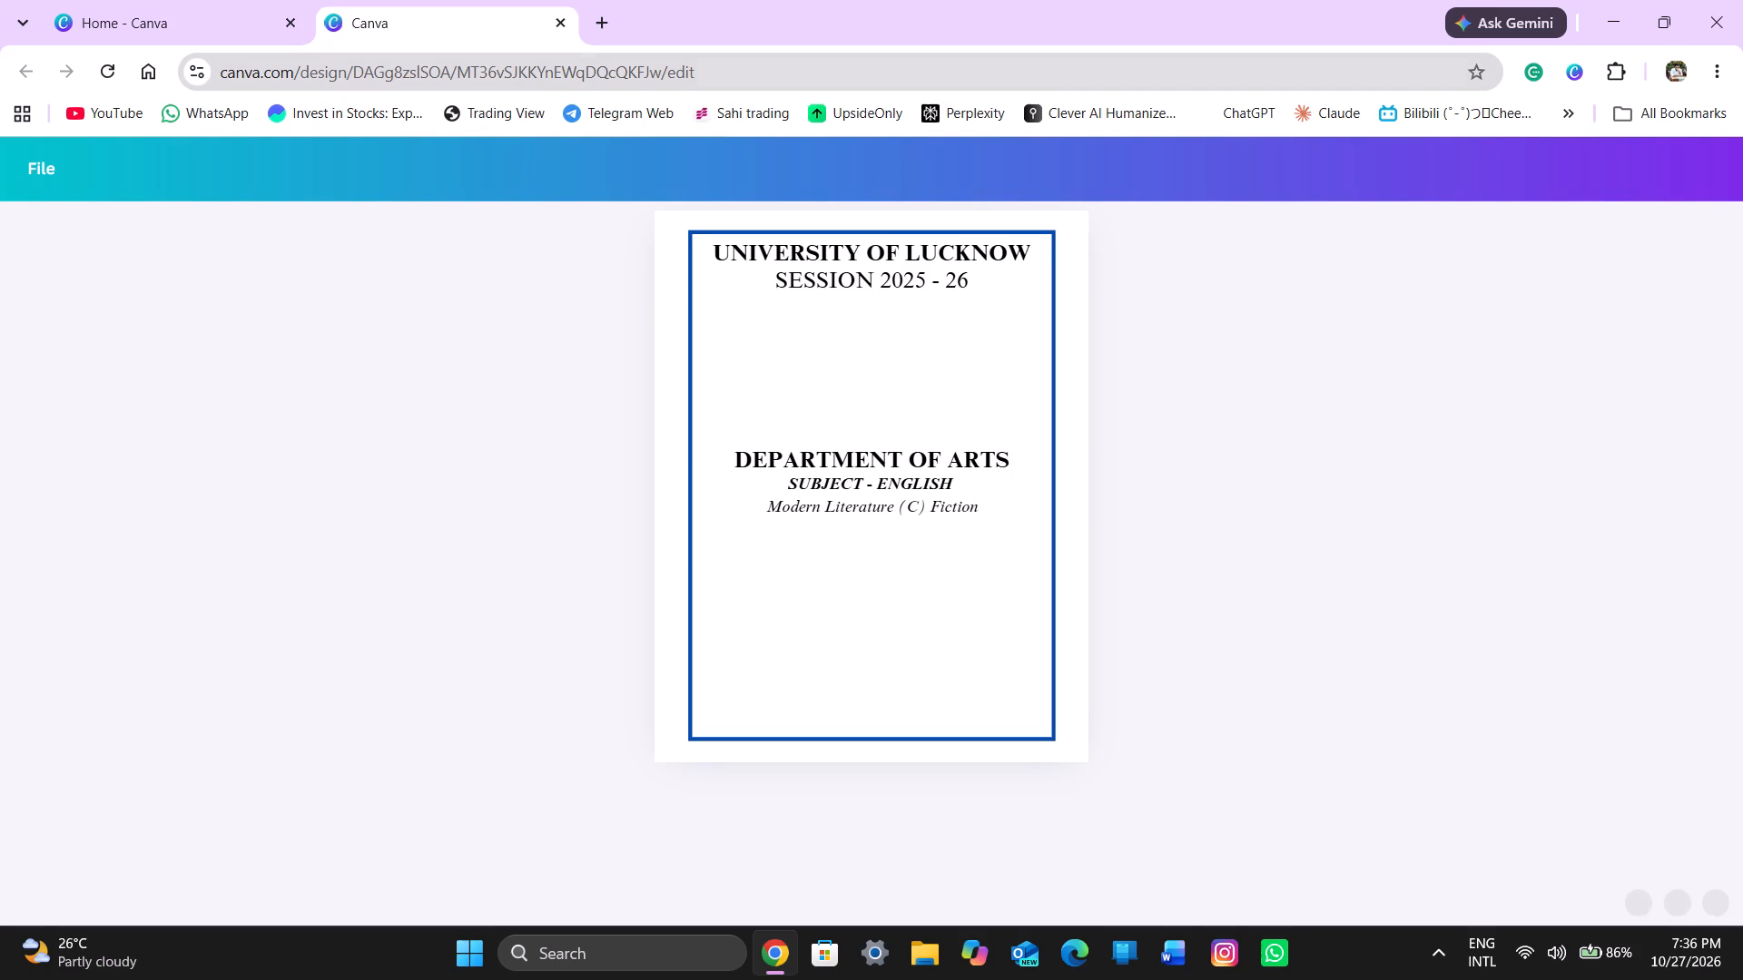
click(606, 65)
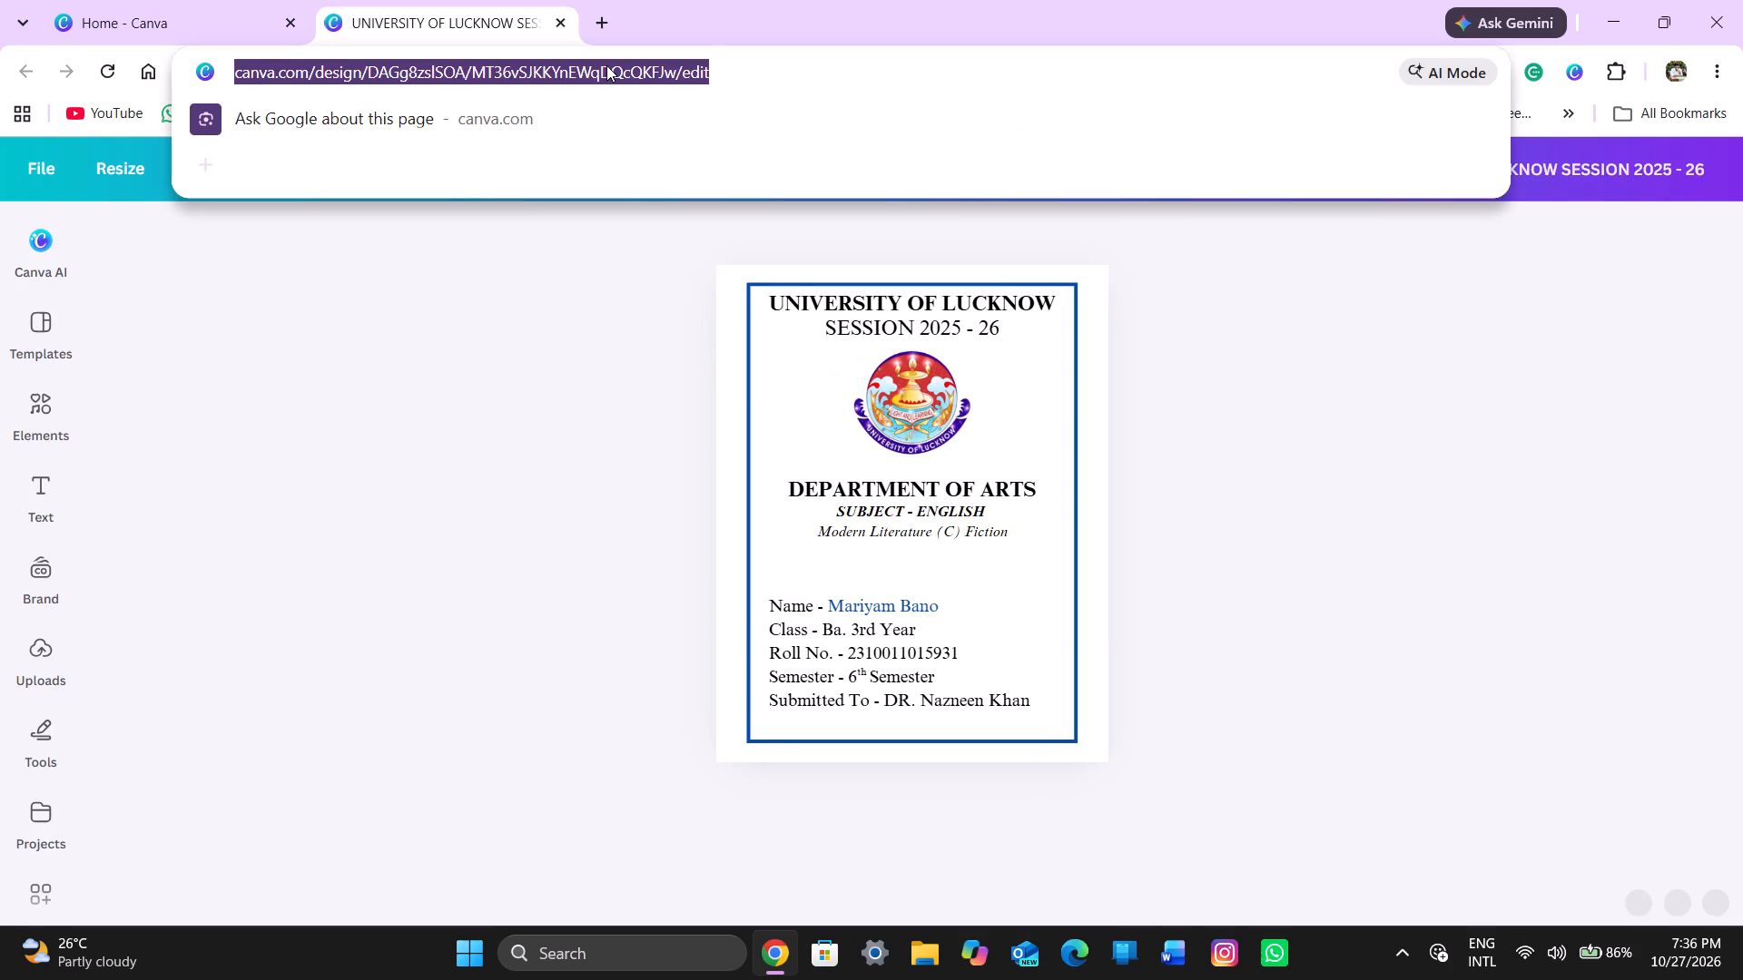
key(ctrl+c)
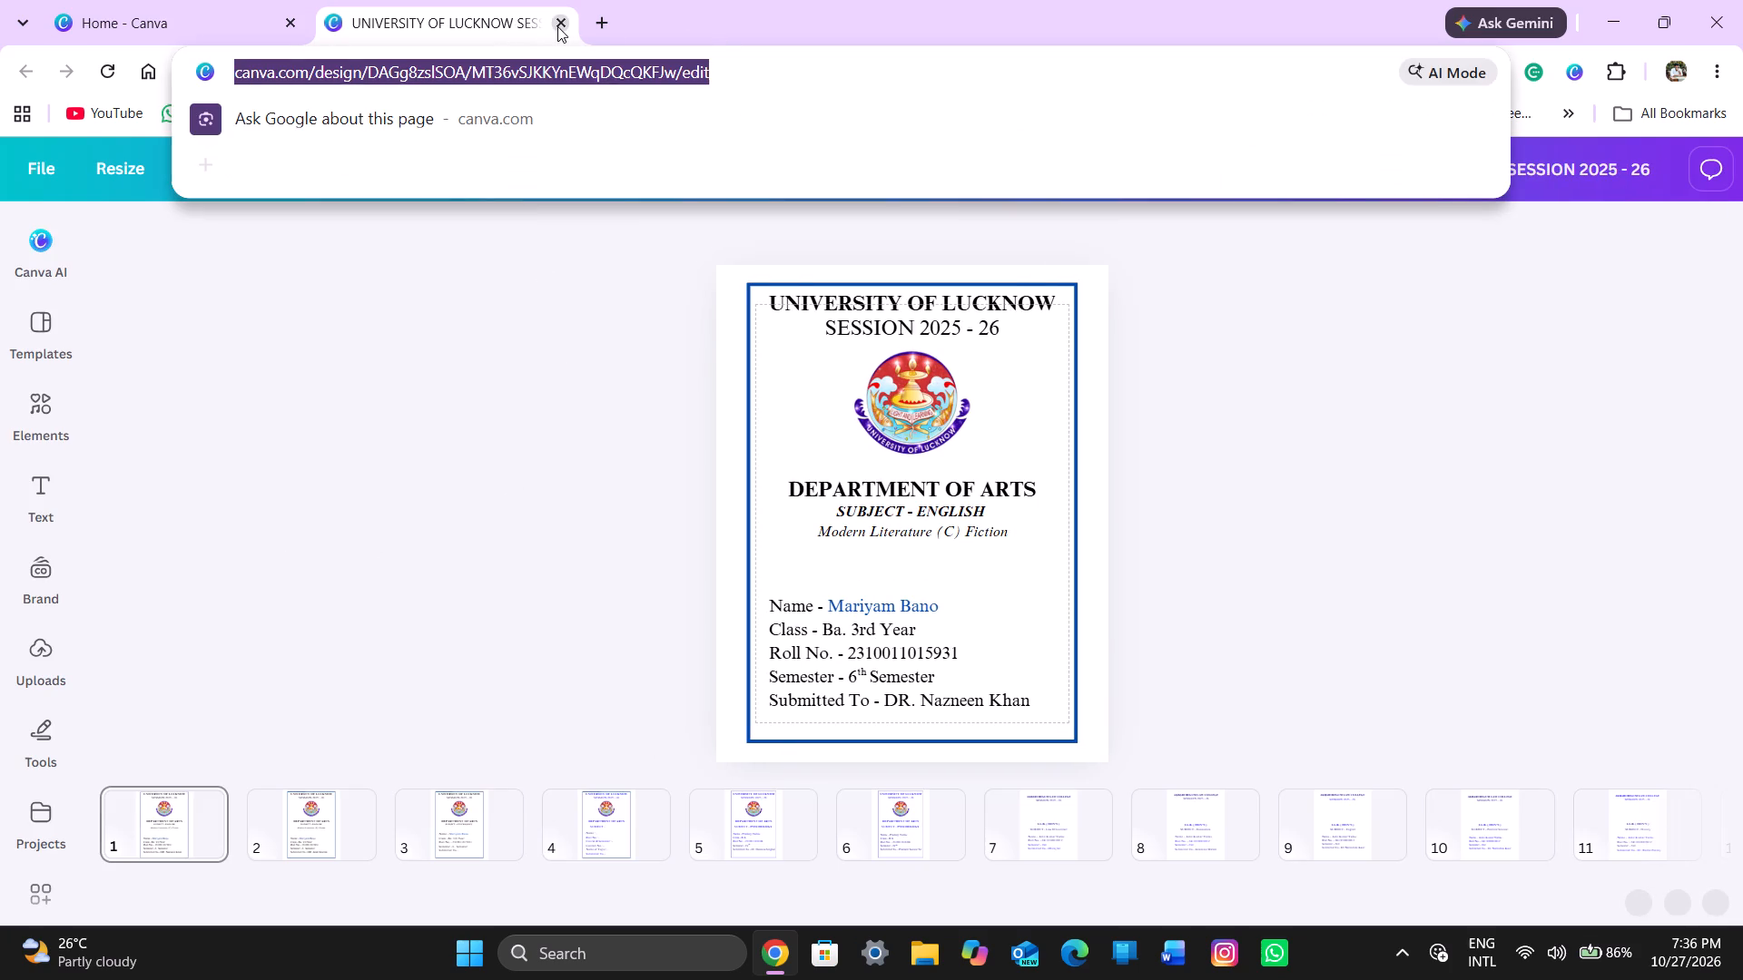
click(558, 26)
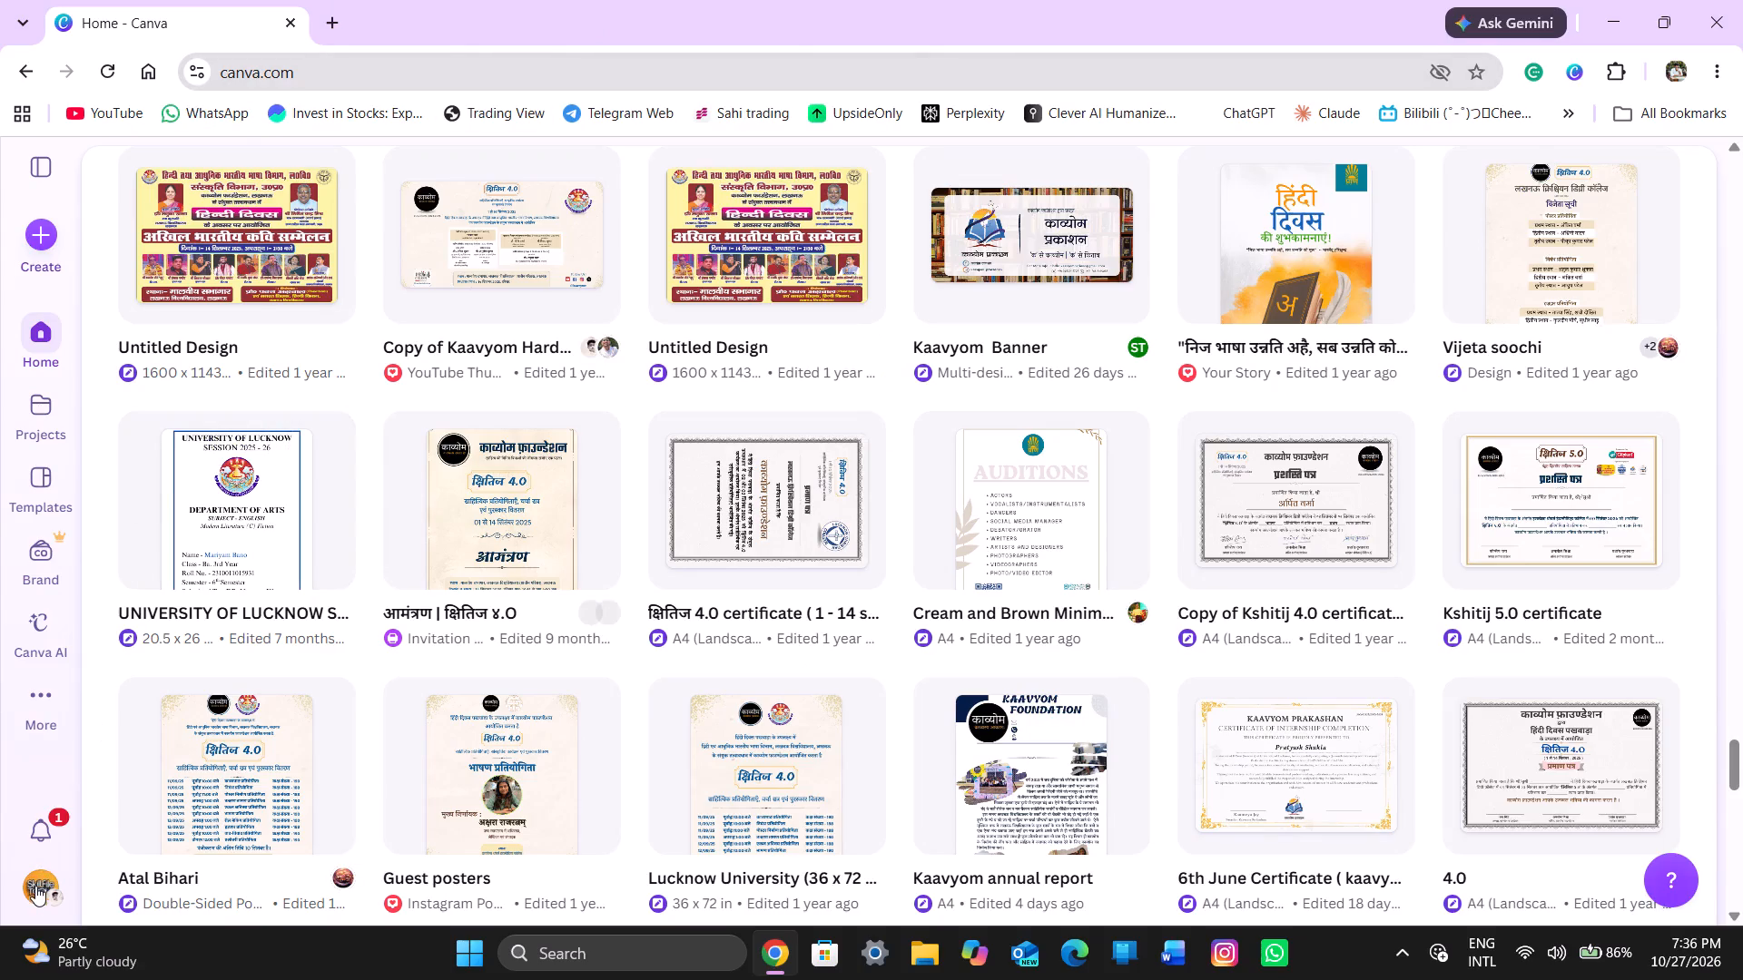
Switch from the current Canva account to the second saved account in the account list.
click(34, 890)
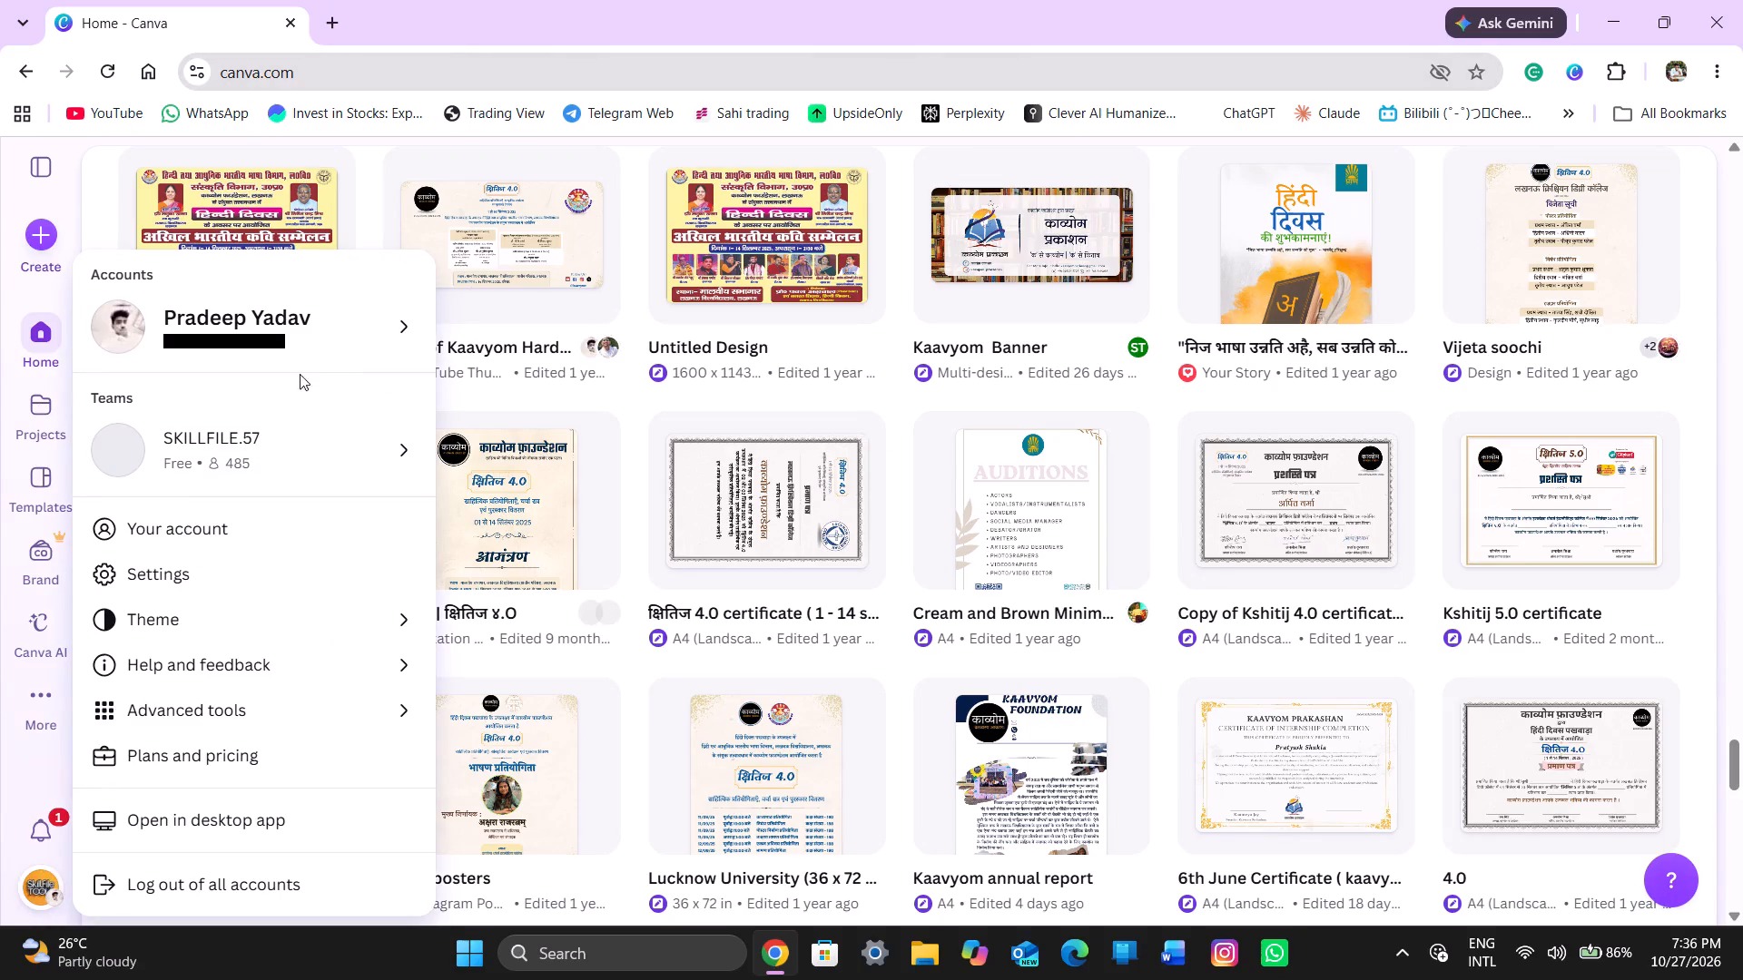
click(353, 326)
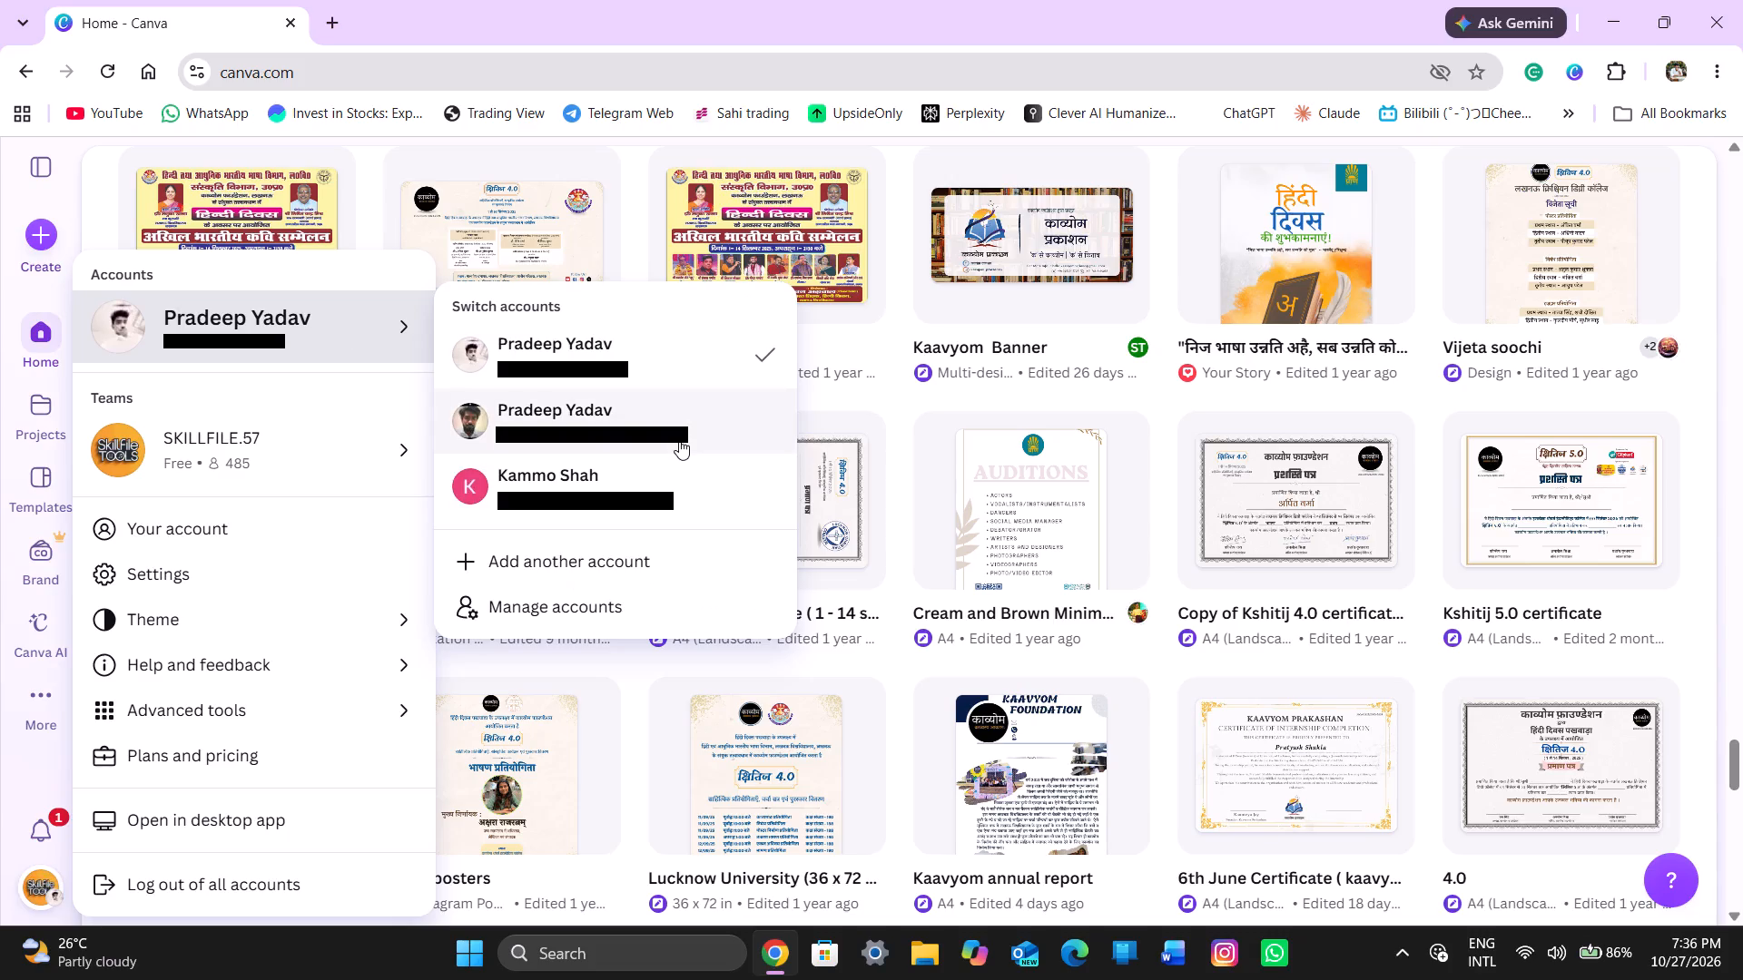
click(679, 439)
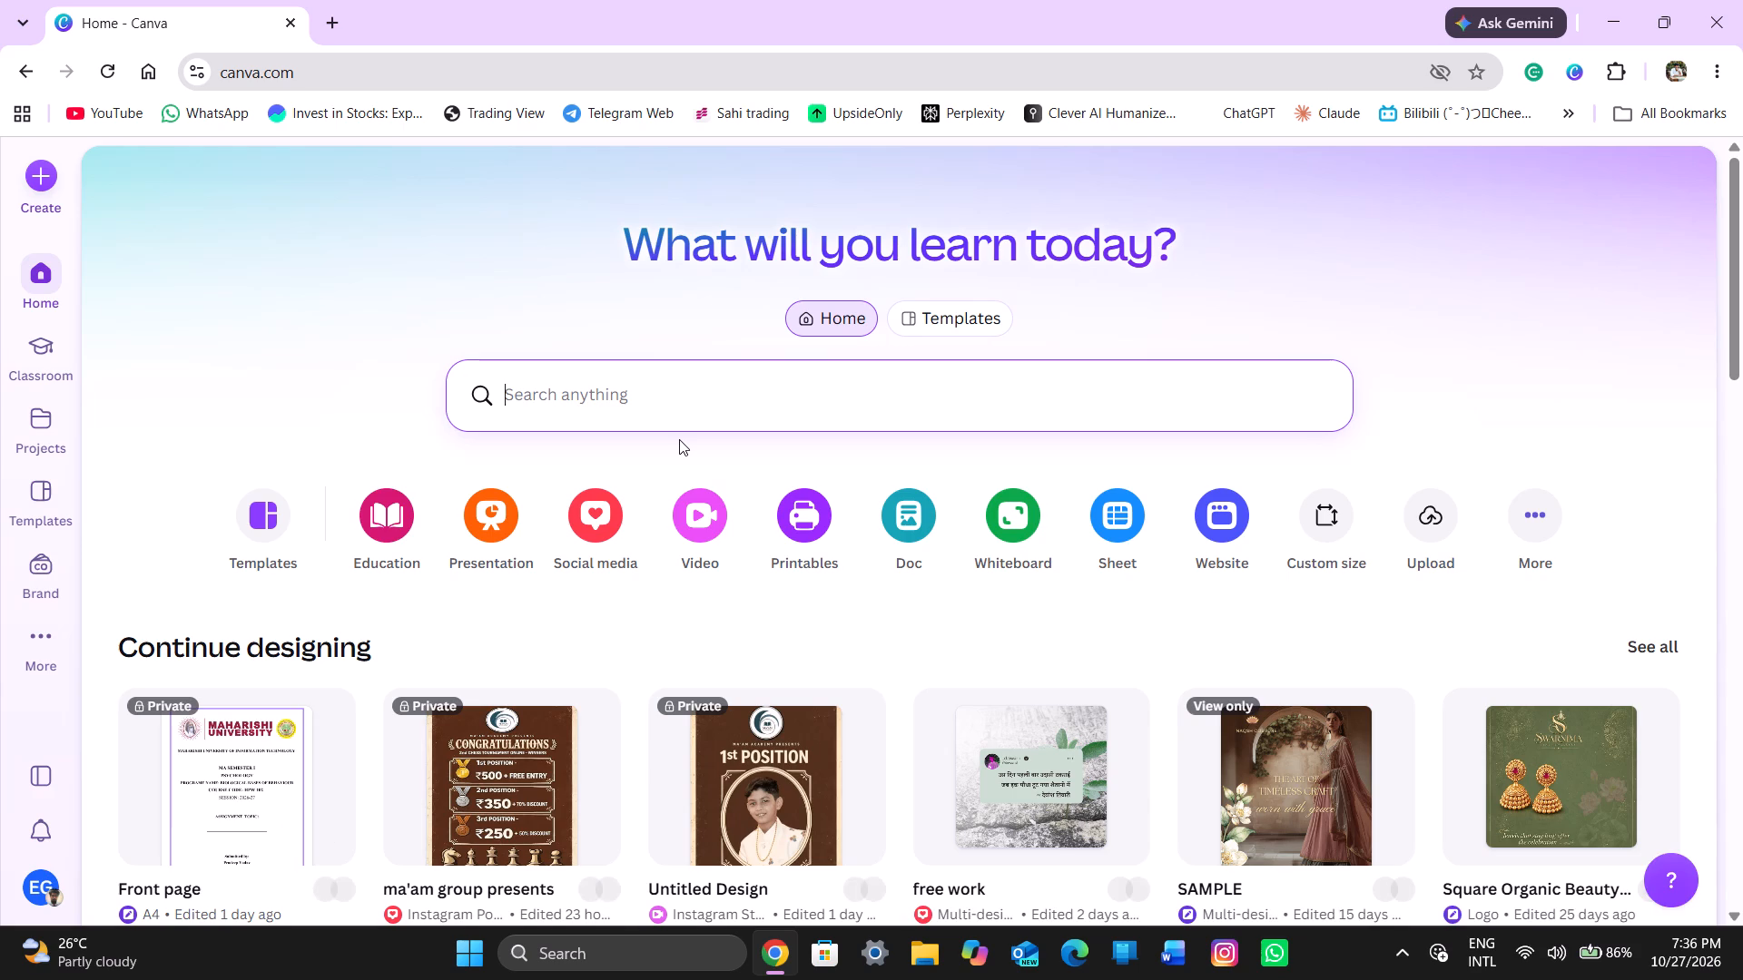
Open the copied UNIVERSITY OF LUCKNOW SESSION 2025 - 26 design link in a new browser tab.
click(333, 20)
key(ctrl+v)
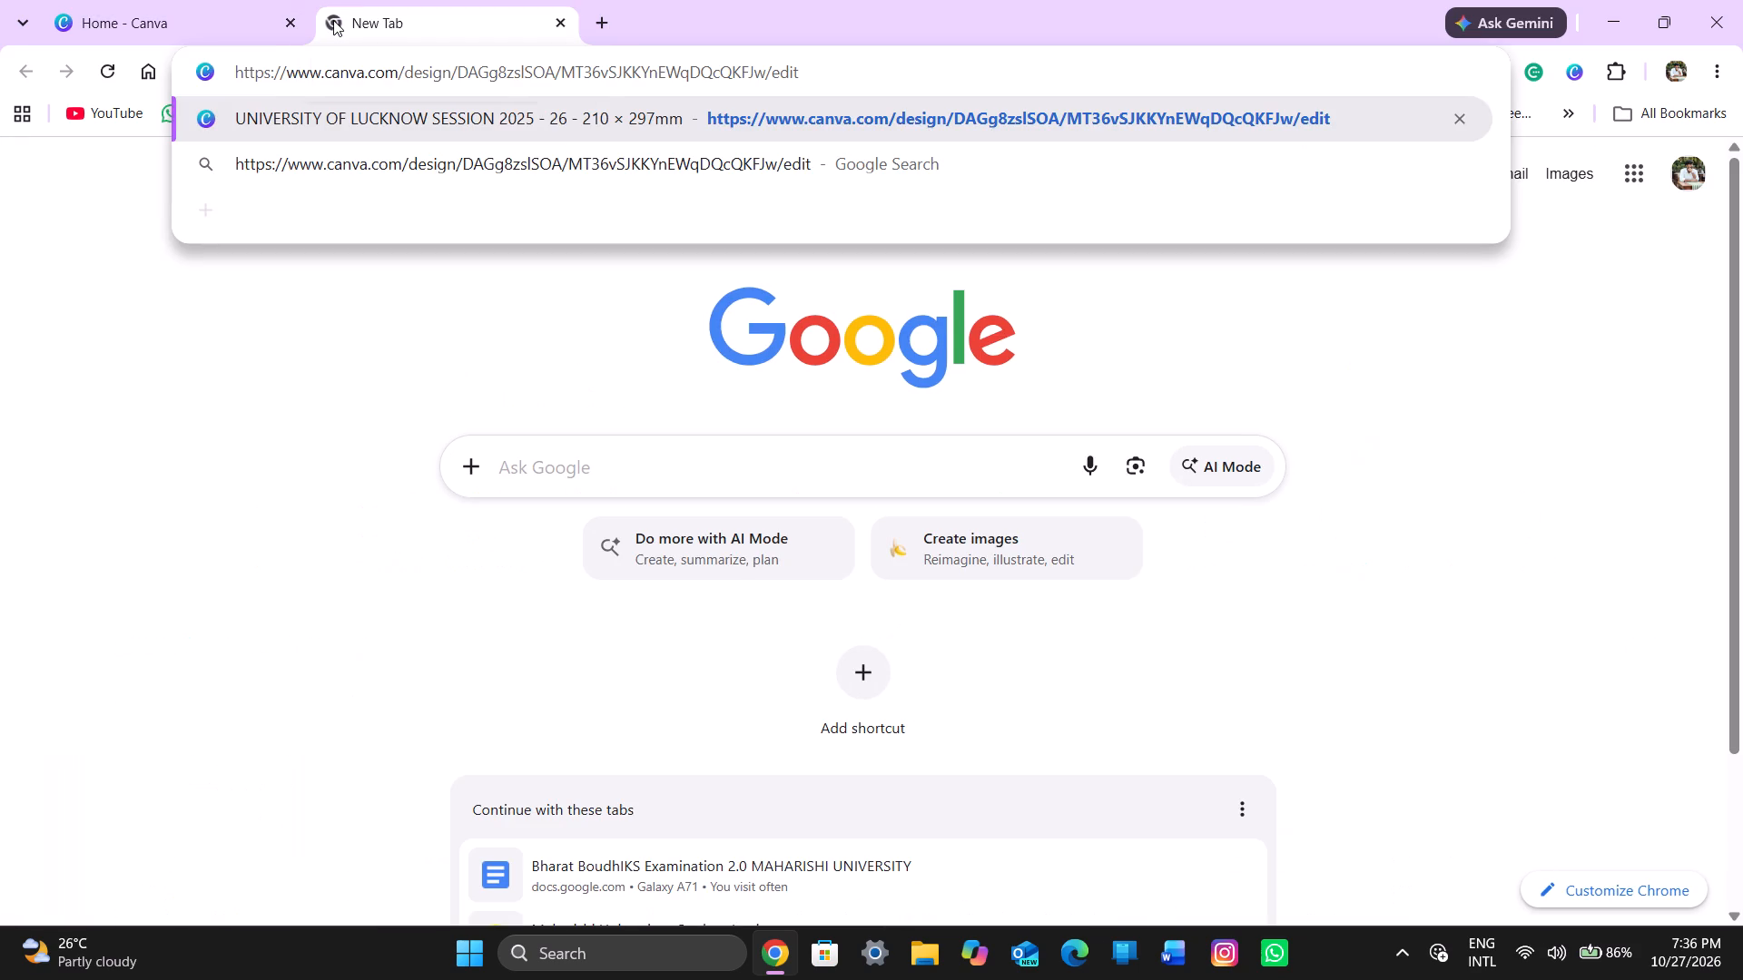
key(Return)
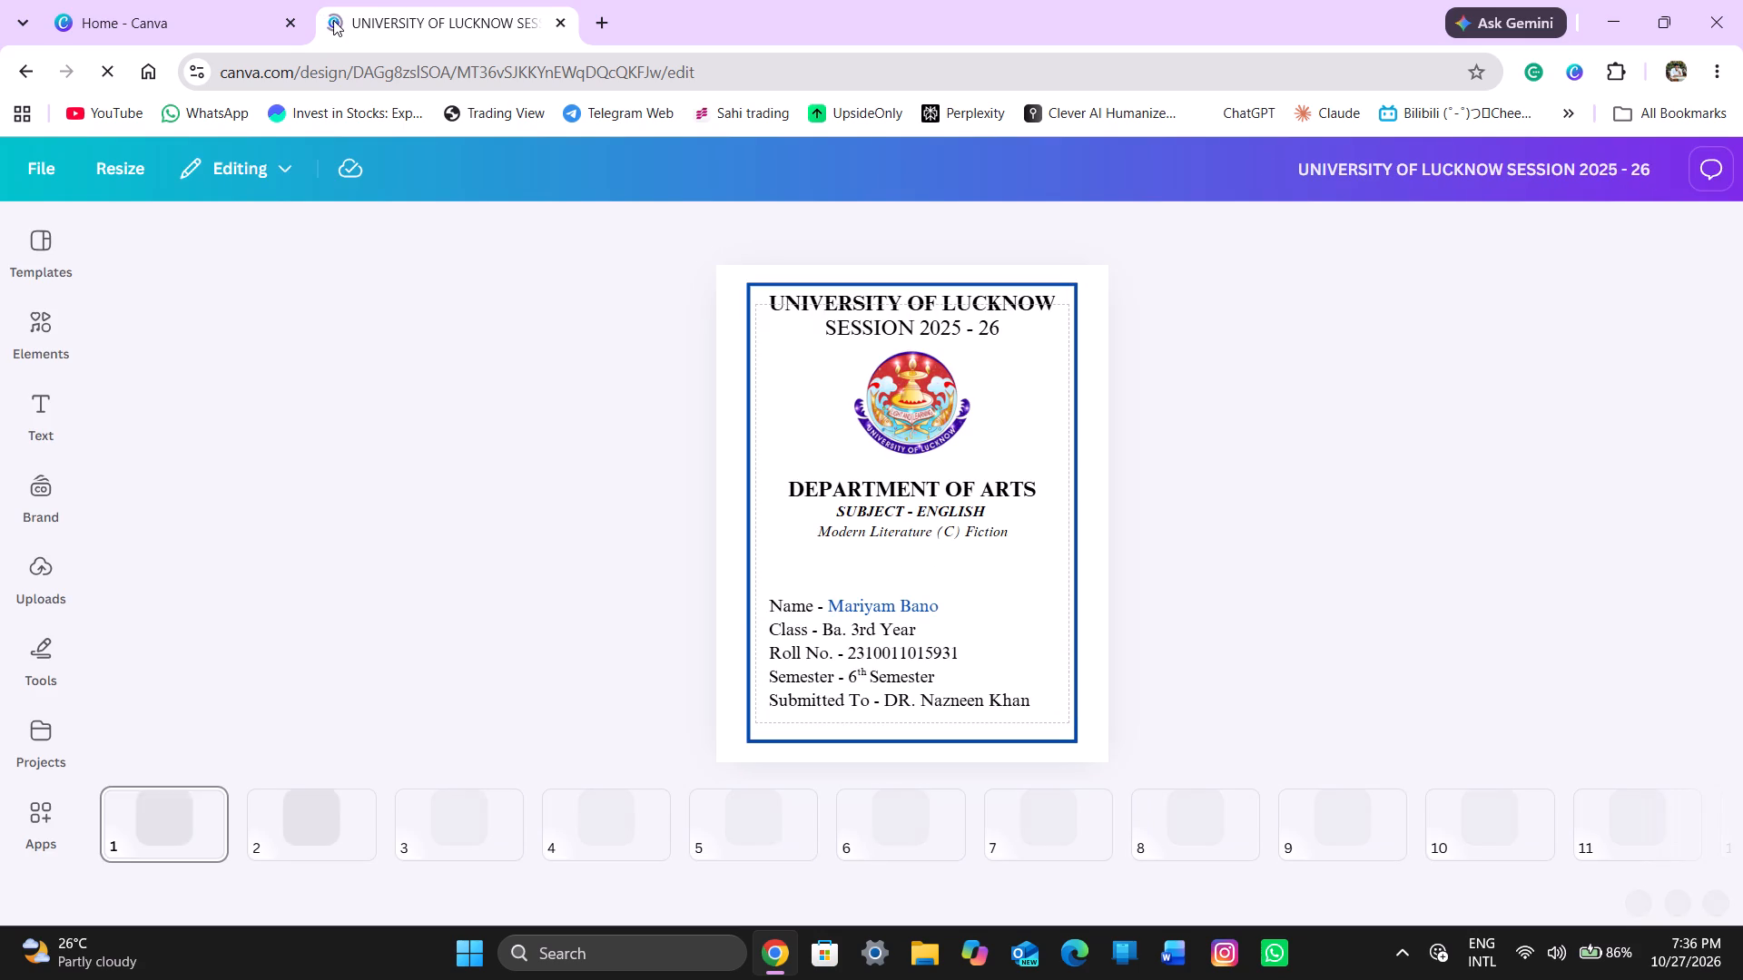
click(477, 550)
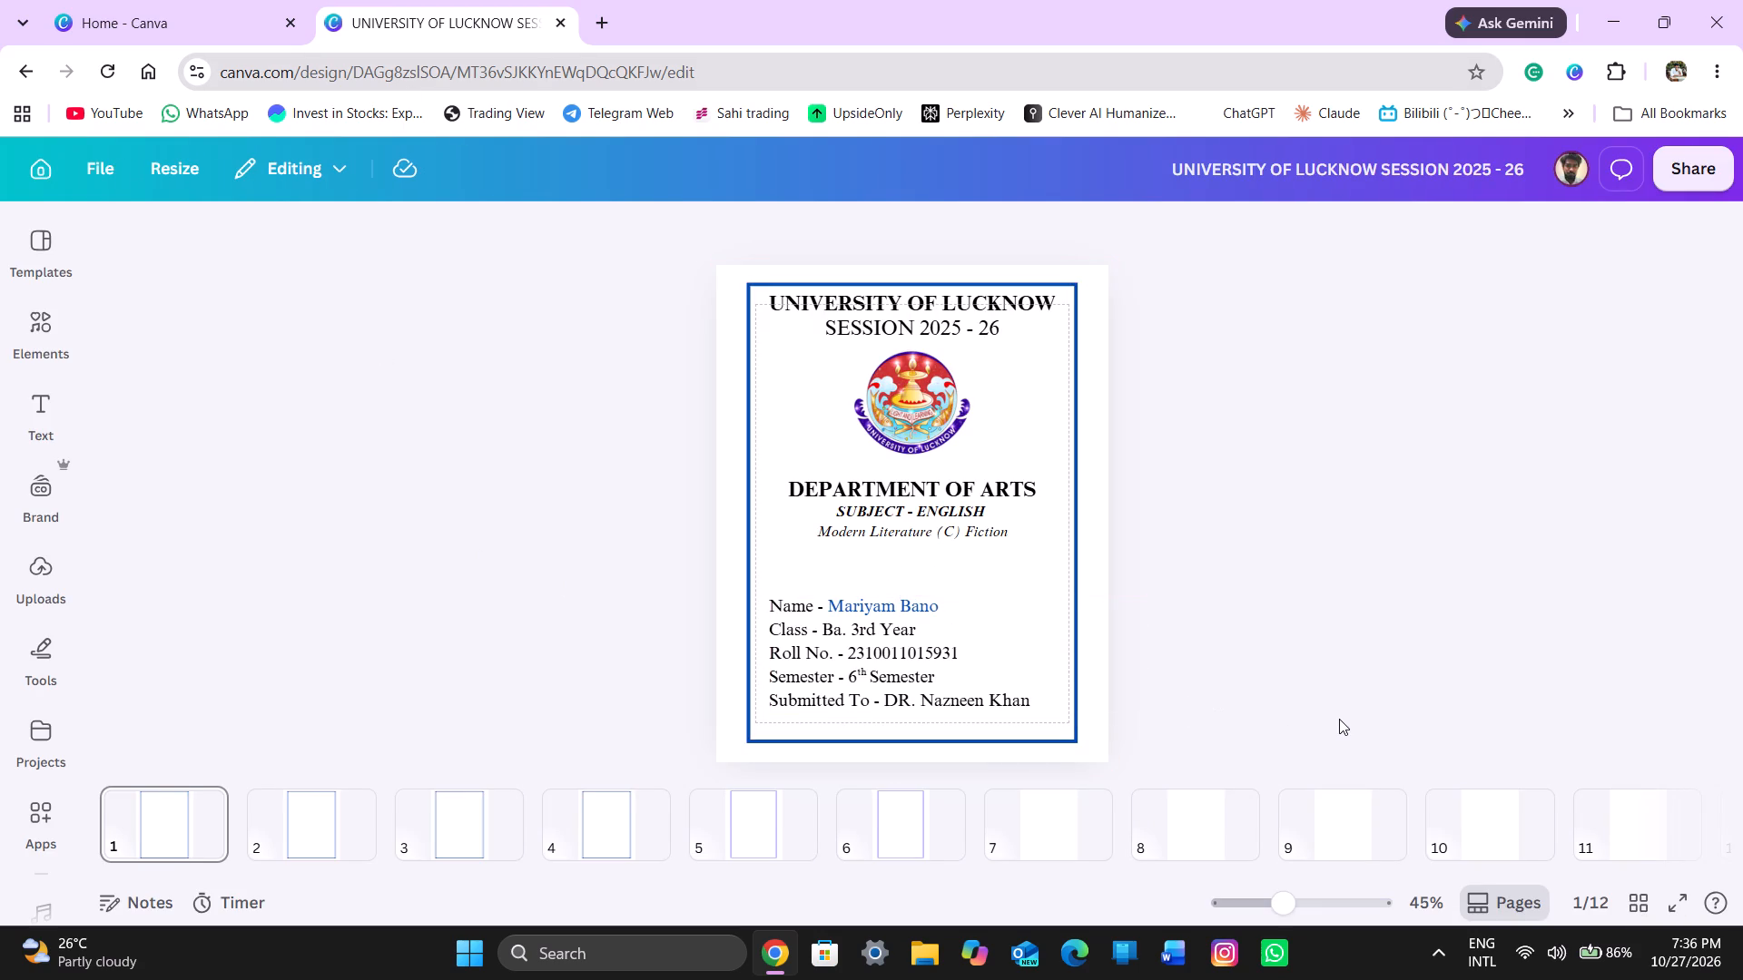
Look through the Akbari Begum Law College cover pages 7, 10 and 12, ending back on page 7.
click(1036, 845)
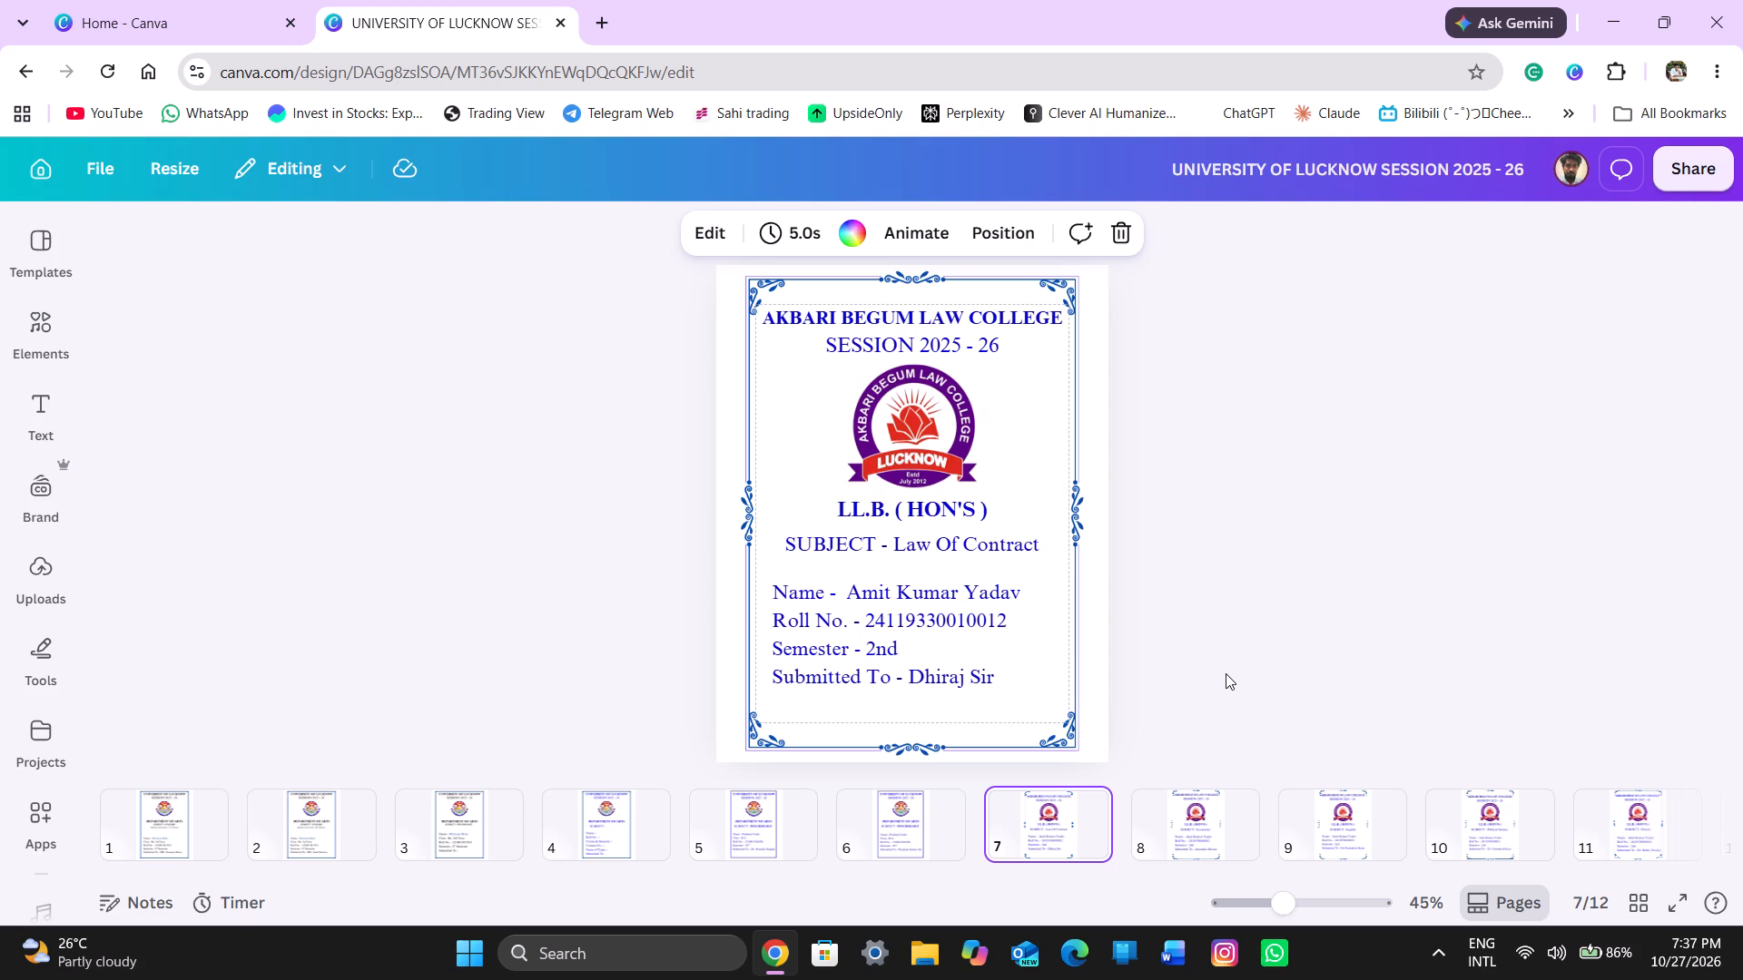
click(1275, 534)
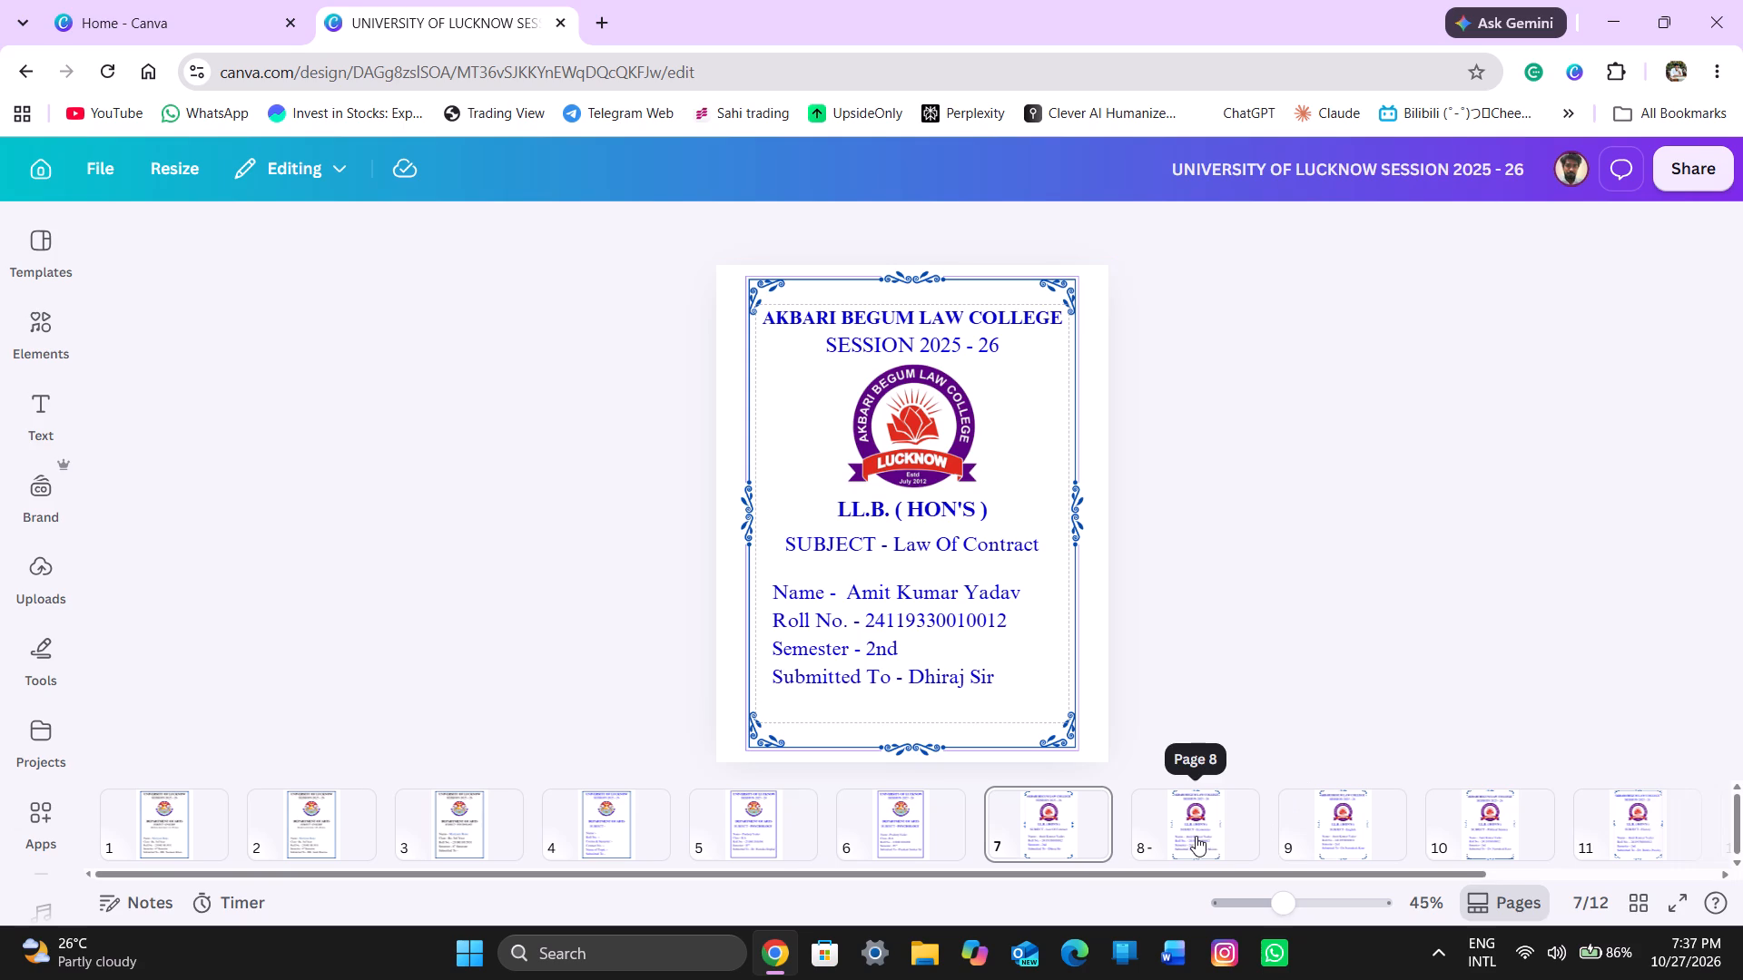
scroll(1196, 836, left, 3)
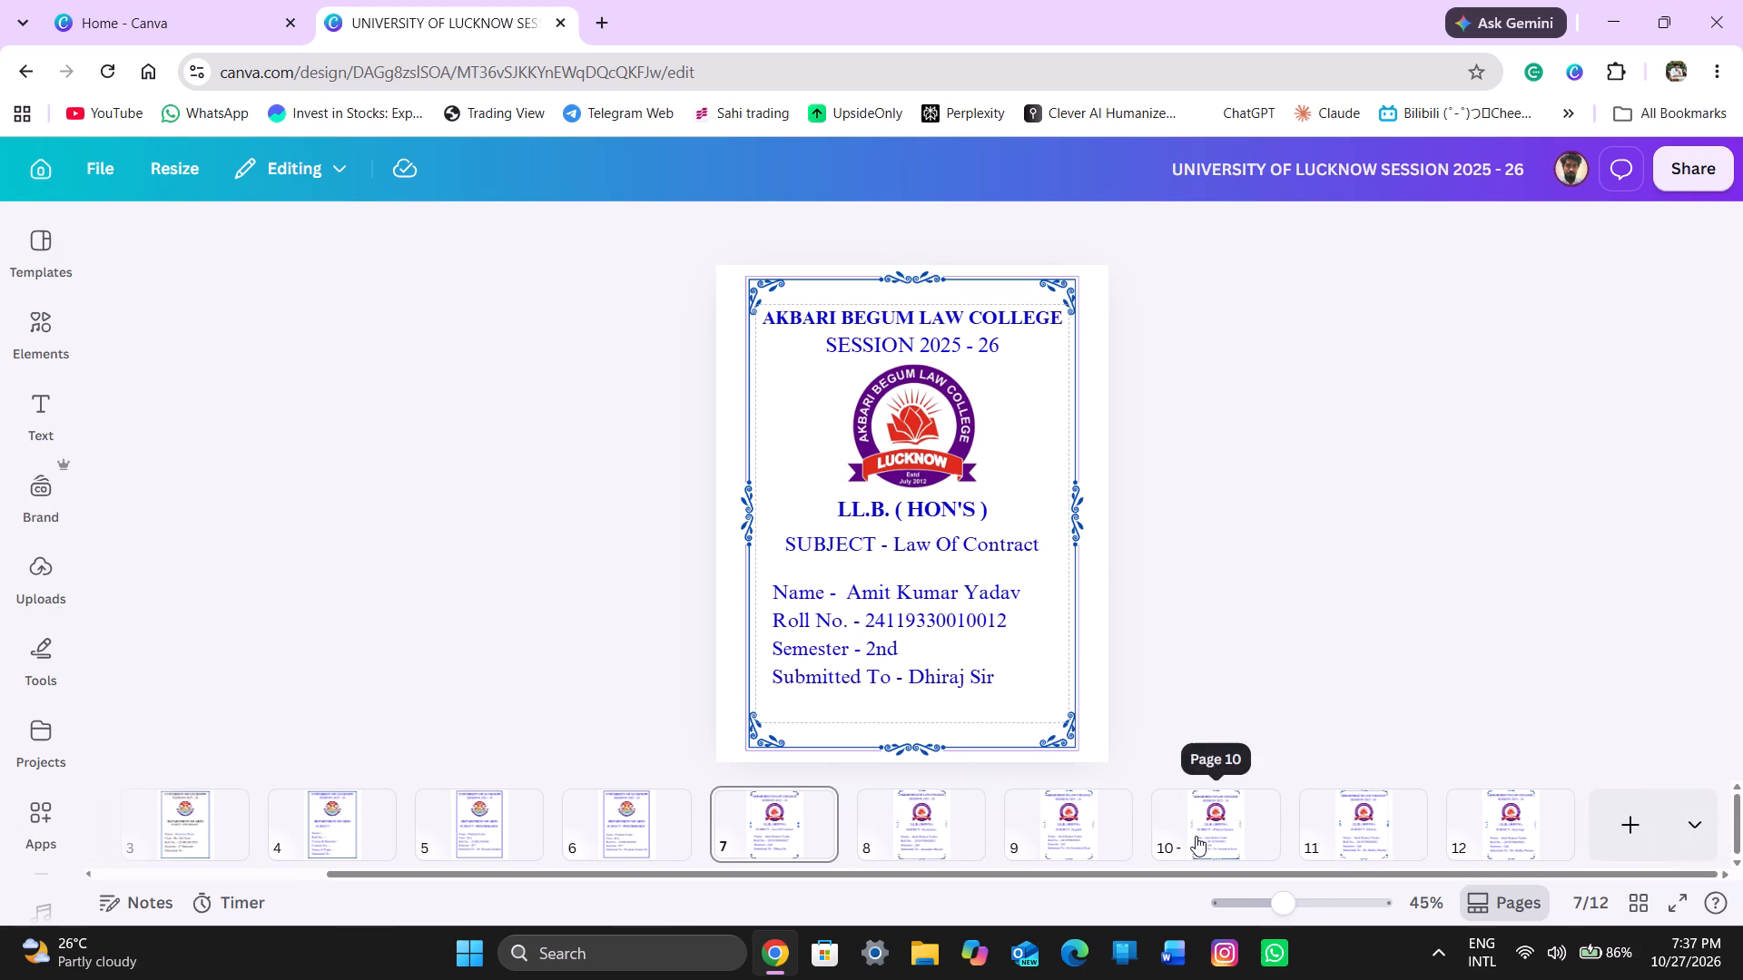
click(1196, 836)
click(1436, 827)
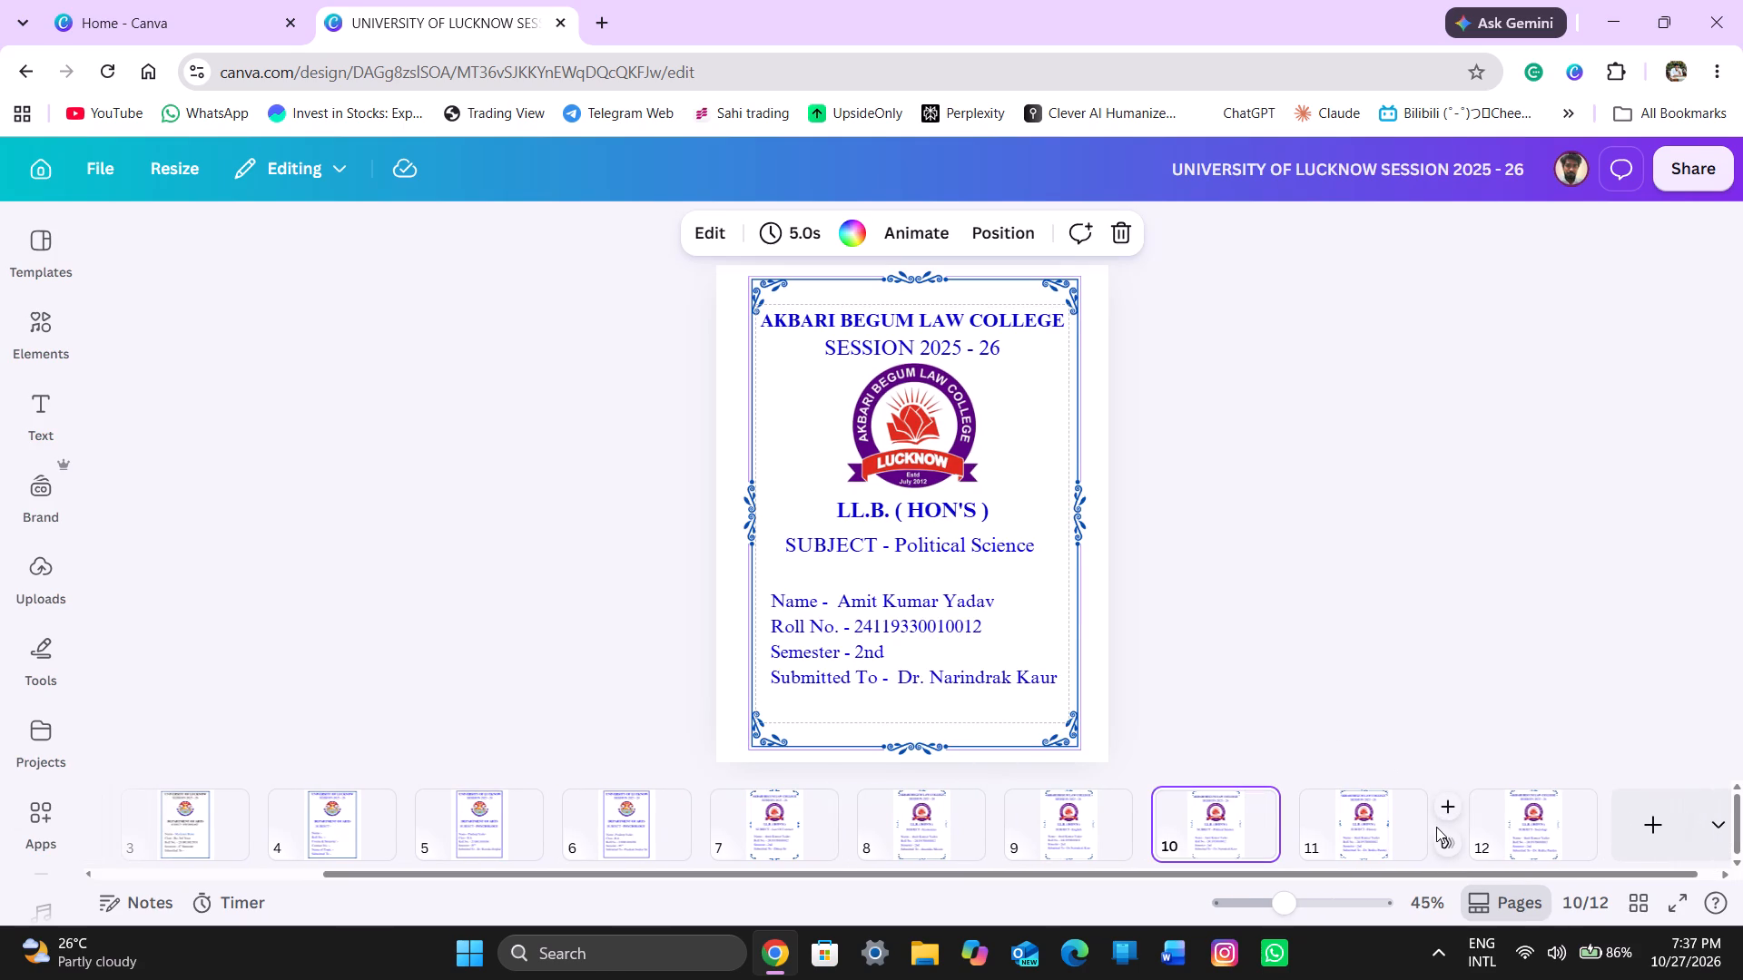
click(1502, 821)
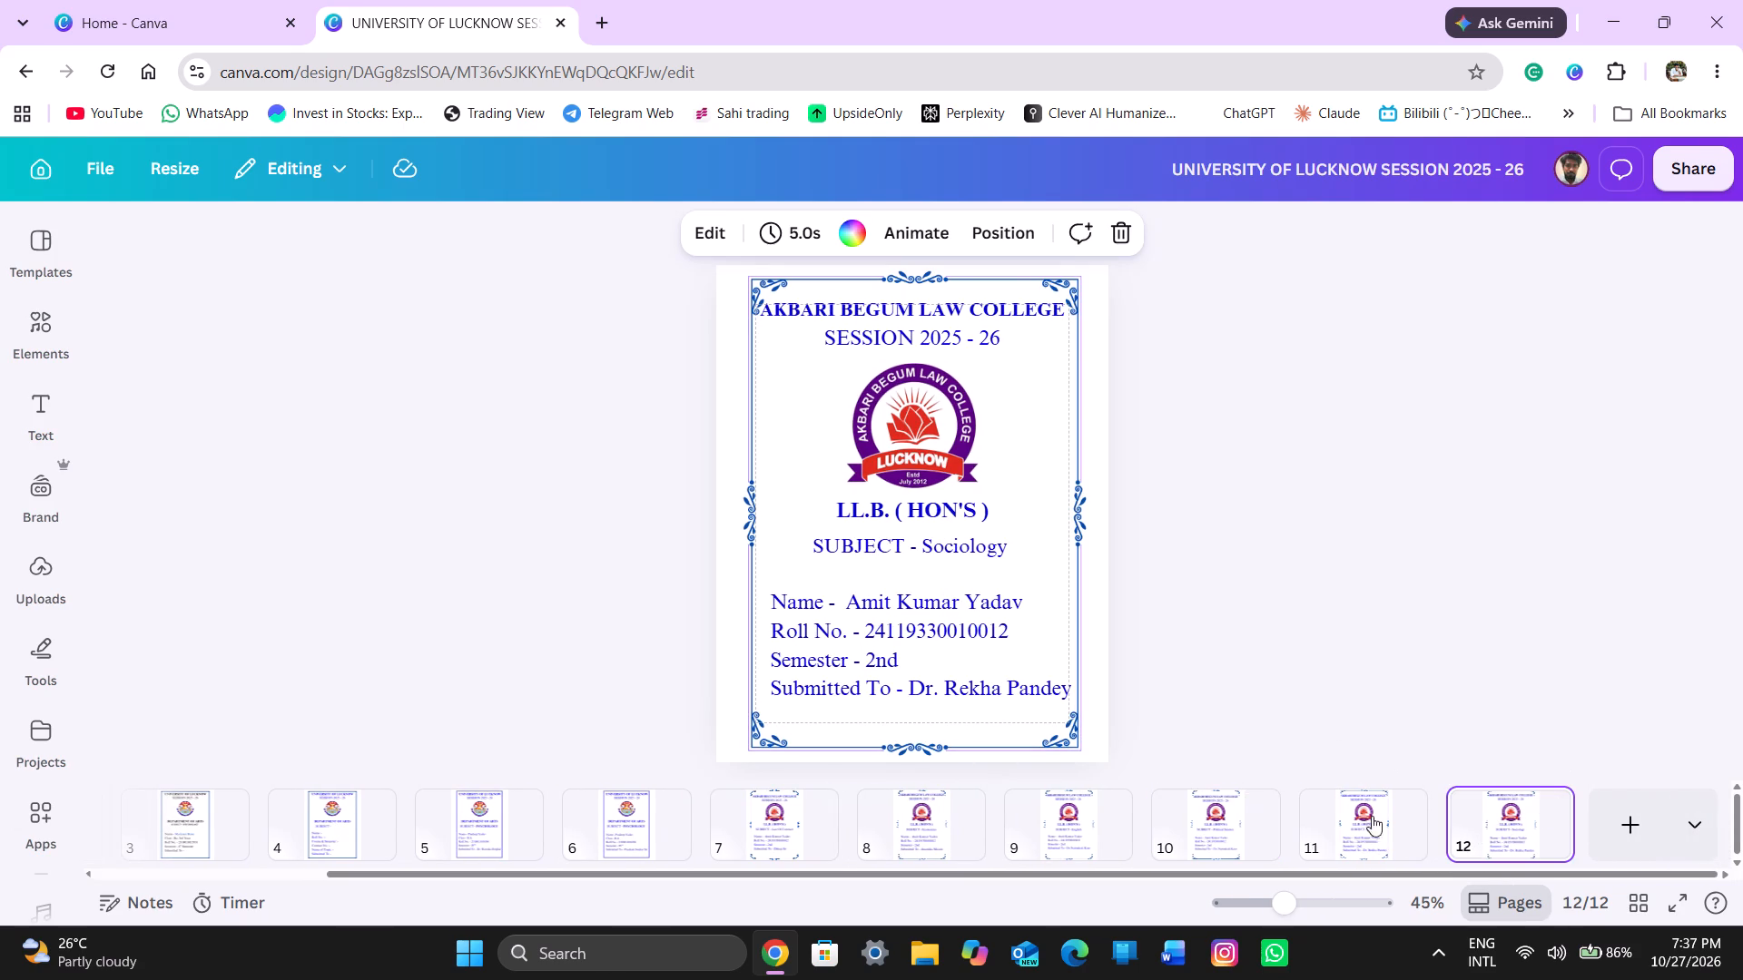
click(747, 827)
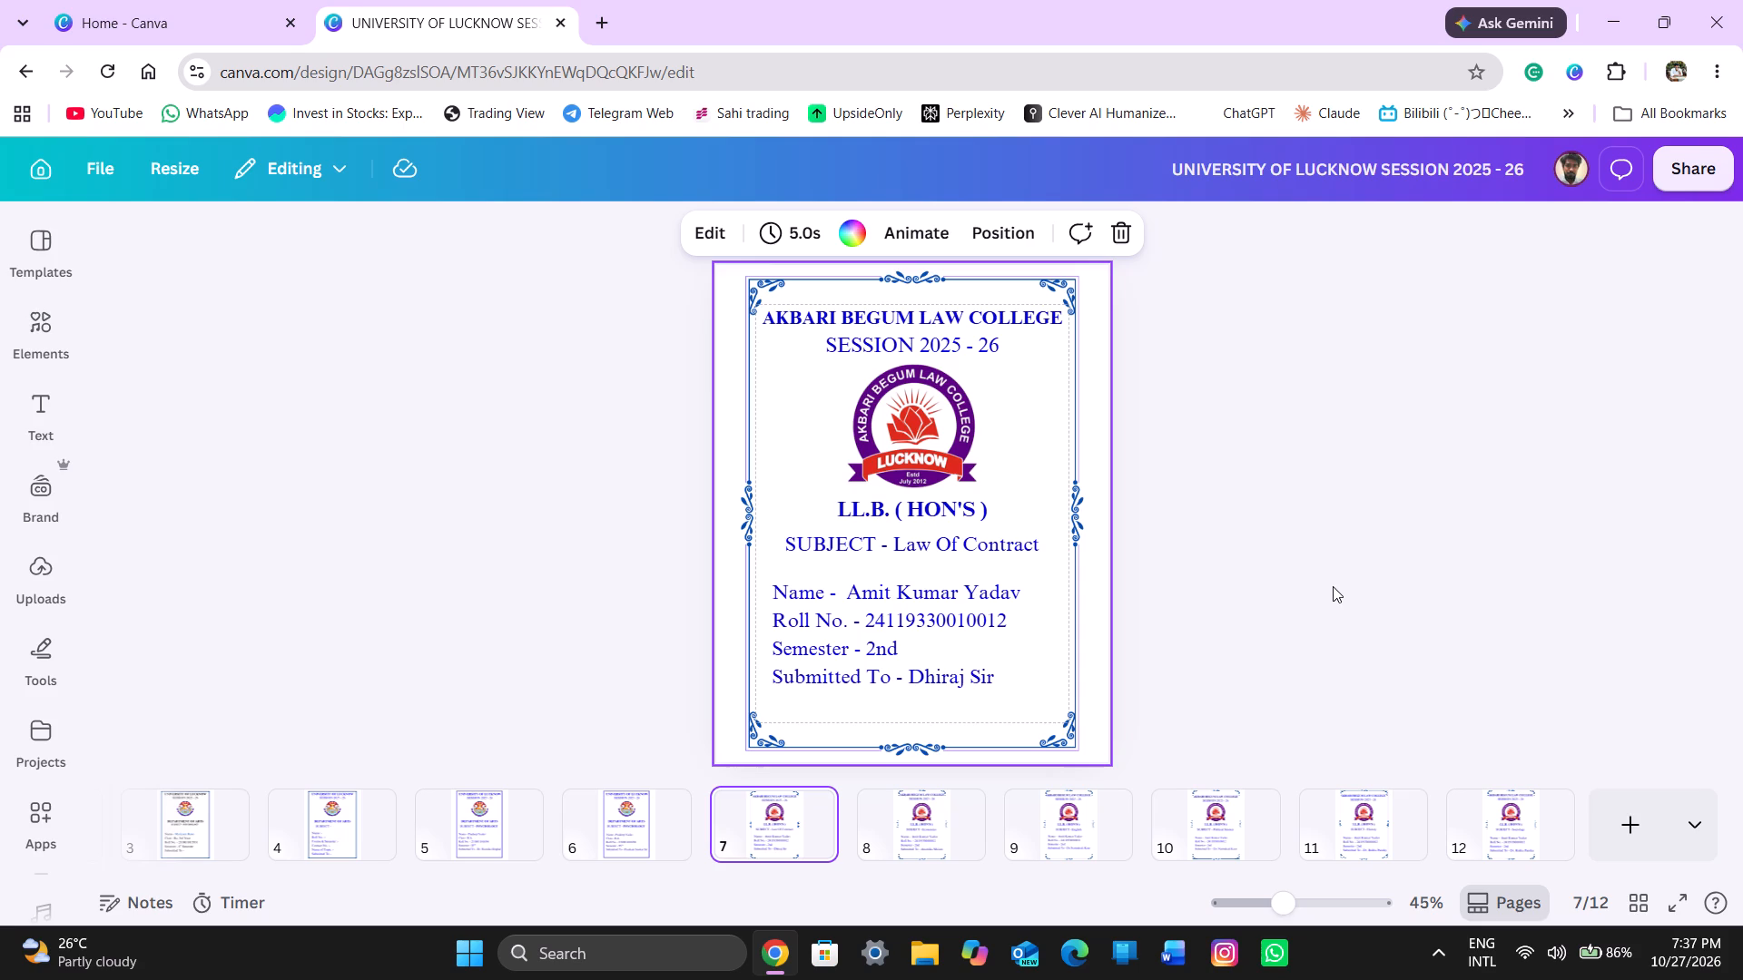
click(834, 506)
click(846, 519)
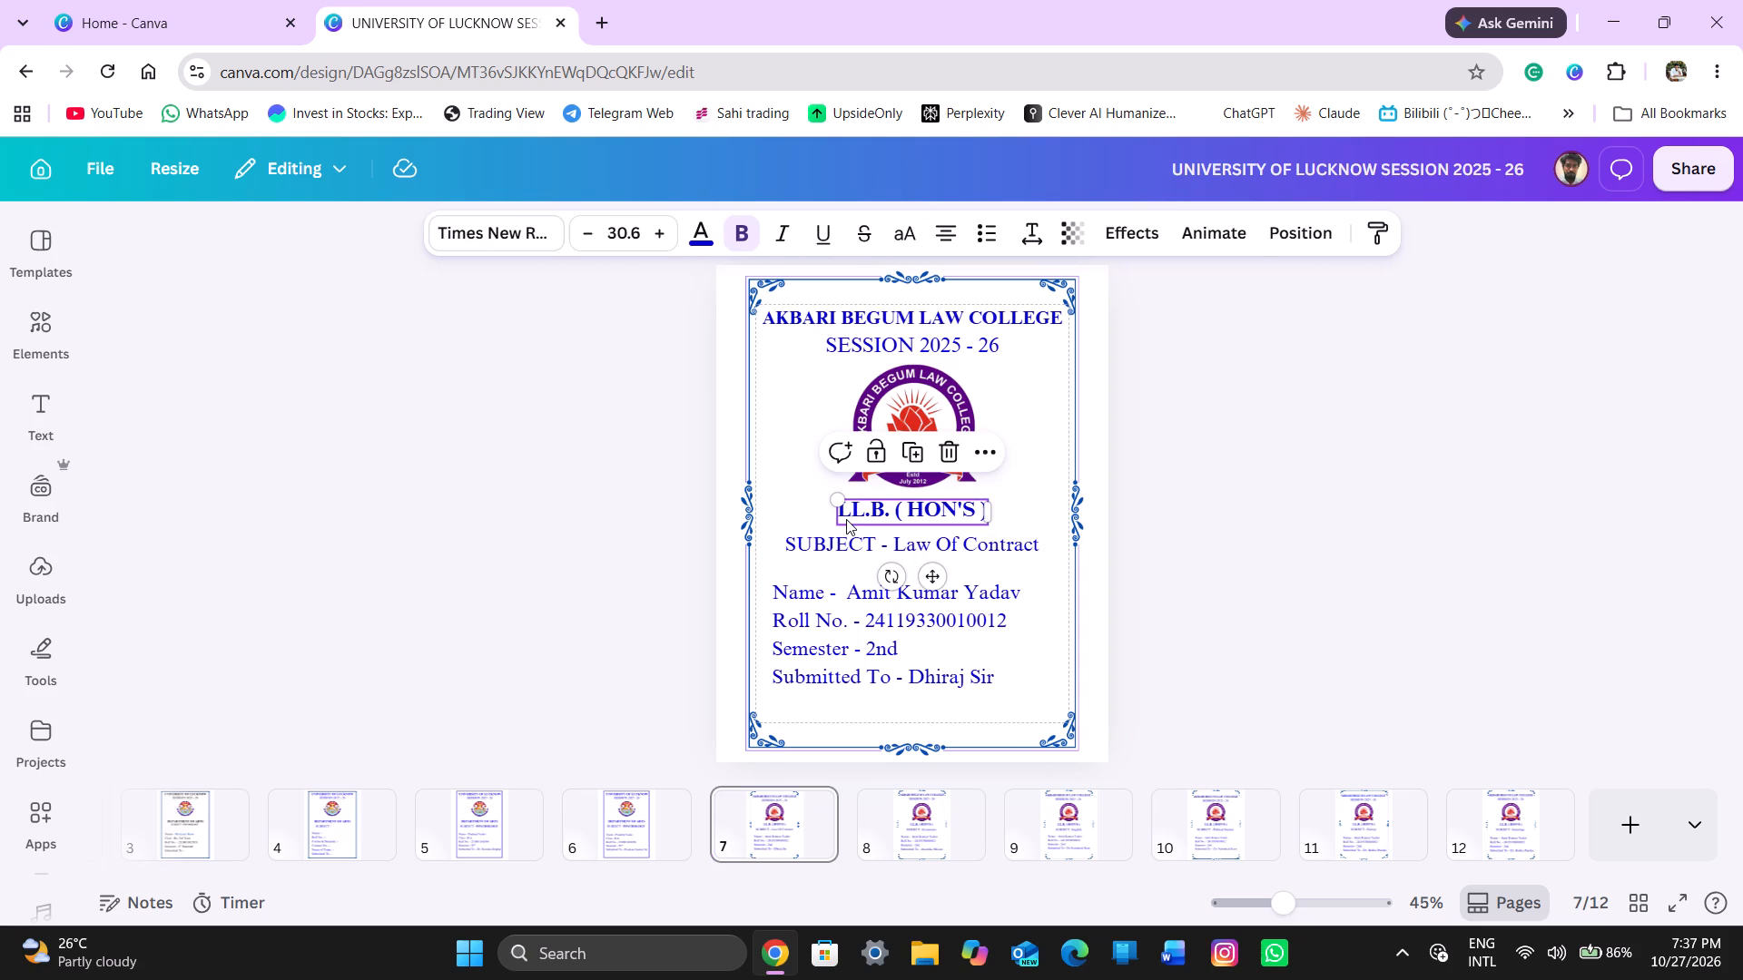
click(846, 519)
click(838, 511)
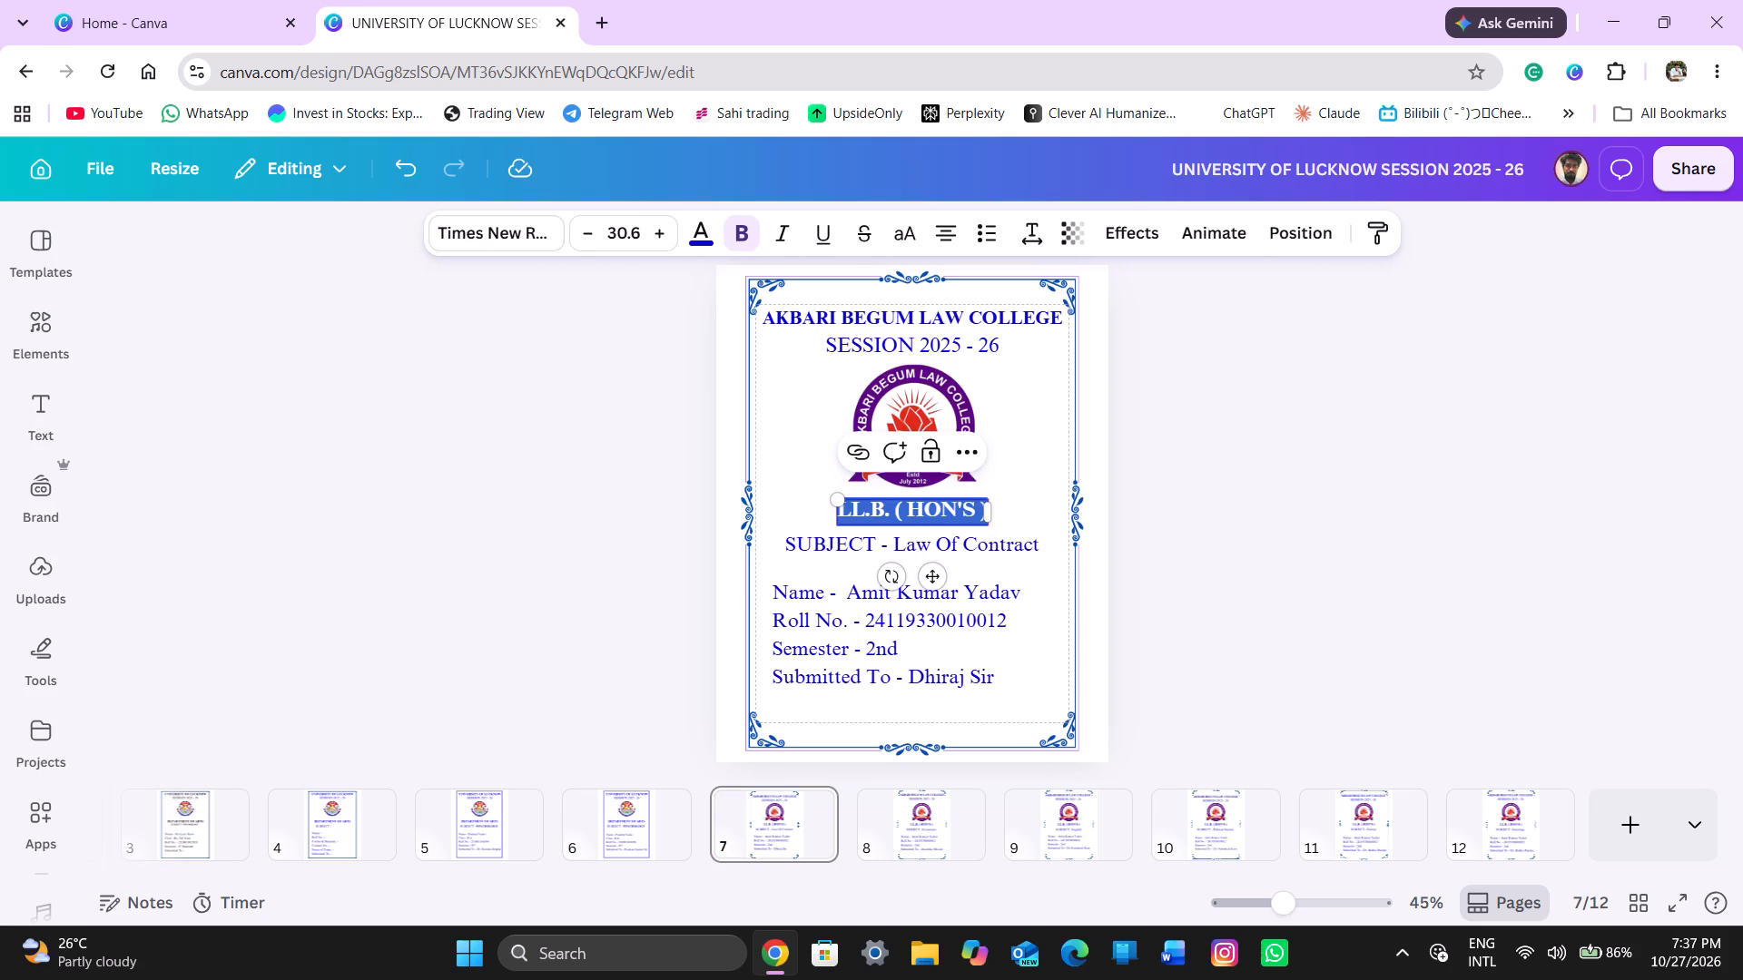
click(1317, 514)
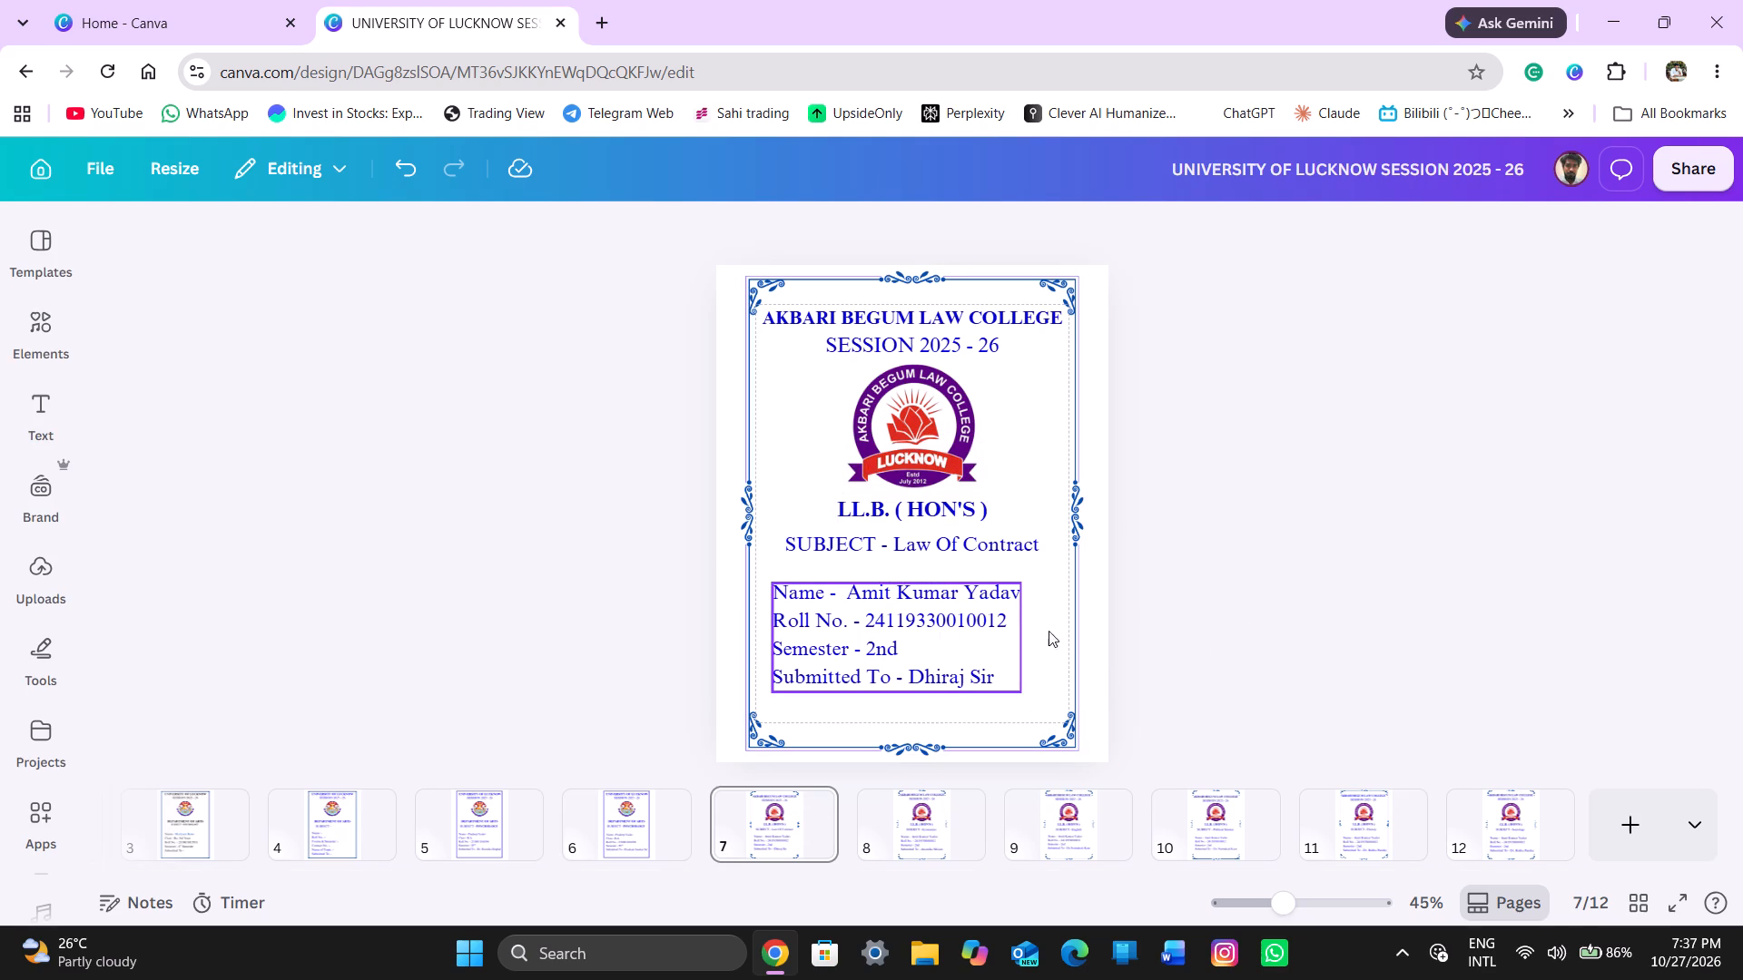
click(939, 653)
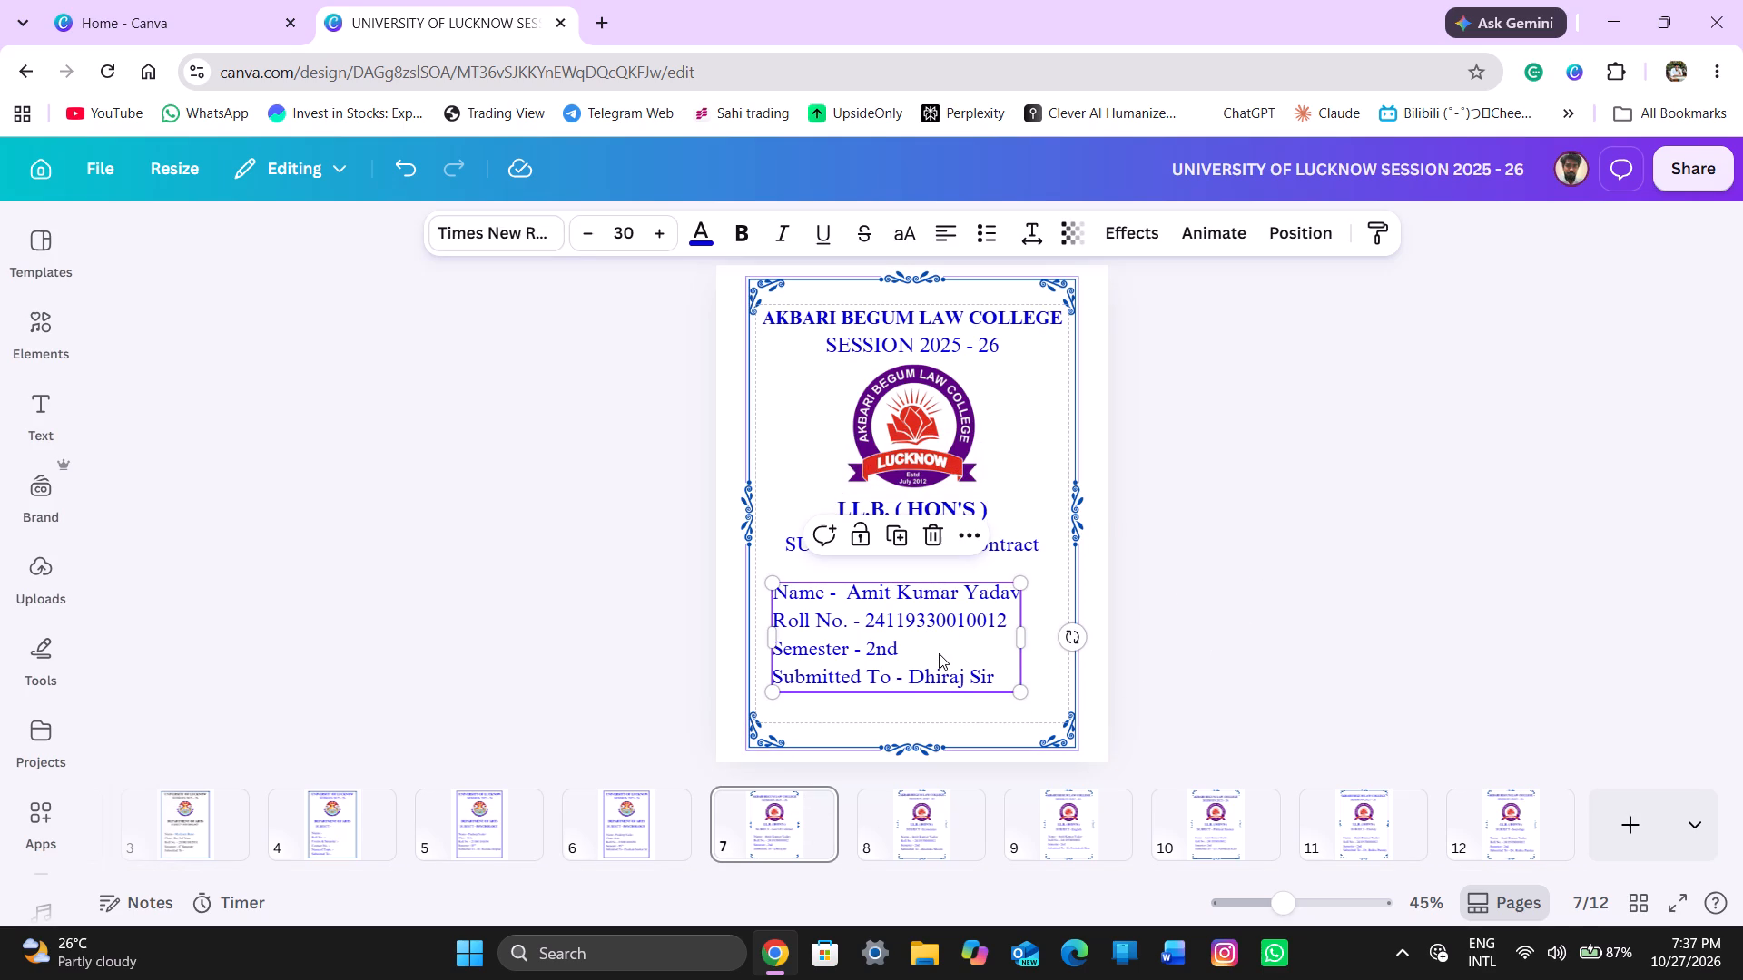
Change the session line on the page 7 Akbari Begum Law College cover to SESSION 2026-27.
click(985, 344)
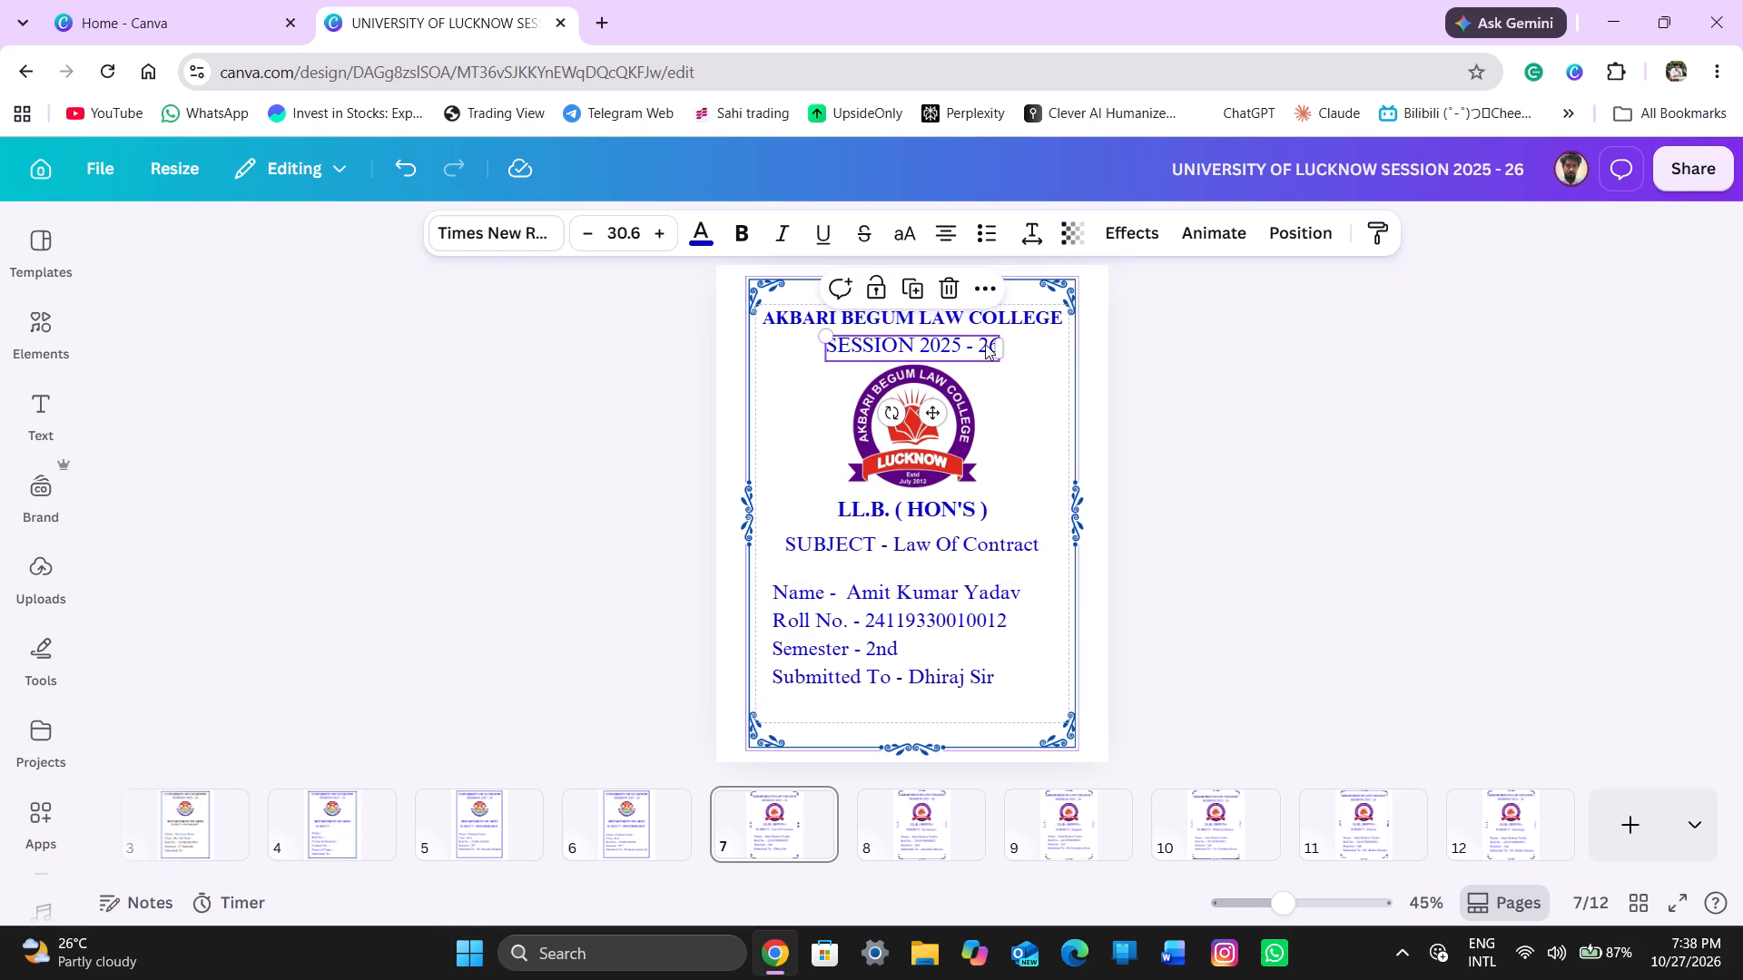
click(985, 344)
click(985, 344)
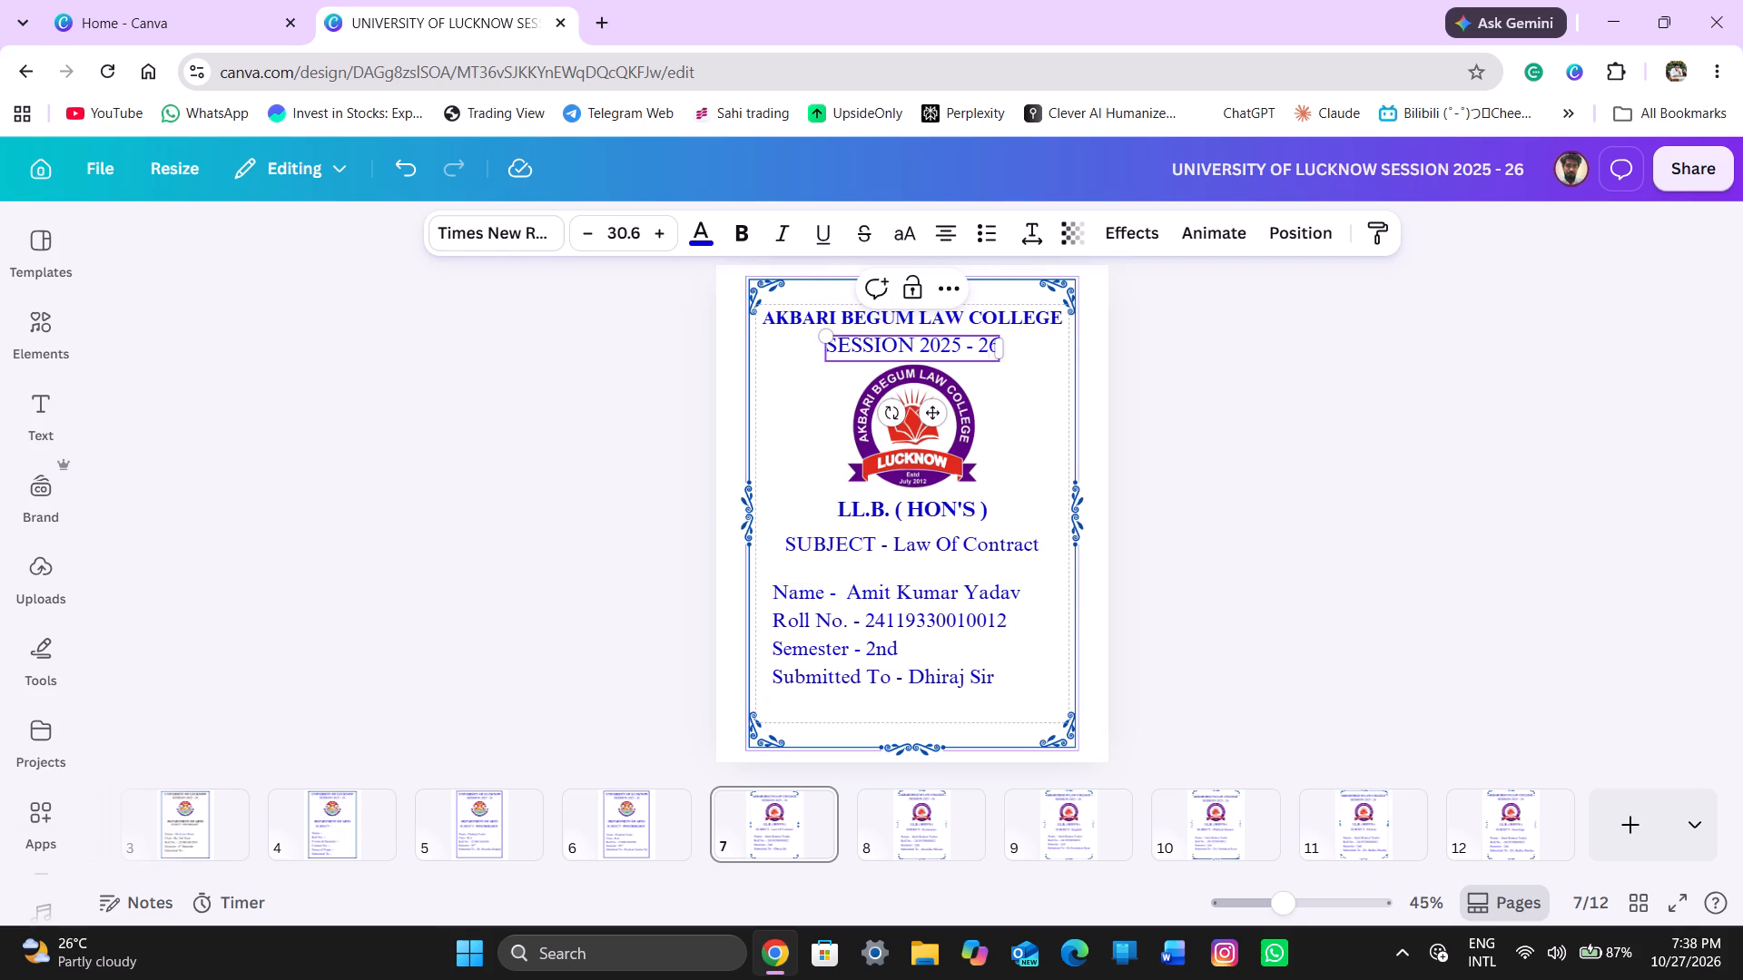
key(Right)
key(BackSpace)
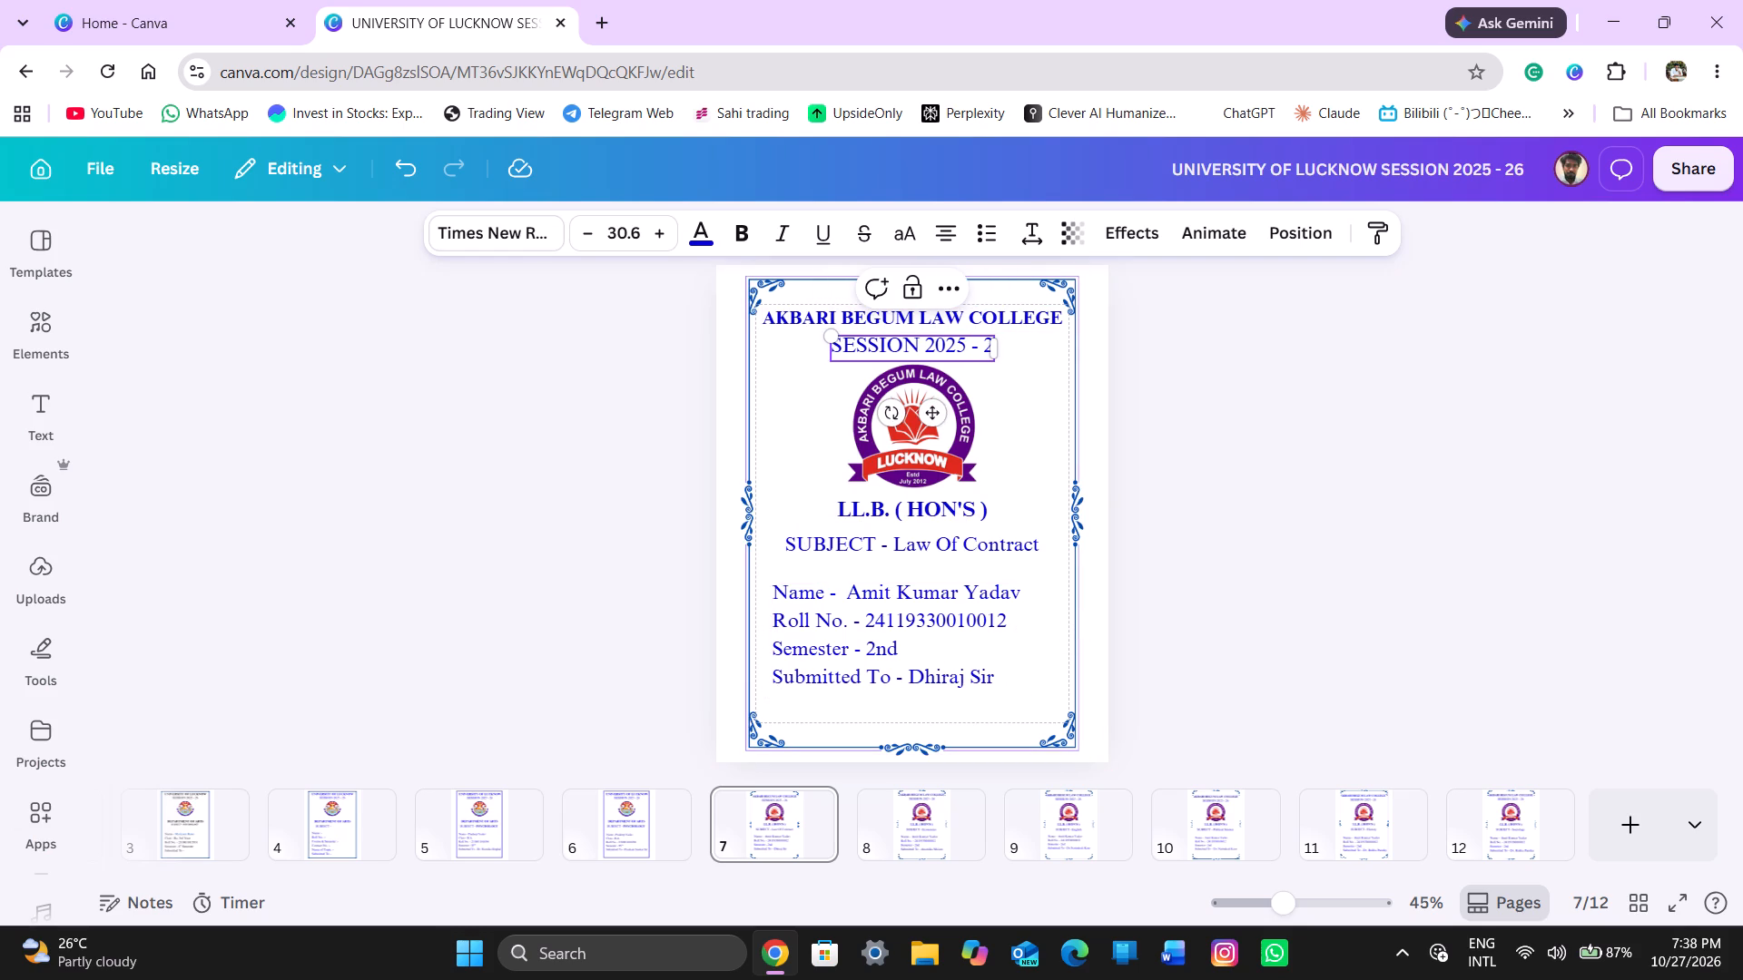
key(BackSpace)
key(BackSpace)
key(BackSpace)
key(BackSpace)
key(BackSpace)
text(6-27)
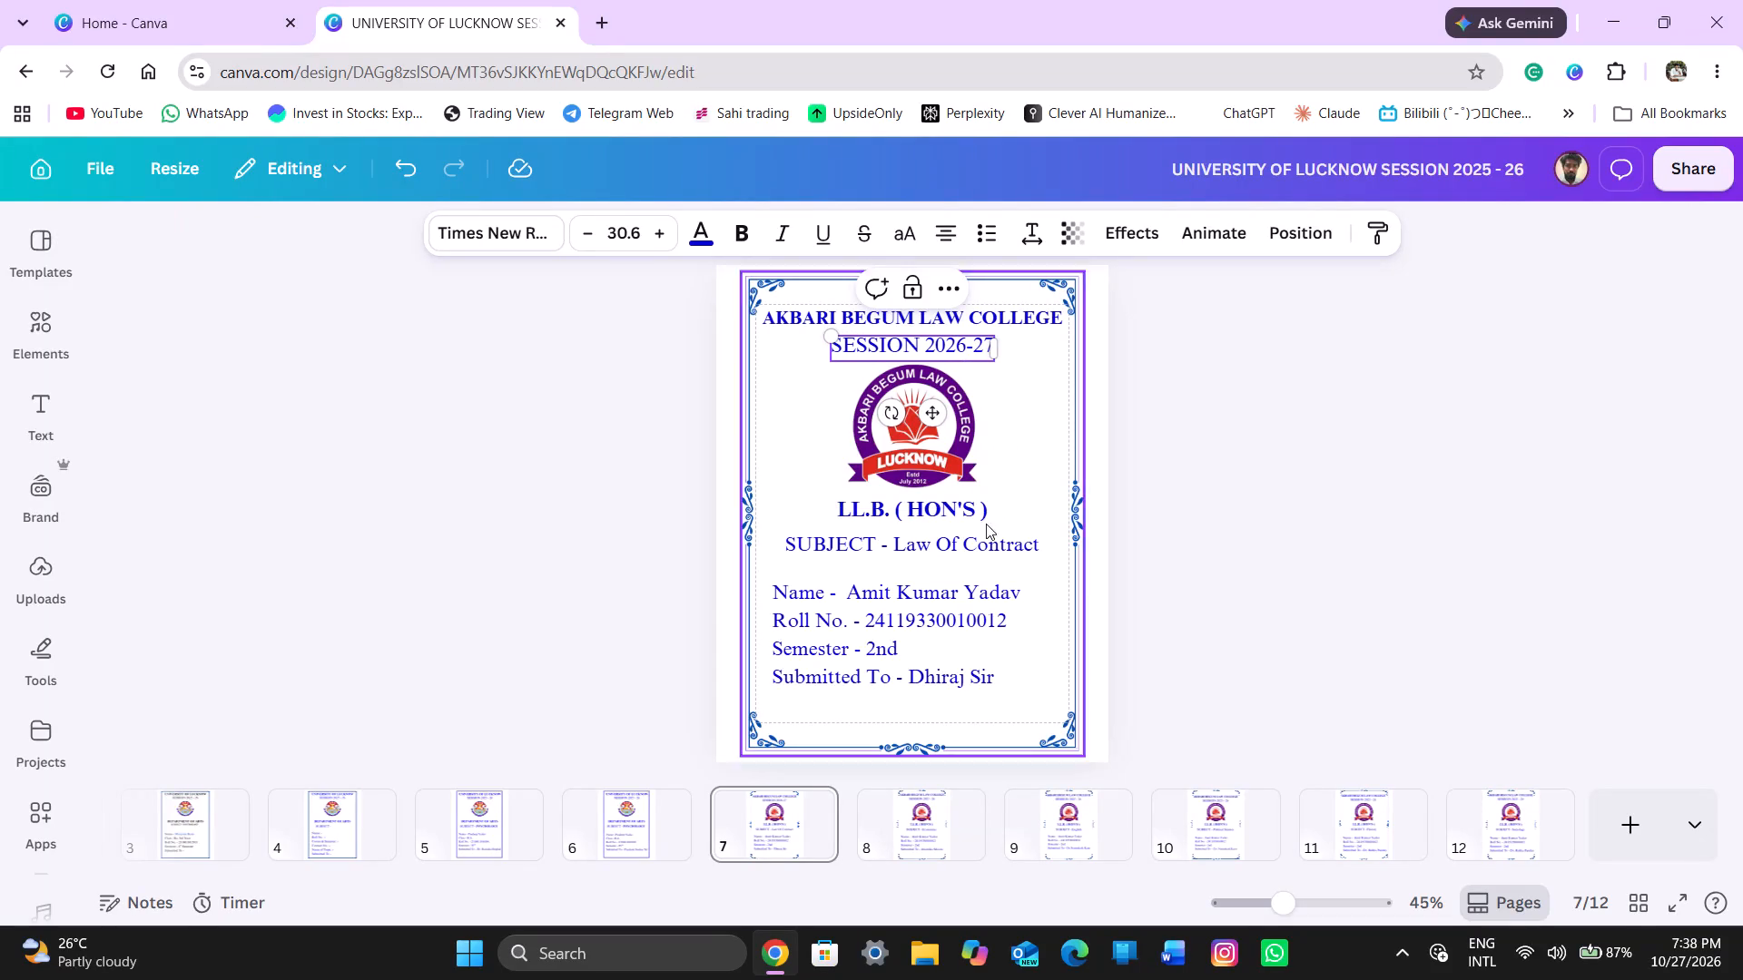
Remove the subject name Law Of Contract from the page 7 cover, leaving only the "SUBJECT -" label.
click(980, 554)
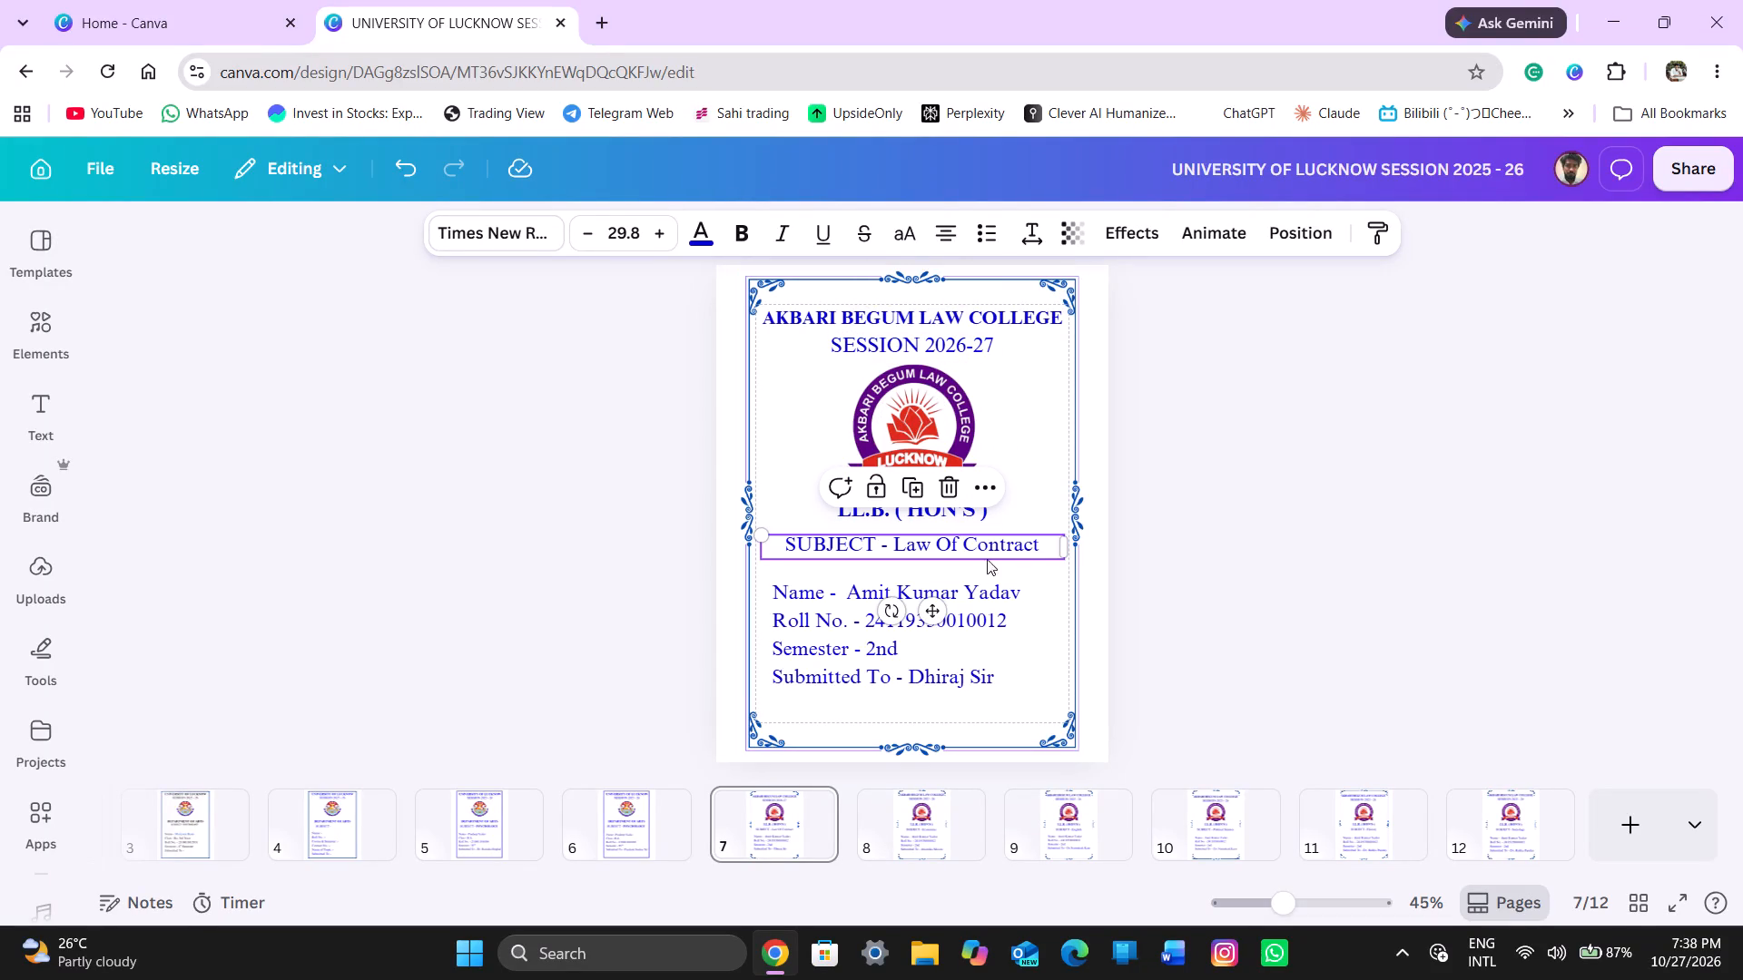
click(1246, 585)
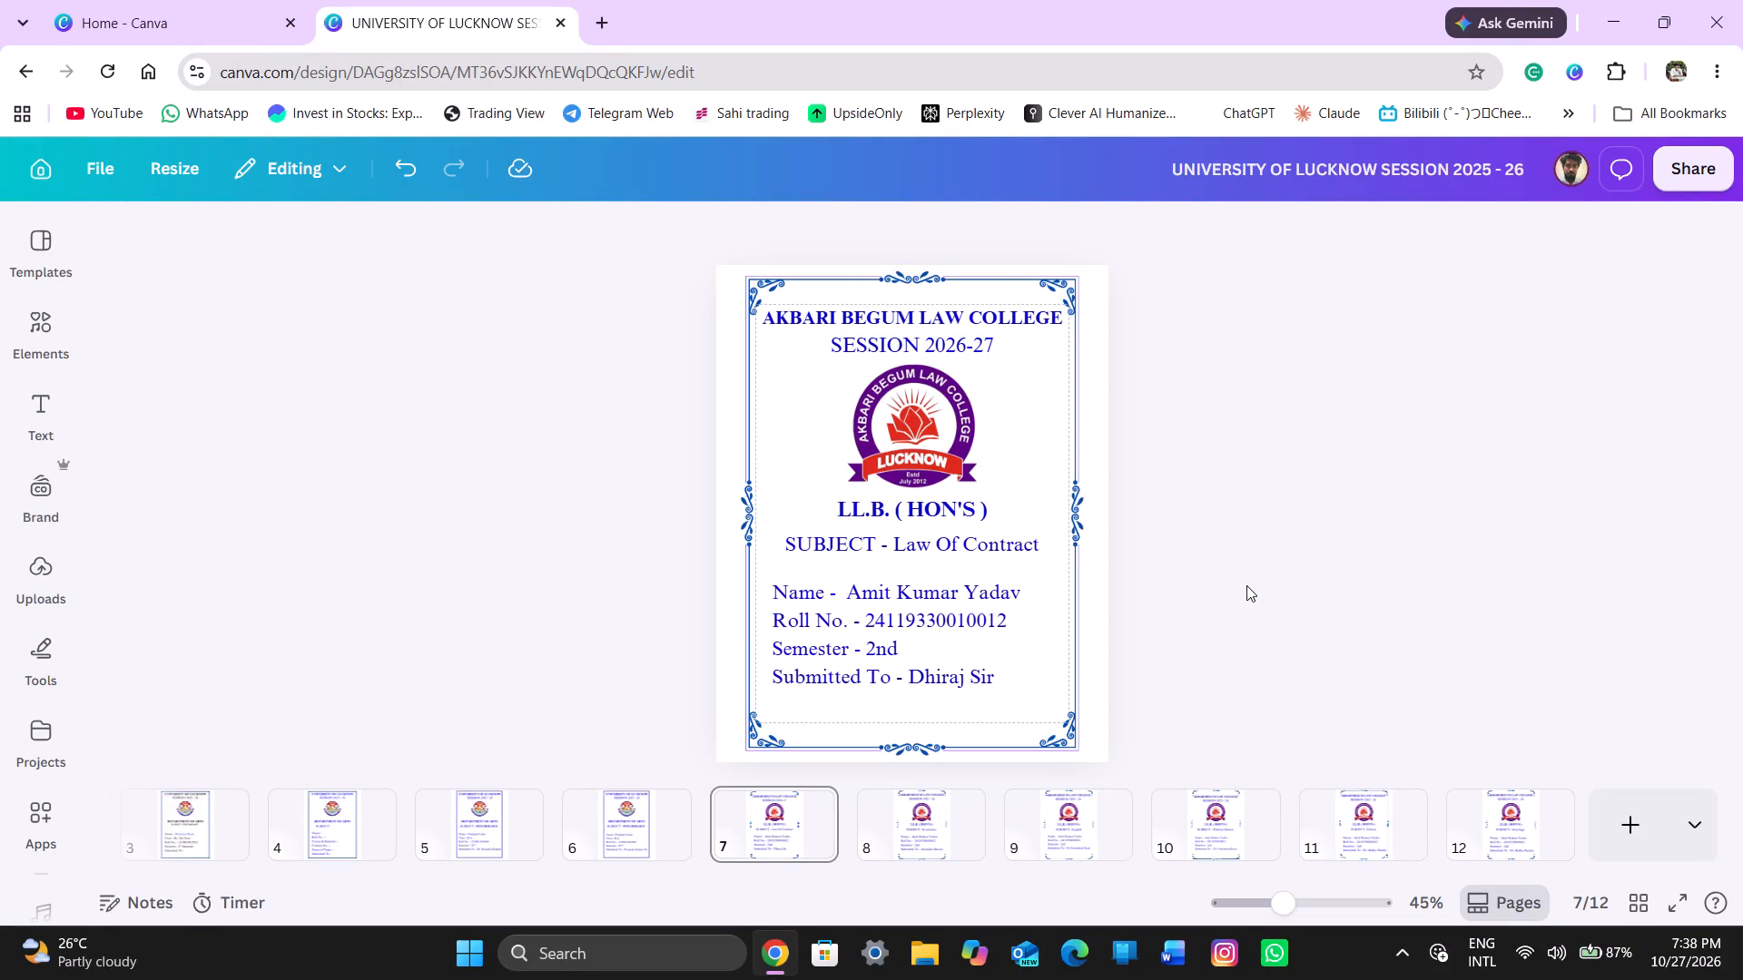
double_click(993, 544)
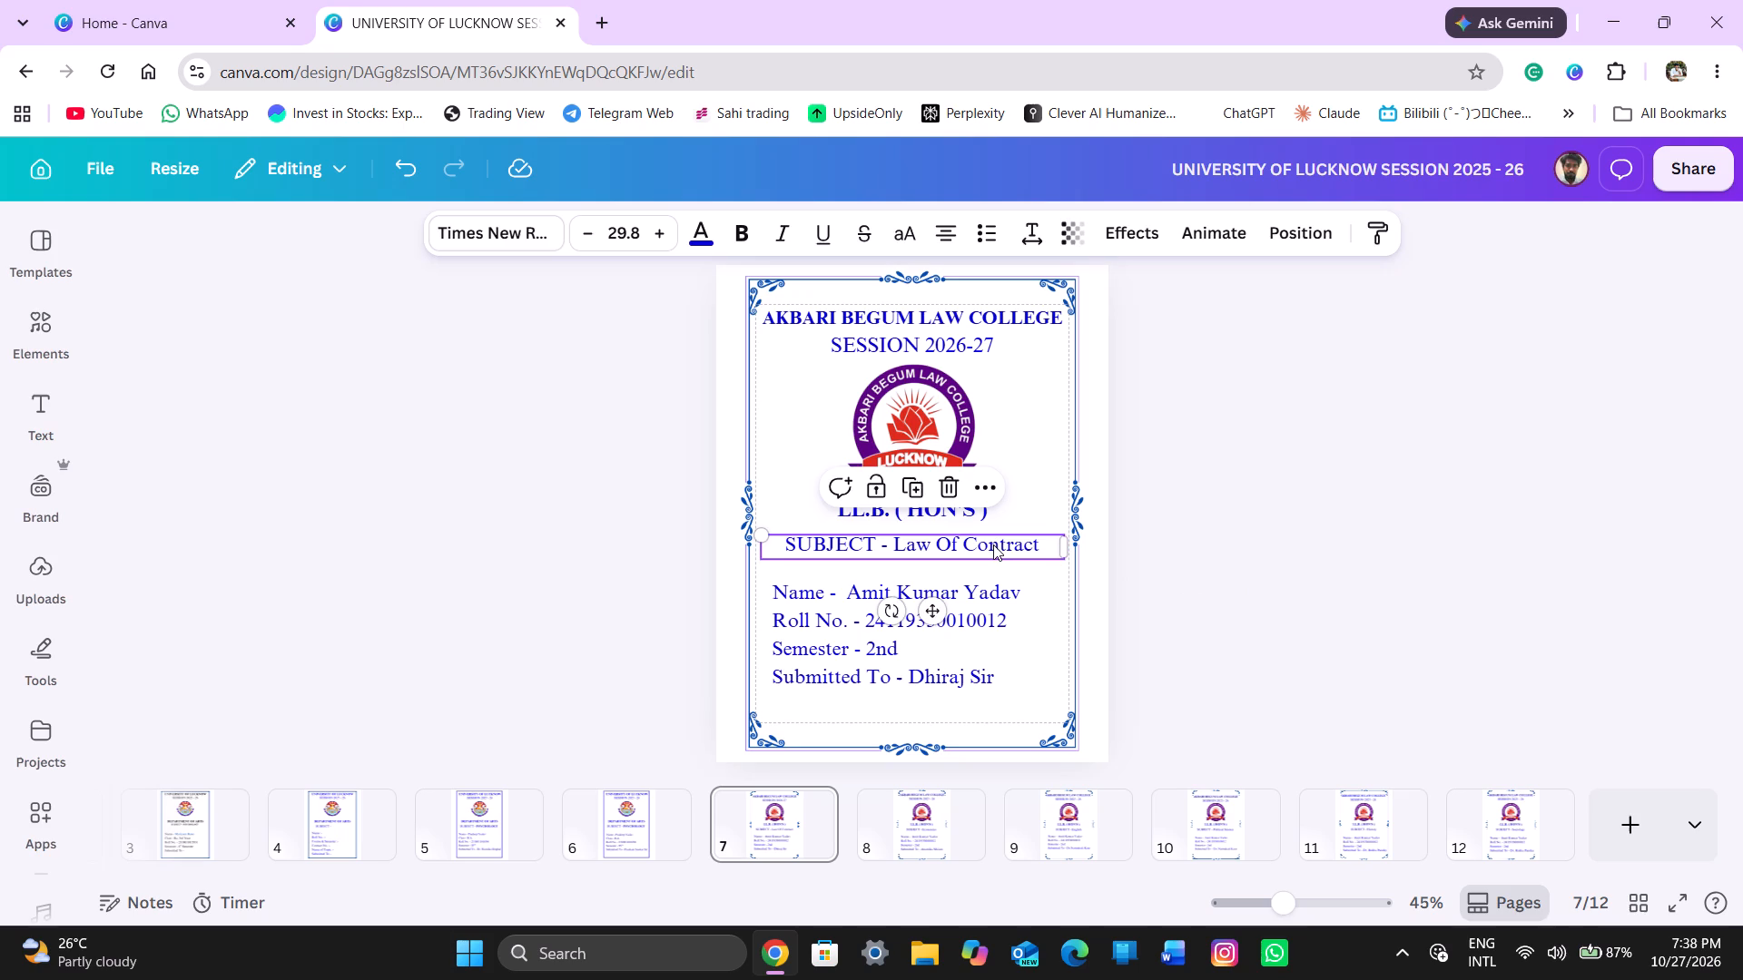
click(1035, 544)
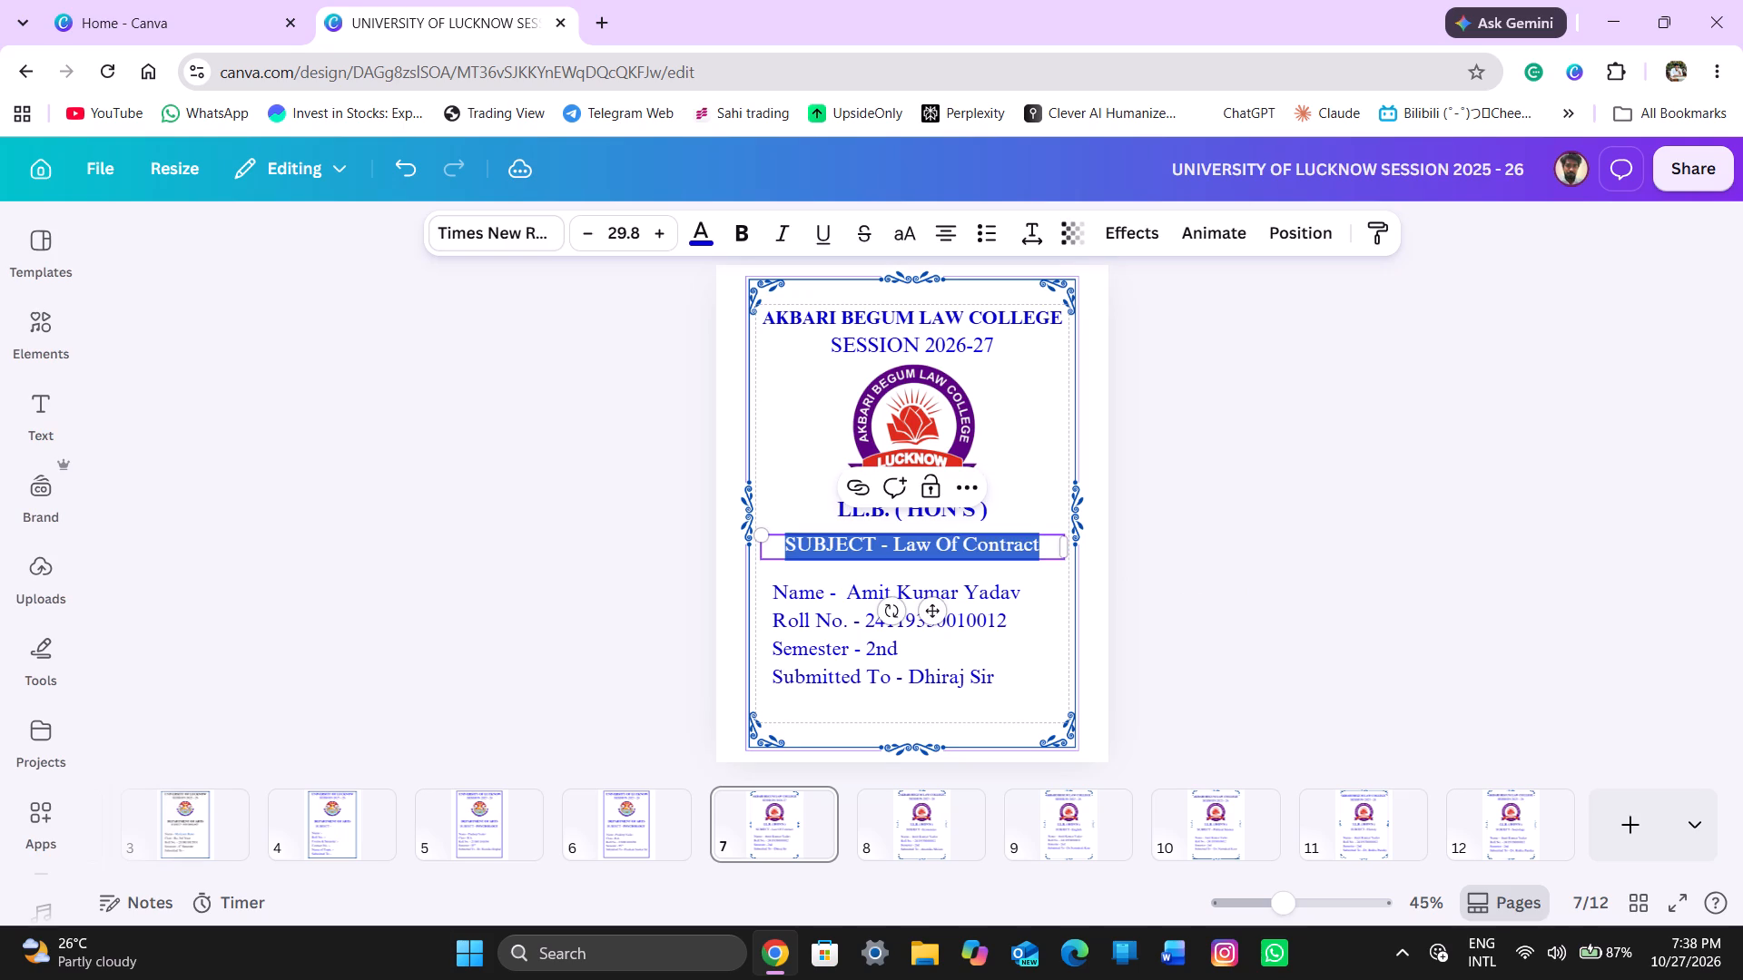
click(1047, 544)
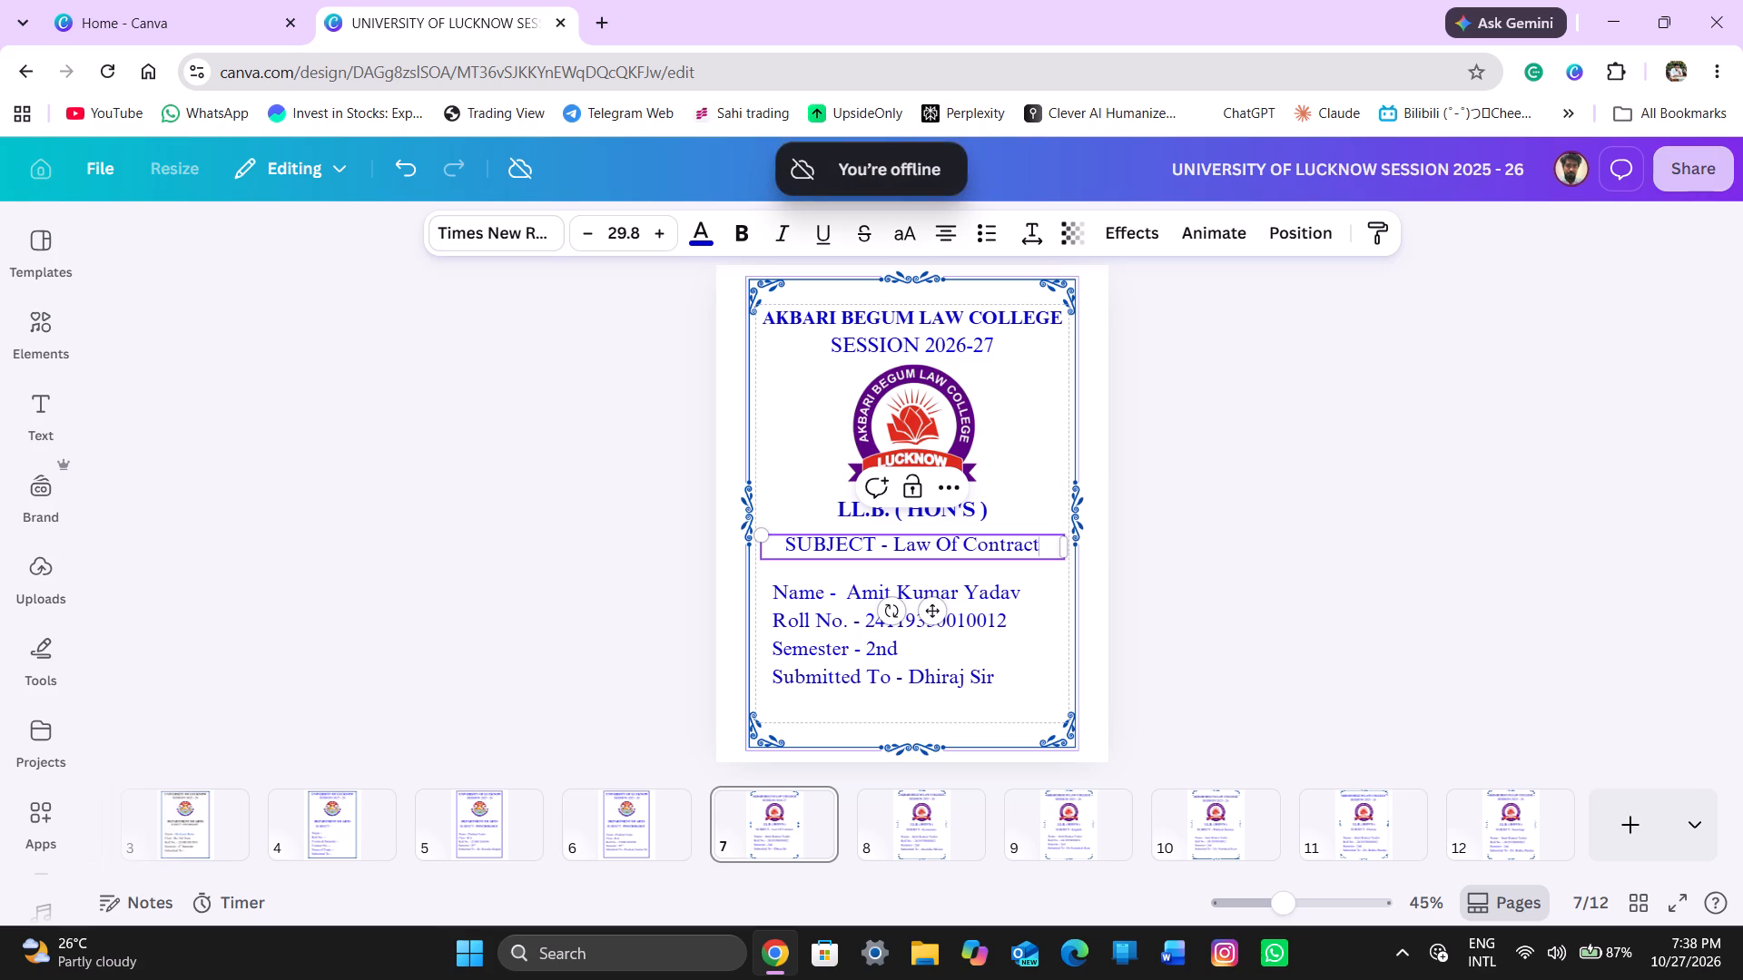
key(BackSpace)
key(BackSpace)
key(BackSpace)
key(BackSpace)
key(BackSpace)
key(BackSpace)
key(BackSpace)
key(BackSpace)
key(BackSpace)
key(BackSpace)
key(BackSpace)
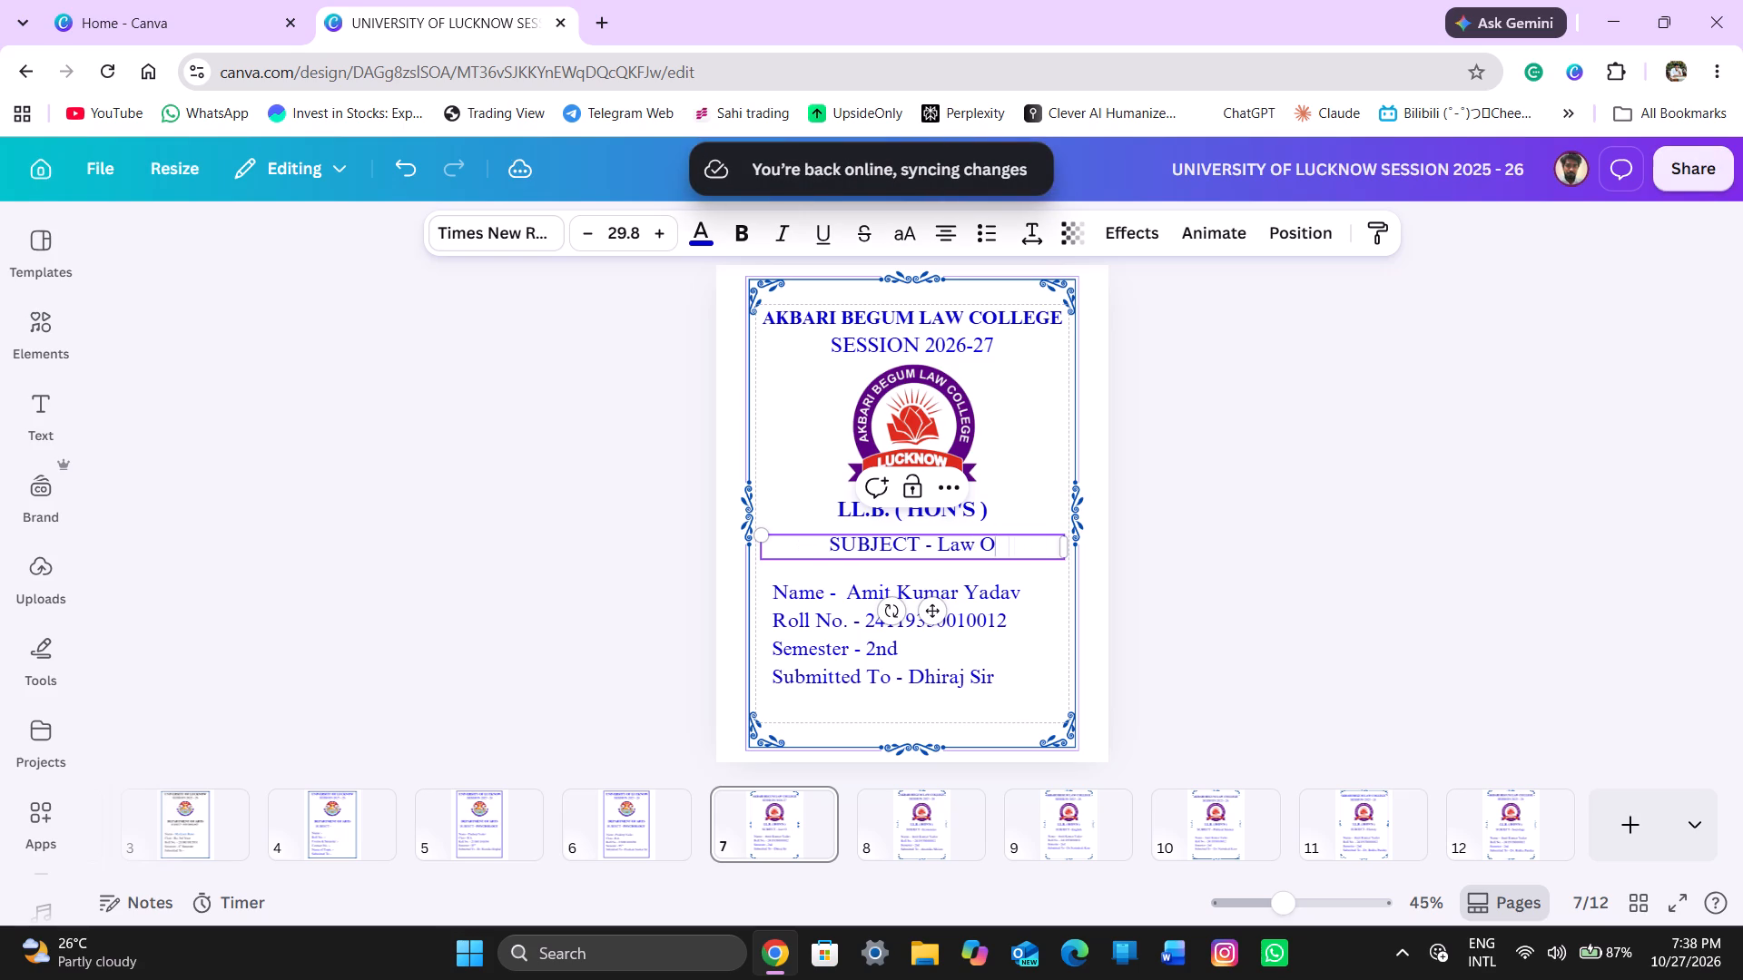
key(BackSpace)
key(BackSpace)
key(BackSpace)
key(BackSpace)
key(BackSpace)
key(BackSpace)
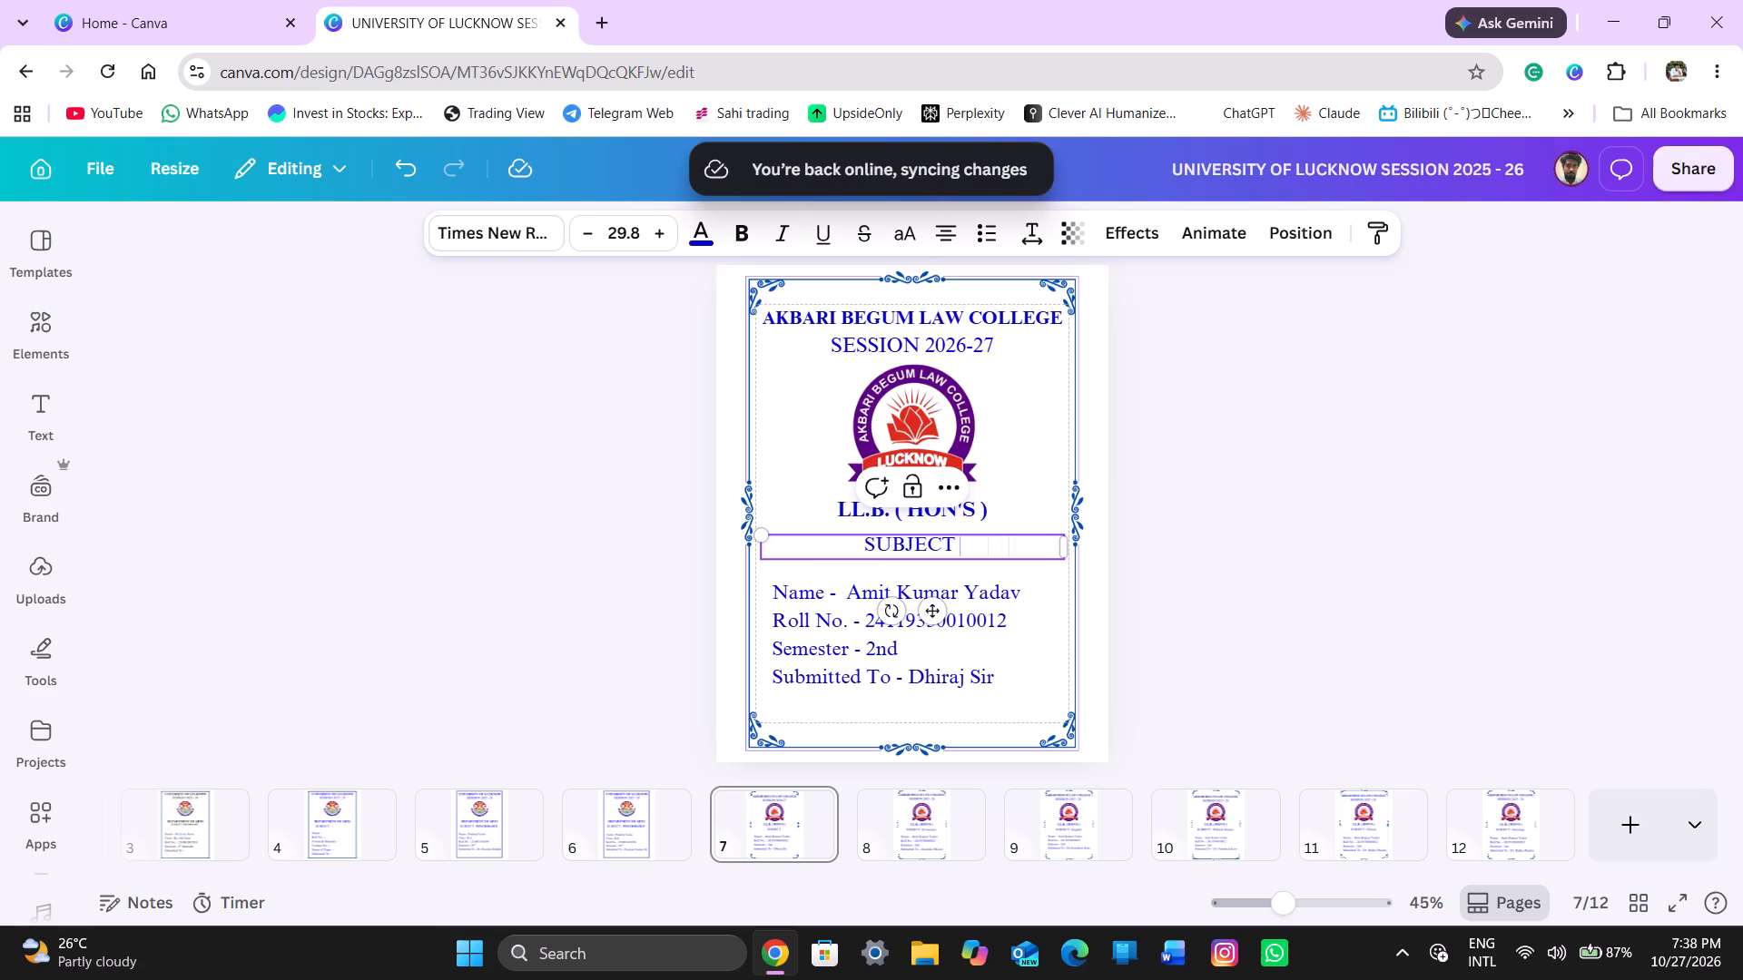
key(ctrl+z)
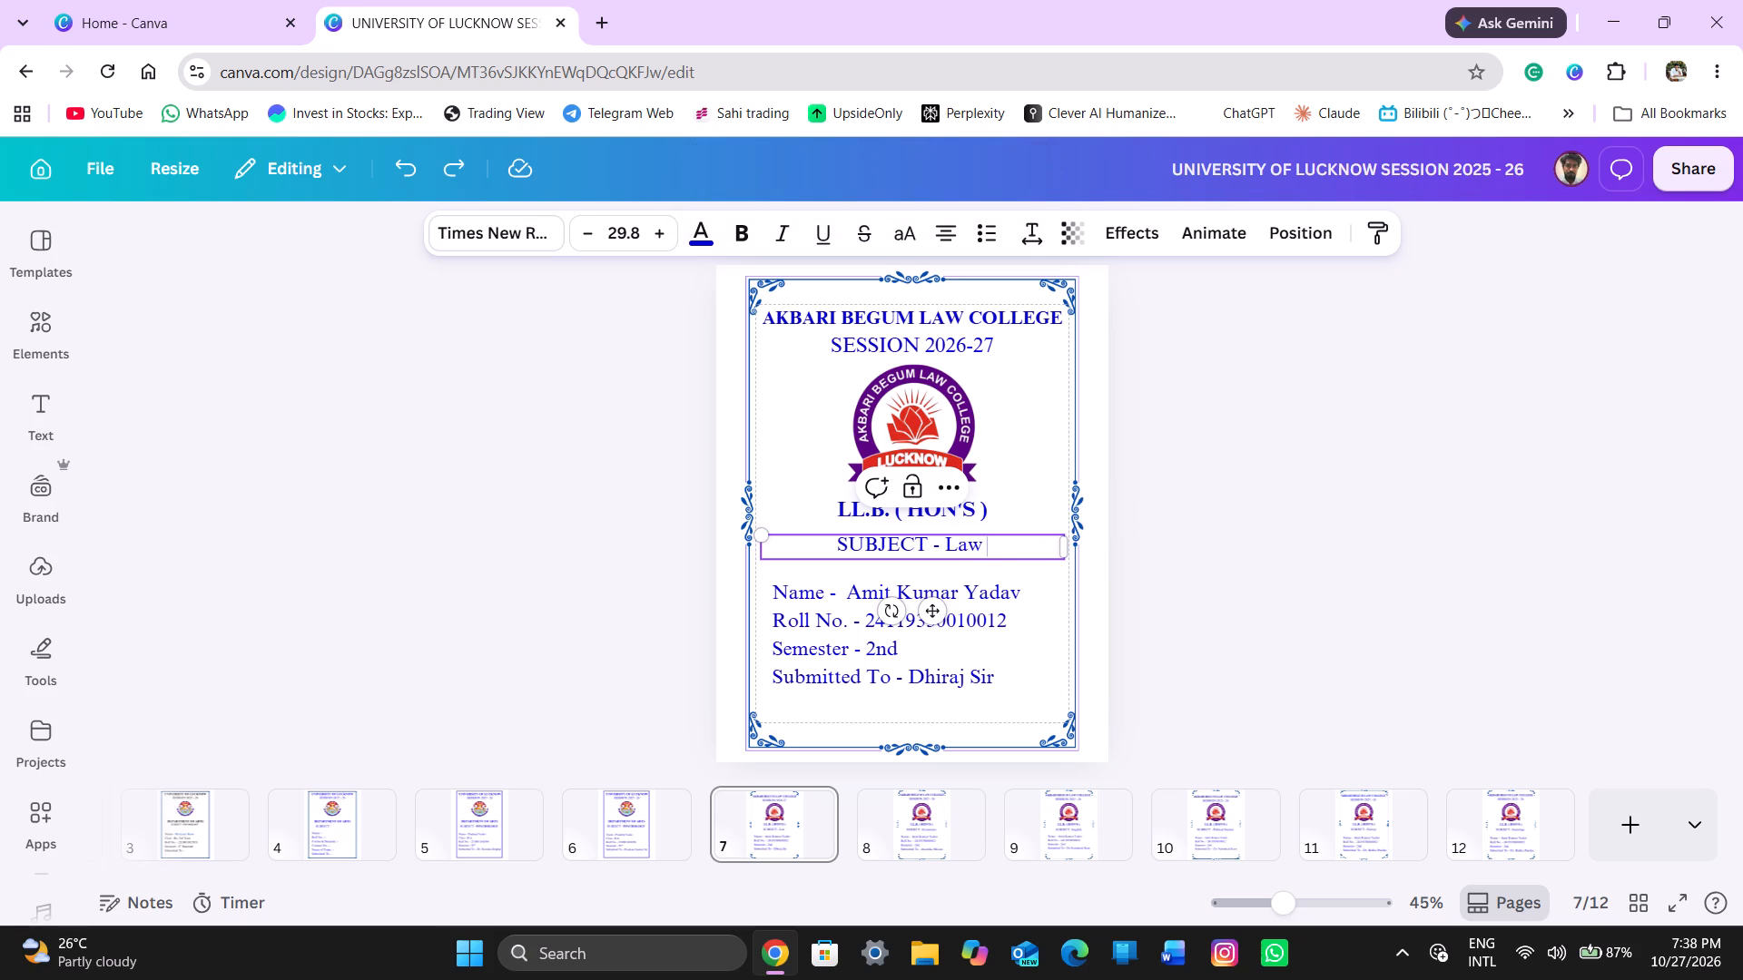
key(BackSpace)
key(BackSpace)
key(BackSpace)
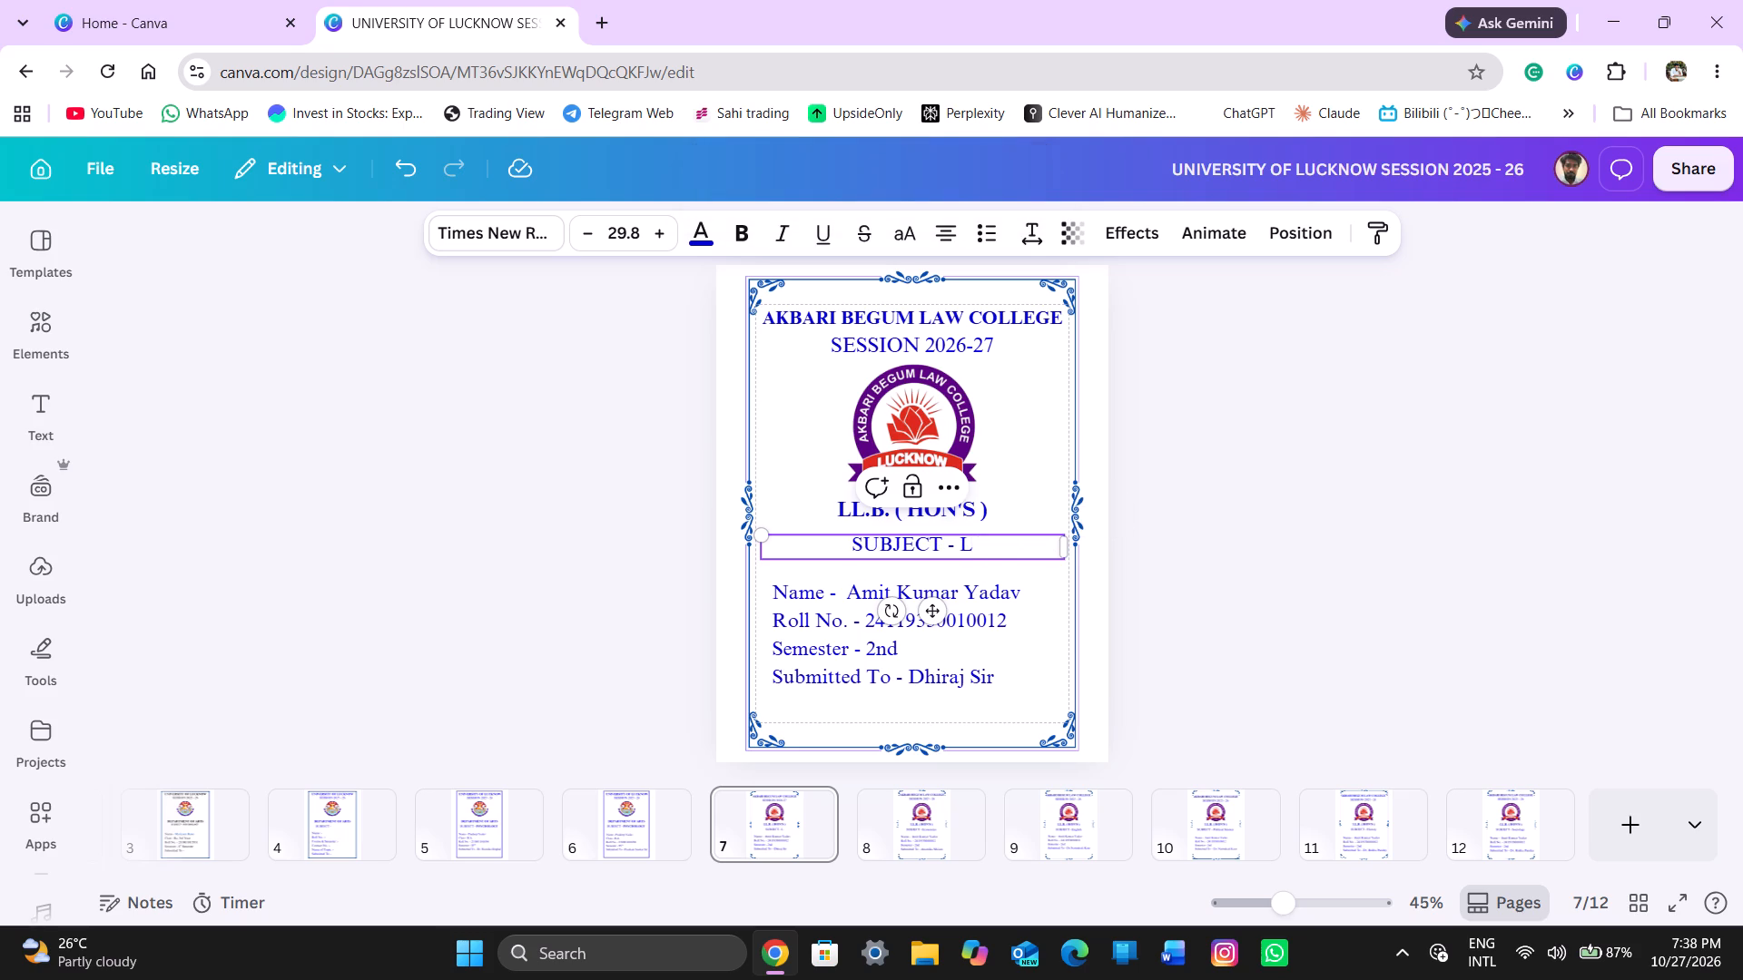
key(BackSpace)
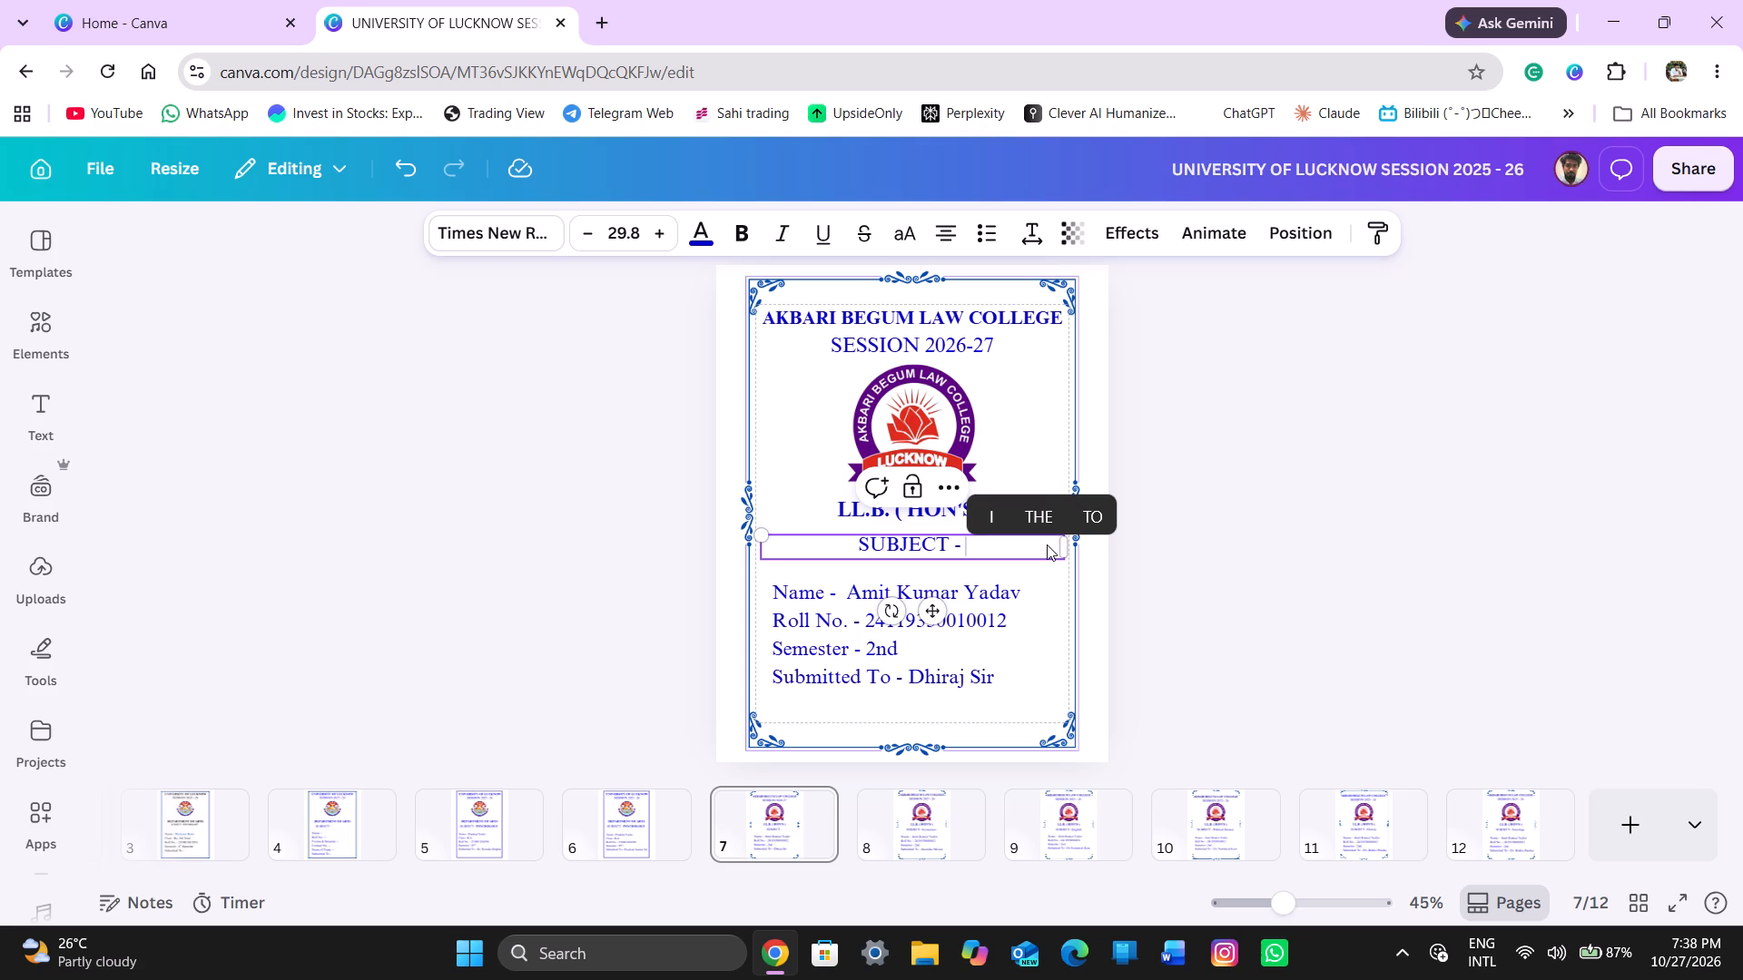
Set the semester in the student details block on page 7 to 5th.
click(910, 656)
click(910, 656)
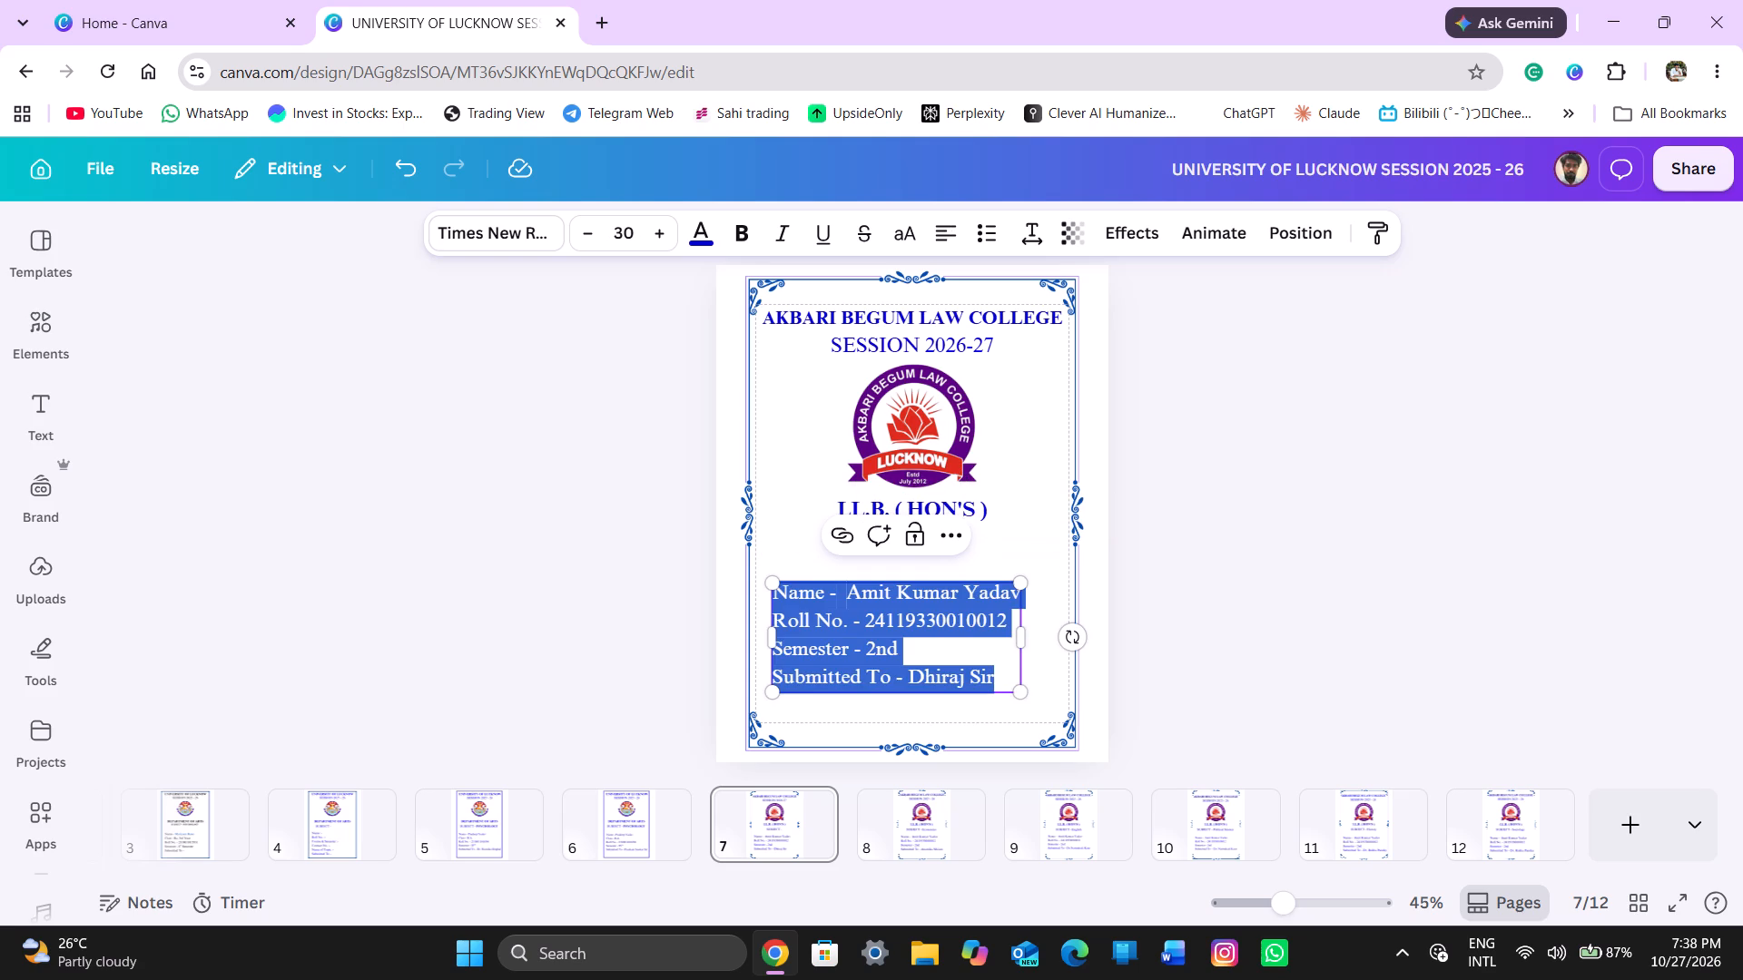
click(898, 652)
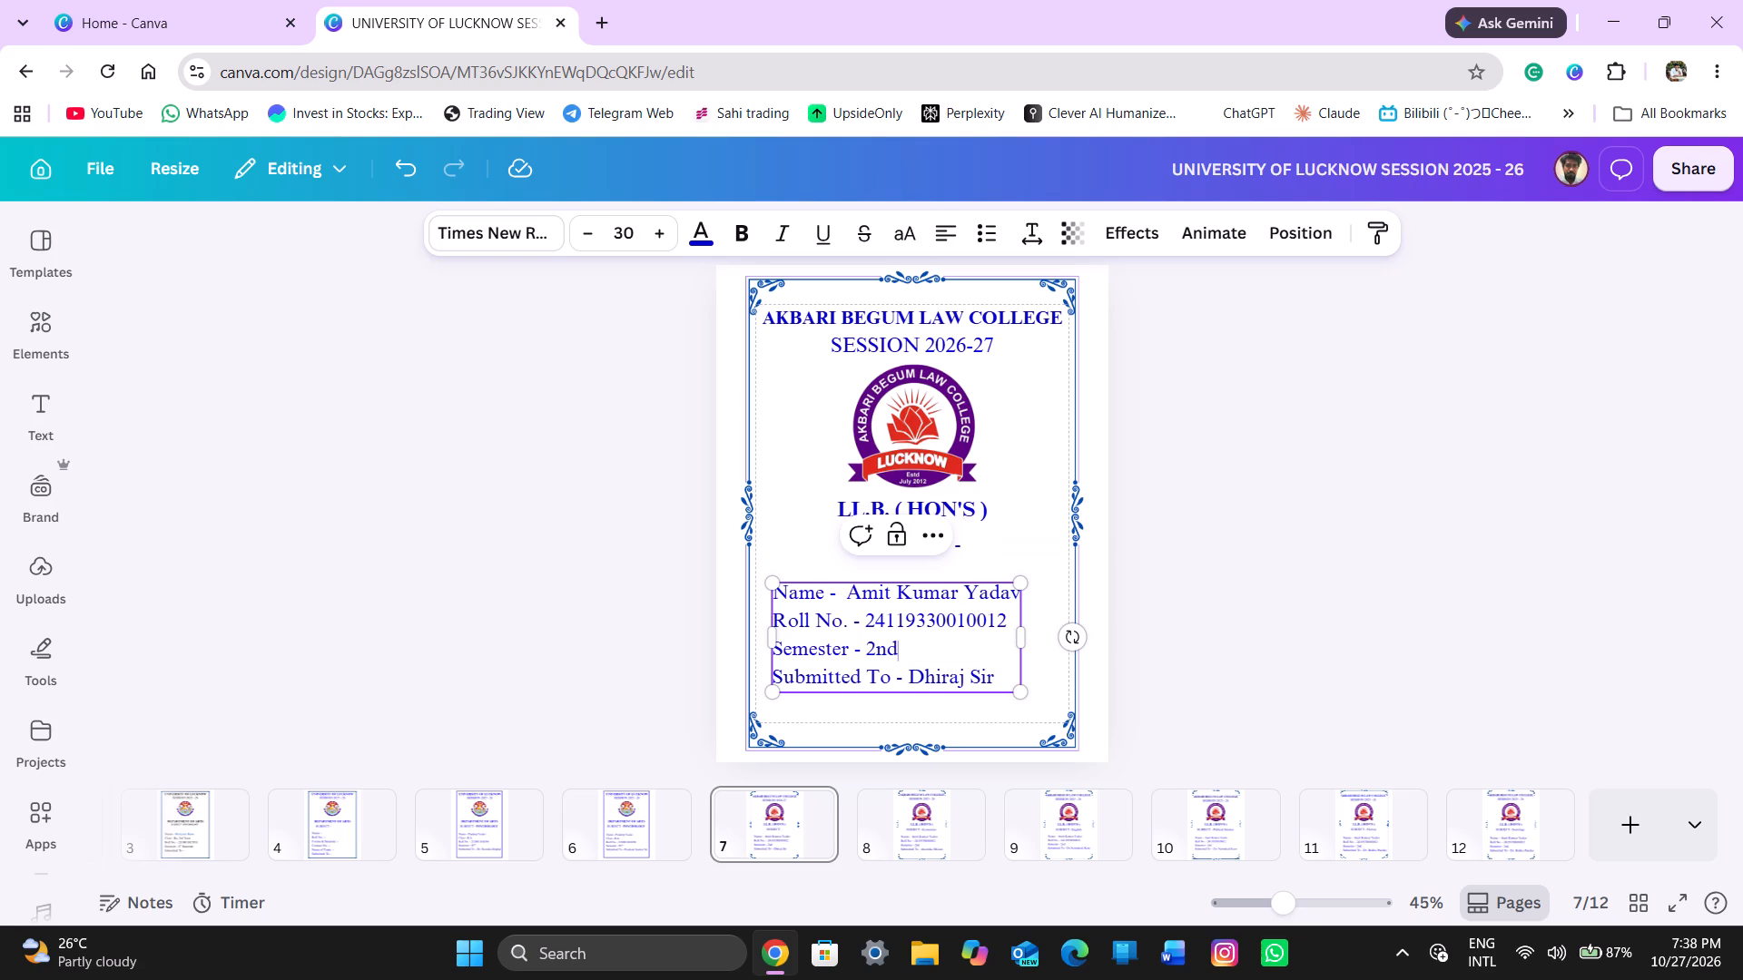
key(BackSpace)
key(BackSpace)
key(BackSpace)
key(5)
text(th)
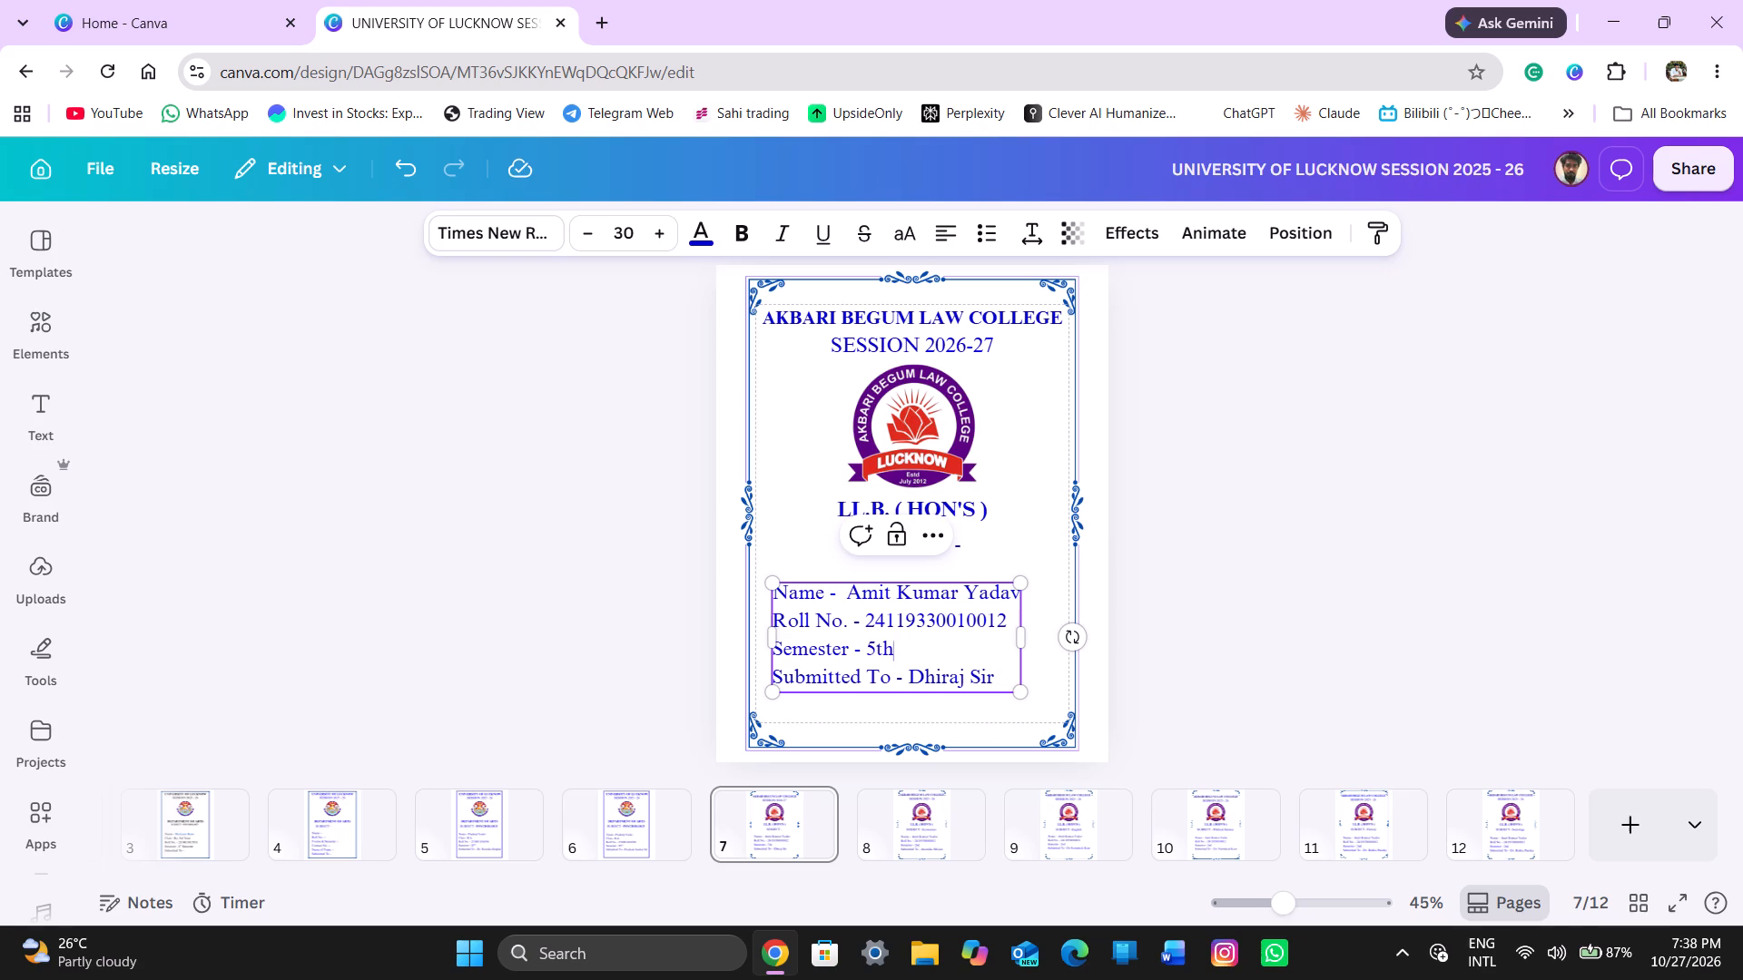
Delete the whole Submitted To line from the student details block on page 7.
click(1006, 685)
key(BackSpace)
key(BackSpace)
key(BackSpace)
key(BackSpace)
key(BackSpace)
key(BackSpace)
key(BackSpace)
key(BackSpace)
key(BackSpace)
key(BackSpace)
key(BackSpace)
key(BackSpace)
key(BackSpace)
key(BackSpace)
key(BackSpace)
key(BackSpace)
key(BackSpace)
key(BackSpace)
key(BackSpace)
key(BackSpace)
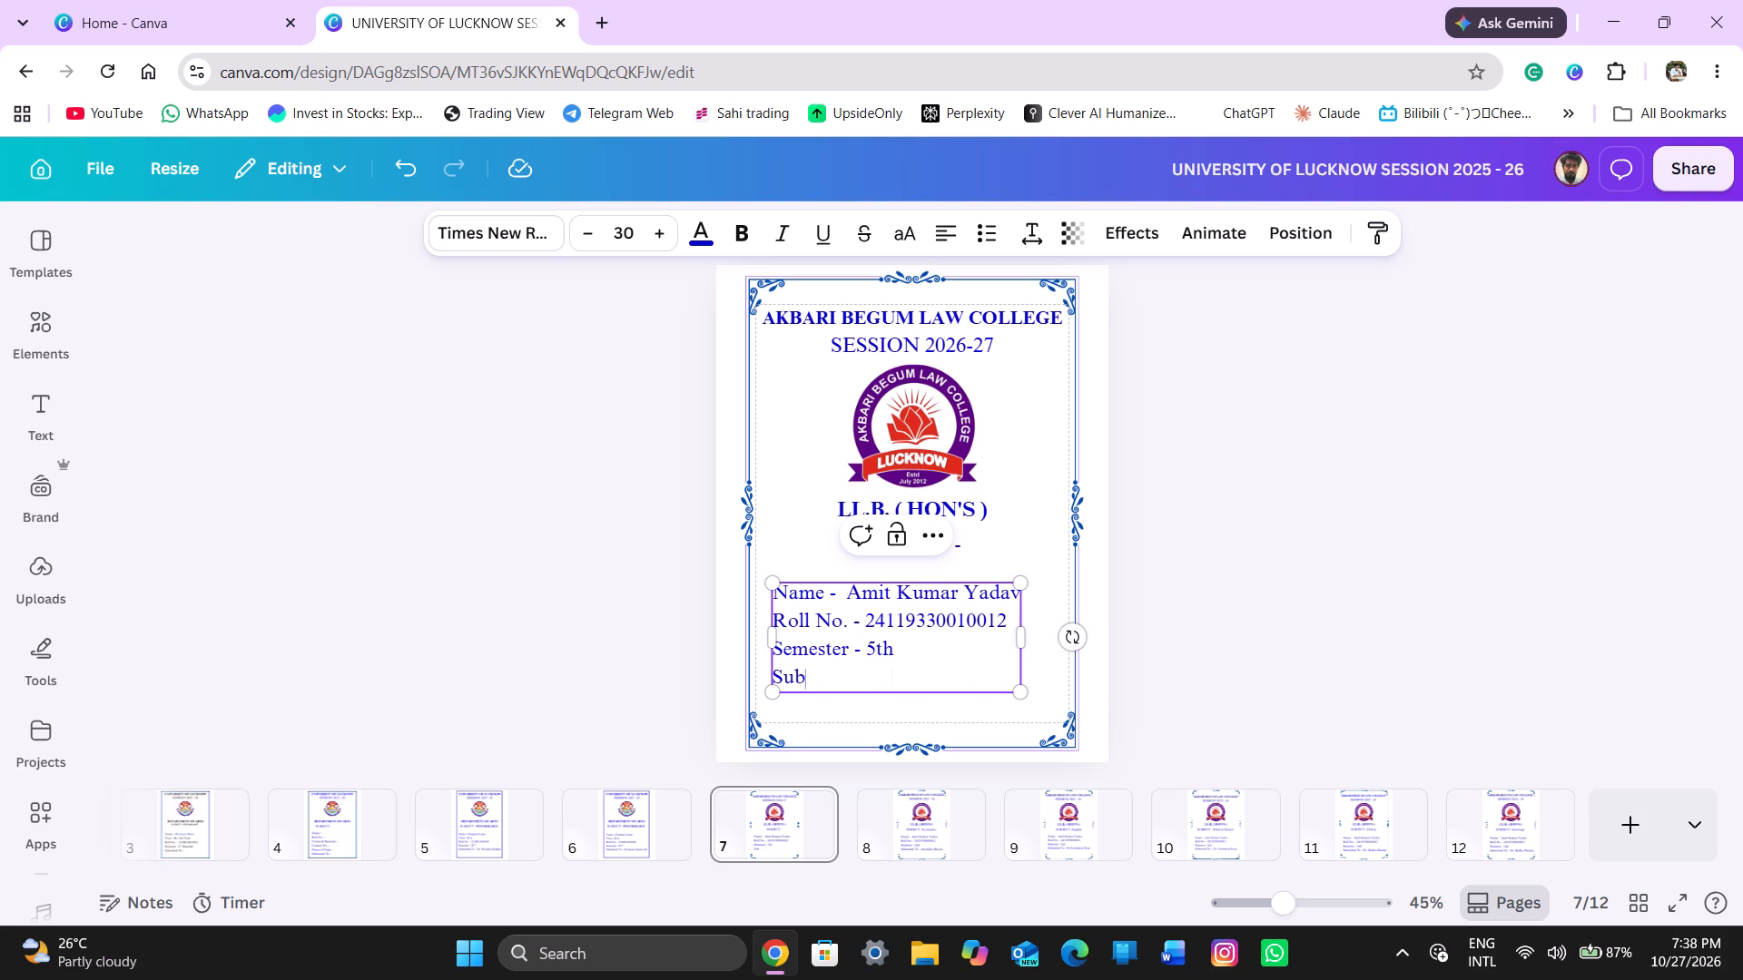
key(BackSpace)
key(BackSpace)
key(BackSpace)
key(BackSpace)
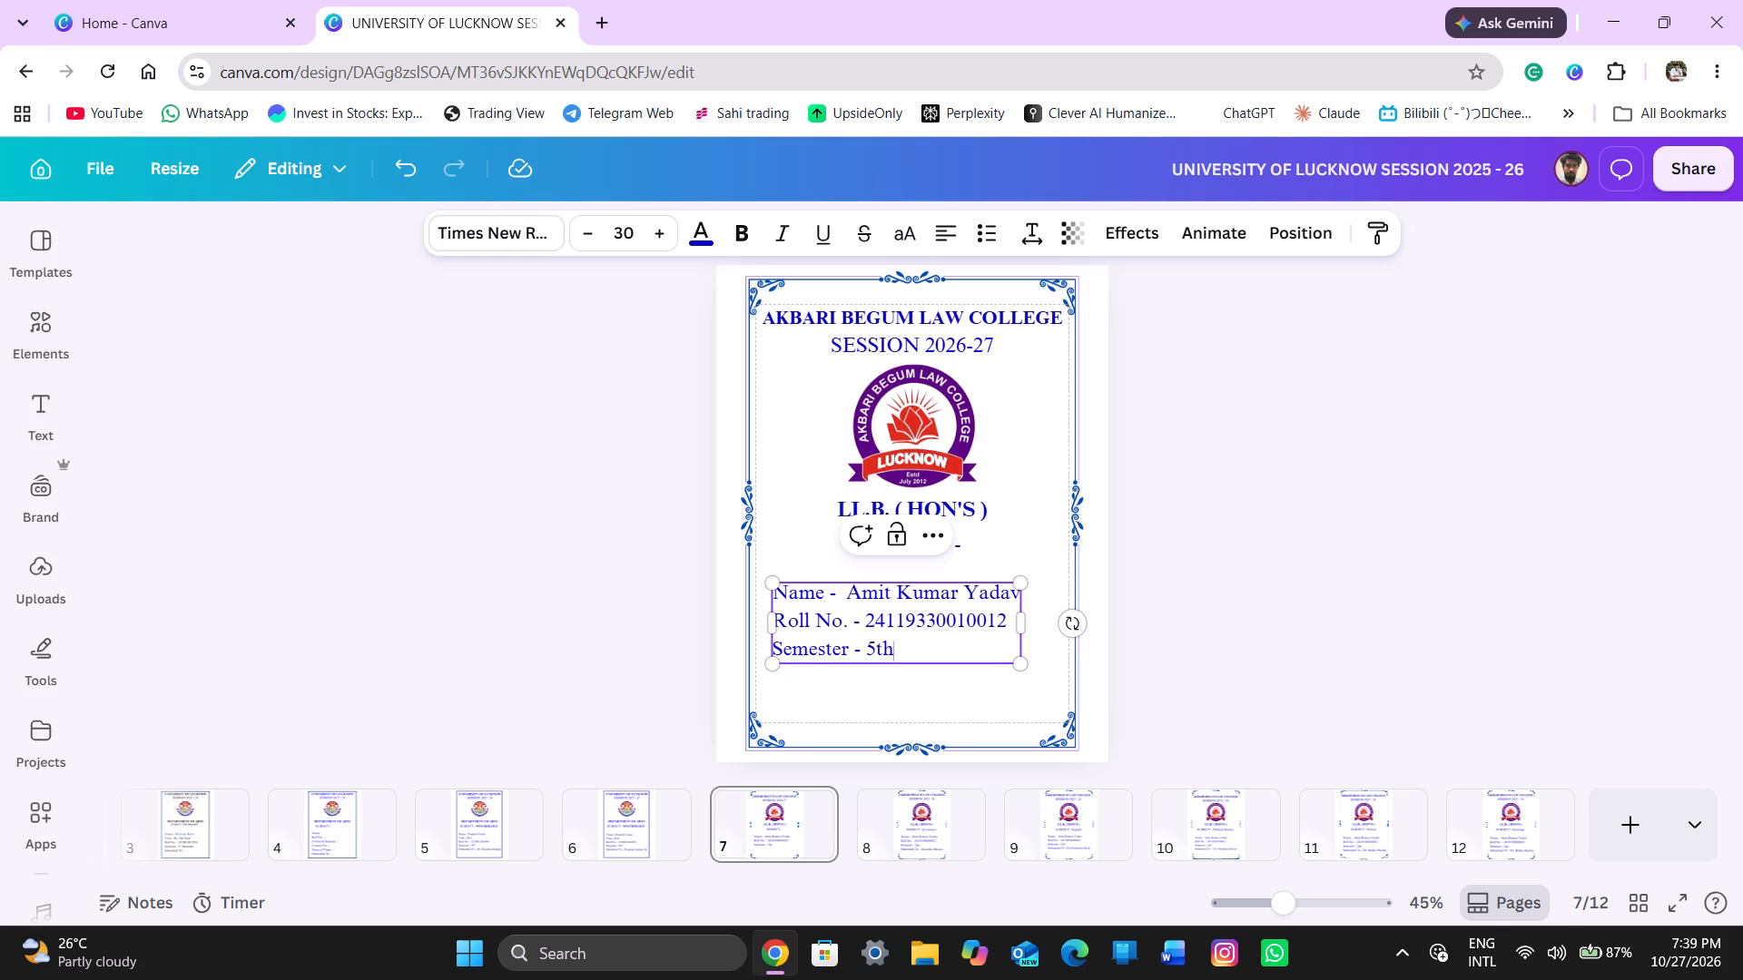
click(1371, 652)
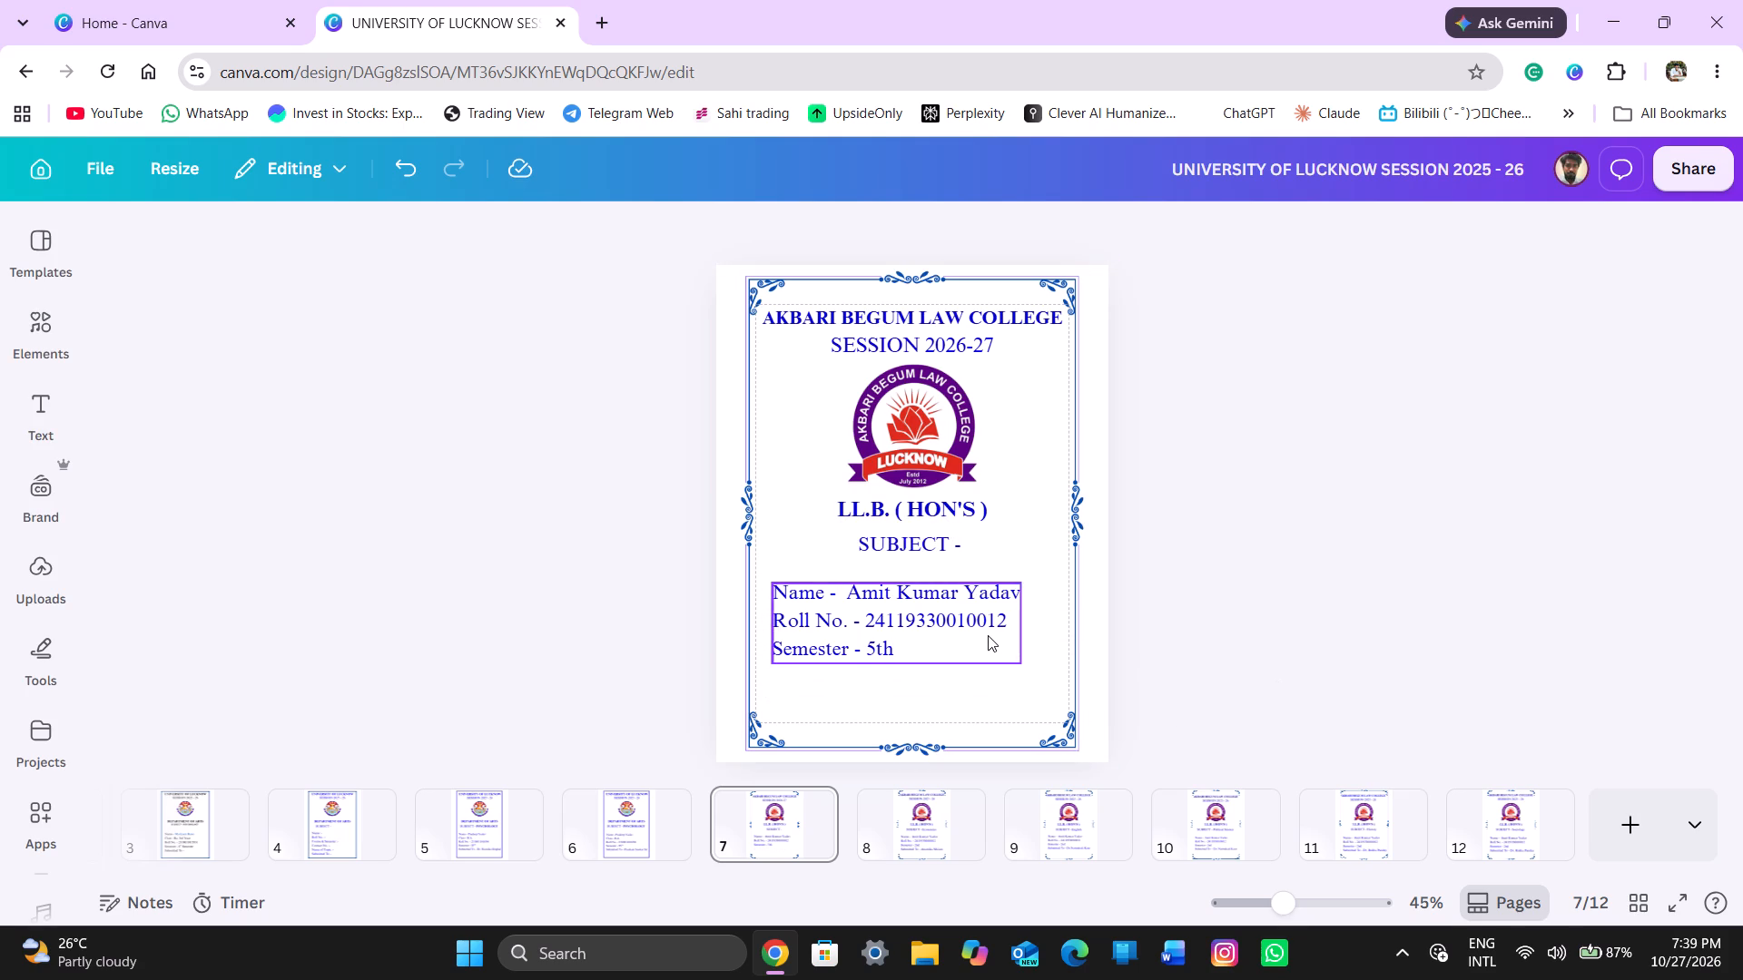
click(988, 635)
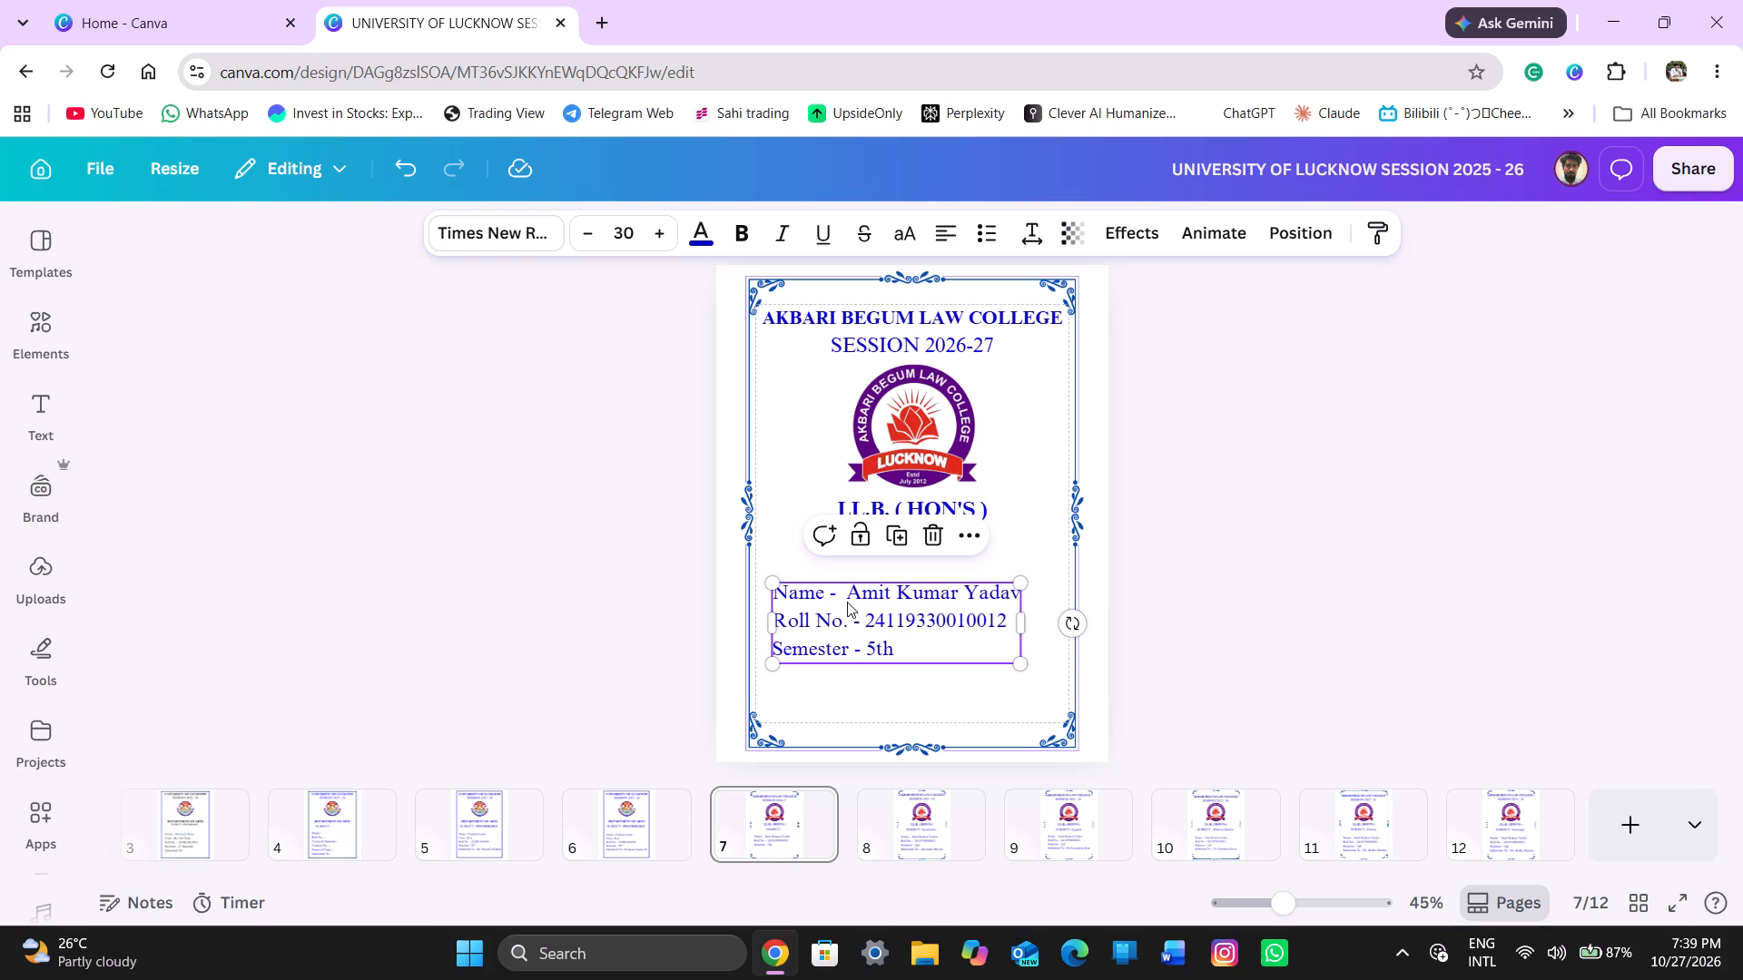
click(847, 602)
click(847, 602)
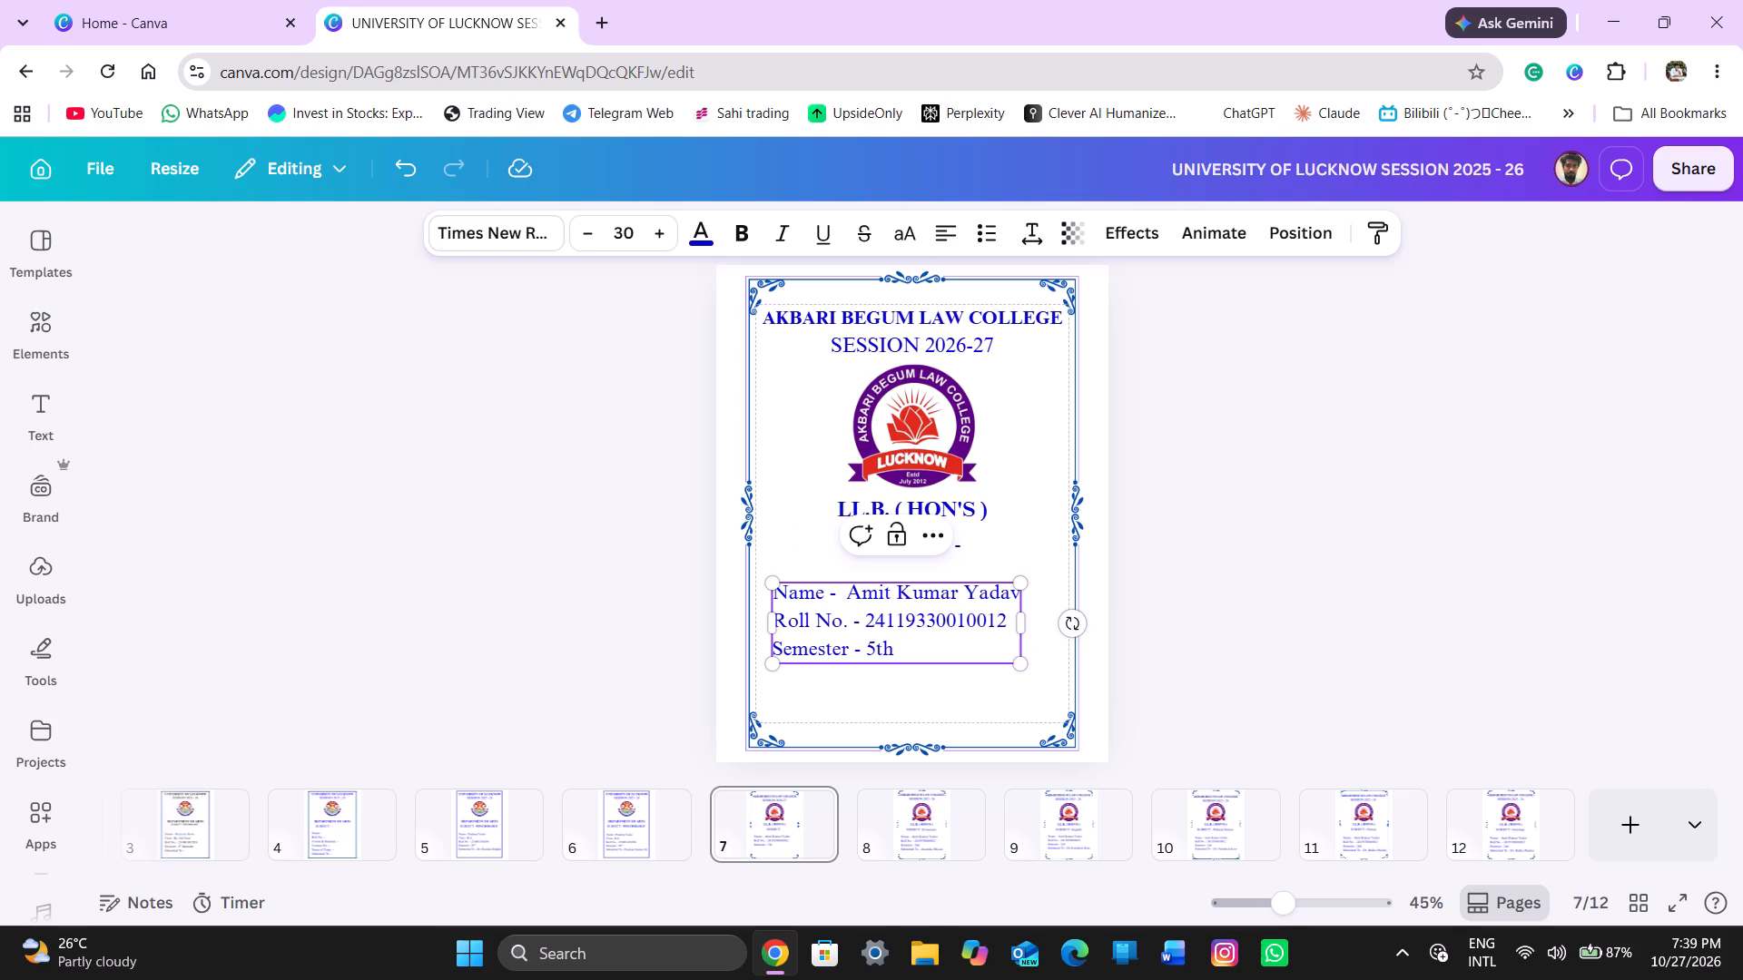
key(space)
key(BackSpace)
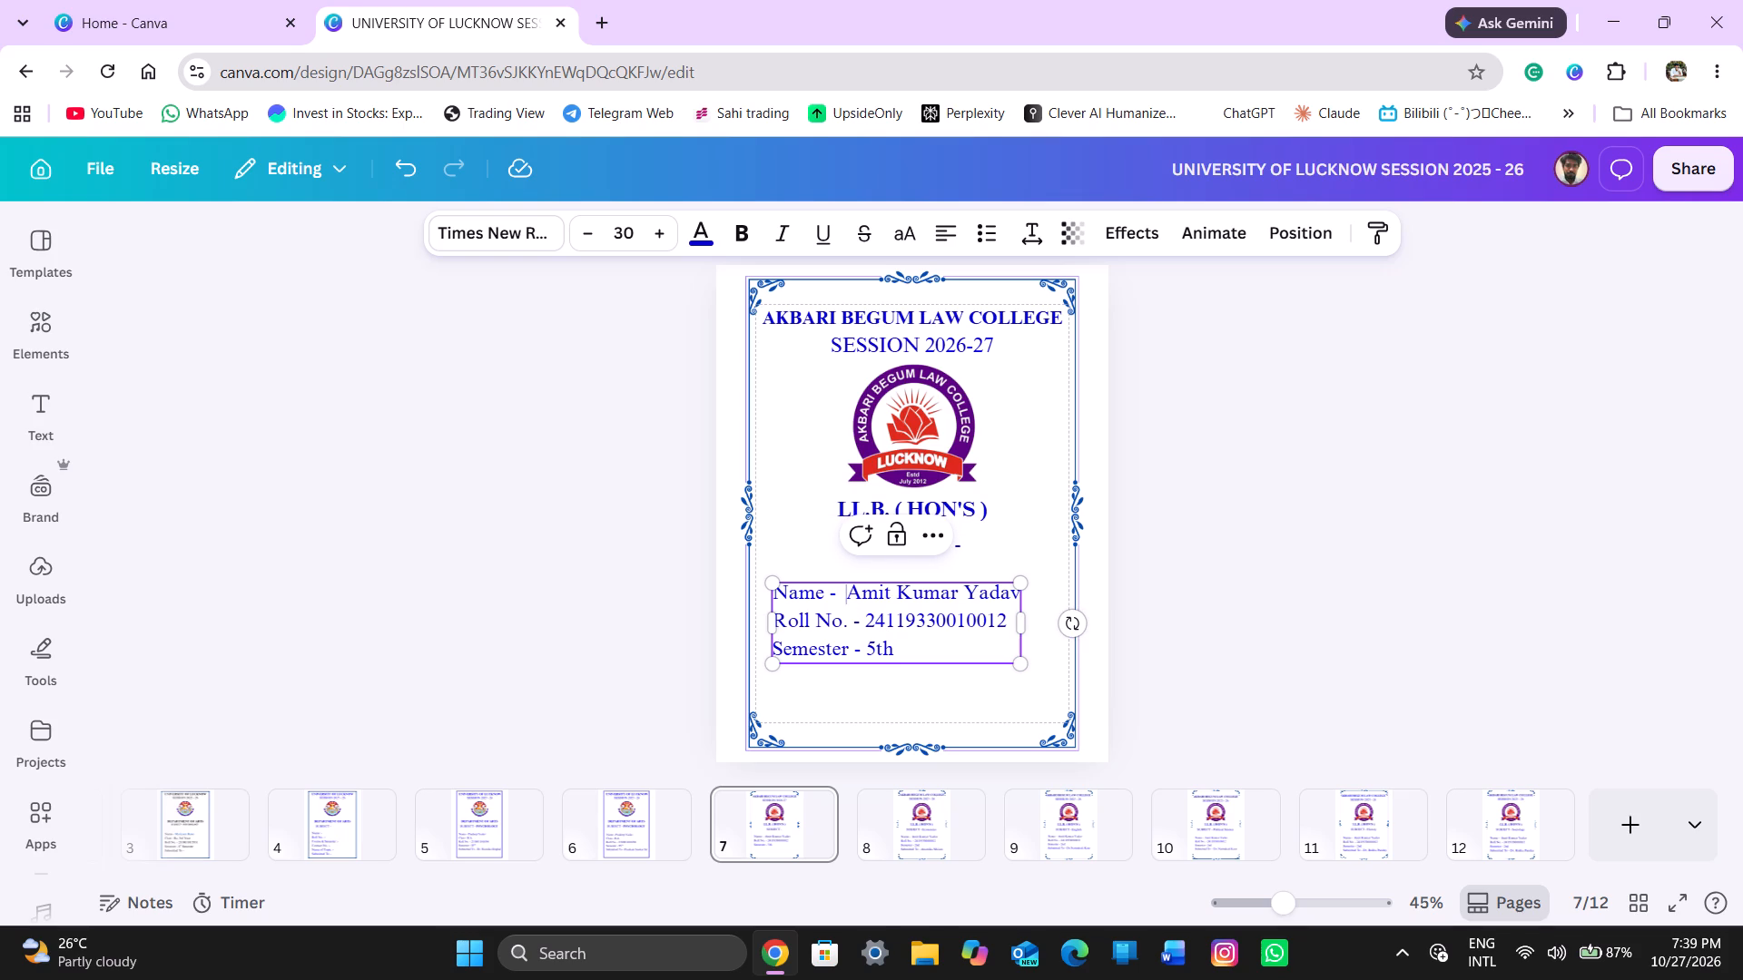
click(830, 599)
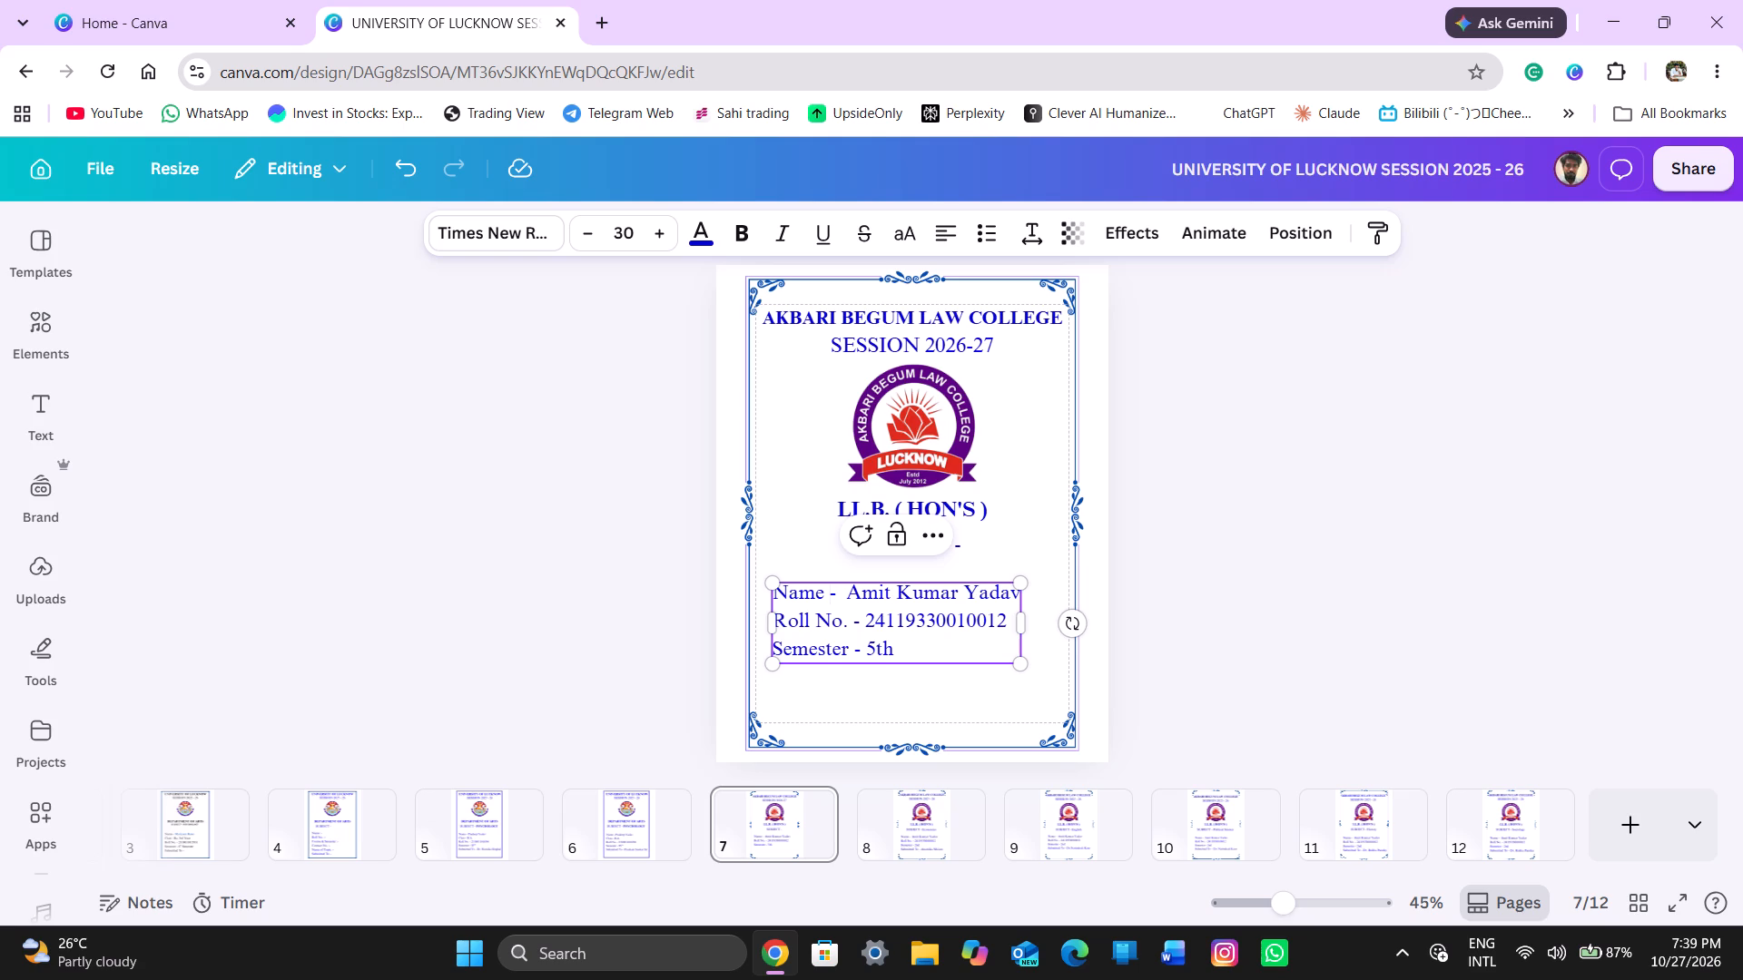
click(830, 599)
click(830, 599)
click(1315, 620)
Move the student details block on page 7 down by about one text line and slightly to the right.
click(939, 615)
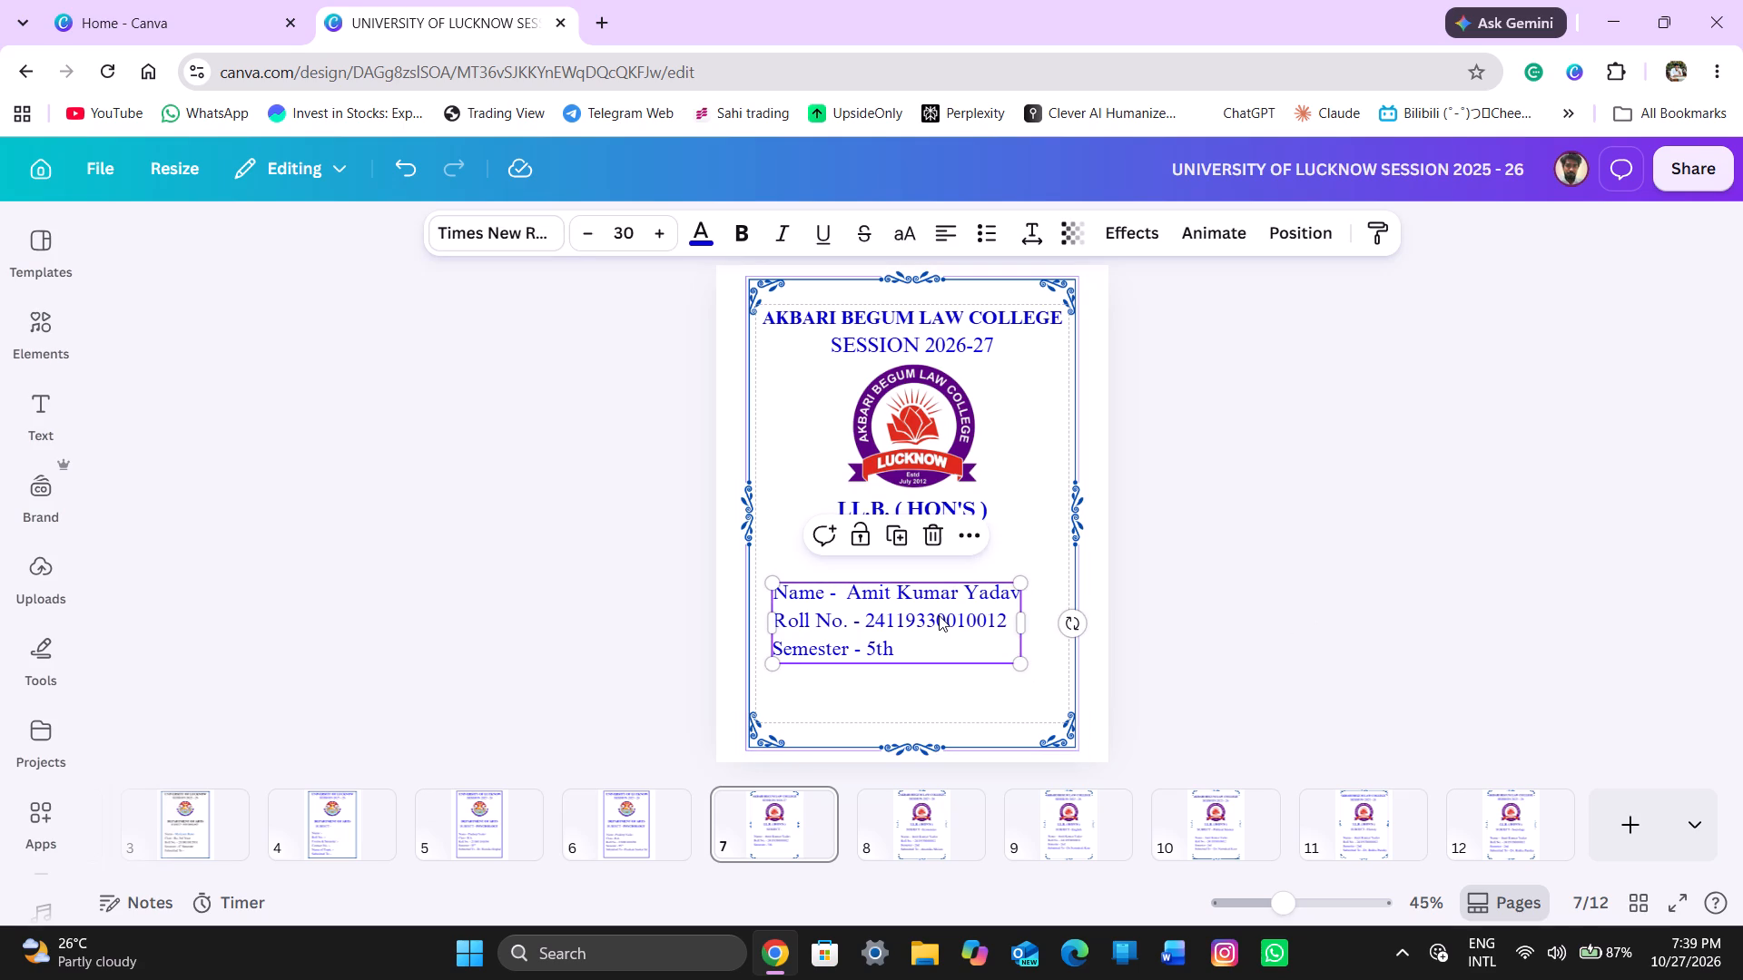
key(Down)
key(Down)
key(Down)
key(Down)
key(Down)
key(Down)
key(Down)
key(Down)
key(Down)
key(Down)
key(Down)
key(Down)
key(Down)
key(Down)
key(Down)
key(Down)
key(Down)
key(Down)
key(Up)
key(Up)
key(Up)
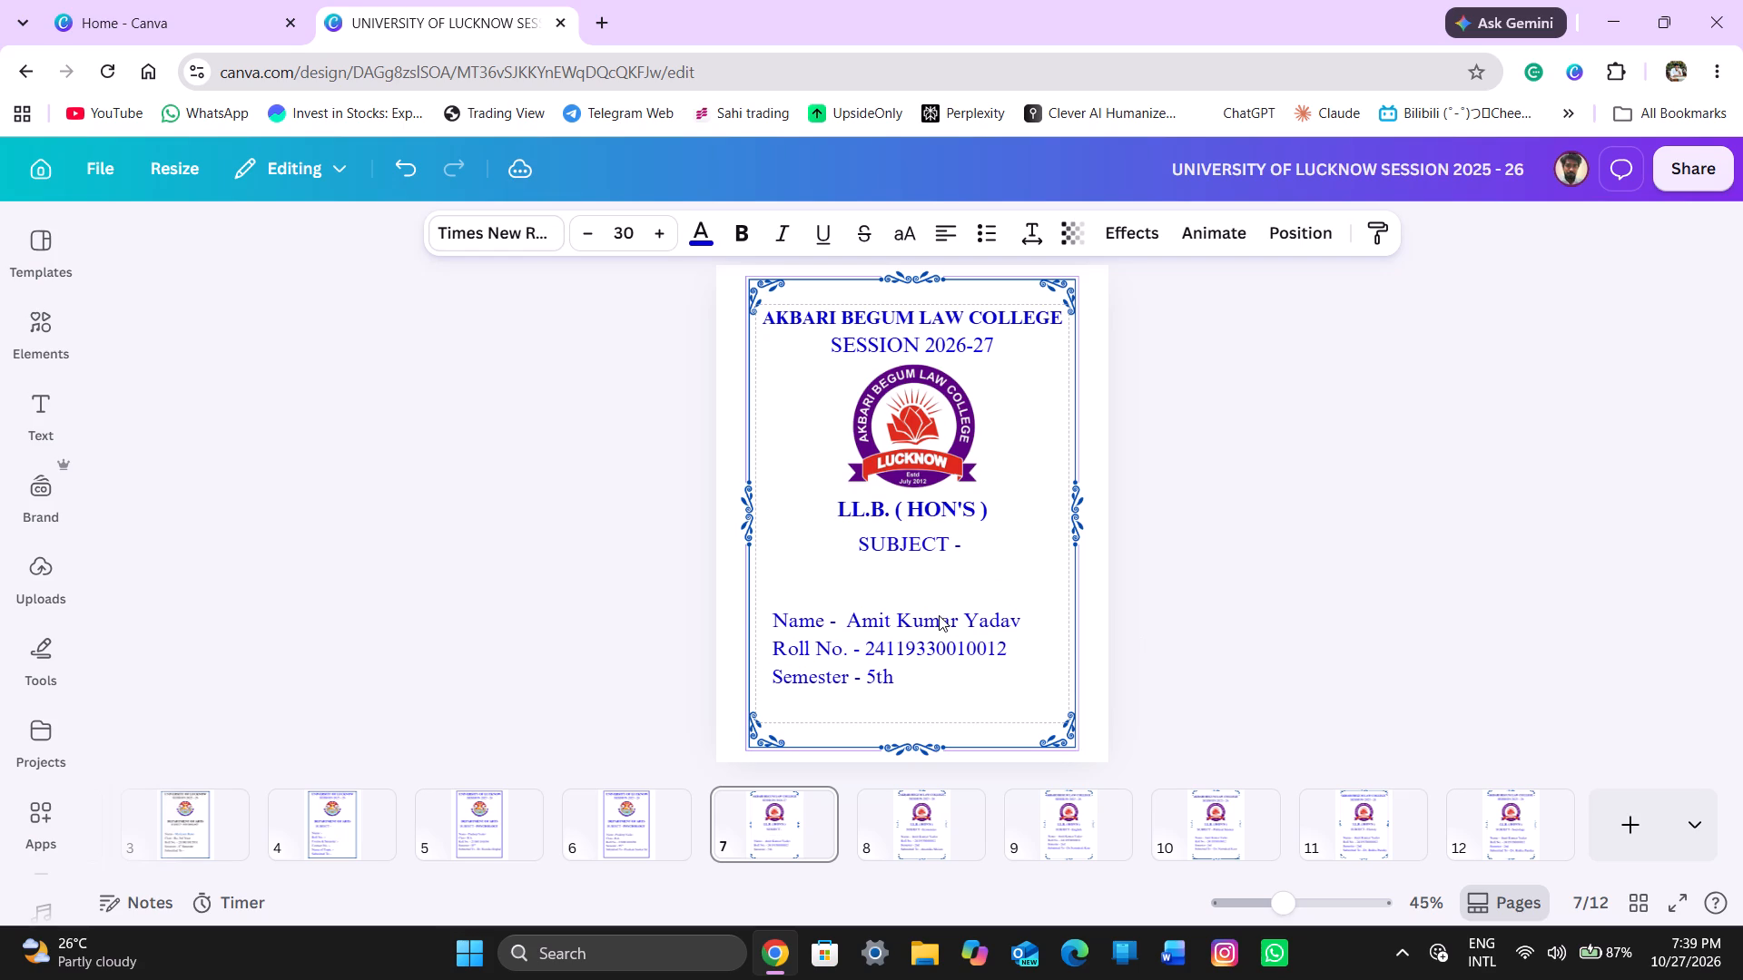
key(Right)
key(Right)
key(Right)
key(Right)
key(Right)
key(Right)
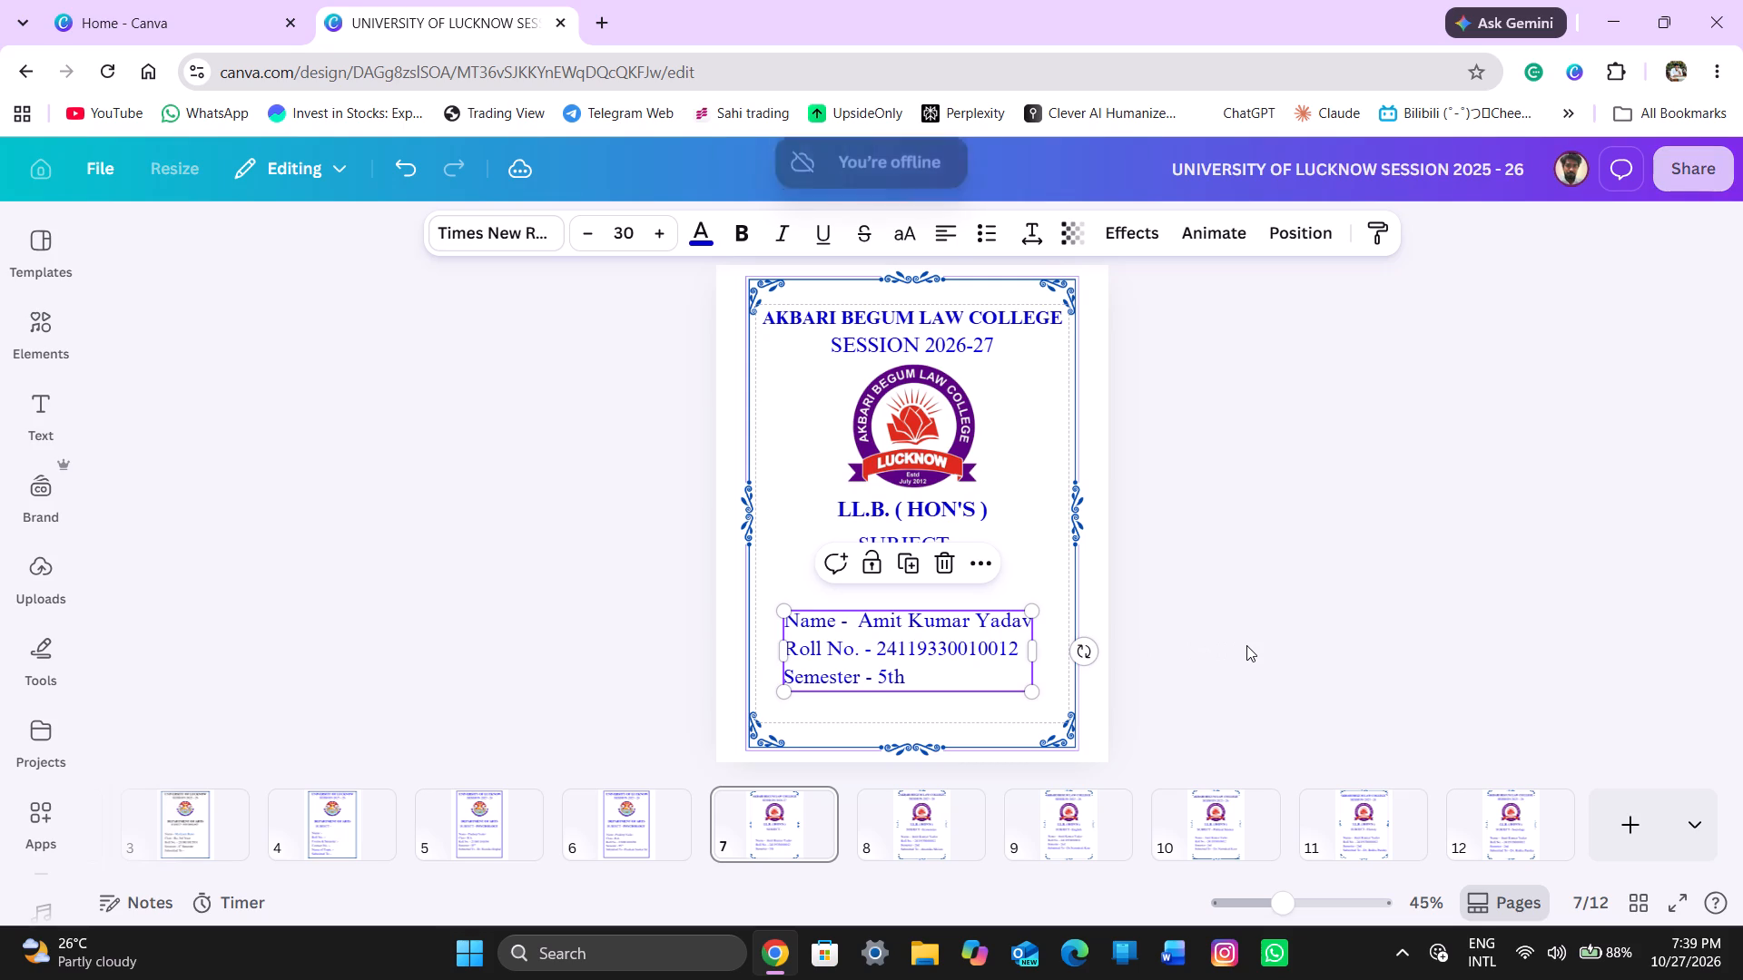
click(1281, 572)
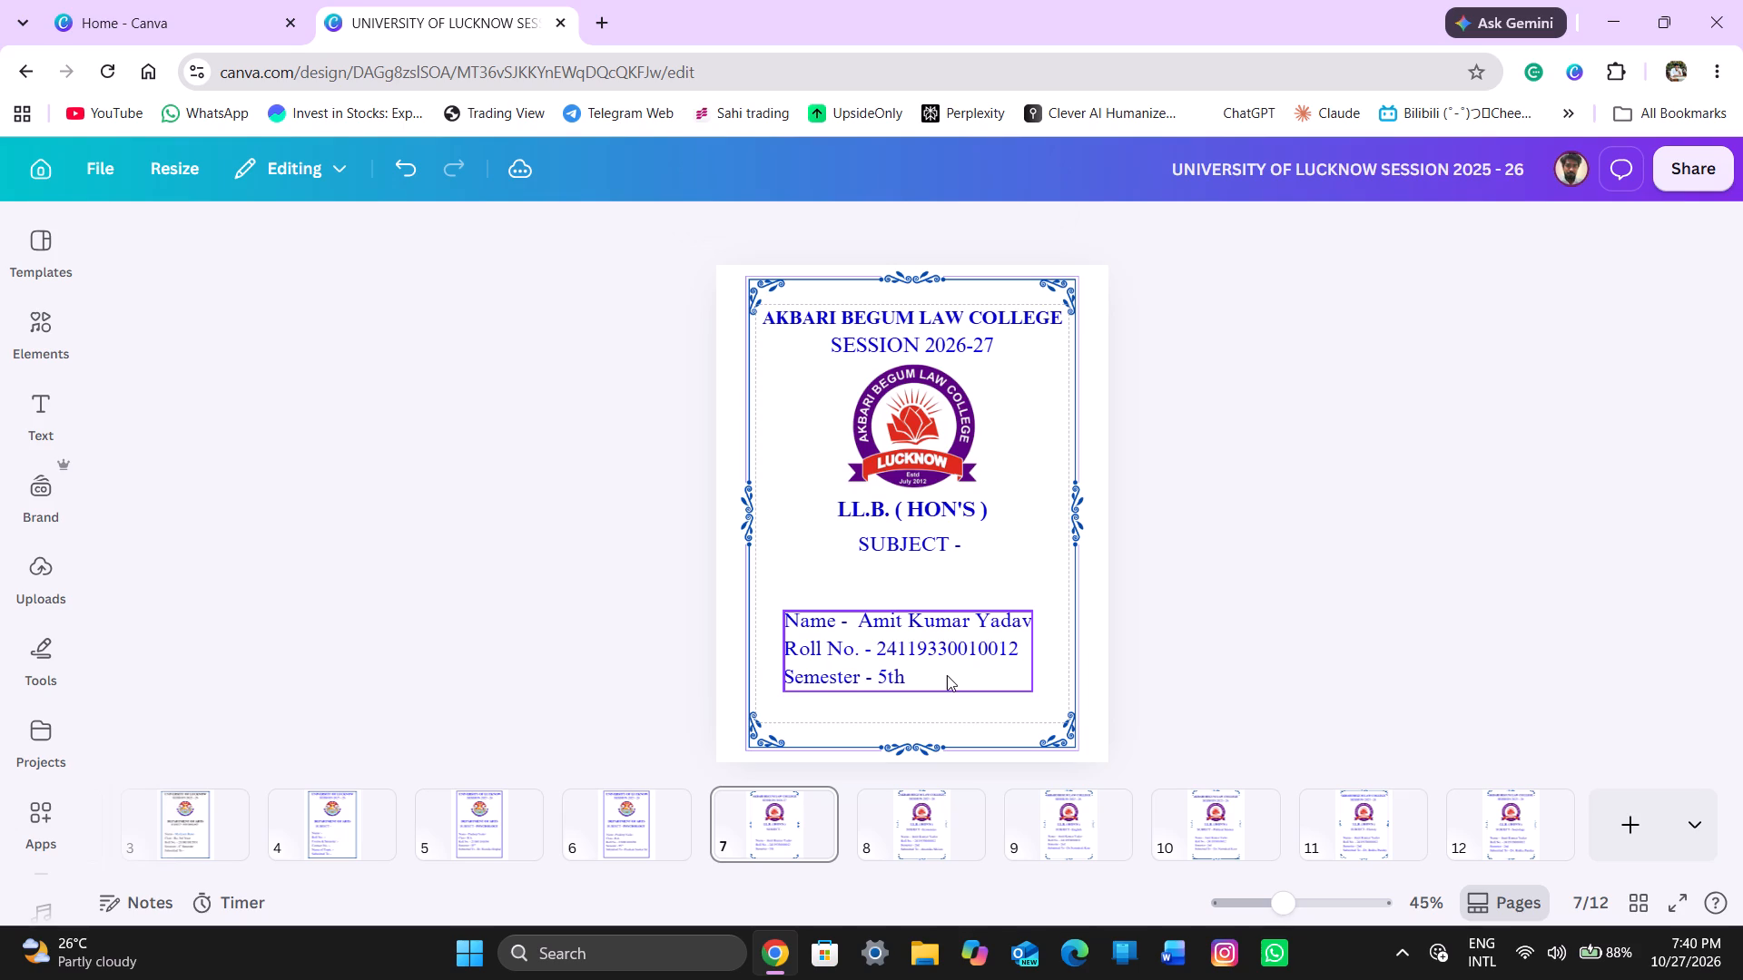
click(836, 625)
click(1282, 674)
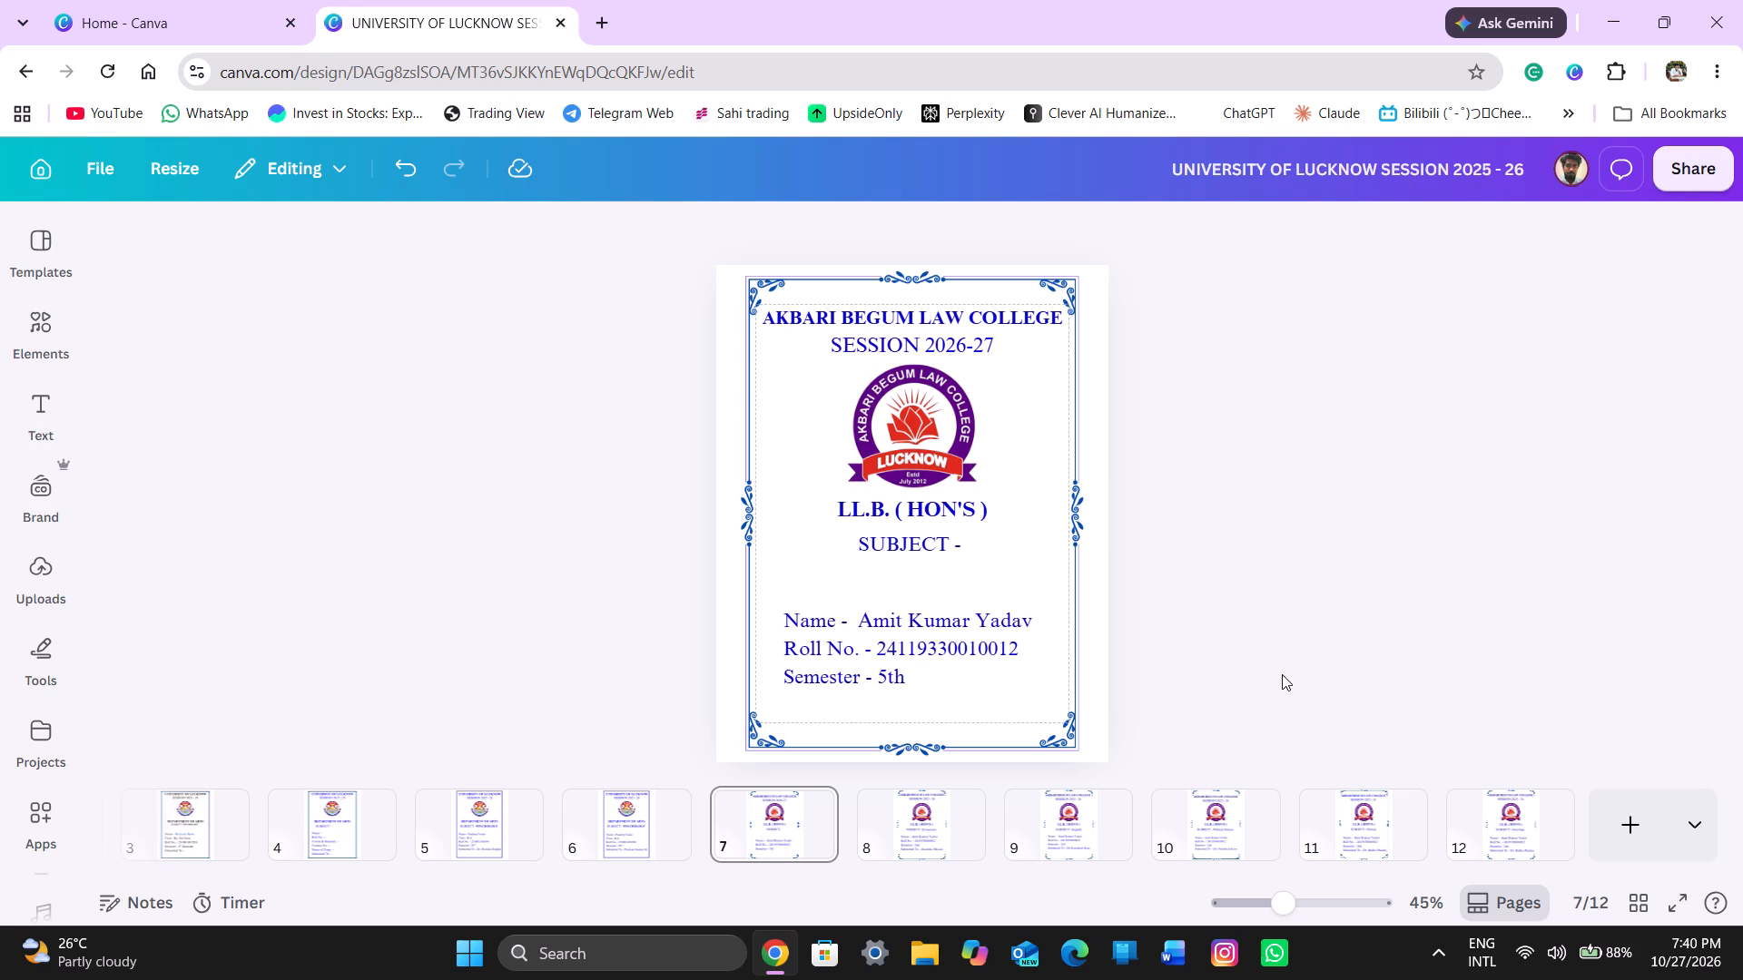
Complete the subject line on the page 7 cover as SUBJECT - Civil Procedure Code.
click(995, 542)
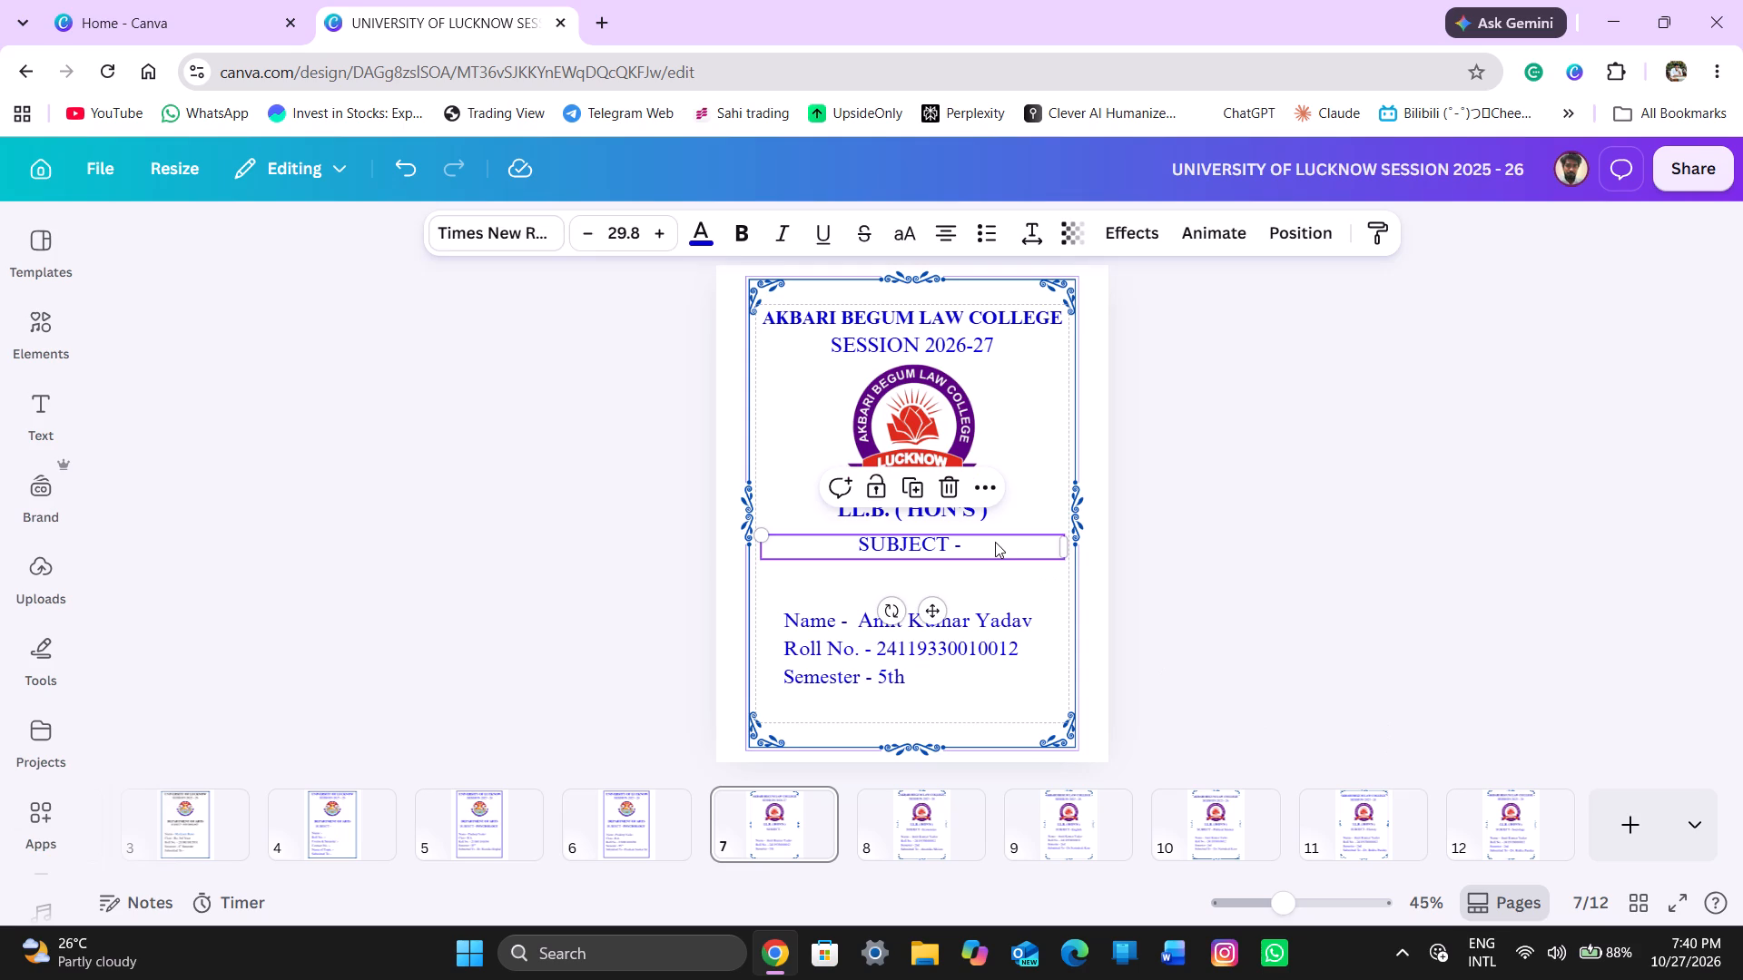
click(995, 542)
text(Civil)
key(space)
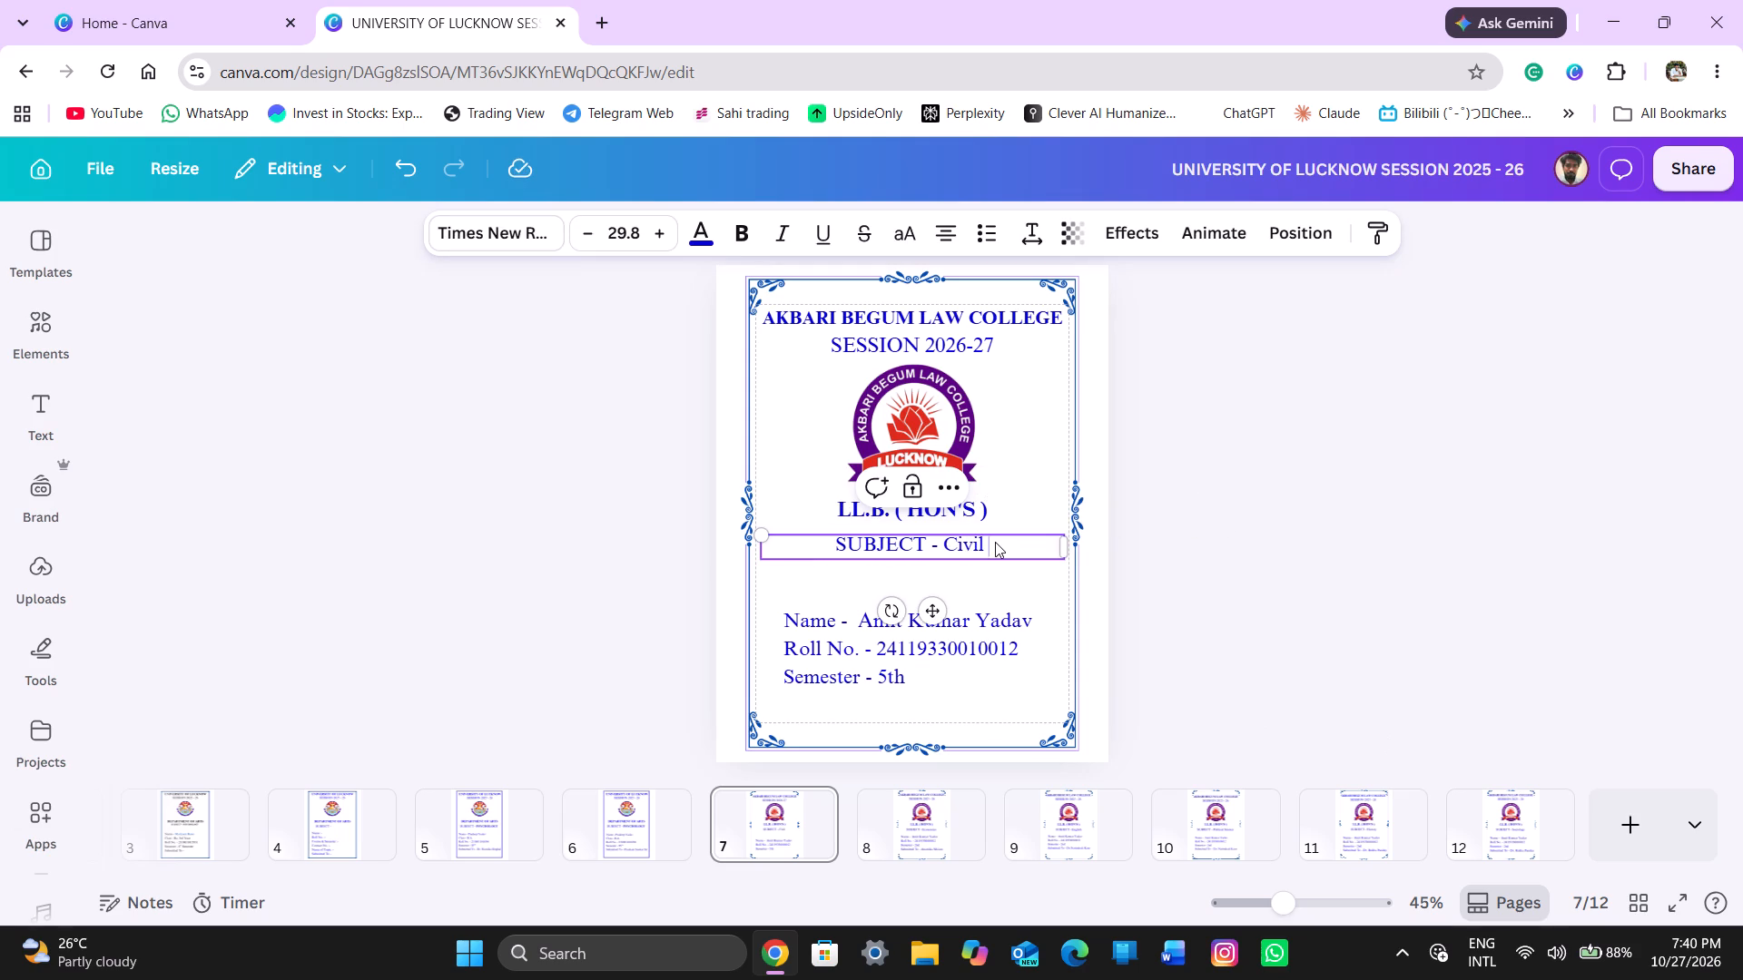
key(ctrl+p)
text(ro)
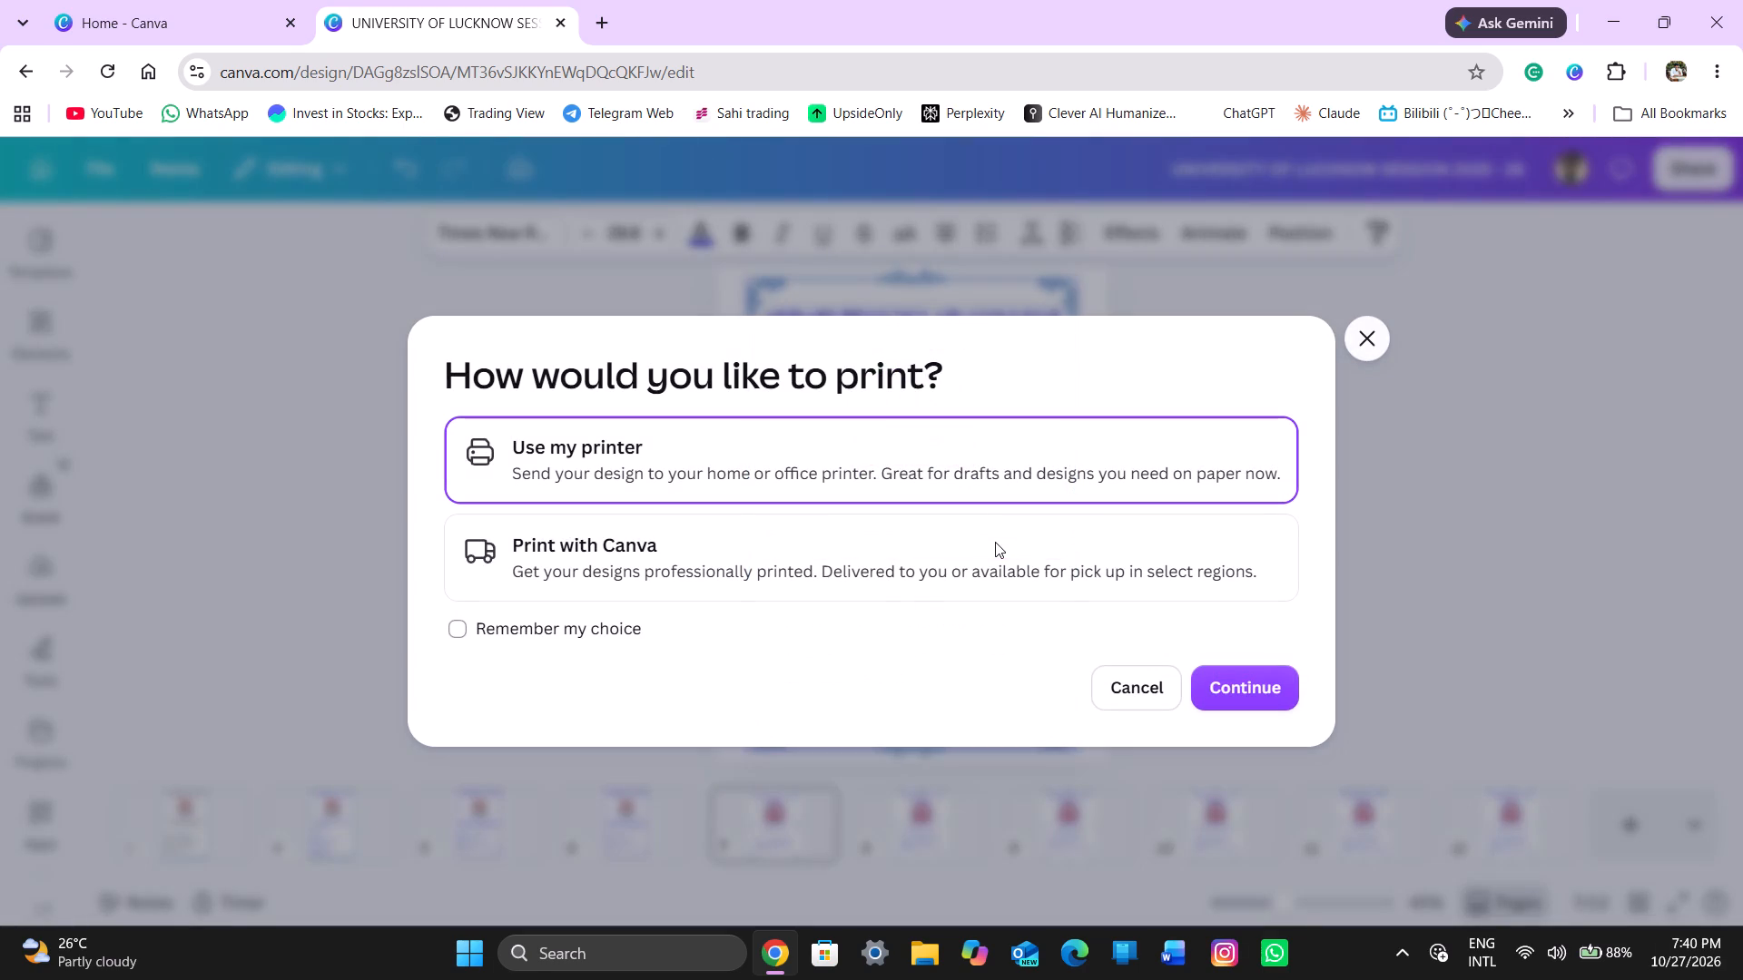
click(1382, 348)
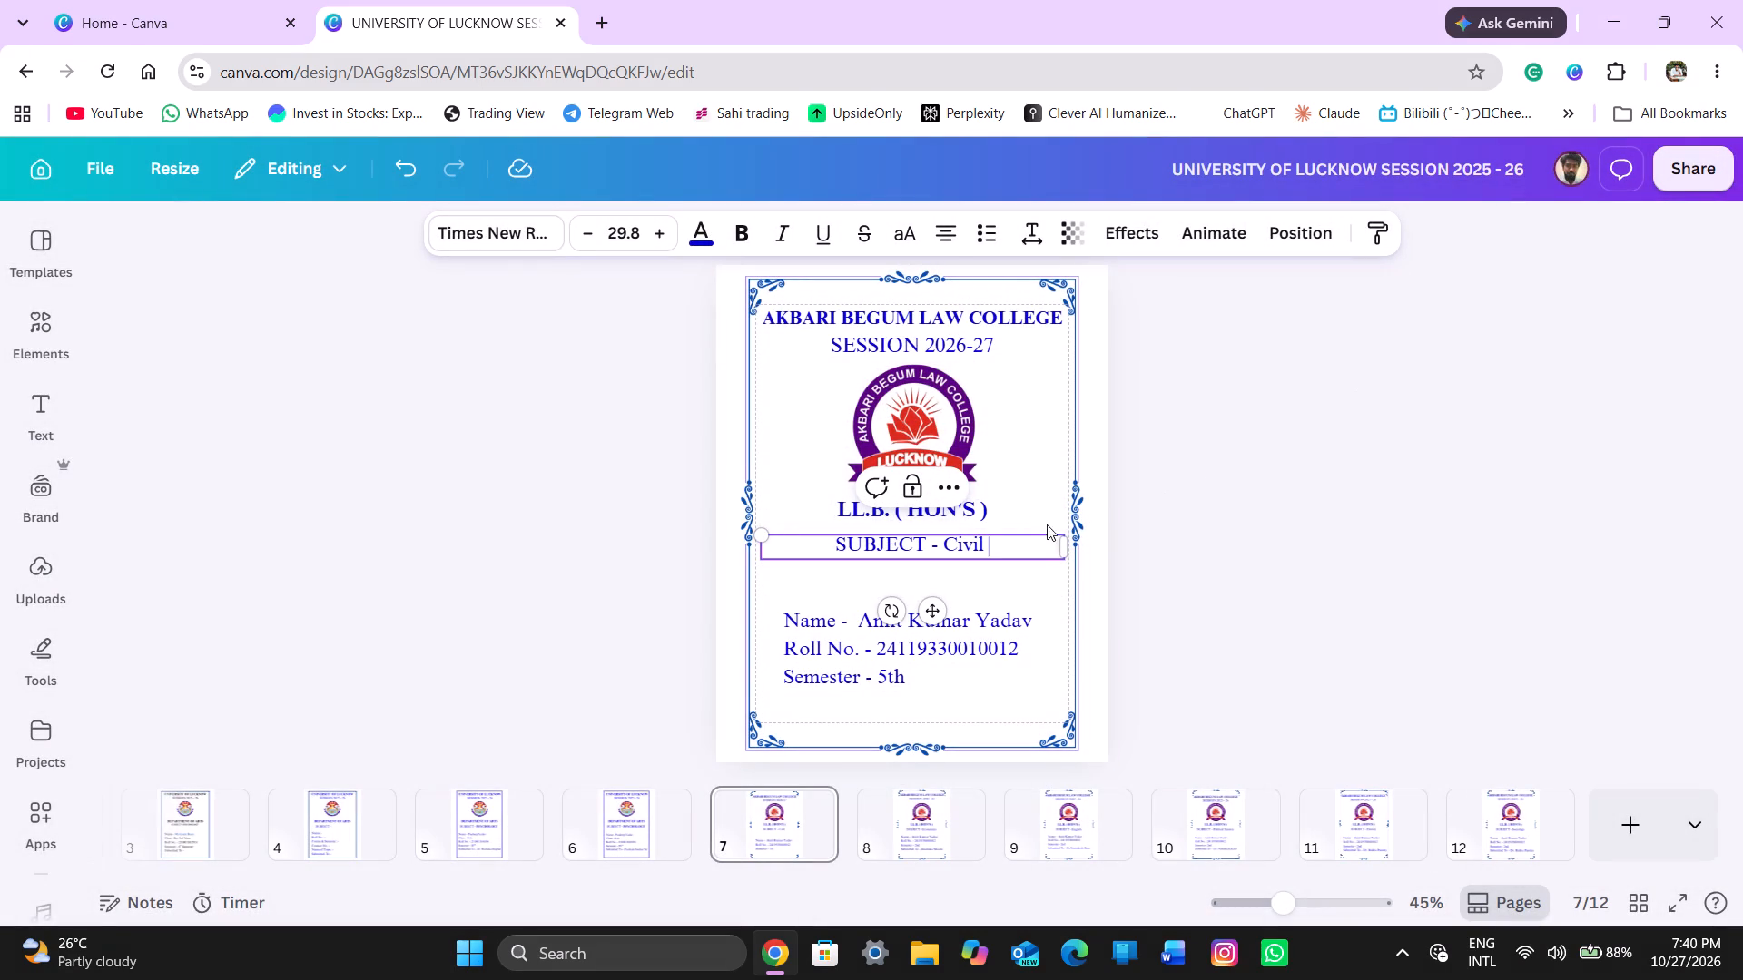
key(ctrl+p)
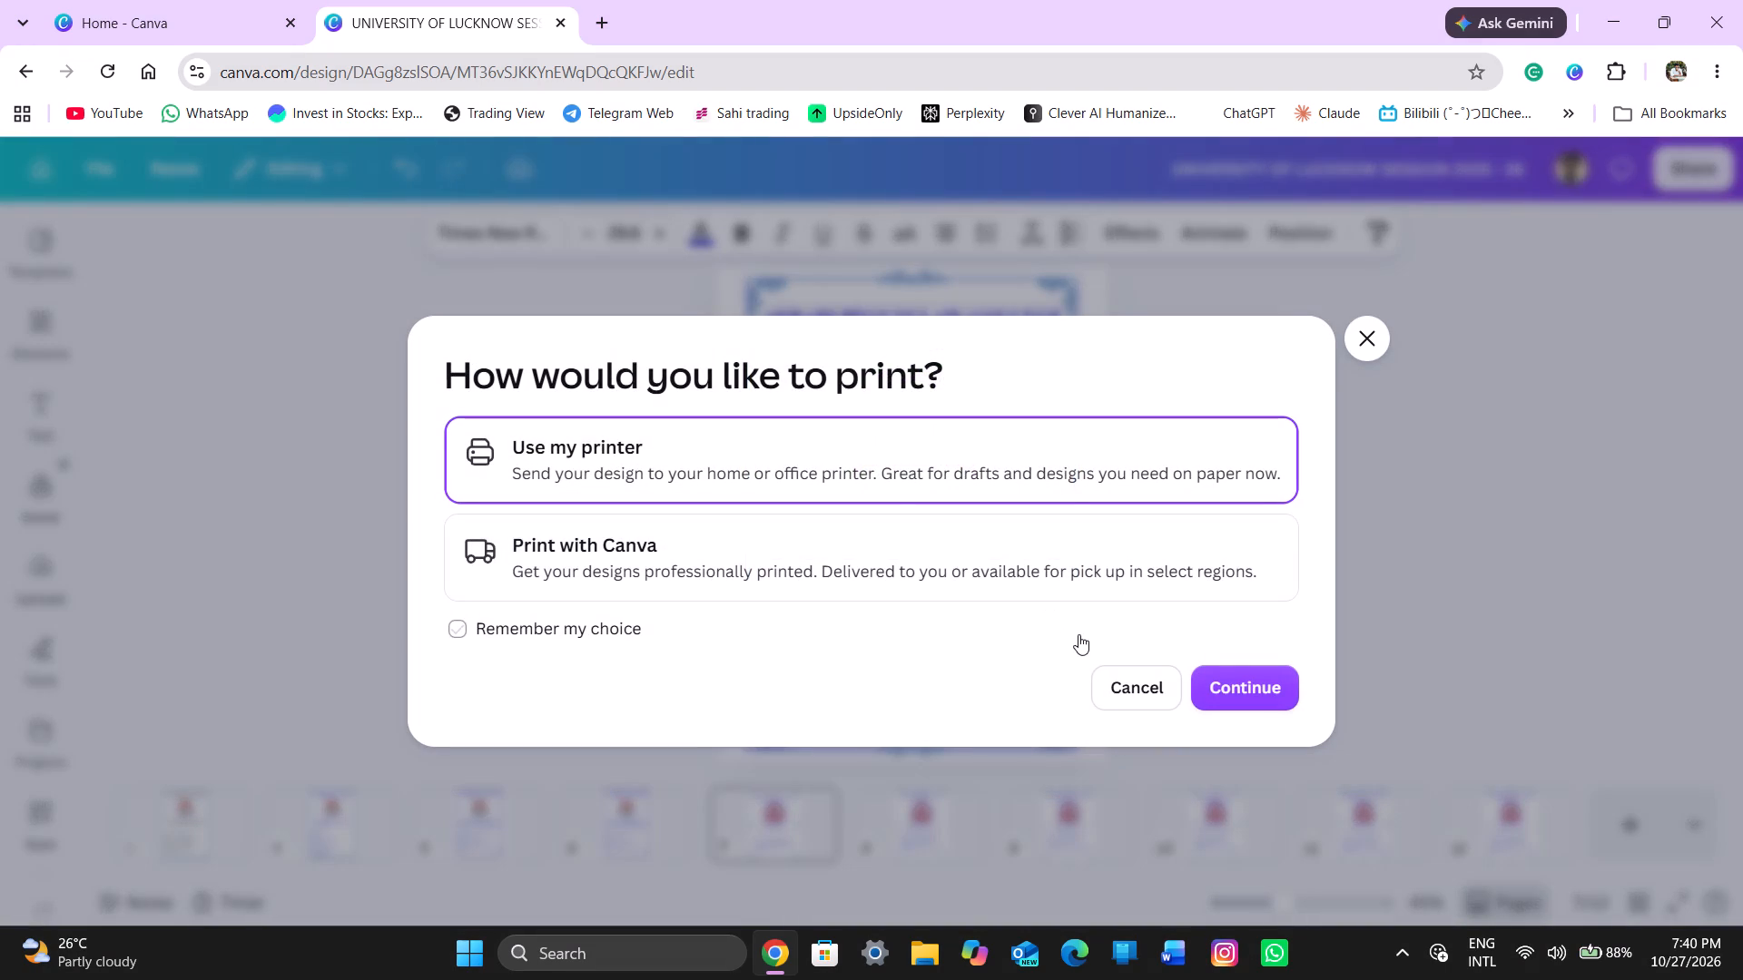
click(1152, 693)
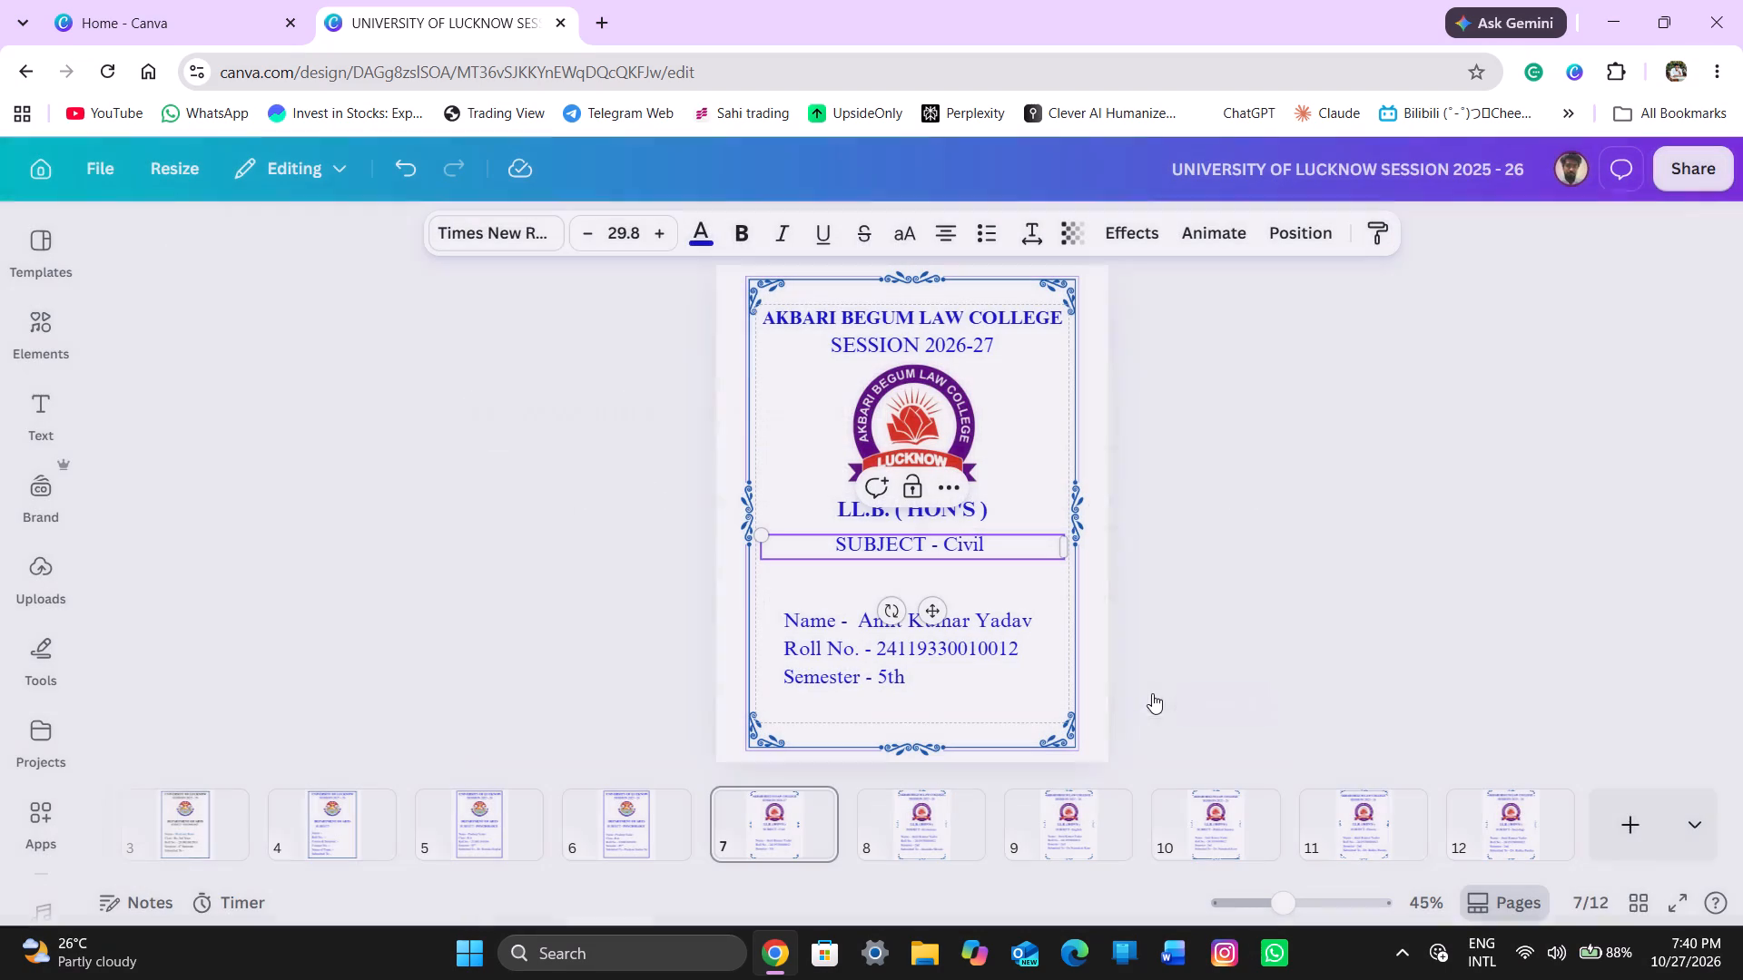
key(shift+p)
key(r)
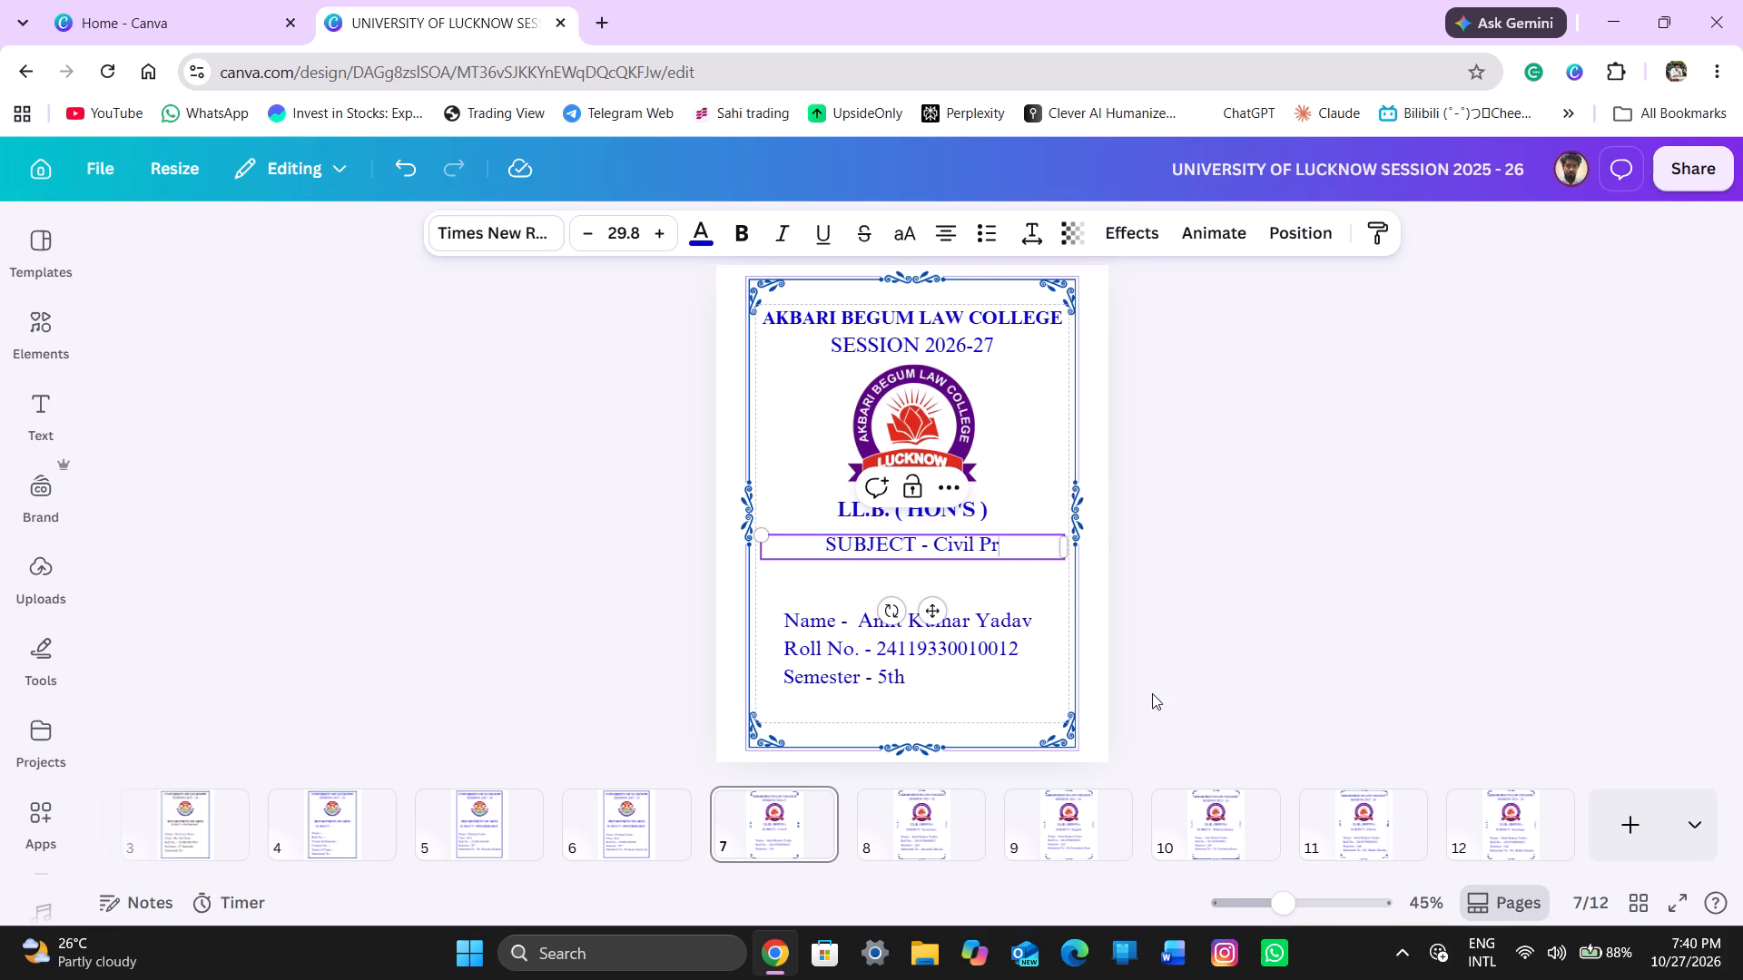
text(ocedure Code)
click(1152, 693)
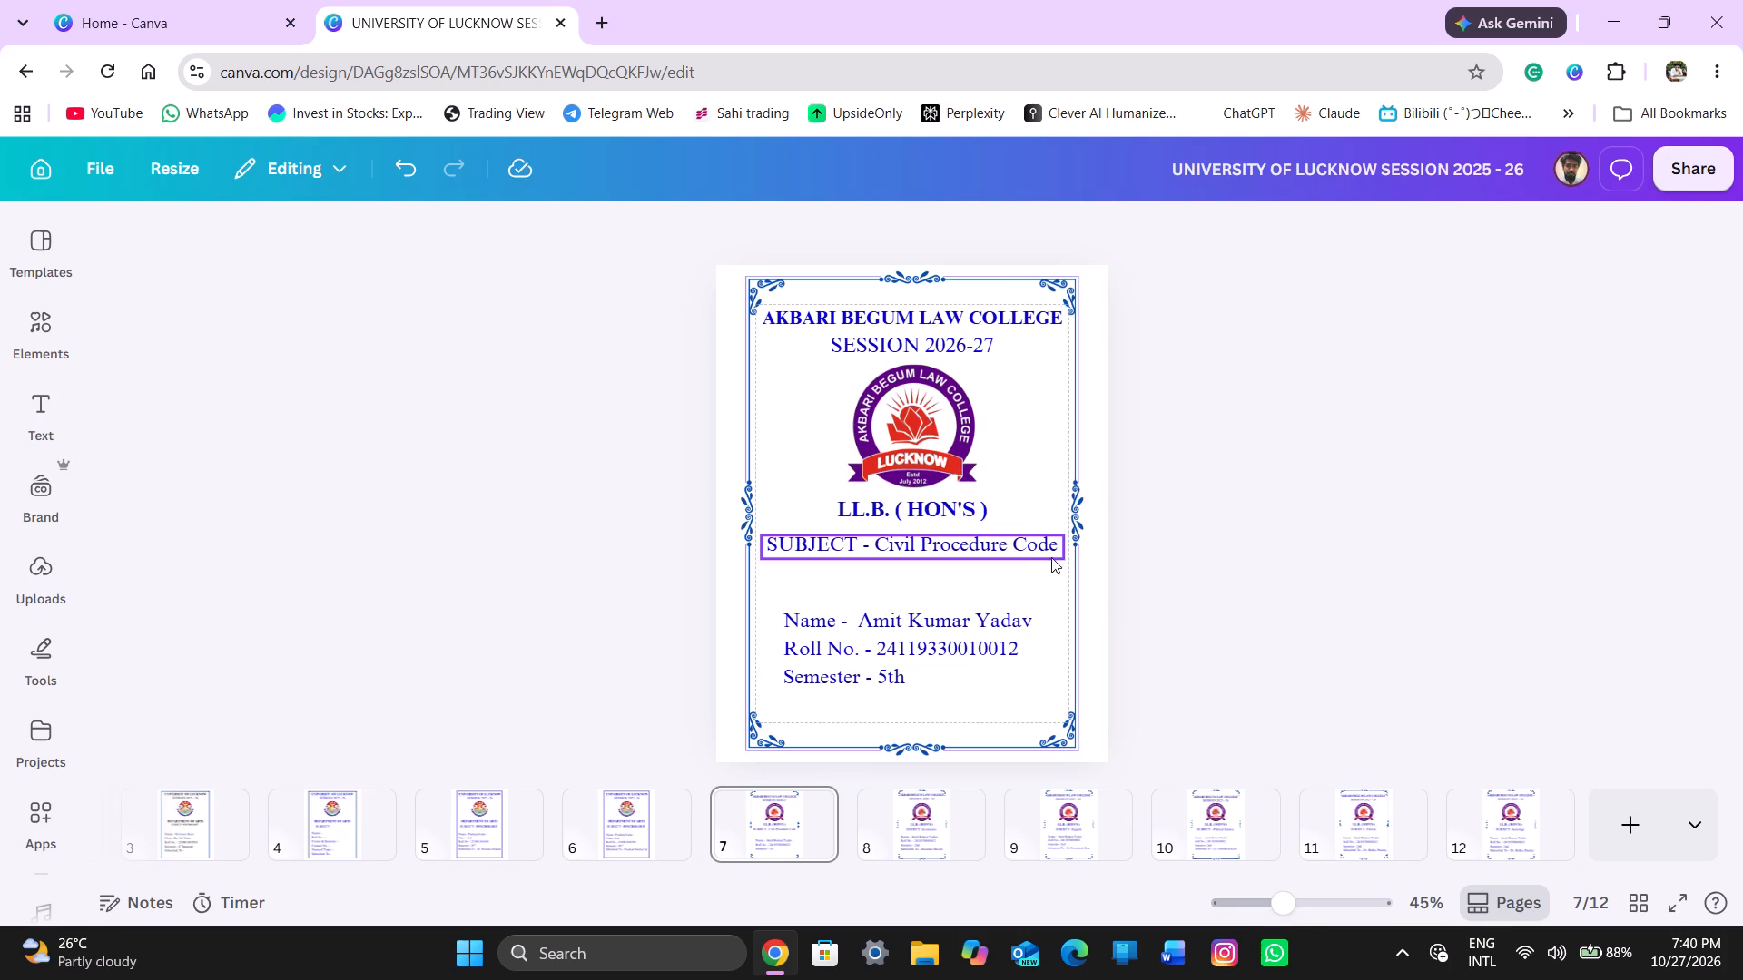
click(1227, 620)
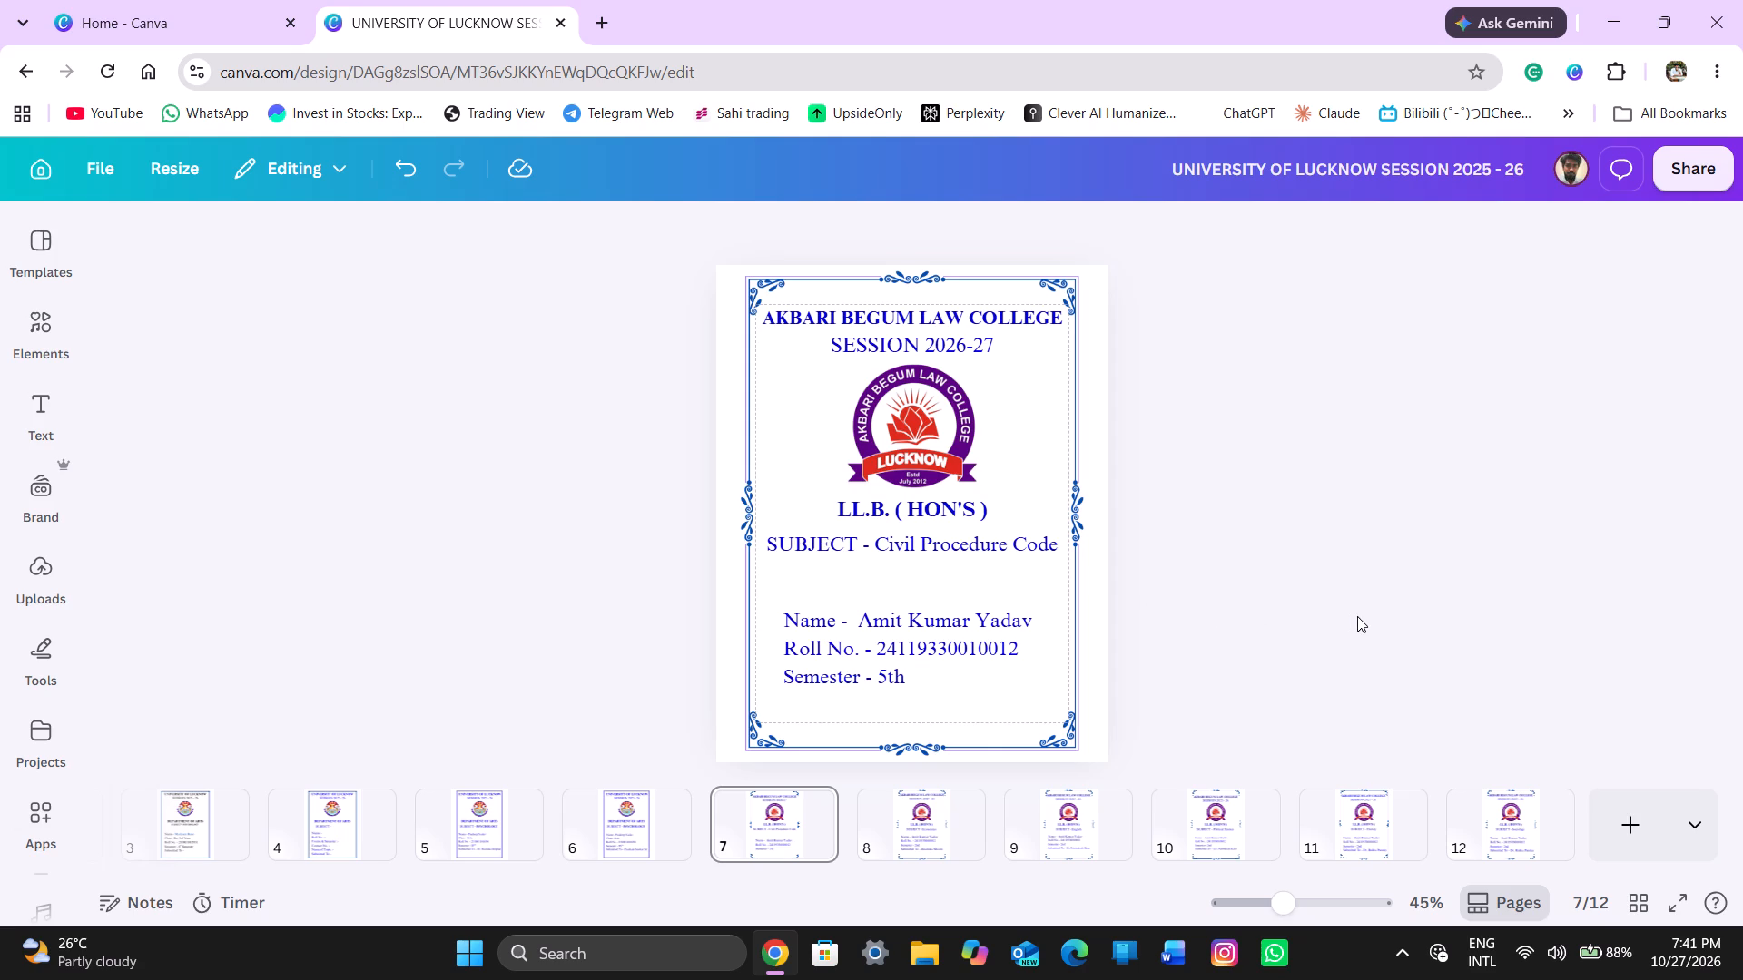
Duplicate the page 7 Civil Procedure Code cover.
click(762, 833)
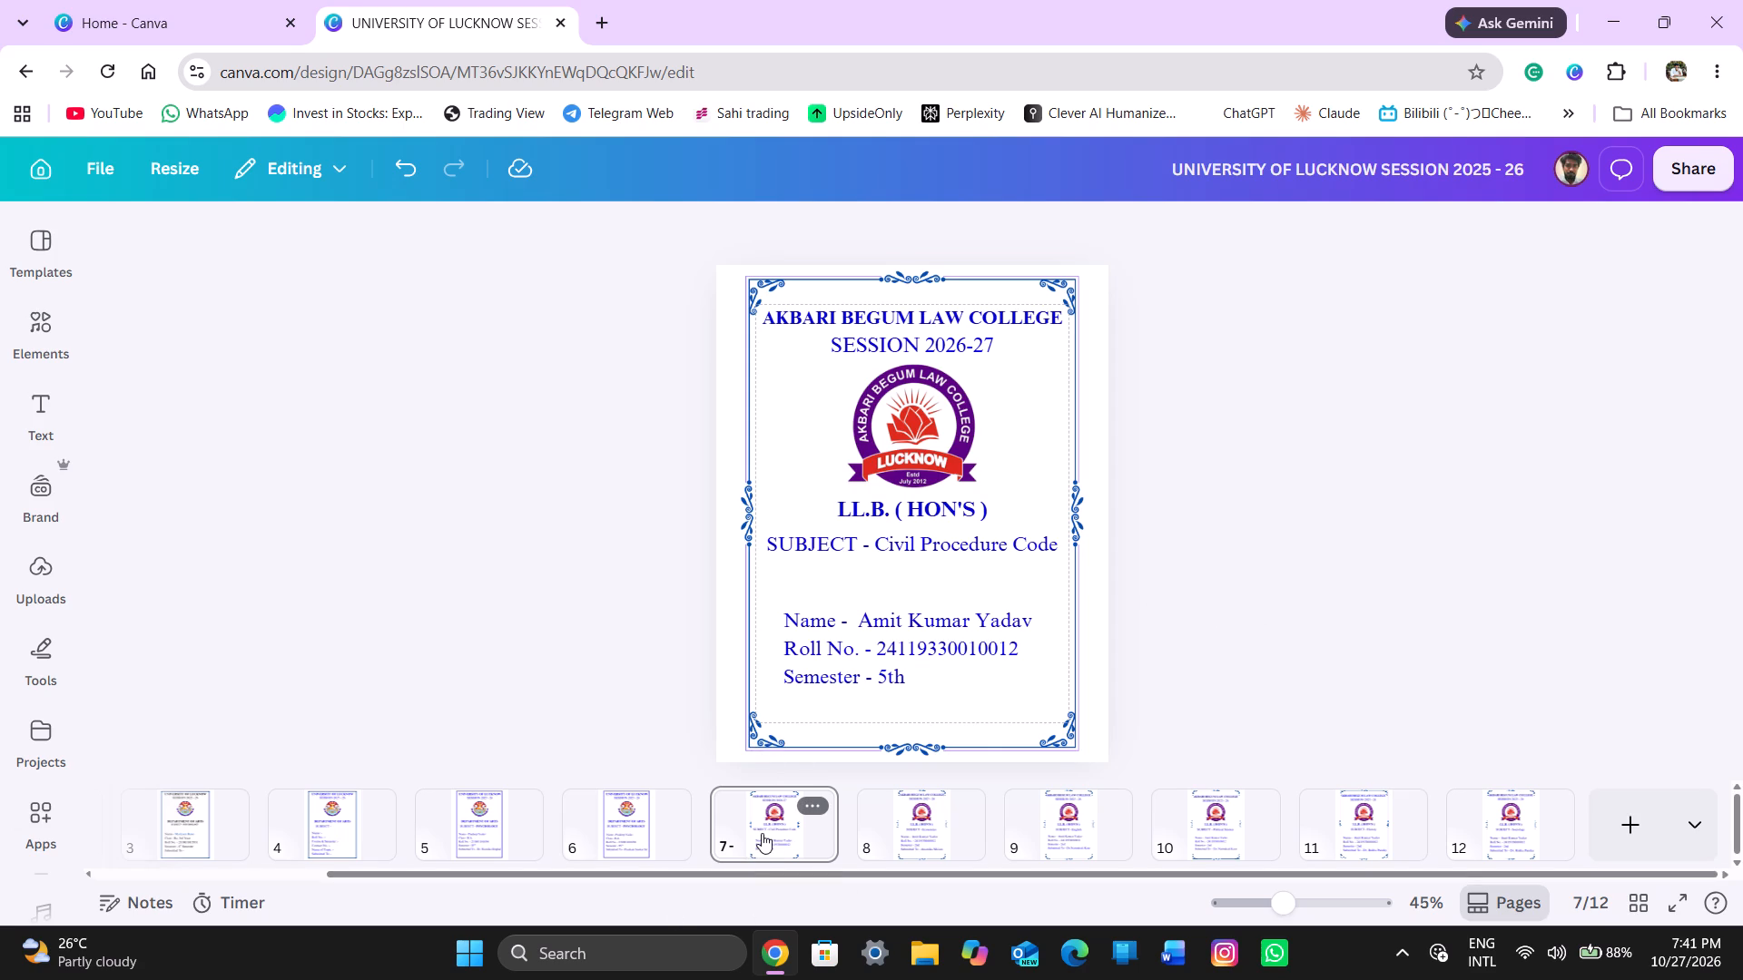
key(ctrl+d)
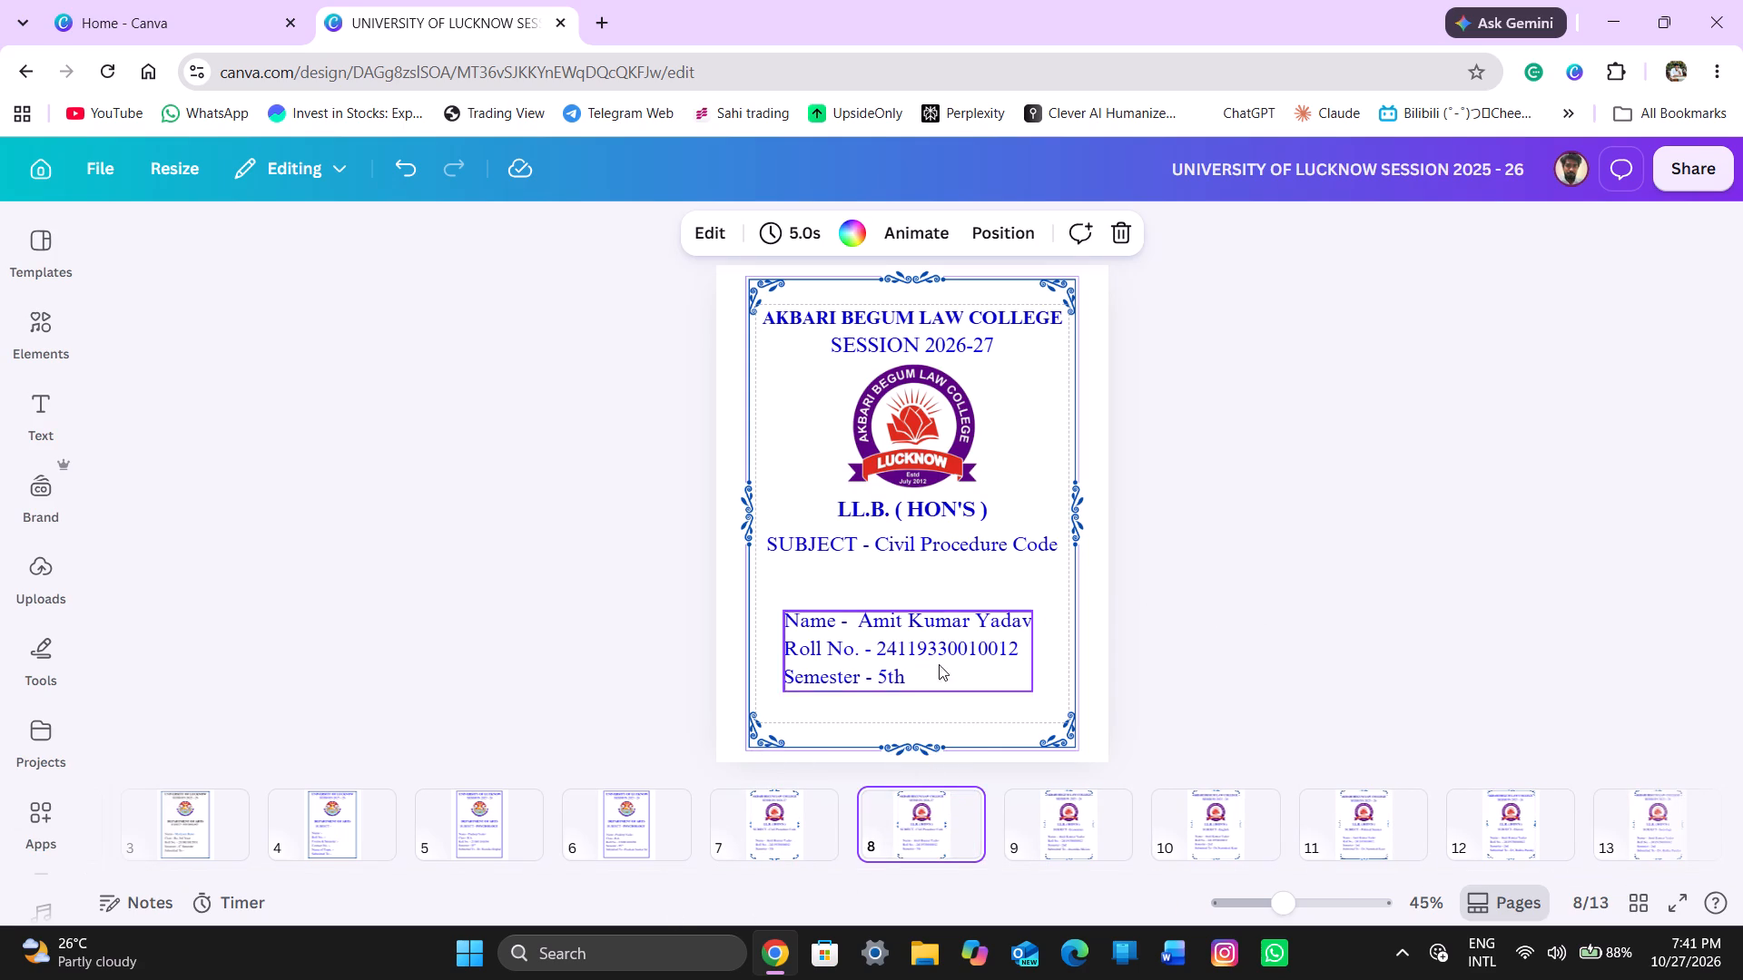
Change the subject on the duplicated cover, page 8, to Property Law, keeping the "SUBJECT -" label.
click(978, 559)
click(978, 559)
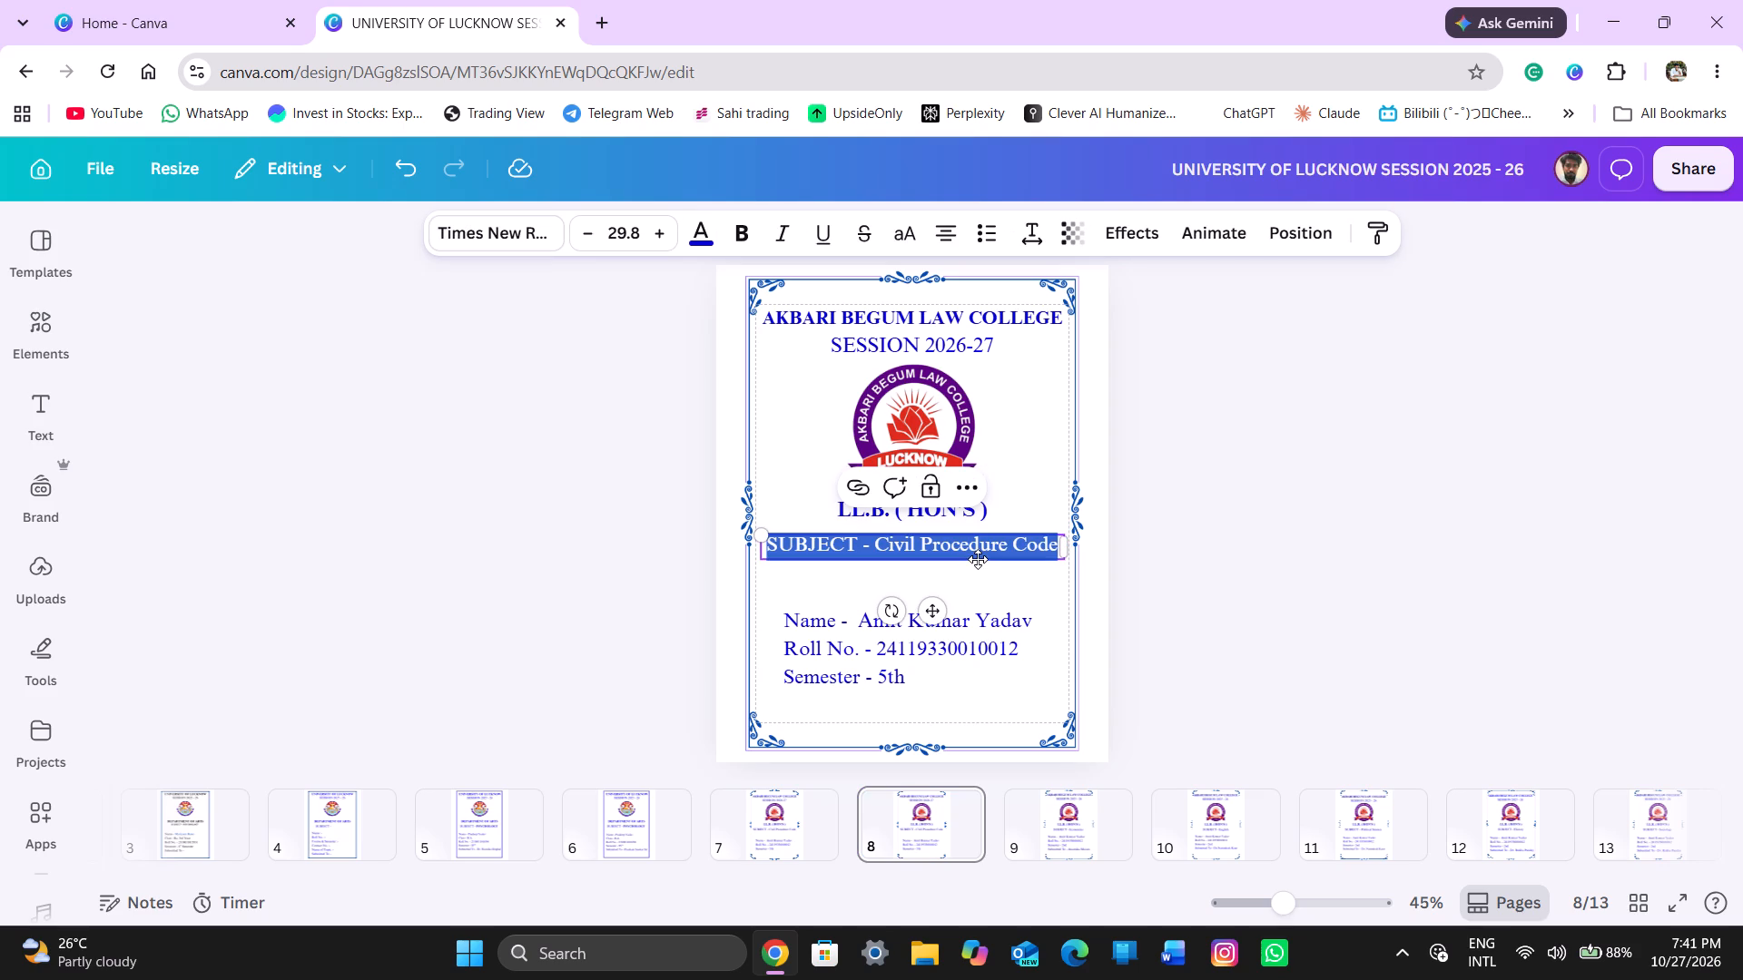
click(1055, 543)
key(BackSpace)
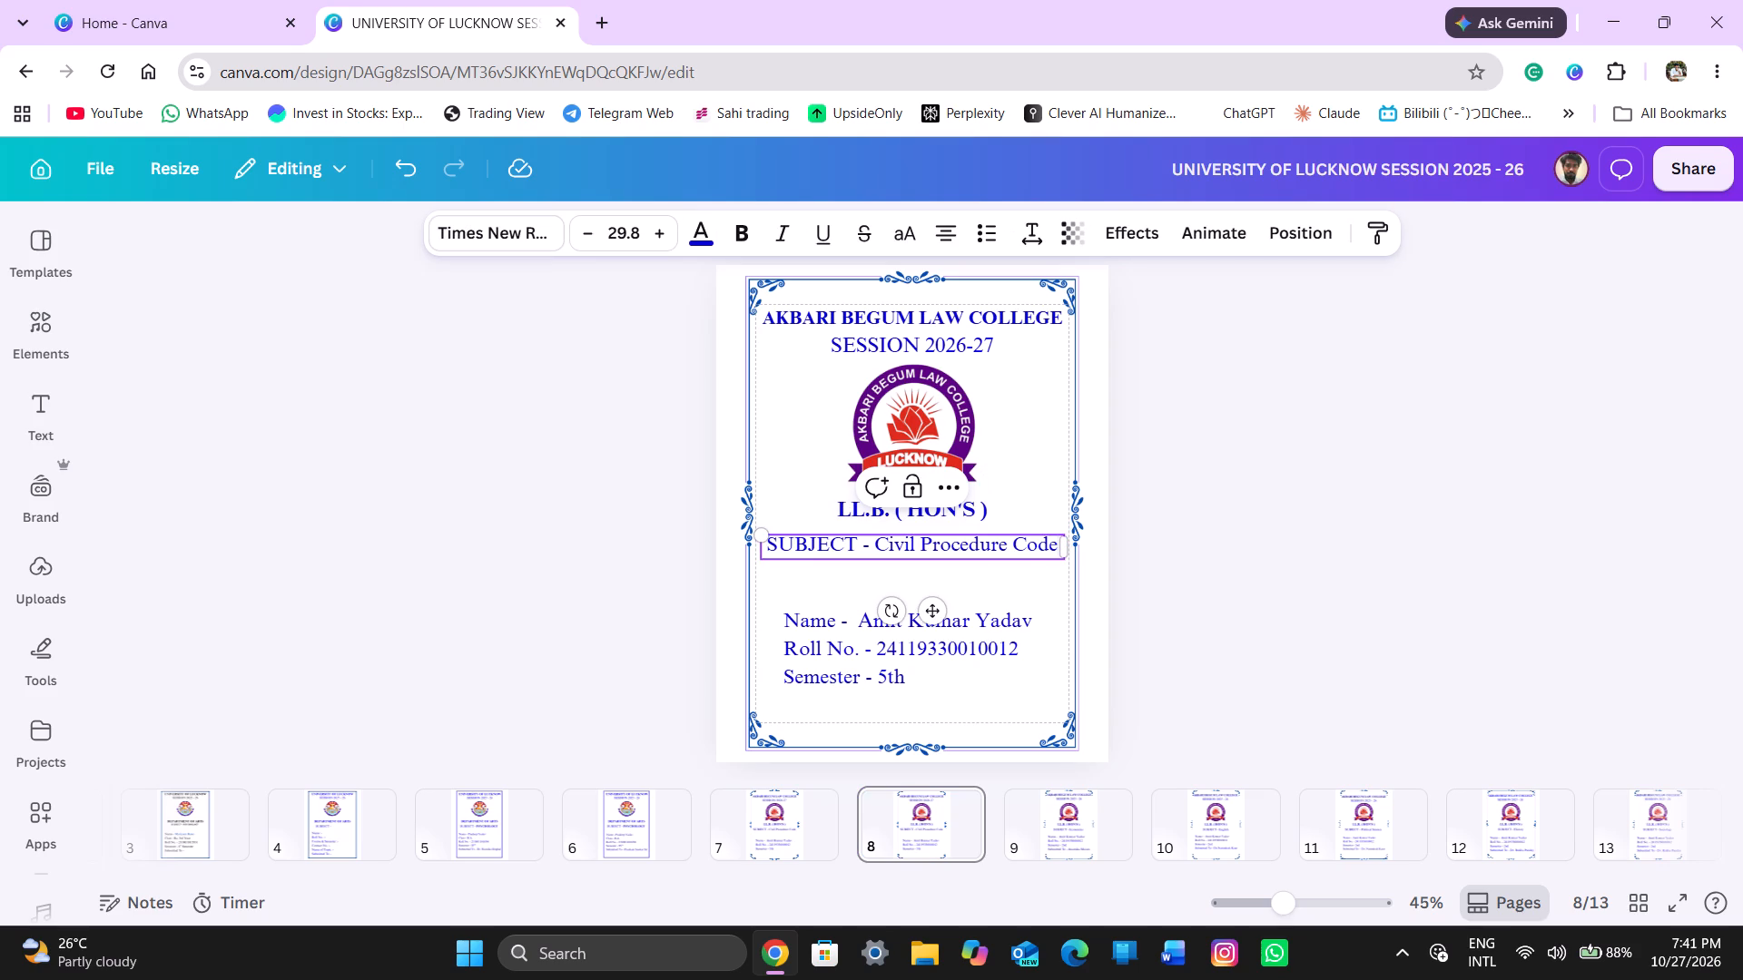
key(BackSpace)
key(BackSpace)
key(BackSpace)
key(BackSpace)
key(BackSpace)
key(BackSpace)
key(BackSpace)
key(BackSpace)
key(BackSpace)
key(BackSpace)
key(BackSpace)
key(BackSpace)
key(BackSpace)
key(BackSpace)
key(BackSpace)
key(BackSpace)
key(BackSpace)
key(BackSpace)
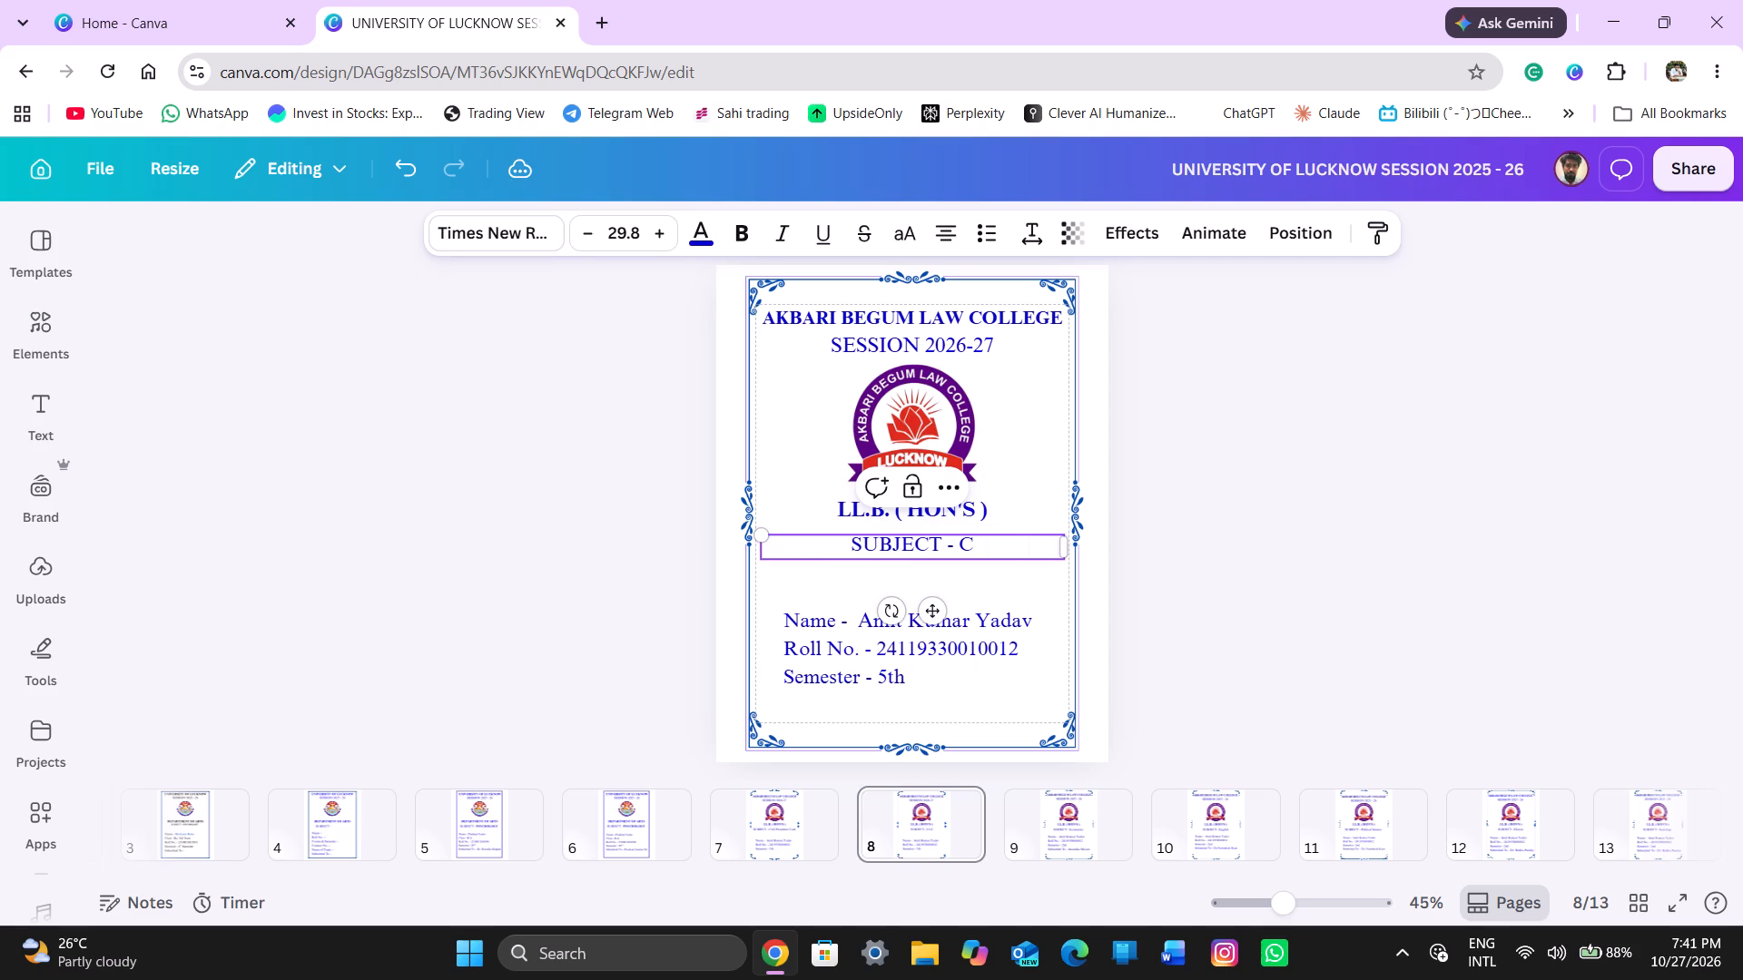
key(BackSpace)
key(shift+p)
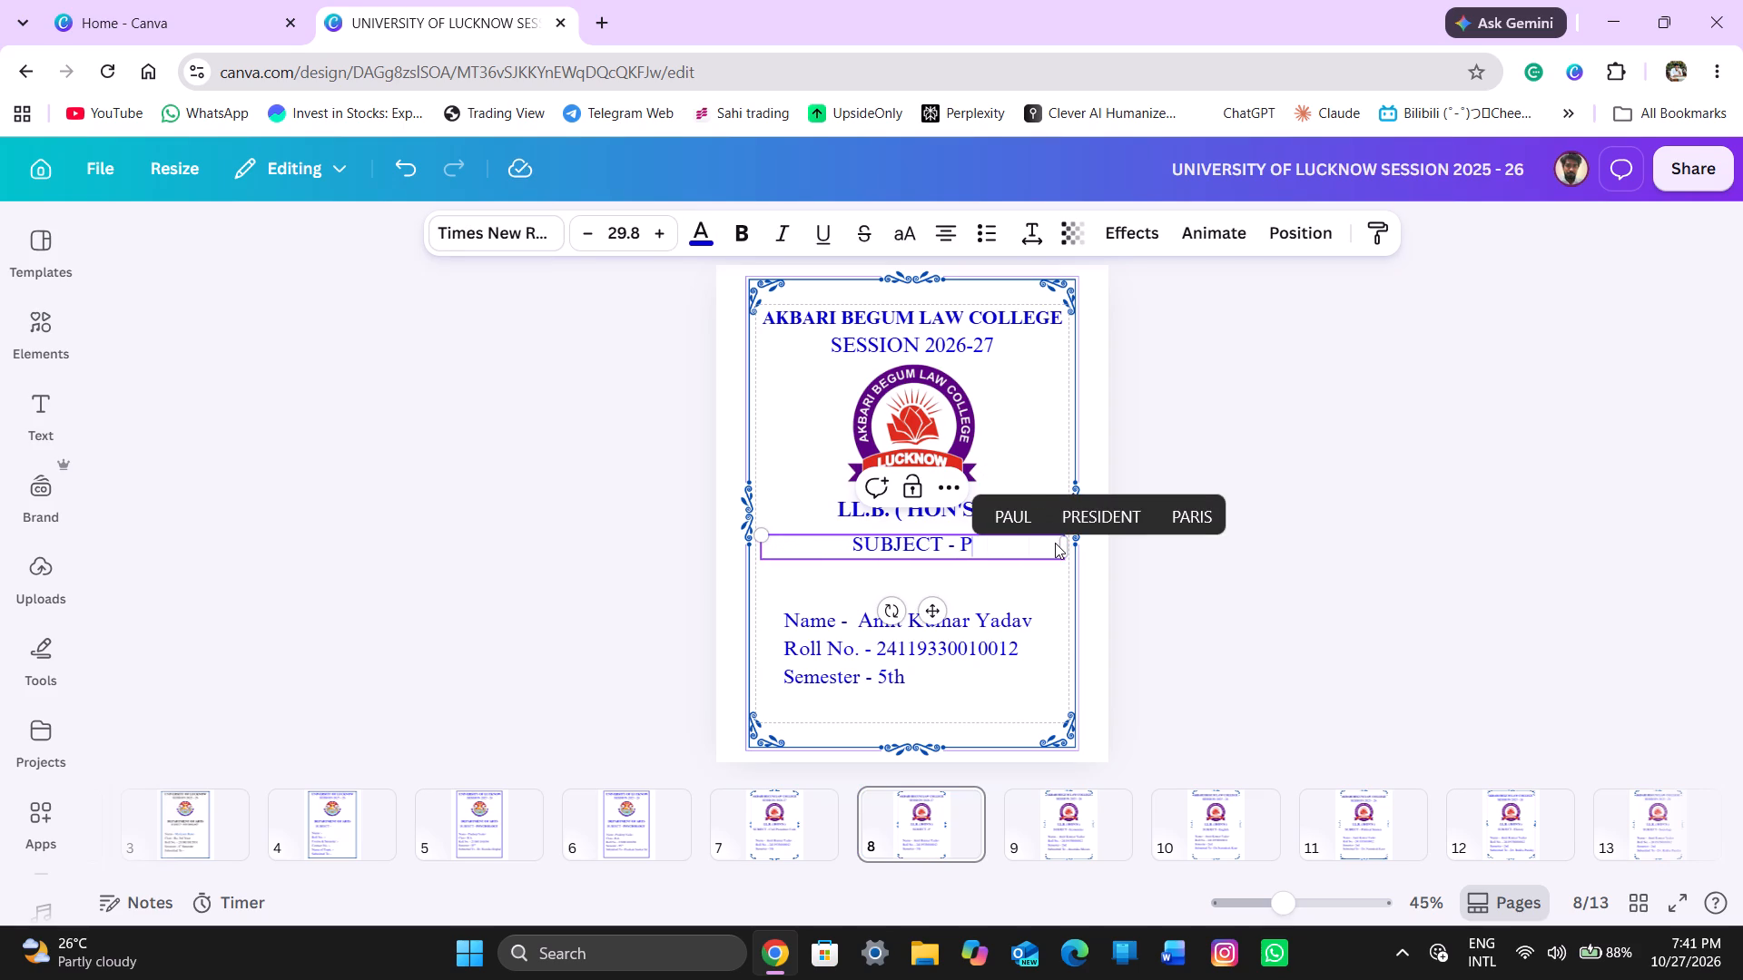
text(ro)
text(pw)
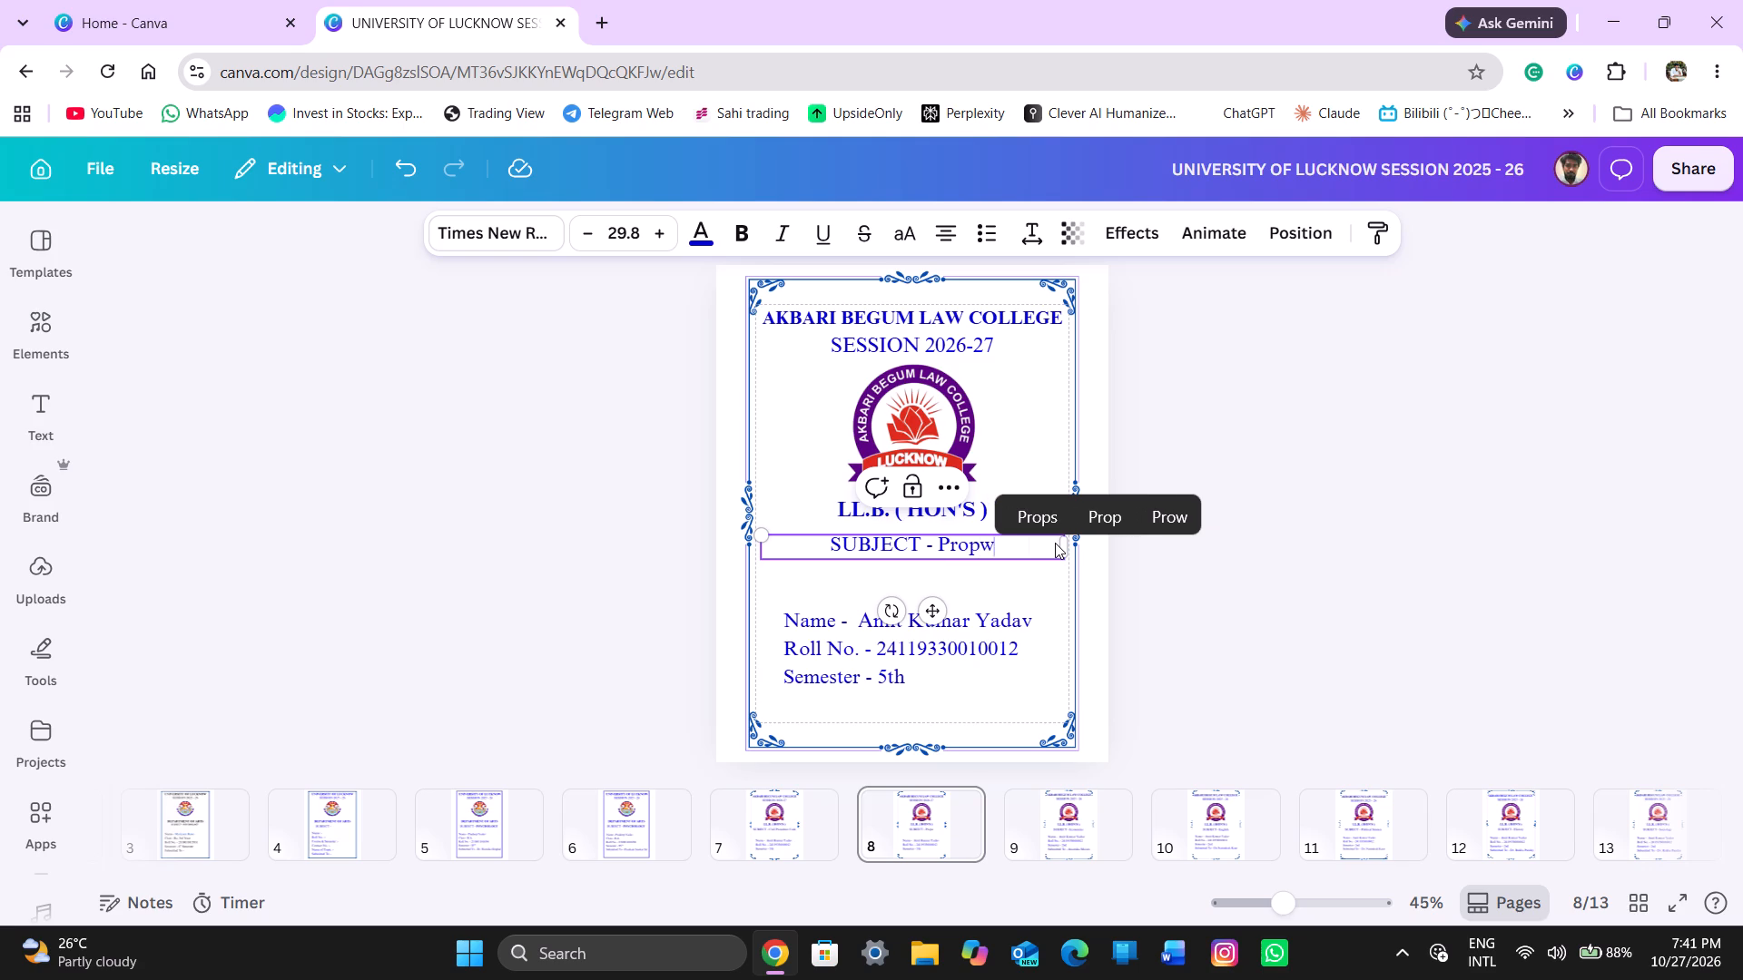
key(BackSpace)
text(erty Law)
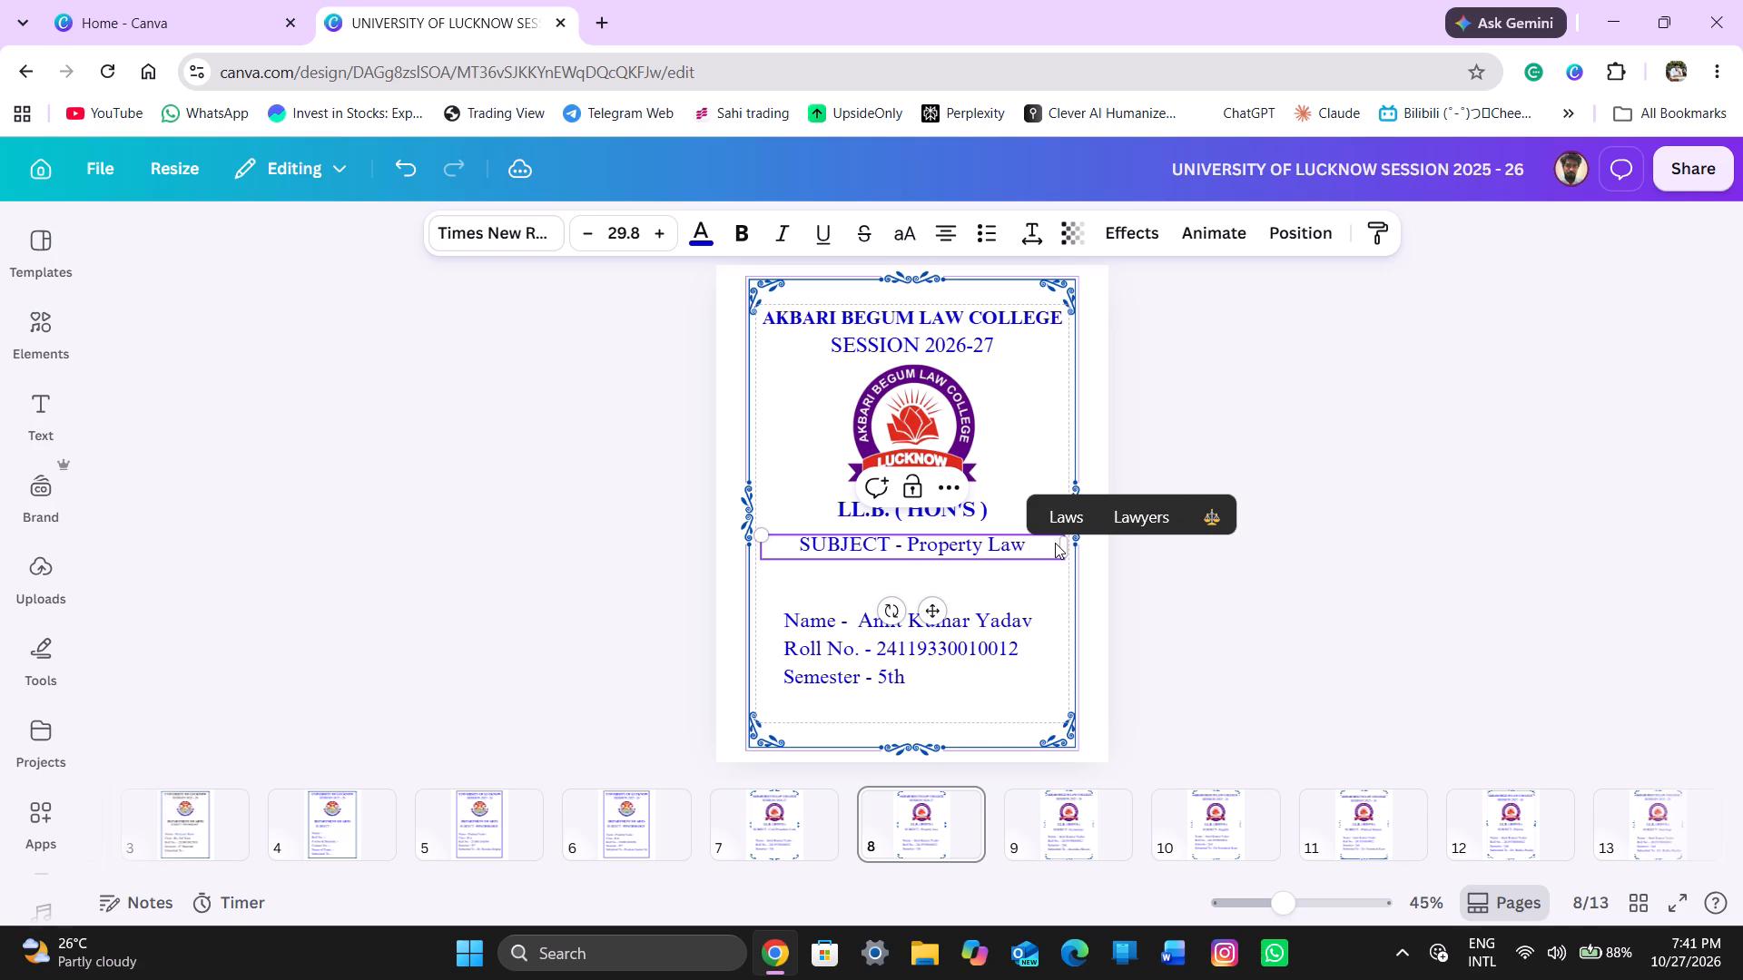
click(1237, 644)
Duplicate the page 8 Property Law cover.
click(794, 819)
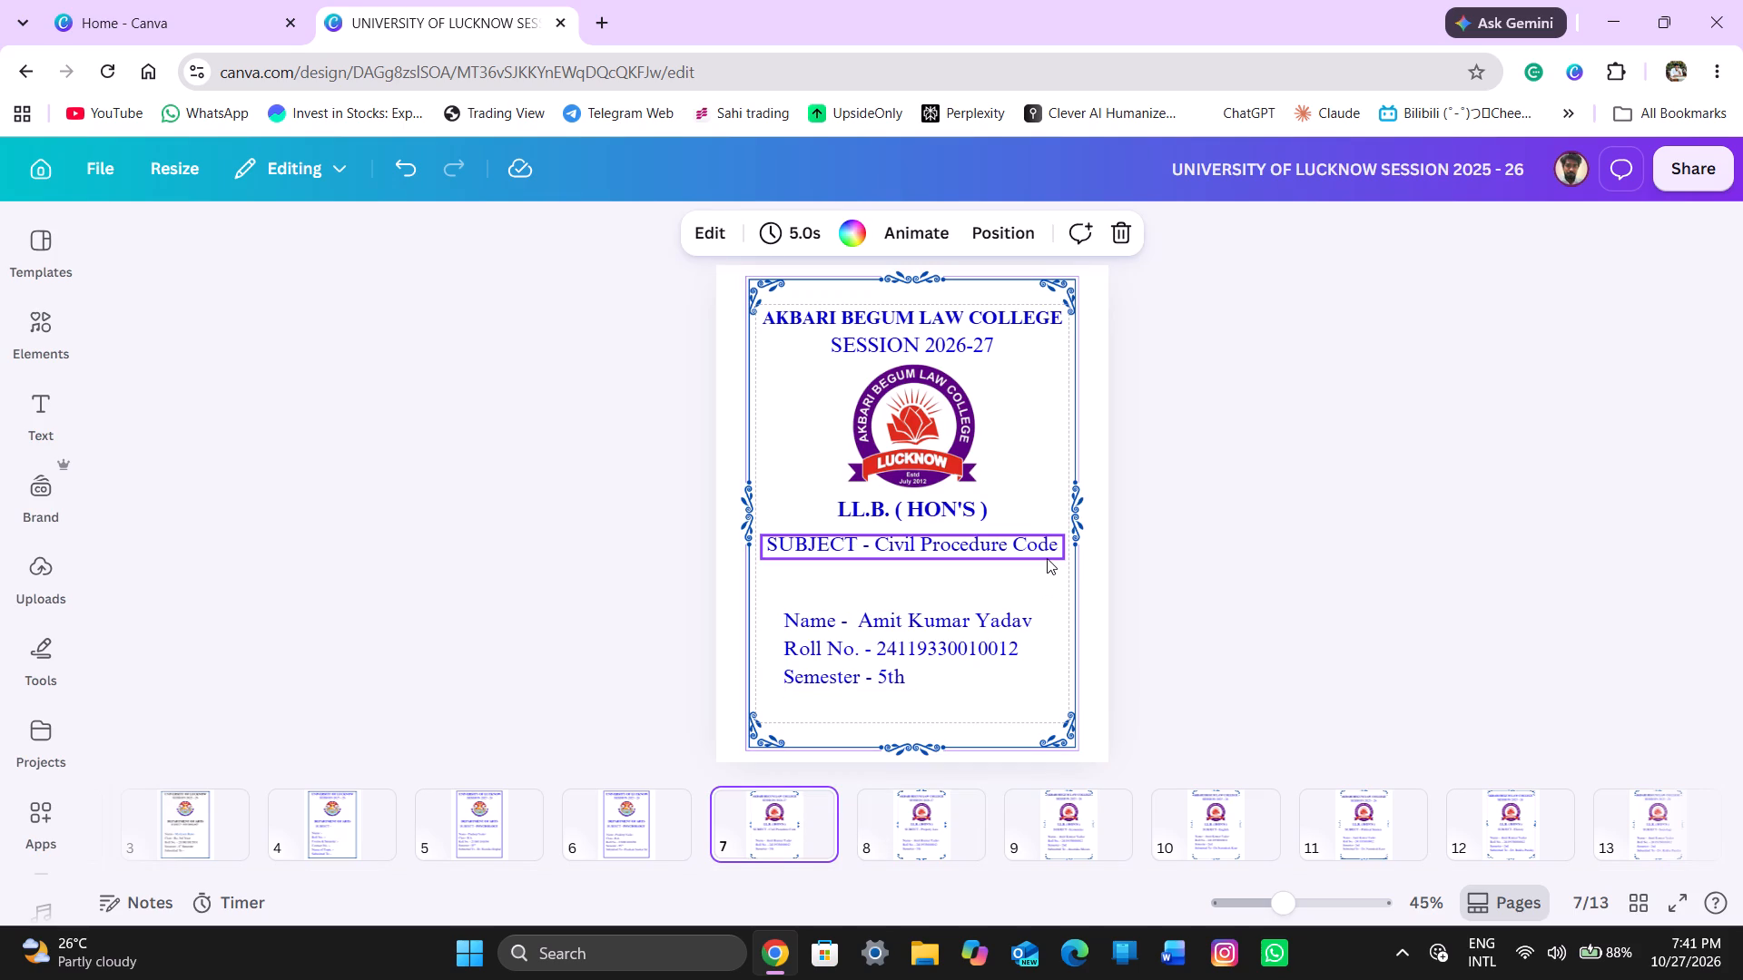
click(1229, 582)
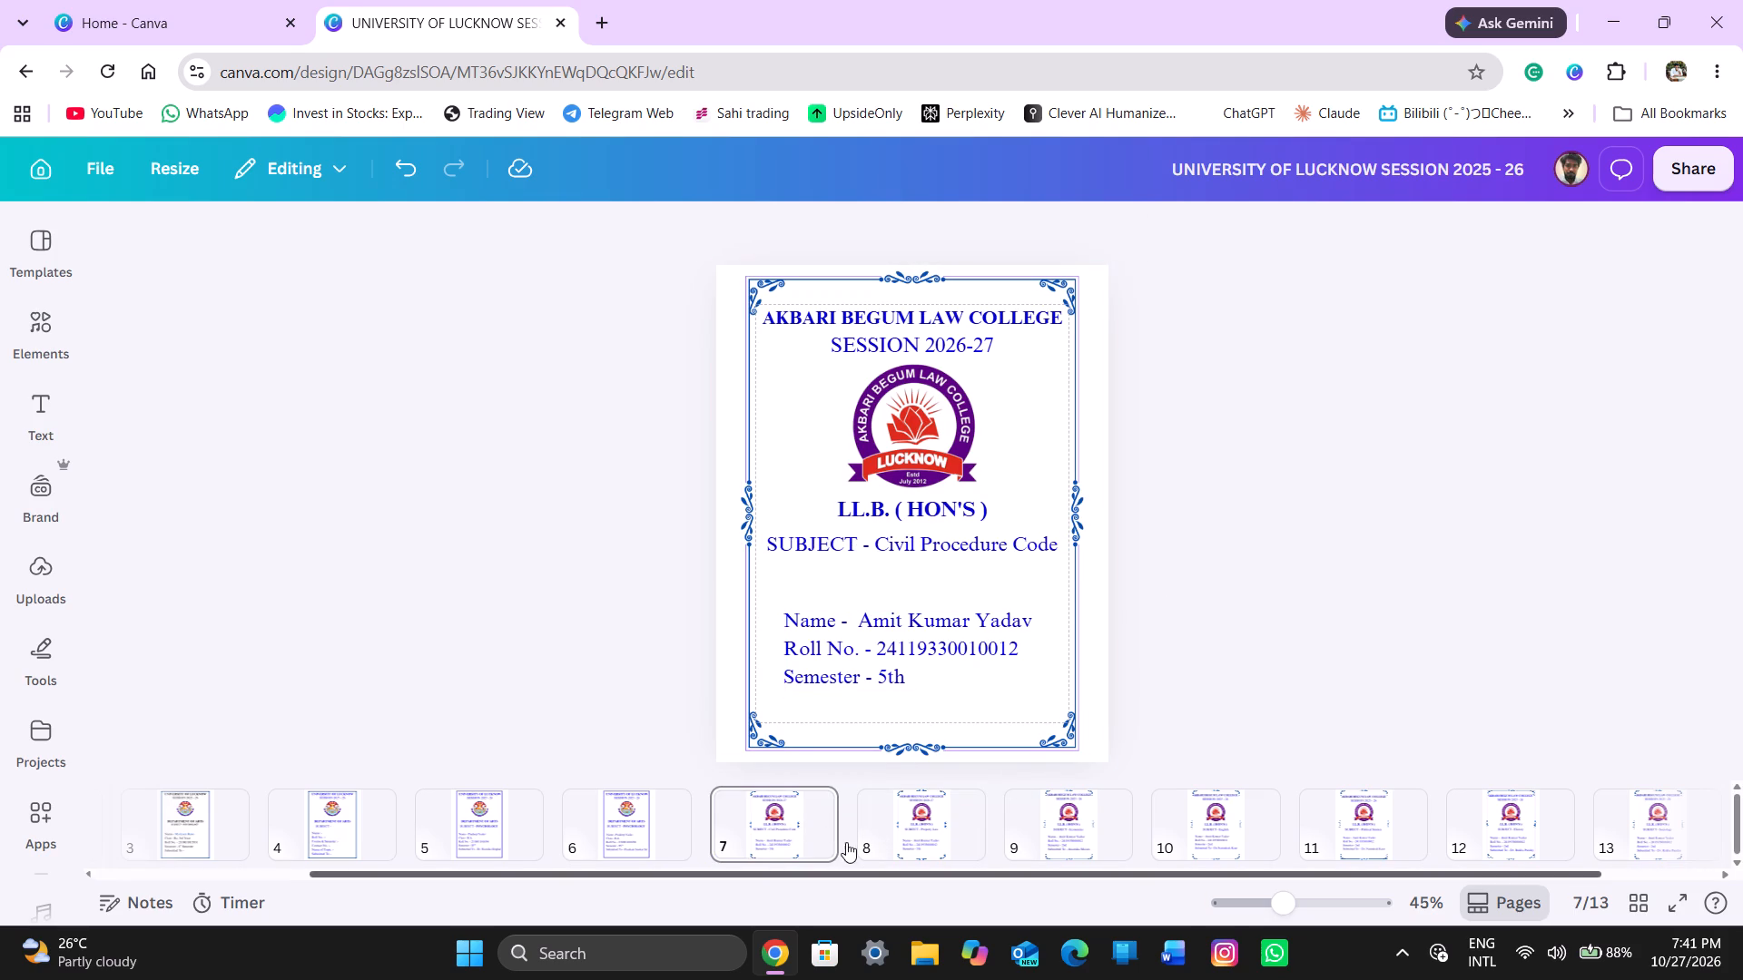
click(920, 841)
key(ctrl+d)
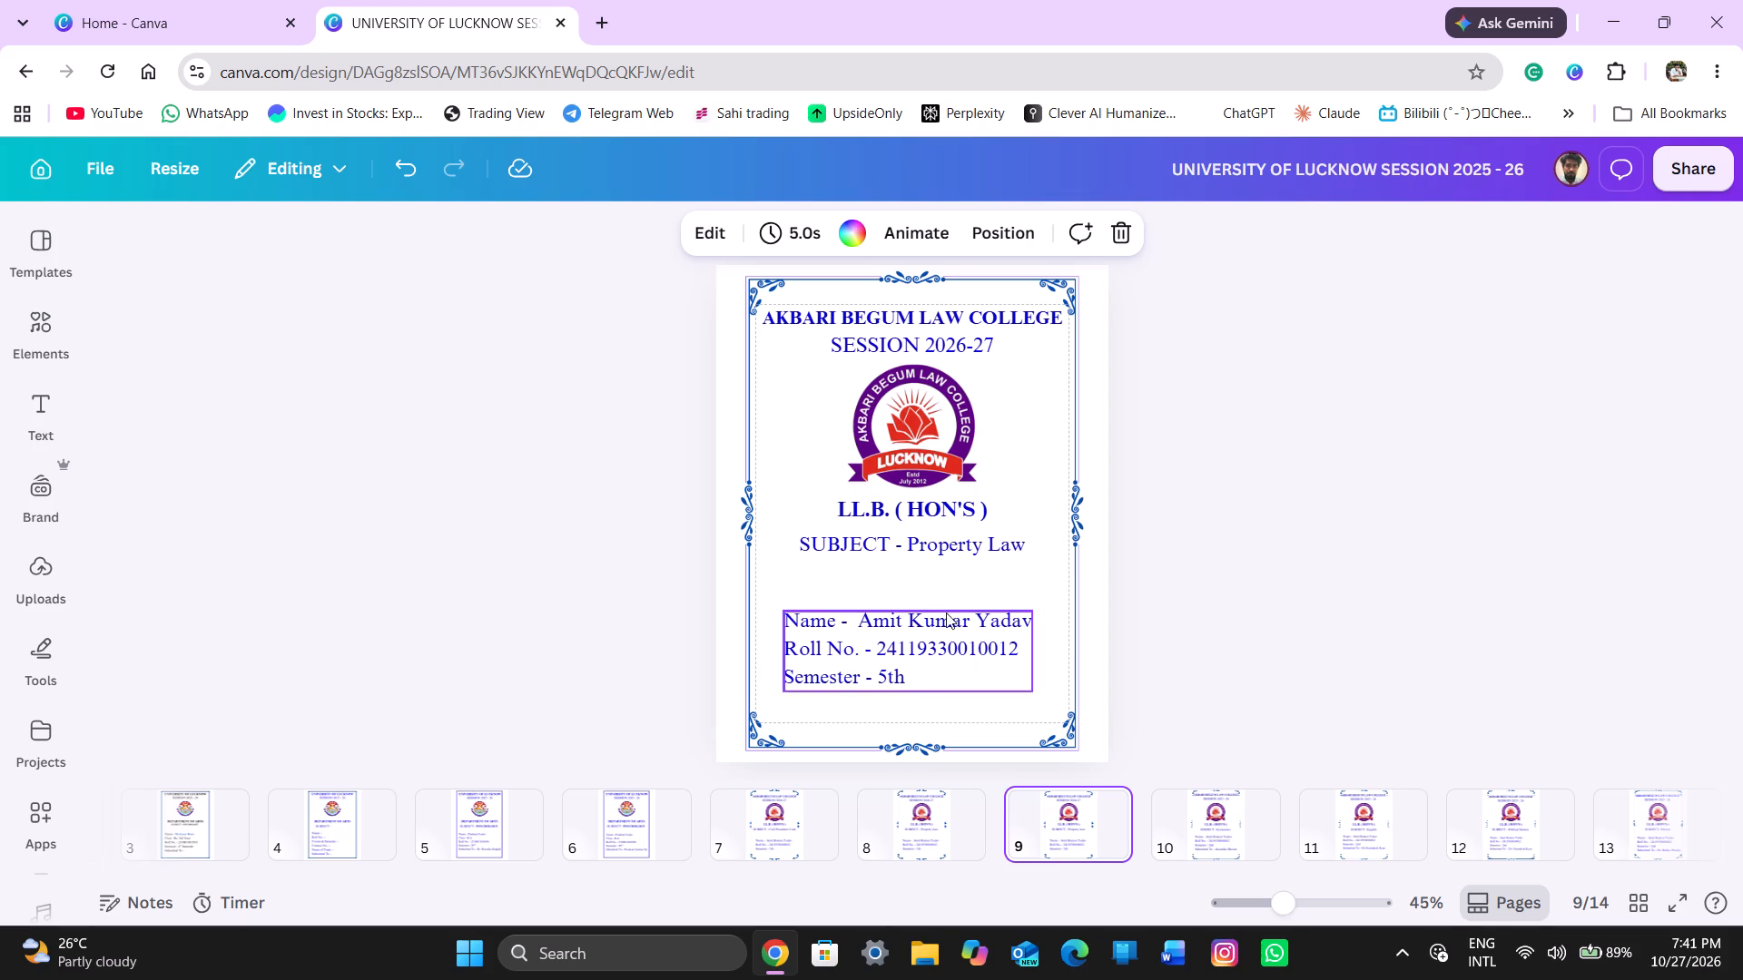
Change the subject on the duplicated cover, page 9, to Constitutional Law, keeping the "SUBJECT -" label.
click(1031, 541)
click(1031, 541)
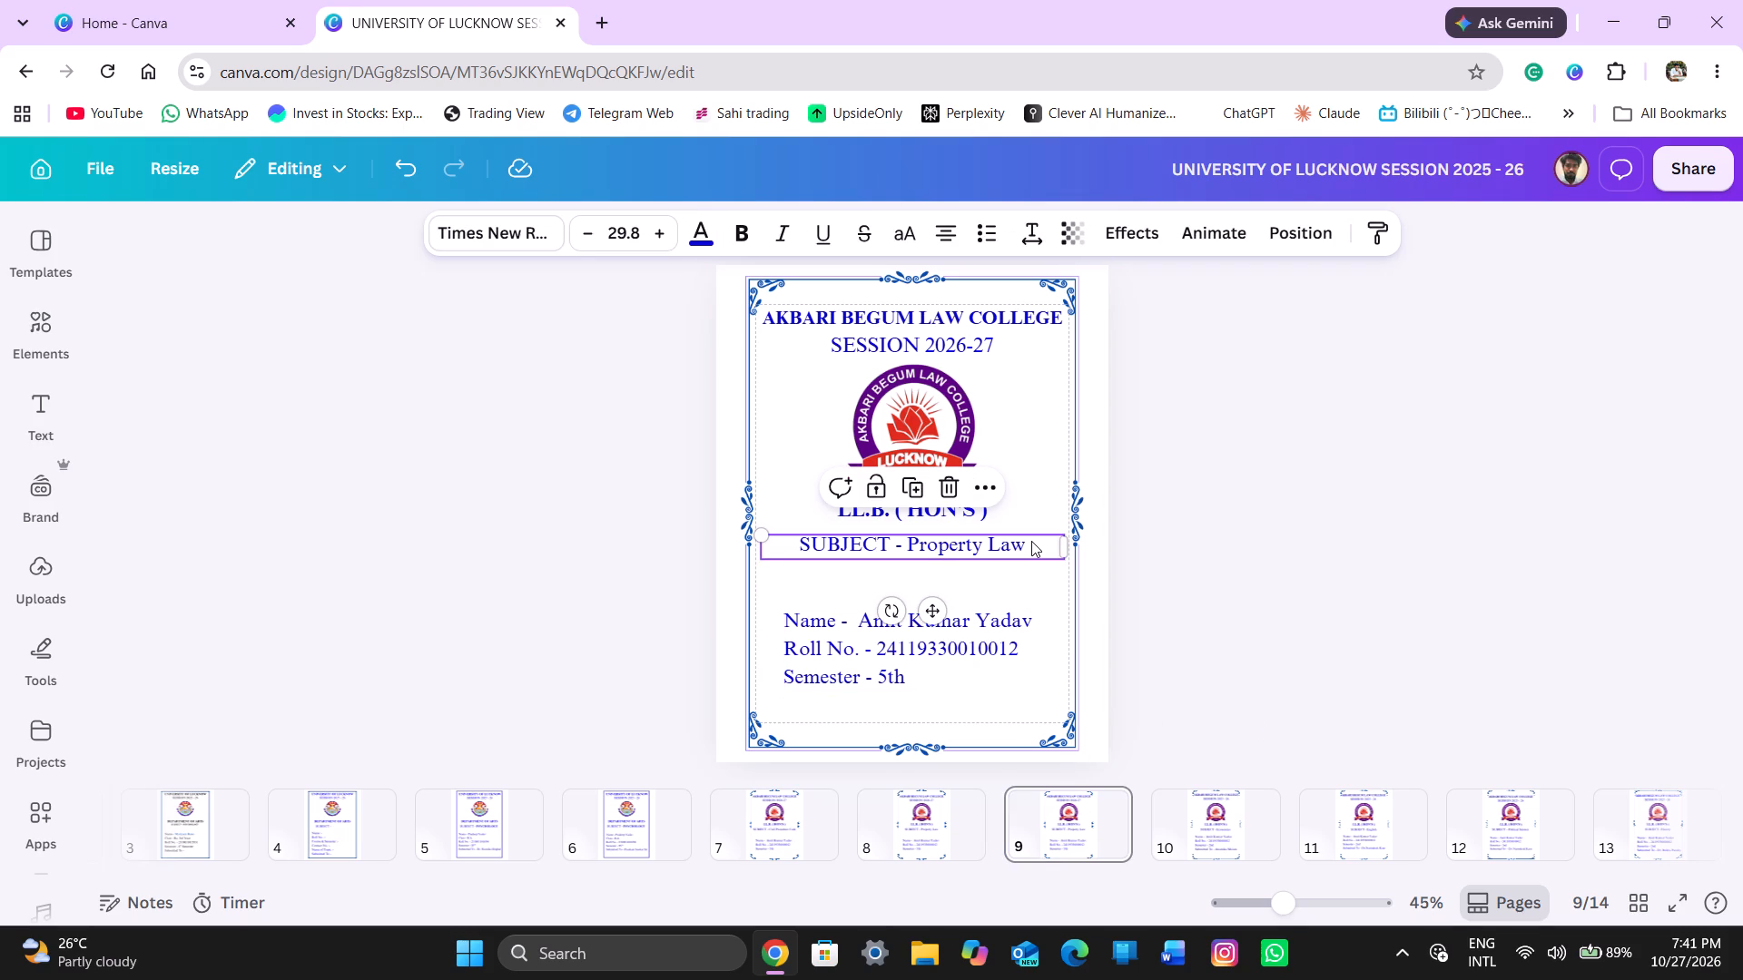
click(1031, 541)
key(BackSpace)
key(BackSpace)
key(BackSpace)
key(BackSpace)
key(BackSpace)
key(BackSpace)
key(BackSpace)
key(BackSpace)
key(BackSpace)
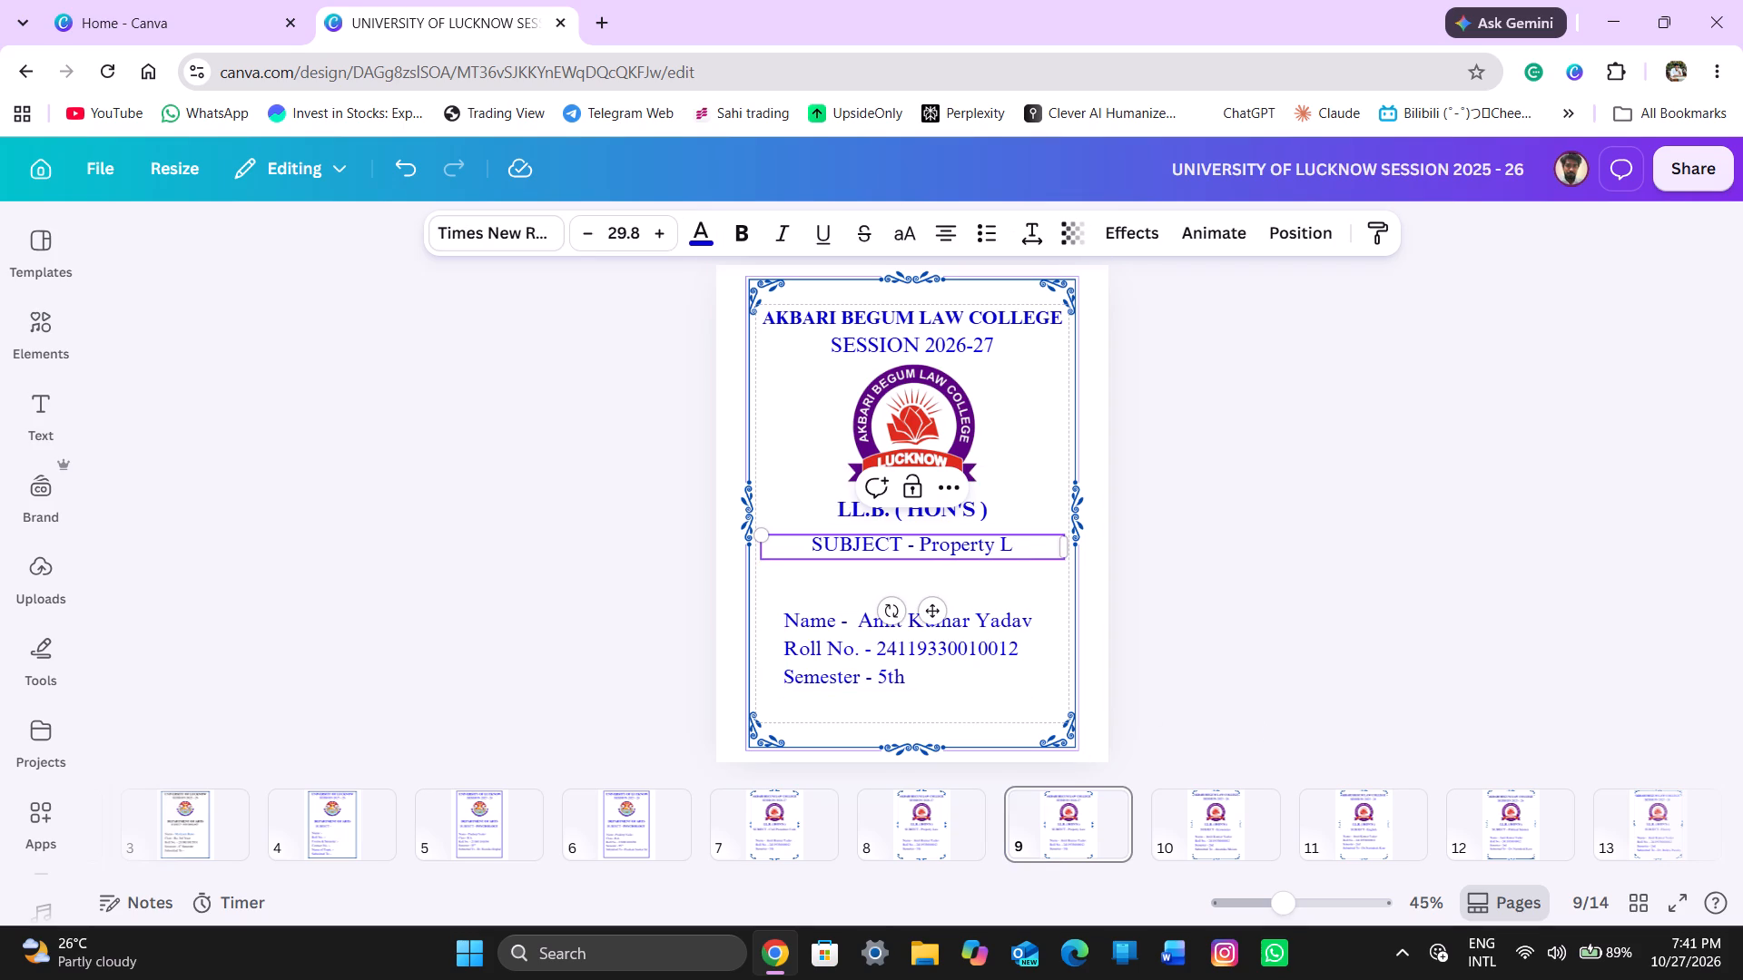
key(BackSpace)
key(BackSpace)
key(BackSpace)
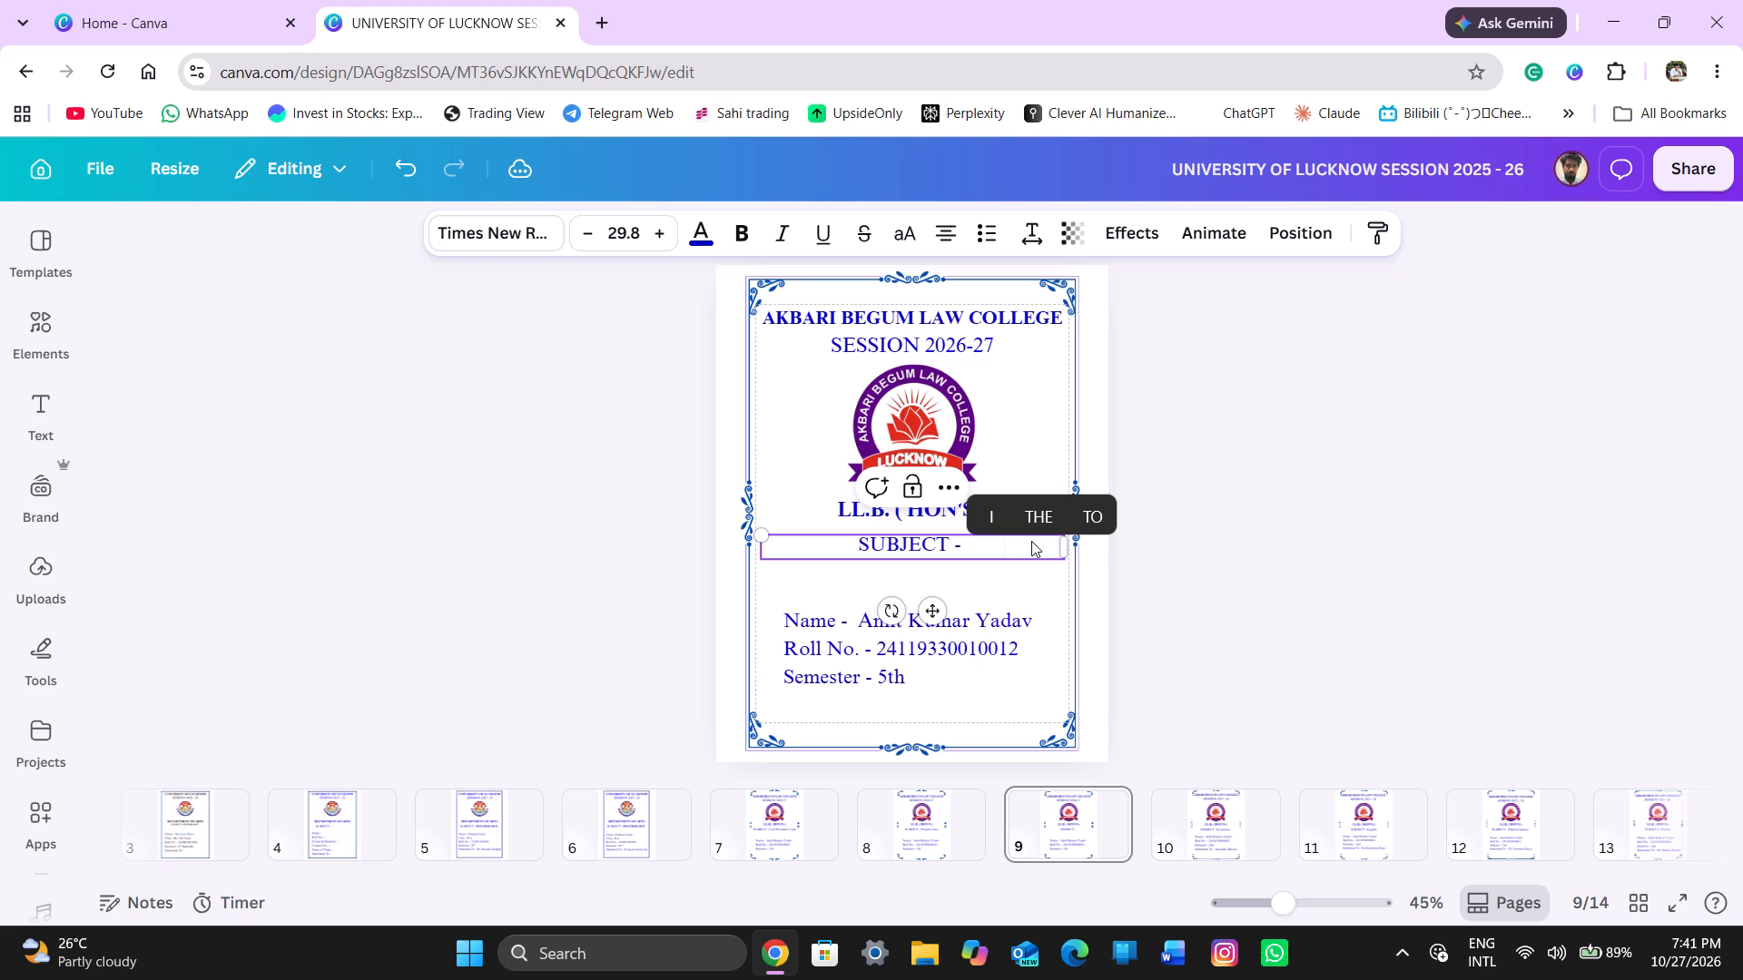
text(Constitutionl)
key(space)
text(Law)
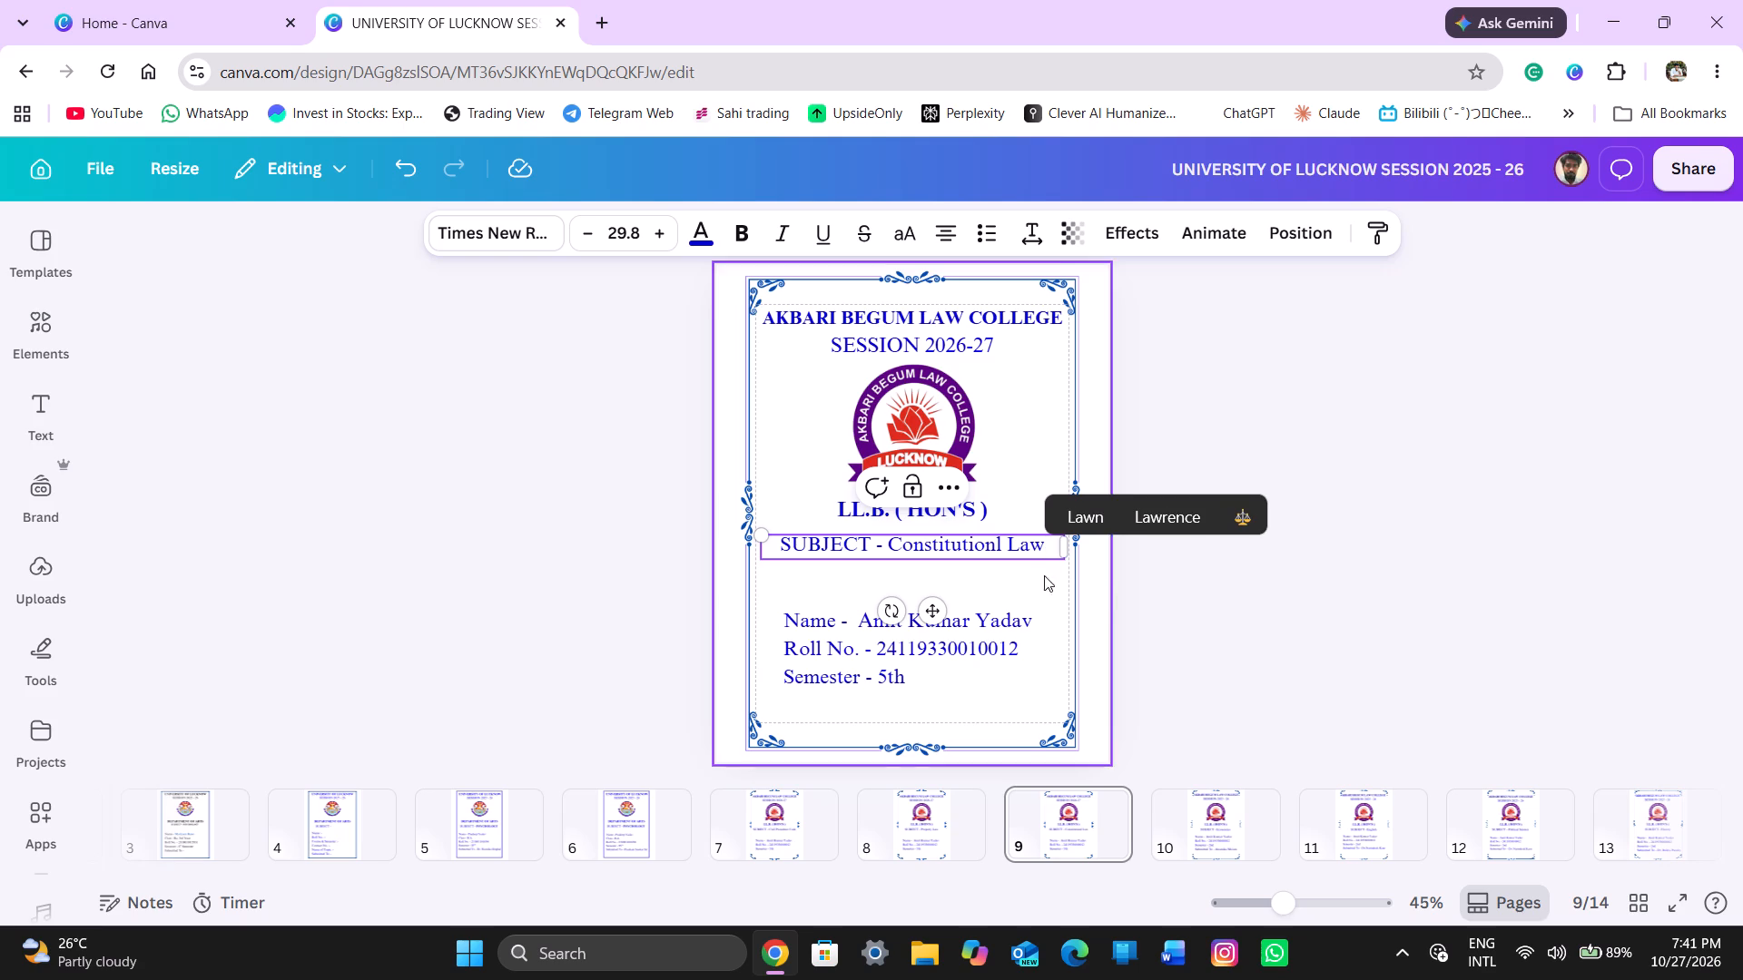
click(997, 545)
key(a)
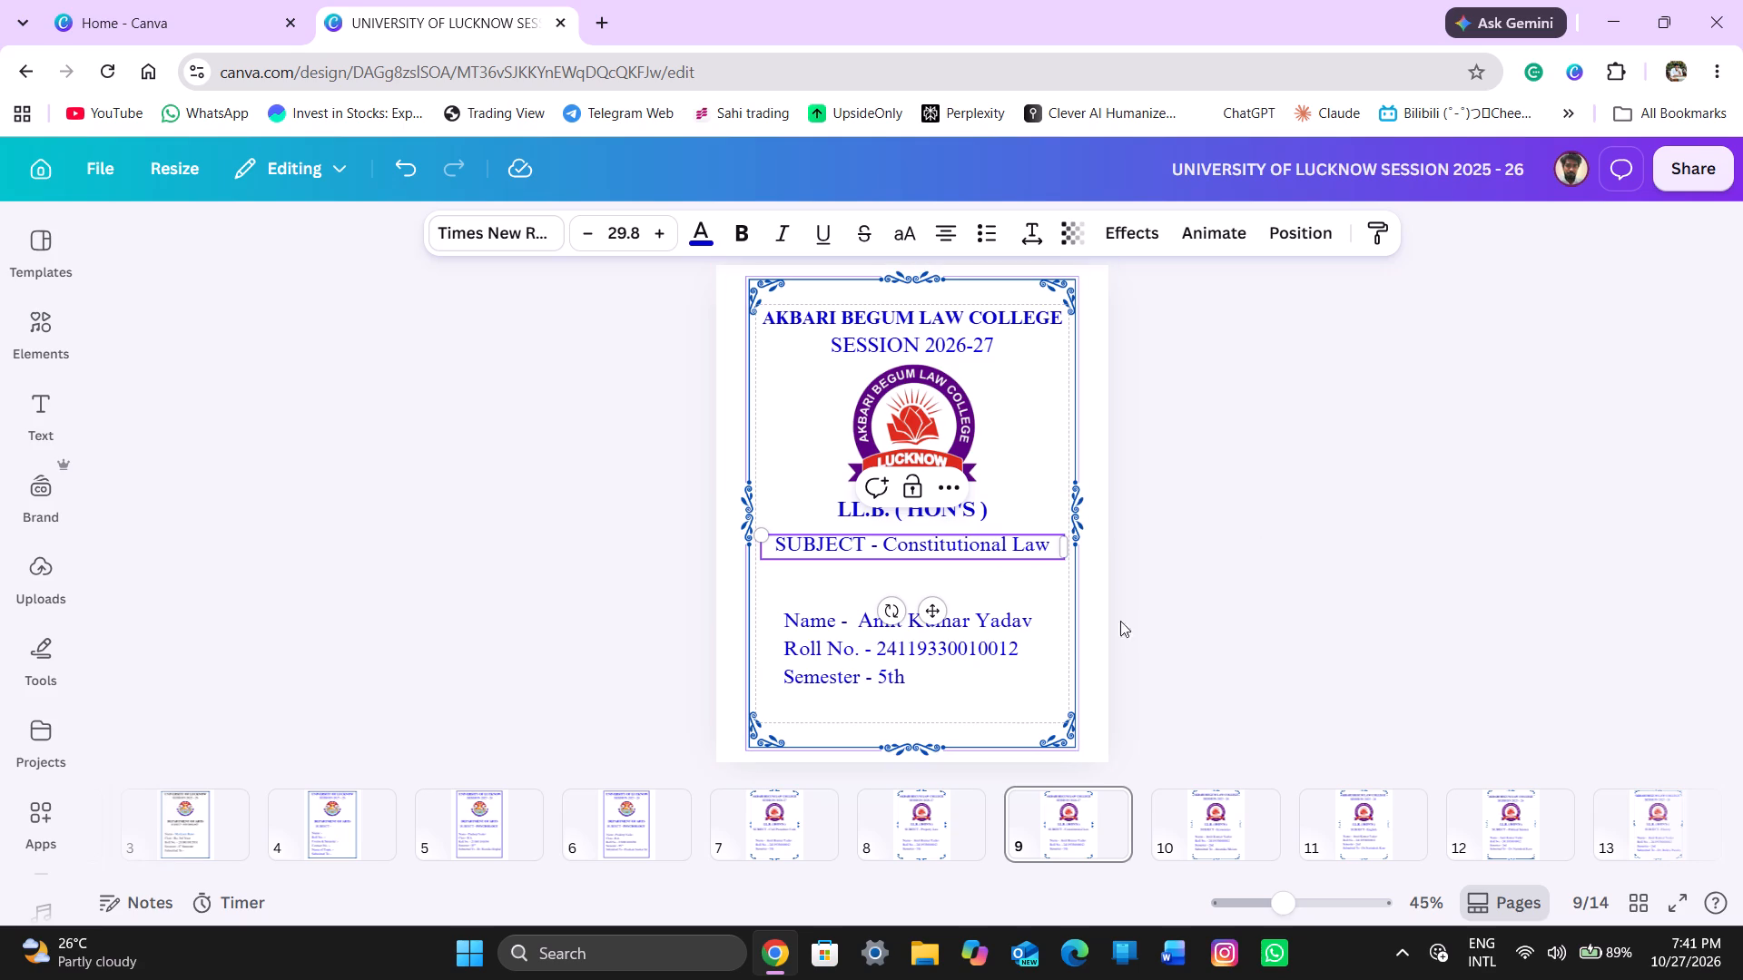
click(1180, 612)
Duplicate the page 9 Constitutional Law cover.
key(ctrl+d)
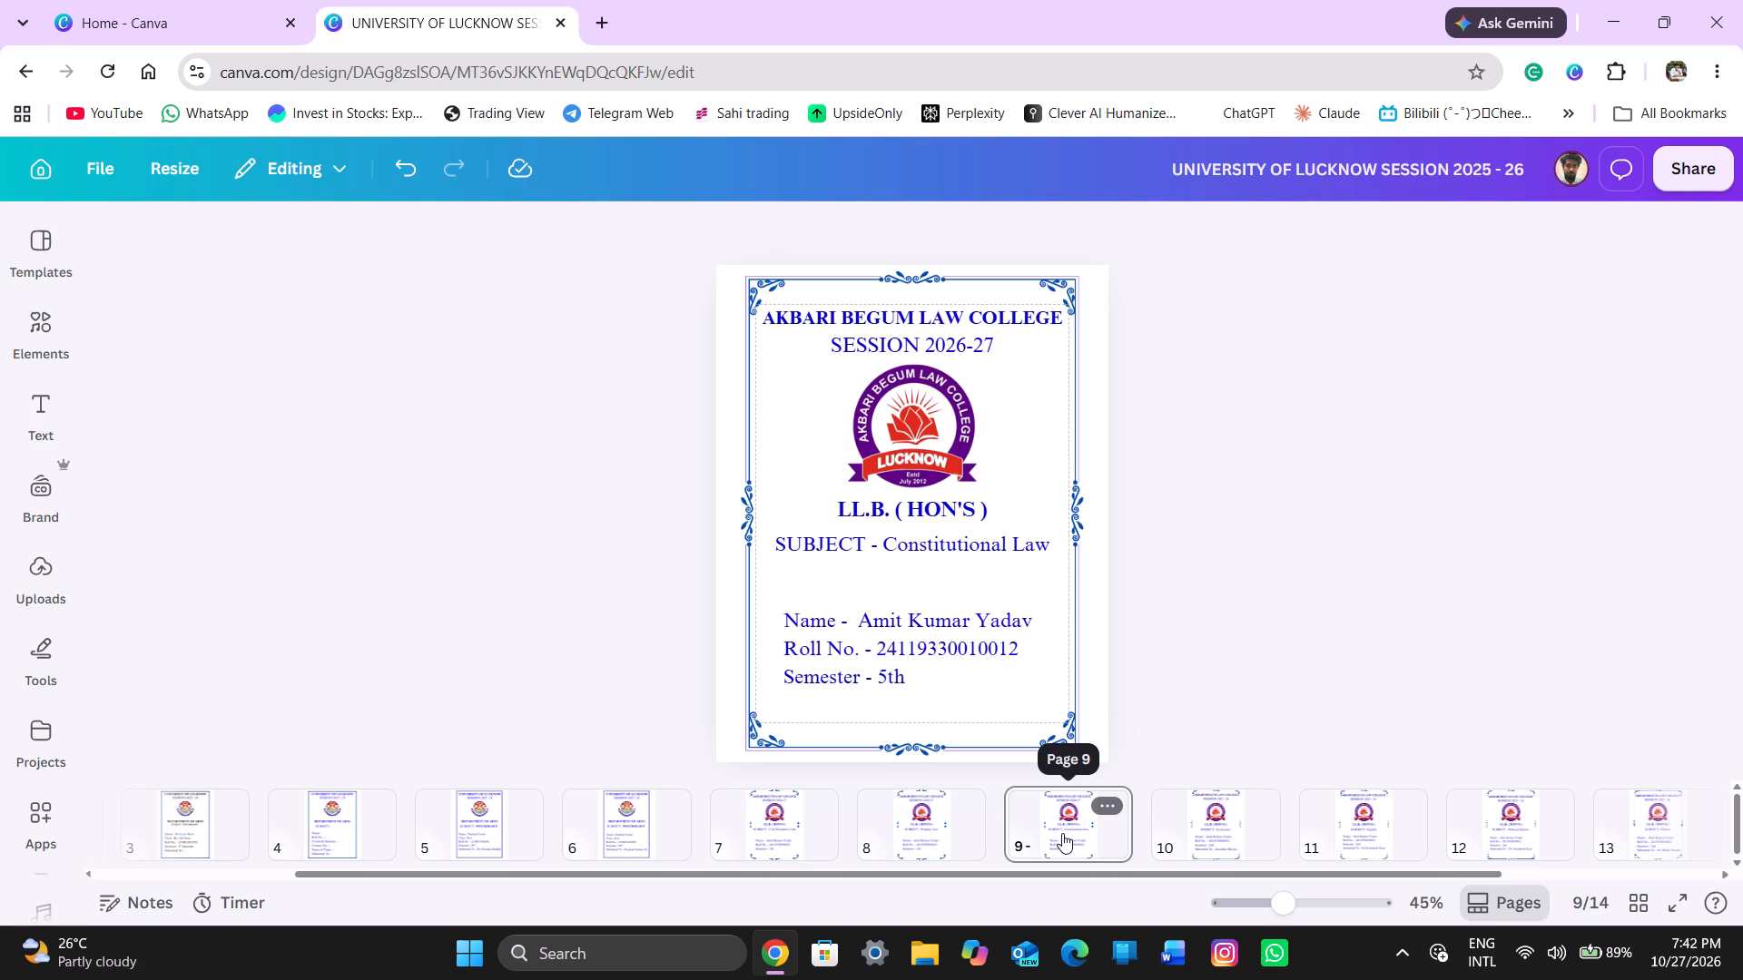
key(ctrl+d)
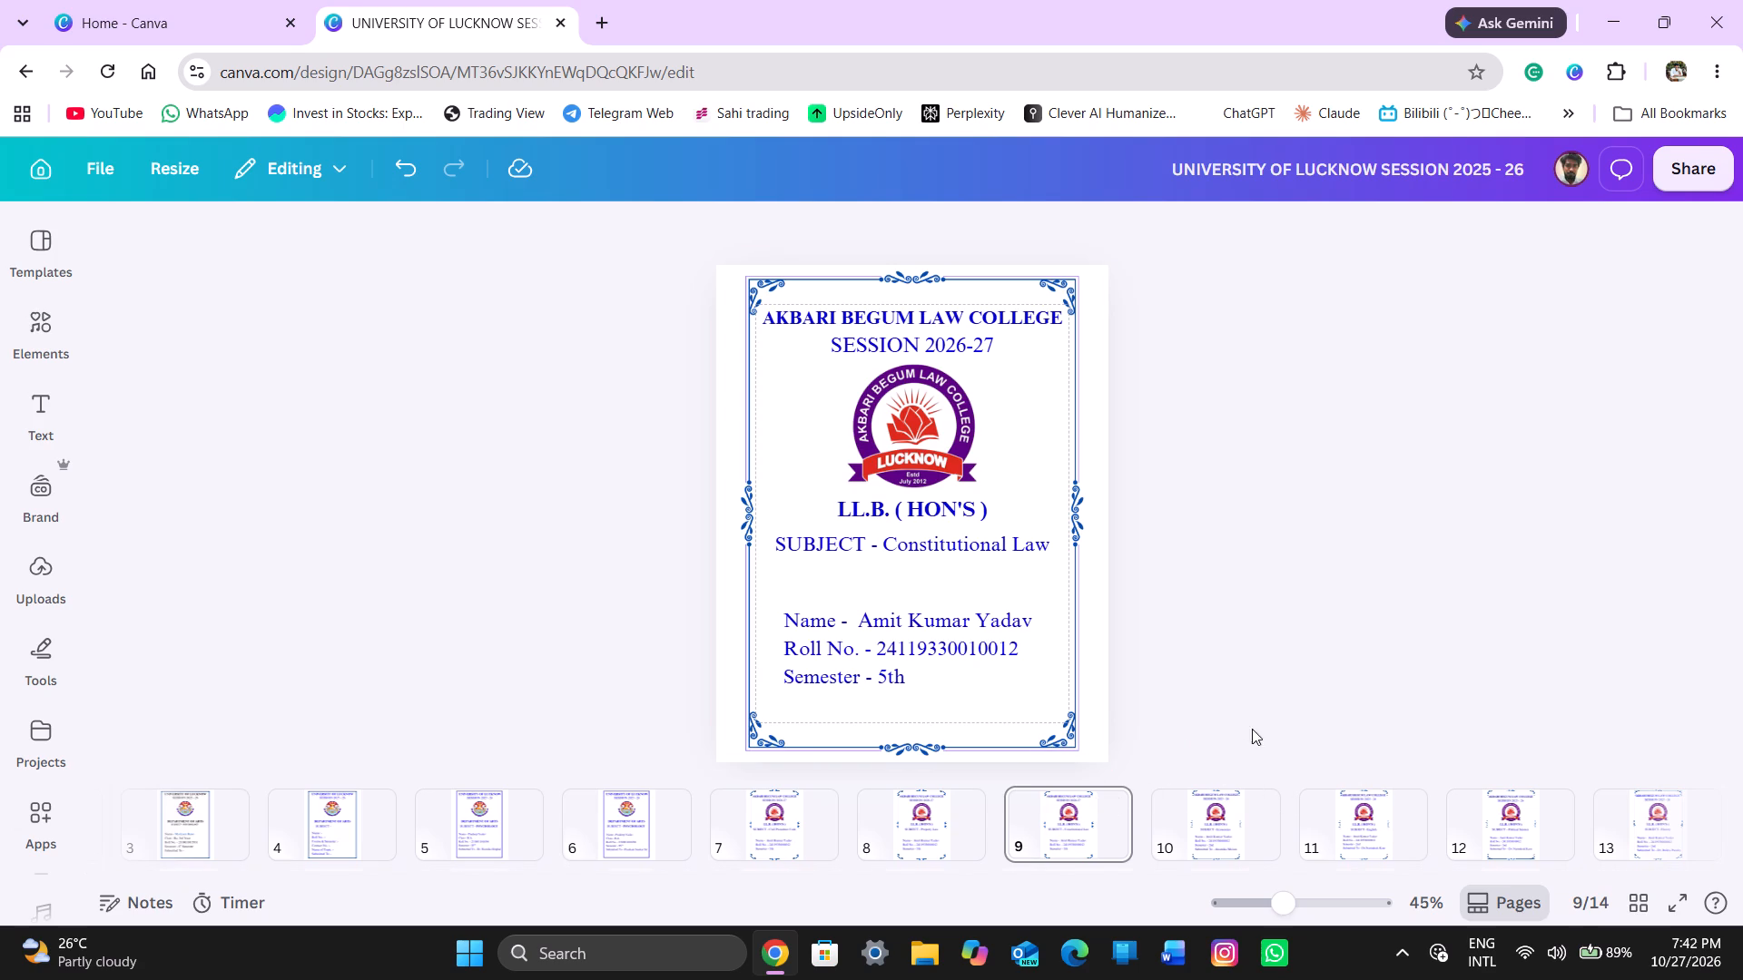
click(1291, 676)
click(770, 827)
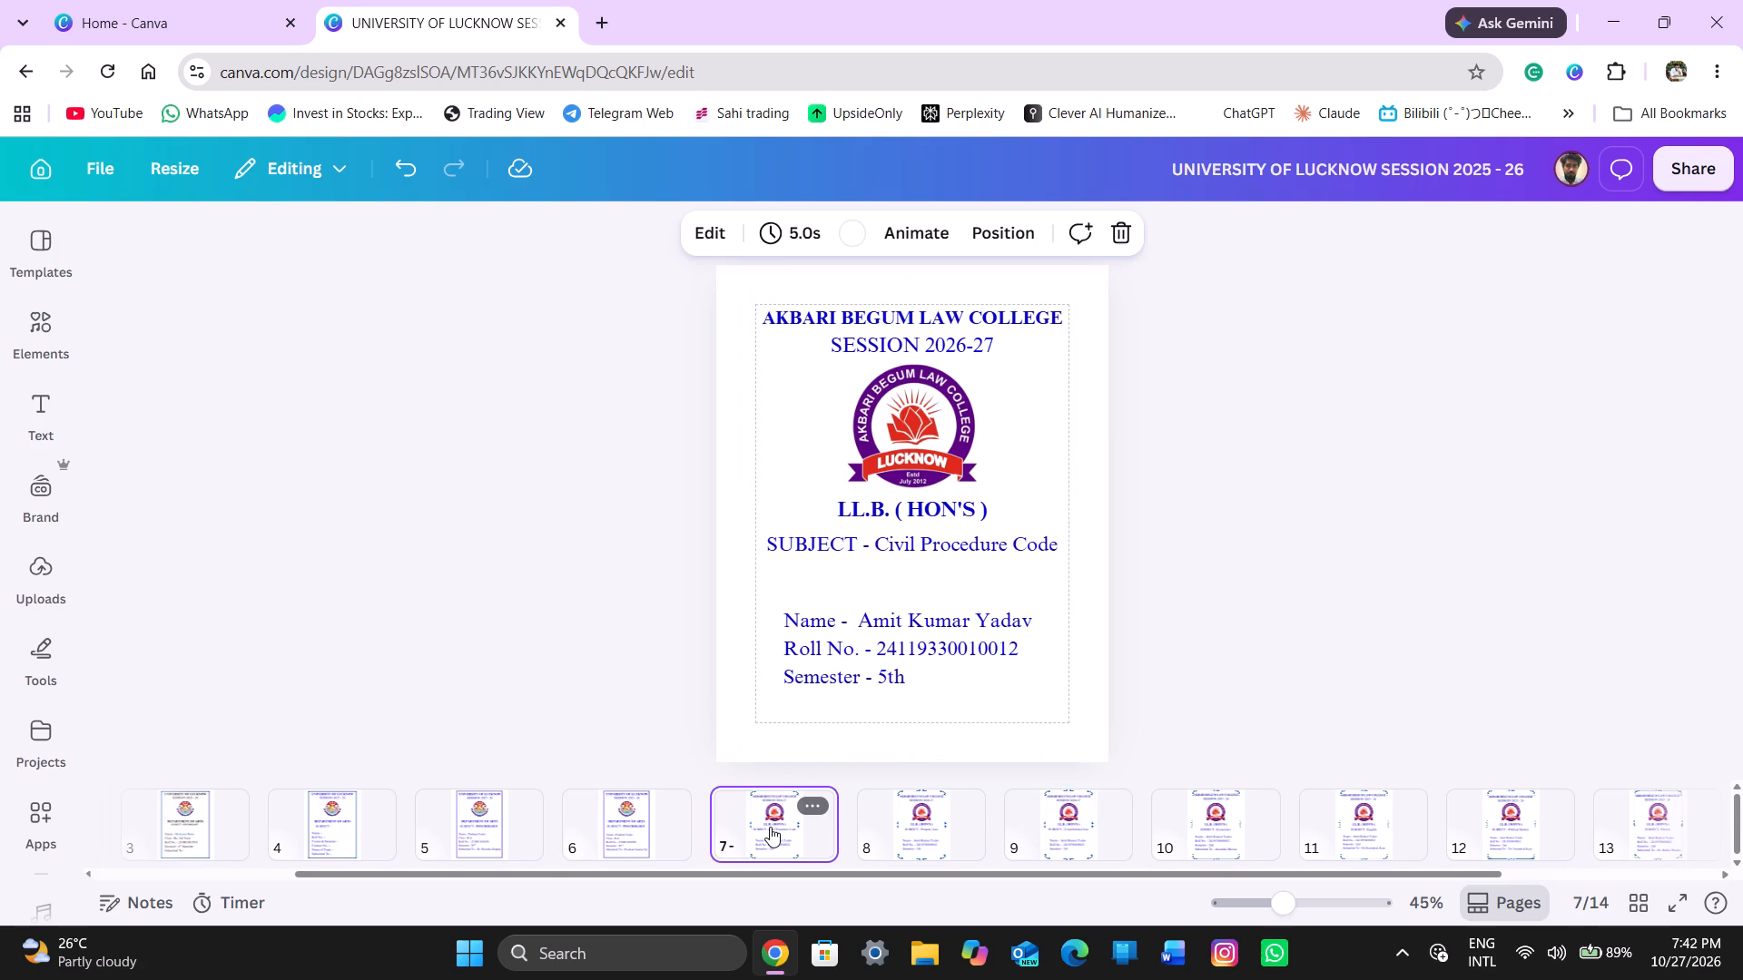
click(931, 838)
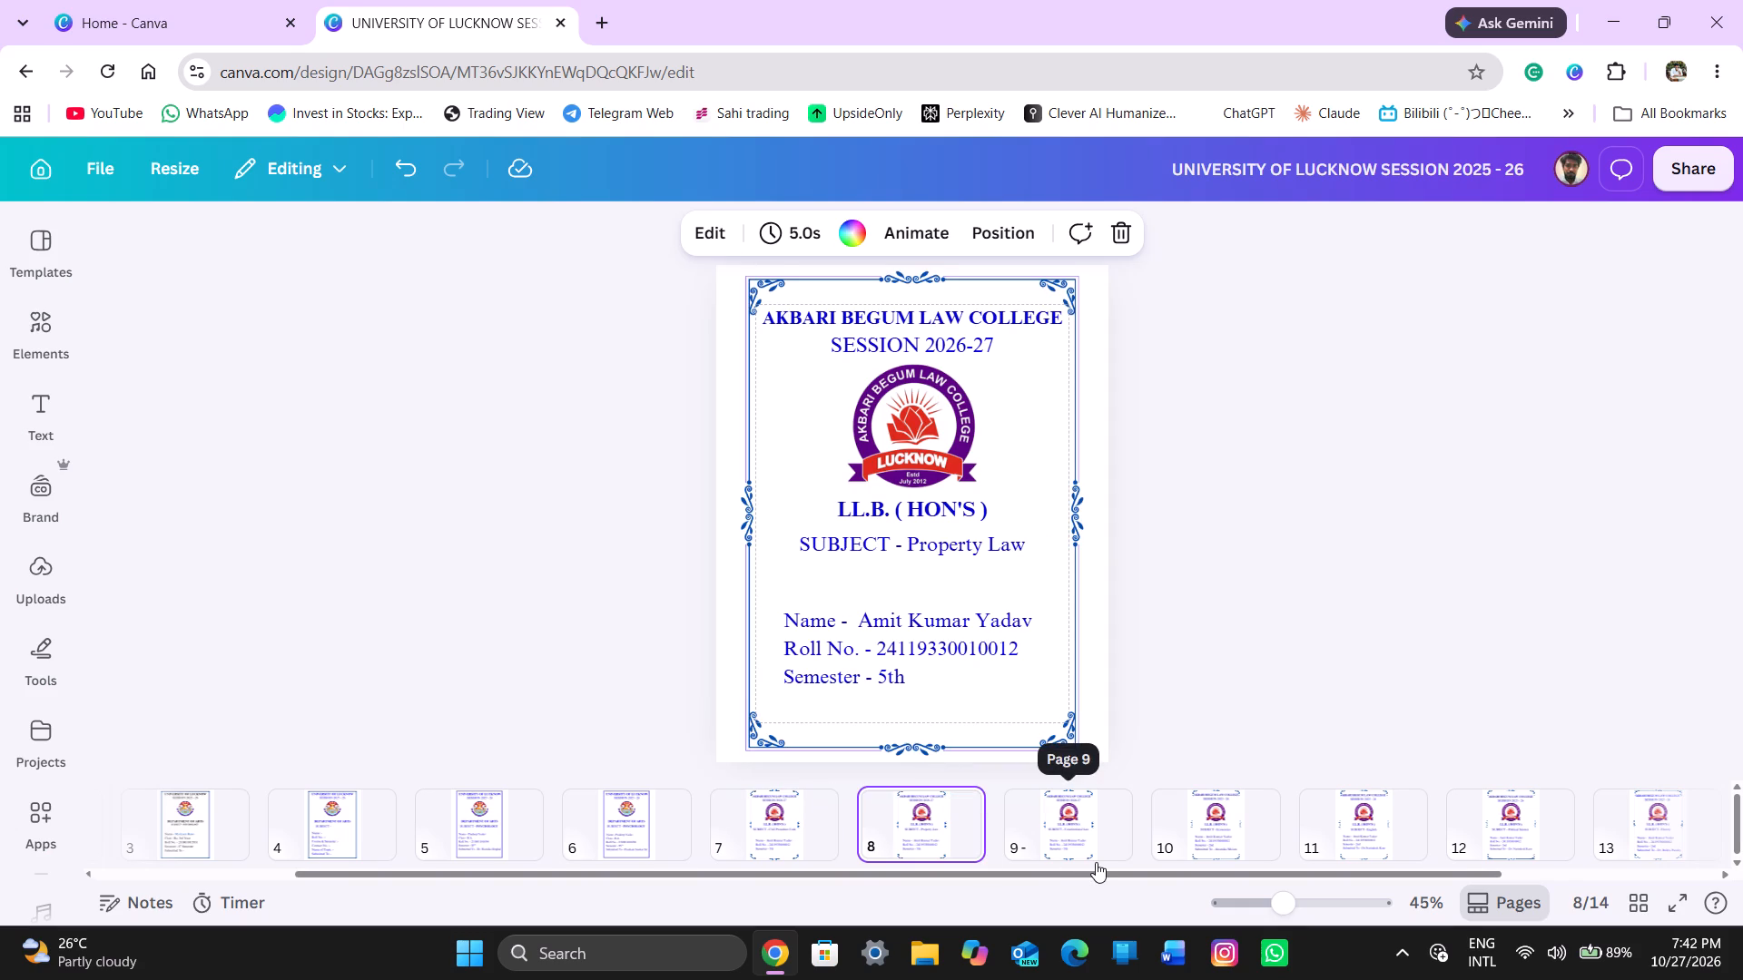
click(1082, 850)
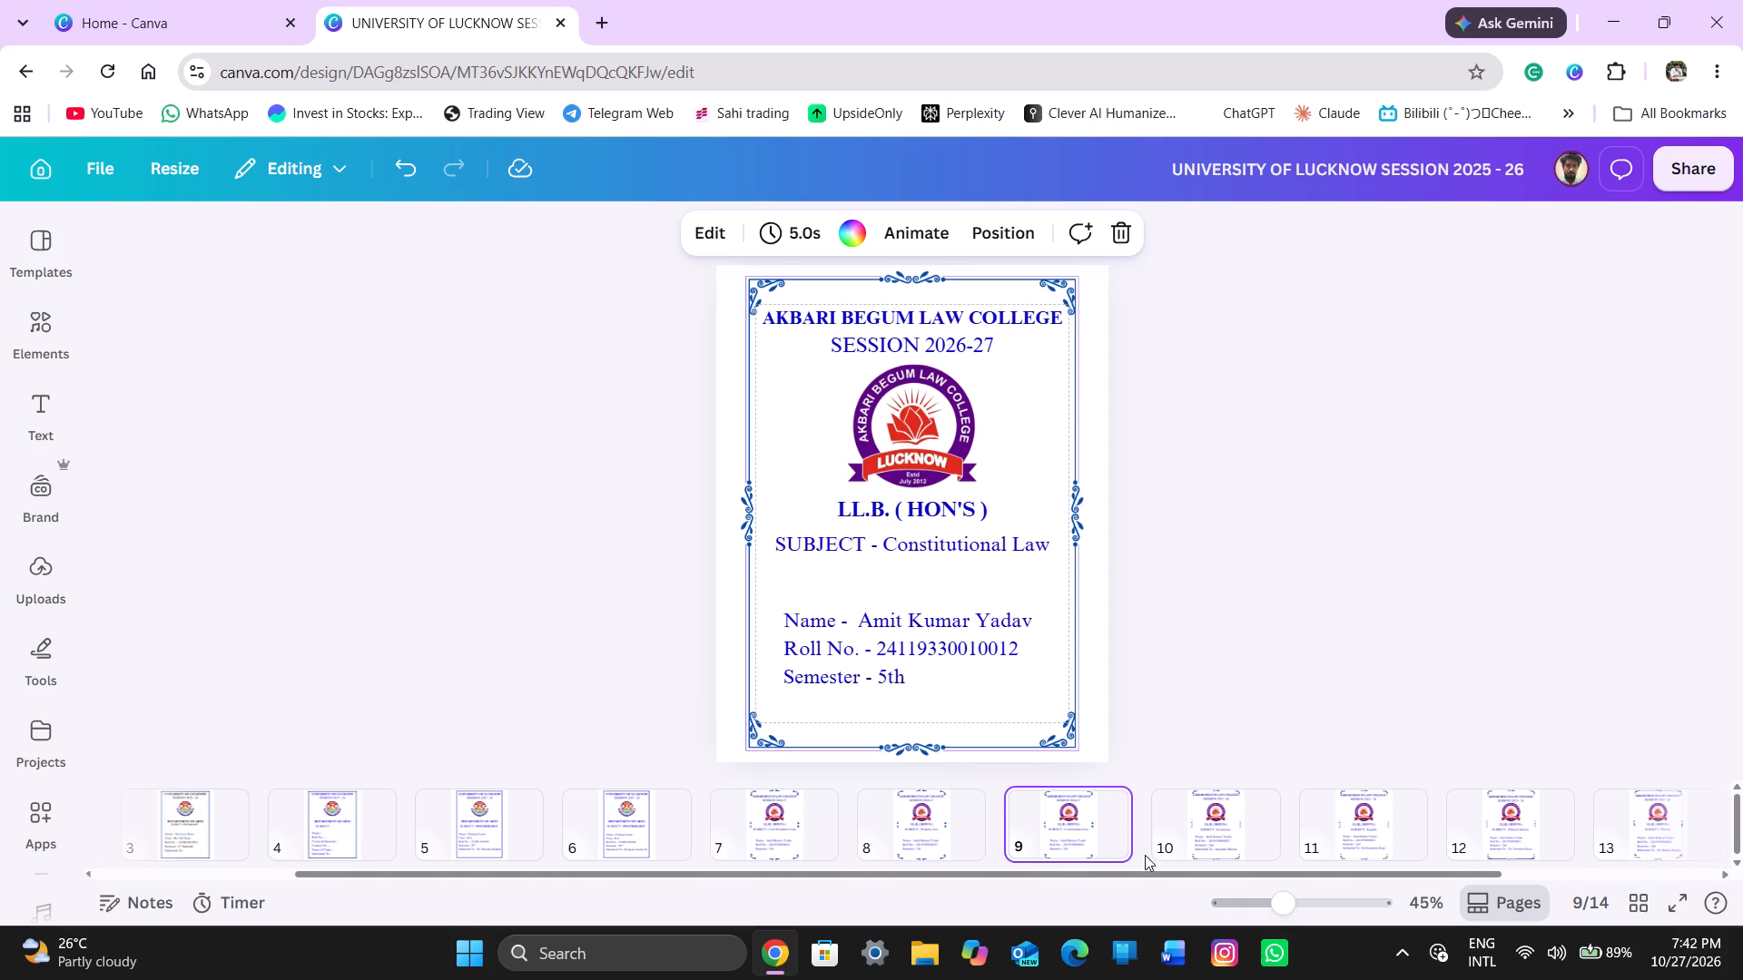
click(1166, 857)
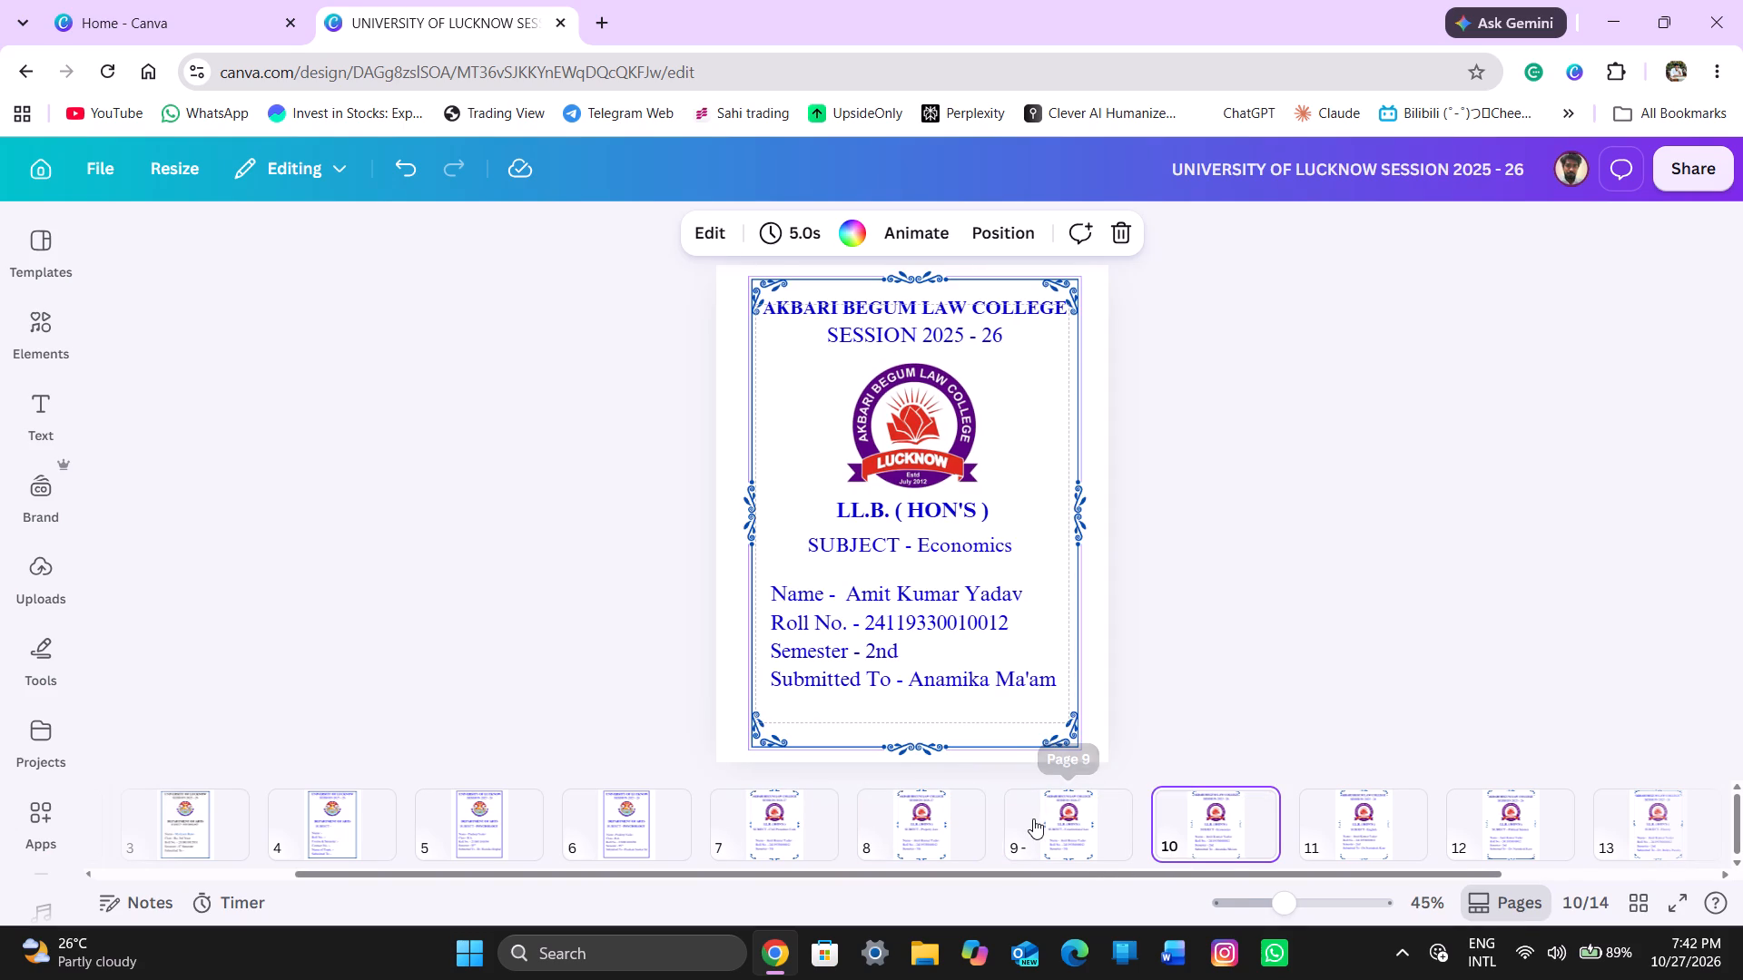
click(1033, 818)
key(ctrl+d)
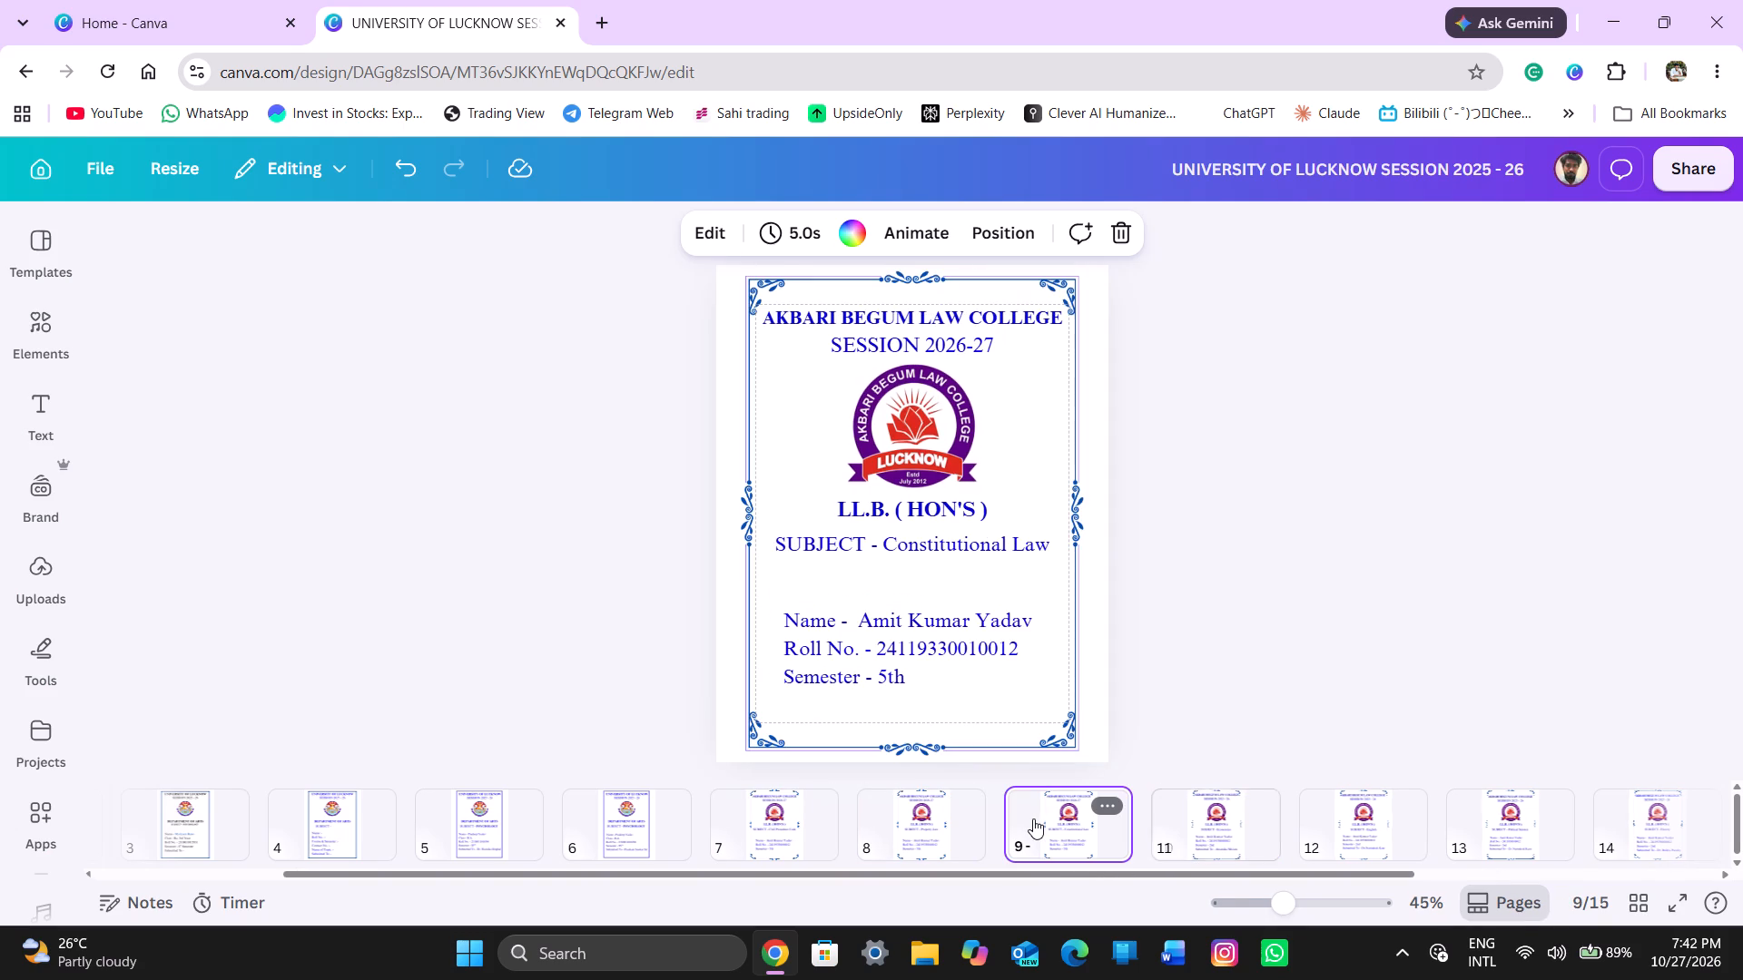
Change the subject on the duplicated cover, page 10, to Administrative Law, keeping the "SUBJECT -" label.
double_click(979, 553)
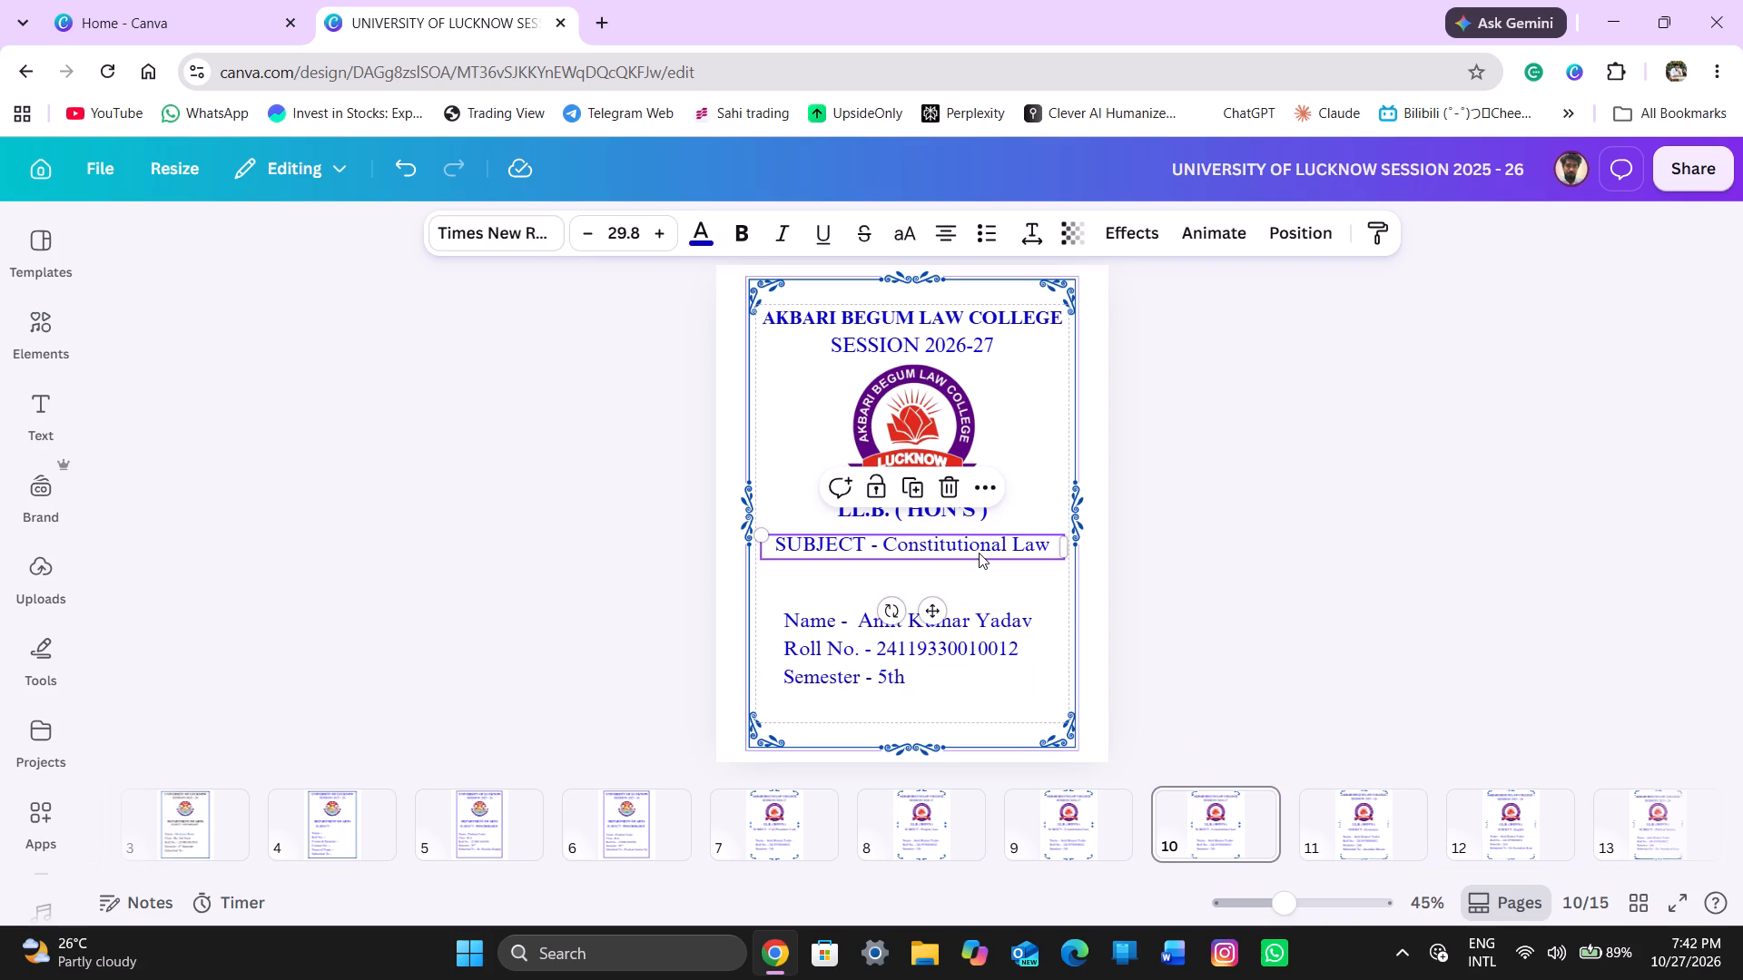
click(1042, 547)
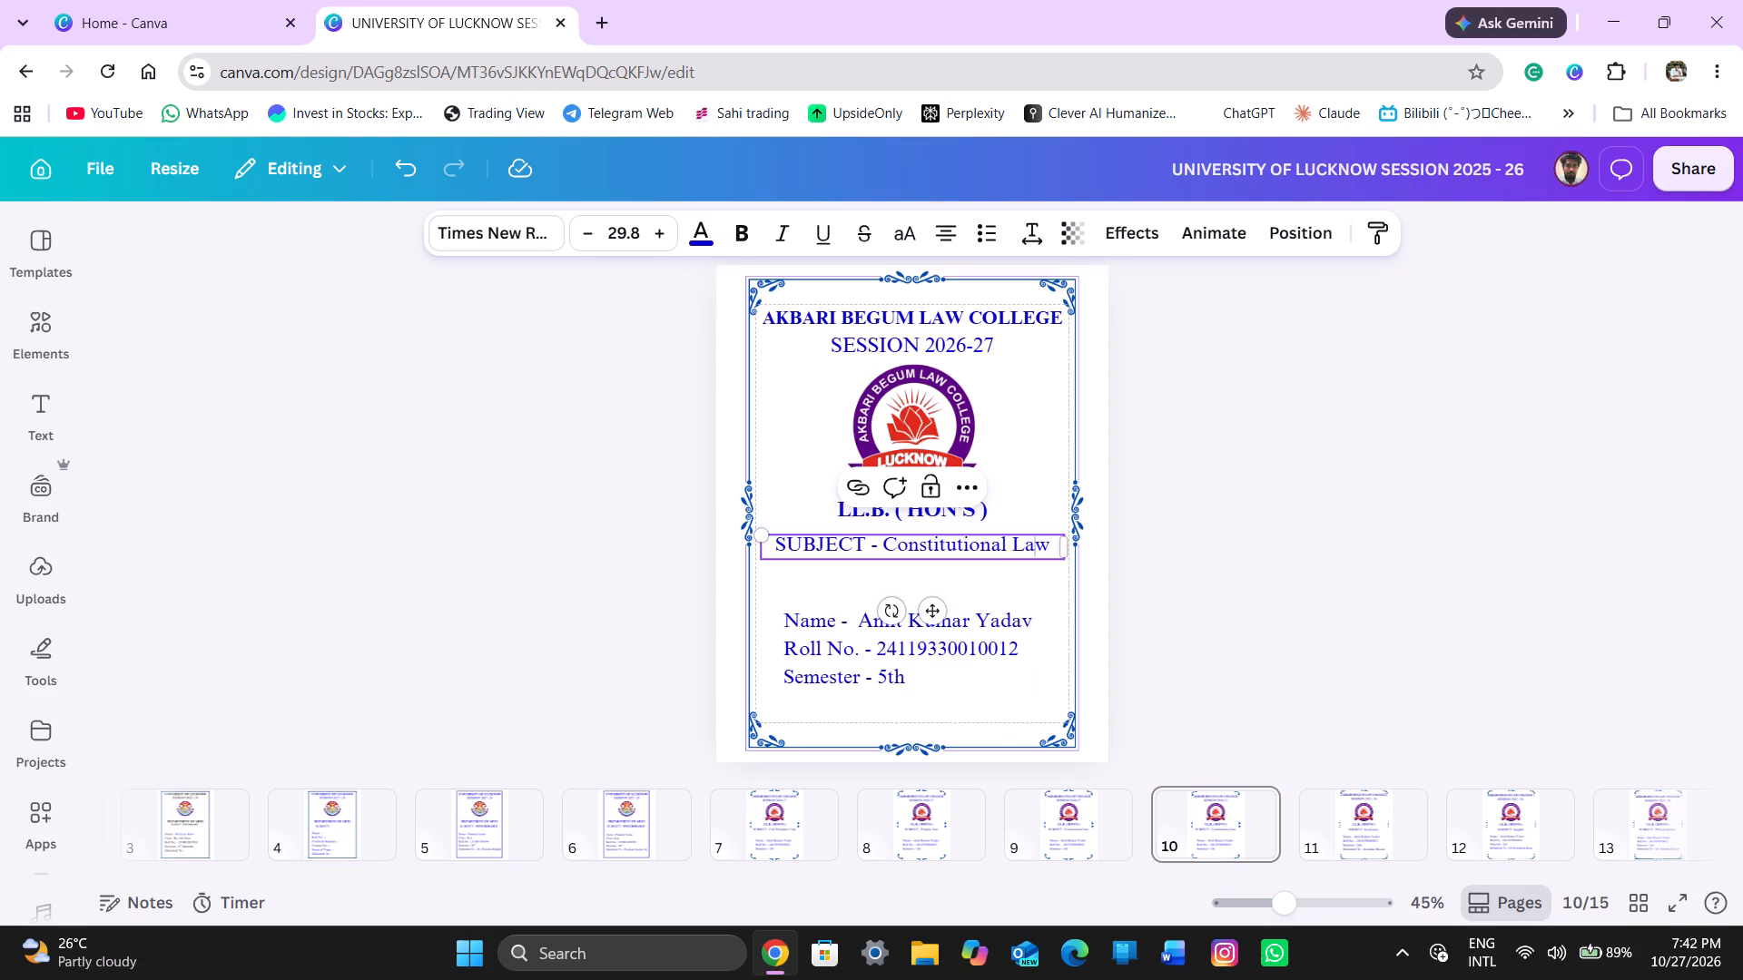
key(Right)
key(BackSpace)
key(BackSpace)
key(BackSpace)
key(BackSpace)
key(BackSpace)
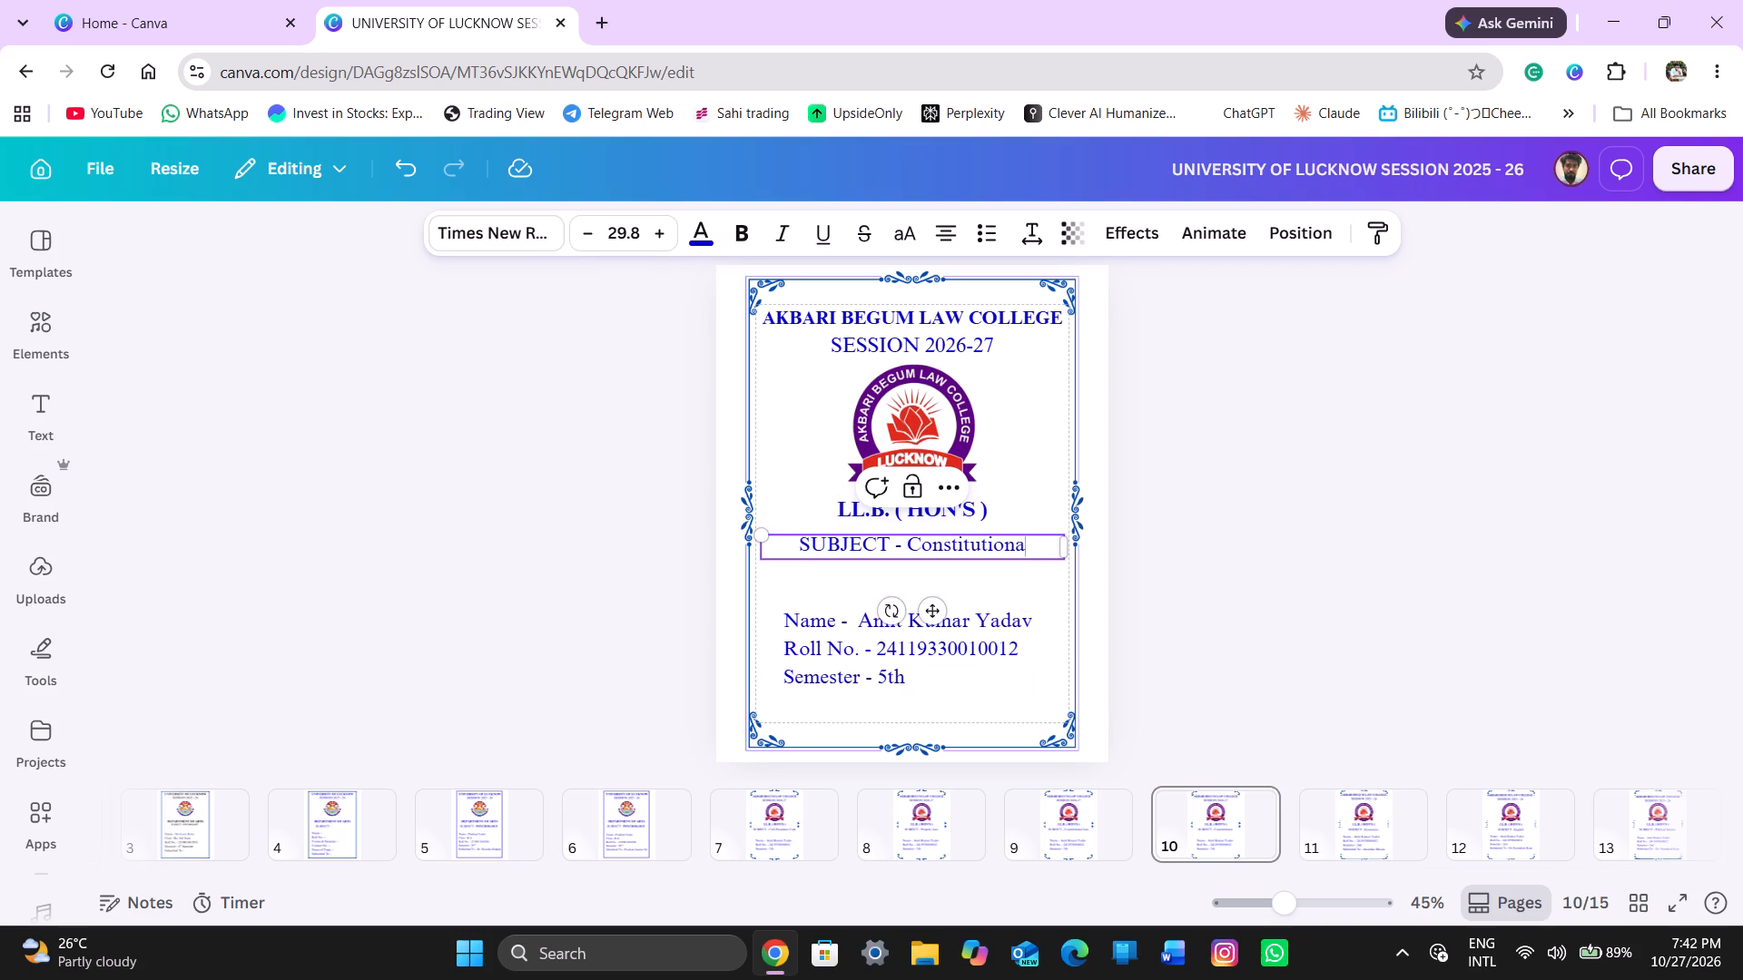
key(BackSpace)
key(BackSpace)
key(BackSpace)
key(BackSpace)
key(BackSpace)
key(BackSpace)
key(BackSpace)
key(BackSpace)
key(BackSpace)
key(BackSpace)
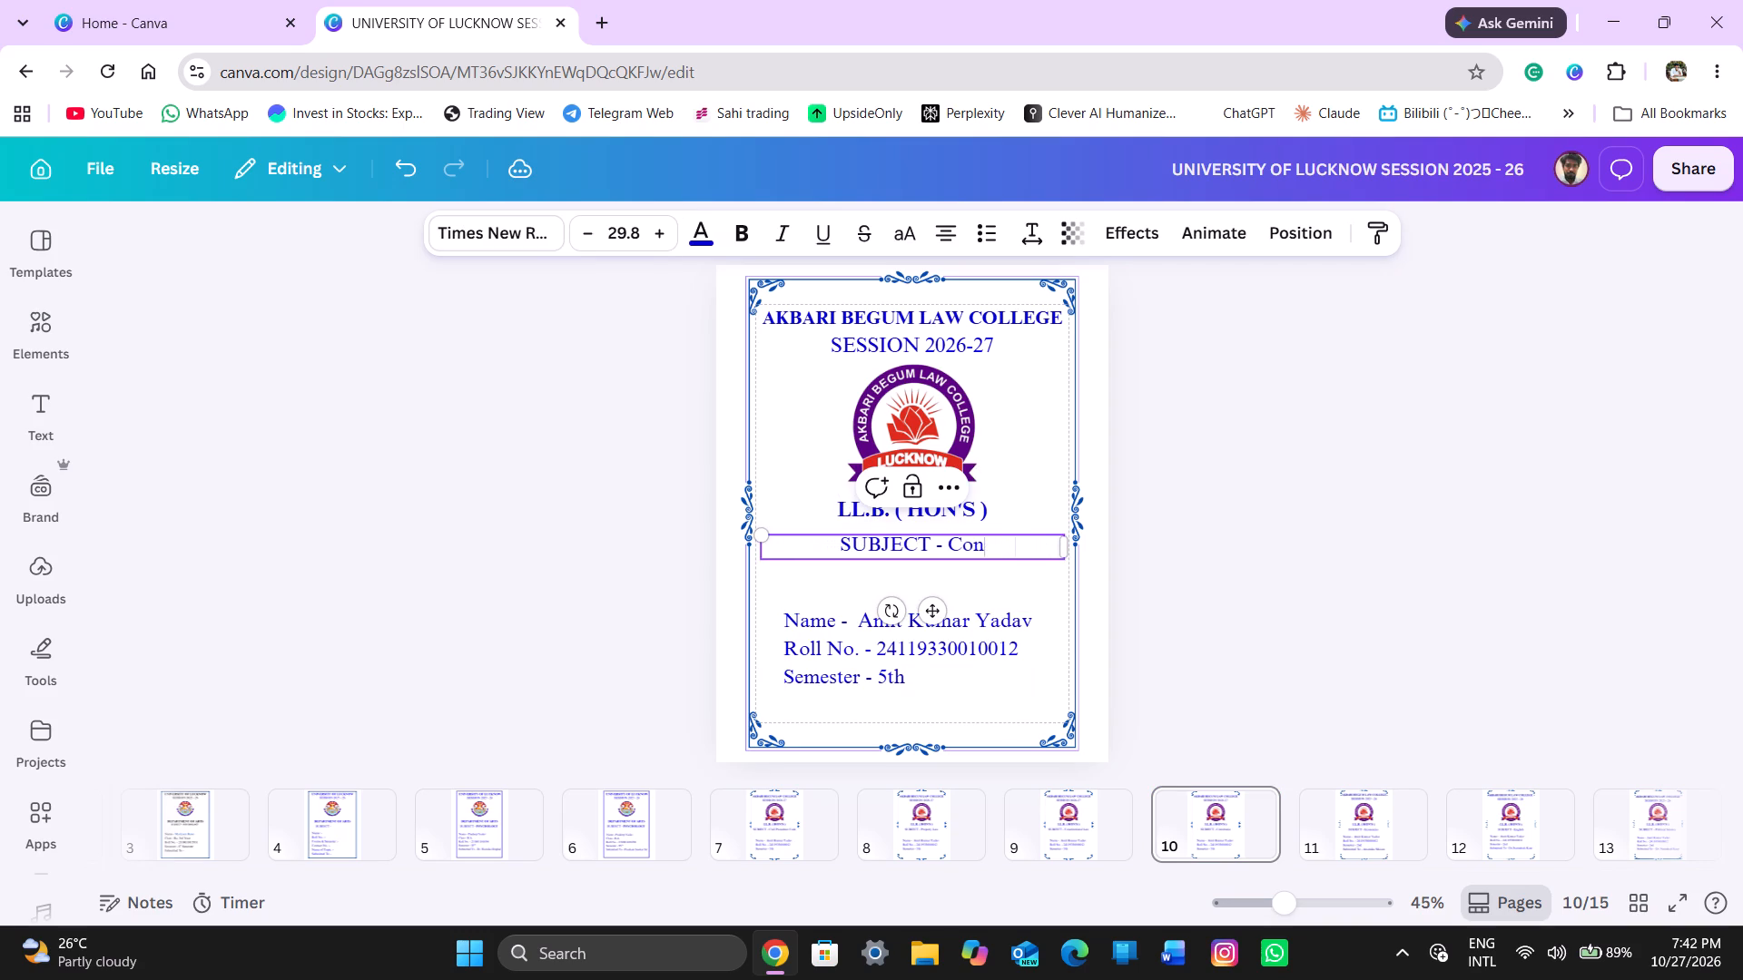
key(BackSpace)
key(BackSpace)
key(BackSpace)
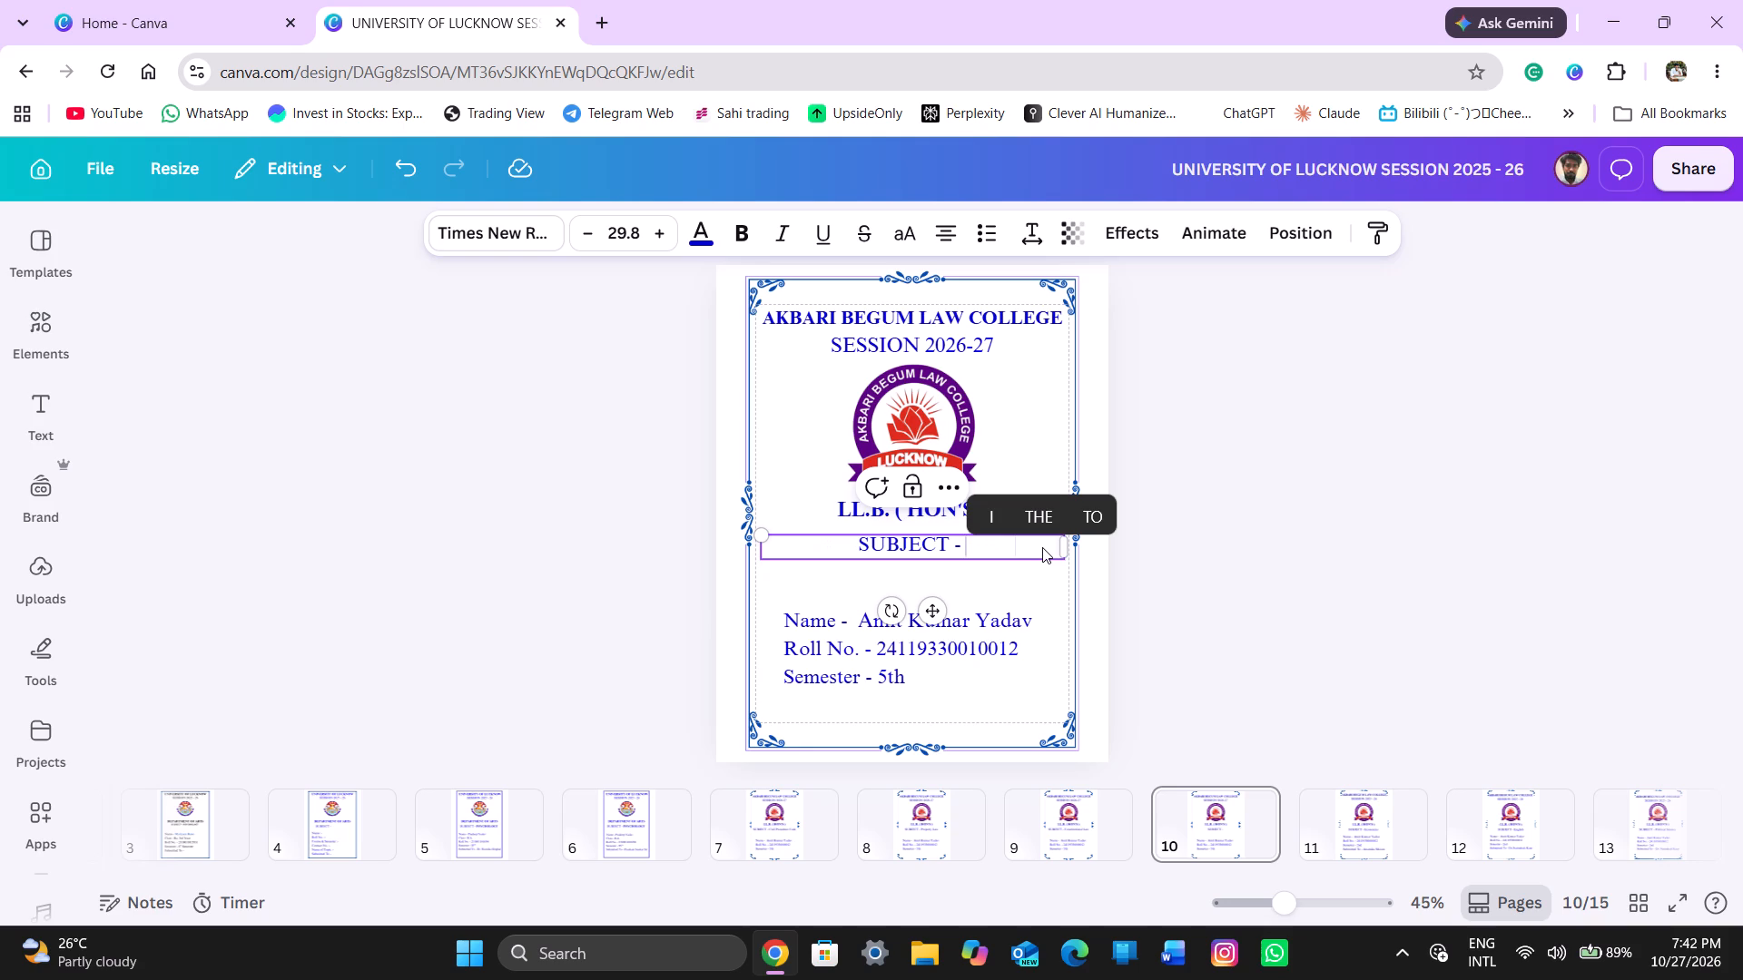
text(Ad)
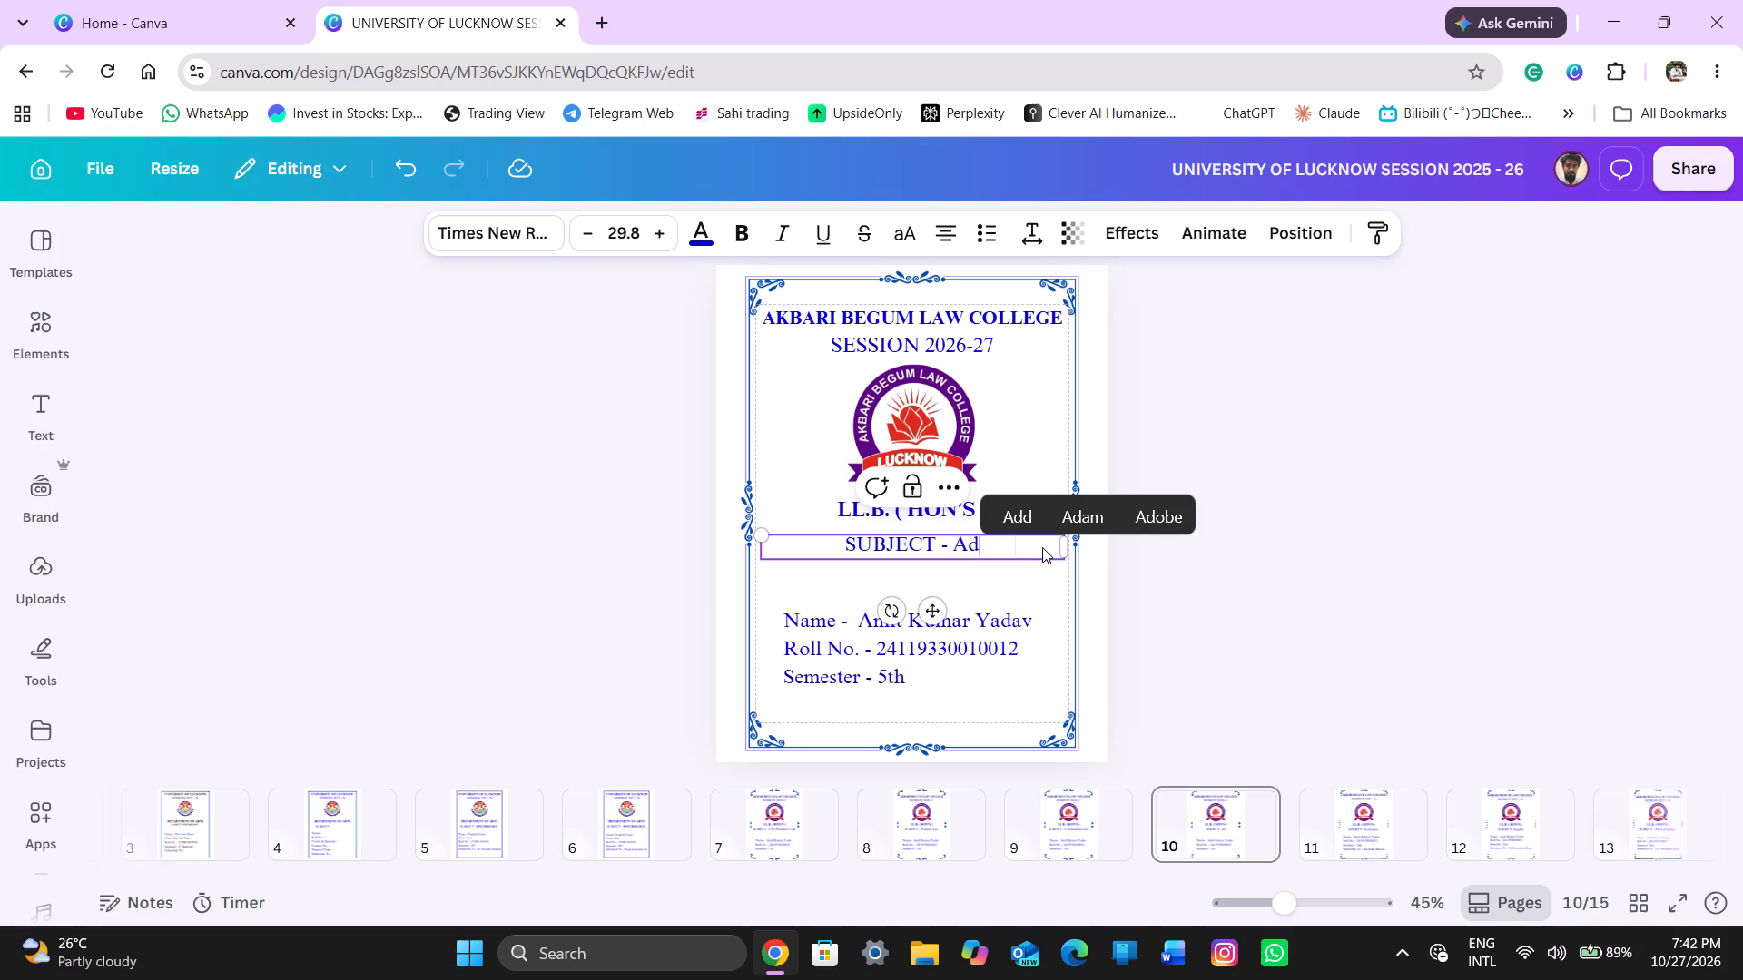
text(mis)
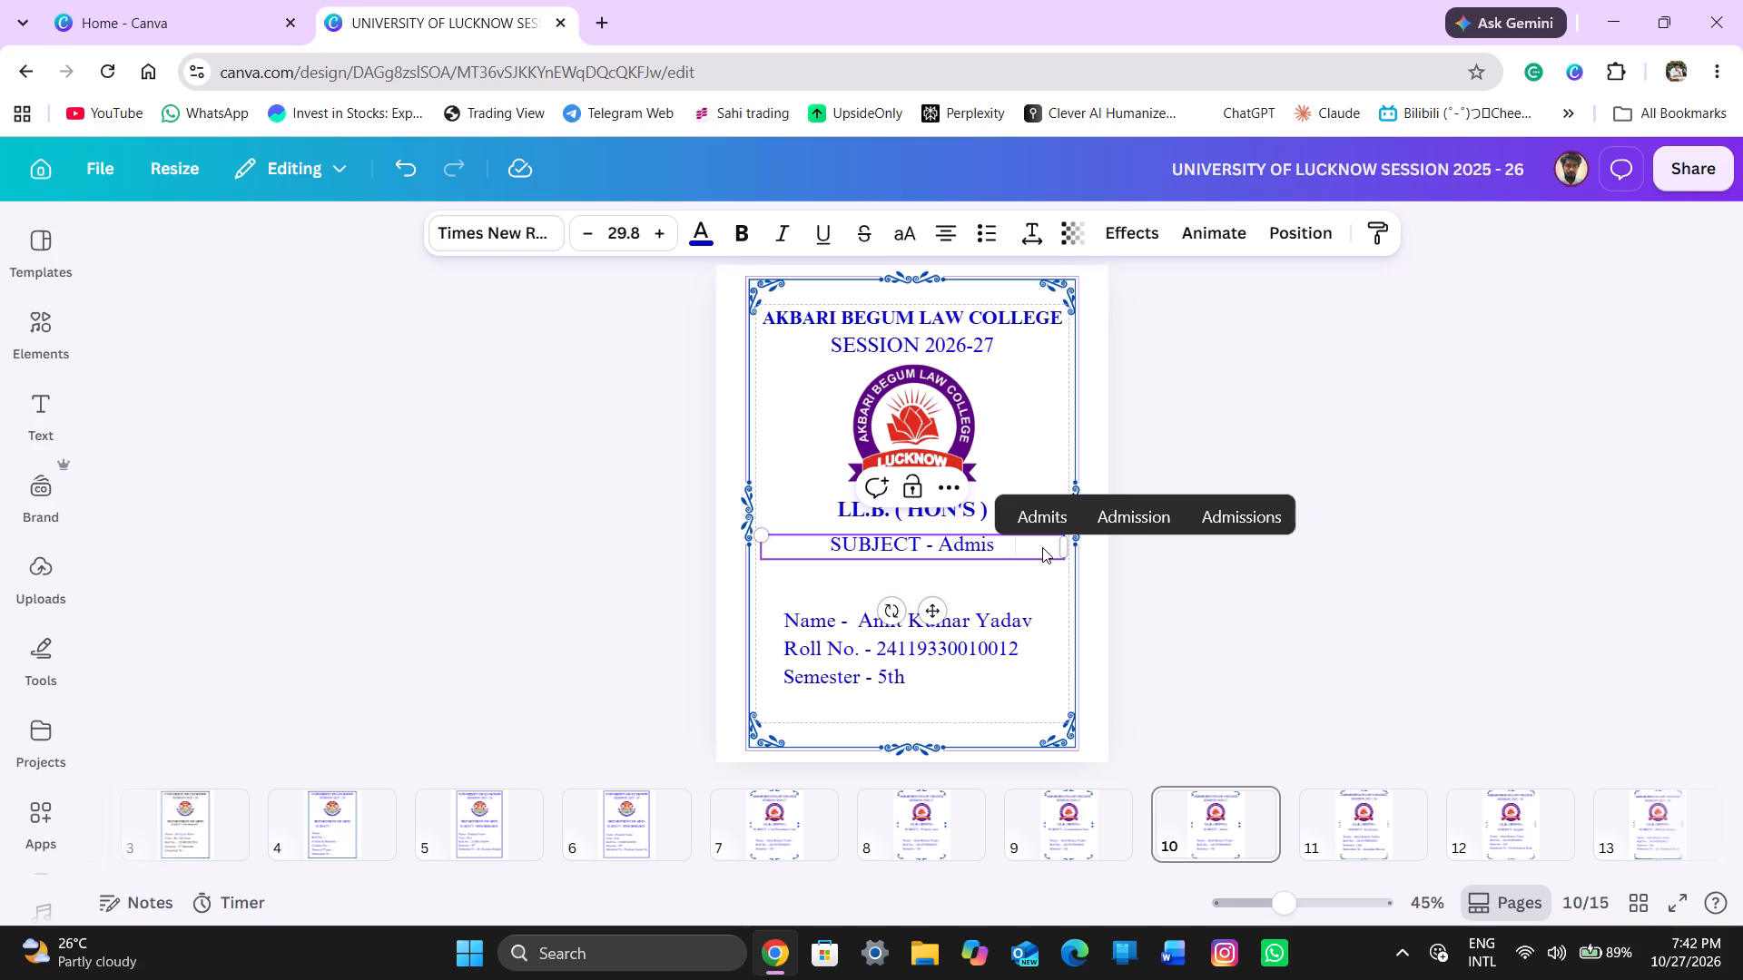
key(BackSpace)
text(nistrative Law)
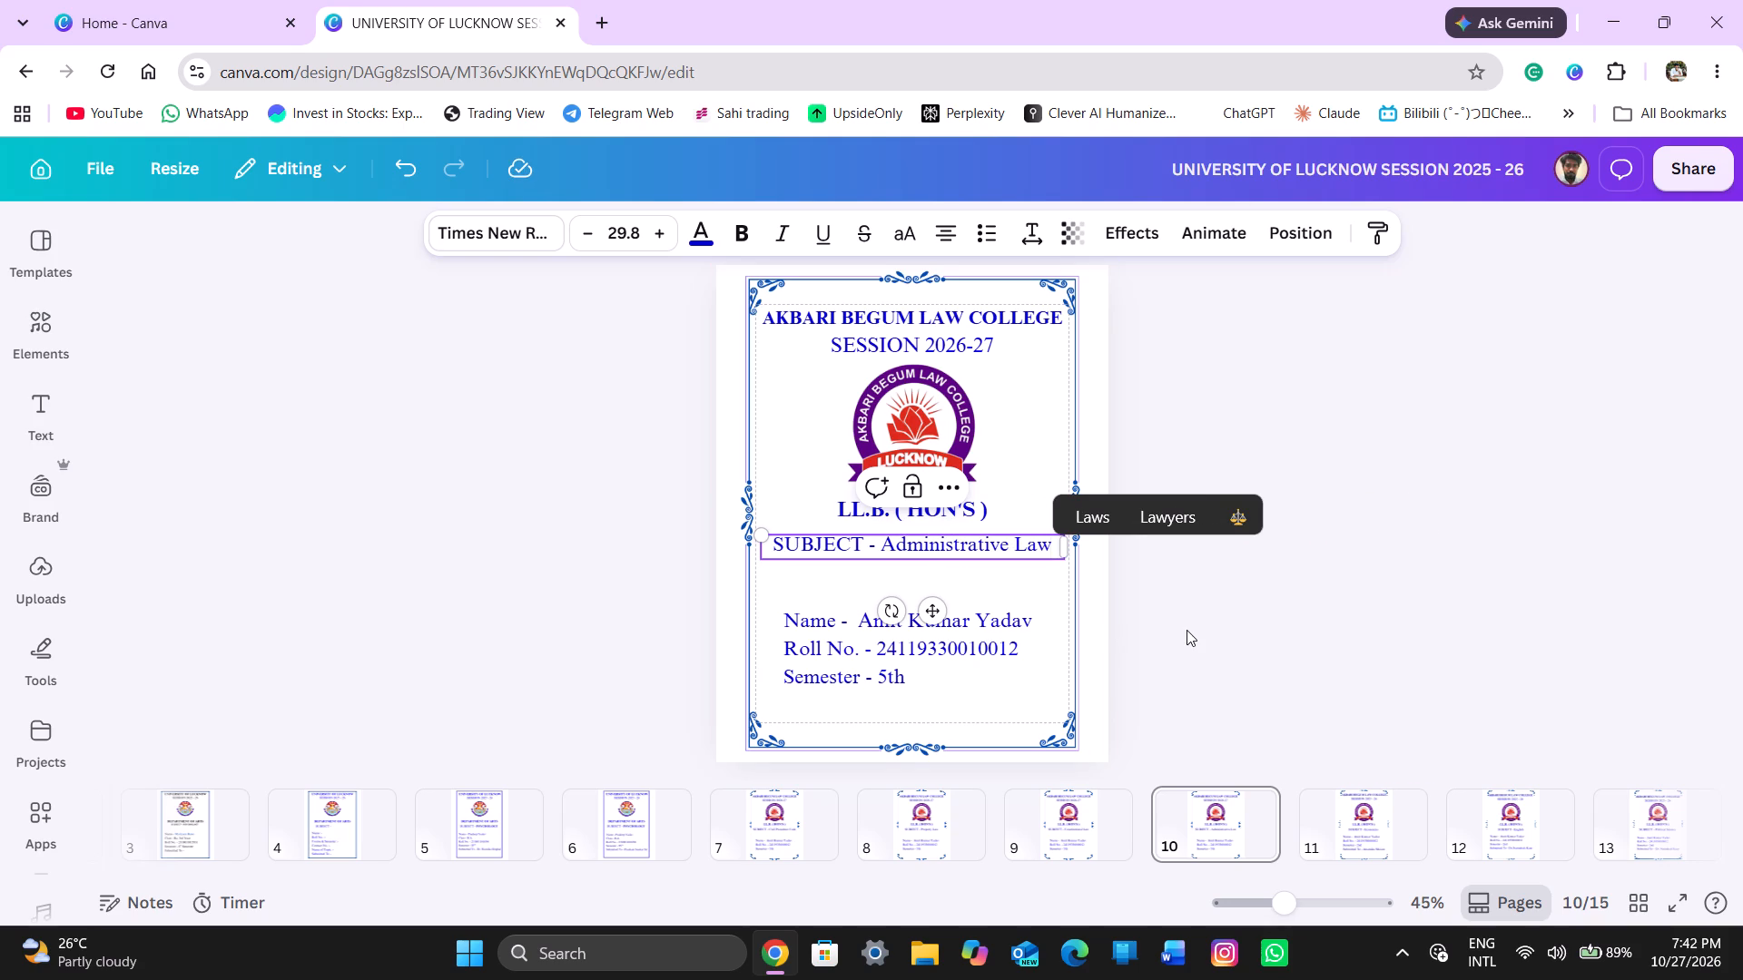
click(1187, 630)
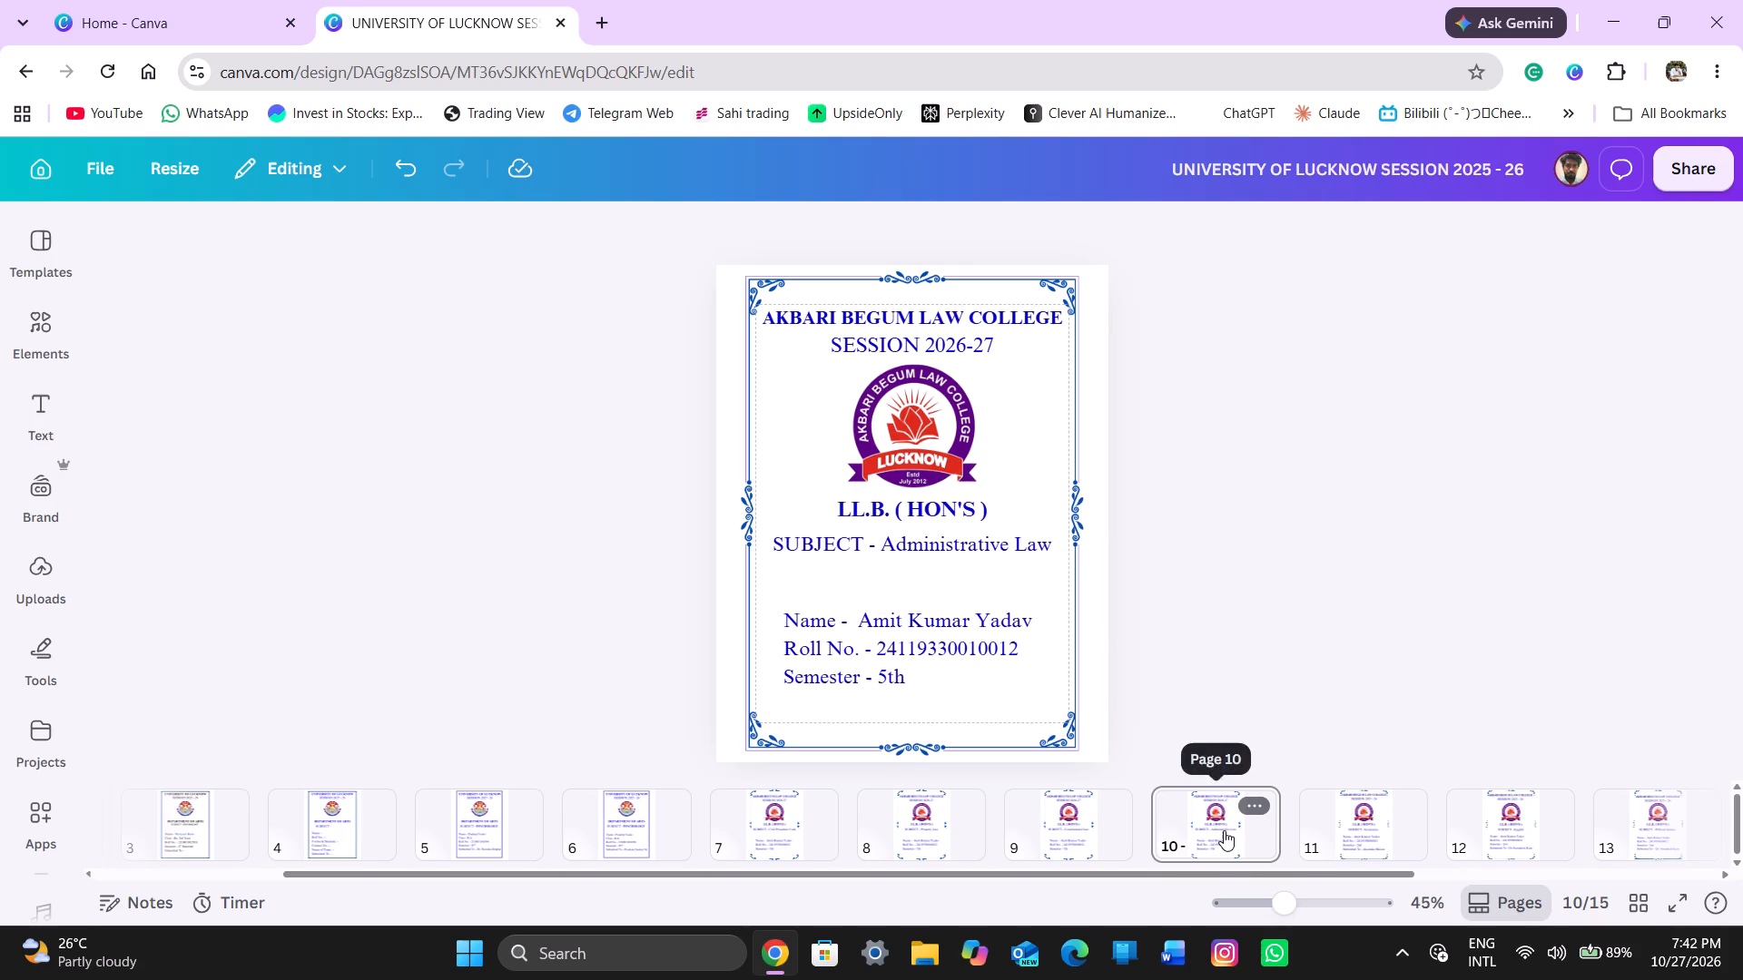
Duplicate the page 10 Administrative Law cover.
click(1224, 830)
key(ctrl+d)
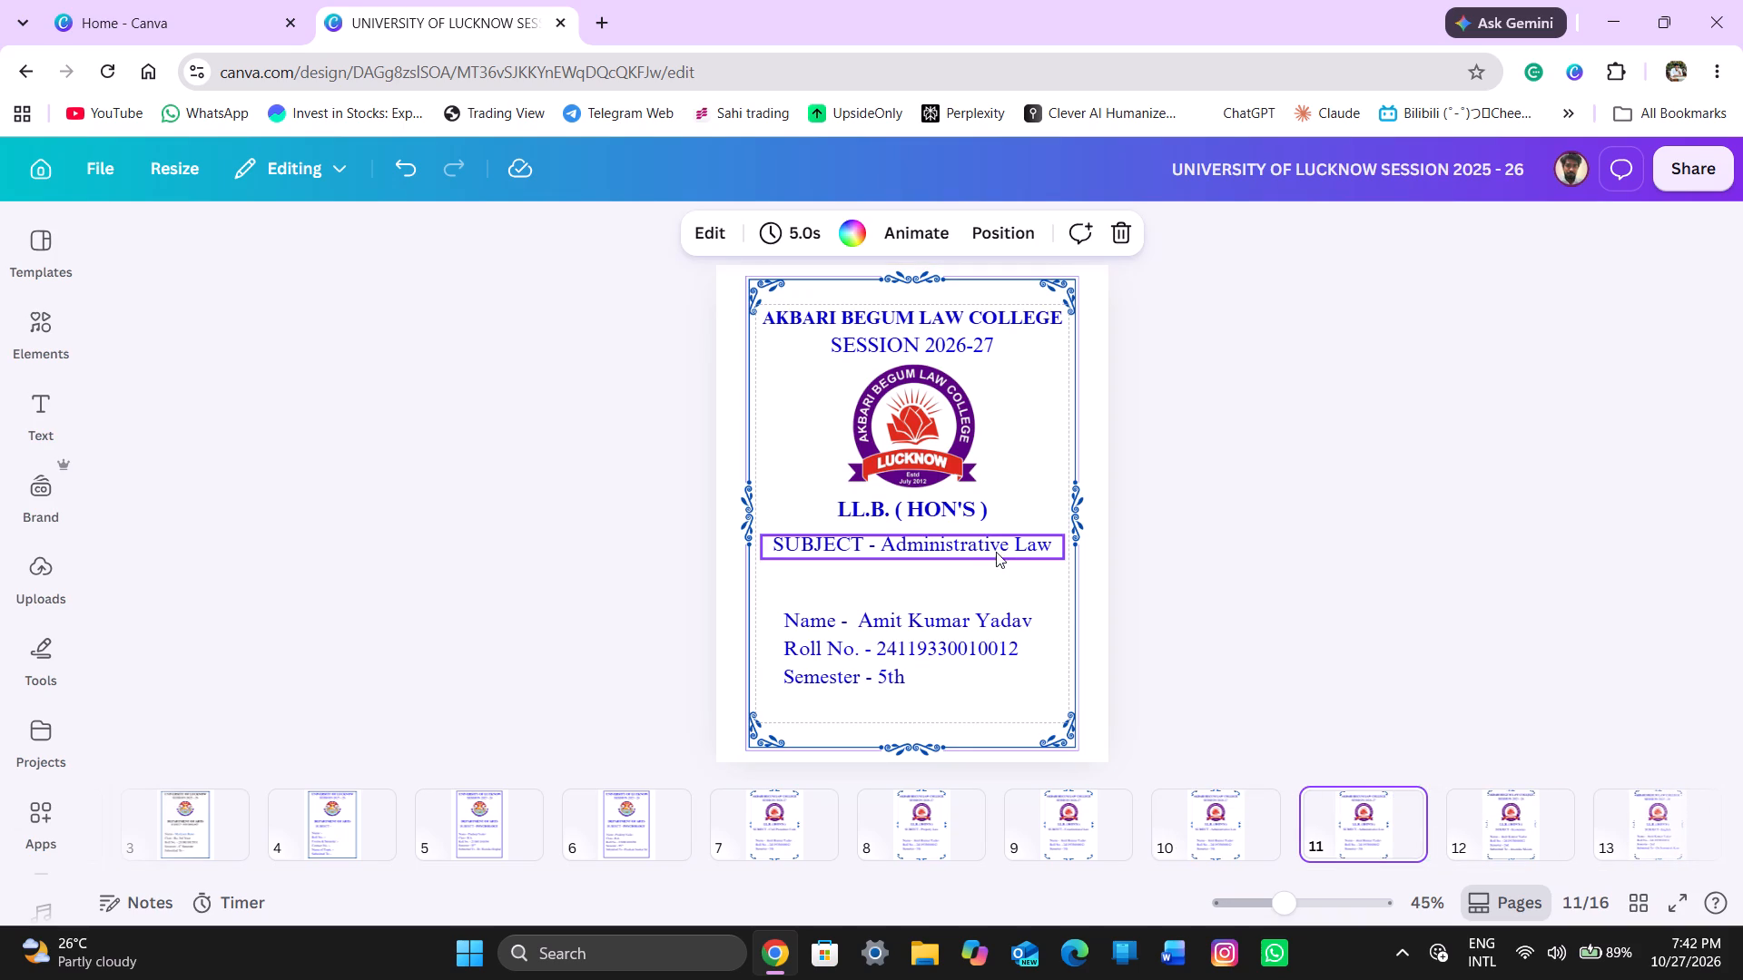
Change the subject on the duplicated cover, page 11, to BNSS, keeping the "SUBJECT -" label.
double_click(993, 546)
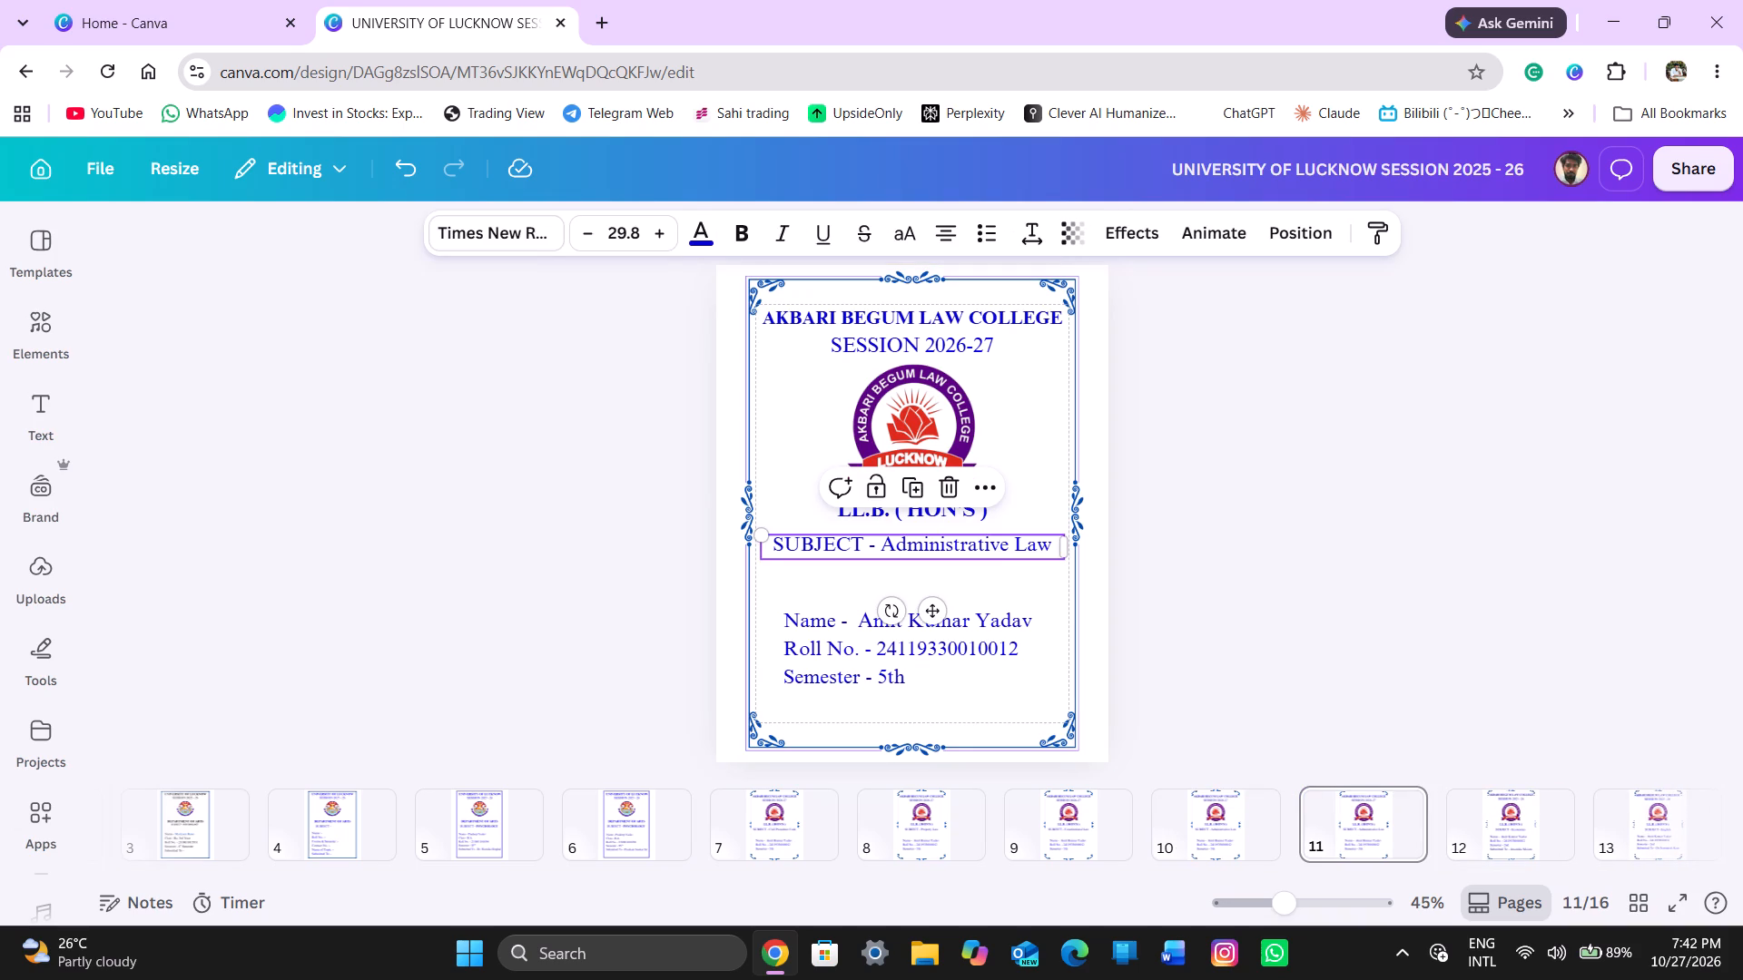
click(880, 550)
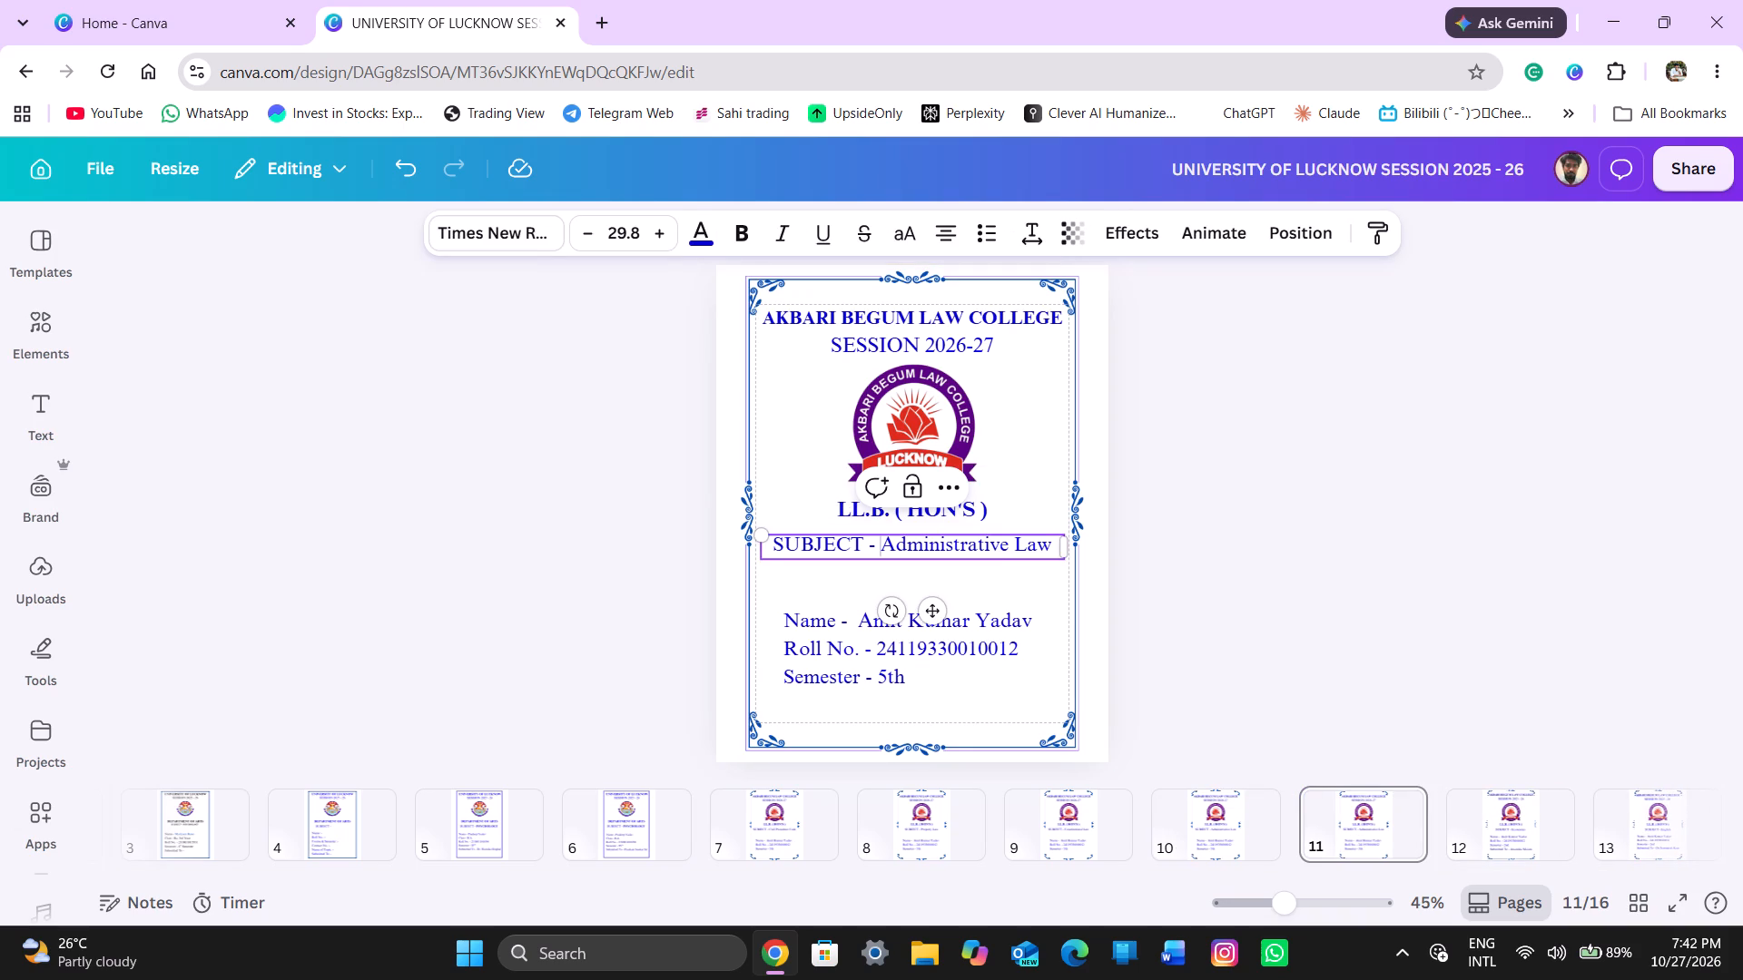
key(shift+Down)
text(Fami)
key(BackSpace)
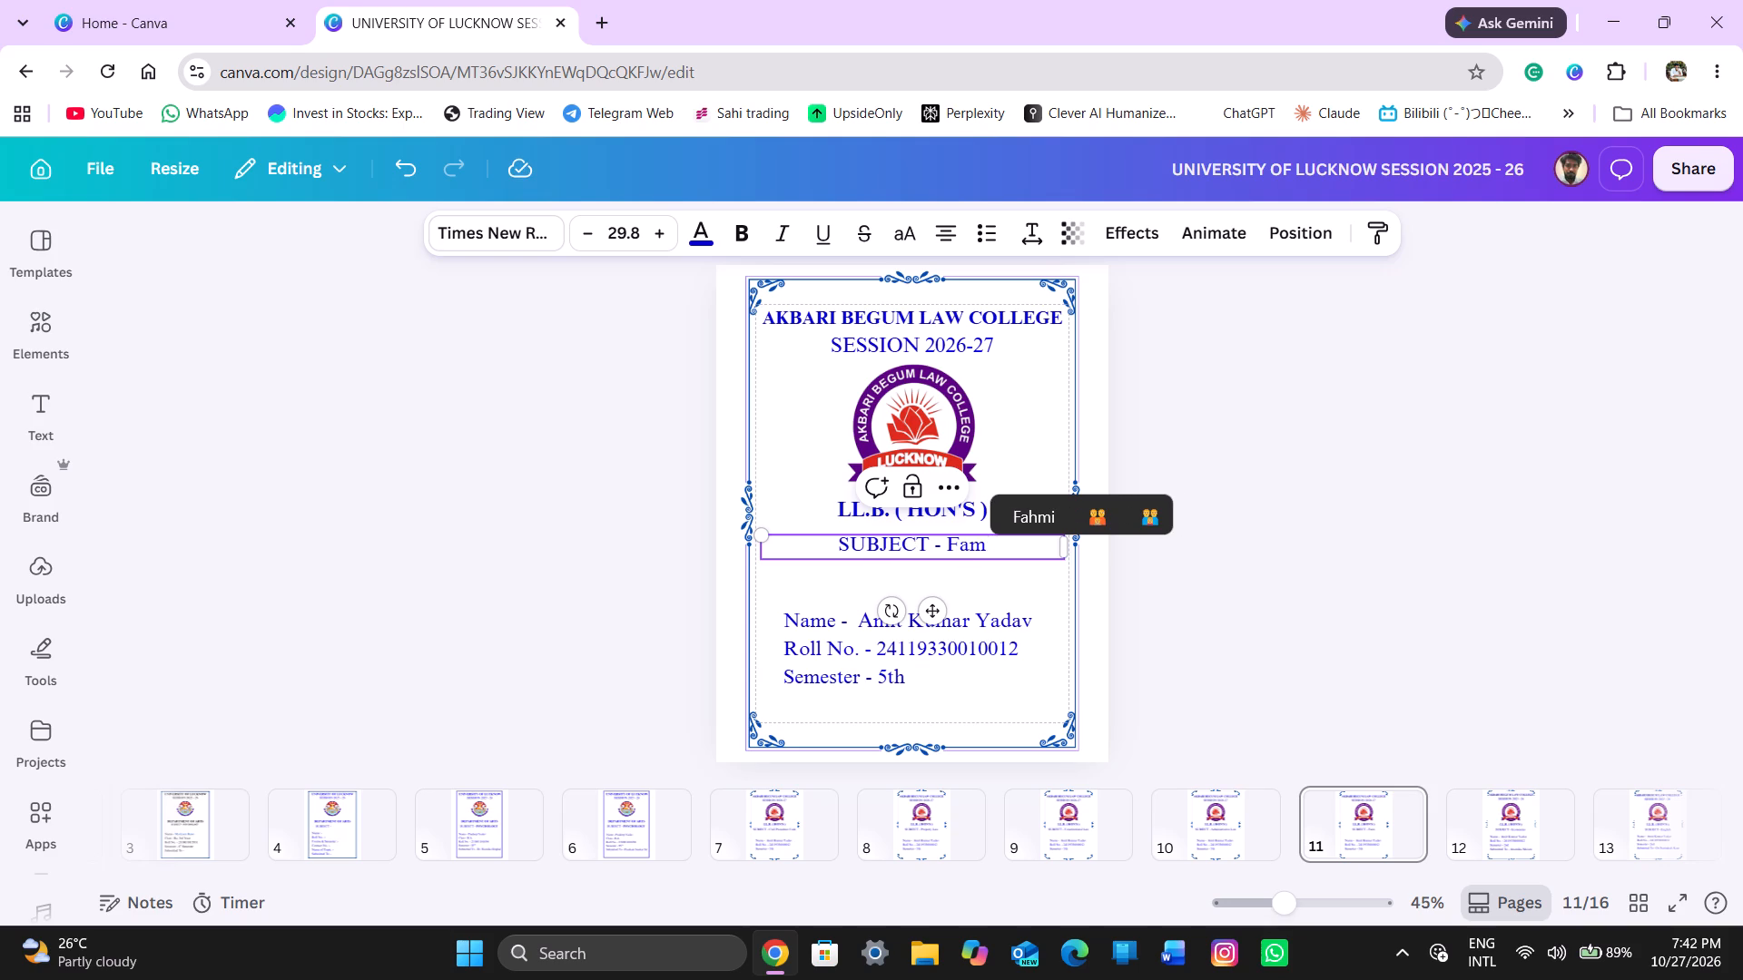
key(BackSpace)
key(BackSpace)
key(BackSpace)
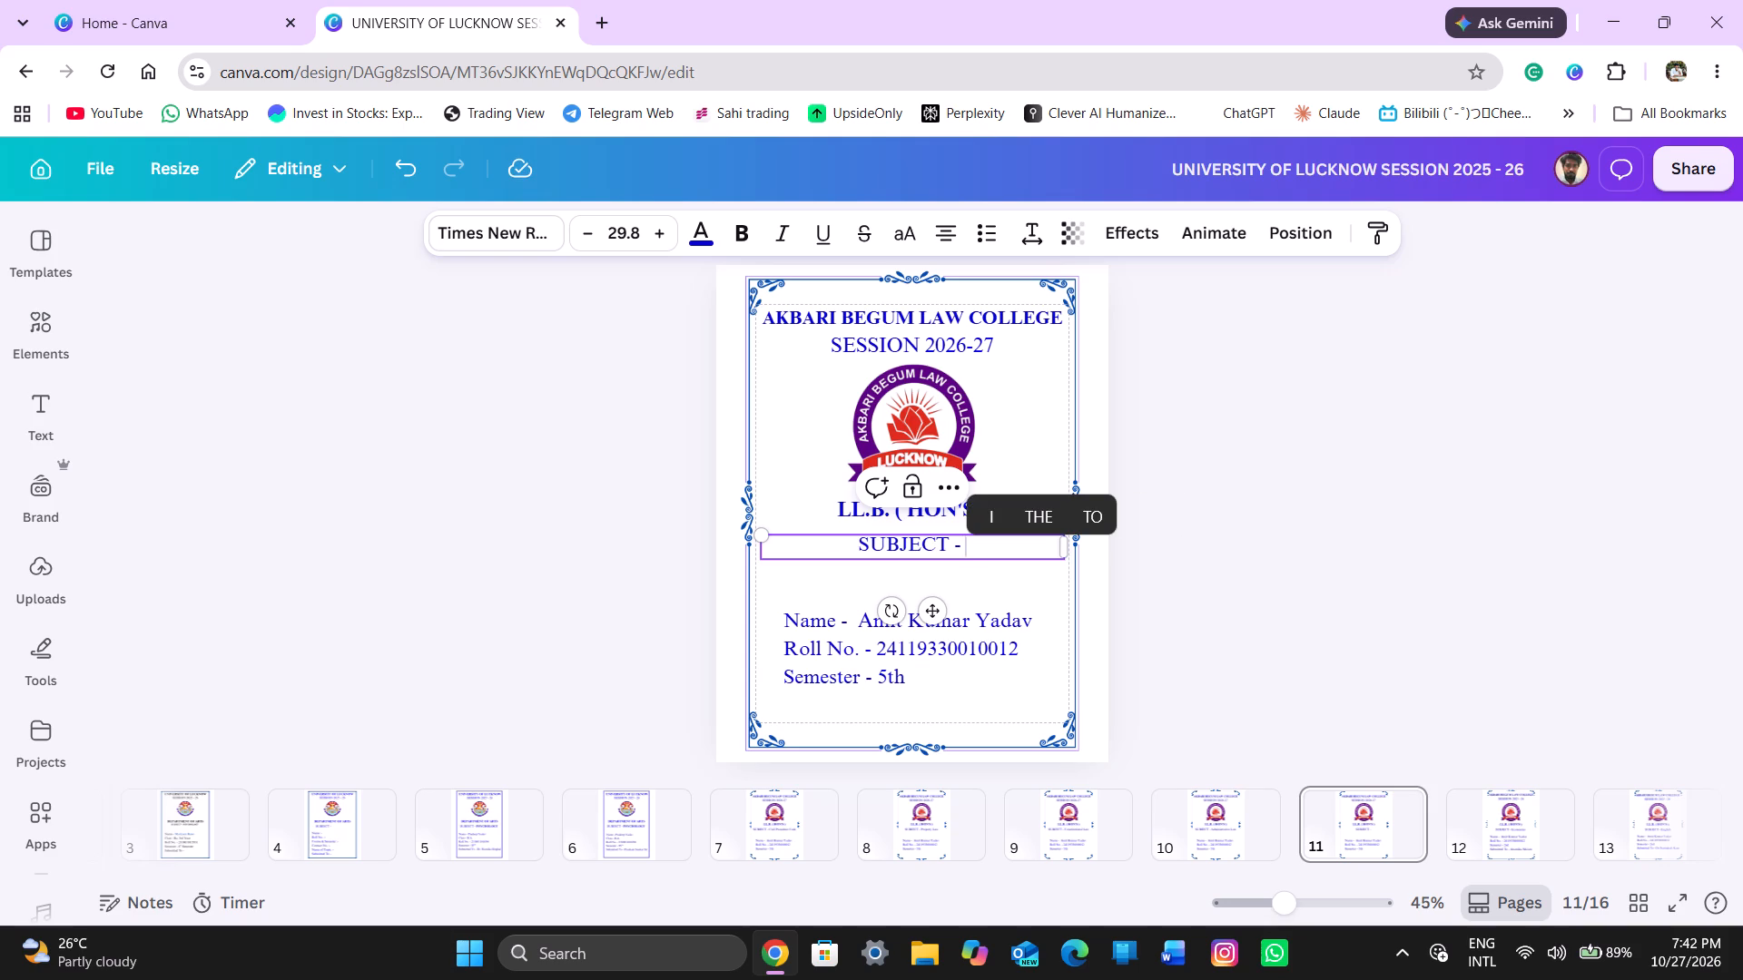
text(BNSS)
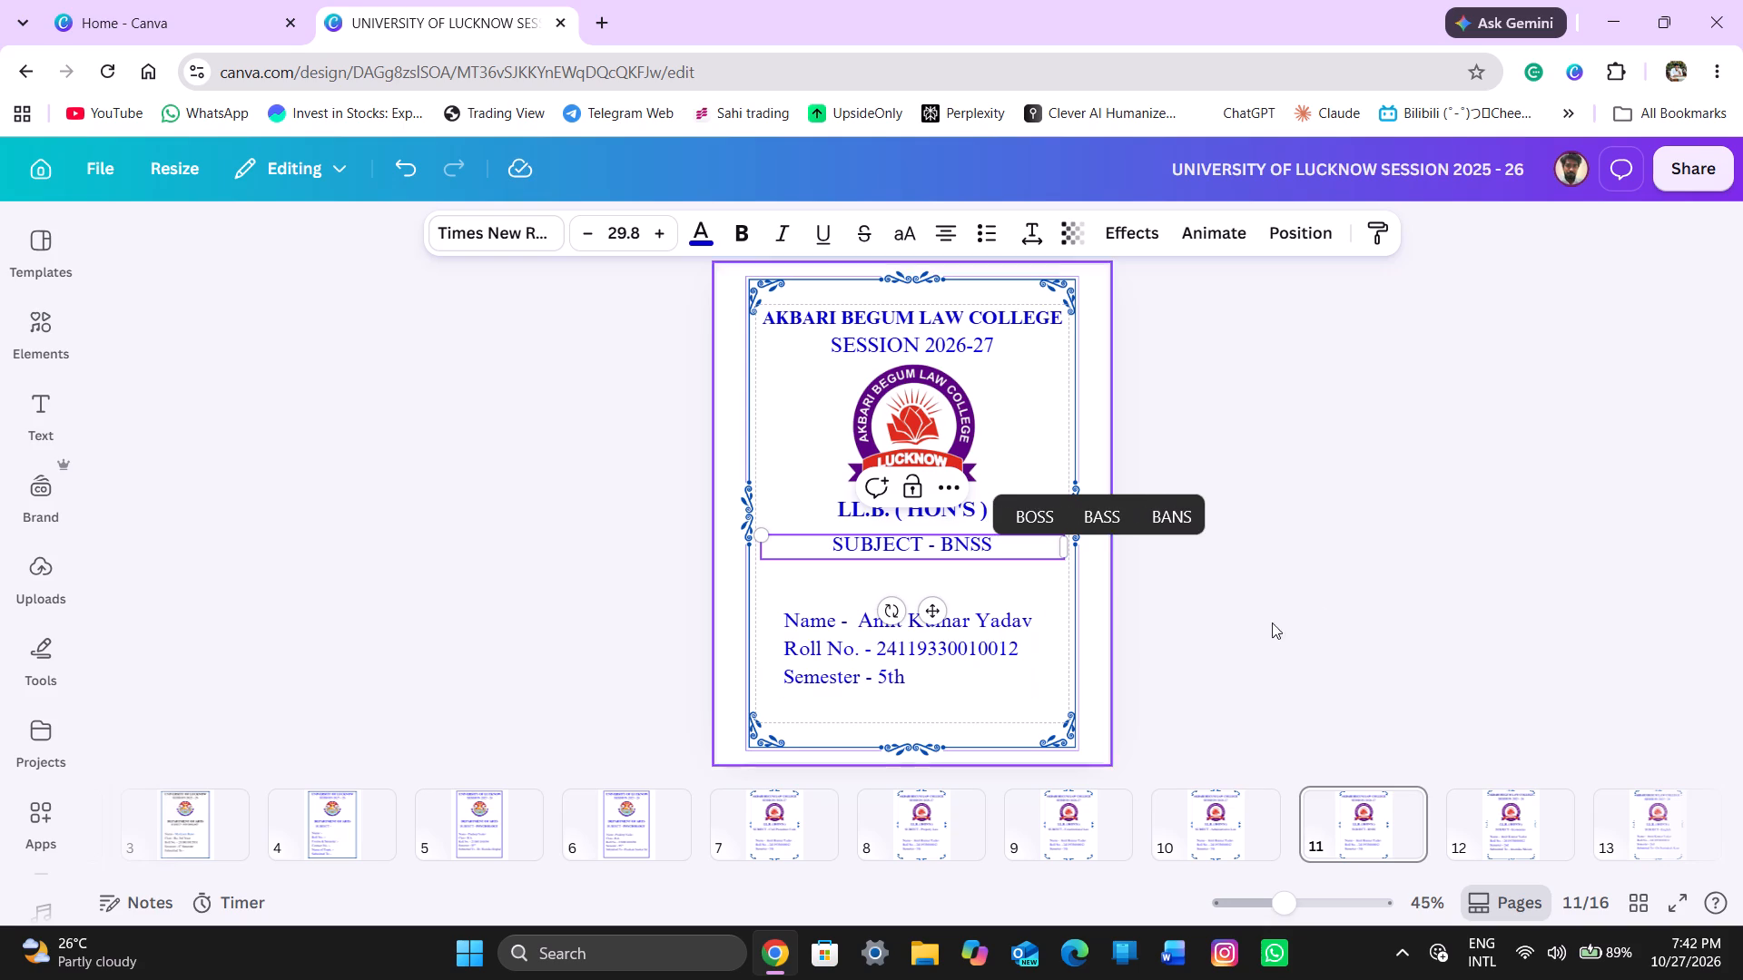
click(1335, 605)
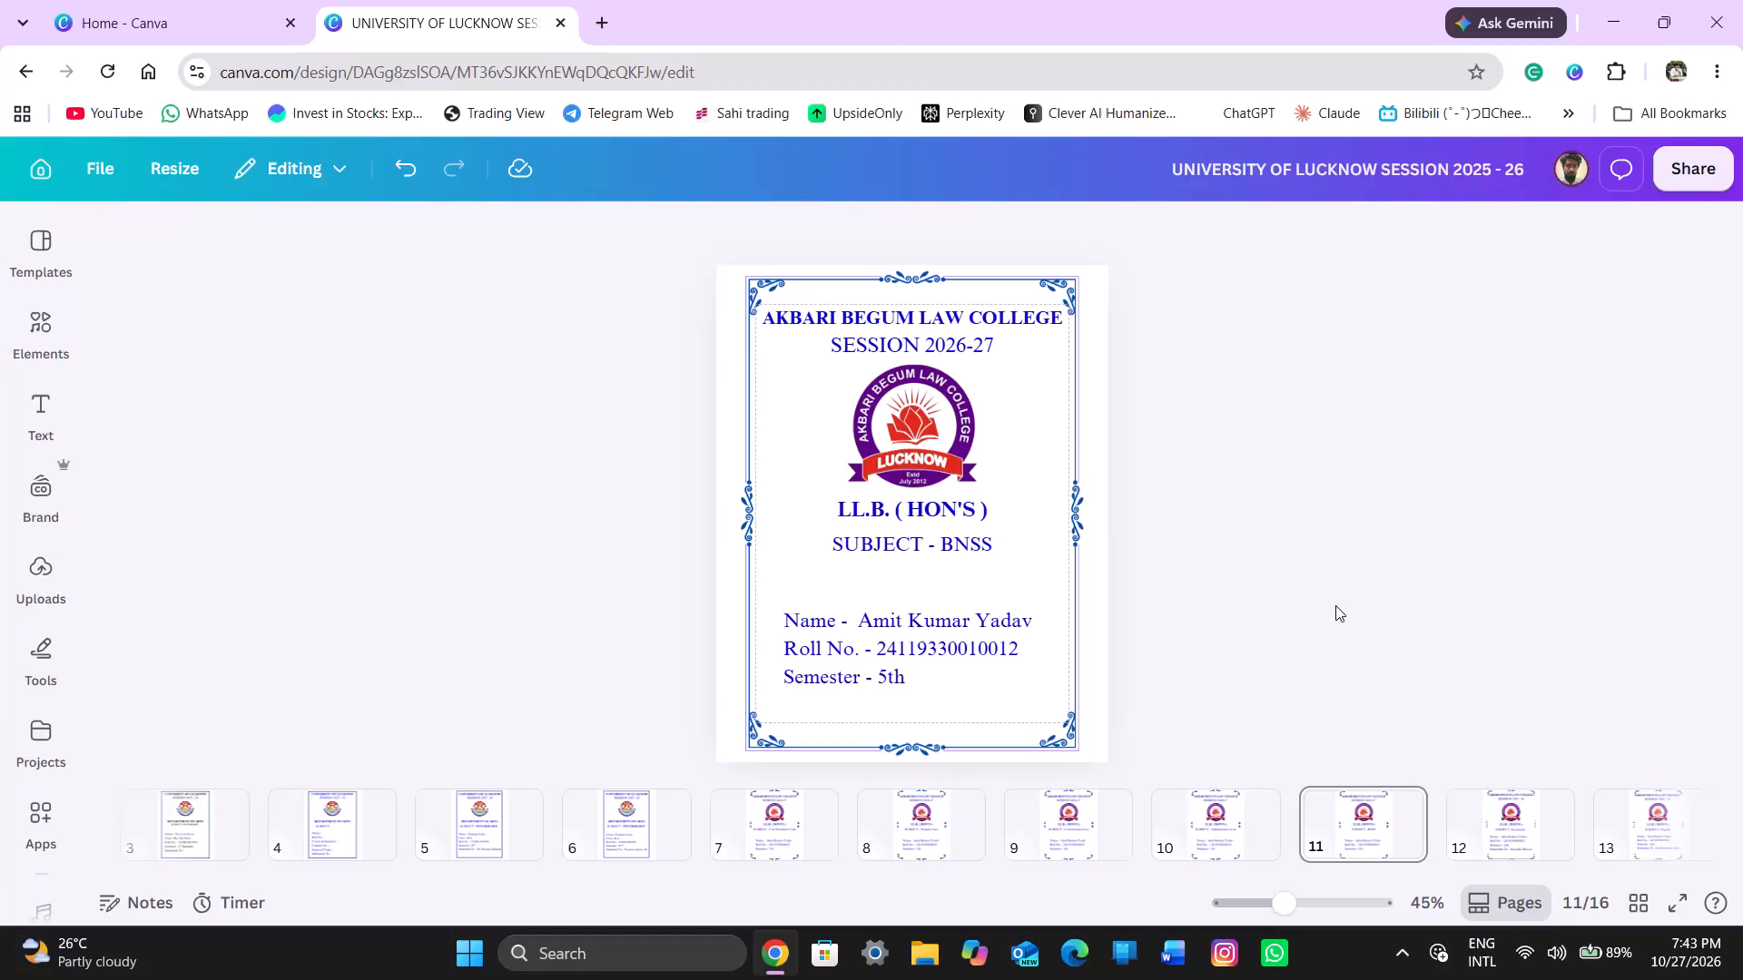
Delete the Constitutional Law and Administrative Law covers, pages 9 and 10.
click(782, 811)
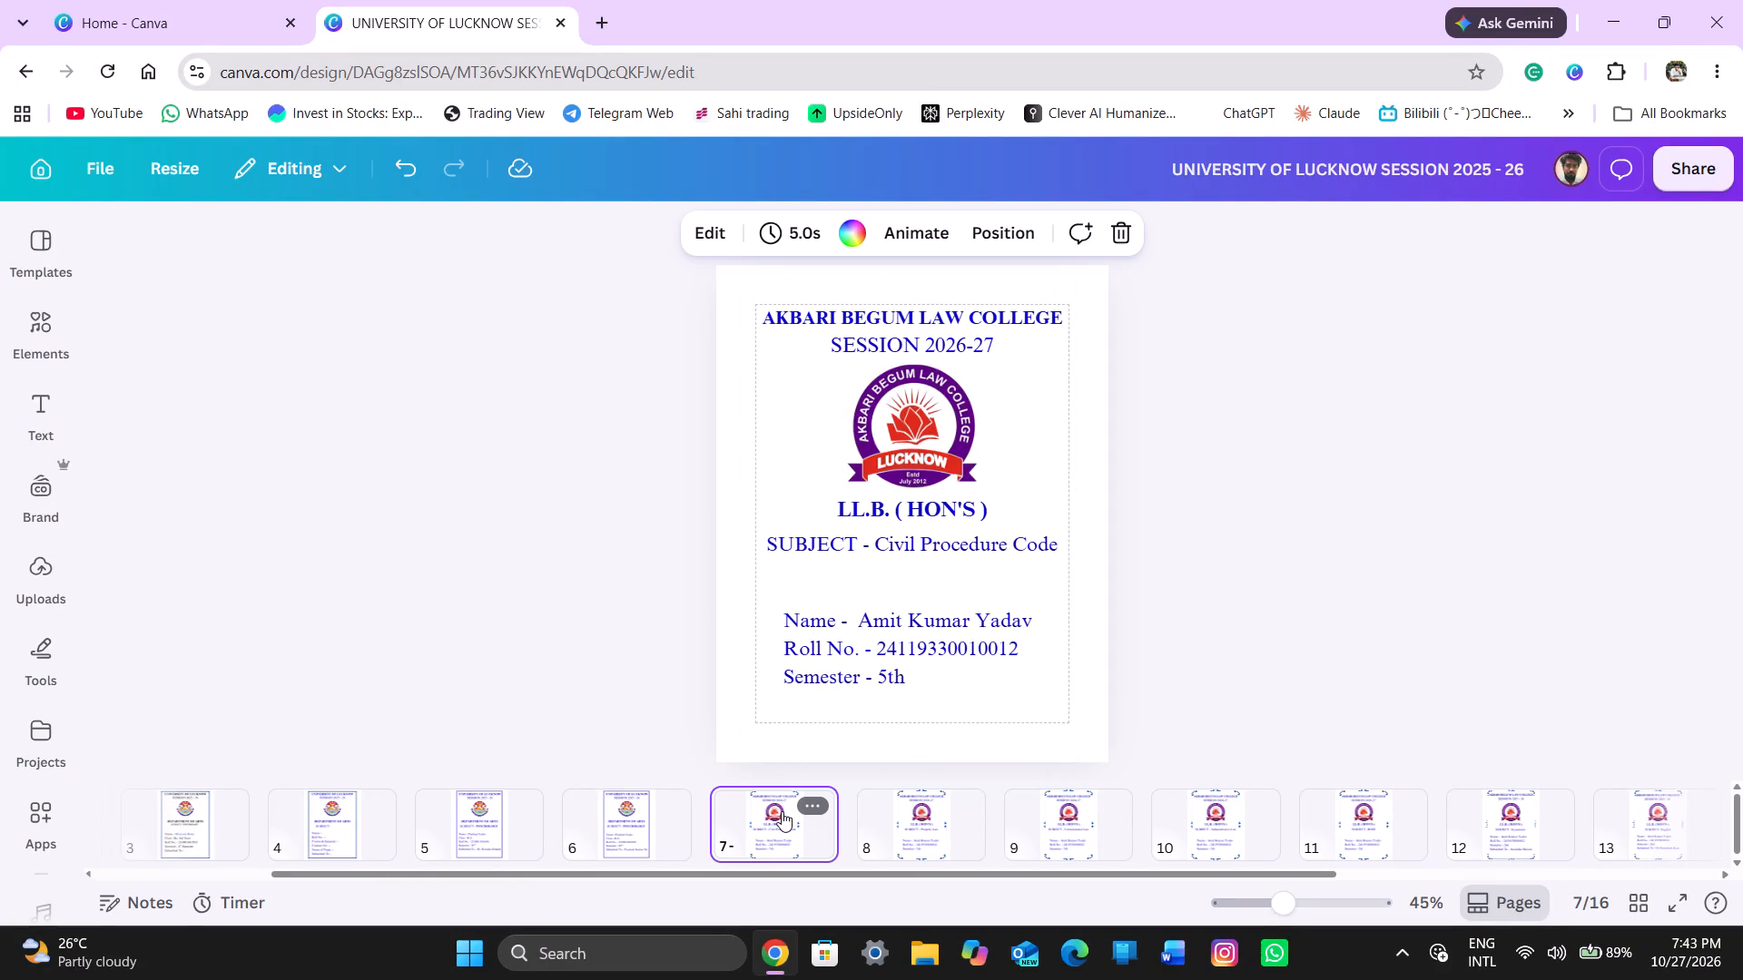
key(Right)
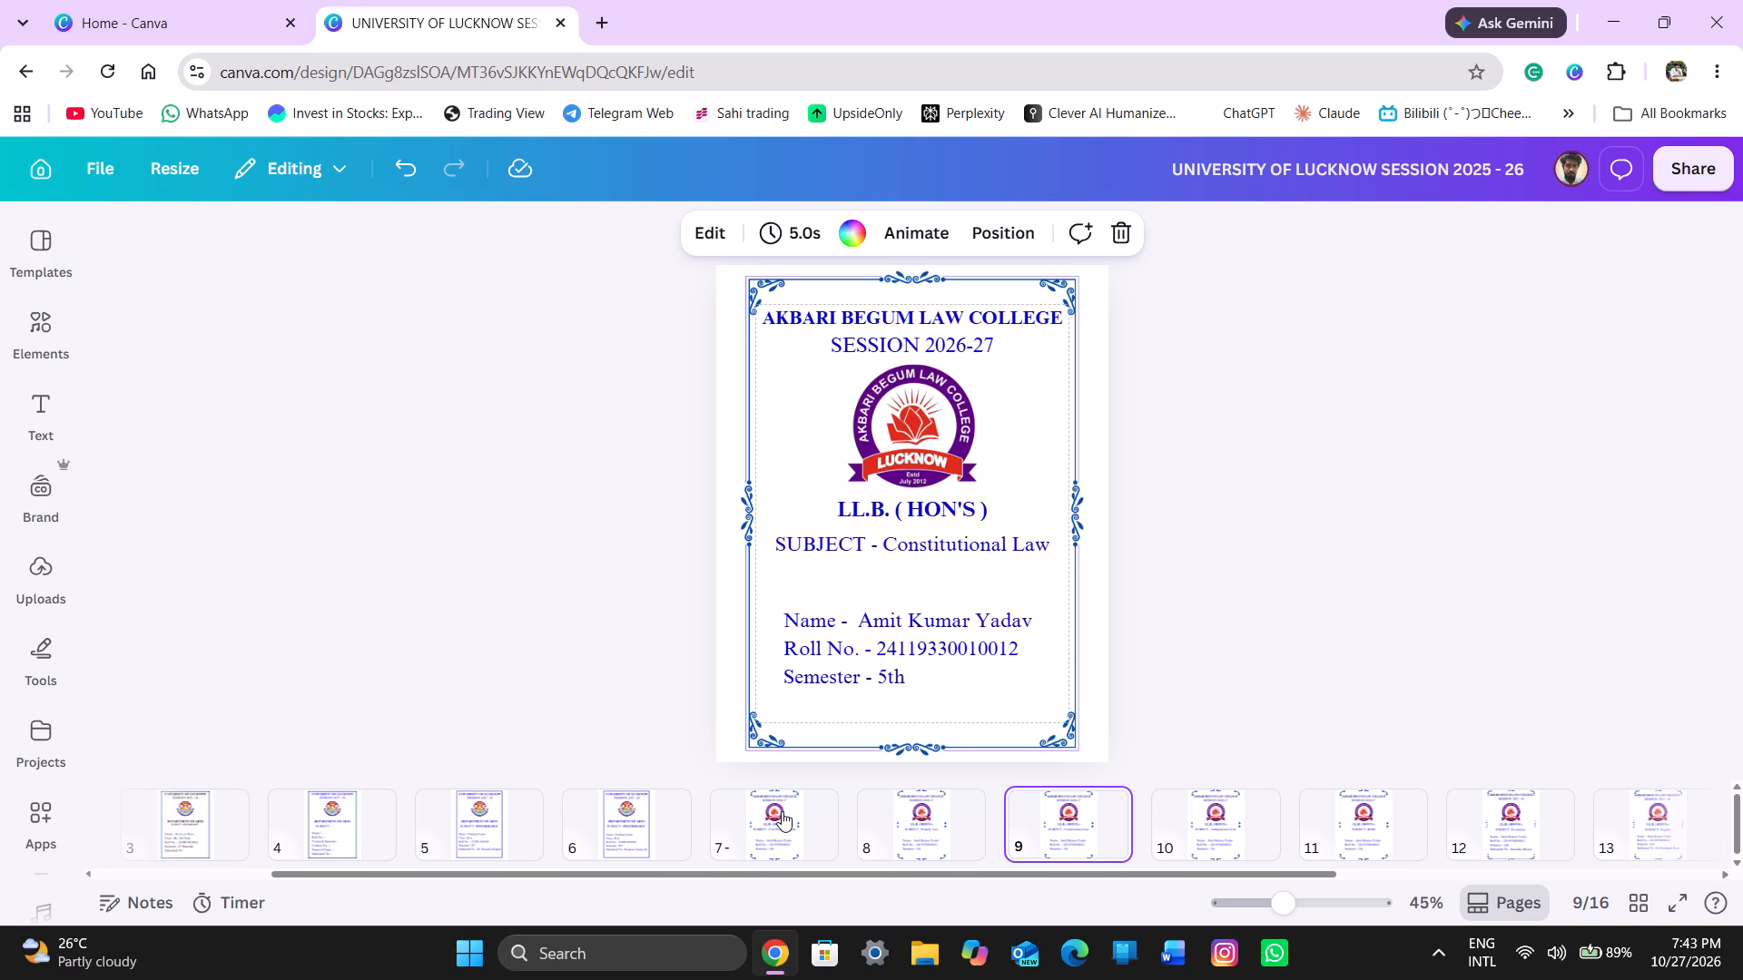
key(Delete)
key(BackSpace)
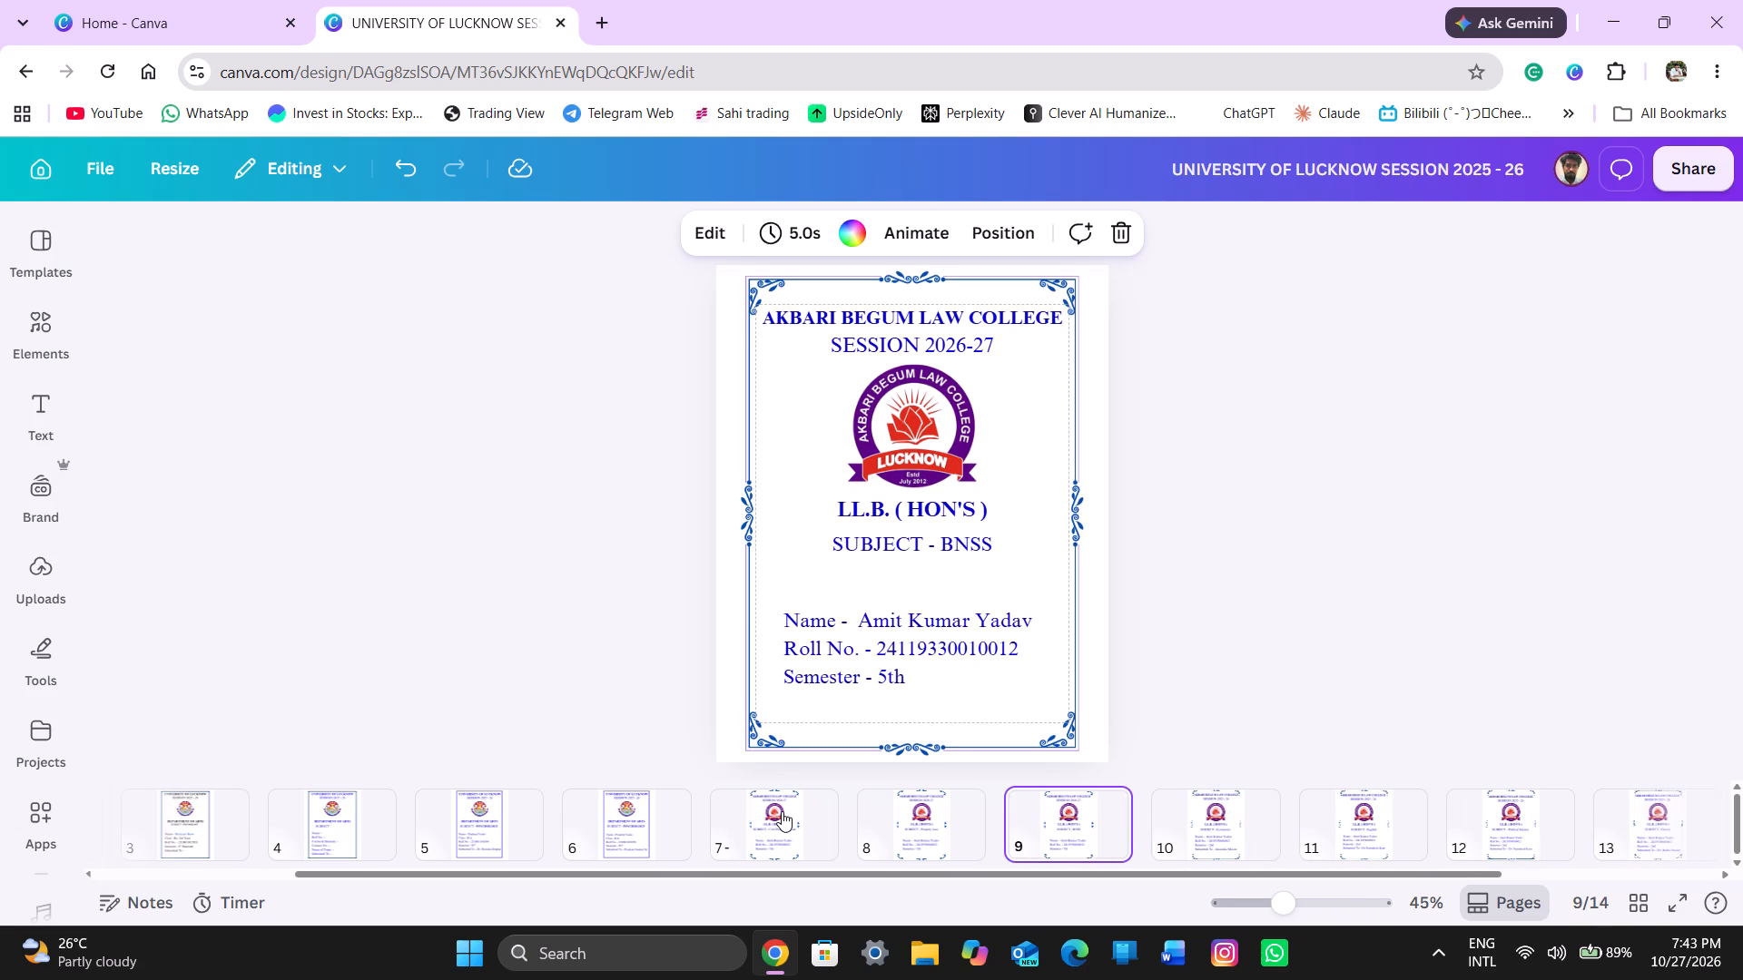
Add "(CPC)" on a new line beneath Civil Procedure Code in the subject text of the page 7 cover.
click(782, 811)
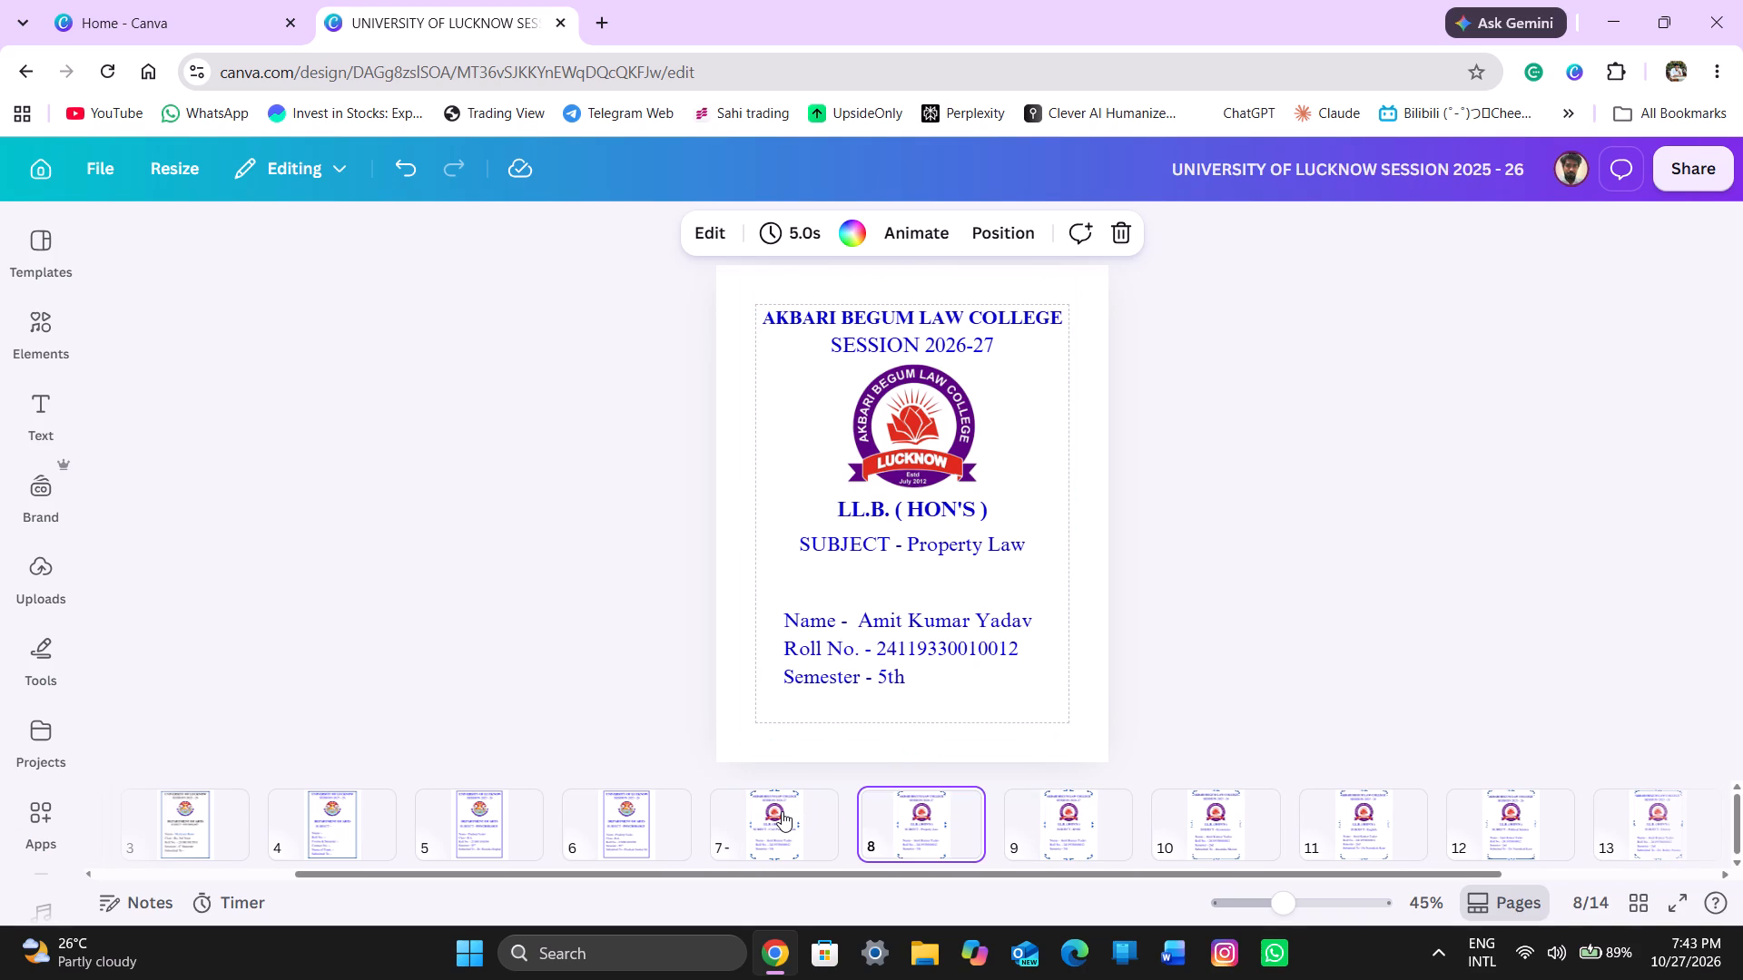
key(Left)
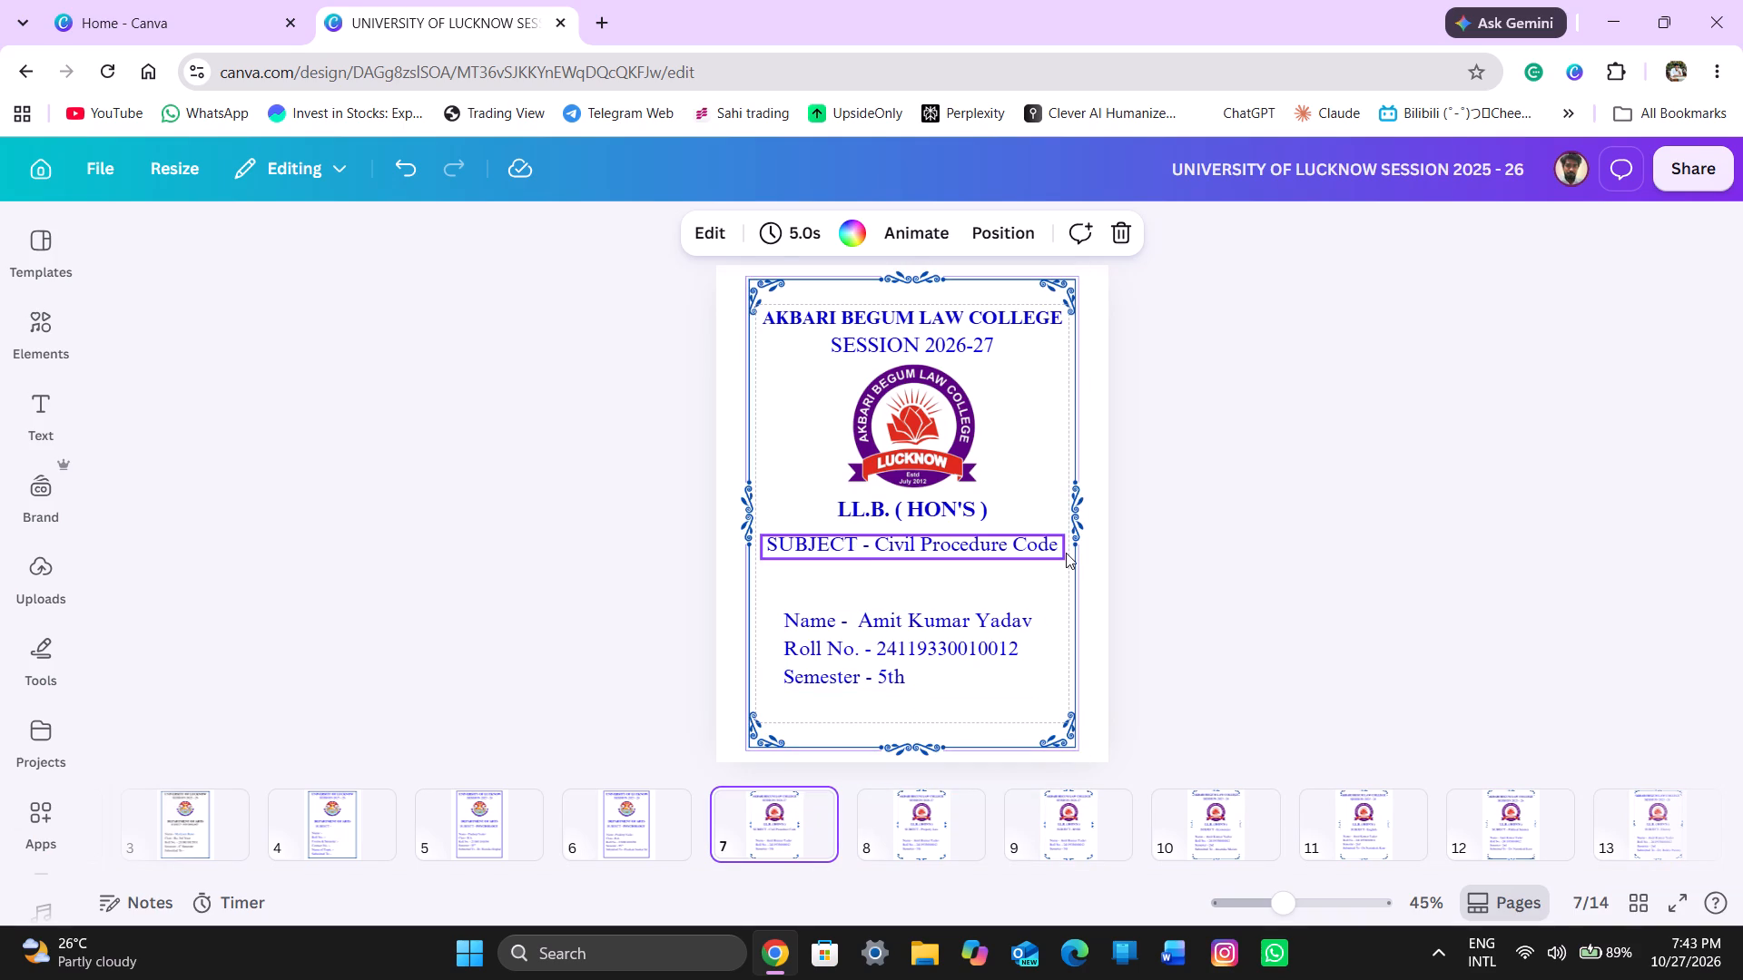
double_click(1059, 541)
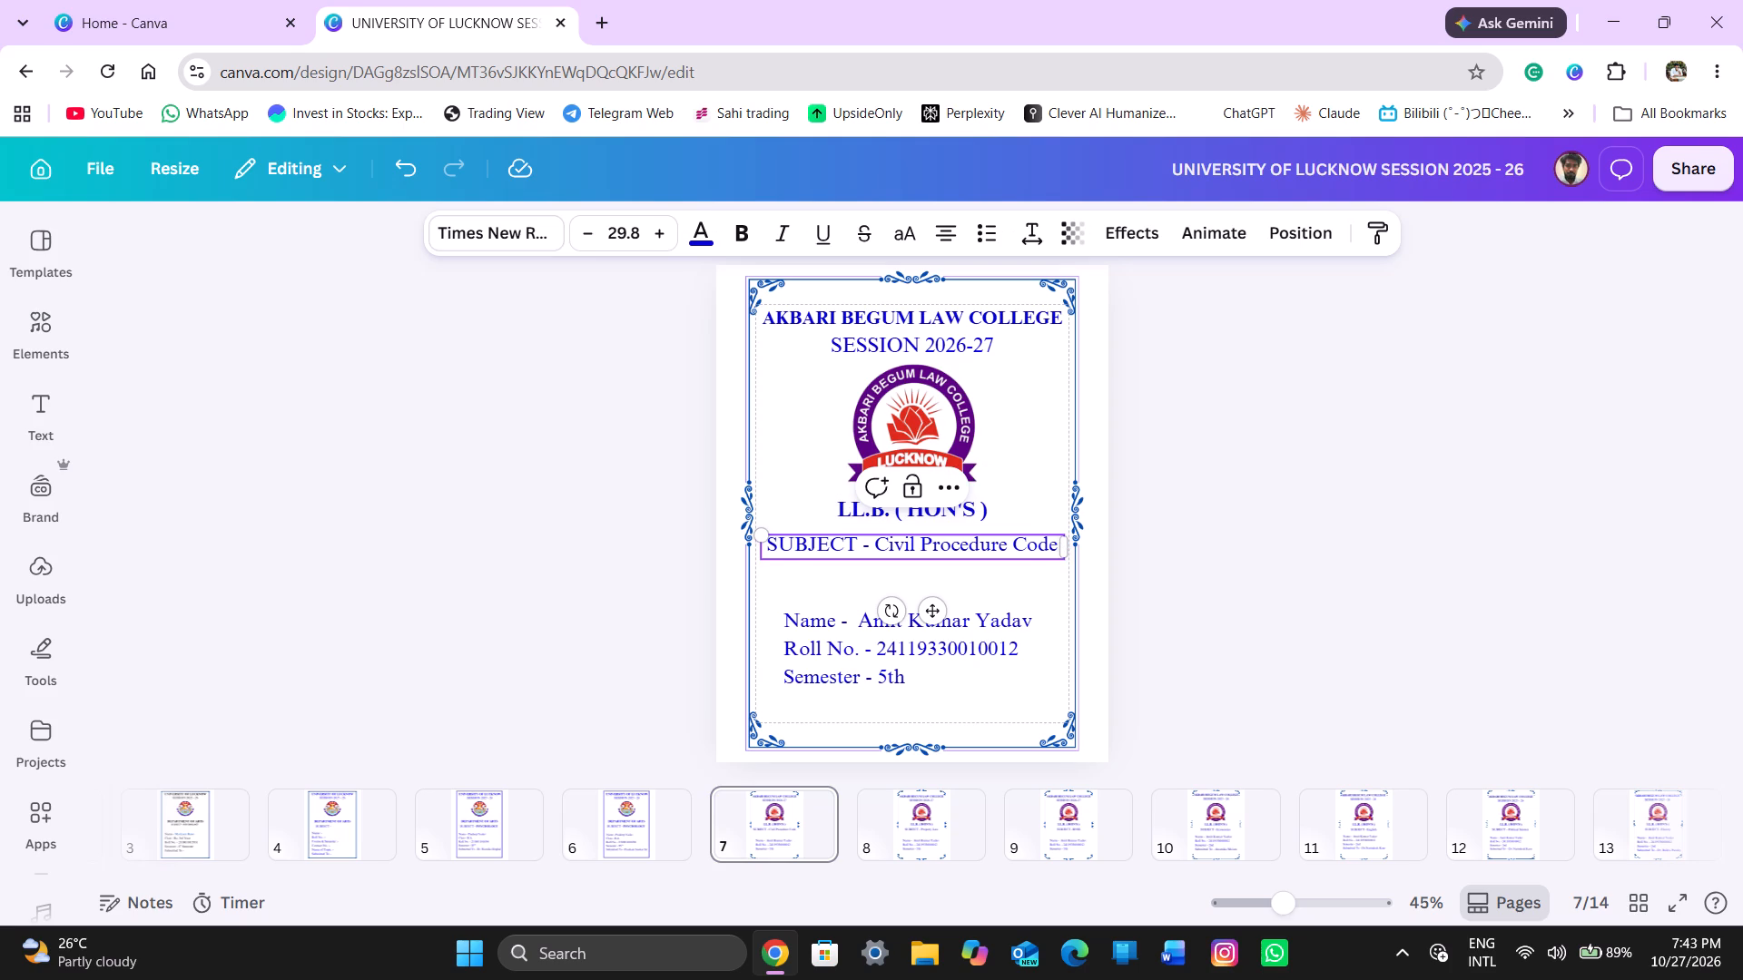
key(Return)
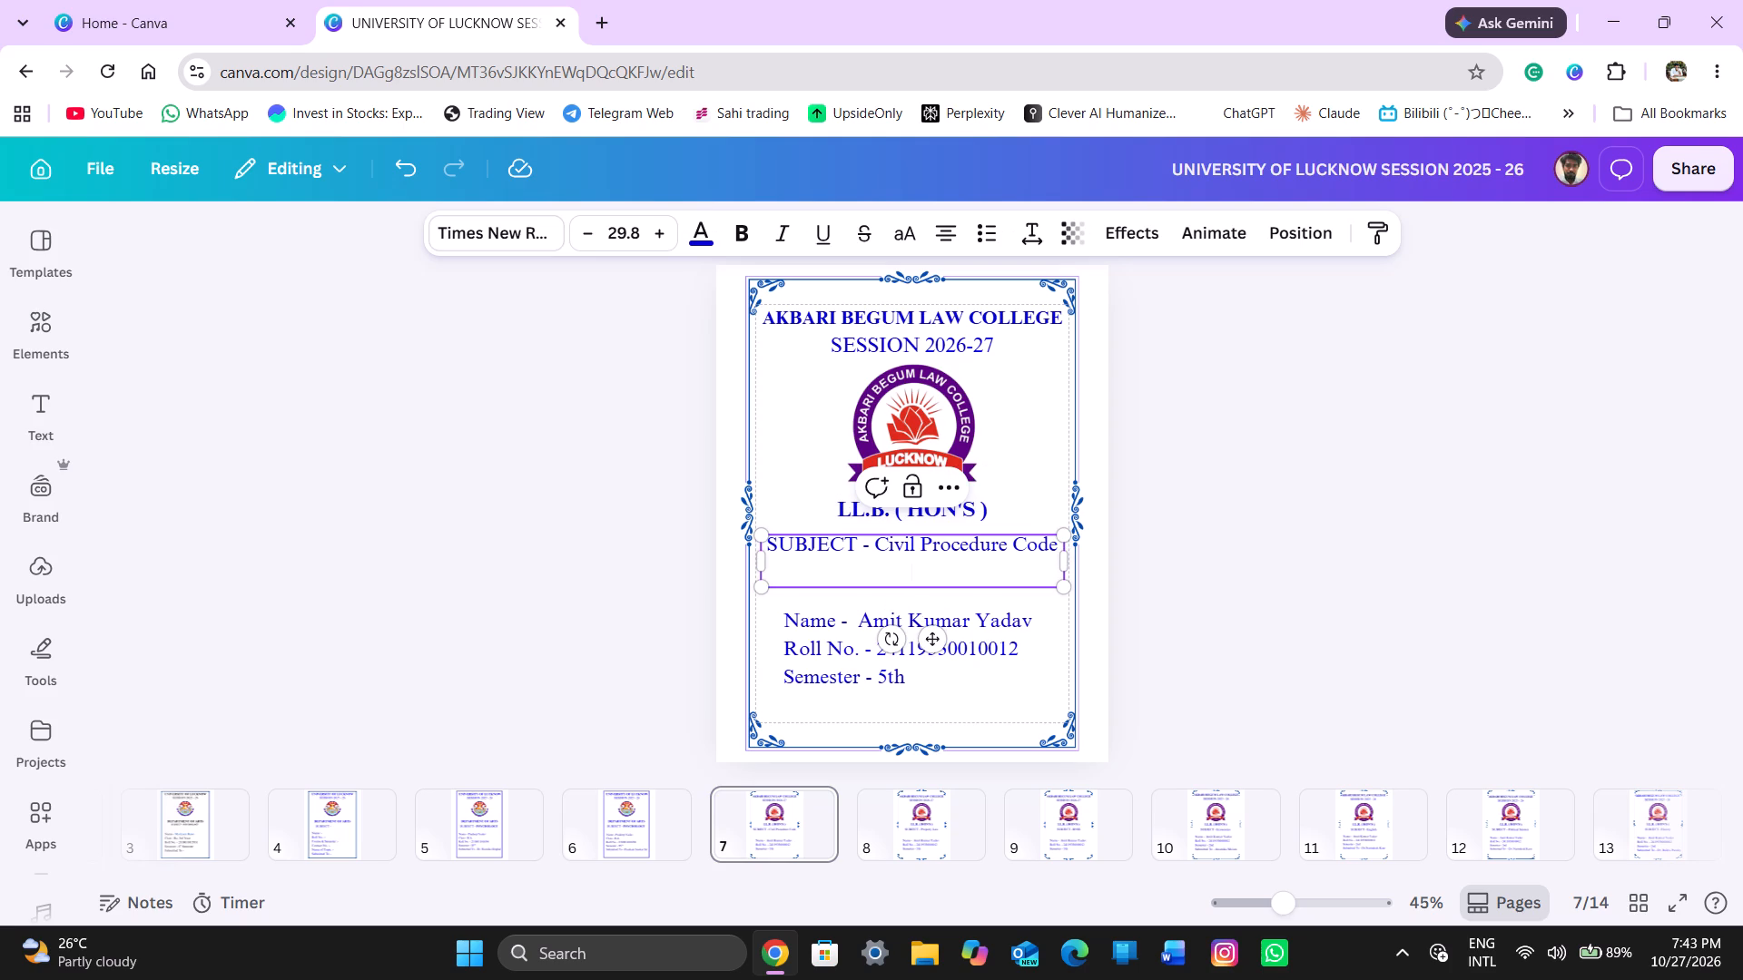
key(shift+parenleft)
text(CPS)
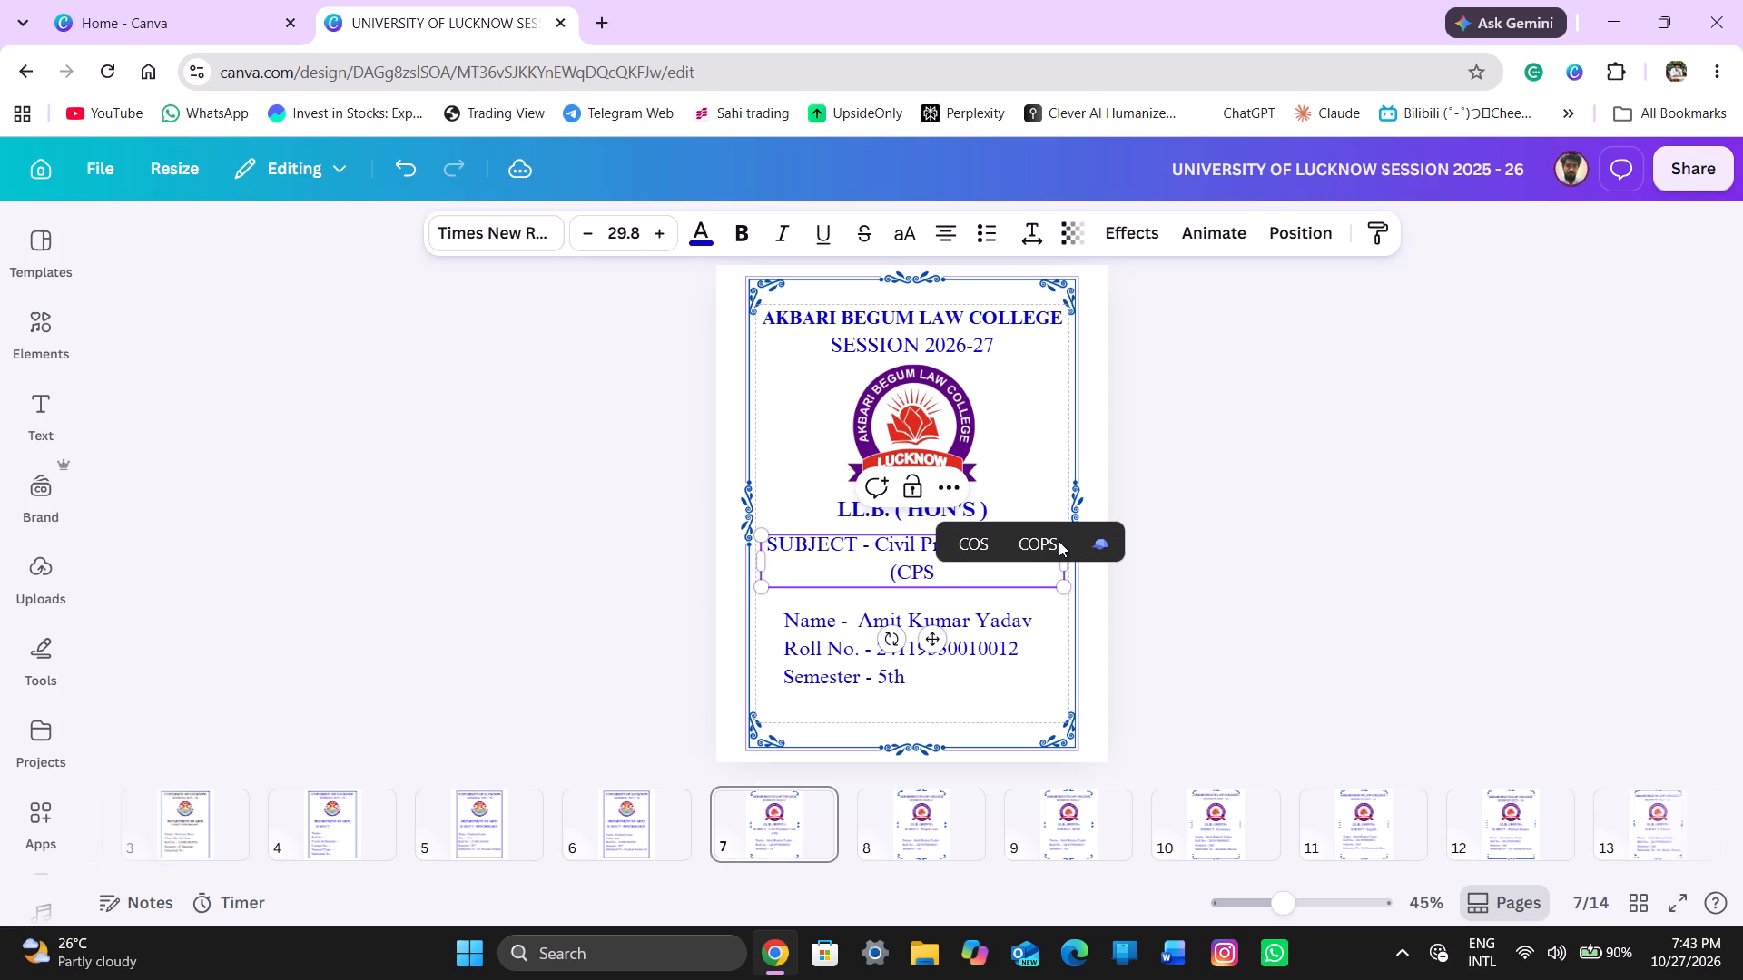
key(BackSpace)
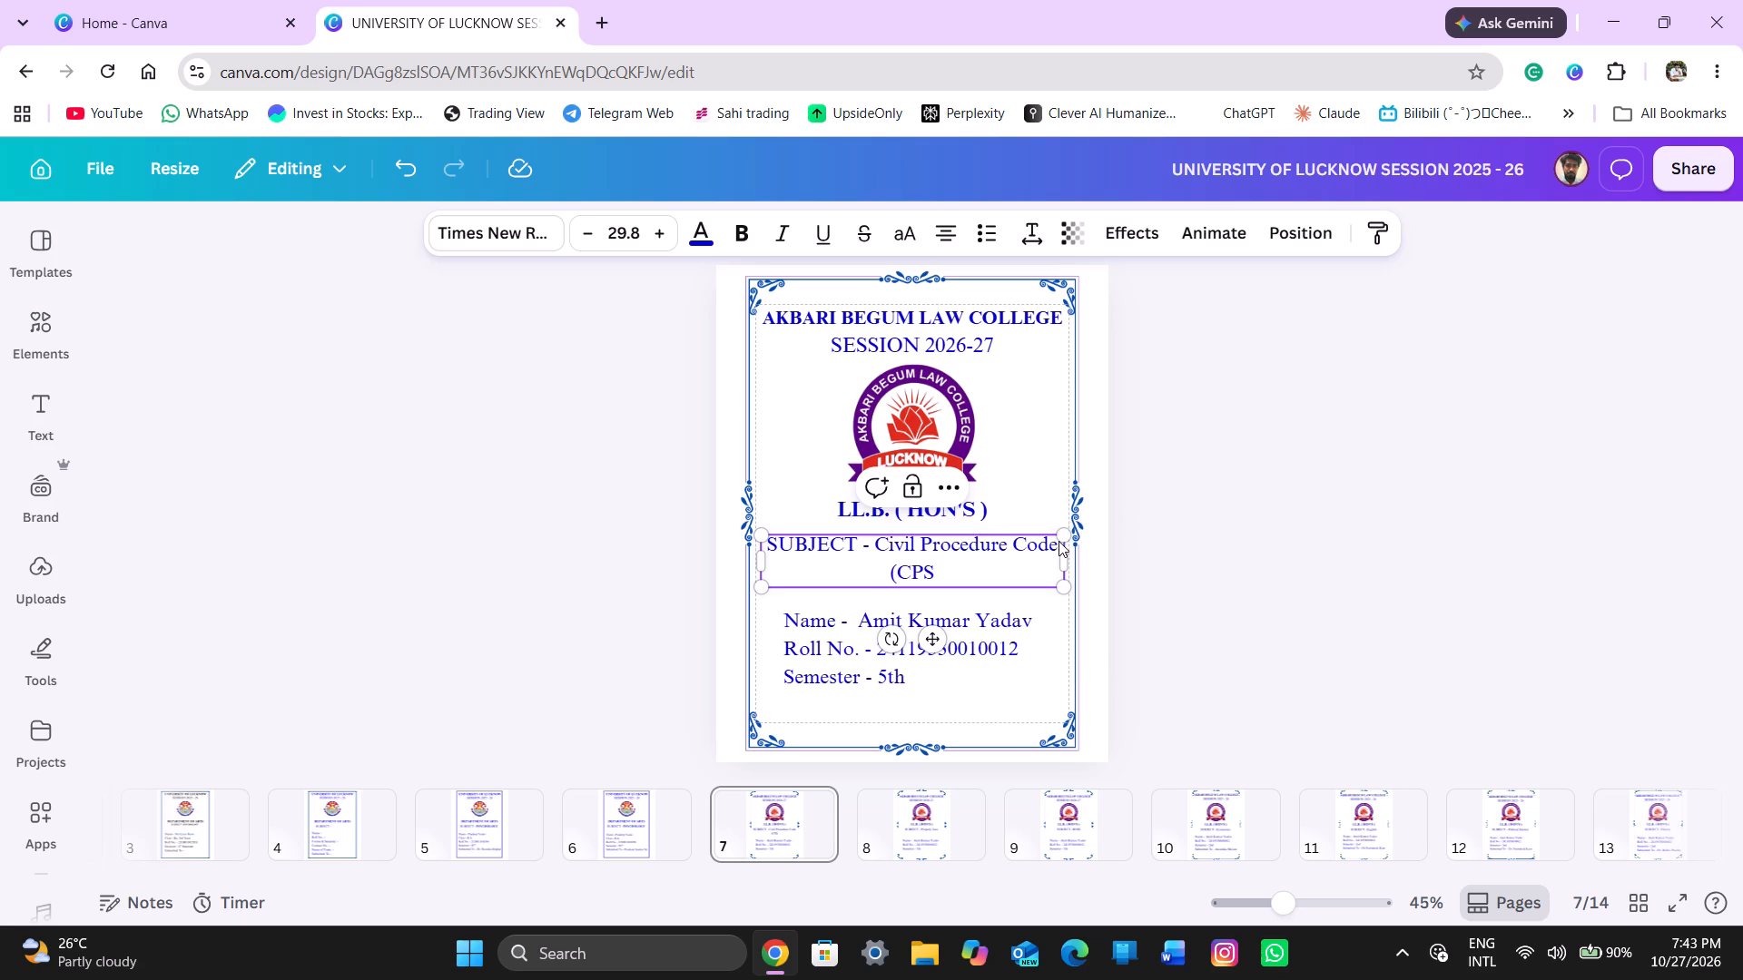
text(C))
click(933, 826)
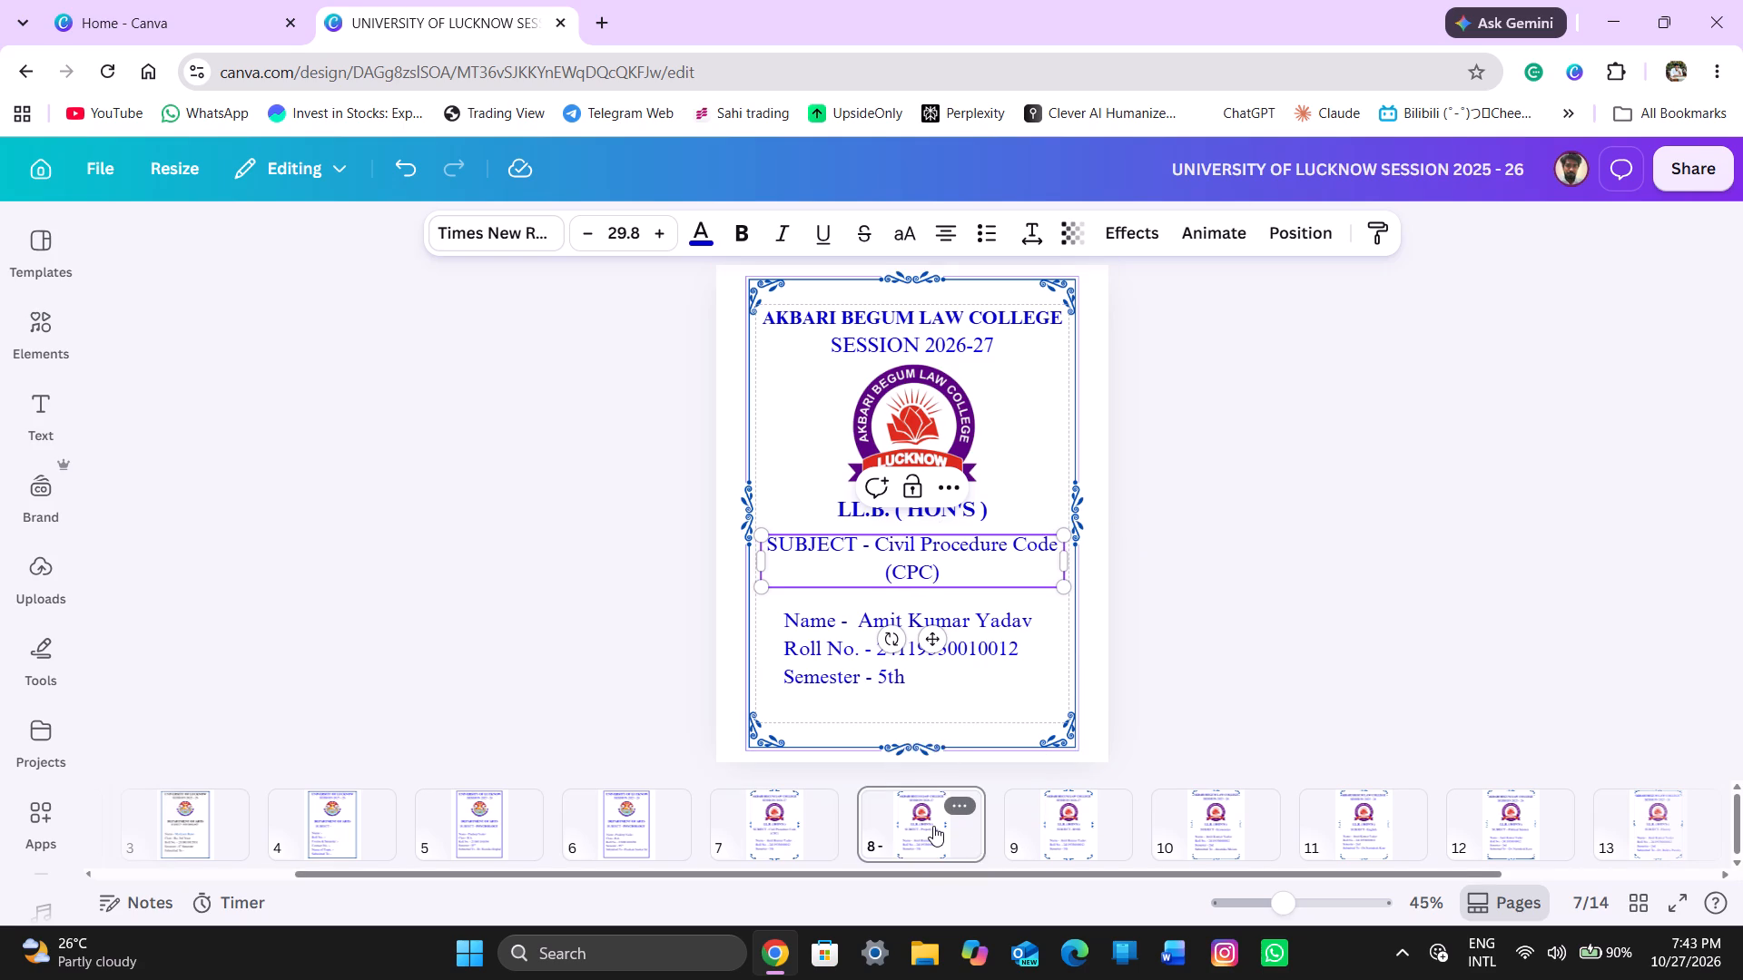
Duplicate the BNSS cover on page 9.
click(1100, 818)
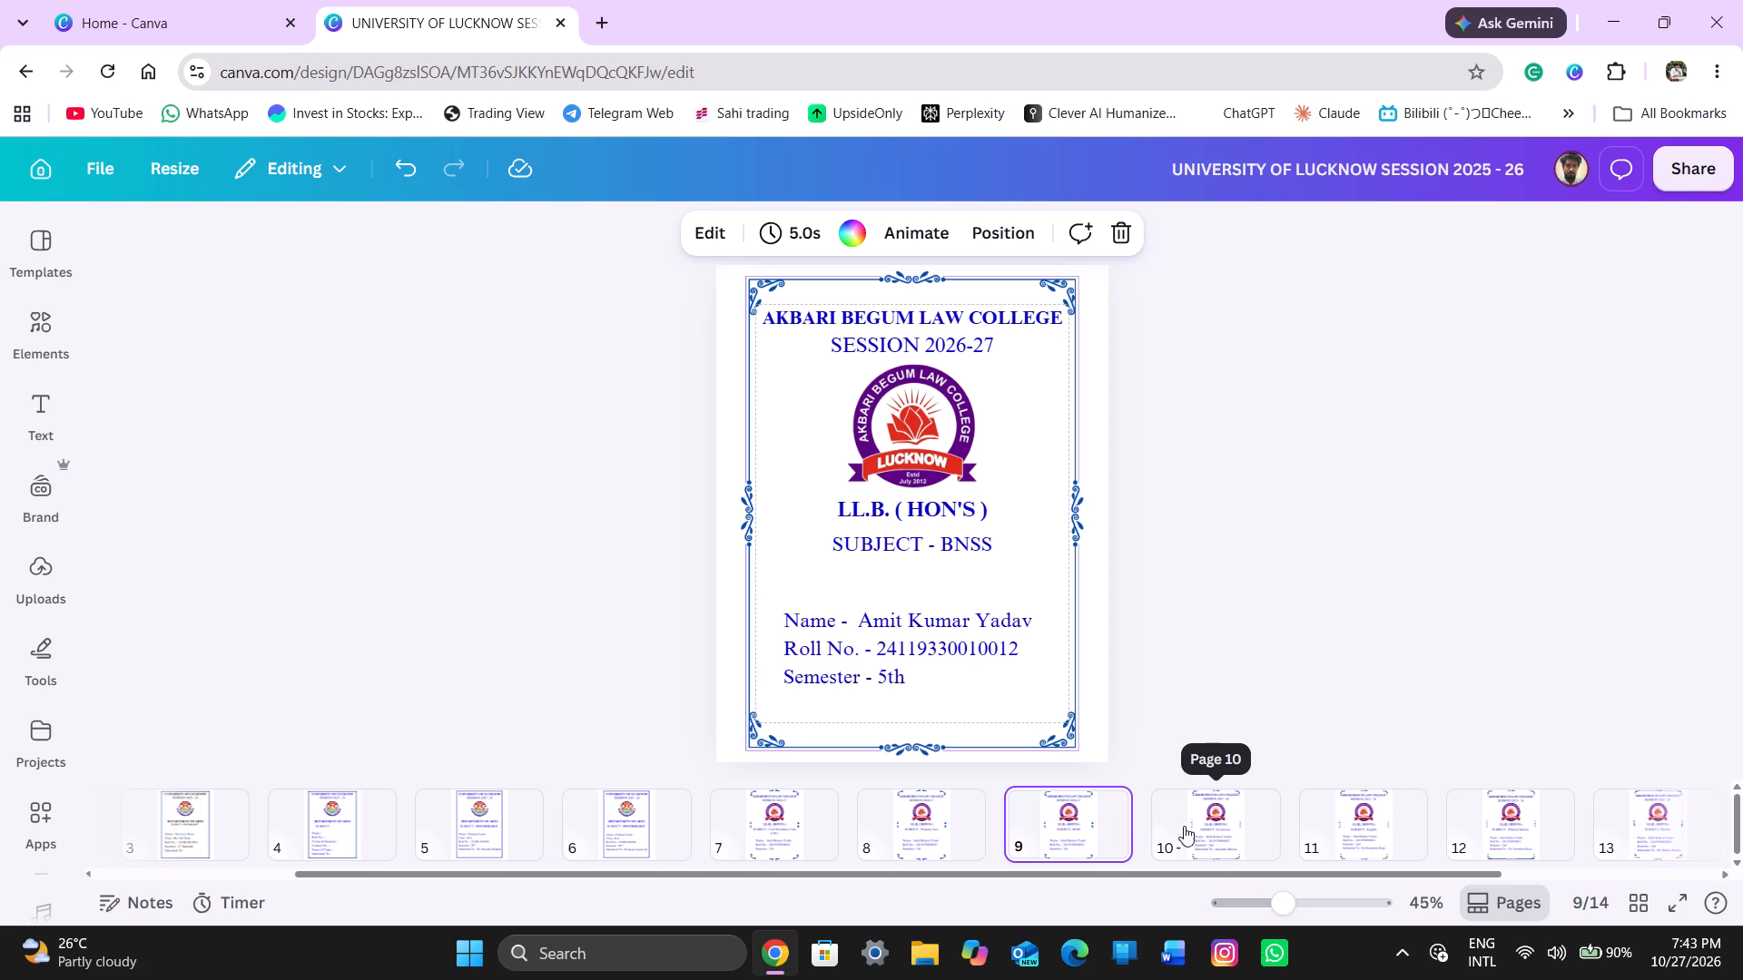
click(1237, 815)
click(1120, 813)
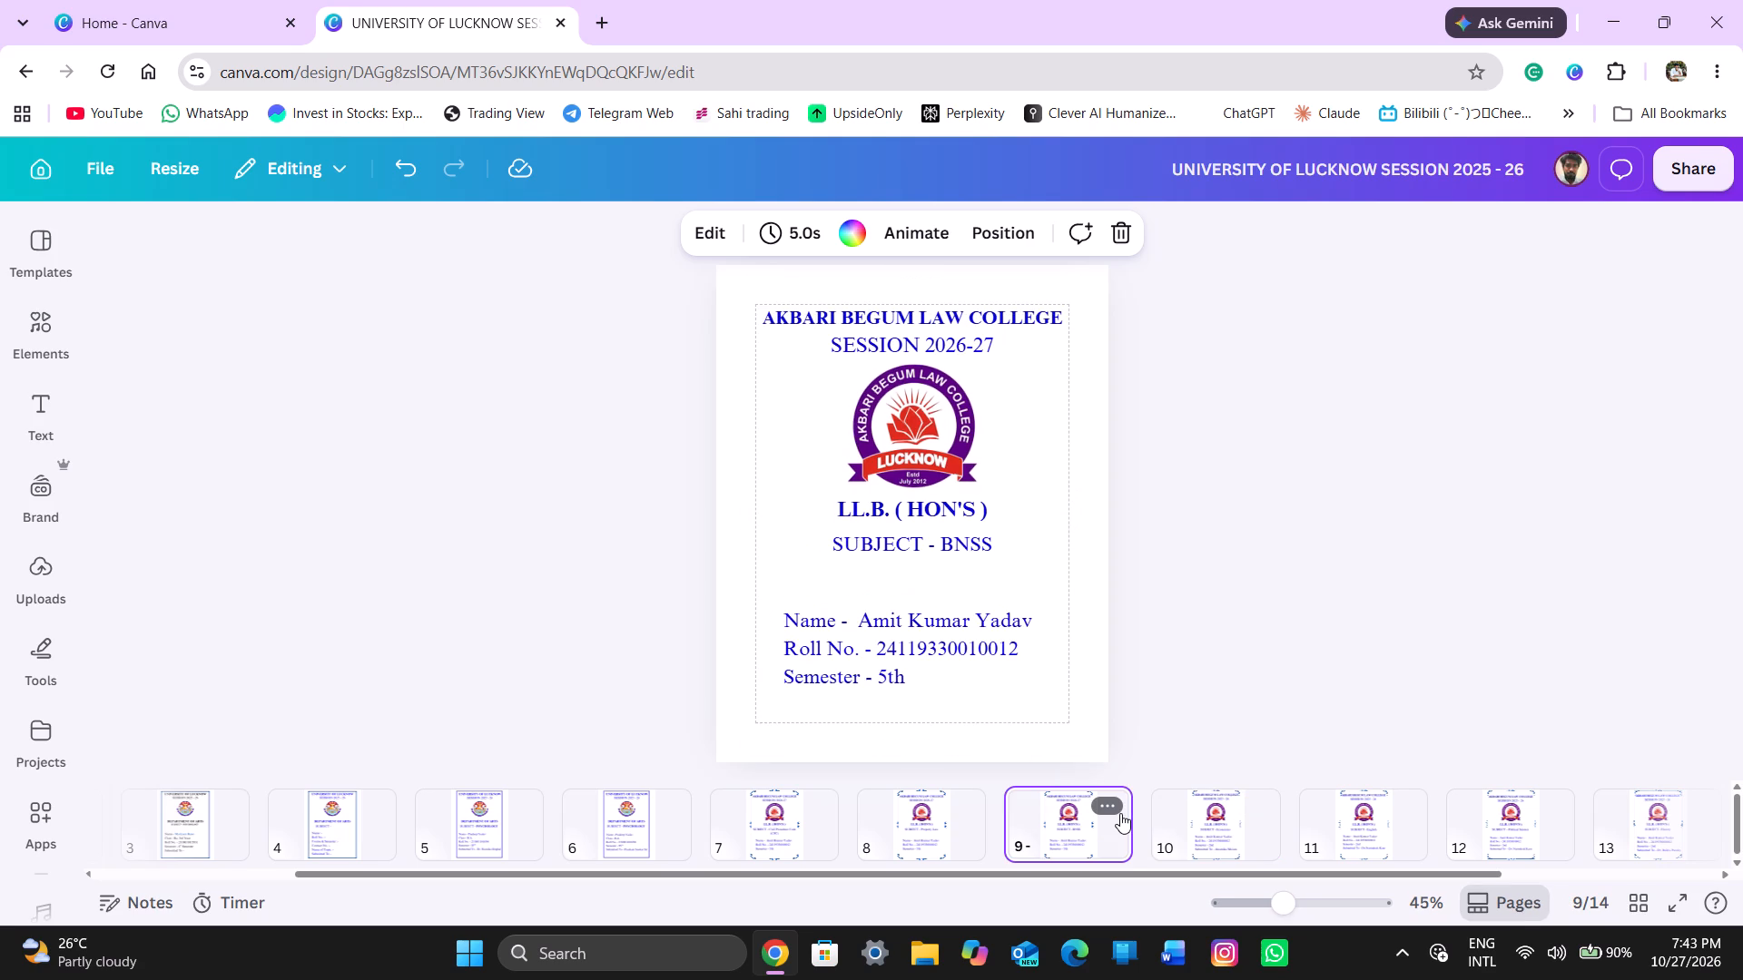
key(ctrl+d)
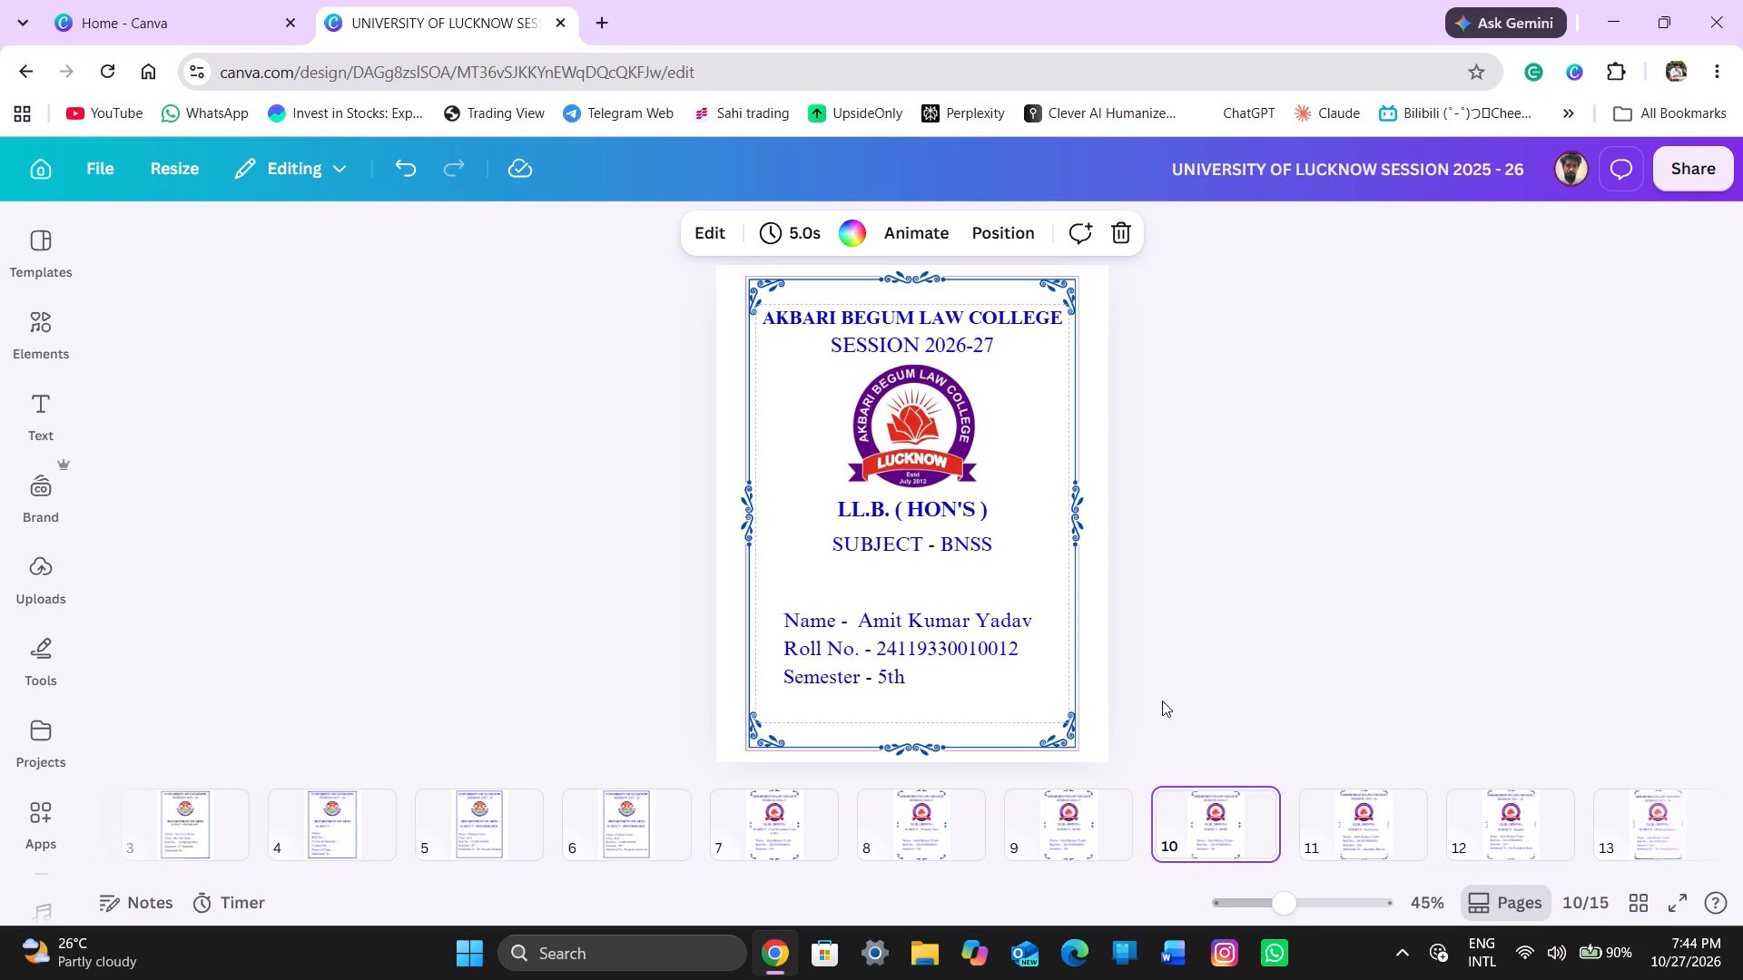
Change the subject on the duplicated cover, page 10, to "Equity, Trust & Specific Relief", keeping the "SUBJECT -" label.
double_click(989, 553)
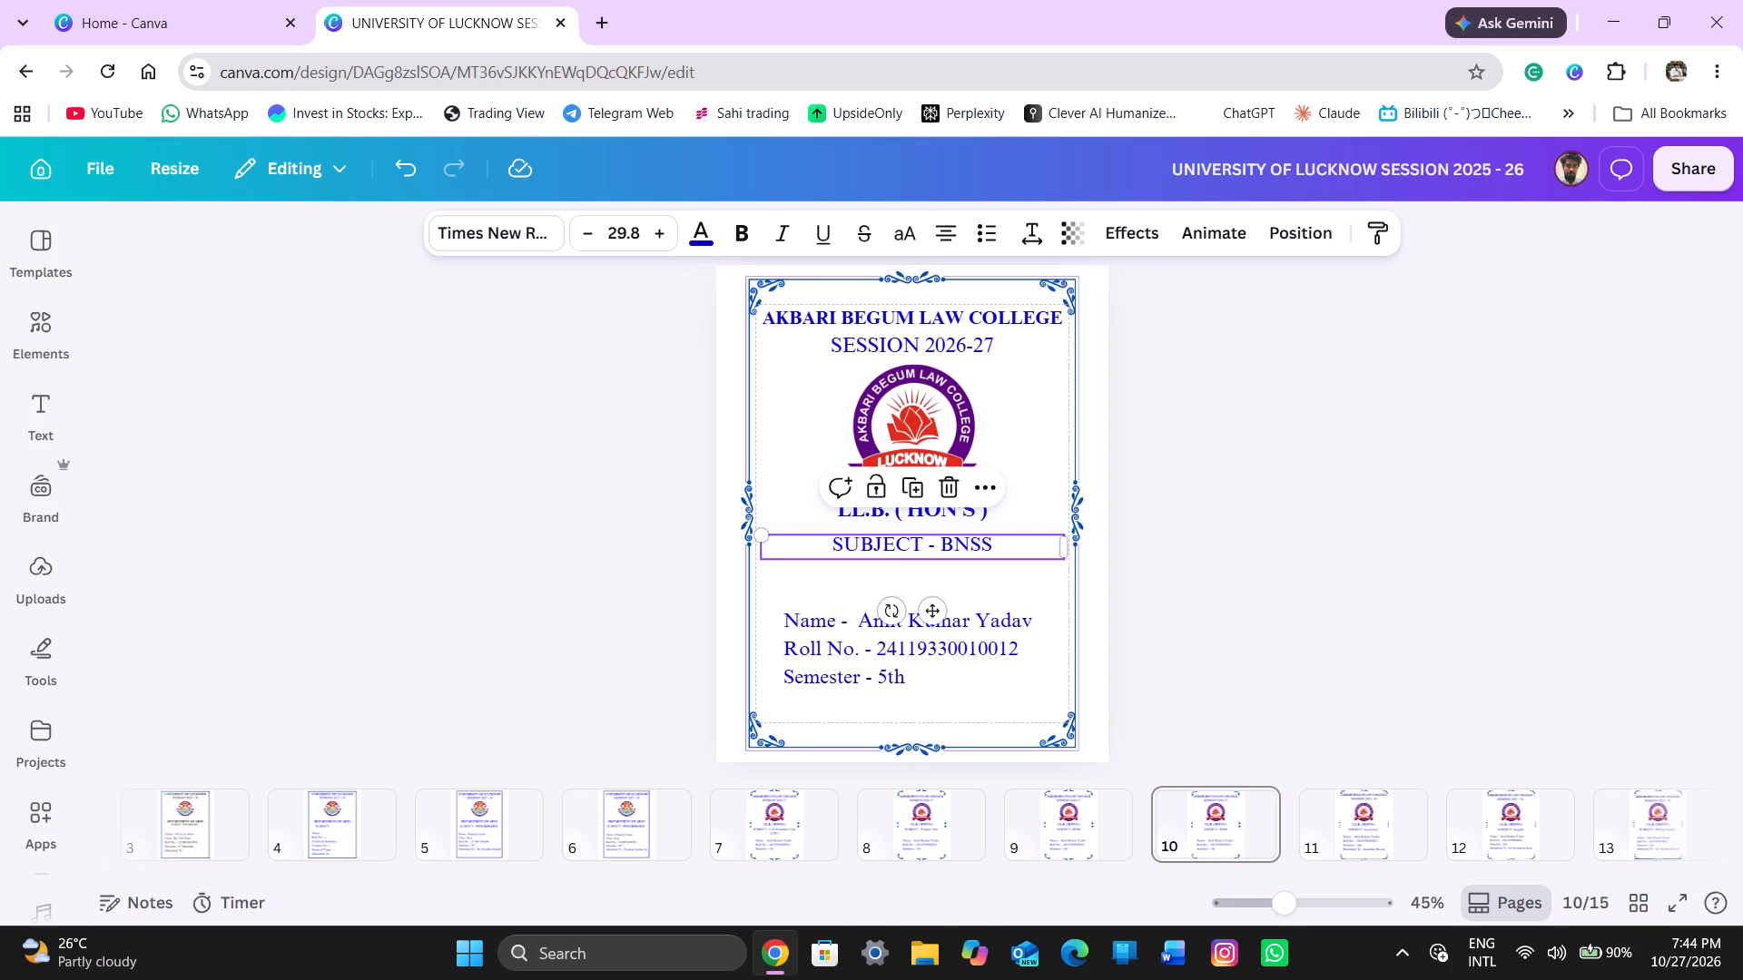
click(936, 548)
click(942, 545)
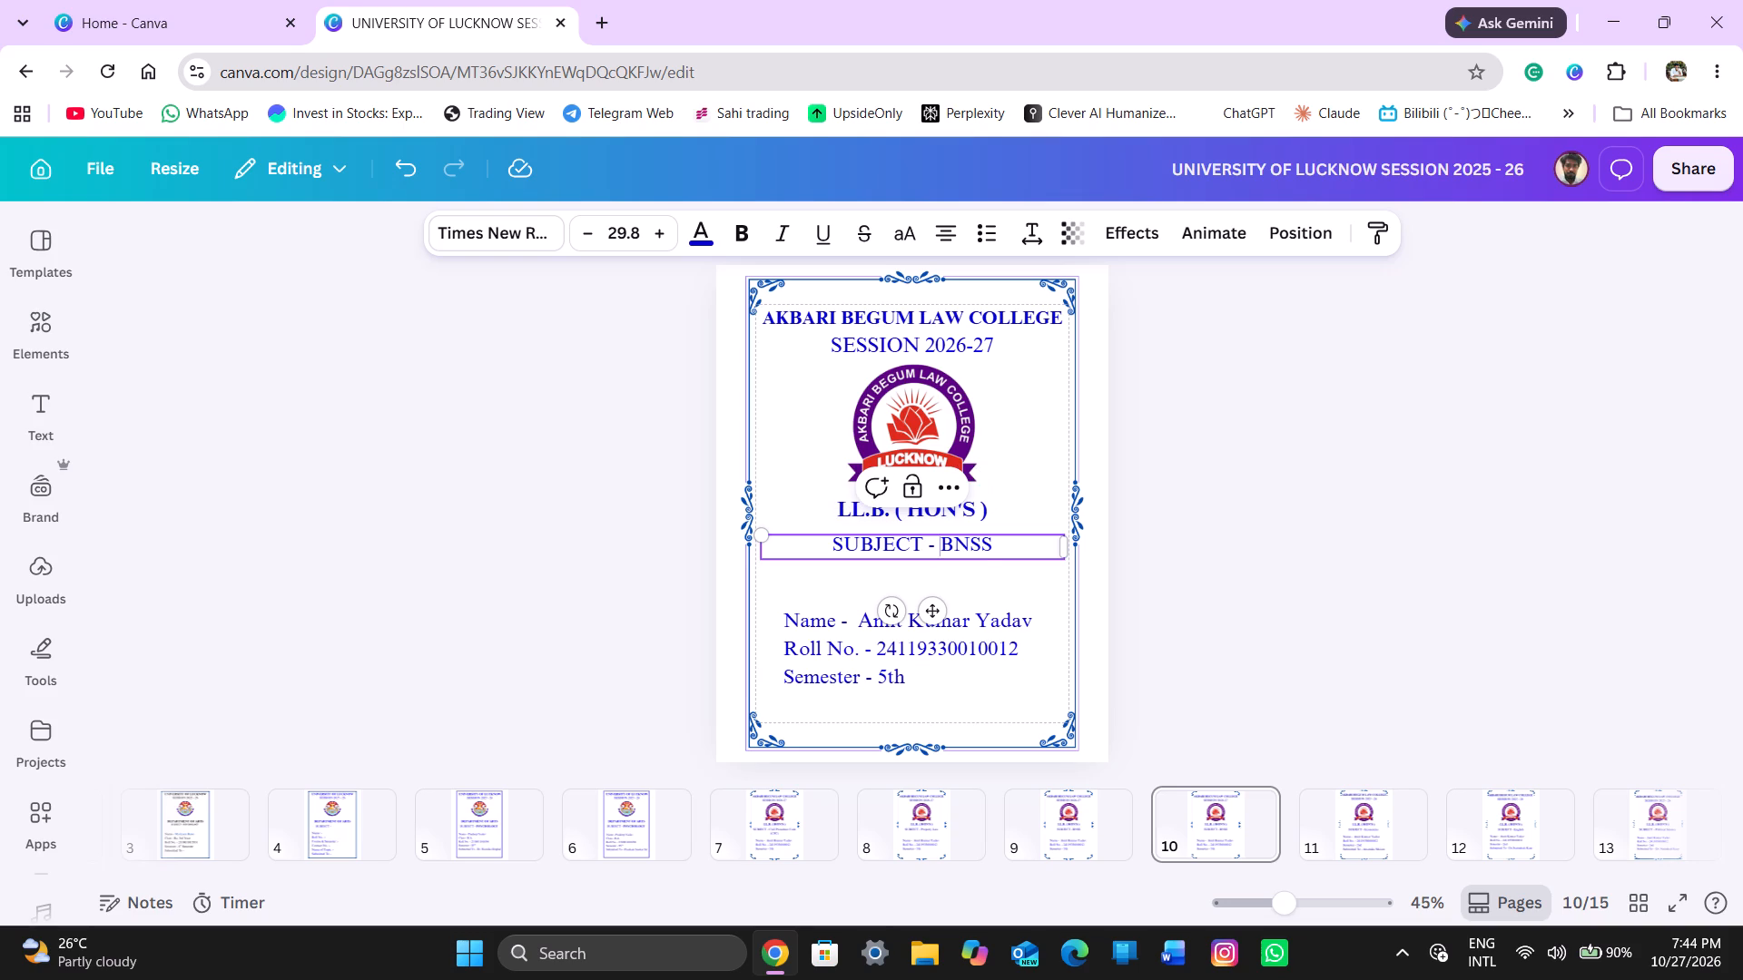
key(shift+Down)
text(eQ)
key(BackSpace)
key(BackSpace)
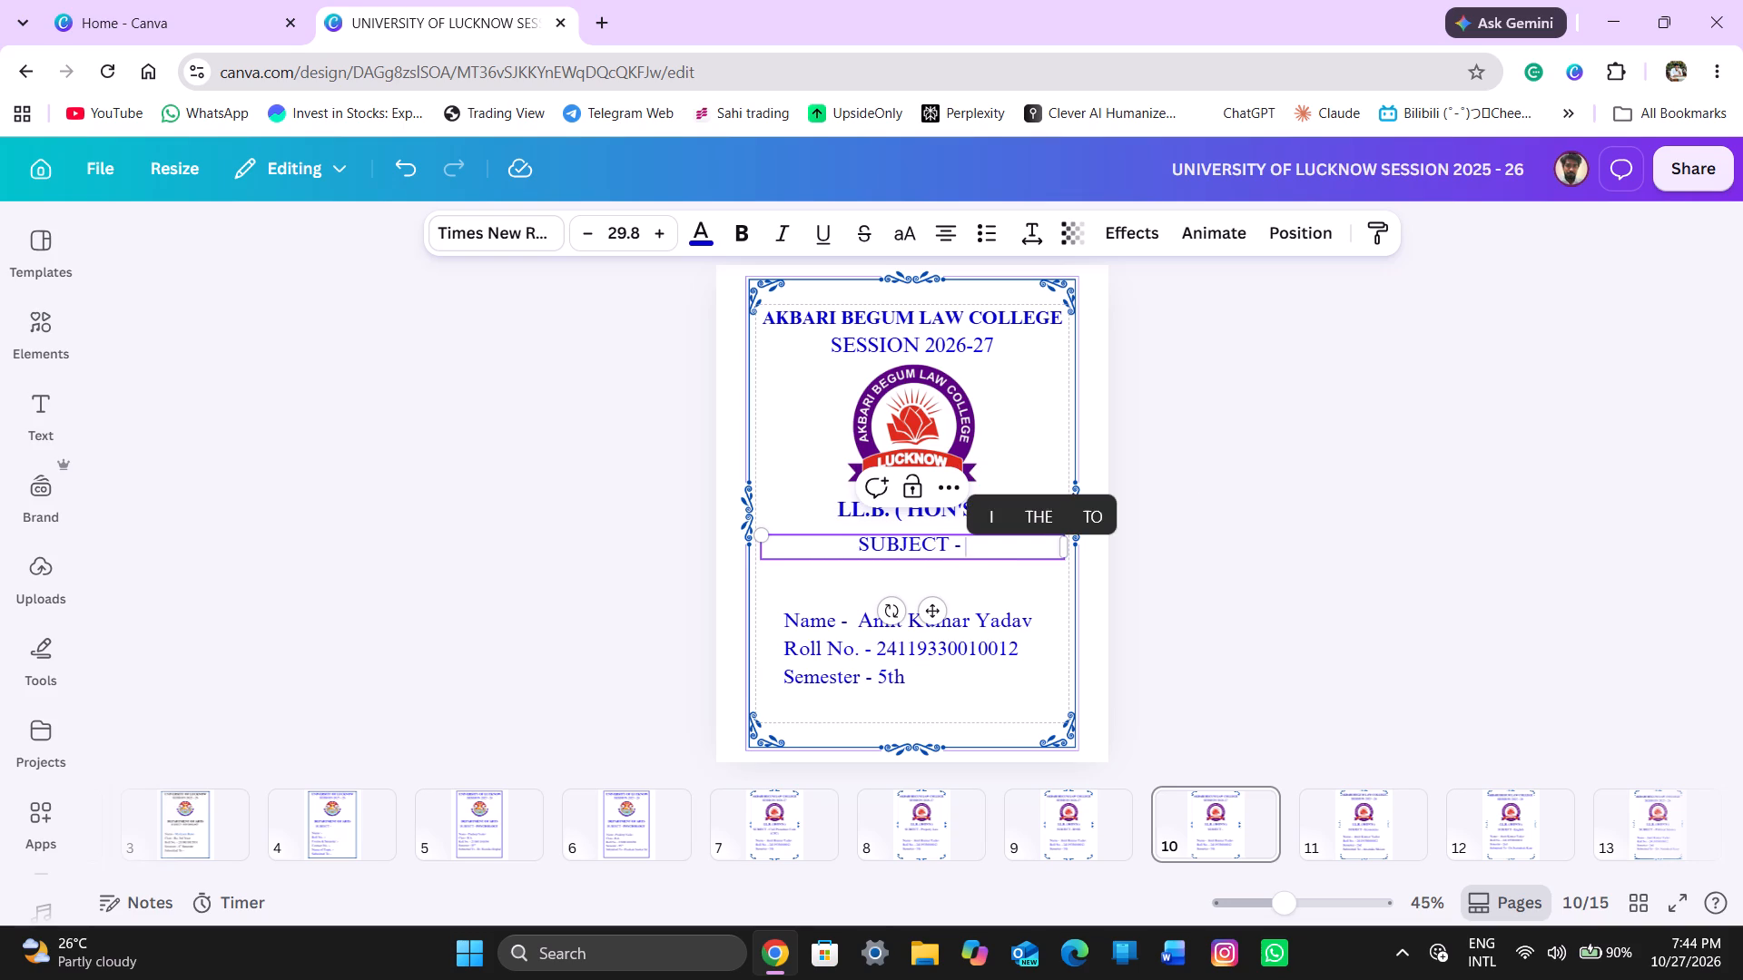
text(Equity)
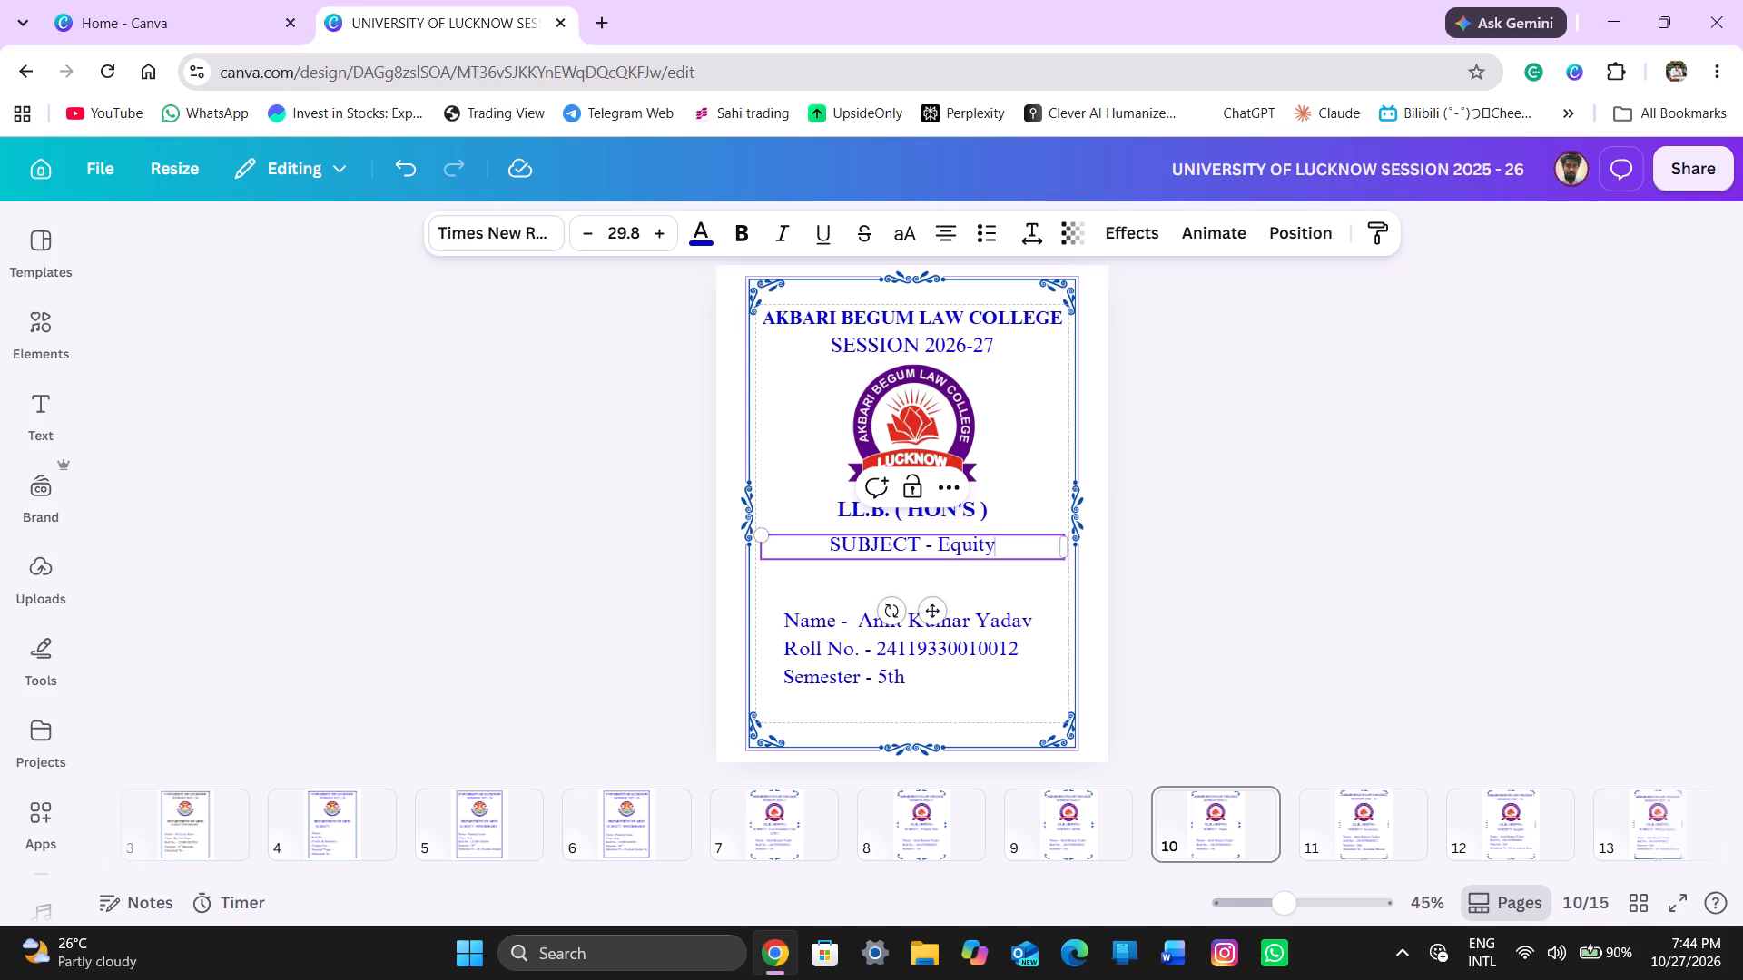
text(, trust,)
key(space)
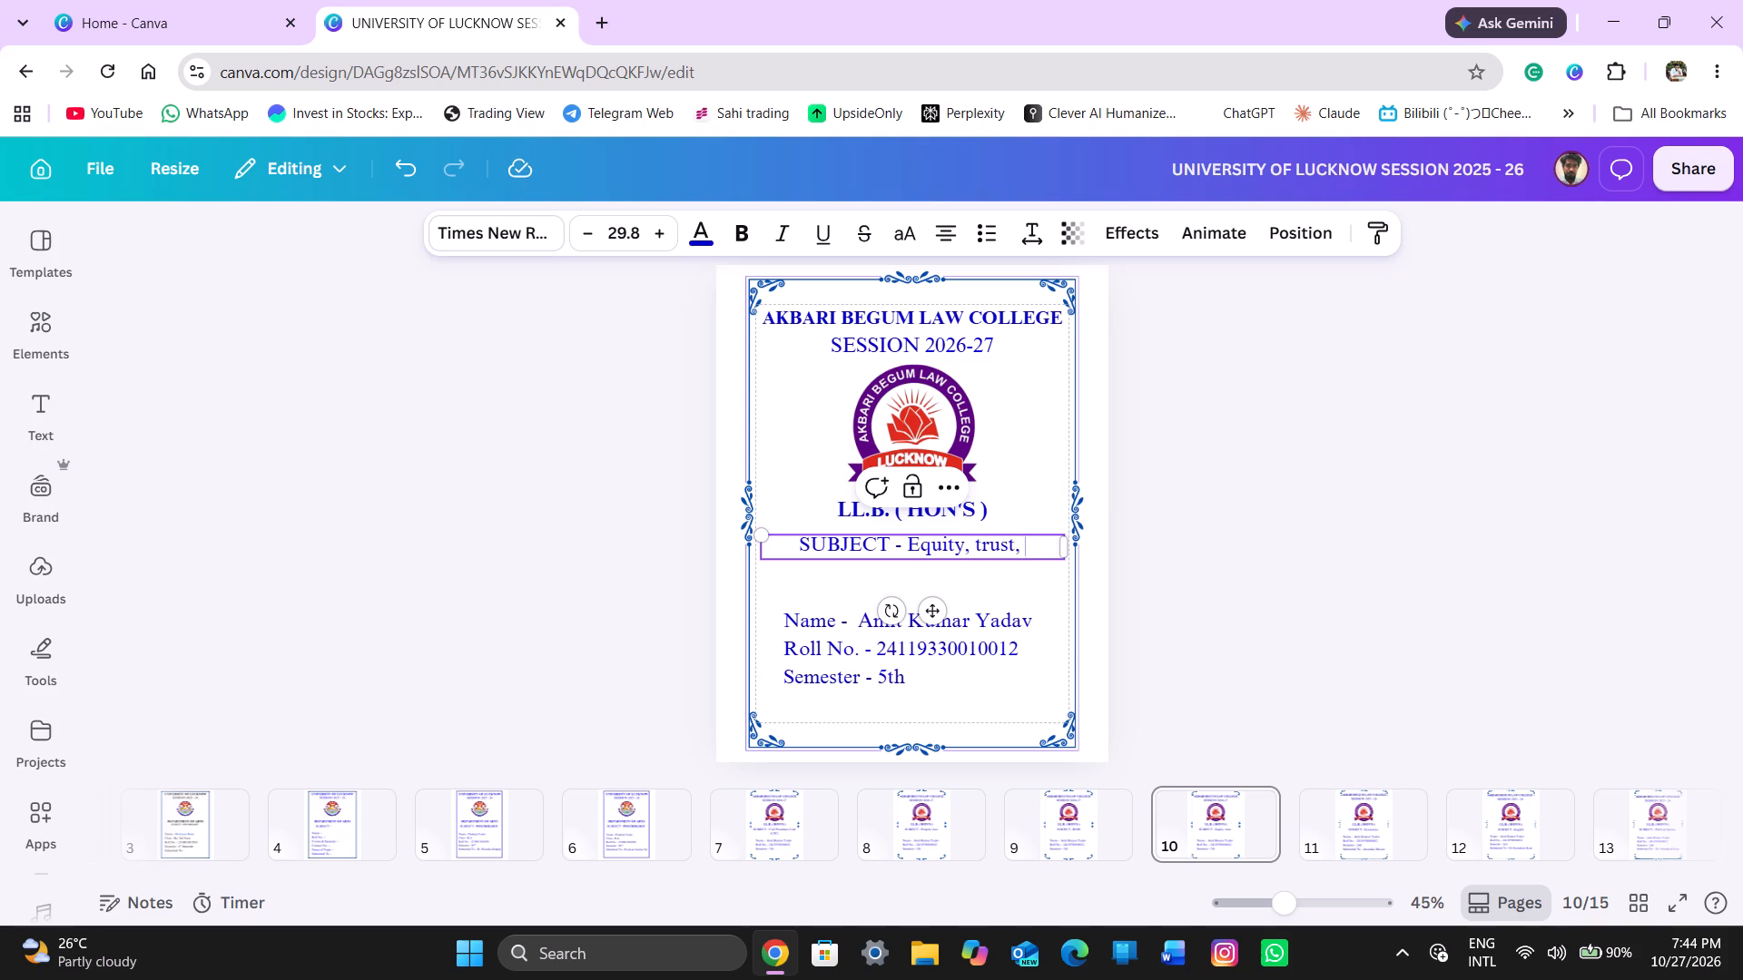
key(BackSpace)
key(BackSpace)
key(BackSpace)
key(BackSpace)
key(BackSpace)
key(BackSpace)
key(BackSpace)
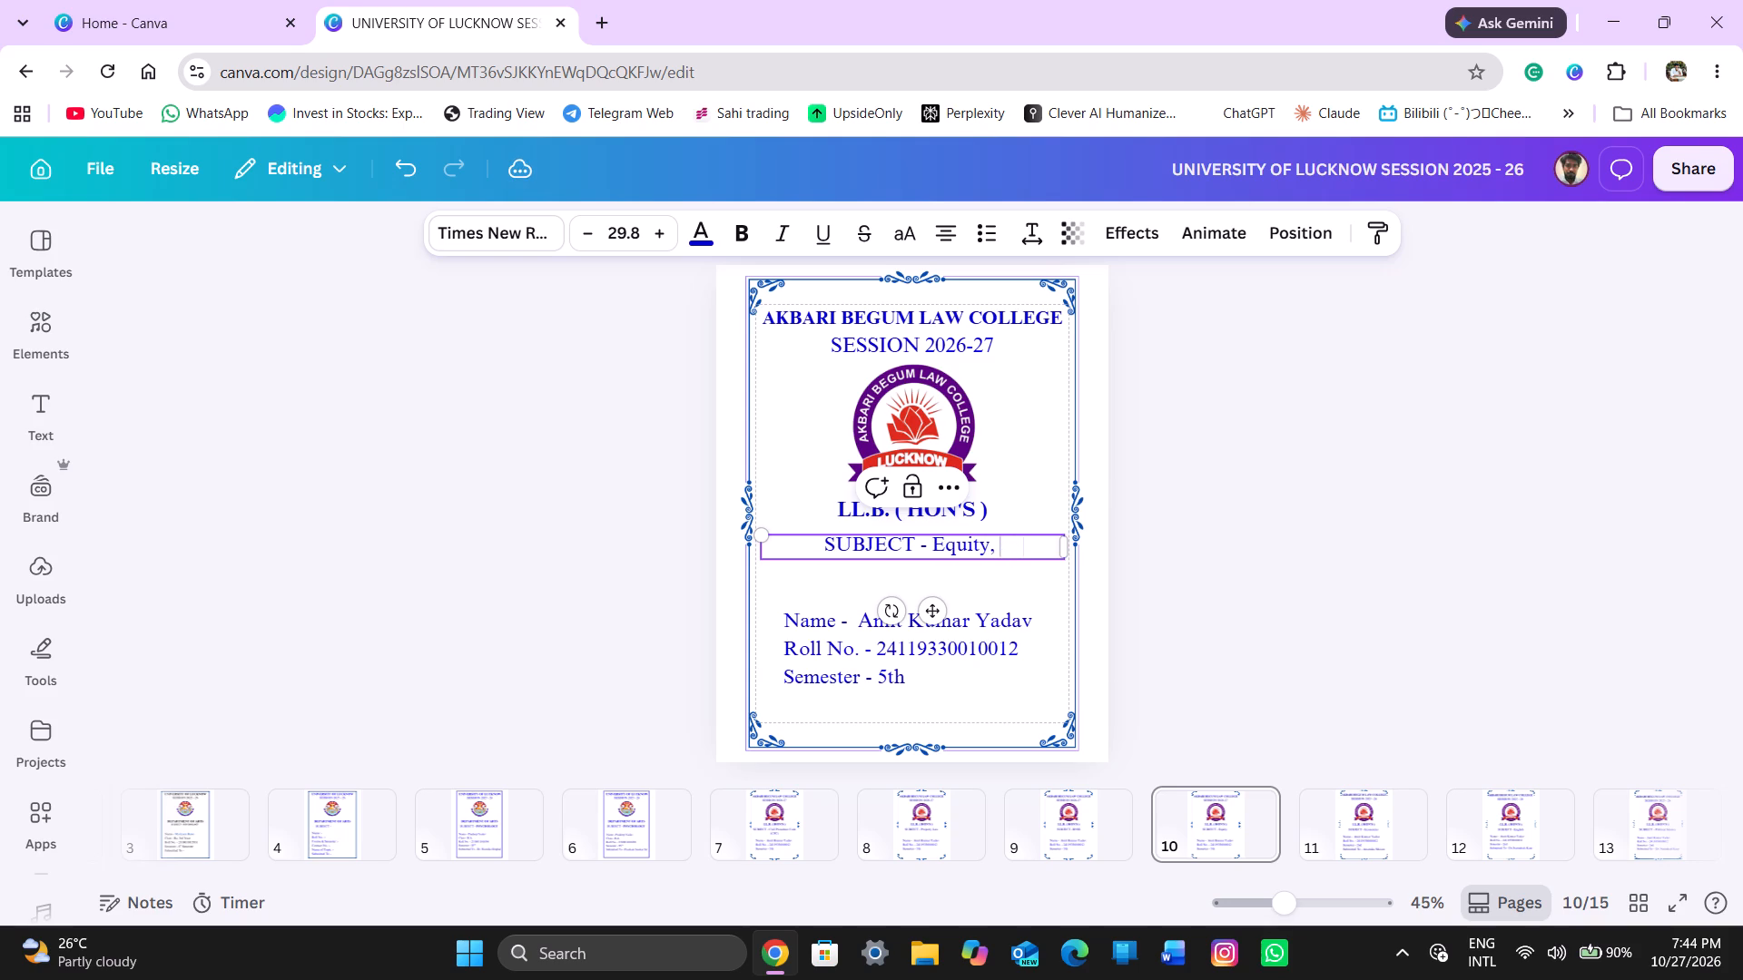
text(Trs)
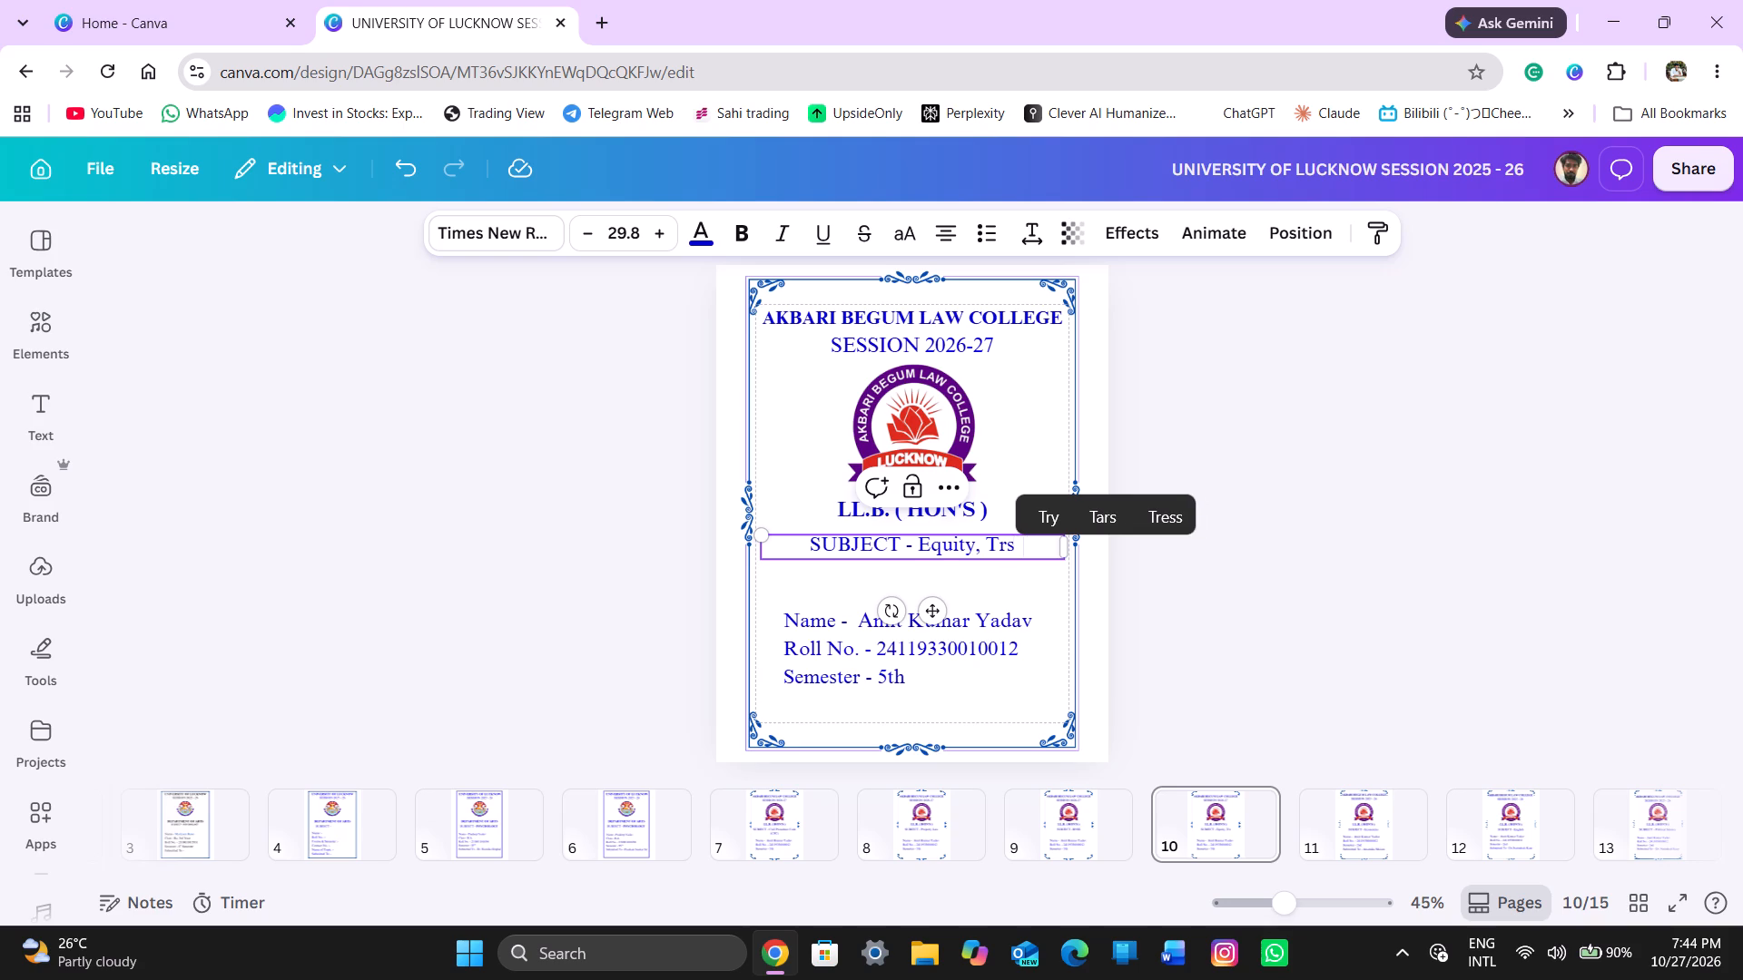
key(BackSpace)
text(ust,)
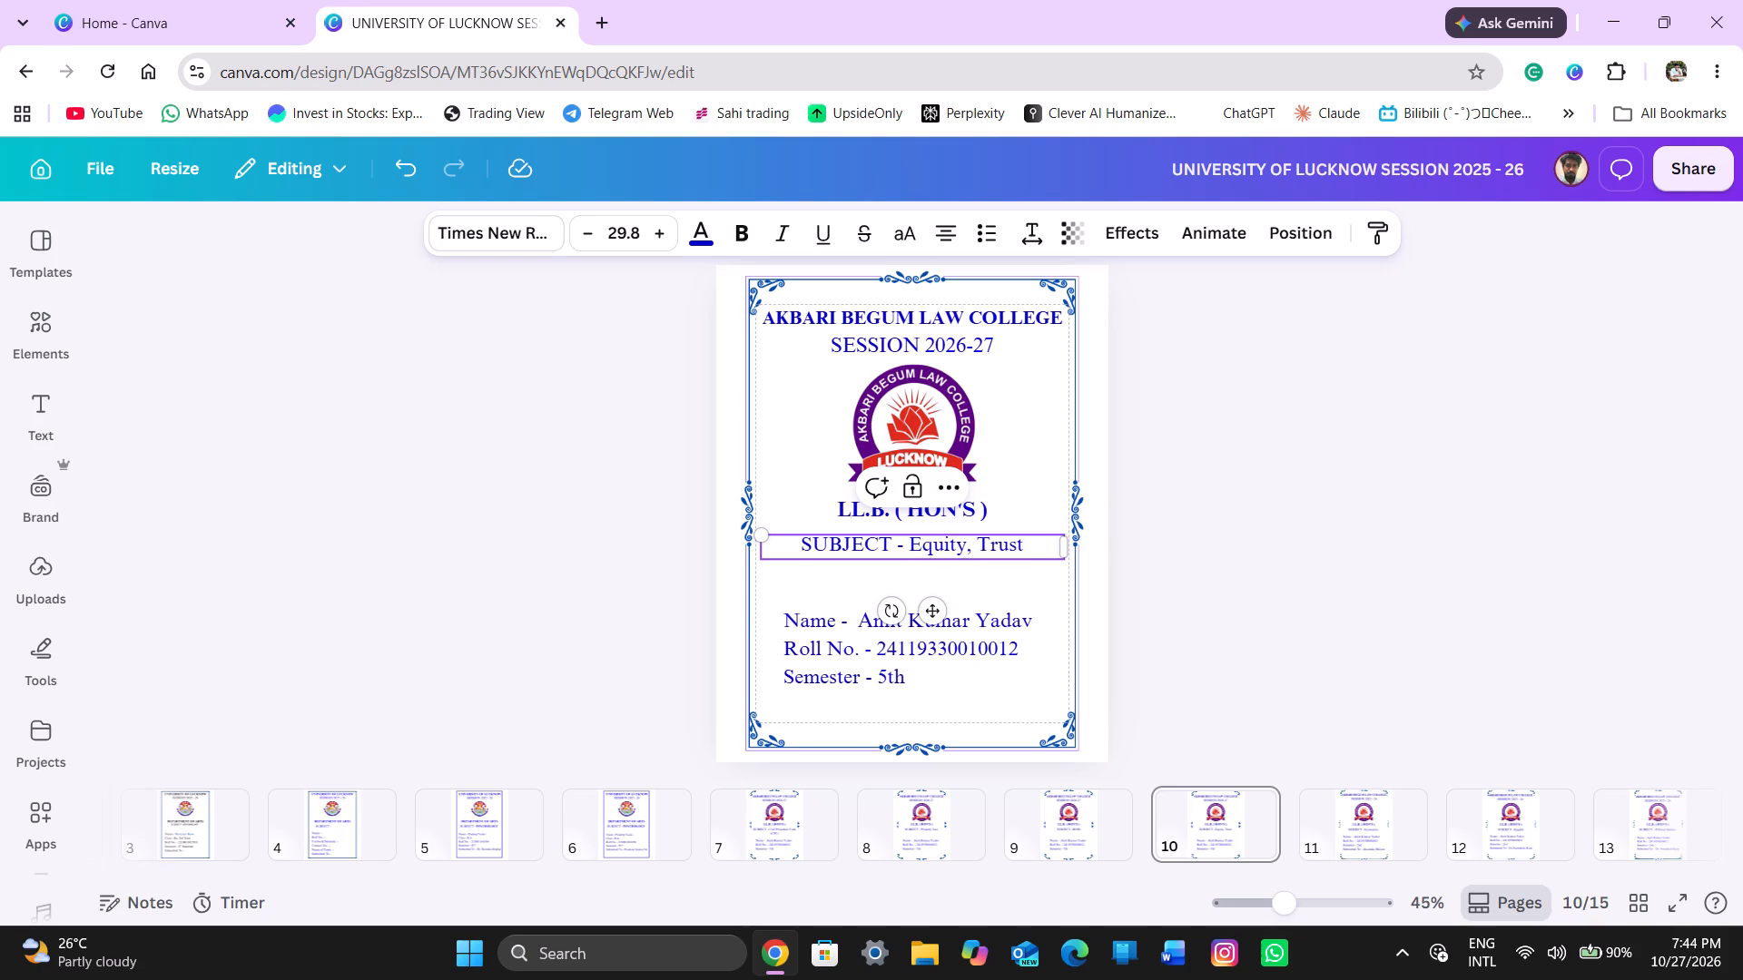
key(space)
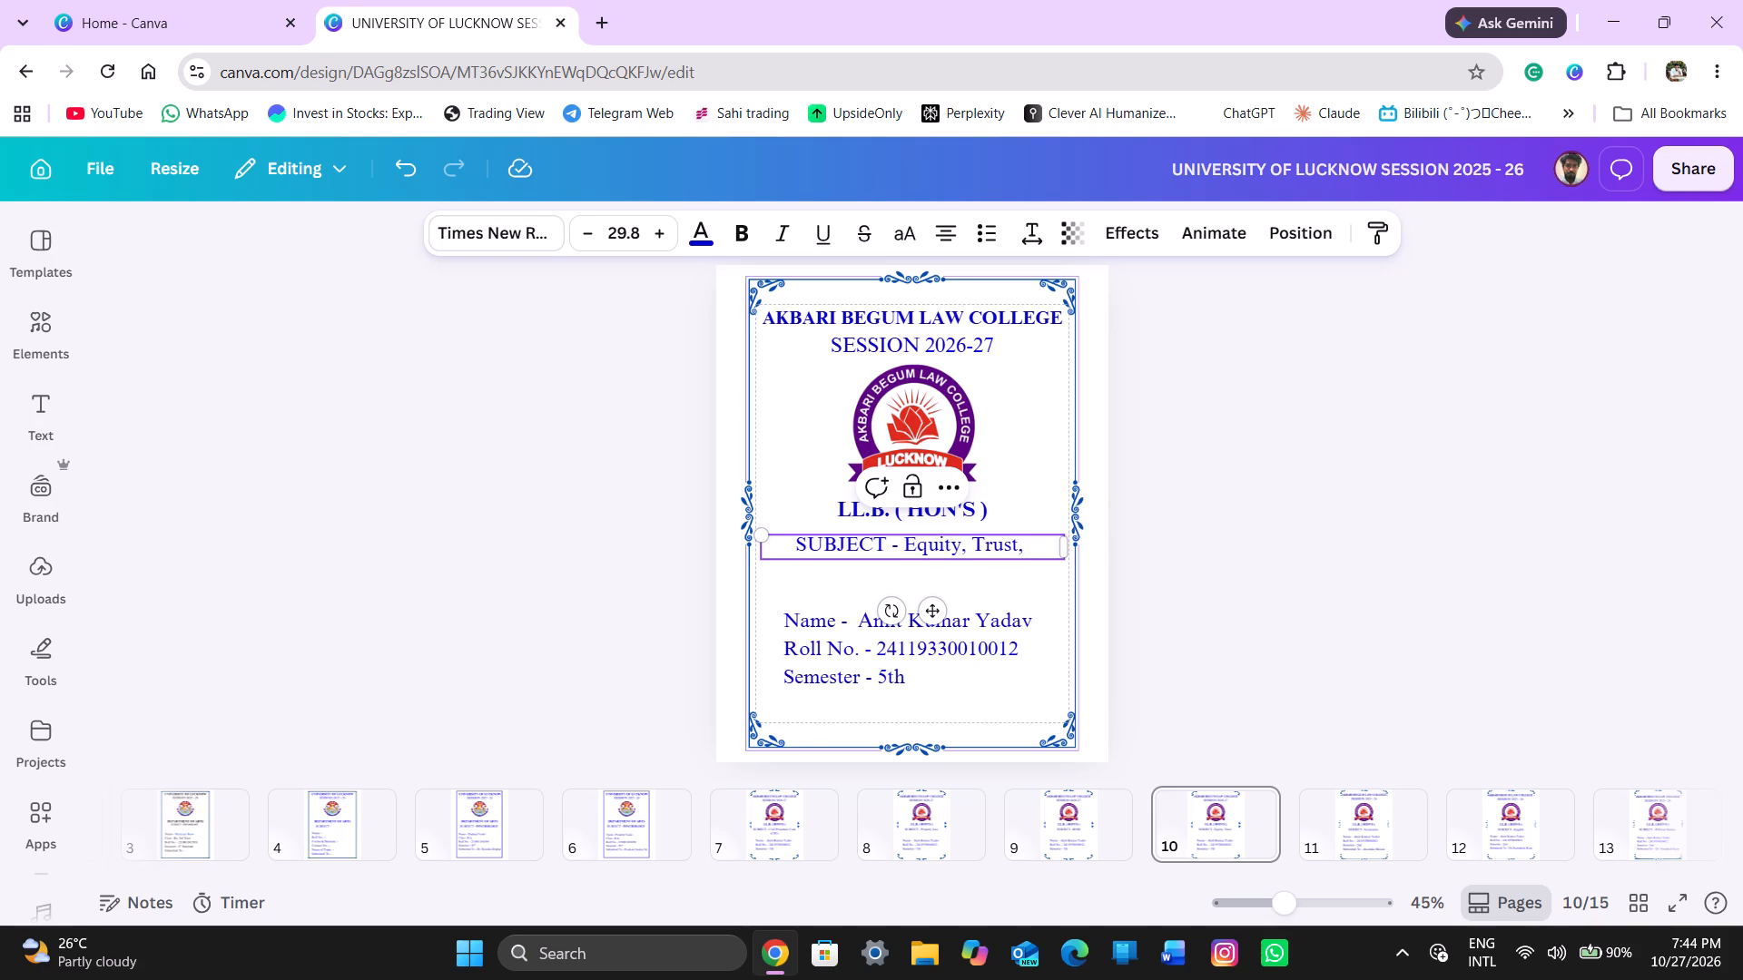
key(BackSpace)
key(BackSpace)
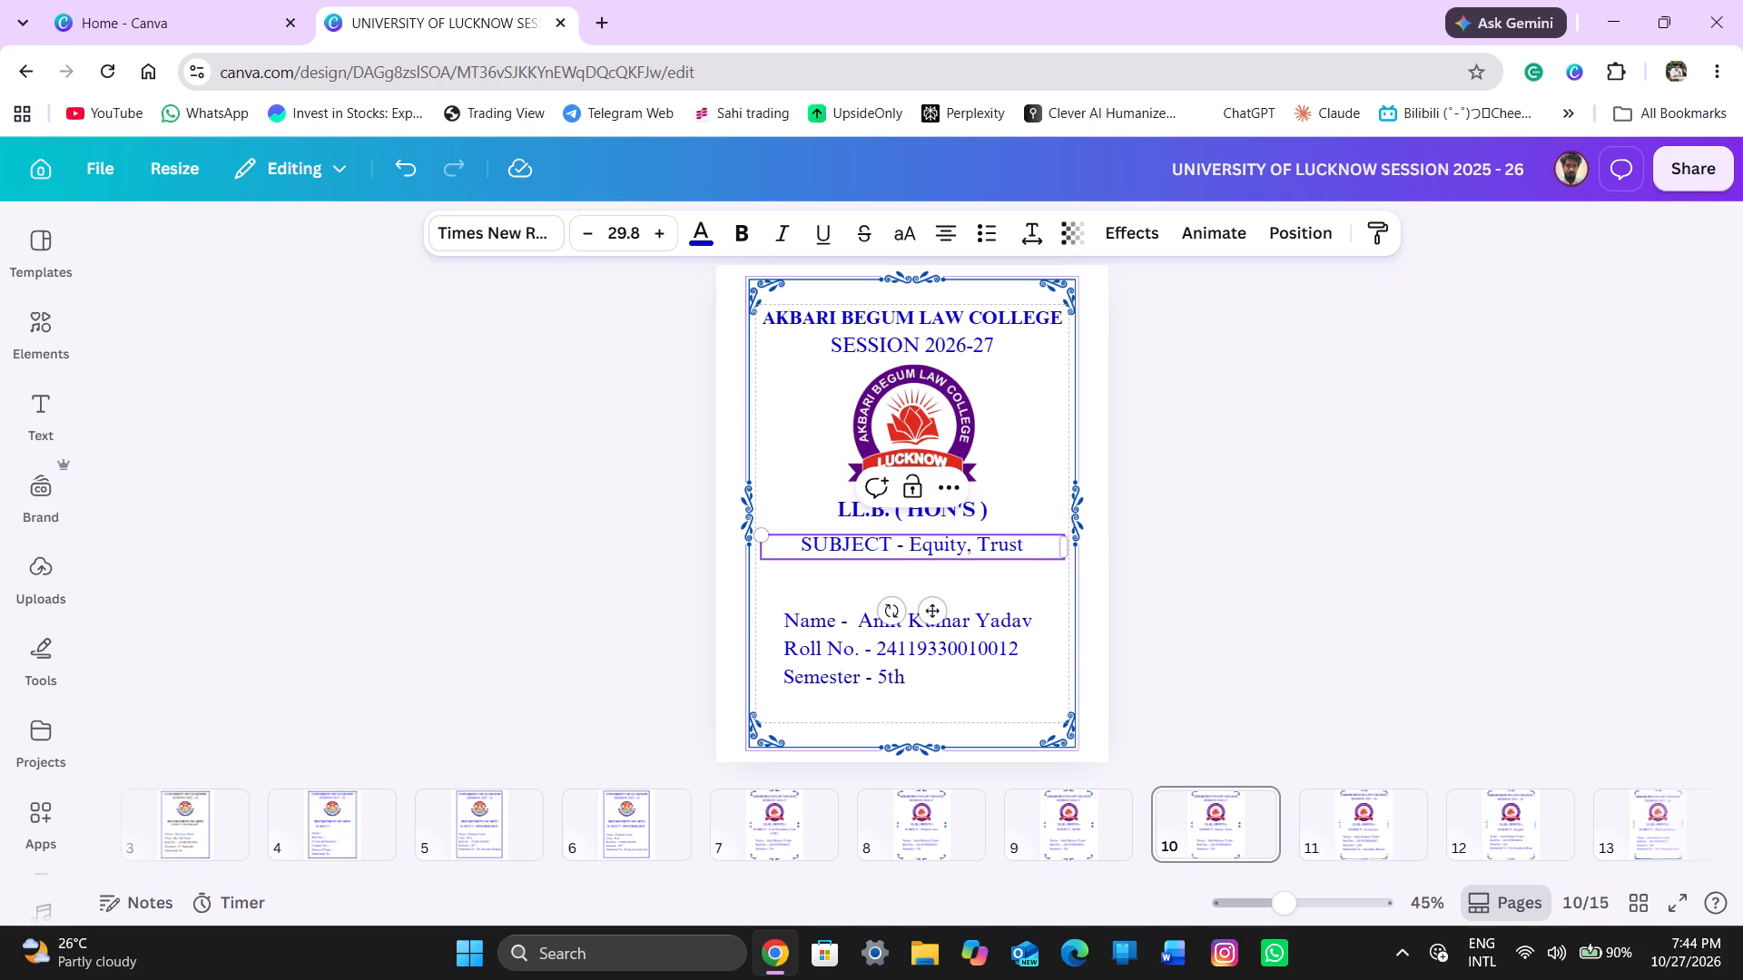
key(space)
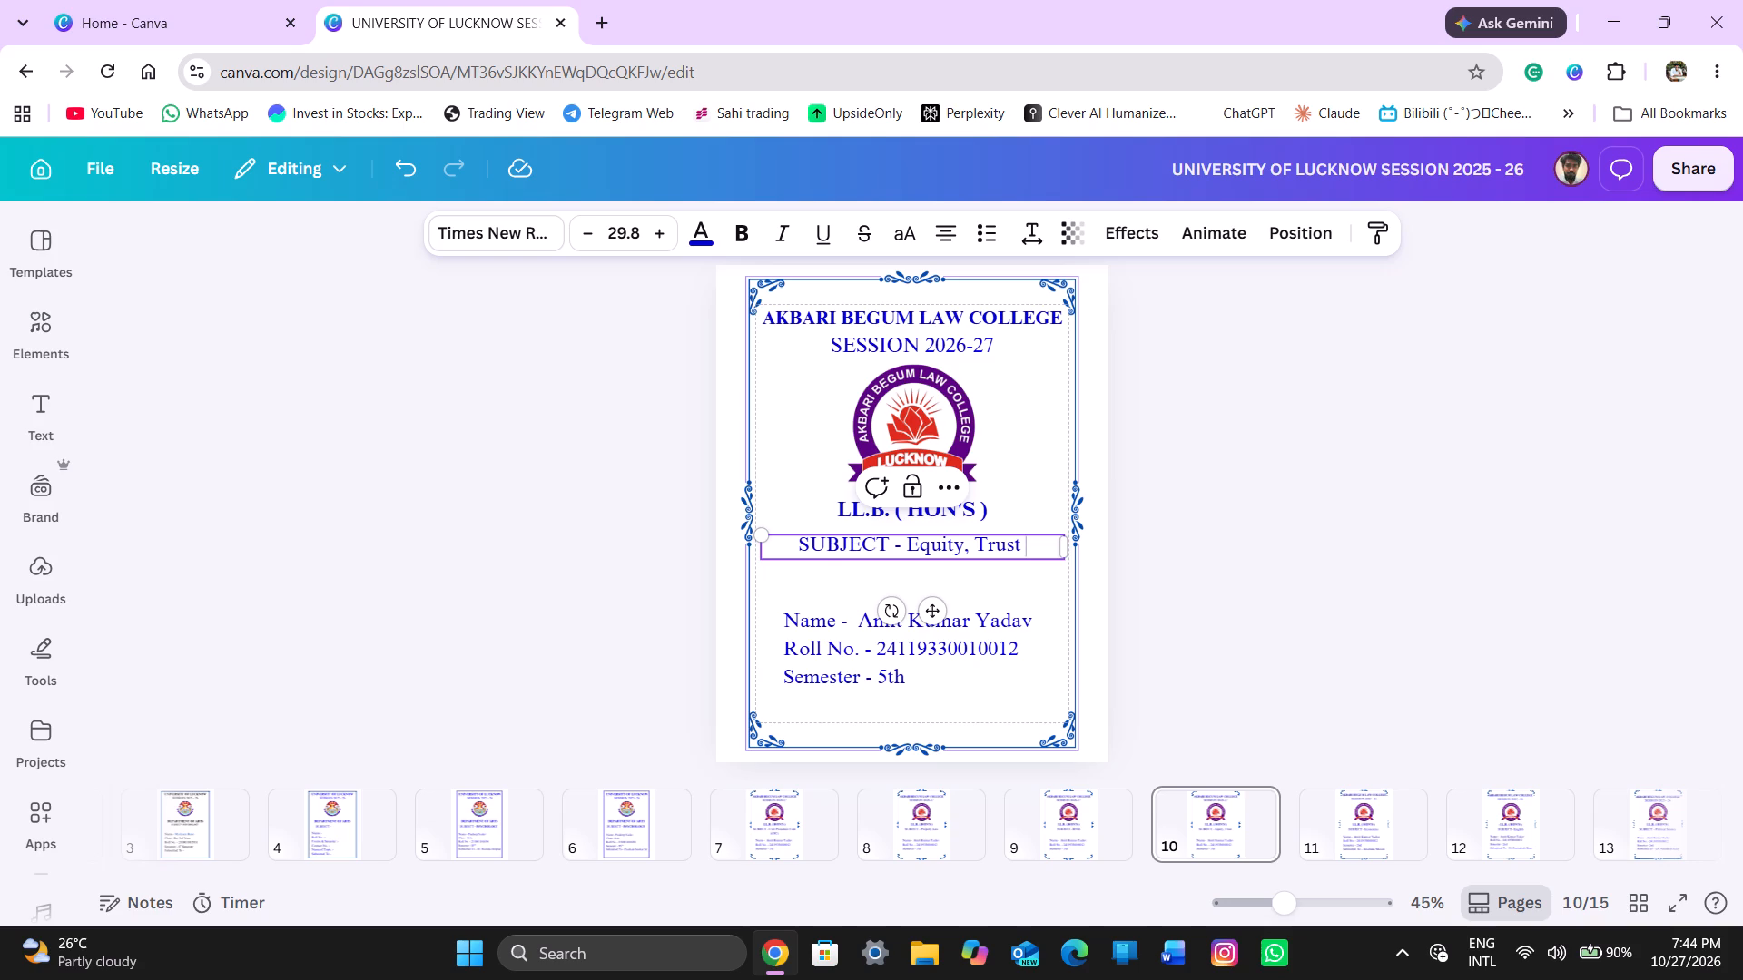
text(& Psecific)
key(BackSpace)
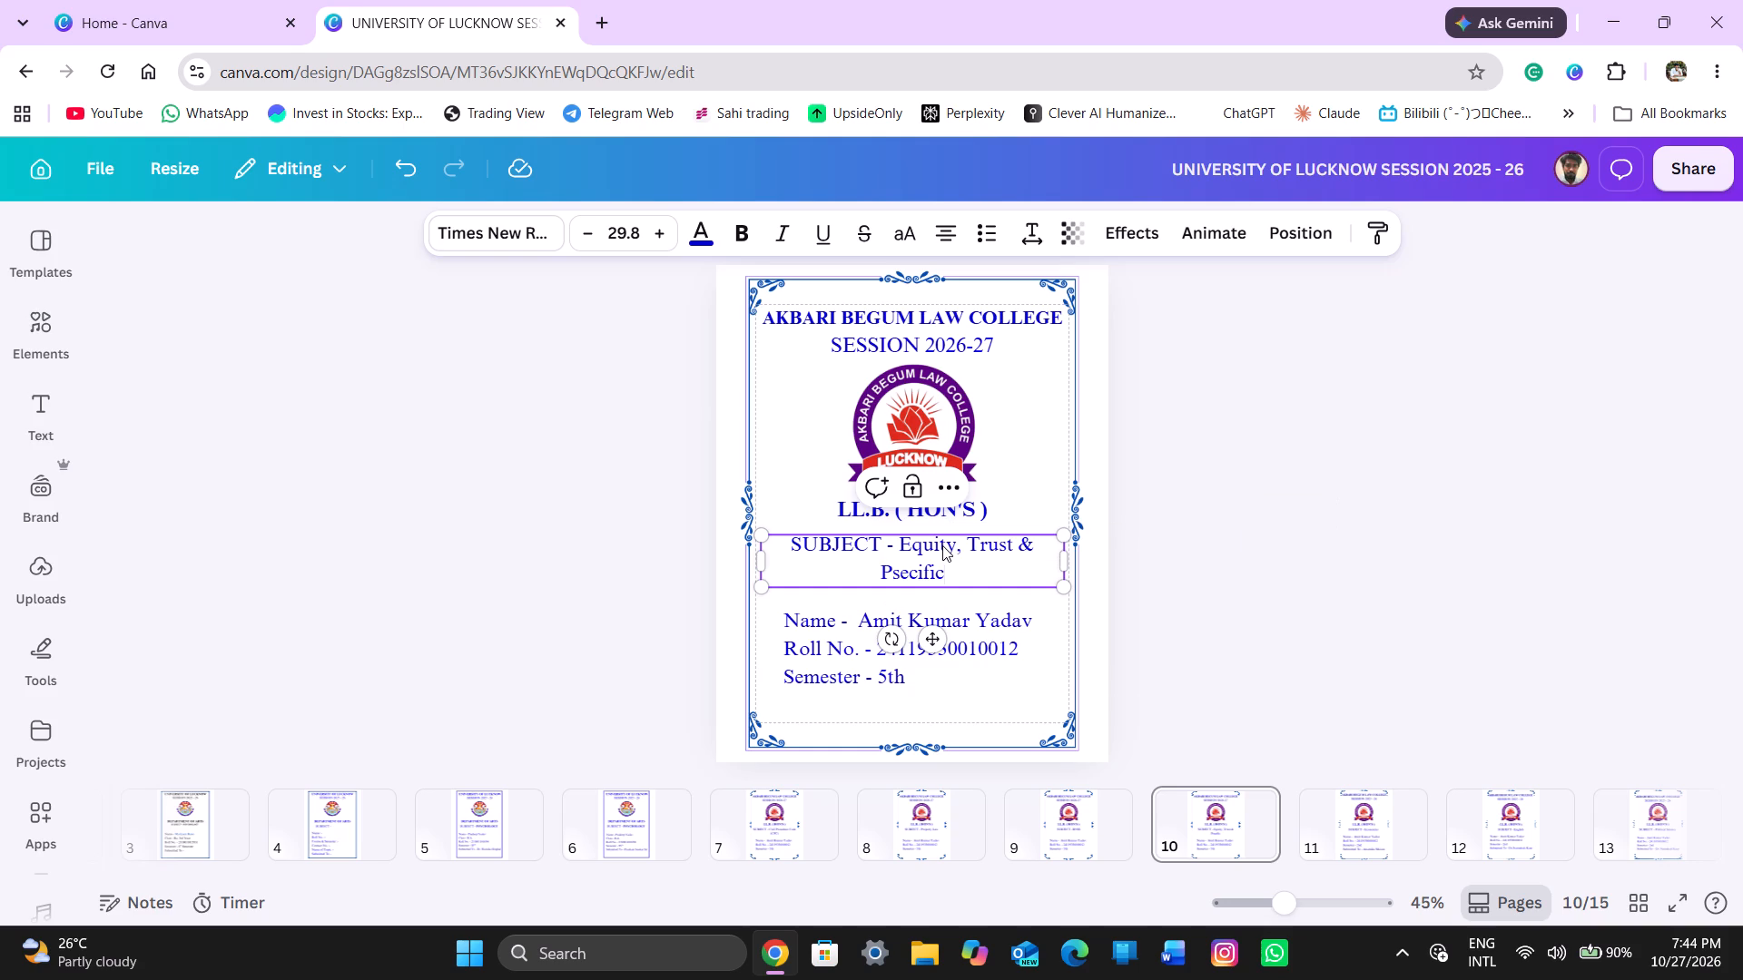
text(\\\\)
key(BackSpace)
key(BackSpace)
key(BackSpace)
key(BackSpace)
key(BackSpace)
key(BackSpace)
key(BackSpace)
key(BackSpace)
key(BackSpace)
key(BackSpace)
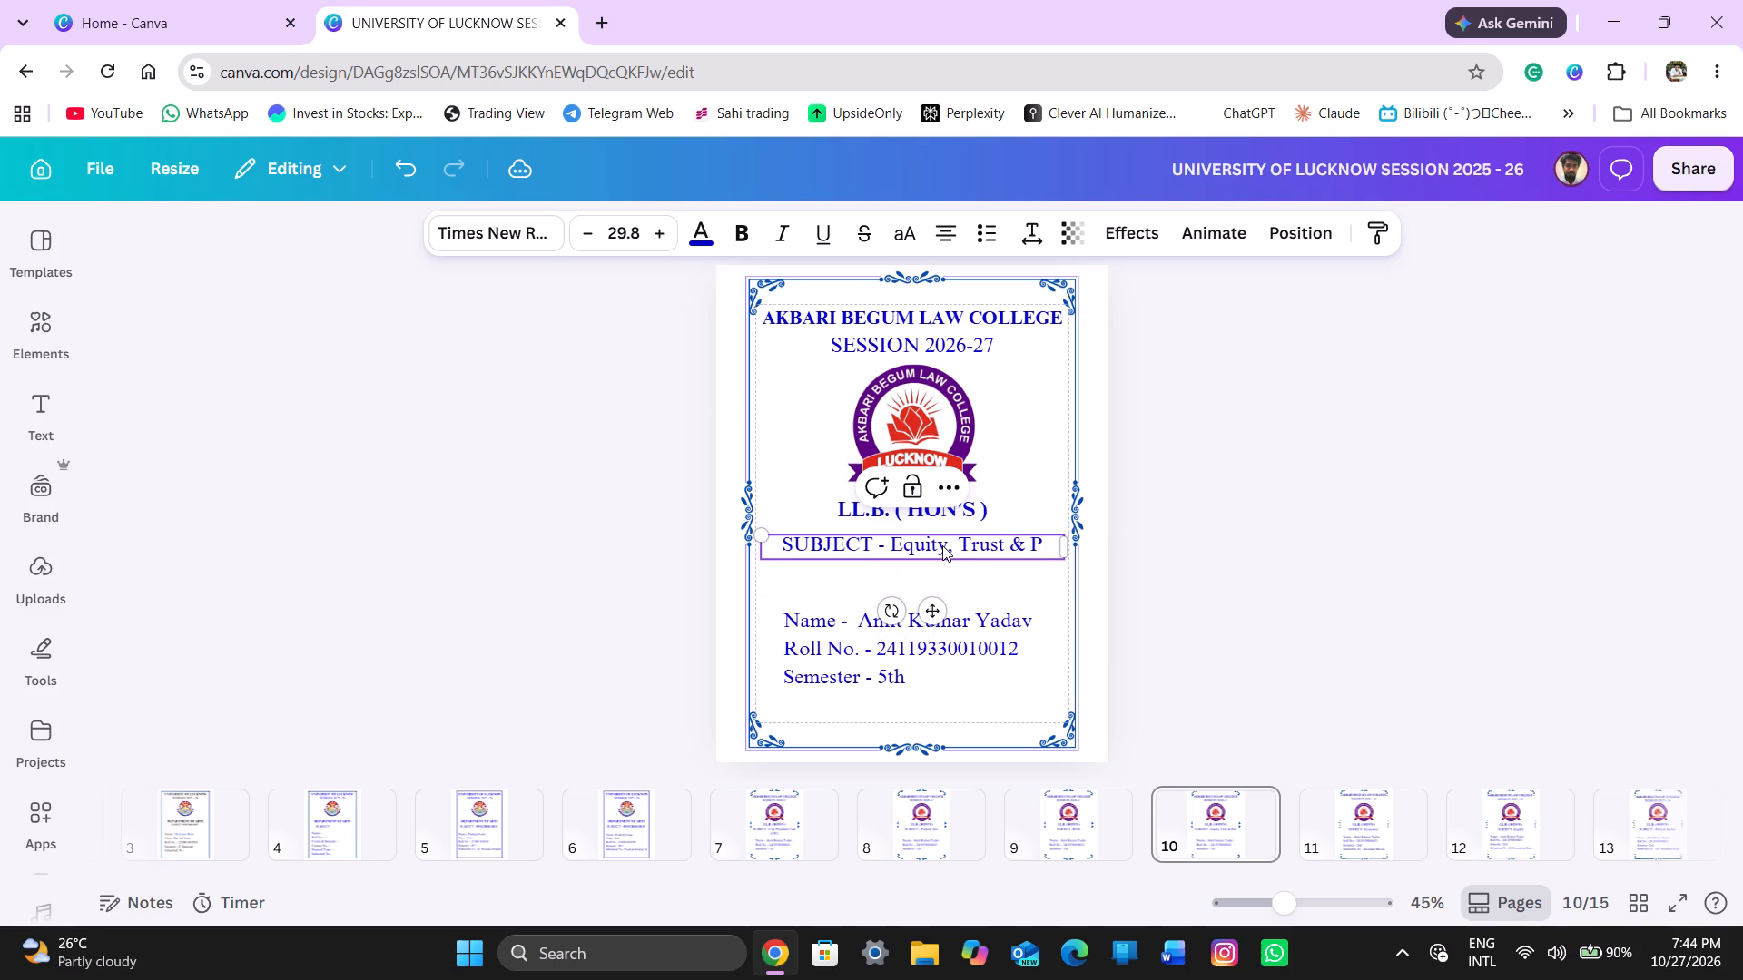
key(BackSpace)
text(Specific)
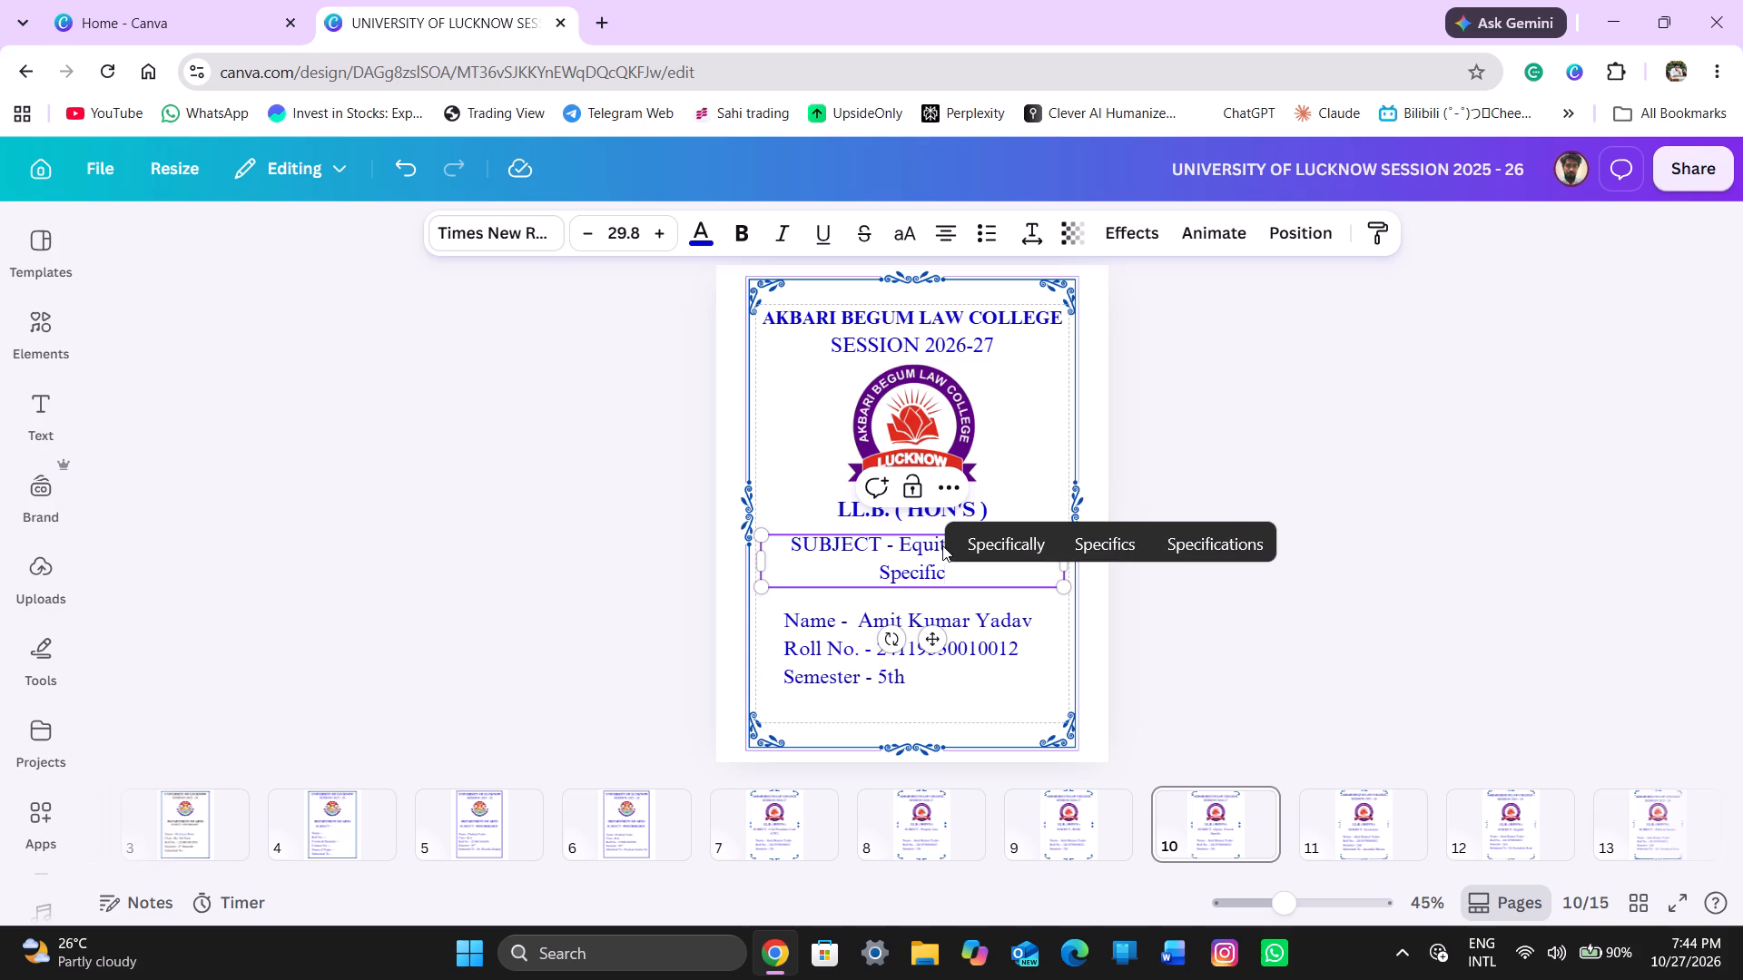
key(space)
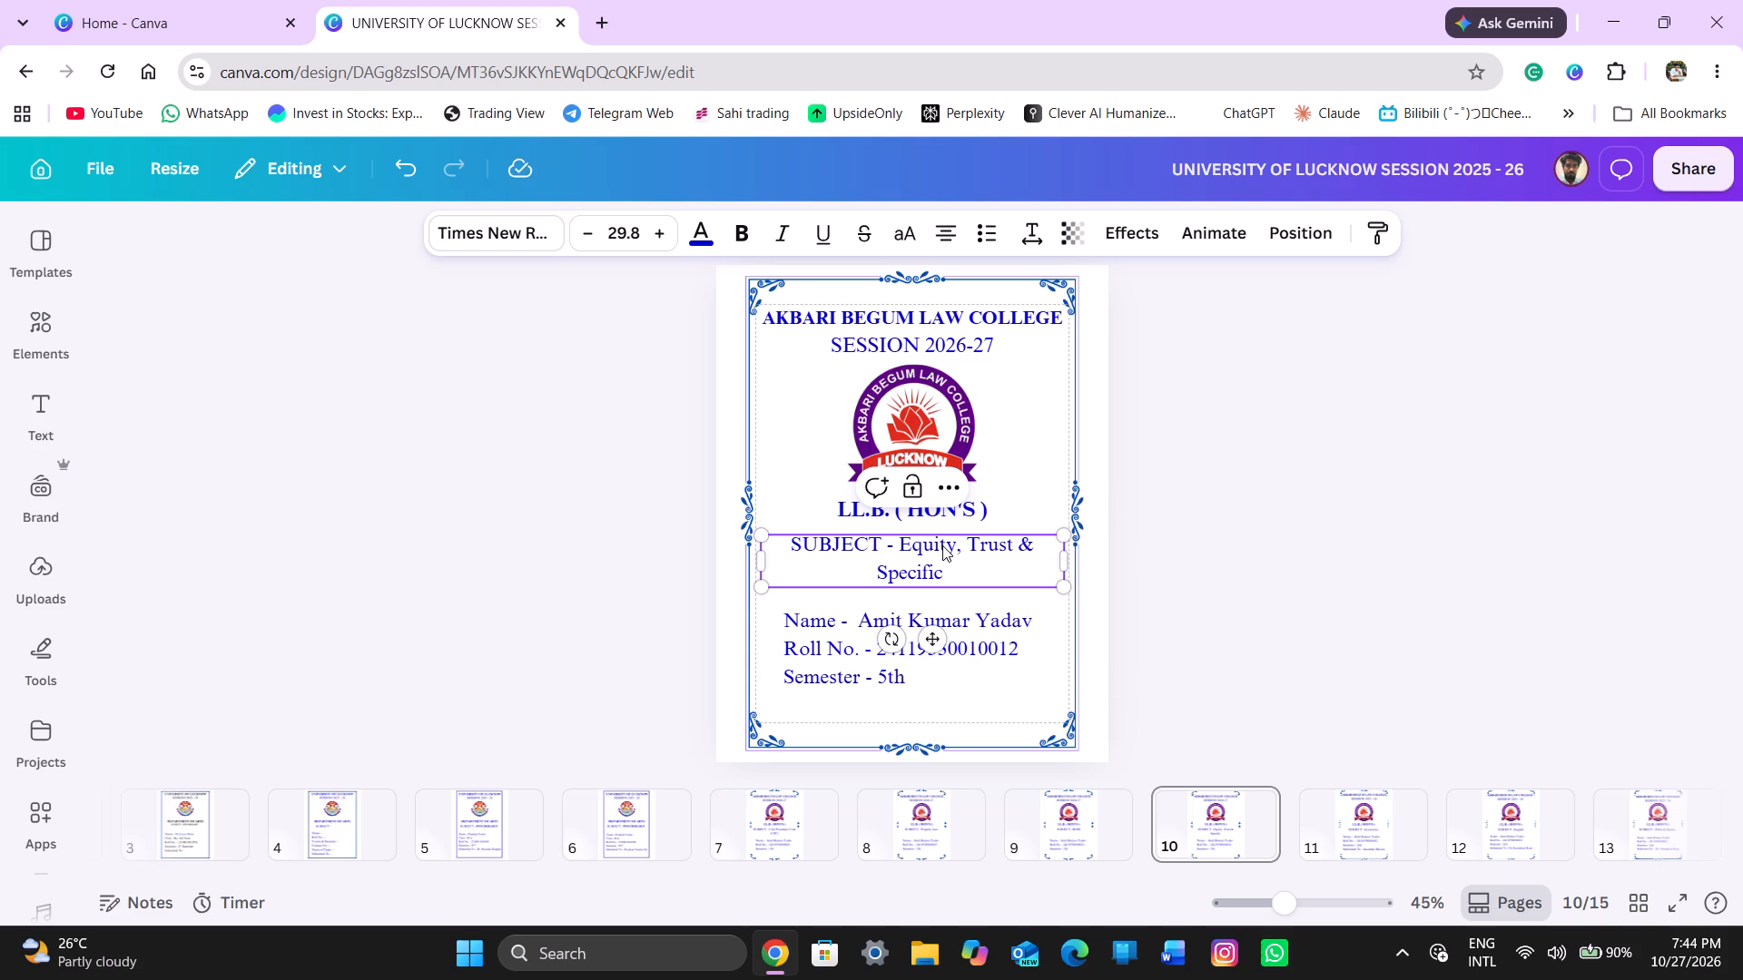
text(Rele)
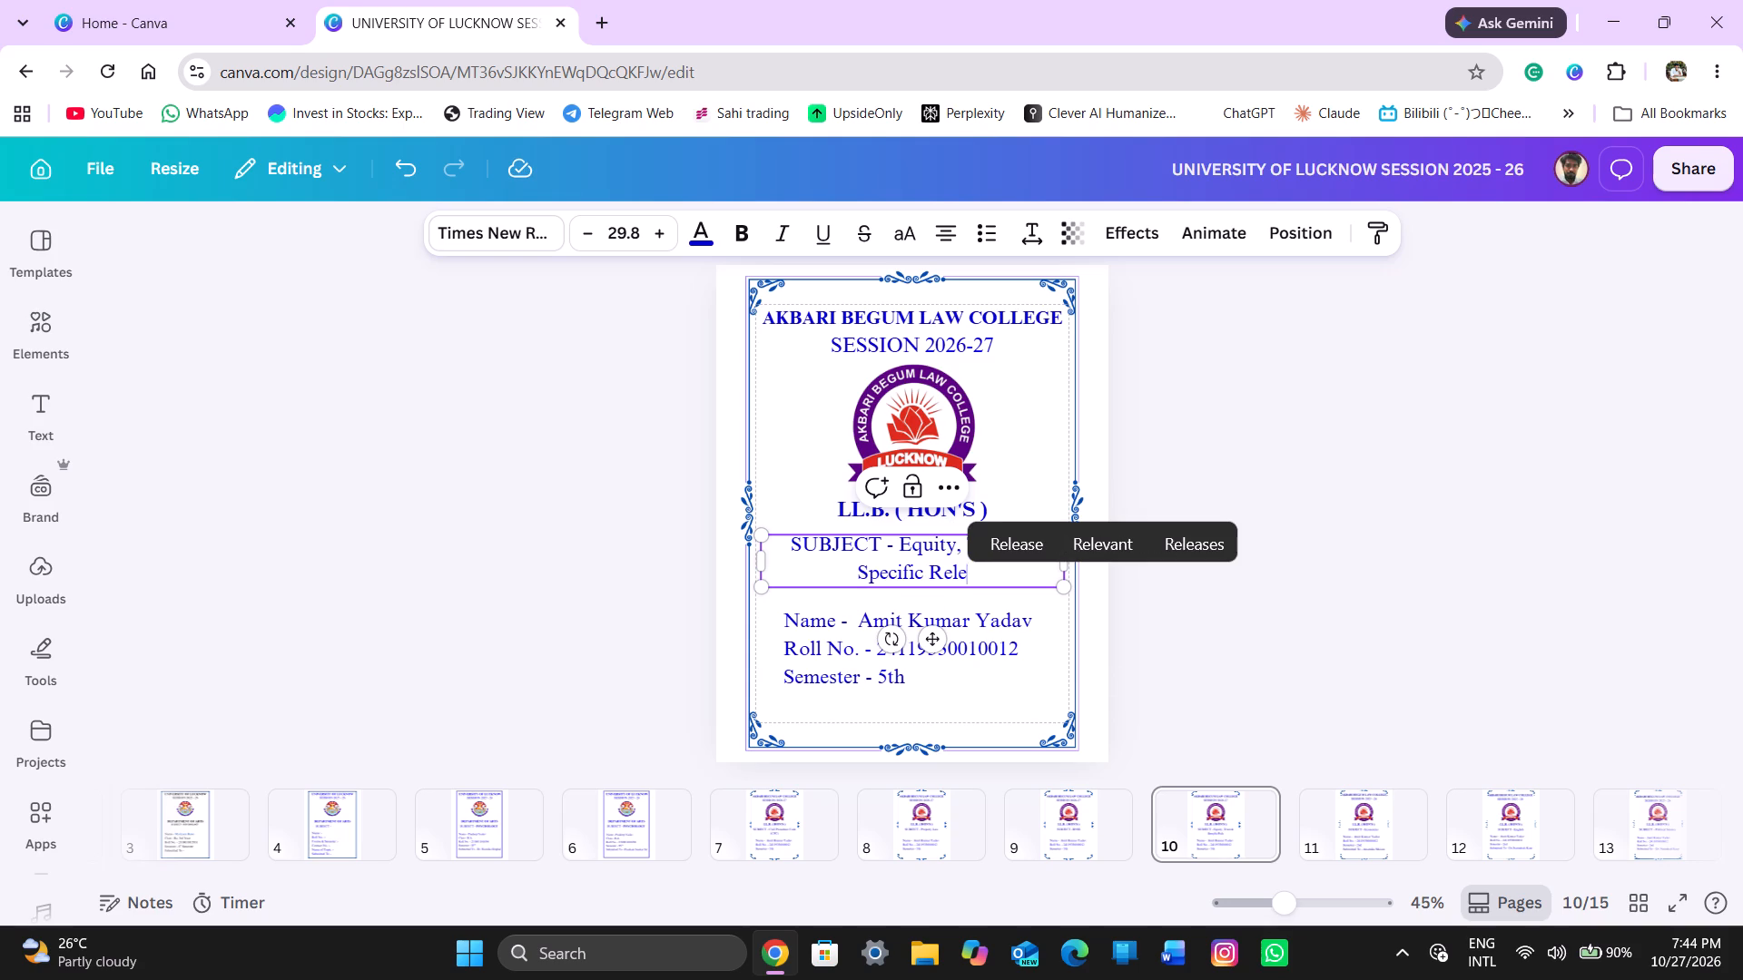
key(BackSpace)
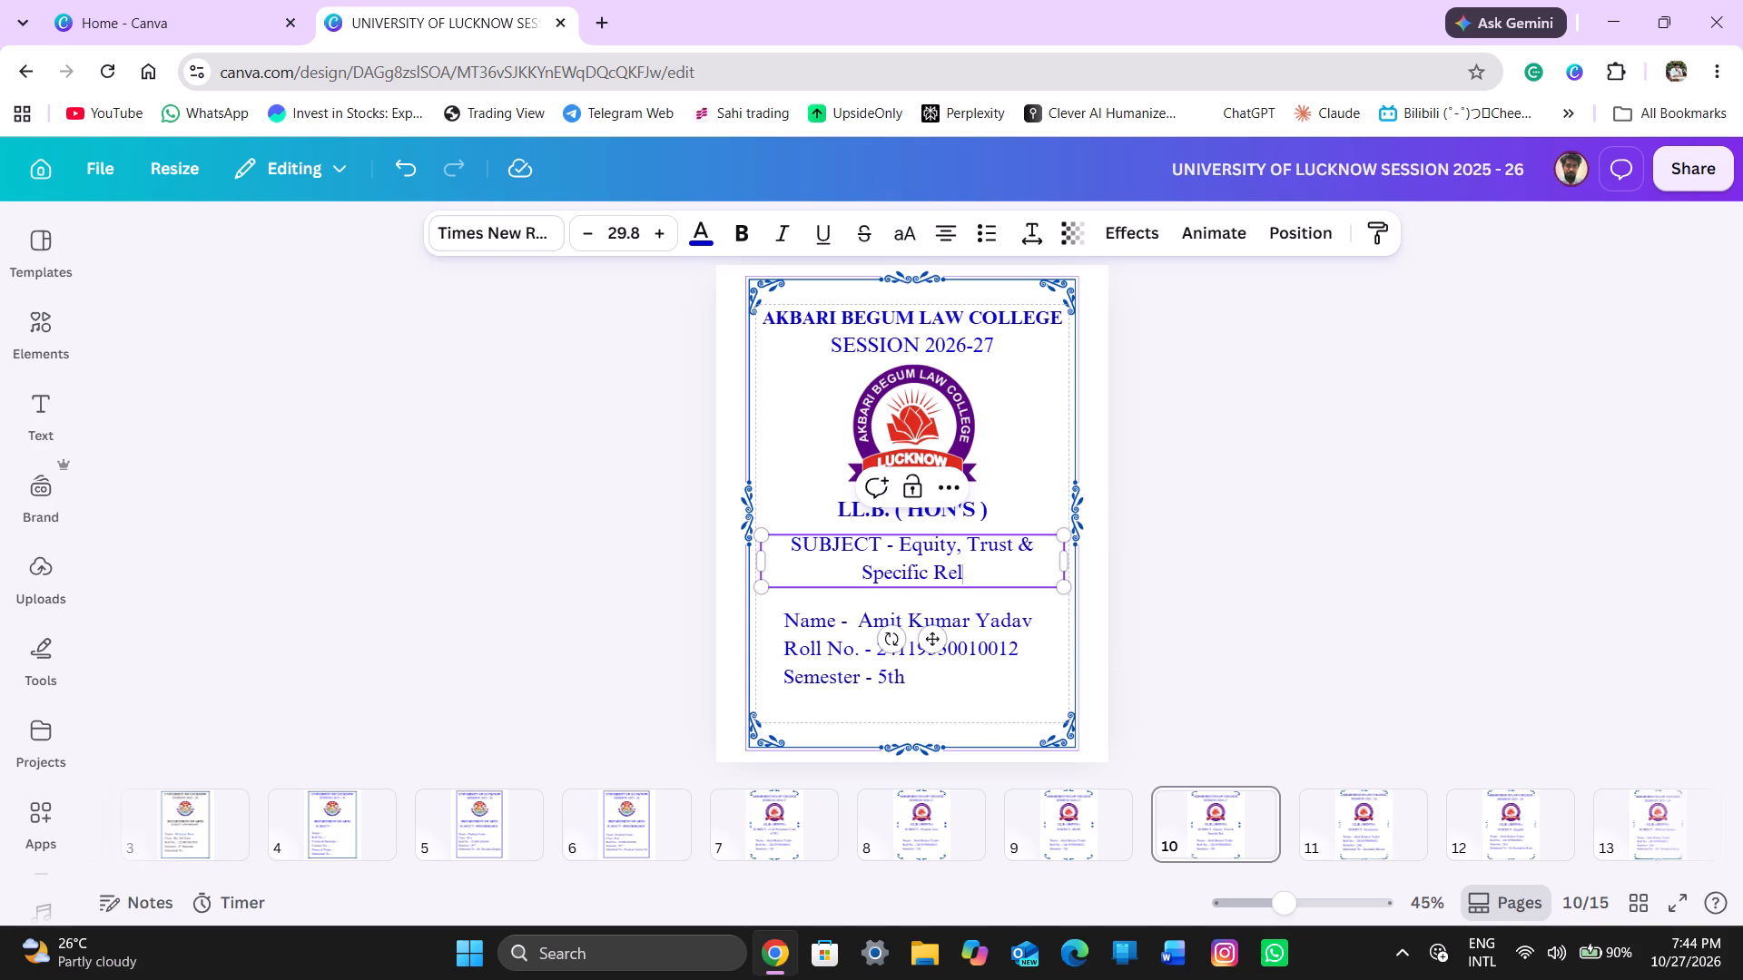
text(ief)
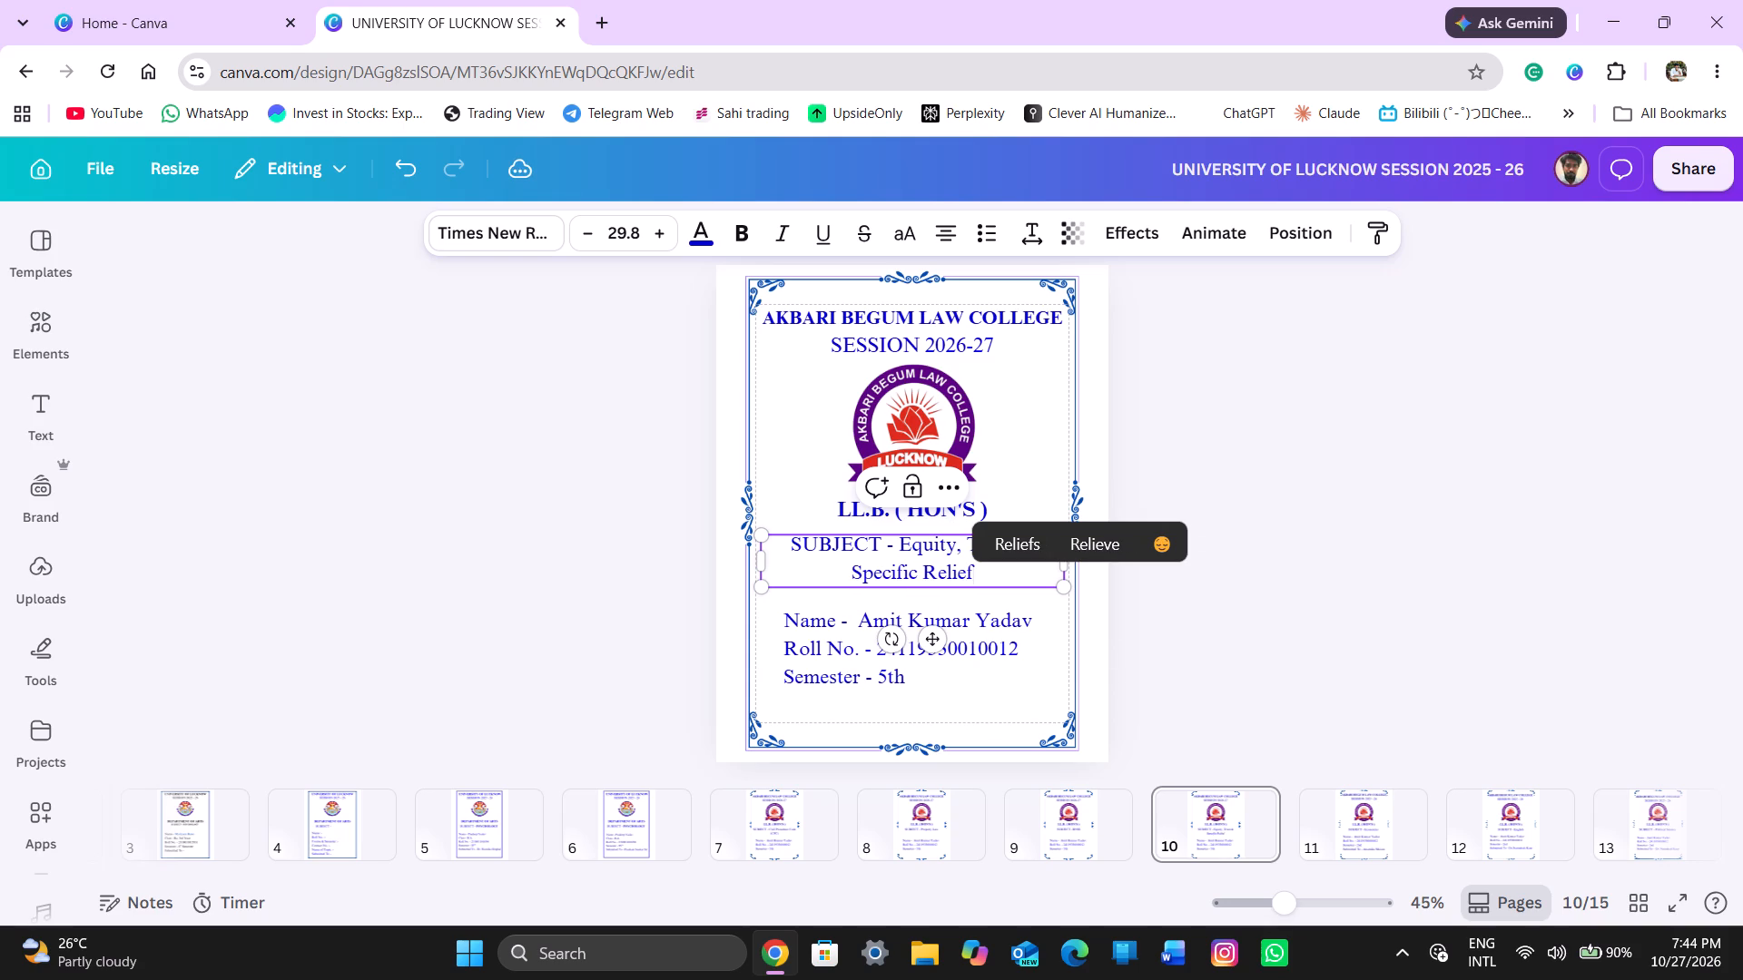
click(1450, 577)
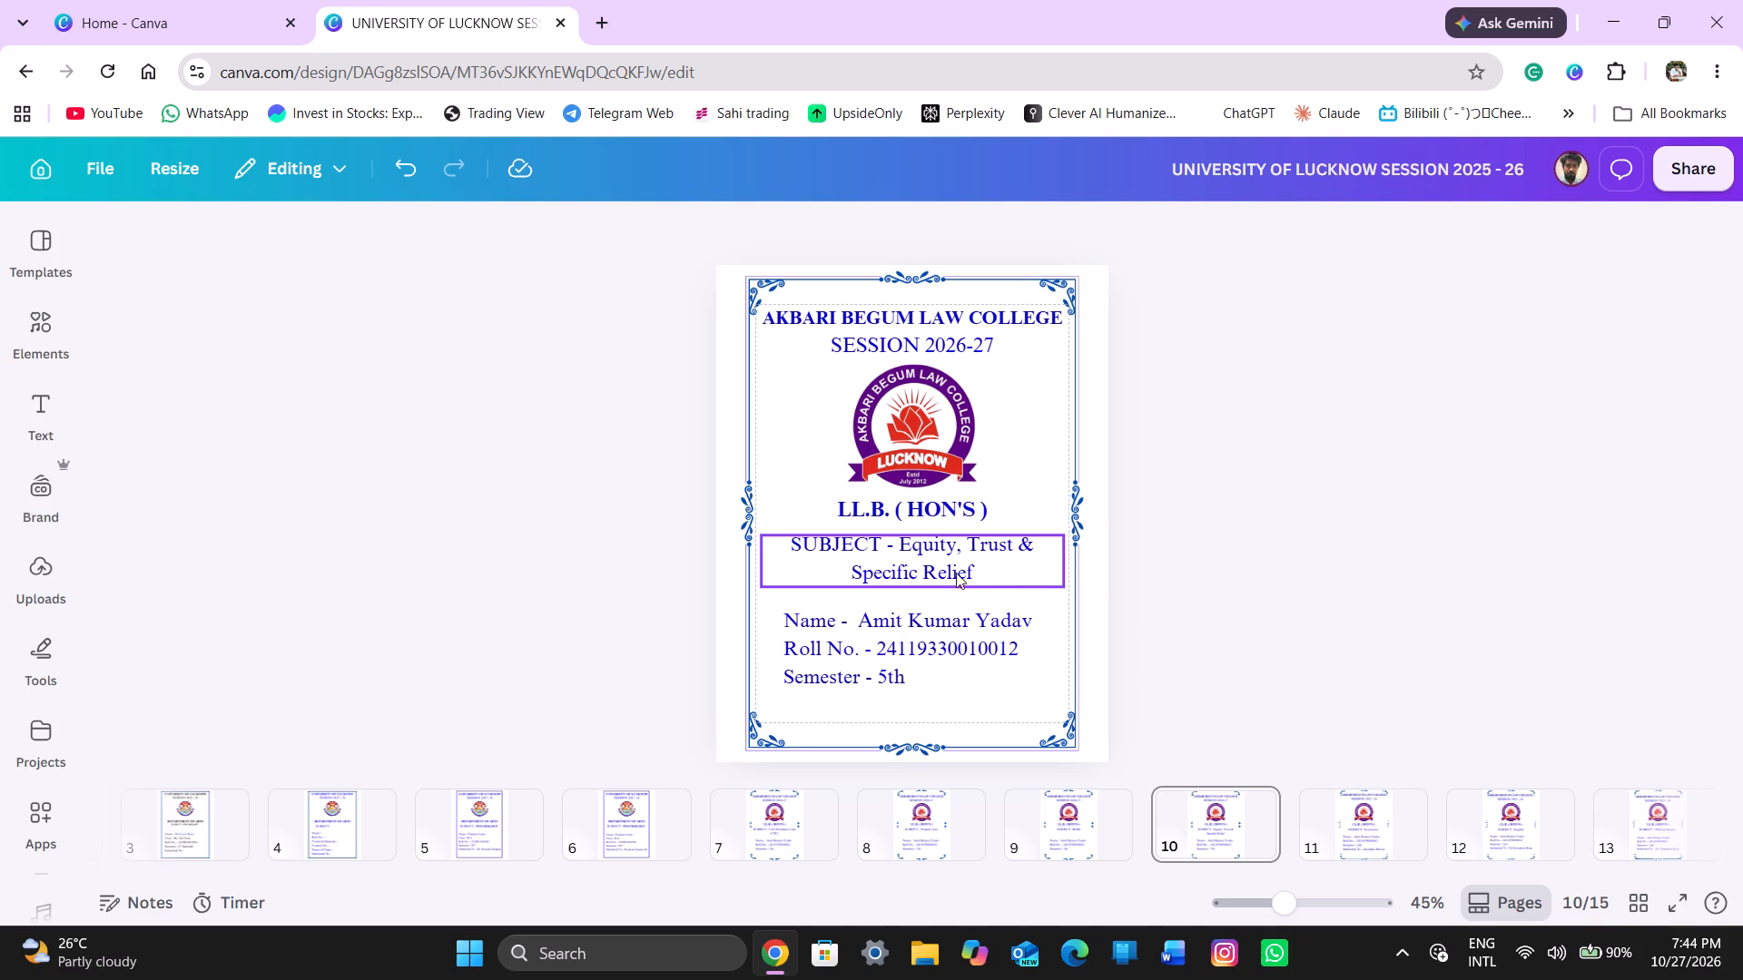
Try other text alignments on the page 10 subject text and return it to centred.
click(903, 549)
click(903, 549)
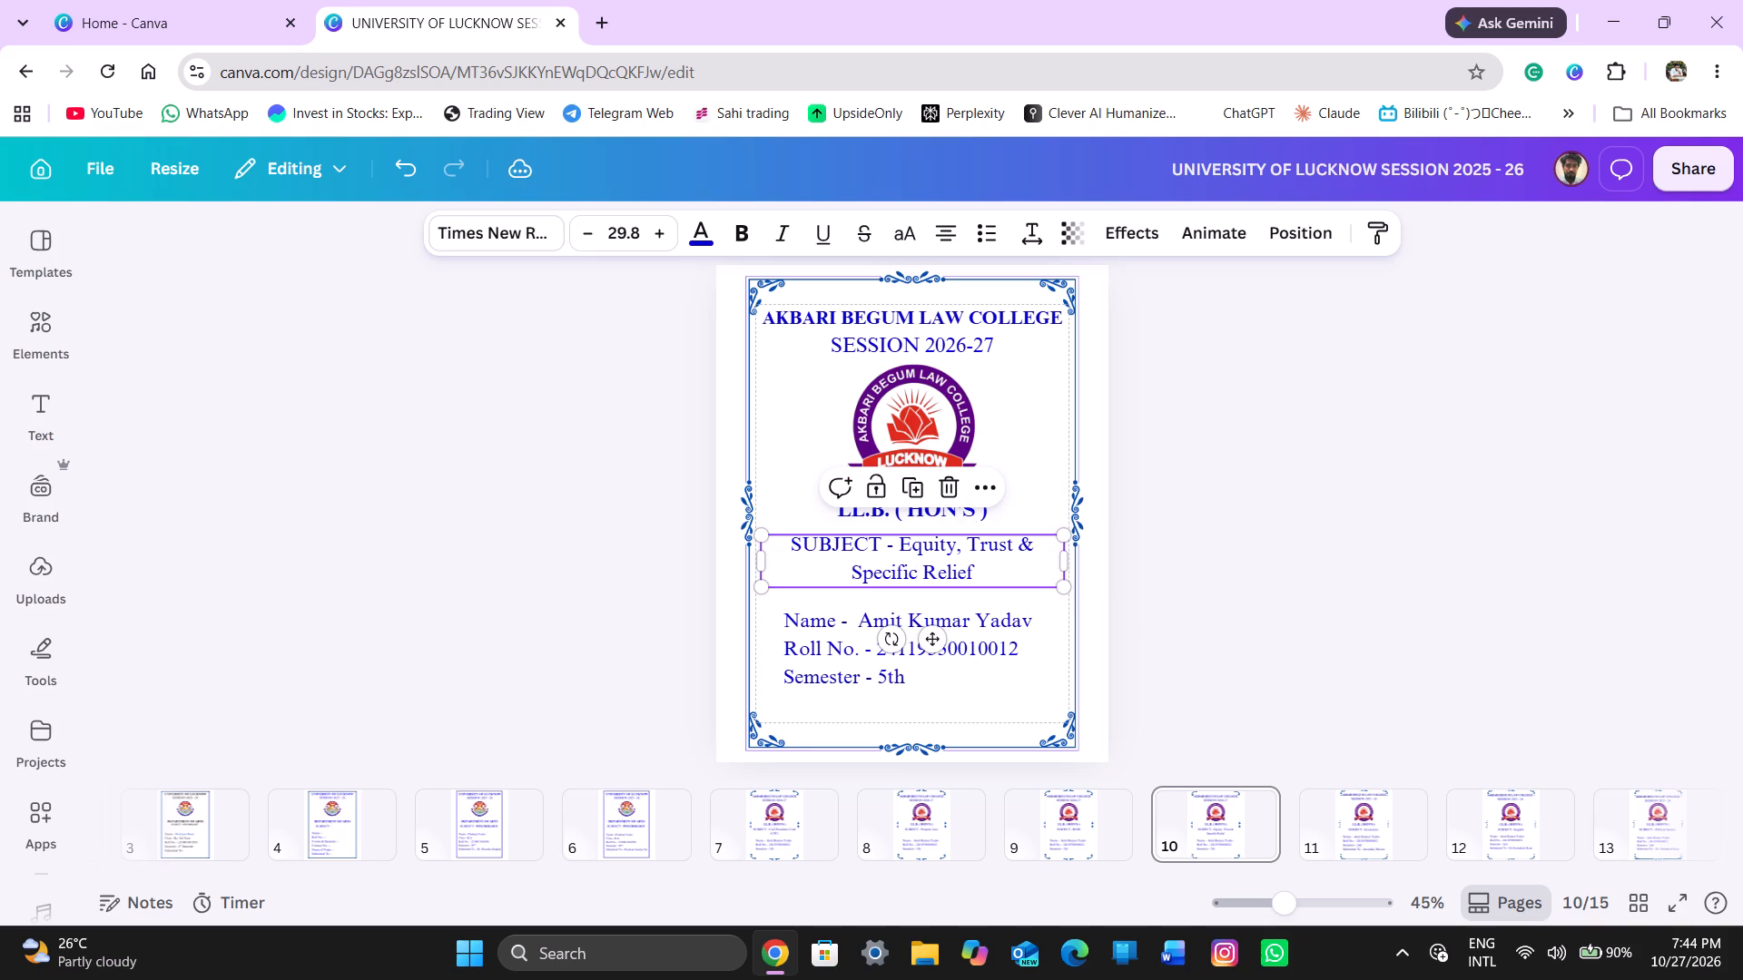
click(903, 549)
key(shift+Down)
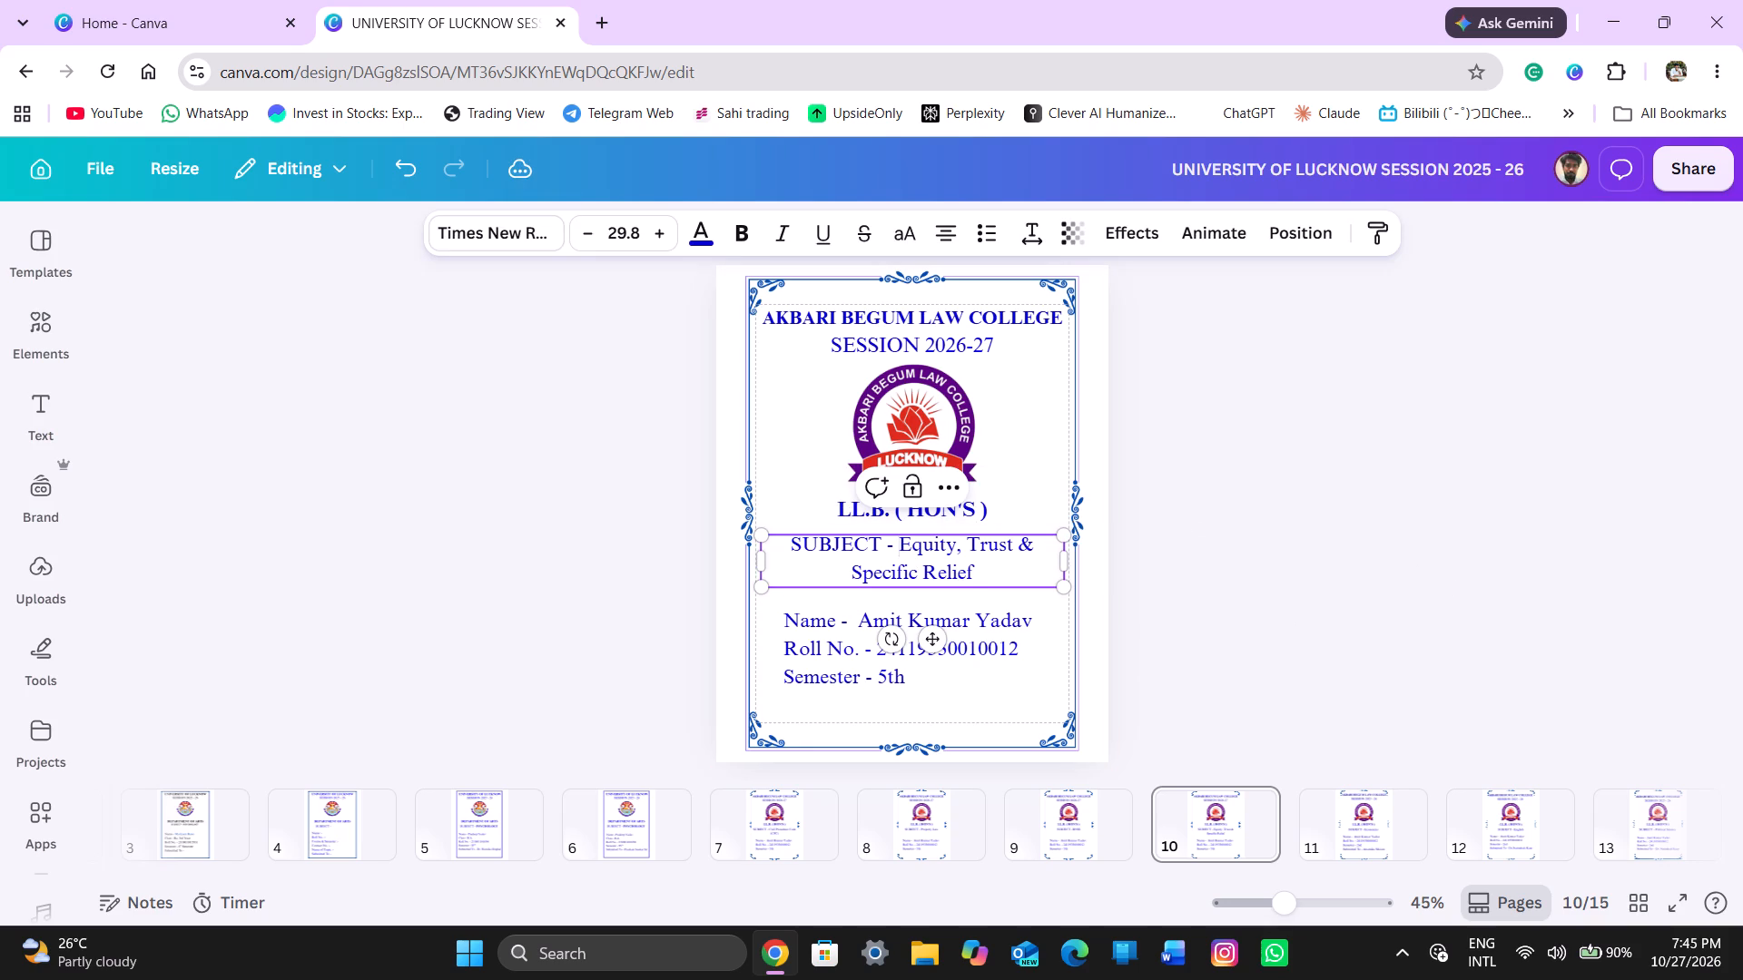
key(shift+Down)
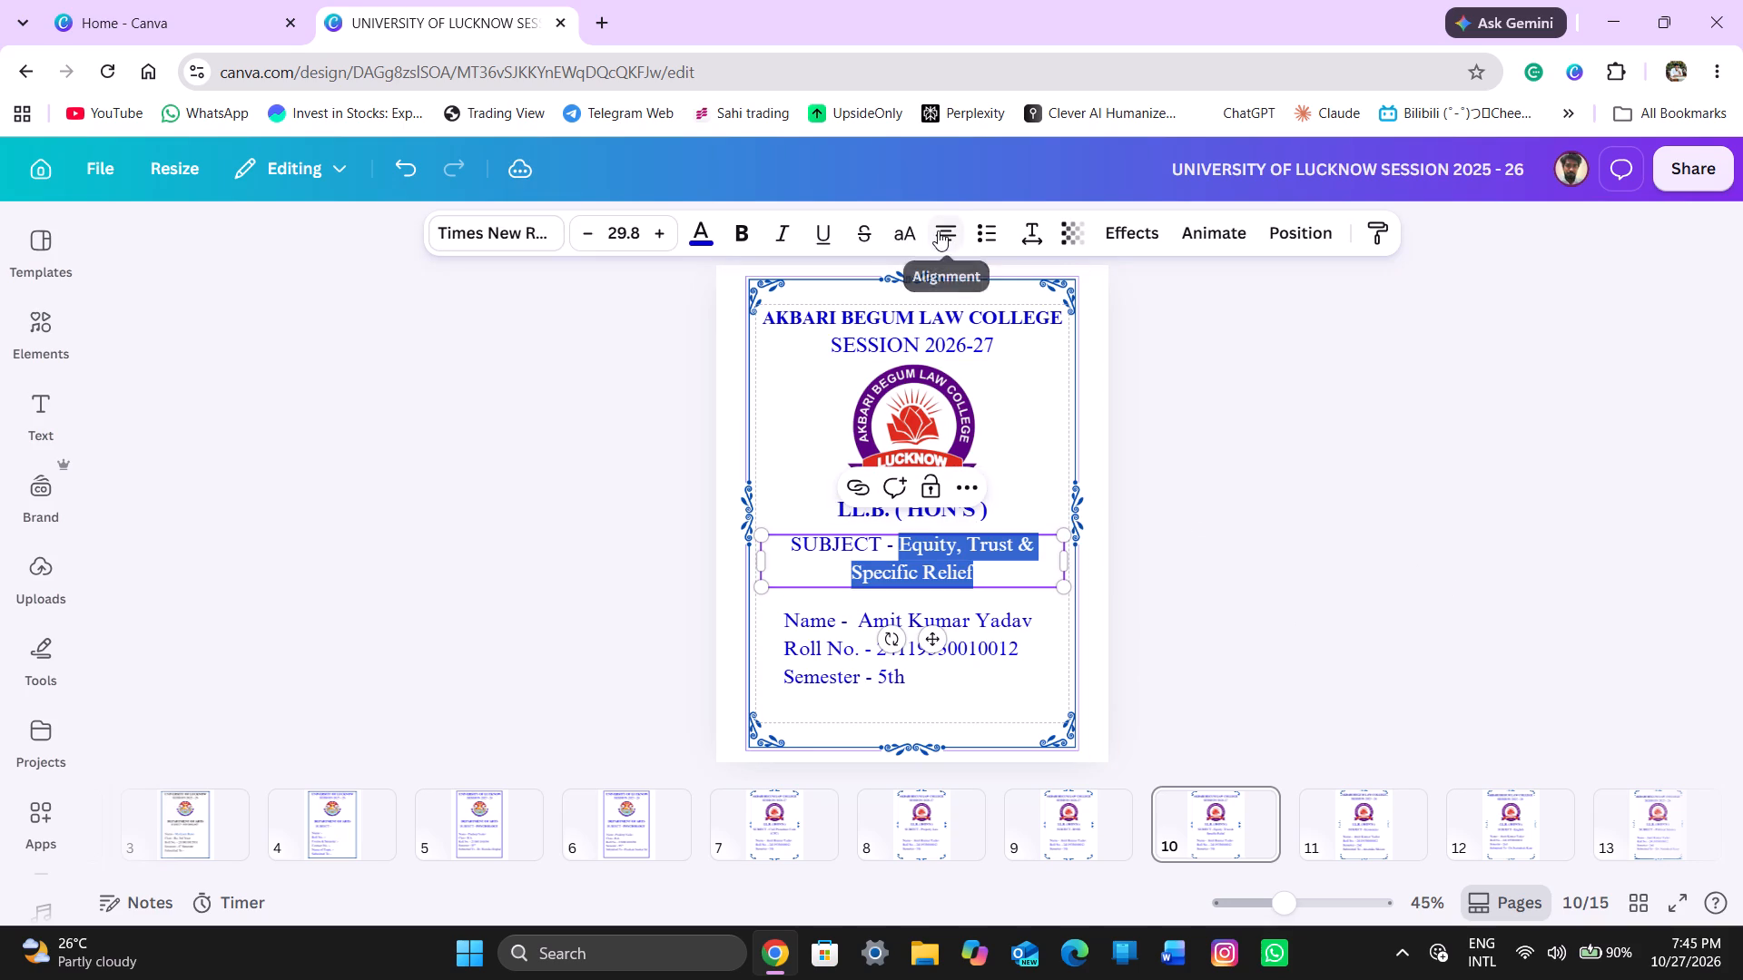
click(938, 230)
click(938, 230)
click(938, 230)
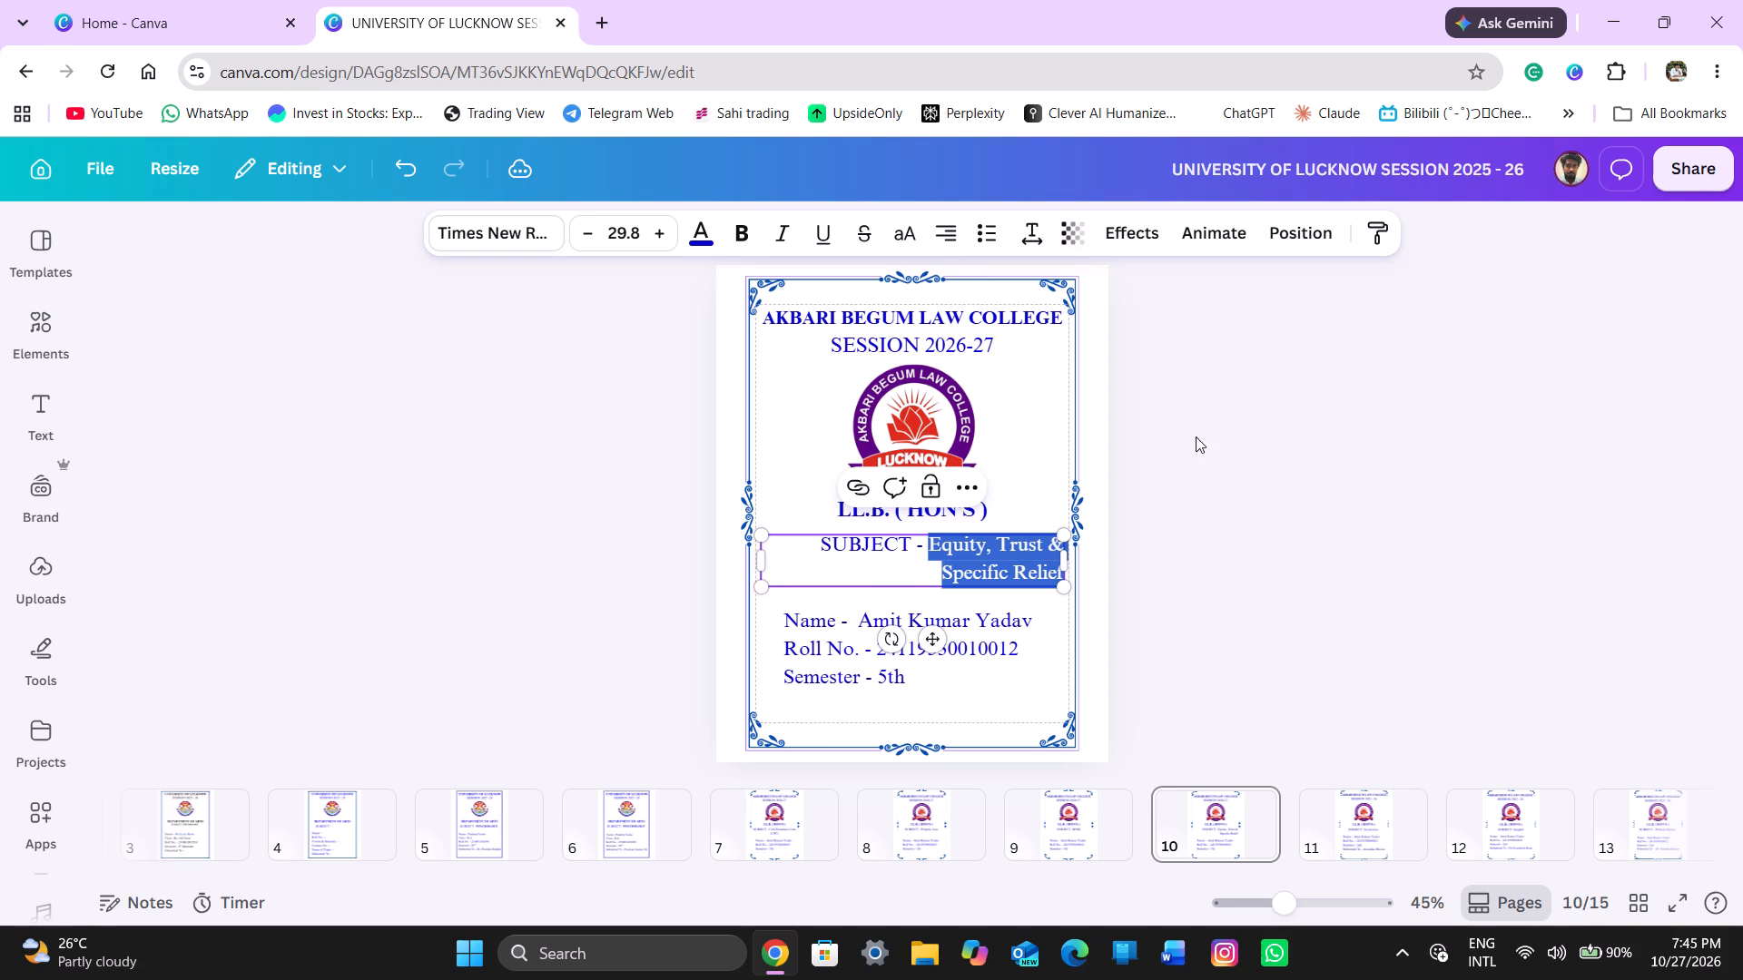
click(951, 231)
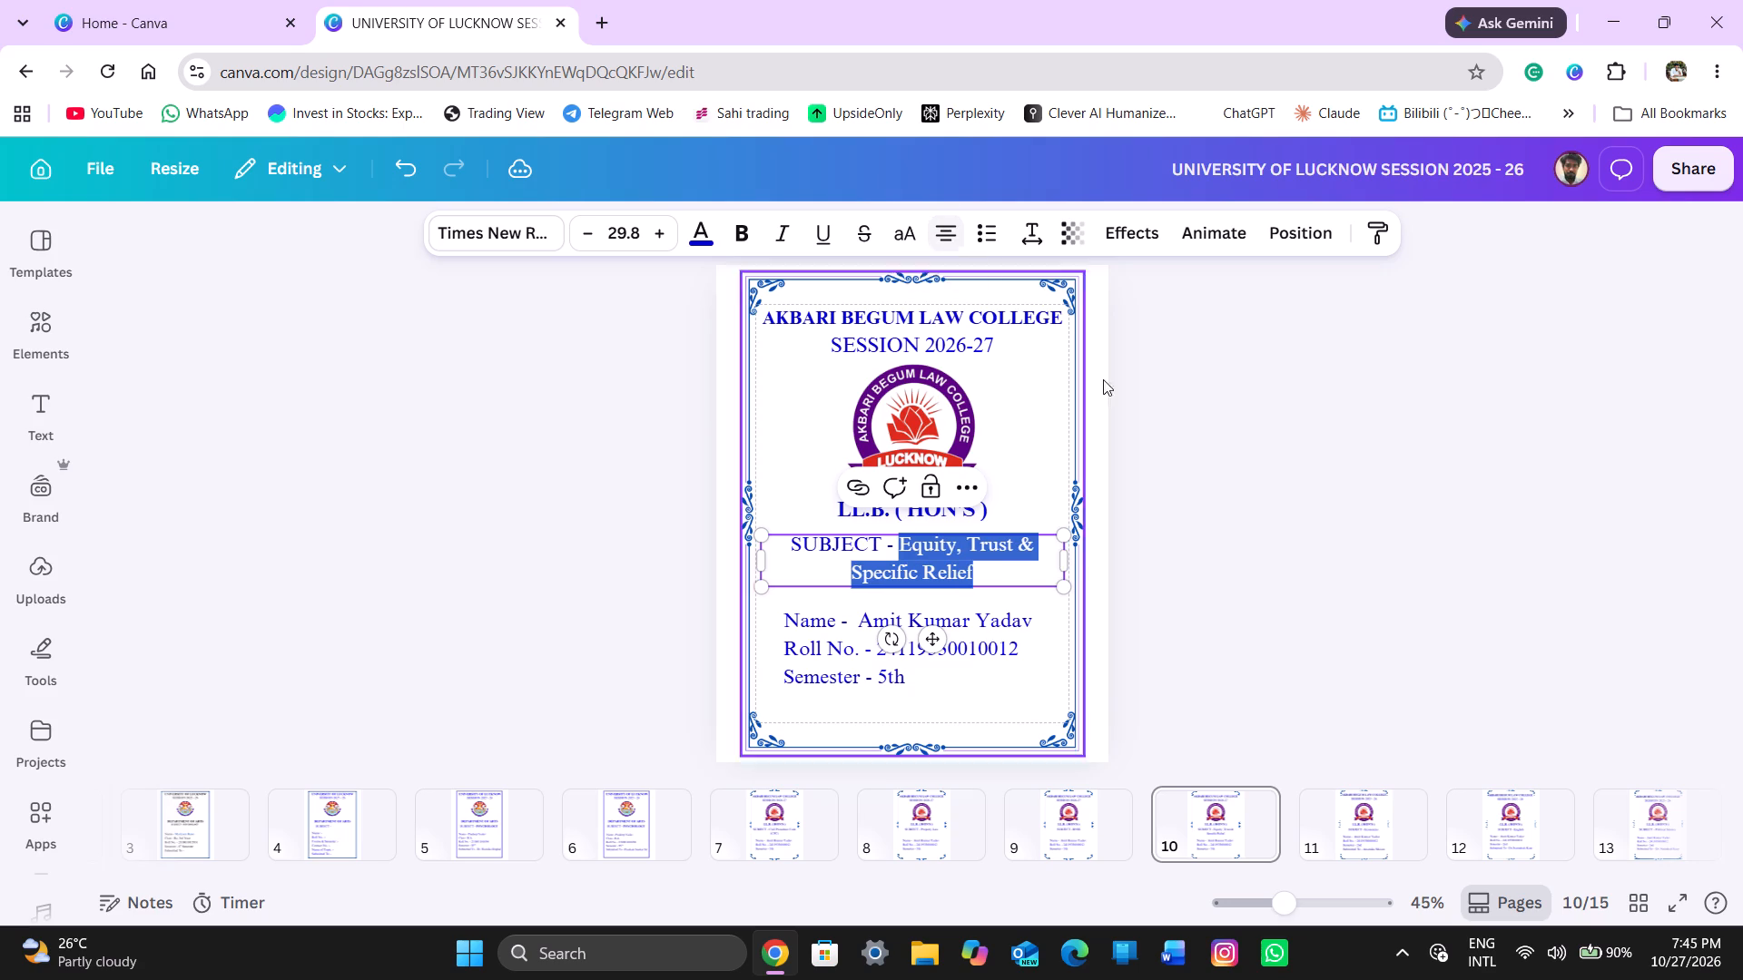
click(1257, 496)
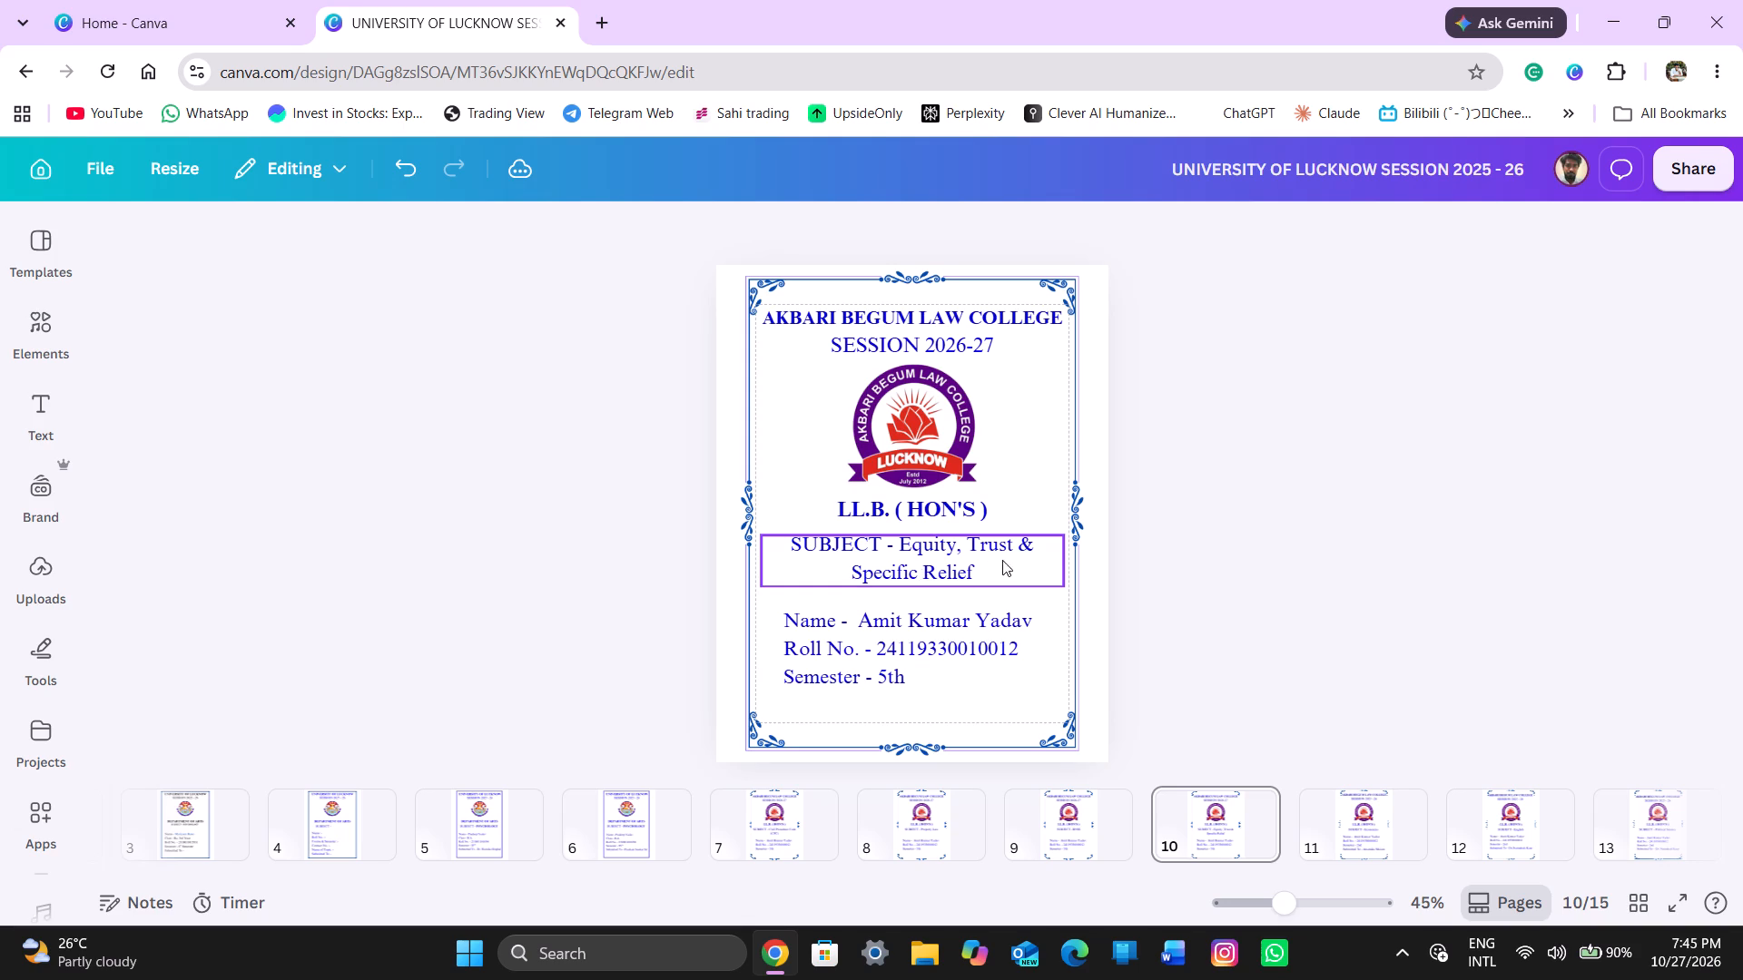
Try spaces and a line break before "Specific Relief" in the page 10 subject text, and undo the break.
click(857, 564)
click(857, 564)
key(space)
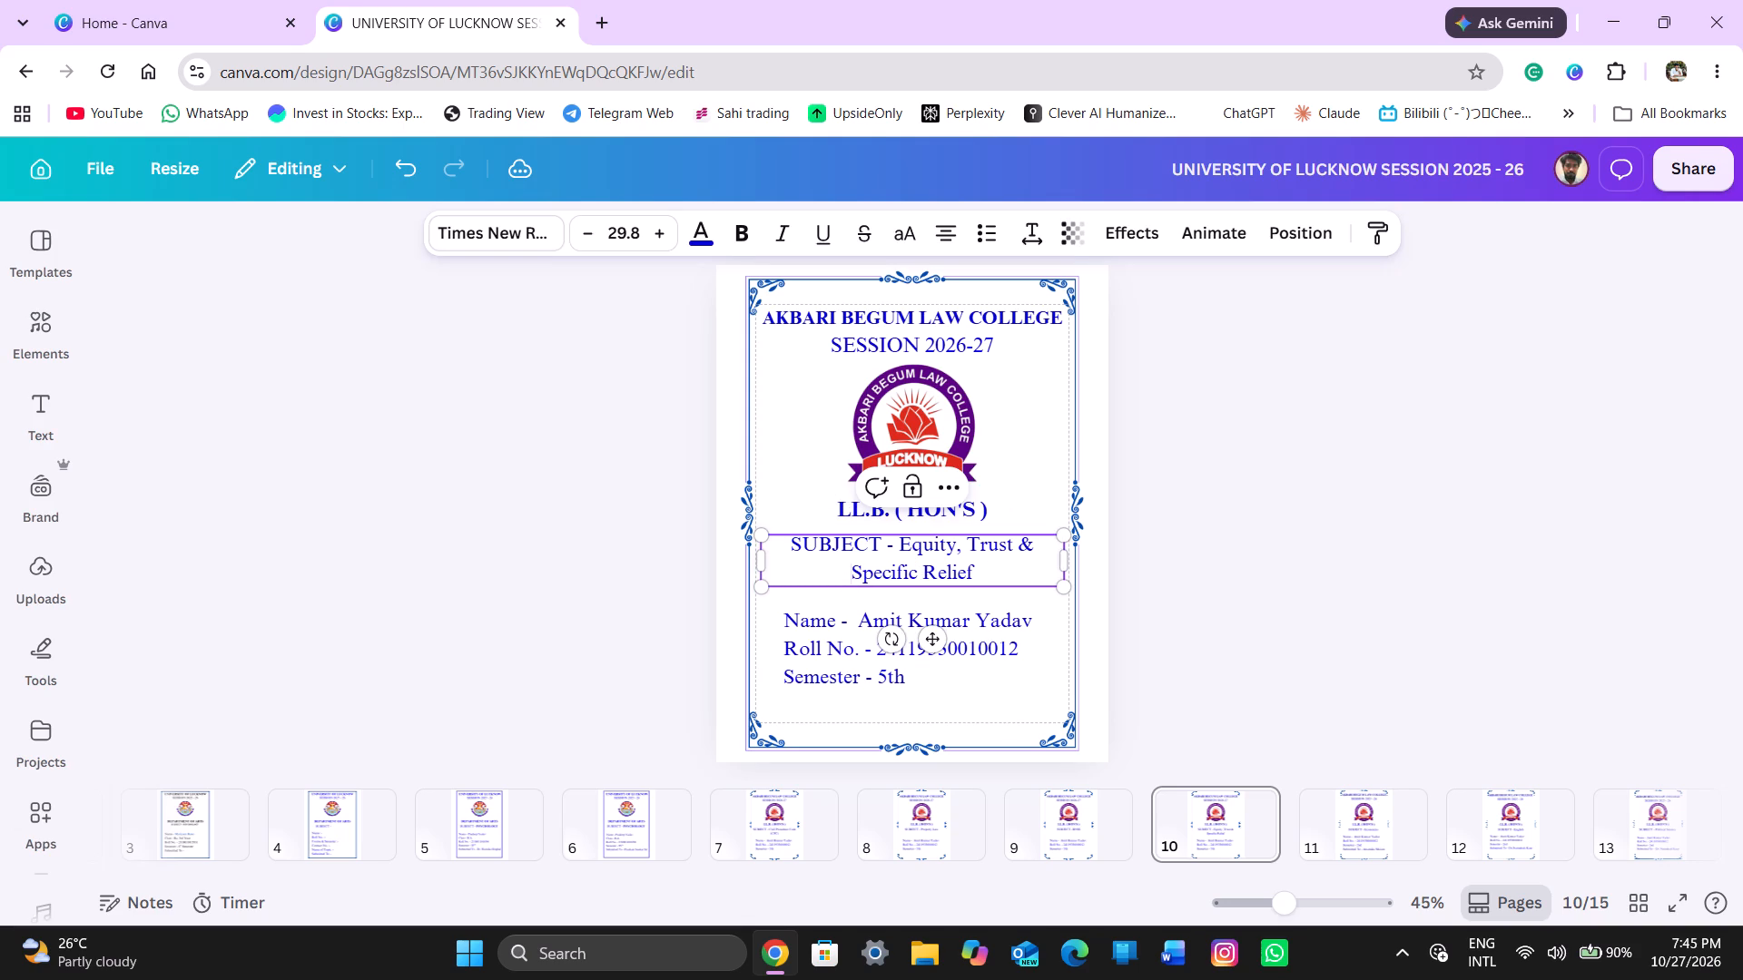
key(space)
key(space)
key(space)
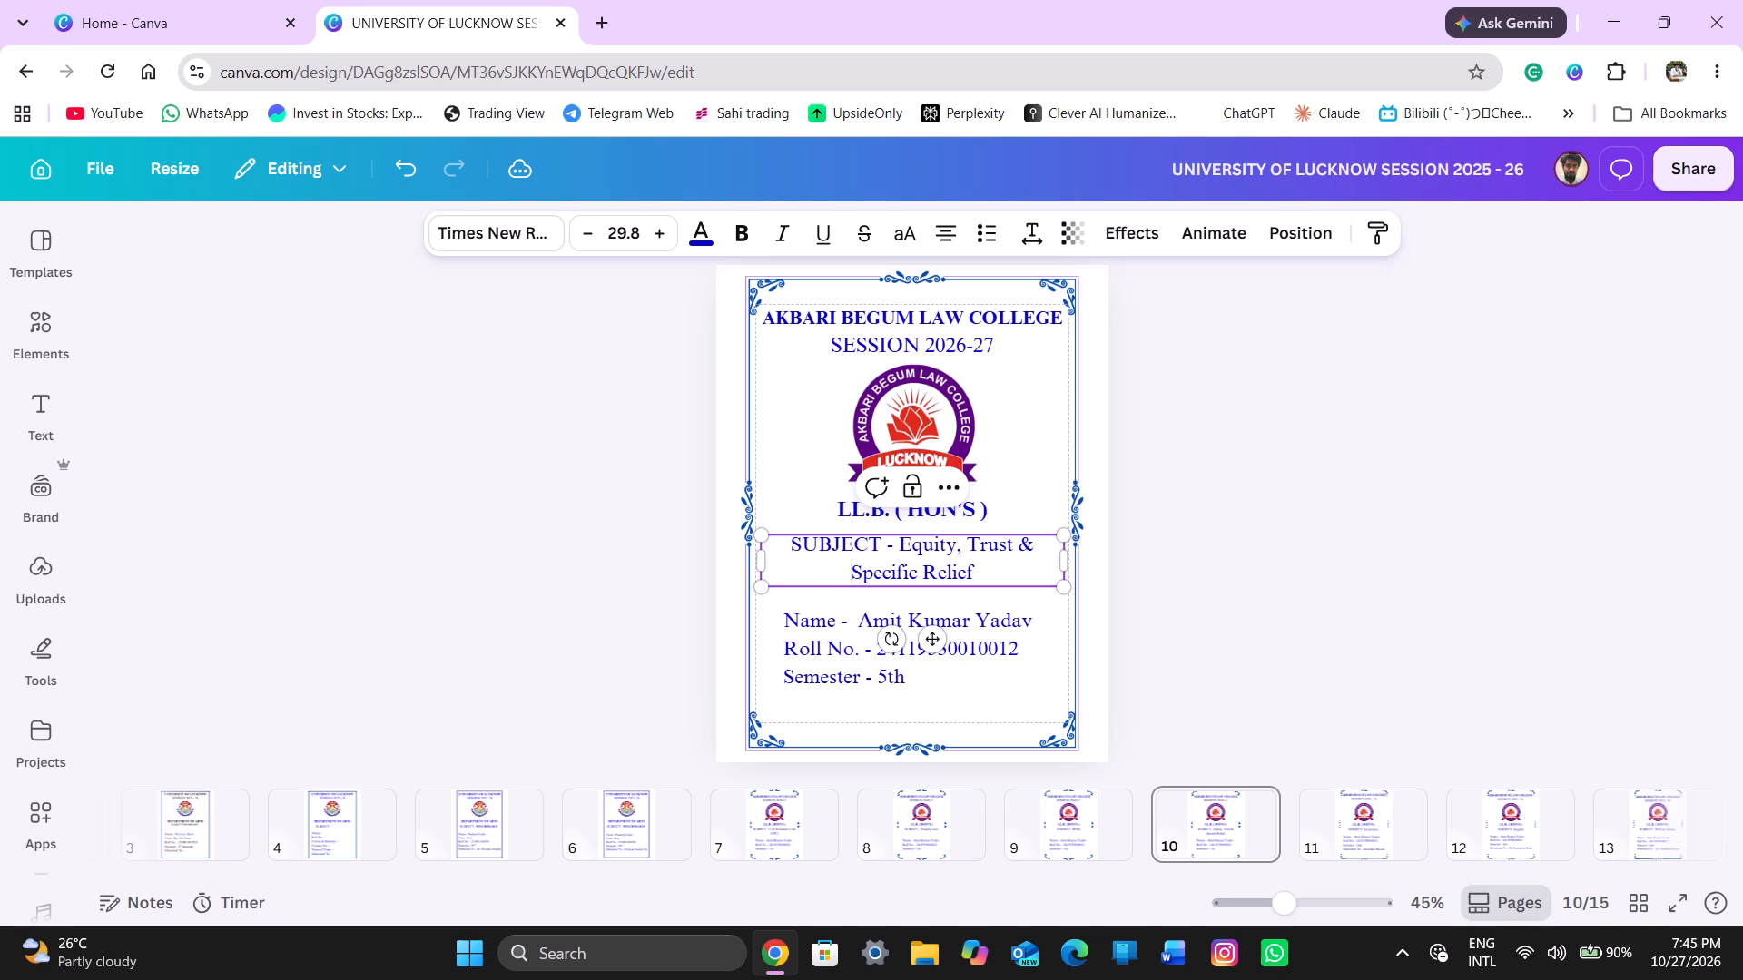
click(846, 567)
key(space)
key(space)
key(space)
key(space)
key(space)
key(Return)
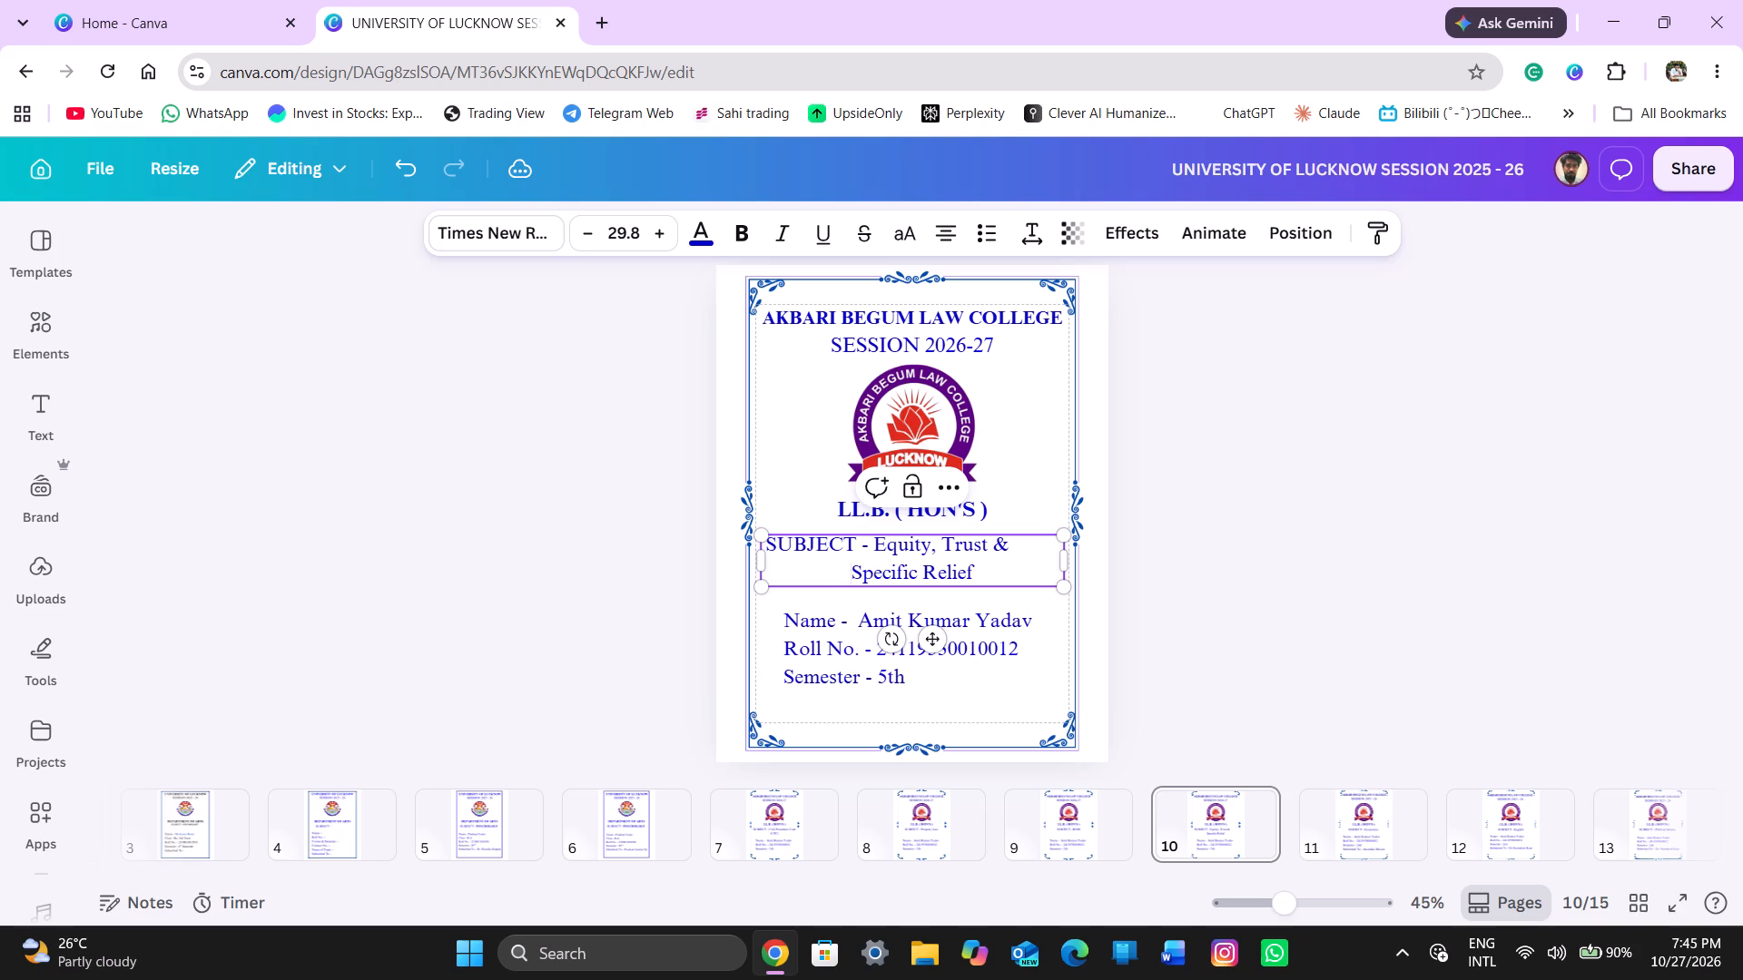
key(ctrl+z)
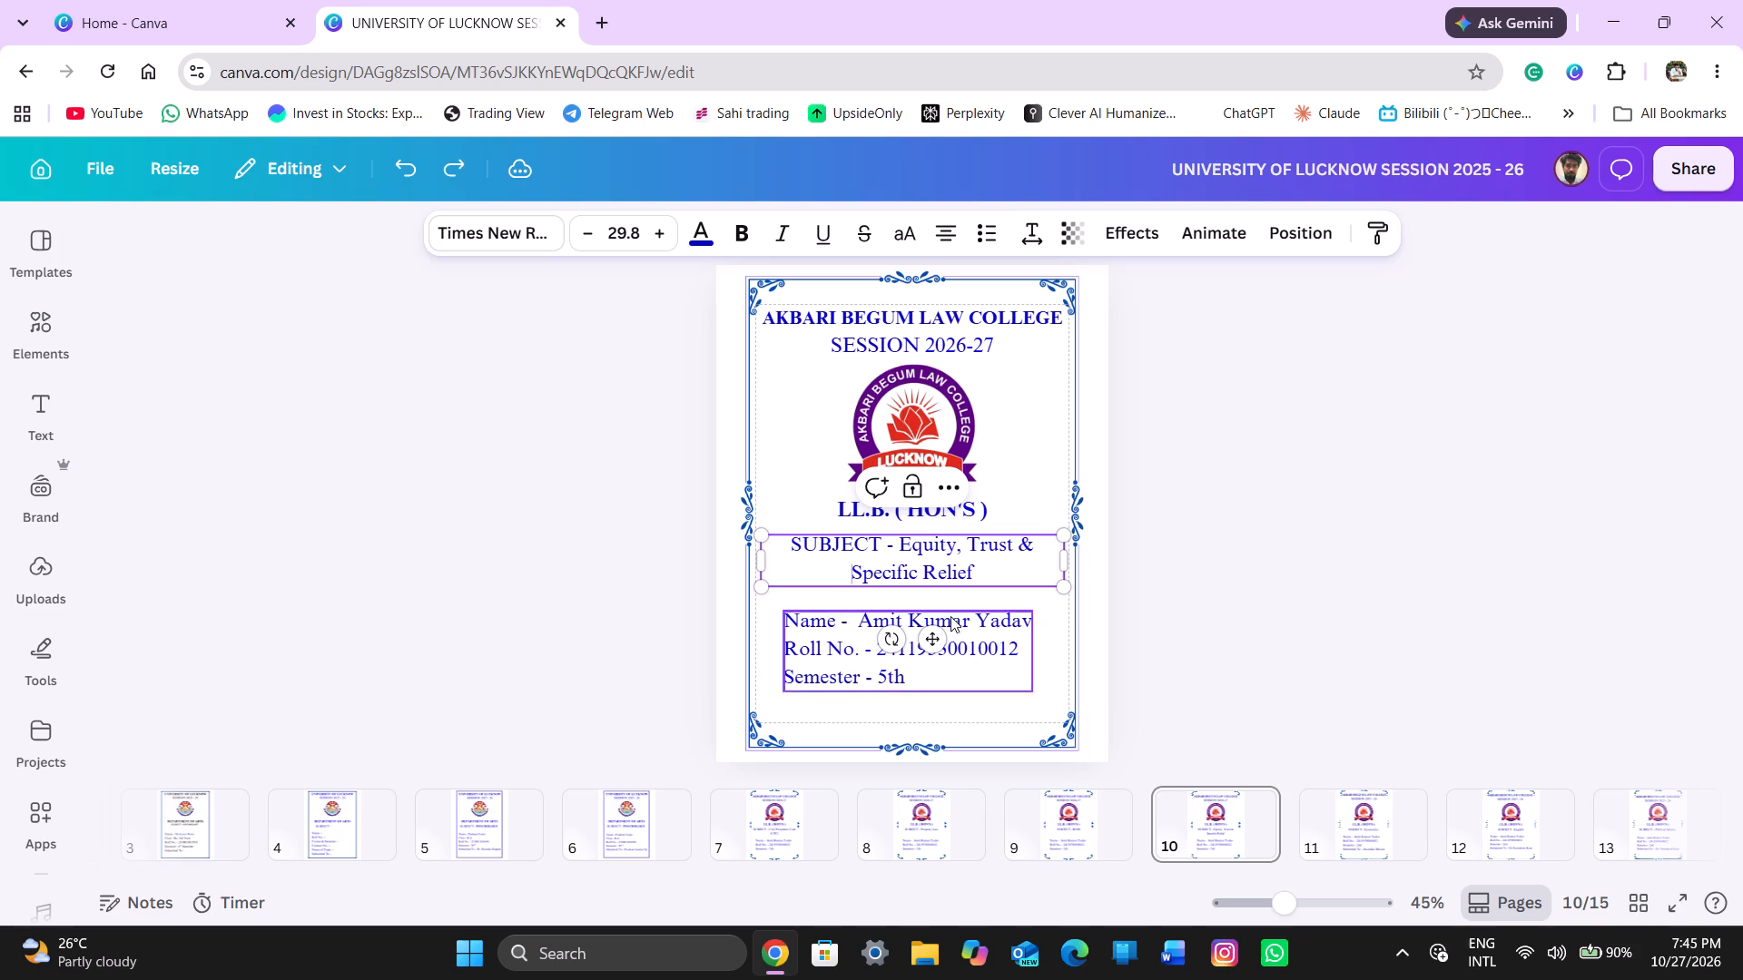
Try three extra spaces before "Specific Relief" in the page 10 subject text.
click(1346, 617)
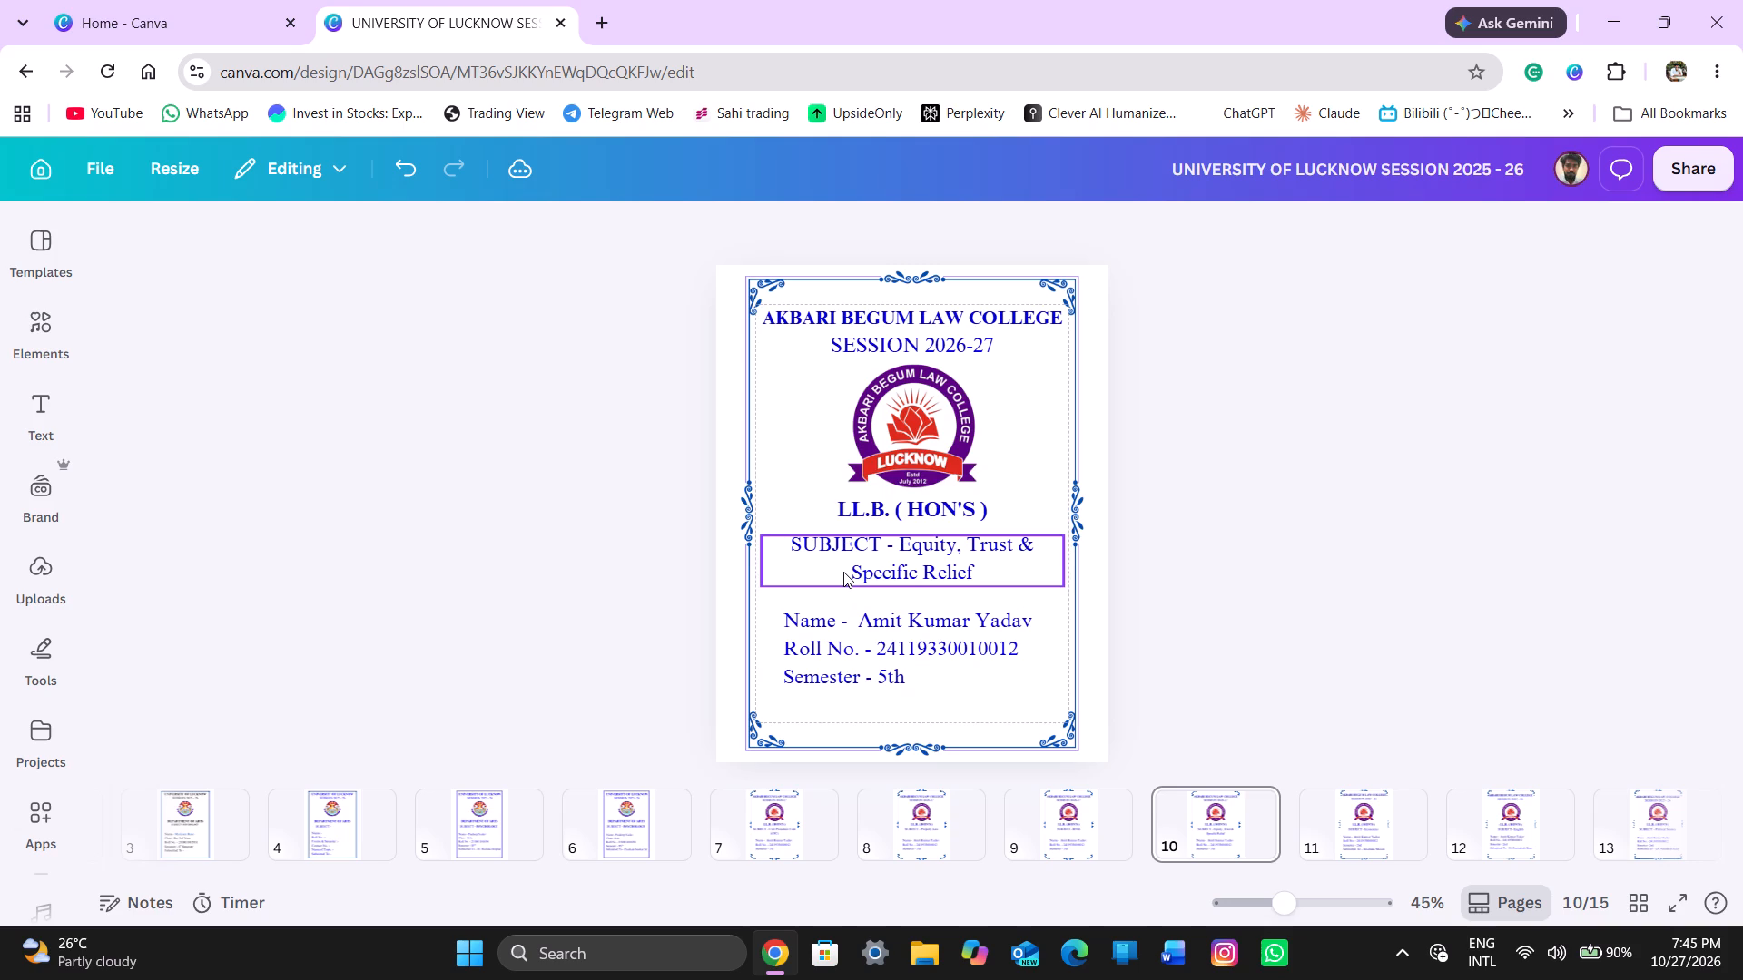
click(843, 572)
click(843, 572)
key(space)
key(space)
key(space)
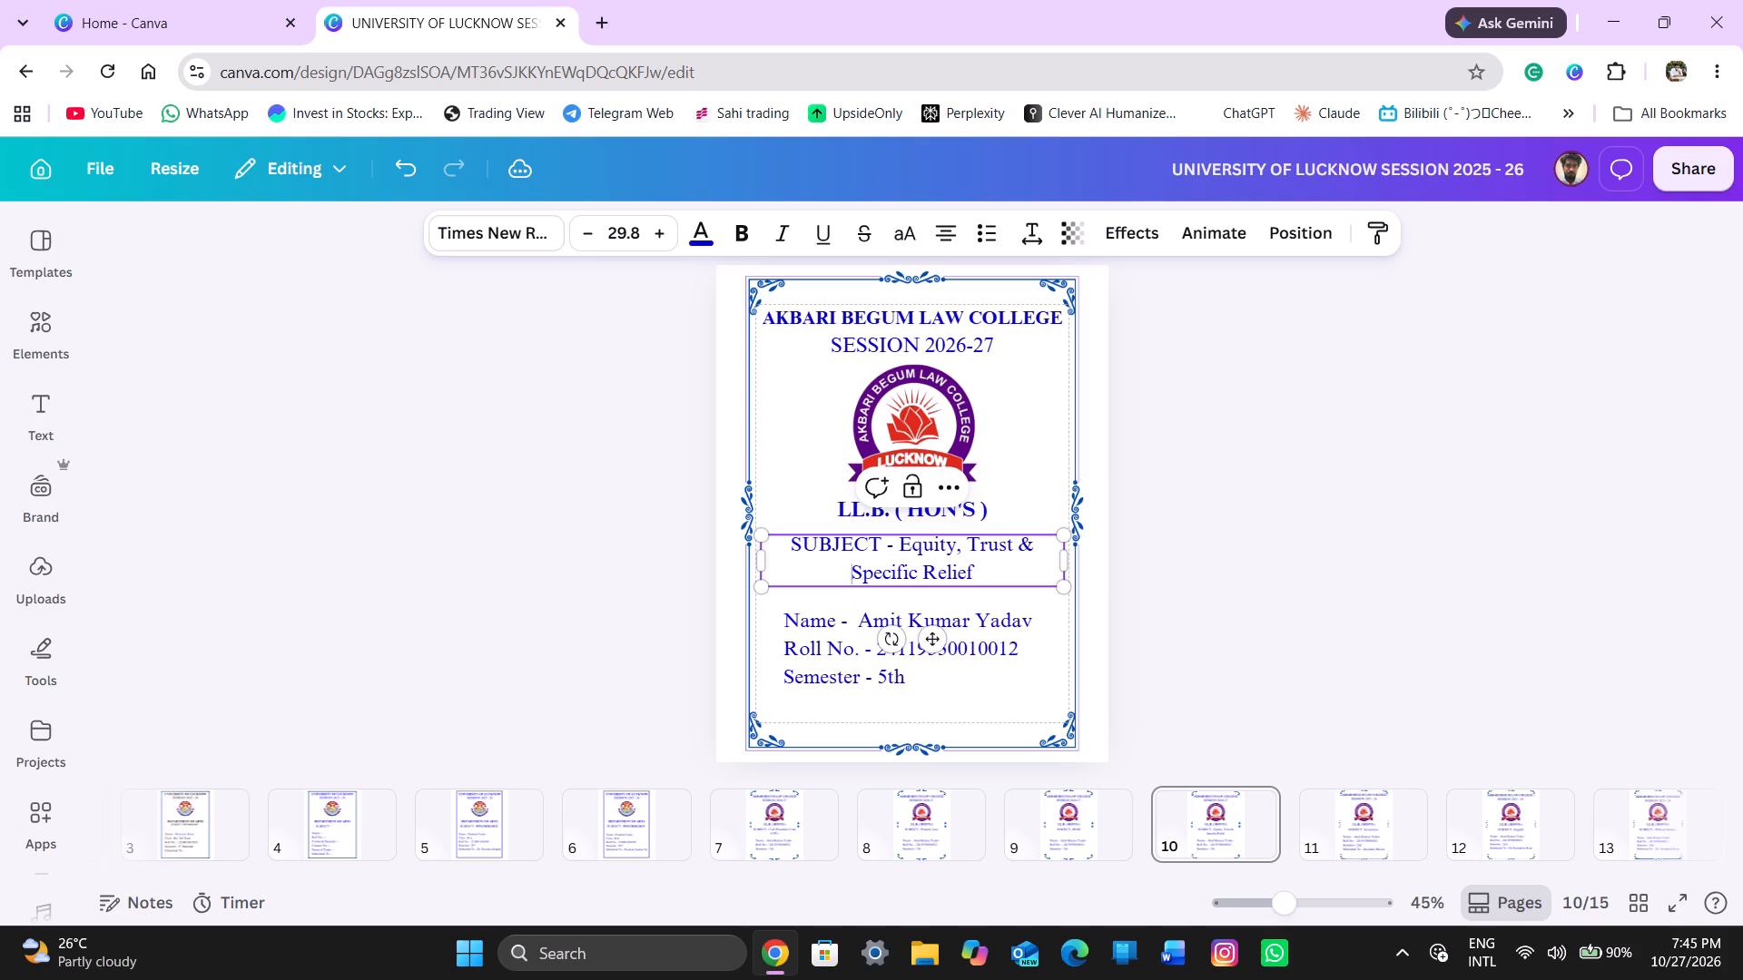
key(Down)
click(1399, 602)
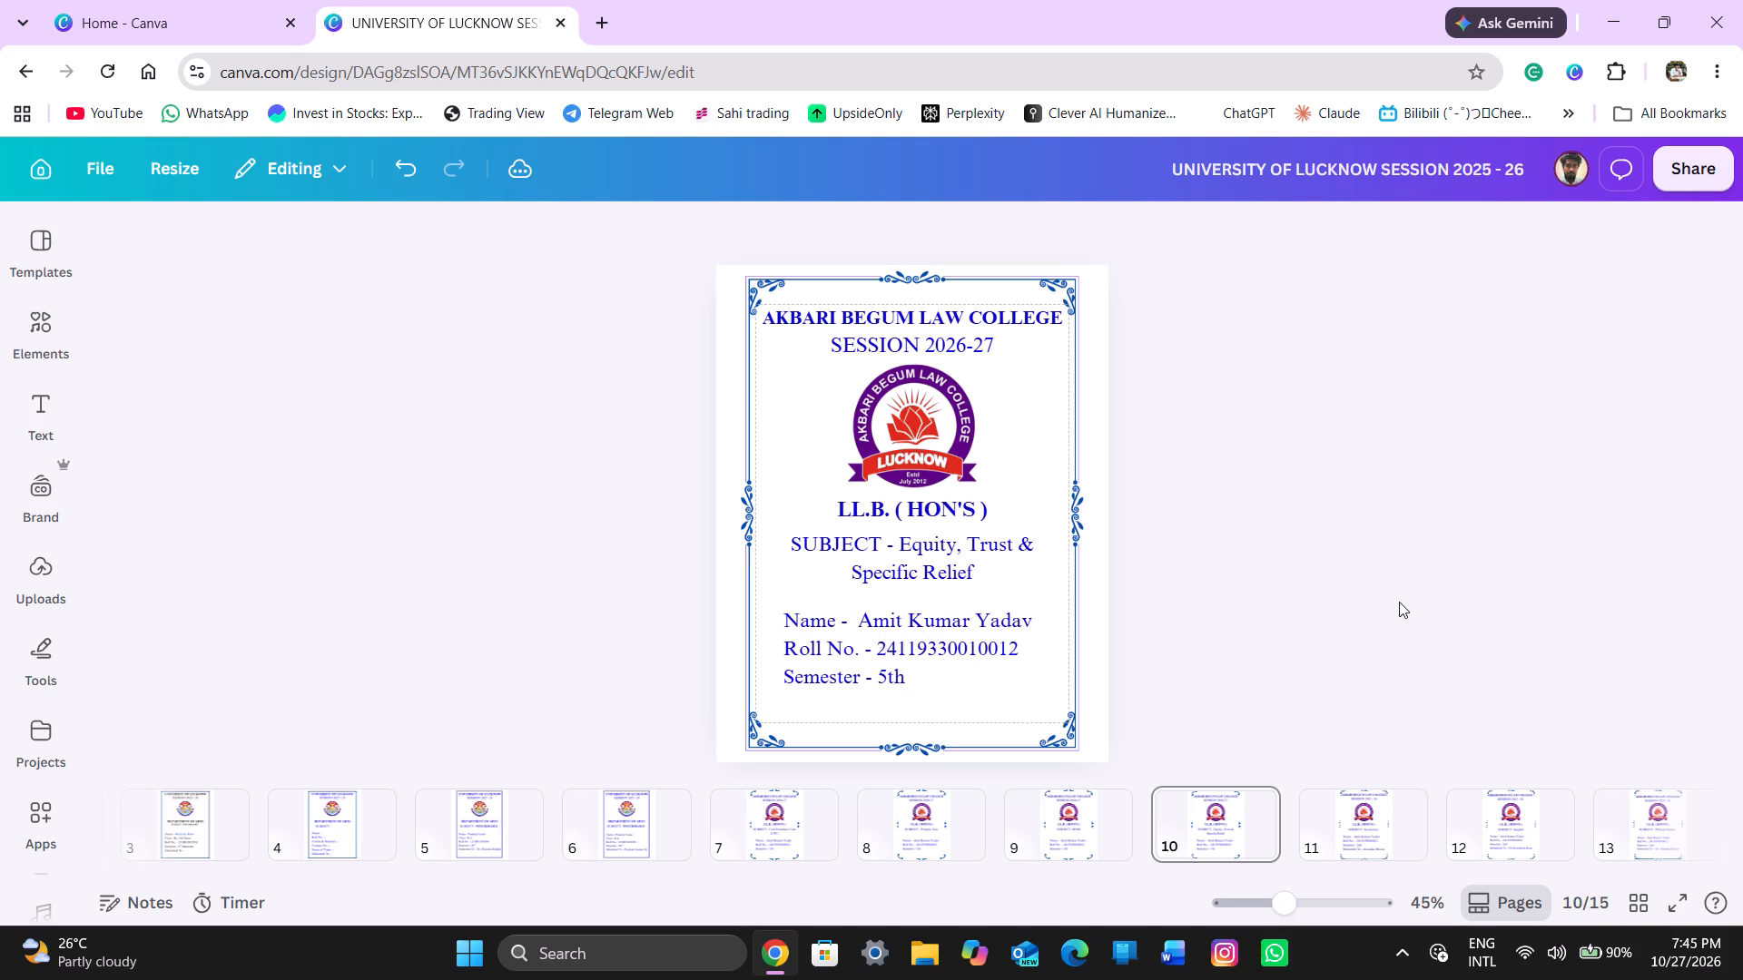
Duplicate the "Equity, Trust & Specific Relief" cover on page 10.
click(1226, 807)
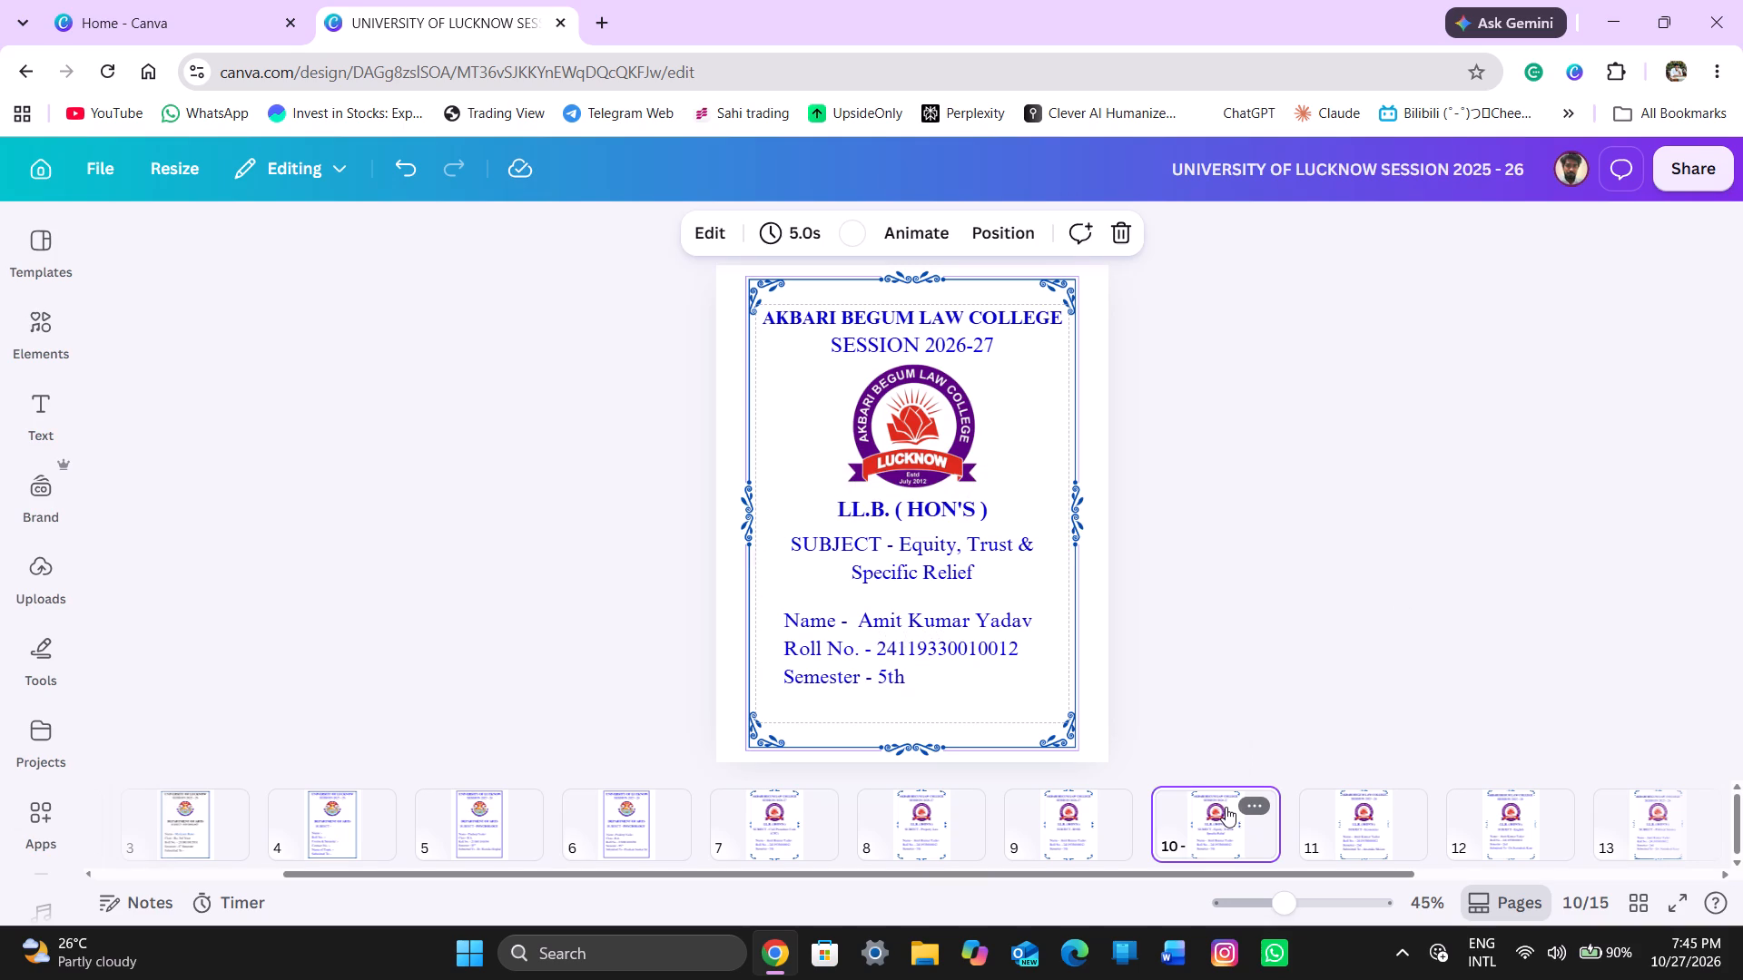
key(ctrl+d)
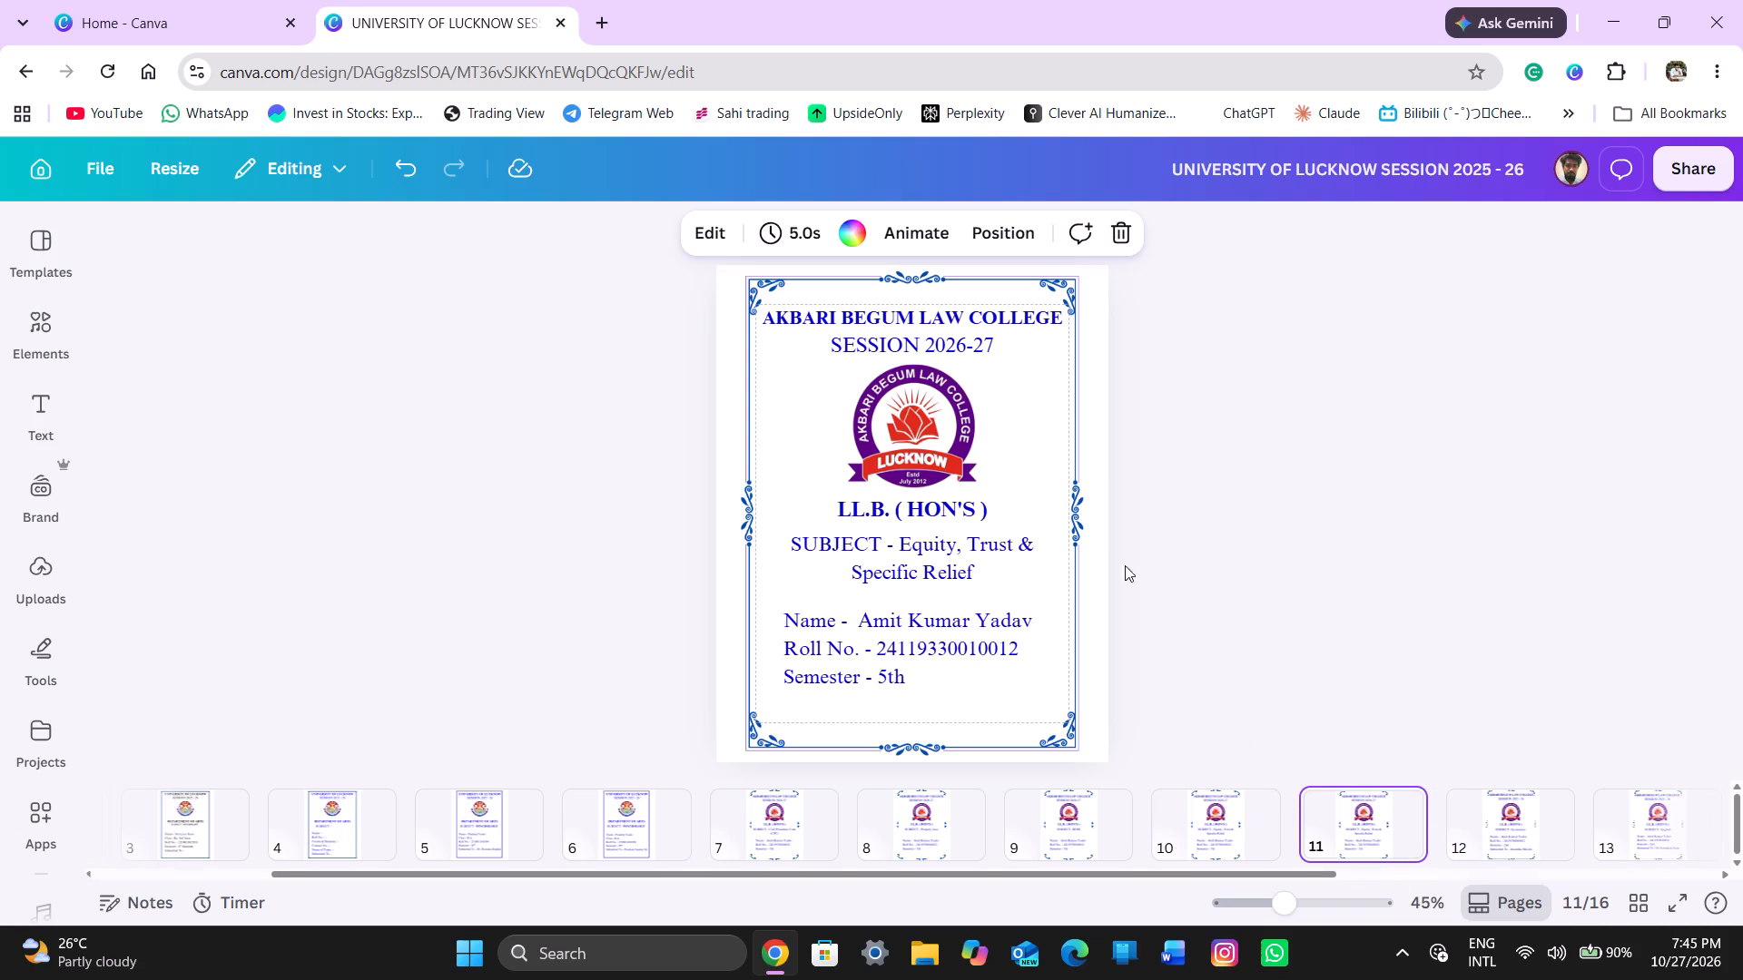
Change the subject on the duplicated cover, page 11, to "PIL", keeping the "SUBJECT -" label.
double_click(977, 558)
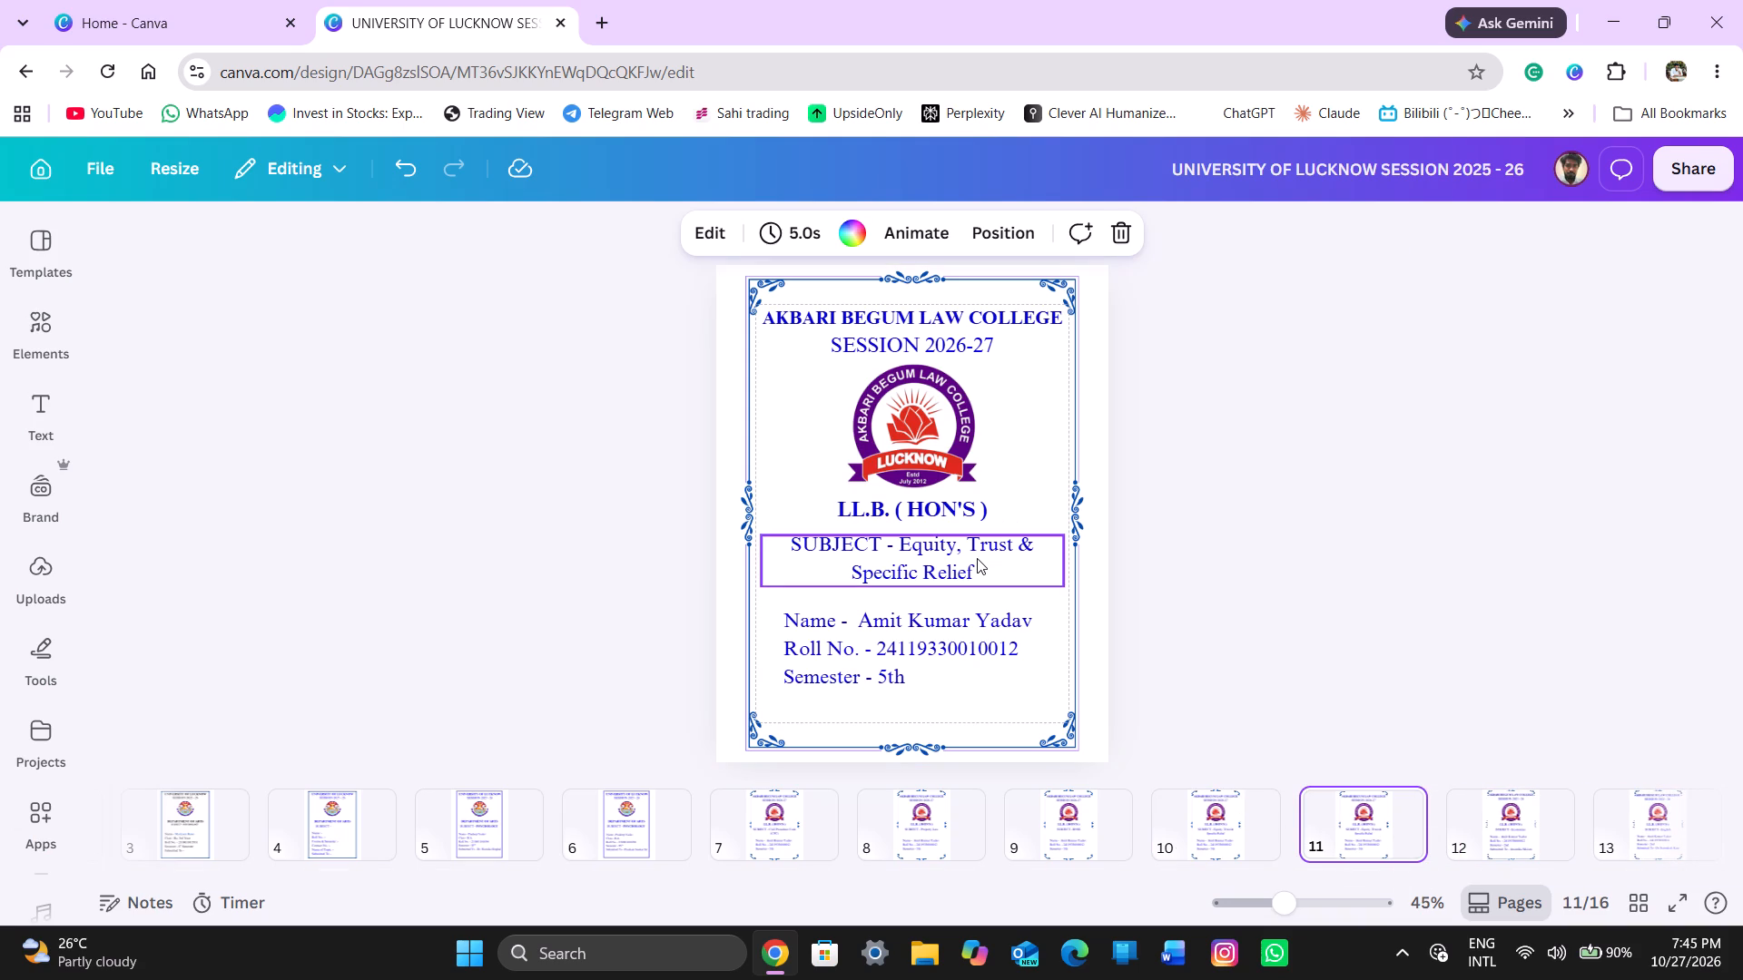
click(977, 558)
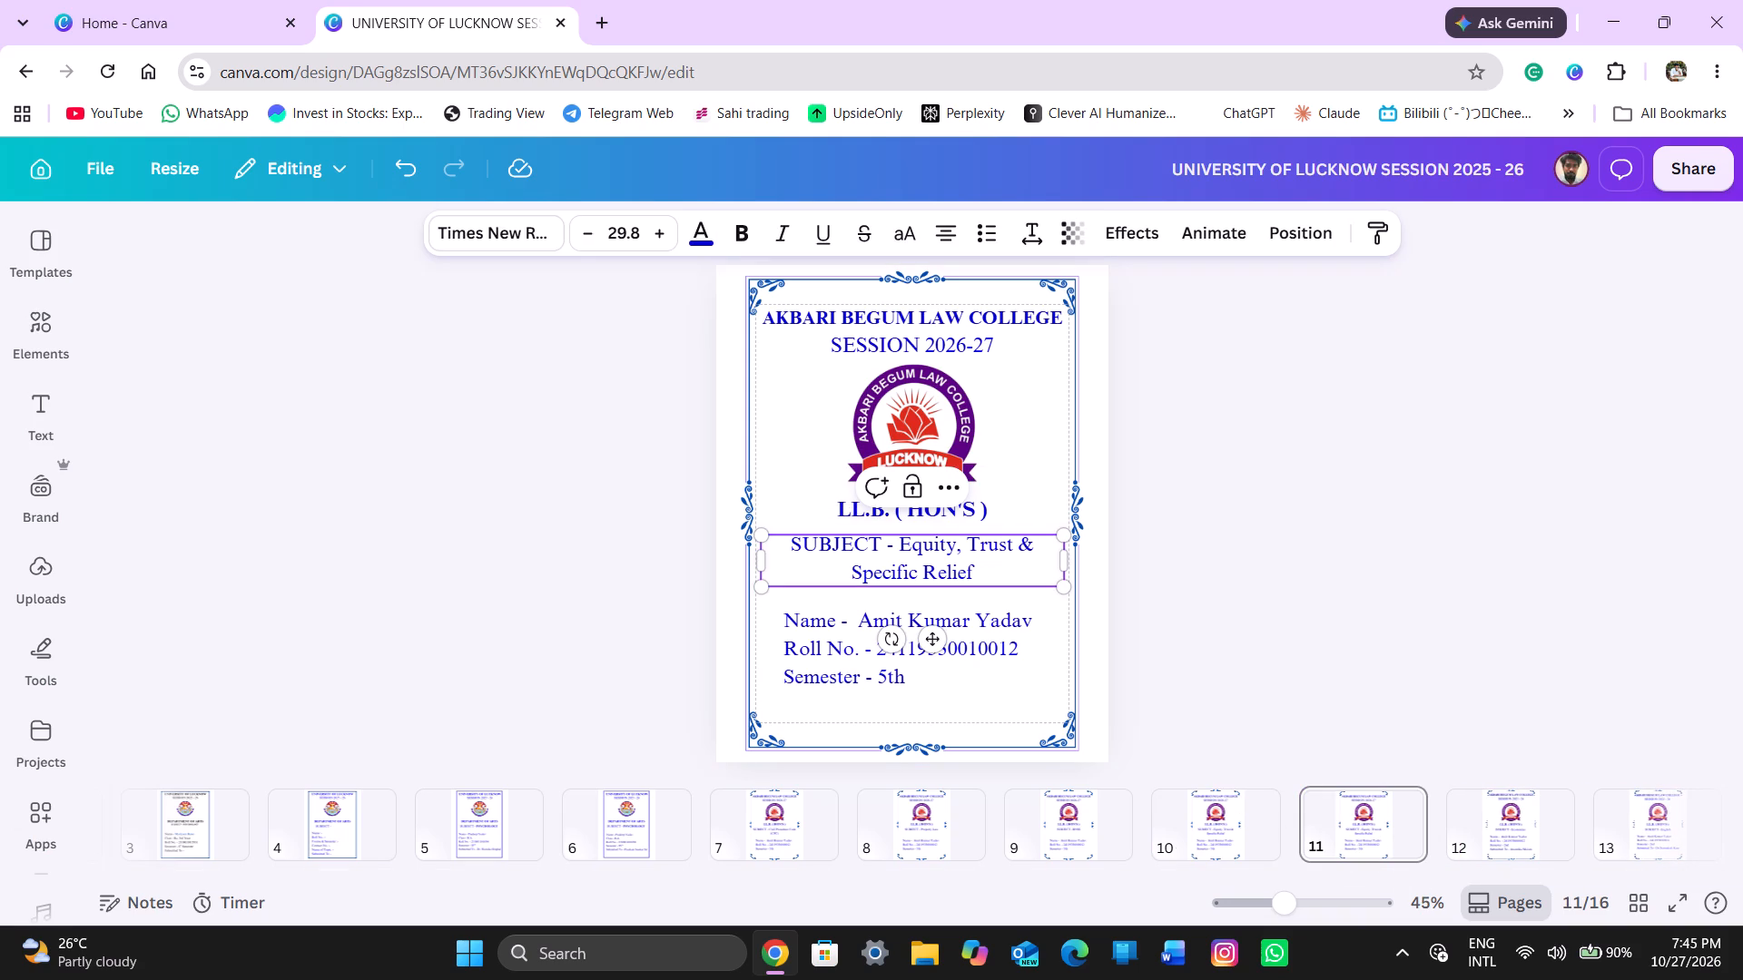
click(977, 570)
key(shift+Up)
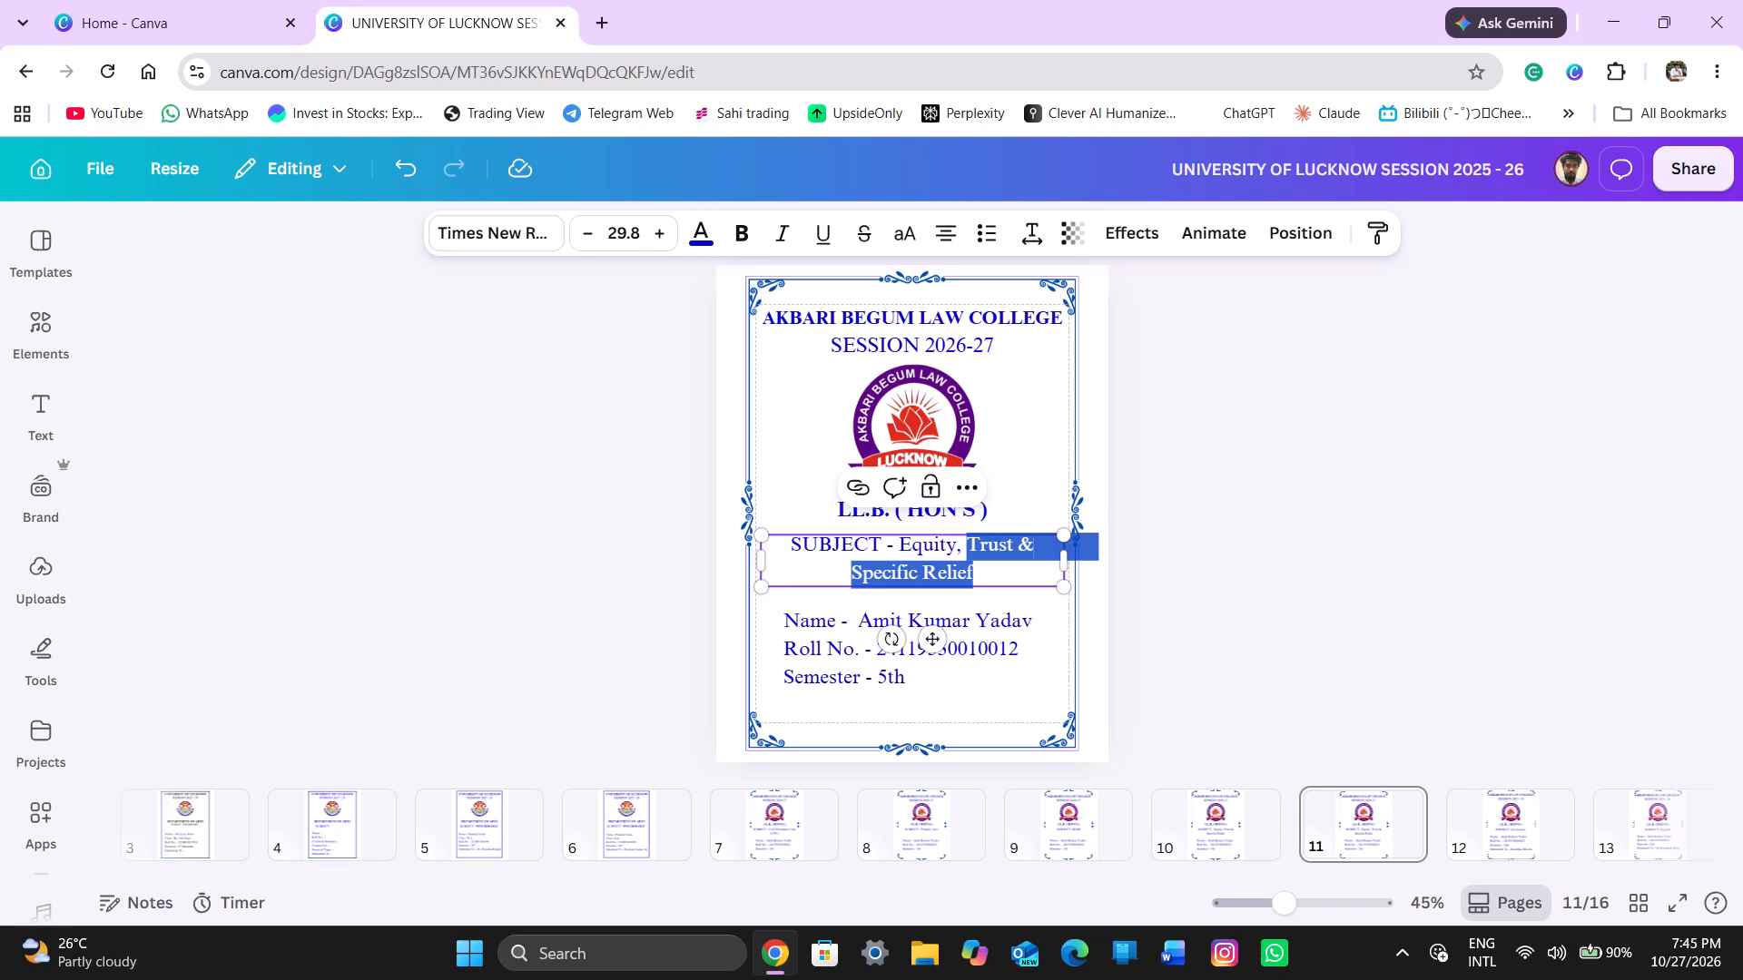
key(shift+Left)
key(shift+Left)
key(shift+Left)
key(shift+Left)
key(shift+Left)
key(shift+Left)
key(shift+Left)
key(shift+Left)
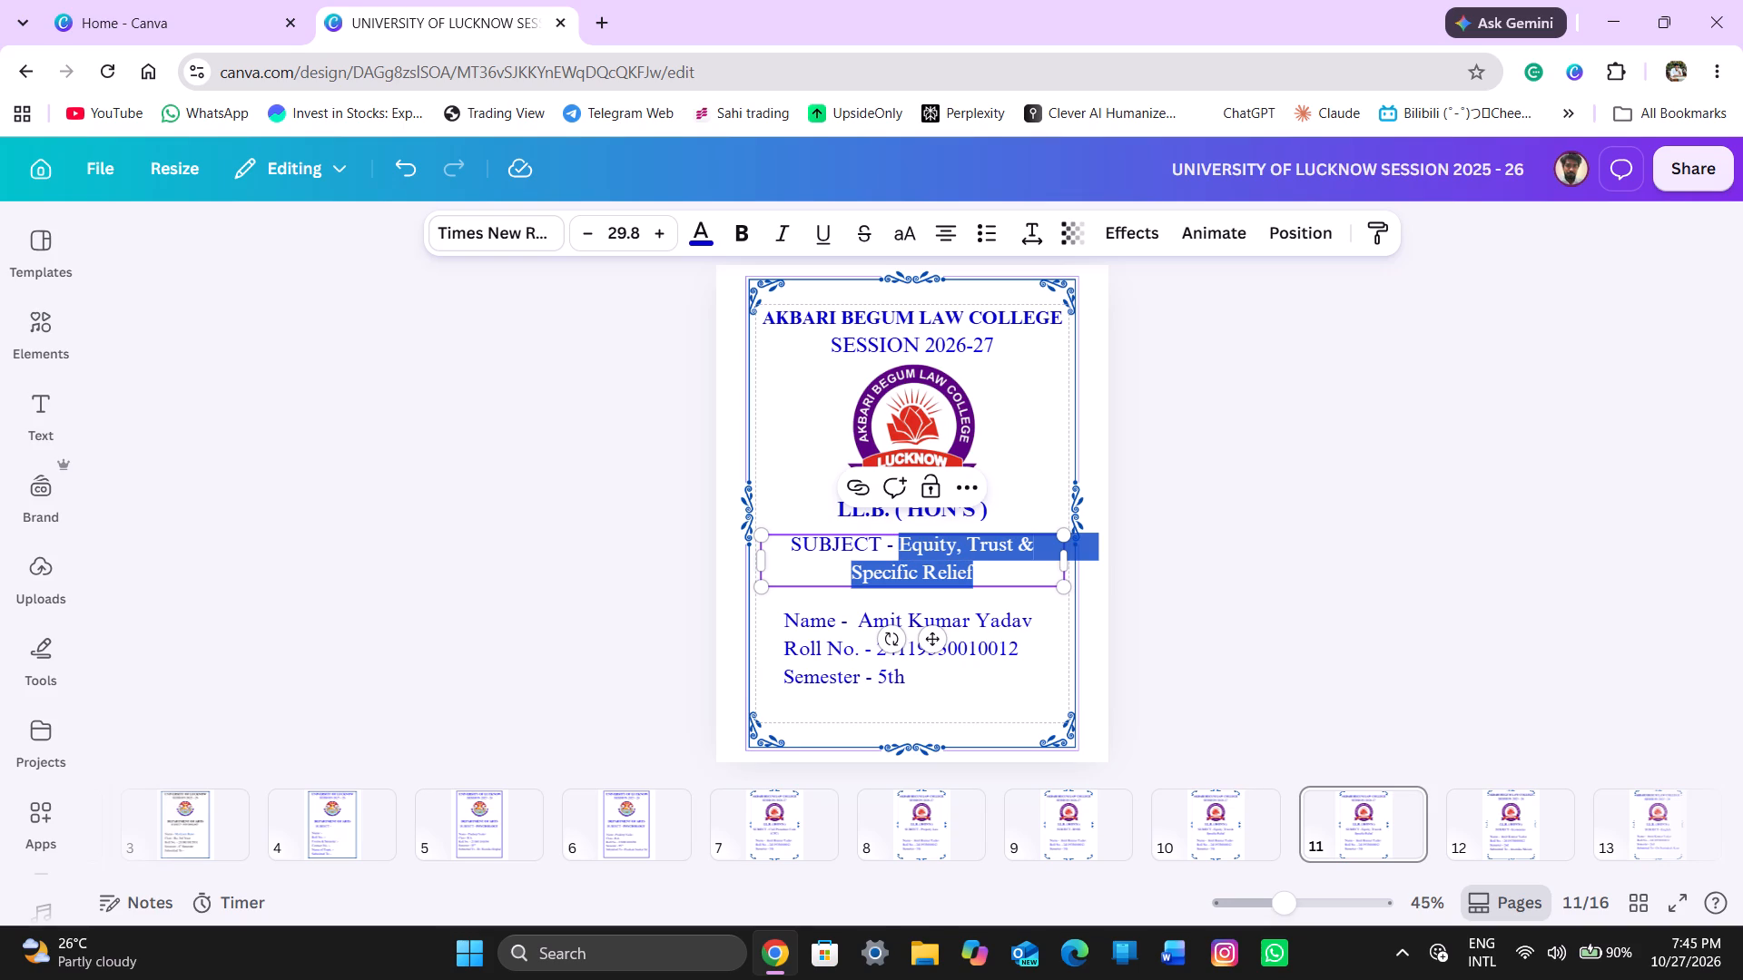
text(PIL)
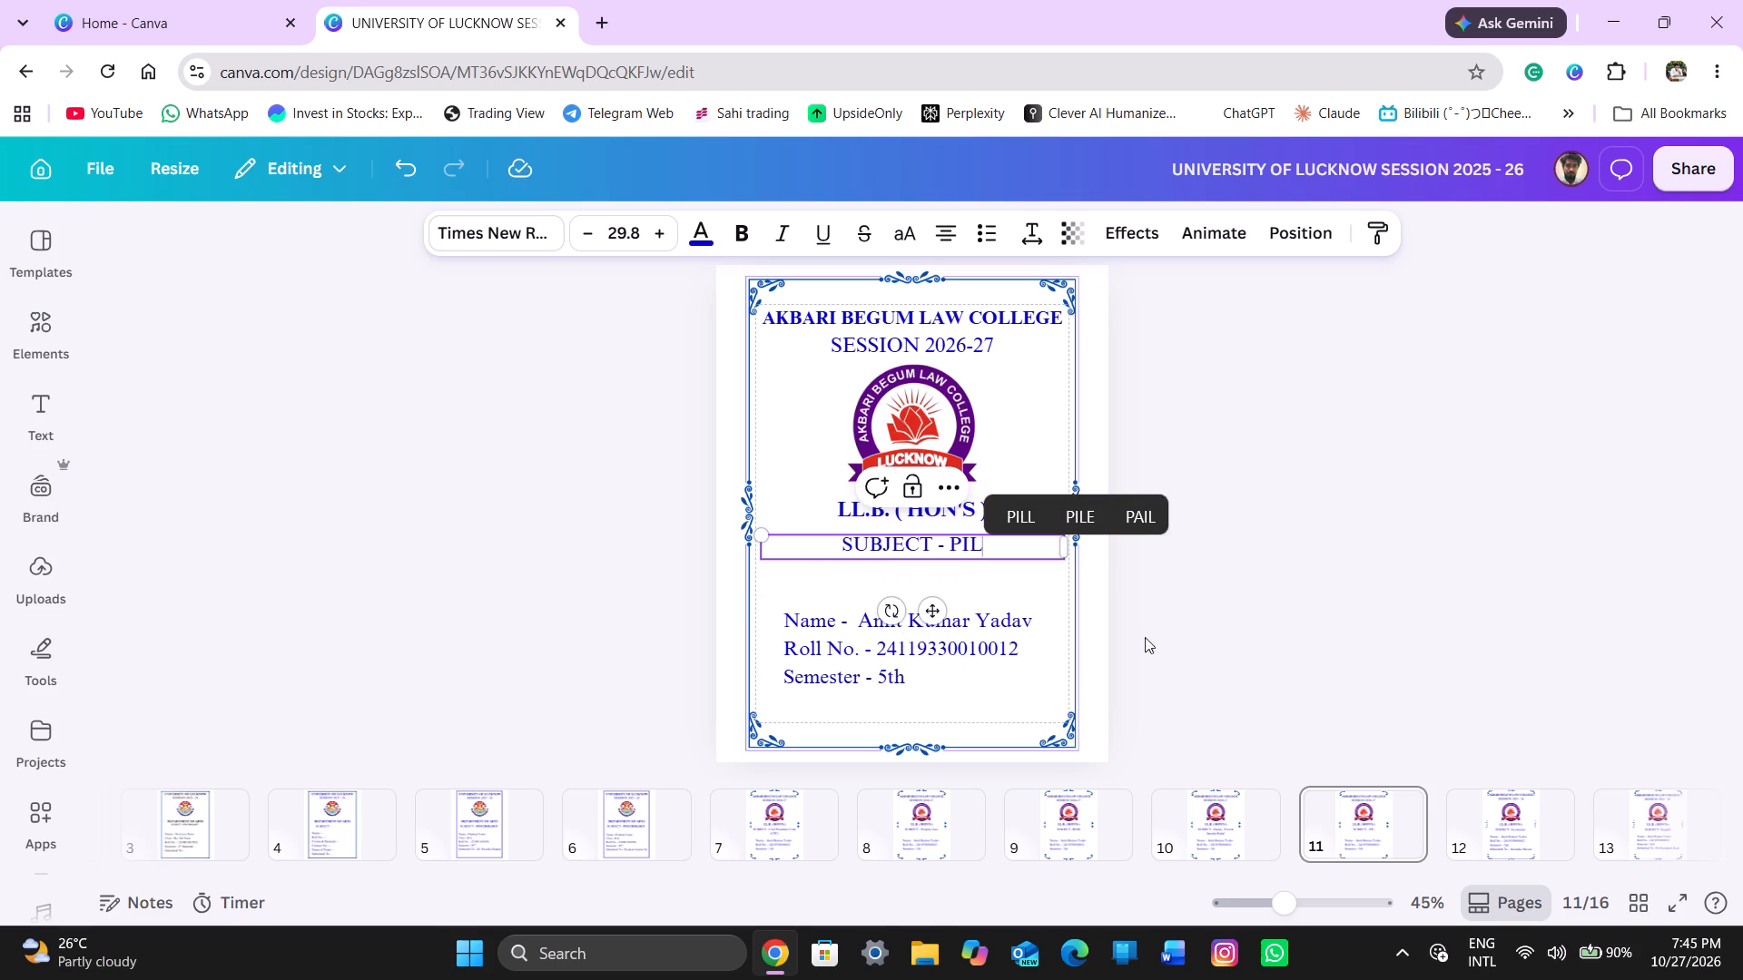
click(1245, 641)
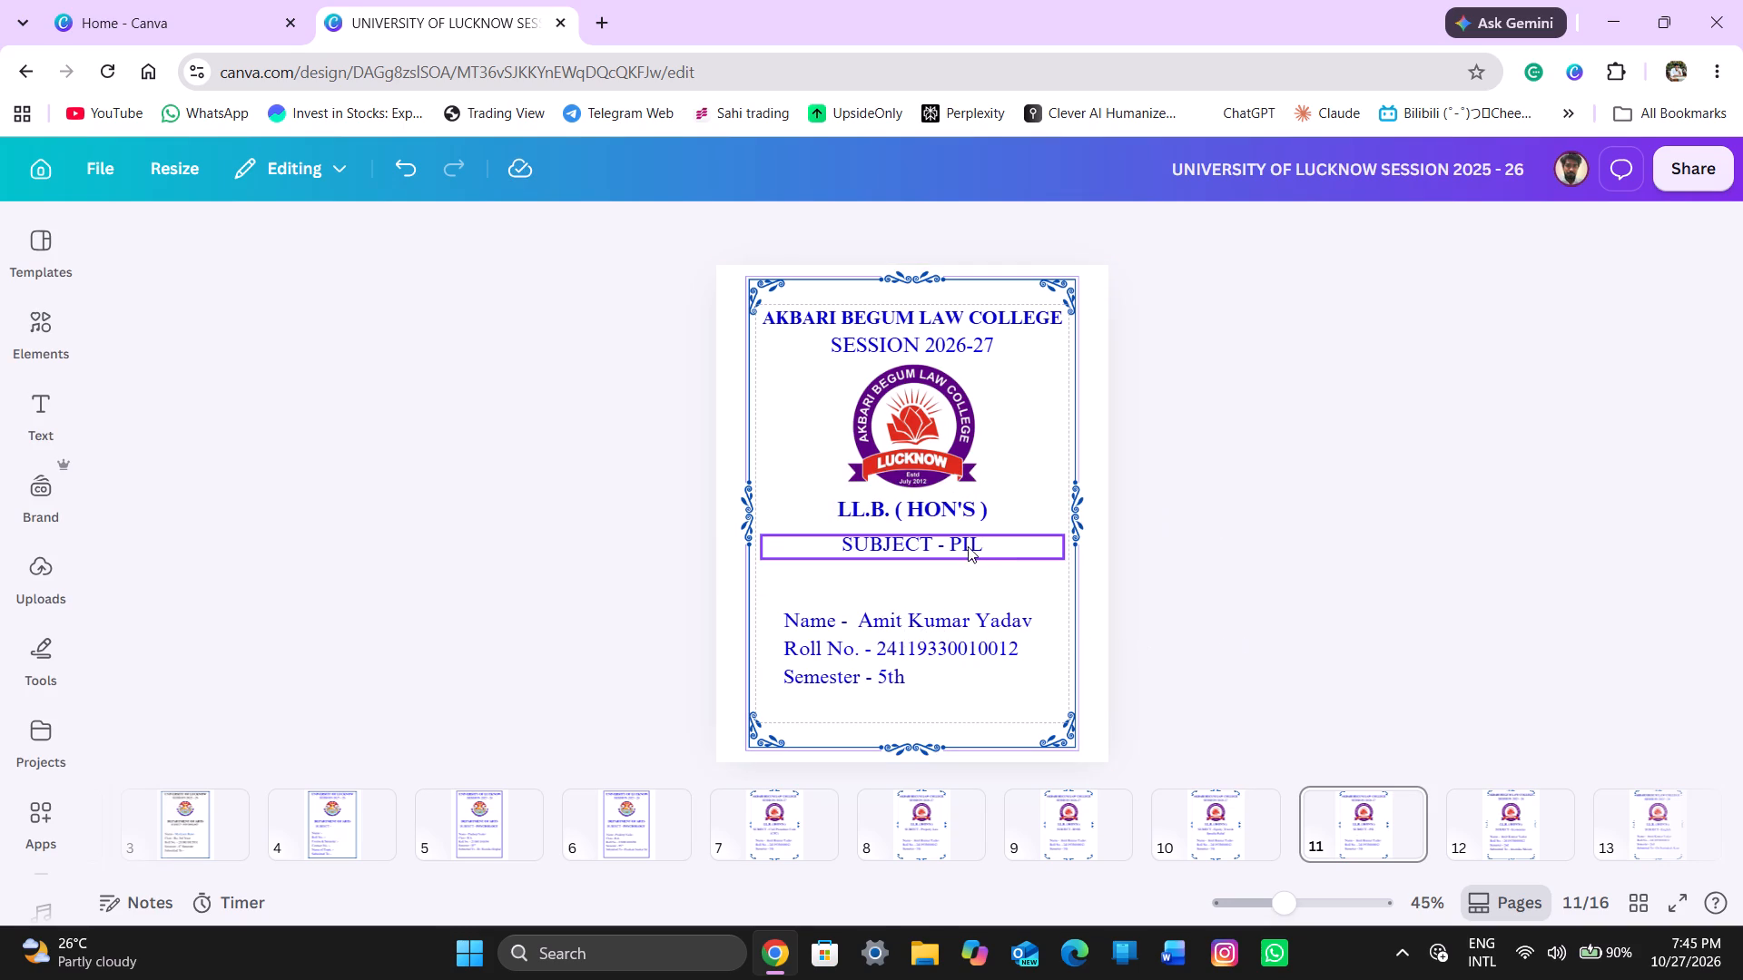
Italicise the subject name "PIL" on page 11, leaving the "SUBJECT -" label upright.
double_click(960, 546)
click(949, 546)
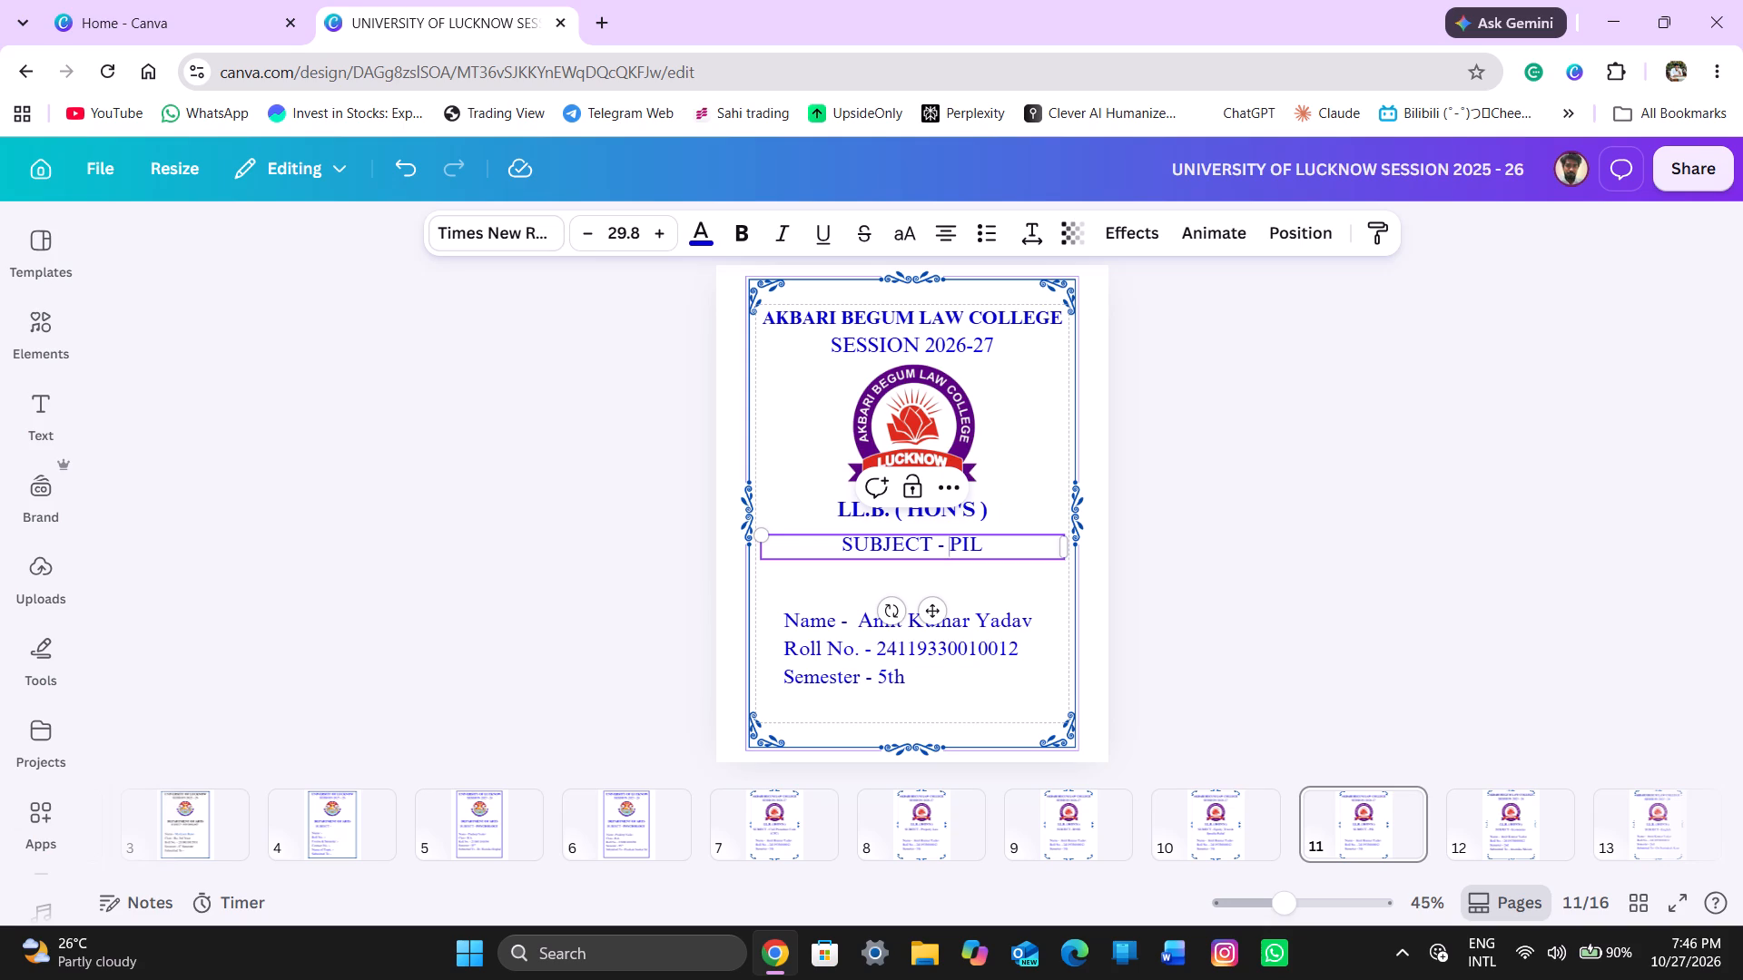
key(shift+Down)
click(792, 226)
click(588, 432)
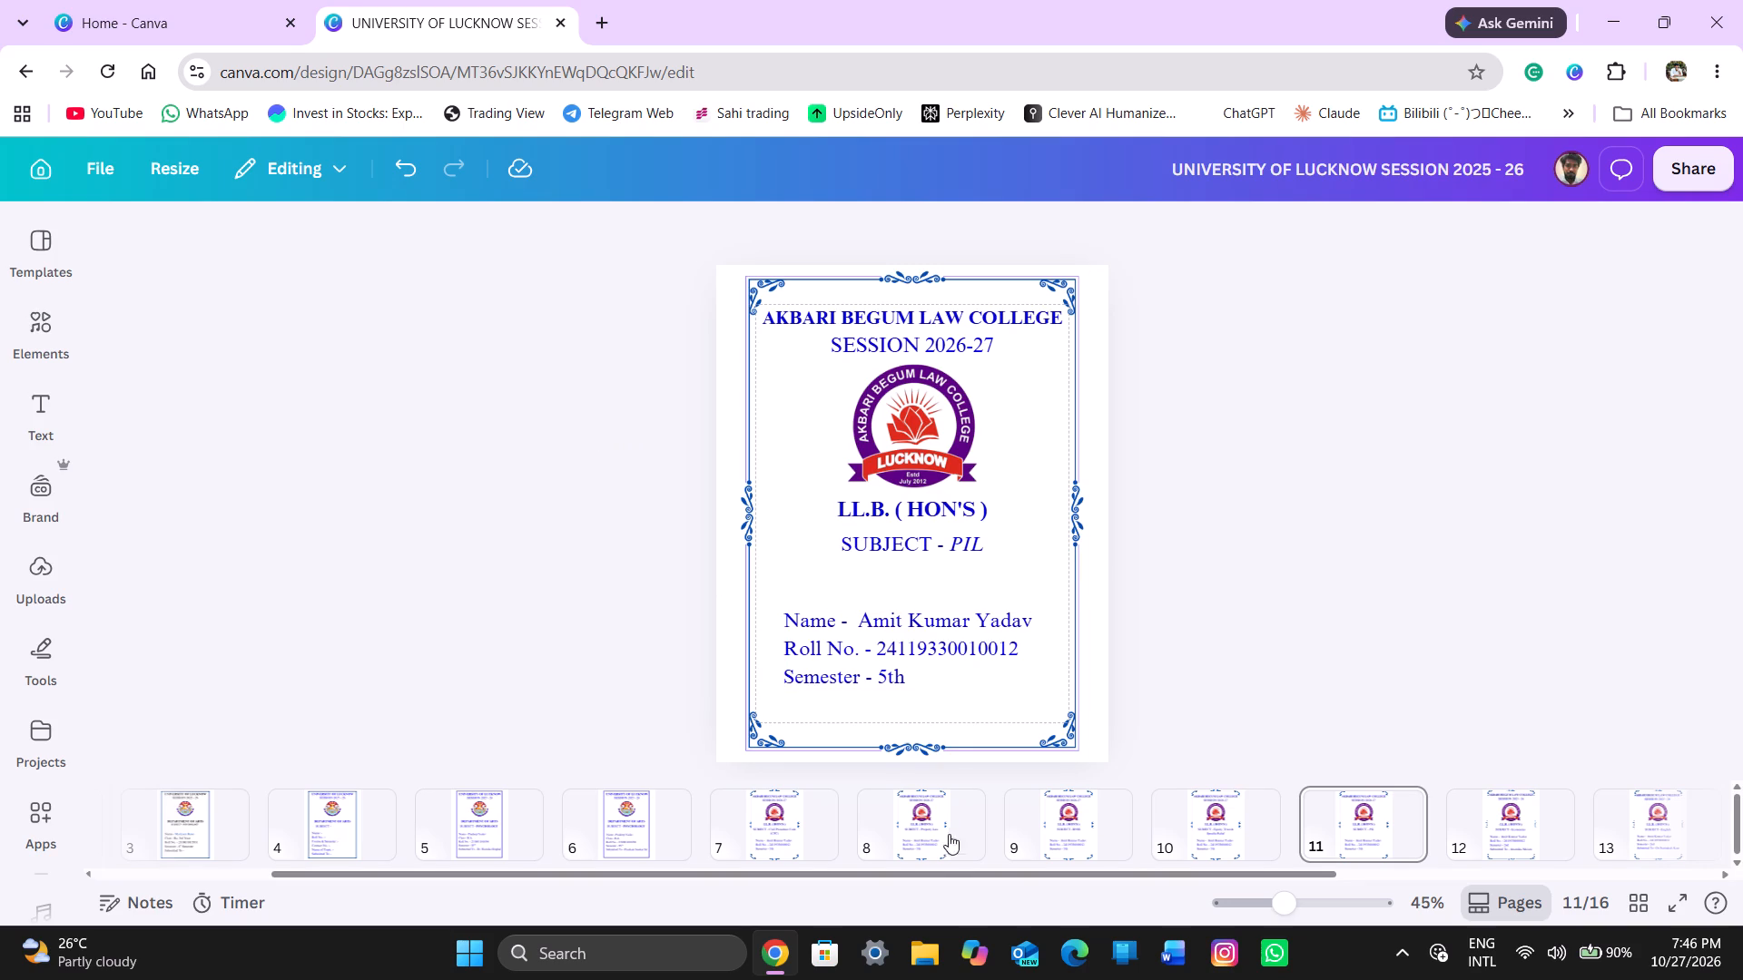
Italicise only the subject name "Equity, Trust & Specific Relief" on the page 10 cover.
click(1204, 818)
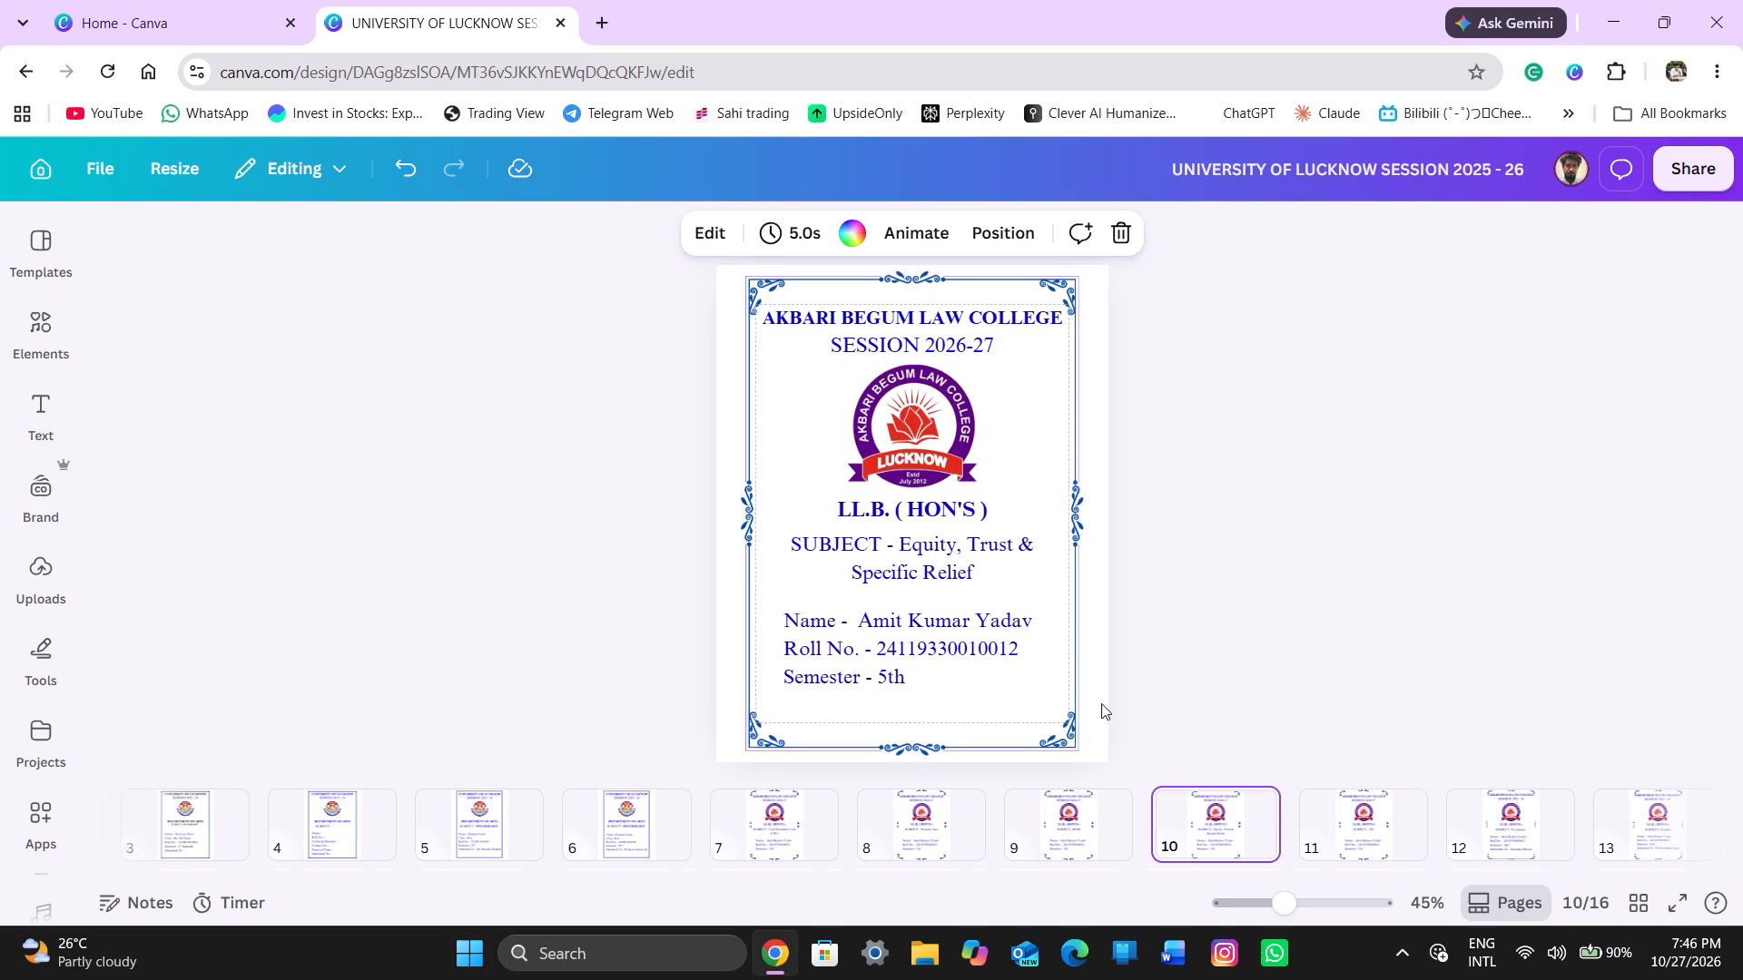
double_click(898, 547)
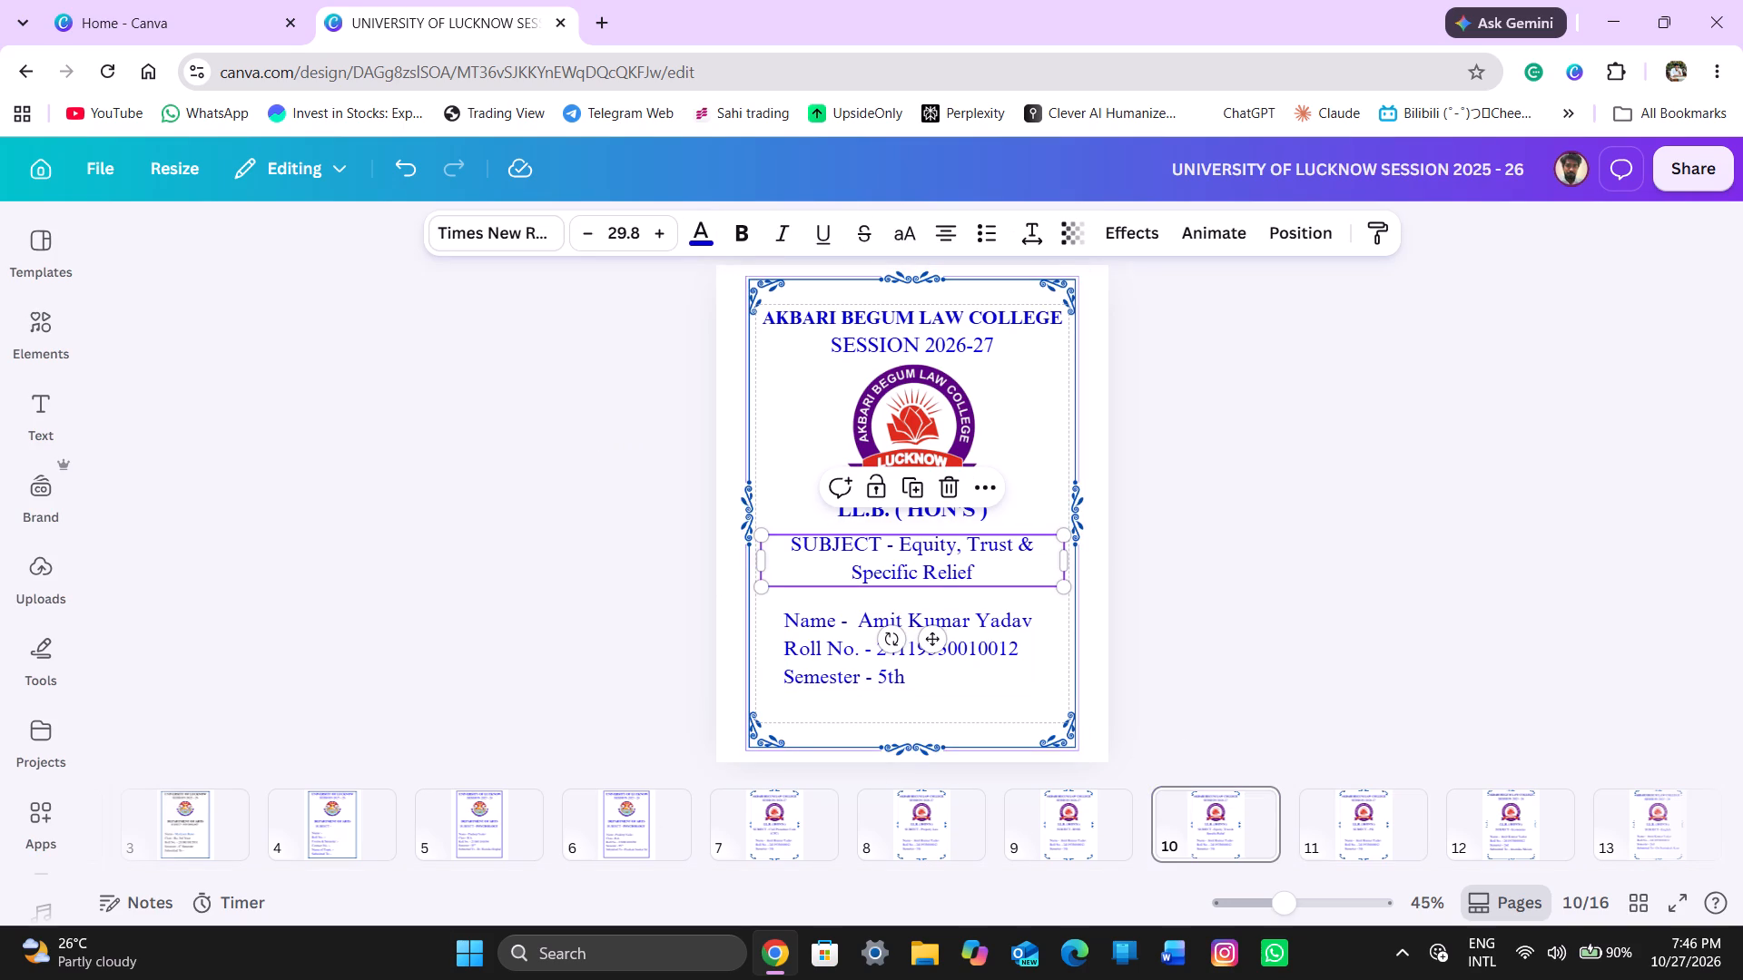
key(shift+Down)
key(shift+Down)
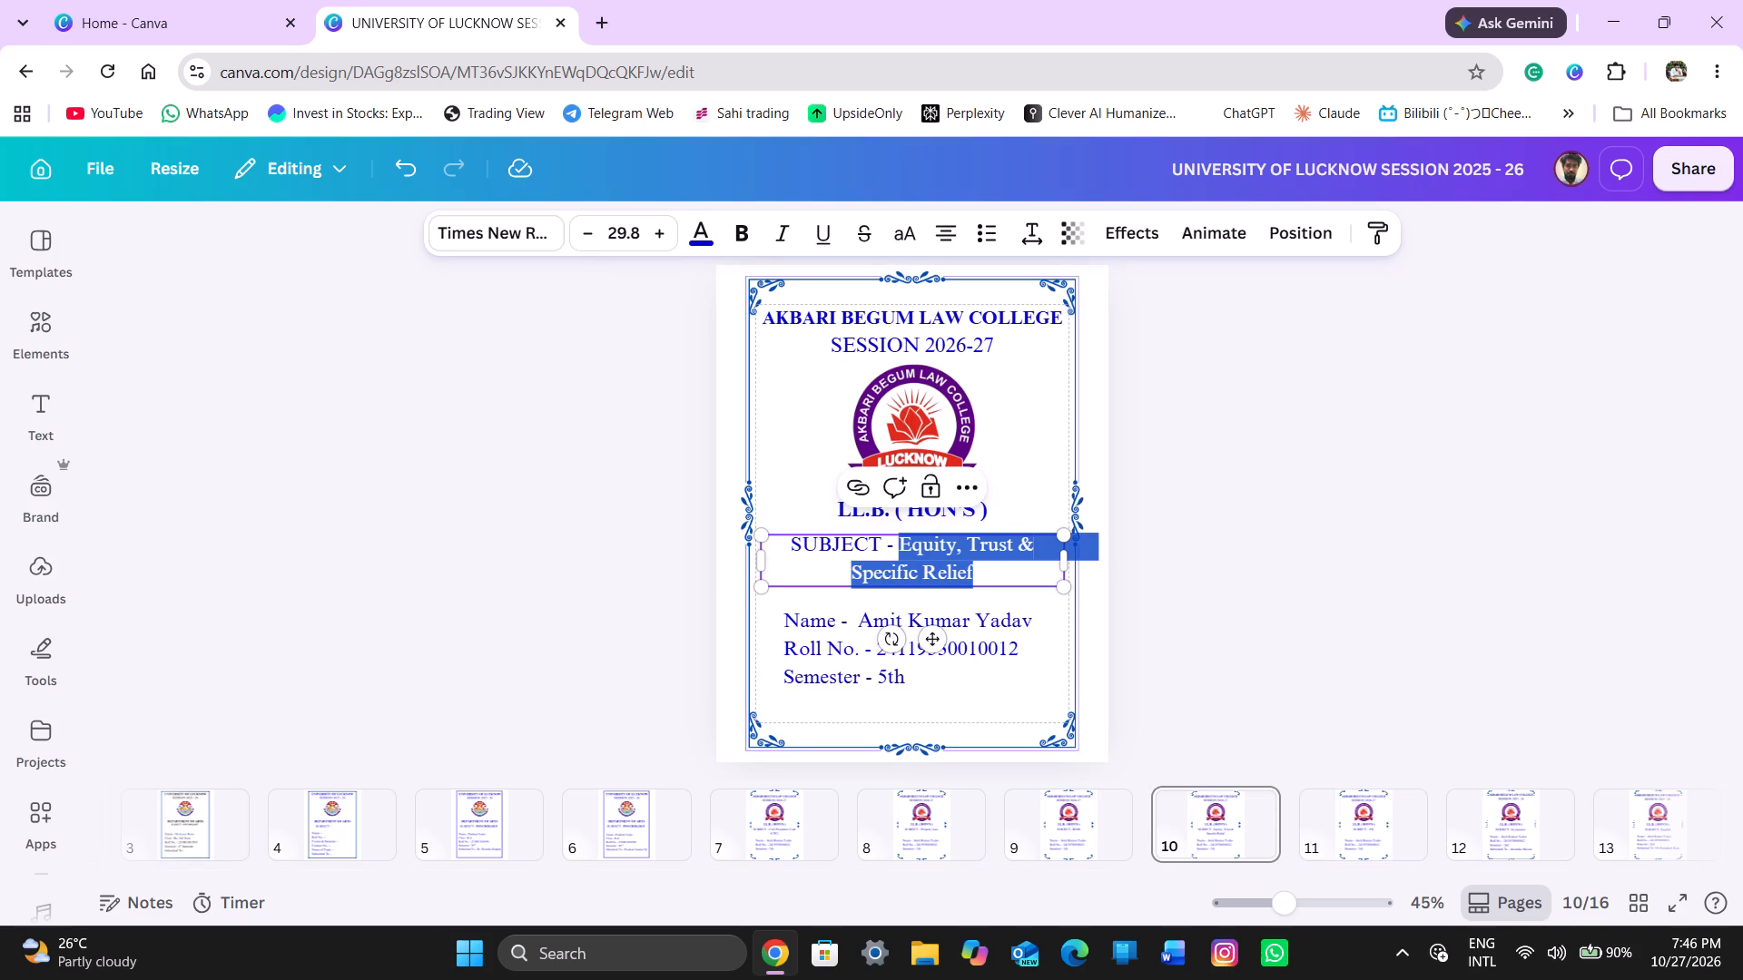
click(783, 247)
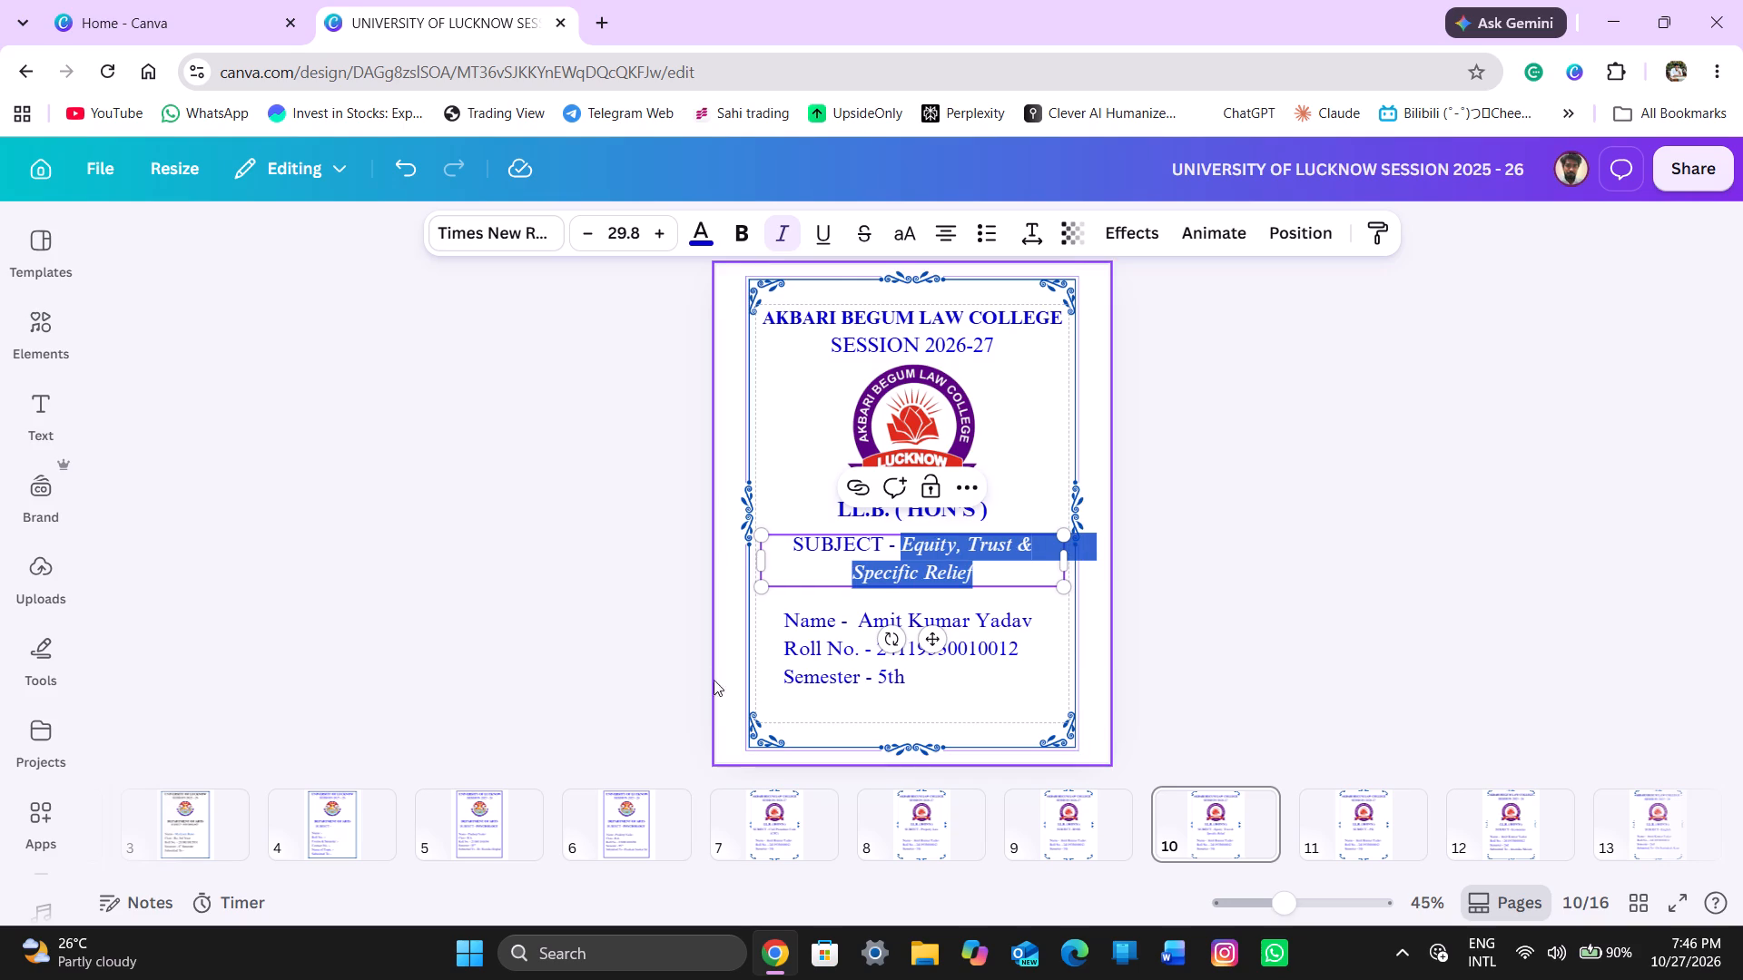
click(649, 678)
Italicise only the subject name "BNSS" on the page 9 cover.
click(1088, 827)
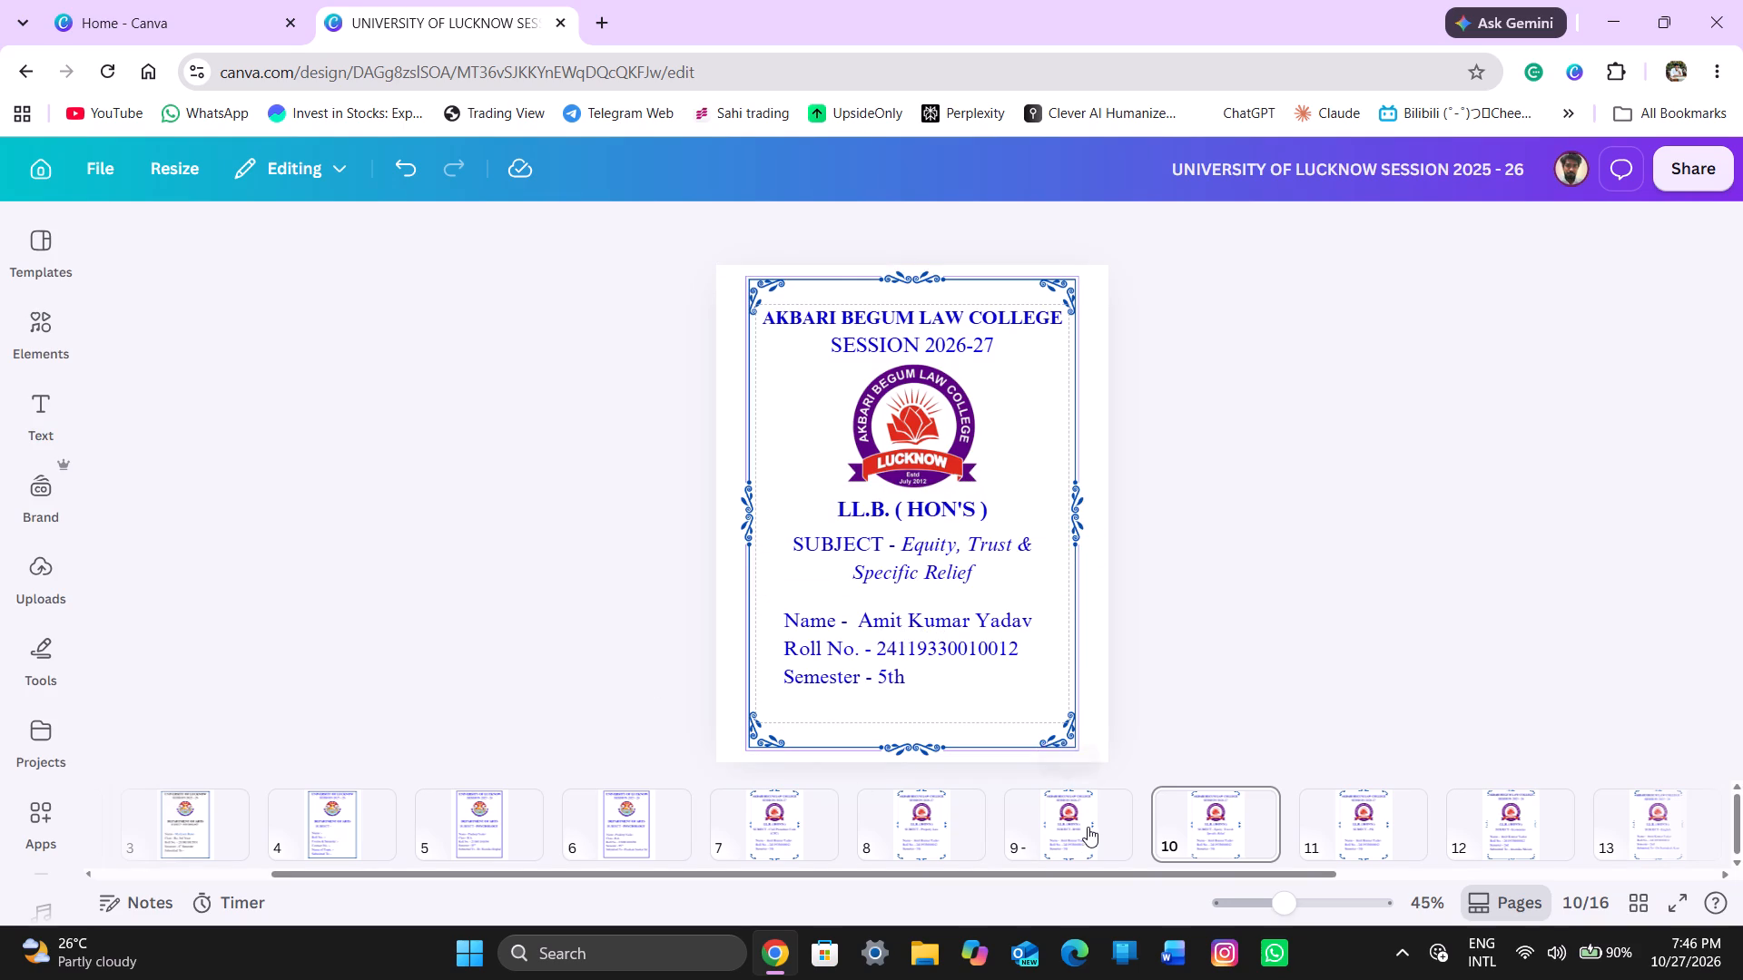
double_click(940, 541)
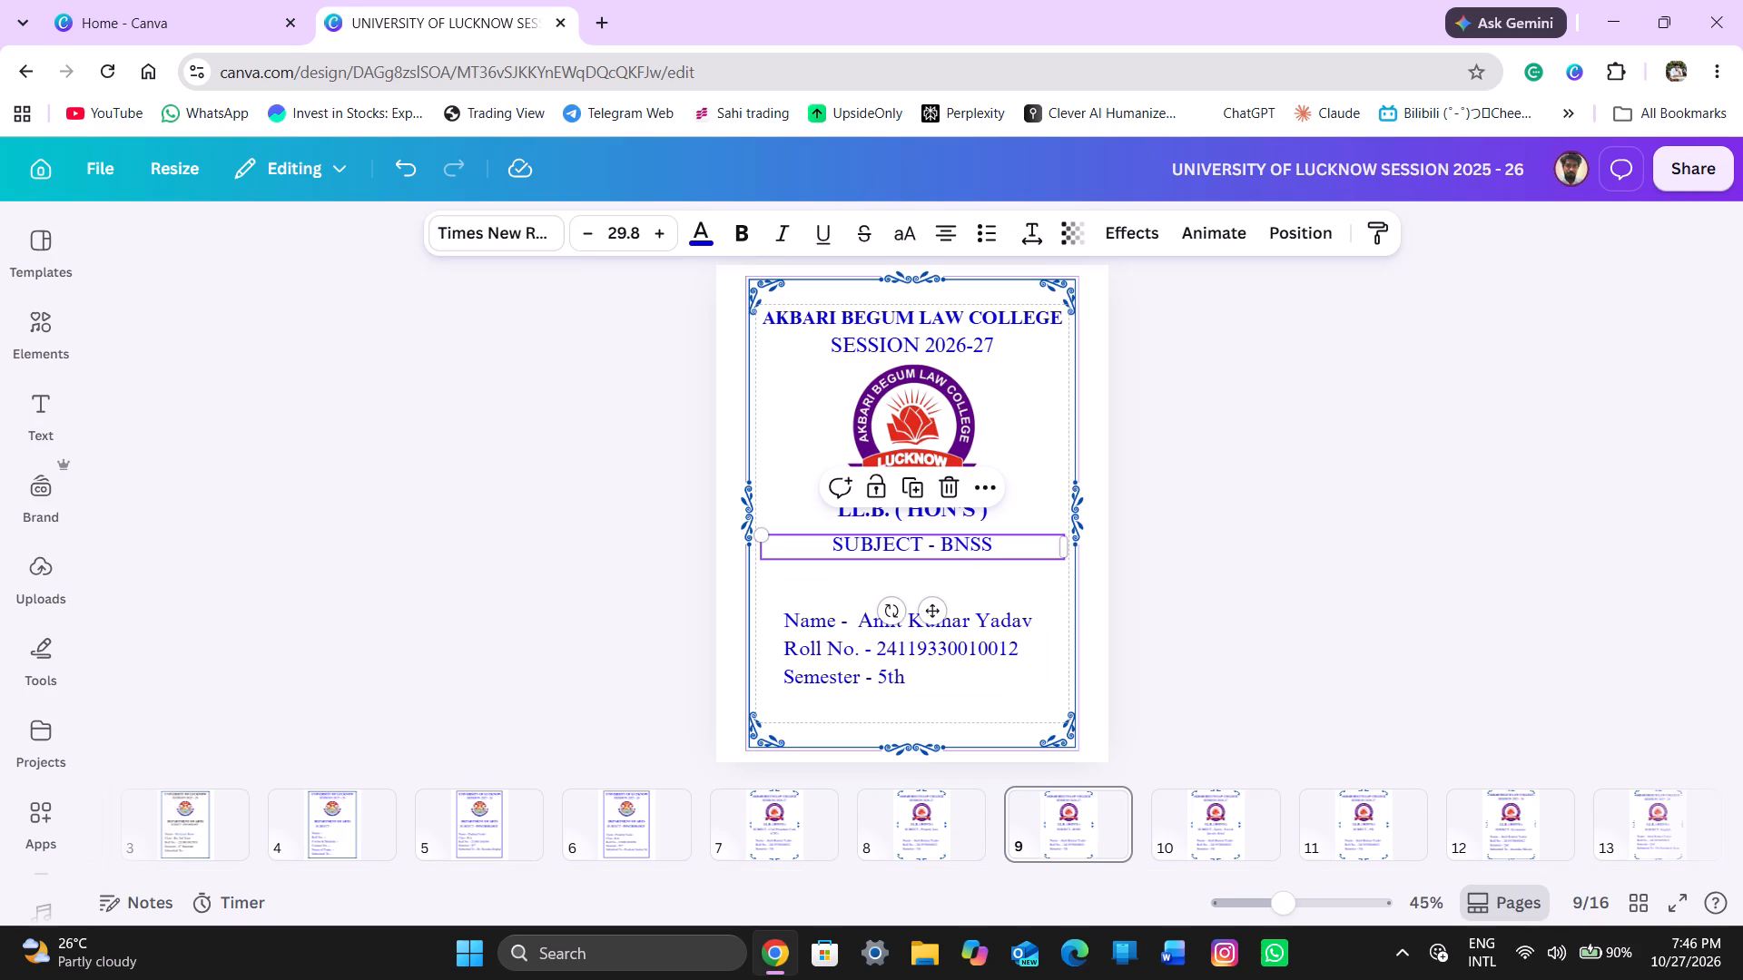
key(shift+Down)
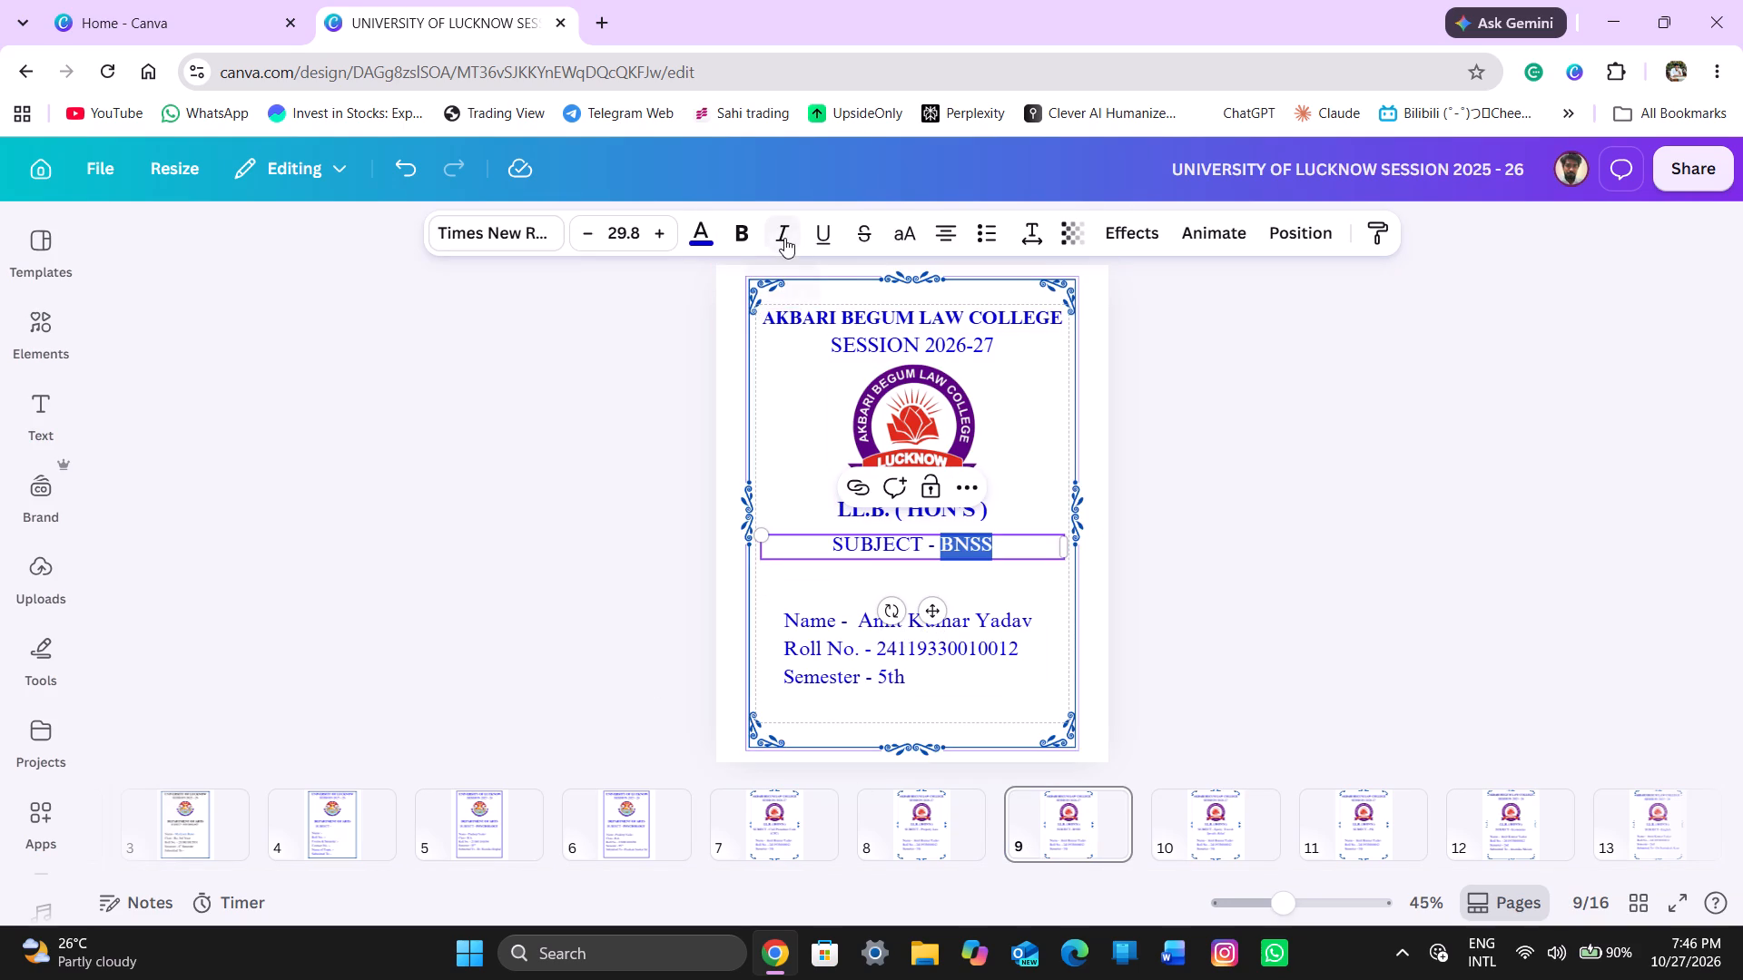
click(784, 238)
click(562, 474)
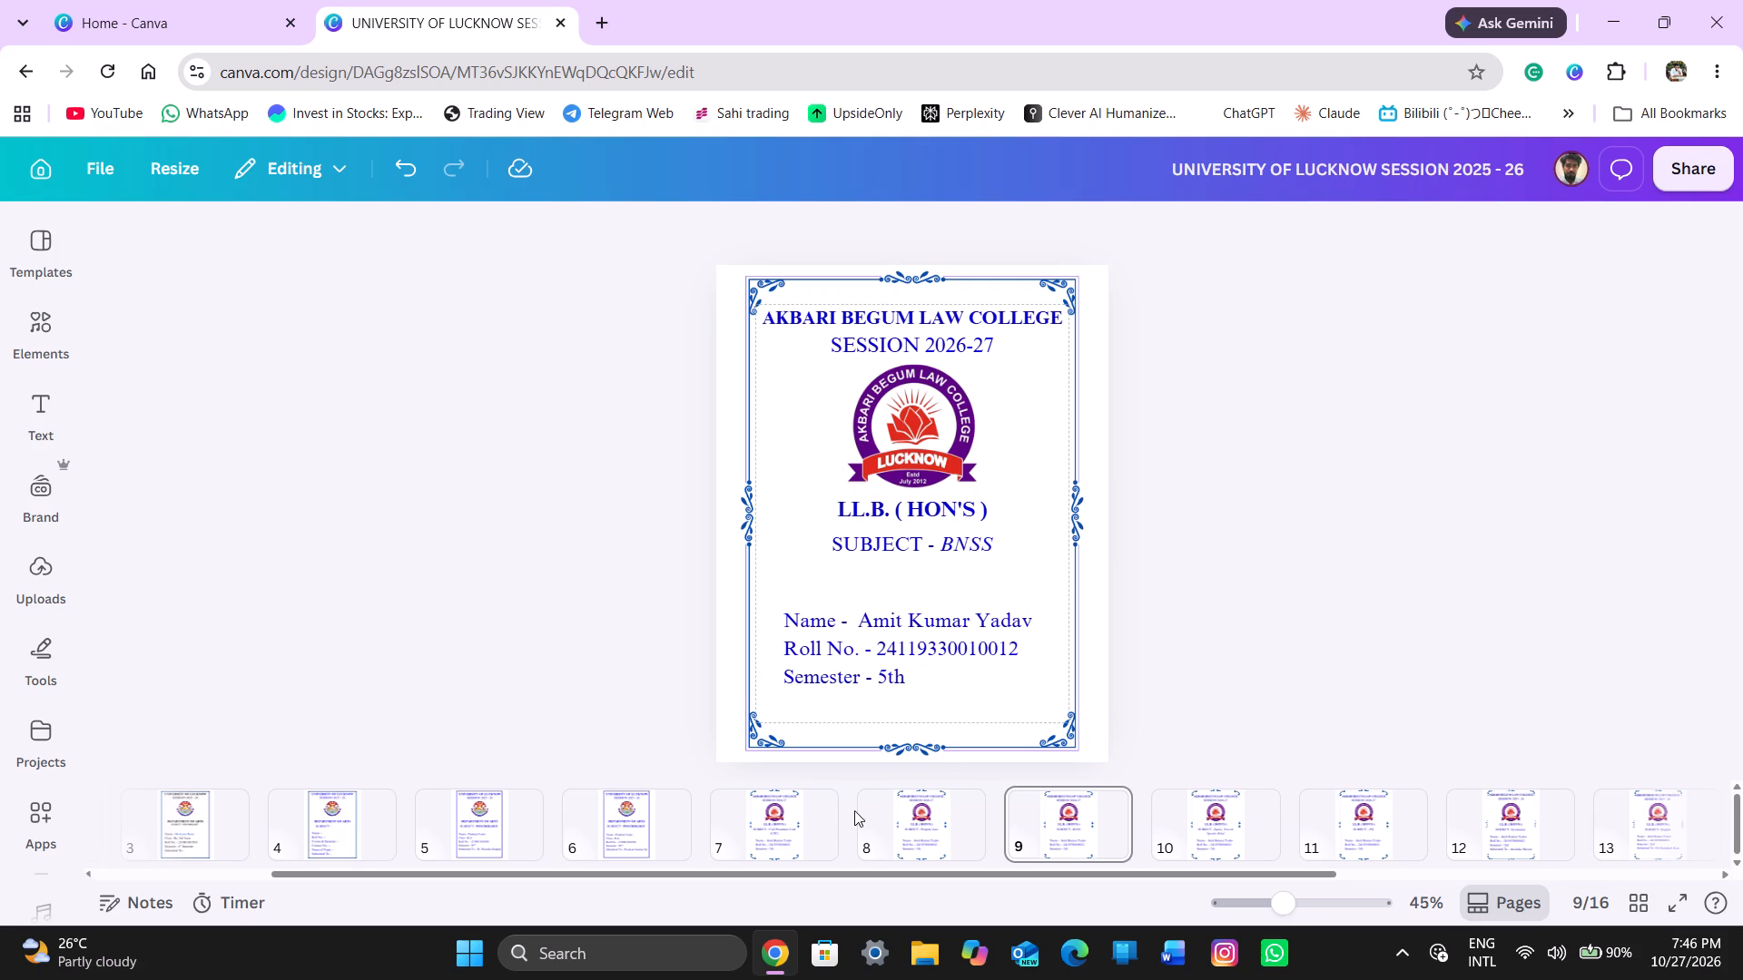
Italicise only the subject name "Property Law" on the page 8 cover.
click(957, 826)
double_click(916, 541)
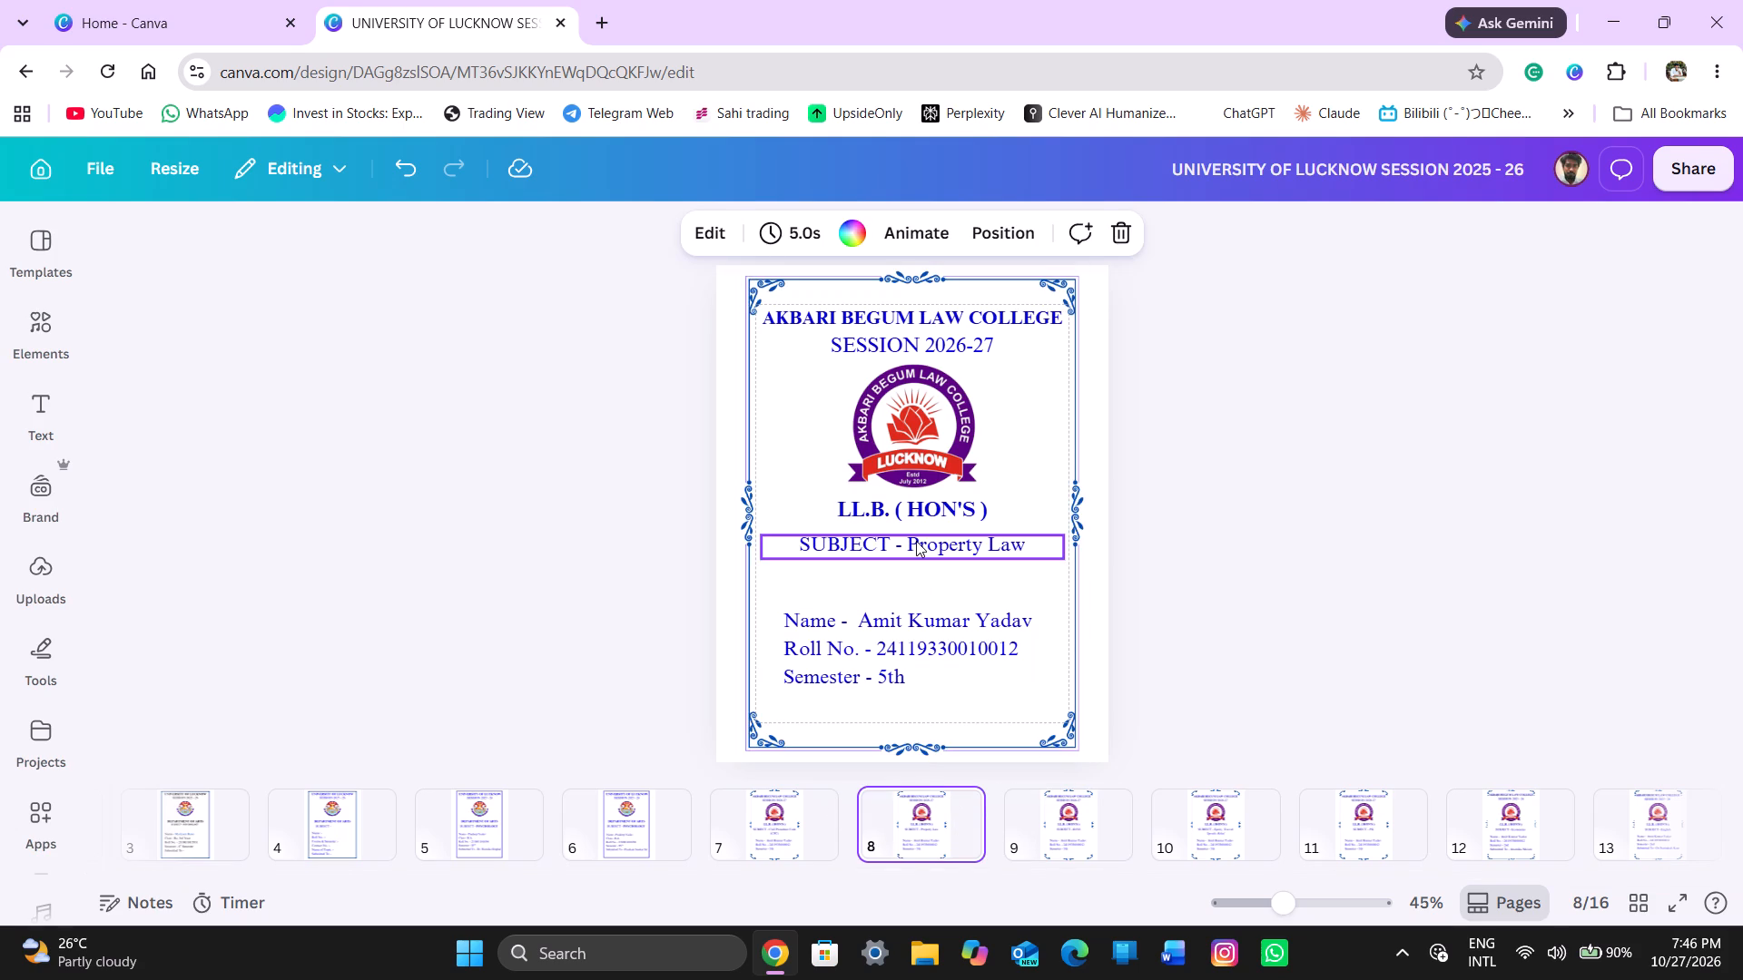
click(904, 541)
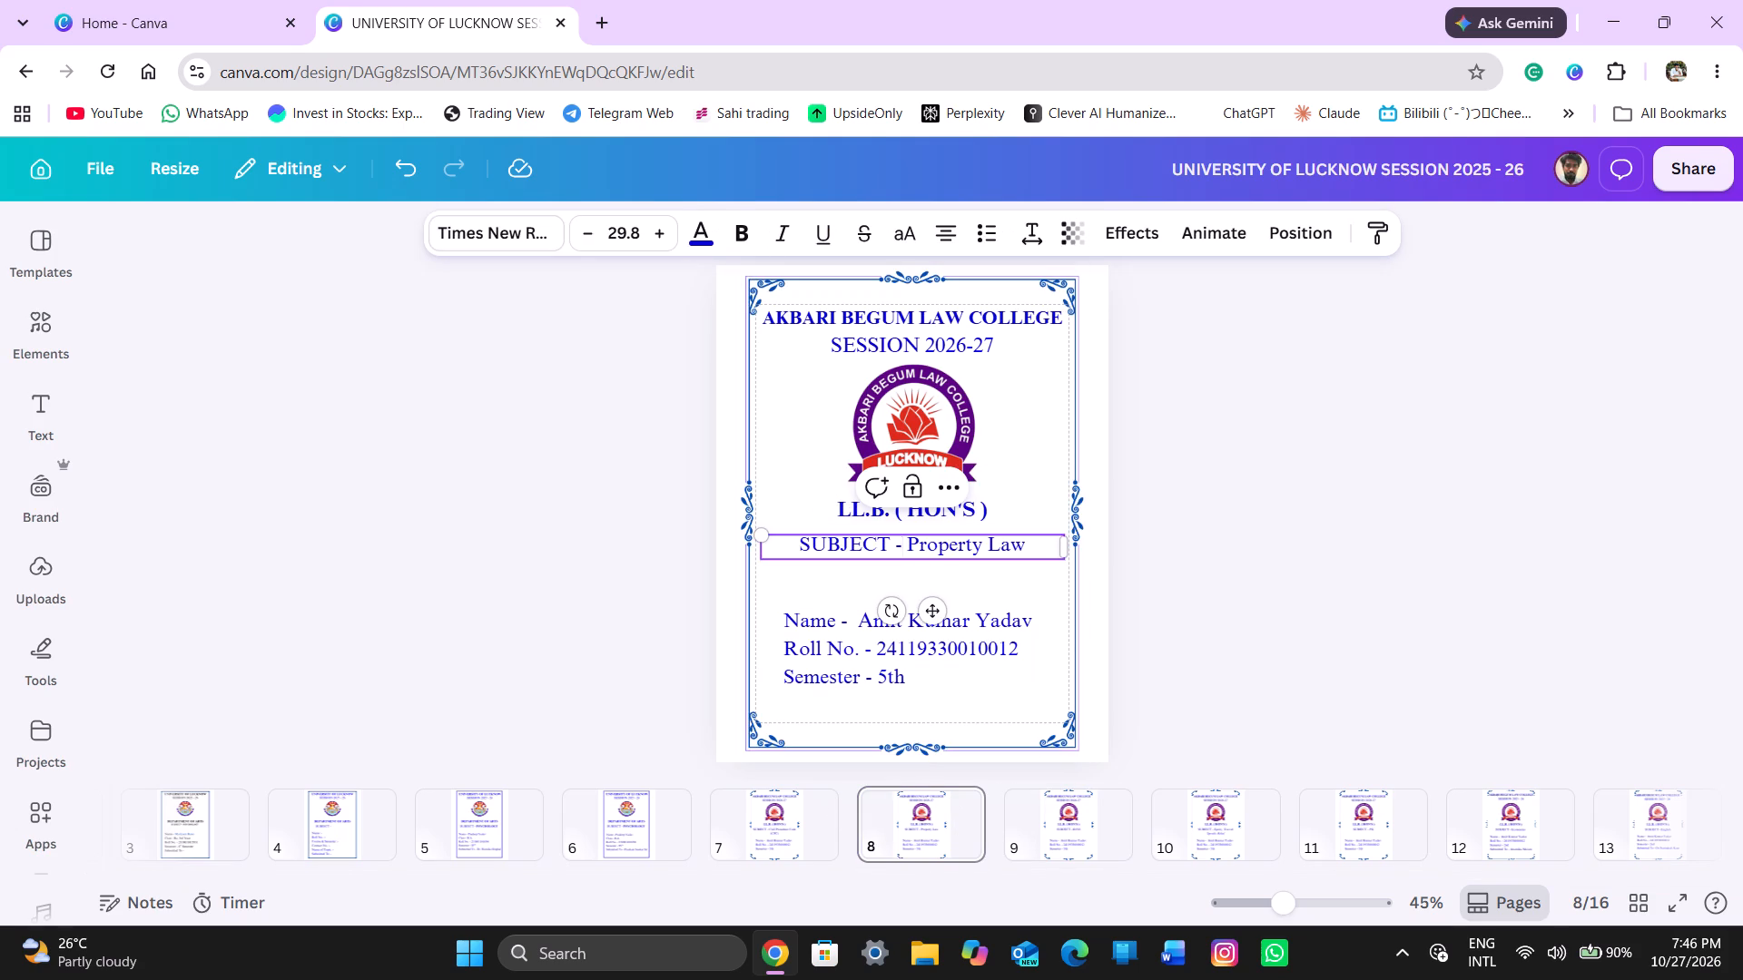
key(shift+Down)
click(798, 241)
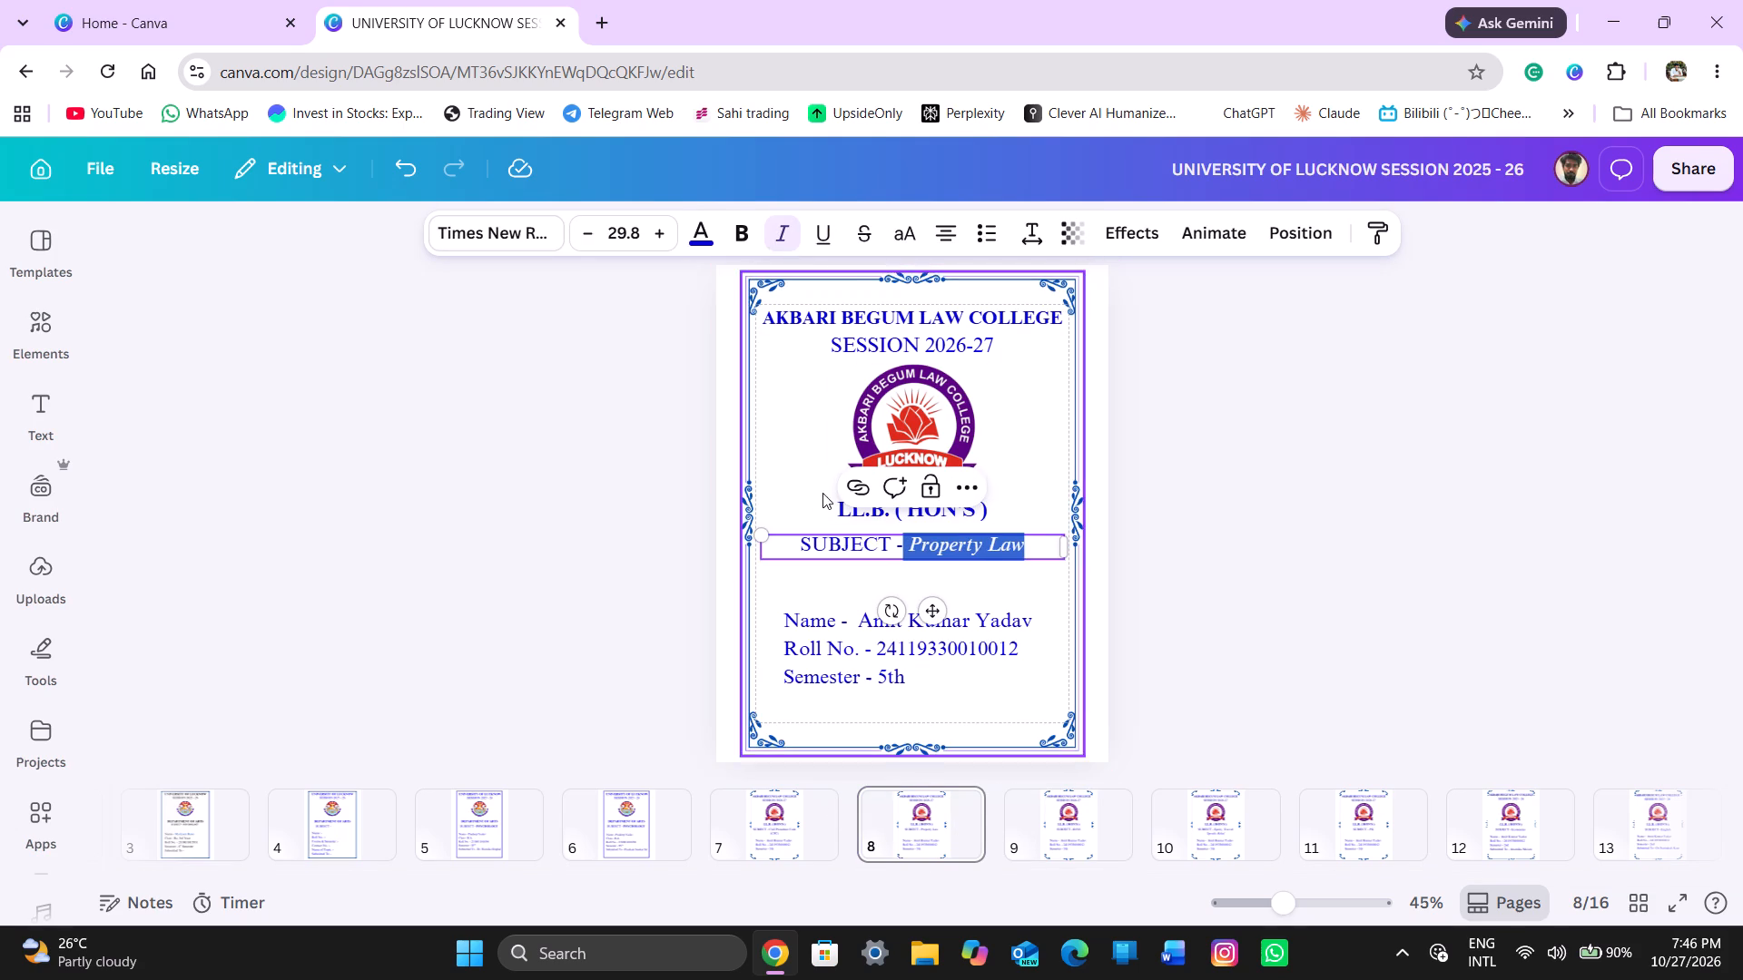
Italicise only the subject name "Civil Procedure Code (CPC)" on the page 7 cover.
click(805, 837)
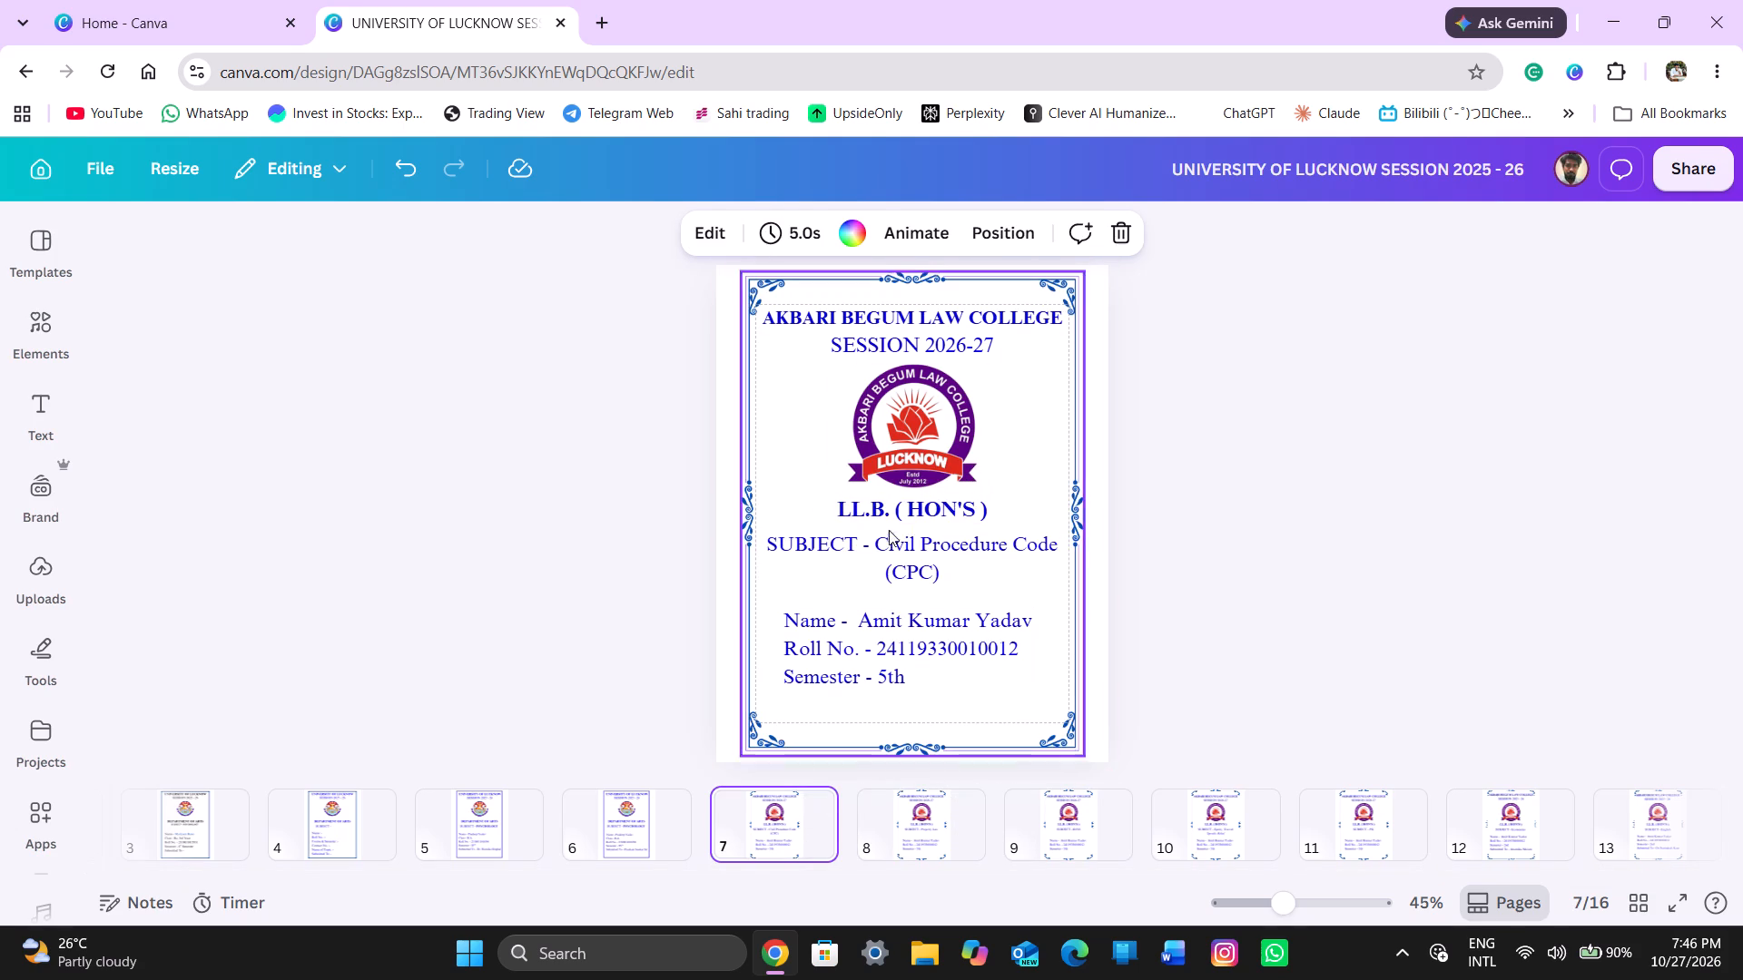
double_click(880, 542)
key(shift+Down)
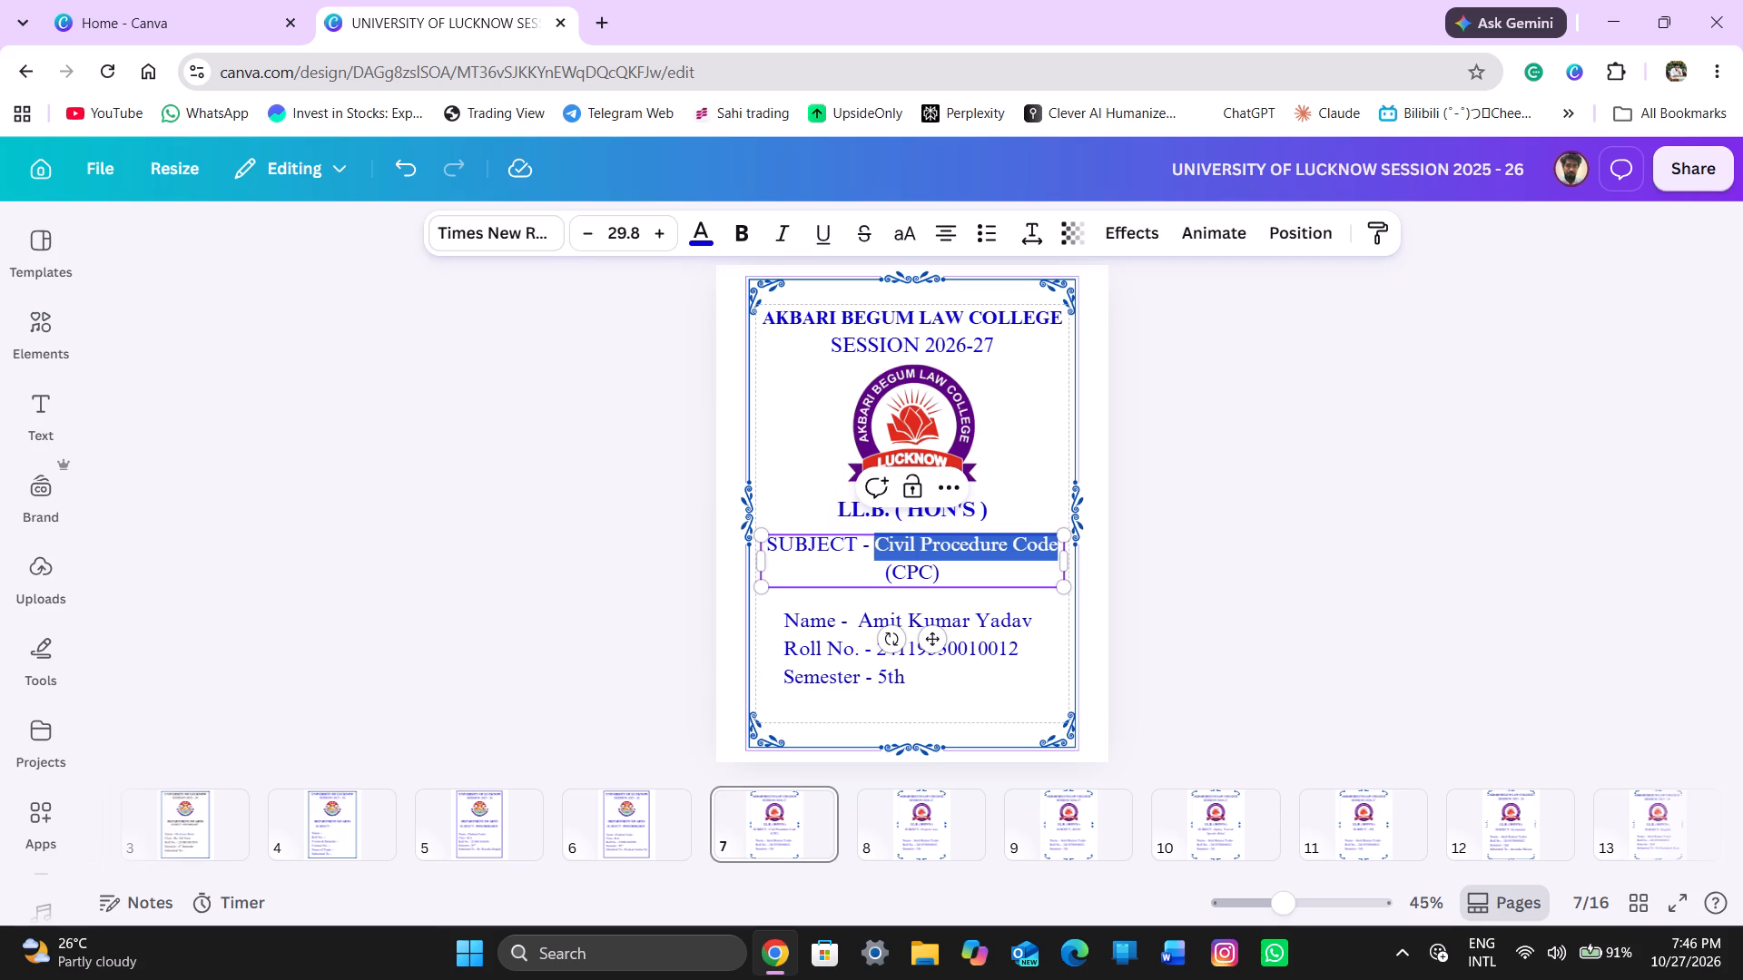
key(shift+Down)
click(783, 247)
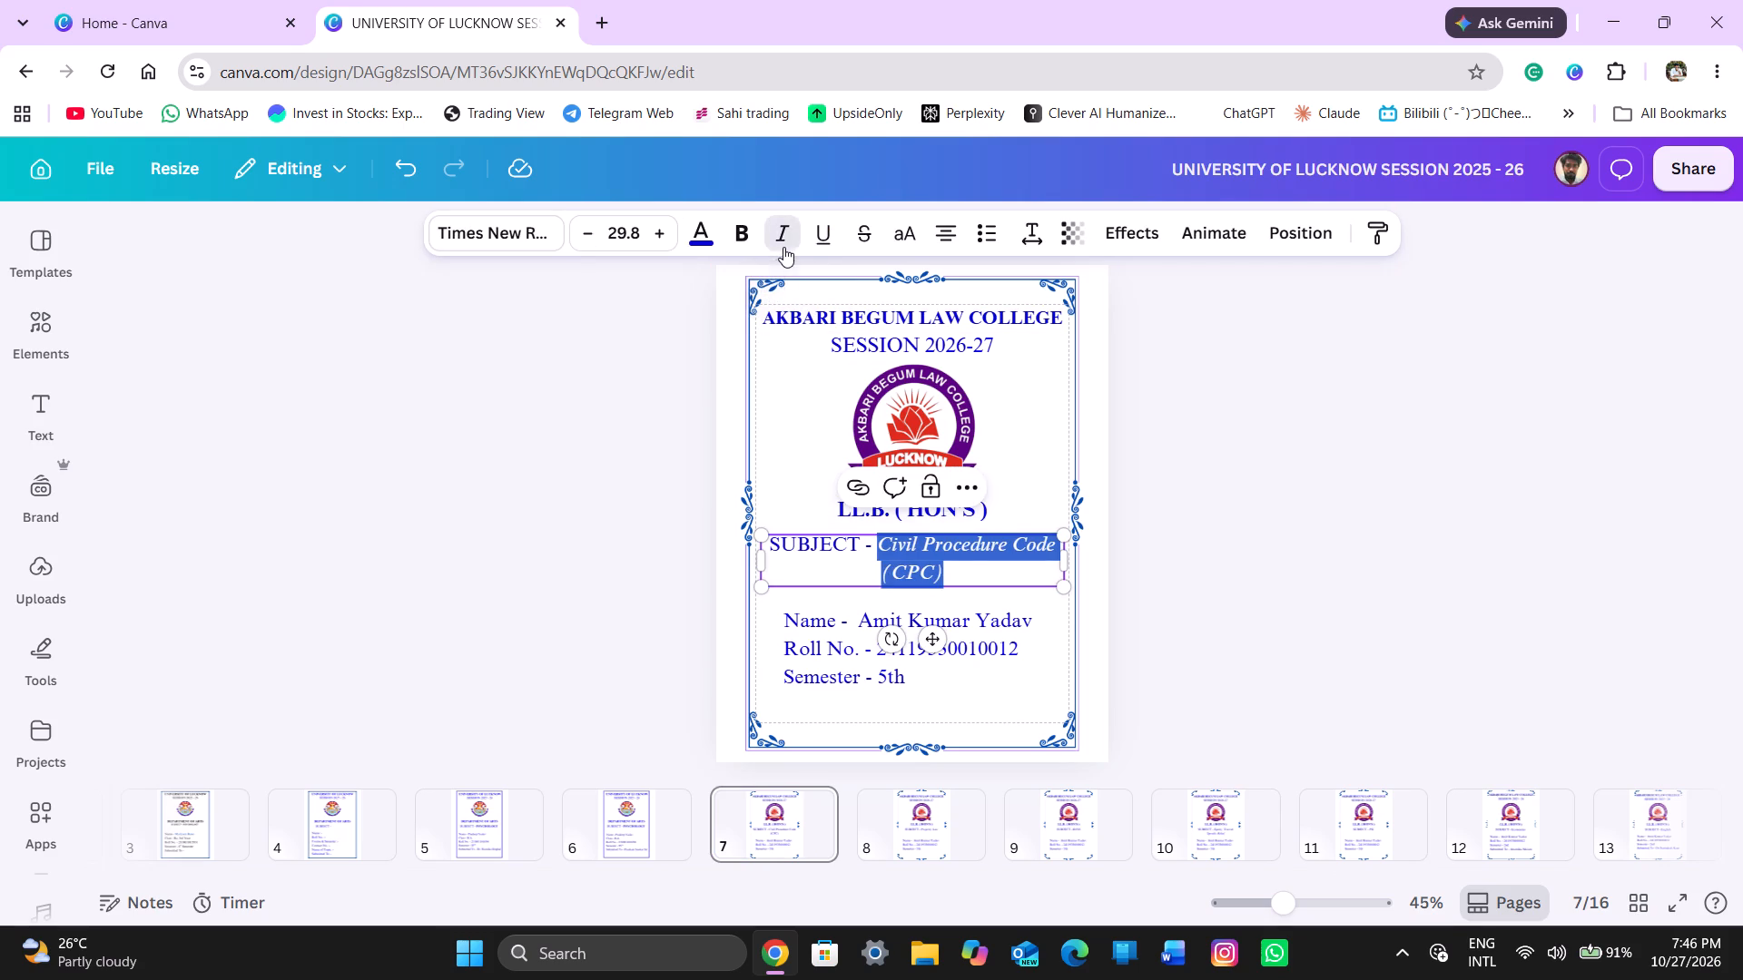
click(636, 416)
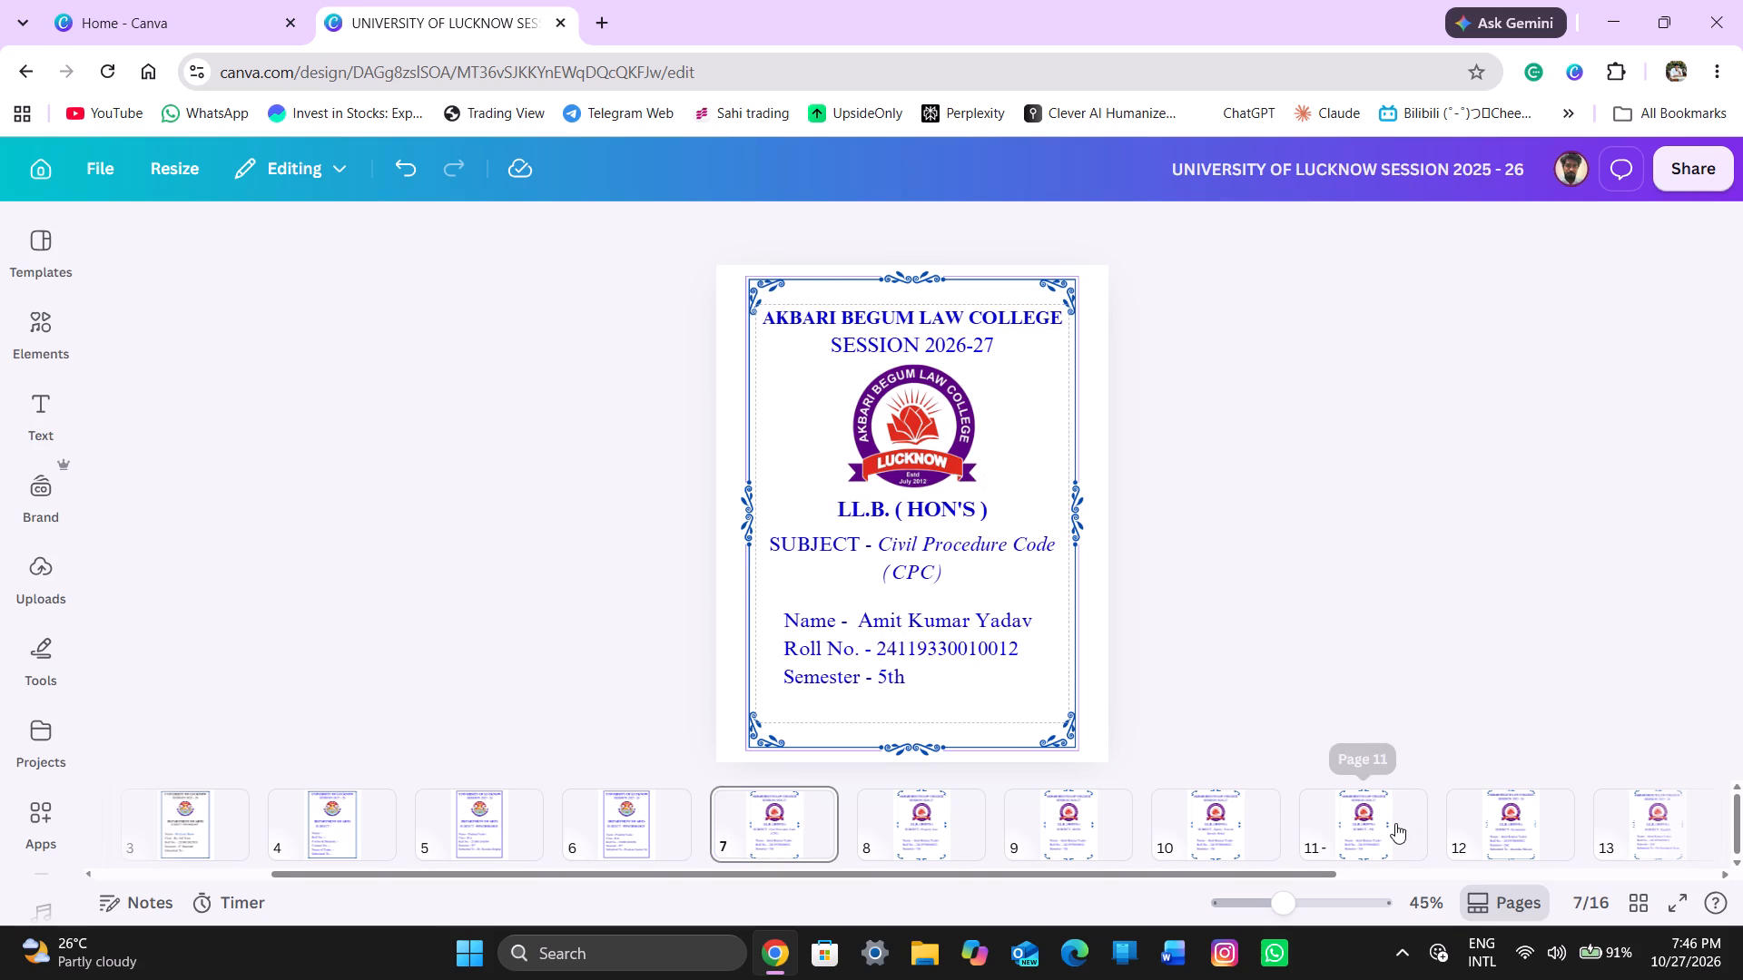
Duplicate the PIL cover on page 11.
click(1395, 823)
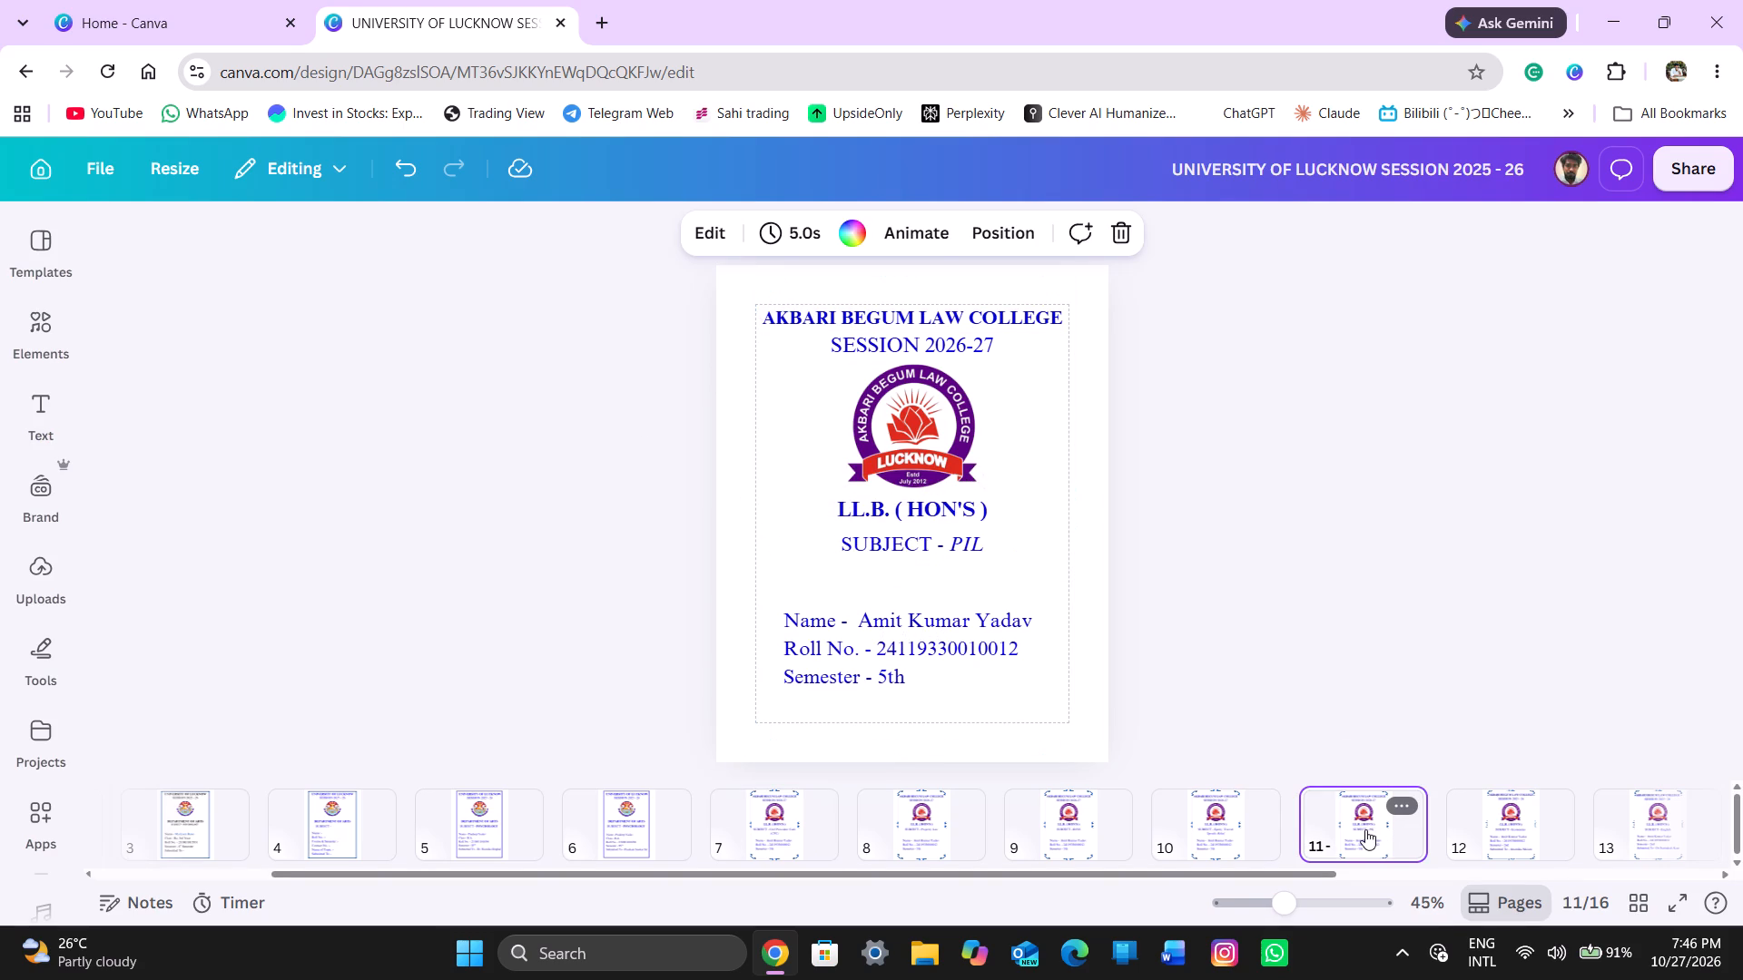
key(ctrl+d)
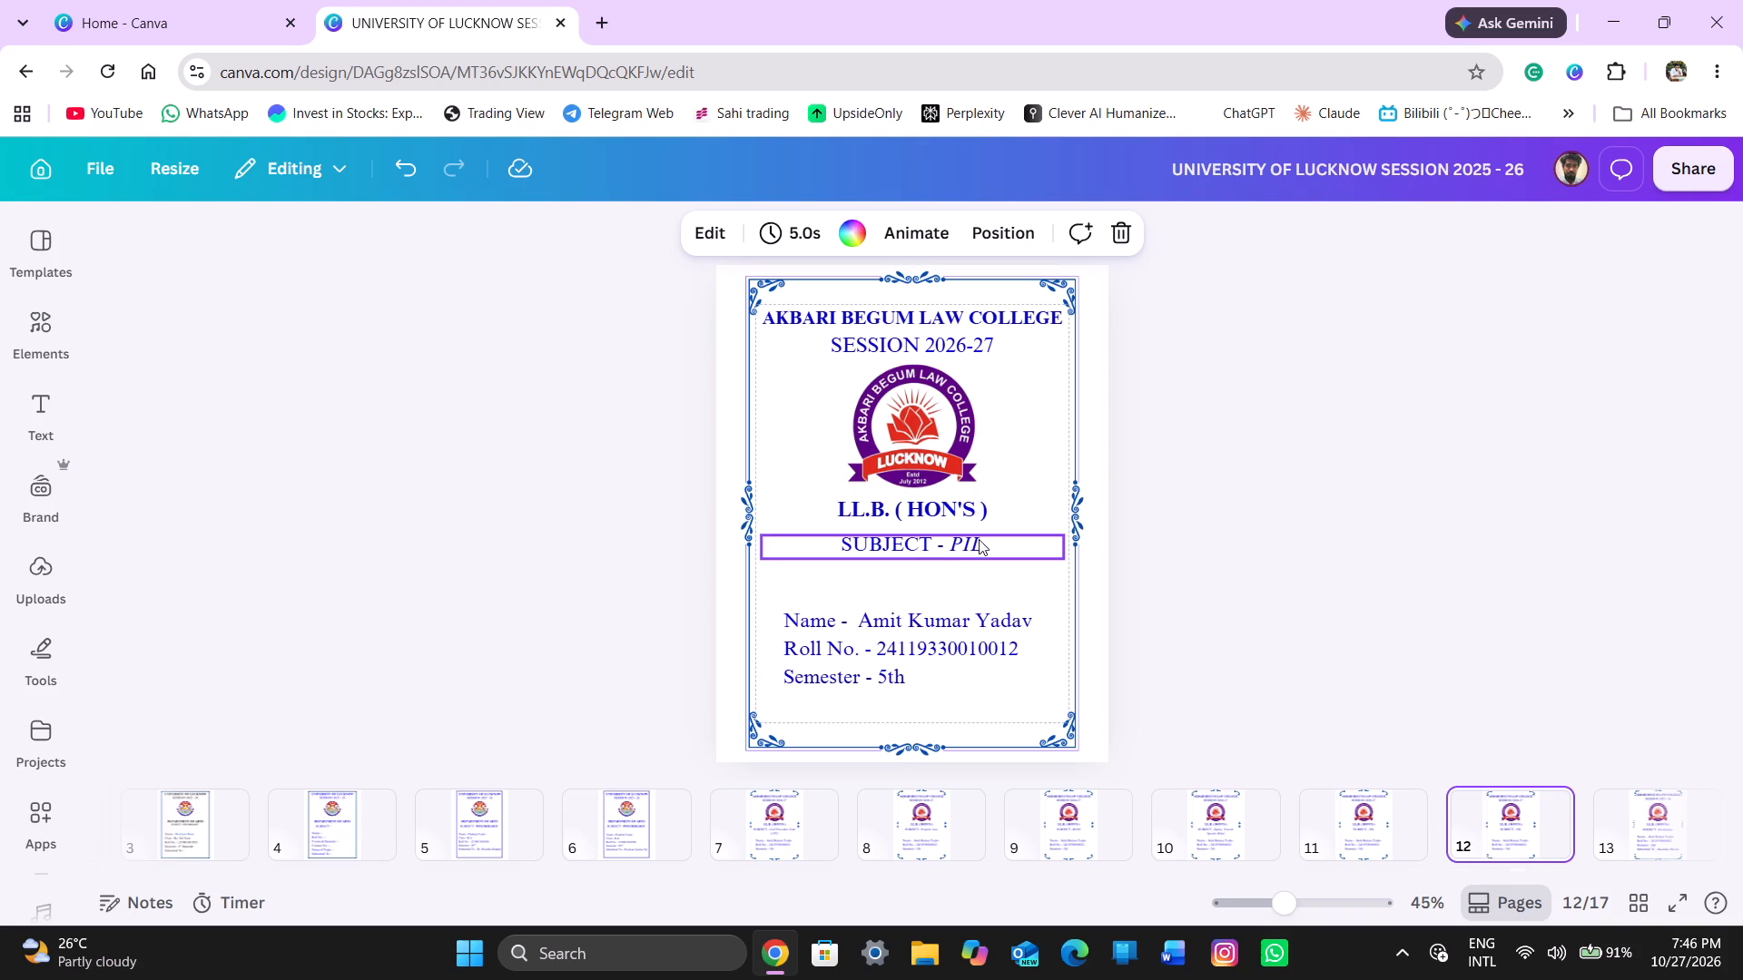
Replace the subject name "PIL" with "Labour Law" on the duplicated page 12 cover.
double_click(985, 538)
click(985, 538)
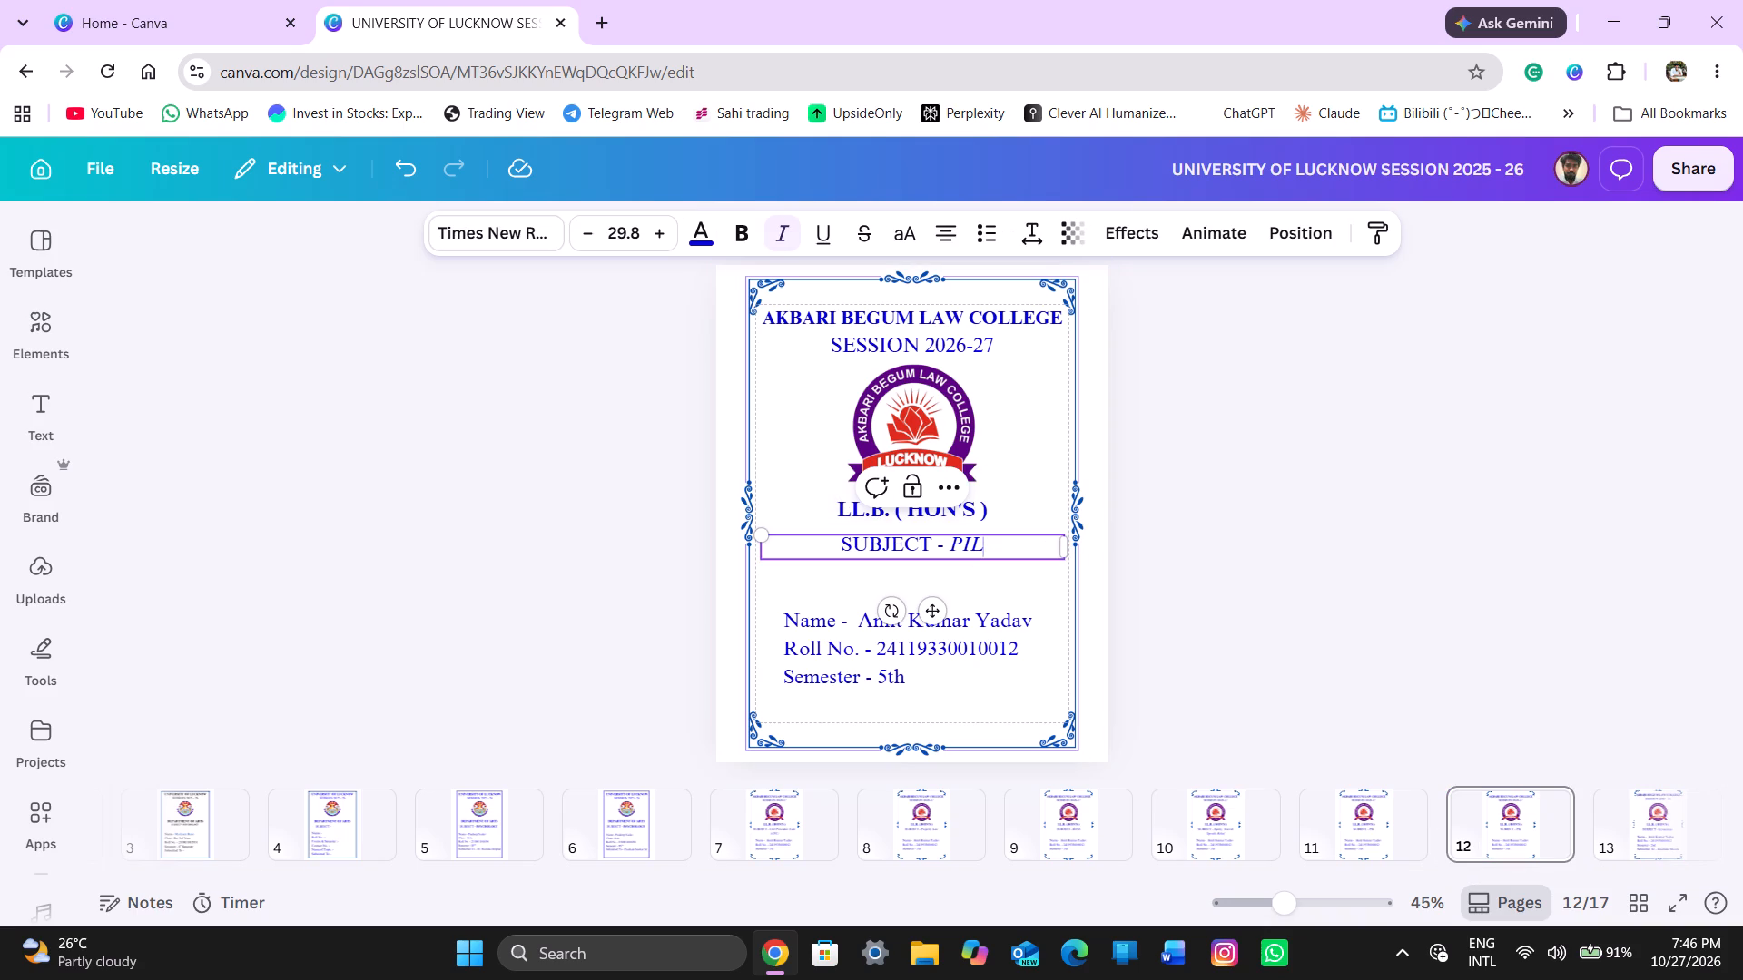
key(BackSpace)
key(BackSpace)
key(BackSpace)
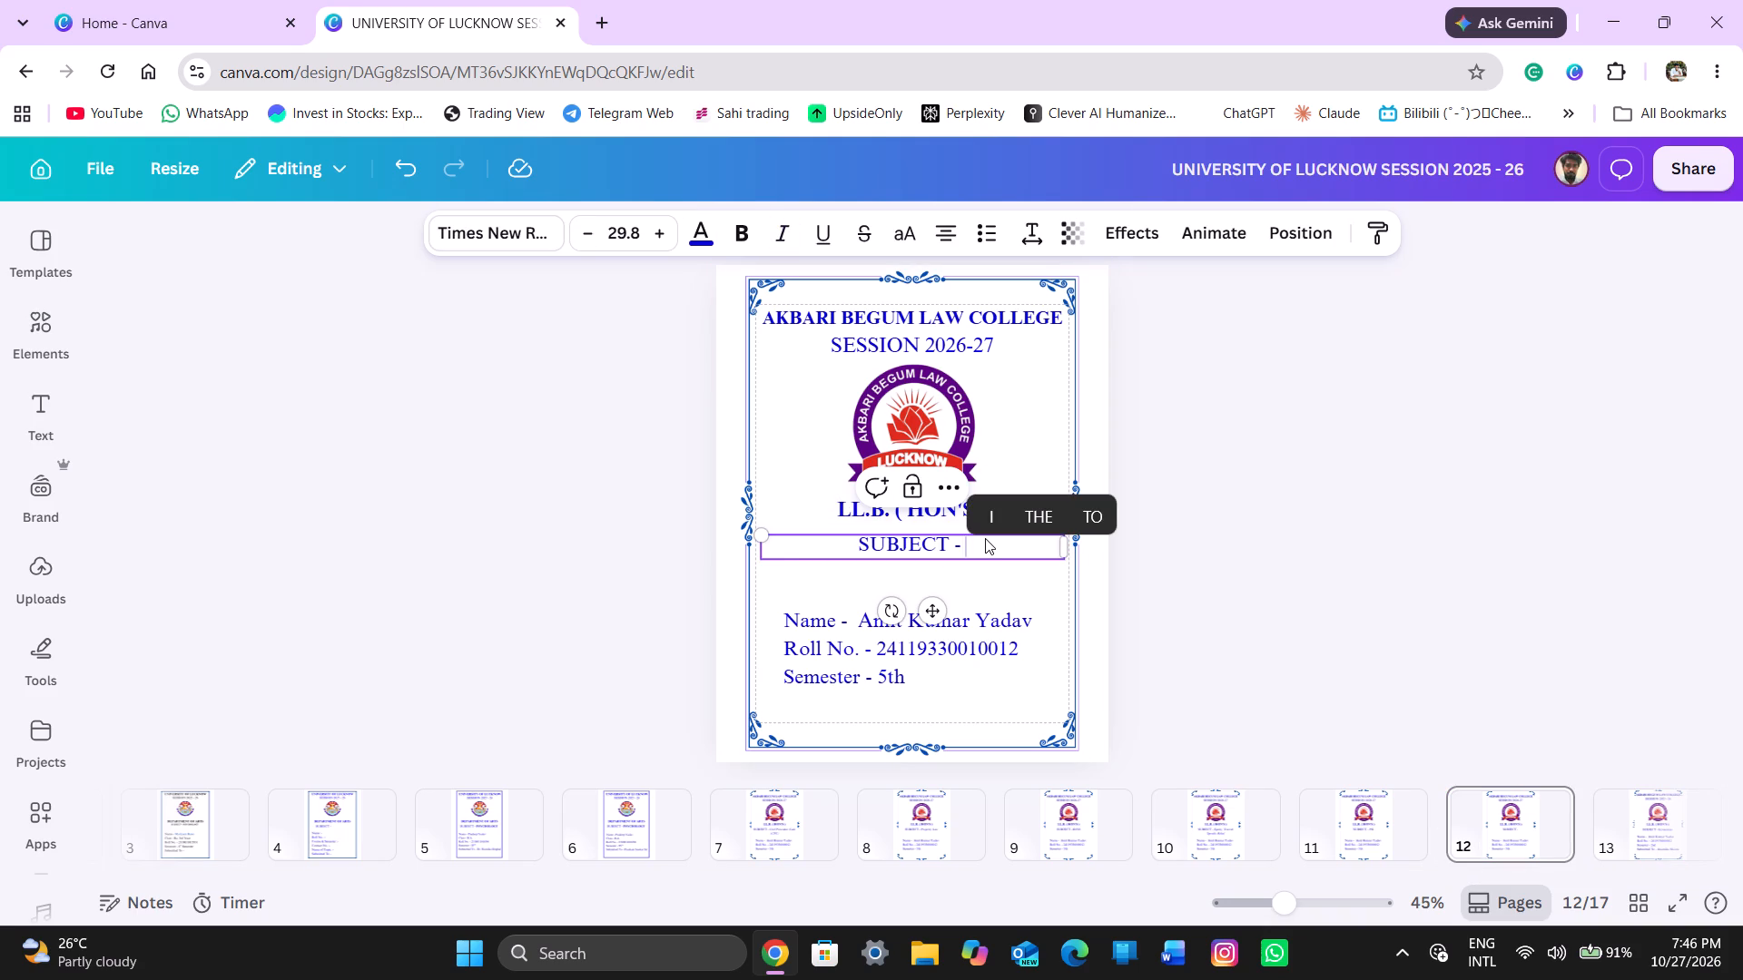
text(Labo)
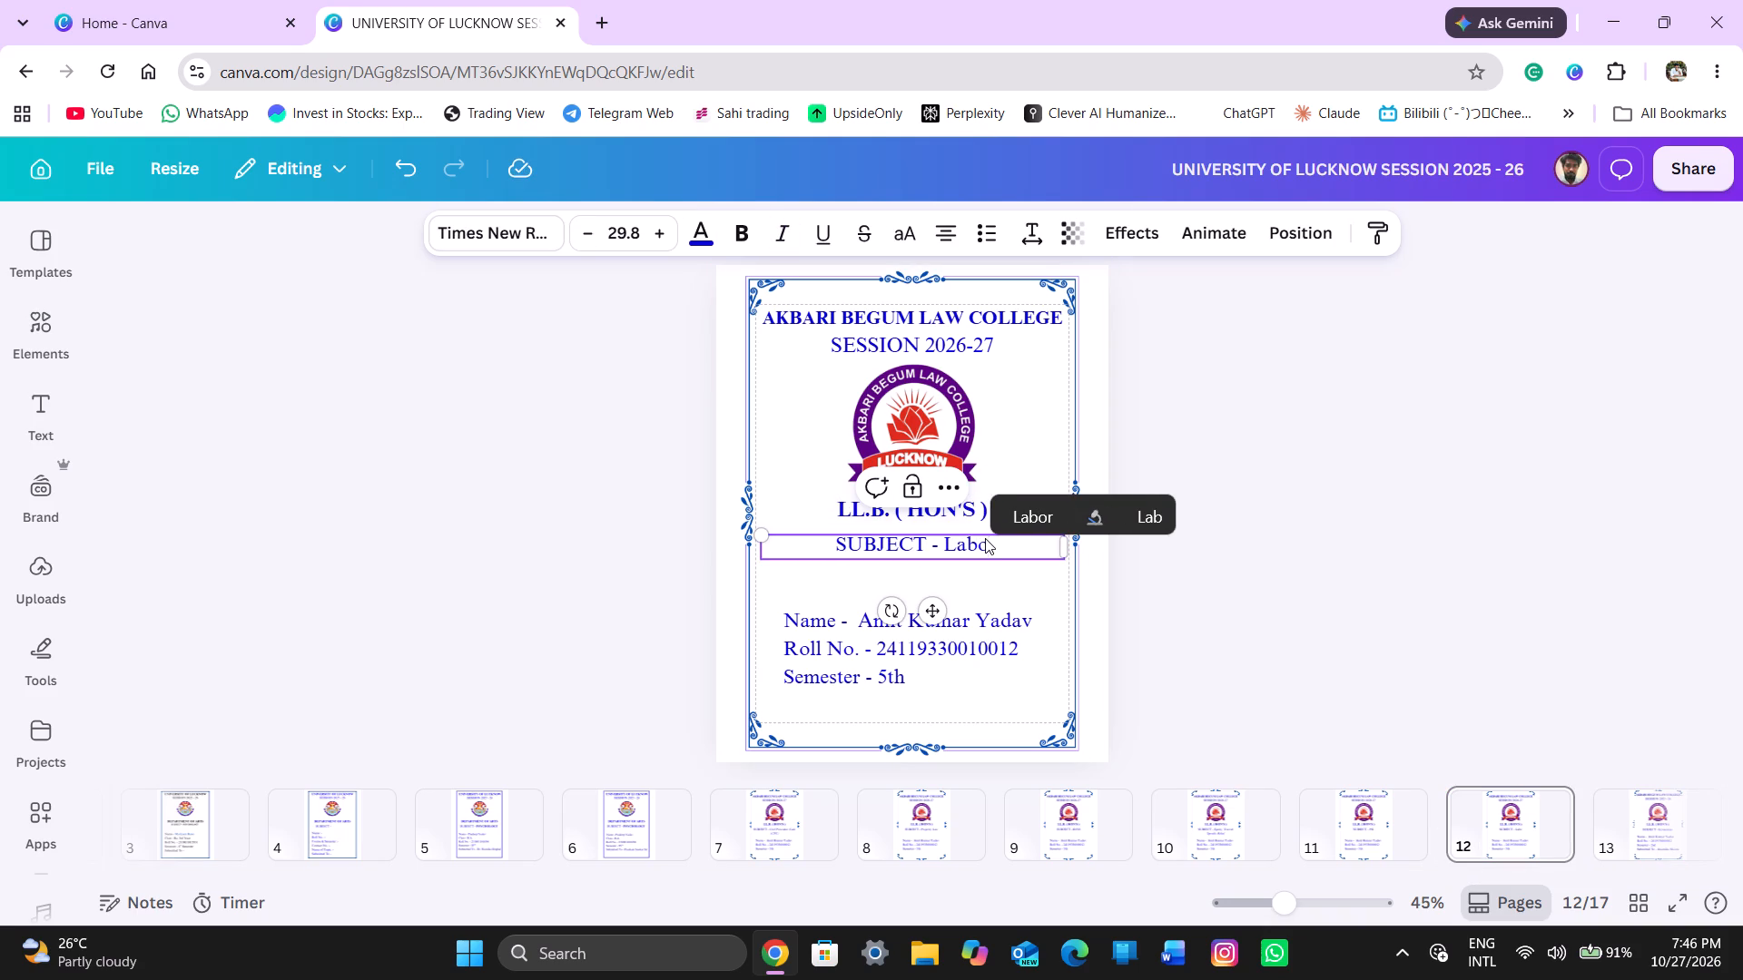
key(r)
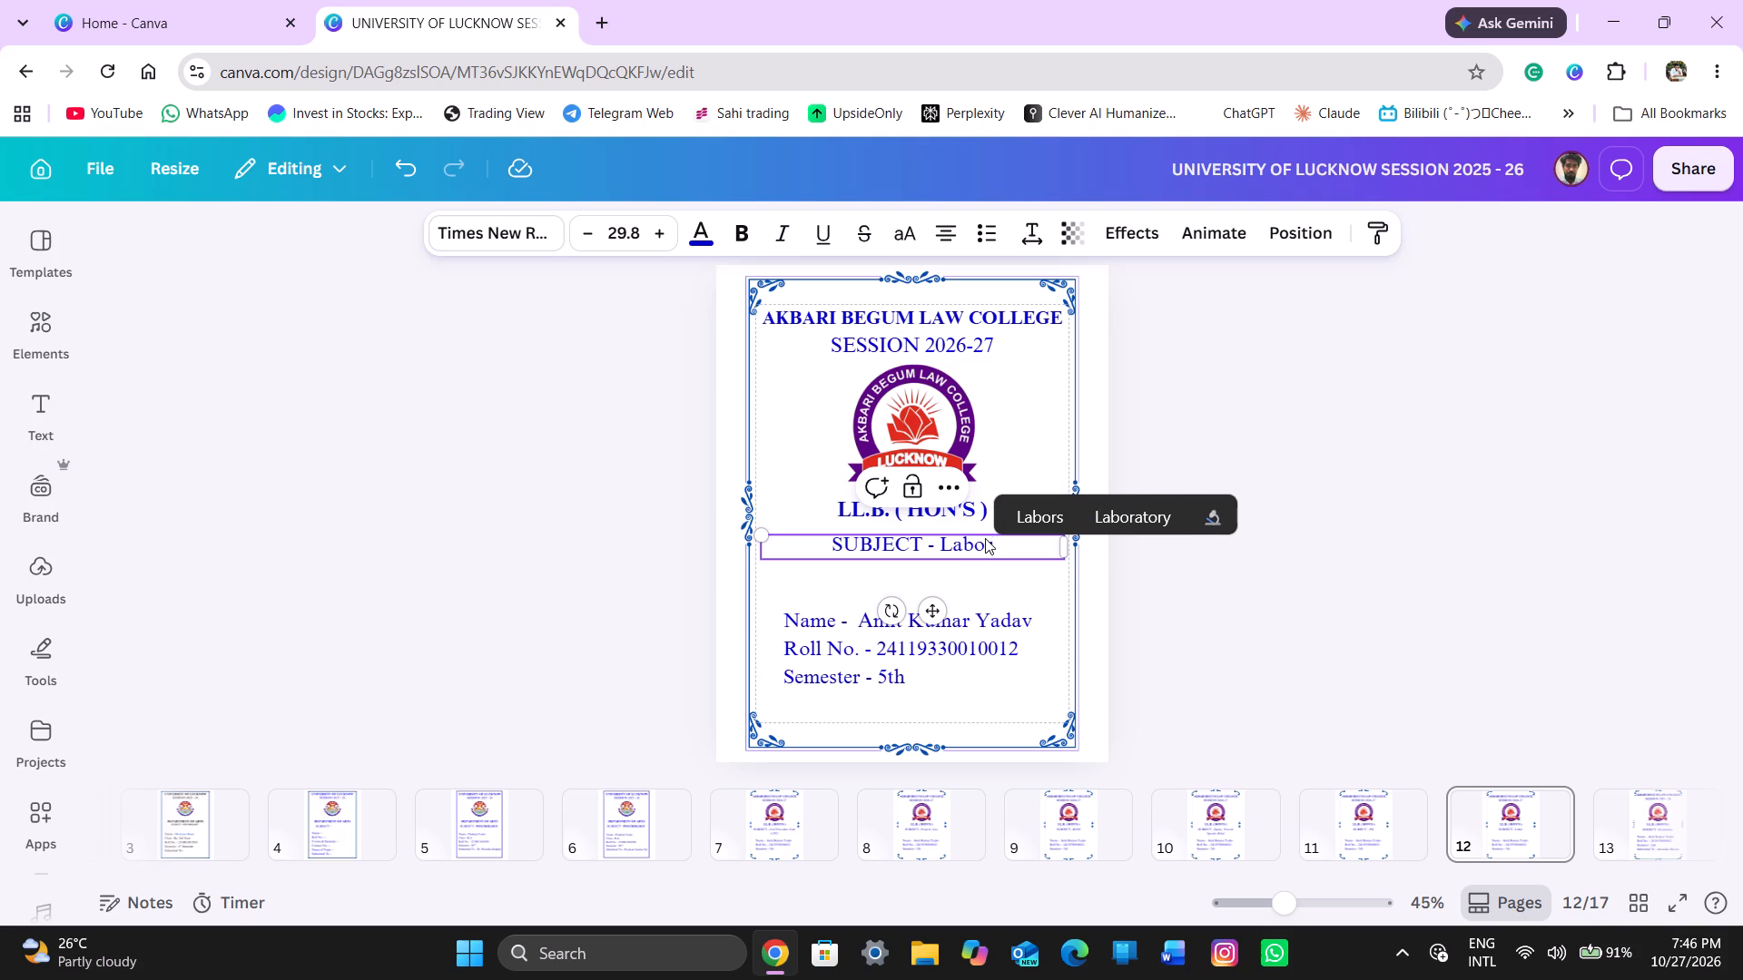
key(BackSpace)
text(ur Lae)
key(BackSpace)
key(w)
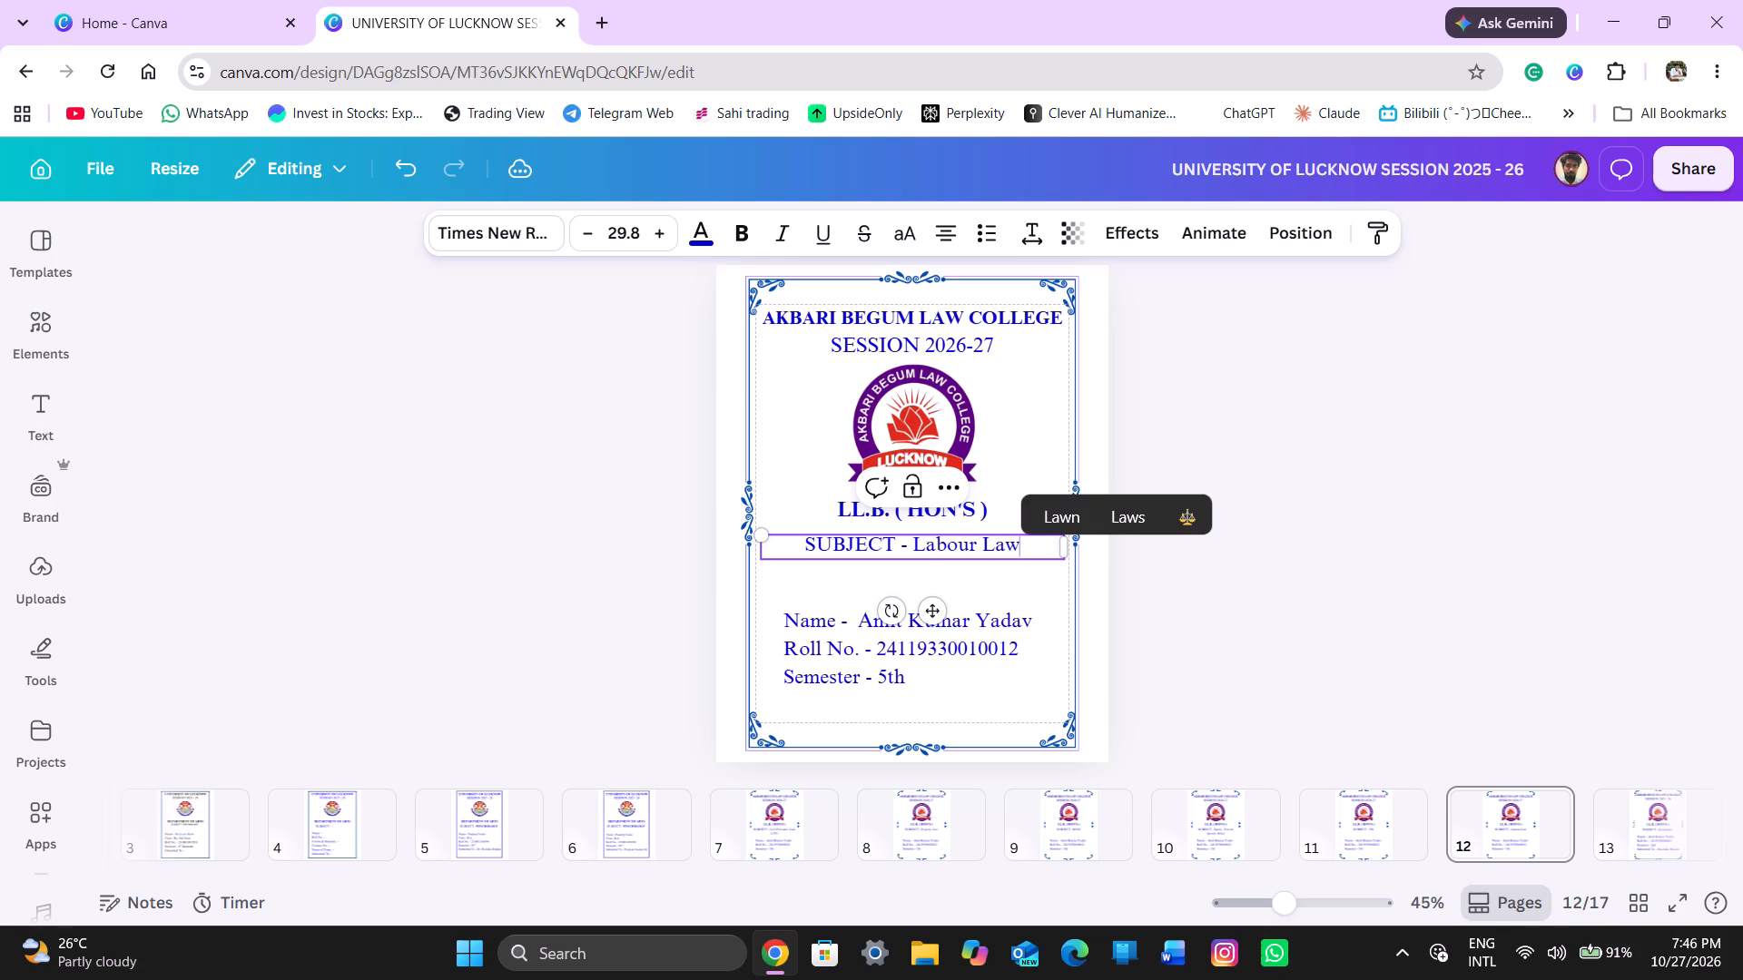
Italicise only the subject name "Labour Law" on the page 12 cover.
click(913, 545)
key(shift+Down)
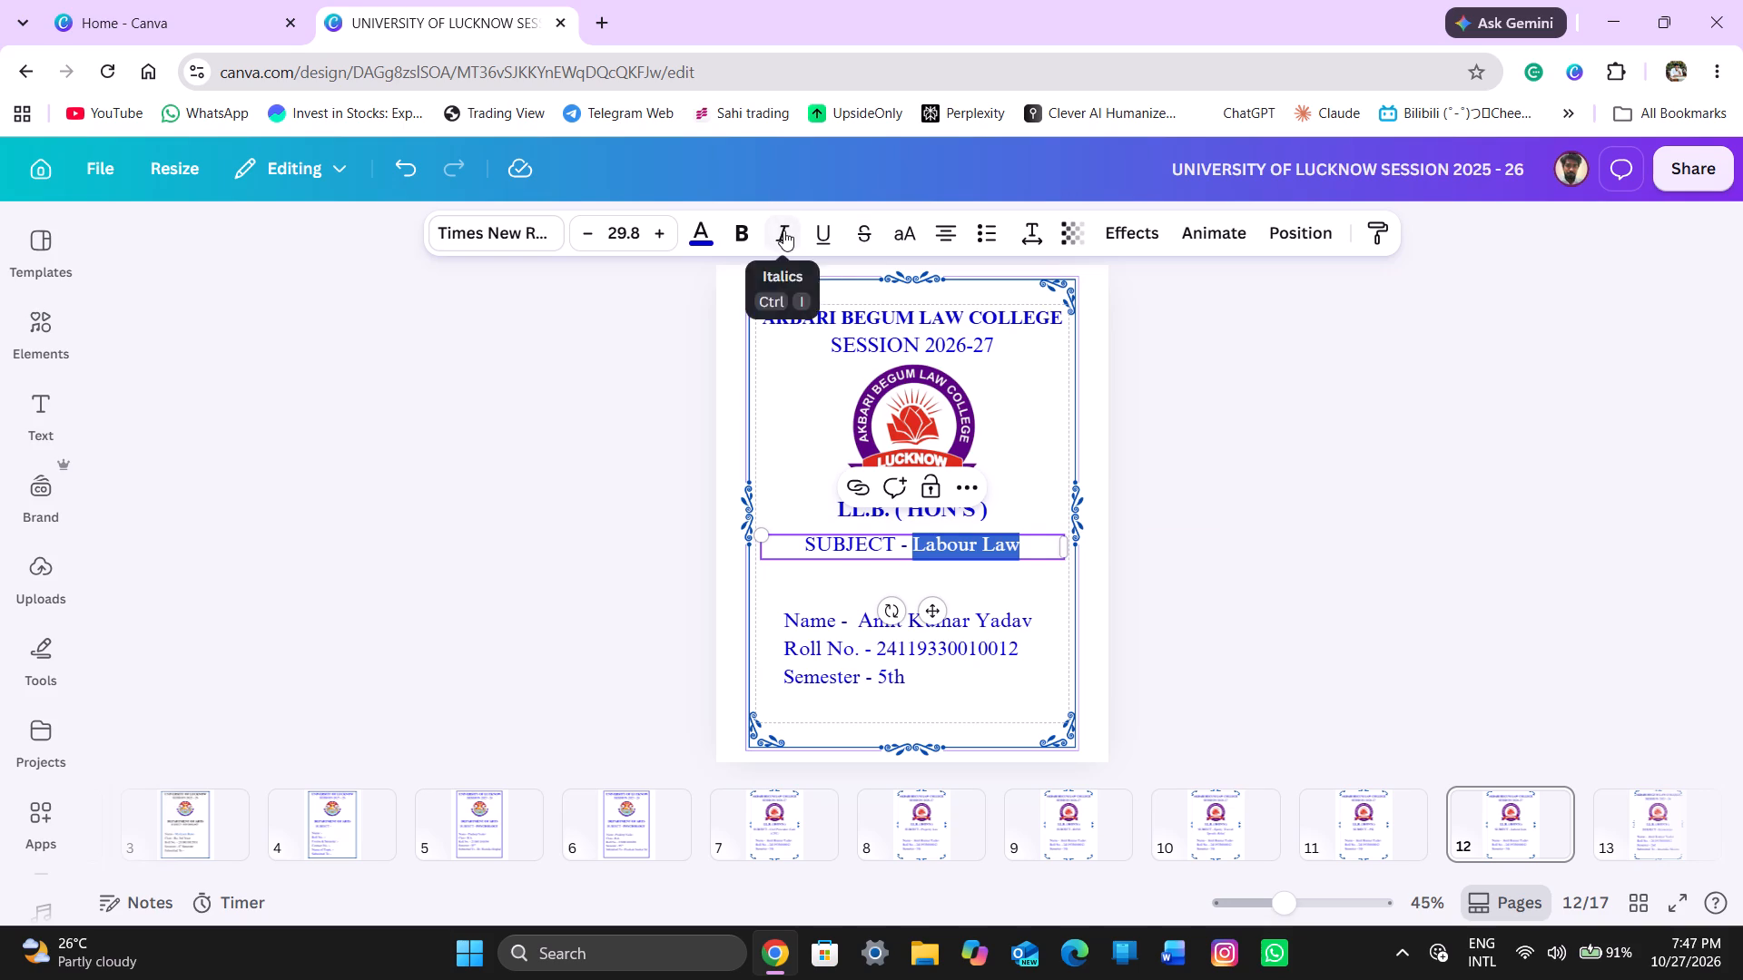
click(783, 230)
click(610, 454)
click(610, 454)
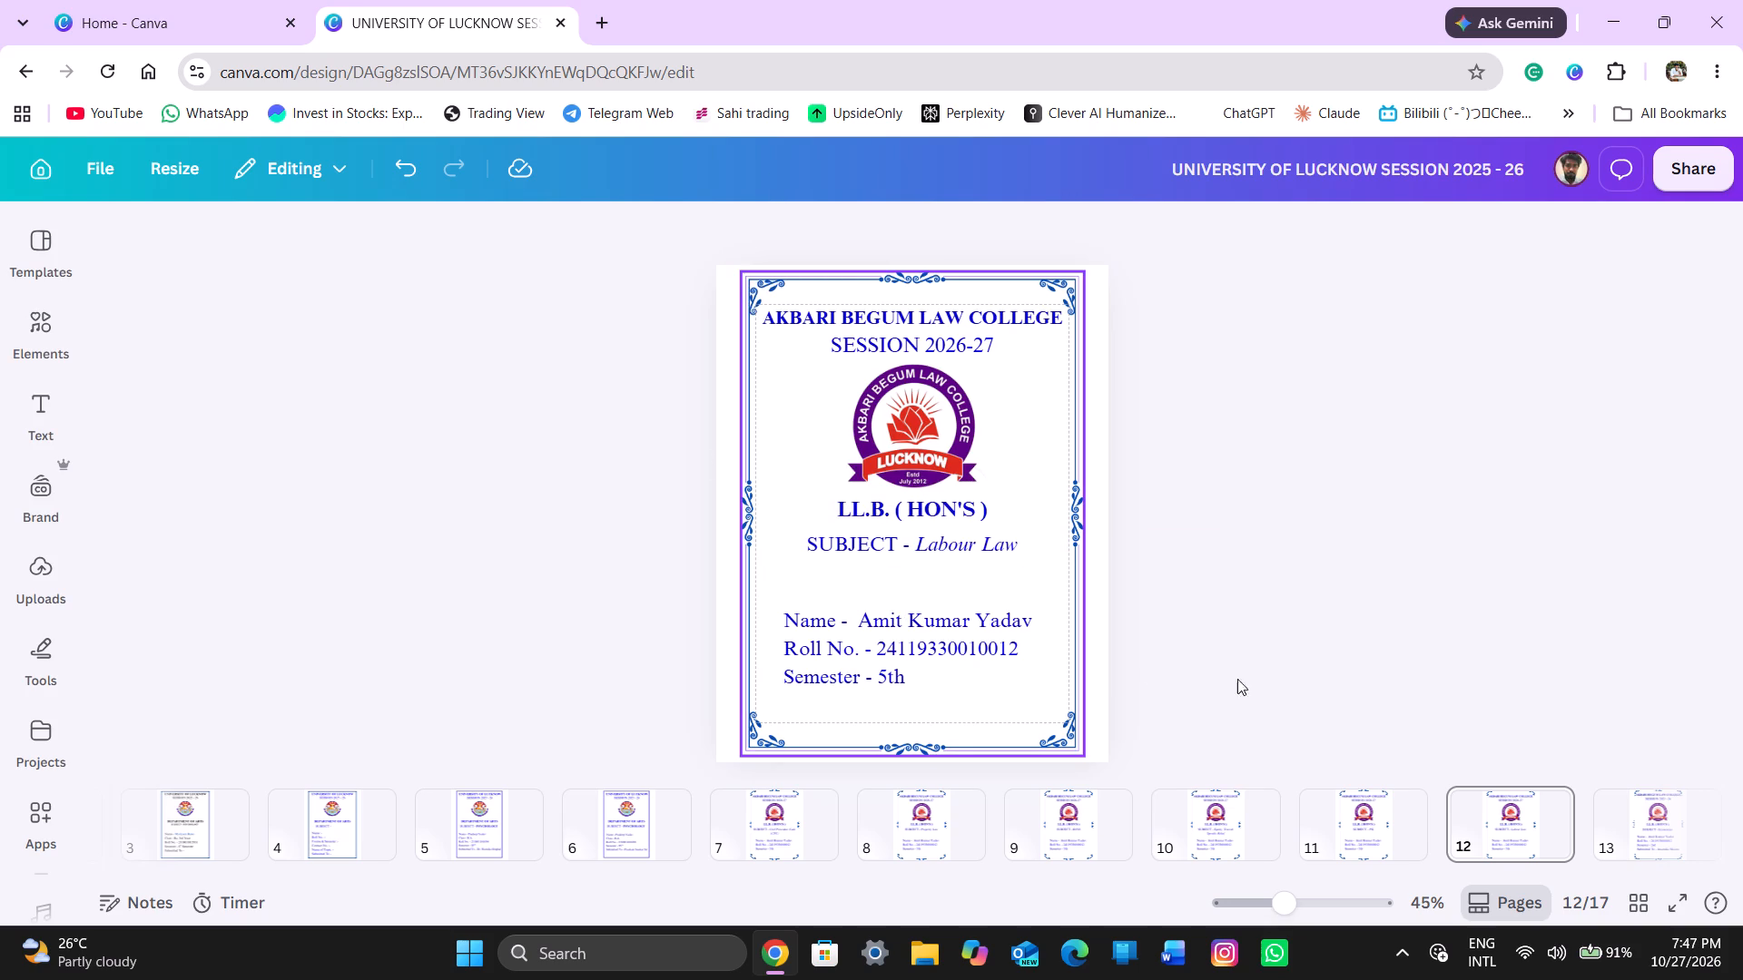
click(1437, 648)
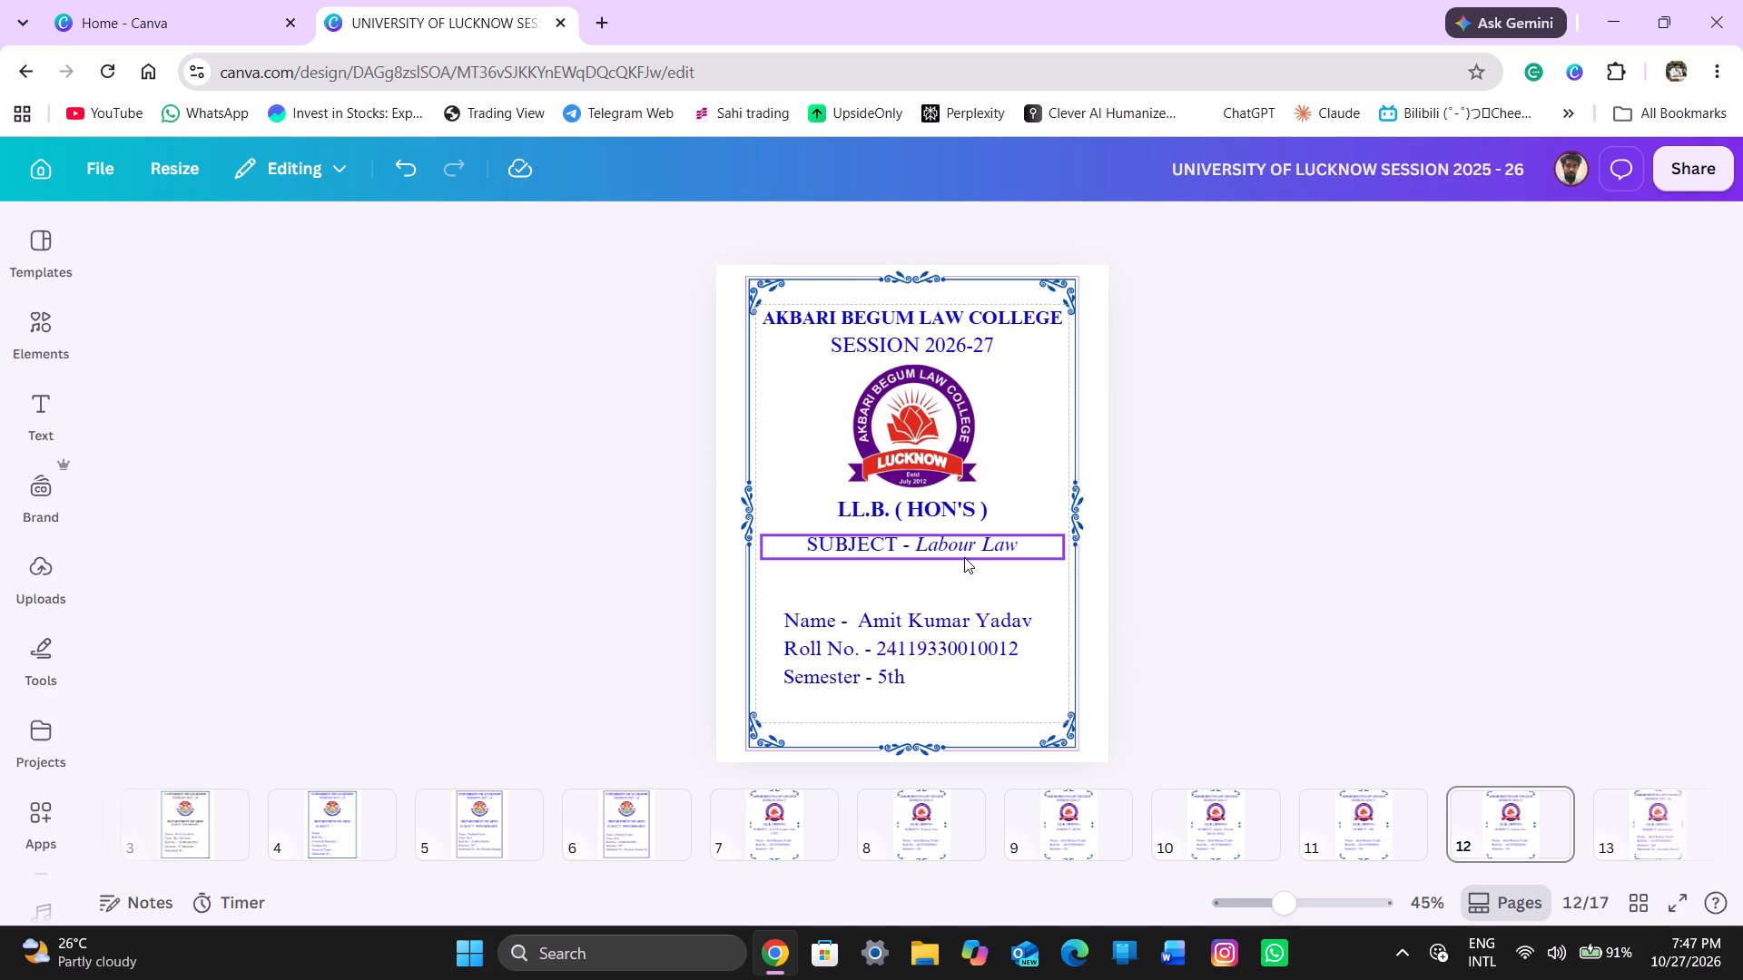
Nudge the "SUBJECT - Labour Law" line on the page 12 cover down by four small increments.
click(964, 557)
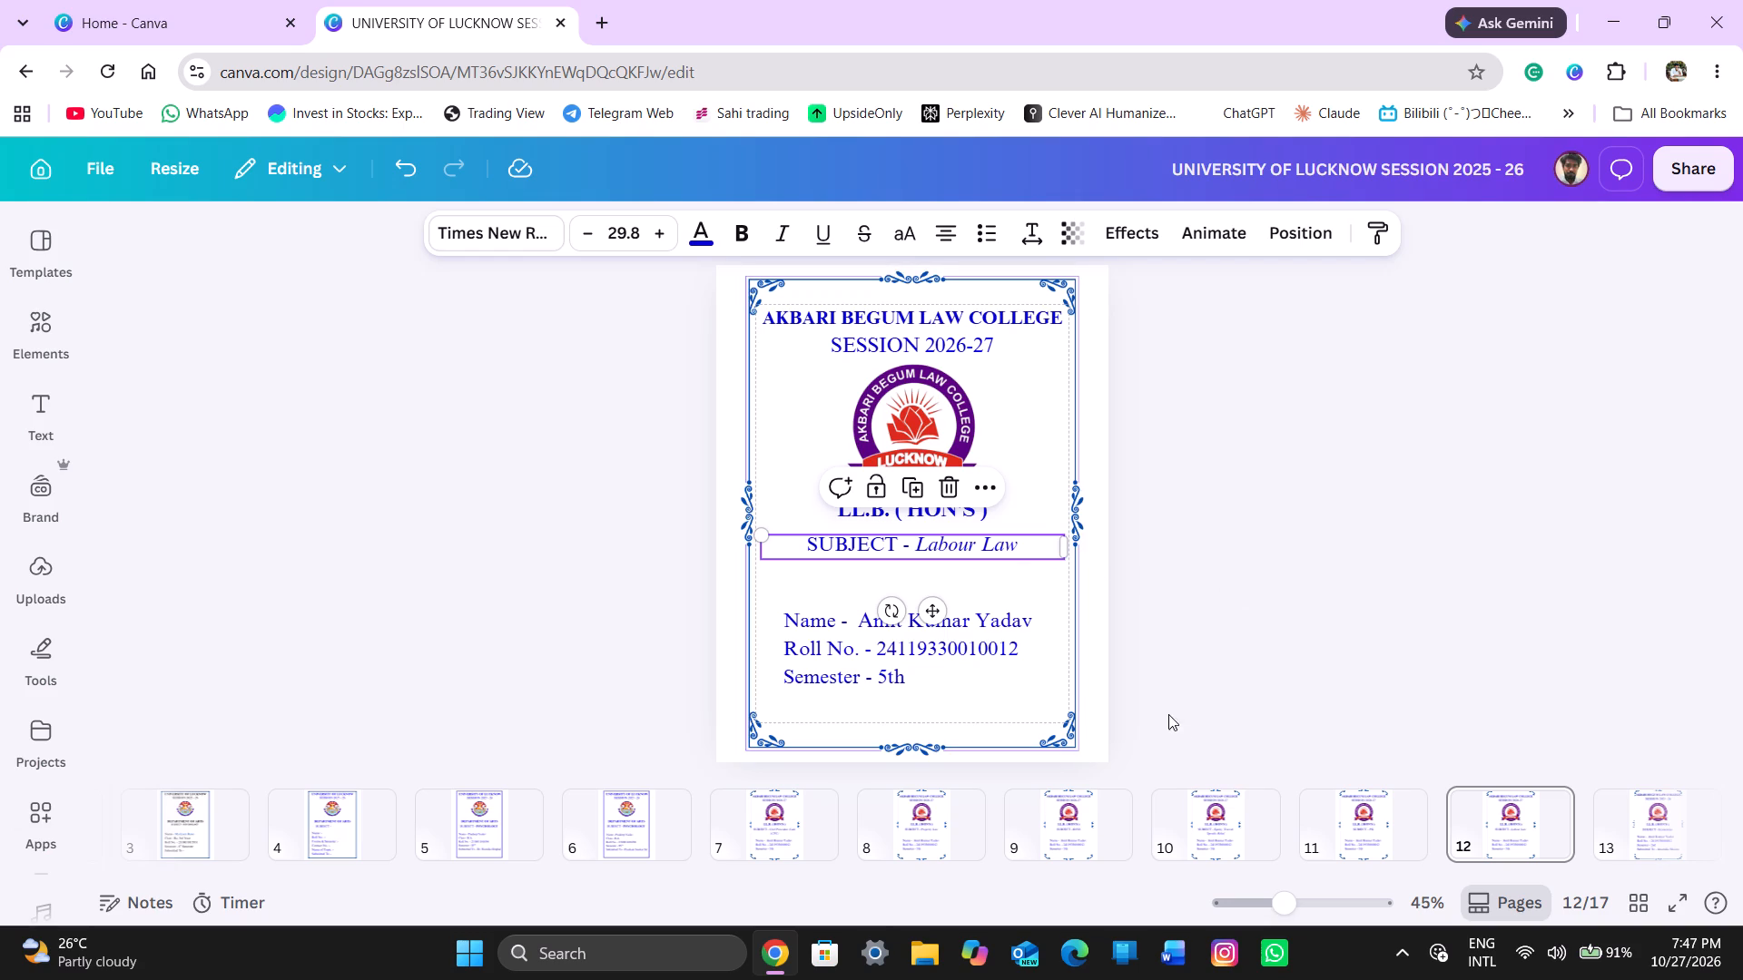
click(1265, 564)
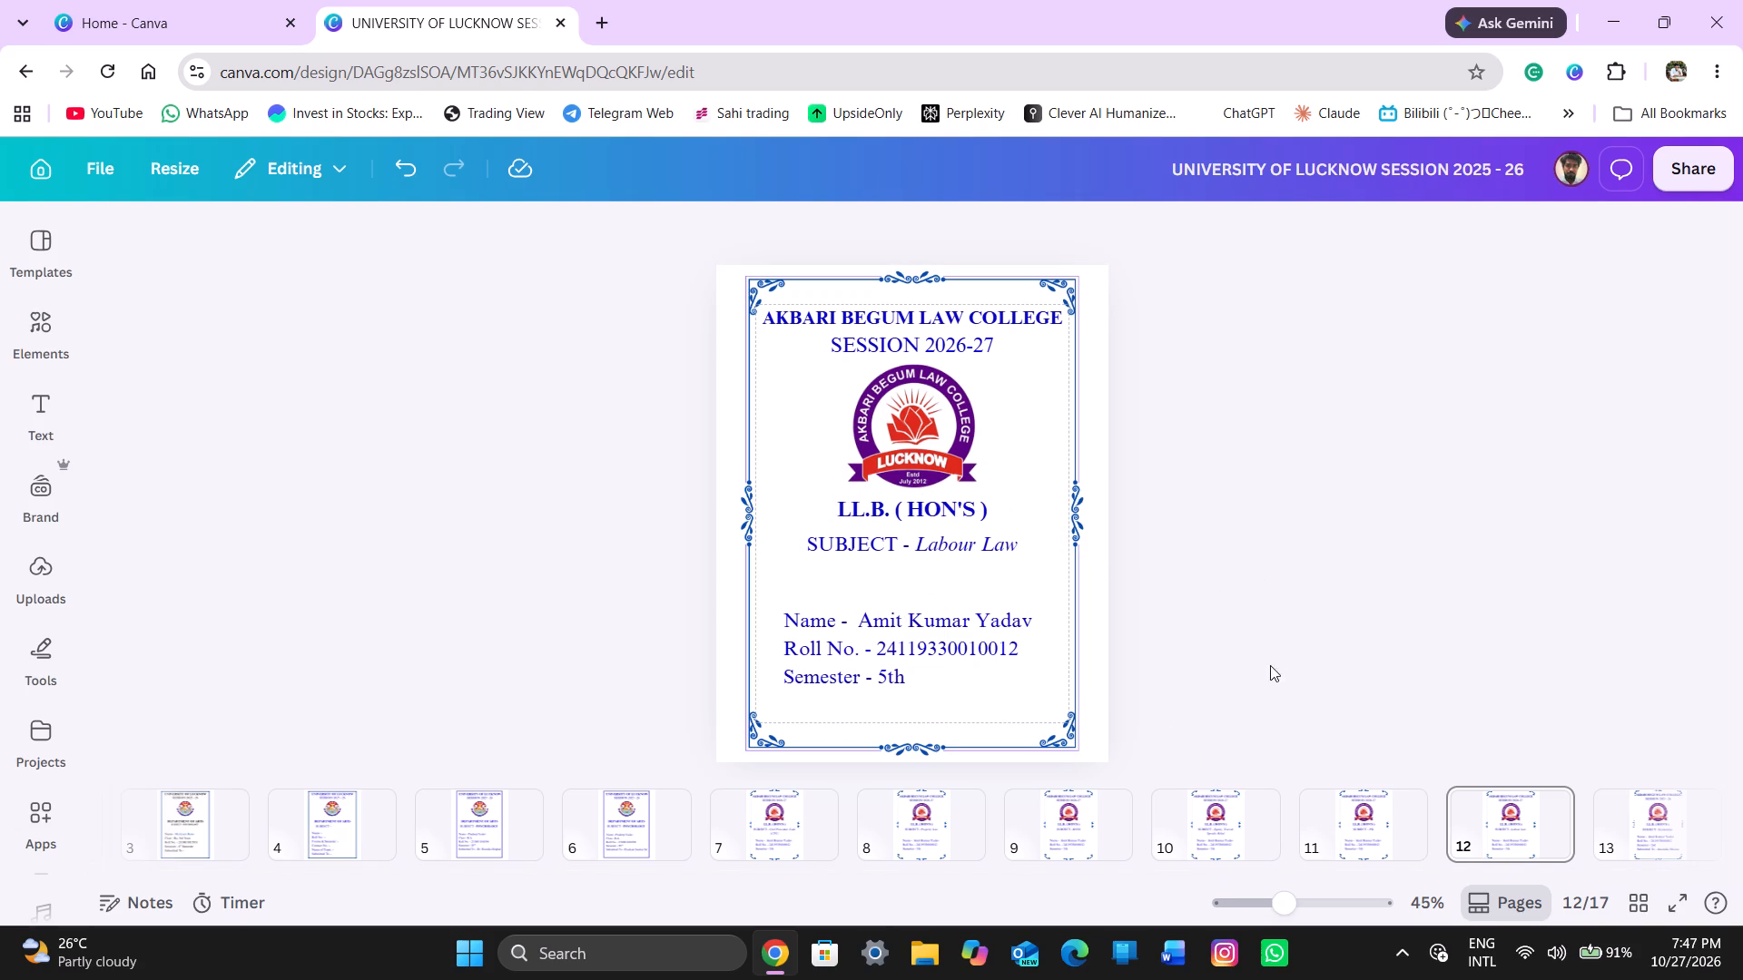
click(969, 534)
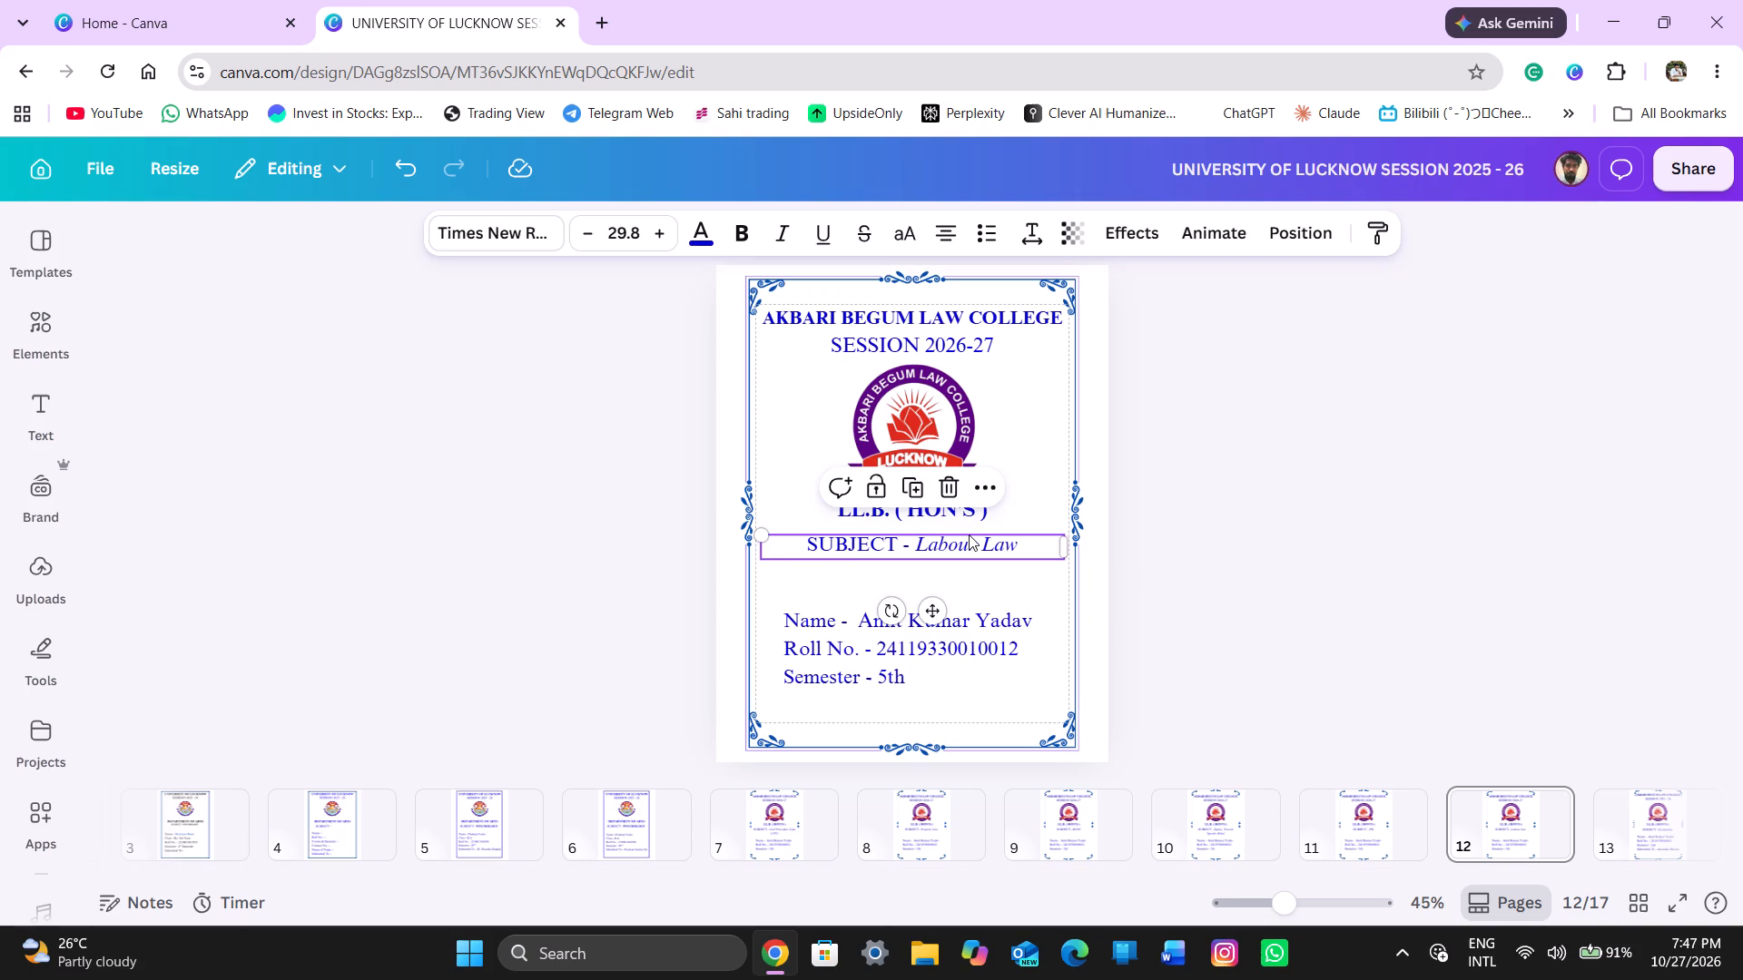
key(Down)
key(Down)
key(Down)
key(Down)
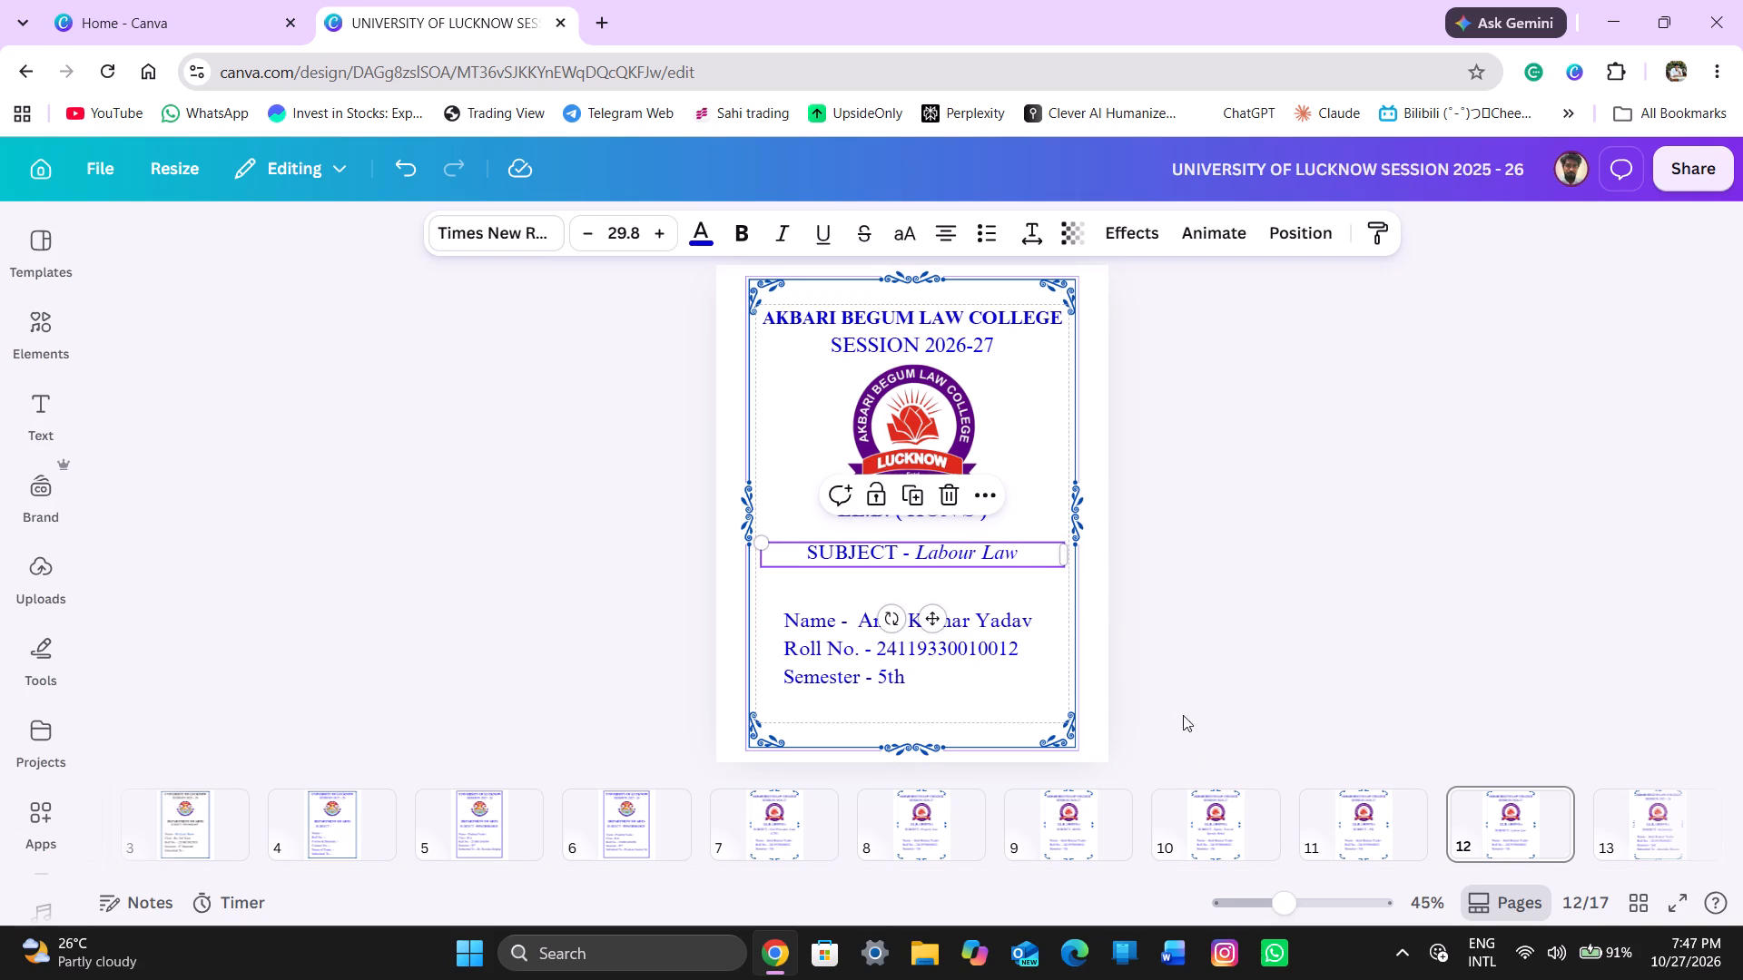
Nudge the "SUBJECT - PIL" line on the page 11 cover down by four small increments.
click(1363, 827)
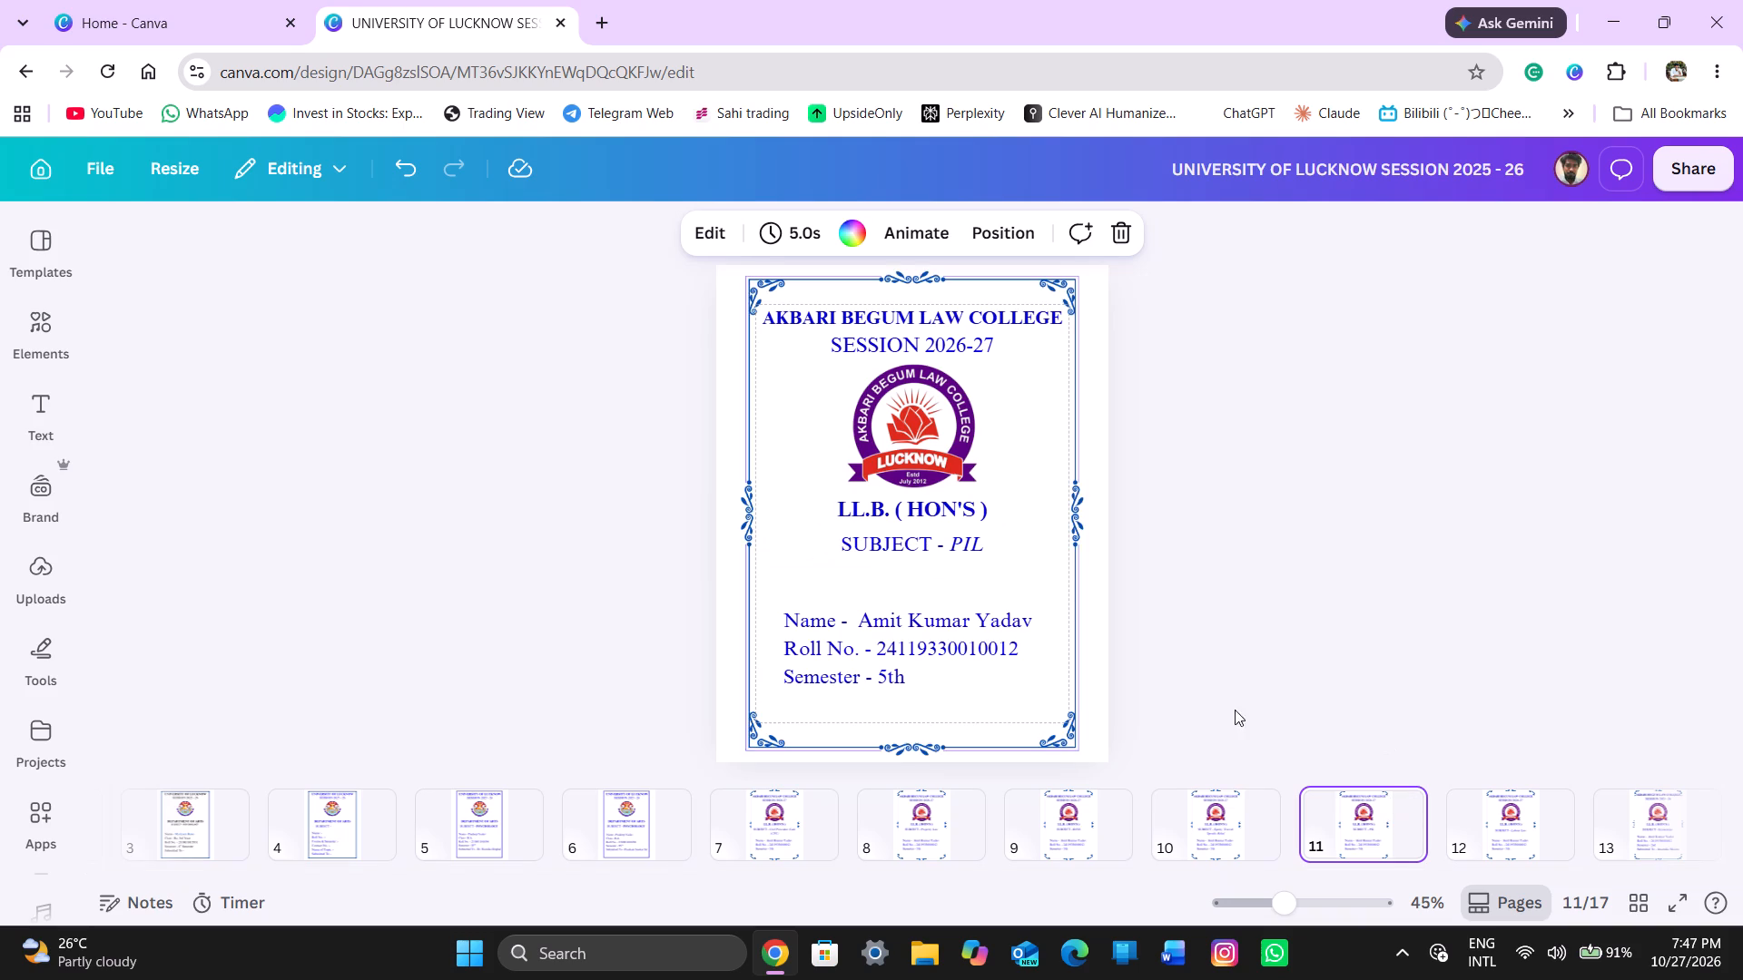
click(963, 554)
key(Down)
key(Down)
key(Down)
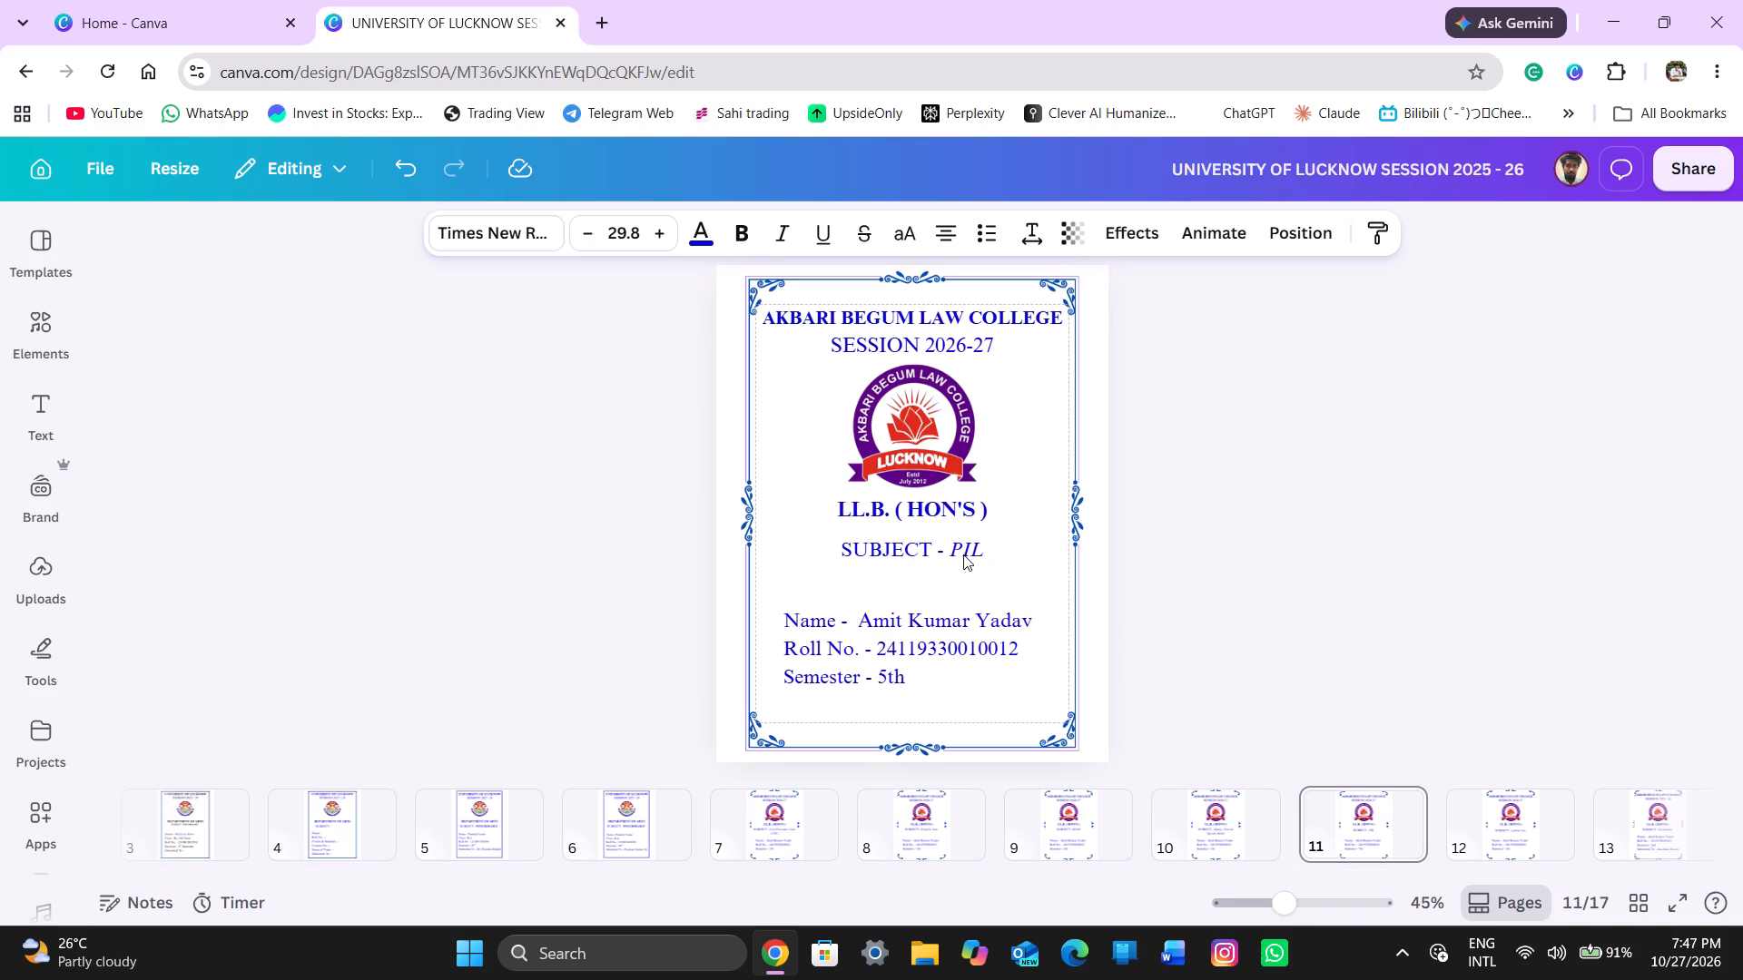
key(Down)
Nudge the two-line subject text "Equity, Trust & Specific Relief" on the page 10 cover slightly down.
click(1208, 817)
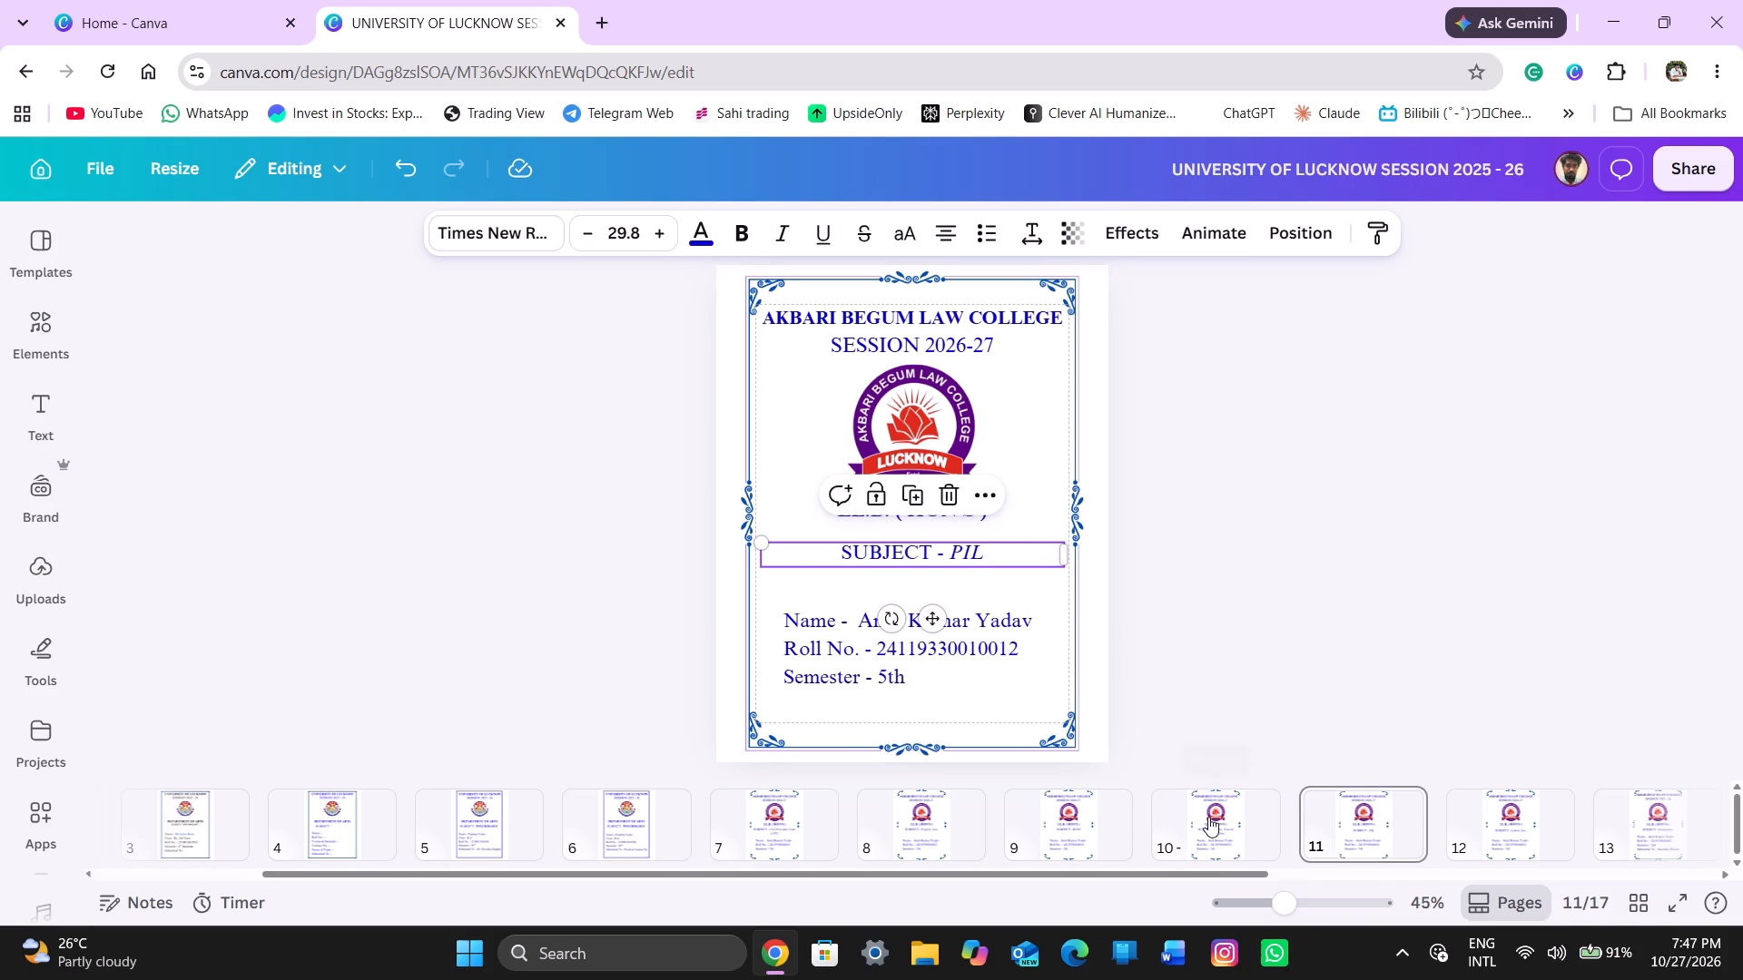
key(Down)
key(Down)
key(Down)
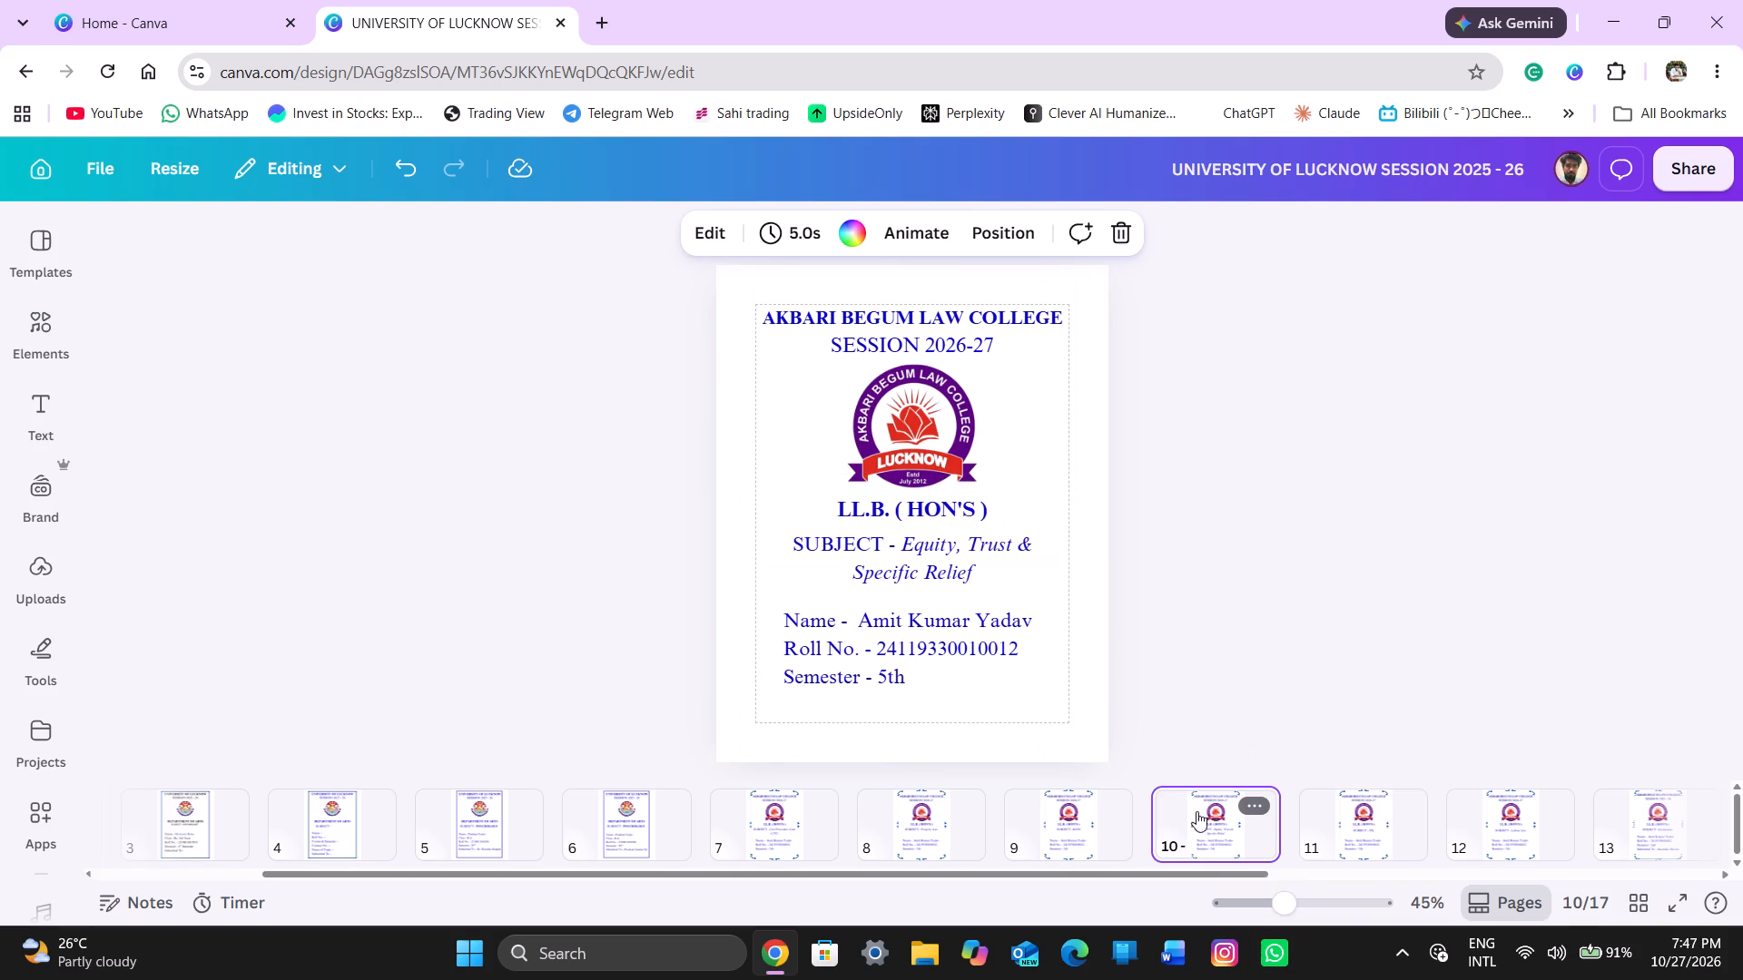
click(953, 583)
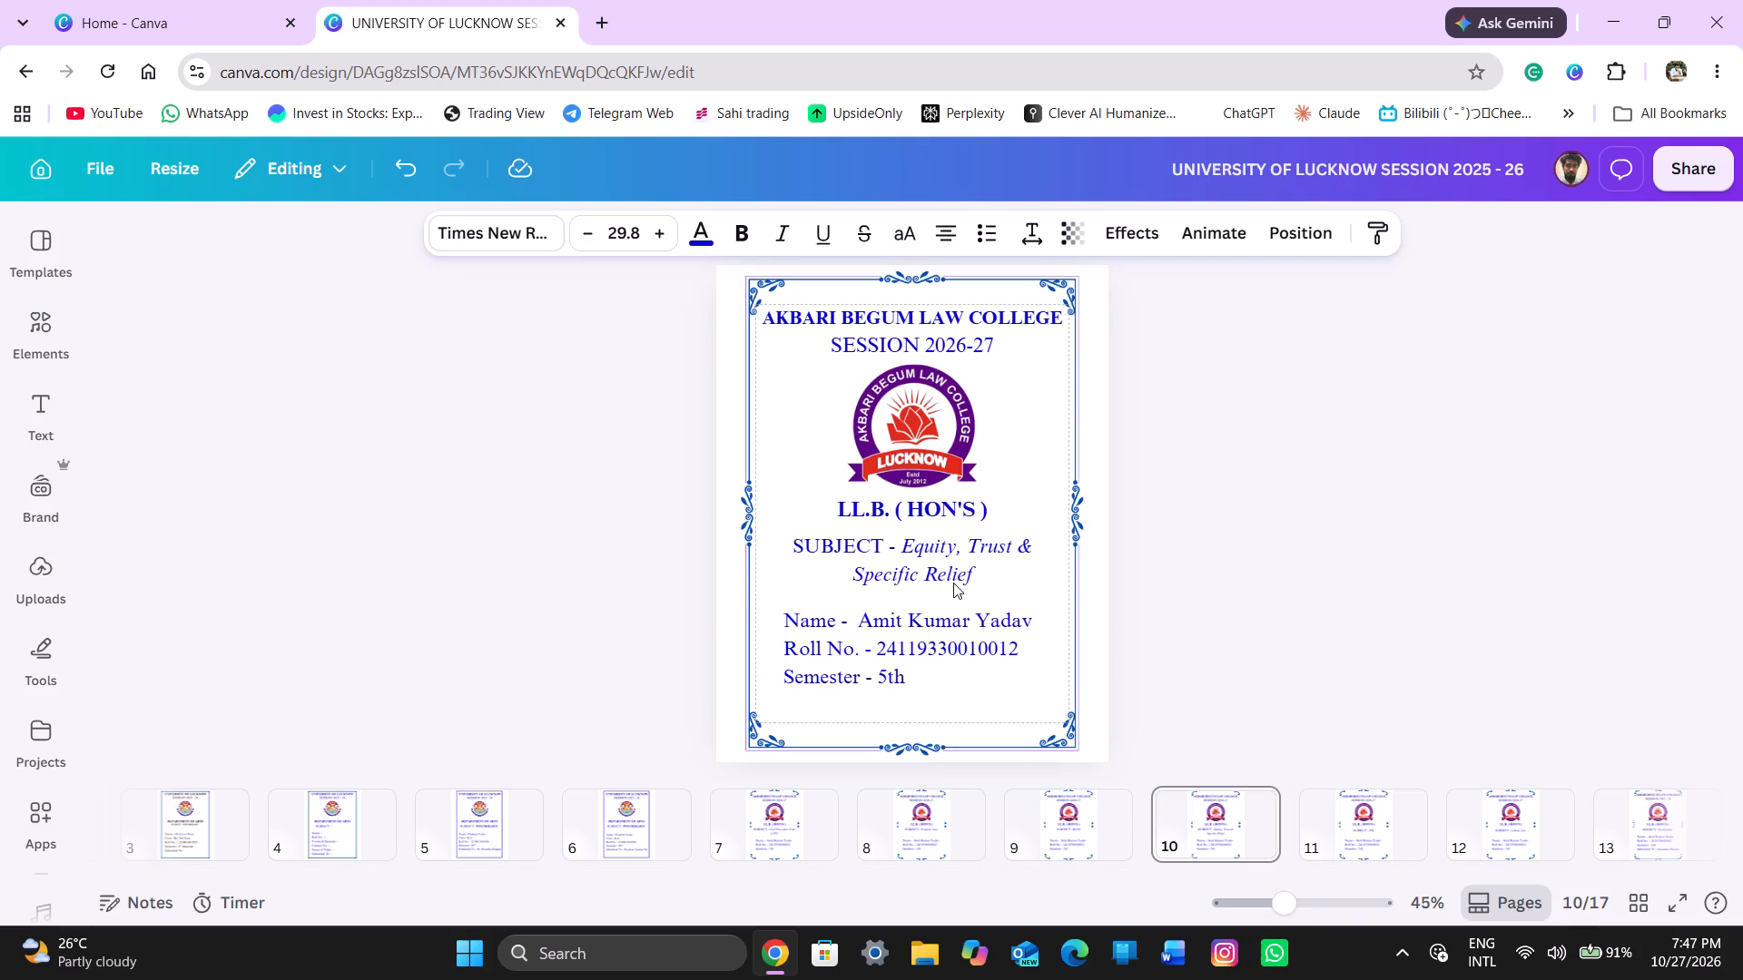
key(Down)
Nudge the name, roll number and semester block on the page 10 cover slightly down.
click(924, 635)
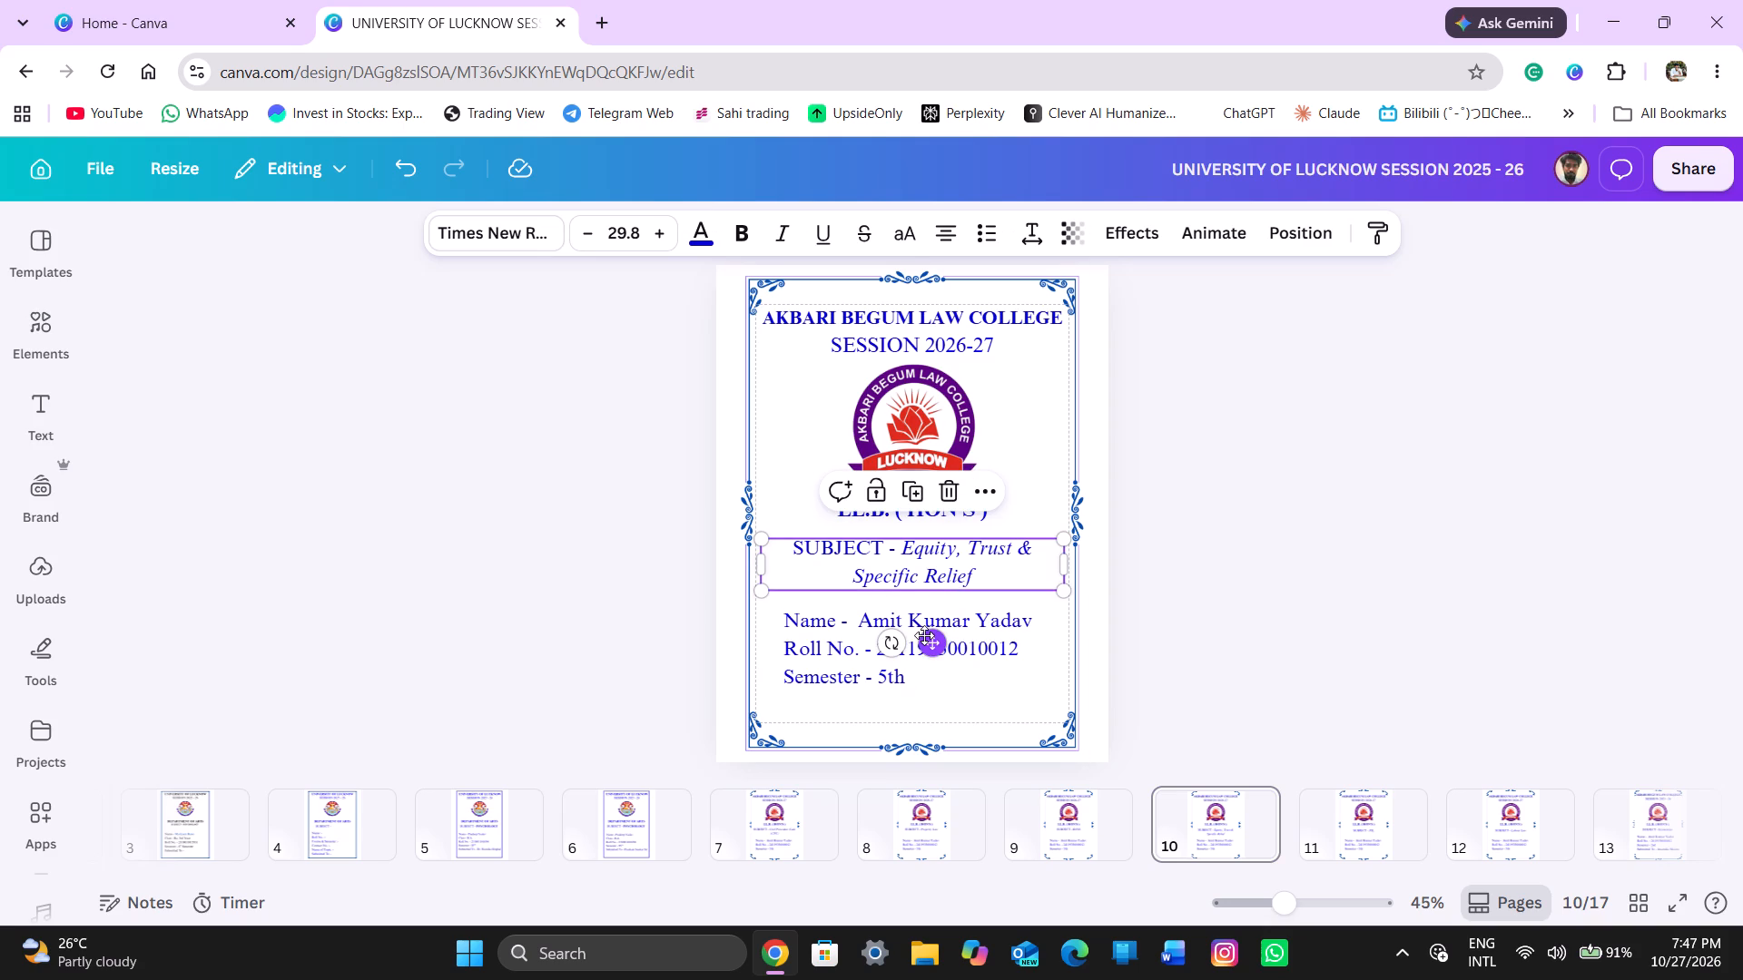
click(893, 628)
key(Down)
key(Down)
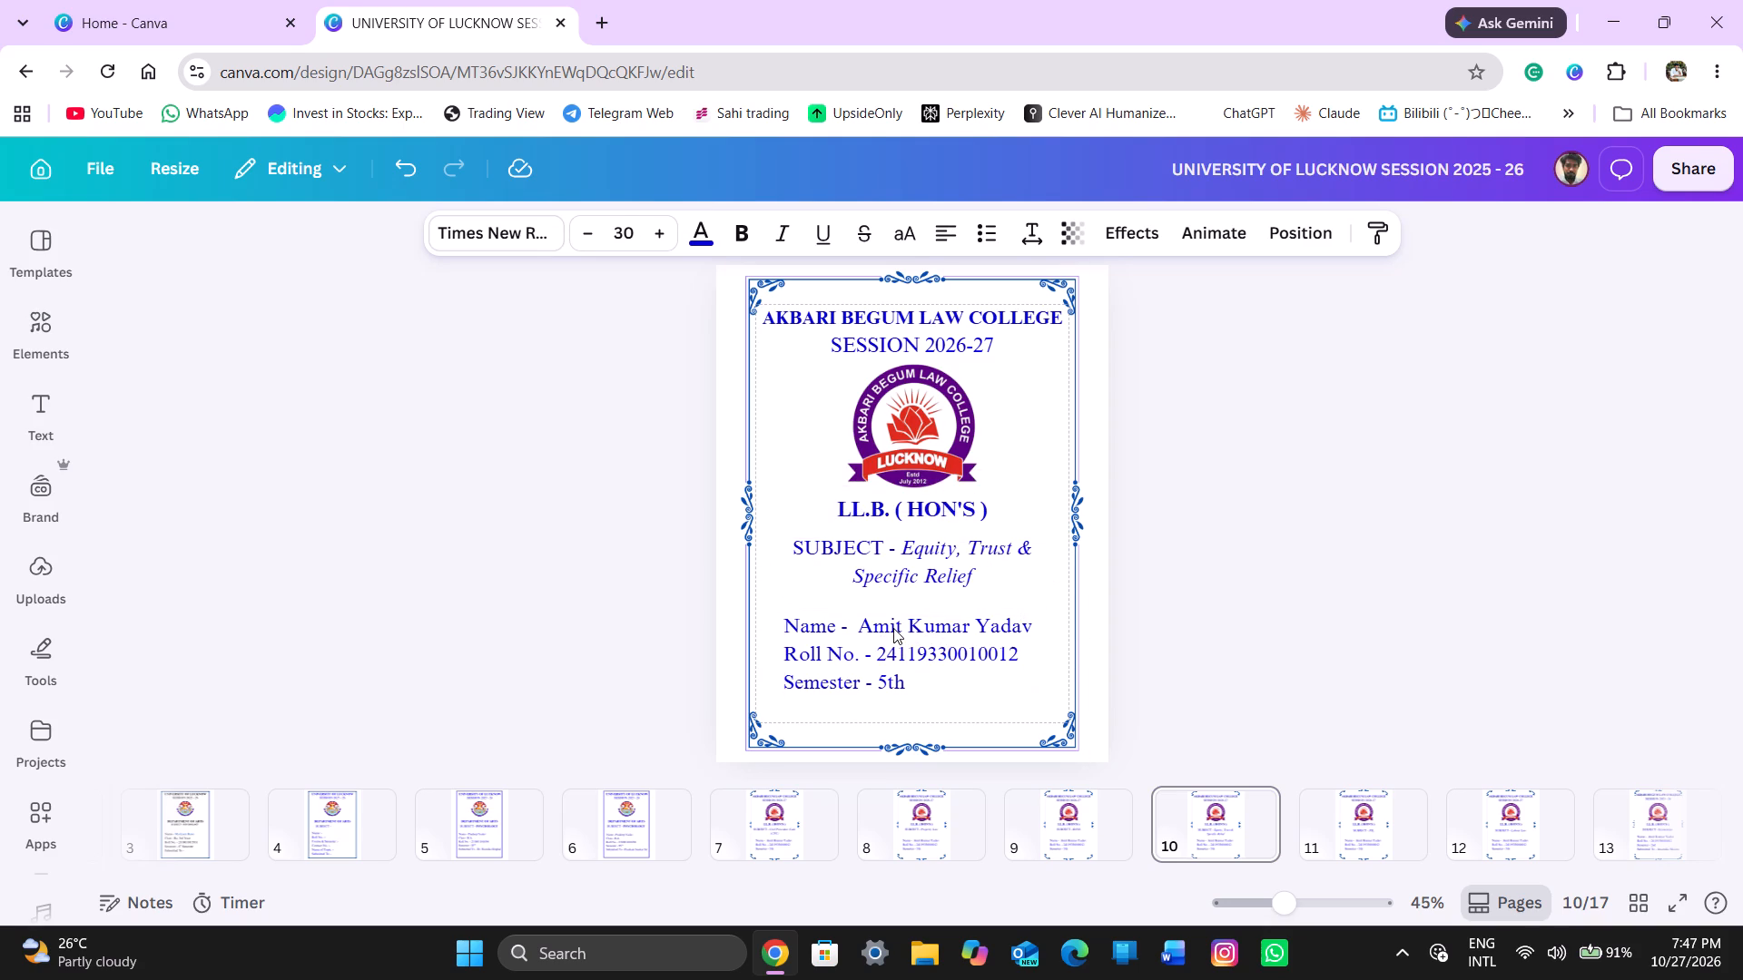
Bring up the BNSS cover on page 9.
click(1026, 800)
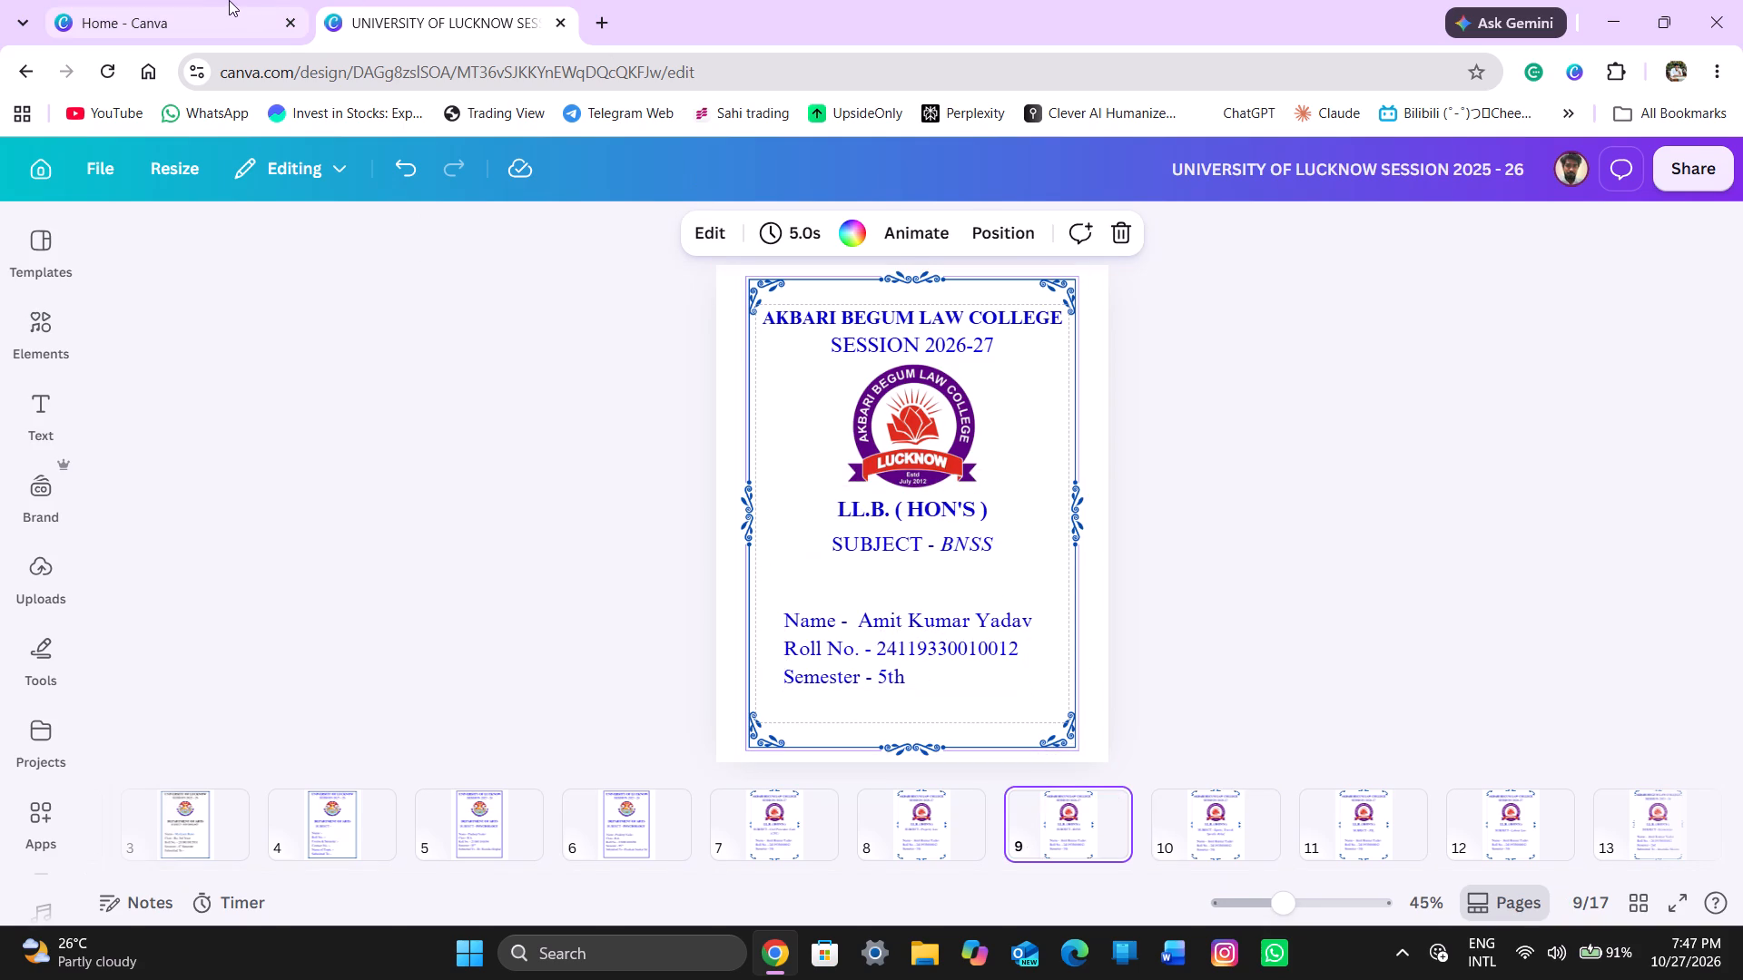
Leave the design and open a new browser tab.
click(228, 1)
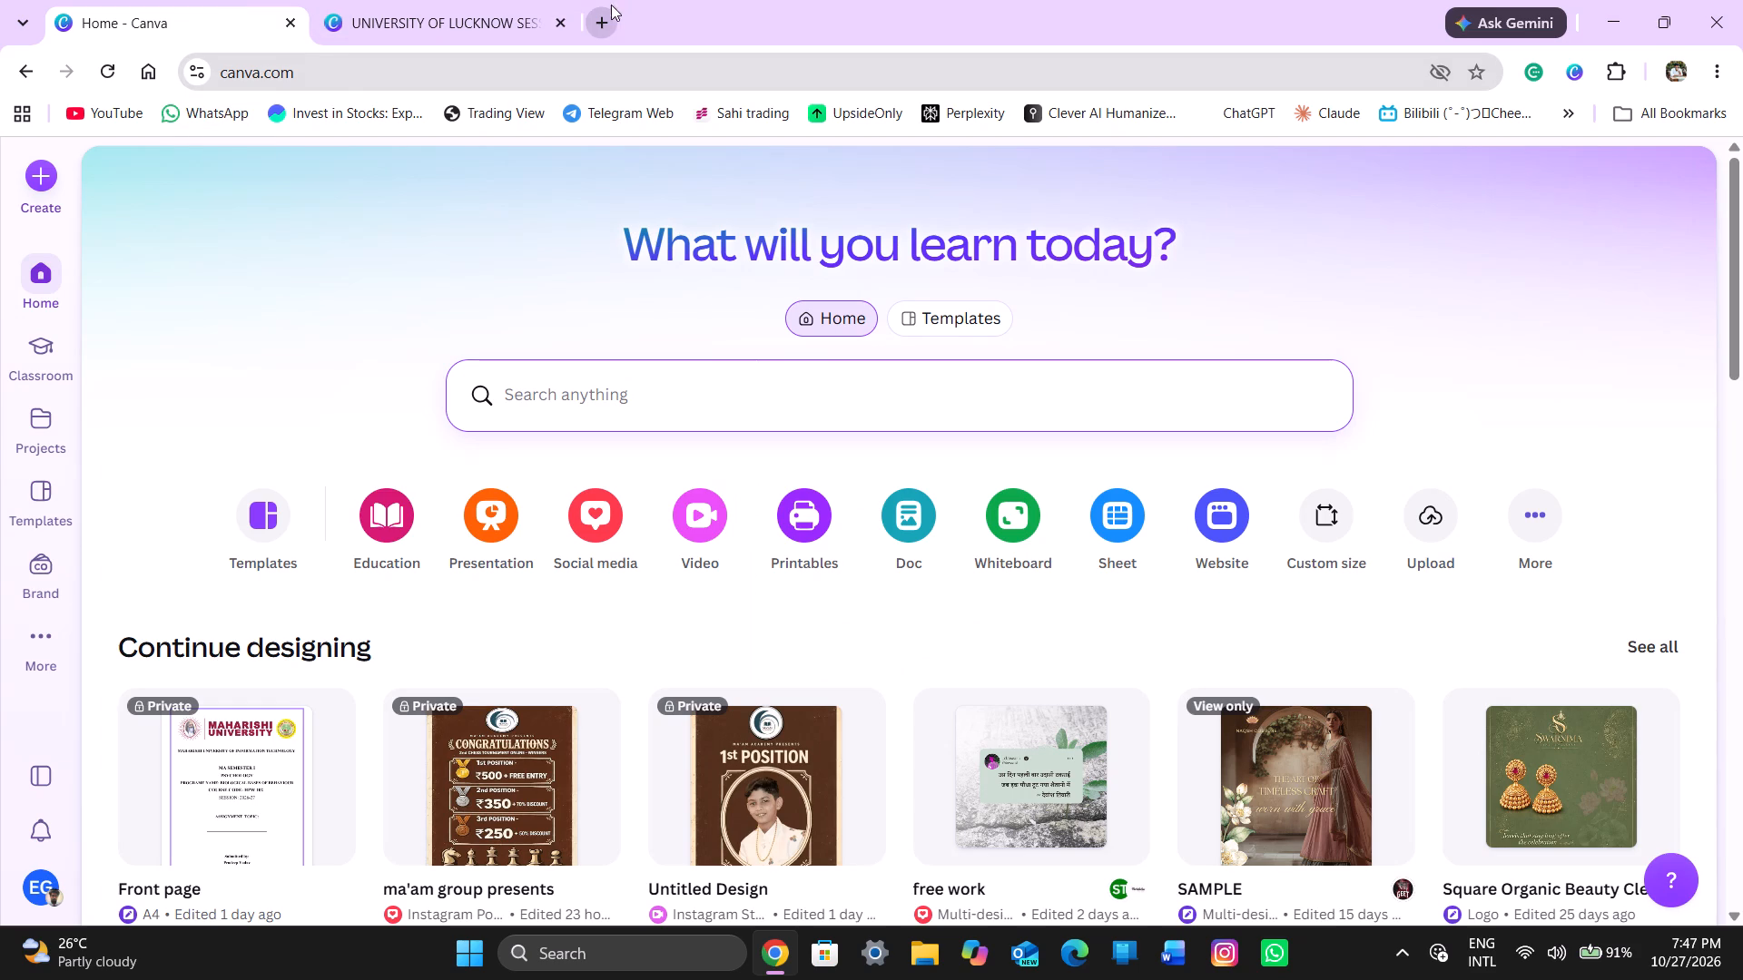
click(604, 15)
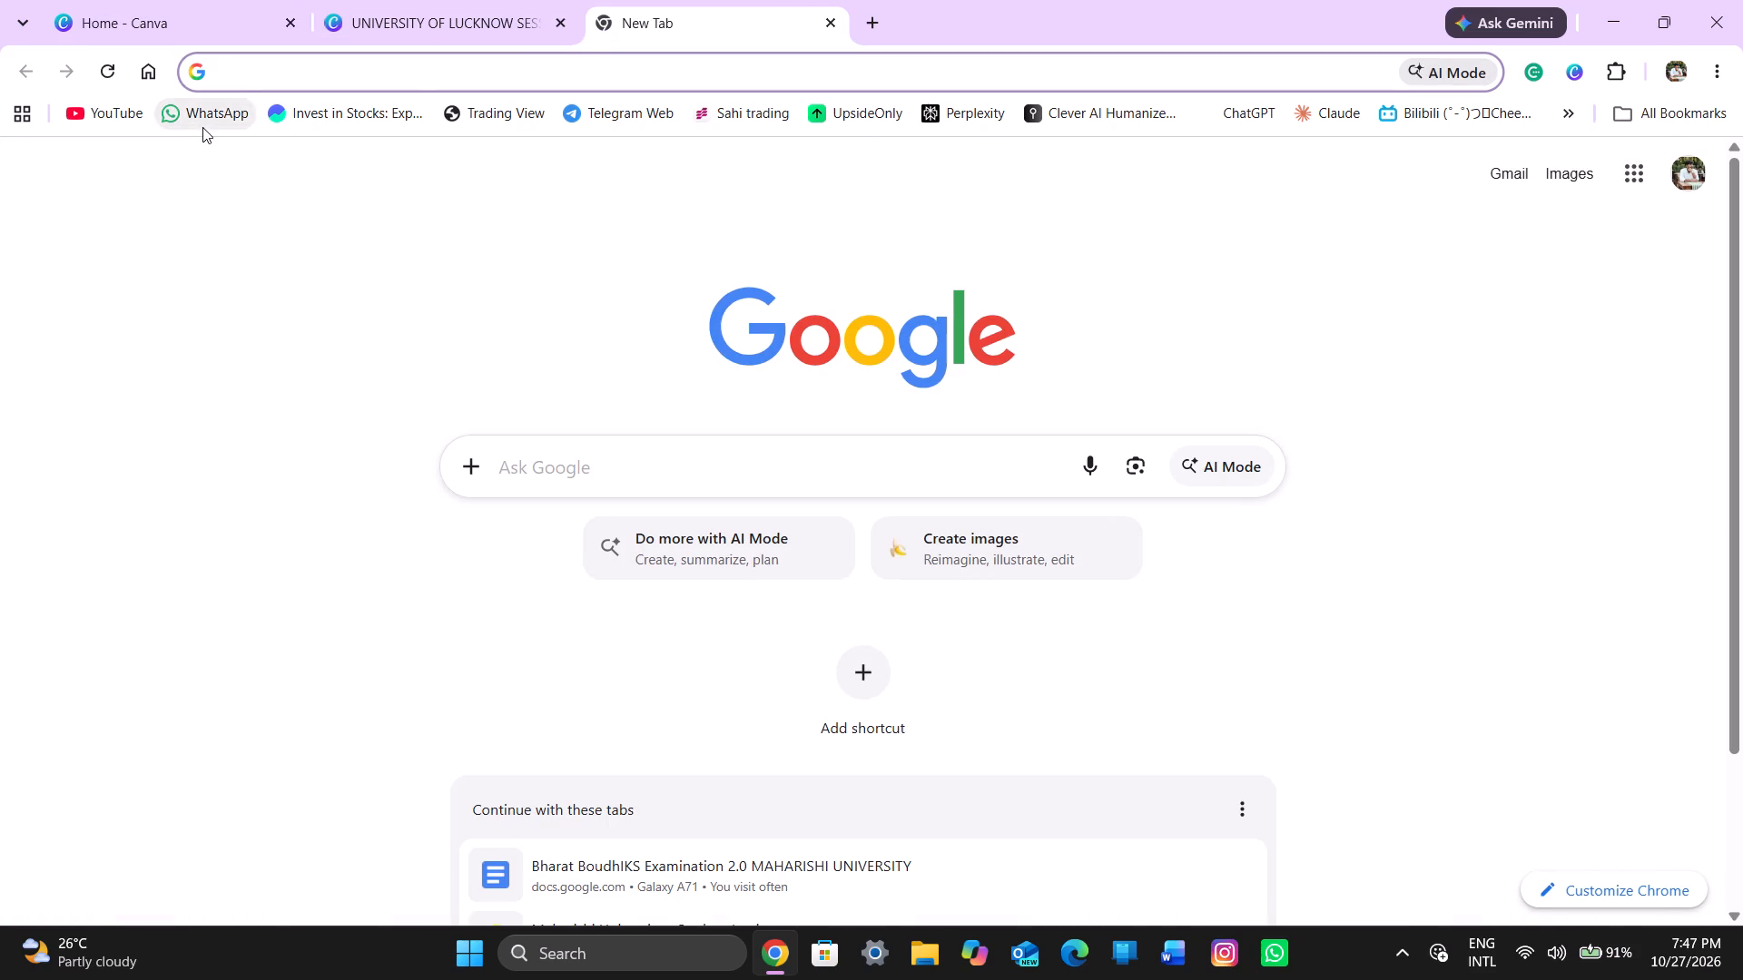
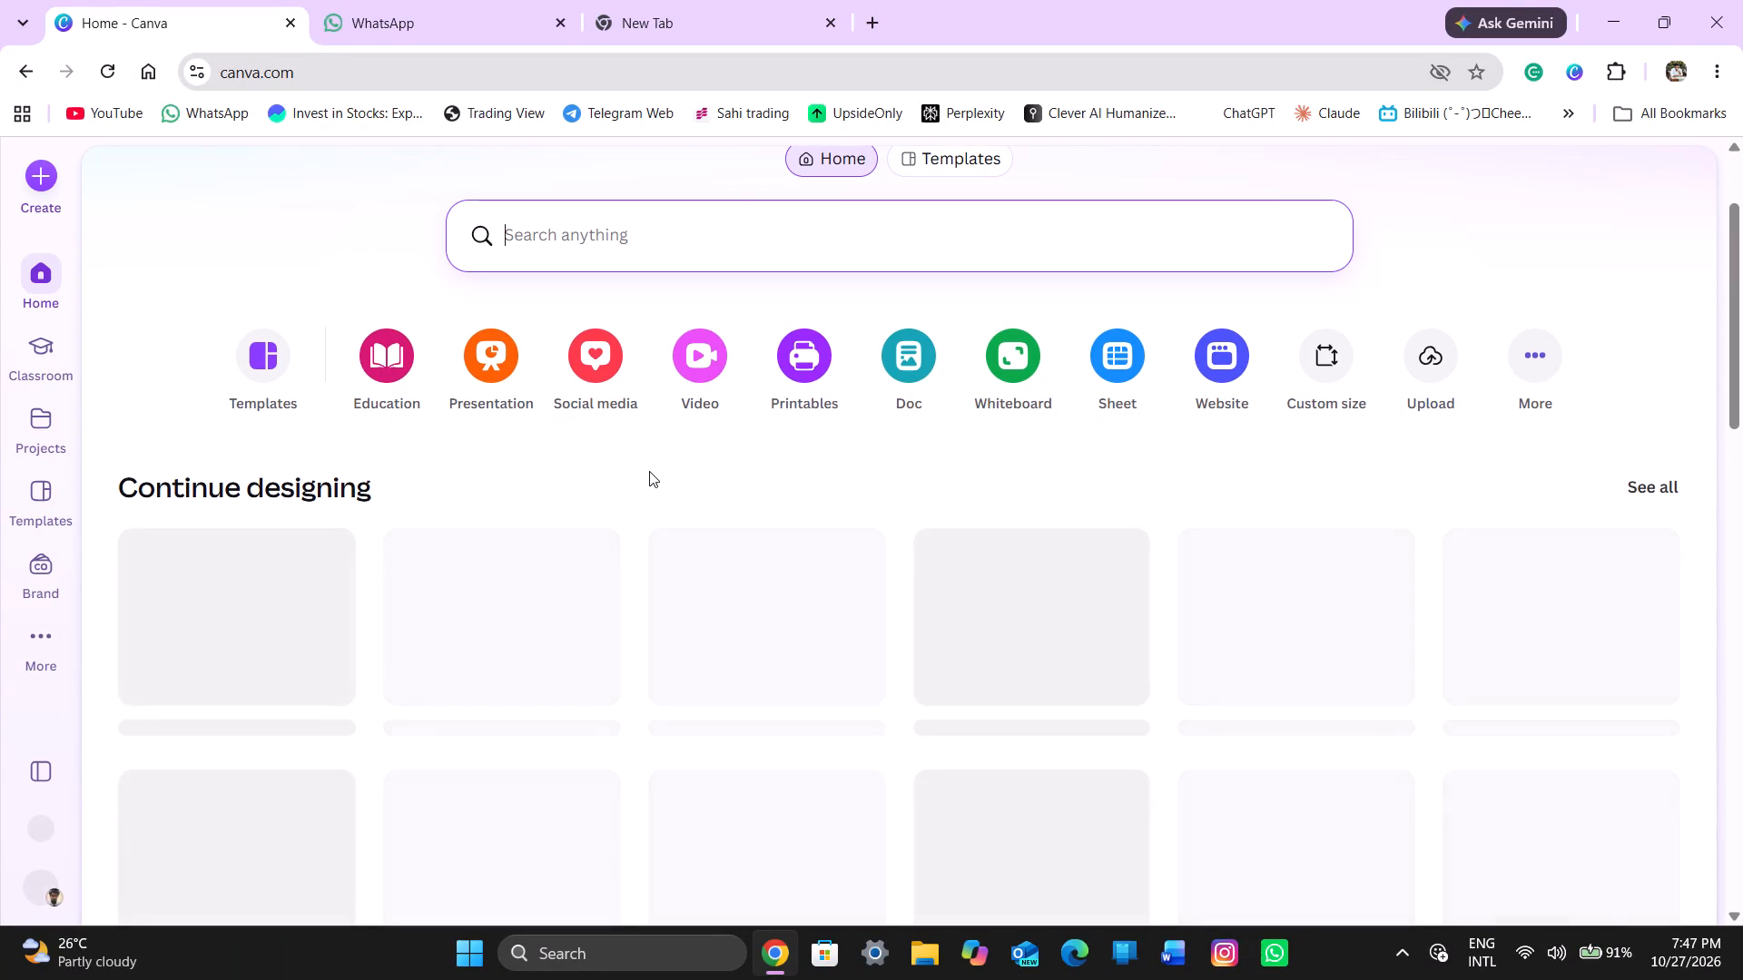
Reopen the University of Lucknow cover design from the recent designs.
click(231, 660)
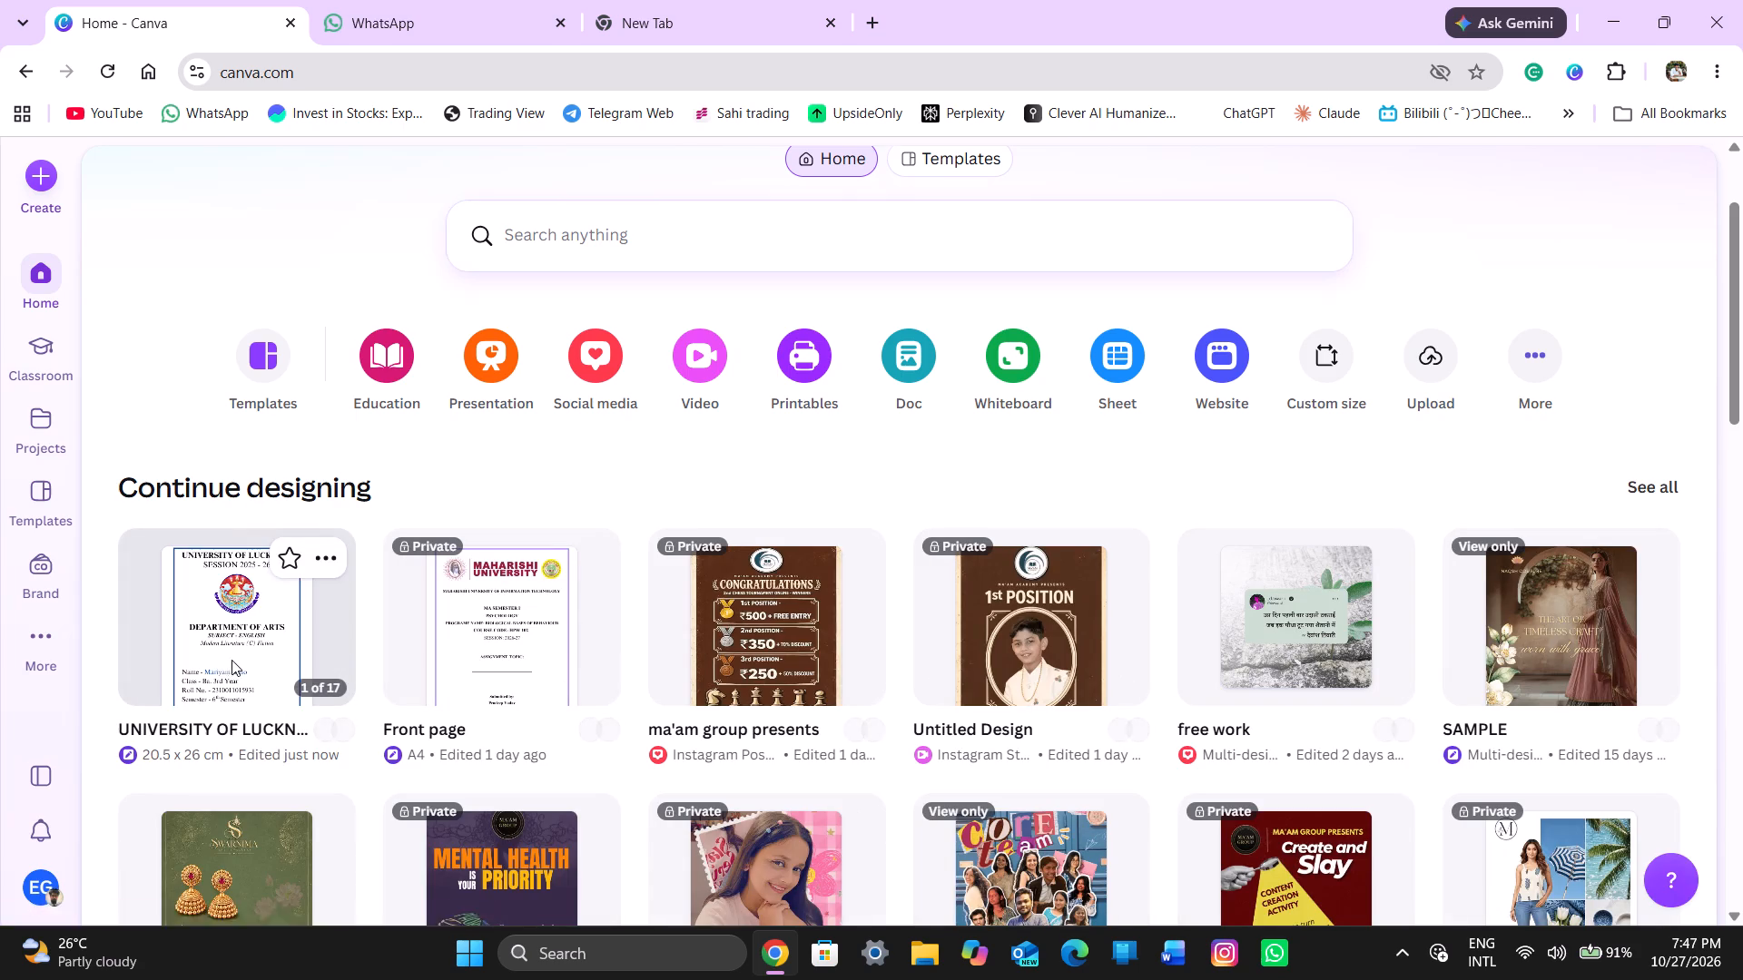
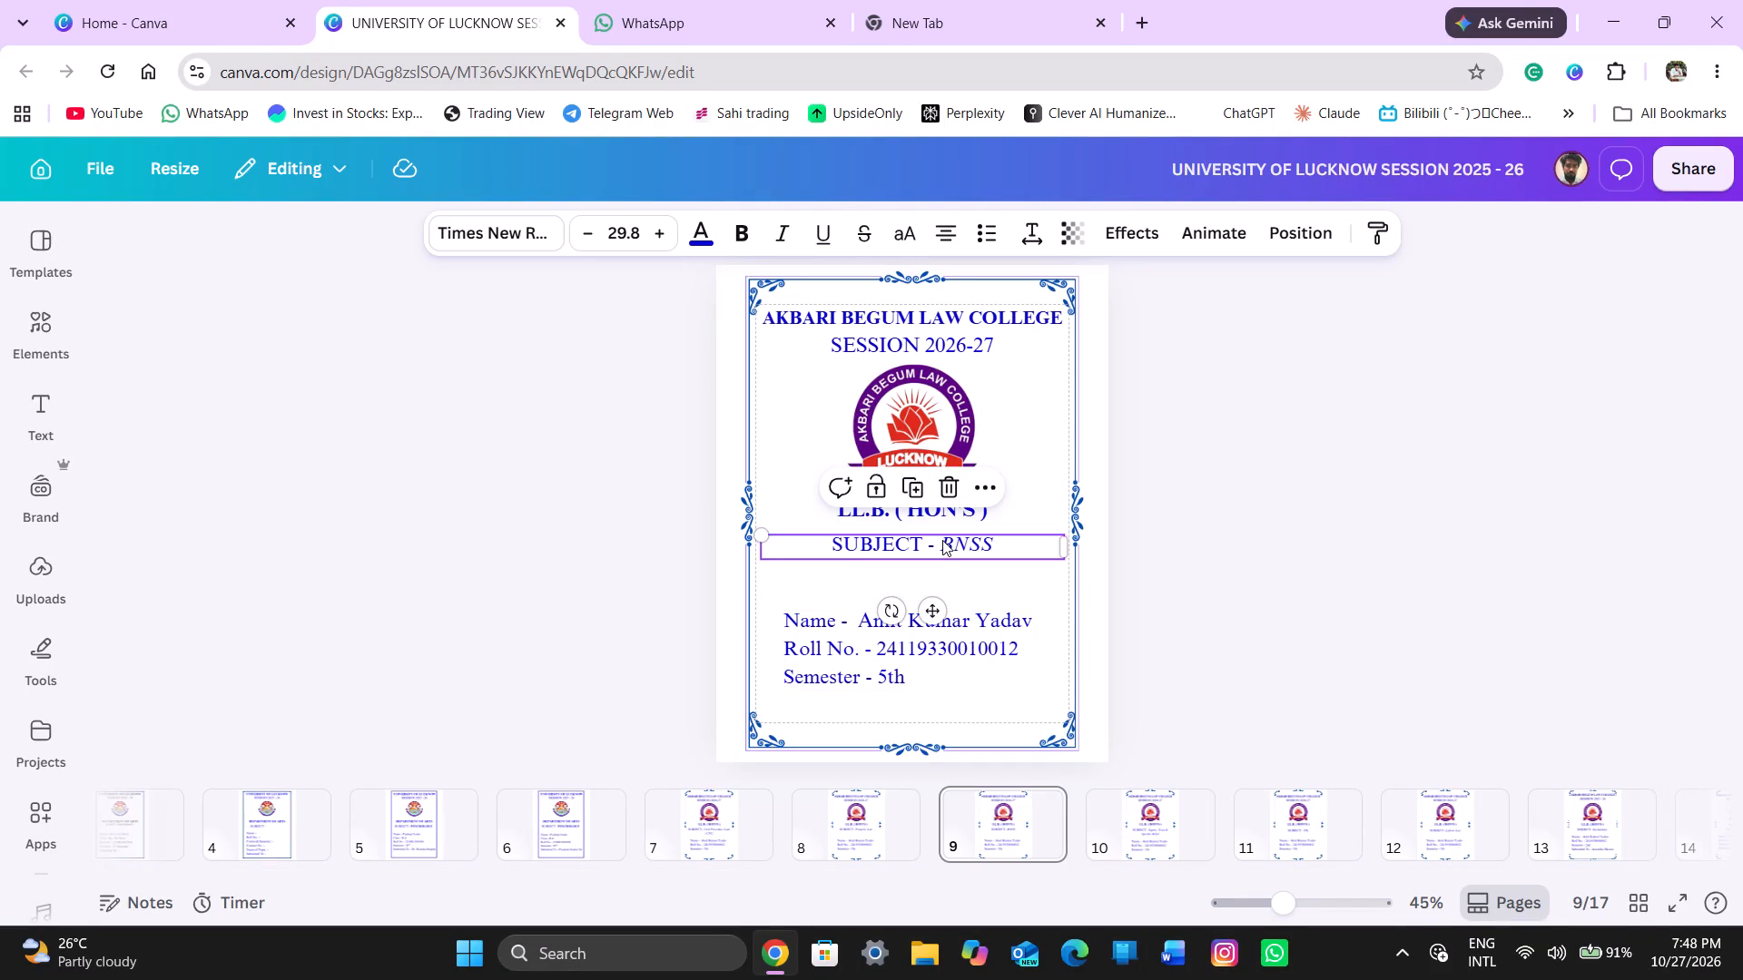
Nudge the "SUBJECT - BNSS" line slightly down on the page 9 cover to widen the gap beneath the degree line.
key(Down)
key(Down)
key(Down)
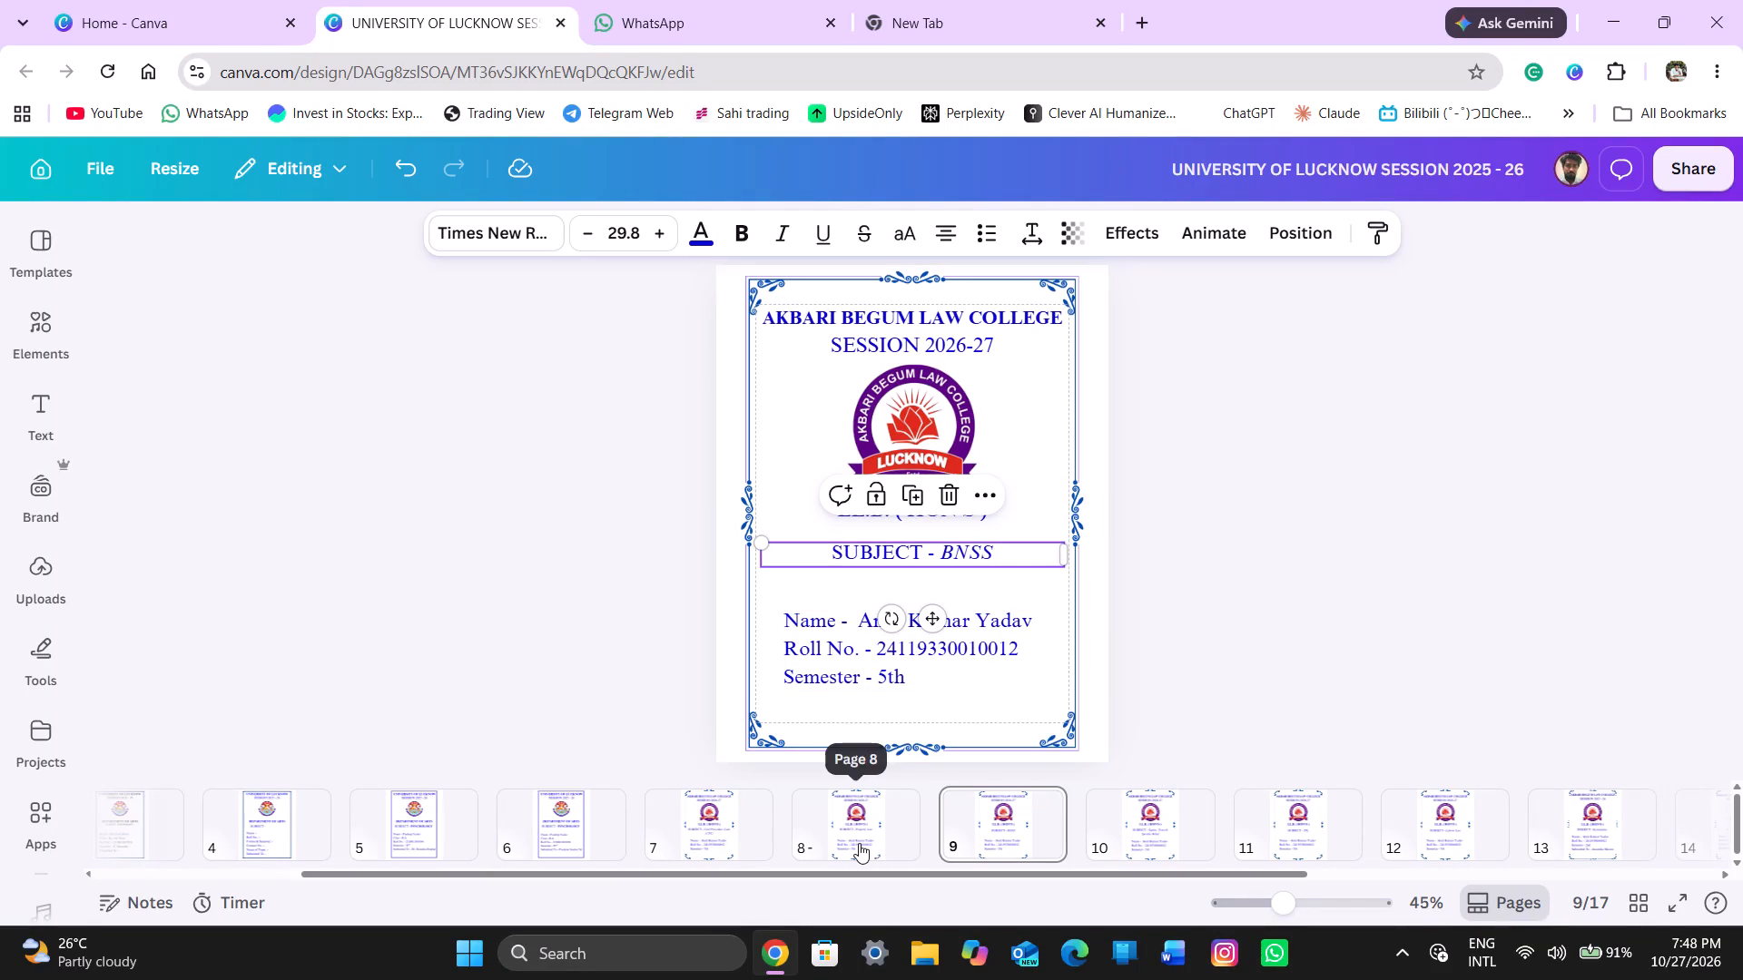
Nudge the "SUBJECT - Property Law" line slightly down on the page 8 cover to widen the gap beneath the degree line.
click(859, 843)
click(954, 550)
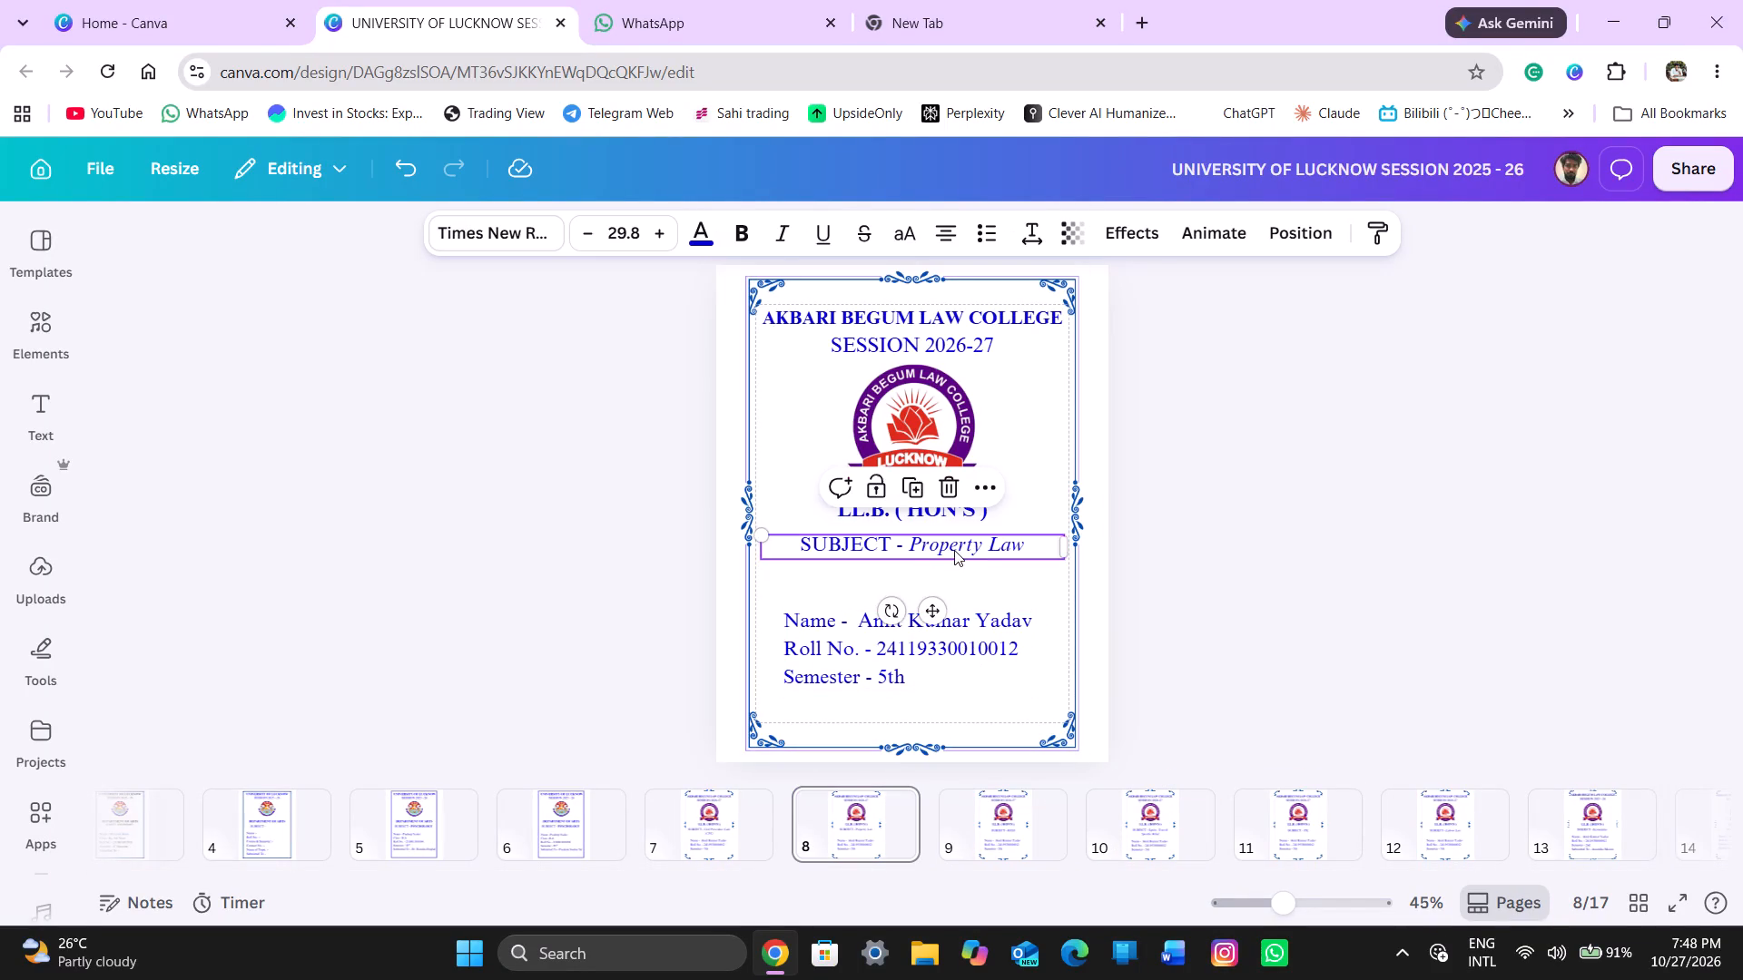
key(Down)
key(Down)
key(Down)
key(Down)
Go to the page 7 cover.
click(738, 799)
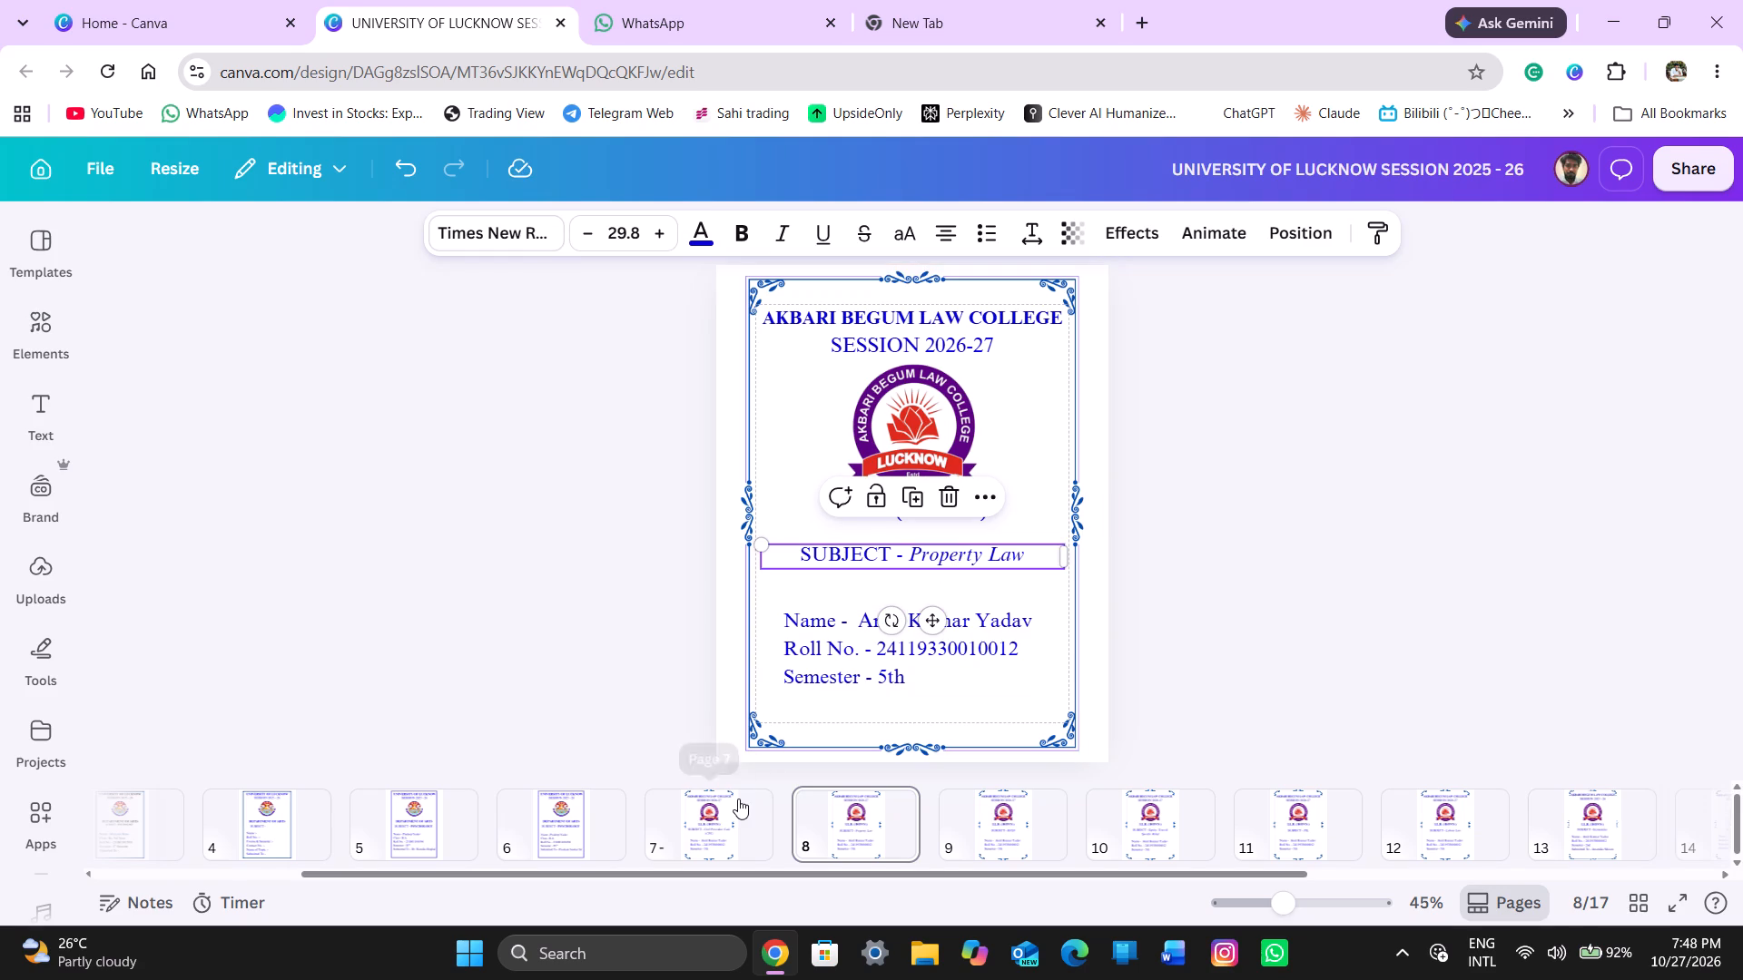
Nudge the name, roll number and semester text block down by five small increments on the page 7 cover.
click(874, 642)
key(Down)
key(Down)
key(Down)
key(Down)
key(Down)
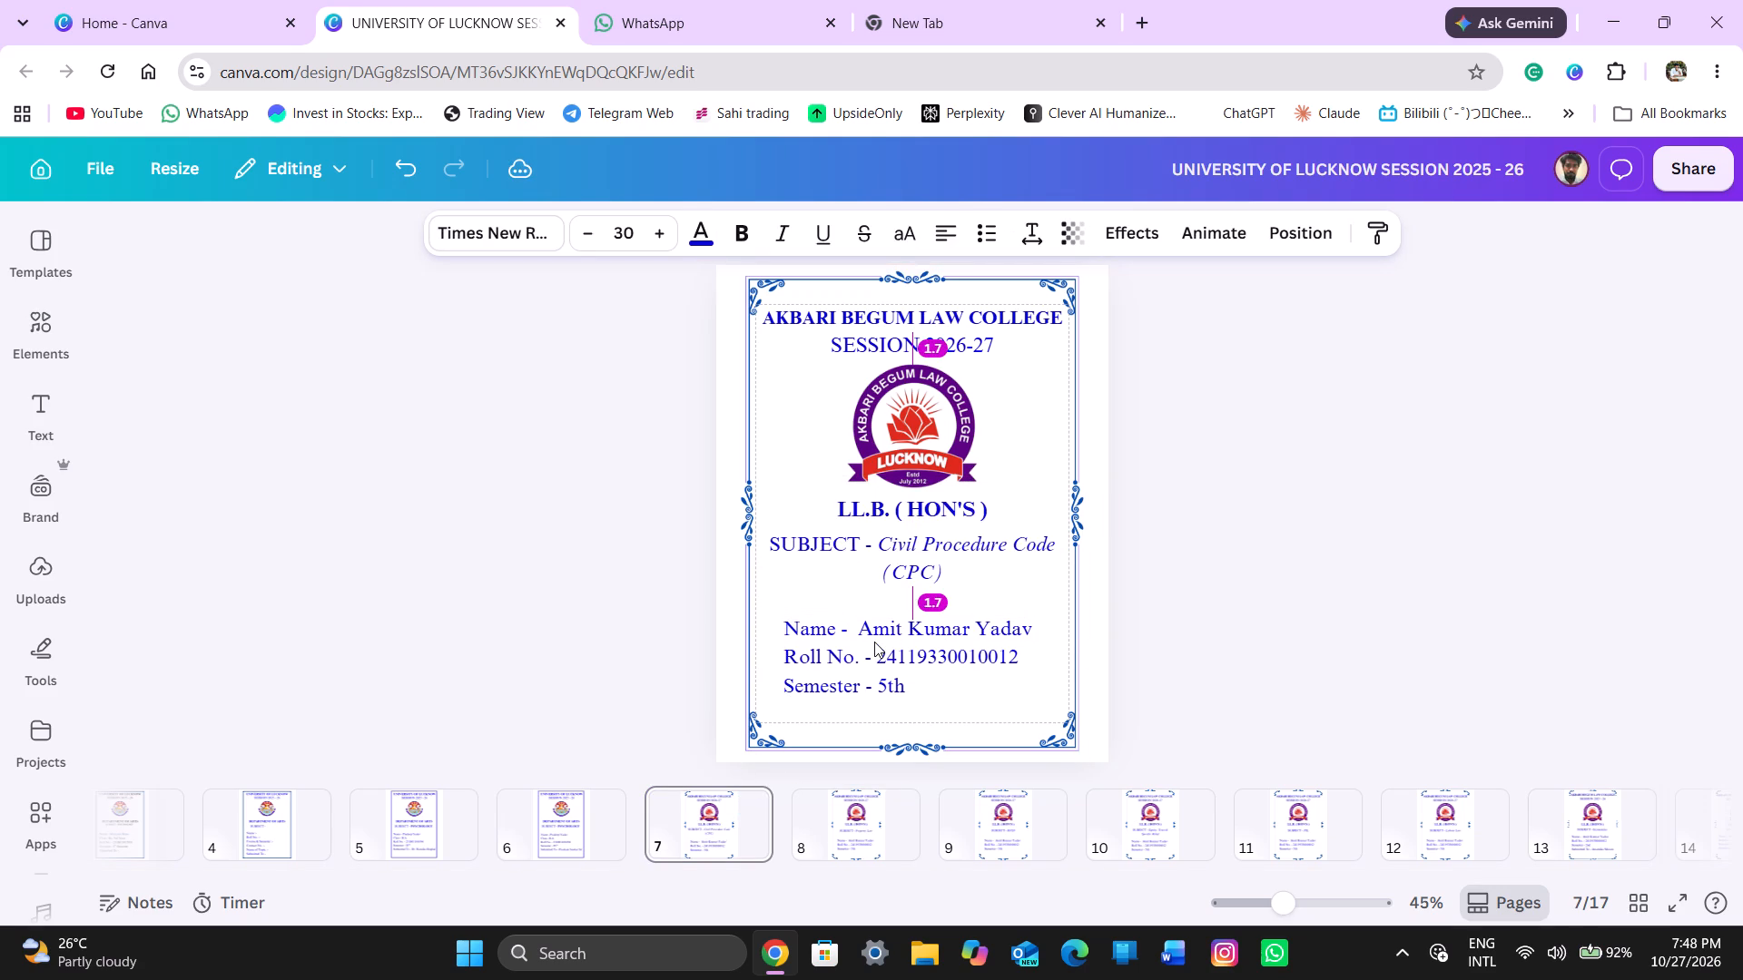
Nudge the subject line down by five small increments to even out its spacing on the page 7 cover.
click(886, 533)
key(Down)
key(Down)
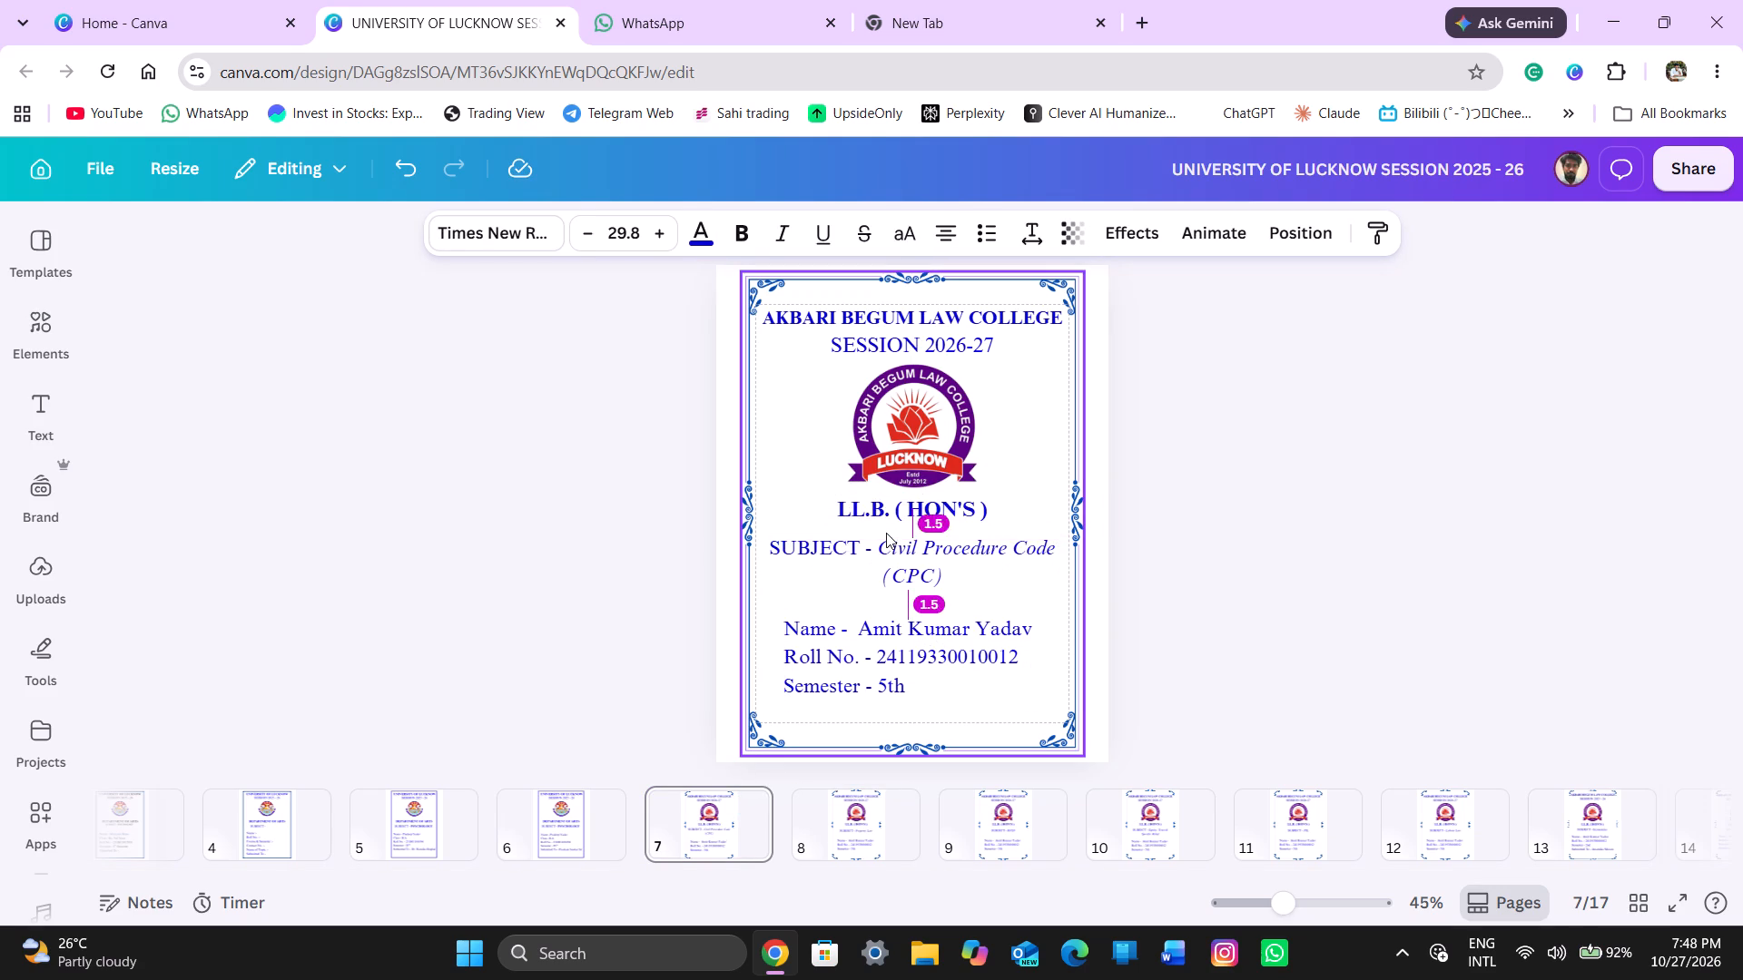
key(Down)
key(Down)
key(Down)
click(1270, 501)
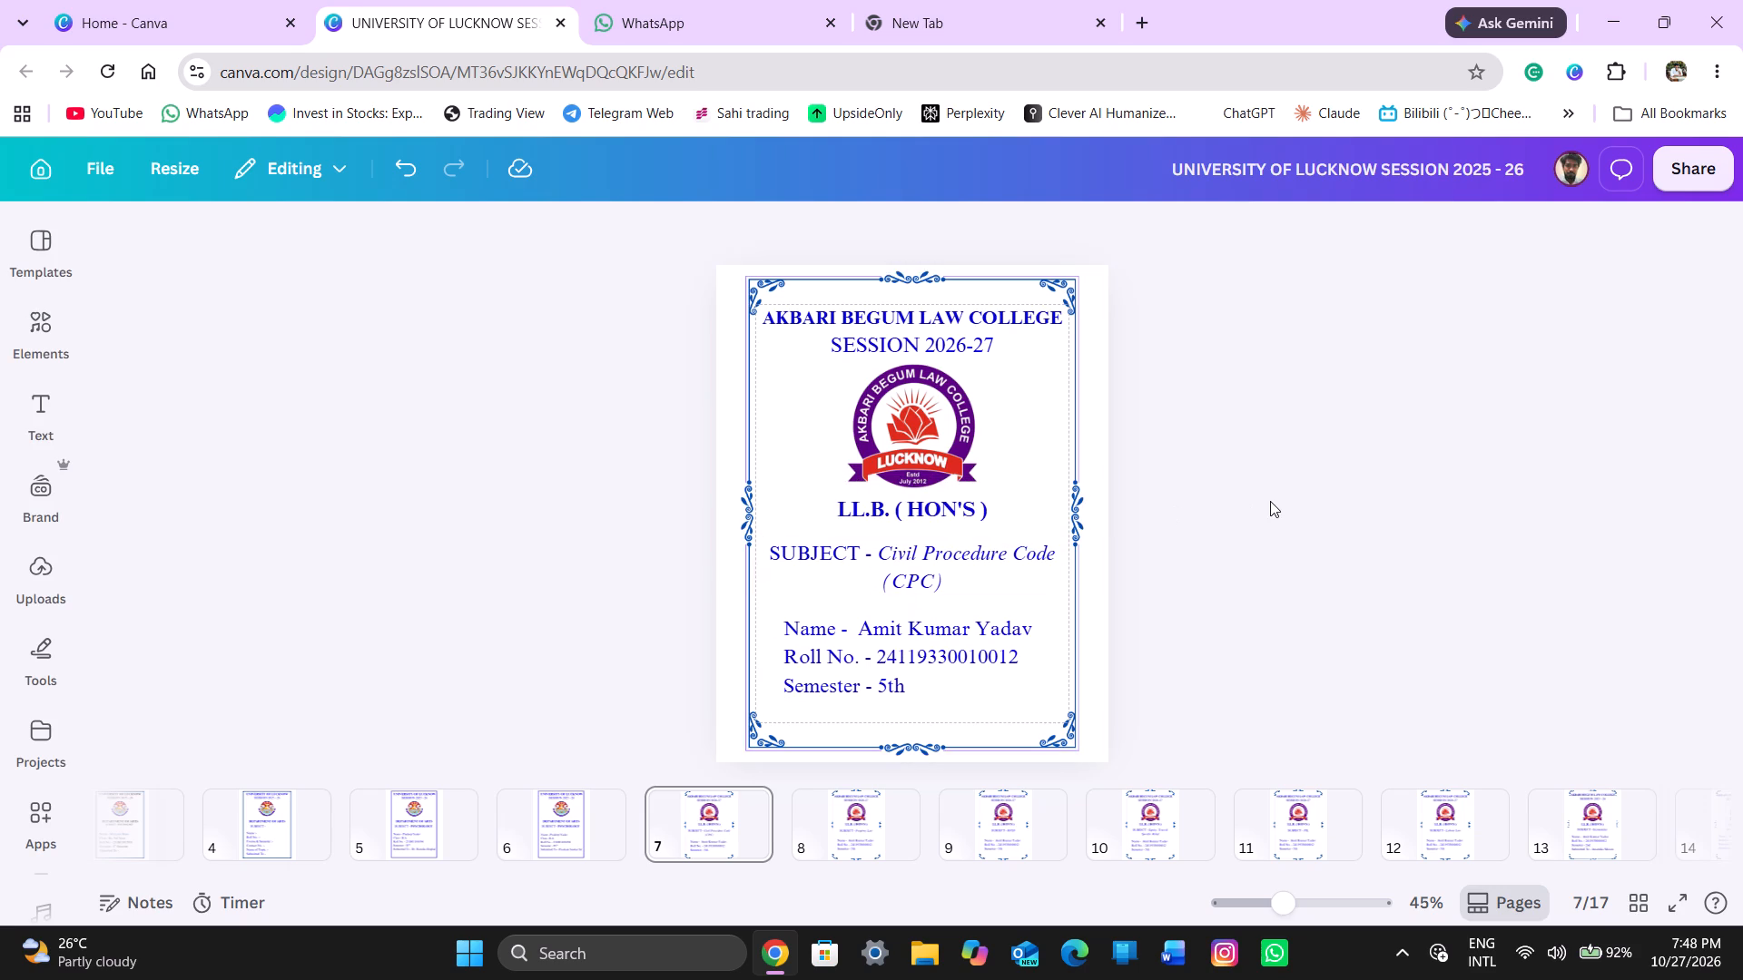
Review the covers on pages 8 to 12 one by one, checking each subject line and layout.
click(855, 814)
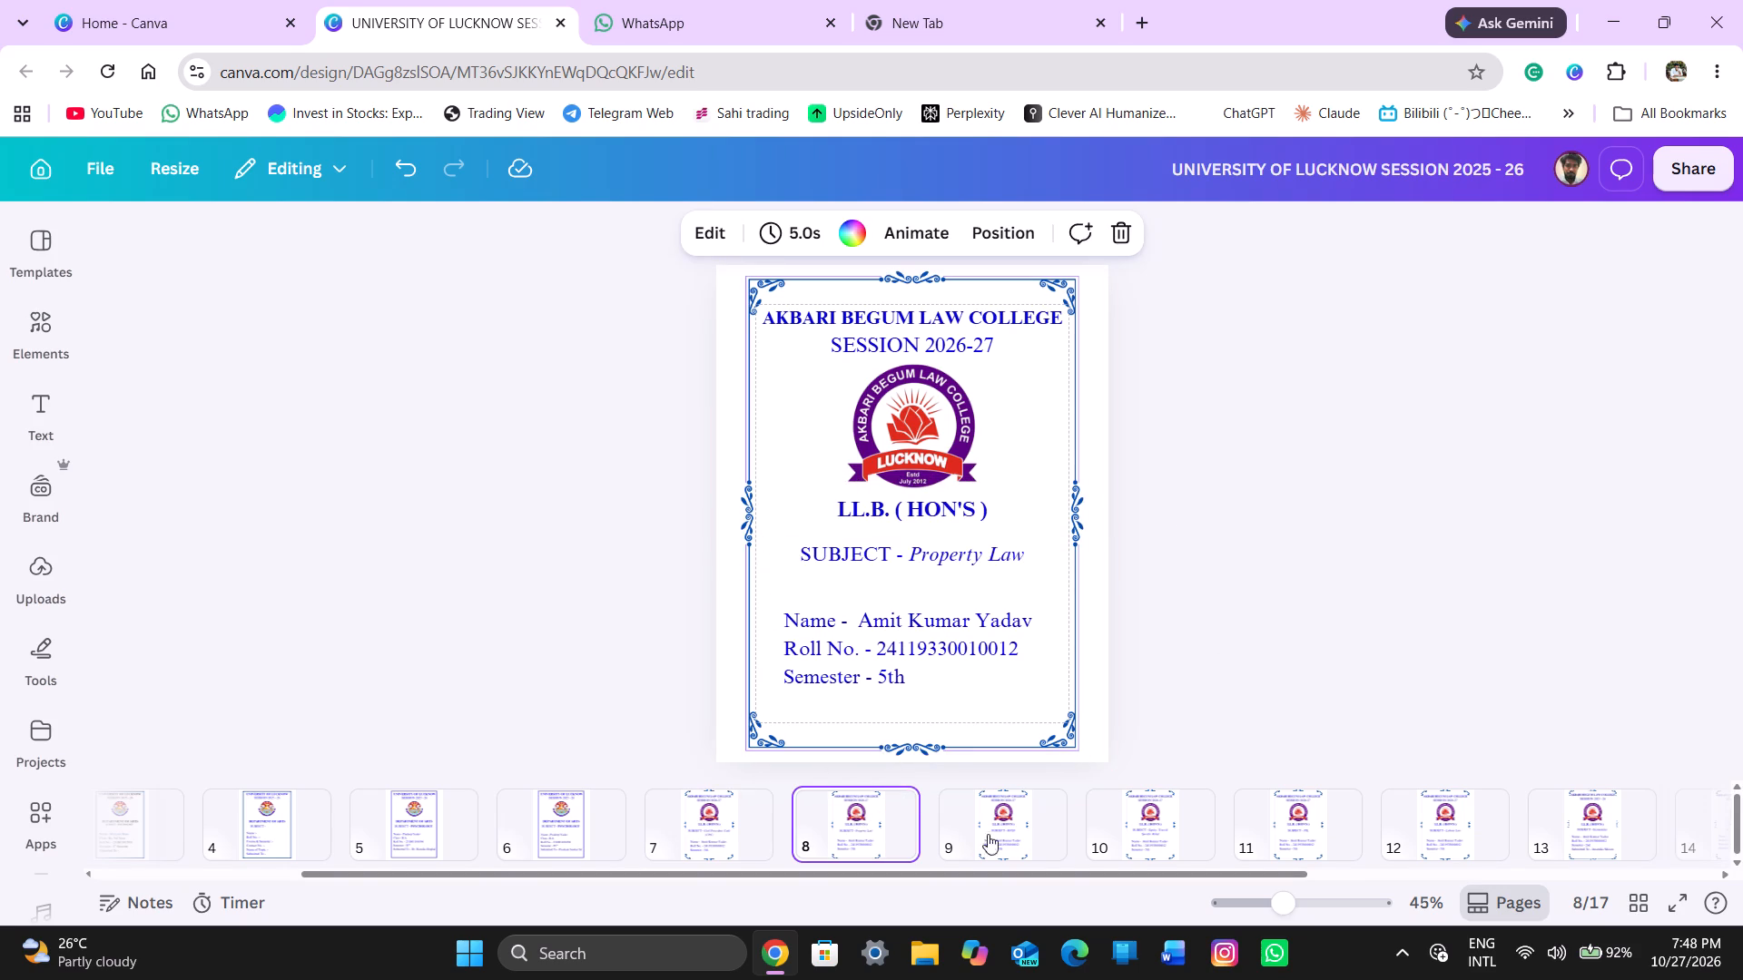
click(1012, 833)
click(1167, 833)
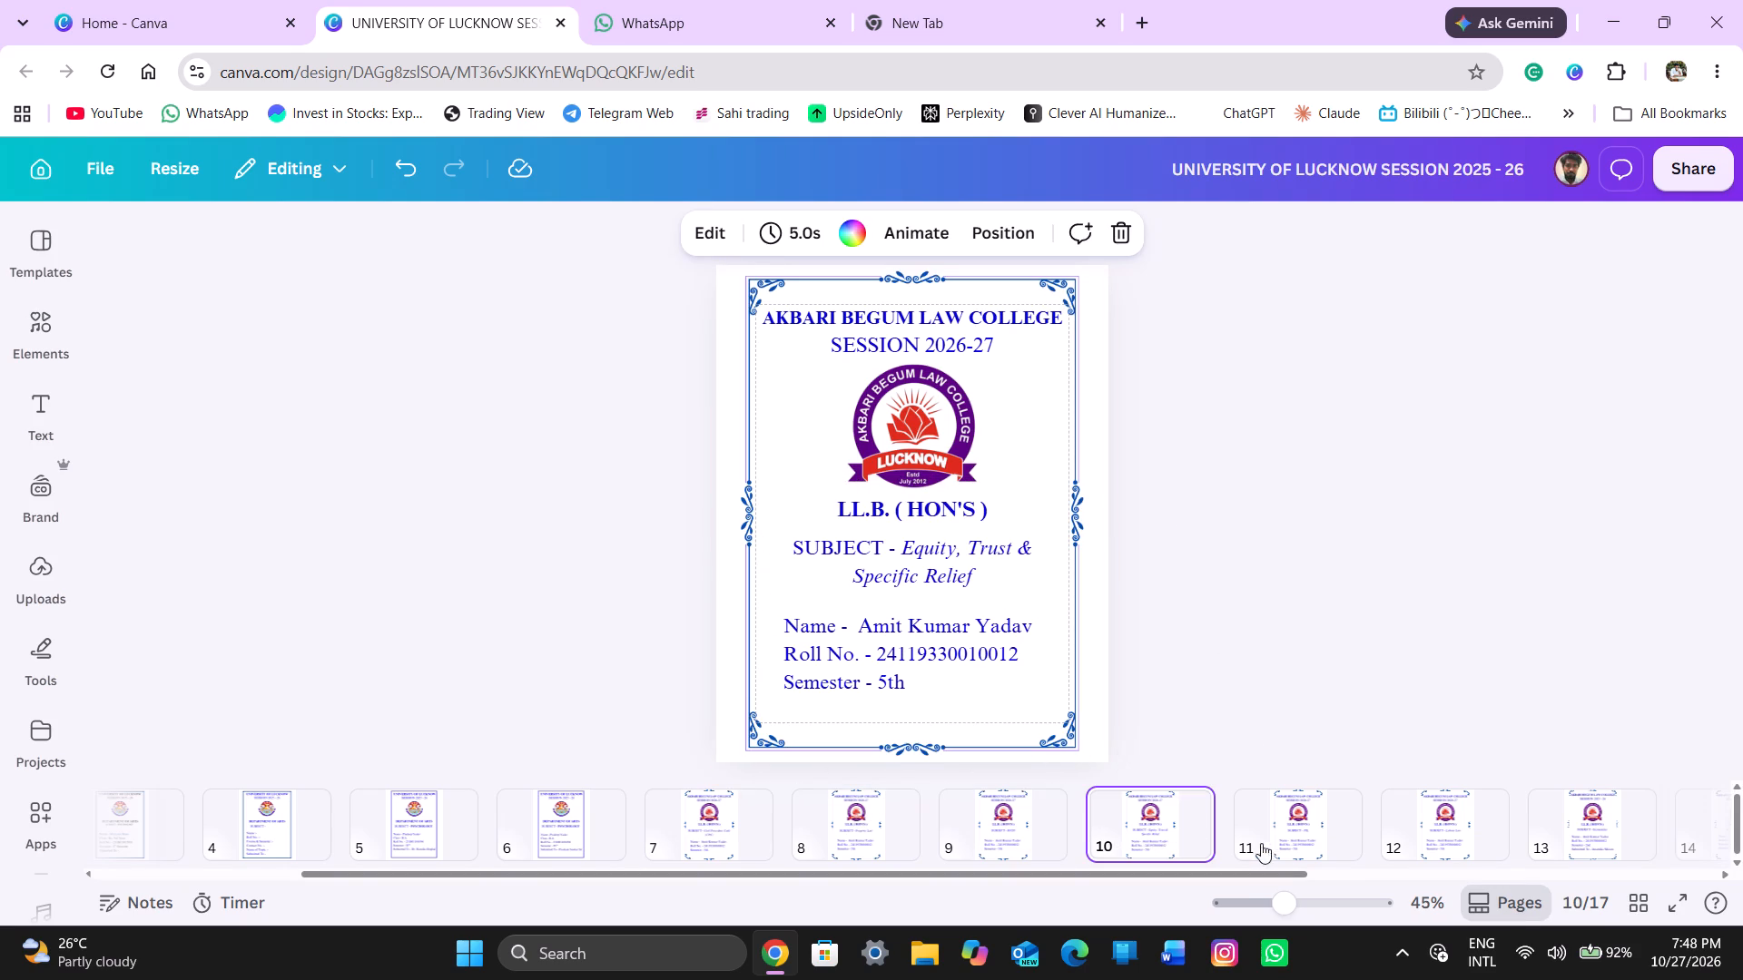
click(1276, 843)
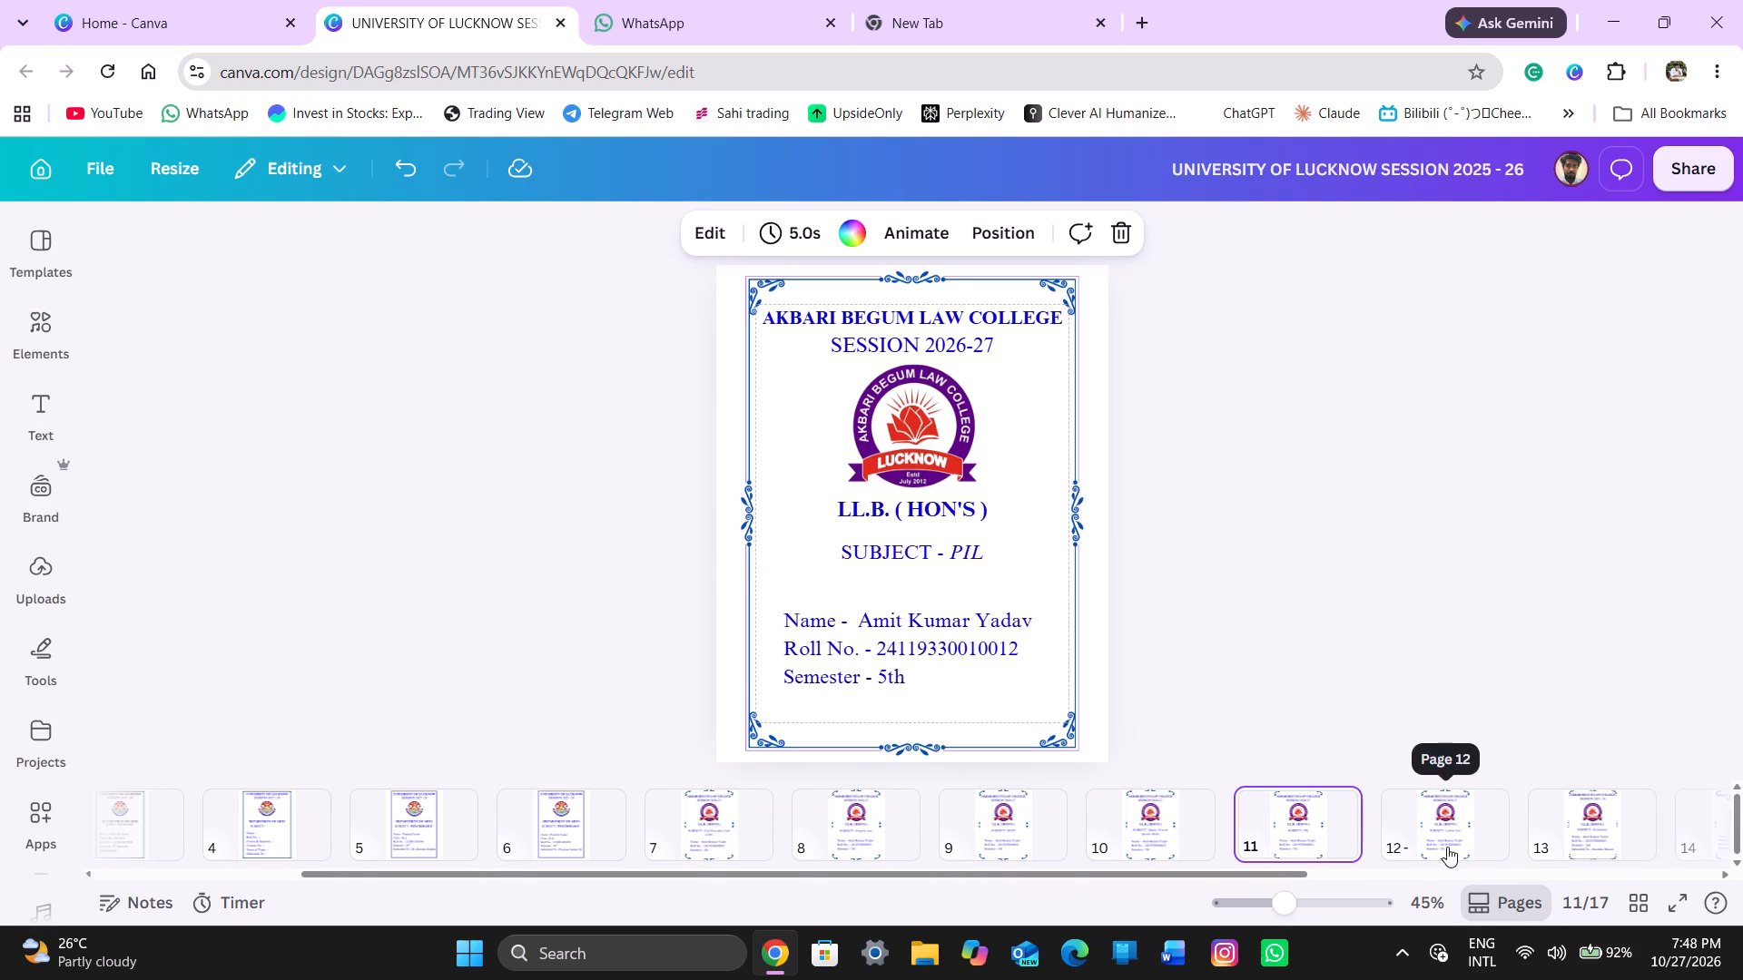
click(1447, 847)
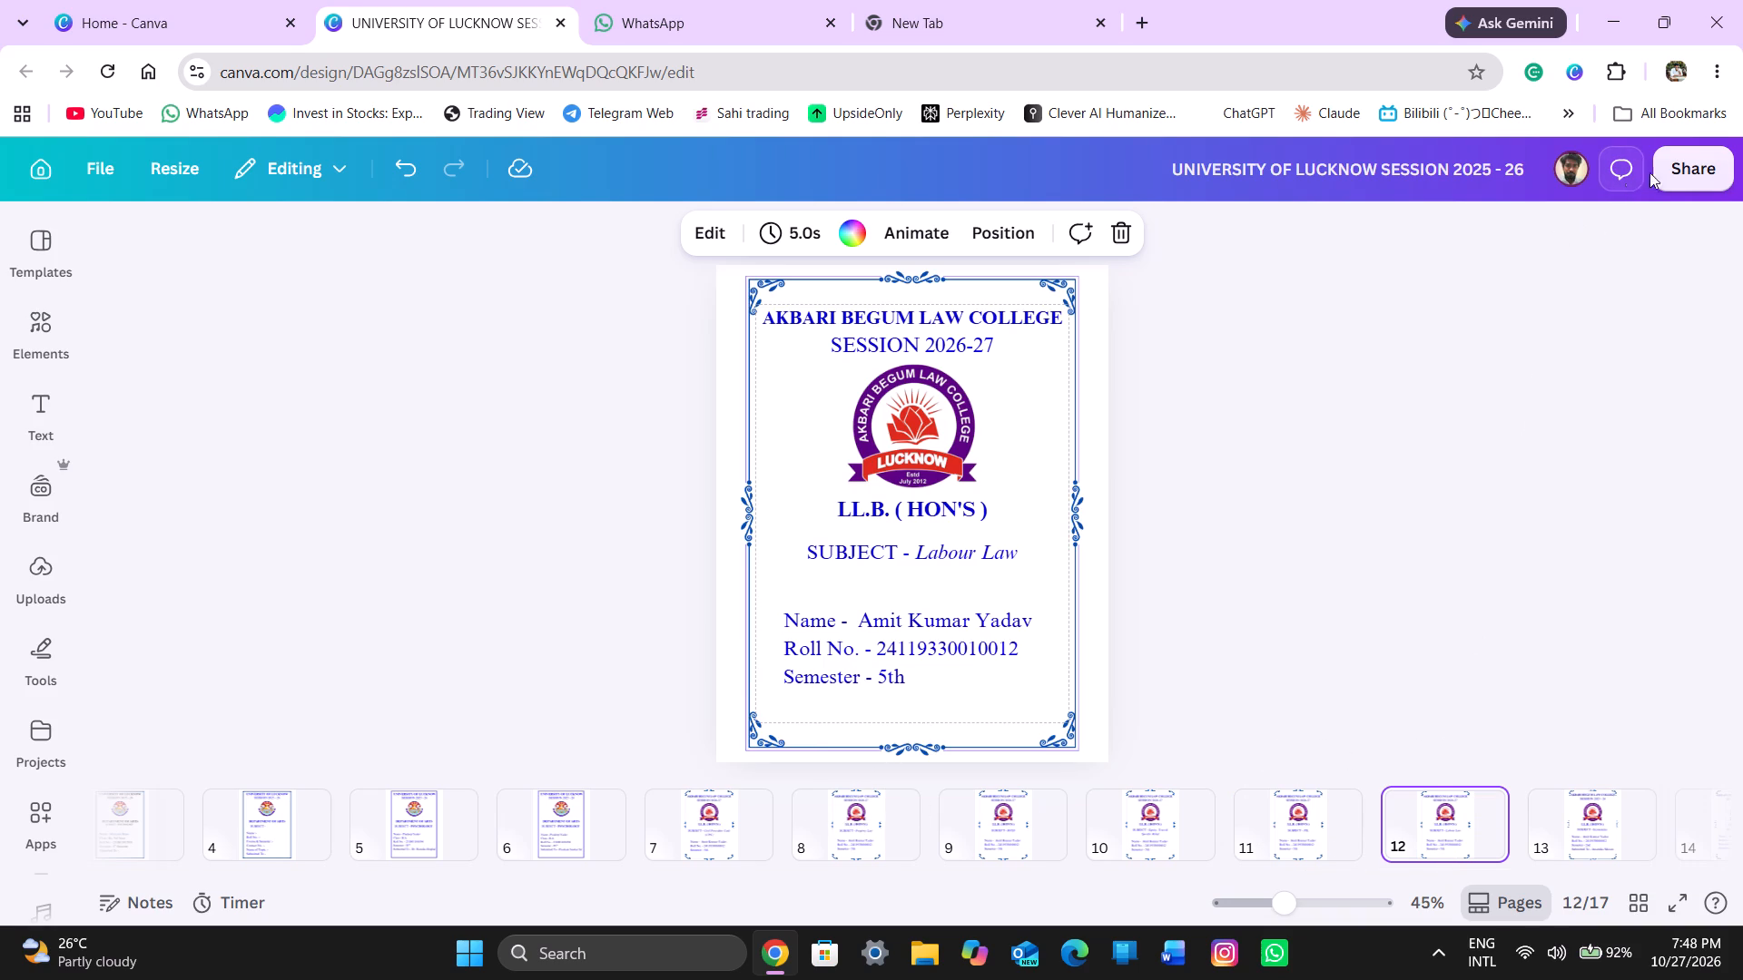
Open the design's download settings and set the file type to PDF.
click(1692, 172)
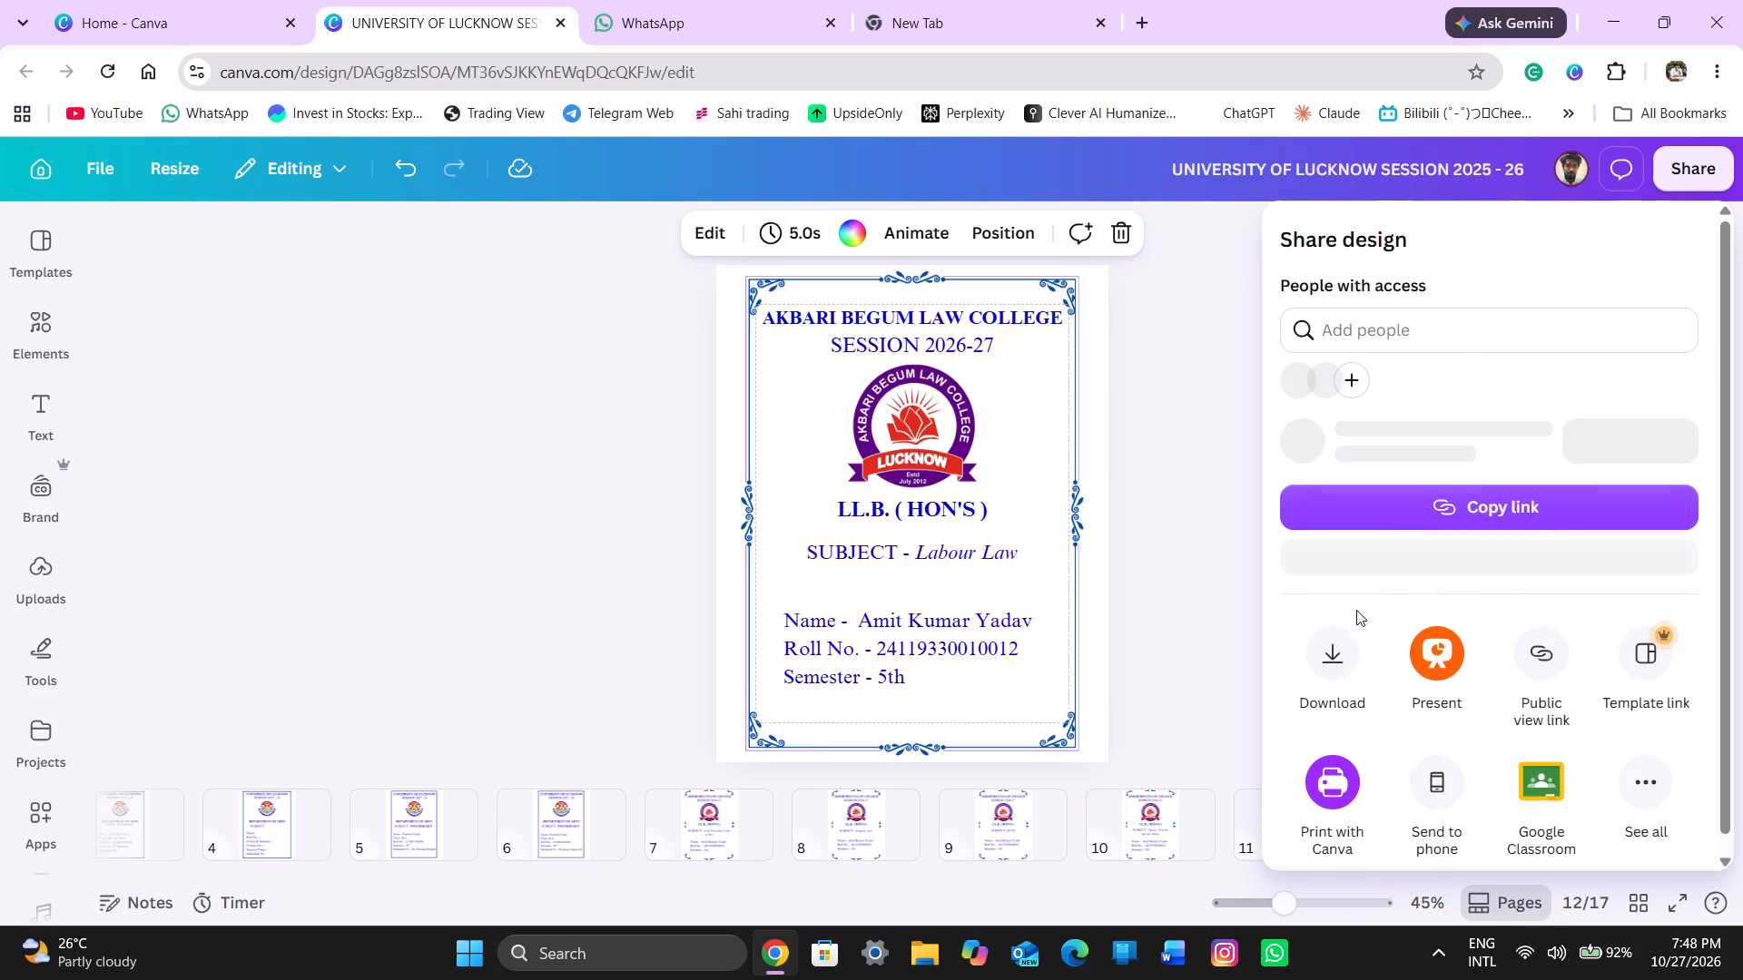
click(1318, 679)
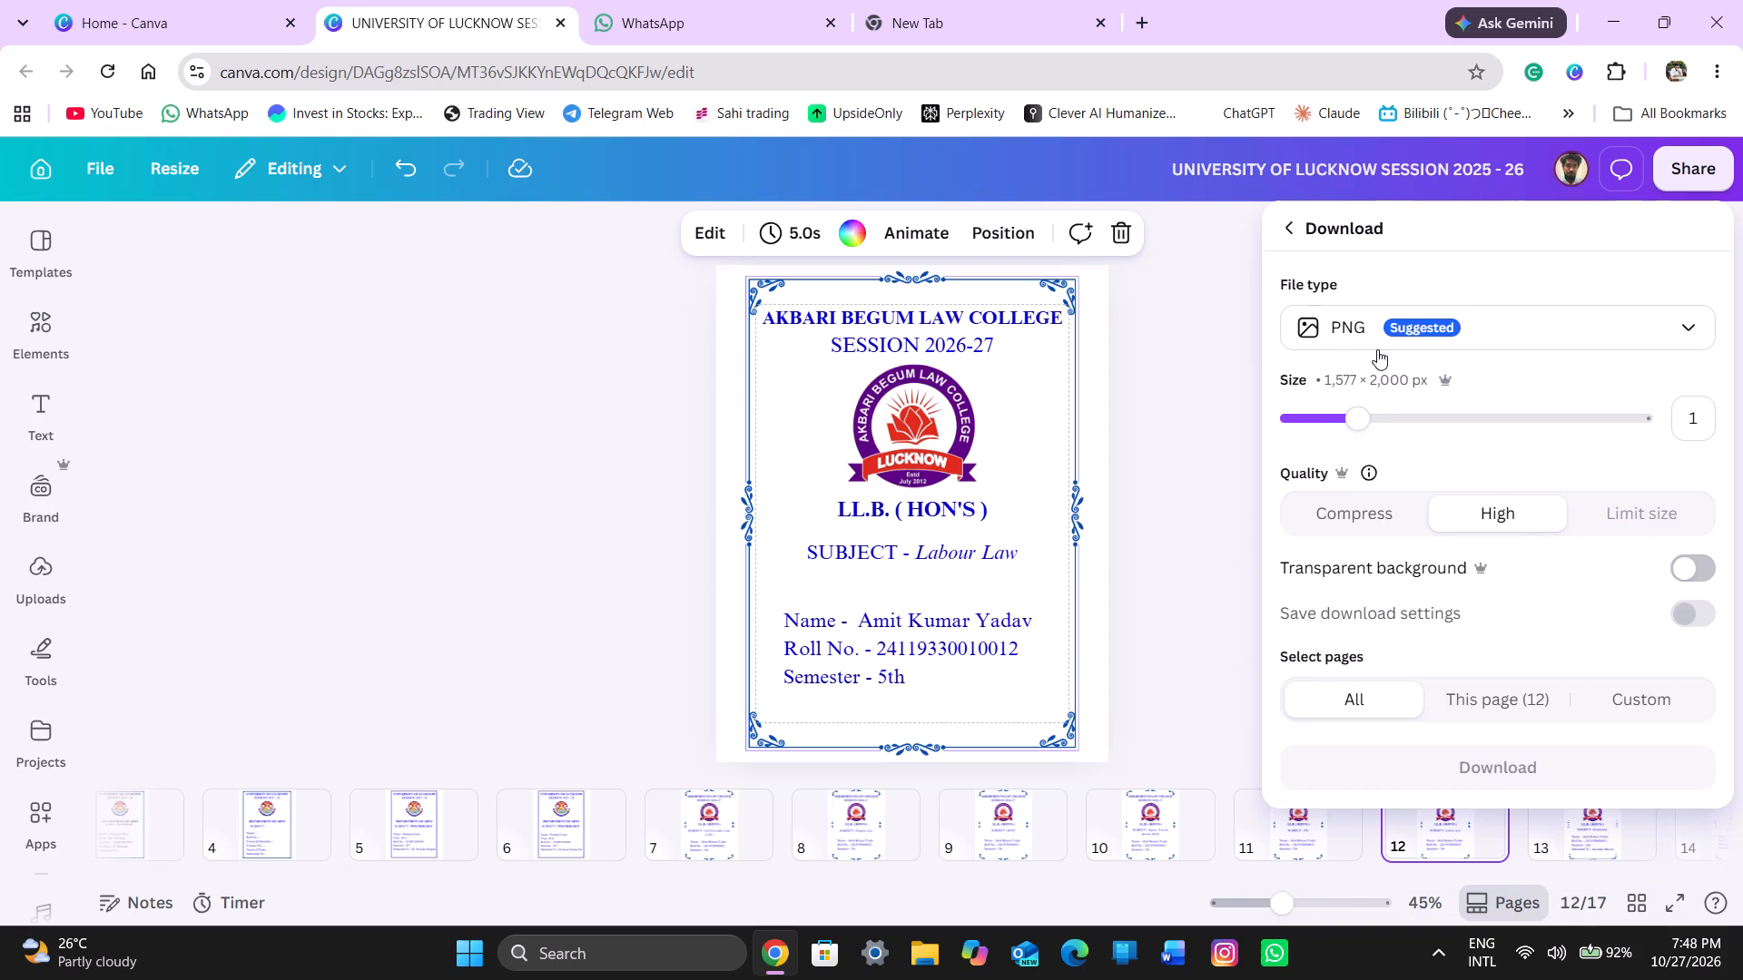
click(1370, 328)
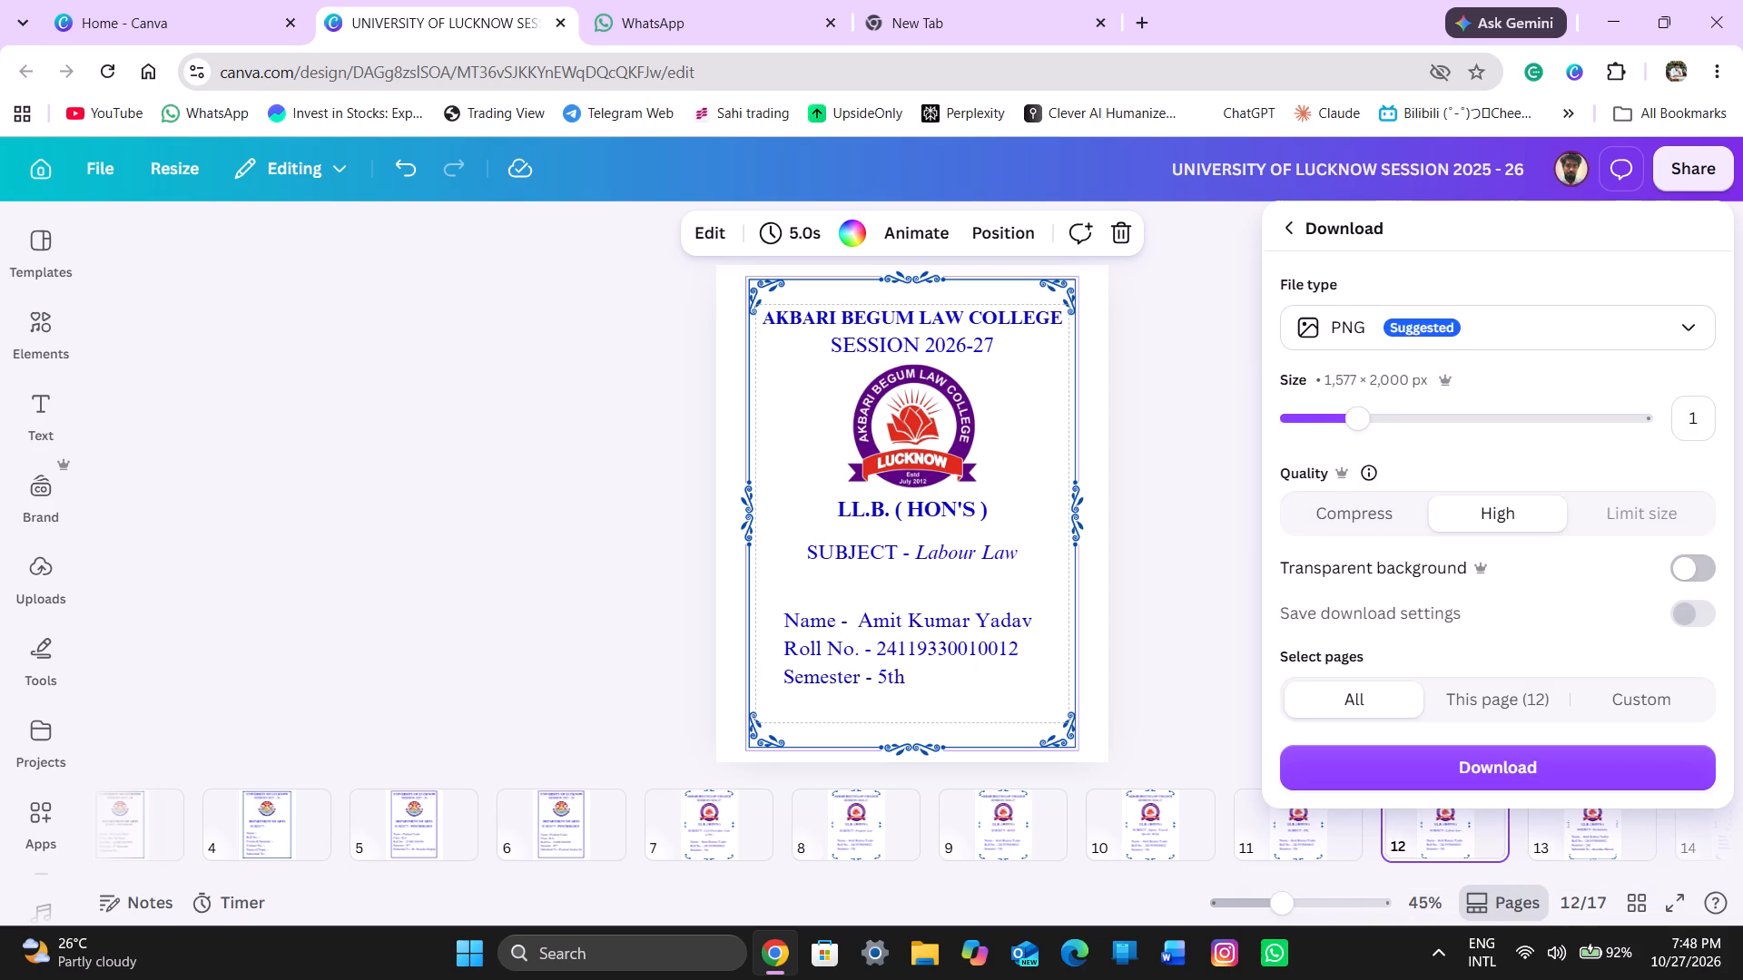
click(1338, 347)
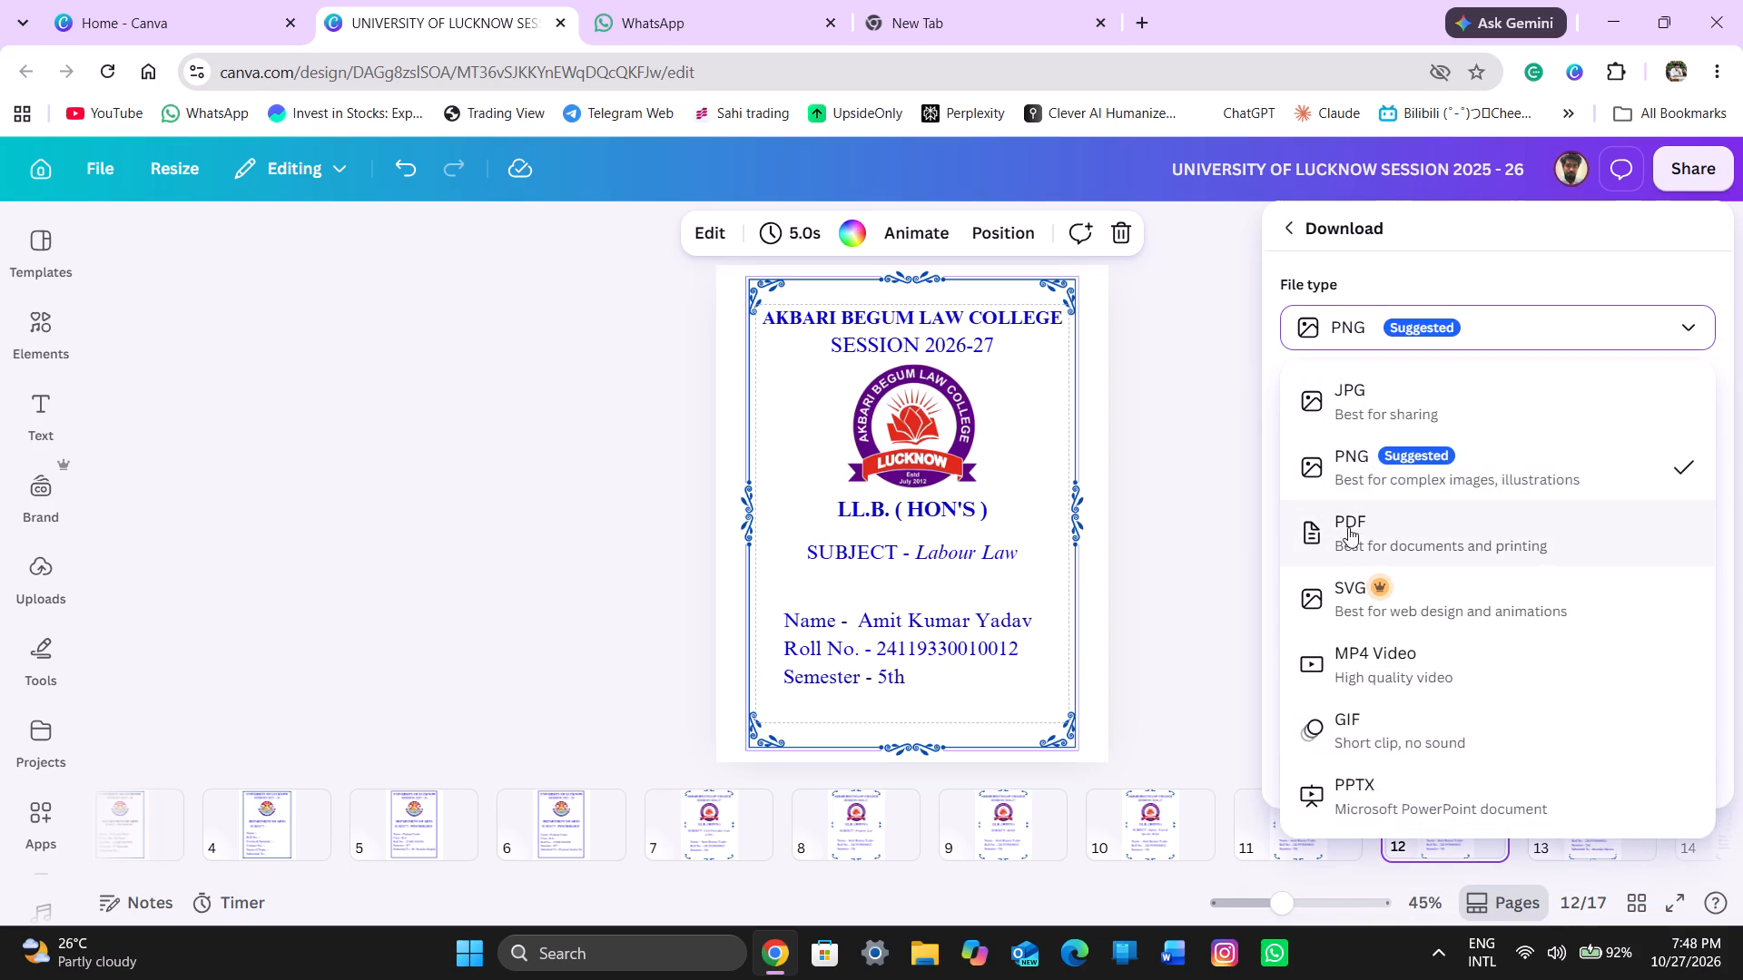
click(1351, 518)
Limit the PDF download to a custom page range of 7-12.
scroll(1413, 652, down, 1)
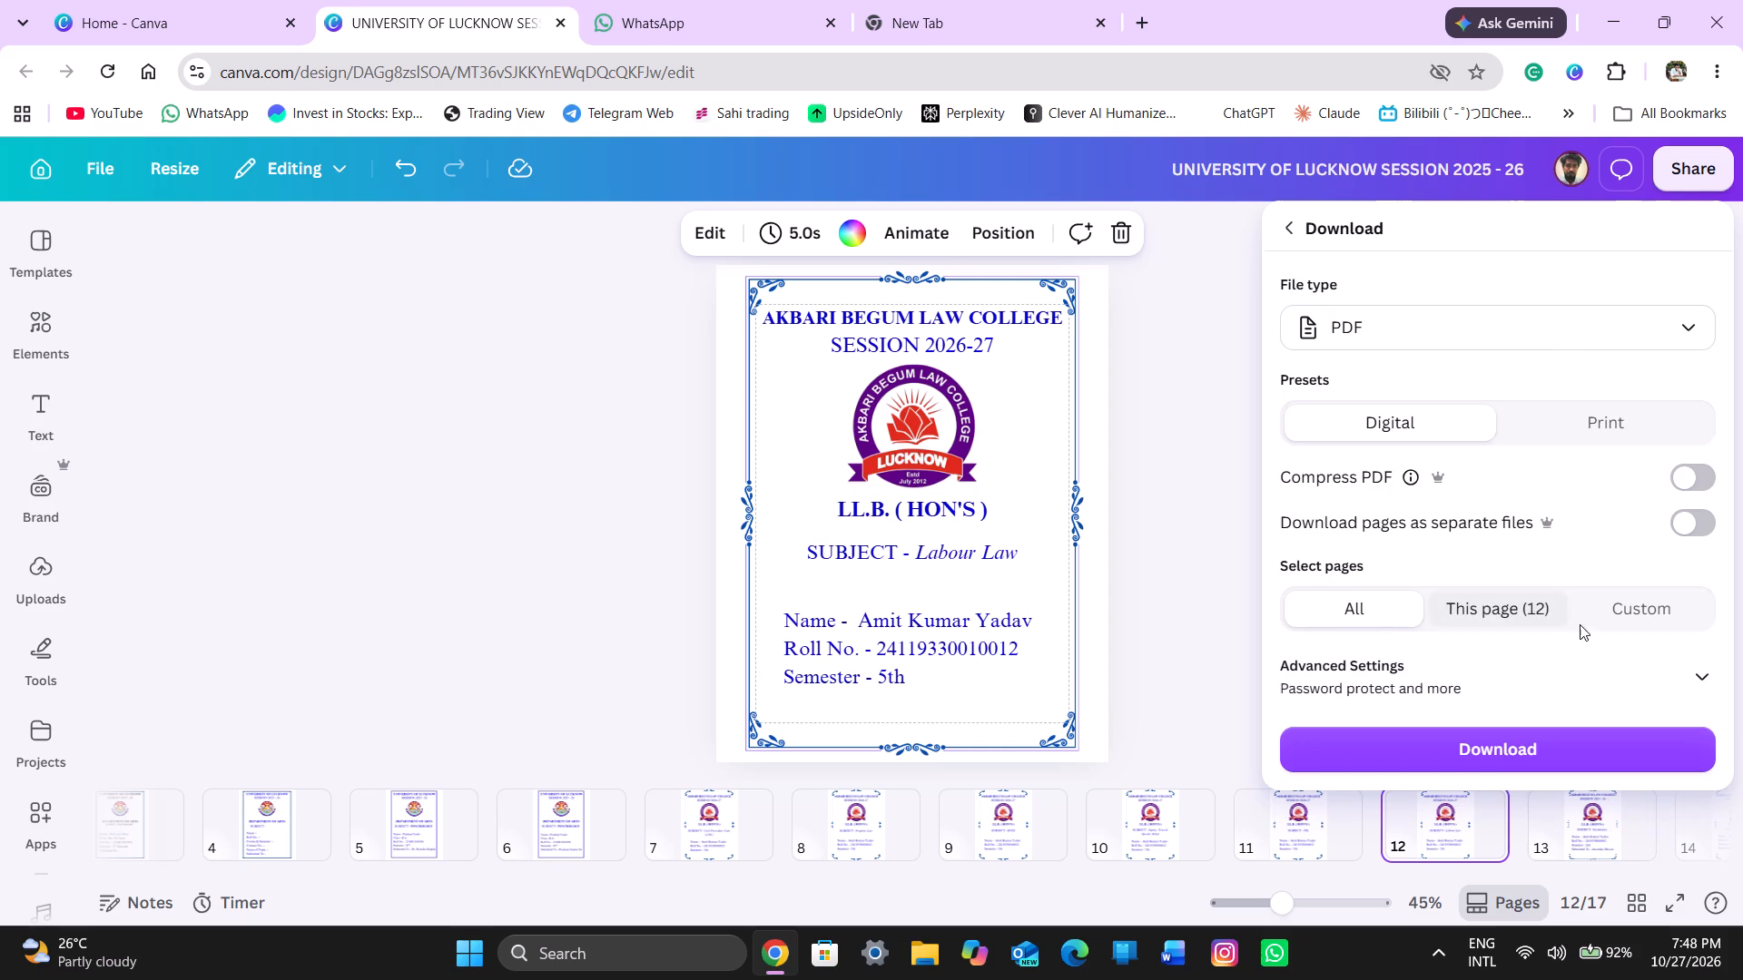
click(1652, 617)
click(1374, 681)
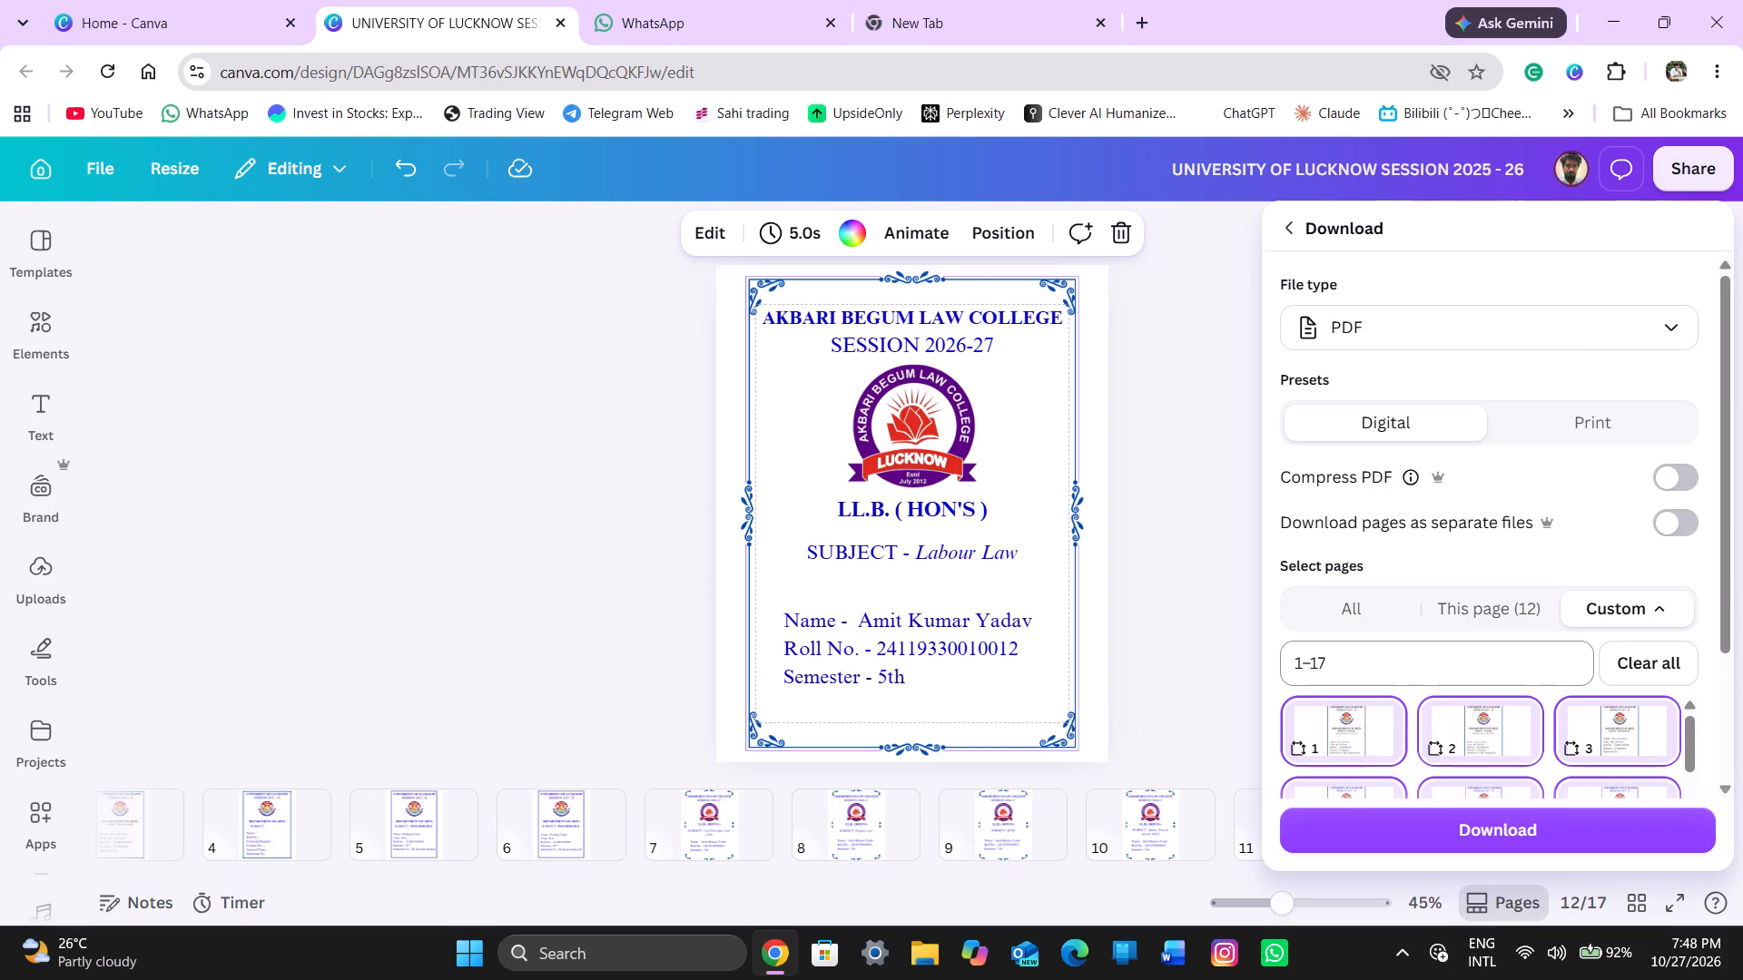
double_click(1374, 681)
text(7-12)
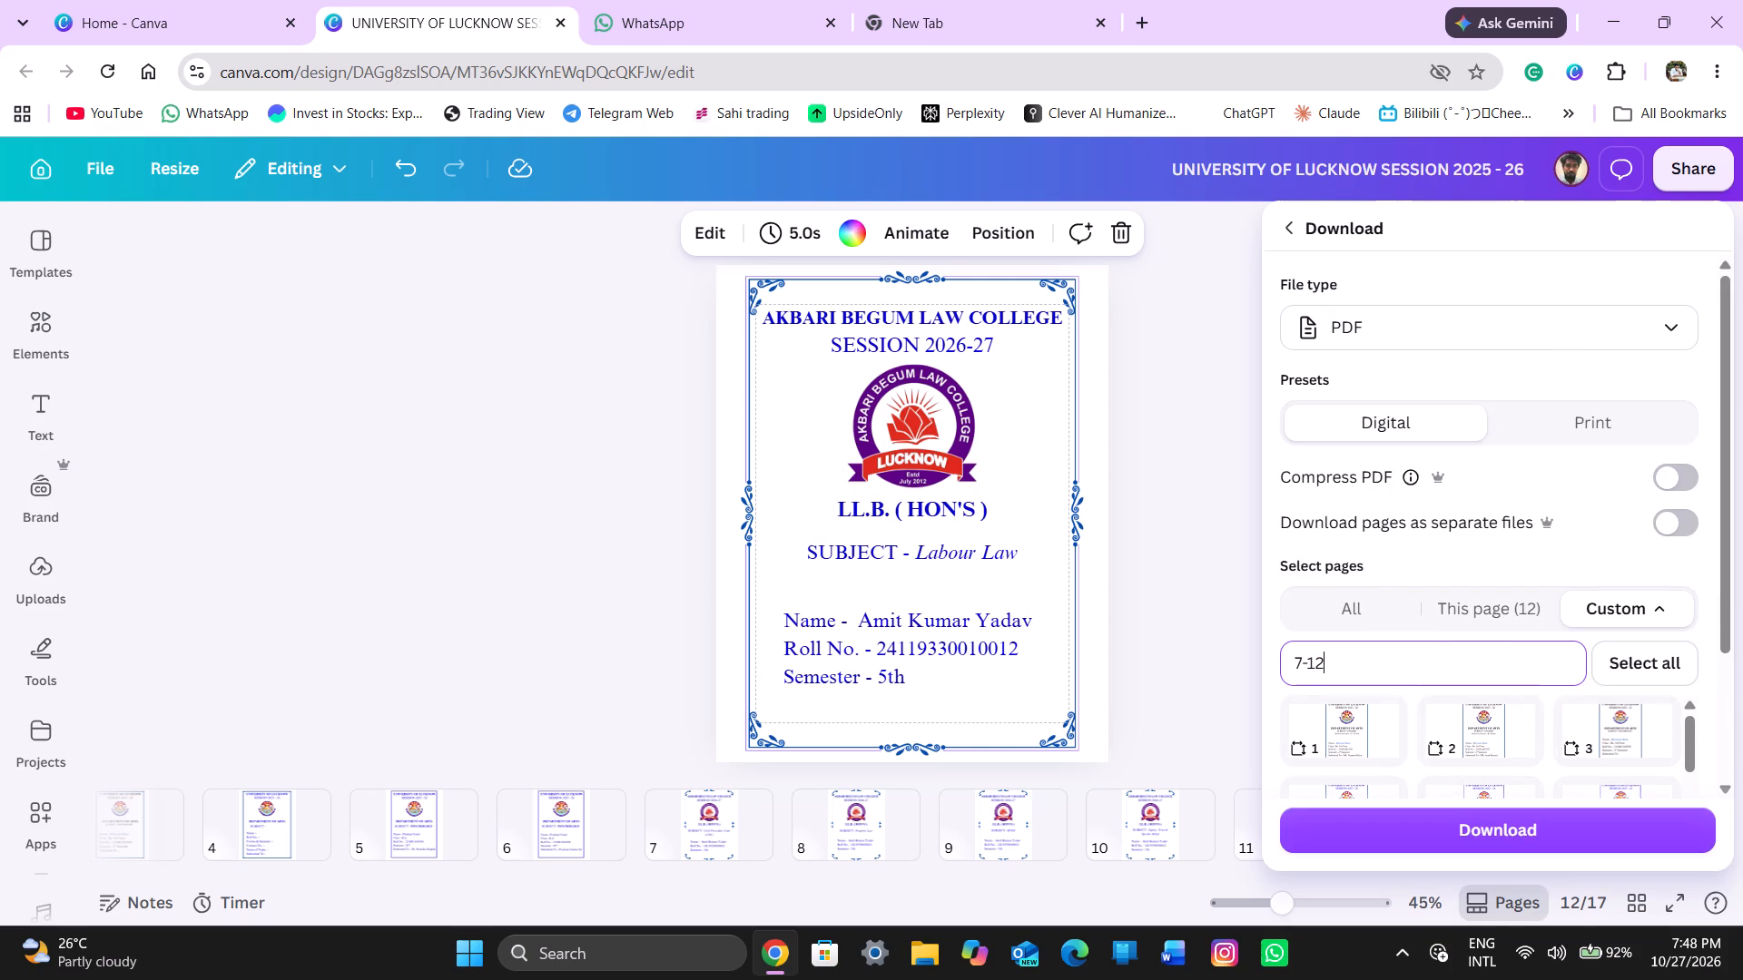
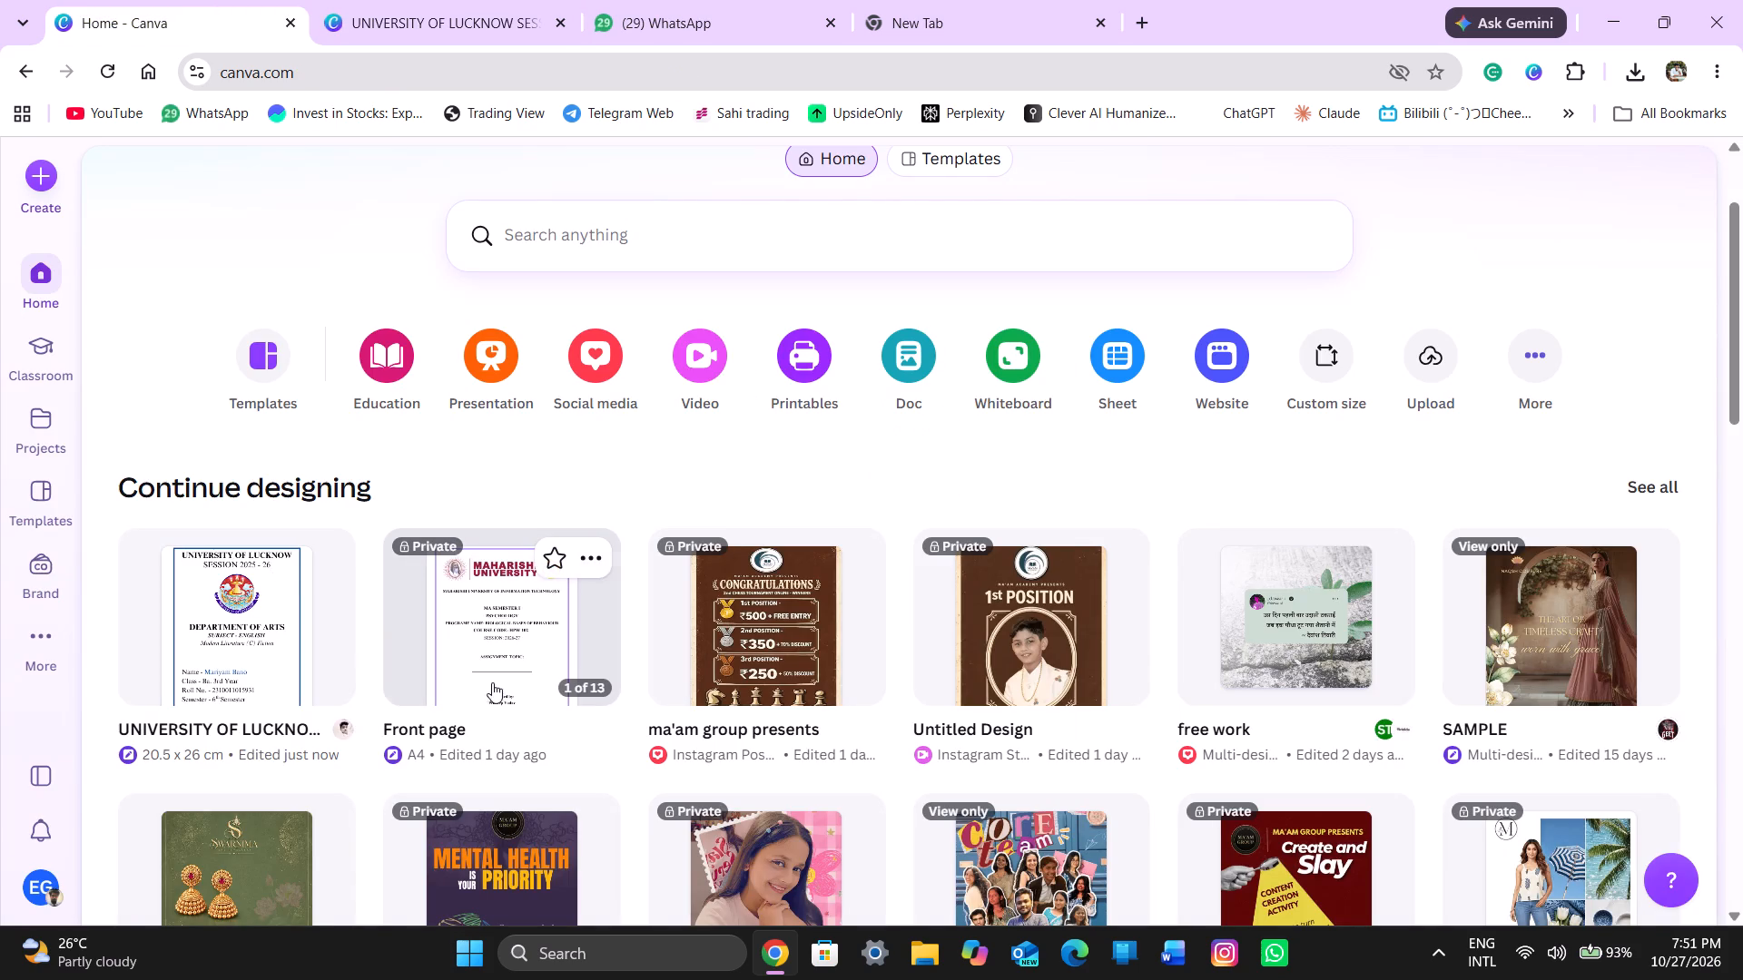
Open the recent A4 design "Front page" with the Maharishi University cover.
click(495, 681)
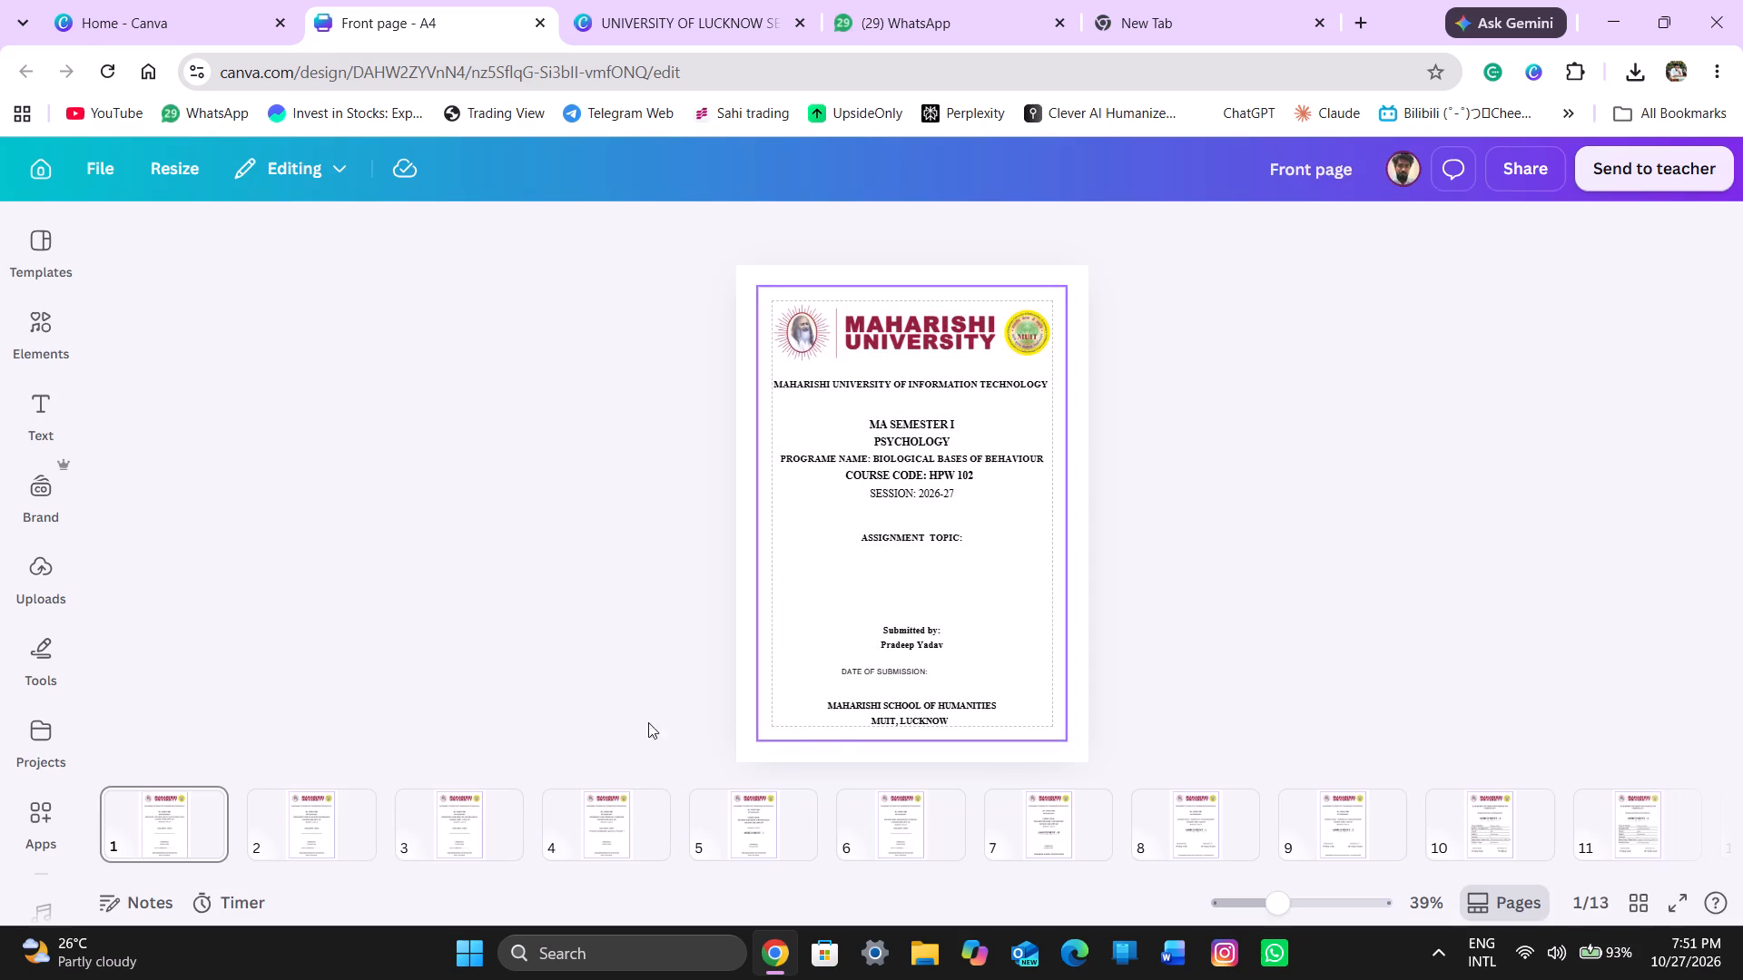
Look through the Maharishi University covers on pages 8 to 11, comparing their layouts and assignment details.
scroll(1081, 816, left, 3)
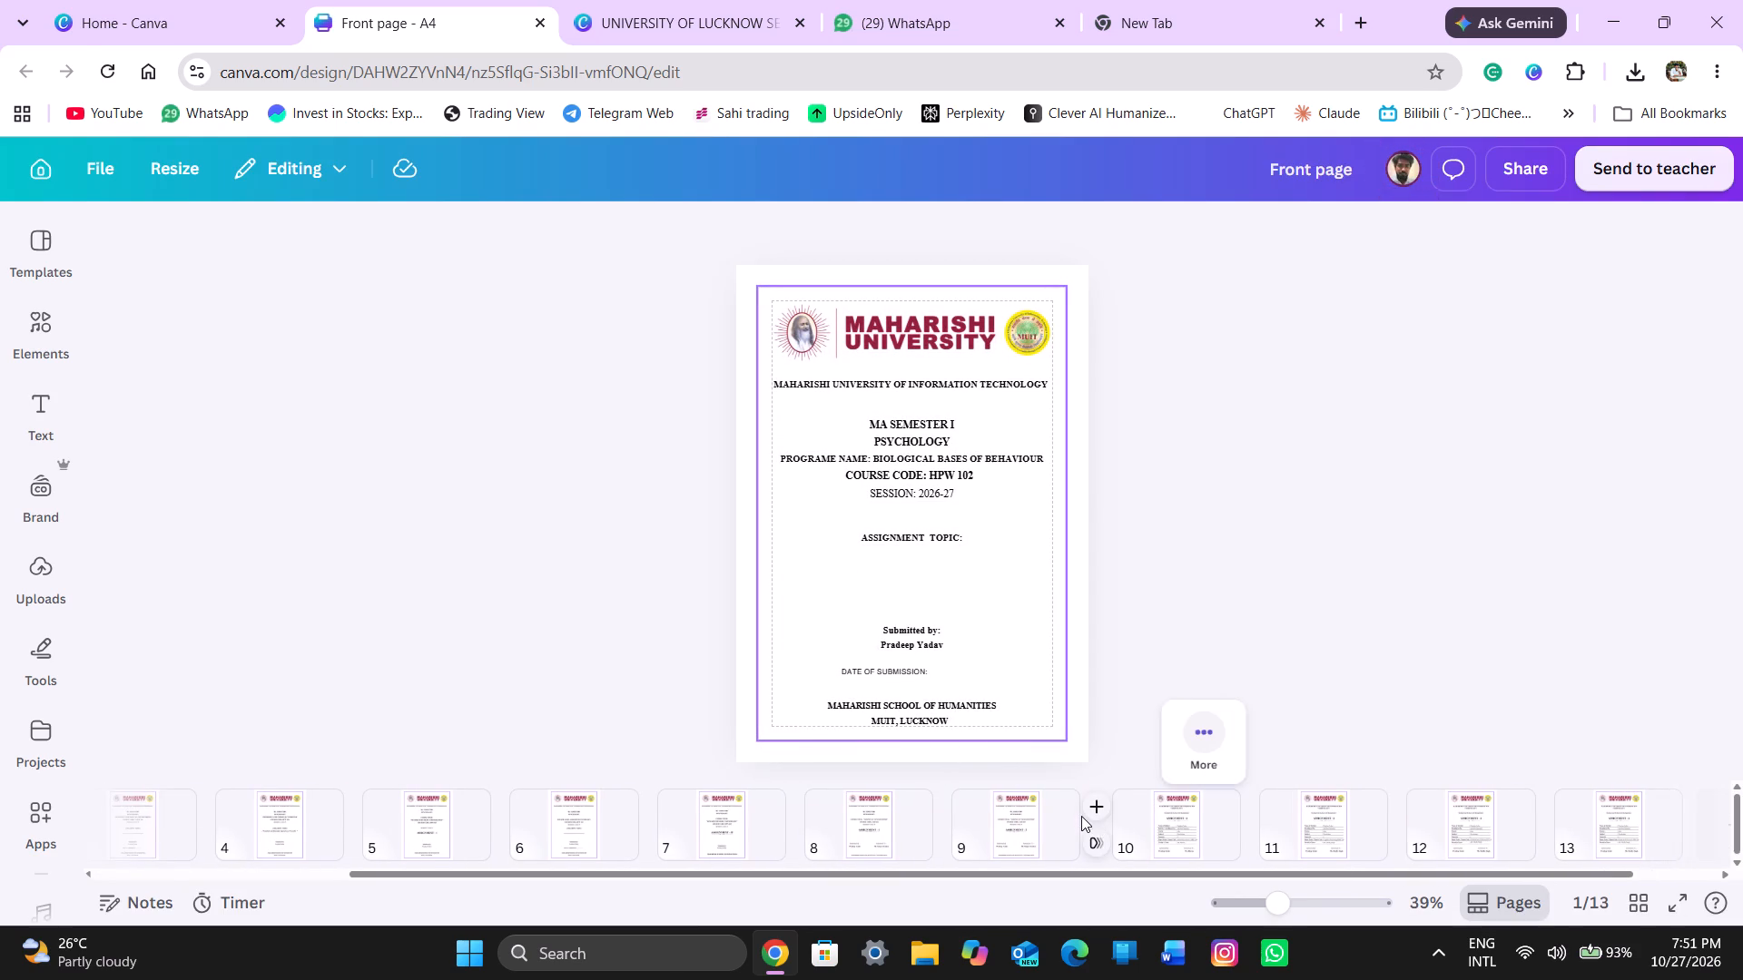
scroll(1081, 816, left, 2)
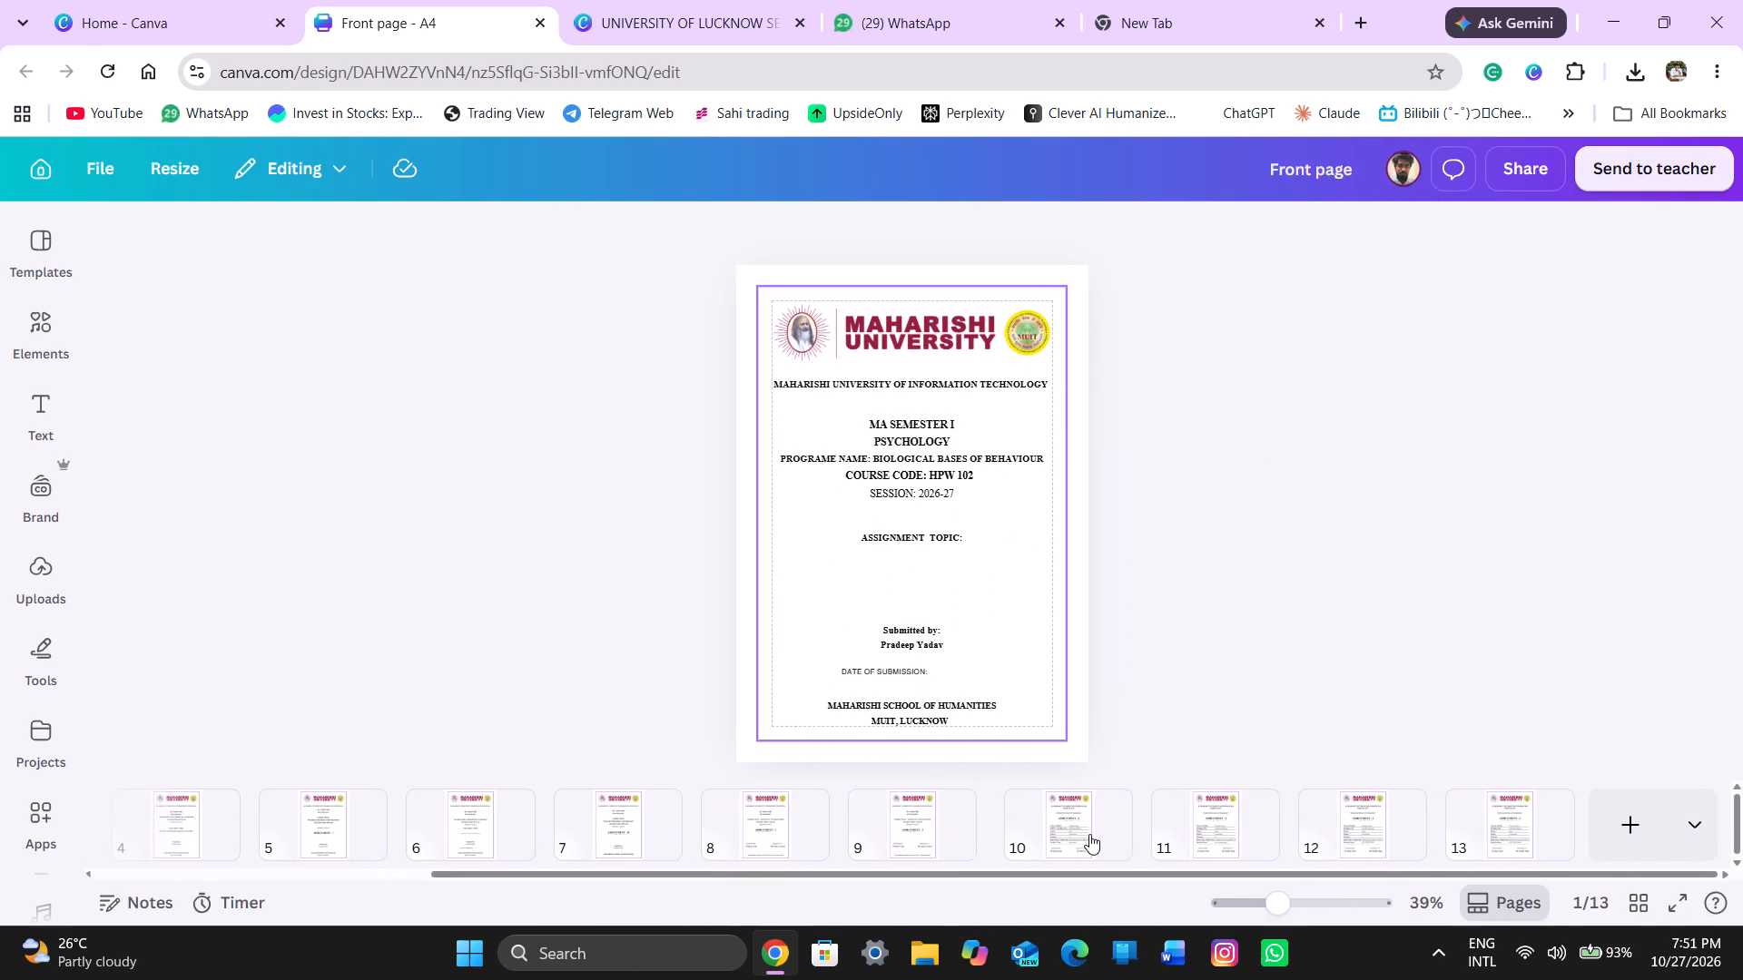
click(1089, 833)
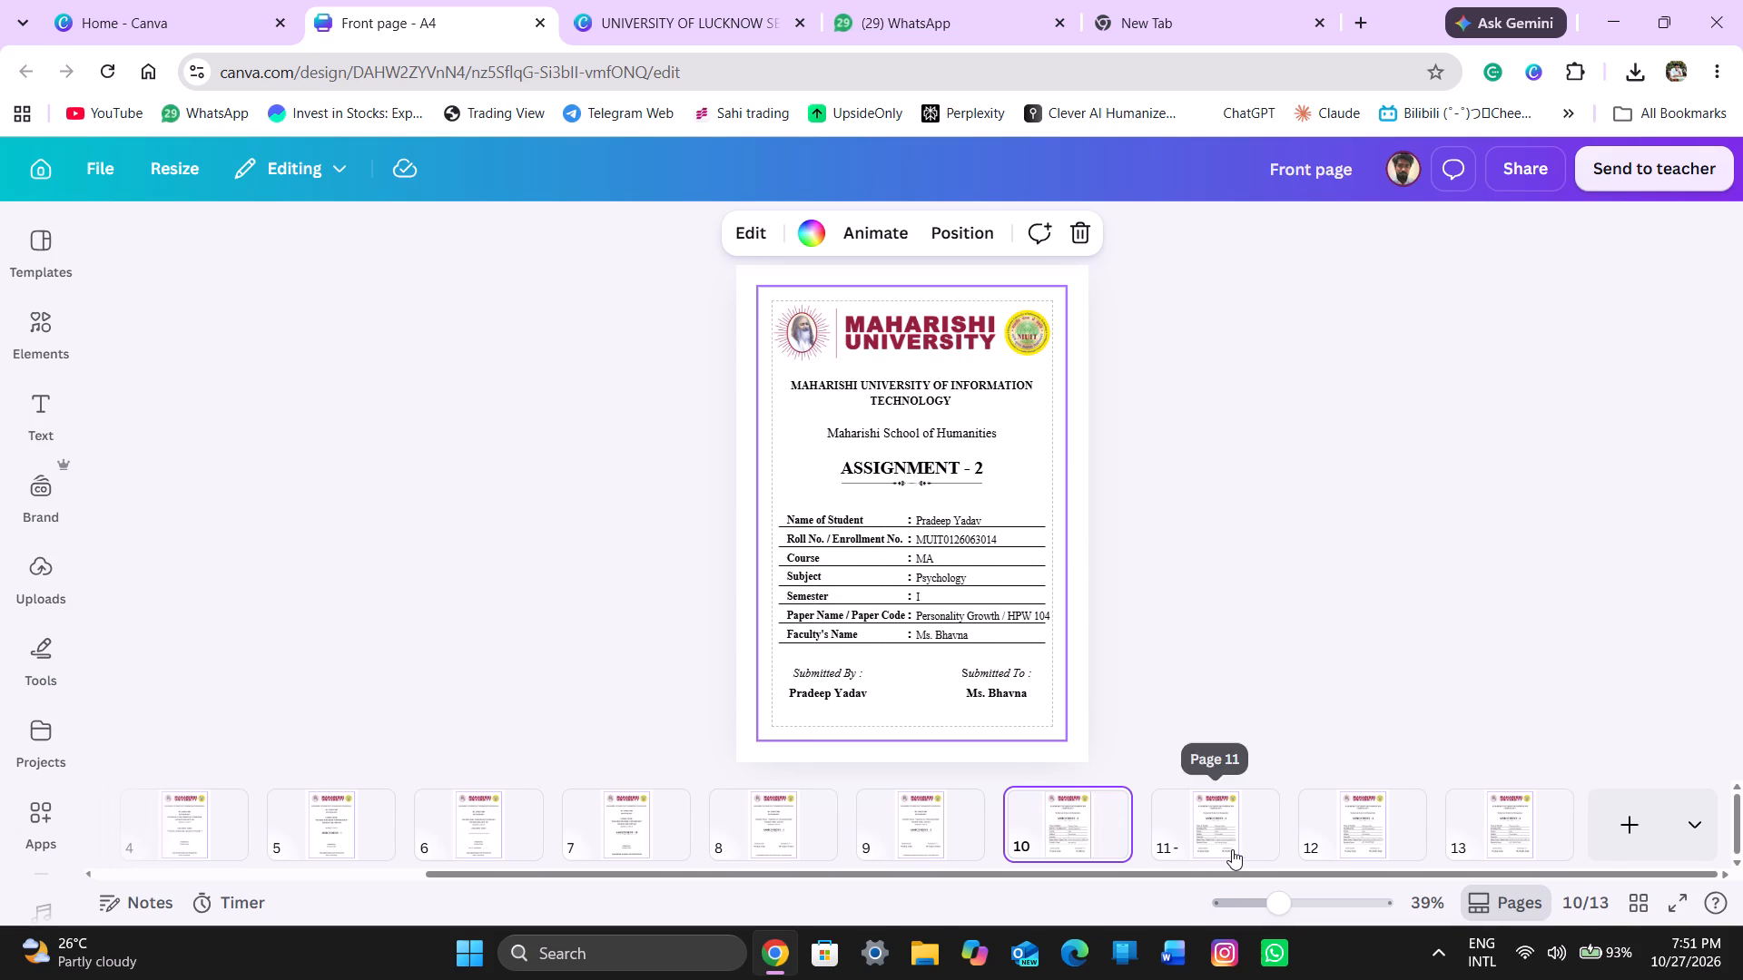
click(1237, 849)
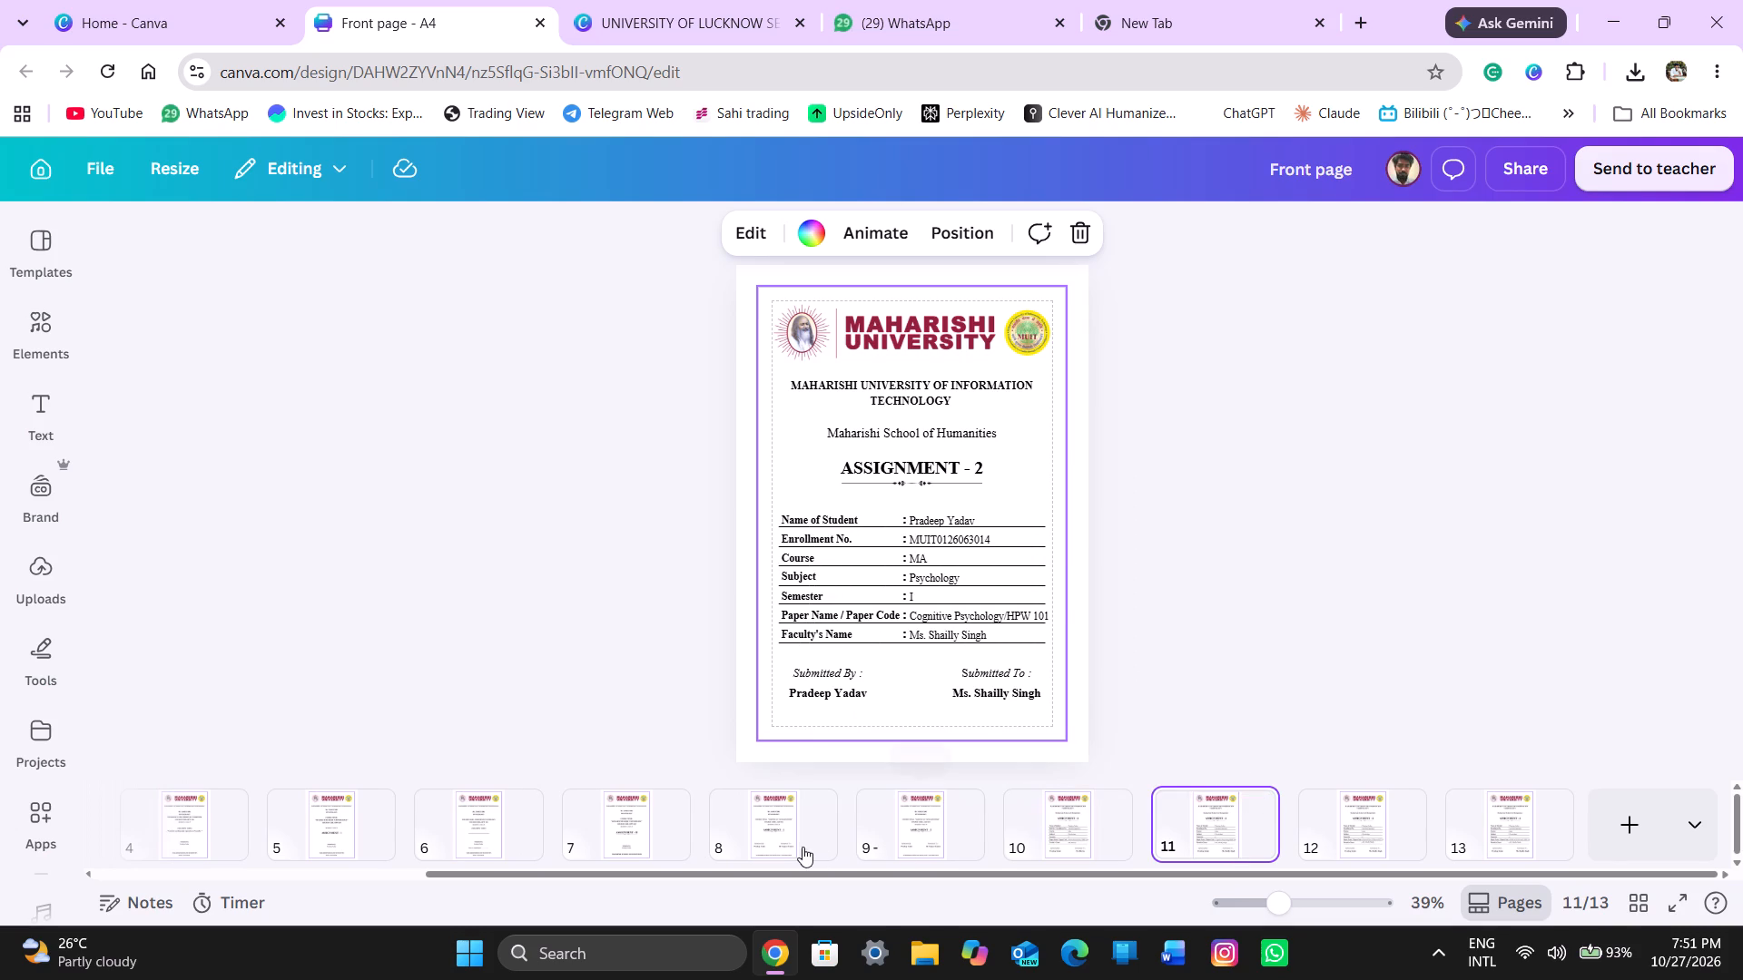
click(793, 847)
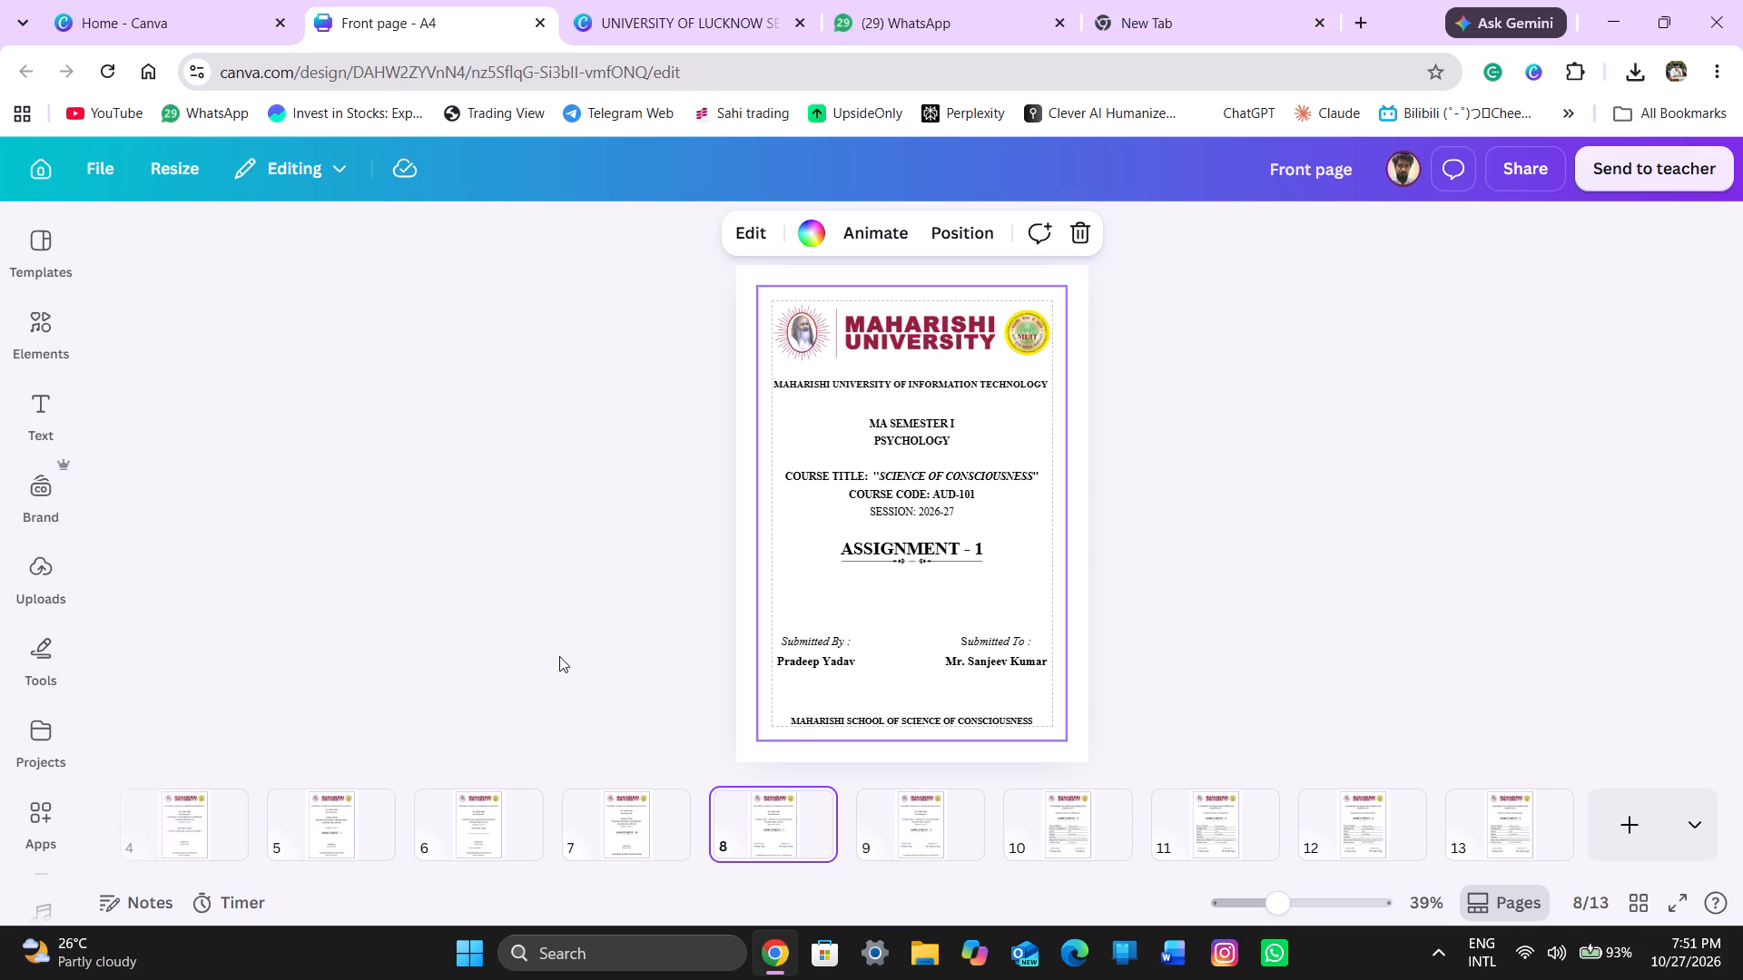
click(899, 805)
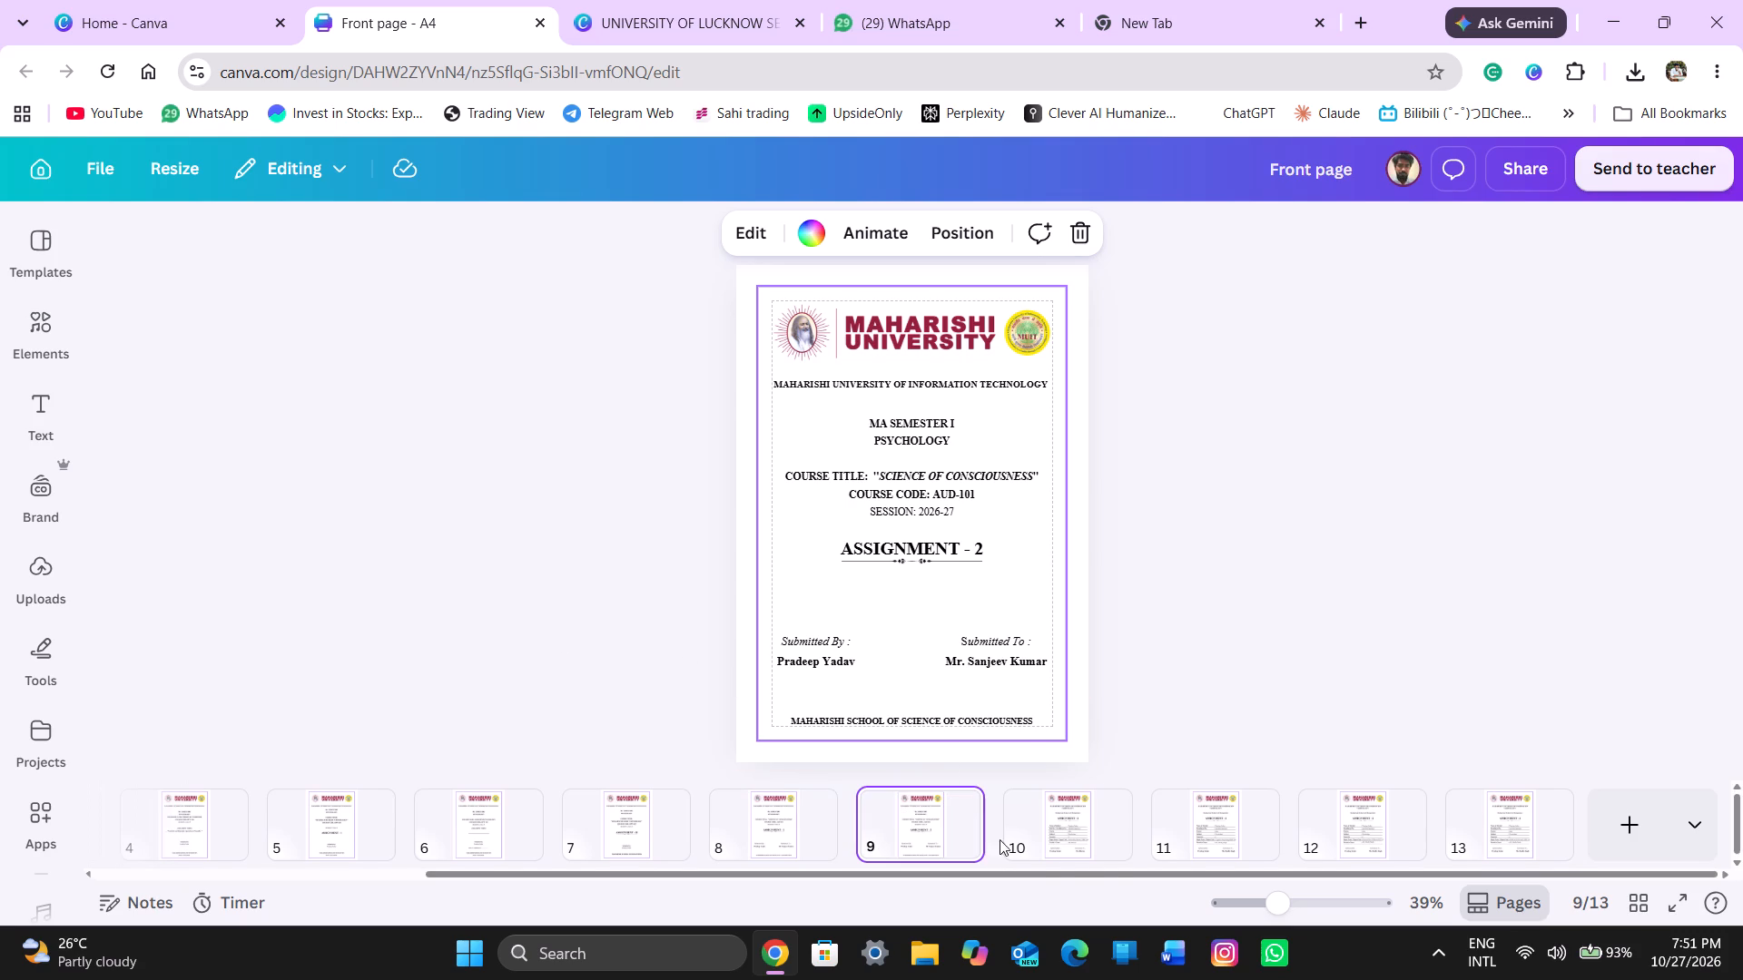
click(1221, 840)
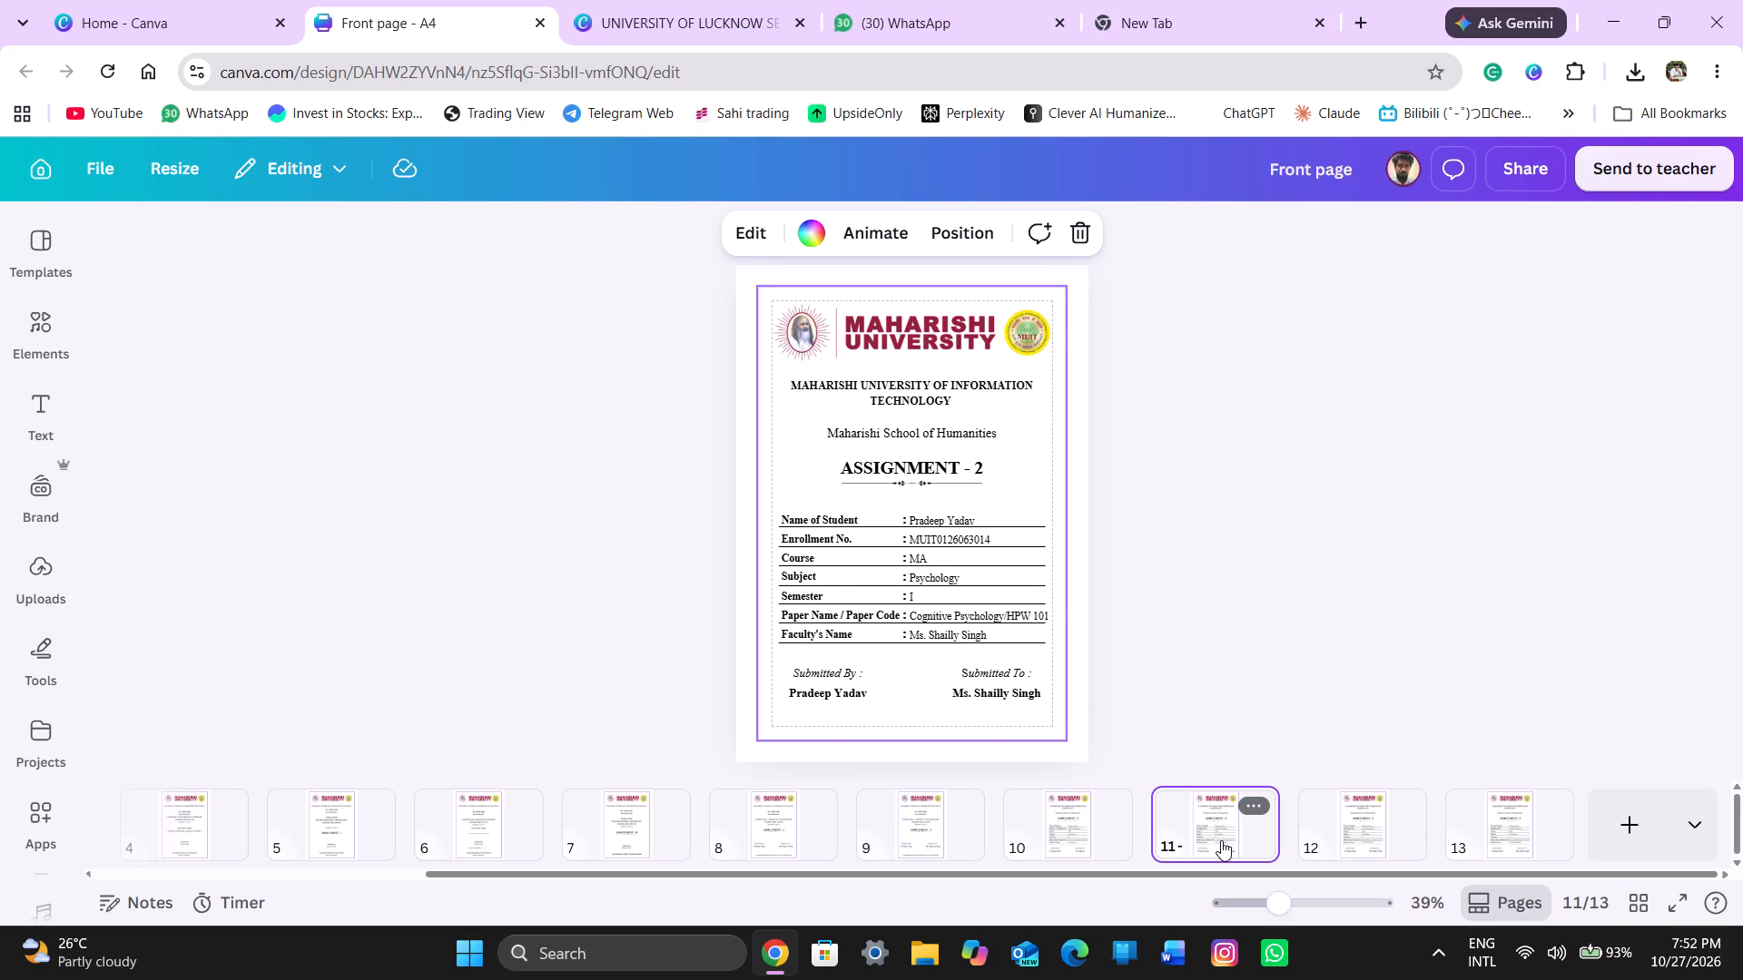
click(922, 819)
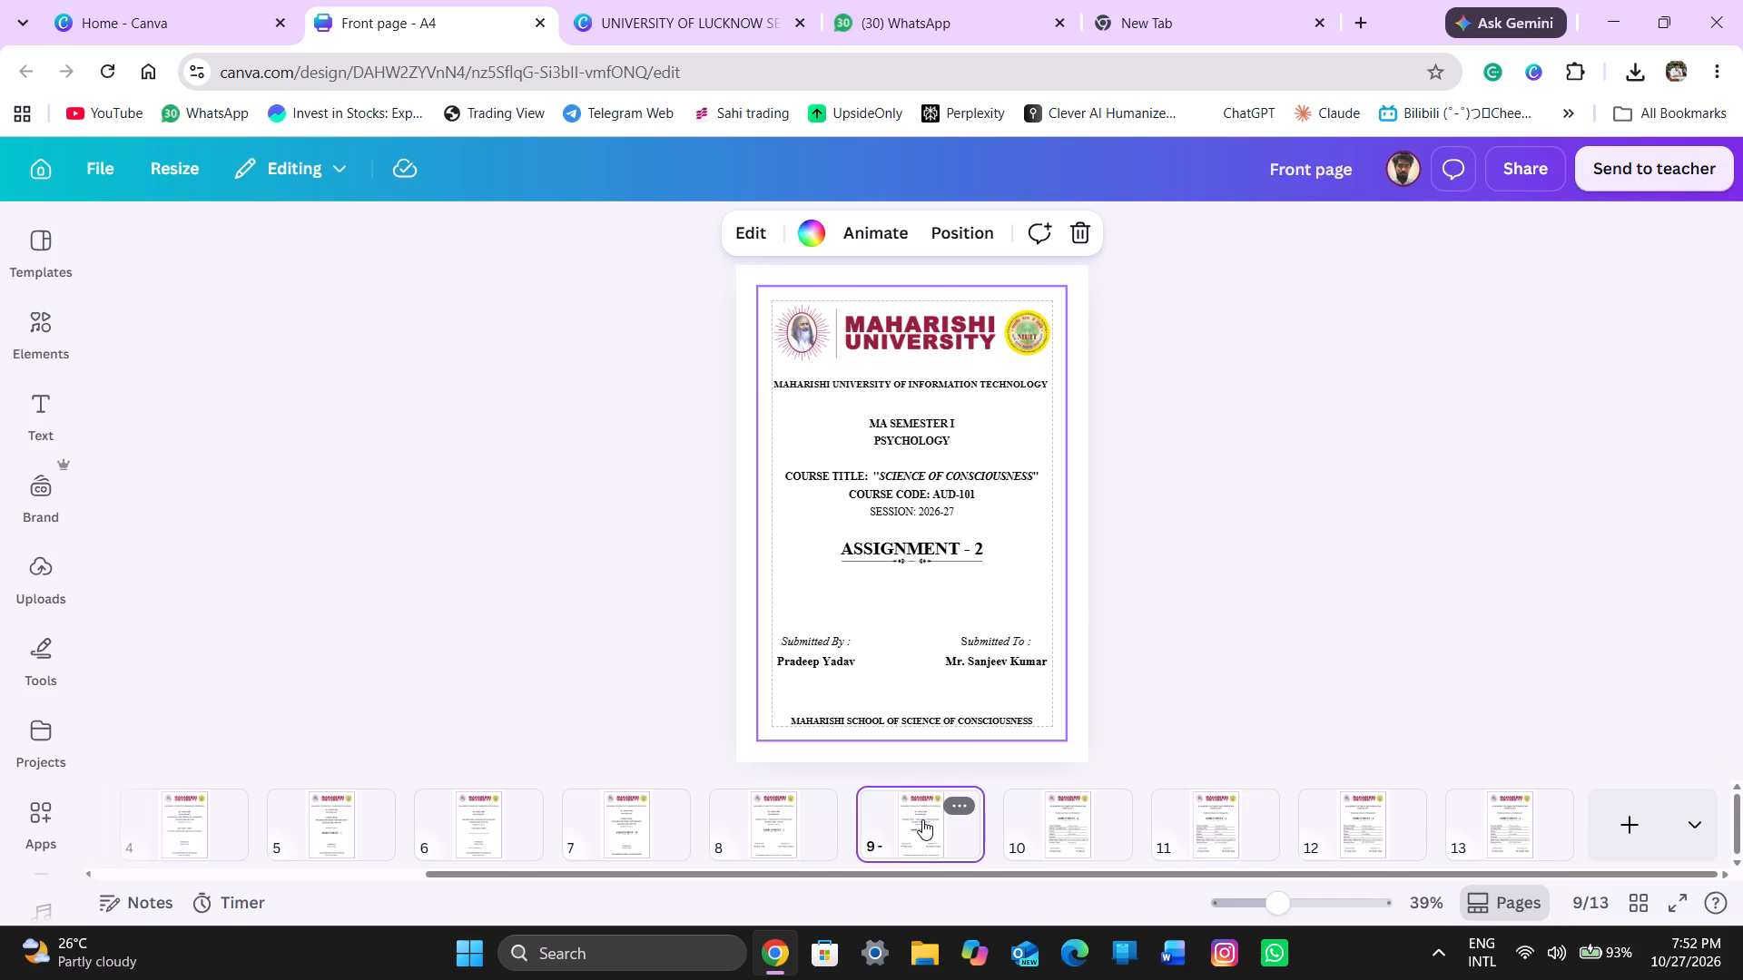
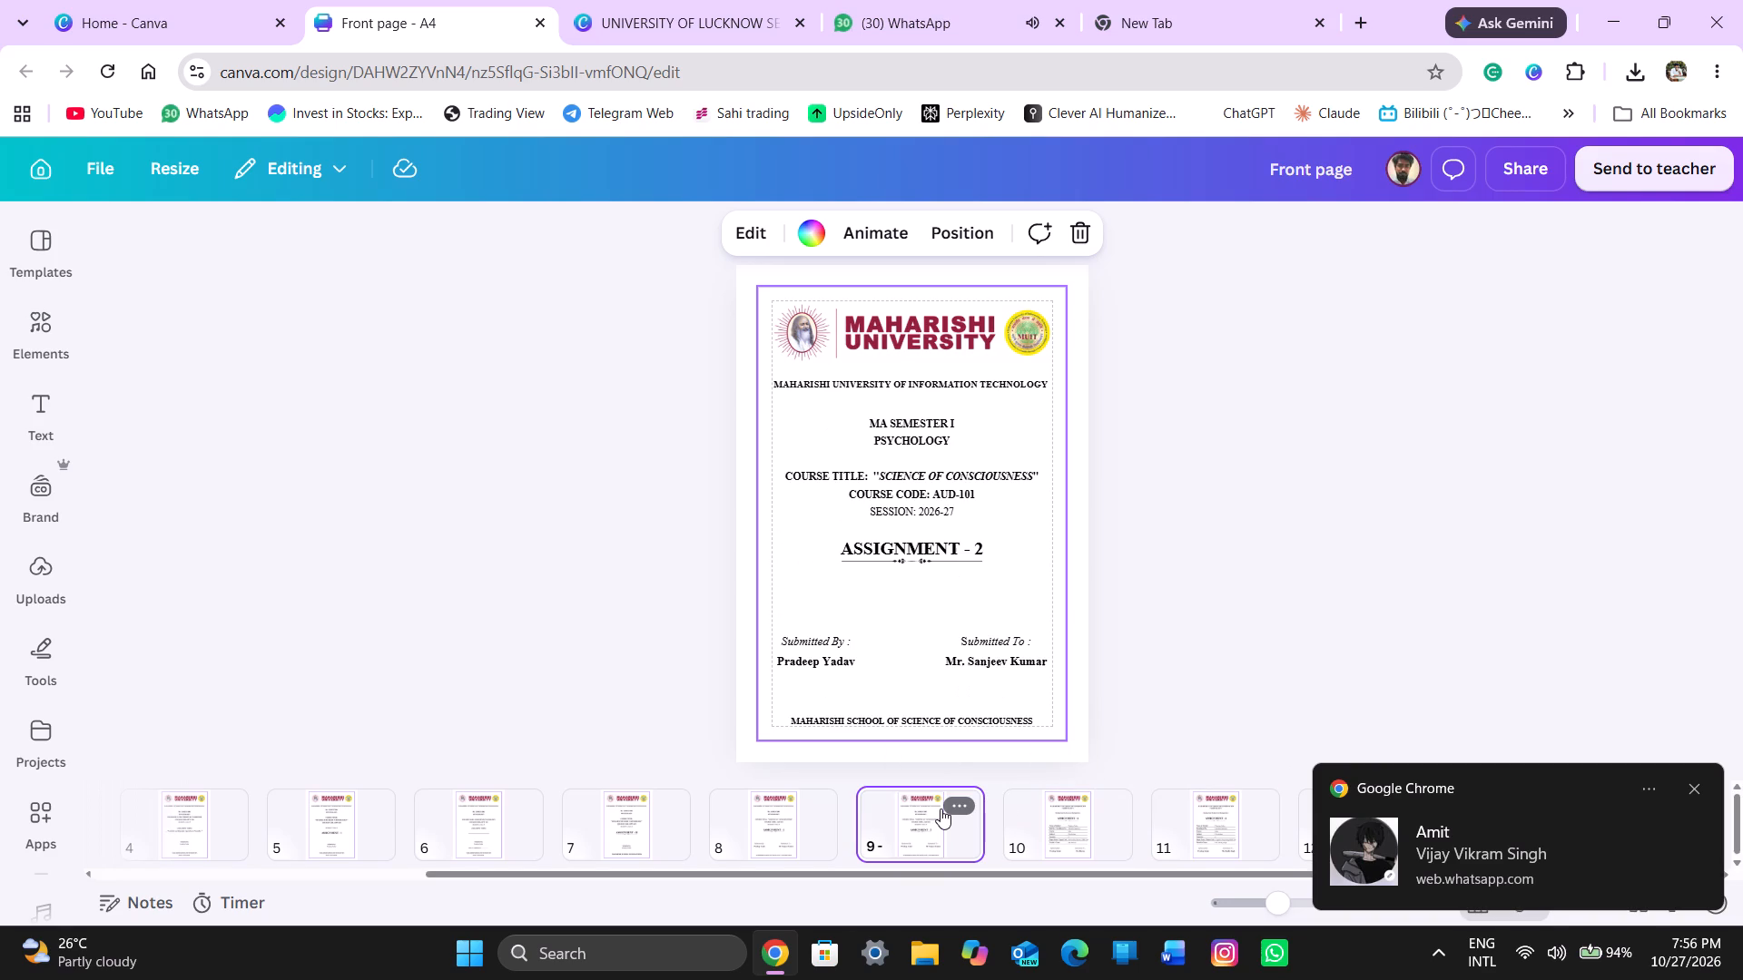
Show page 10 of the Maharishi University design to examine its assignment cover layout.
click(1093, 791)
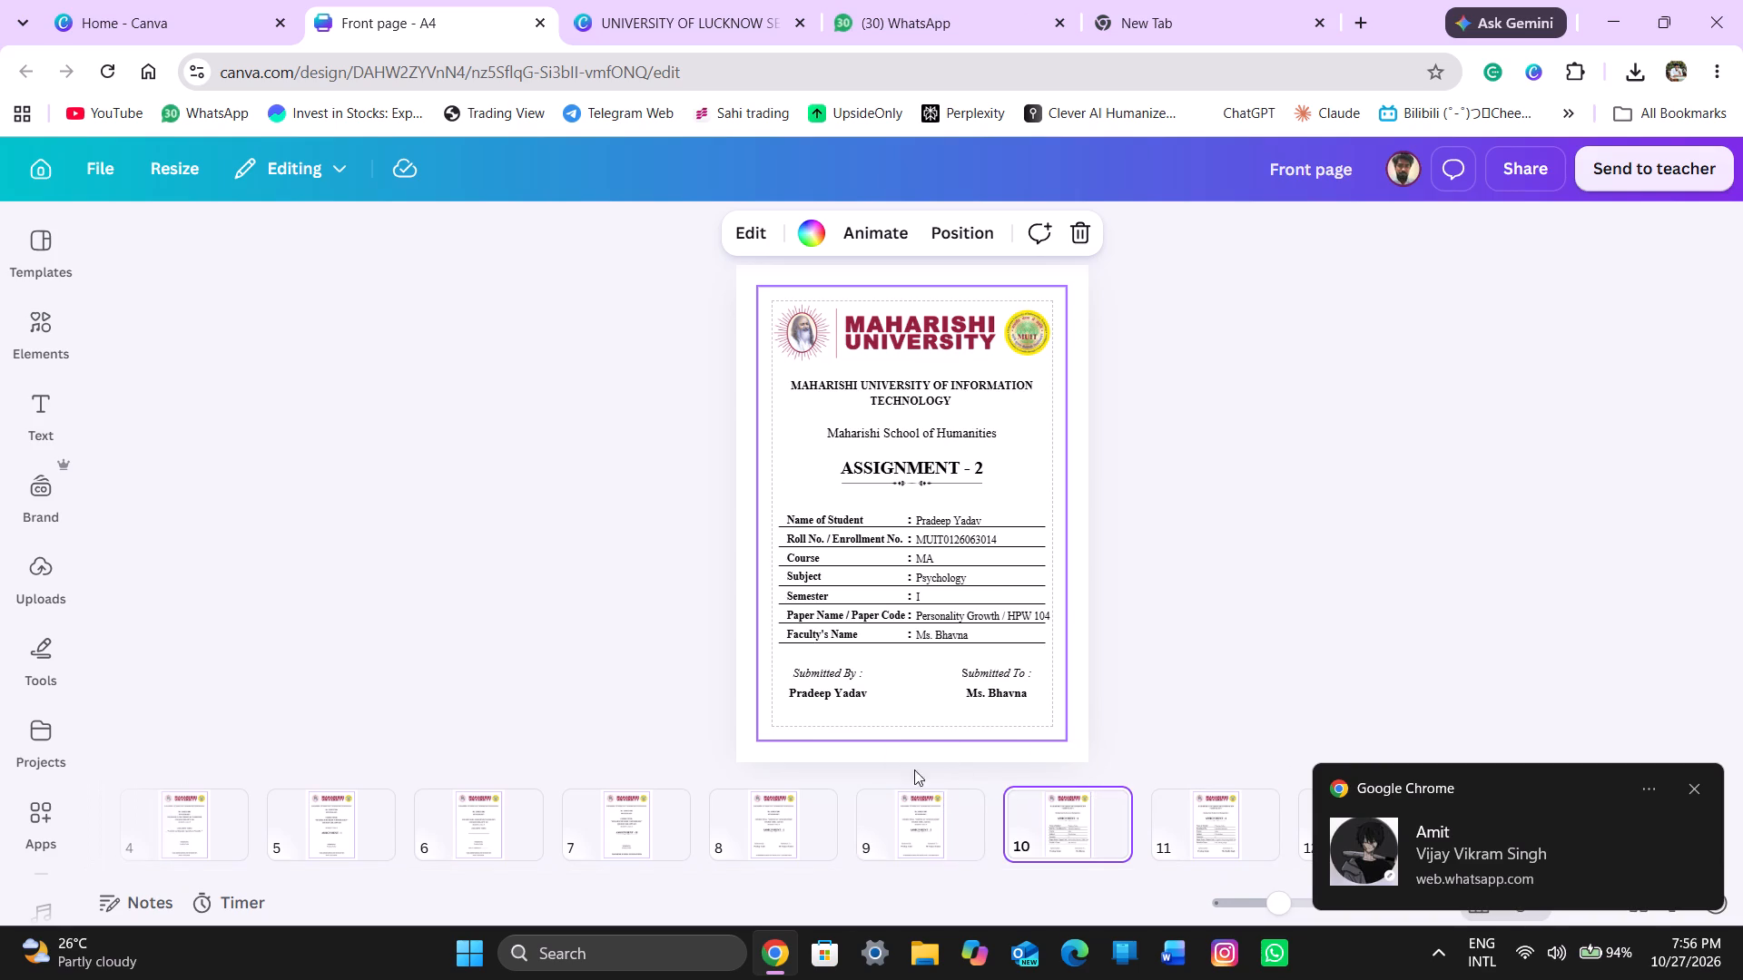
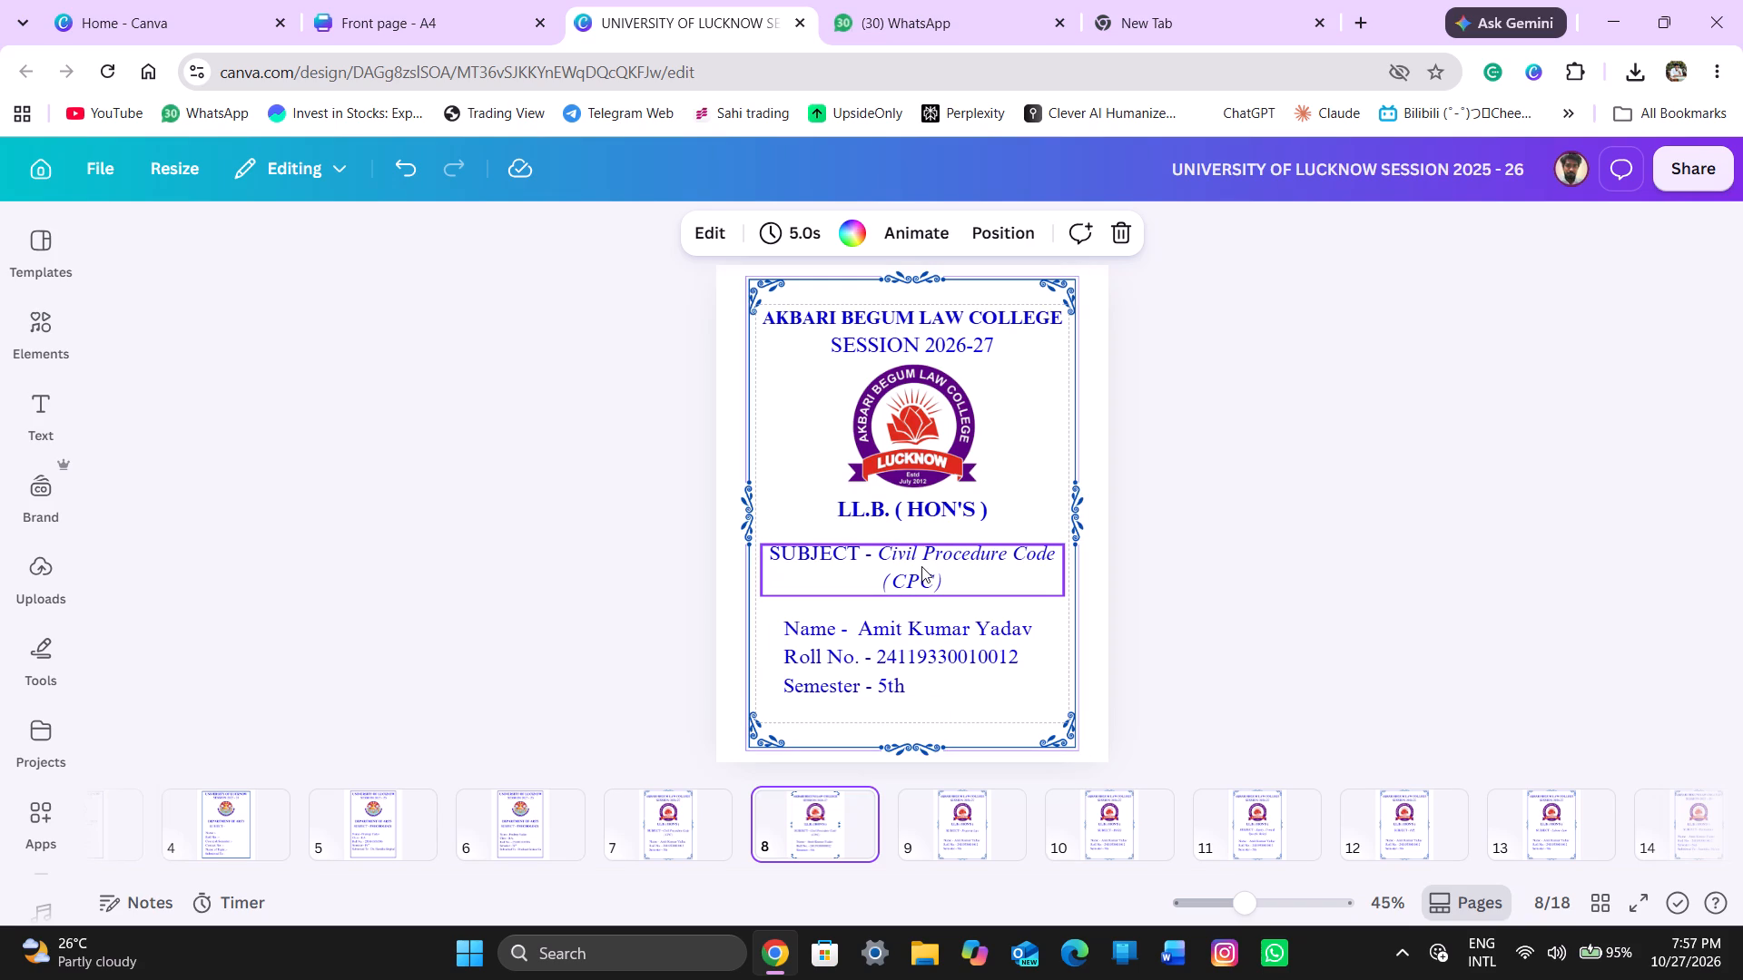
Replace the student's name on the page 8 Civil Procedure Code (CPC) cover with the copied student name.
click(864, 631)
click(864, 631)
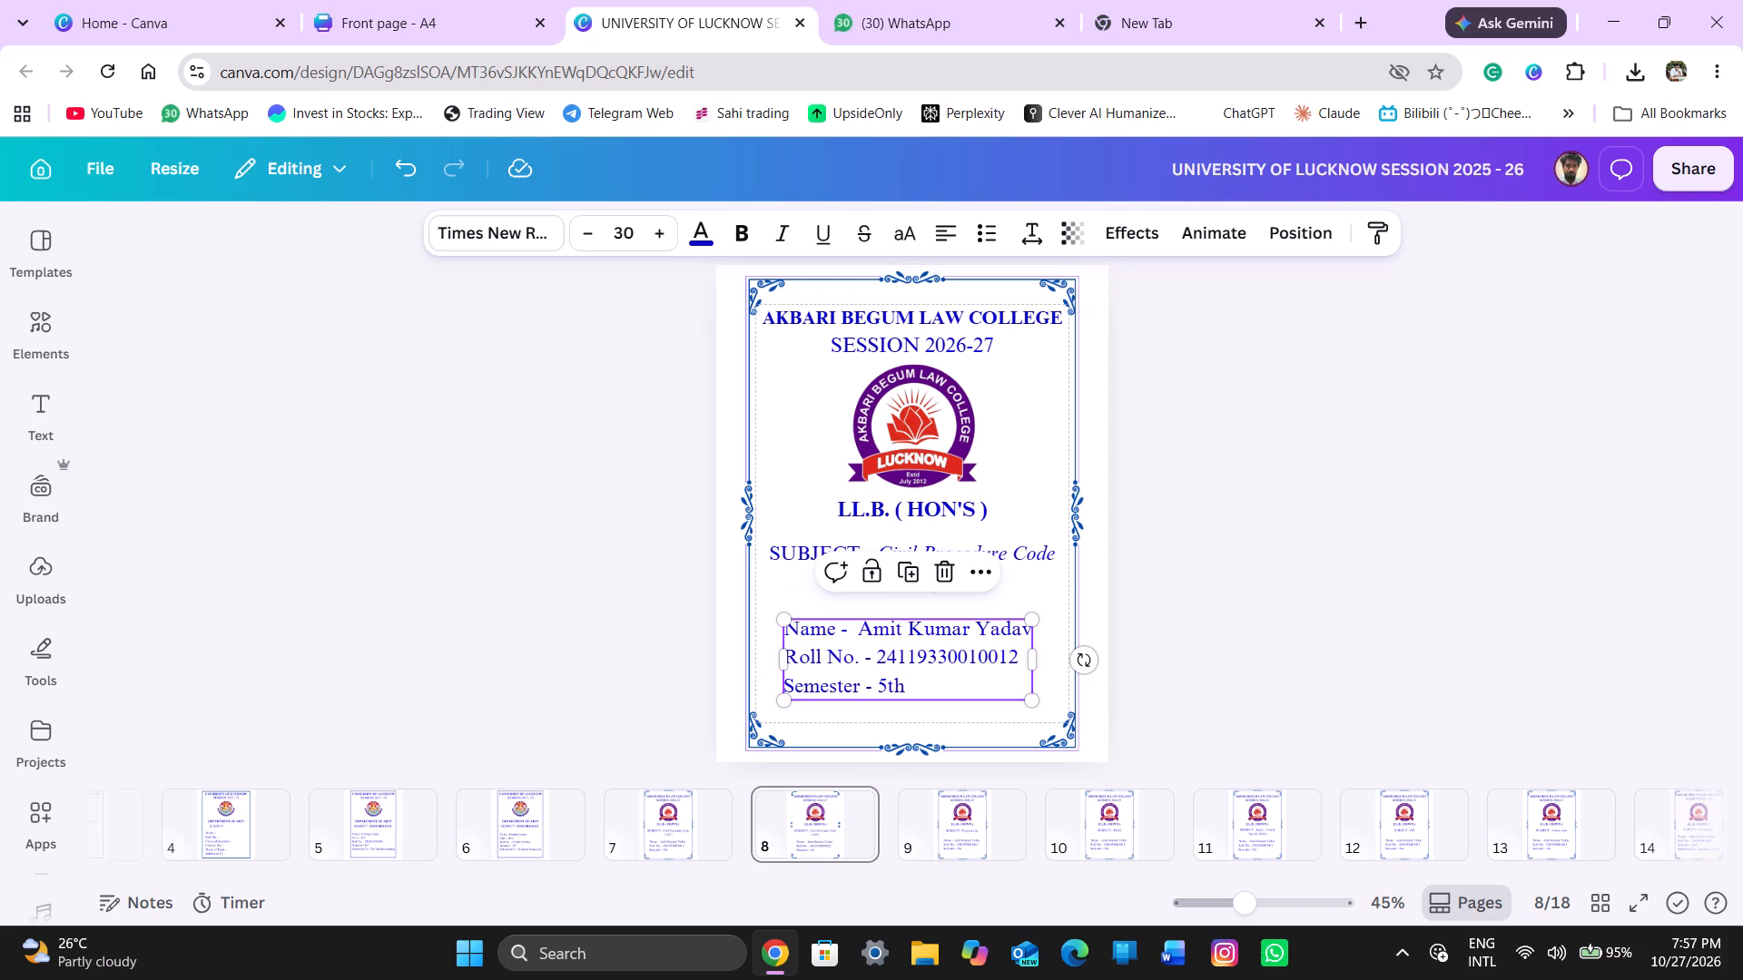
click(864, 631)
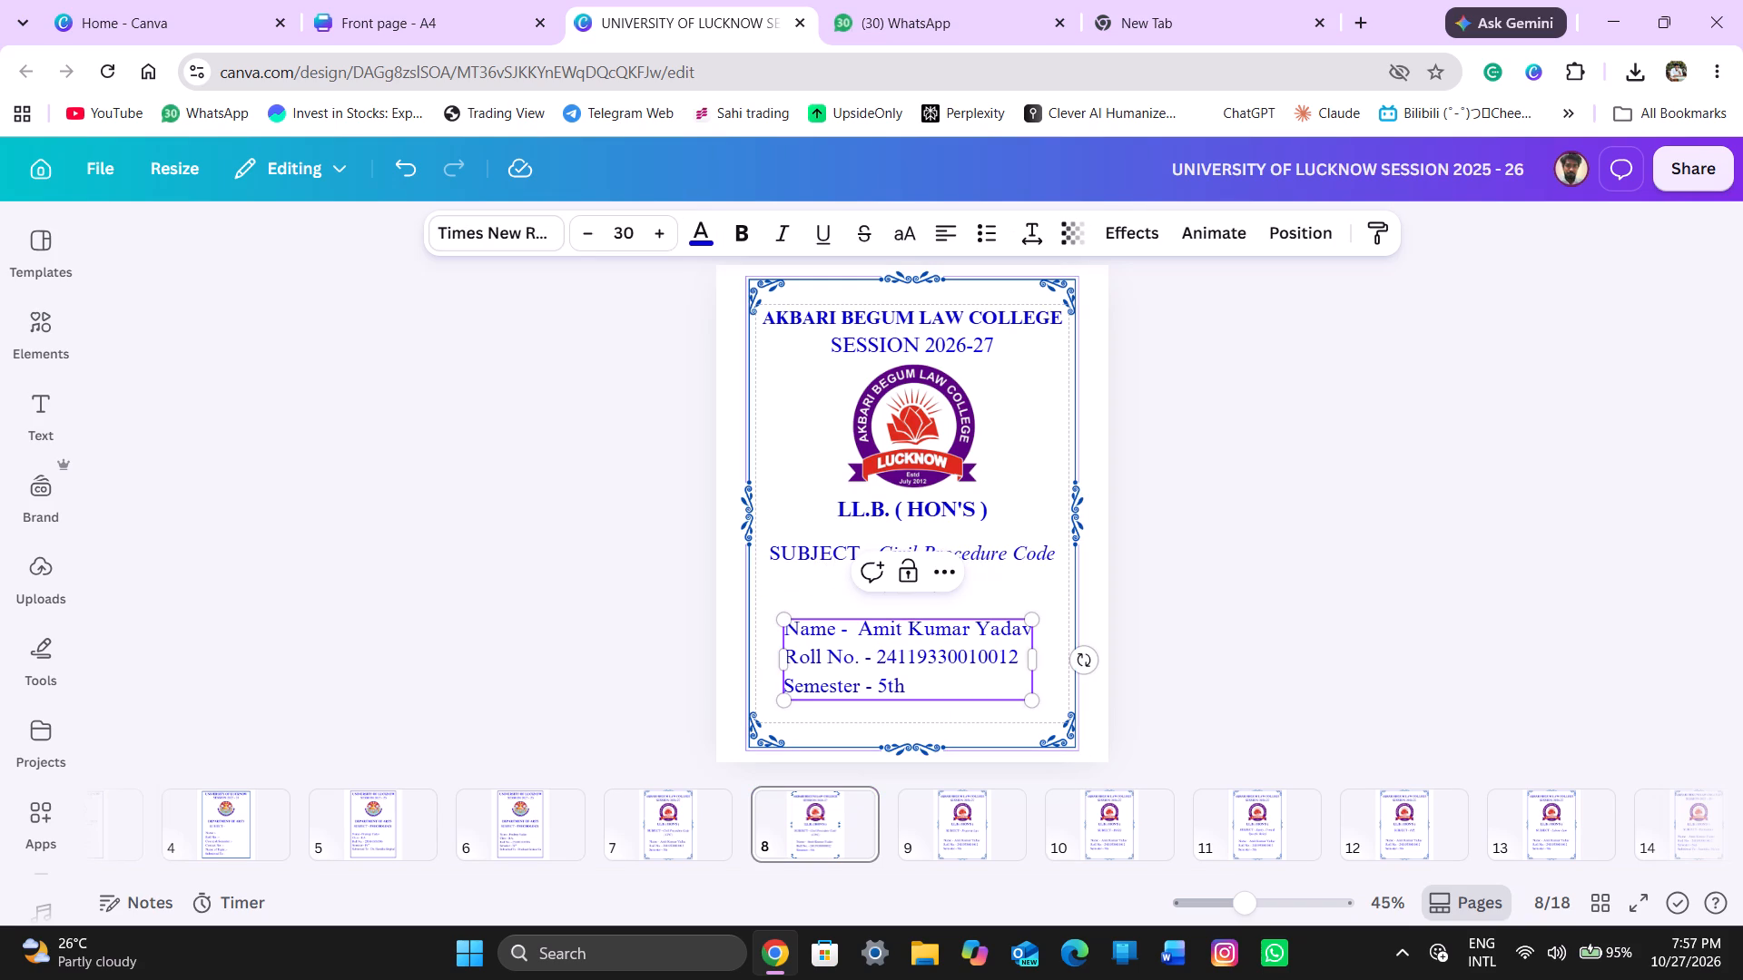
key(shift+Down)
key(shift+Left)
key(shift+Left)
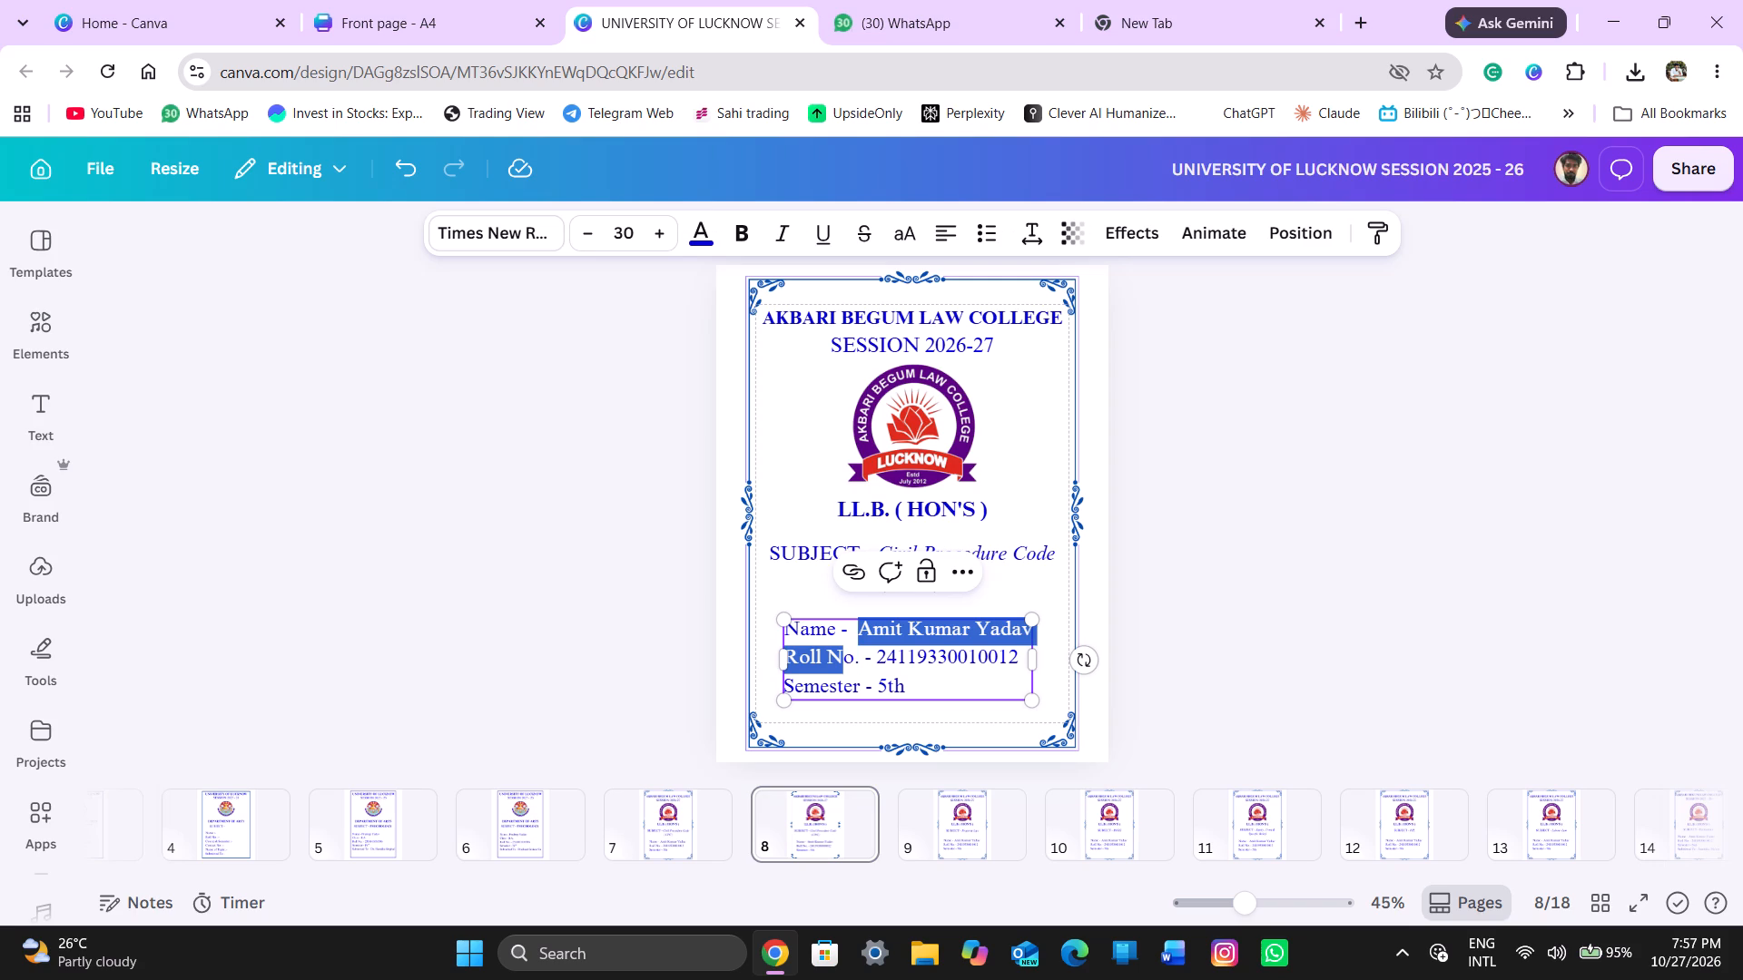
key(shift+Left)
key(shift+Left)
key(shift+Left)
key(shift+Left)
key(shift+Left)
key(shift+Left)
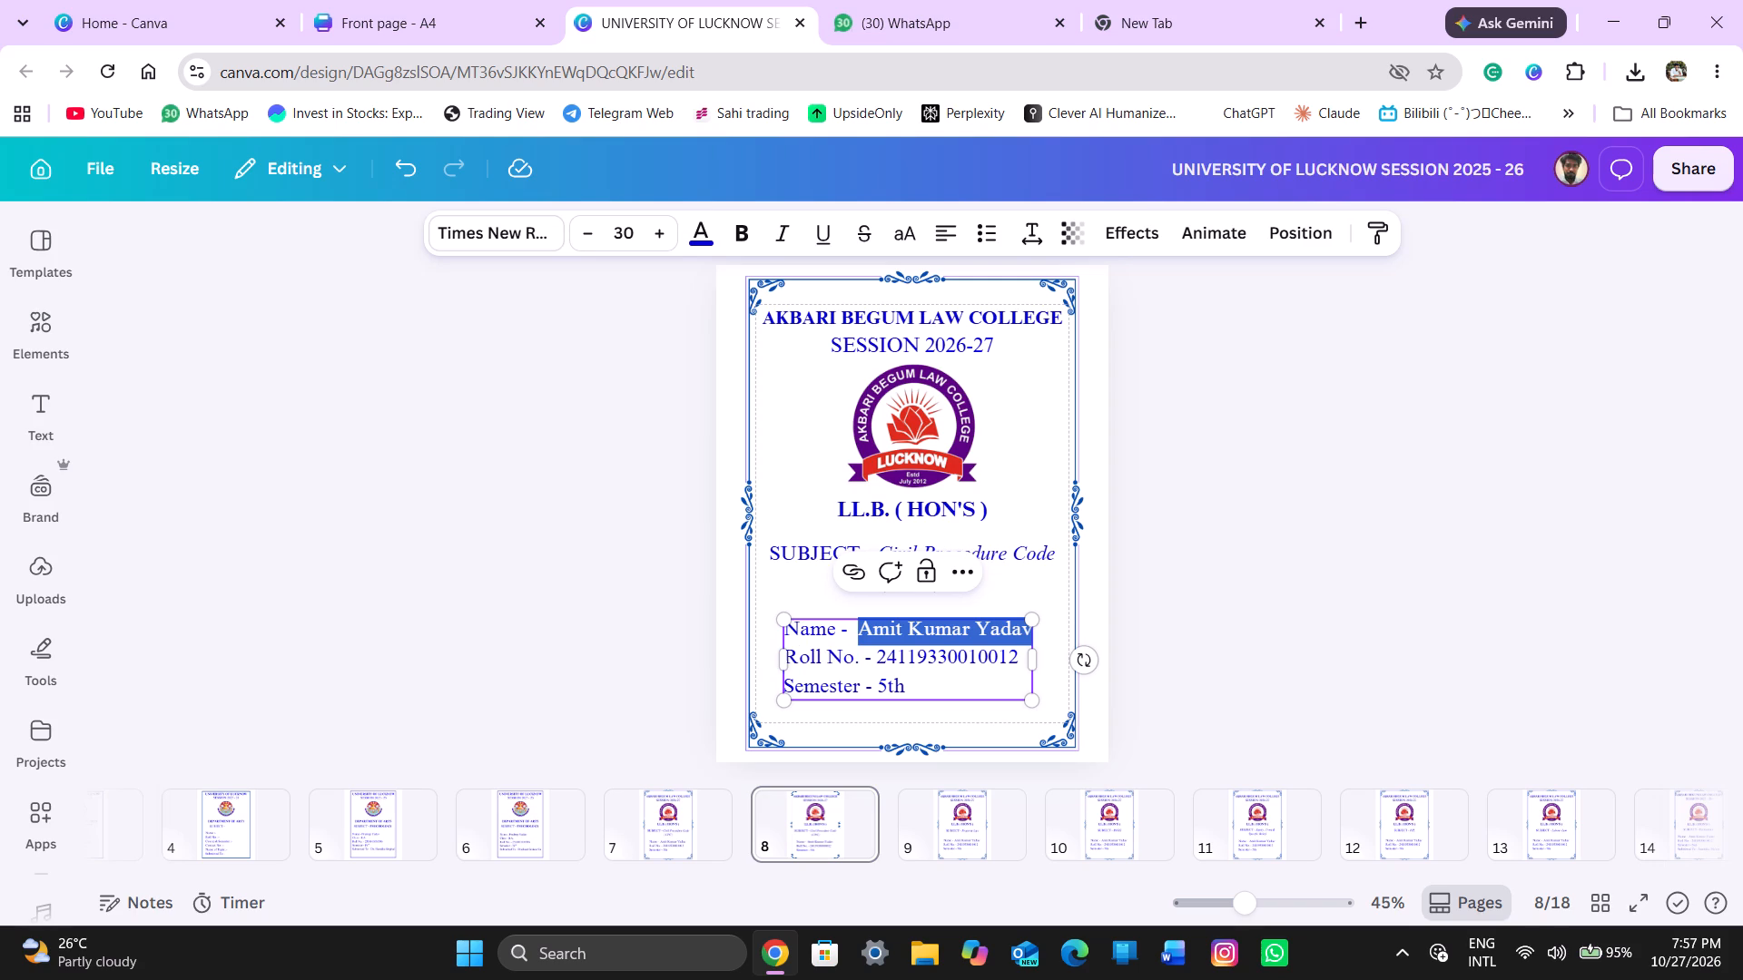
key(shift+Left)
key(ctrl+v)
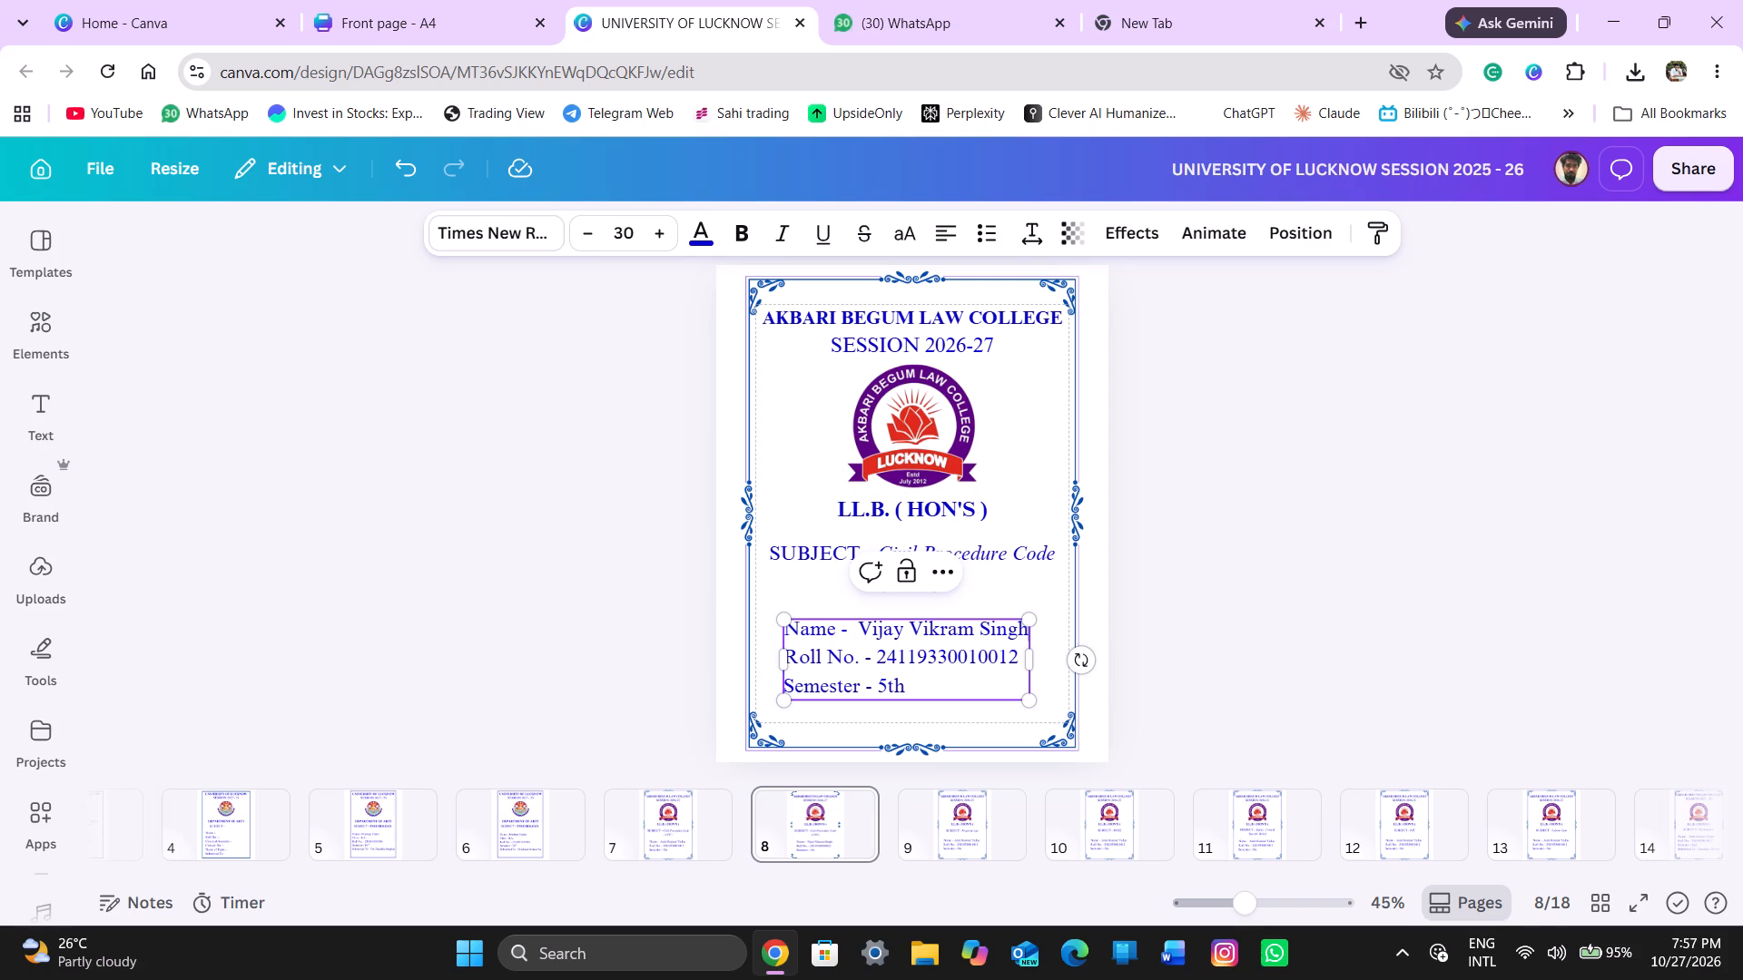
Delete the entire Roll No. line from the student details on the page 8 cover.
click(879, 652)
click(790, 653)
key(shift+Down)
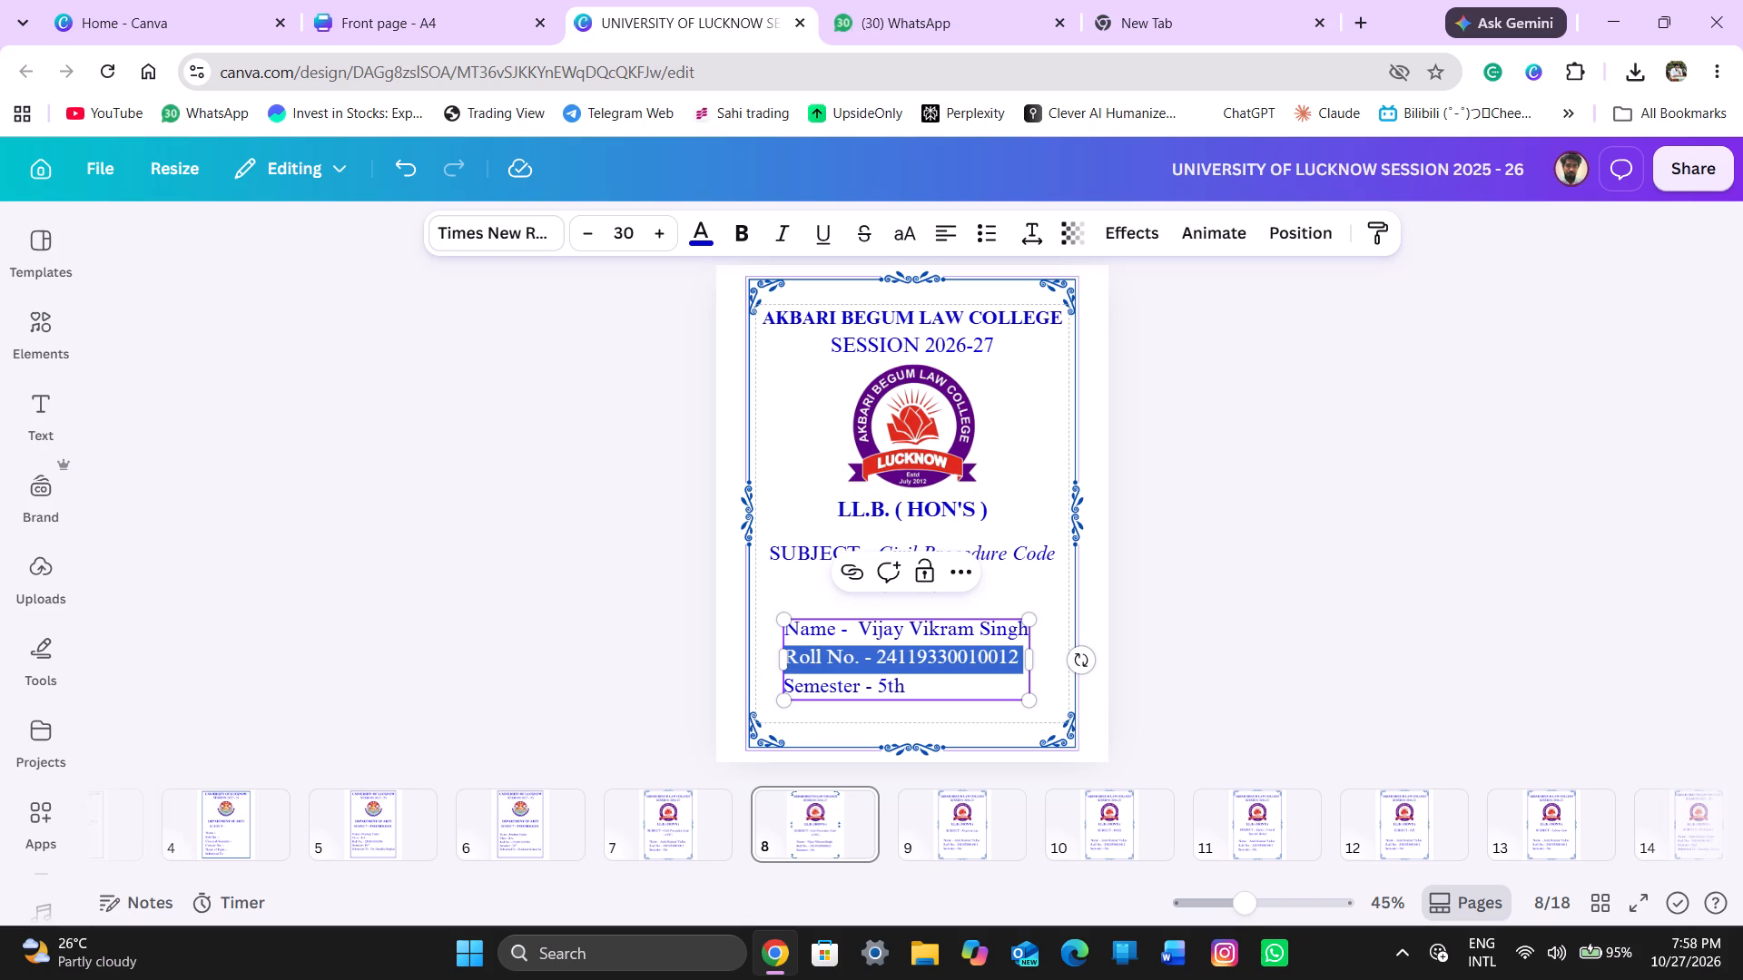
key(BackSpace)
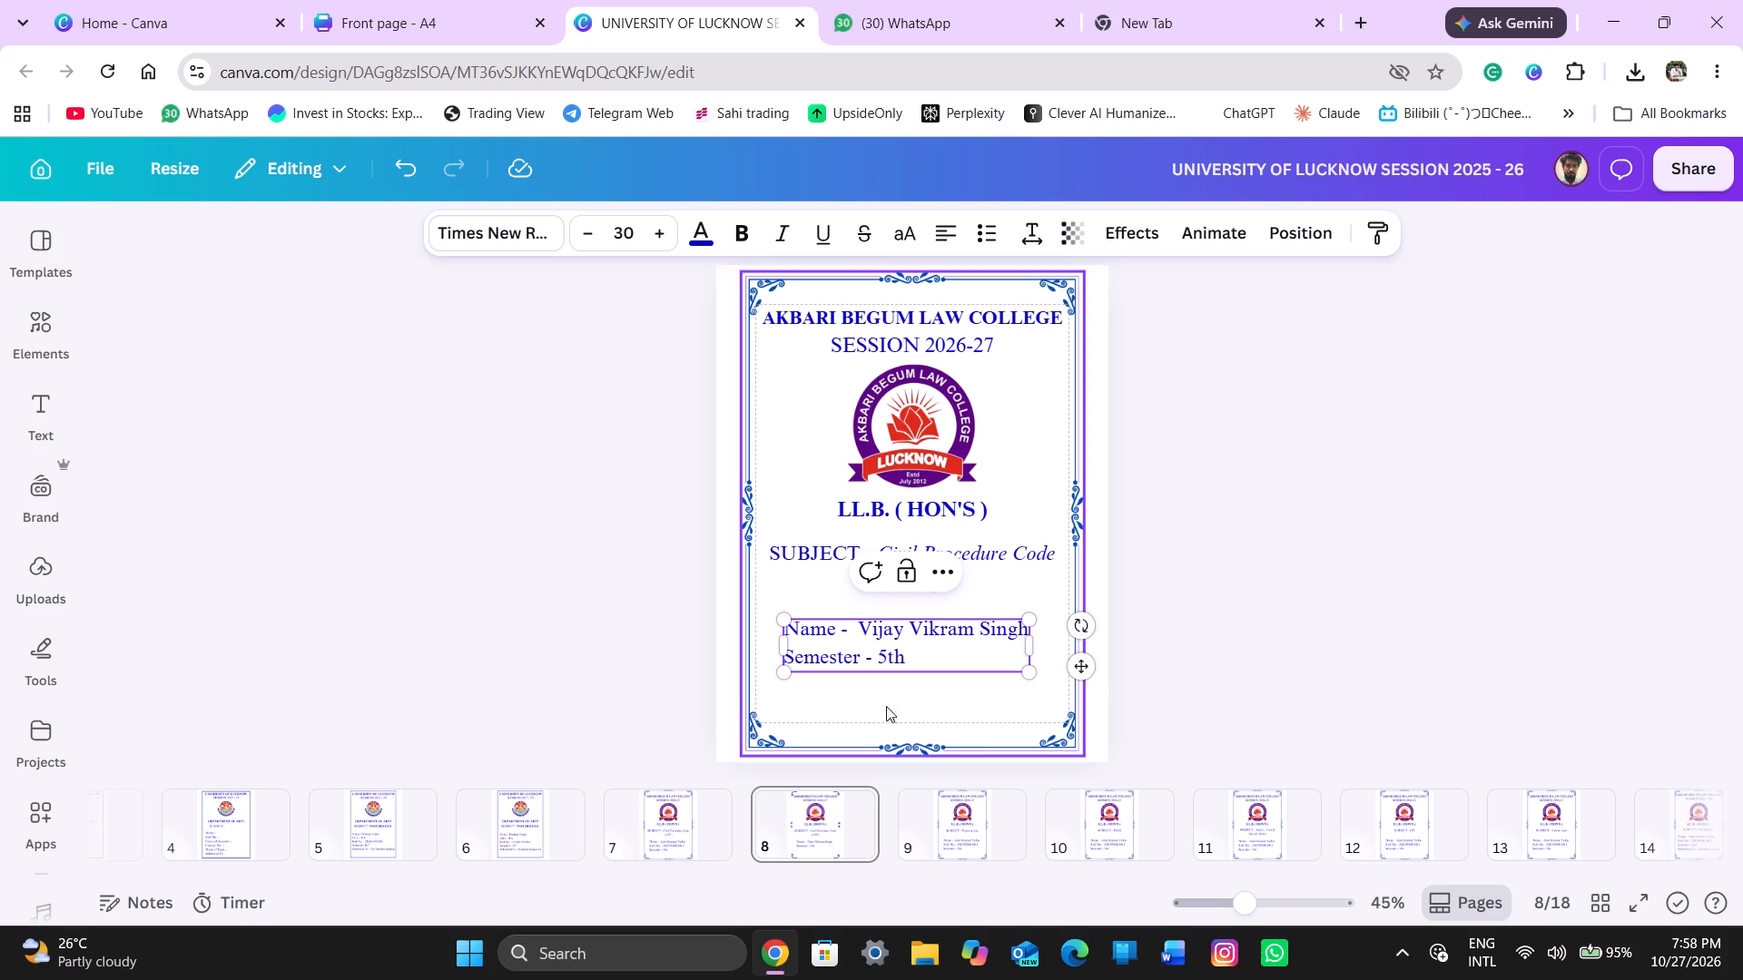
click(1289, 671)
click(1289, 671)
Nudge the name and semester text block slightly down on the page 8 cover.
click(967, 633)
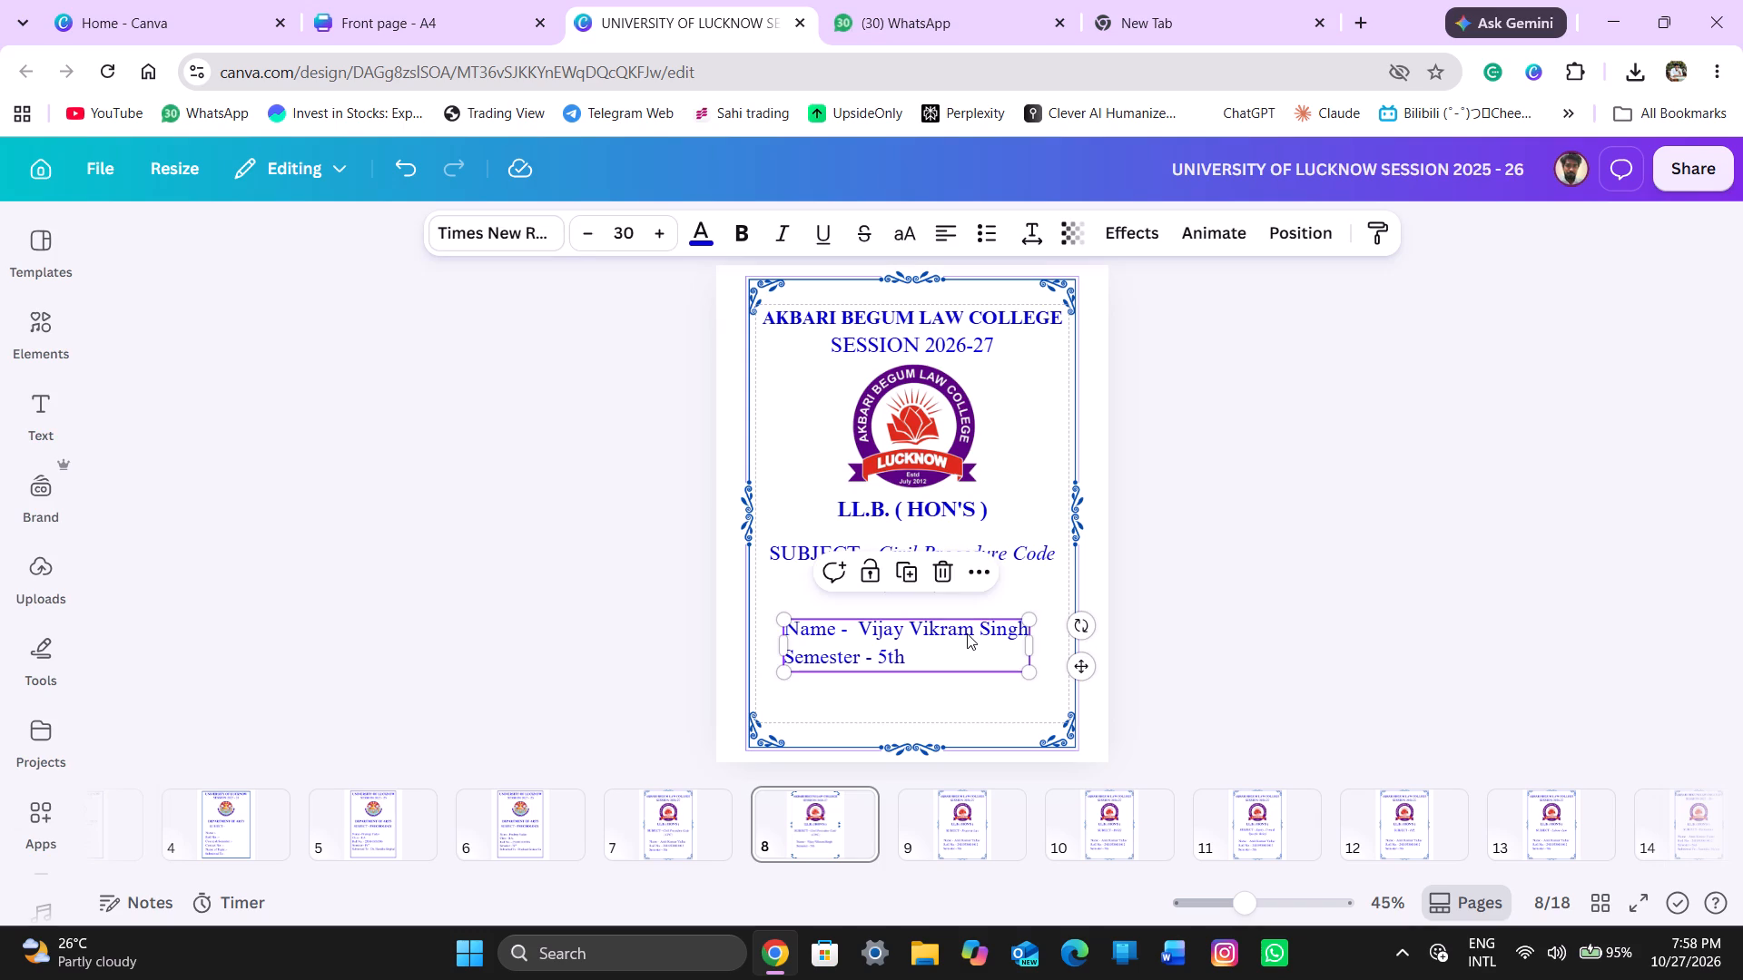
click(931, 644)
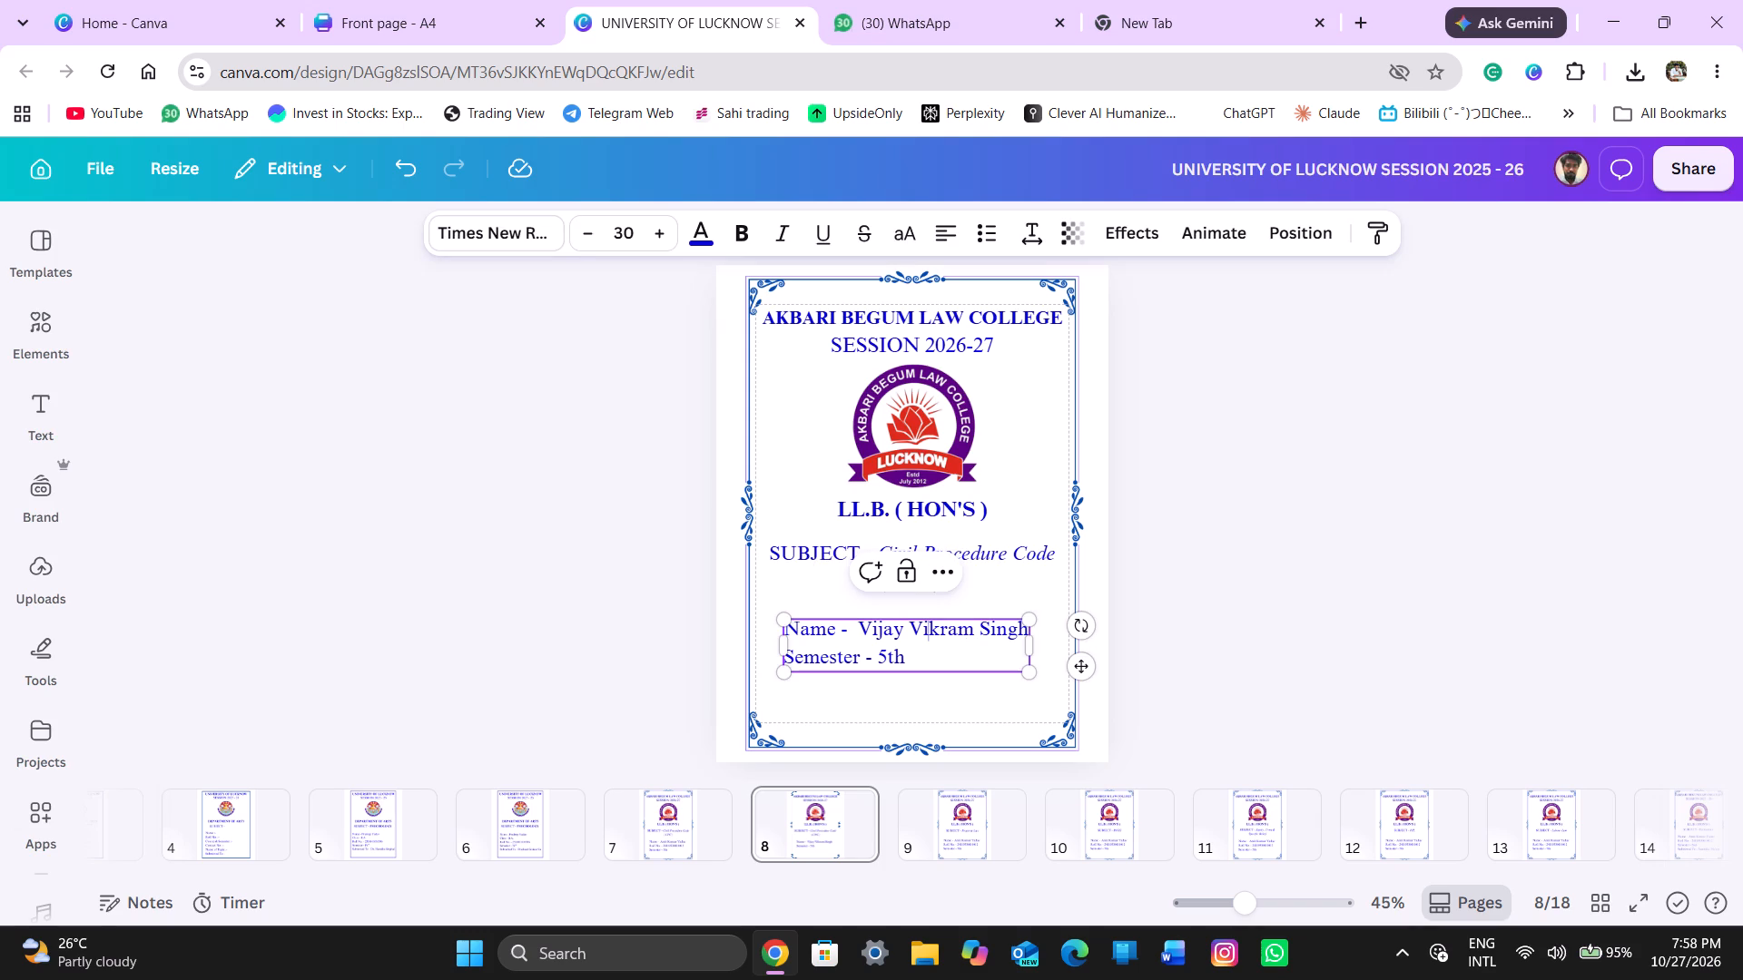
click(931, 644)
click(1190, 680)
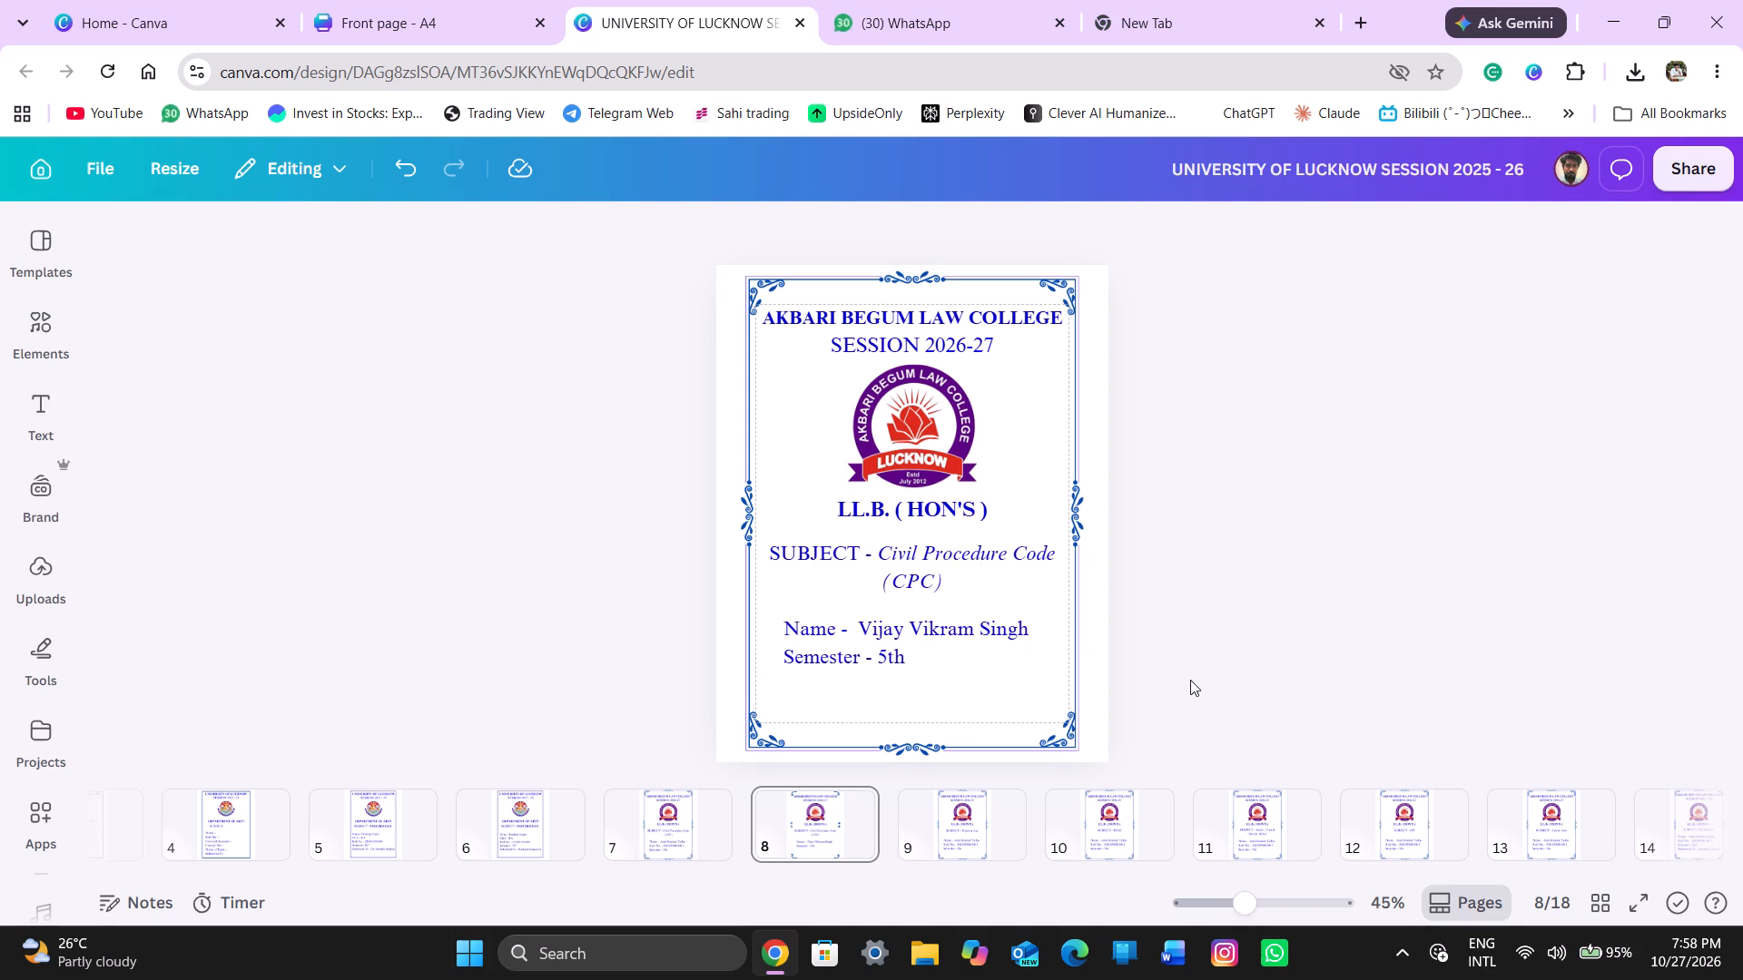
click(940, 622)
key(Down)
key(Down)
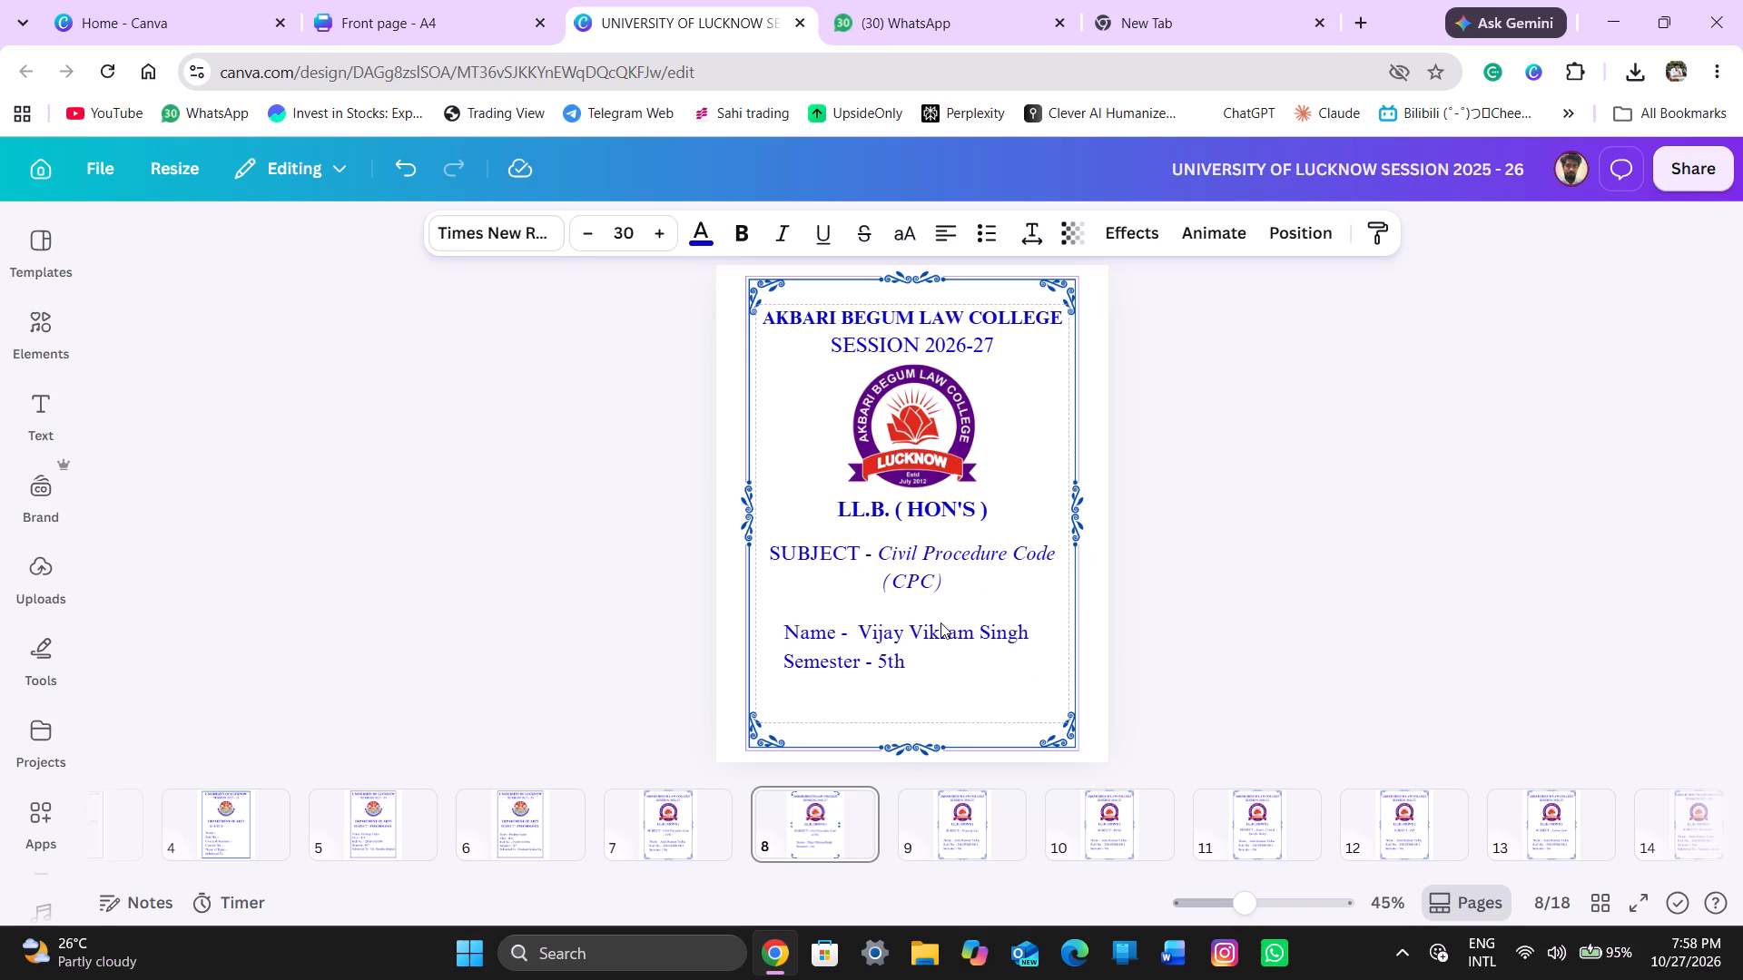
click(1203, 661)
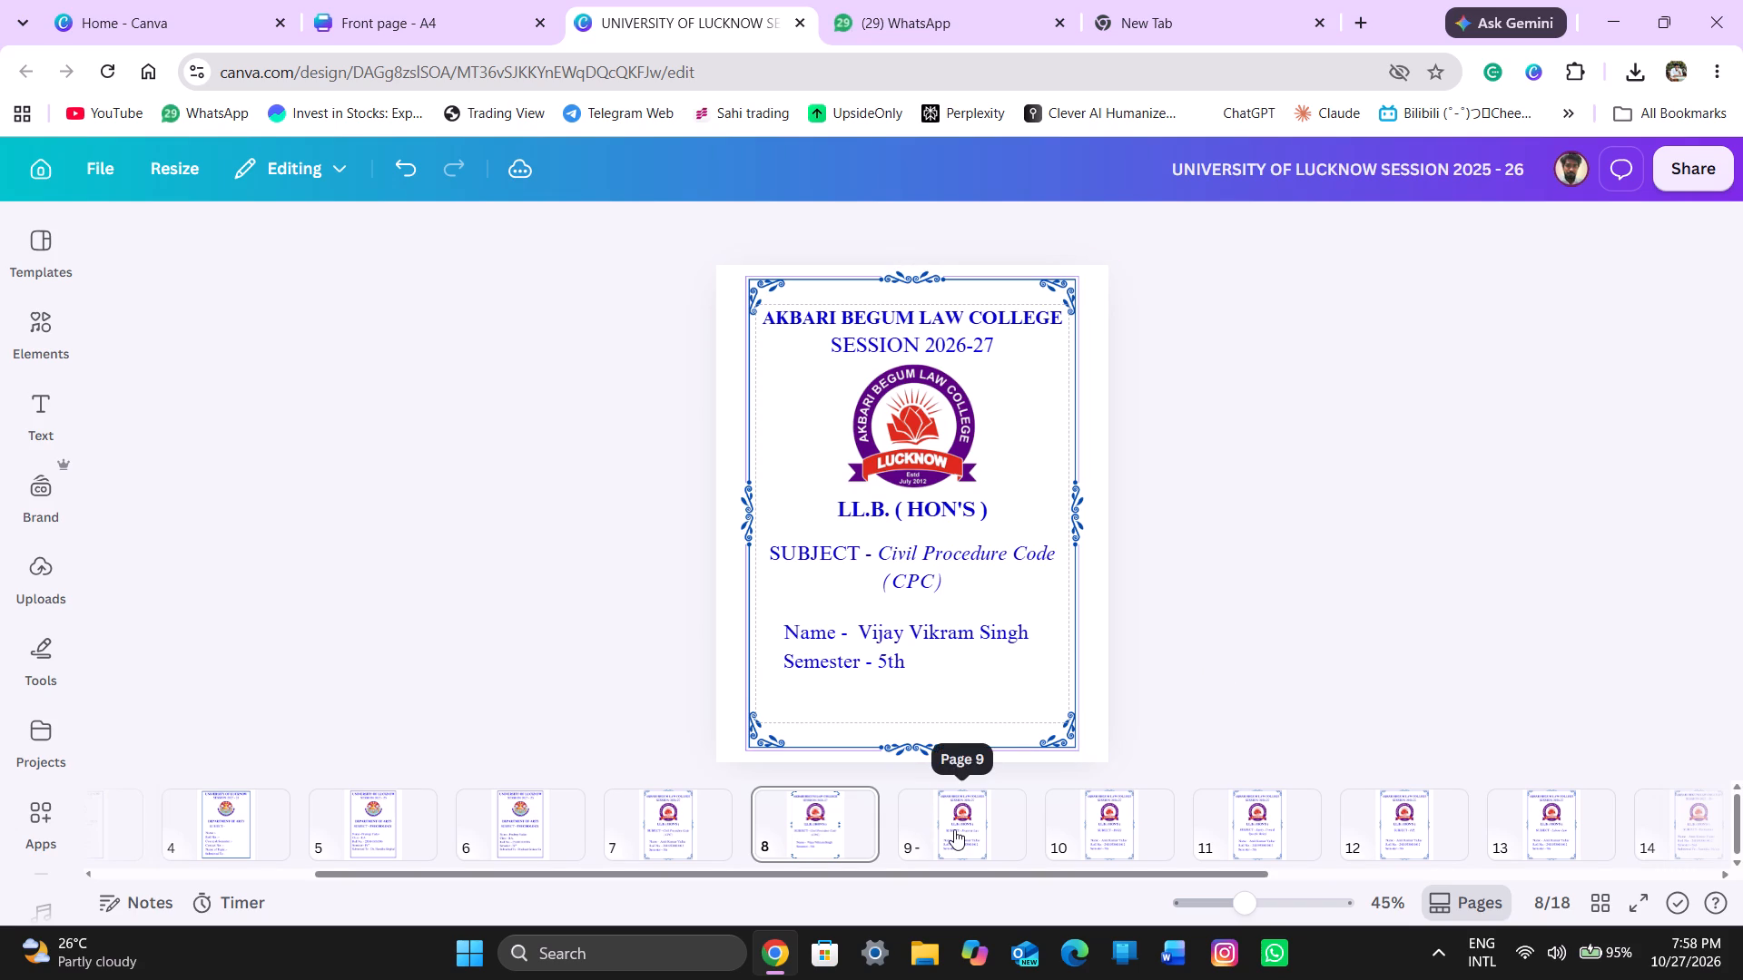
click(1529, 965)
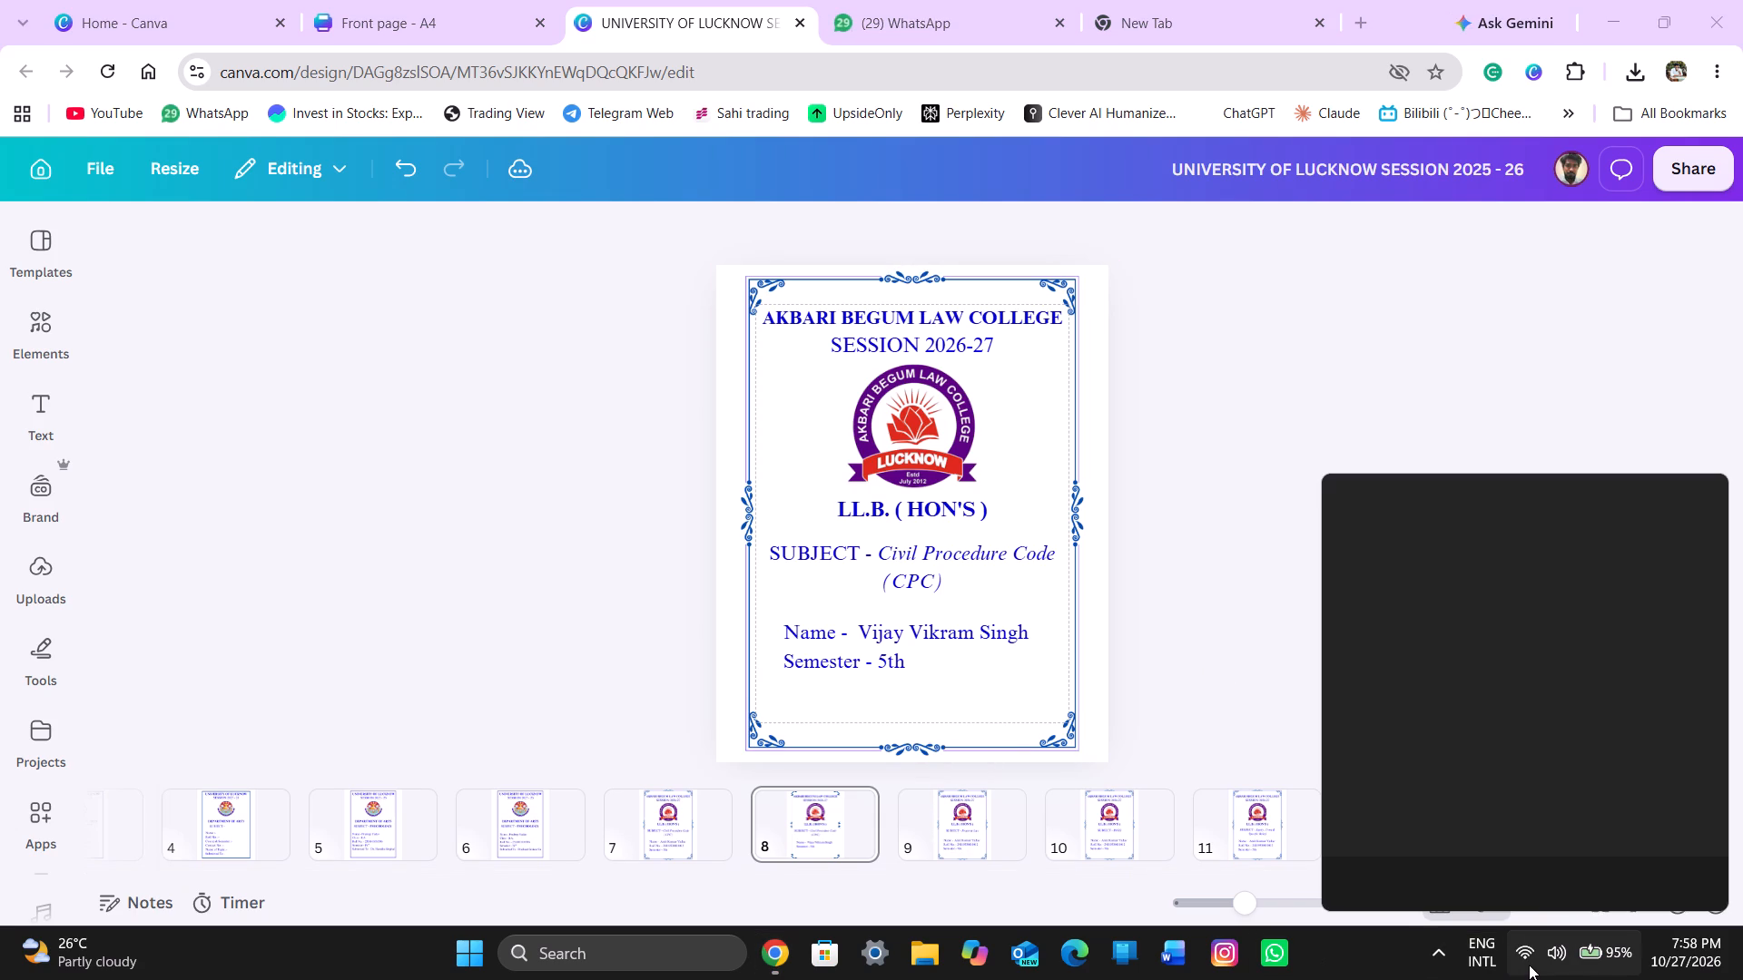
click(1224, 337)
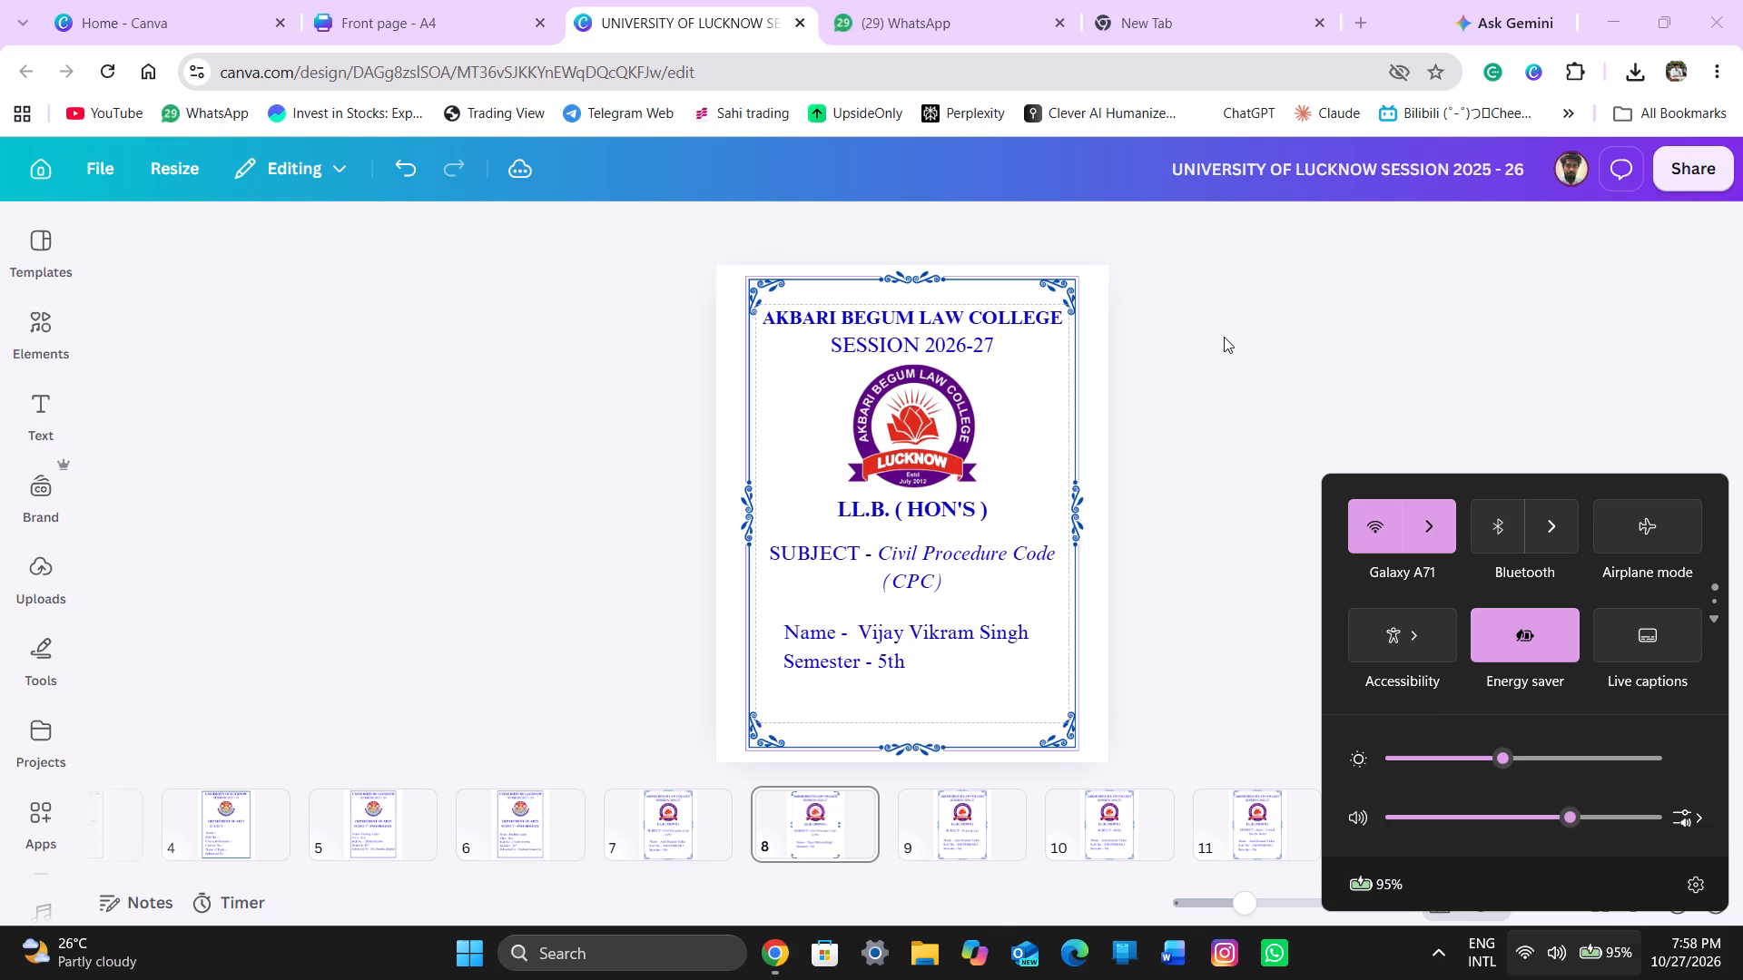
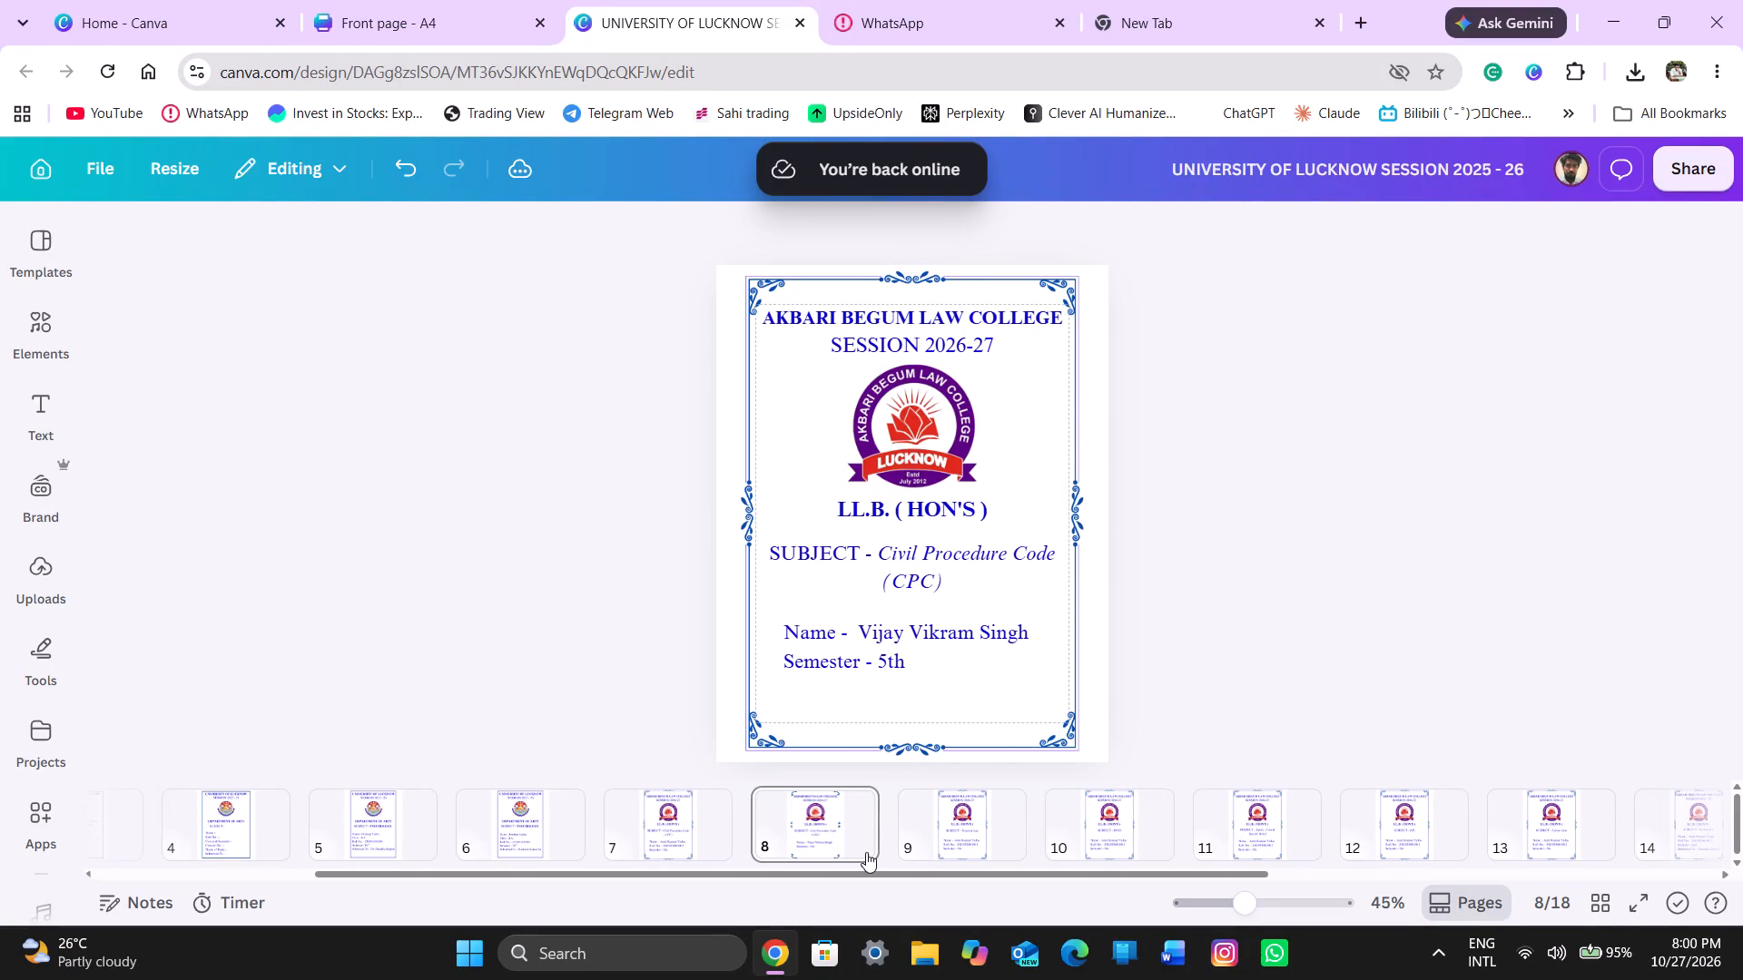
Move the Property Law cover ahead of the Civil Procedure Code cover, to page 8, and duplicate it.
click(950, 832)
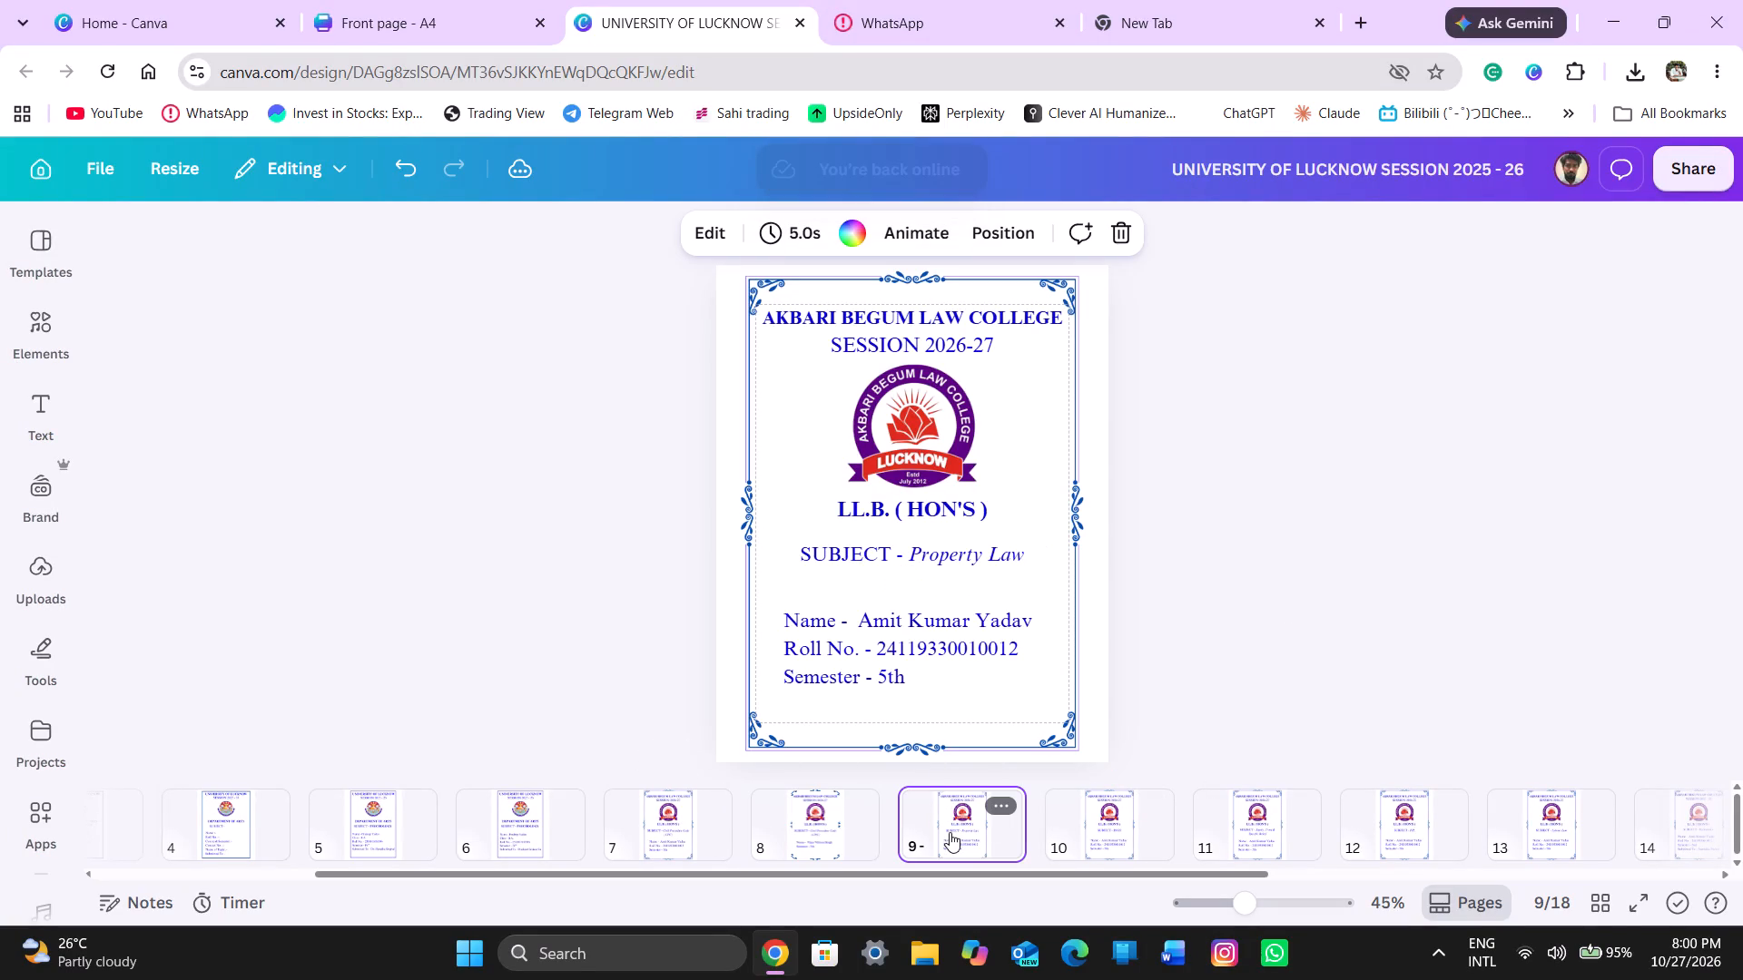
click(950, 832)
drag(950, 832, 761, 811)
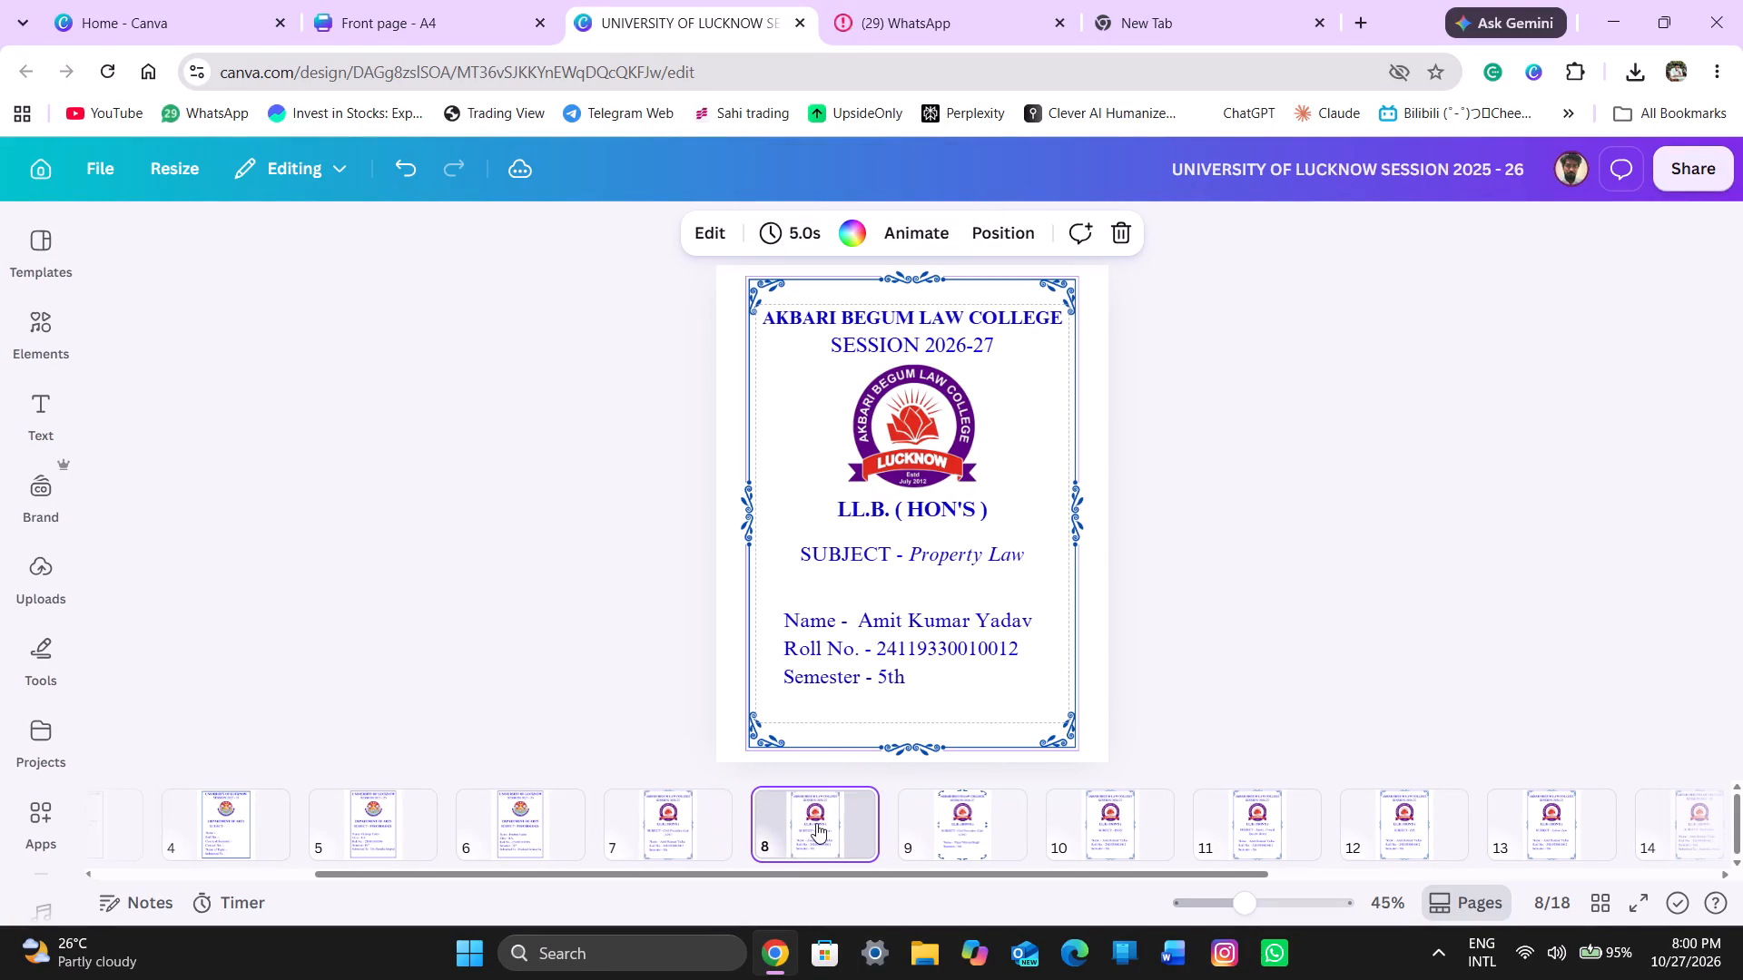
click(828, 825)
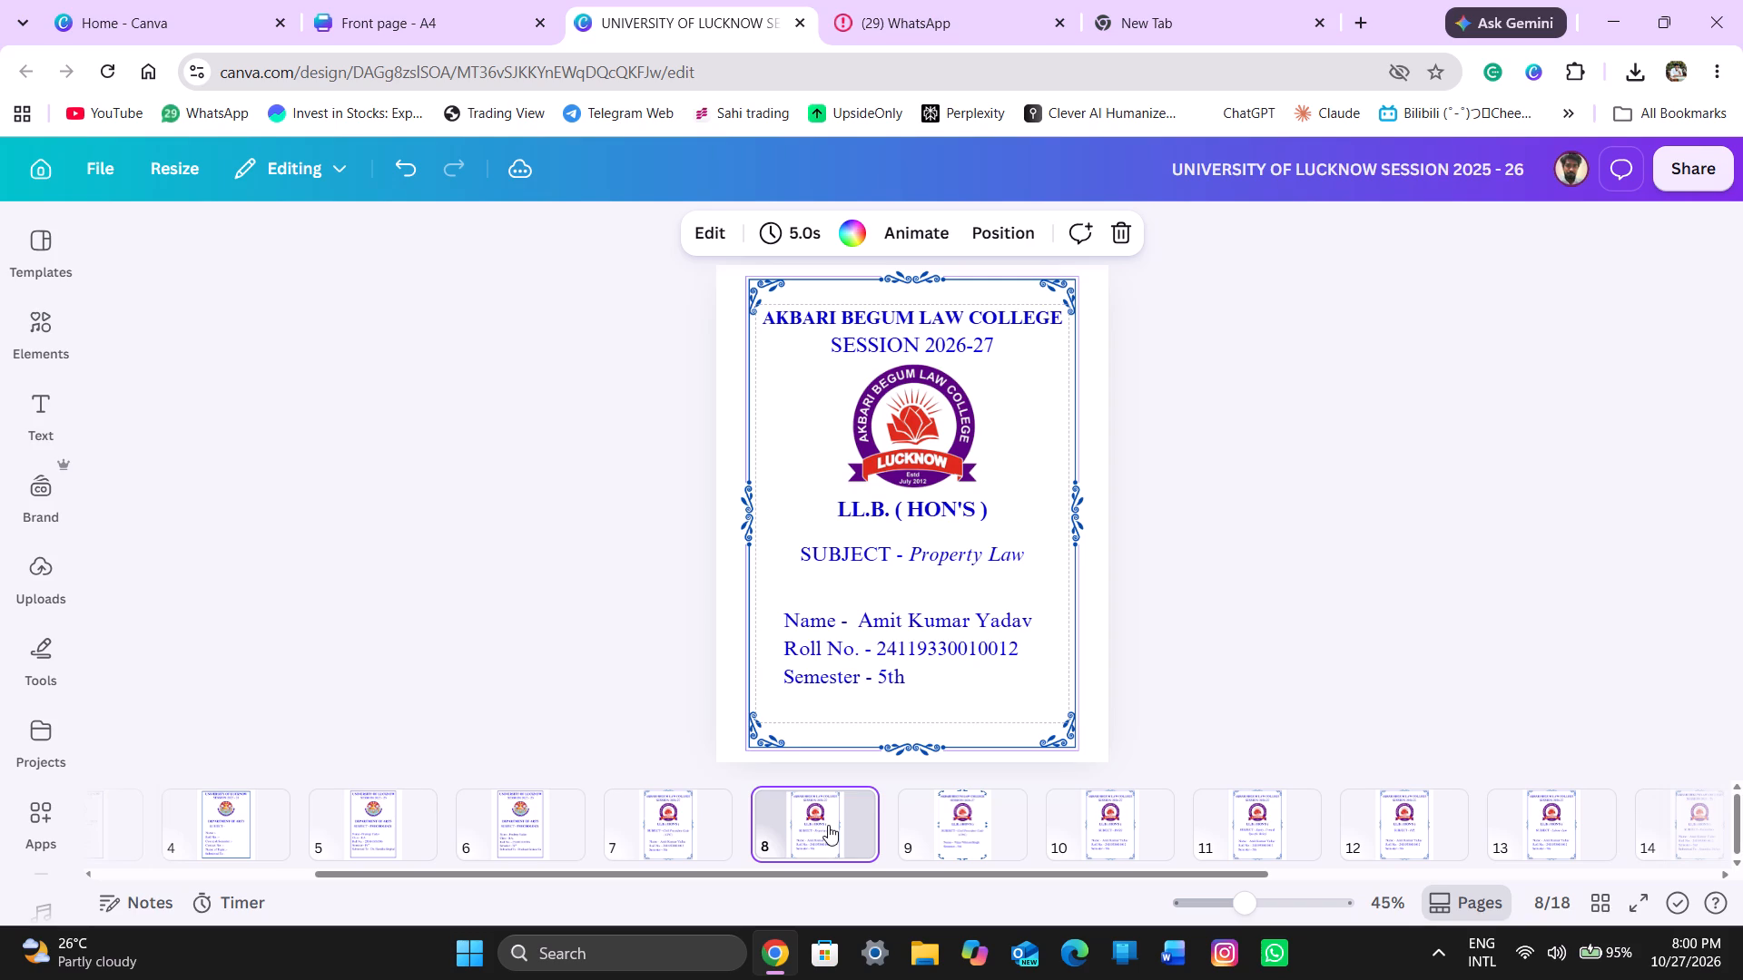
key(ctrl+d)
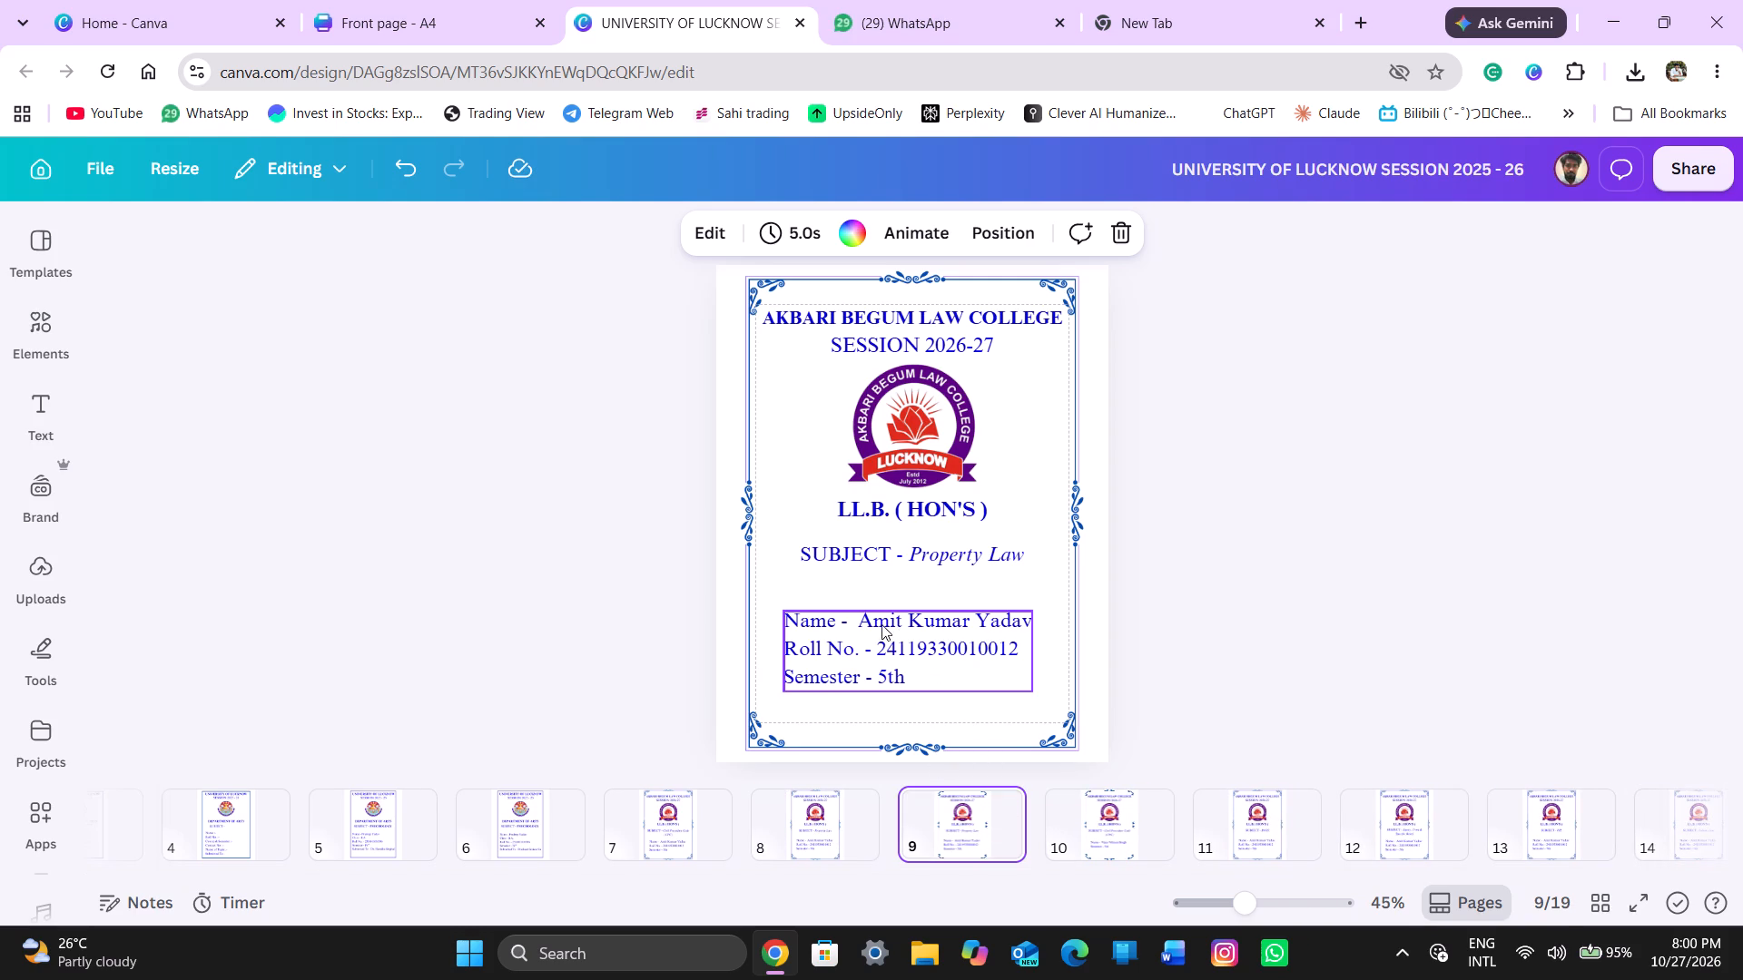
Replace the name and Roll No. line on the page 9 Property Law cover with the copied student name, keeping Semester on its own line.
click(787, 645)
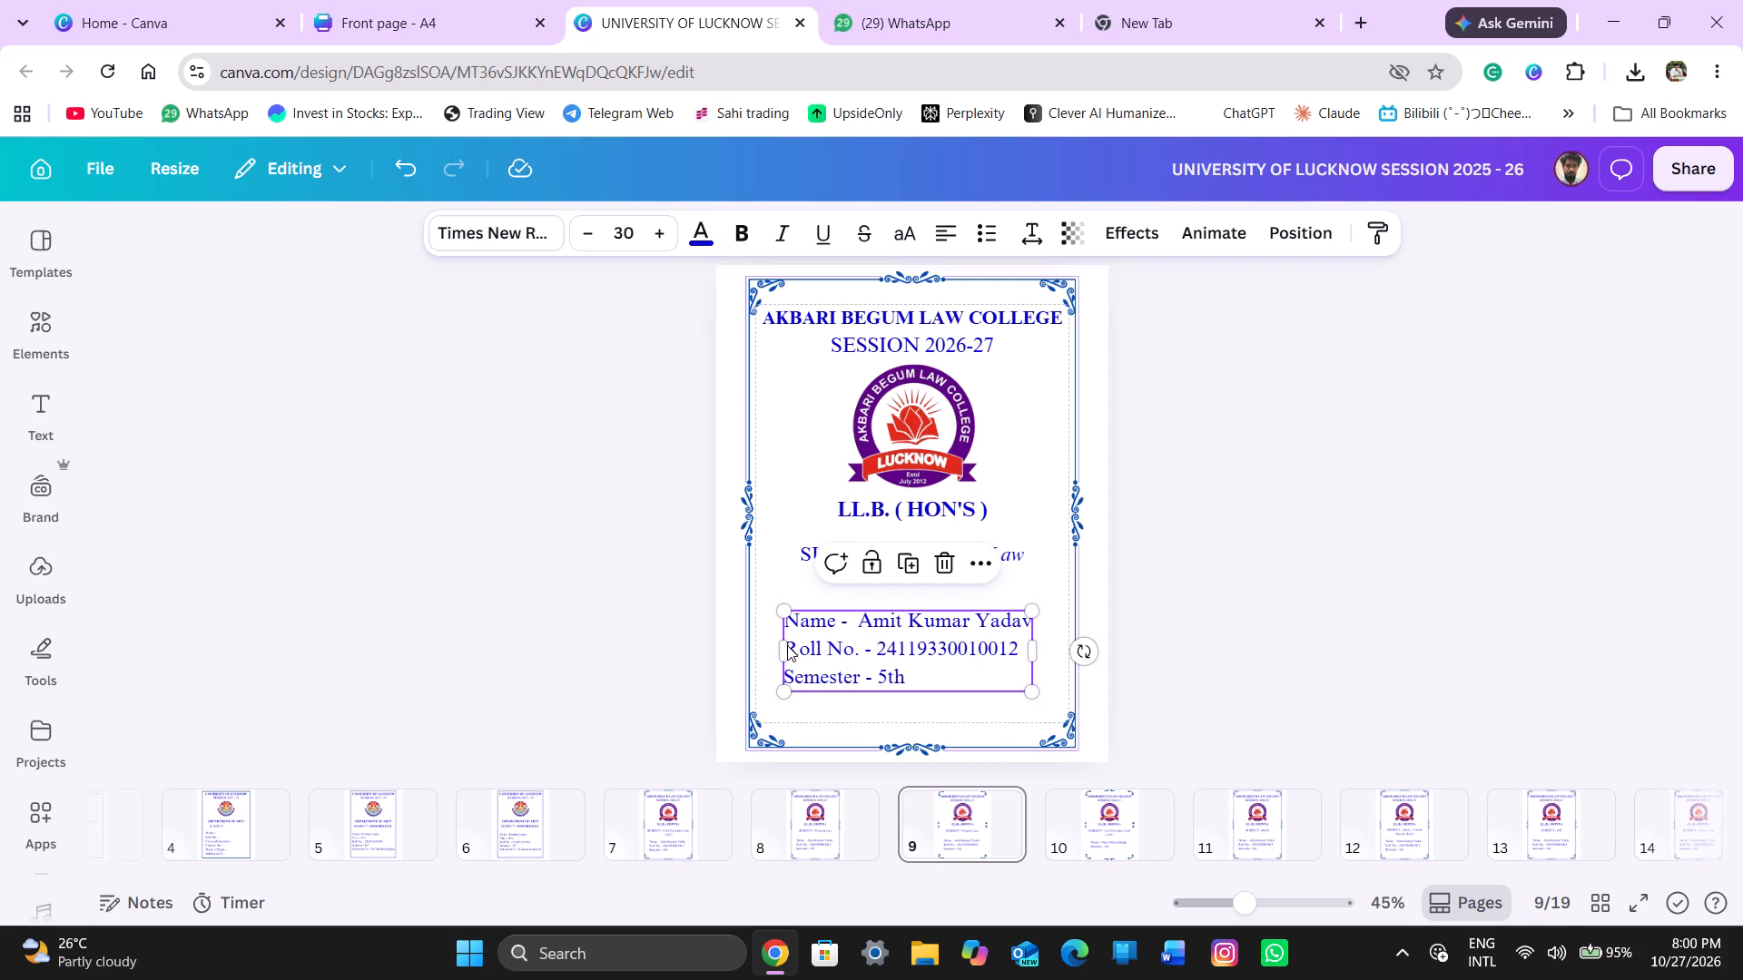
click(855, 618)
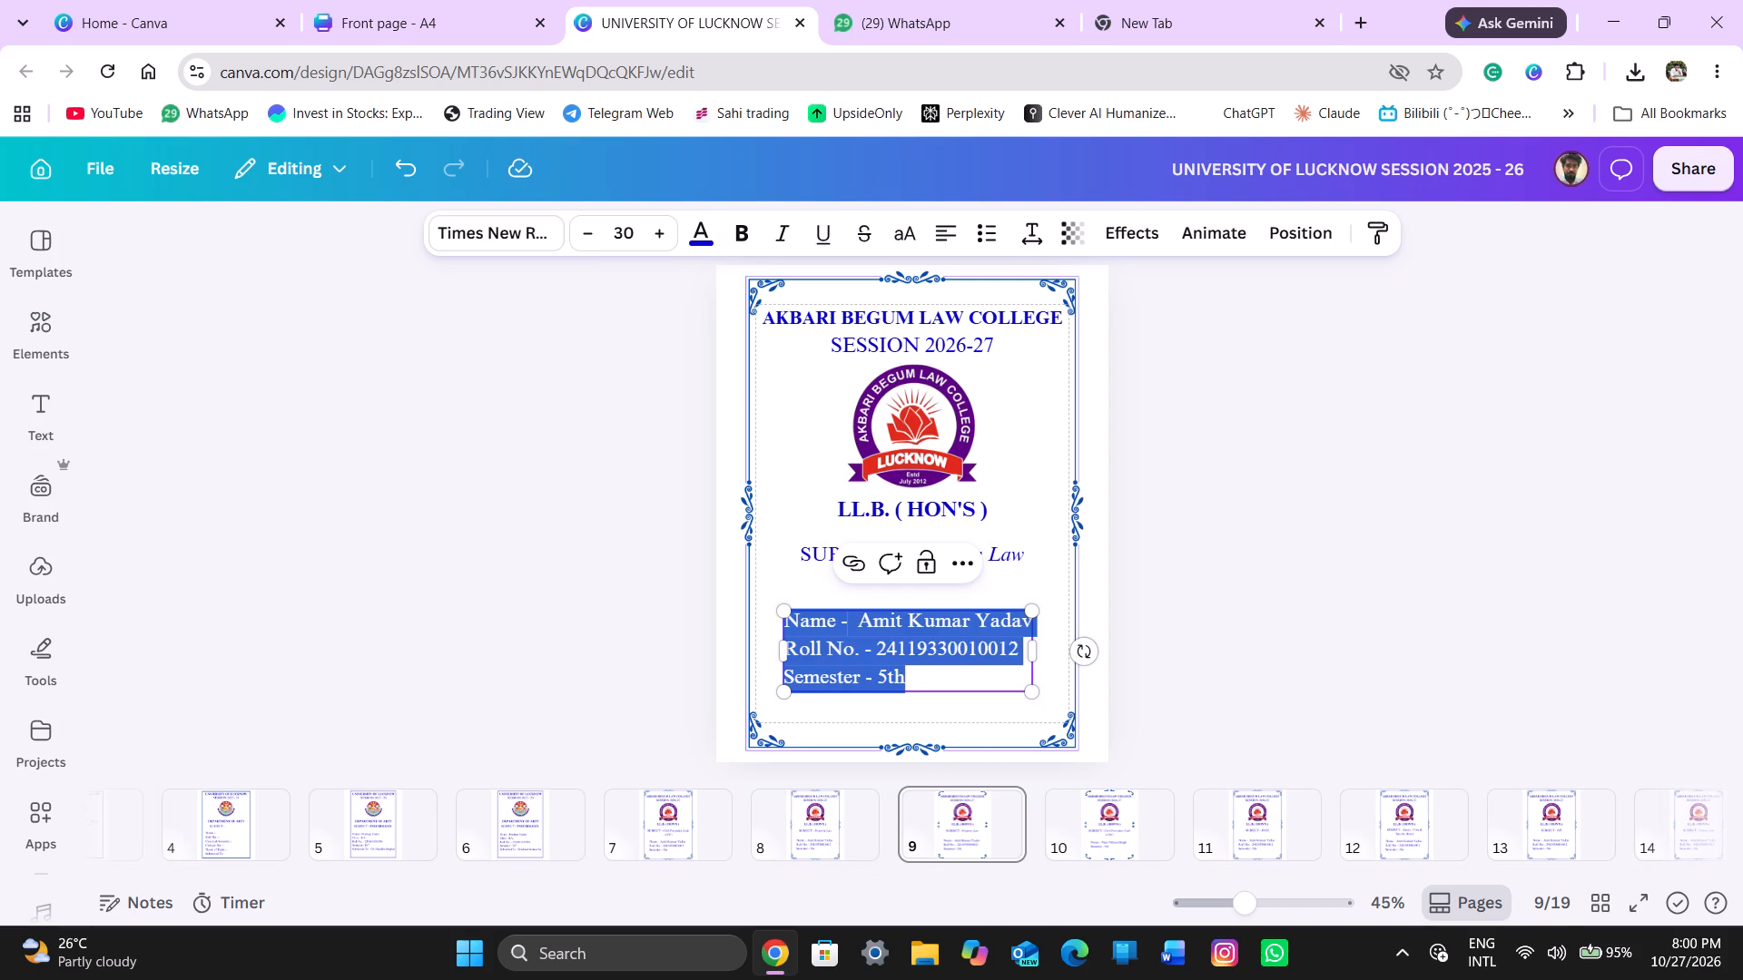
click(855, 618)
click(861, 618)
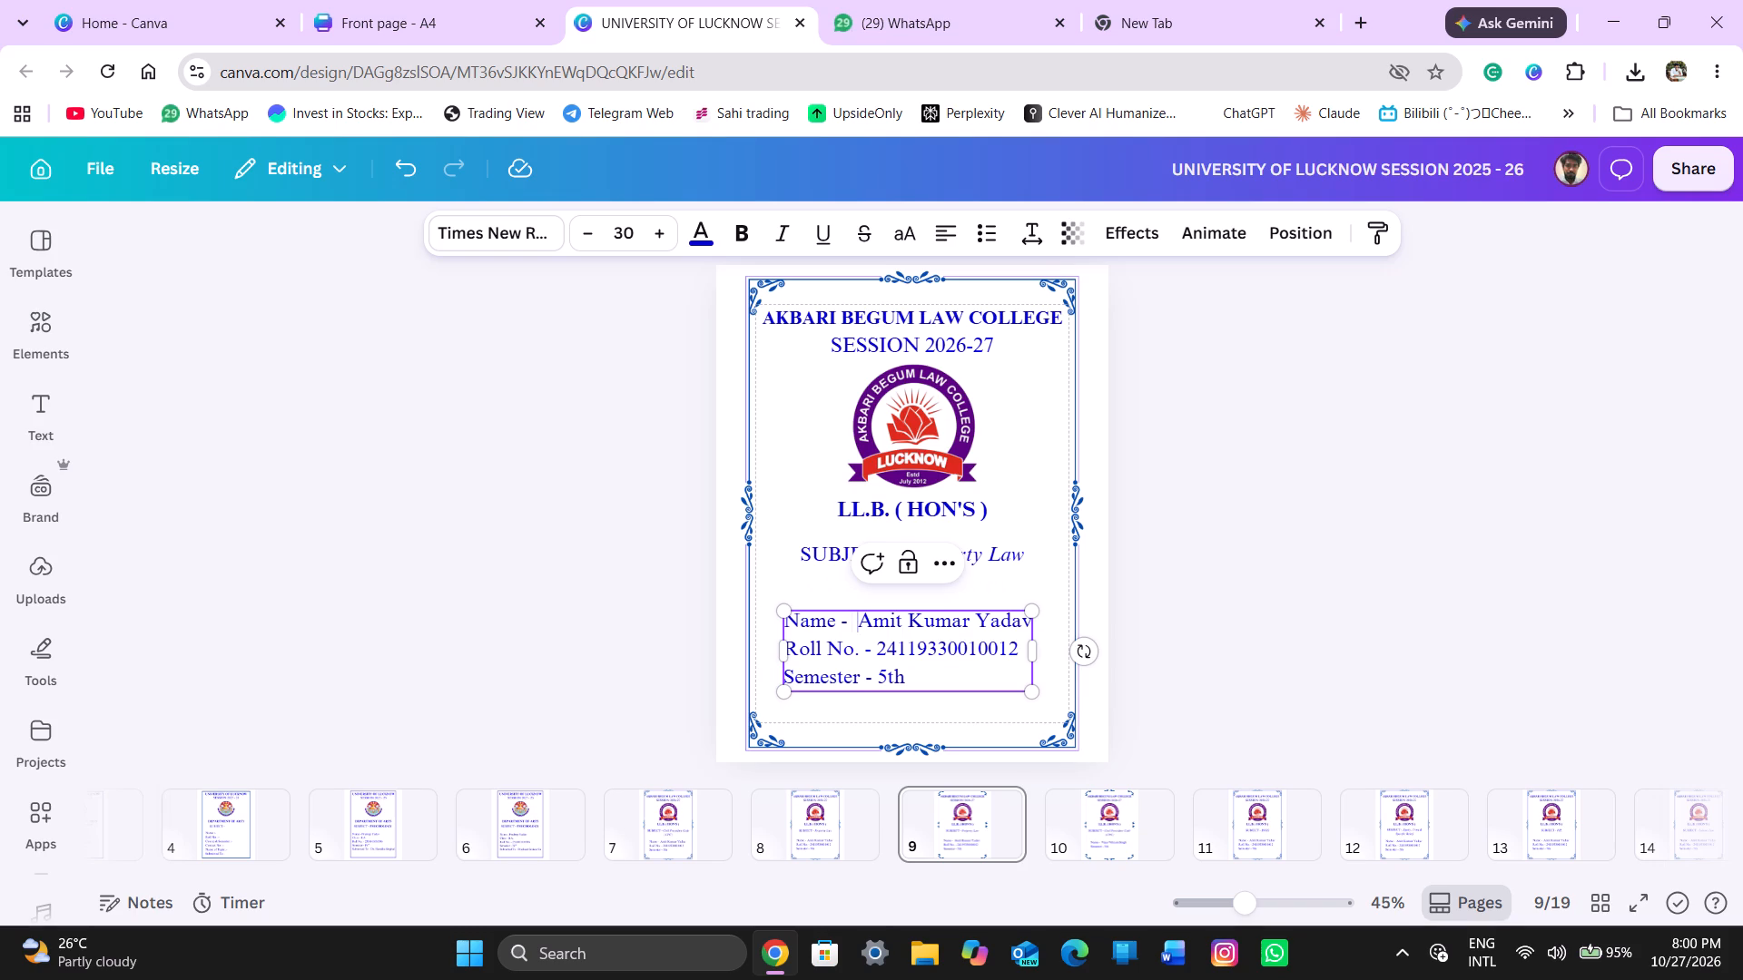
key(shift+Down)
key(shift+Down)
key(shift+Up)
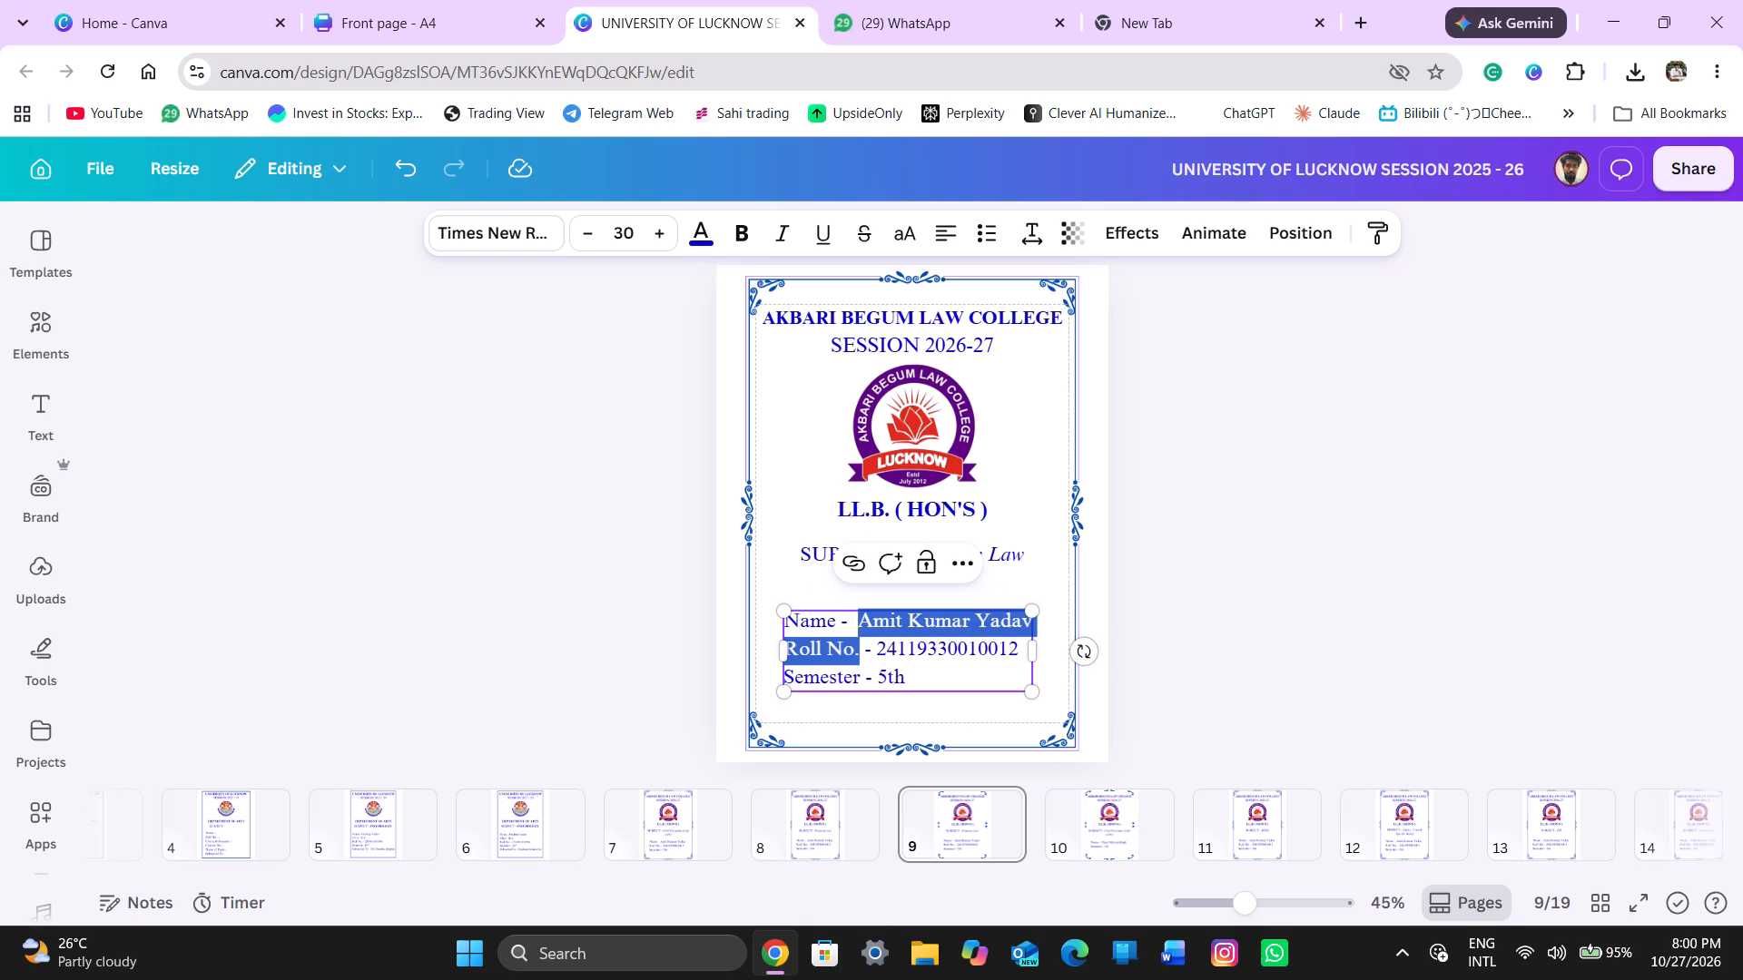
key(shift+Right)
key(shift+Right)
key(shift+Right)
key(shift+Right)
key(shift+Right)
key(shift+Right)
key(shift+Right)
key(shift+Right)
key(shift+Right)
key(shift+Right)
key(shift+Right)
key(shift+Right)
key(shift+Right)
key(shift+Right)
key(shift+Right)
key(shift+Right)
key(shift+Right)
key(shift+Right)
key(shift+Right)
key(shift+Right)
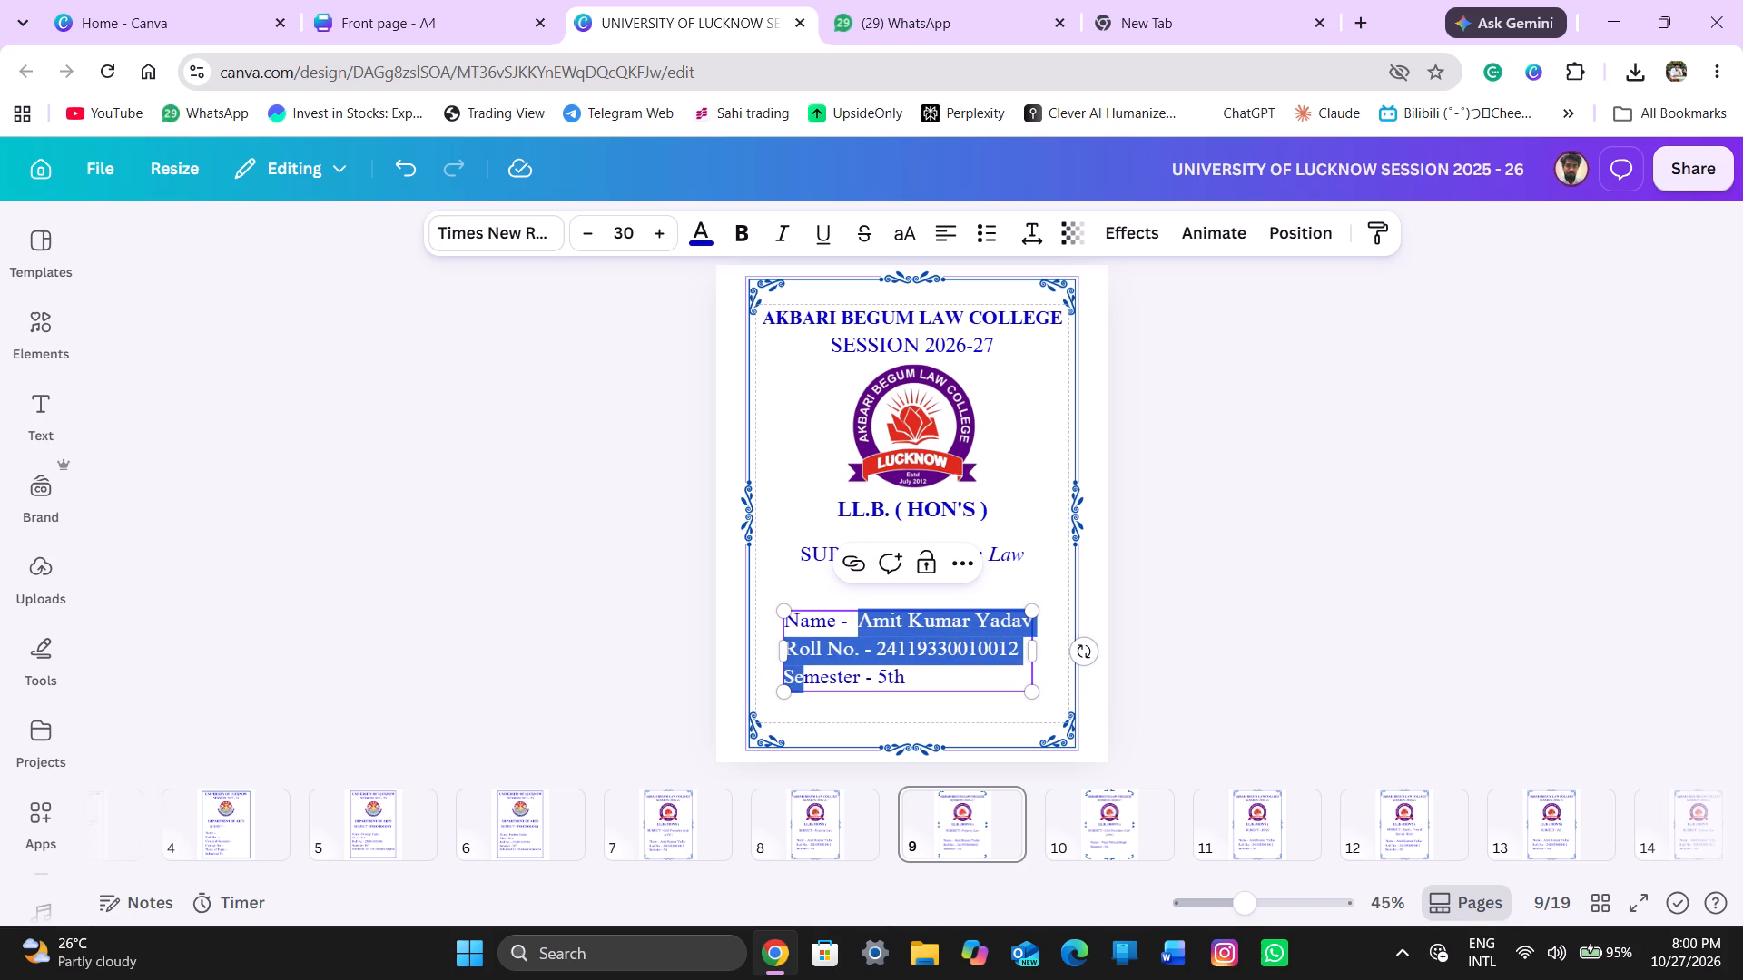
key(shift+Left)
key(shift+Left)
key(ctrl+v)
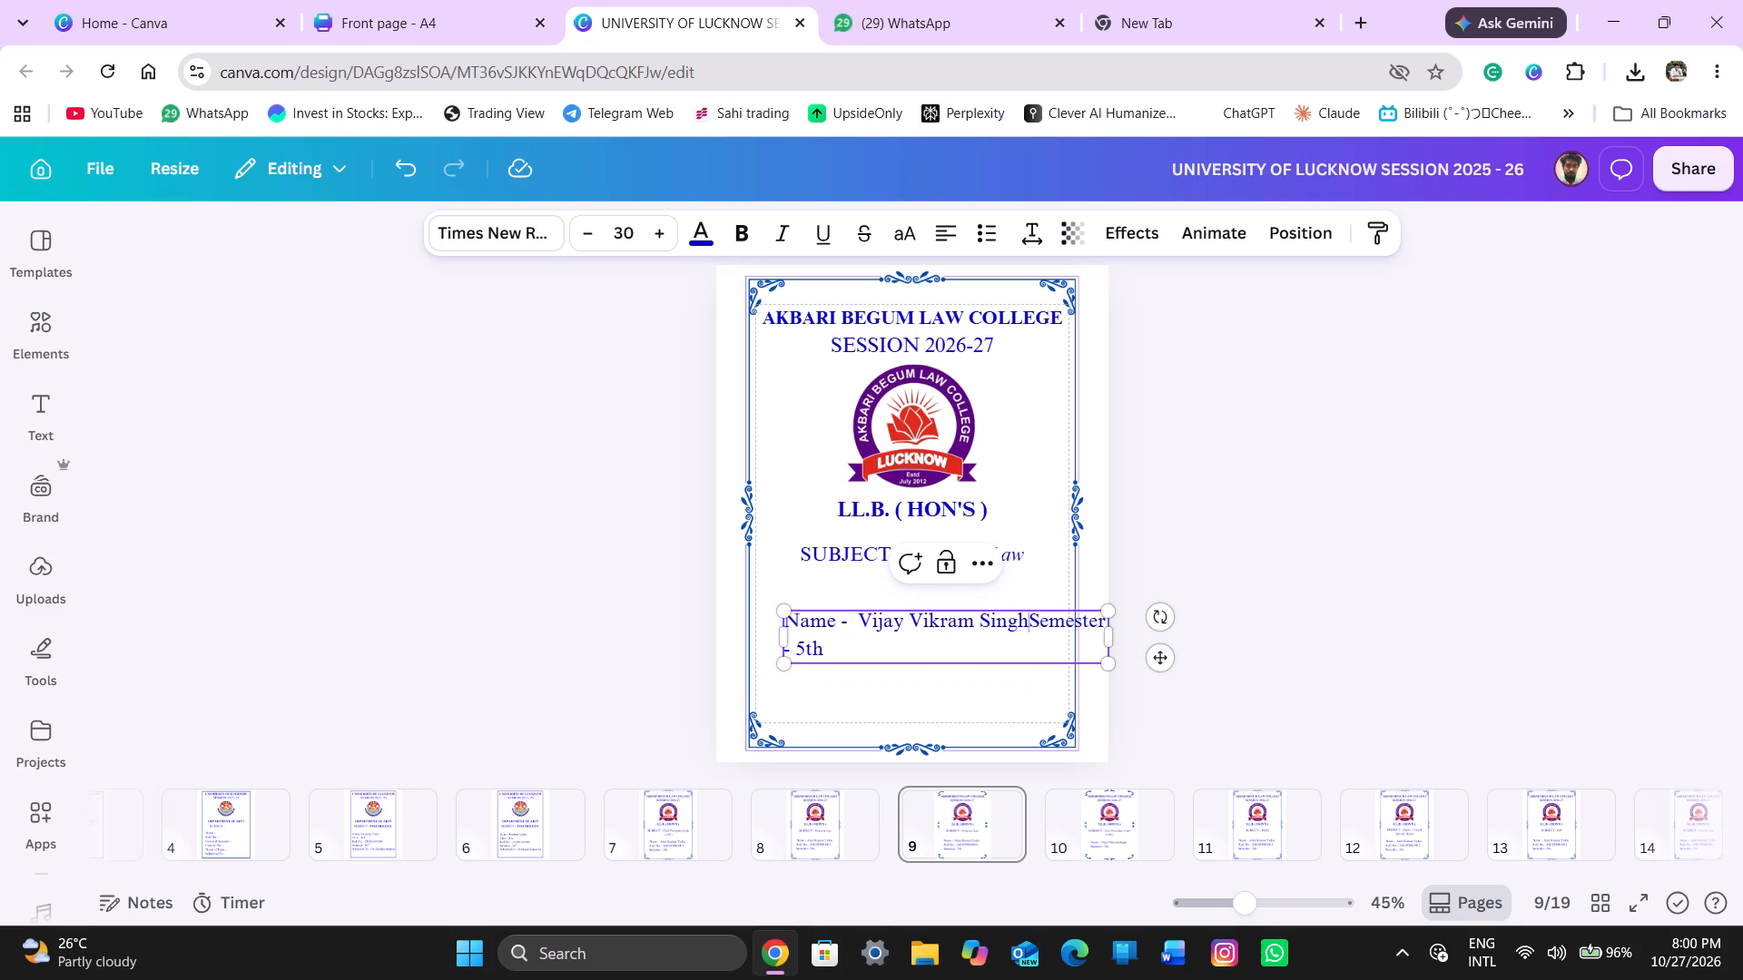
key(Return)
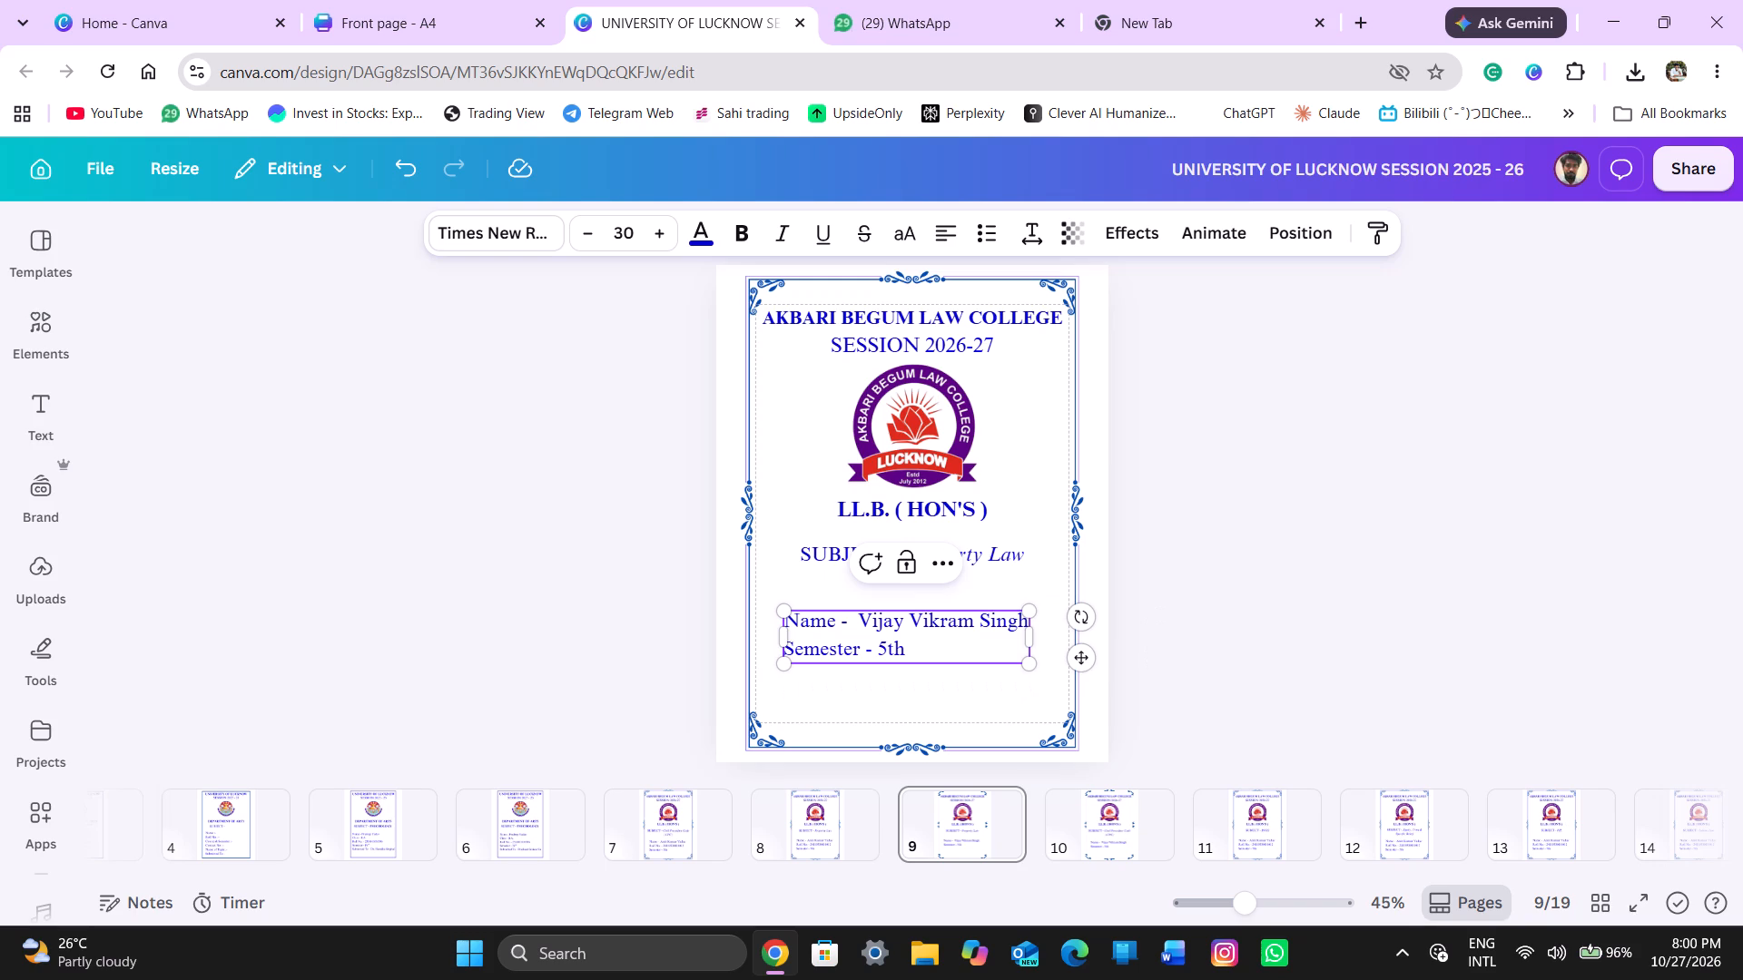
click(1295, 632)
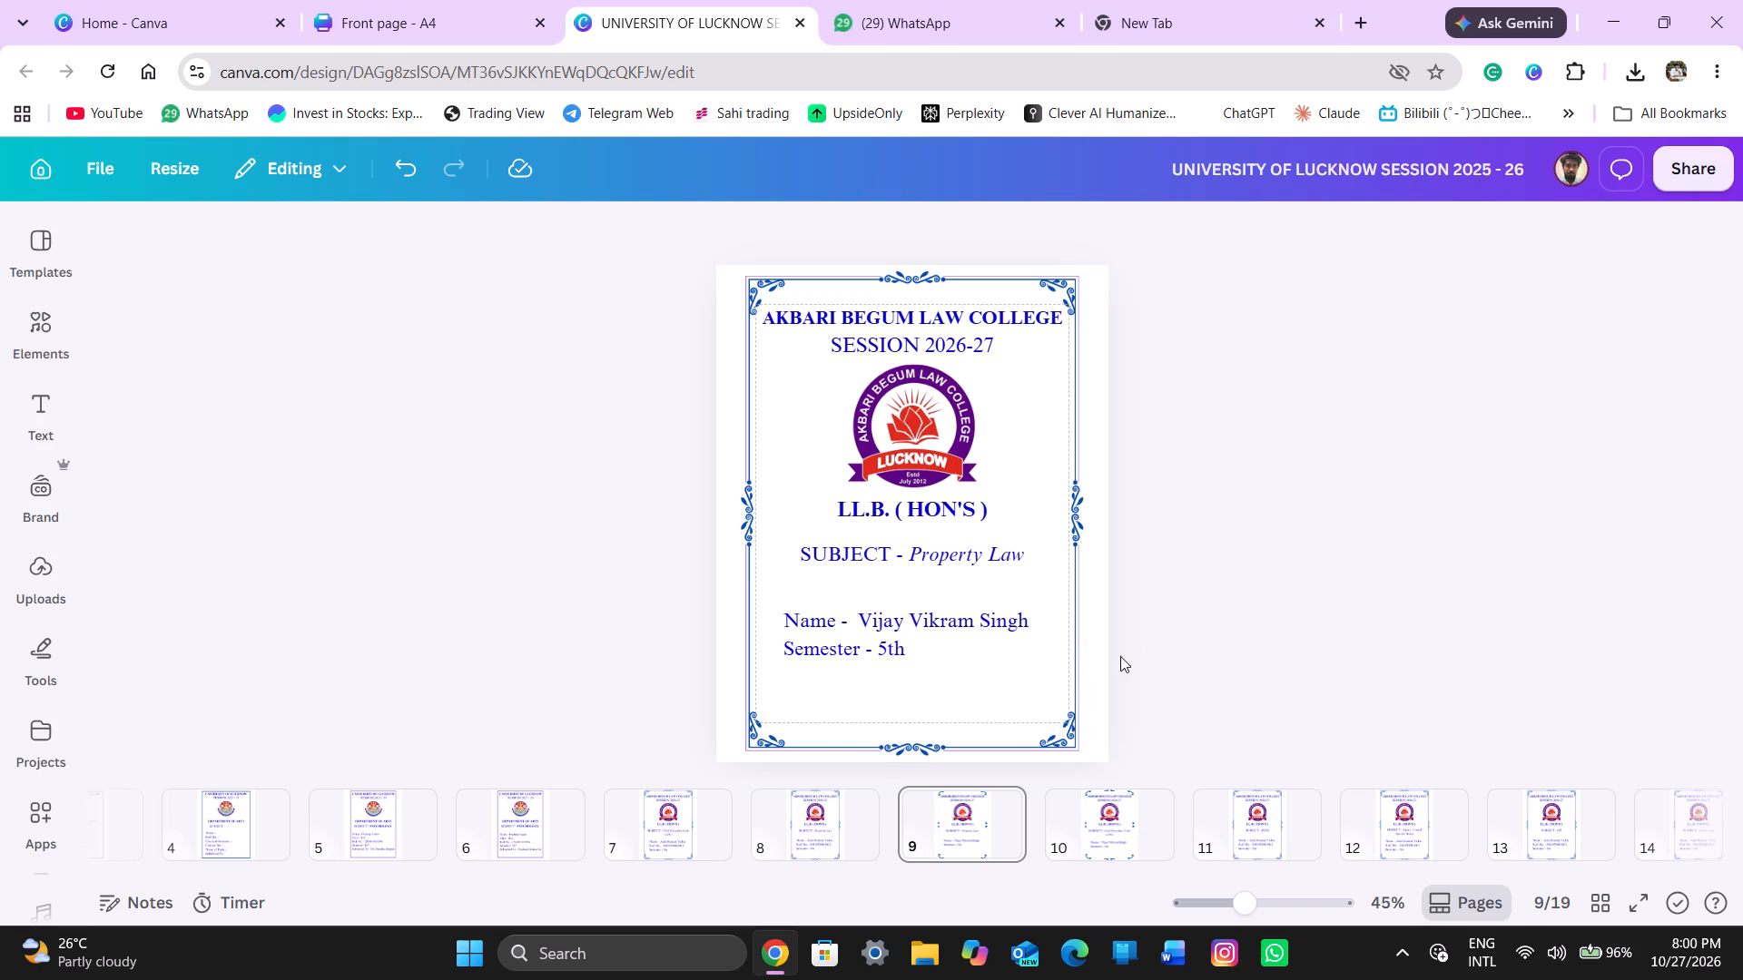
Move the BNSS cover ahead of the edited Property Law cover, to page 9, and duplicate it.
click(1235, 829)
click(960, 830)
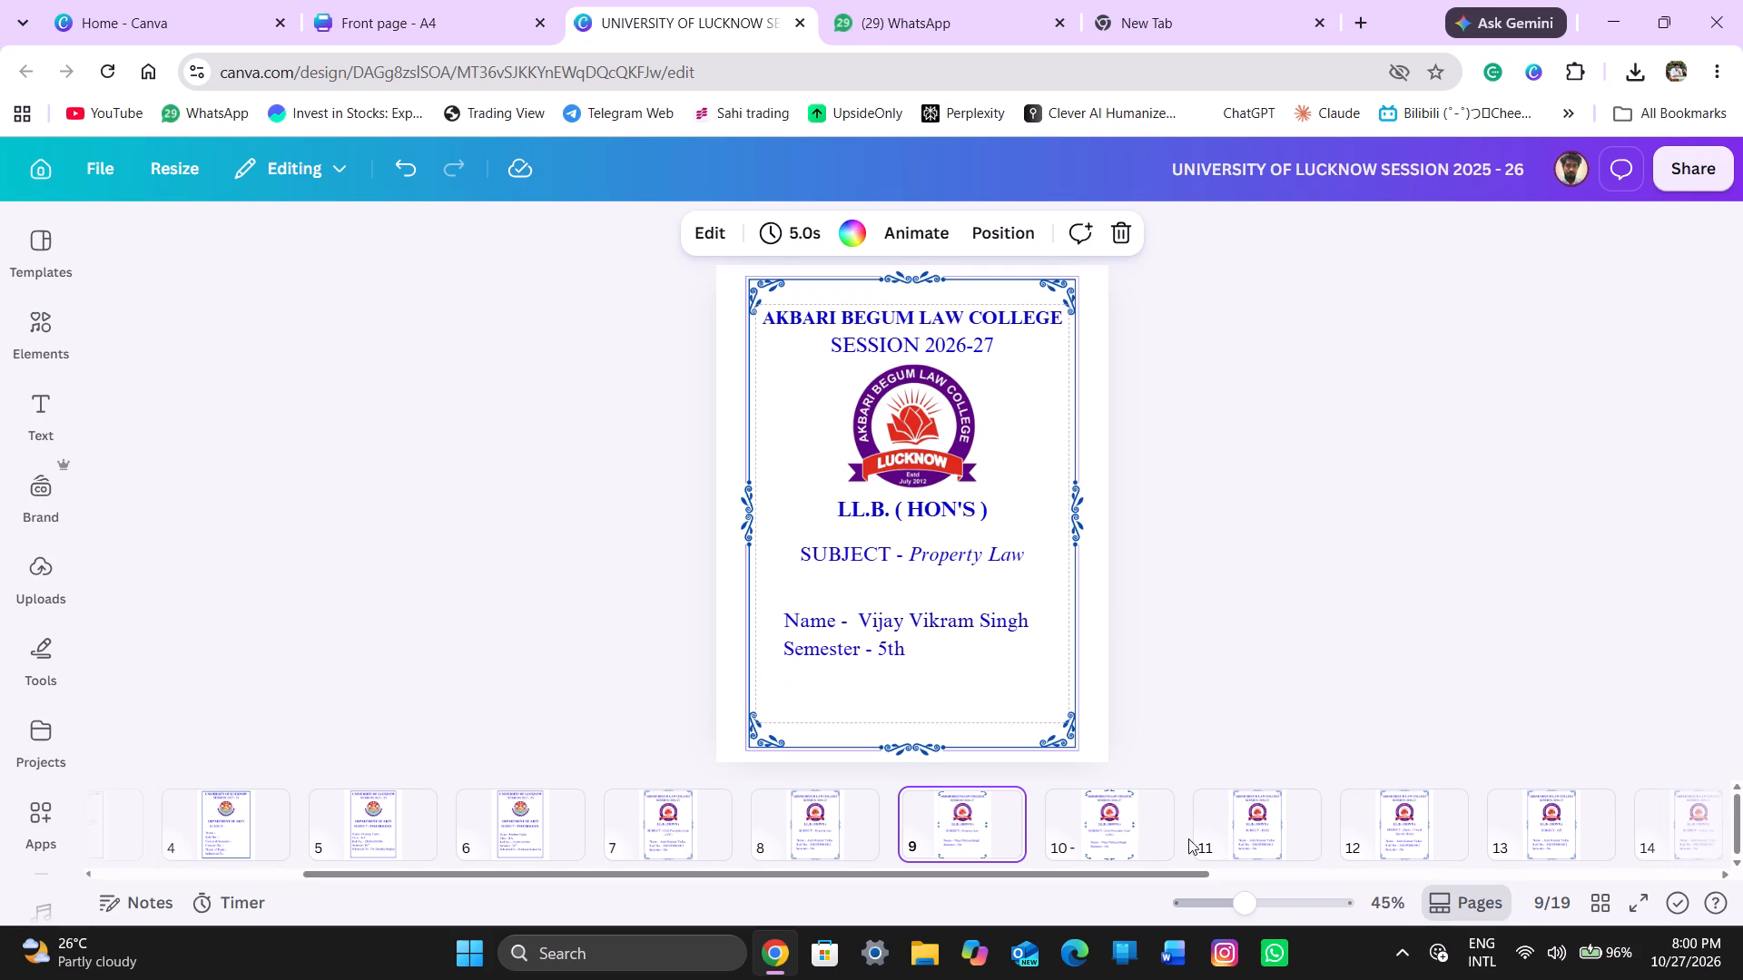
drag(1262, 842, 999, 838)
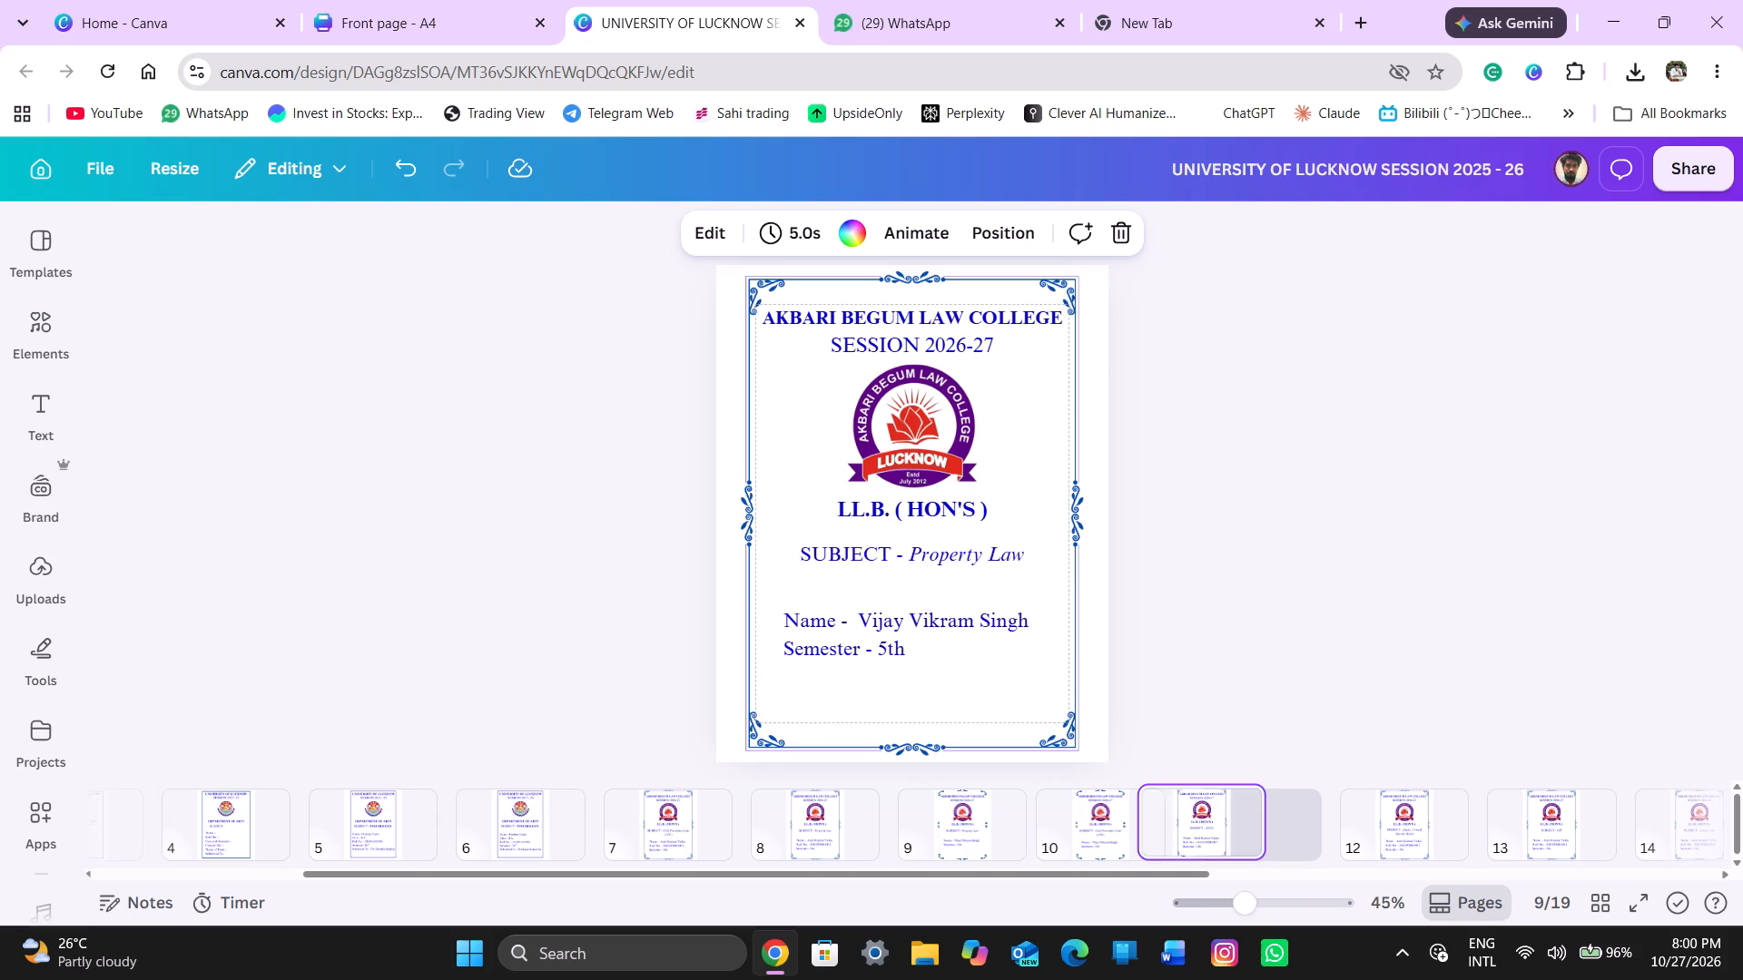
drag(999, 838, 962, 841)
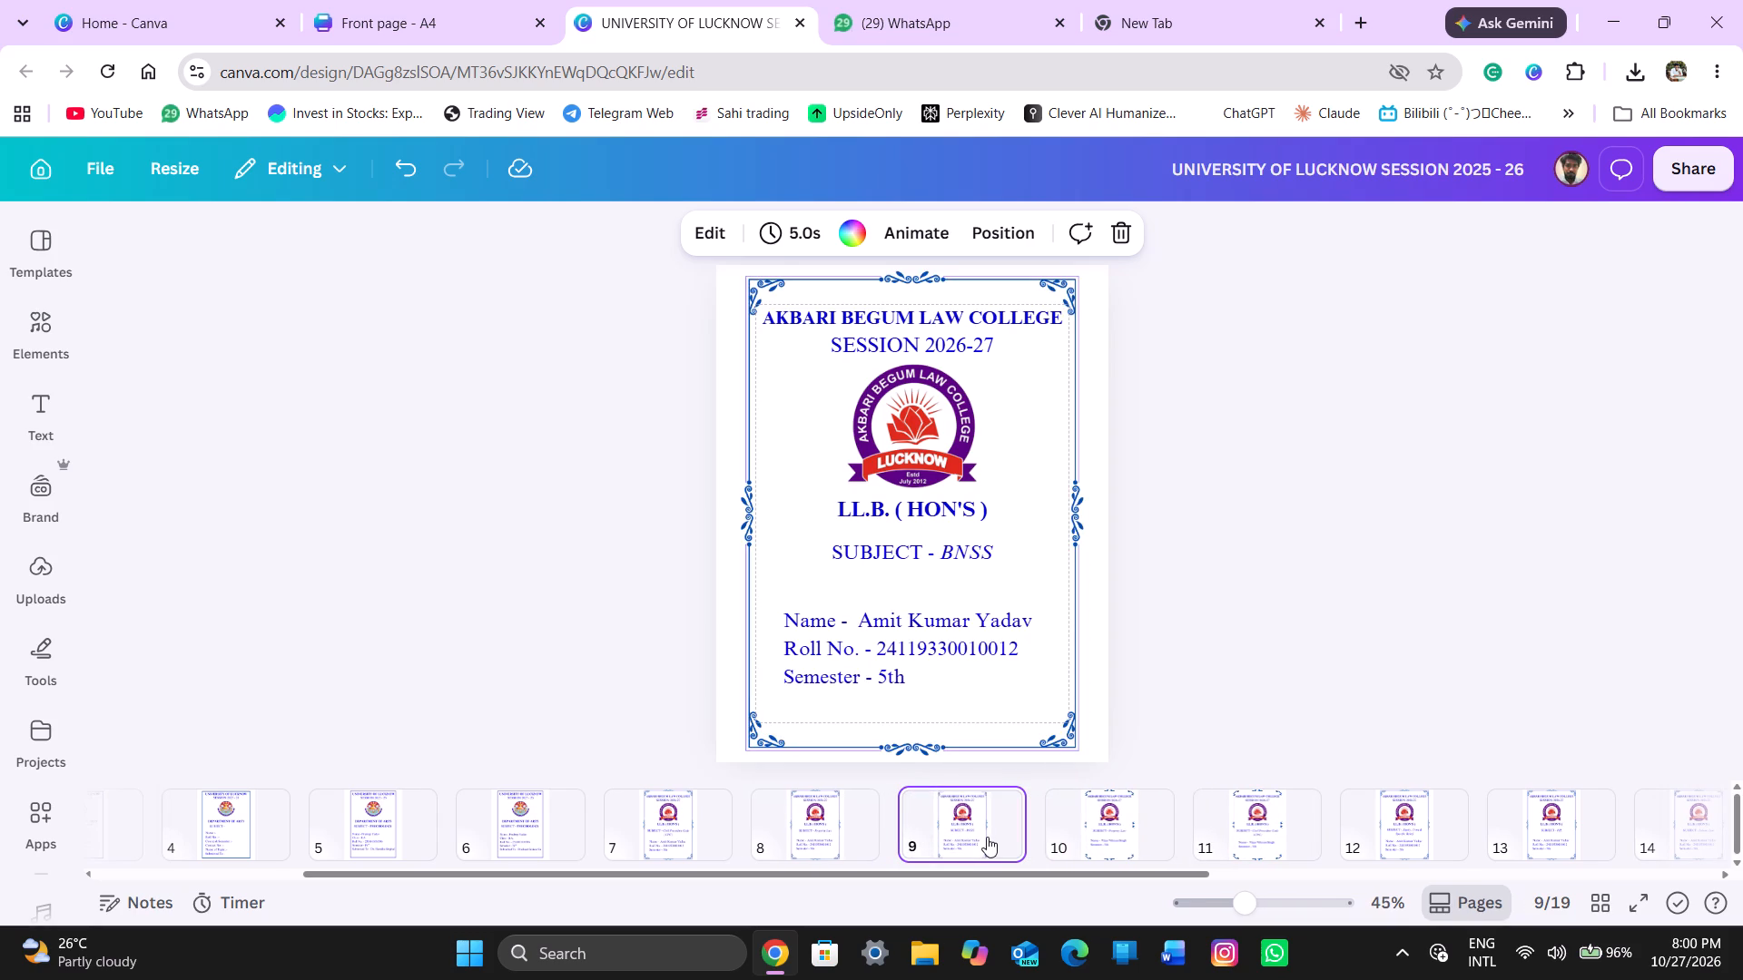
key(ctrl+d)
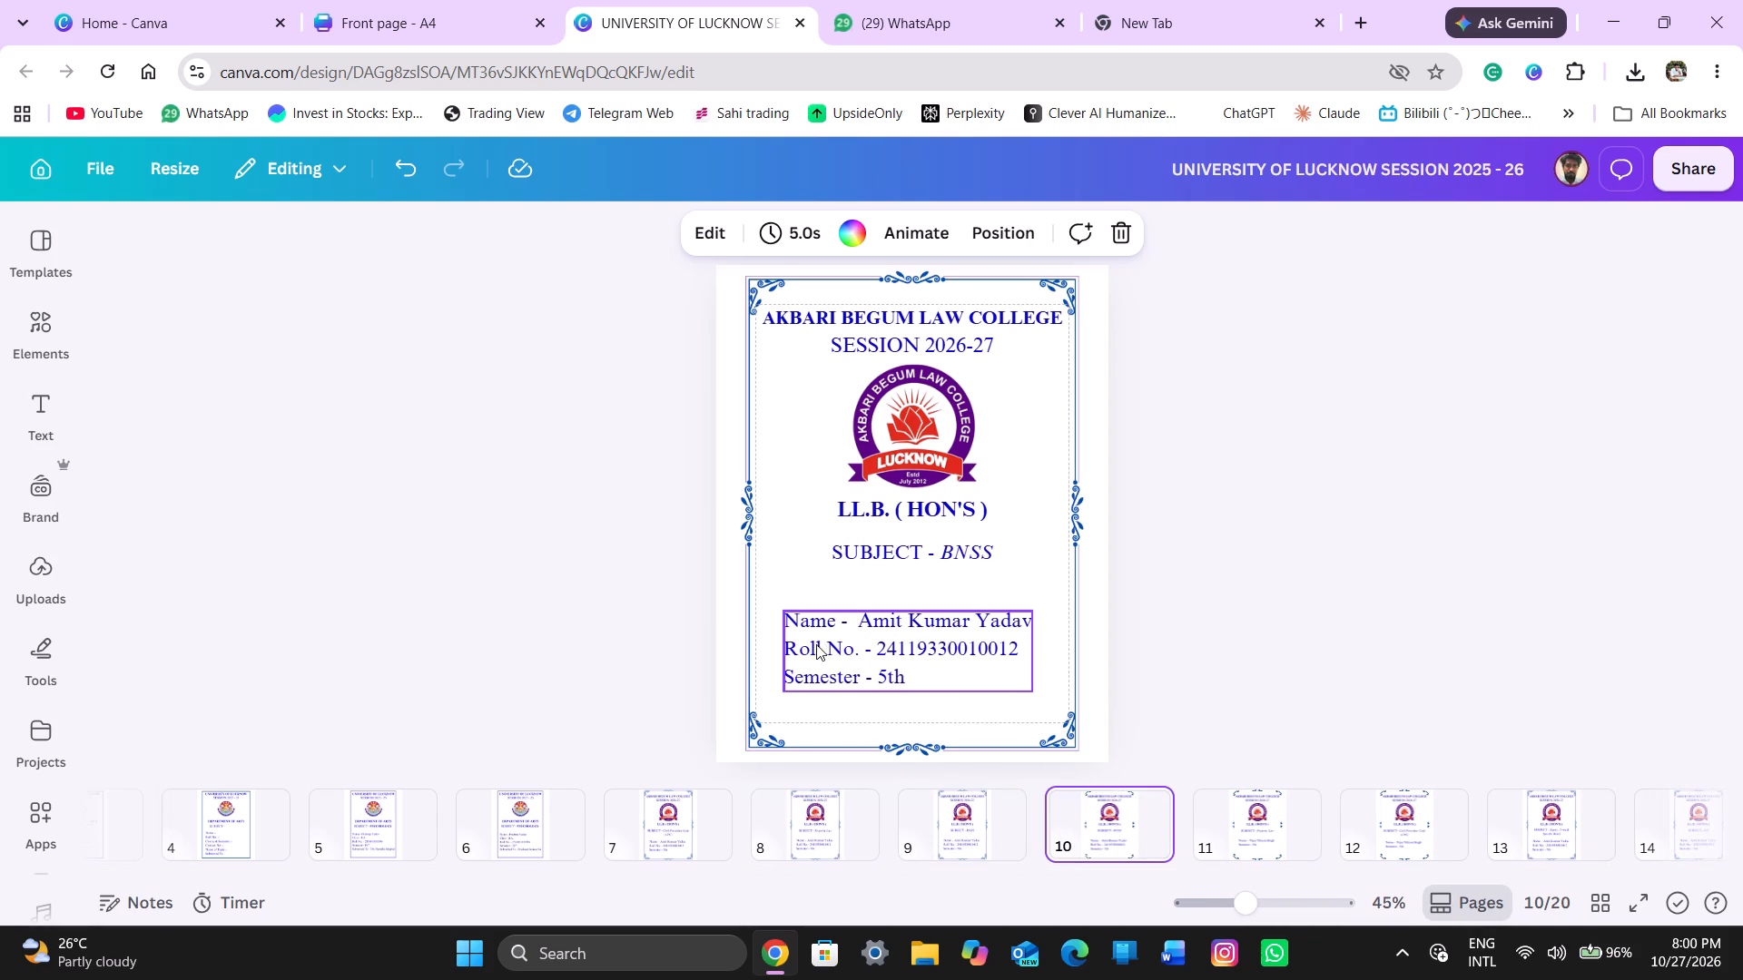
Replace the name and Roll No. line on the page 10 BNSS cover with the copied student name, keeping Semester on its own line.
triple_click(862, 622)
click(862, 622)
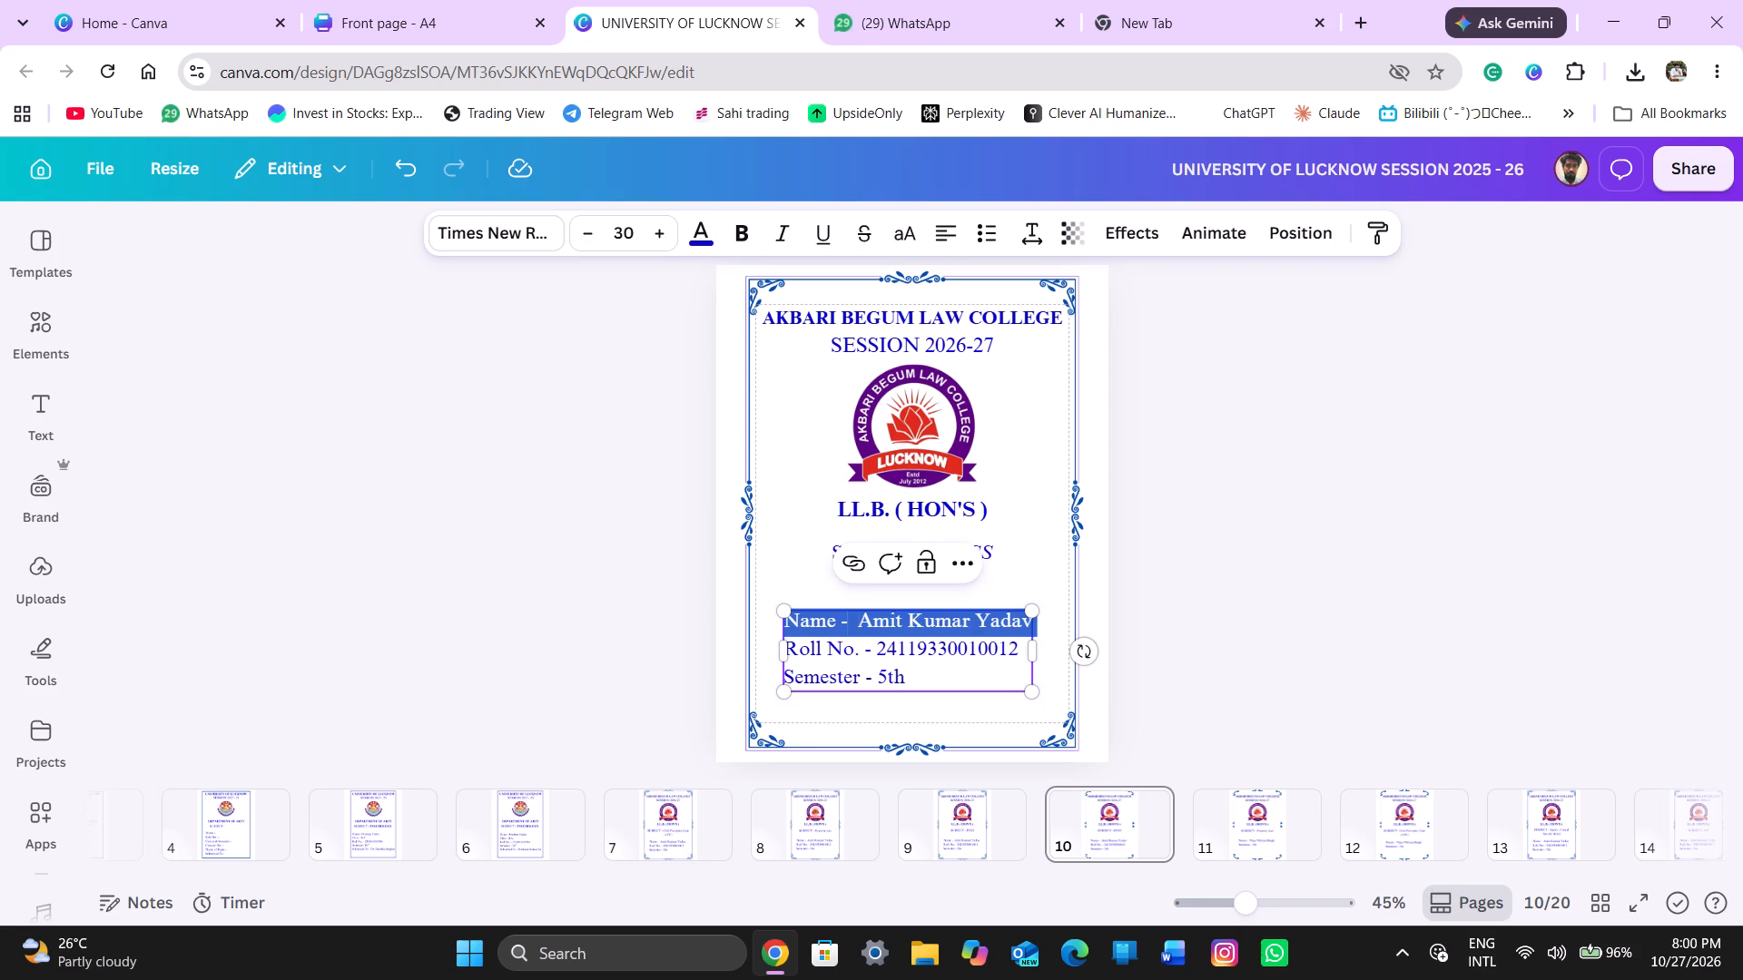
key(shift+Down)
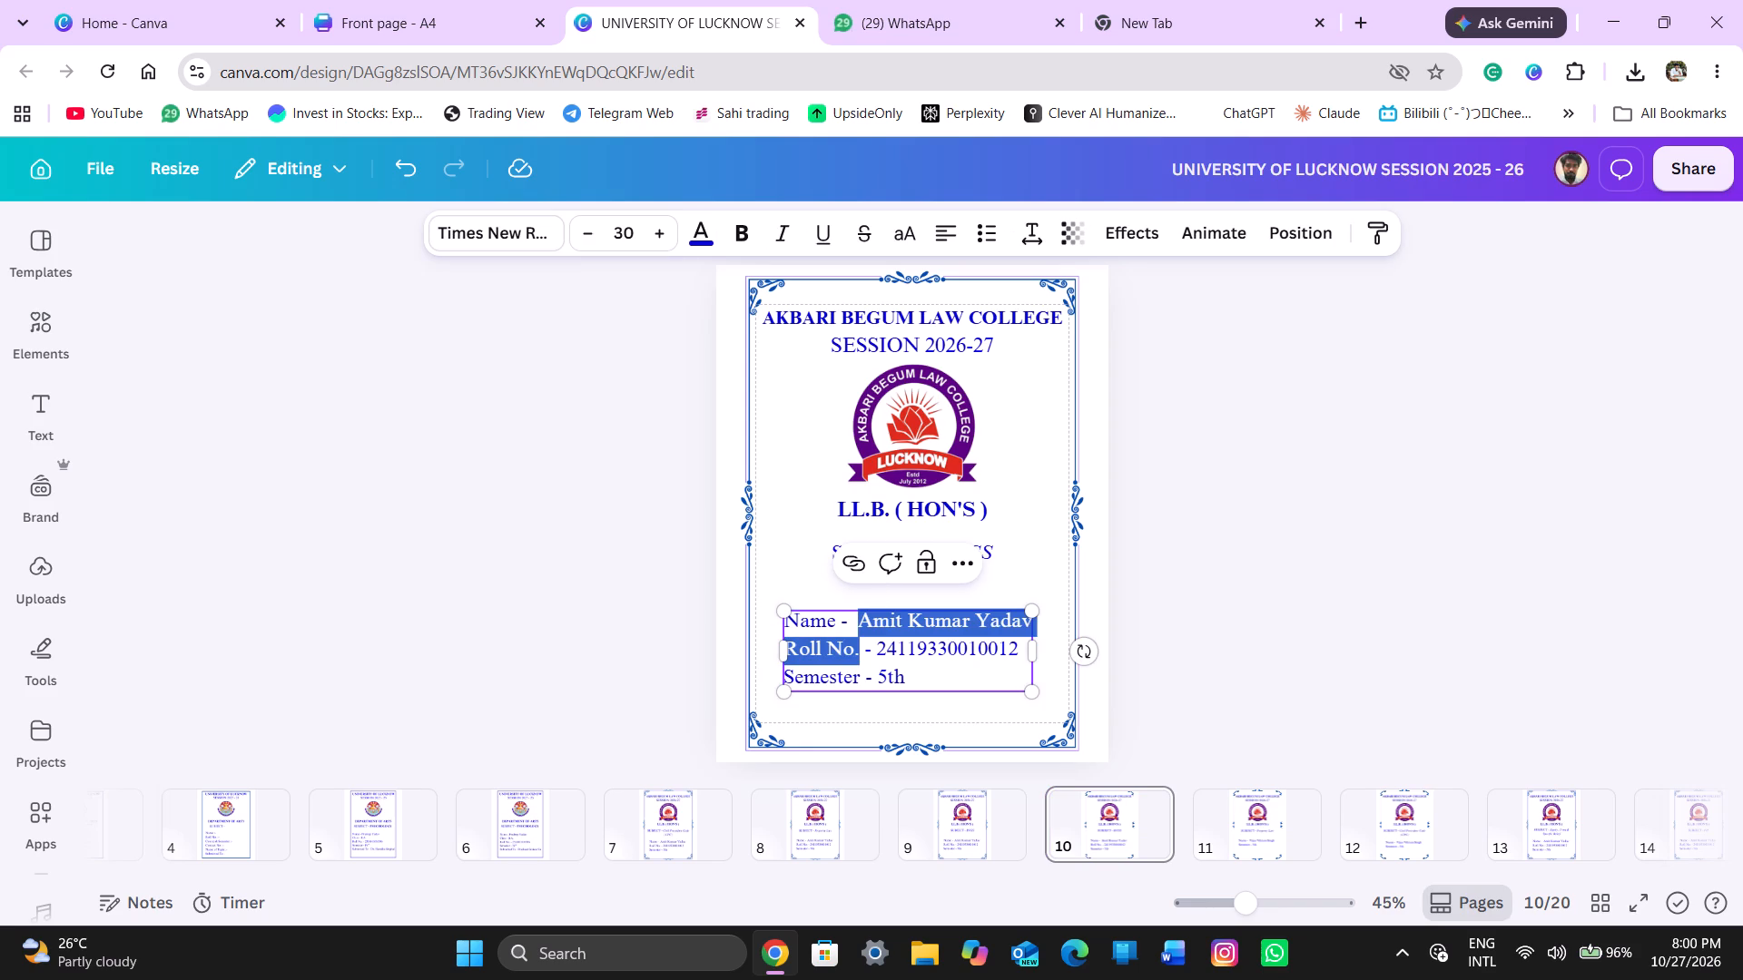
key(shift+Right)
key(shift+Right)
key(shift+Right)
key(shift+Right)
key(shift+Right)
key(shift+Right)
key(shift+Right)
key(shift+Right)
key(shift+Right)
key(shift+Right)
key(shift+Right)
key(shift+Right)
key(shift+Right)
key(shift+Right)
key(shift+Right)
key(shift+Right)
key(shift+Right)
key(shift+Right)
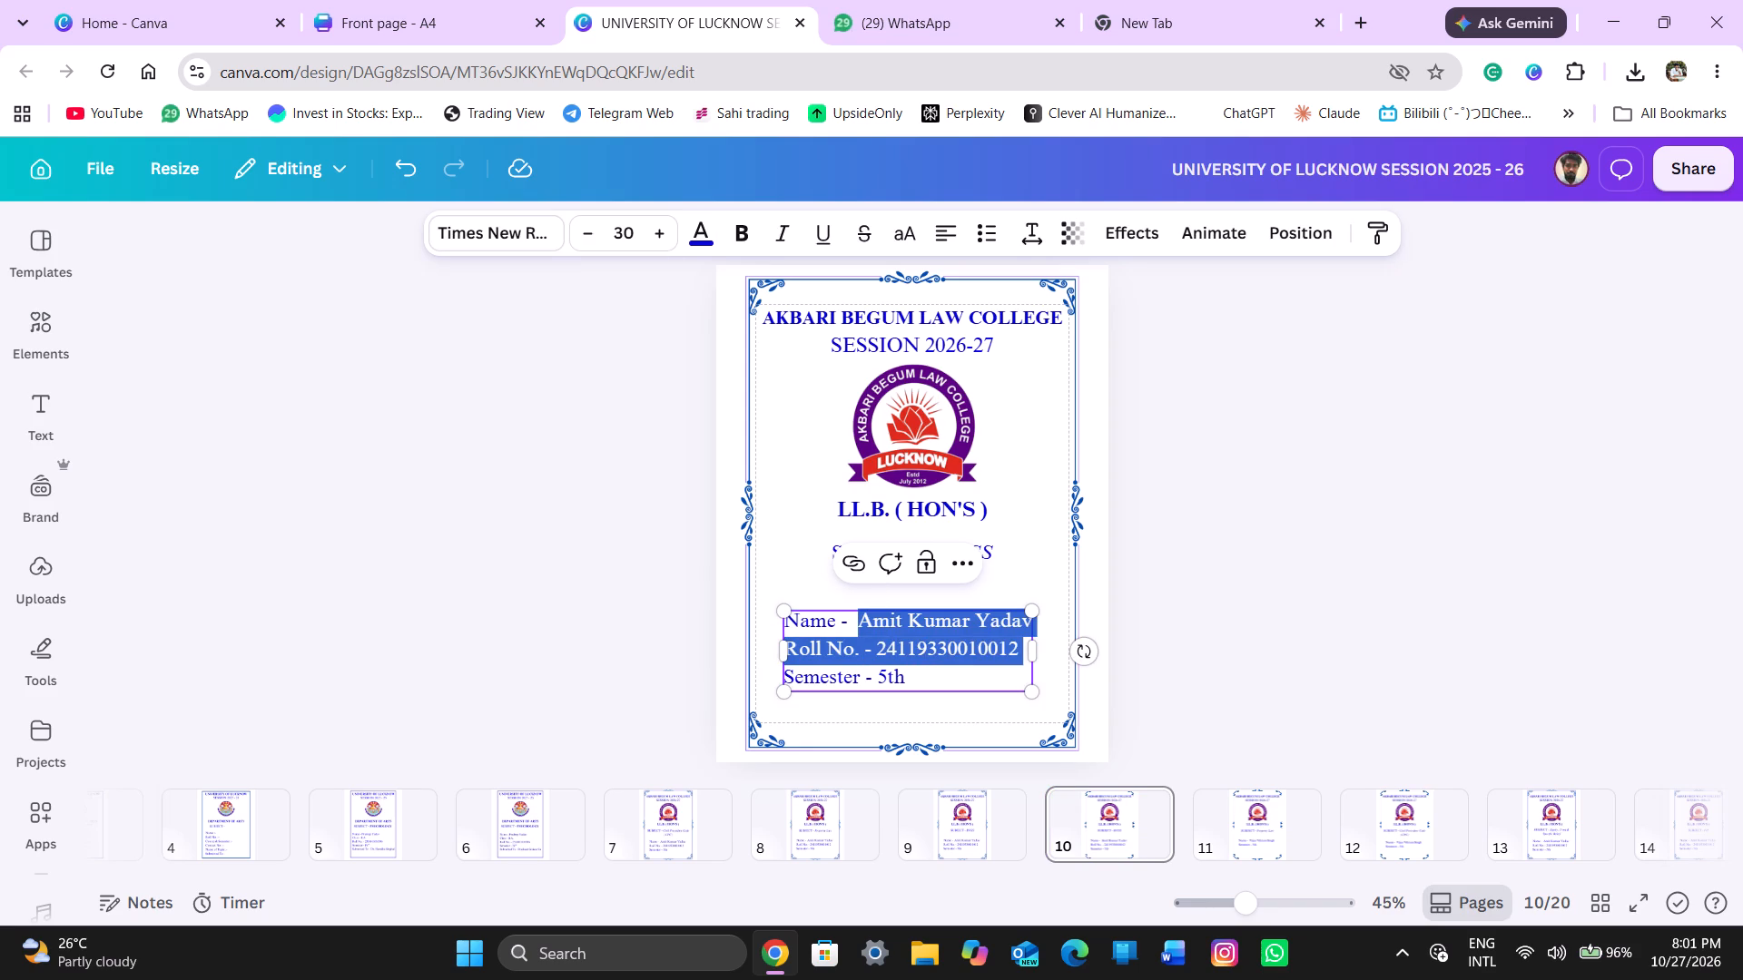
key(ctrl+v)
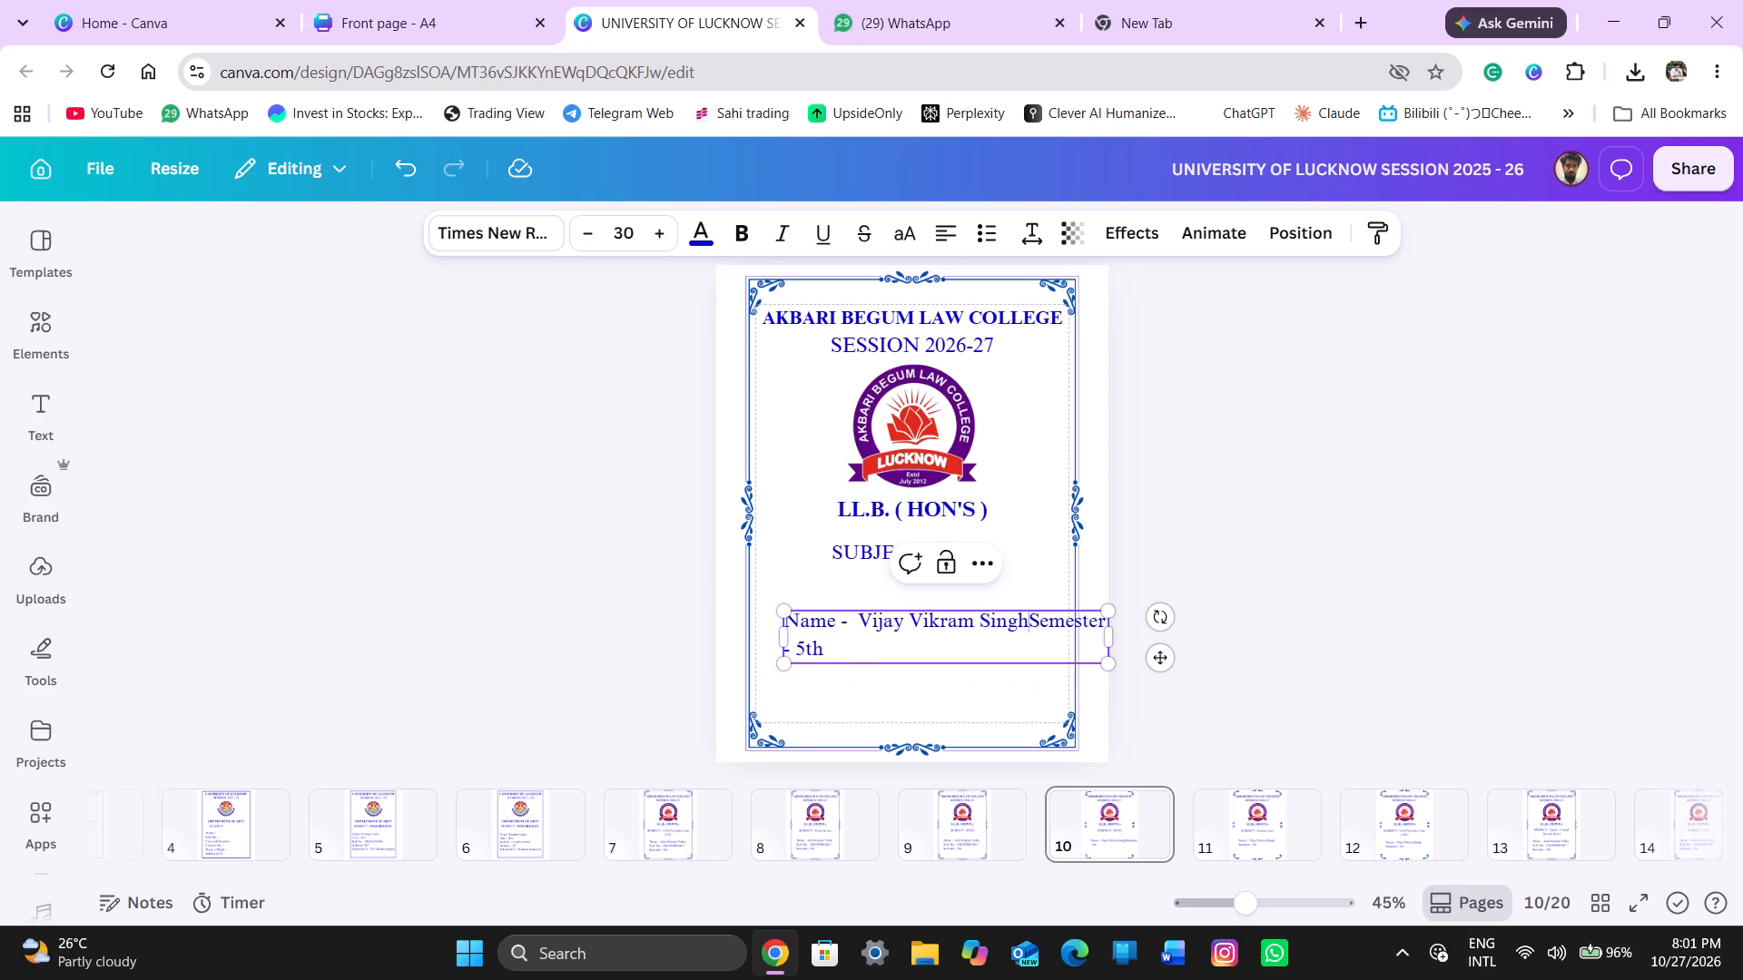
key(Return)
click(1253, 711)
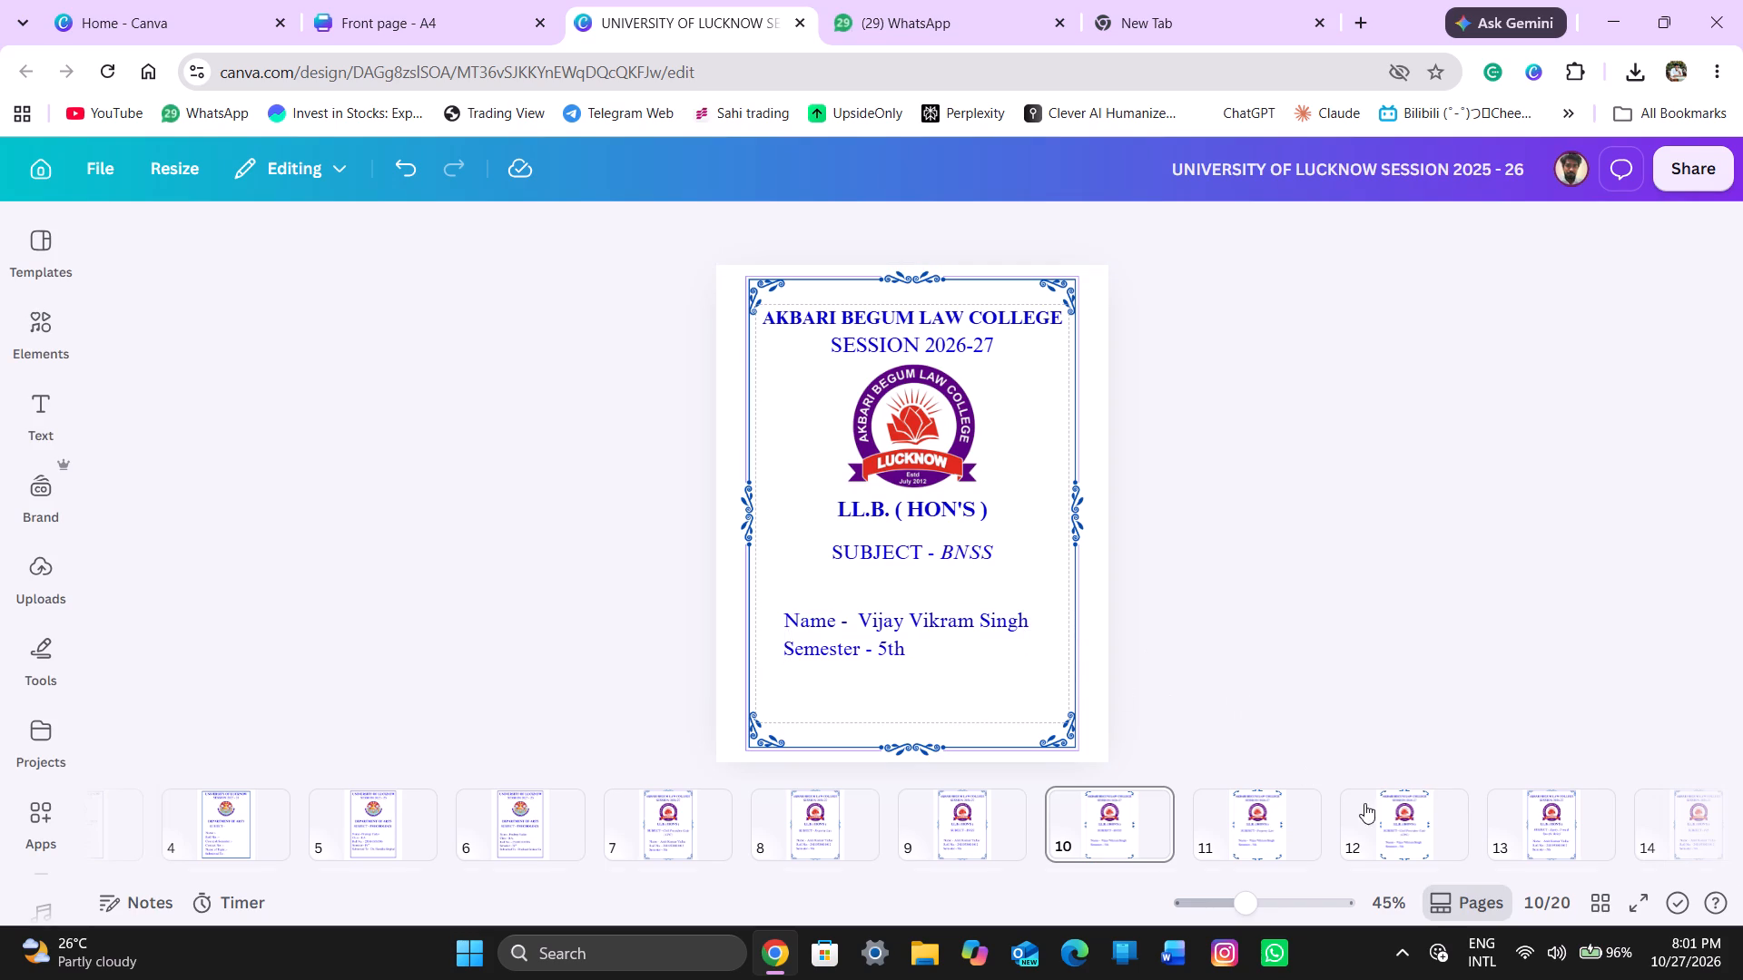
Move the Equity, Trust & Specific Relief cover ahead of the edited BNSS cover, to page 10, and duplicate it.
drag(1556, 821, 1200, 789)
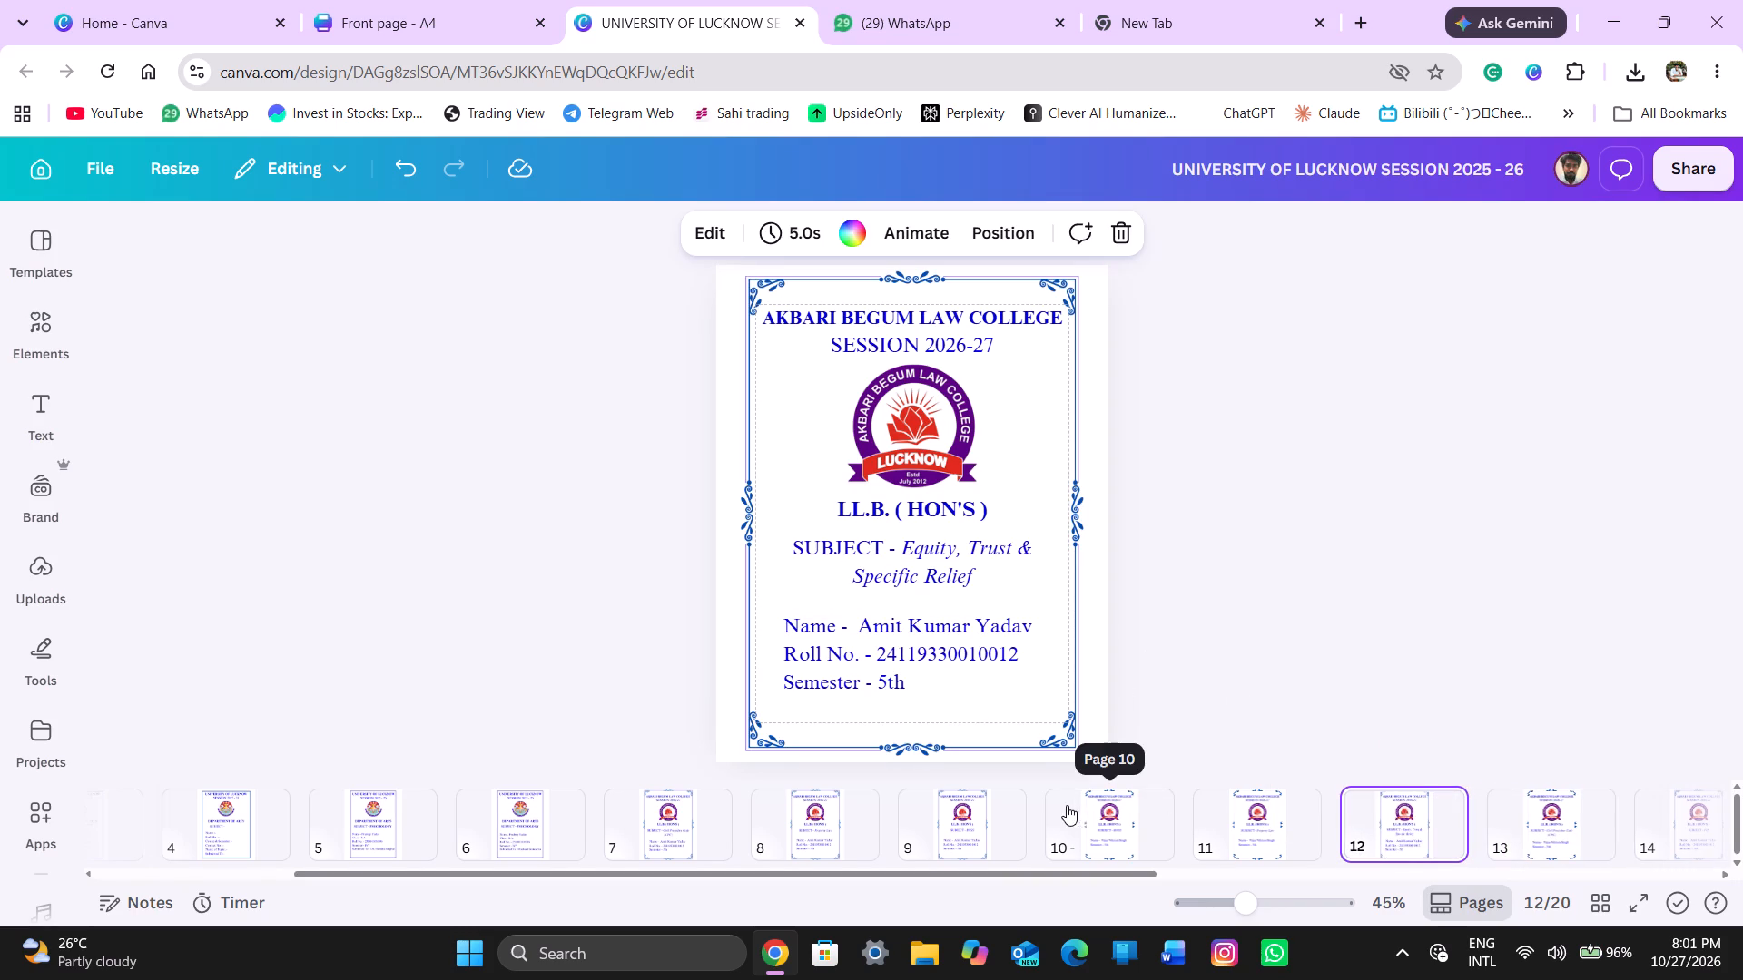
drag(1399, 825, 1206, 839)
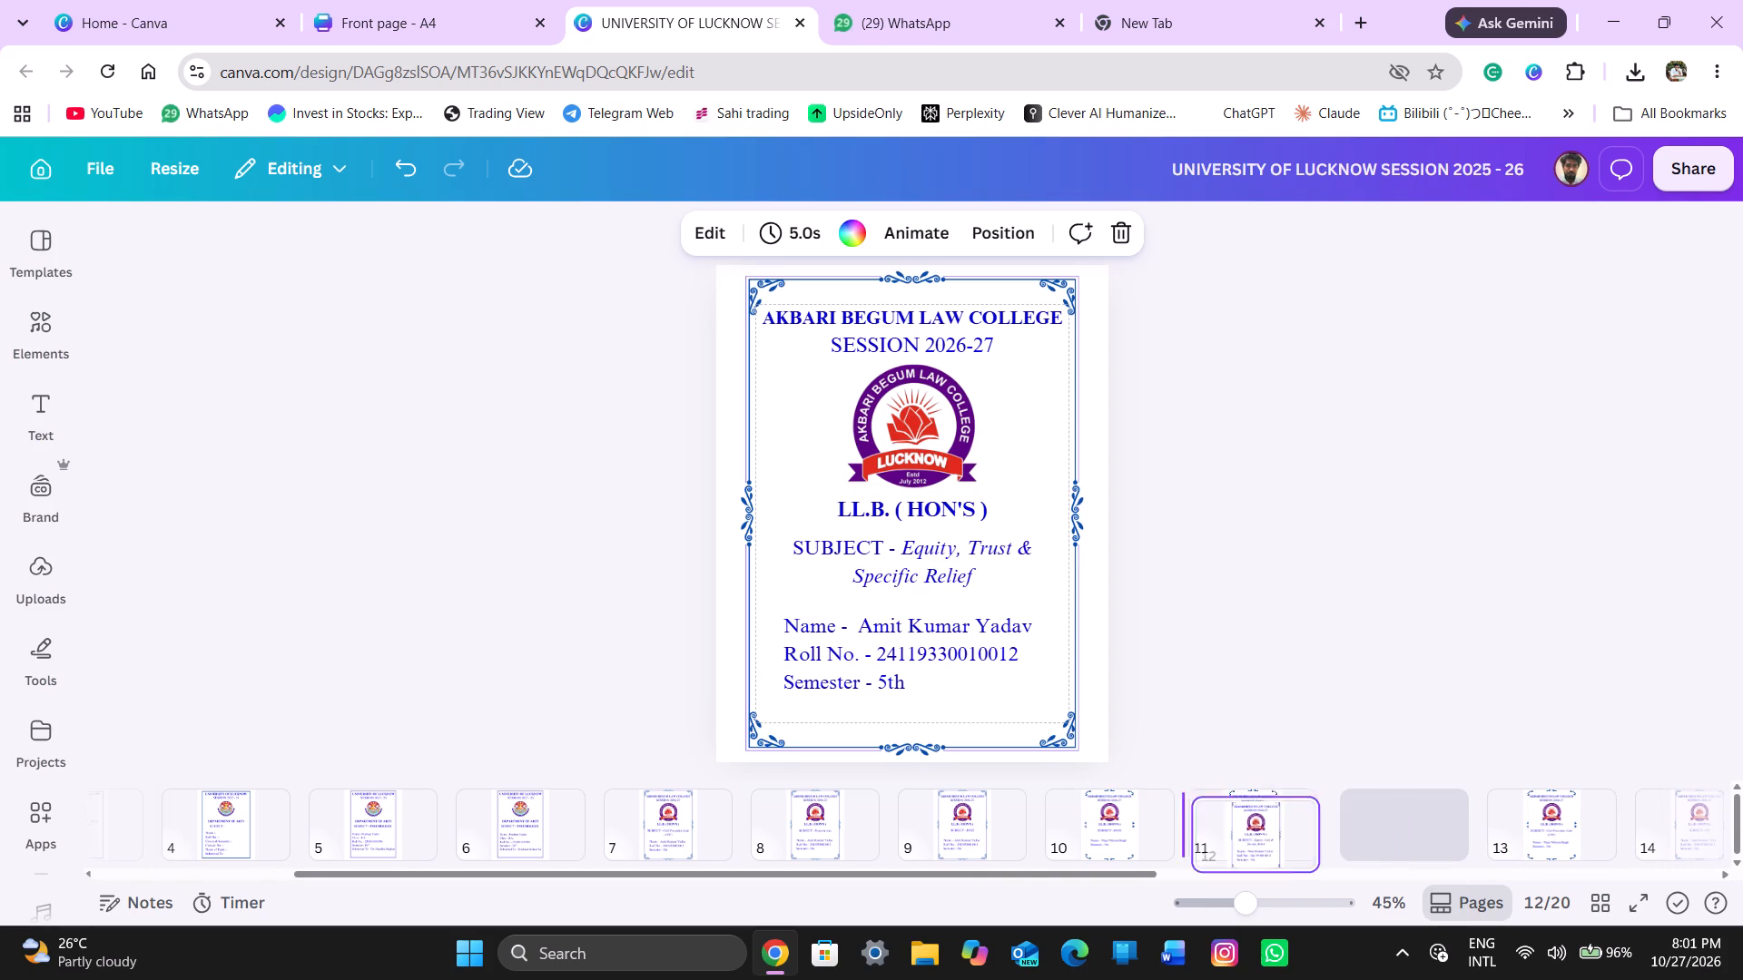
drag(1206, 839, 1022, 838)
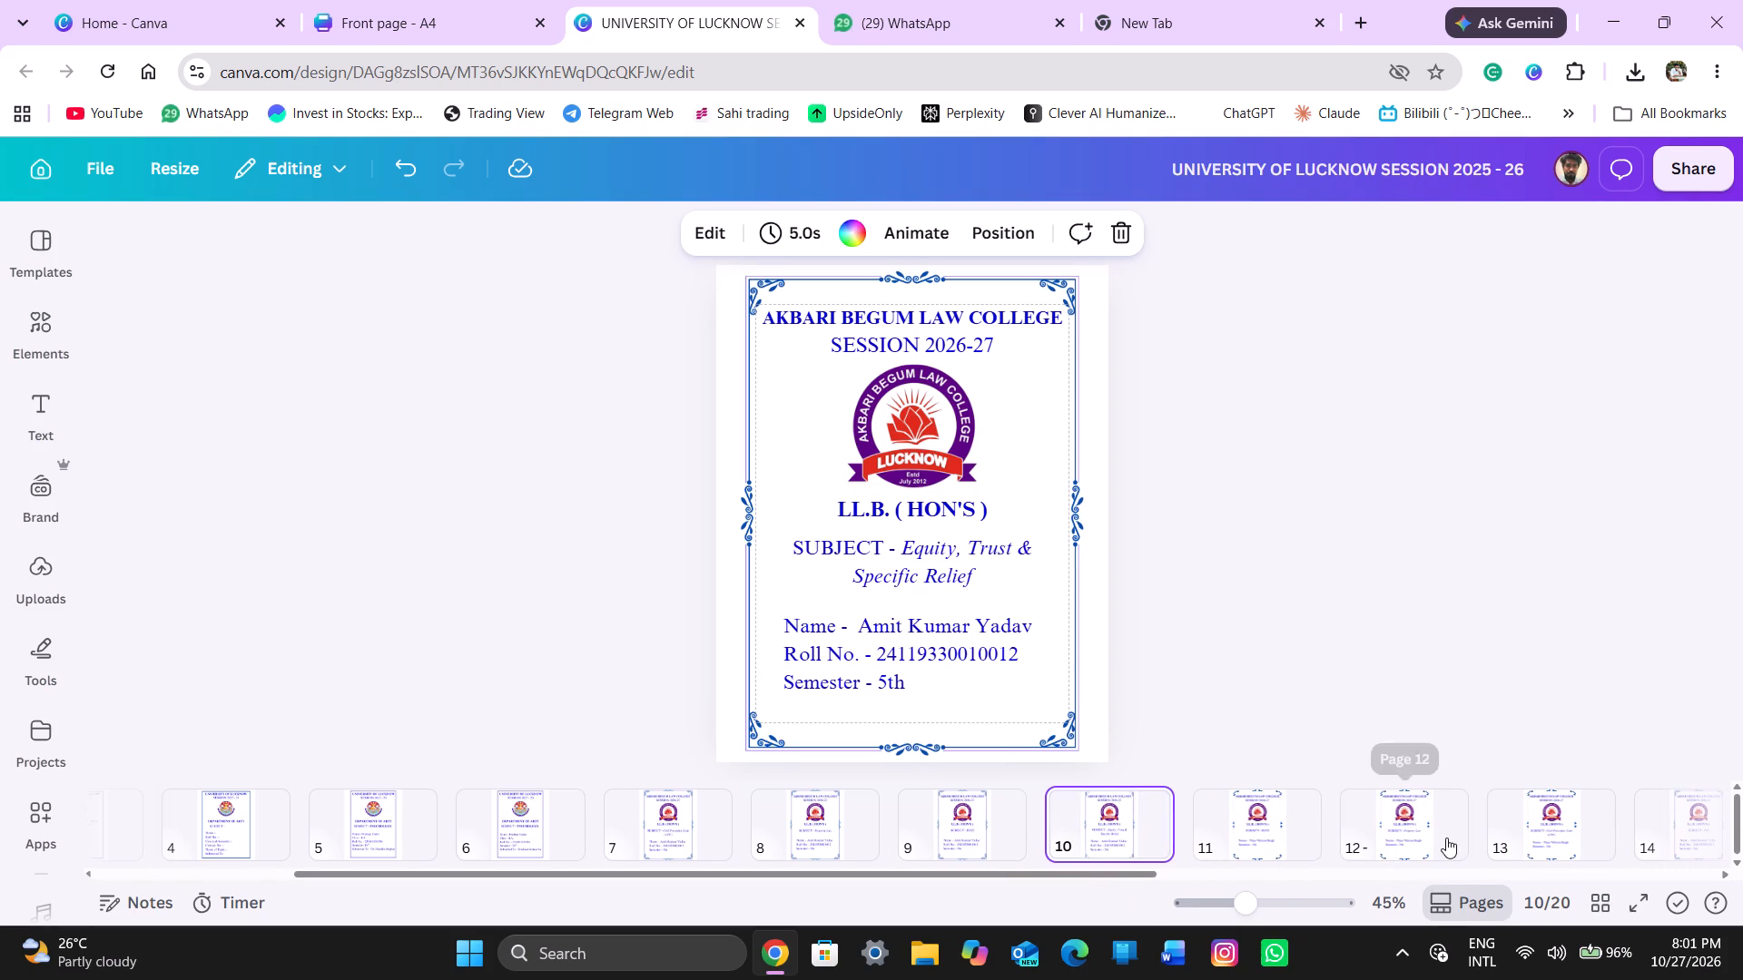
click(1529, 830)
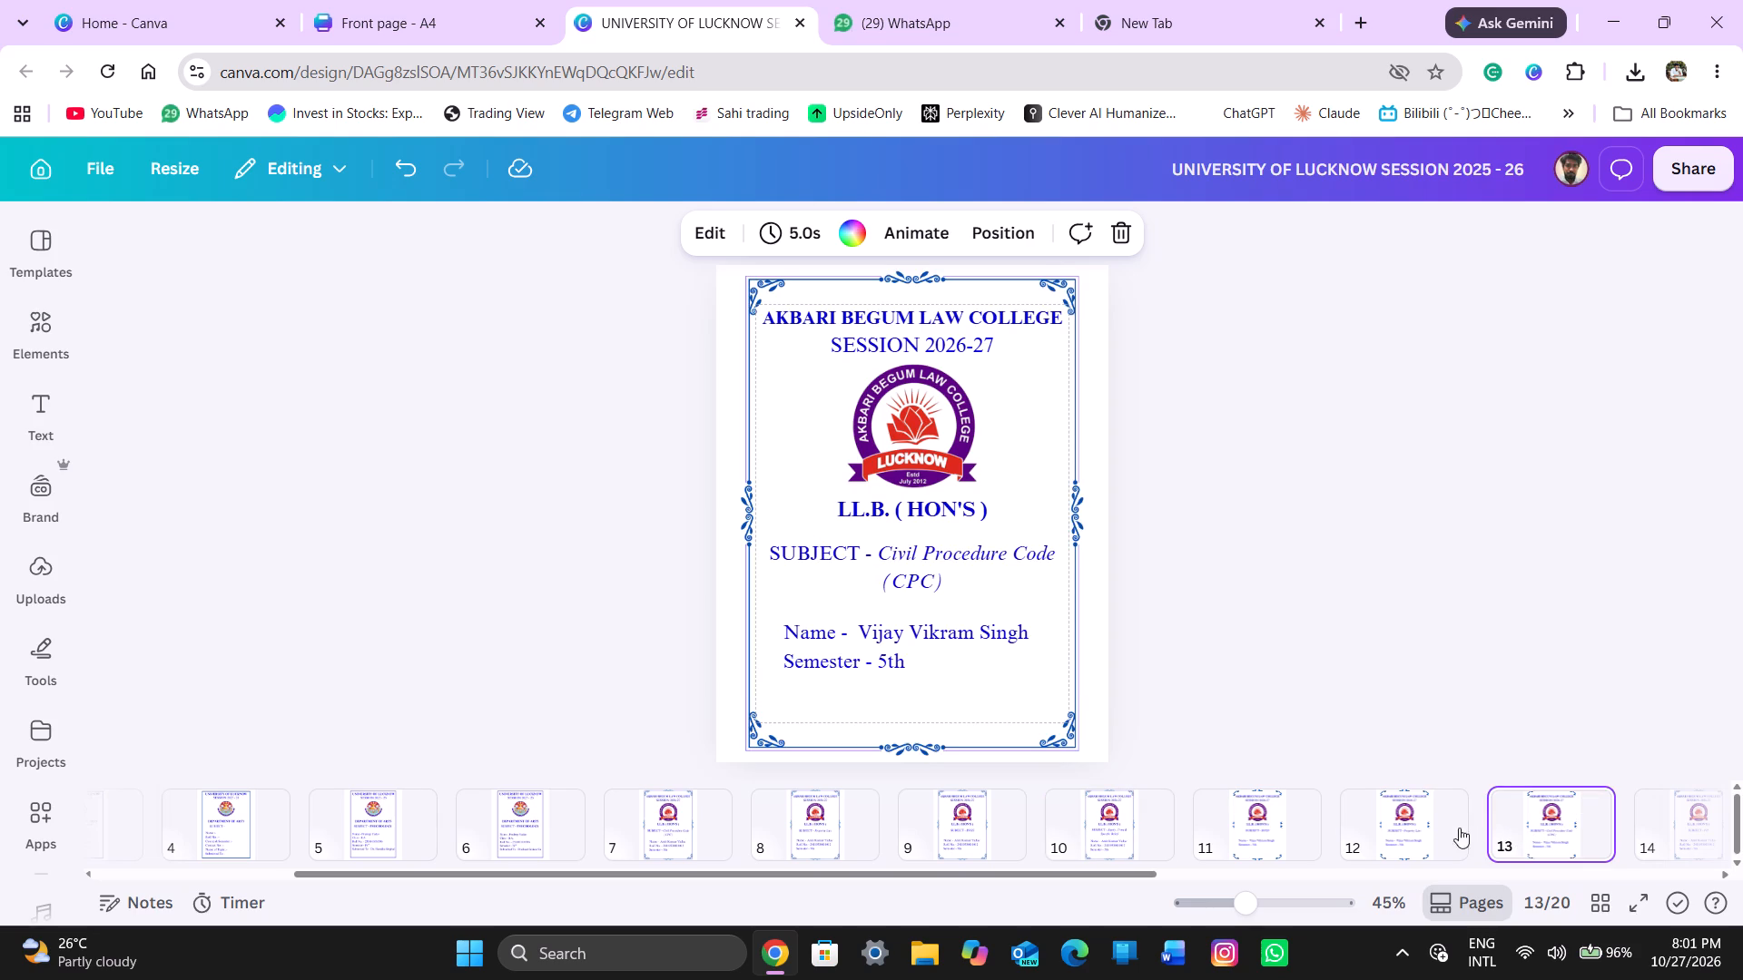
click(1413, 818)
click(1305, 815)
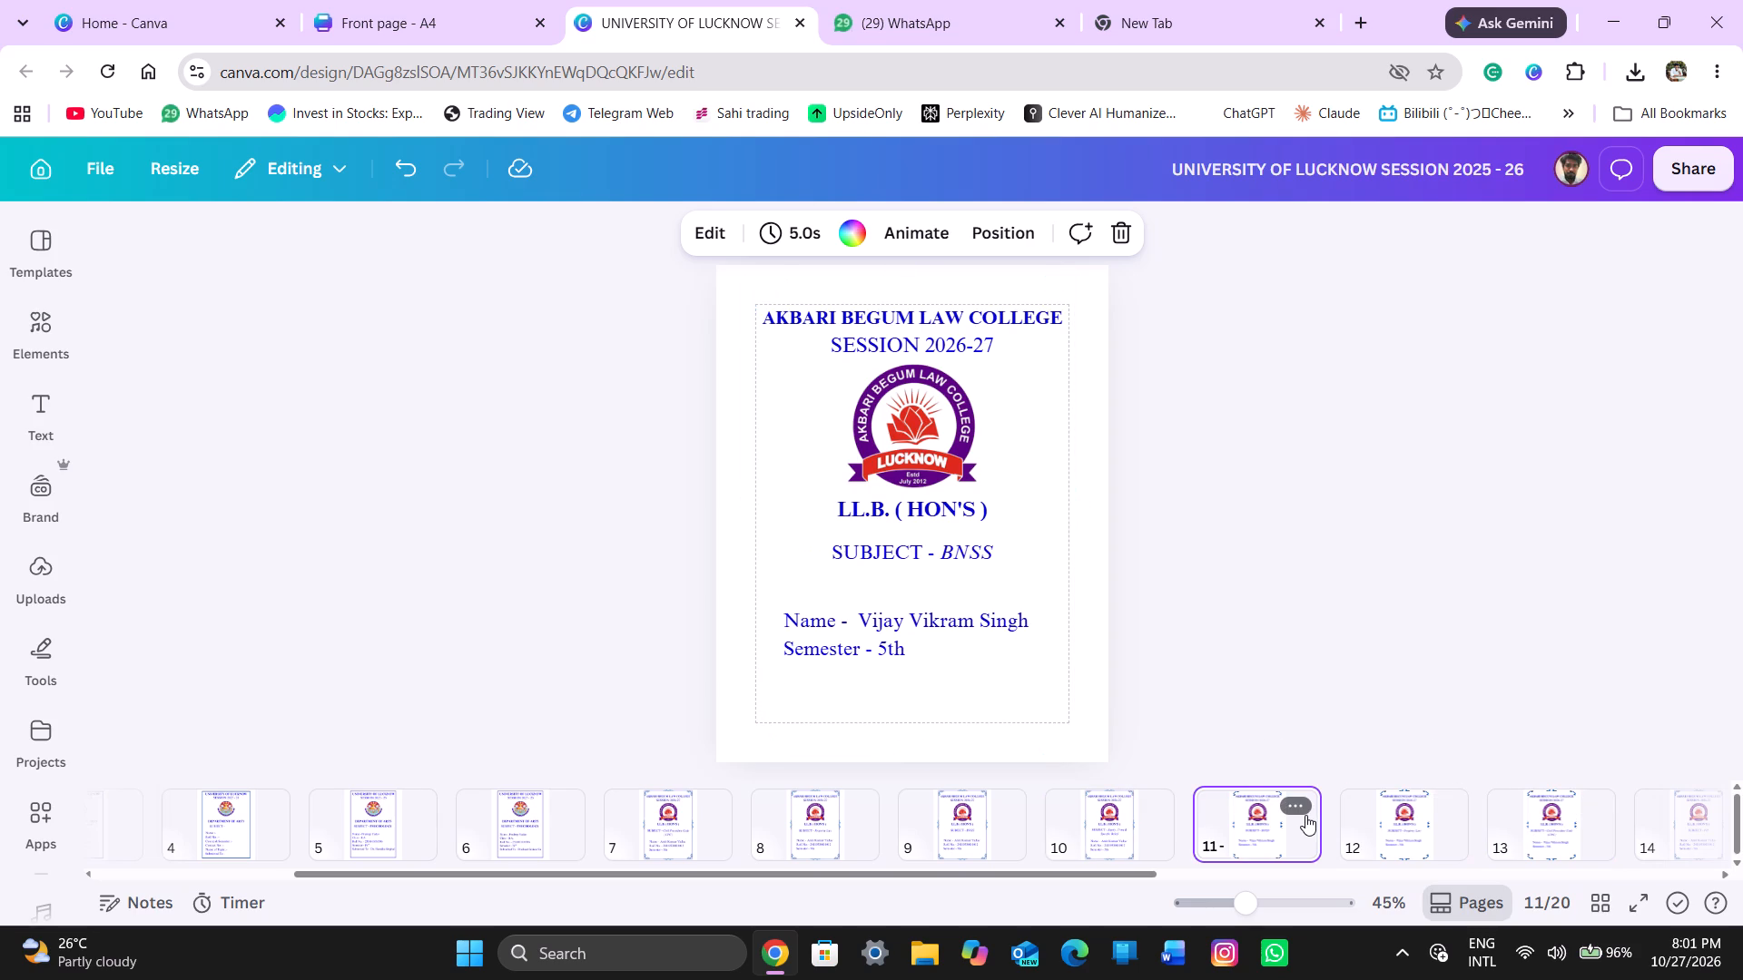
click(1128, 821)
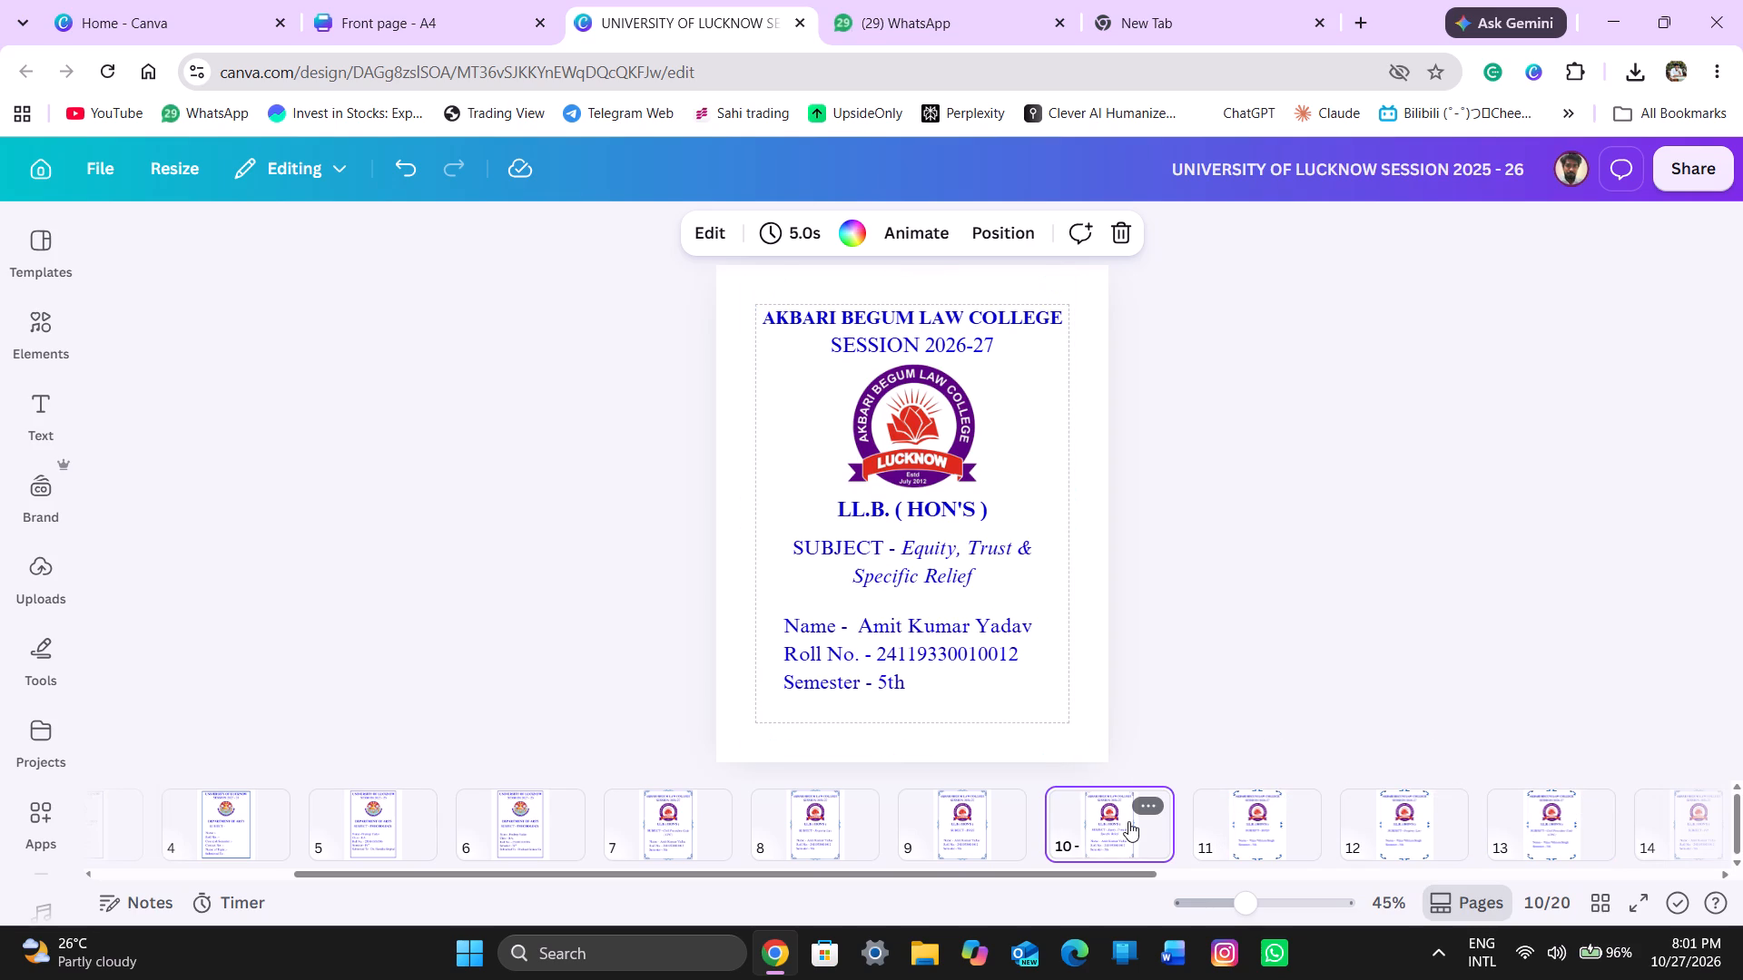
key(ctrl+d)
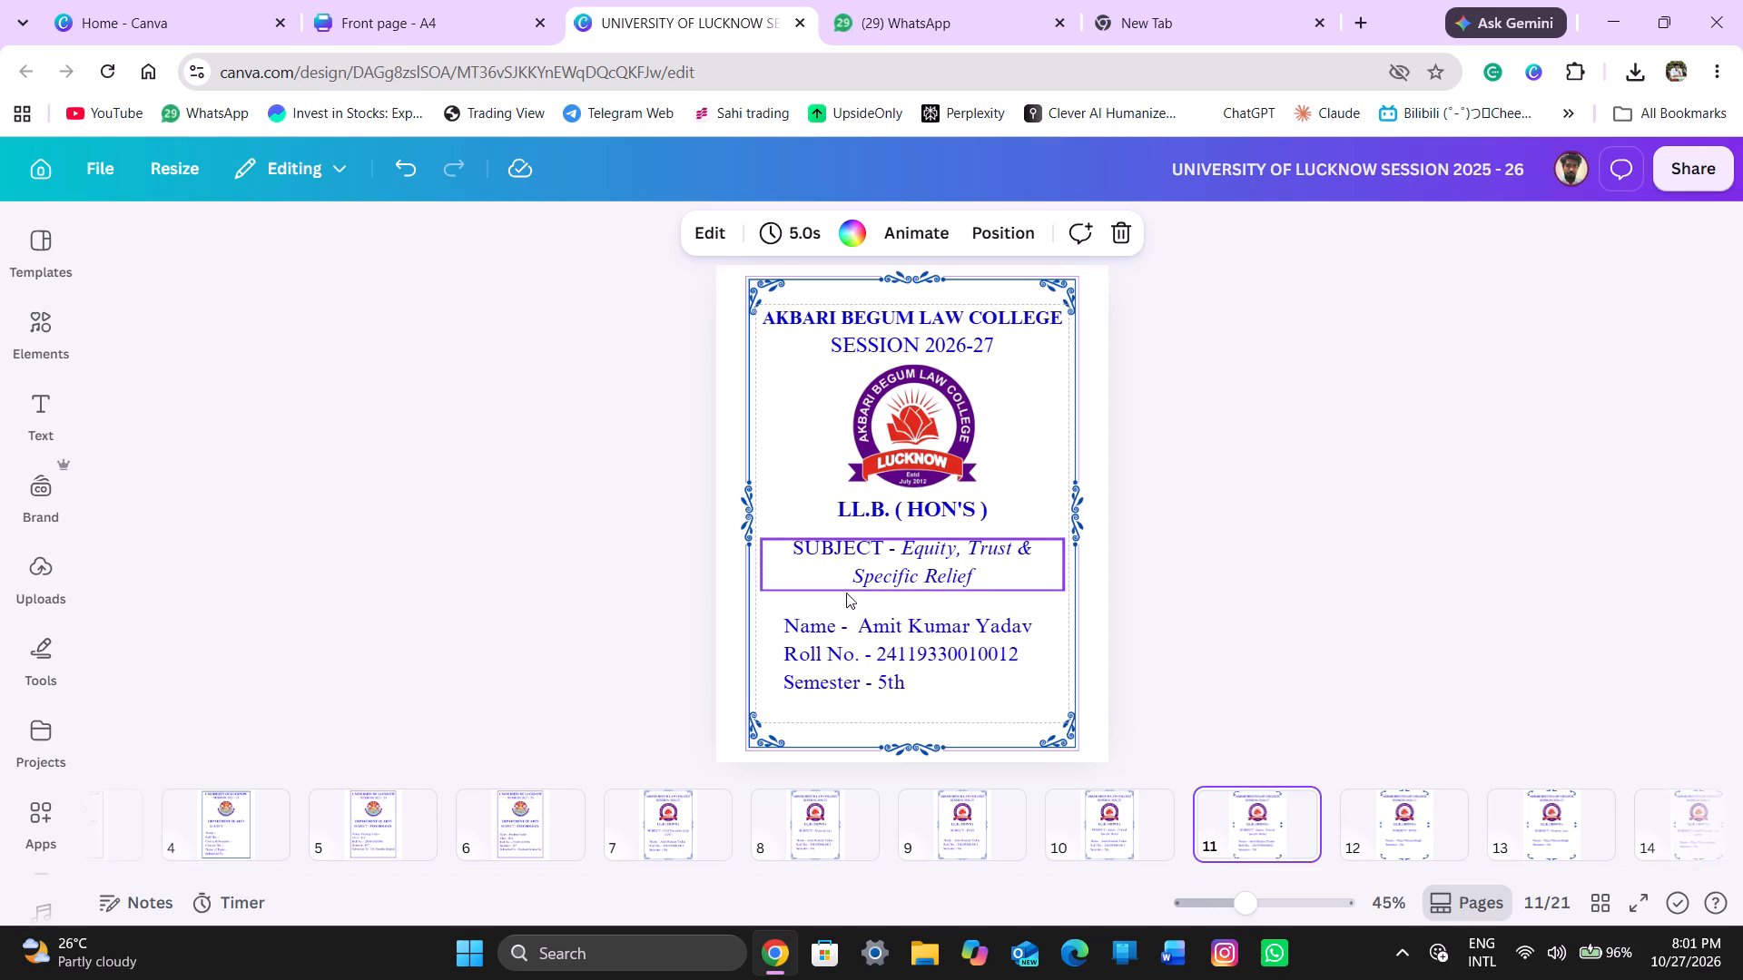
Replace the name and Roll No. on the page 11 Equity, Trust & Specific Relief cover with the copied student name, keeping Semester on its own line.
double_click(867, 636)
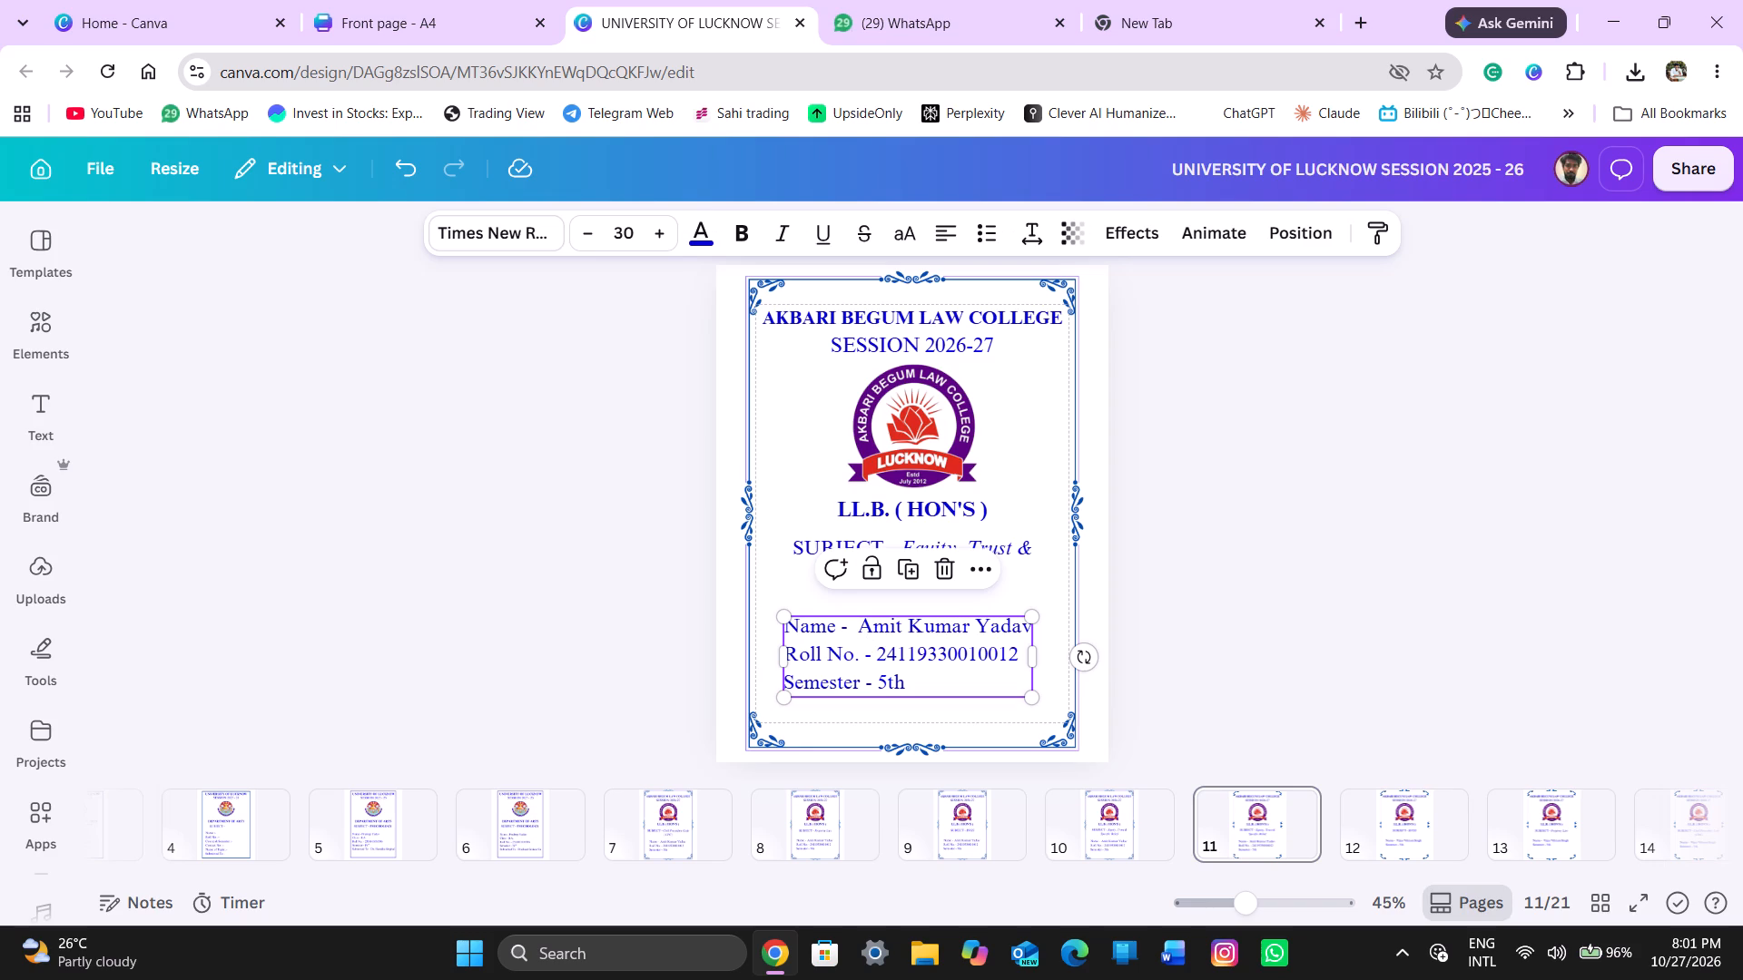
click(862, 628)
key(shift+Down)
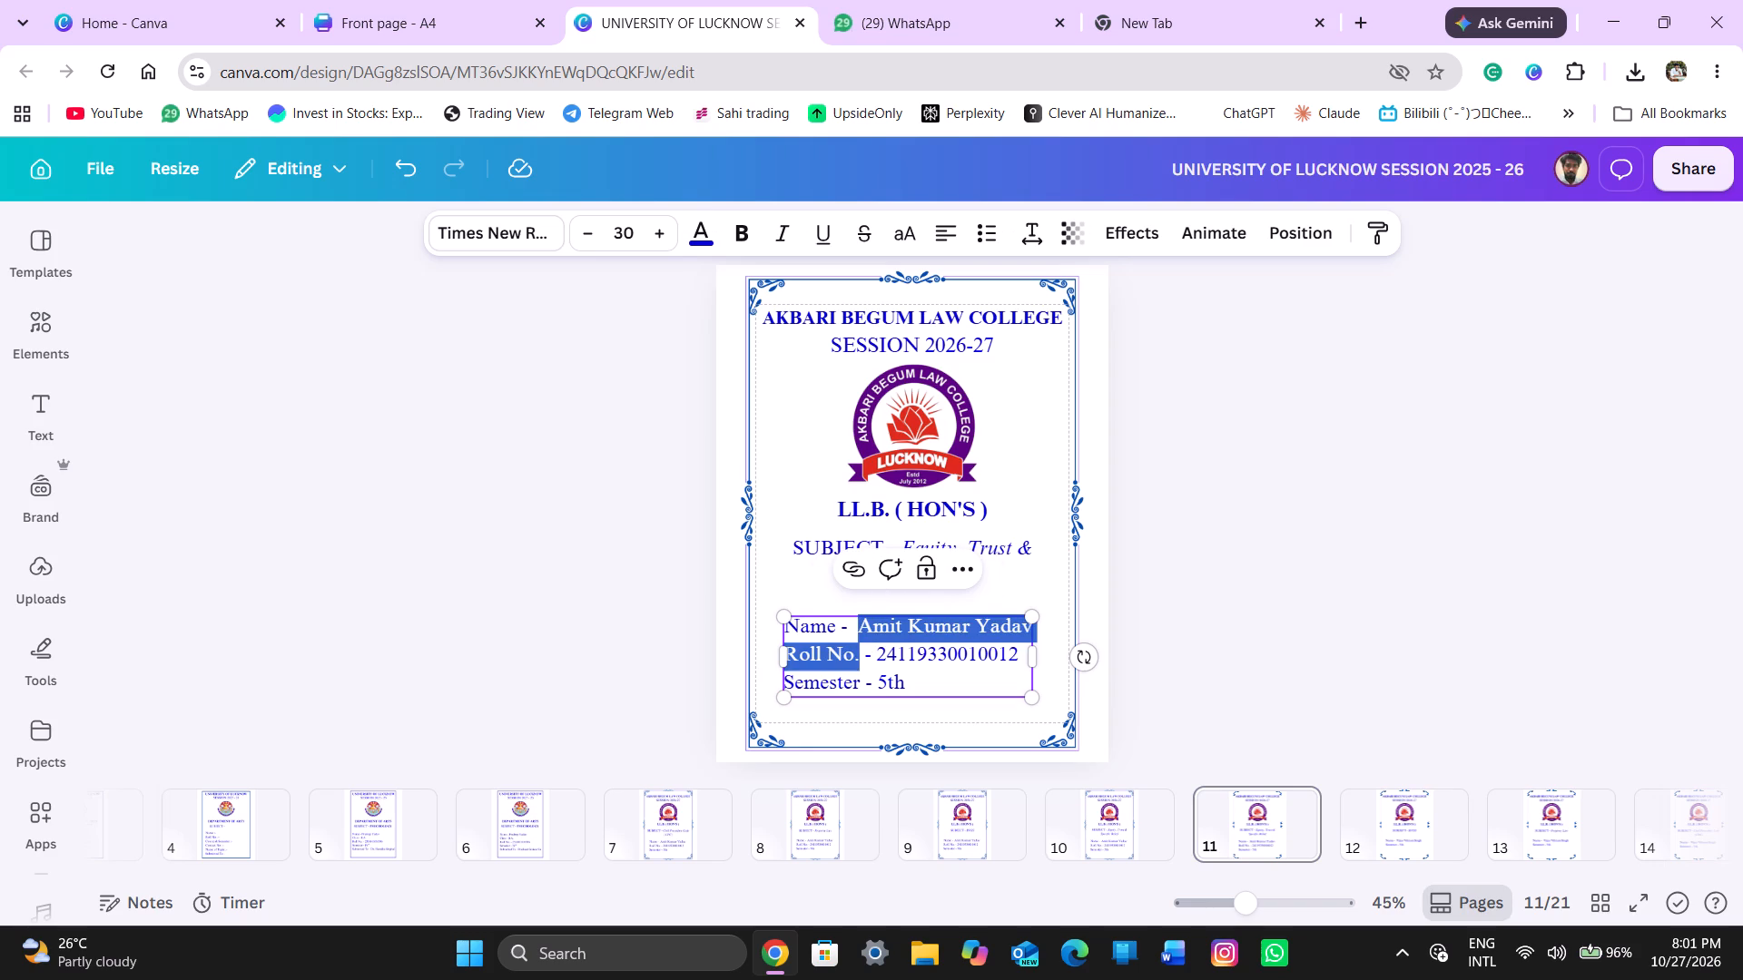
key(shift+Right)
key(shift+Right)
key(shift+Right)
key(shift+Right)
key(shift+Right)
key(shift+Right)
key(shift+Right)
key(shift+Right)
key(shift+Right)
key(shift+Right)
key(shift+Right)
key(shift+Right)
key(shift+Right)
key(shift+Right)
key(shift+Right)
key(shift+Right)
key(shift+Right)
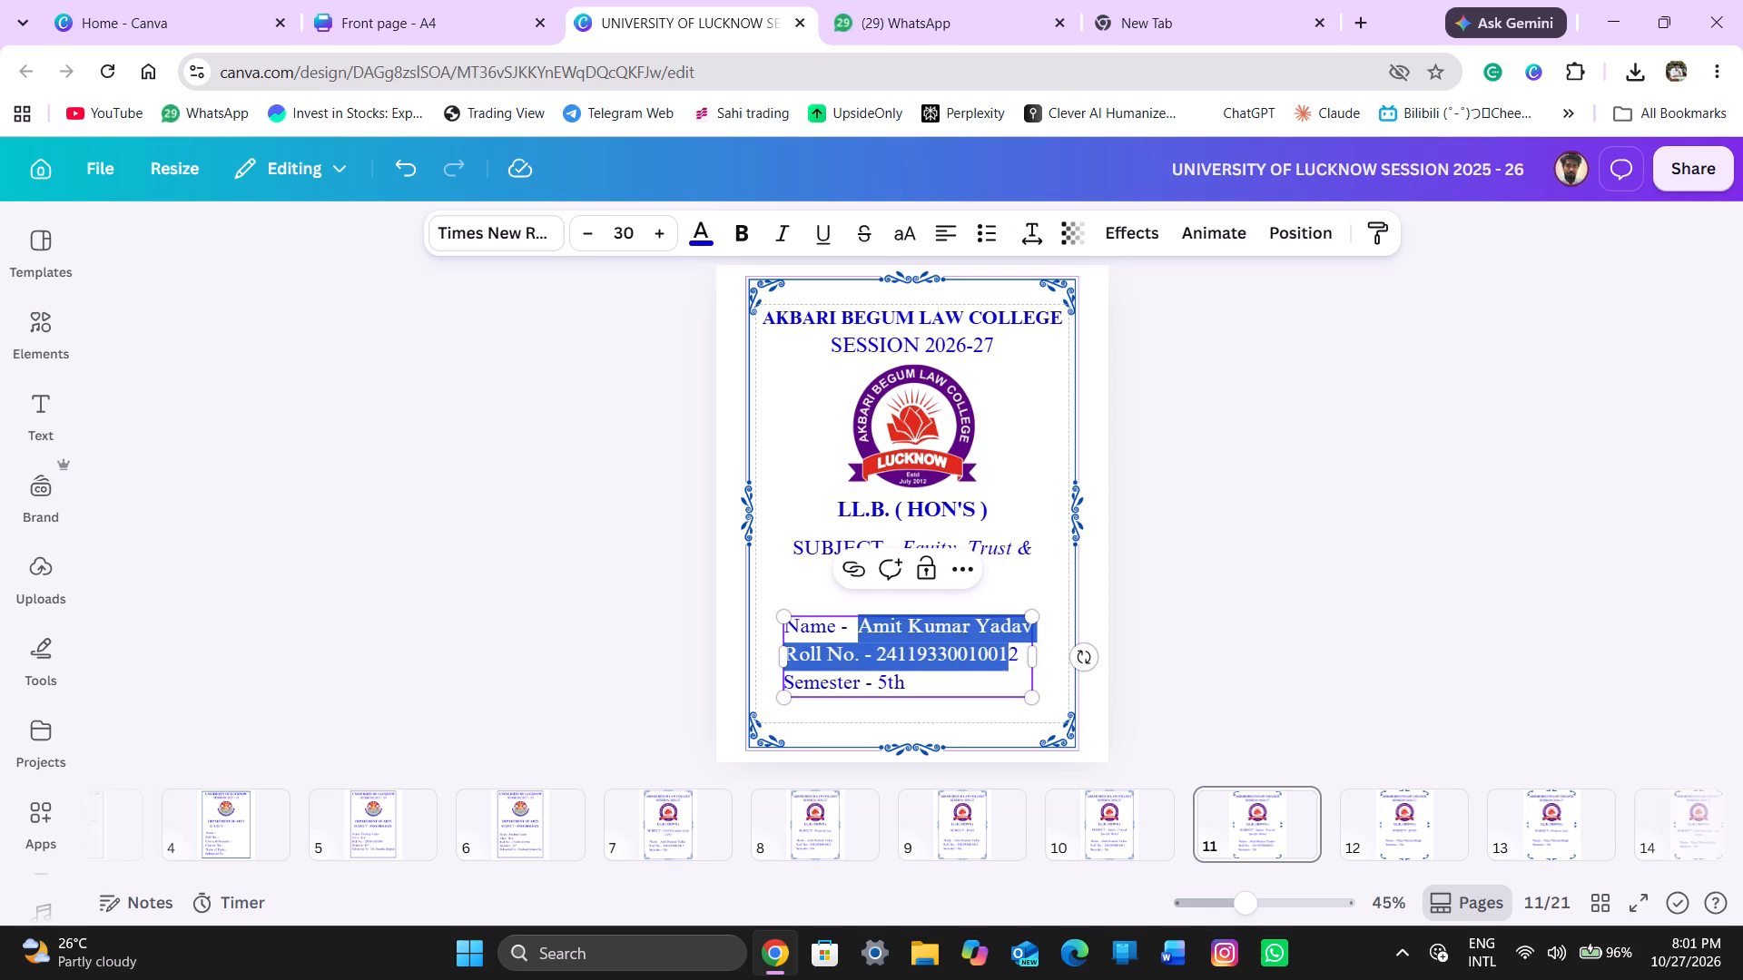
key(ctrl+v)
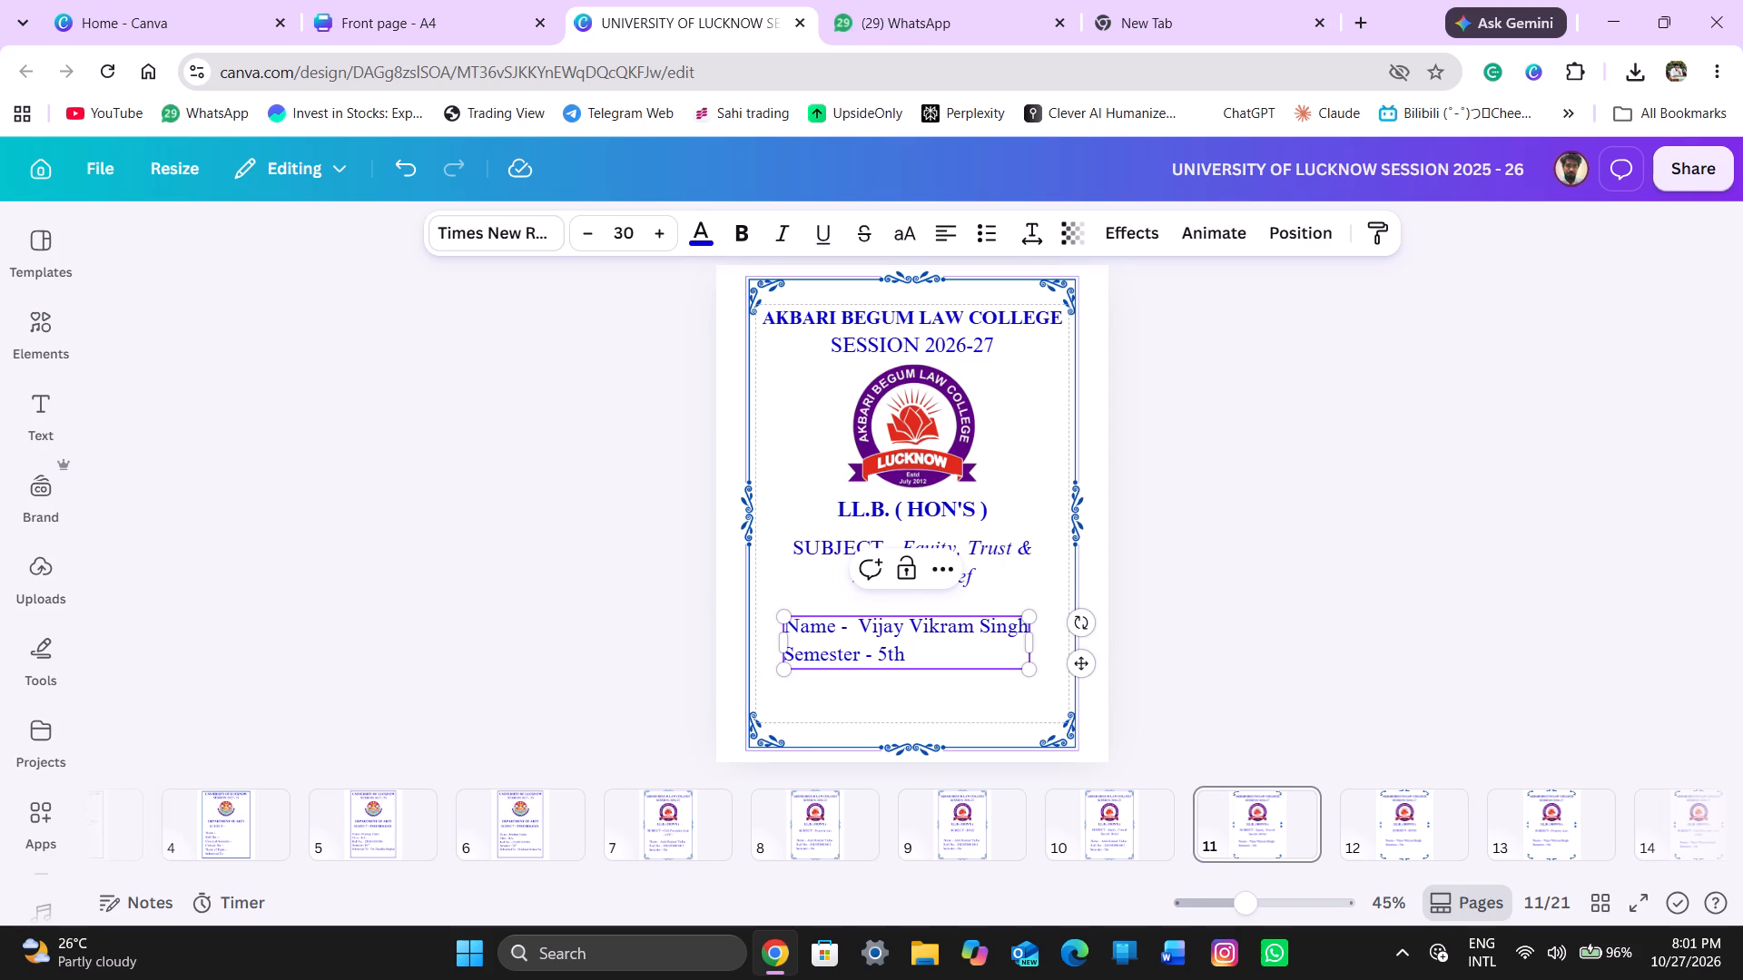
click(1338, 693)
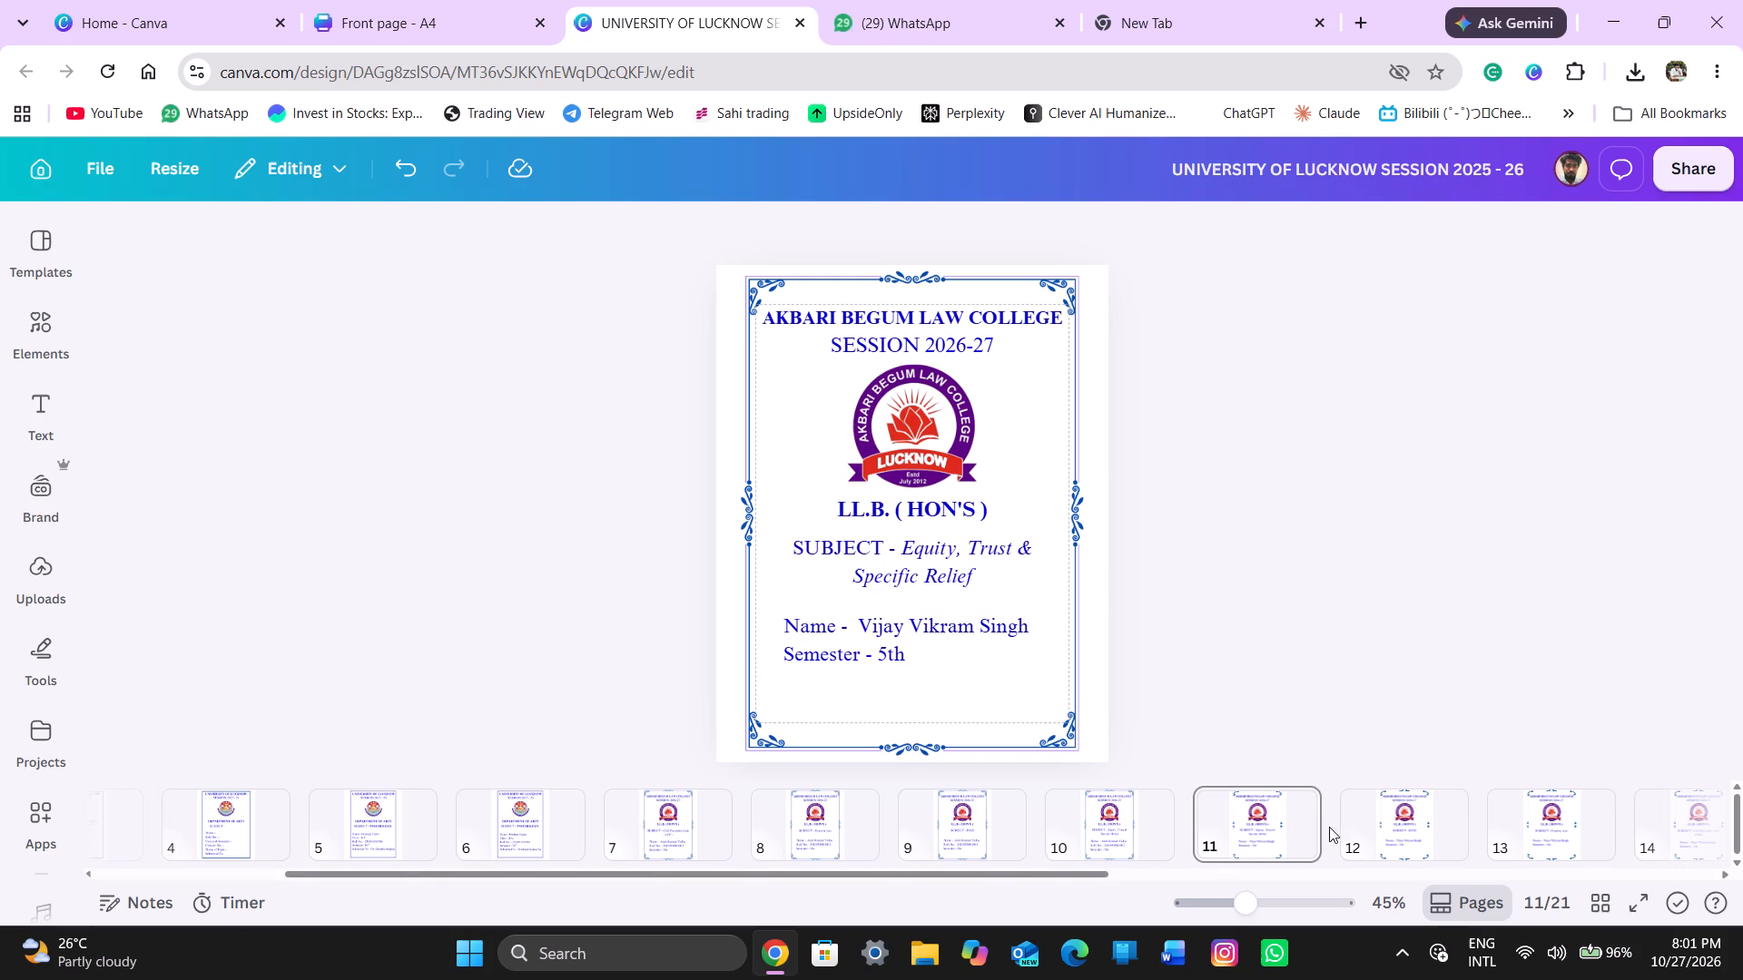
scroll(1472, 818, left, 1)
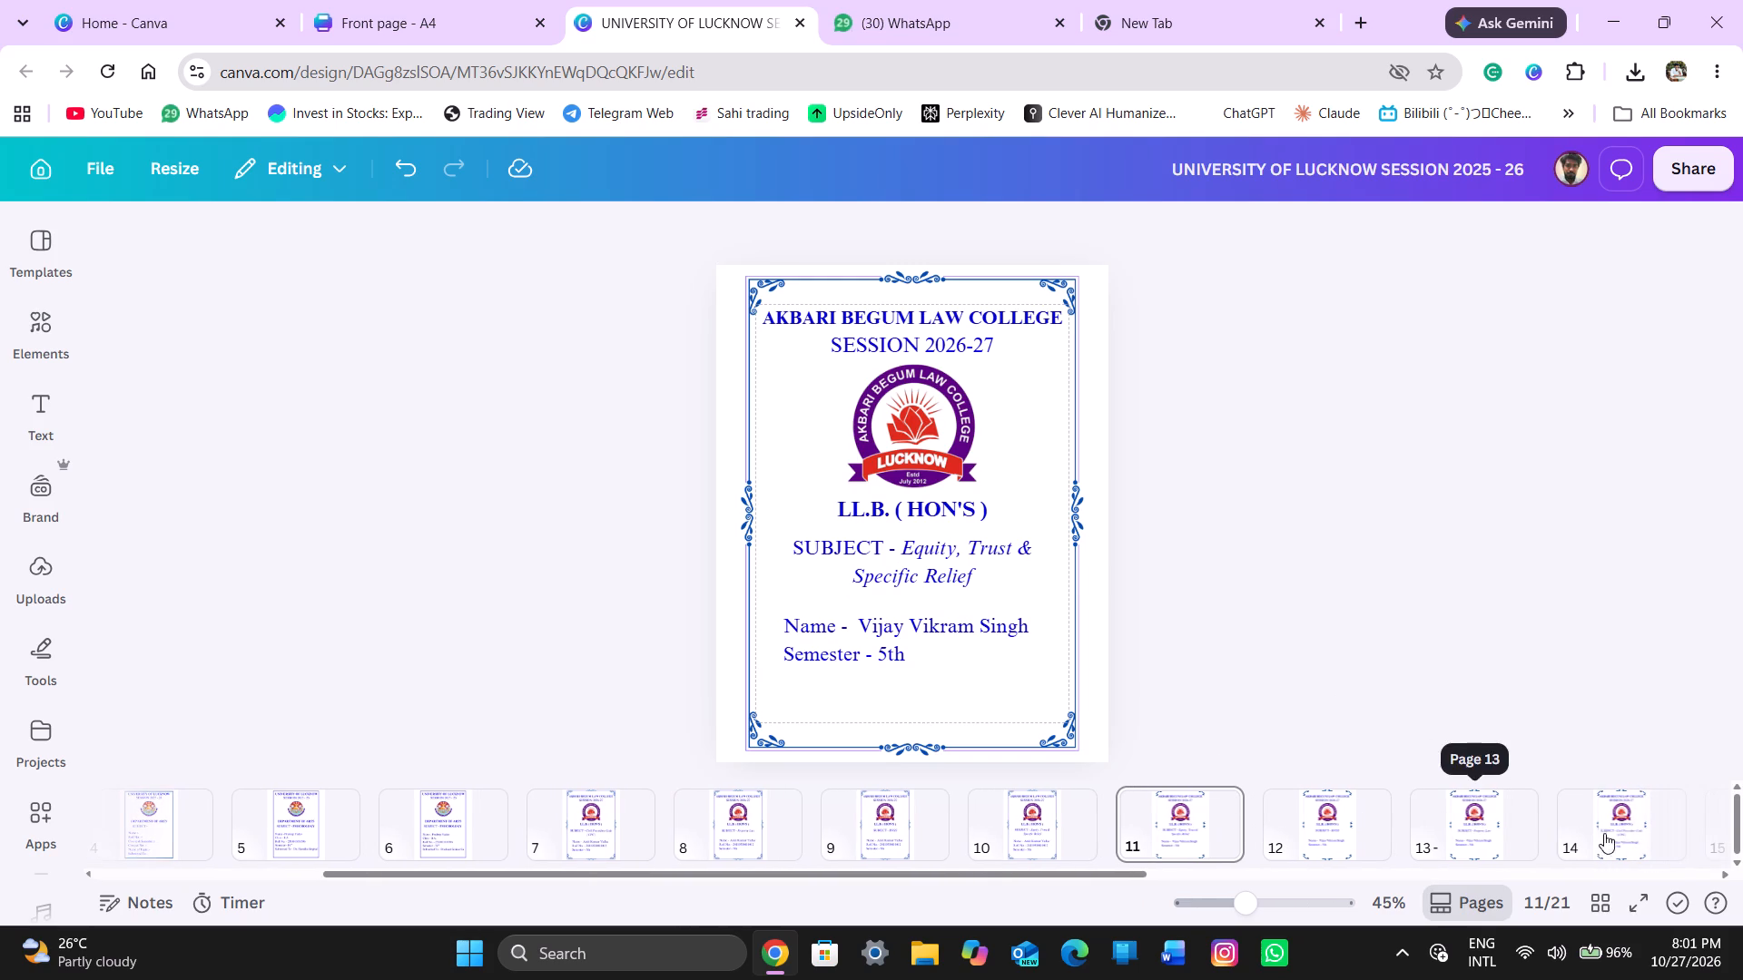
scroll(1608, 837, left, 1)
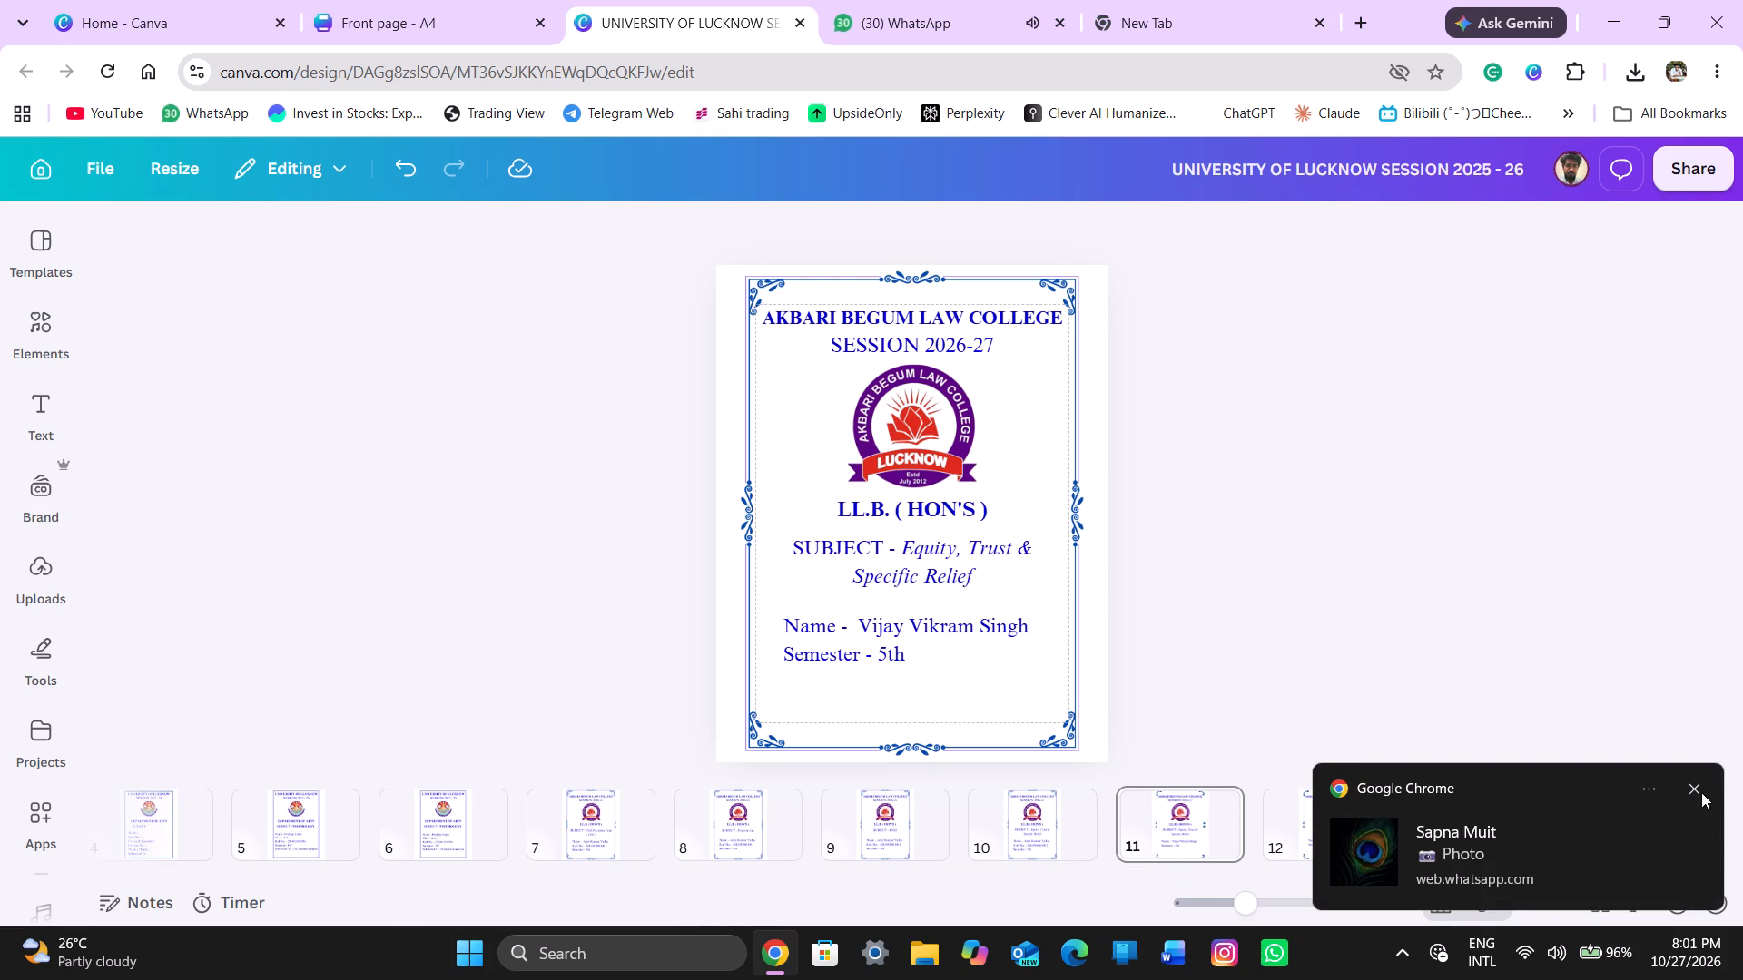
Move the PIL cover ahead of the edited Equity, Trust & Specific Relief cover, to page 11, and duplicate it.
click(1706, 791)
scroll(1620, 838, left, 1)
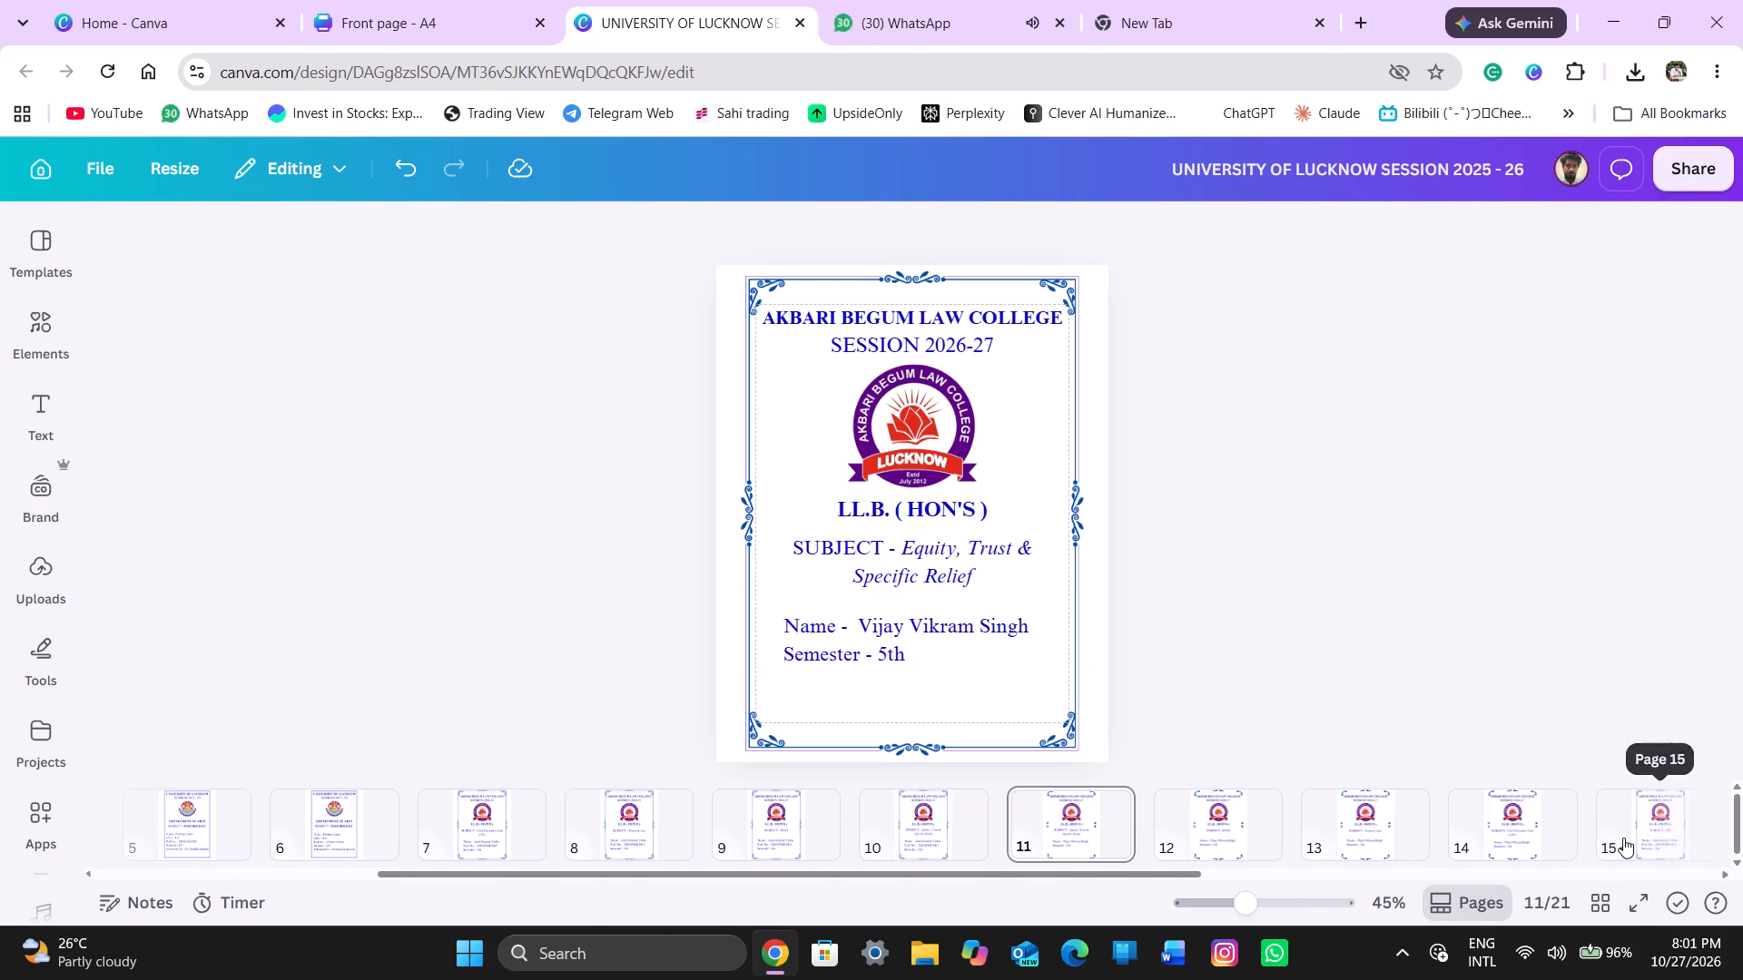
drag(1639, 834, 1030, 822)
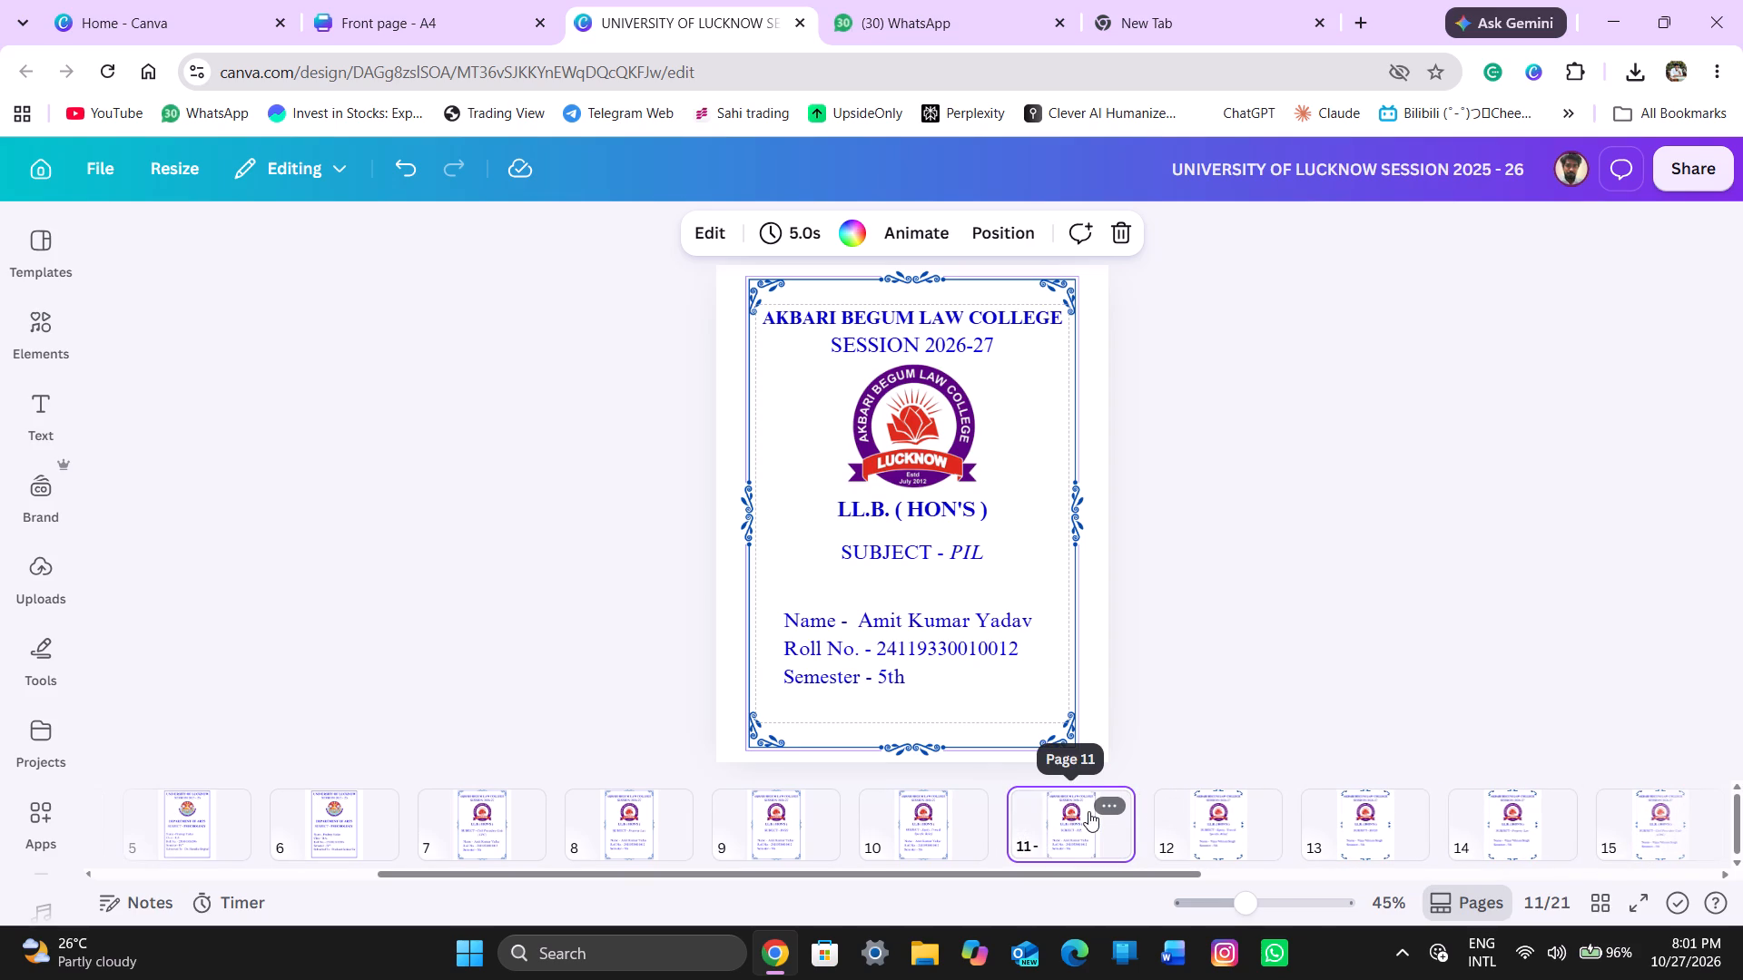
key(ctrl+d)
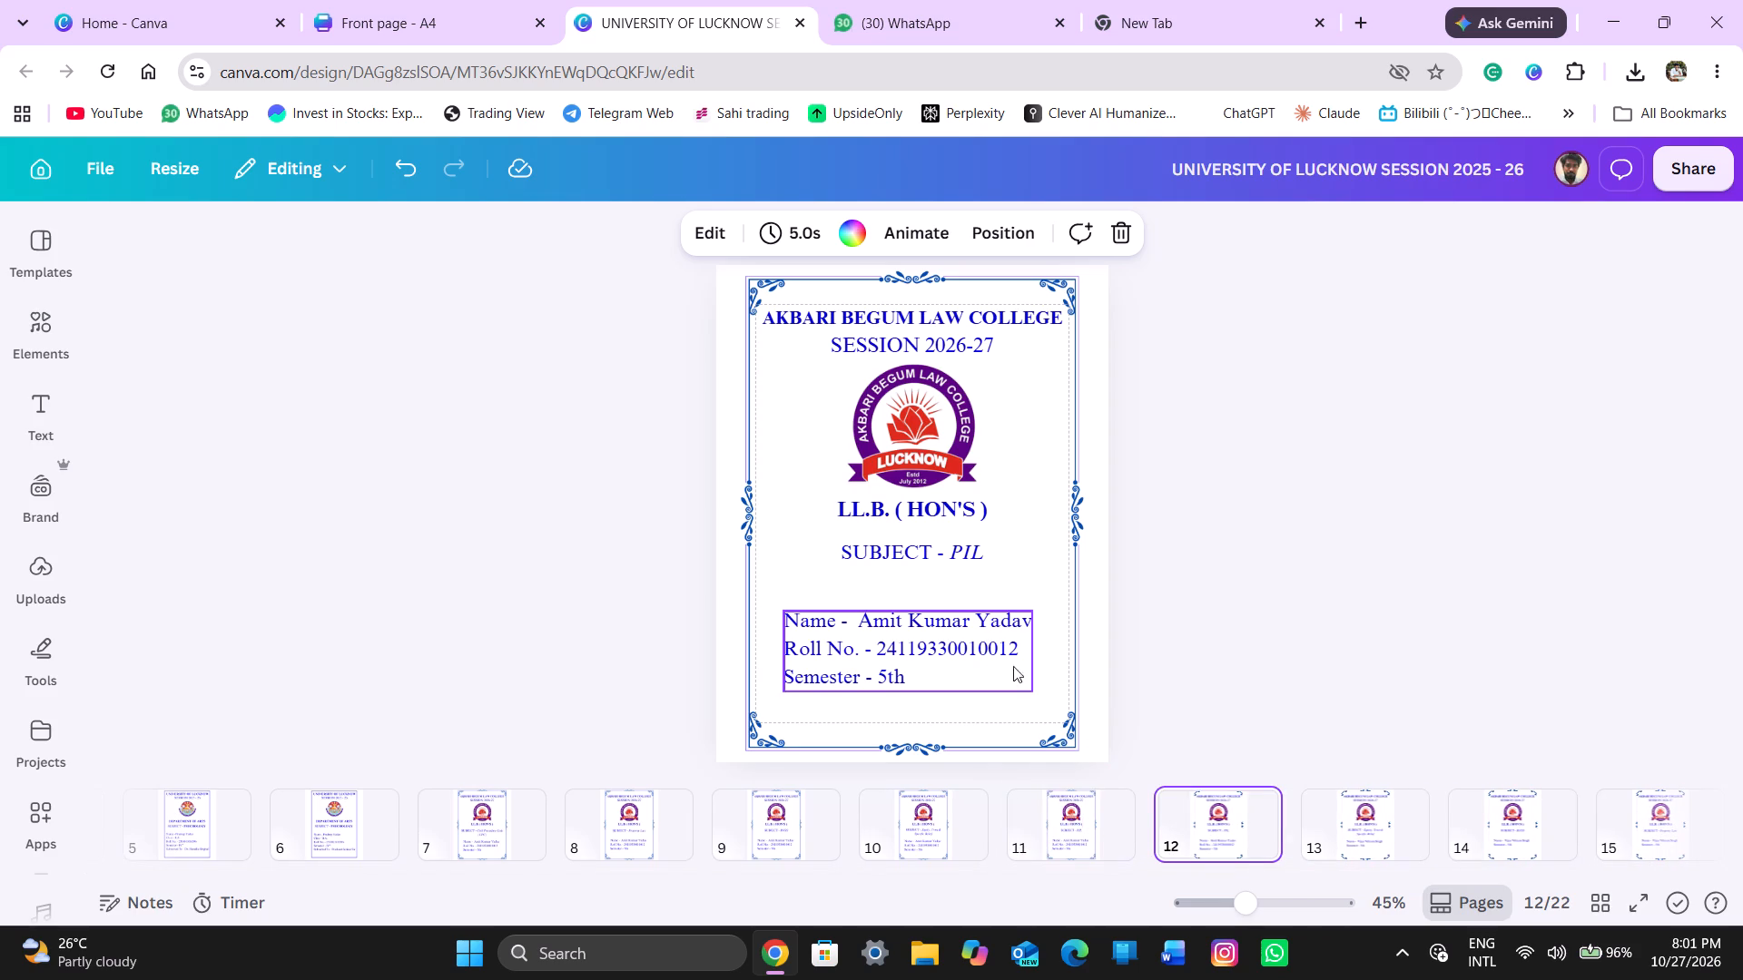
Replace the name and Roll No. on the page 12 PIL cover with the copied student name, keeping Semester on its own line.
double_click(862, 625)
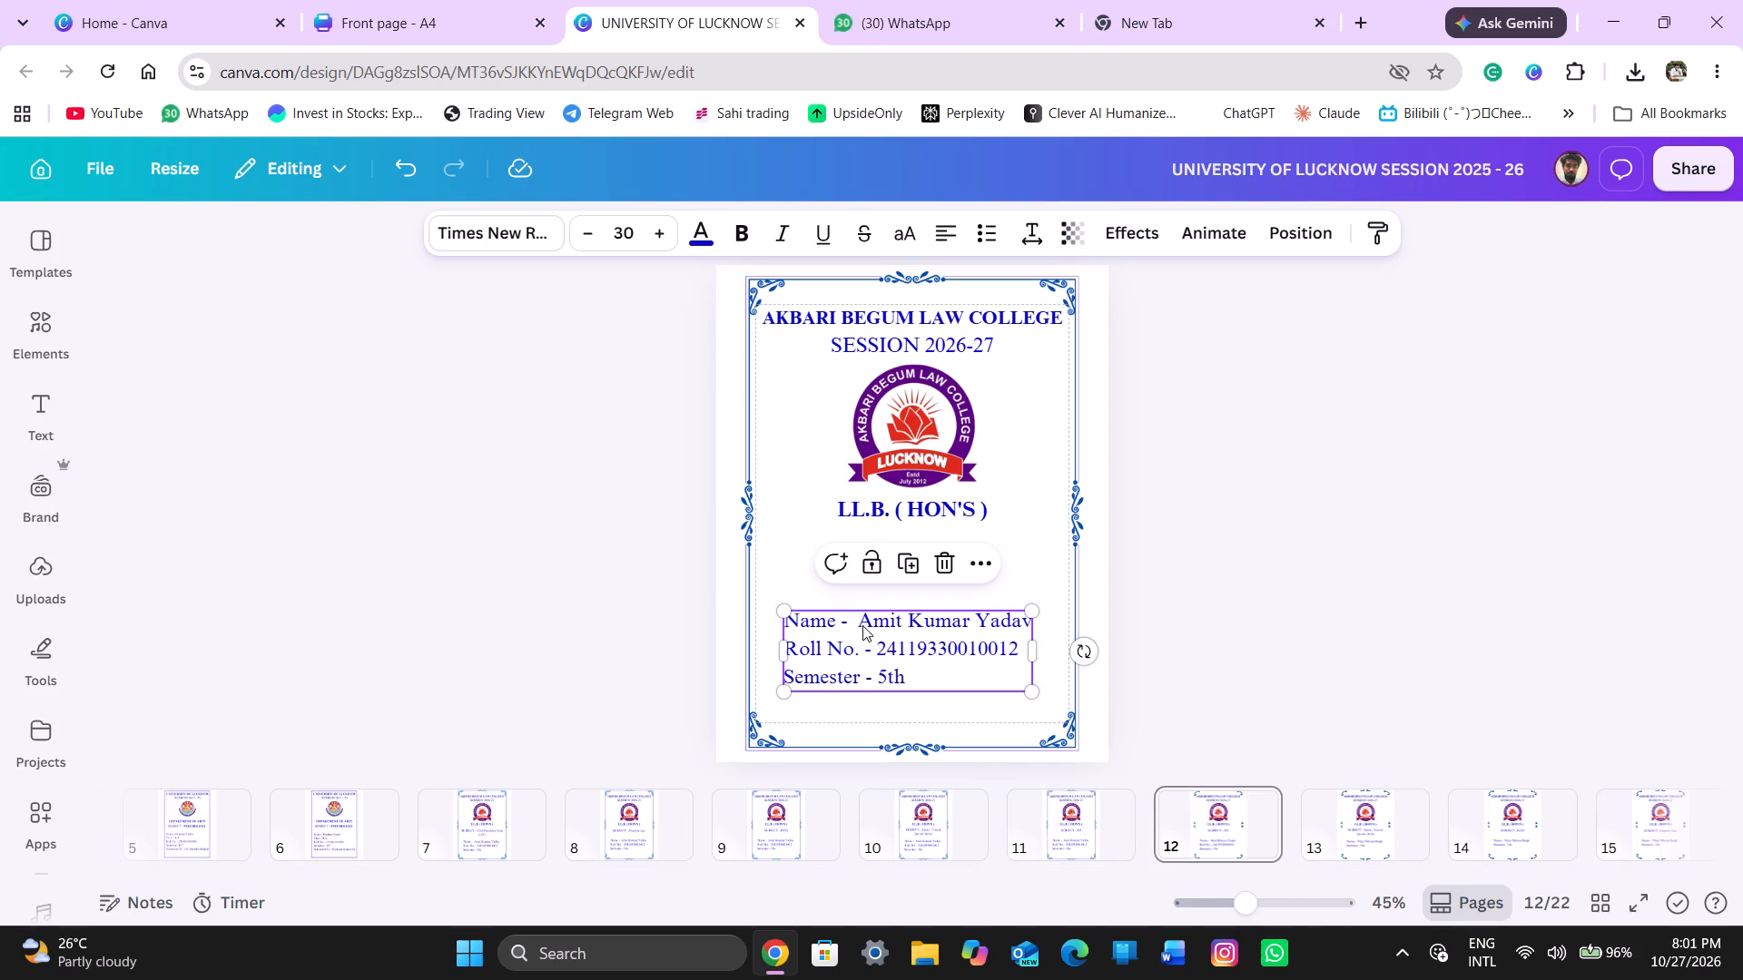
click(862, 625)
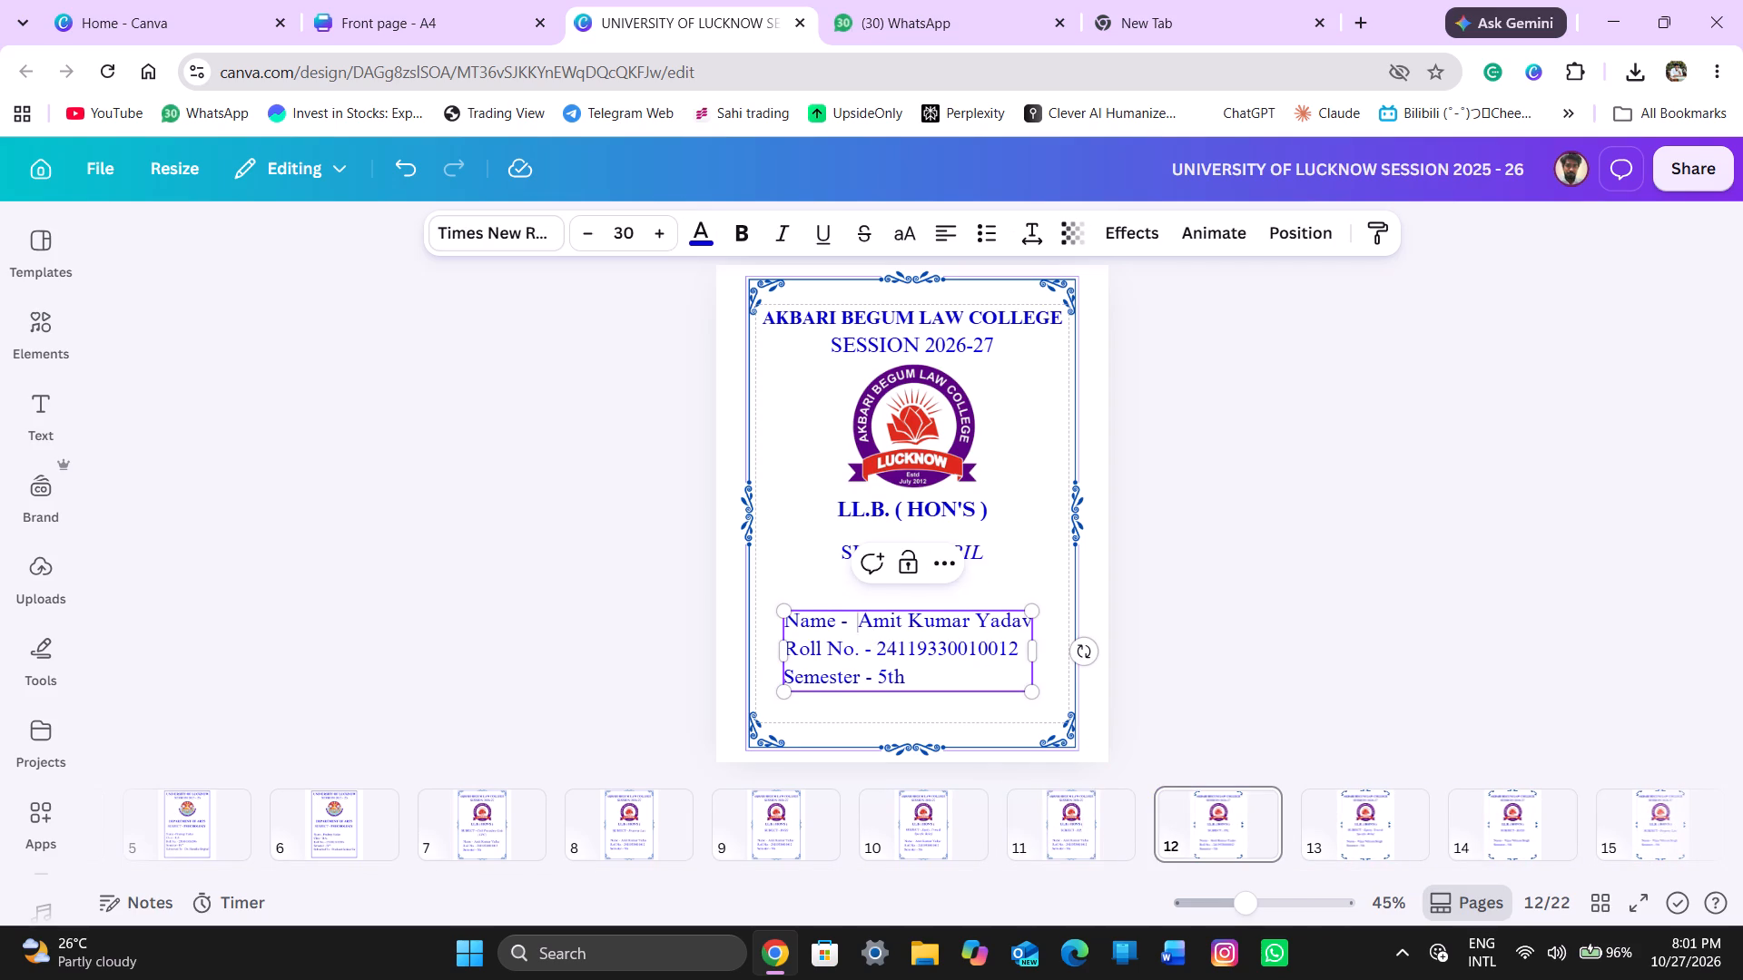
key(shift+Down)
key(shift+Down)
key(shift+Up)
key(shift+Right)
key(shift+Right)
key(shift+Right)
key(shift+Right)
key(shift+Right)
key(shift+Right)
key(shift+Right)
key(shift+Right)
key(shift+Right)
key(shift+Right)
key(shift+Right)
key(shift+Right)
key(shift+Right)
key(shift+Right)
key(shift+Right)
key(shift+Right)
key(shift+Right)
key(shift+Right)
key(shift+Right)
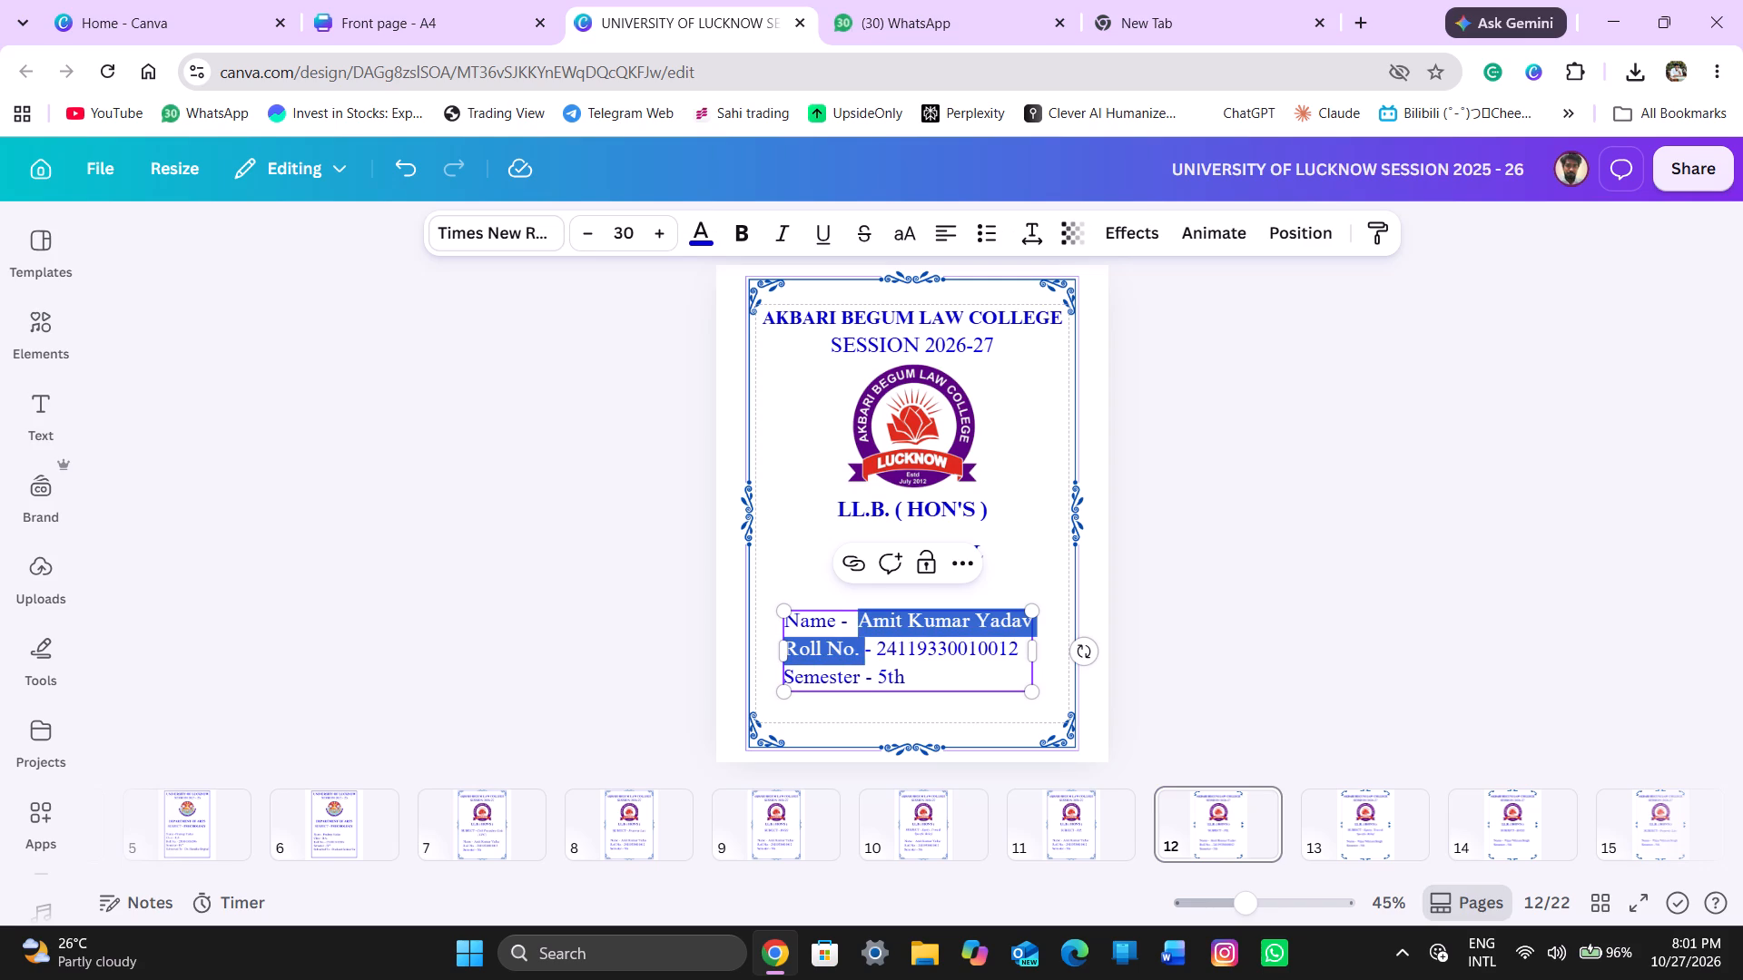
key(shift+Left)
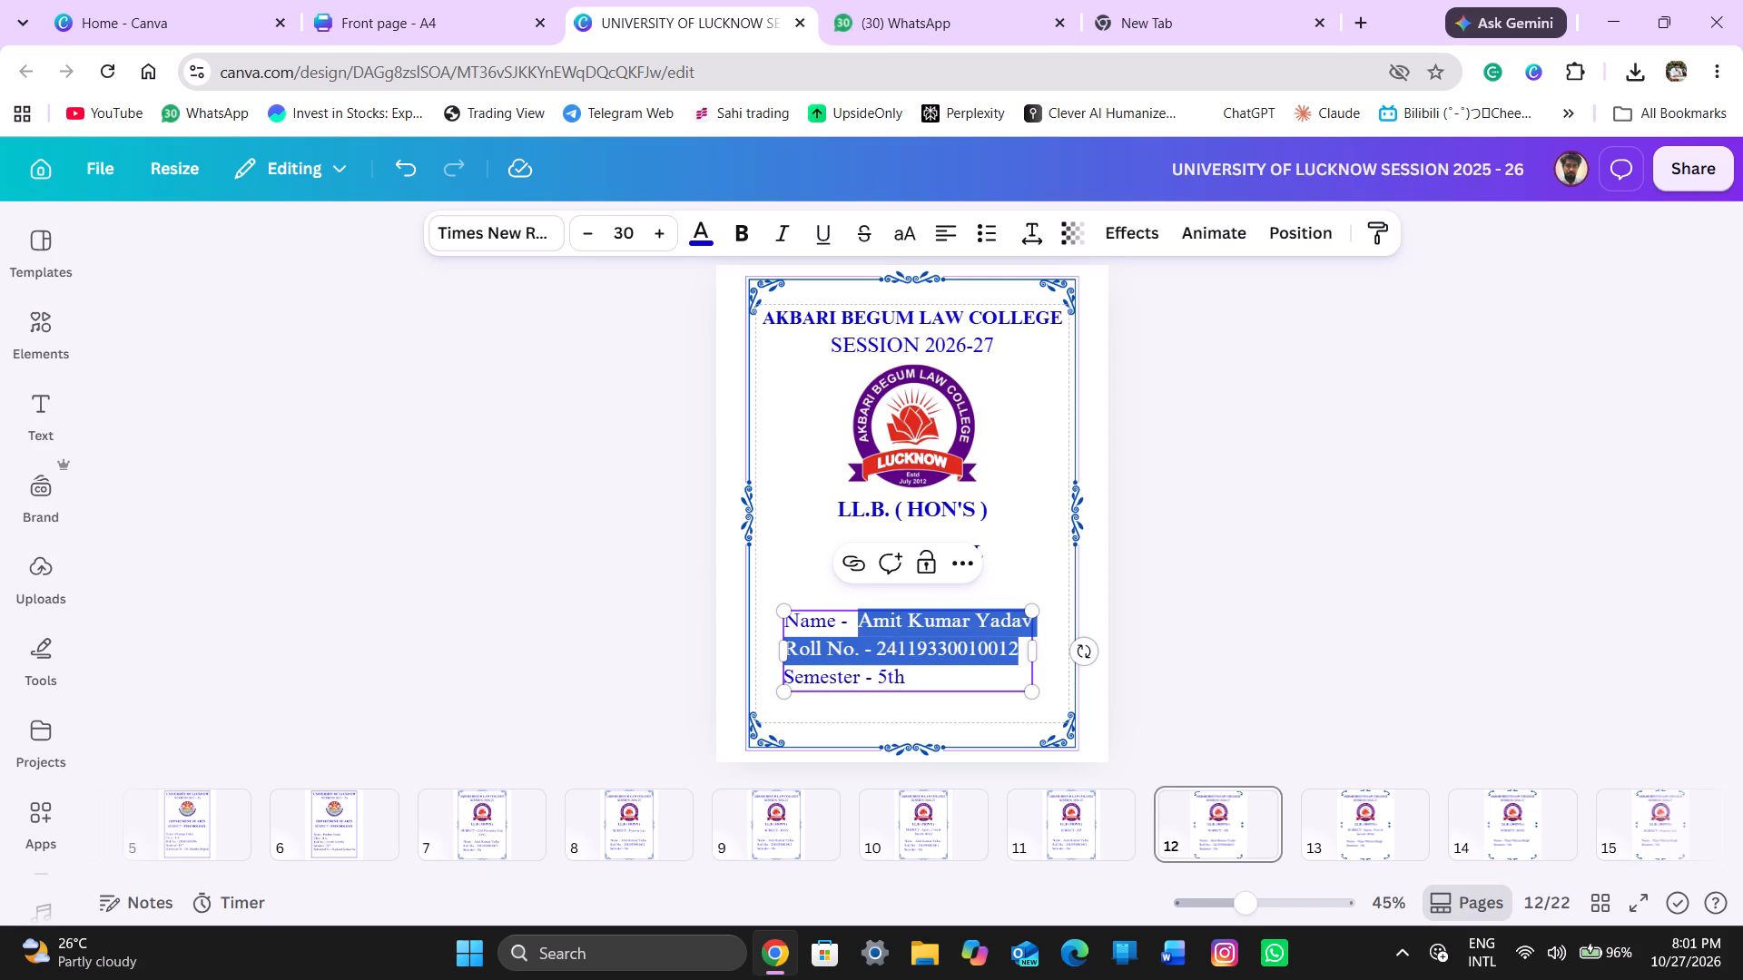
key(ctrl+v)
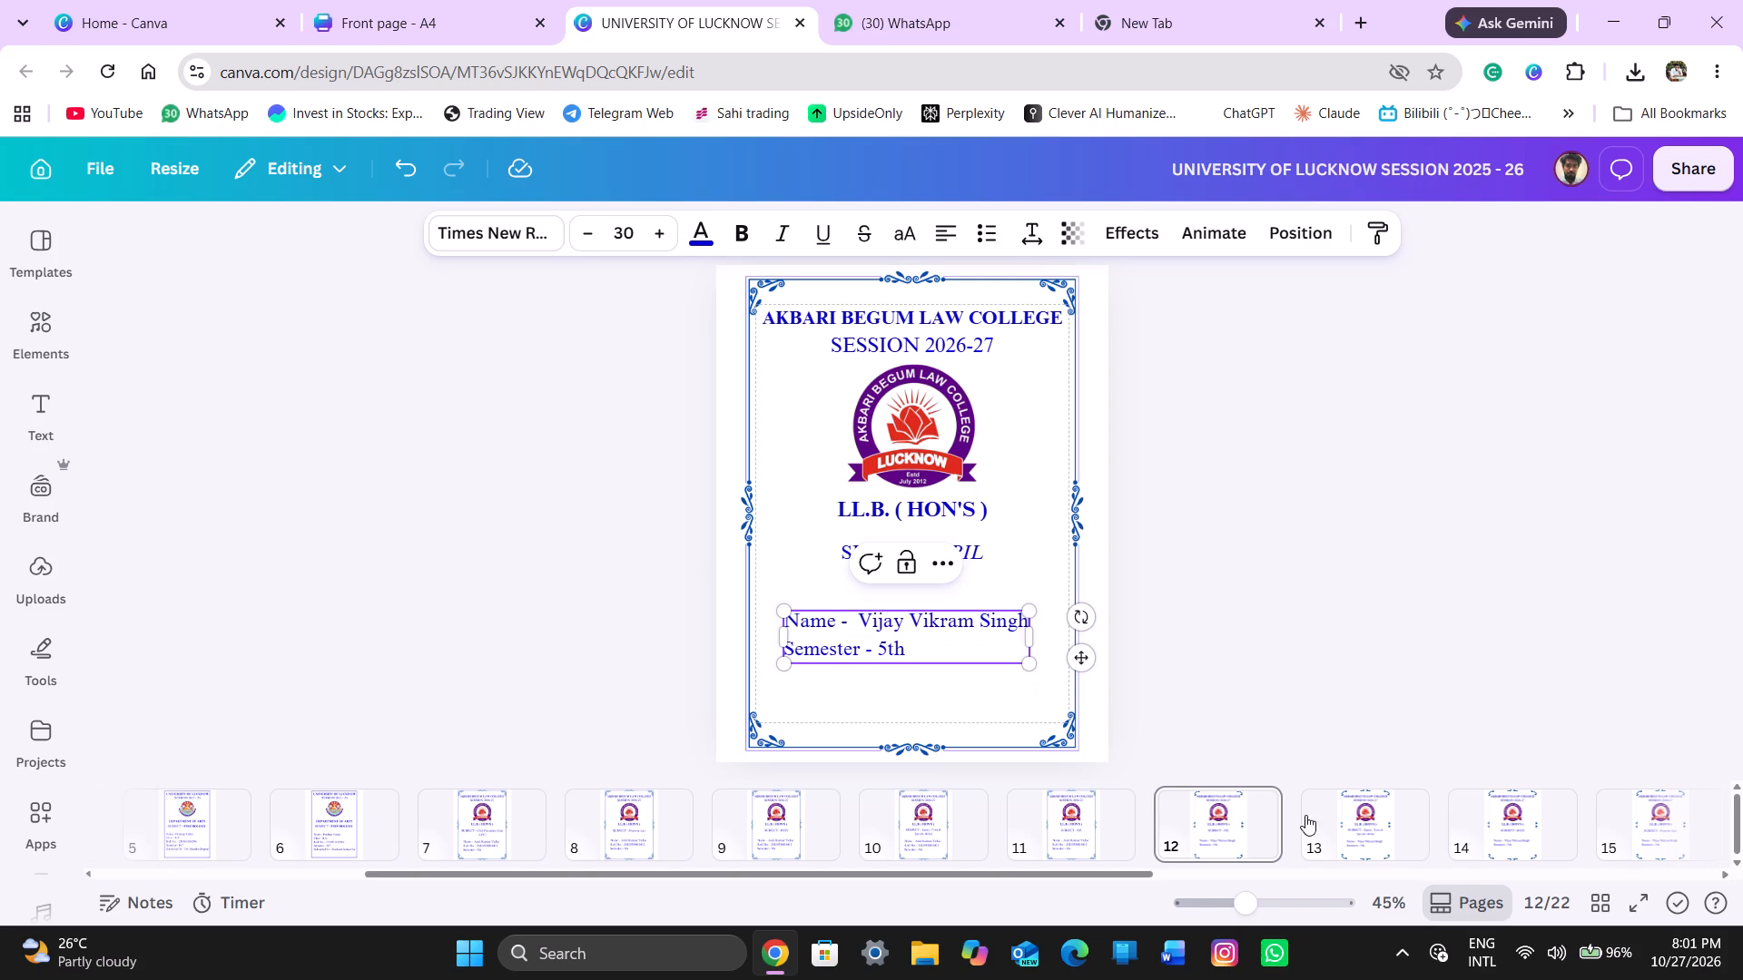
Move the Labour Law cover ahead of the edited PIL cover, to page 12, and duplicate it.
scroll(1233, 825, left, 3)
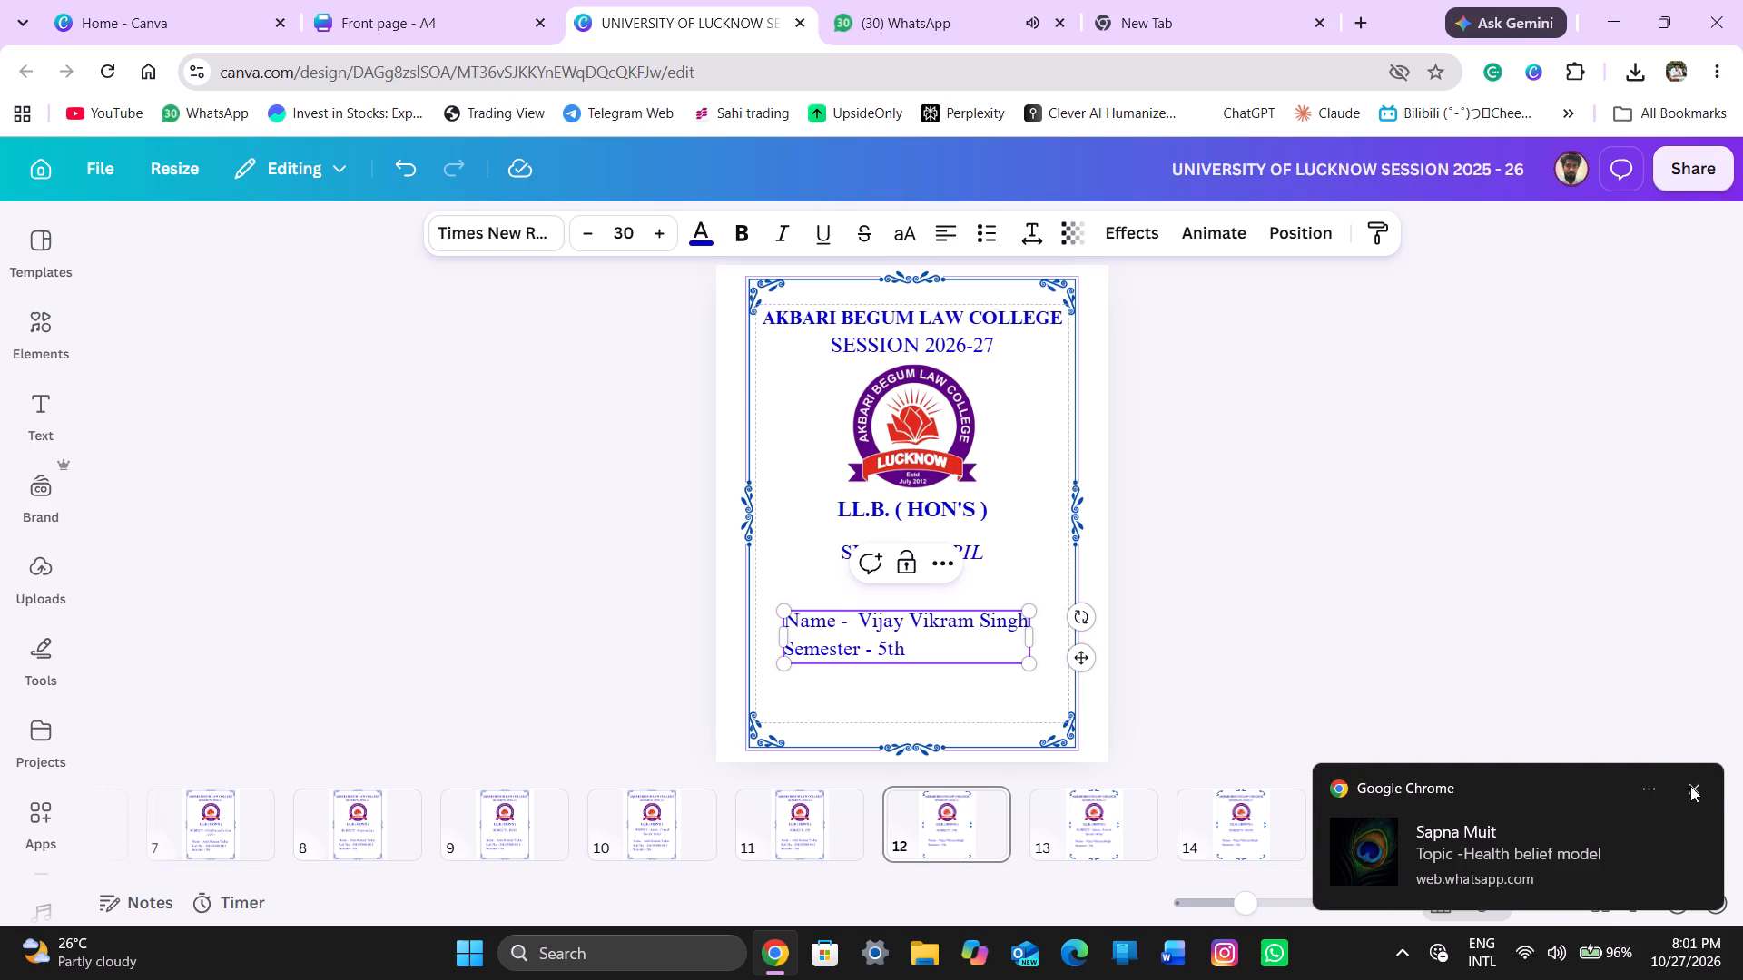
click(1701, 786)
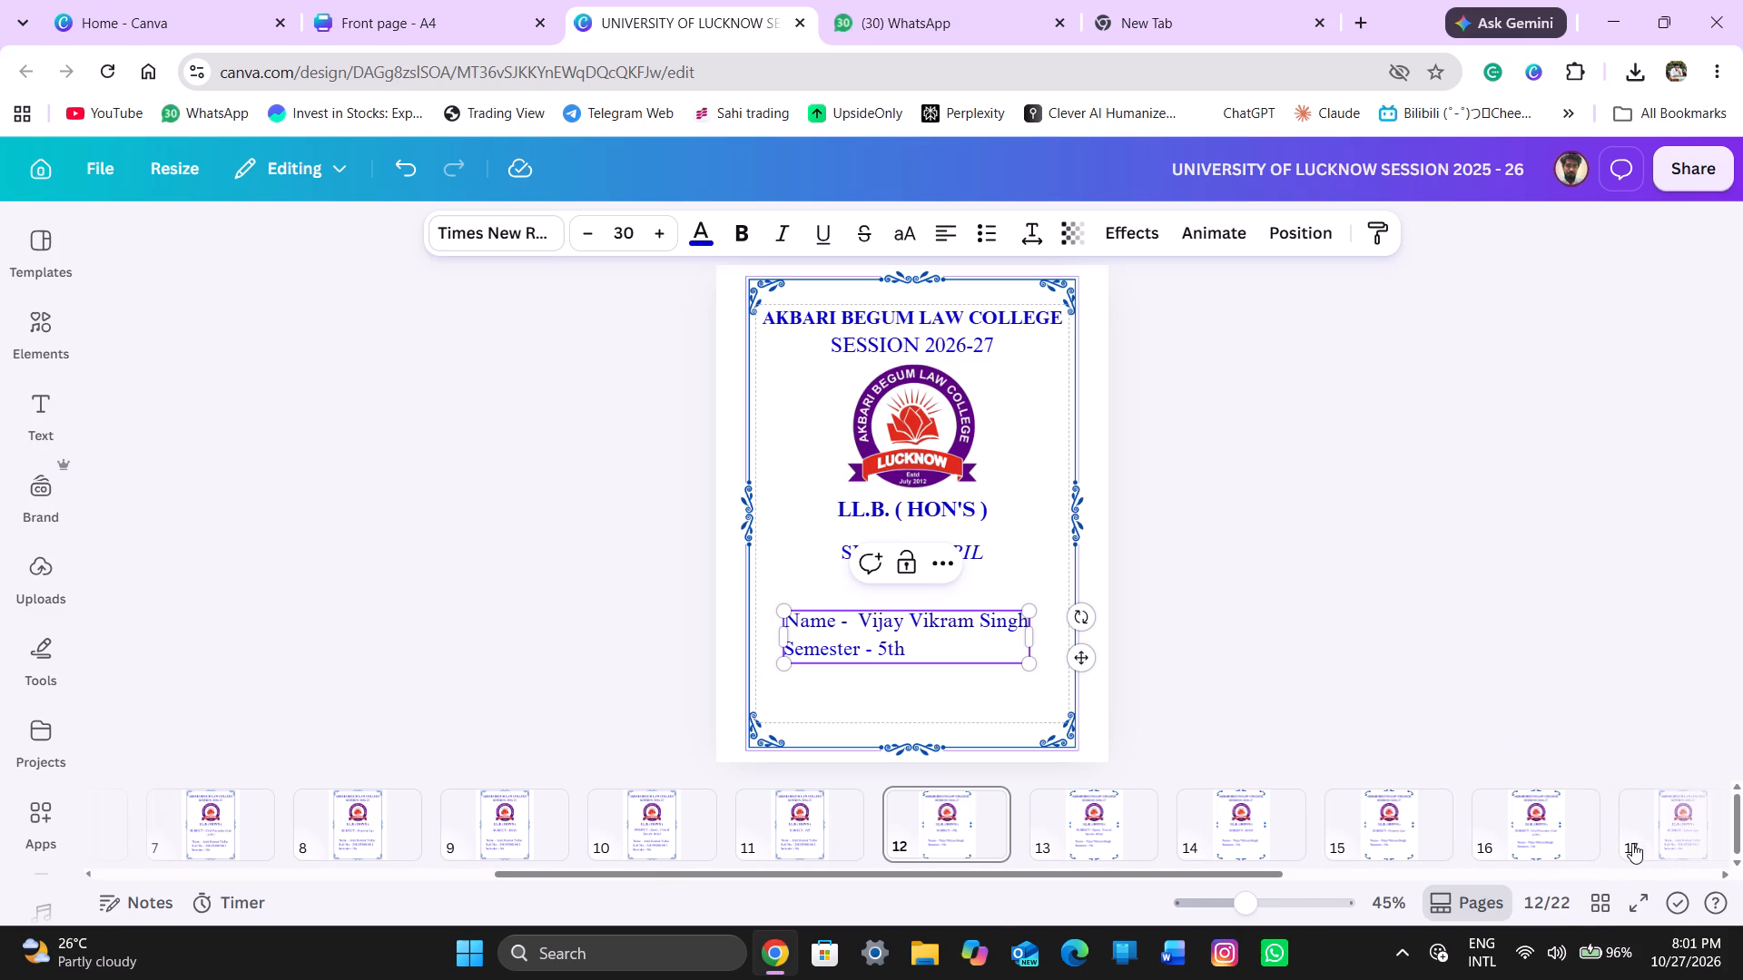
drag(1661, 829, 886, 819)
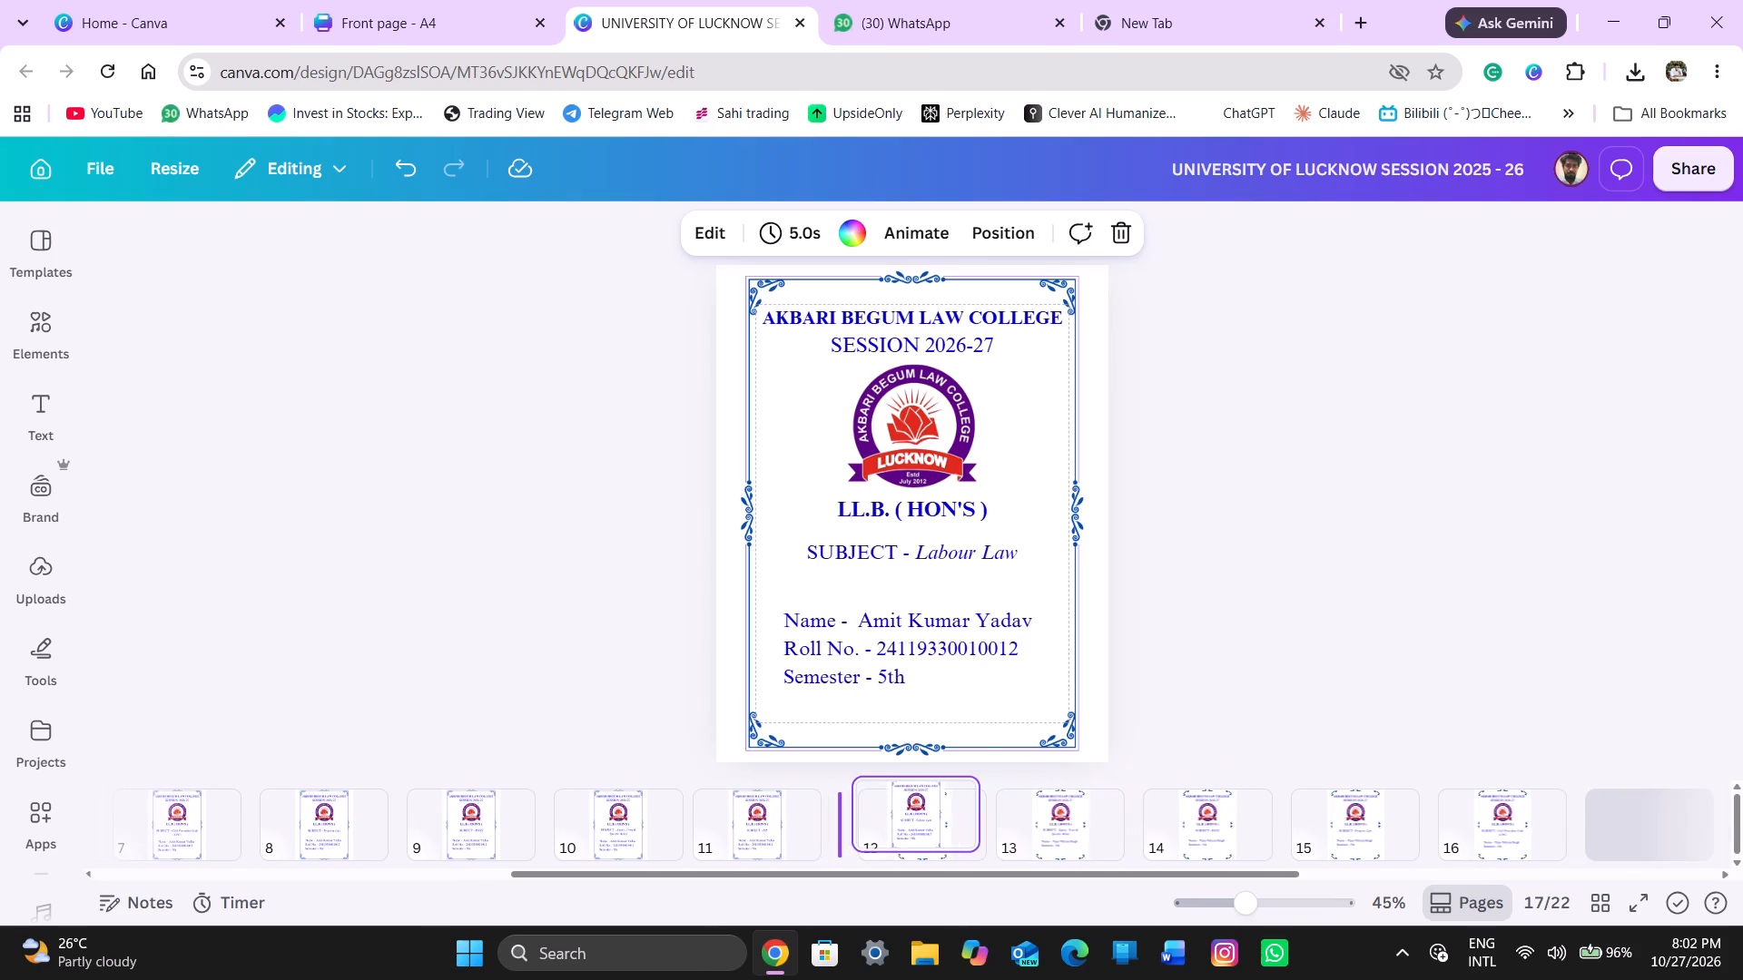
drag(886, 819, 880, 819)
click(1023, 828)
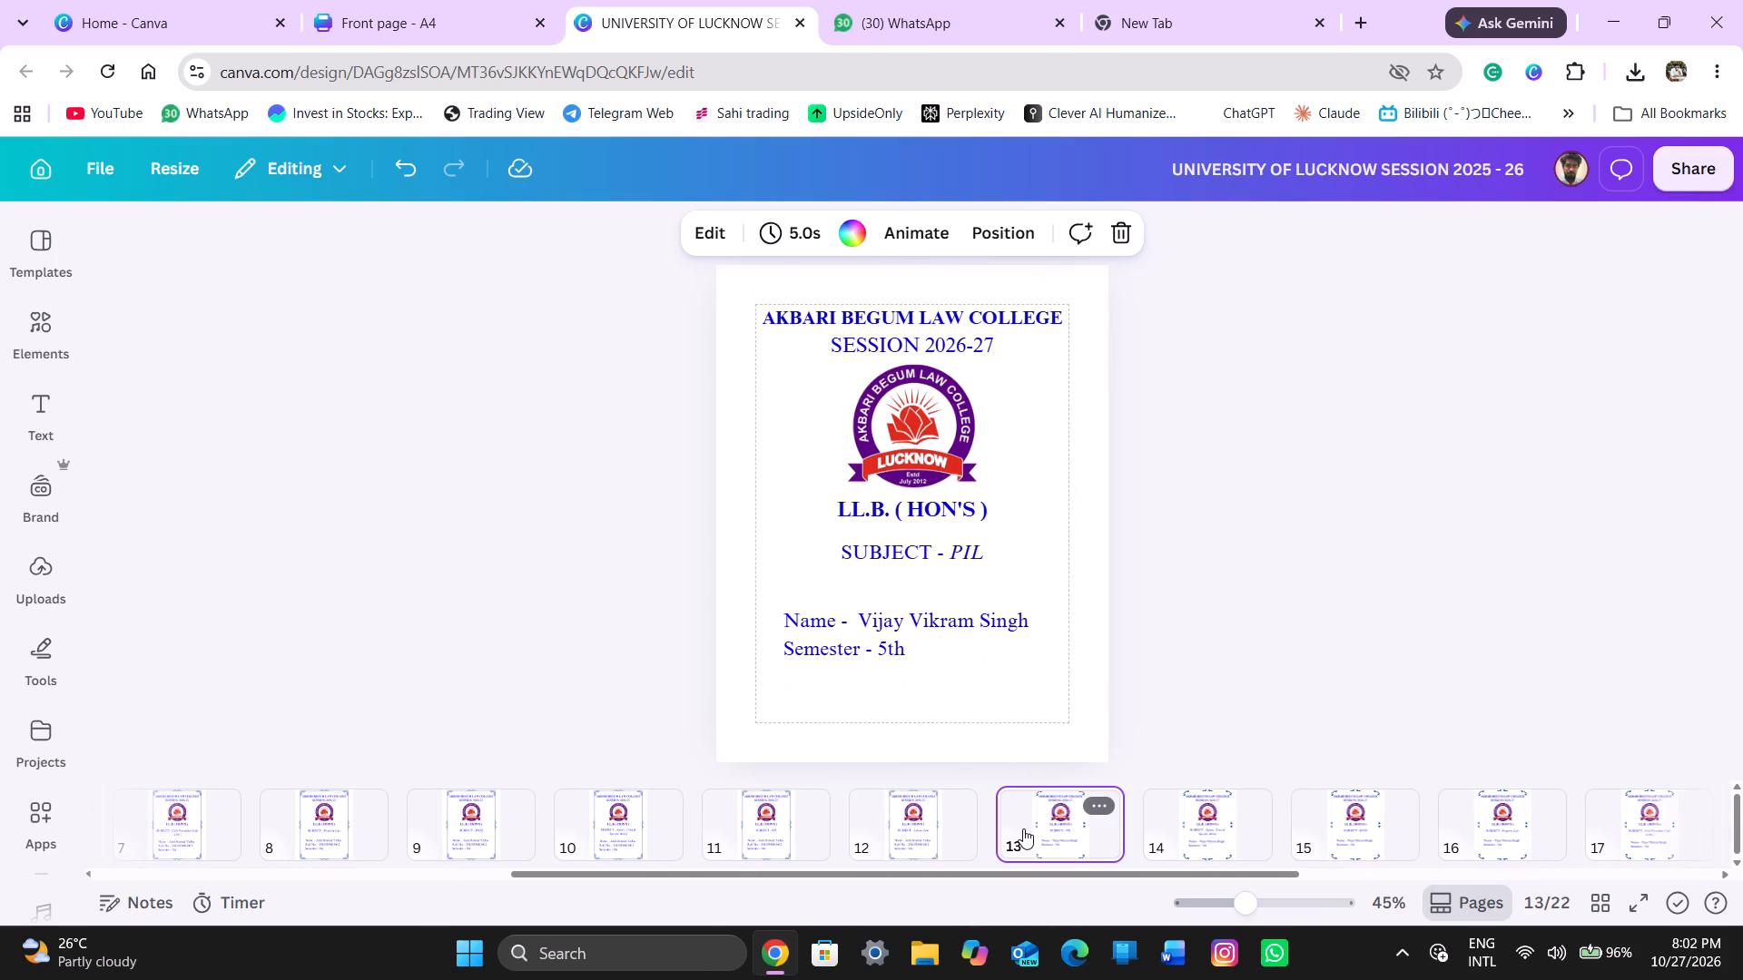
click(899, 819)
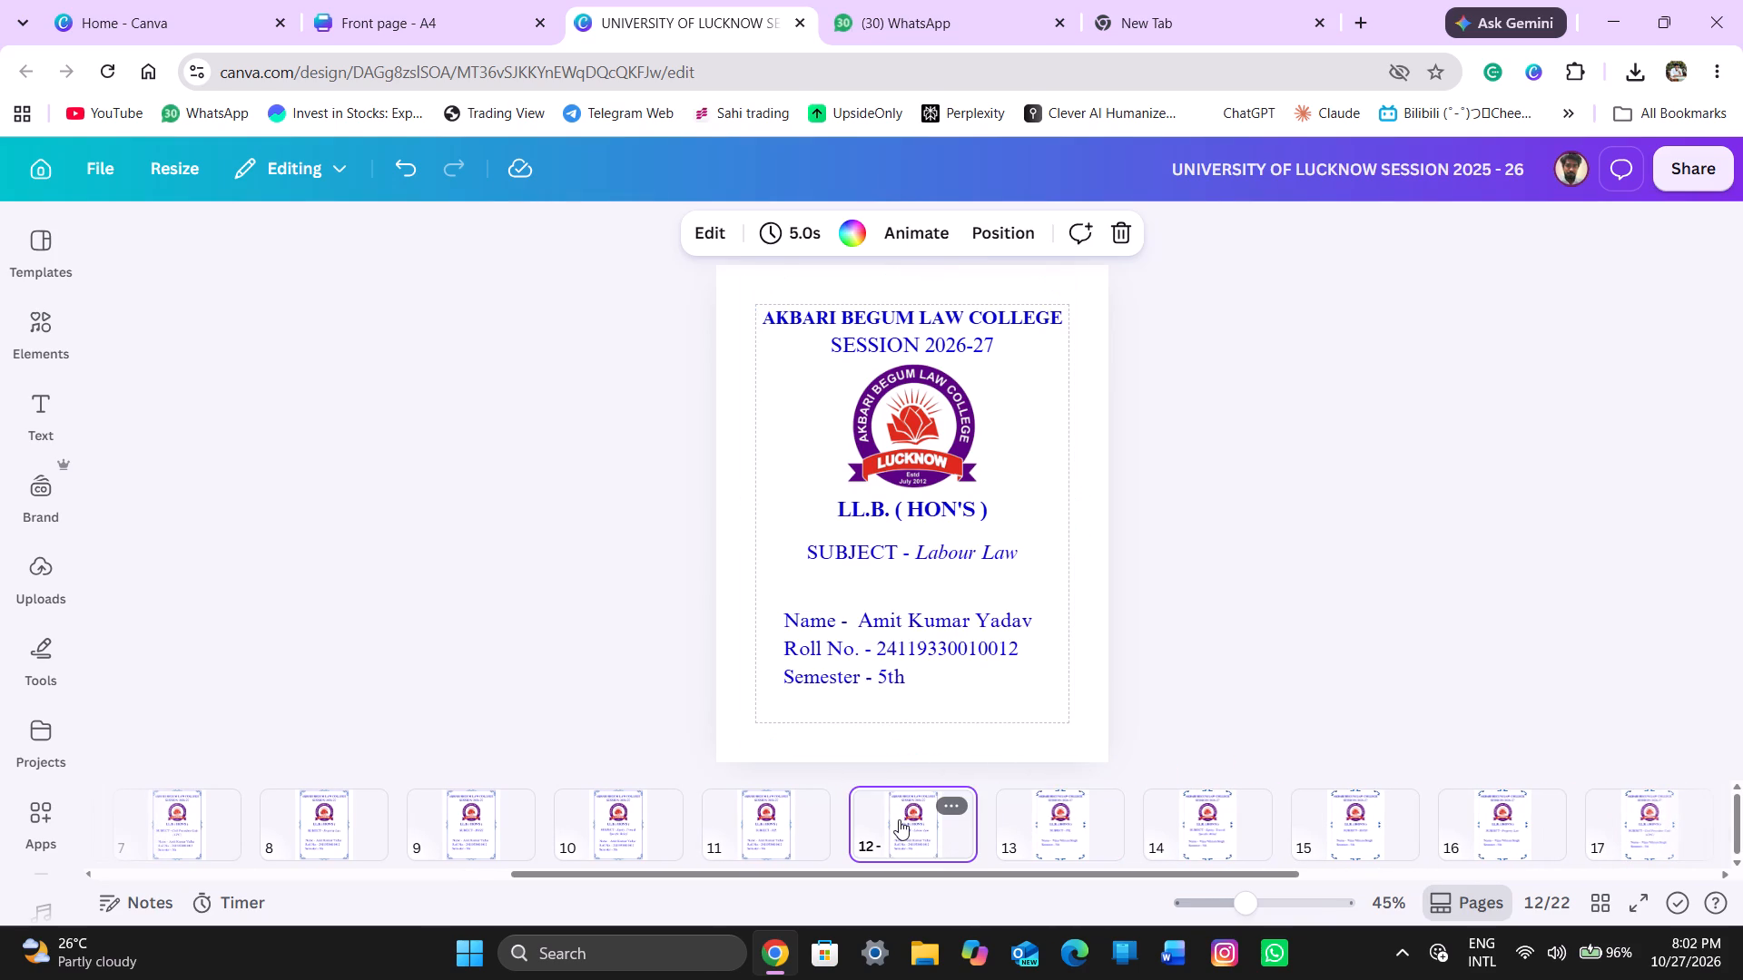
click(788, 819)
click(890, 821)
key(ctrl+d)
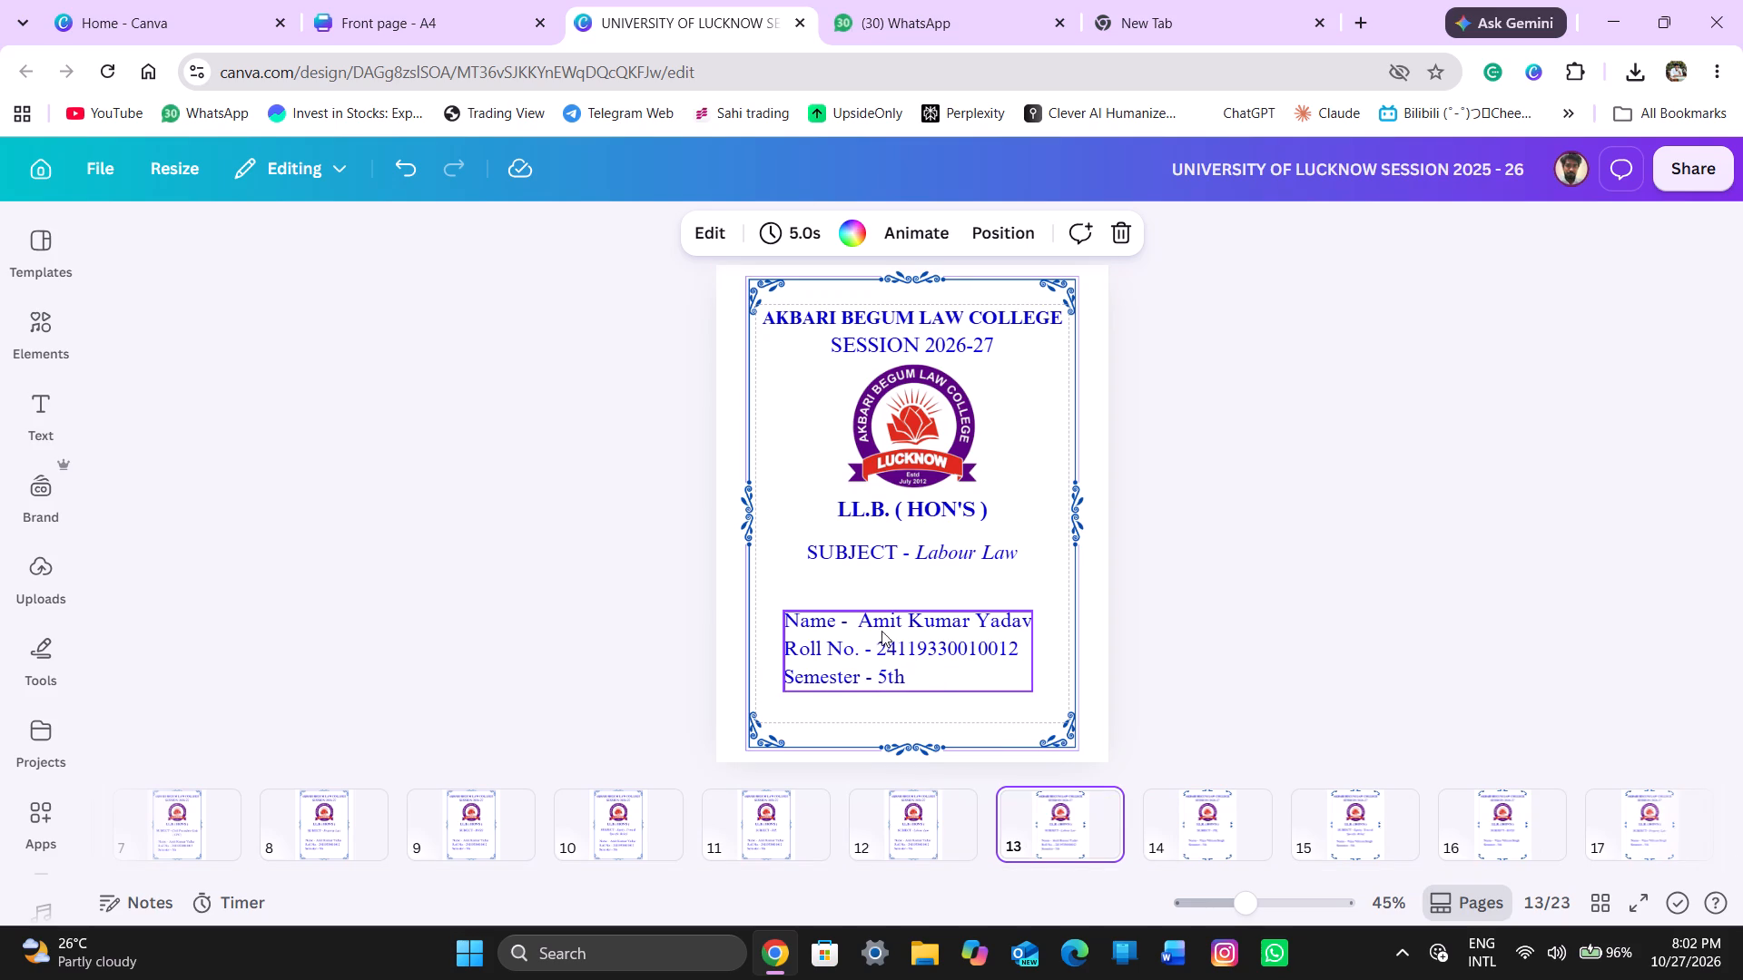
Replace the name and Roll No. on the page 13 Labour Law cover with the copied student name, keeping Semester on its own line.
double_click(862, 626)
click(862, 626)
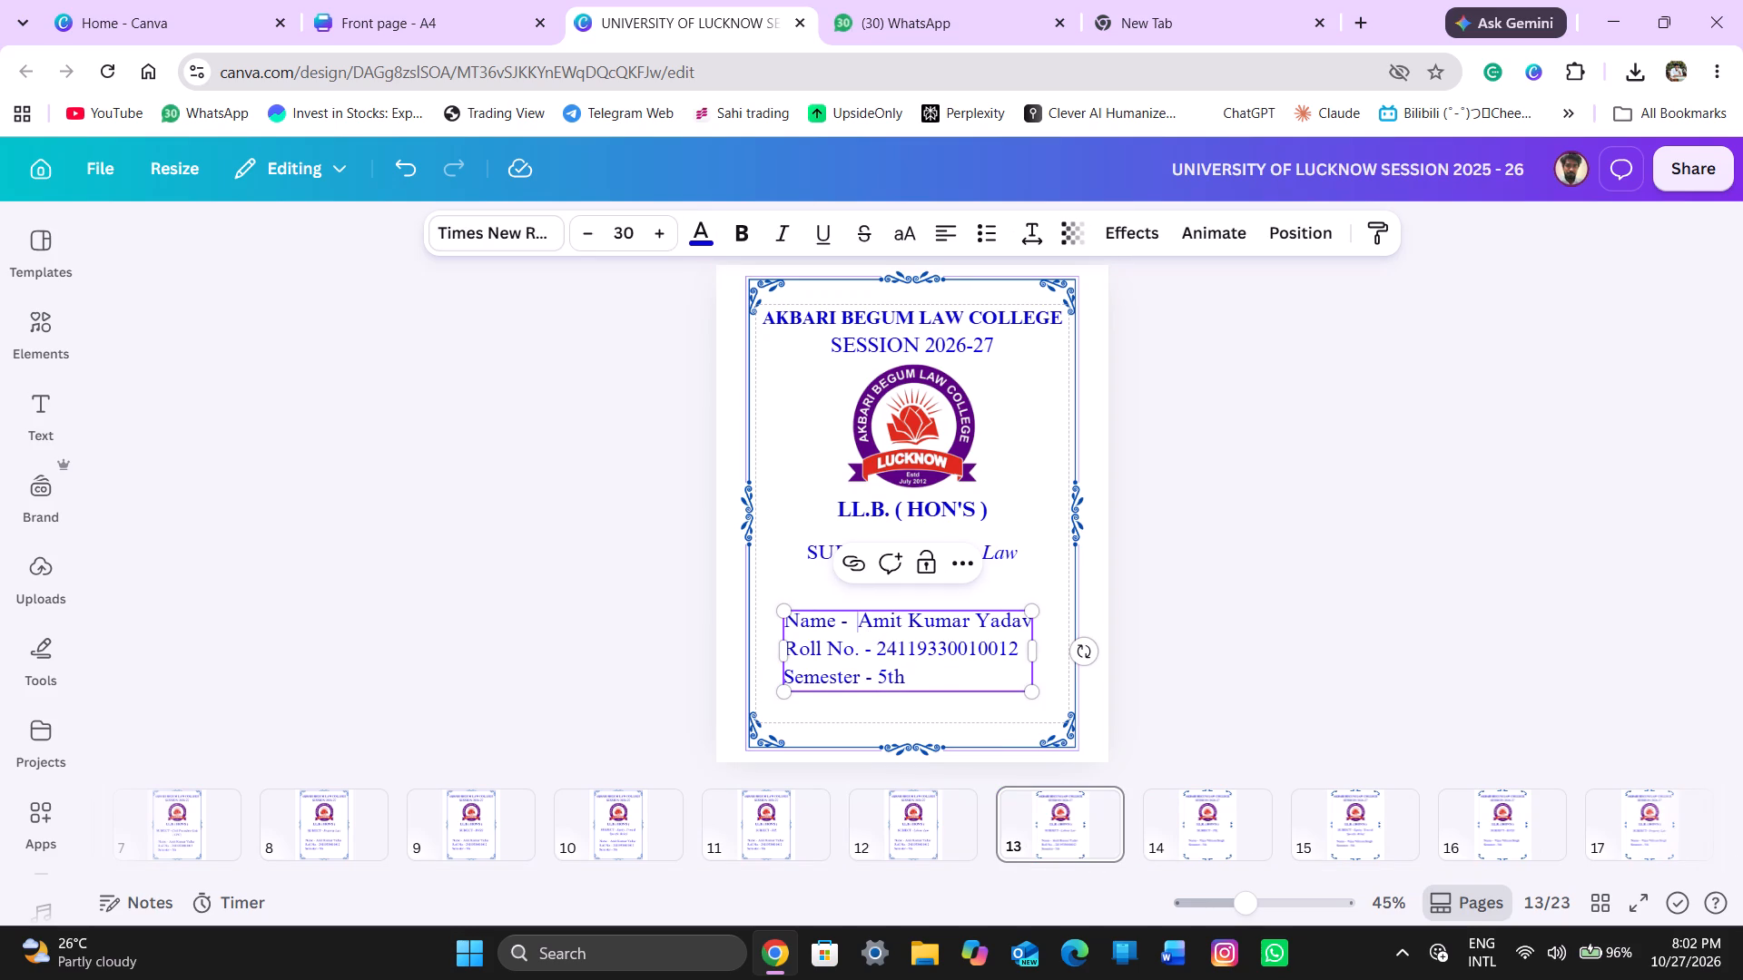
key(shift+Down)
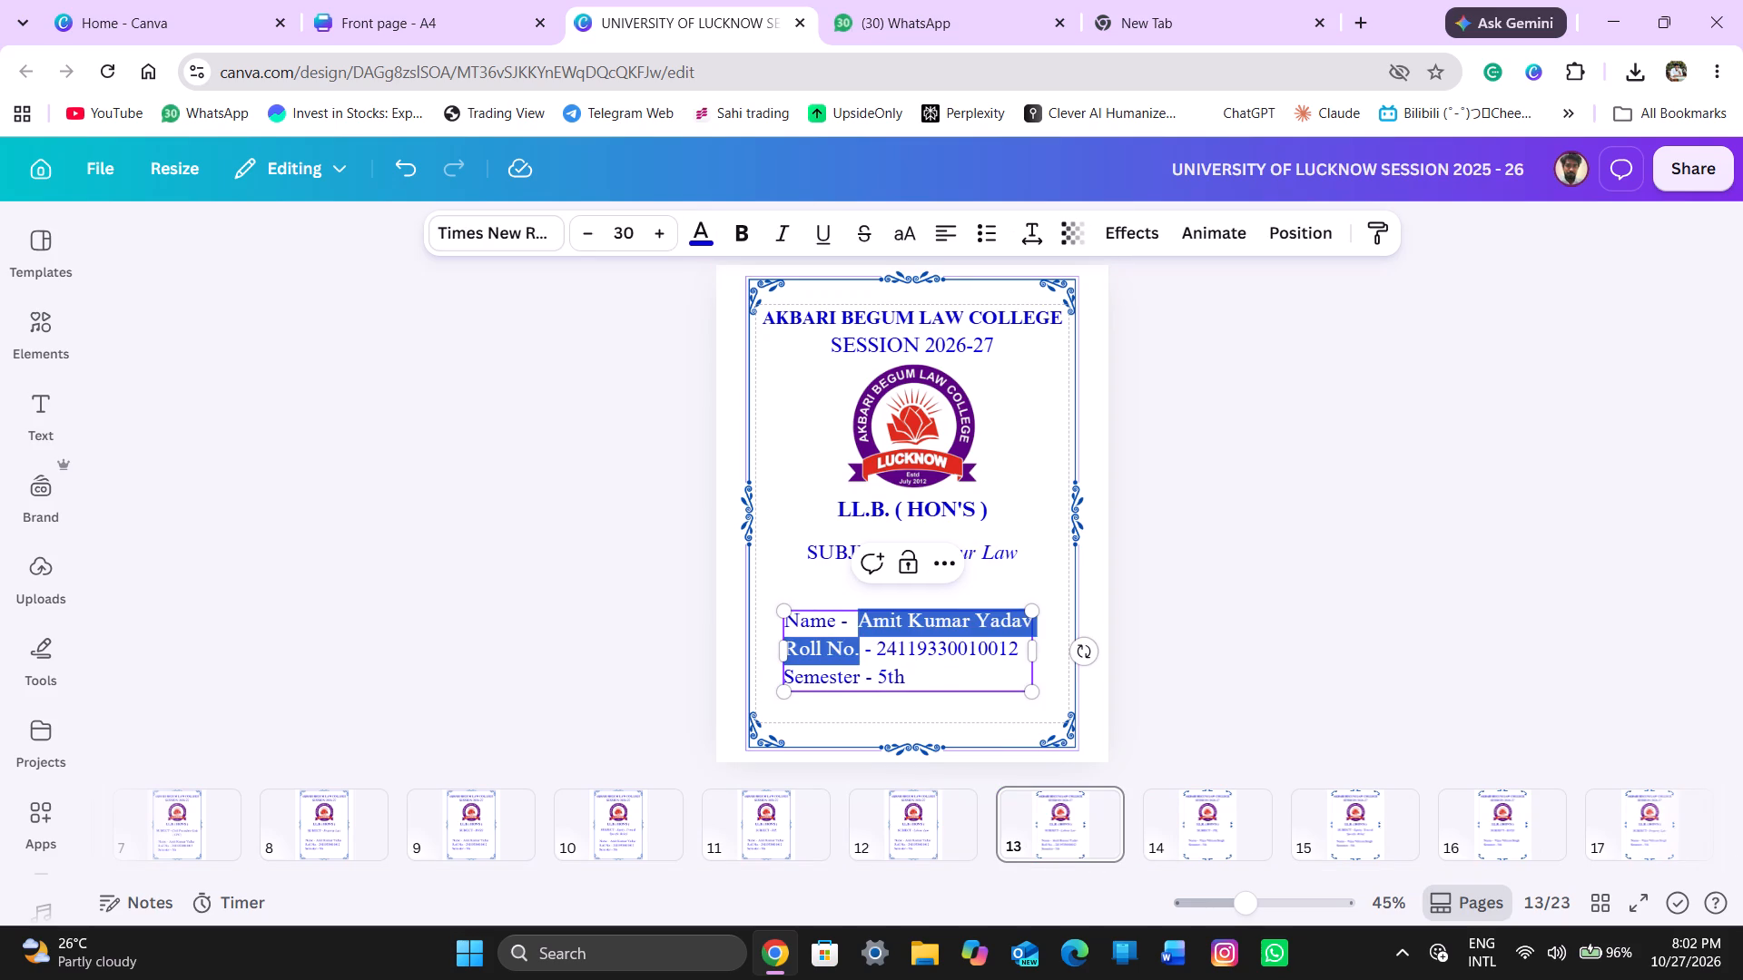
key(shift+Right)
key(shift+Right)
key(shift+Right)
key(shift+Right)
key(shift+Right)
key(shift+Right)
key(shift+Right)
key(shift+Right)
key(shift+Right)
key(shift+Right)
key(shift+Right)
key(shift+Right)
key(shift+Right)
key(shift+Right)
key(shift+Right)
key(shift+Right)
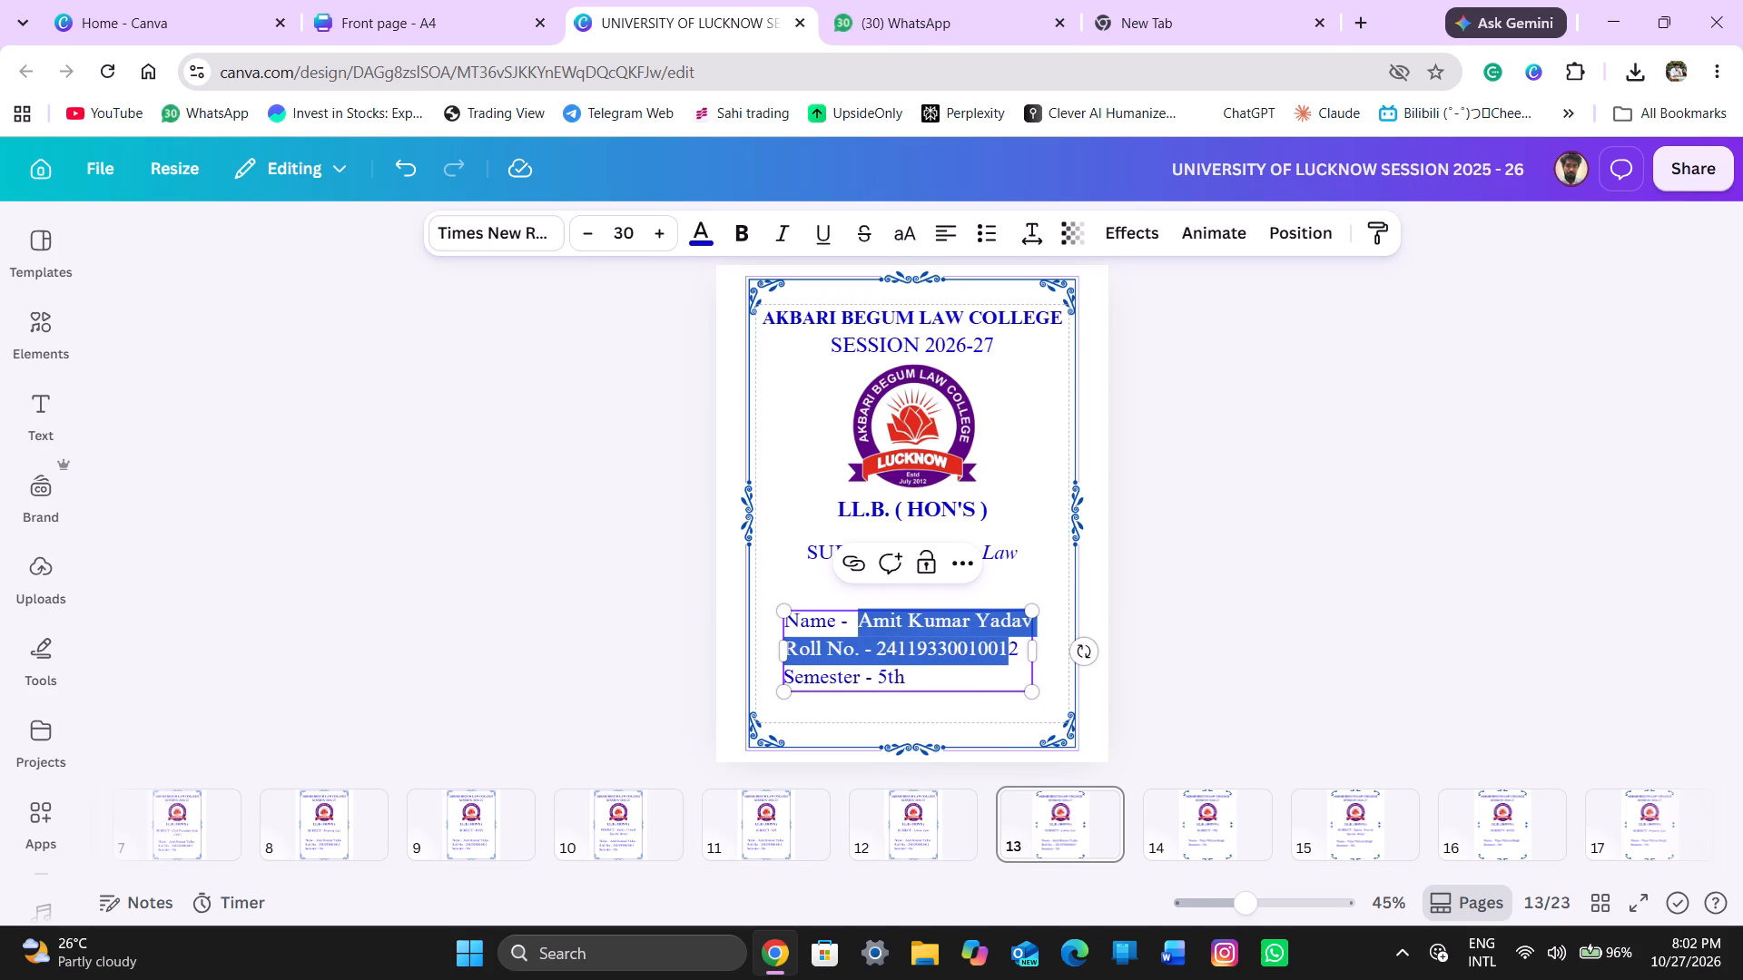
key(shift+Right)
key(ctrl+v)
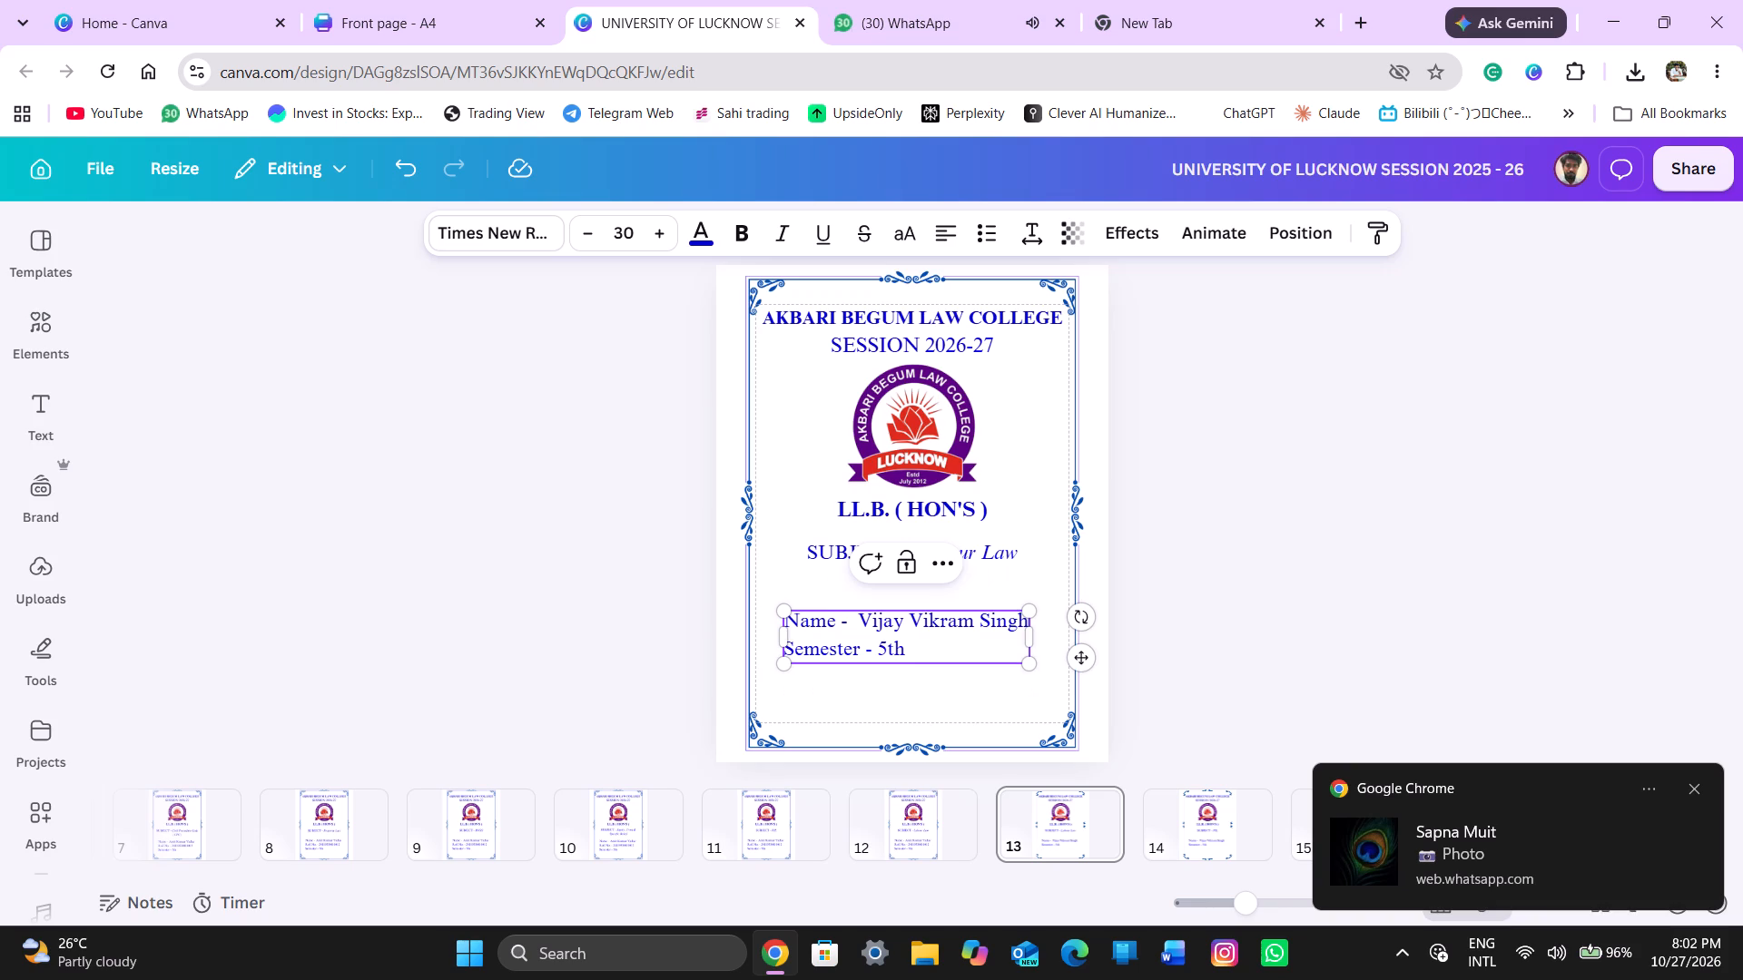
click(1244, 642)
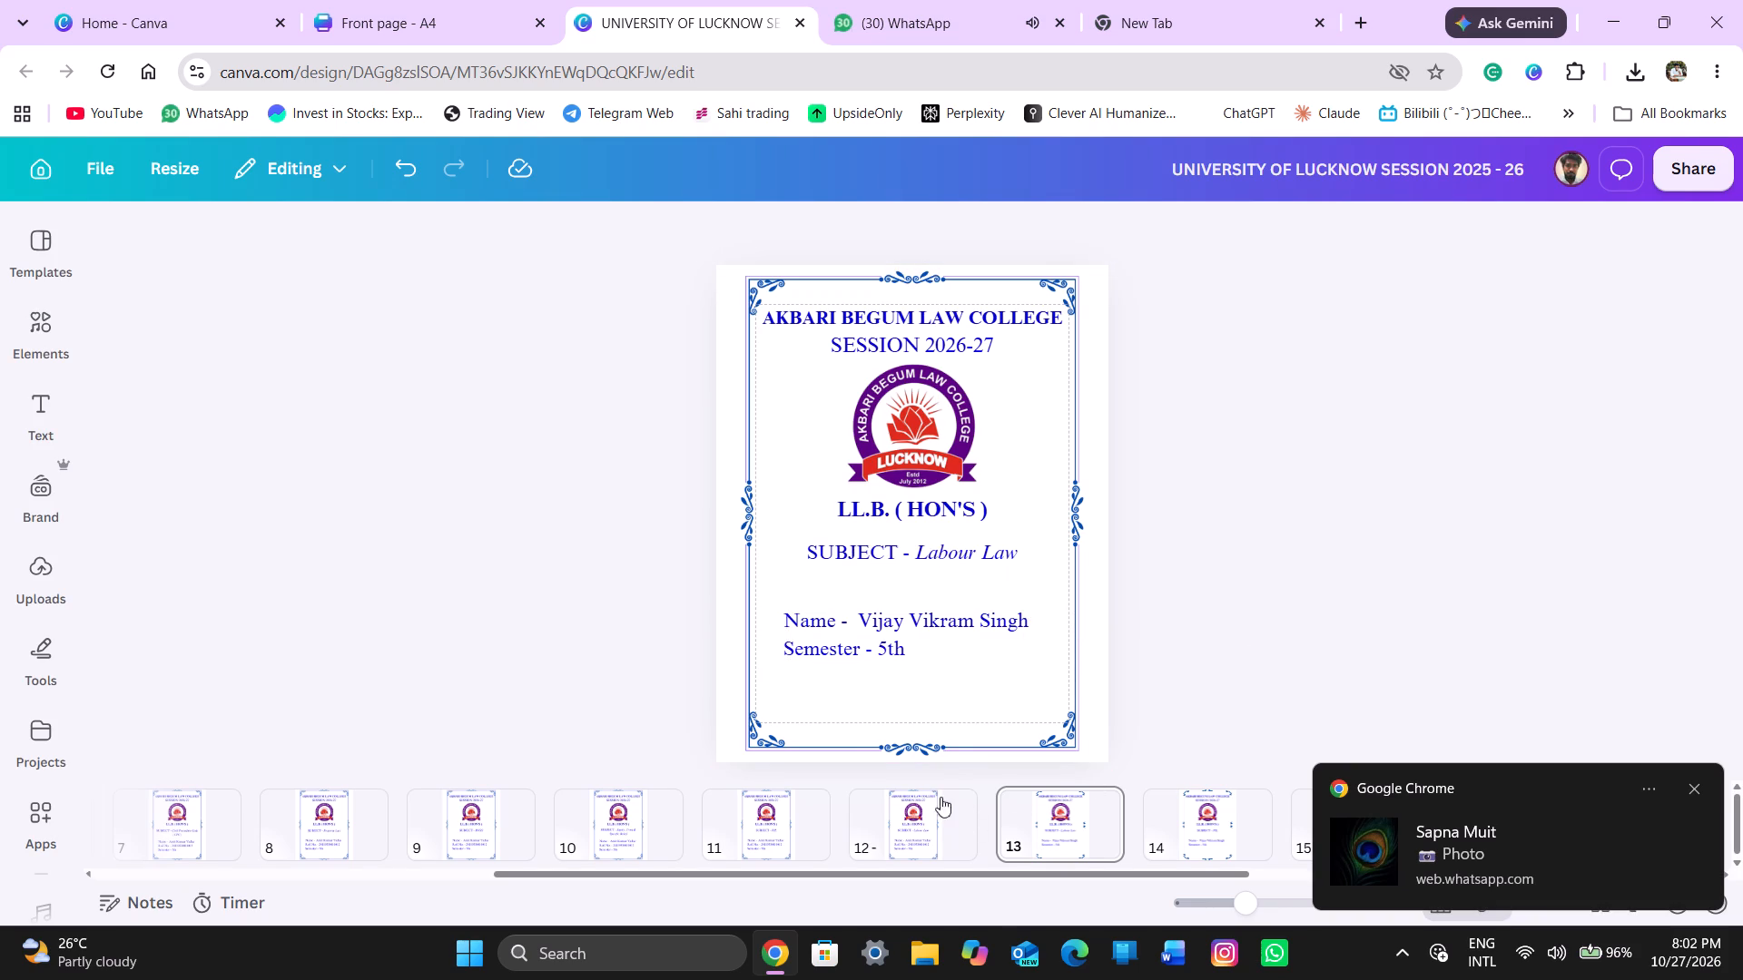
Review the order of the second student's subject covers from the Labour Law cover through the Civil Procedure Code cover.
scroll(379, 840, right, 1)
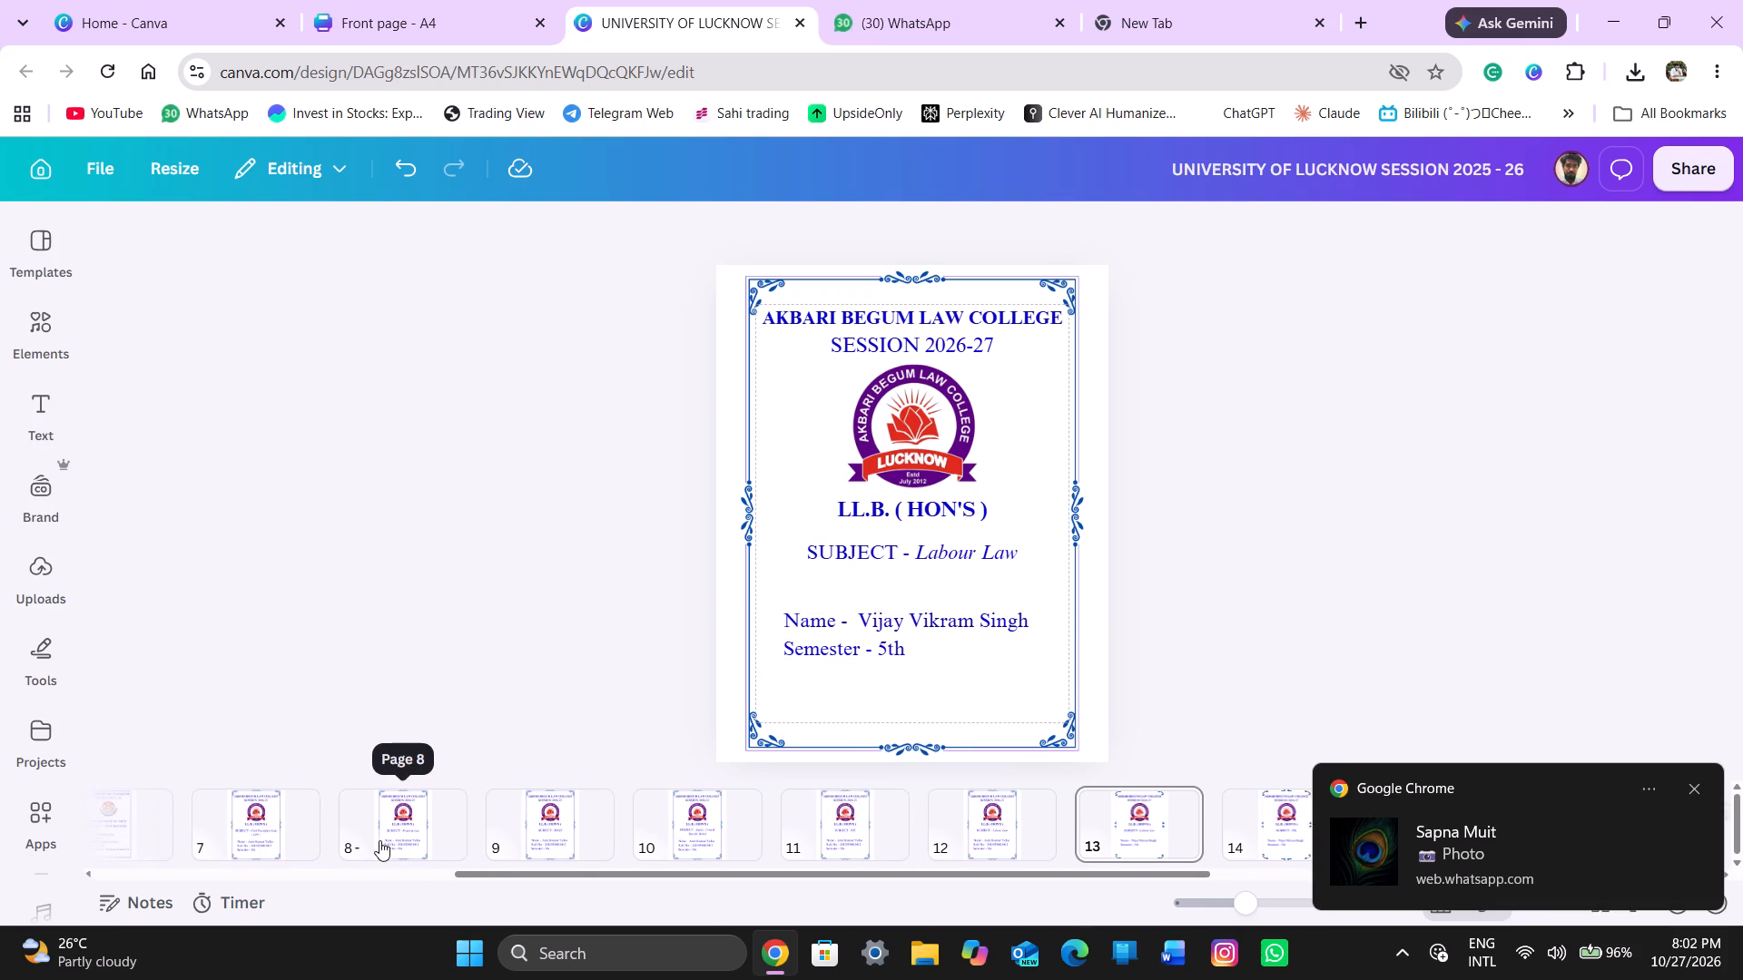
scroll(379, 840, right, 1)
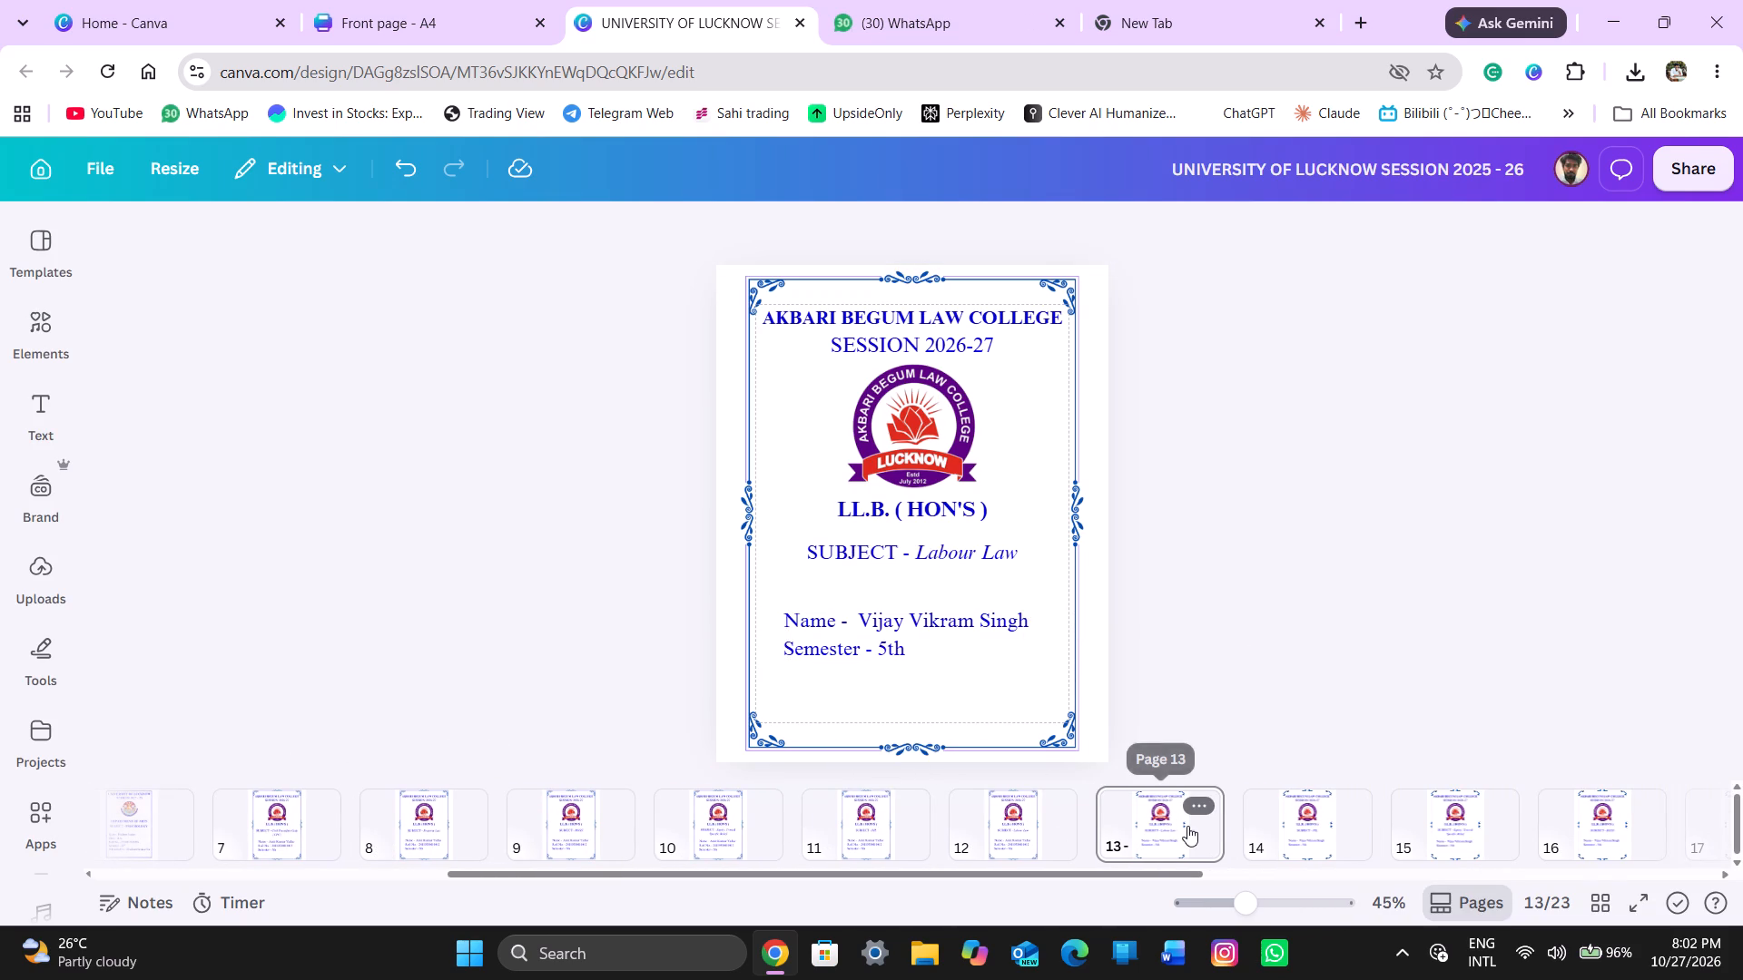
scroll(1187, 826, left, 2)
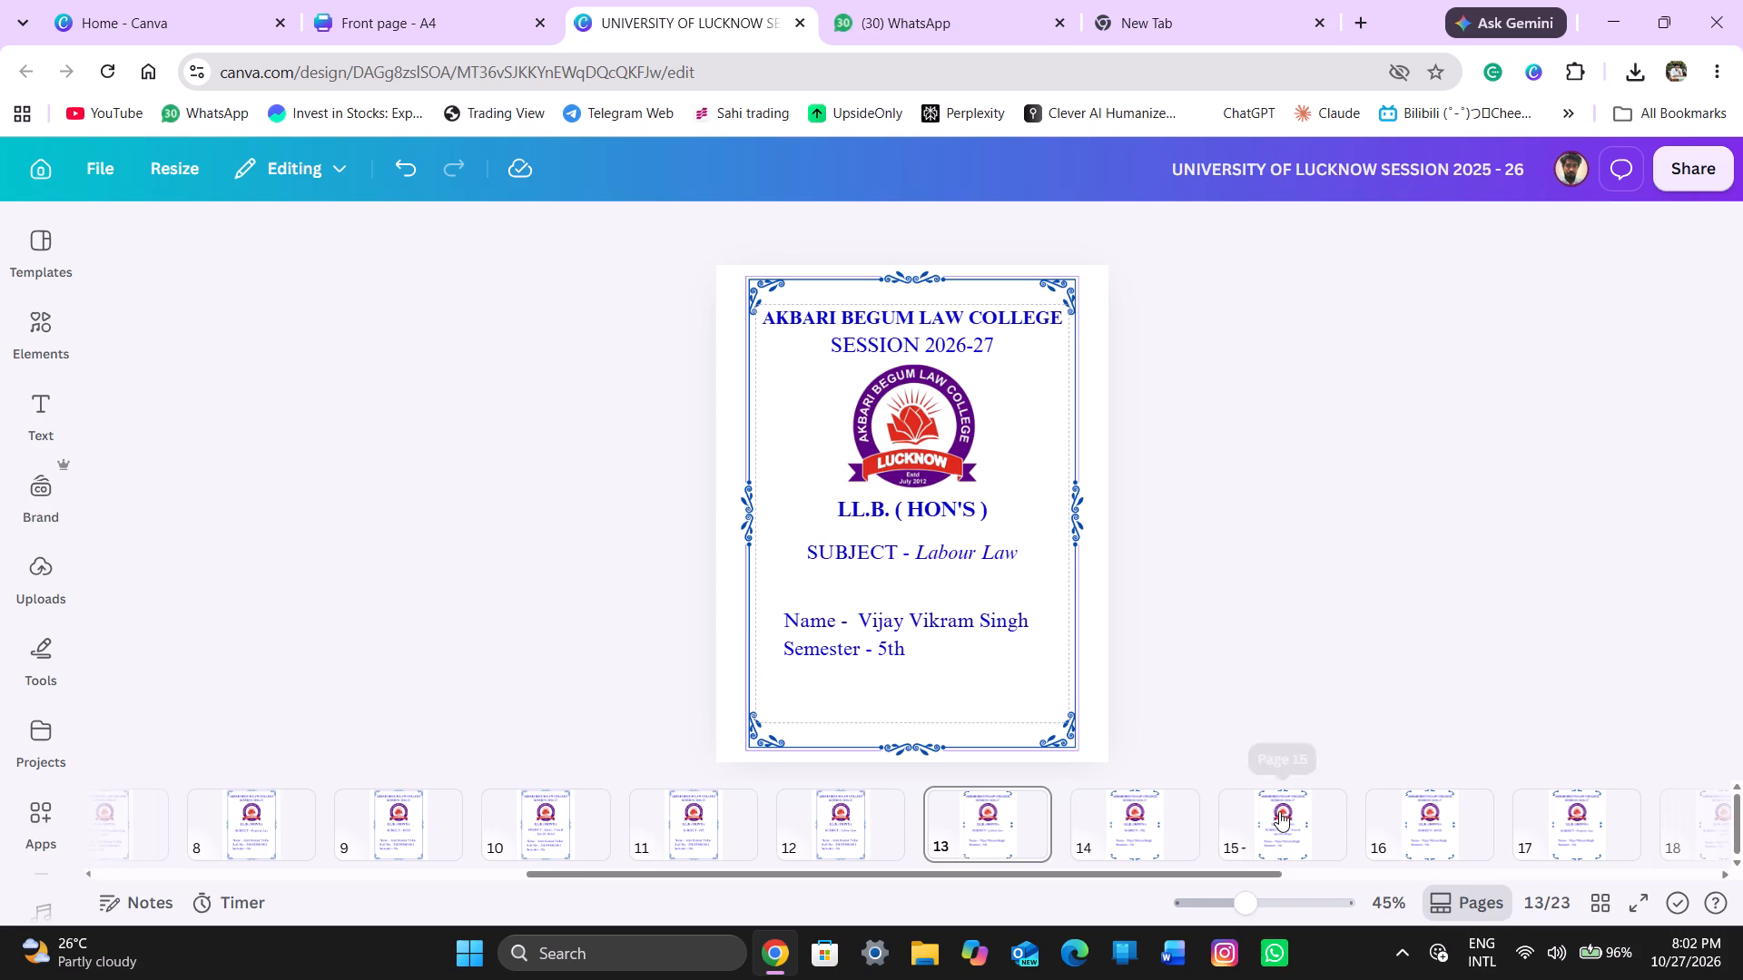
scroll(1280, 811, left, 2)
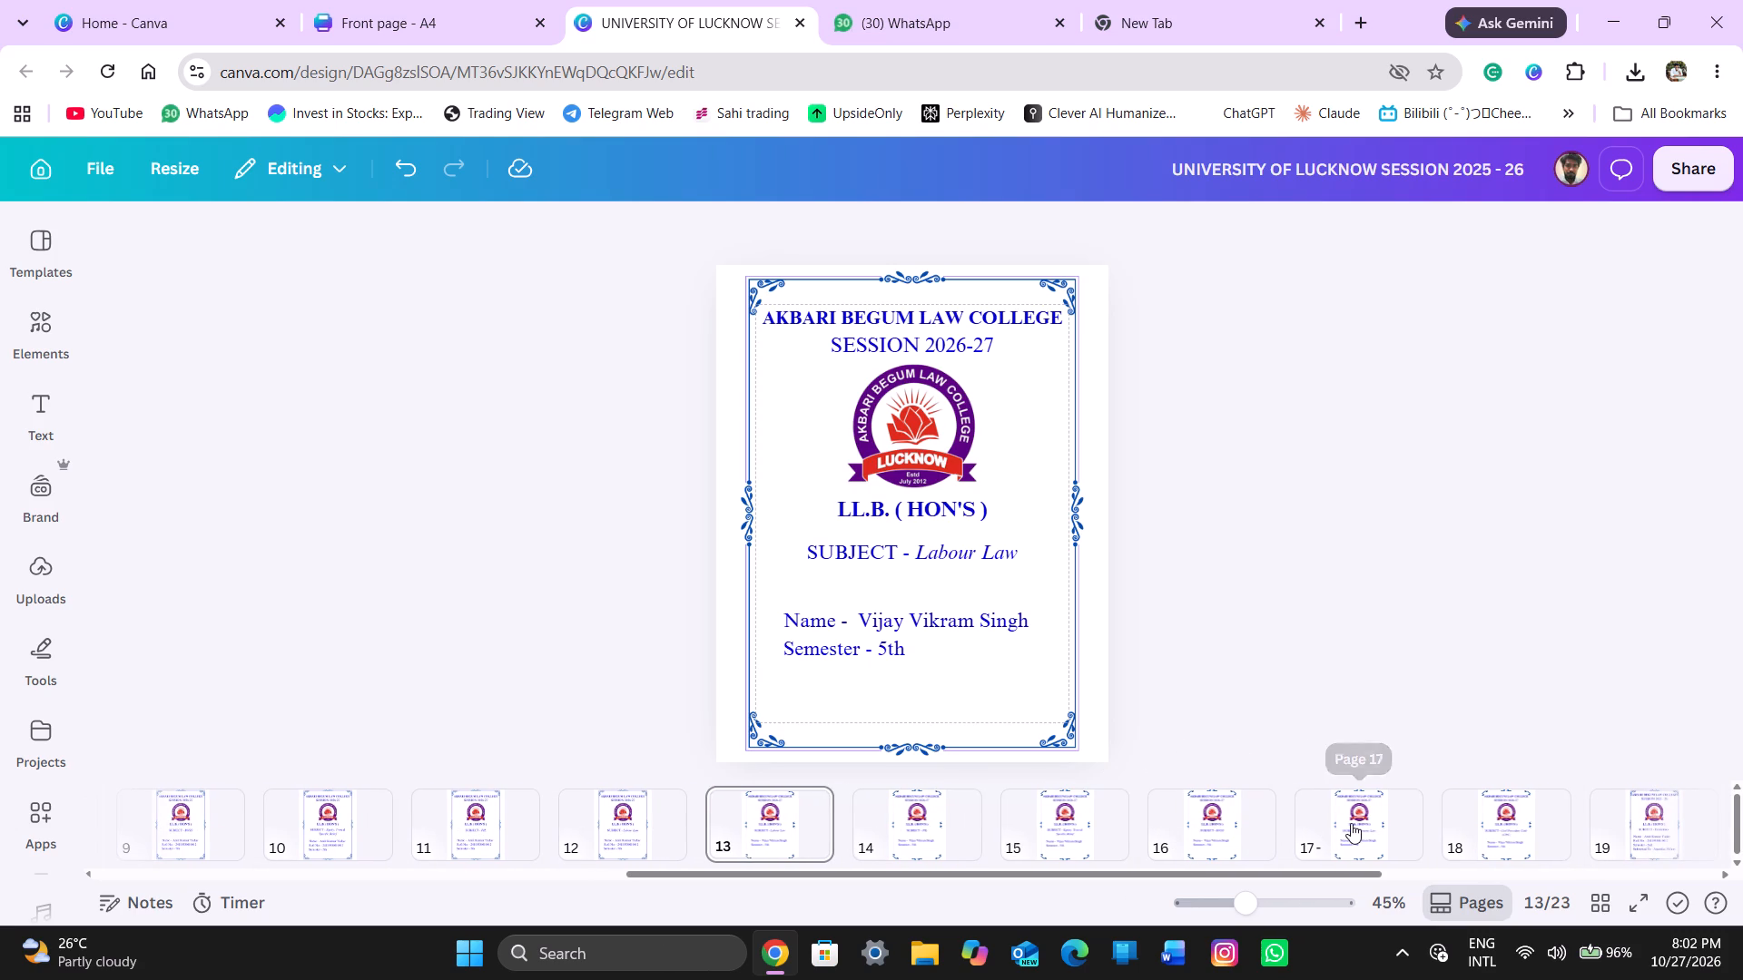
click(1350, 823)
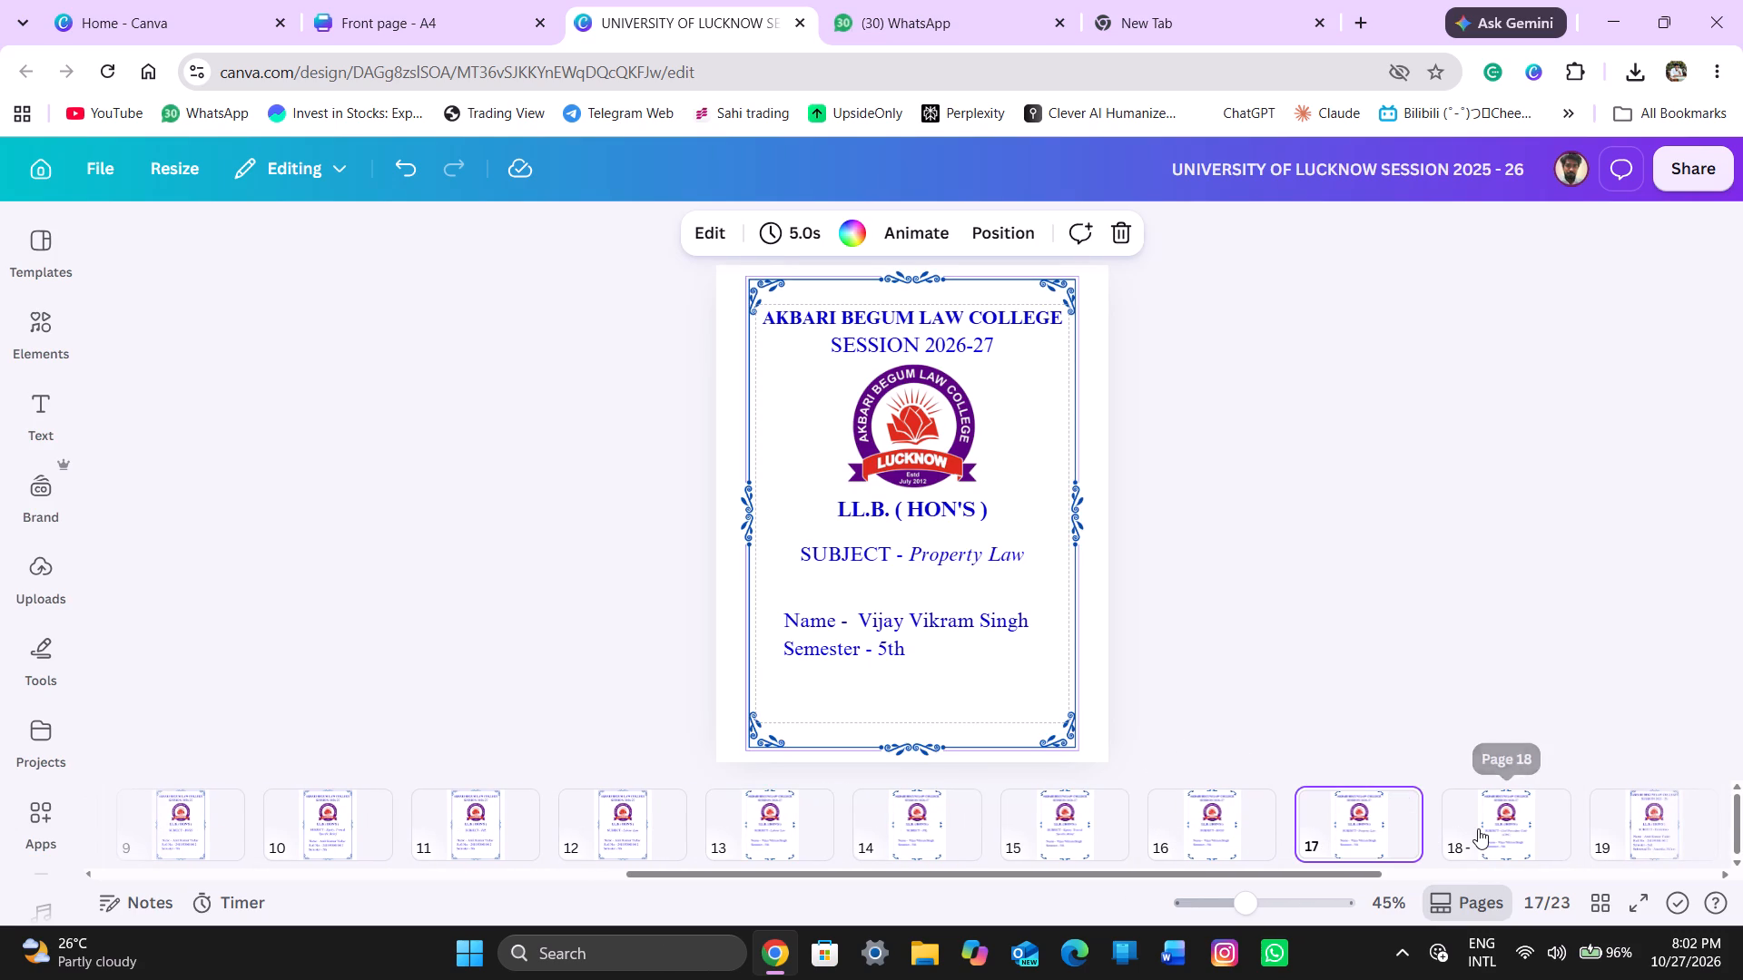
click(1478, 828)
scroll(1478, 828, left, 2)
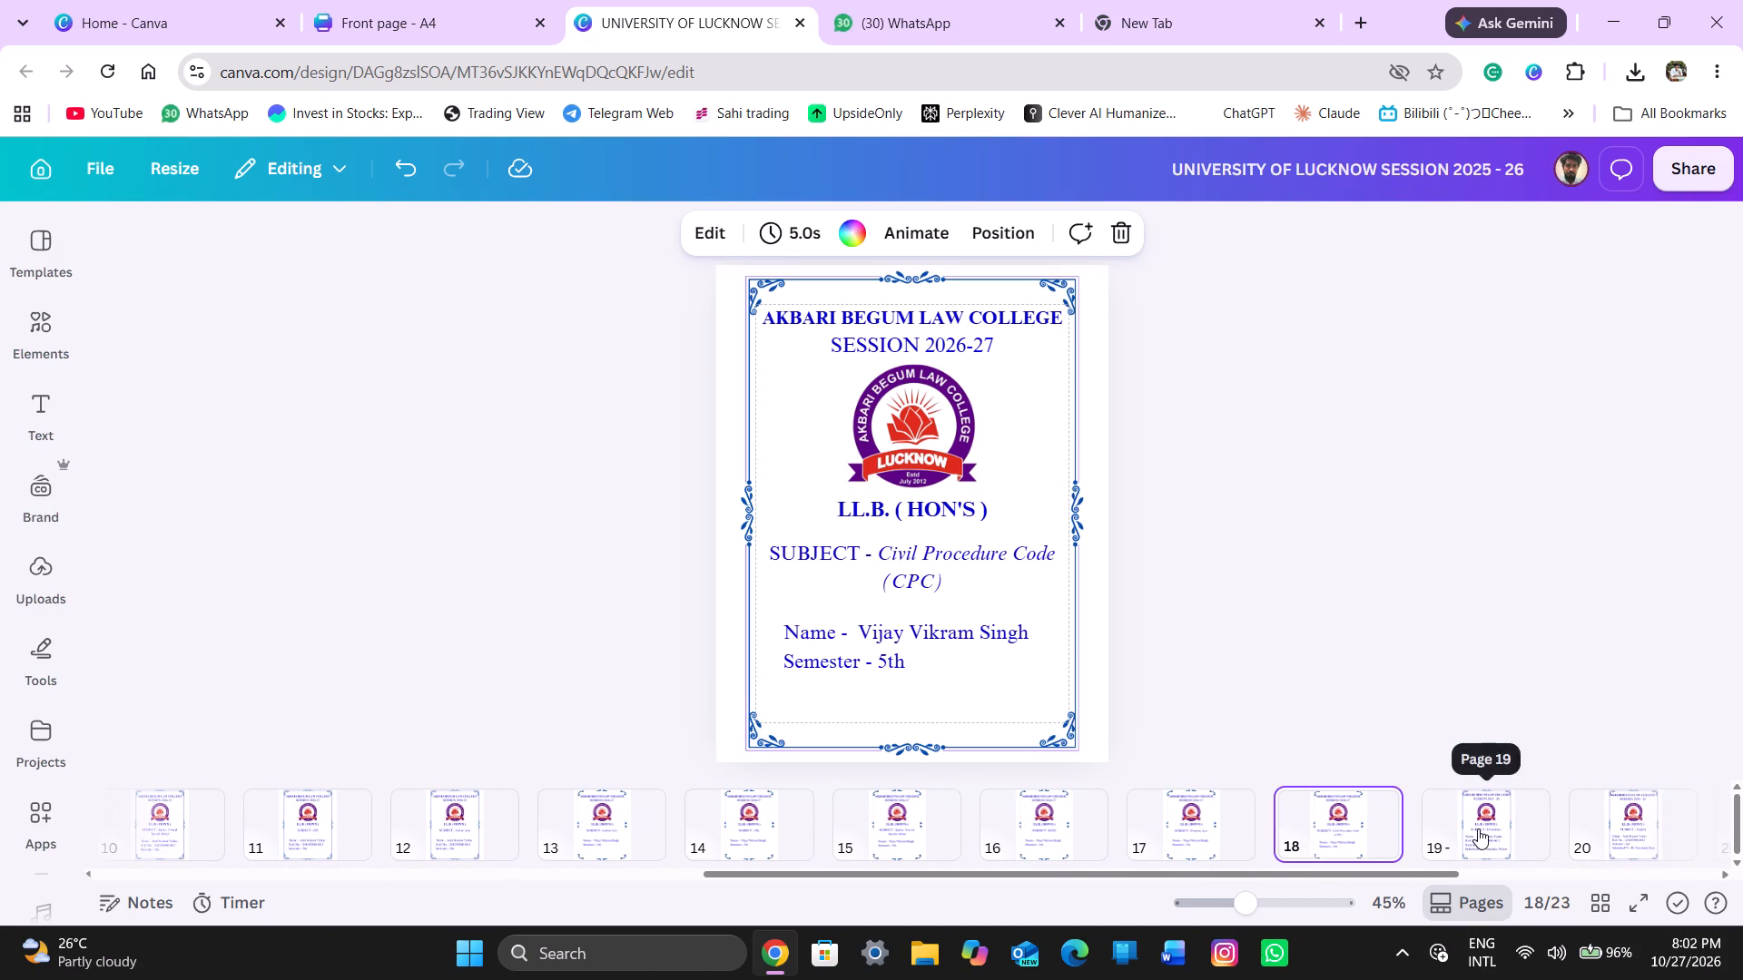
click(1478, 828)
click(1317, 826)
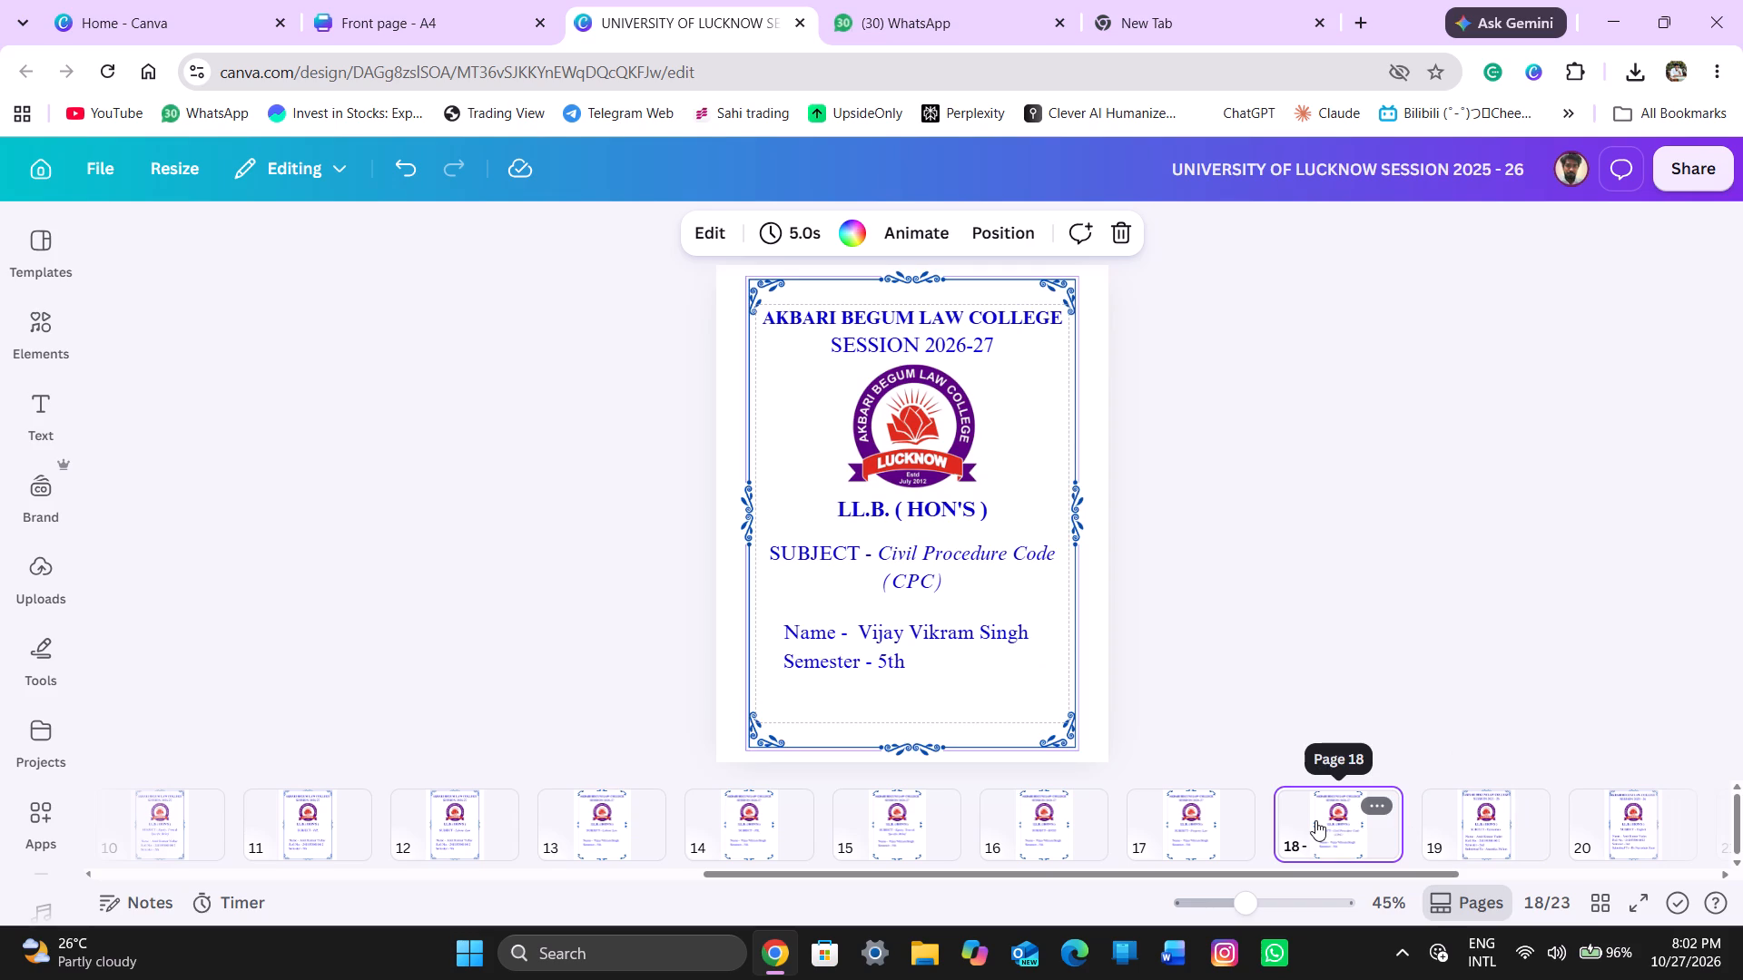
key(Left)
key(Left)
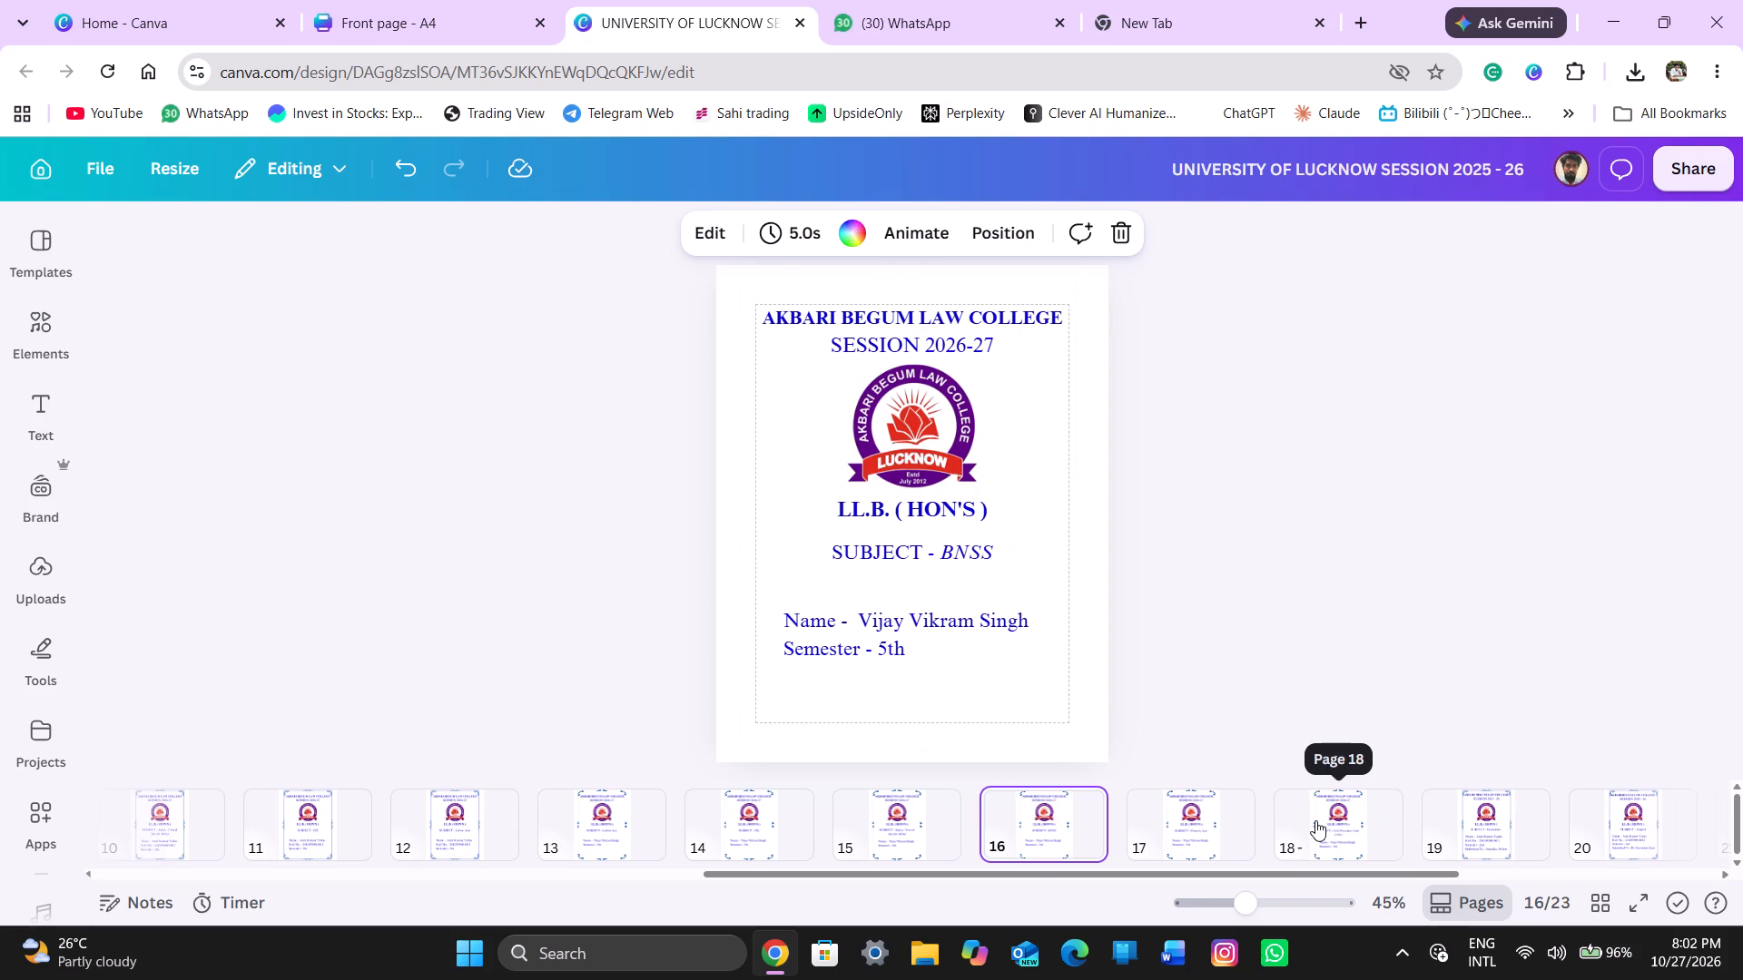
key(Right)
key(Right)
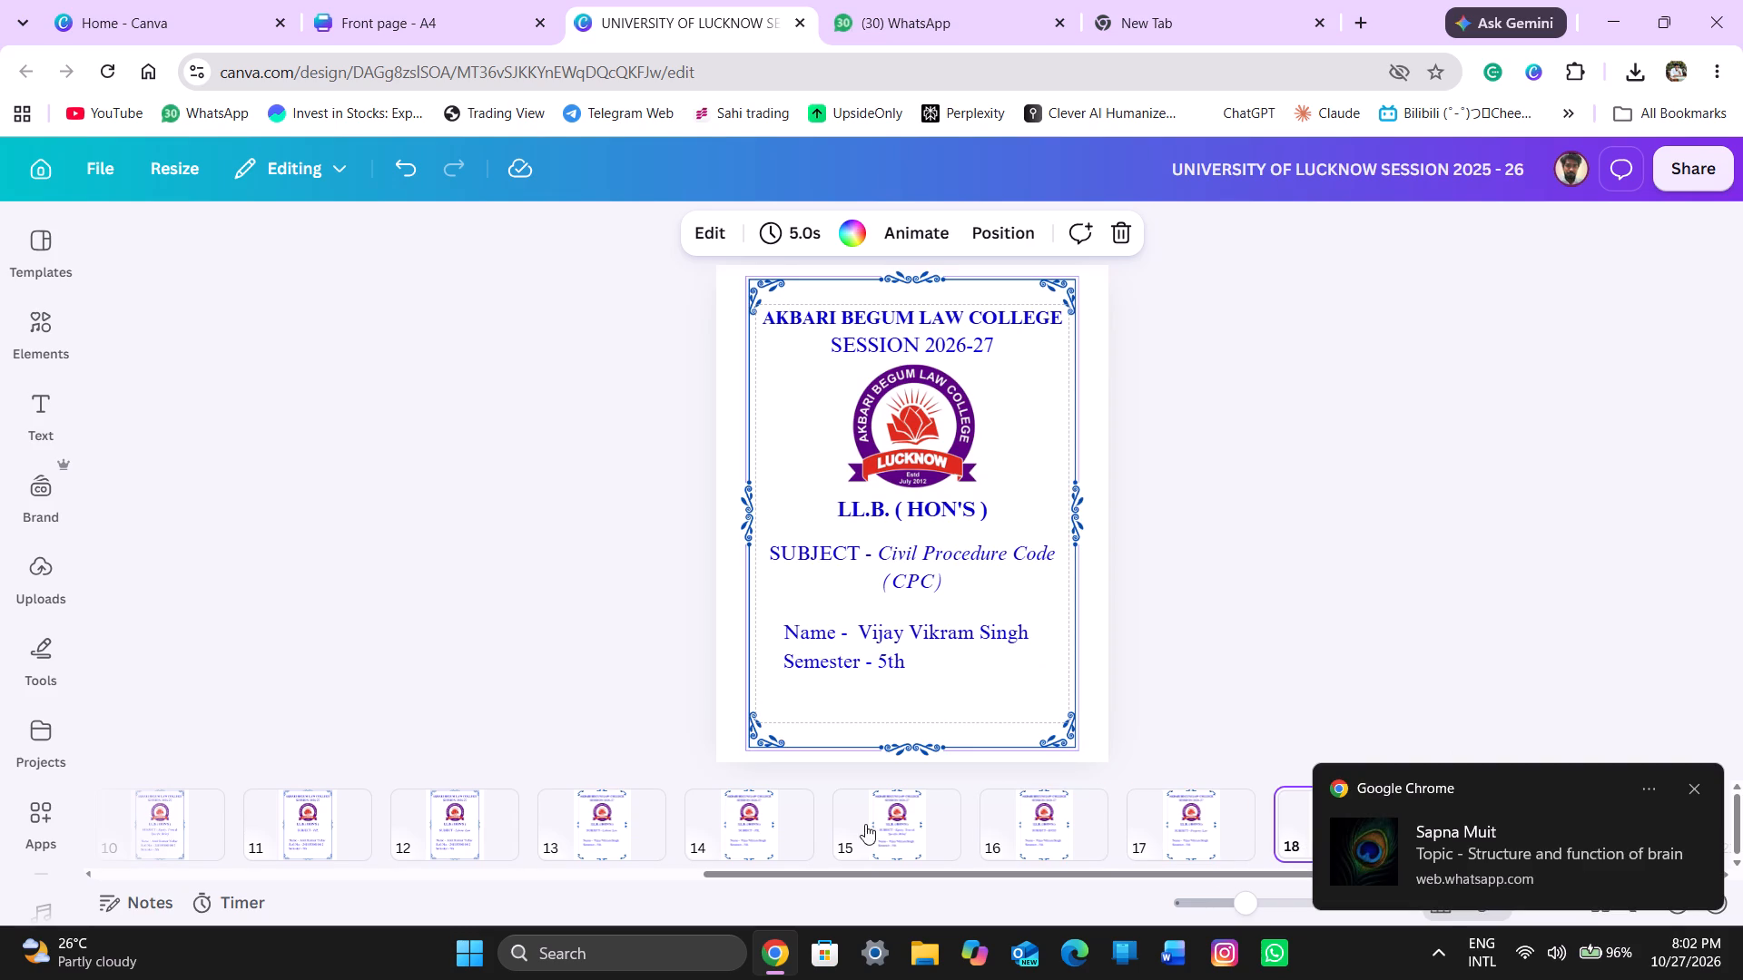
click(1688, 791)
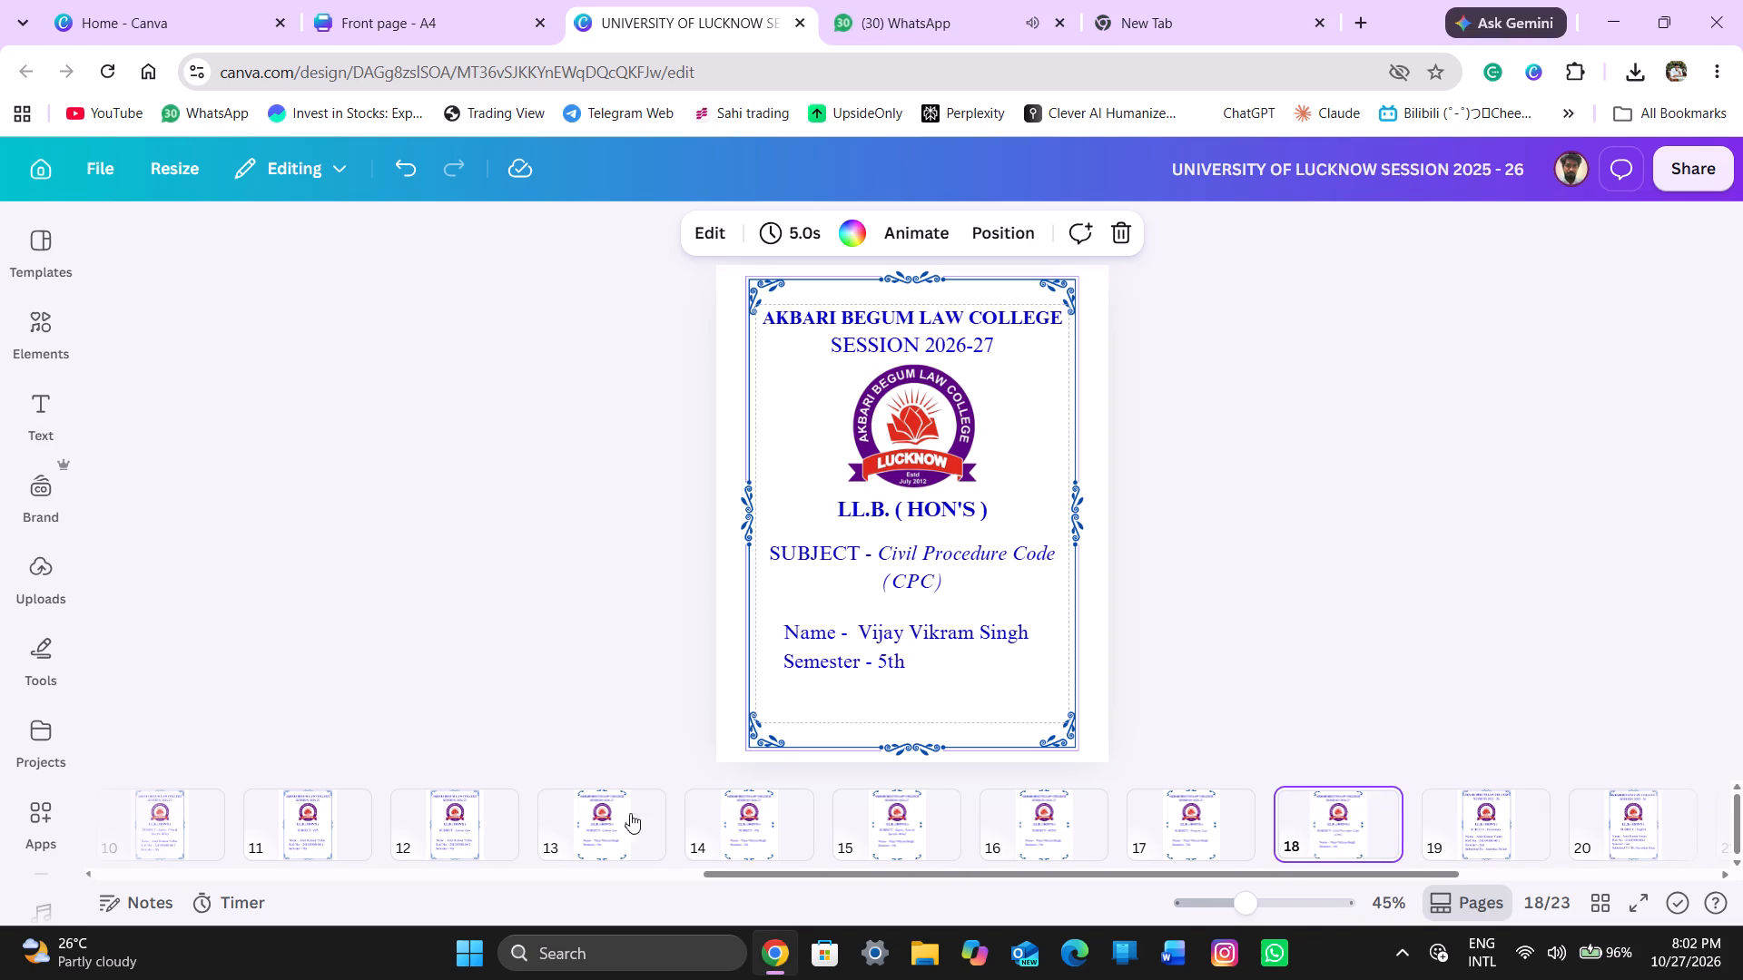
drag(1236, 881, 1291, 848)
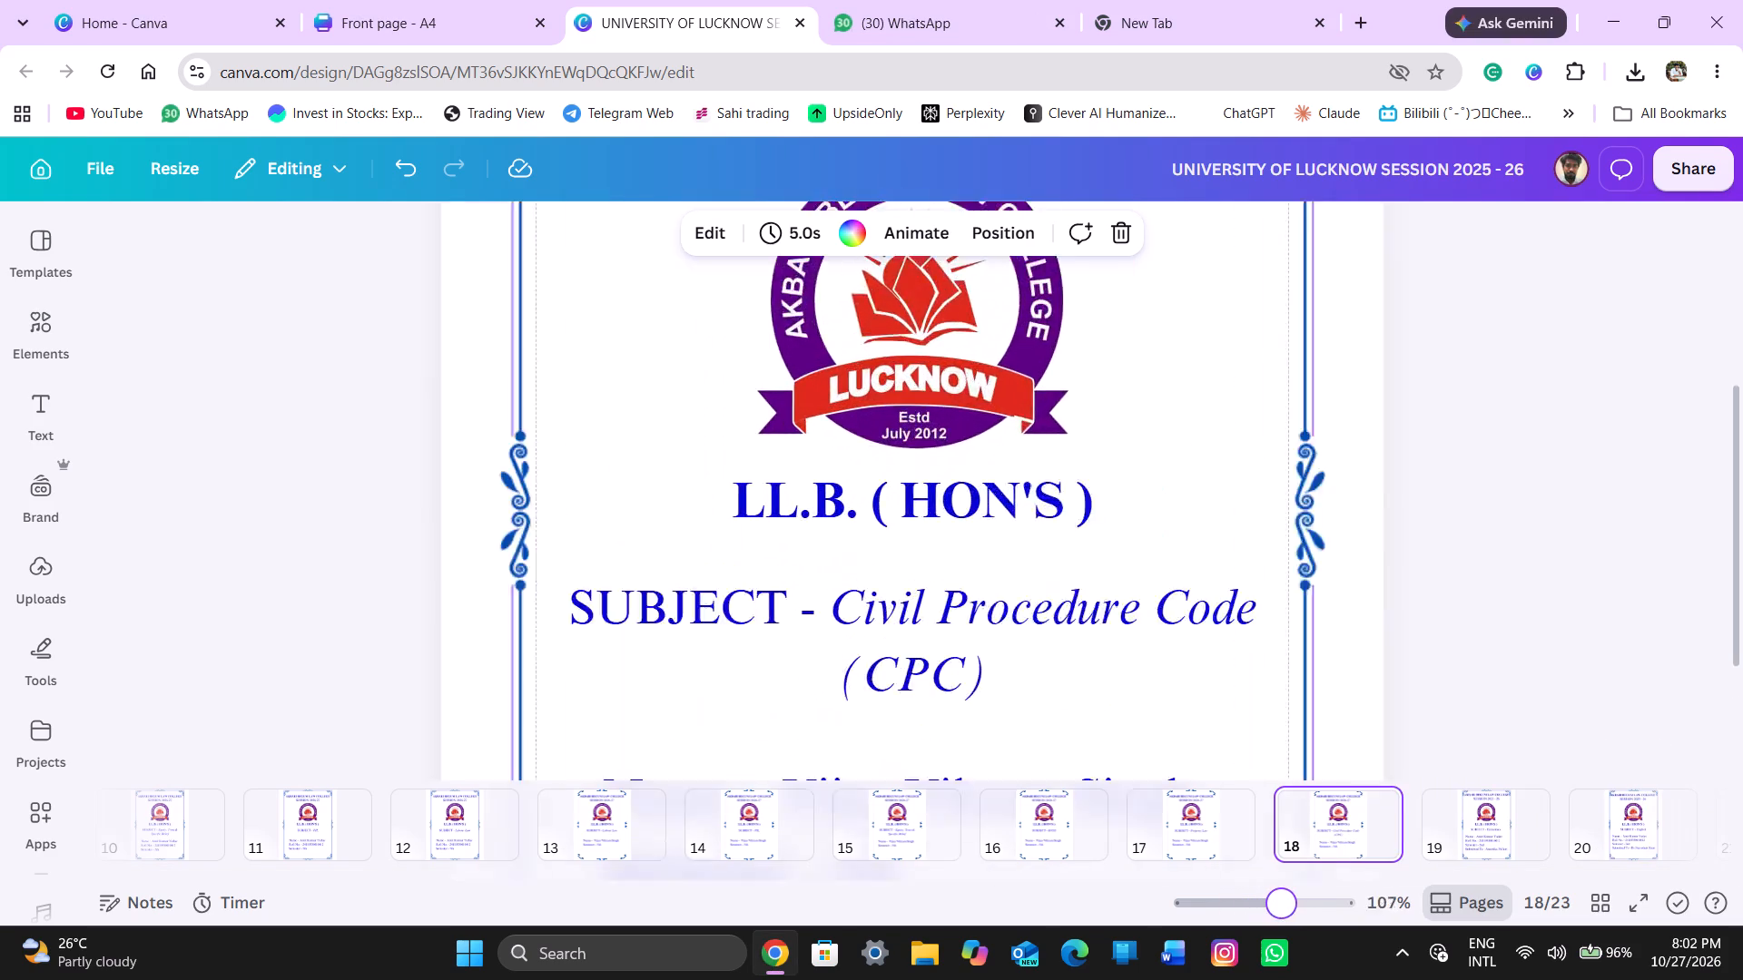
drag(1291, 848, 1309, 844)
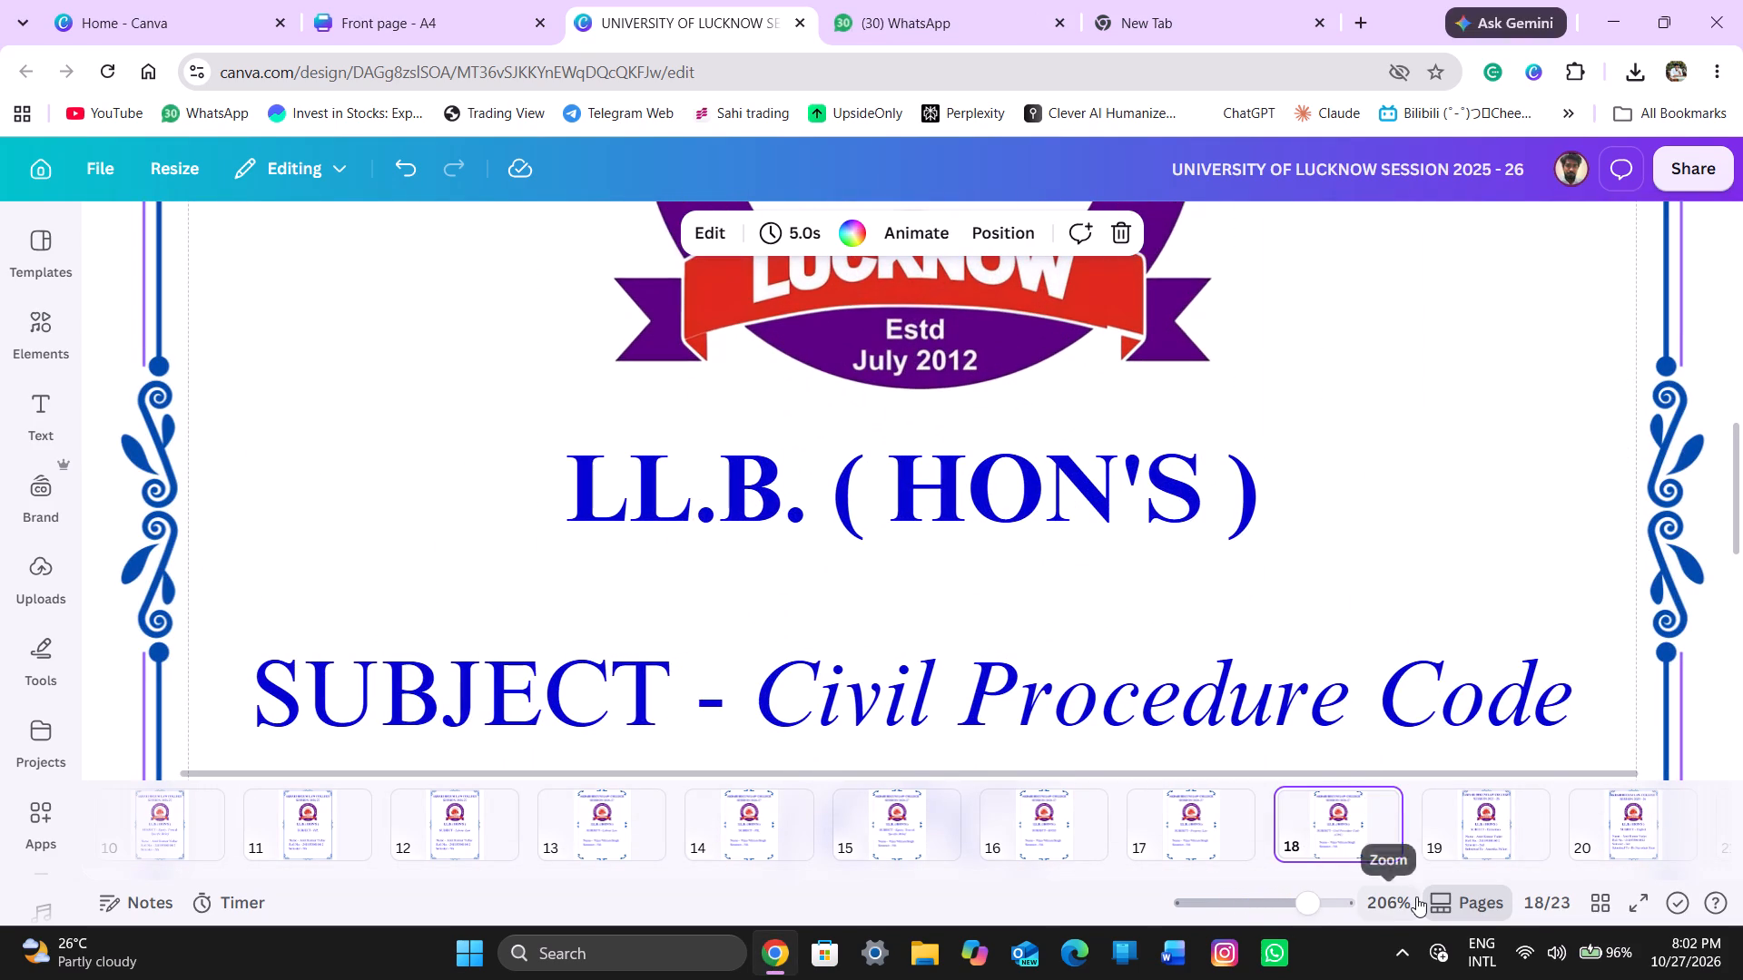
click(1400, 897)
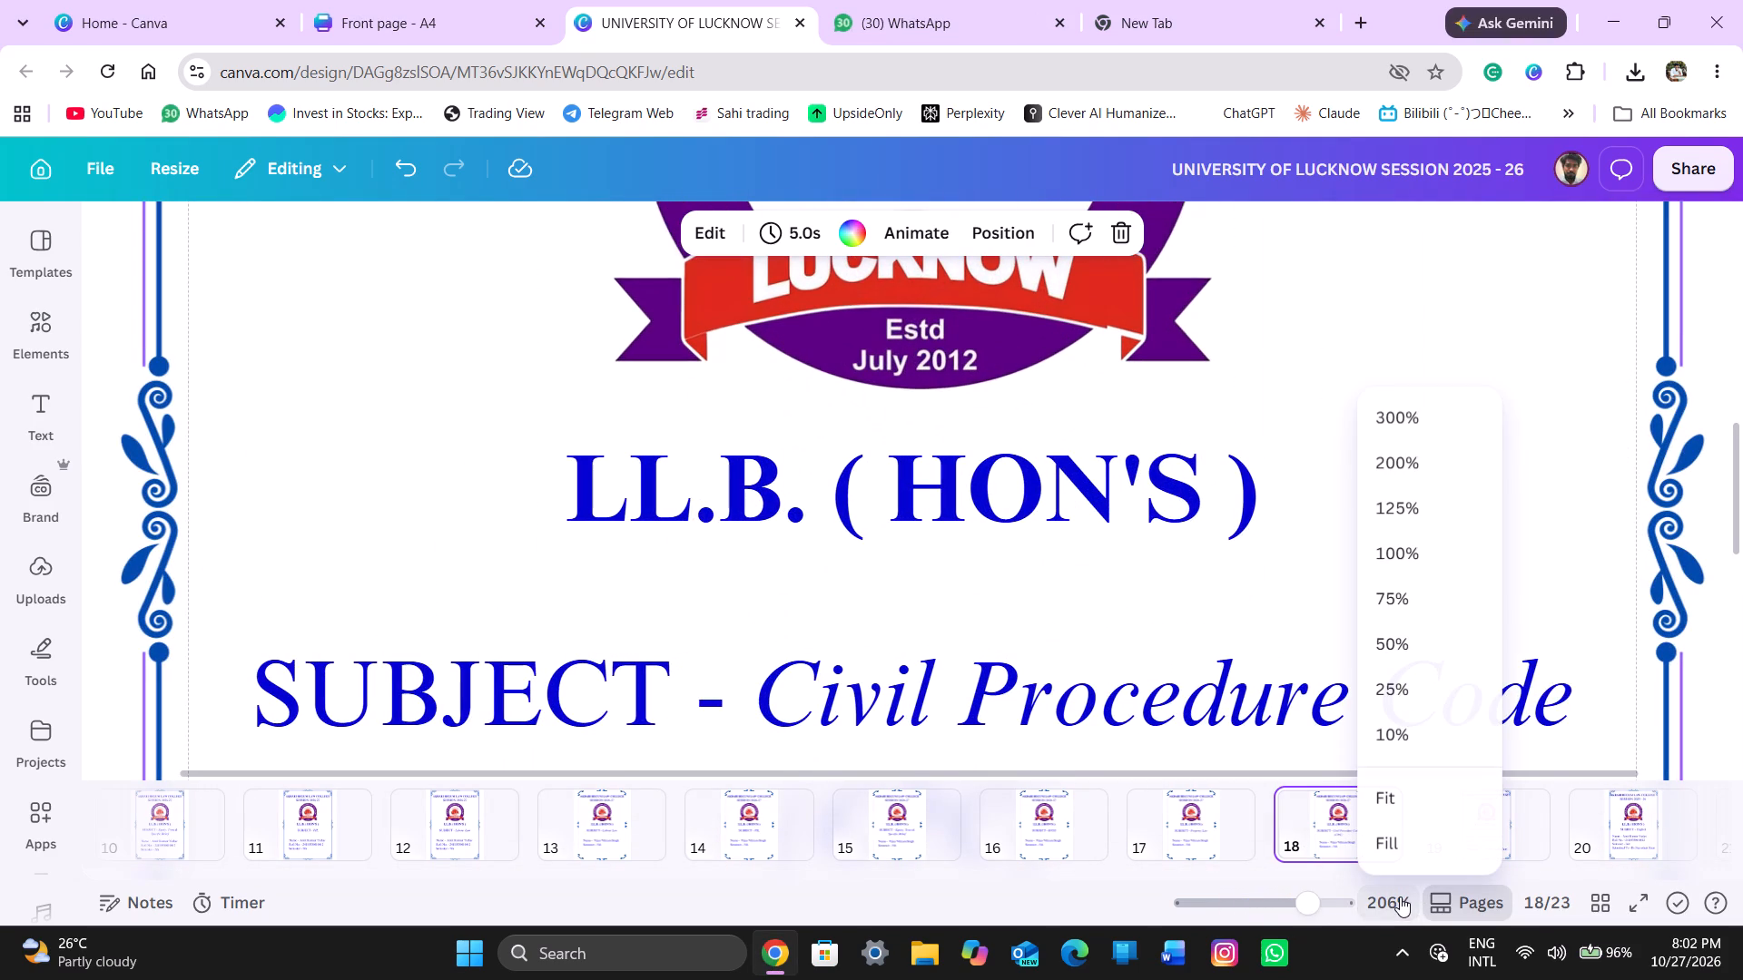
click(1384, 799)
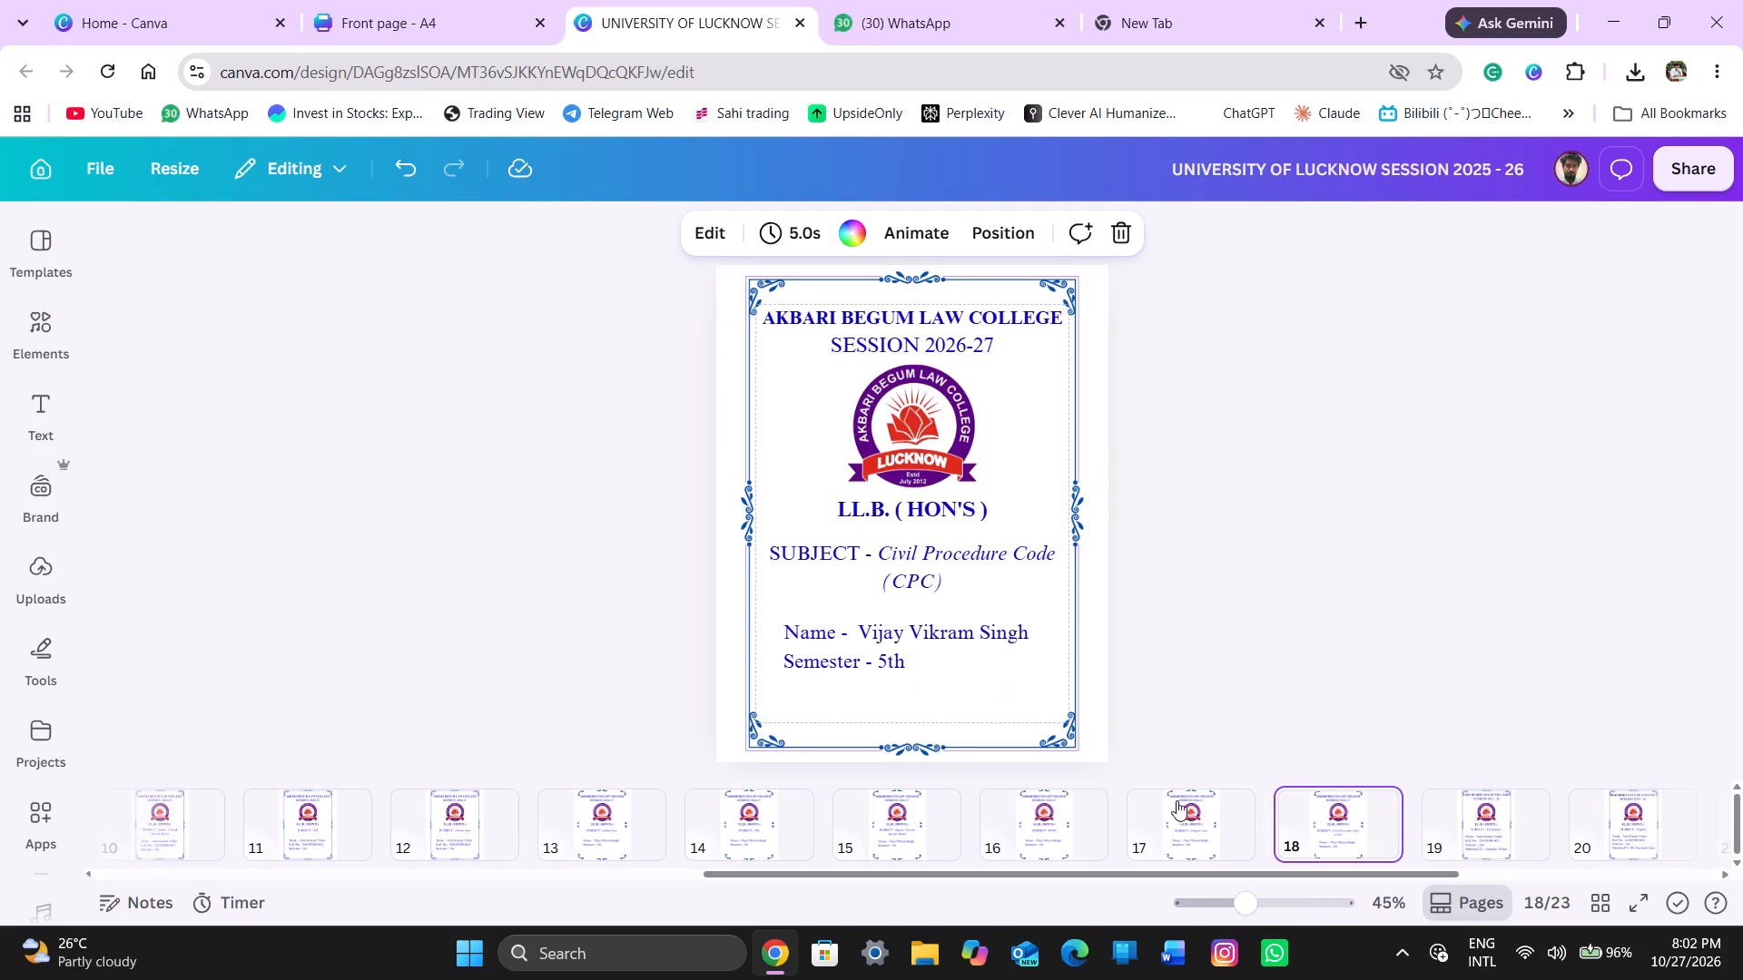
Move the second student's Labour Law, PIL, Equity, Trust & Specific Relief, and Civil Procedure Code covers one after another to page 18.
drag(593, 826, 1184, 855)
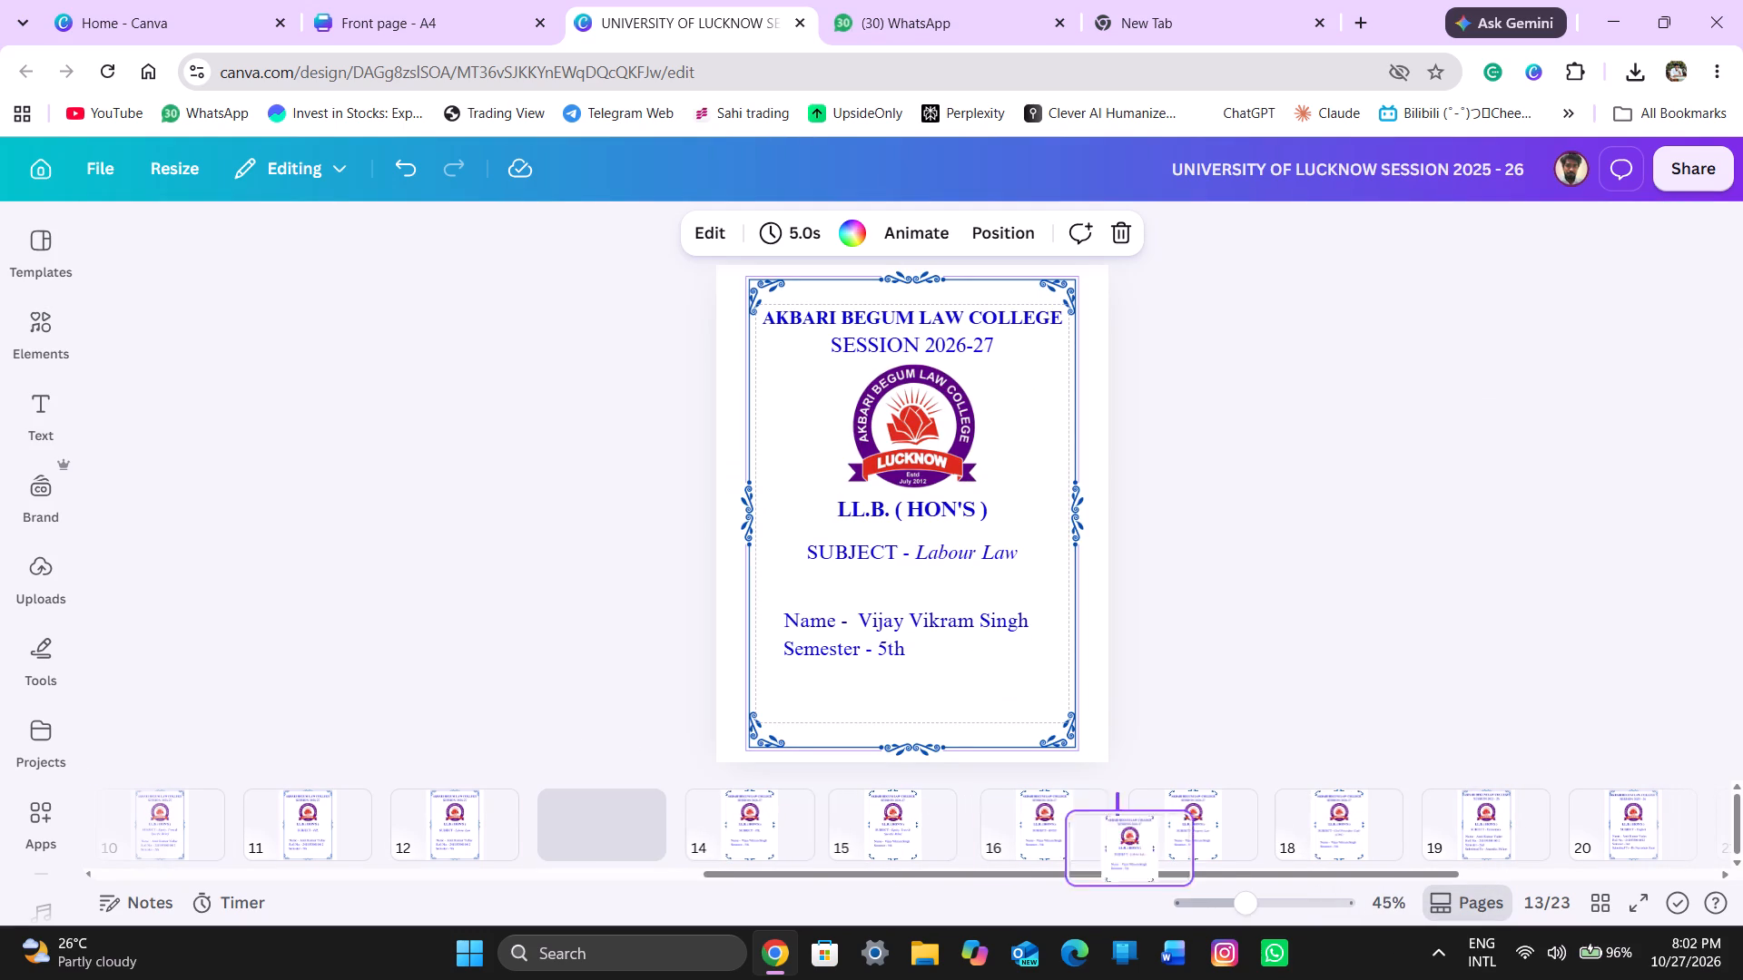
drag(1184, 855, 1384, 824)
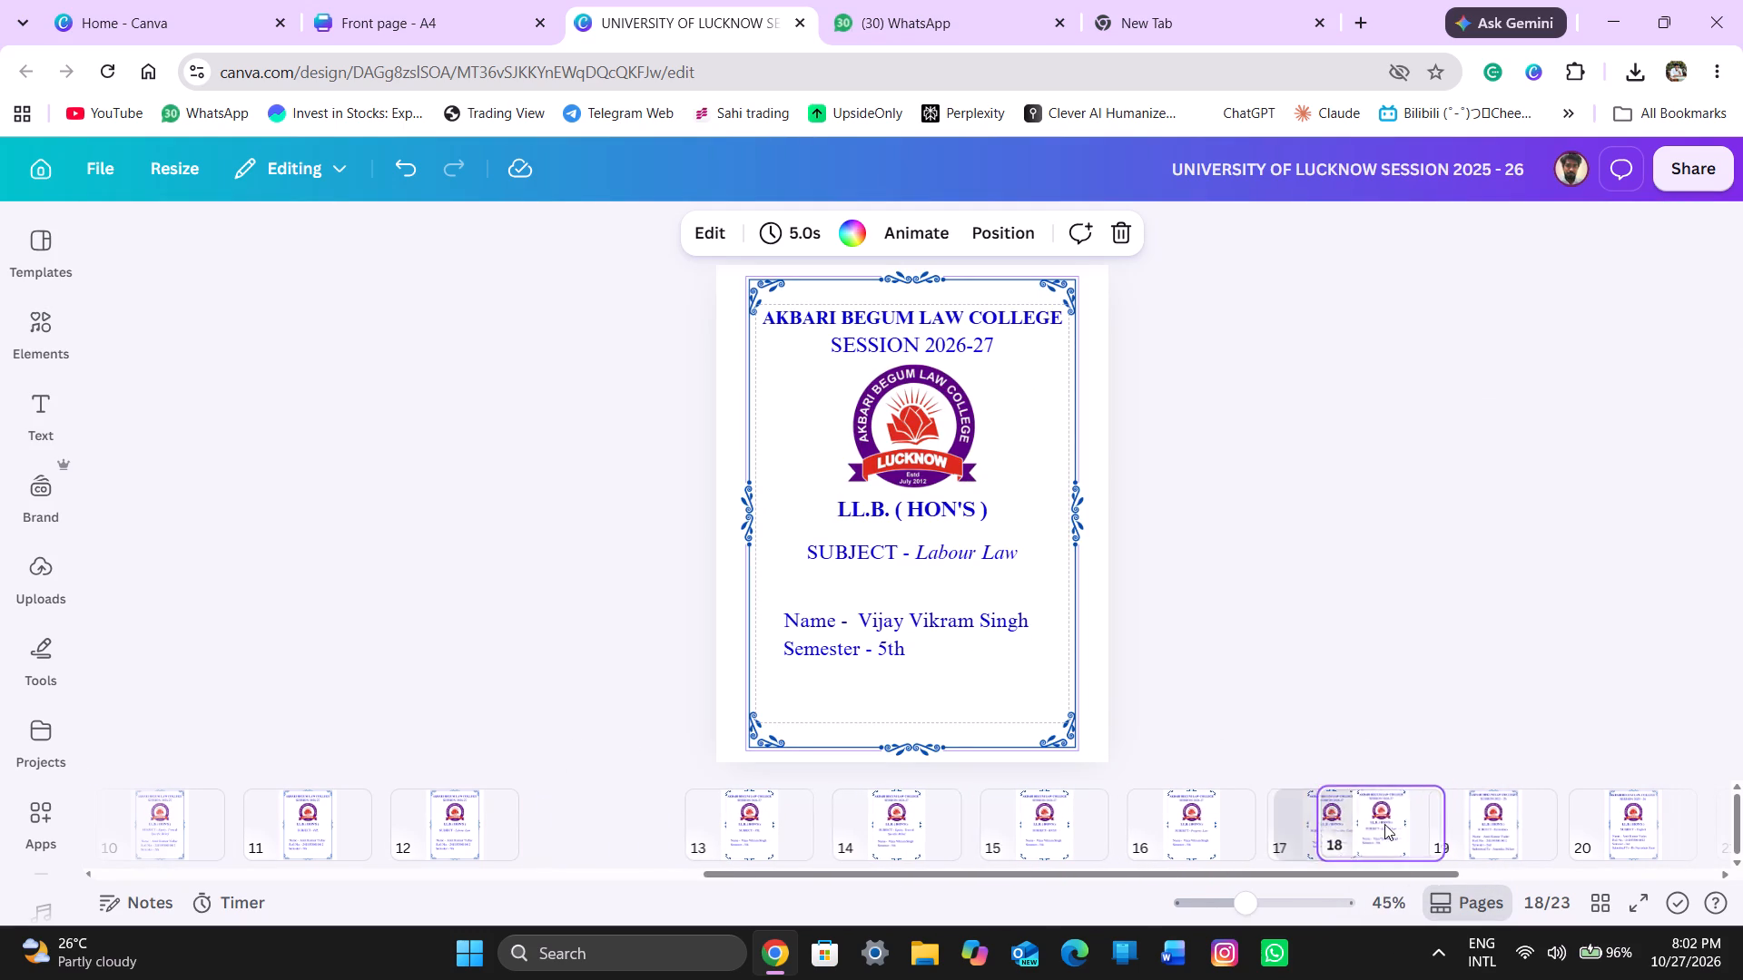
drag(621, 819, 667, 831)
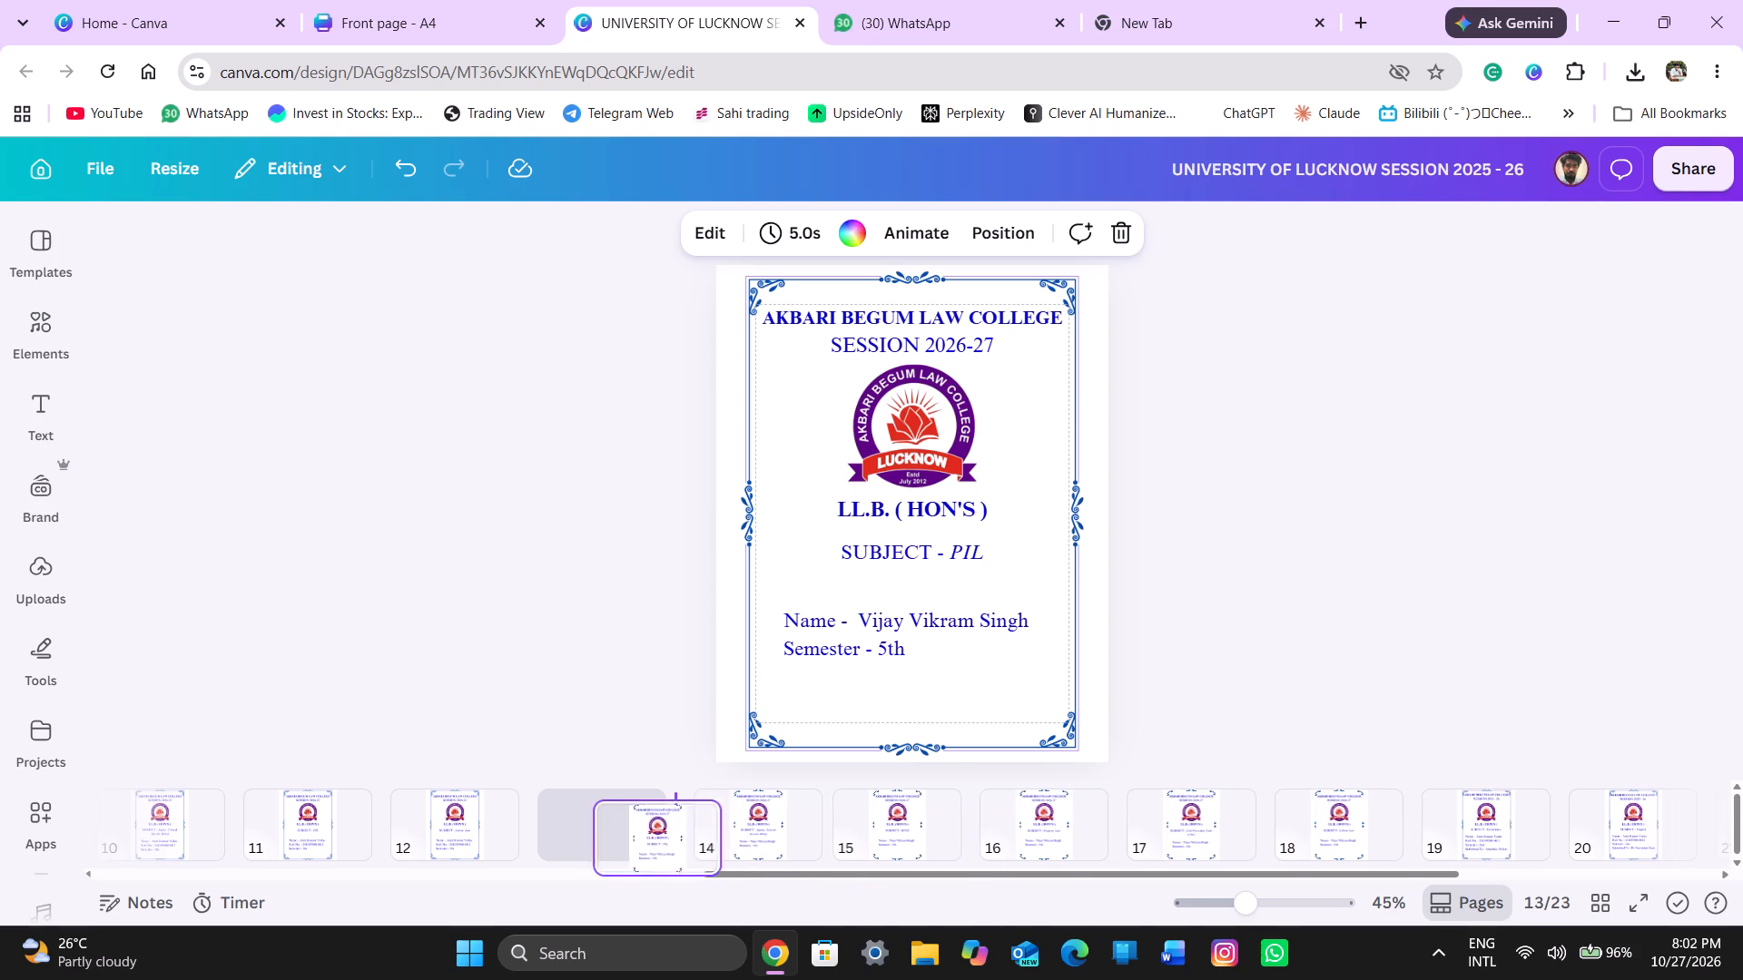
drag(667, 831, 1390, 801)
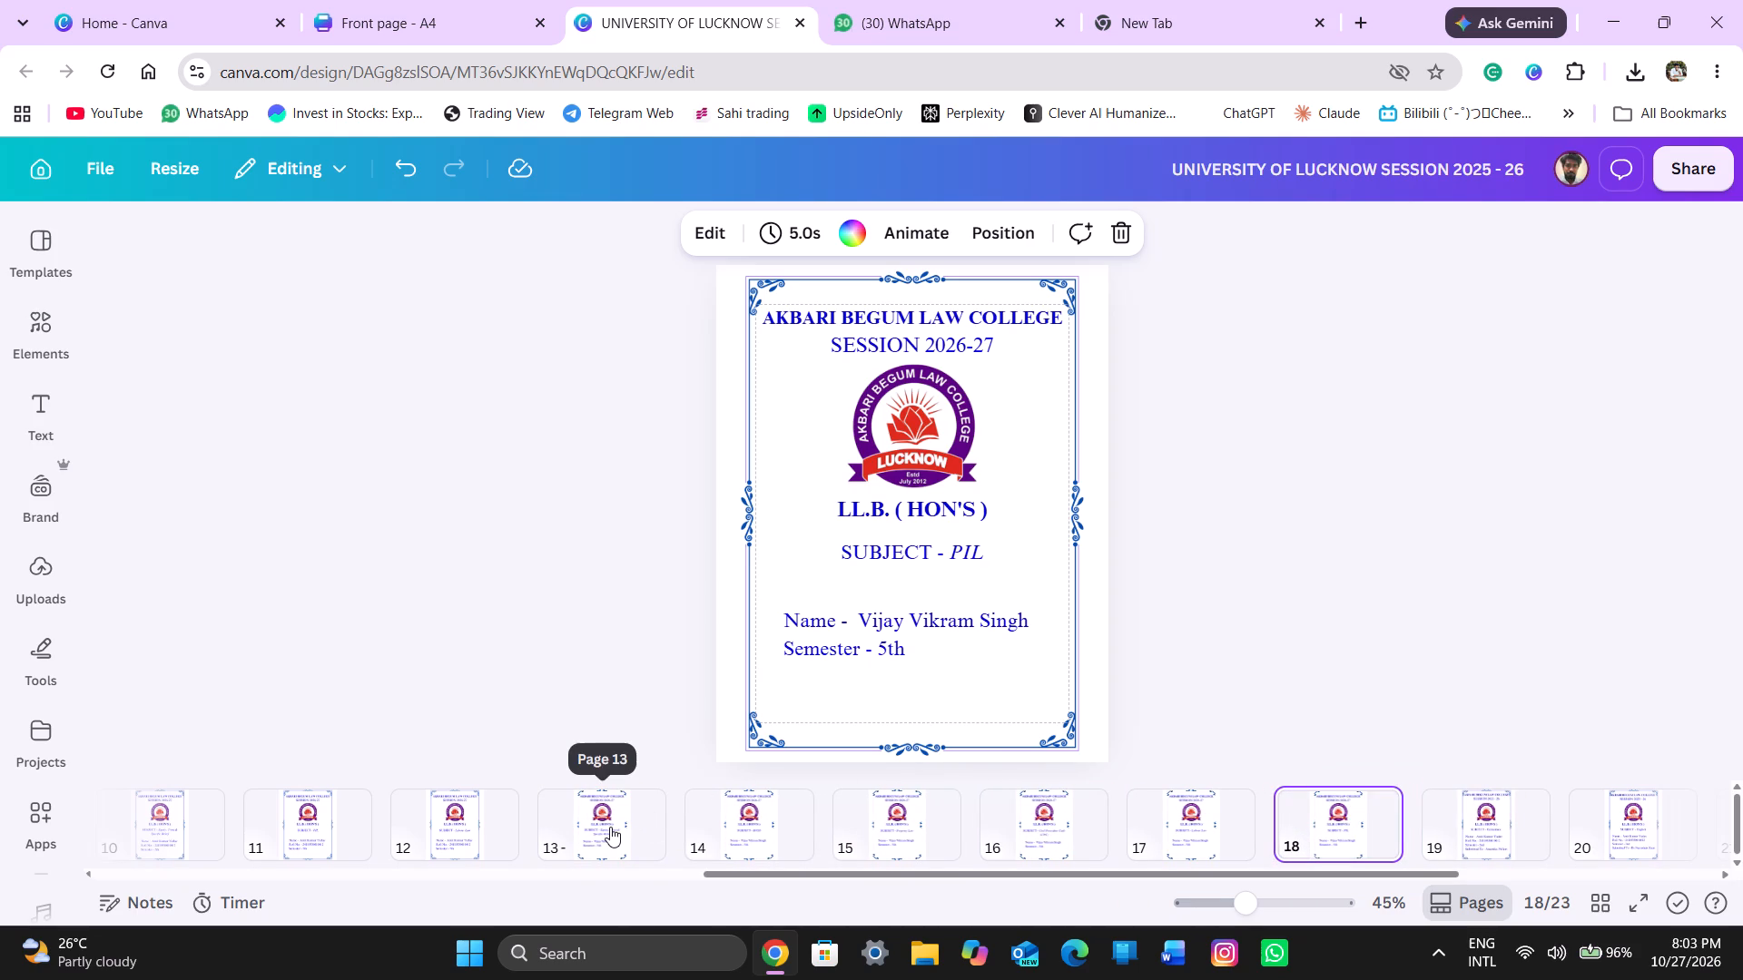
drag(610, 827, 1413, 818)
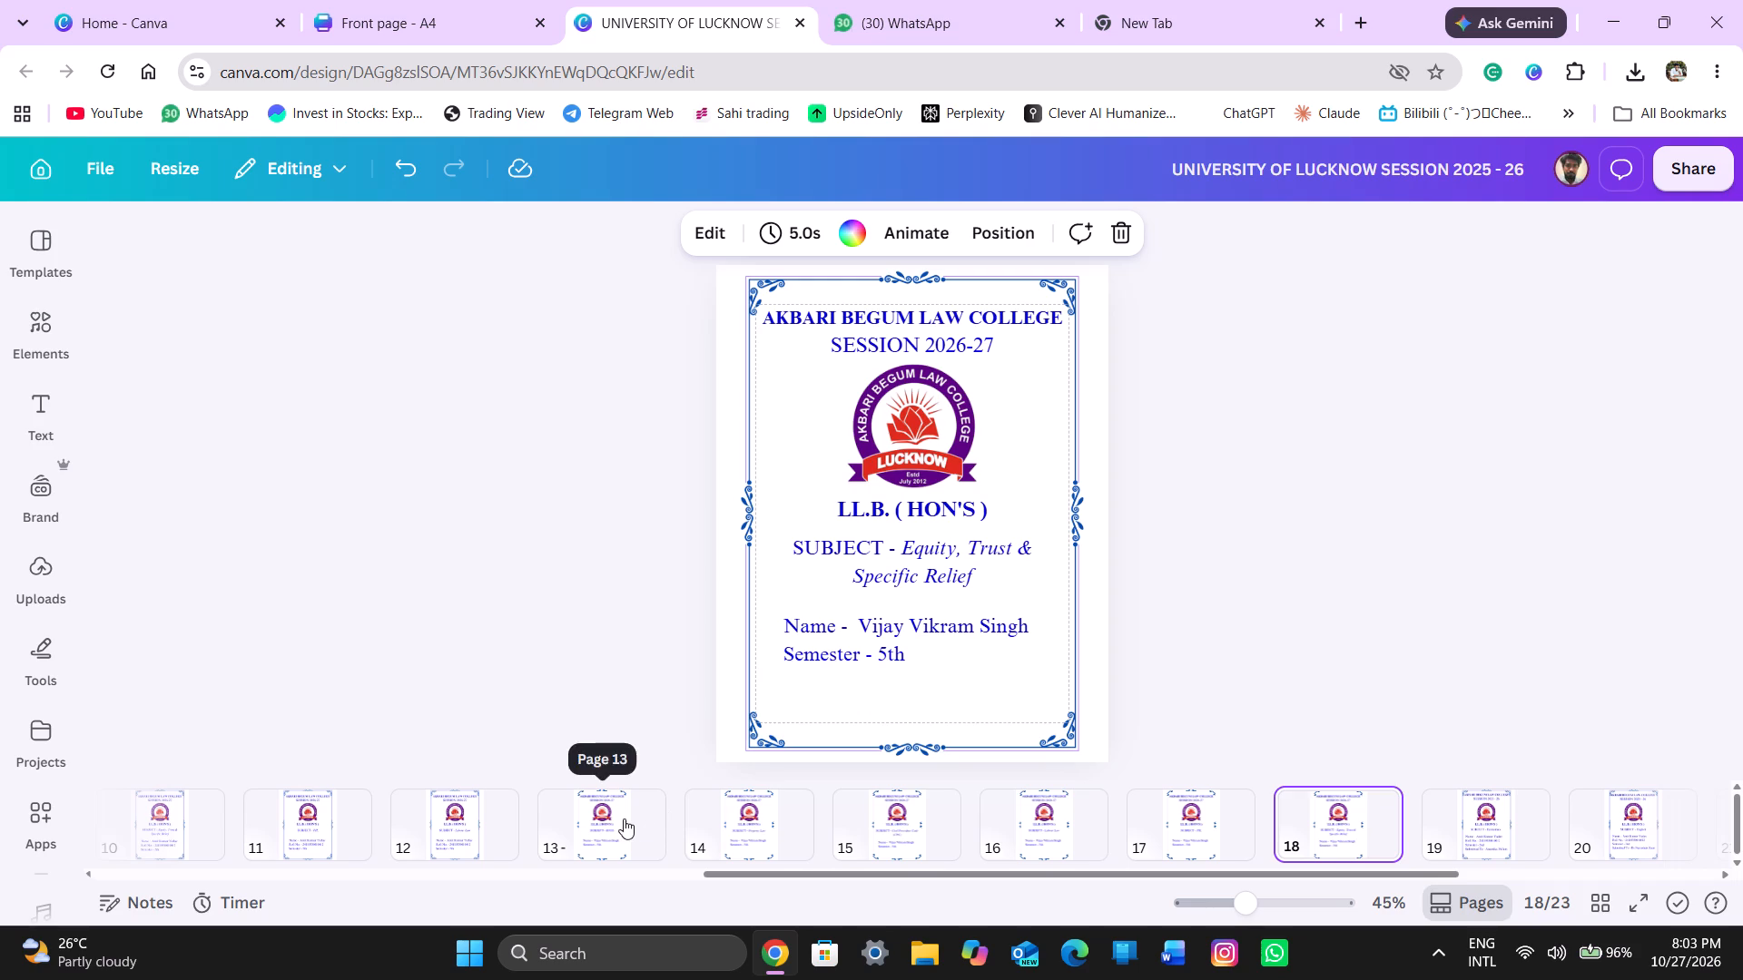
drag(857, 816, 1344, 816)
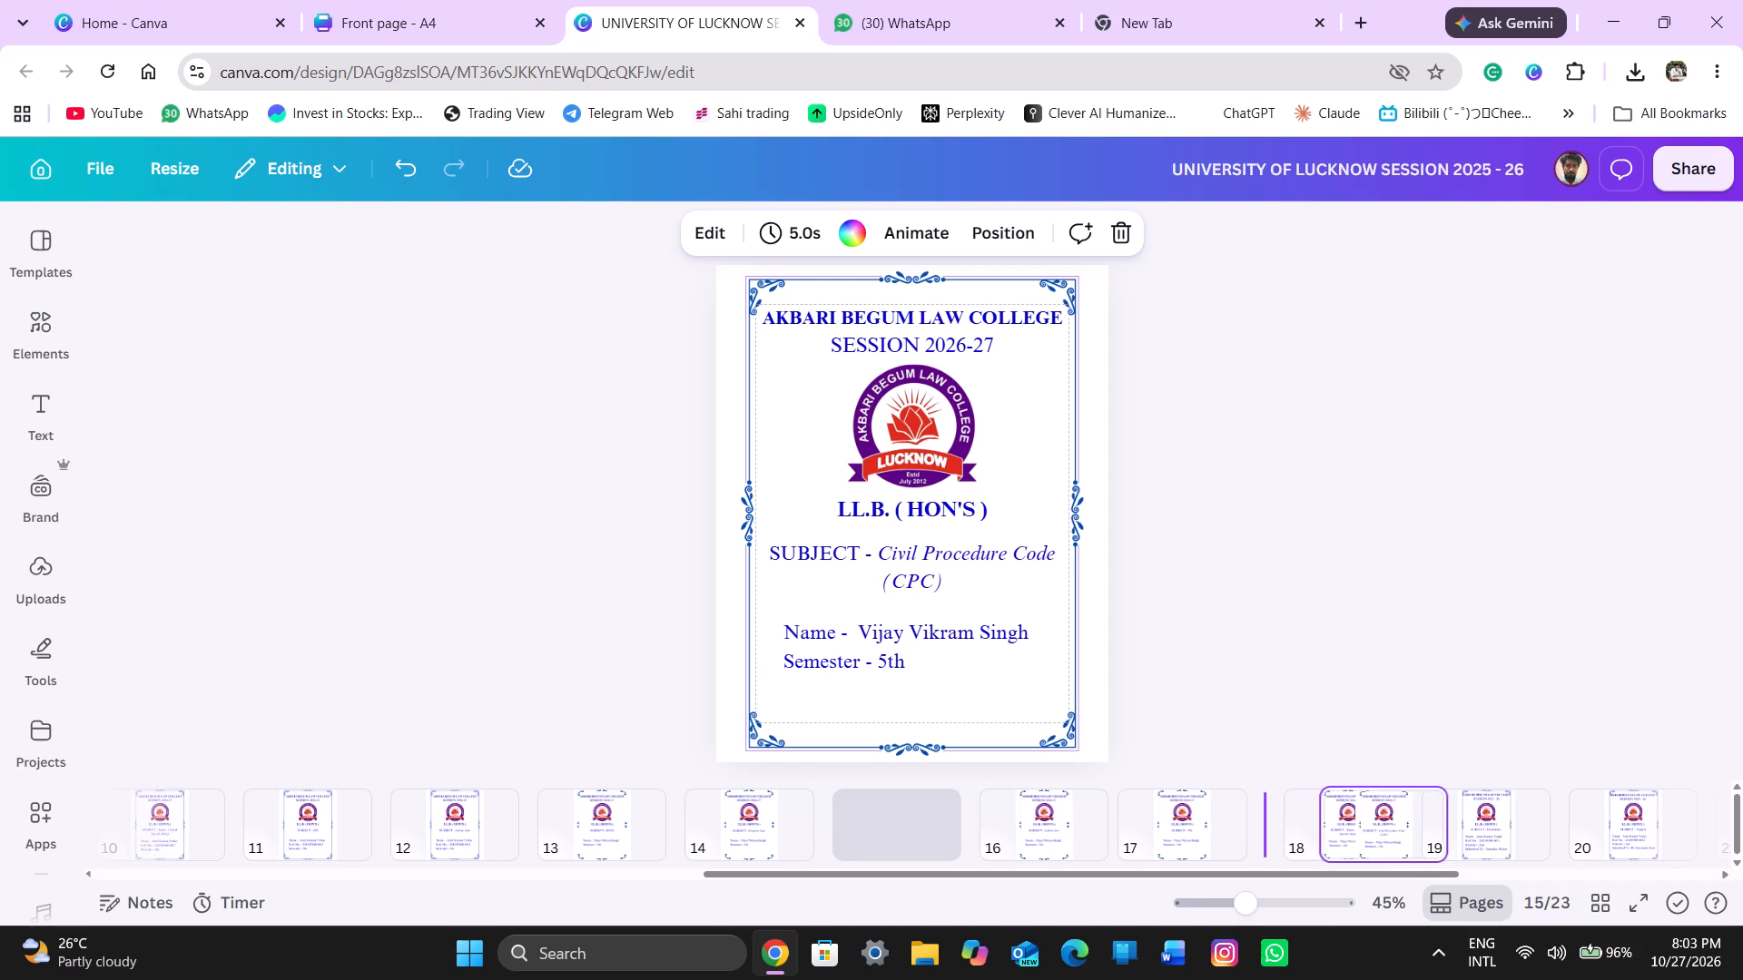
drag(1344, 816, 1366, 813)
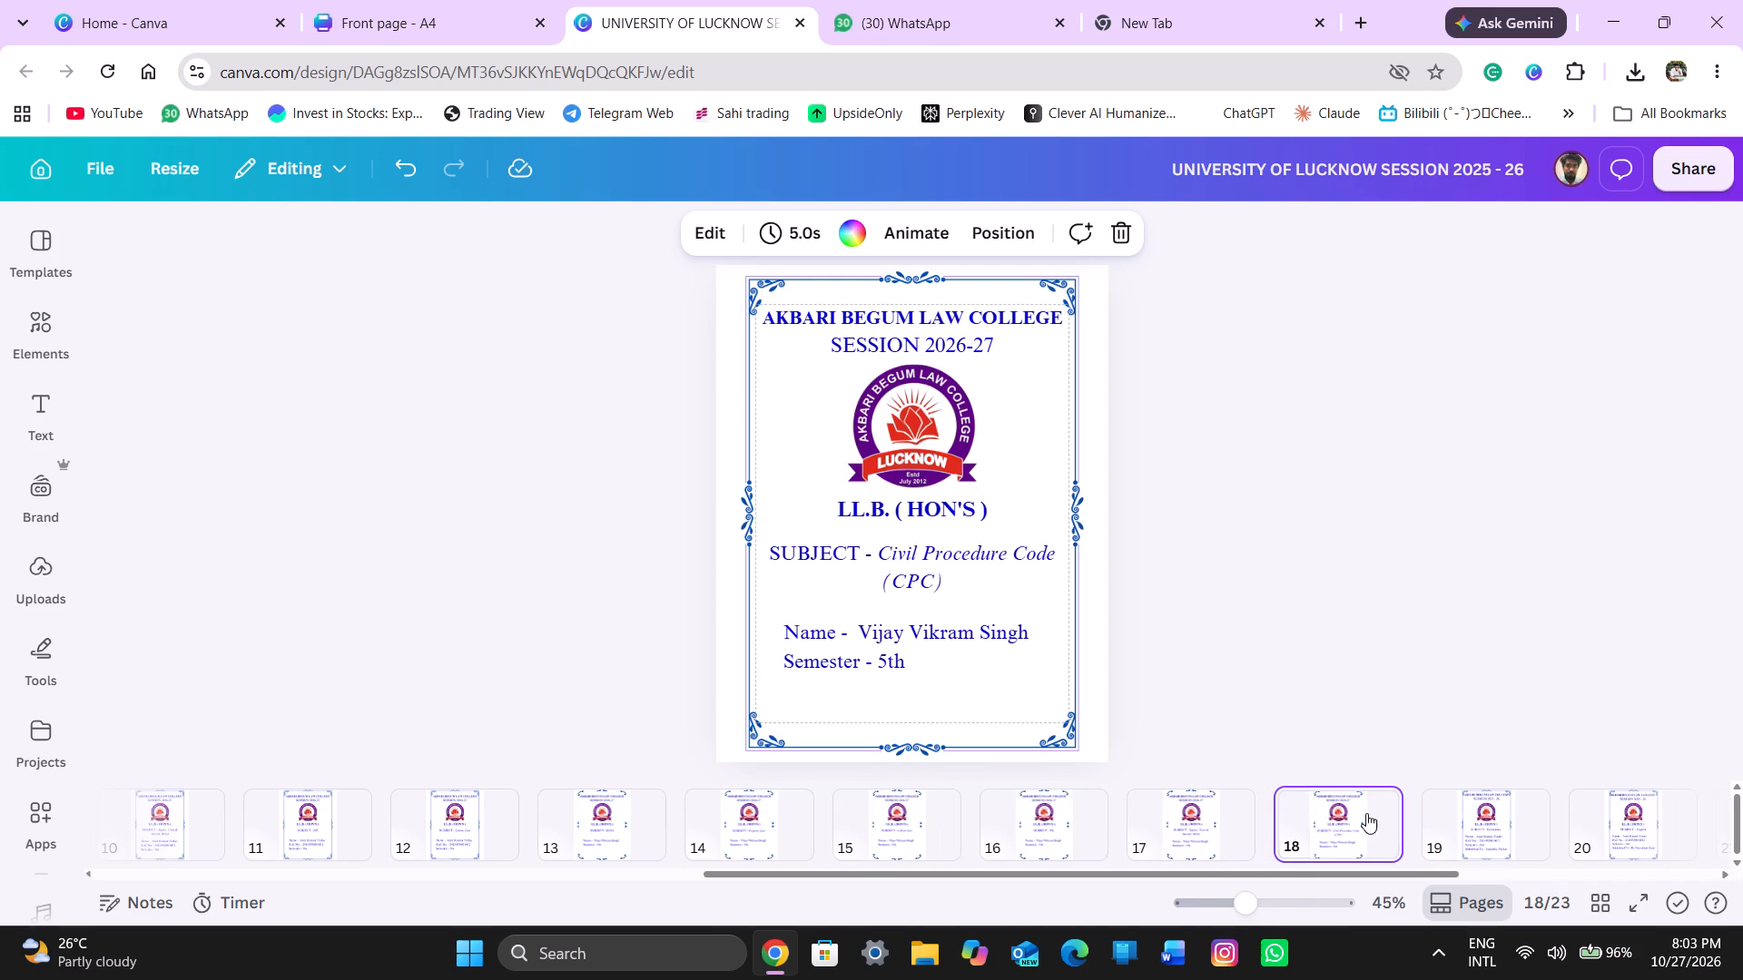
Move the second student's BNSS cover from page 13 toward the end of the set and place the Civil Procedure Code cover ahead of it, on page 17.
click(619, 844)
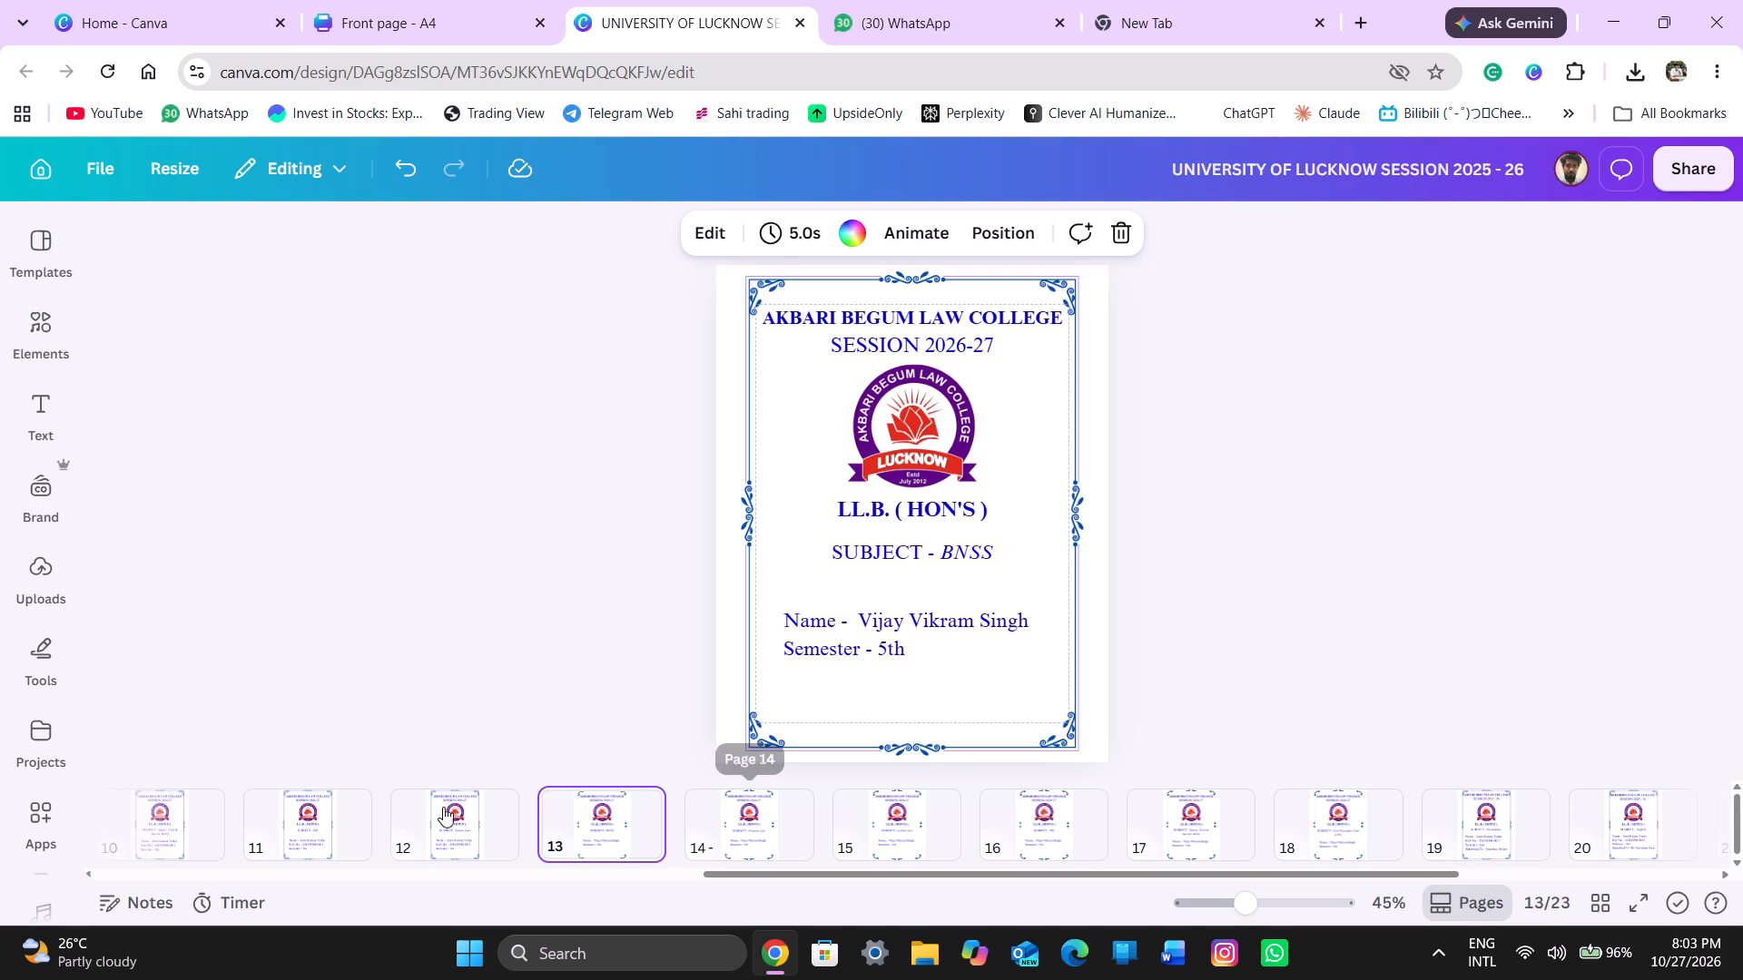
drag(602, 822, 1192, 807)
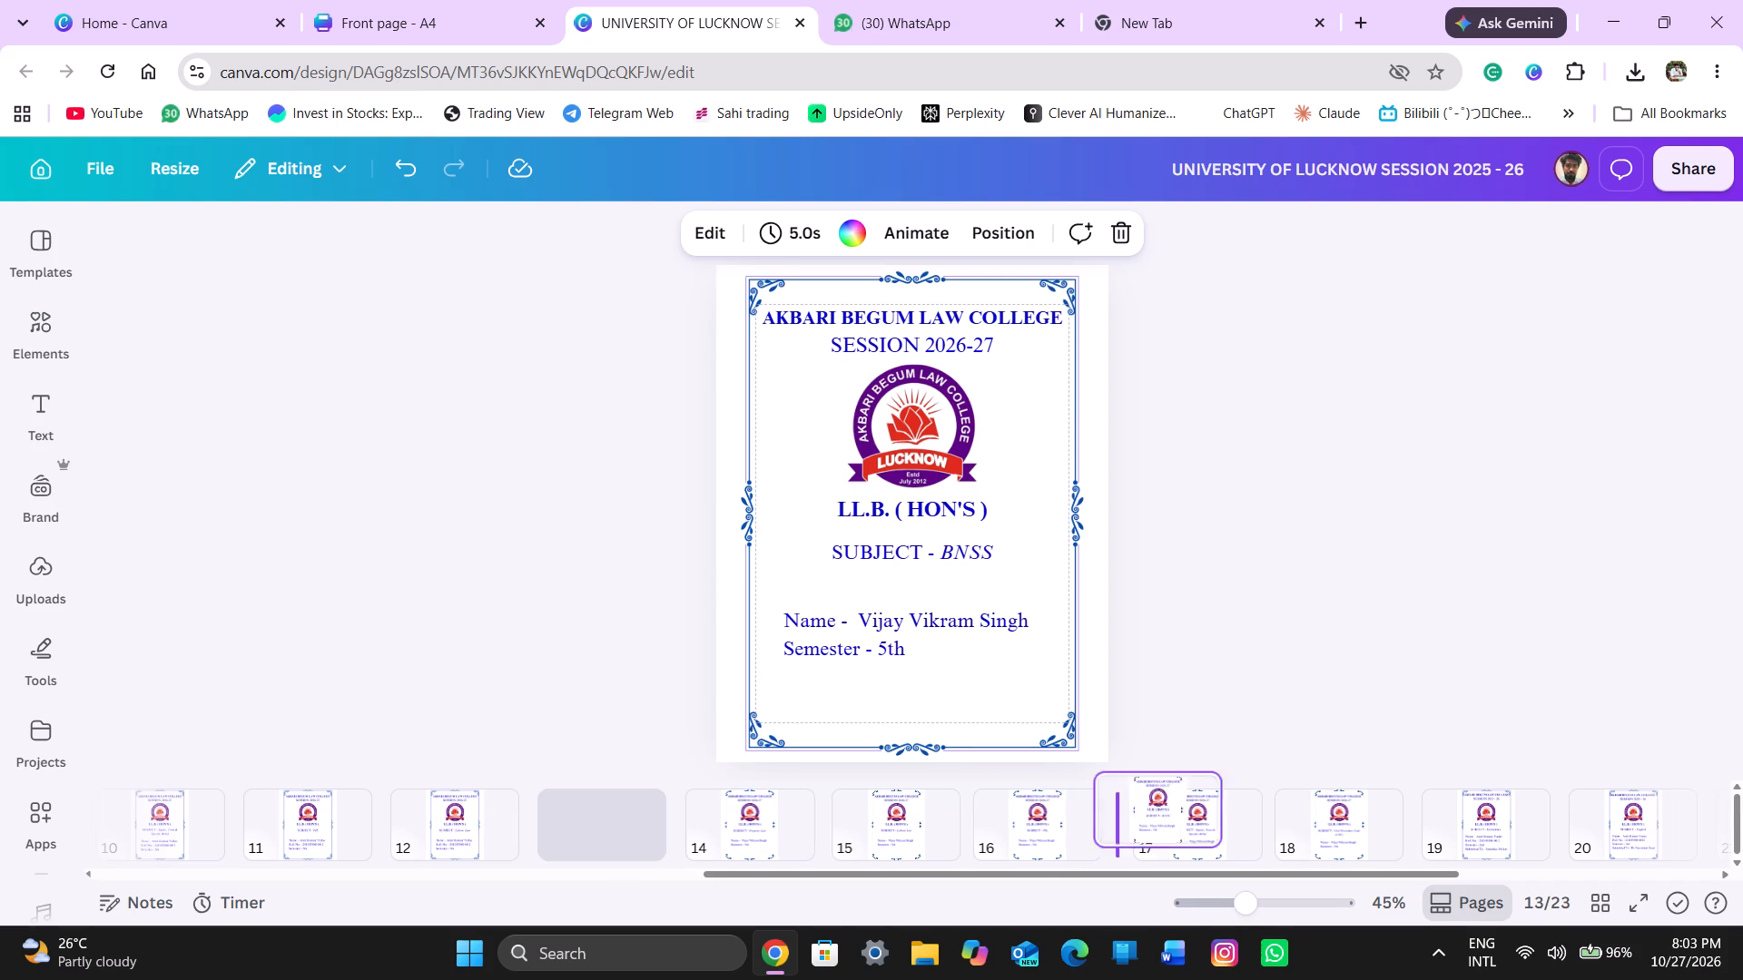
drag(1192, 807, 1322, 808)
click(1338, 808)
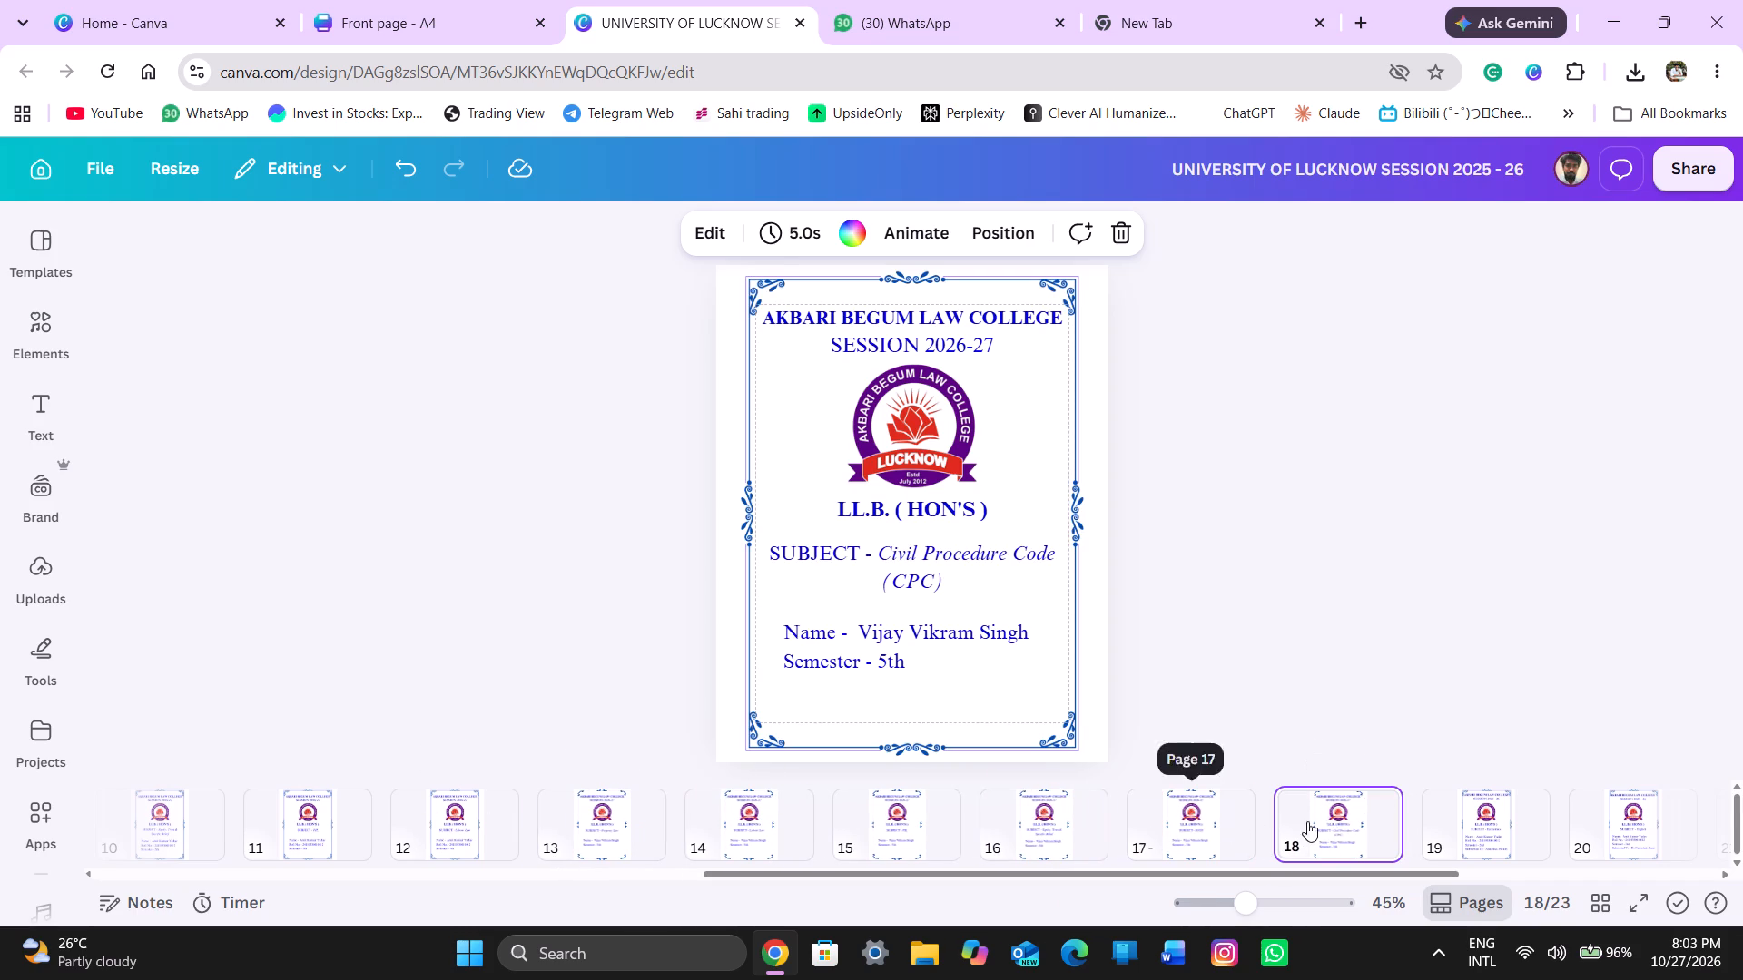
drag(1329, 821, 1166, 821)
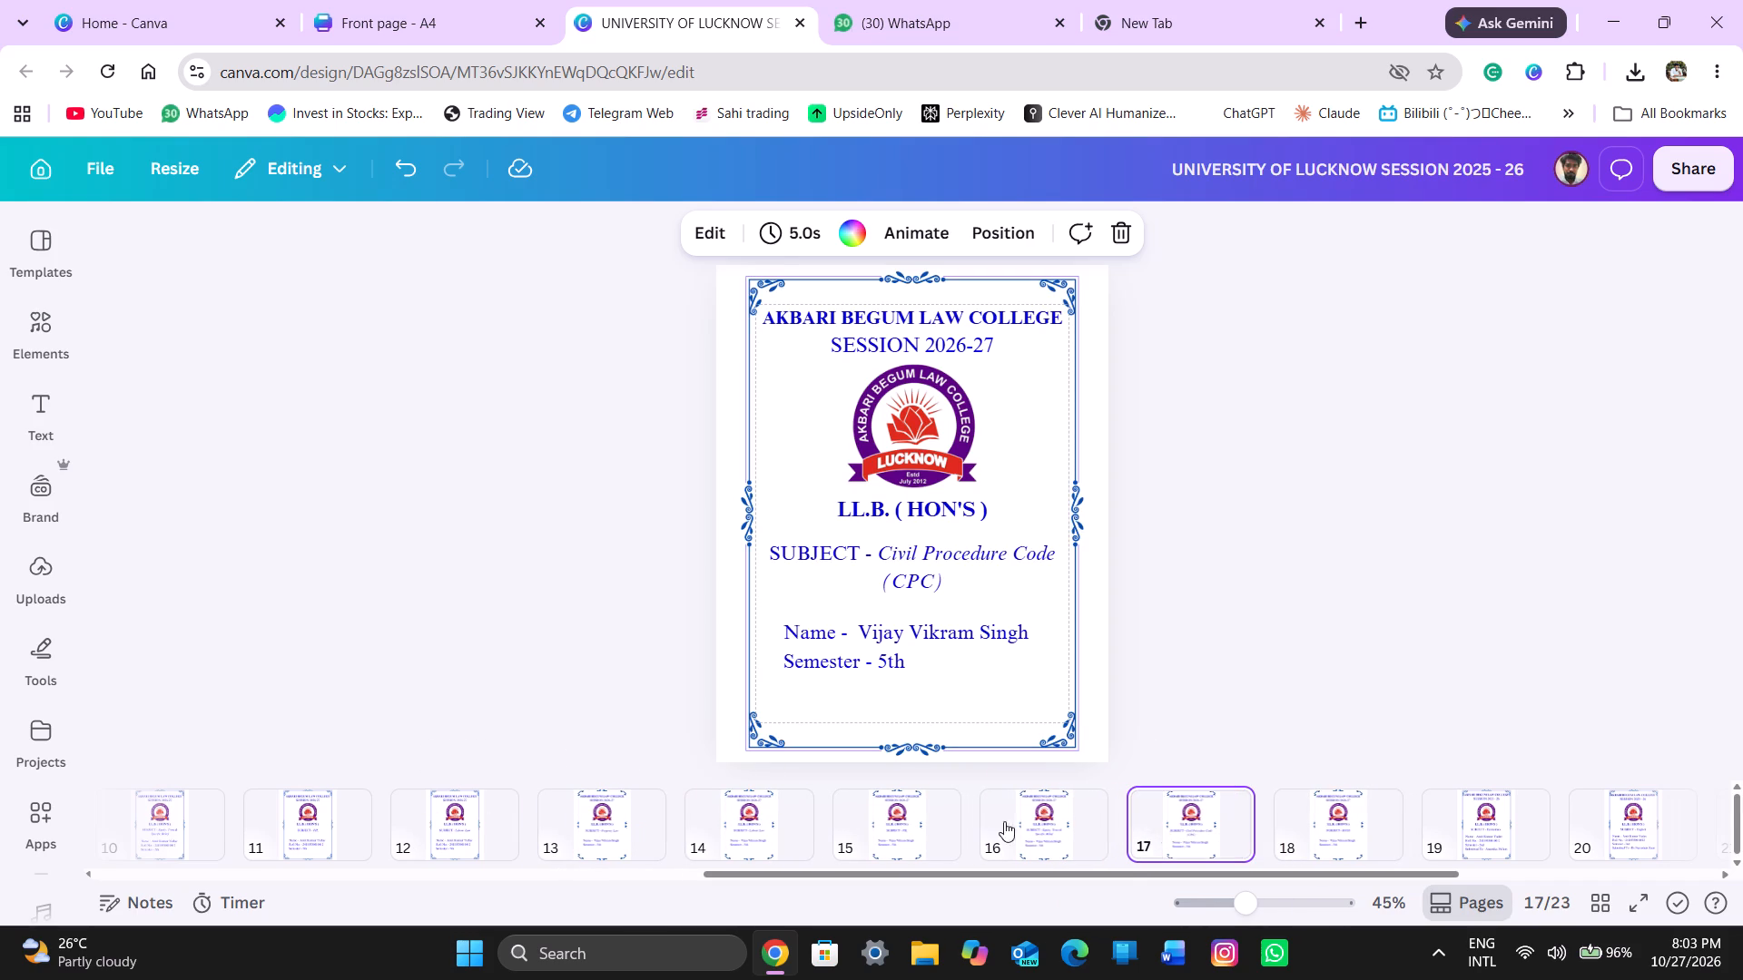
Review the order of the second student's subject covers on pages 13 to 18, dismissing the incoming chat notification.
click(606, 832)
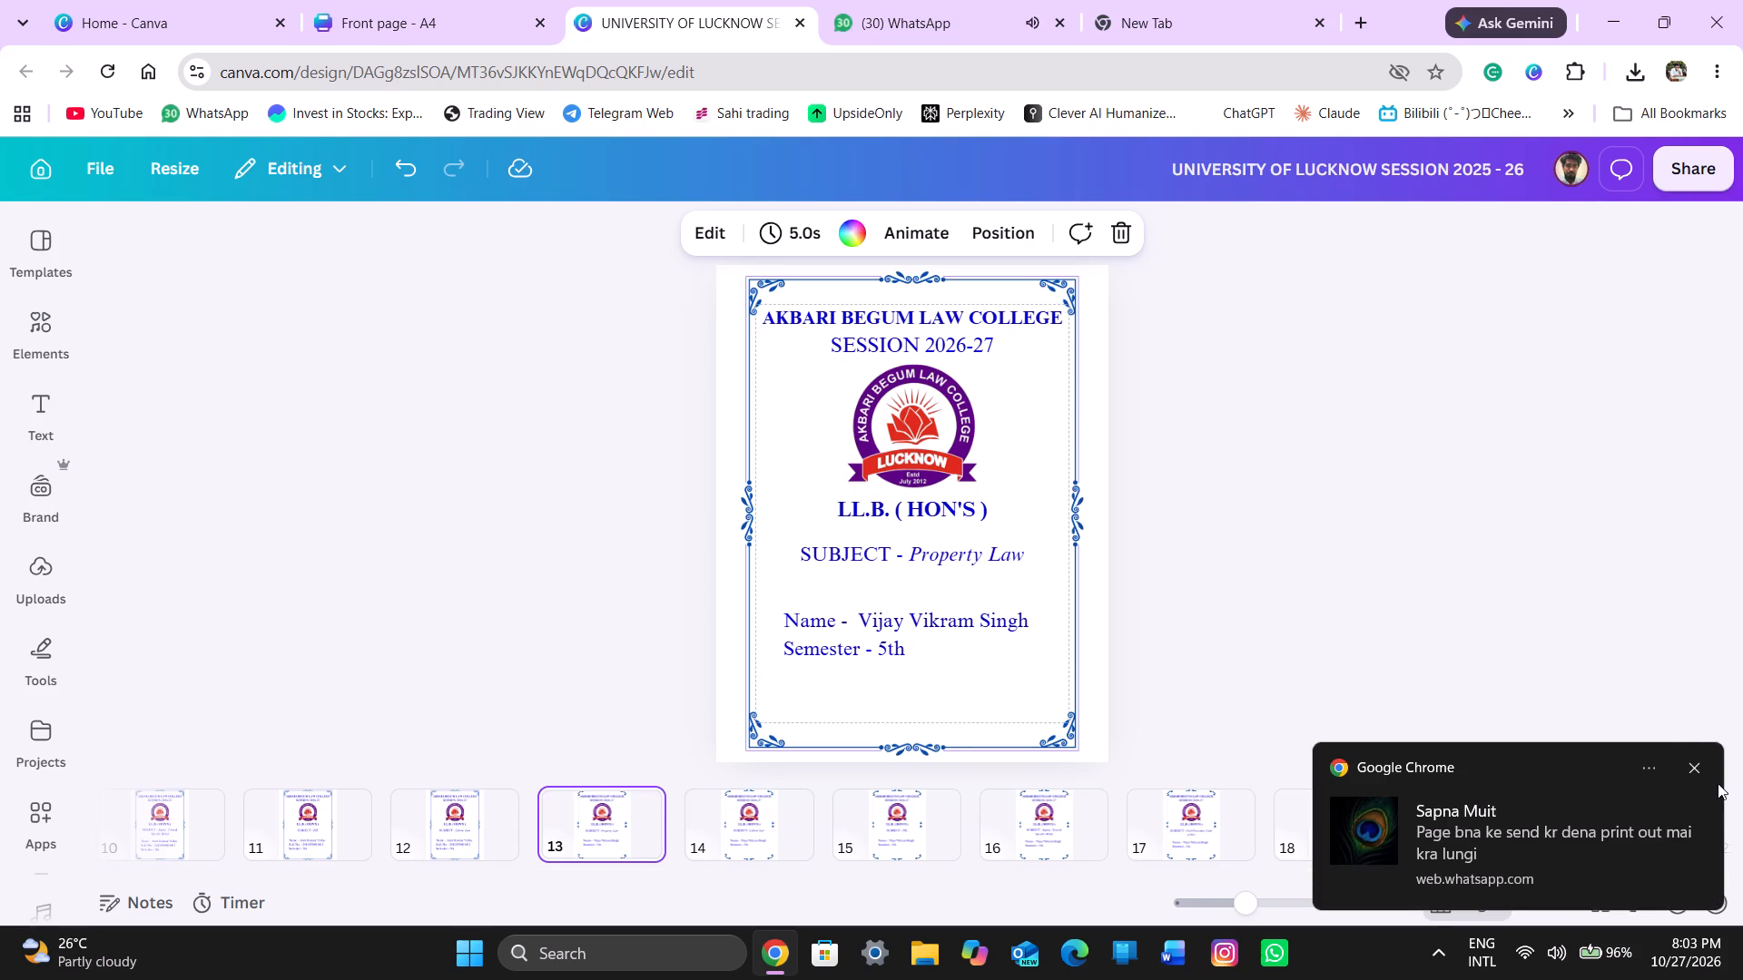
click(1703, 762)
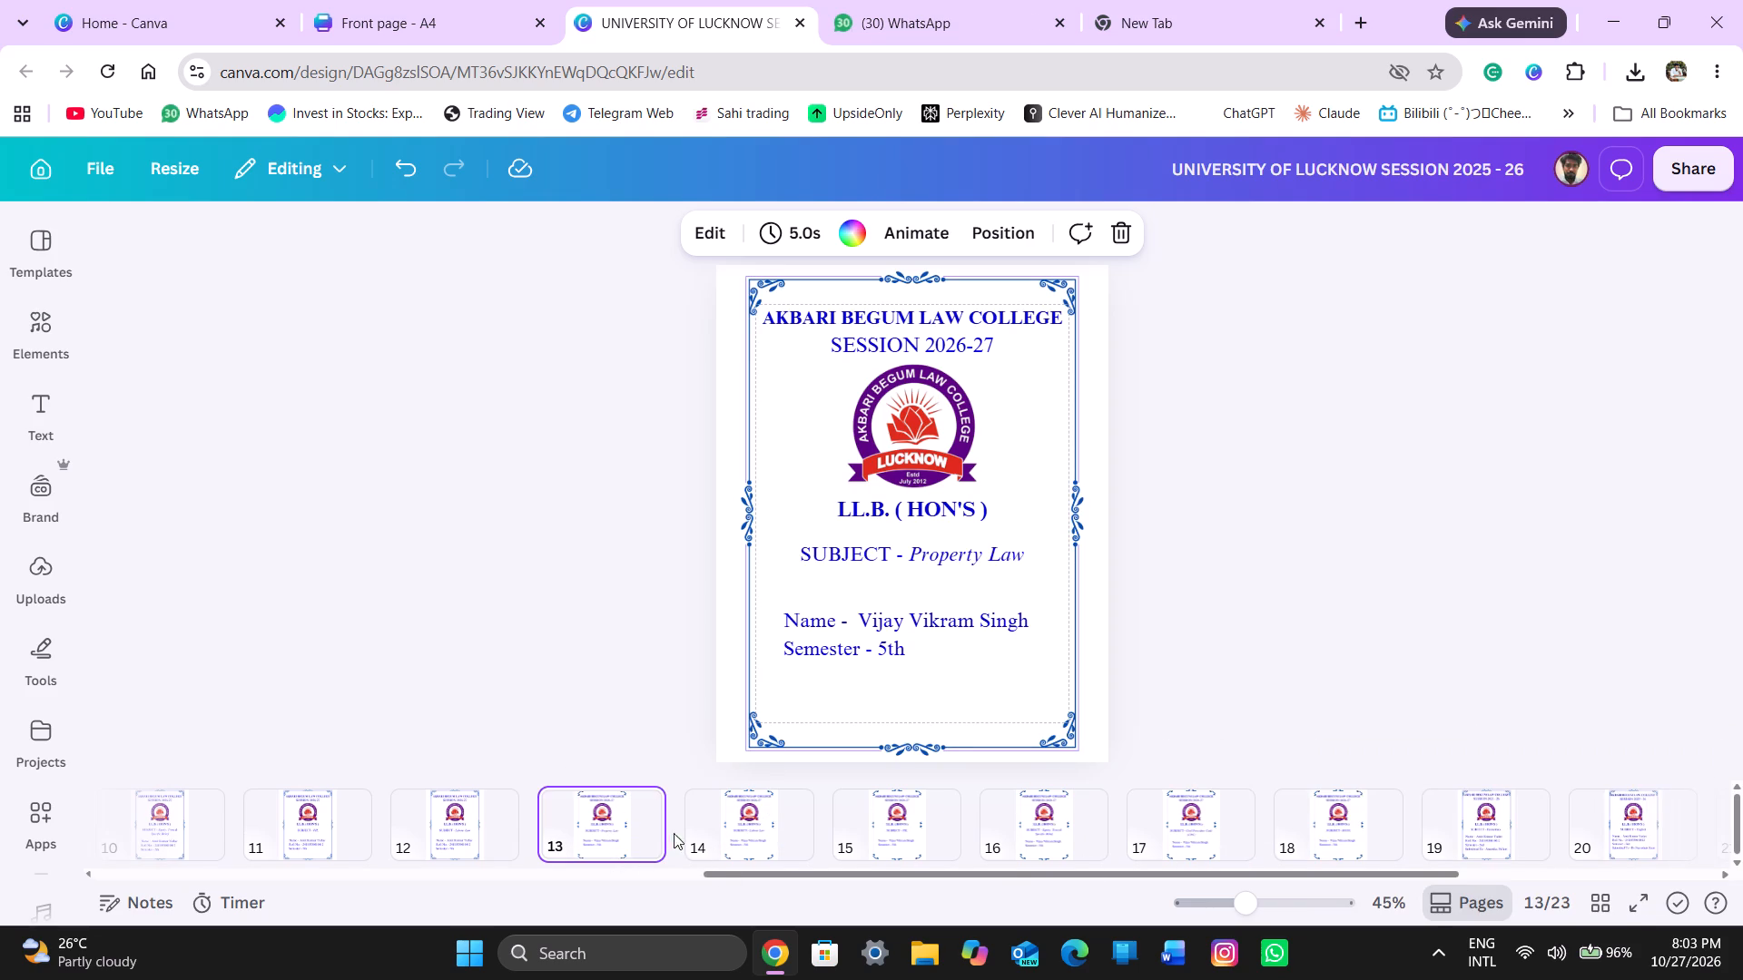
click(760, 821)
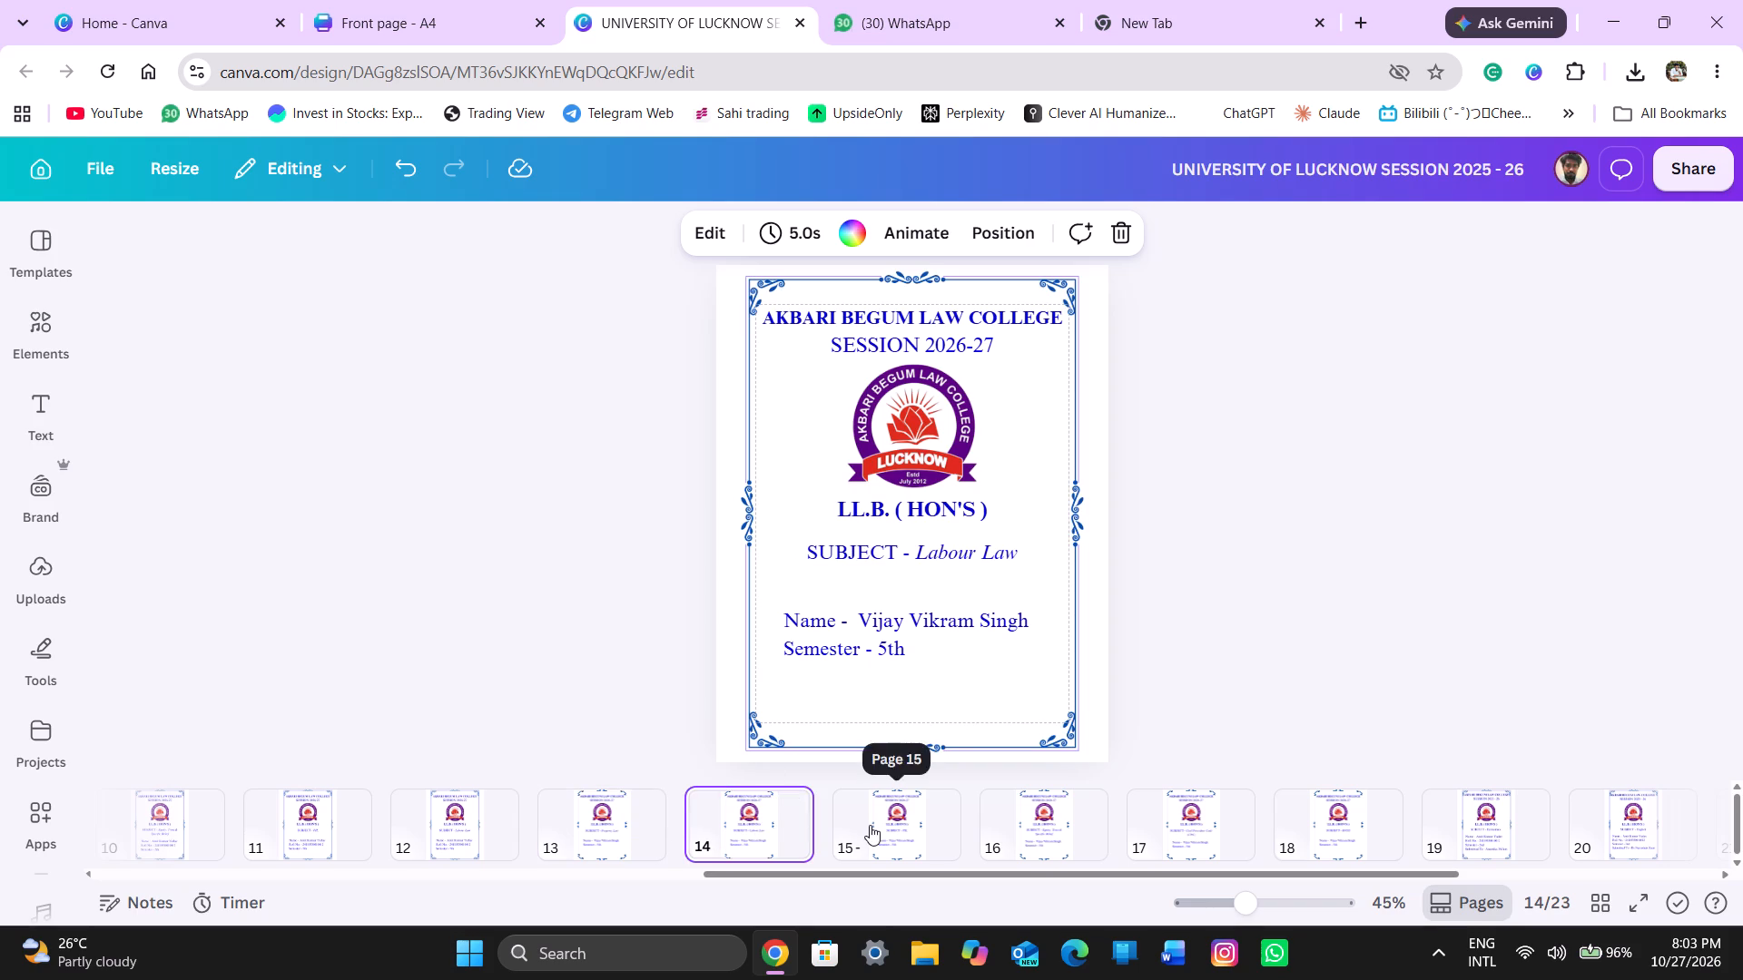
click(870, 825)
click(1021, 817)
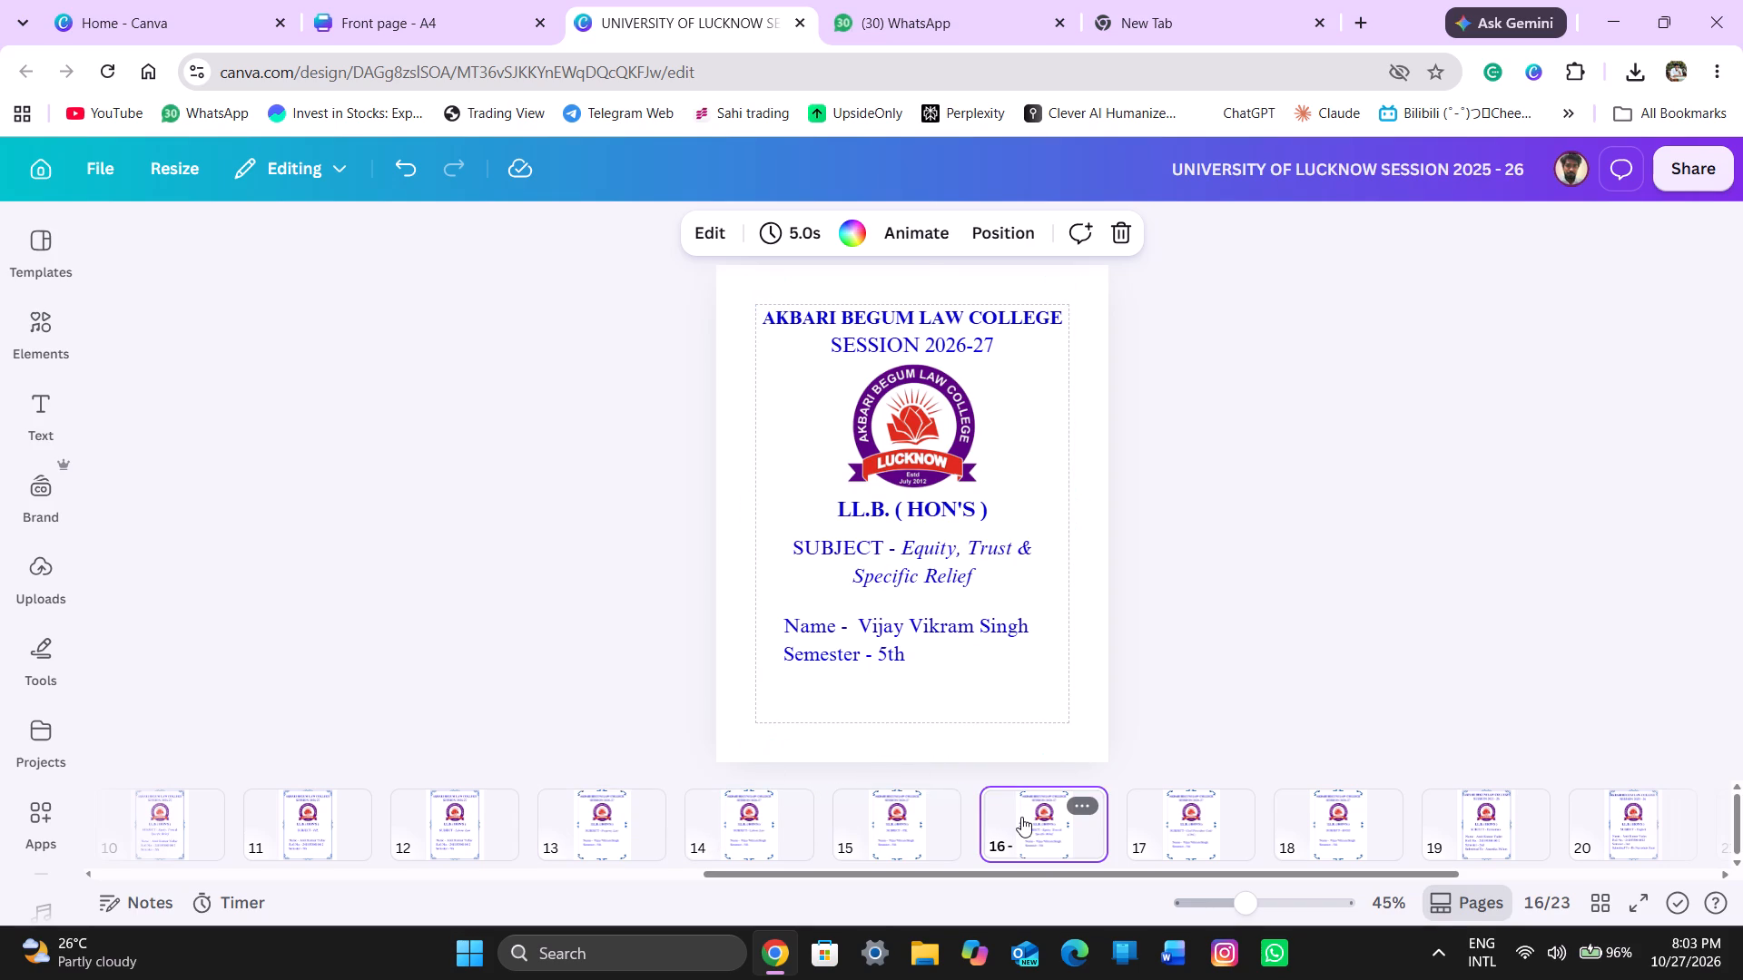
click(1170, 829)
click(1305, 841)
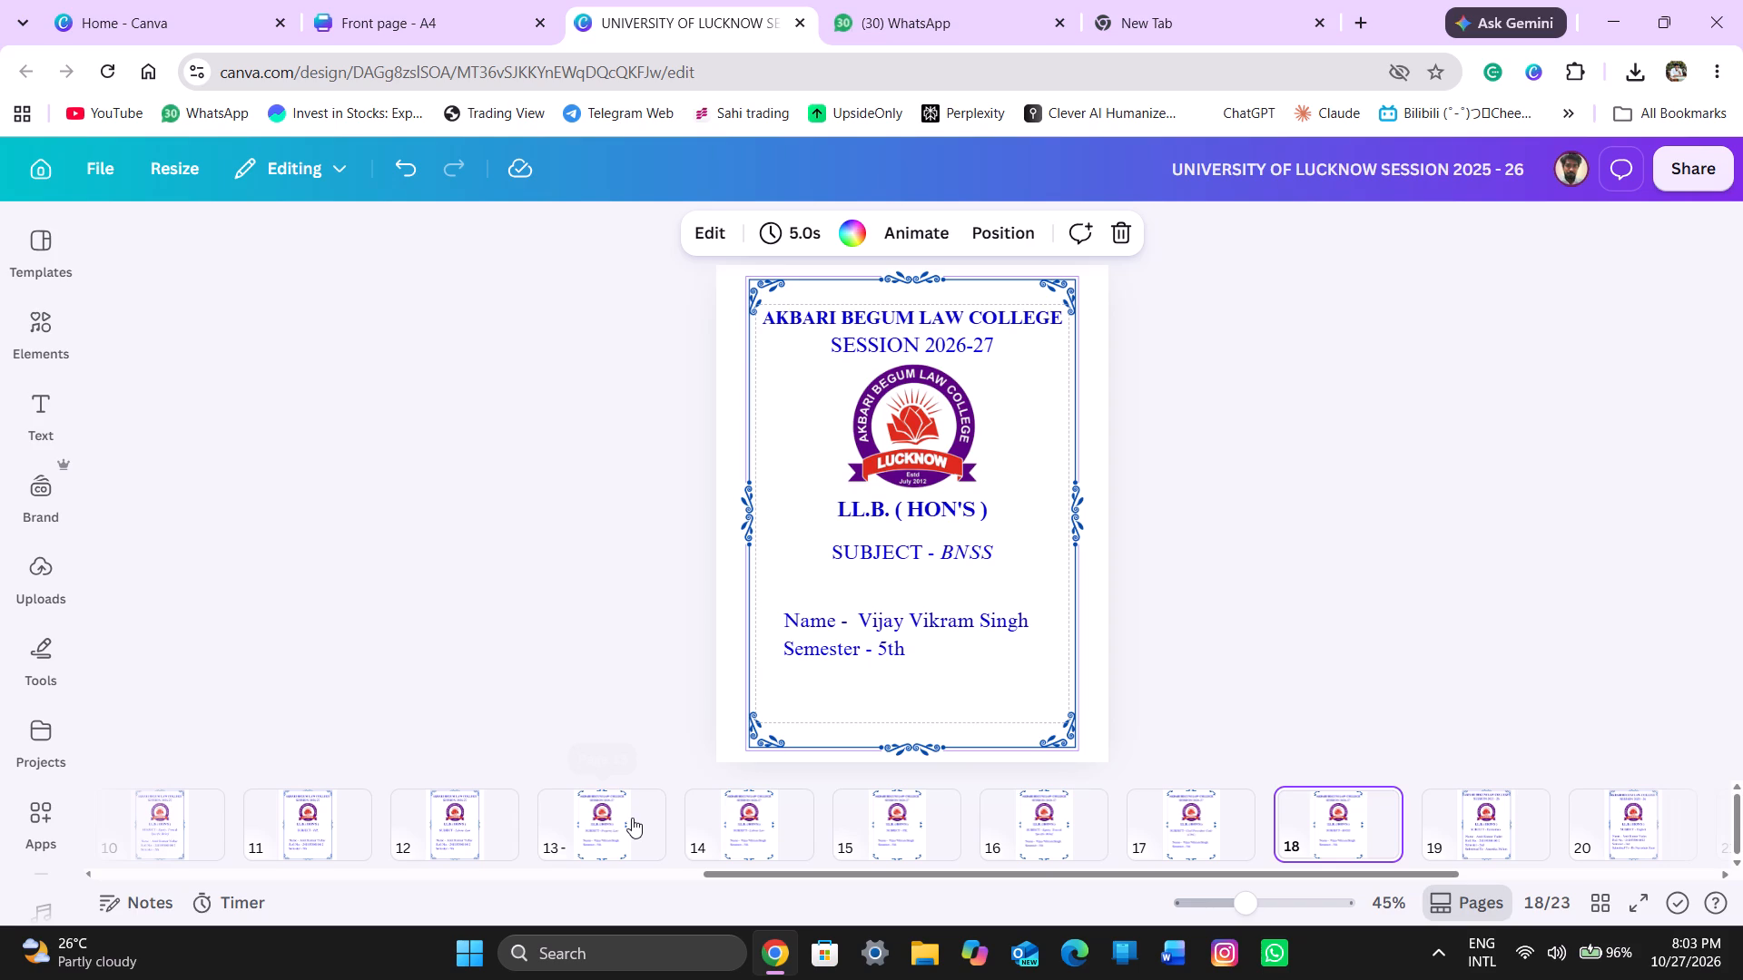
Move the Civil Procedure Code cover to page 13 and the BNSS cover to page 14.
click(1242, 806)
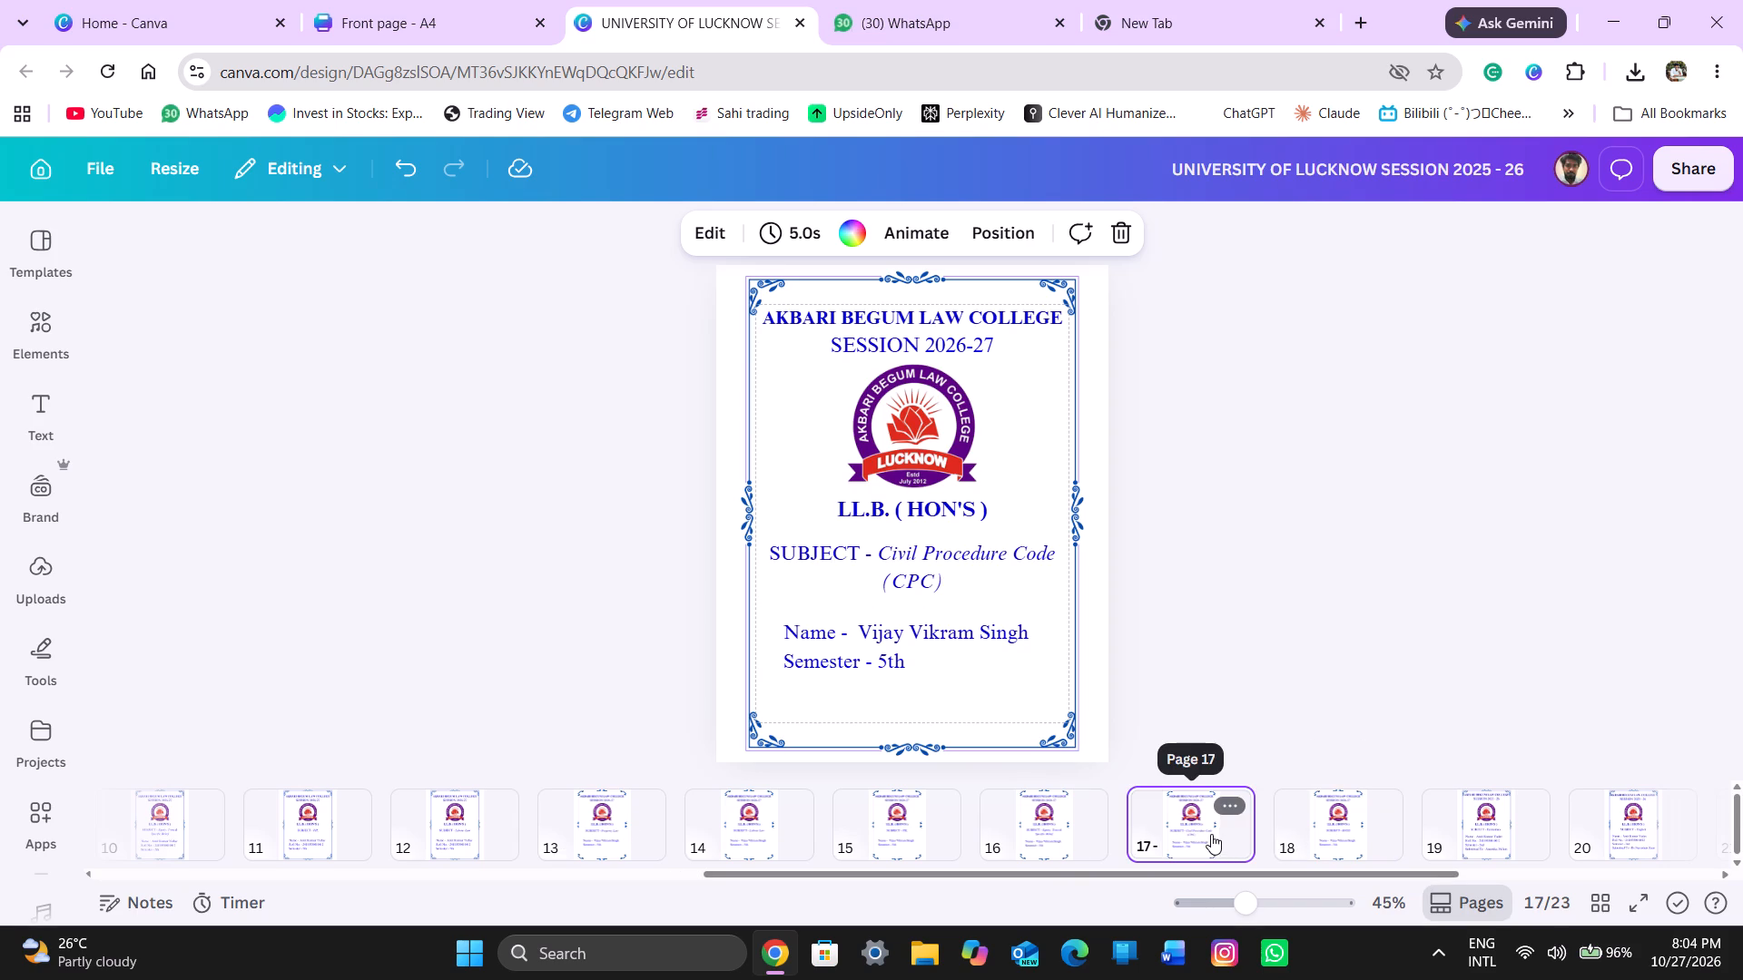
drag(1211, 834, 596, 828)
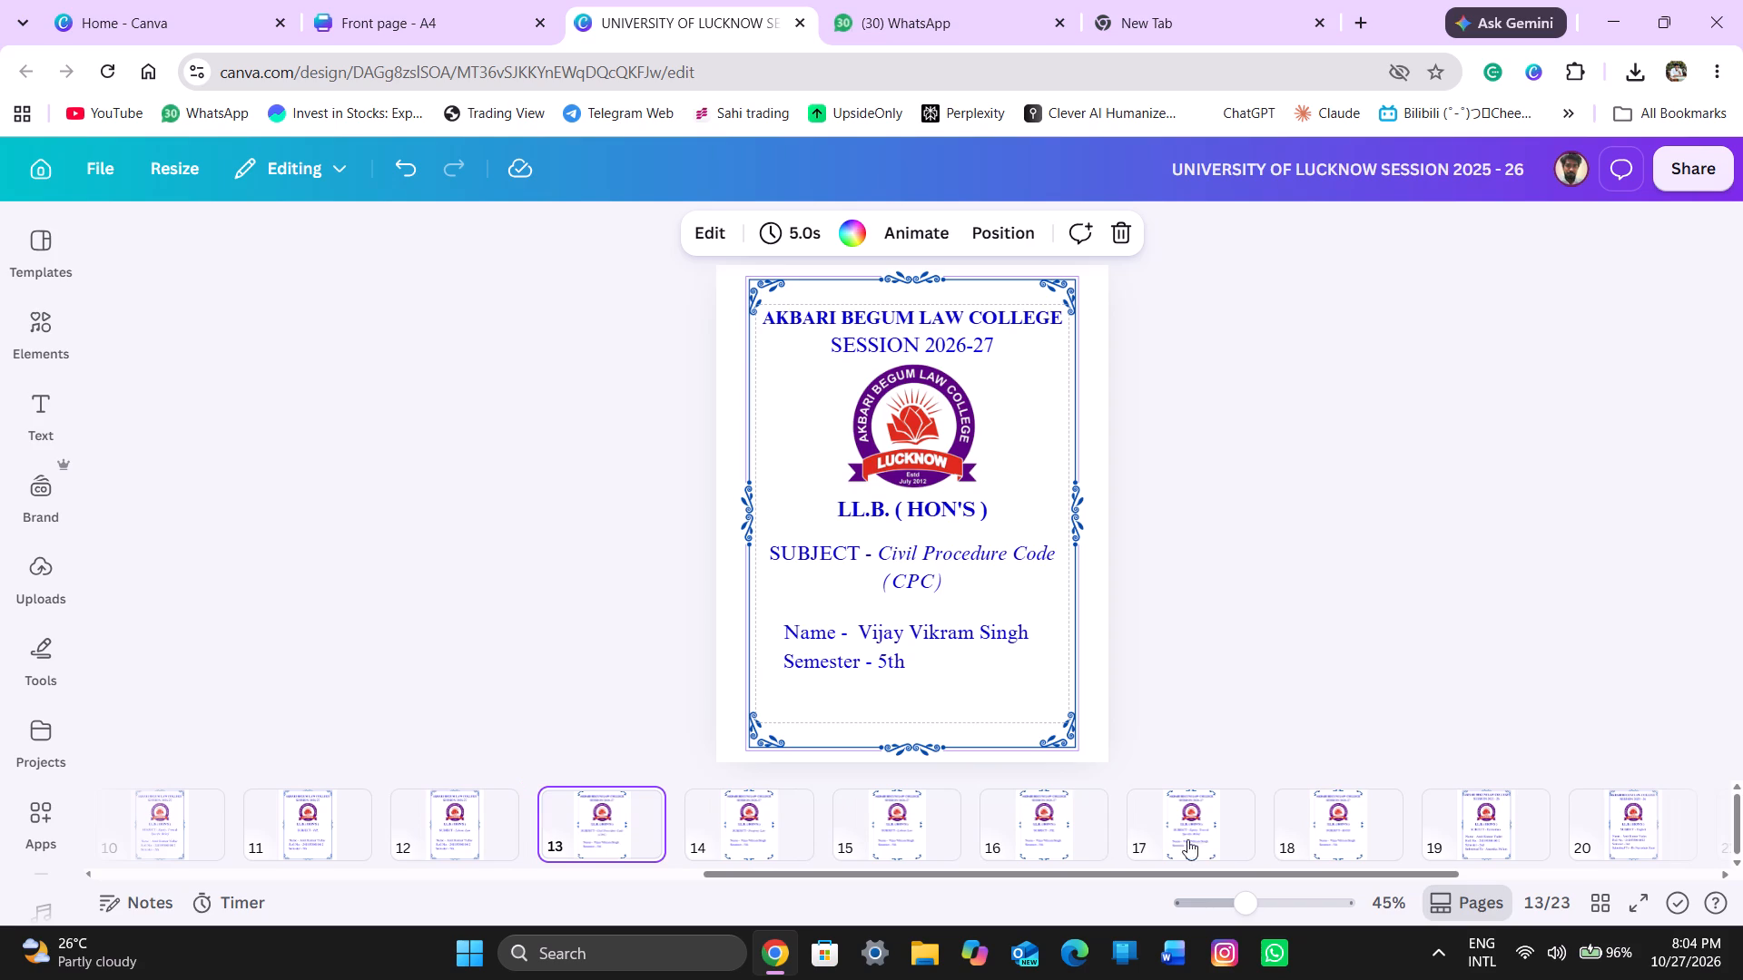
drag(1322, 825, 719, 833)
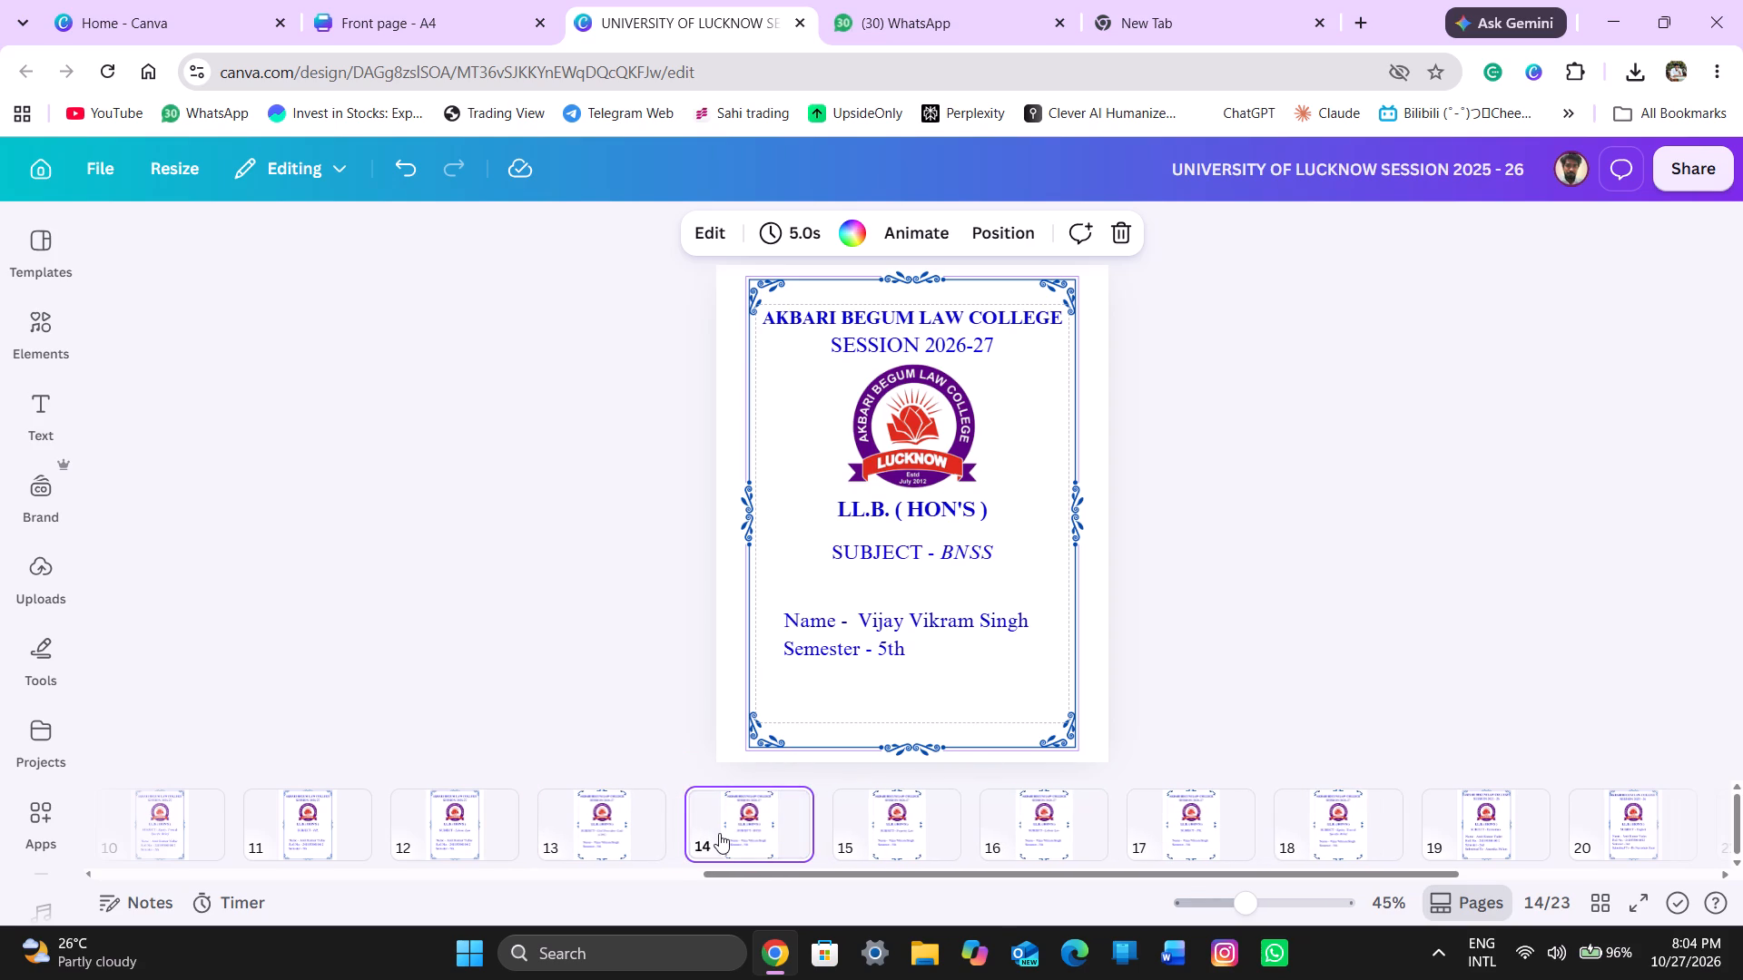
Move the Property Law cover ahead of the BNSS cover, to page 14.
click(1316, 812)
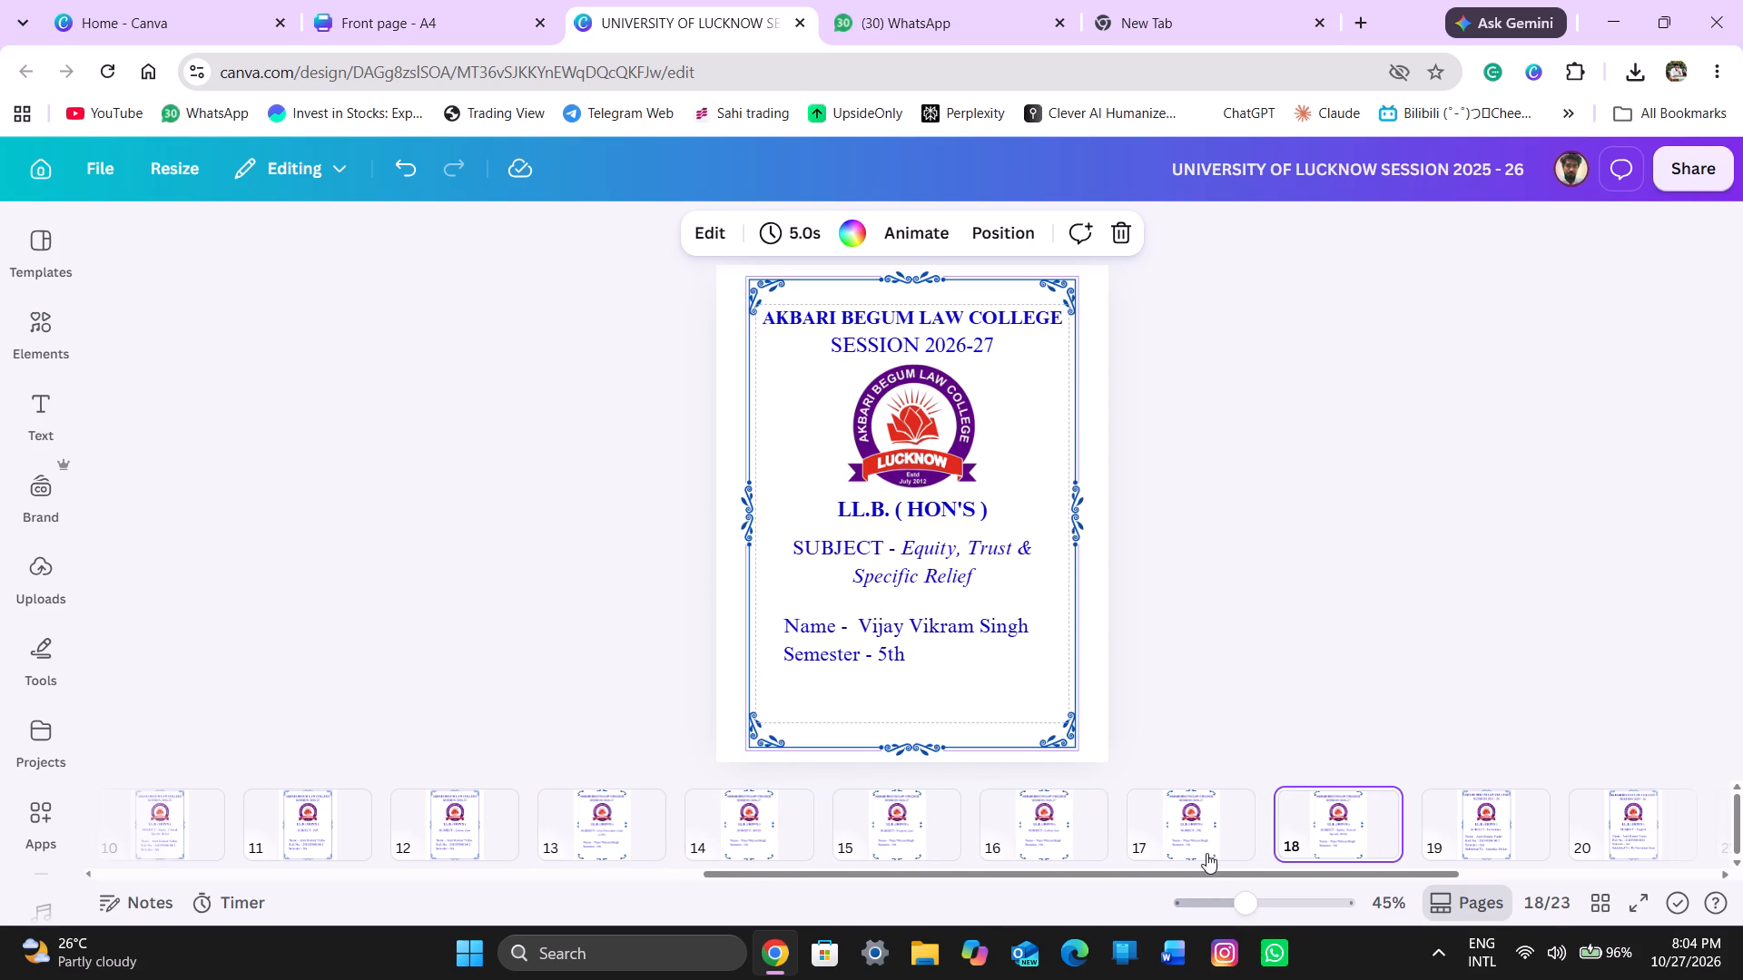
click(917, 837)
drag(917, 837, 858, 832)
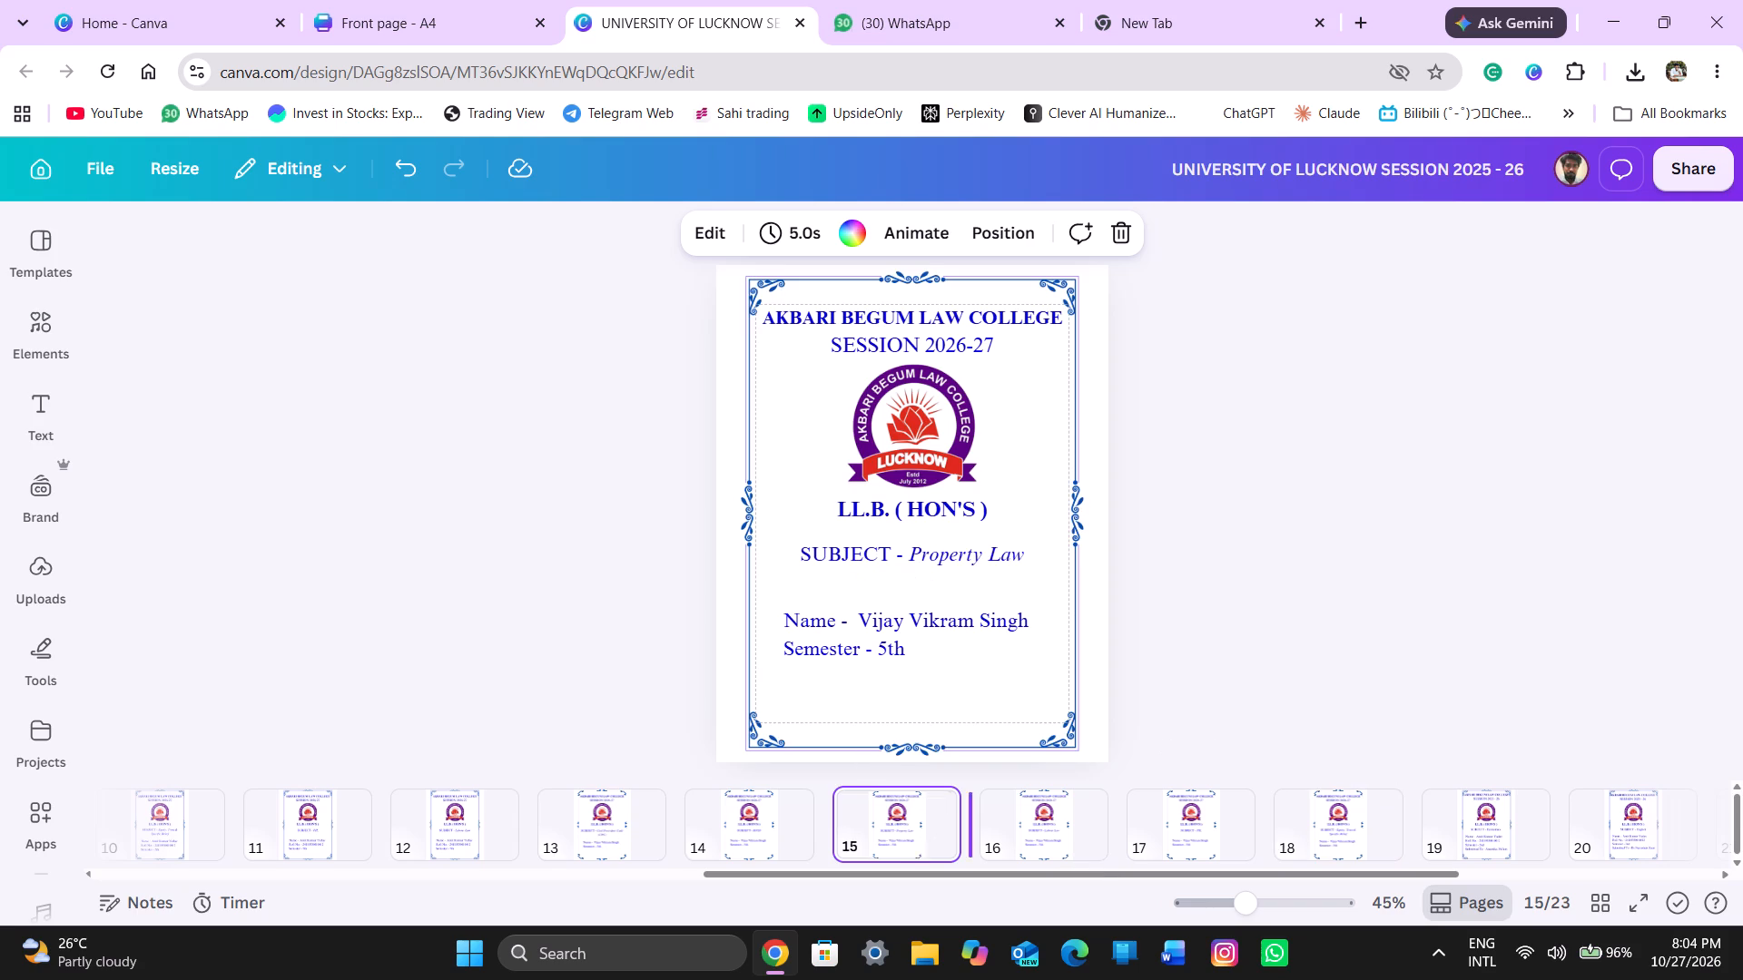
drag(858, 832, 715, 832)
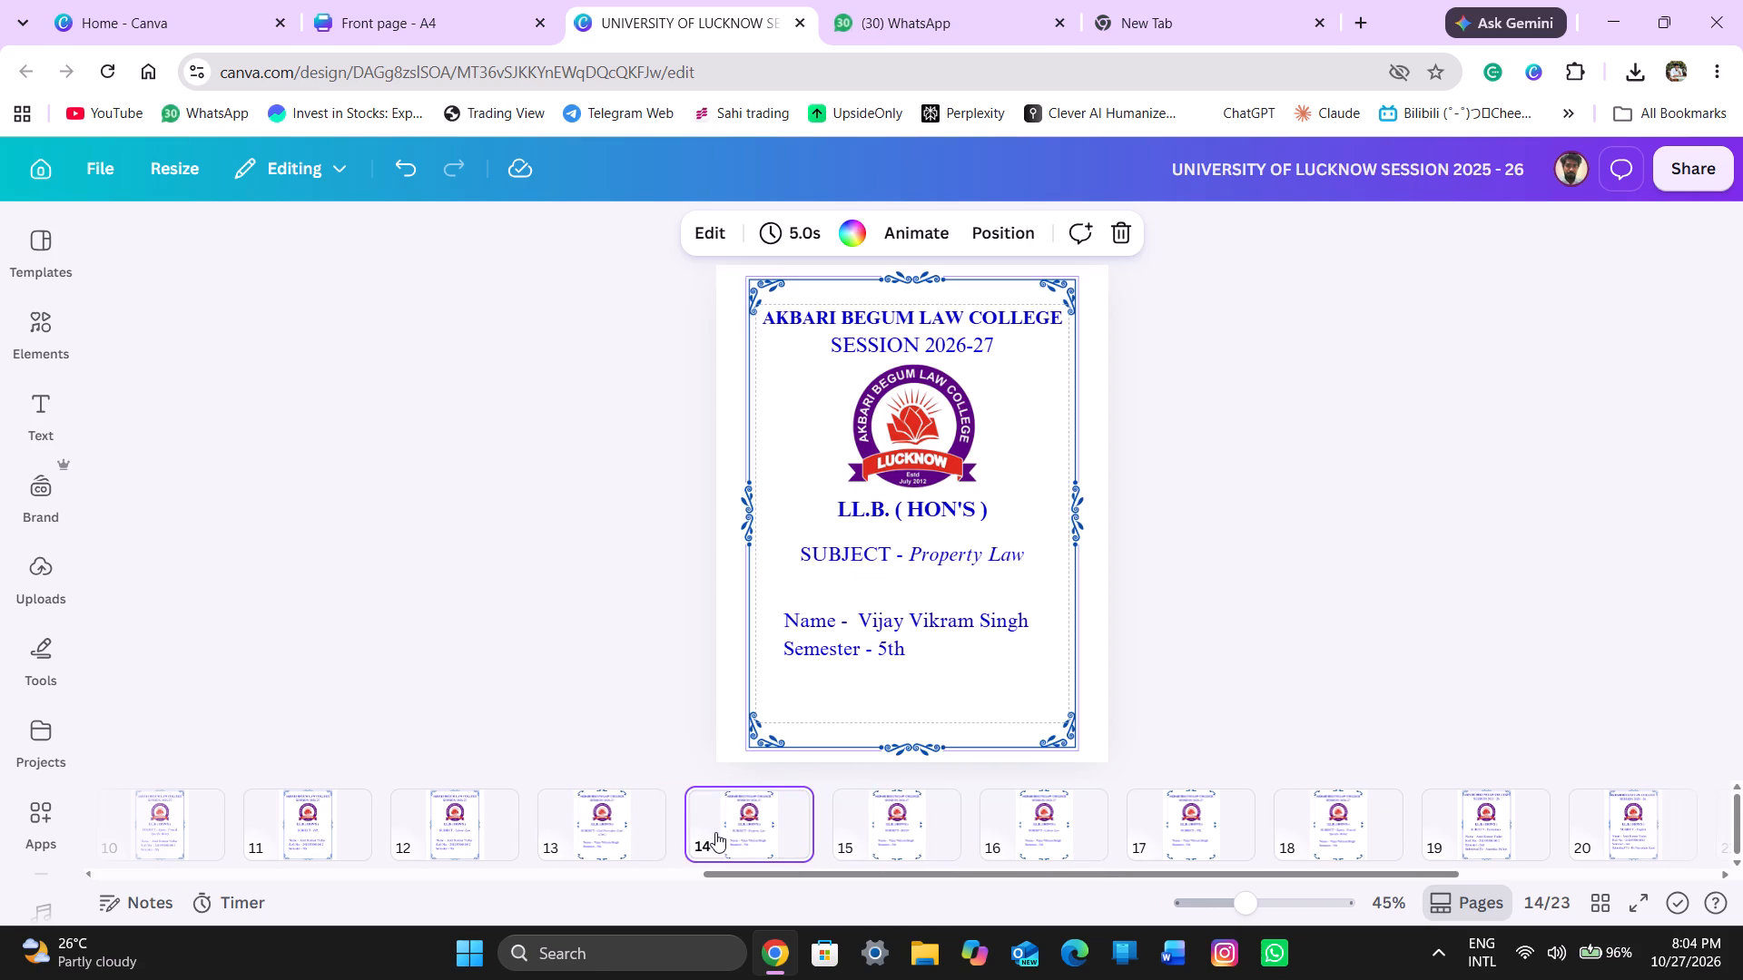
Move the Equity, Trust & Specific Relief cover to page 16 and the PIL cover to page 17, ahead of the Labour Law cover.
click(1025, 816)
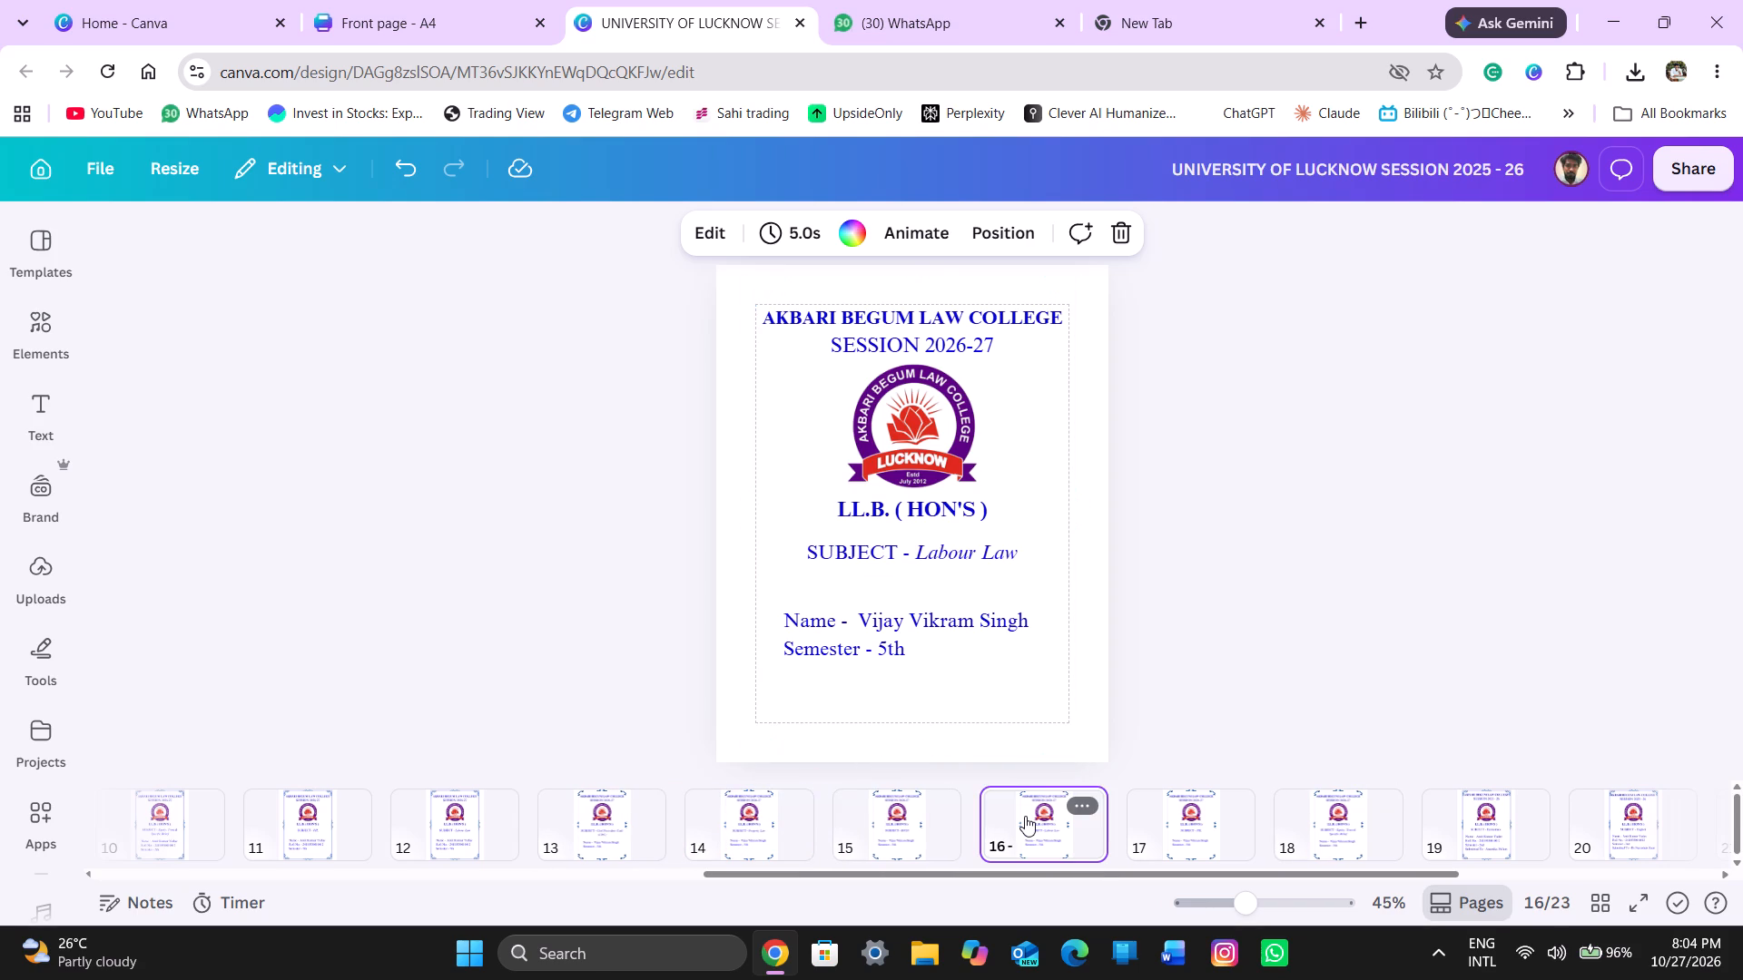
click(1199, 825)
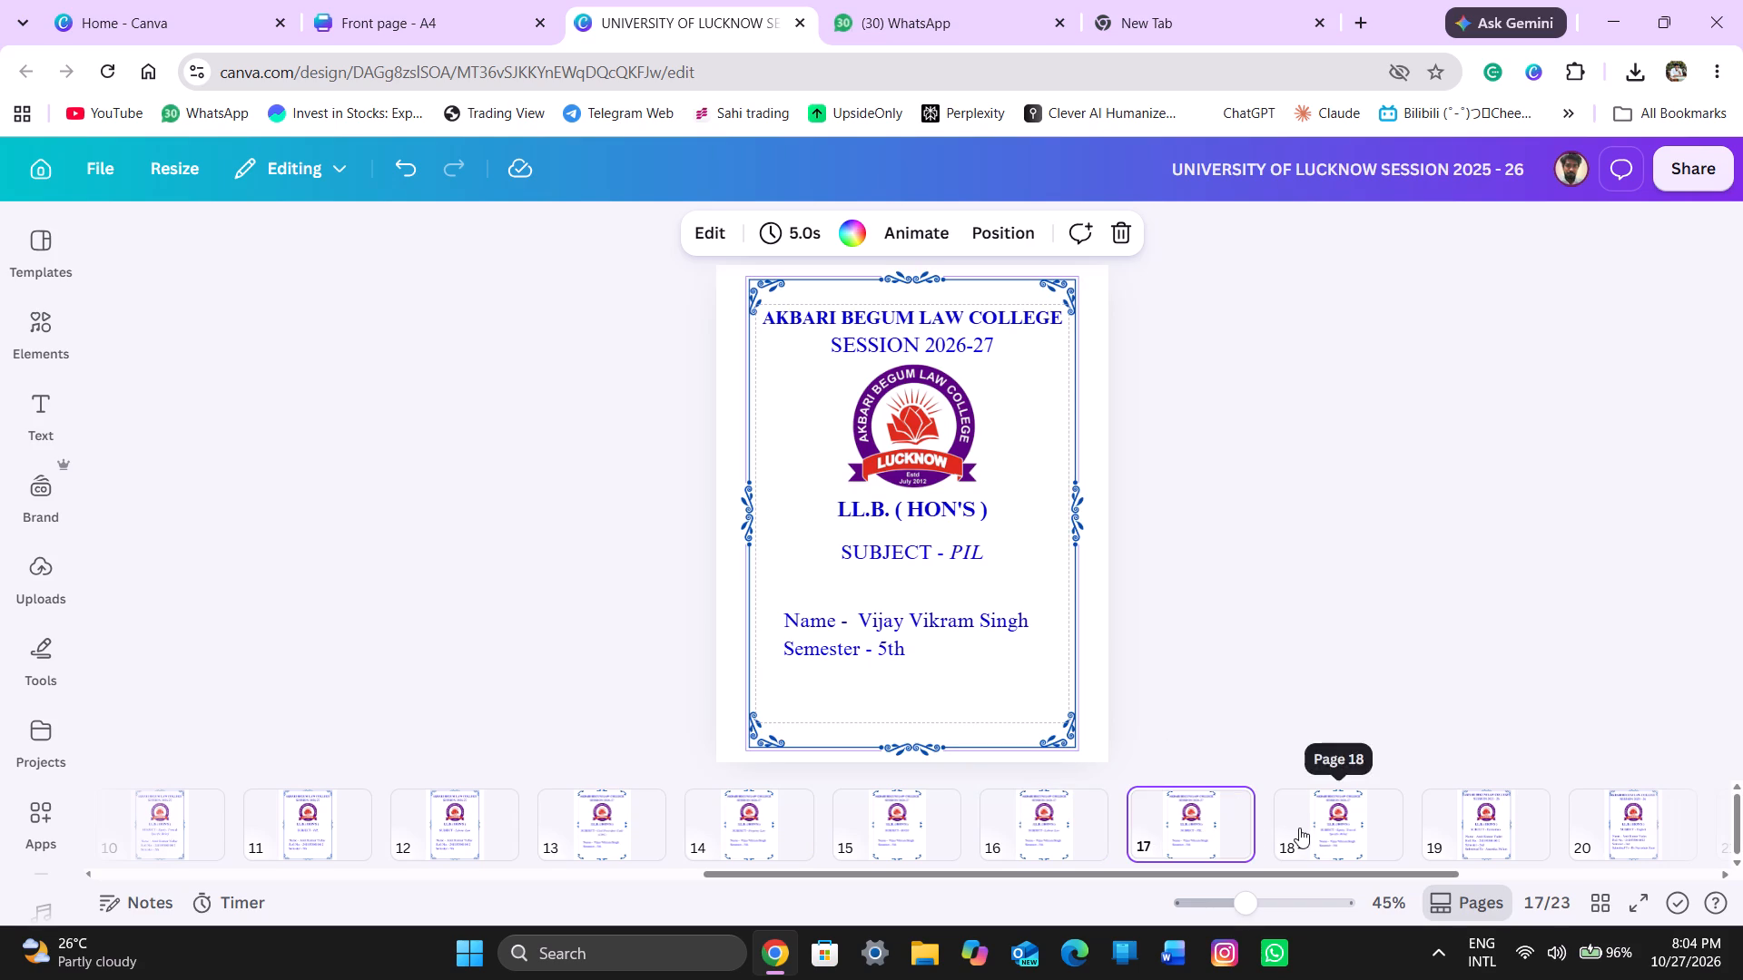
drag(1299, 828, 1012, 849)
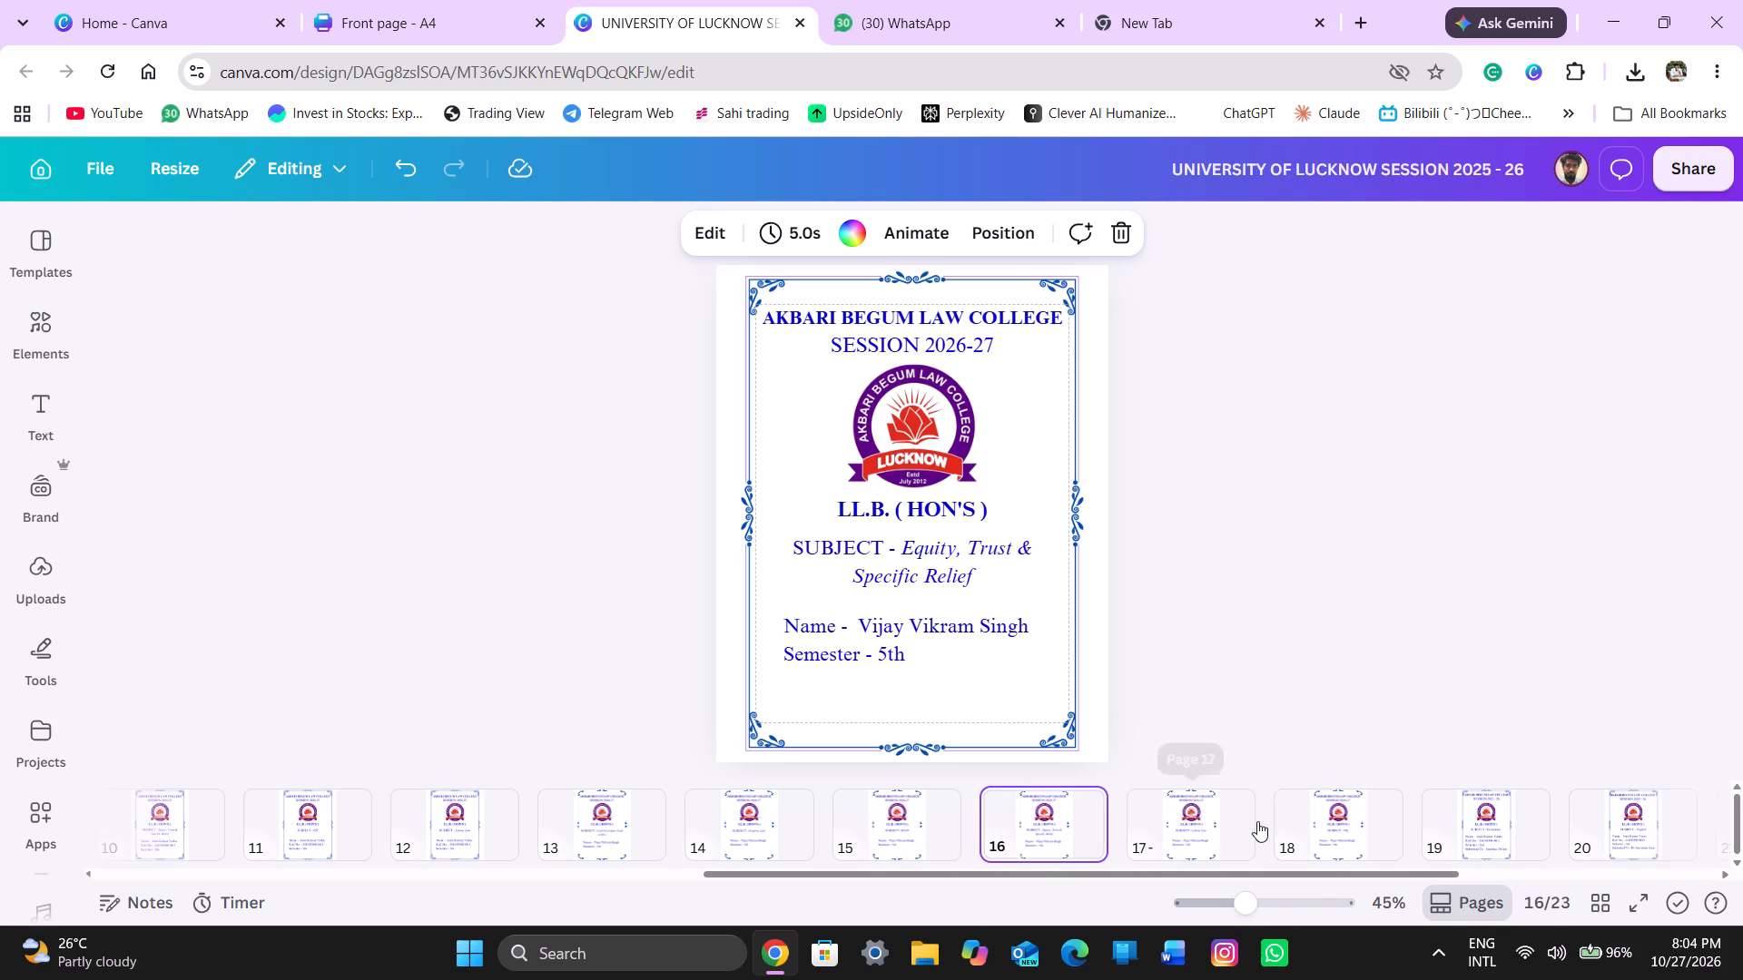
drag(1308, 816, 1147, 830)
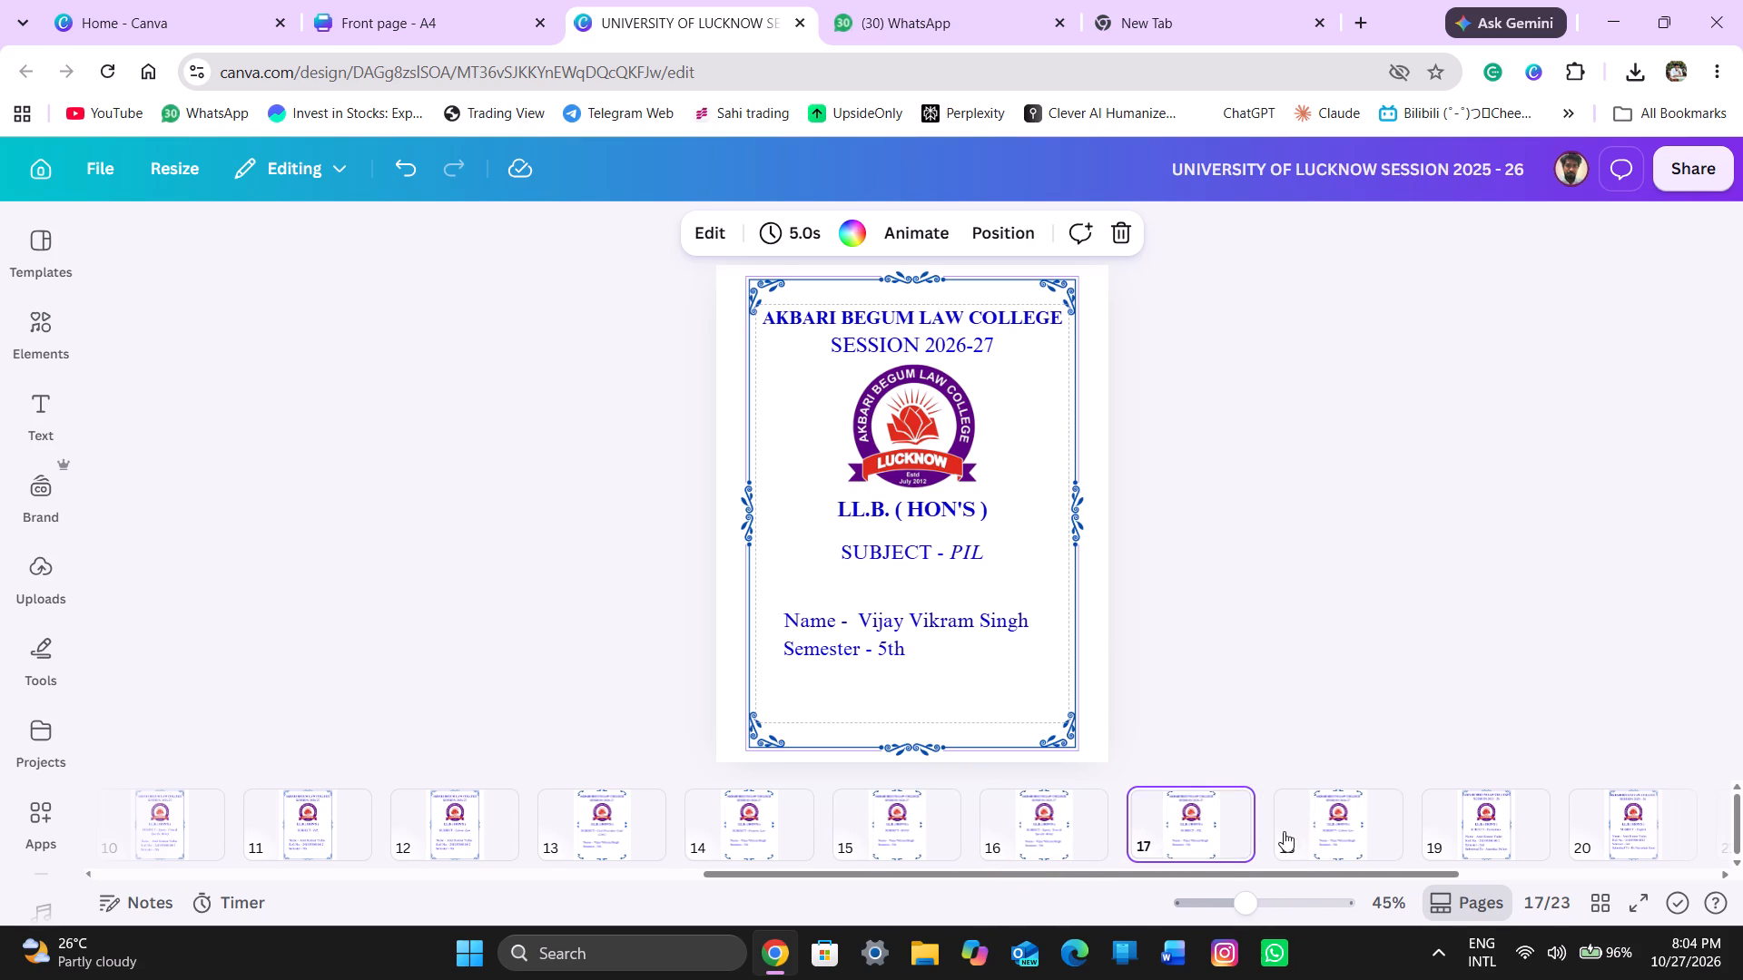
click(1304, 828)
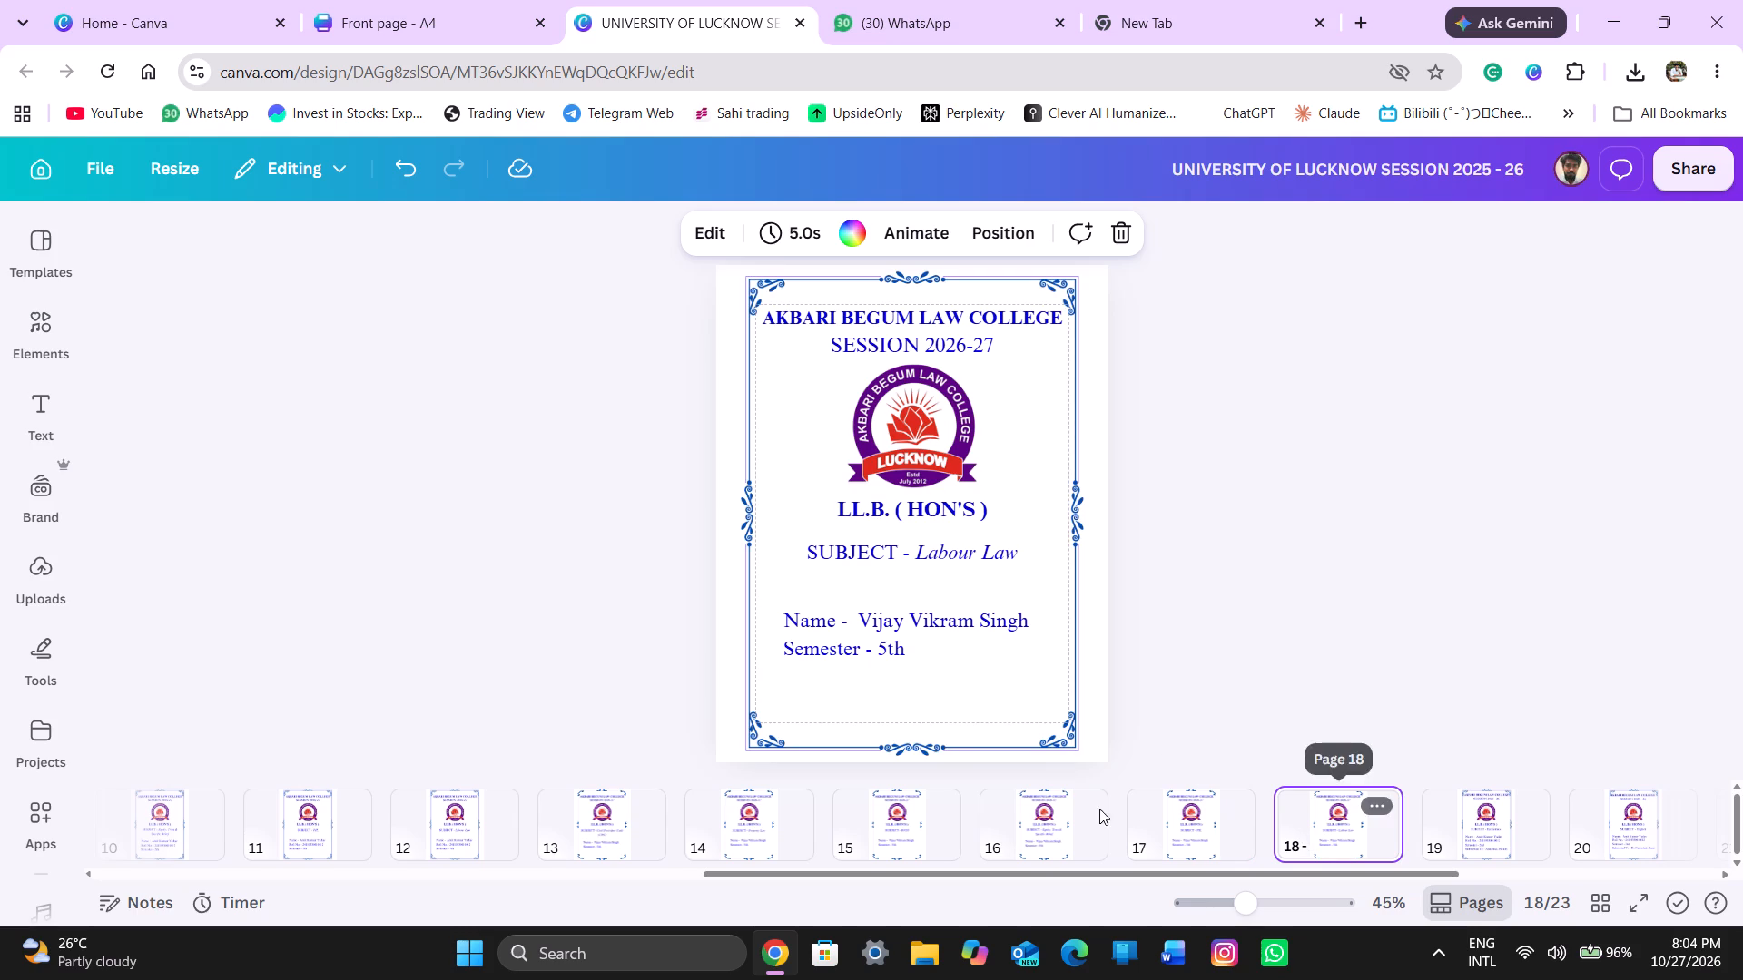
click(1336, 688)
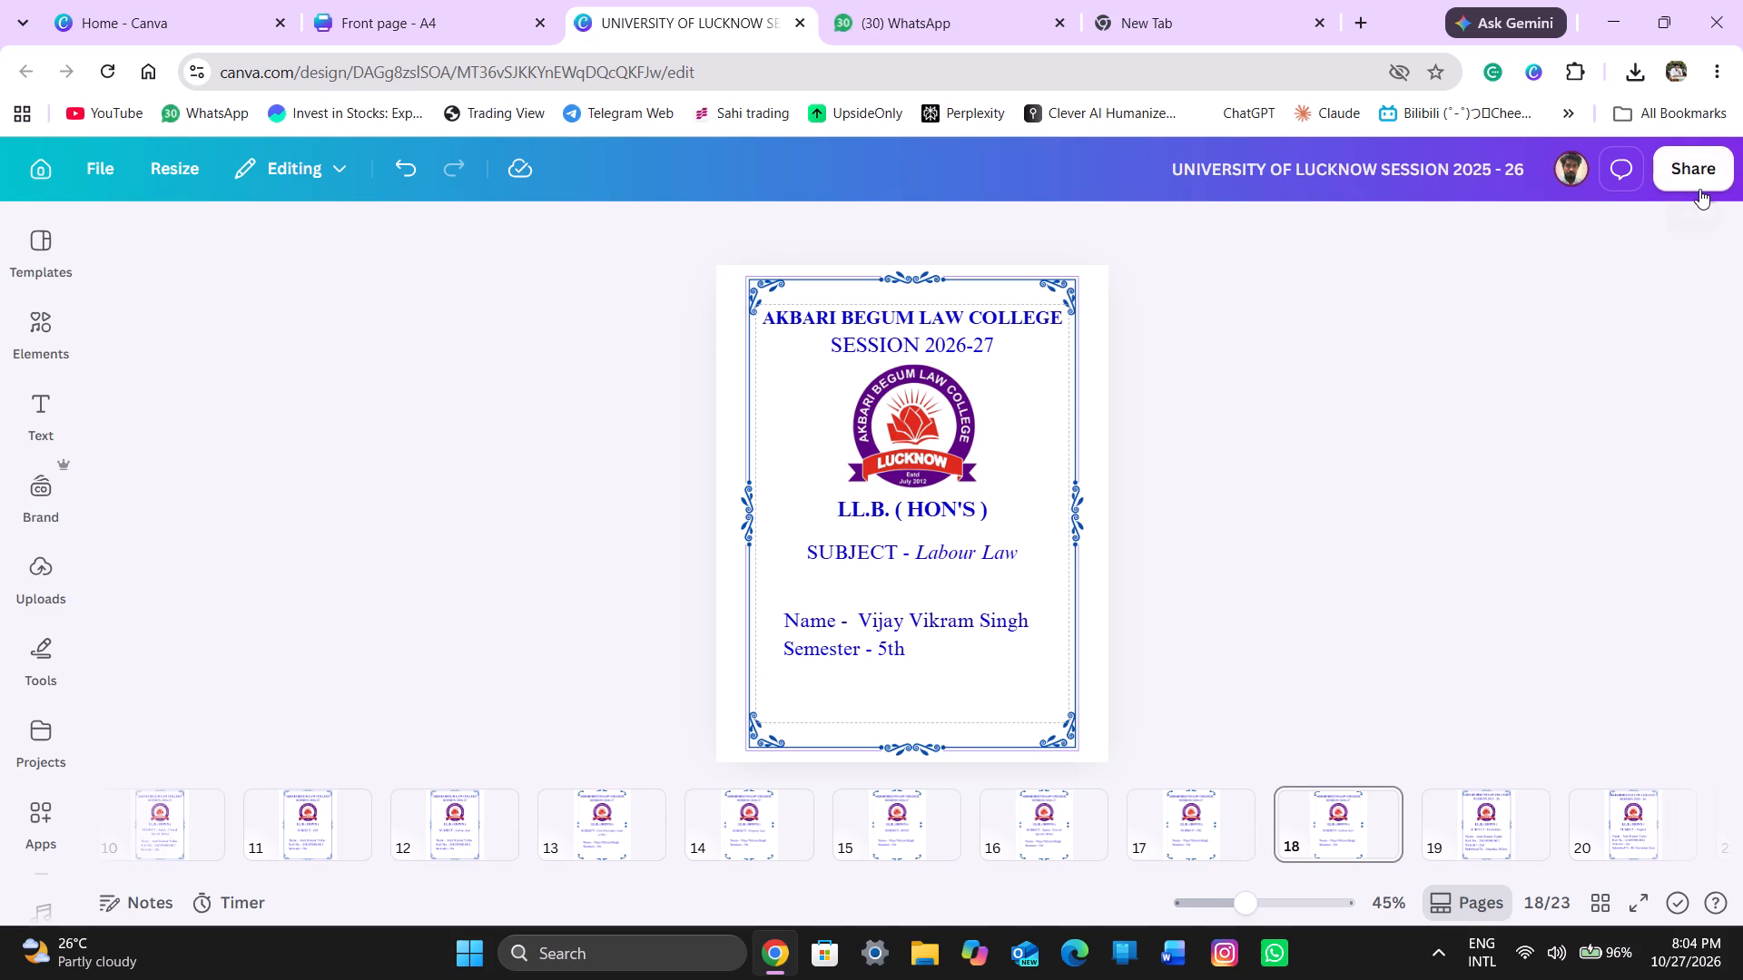
Open the download settings for the design.
click(1699, 189)
click(1339, 667)
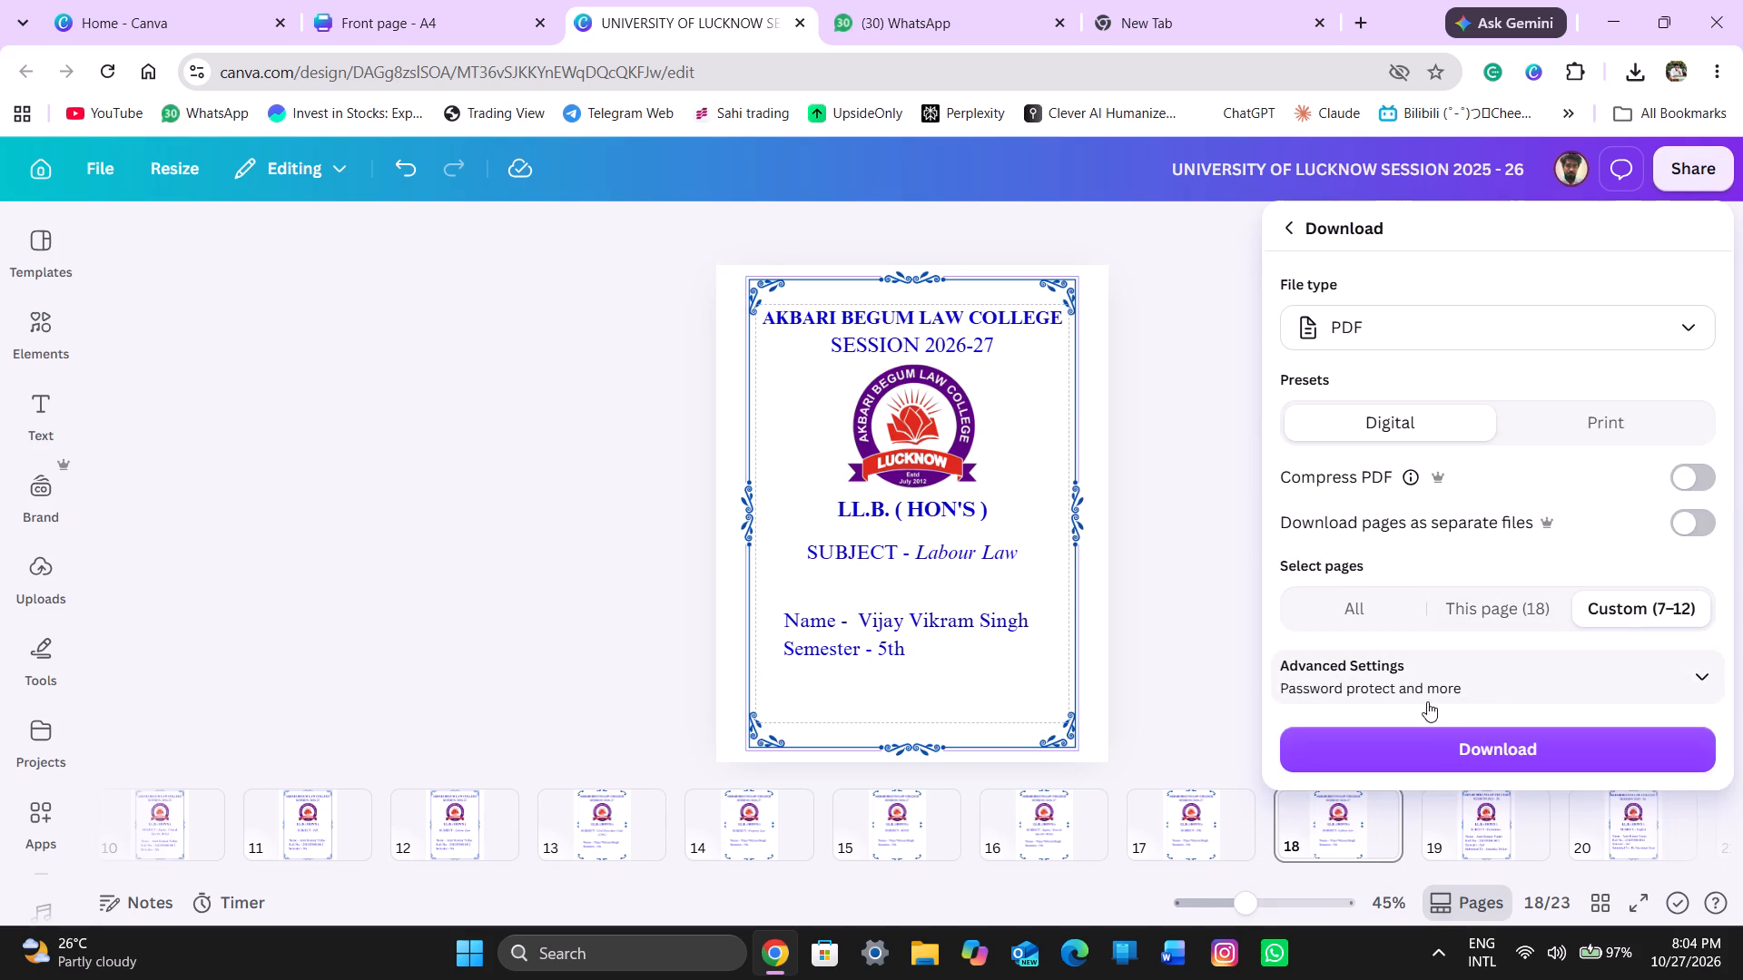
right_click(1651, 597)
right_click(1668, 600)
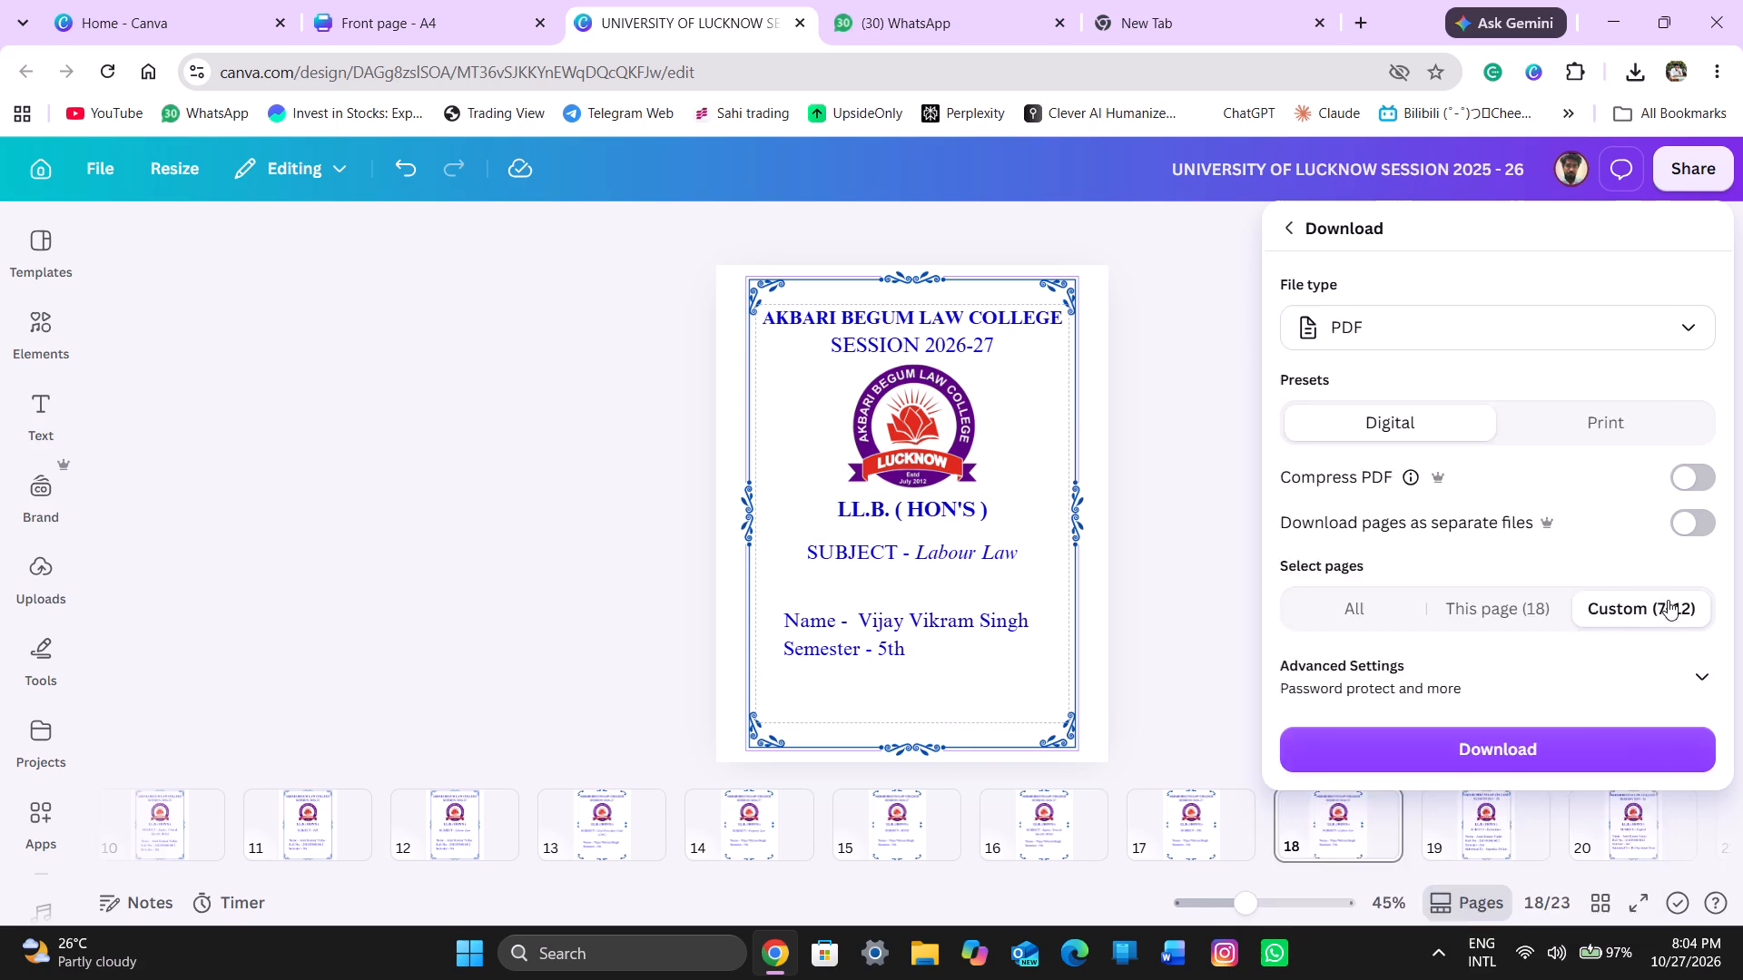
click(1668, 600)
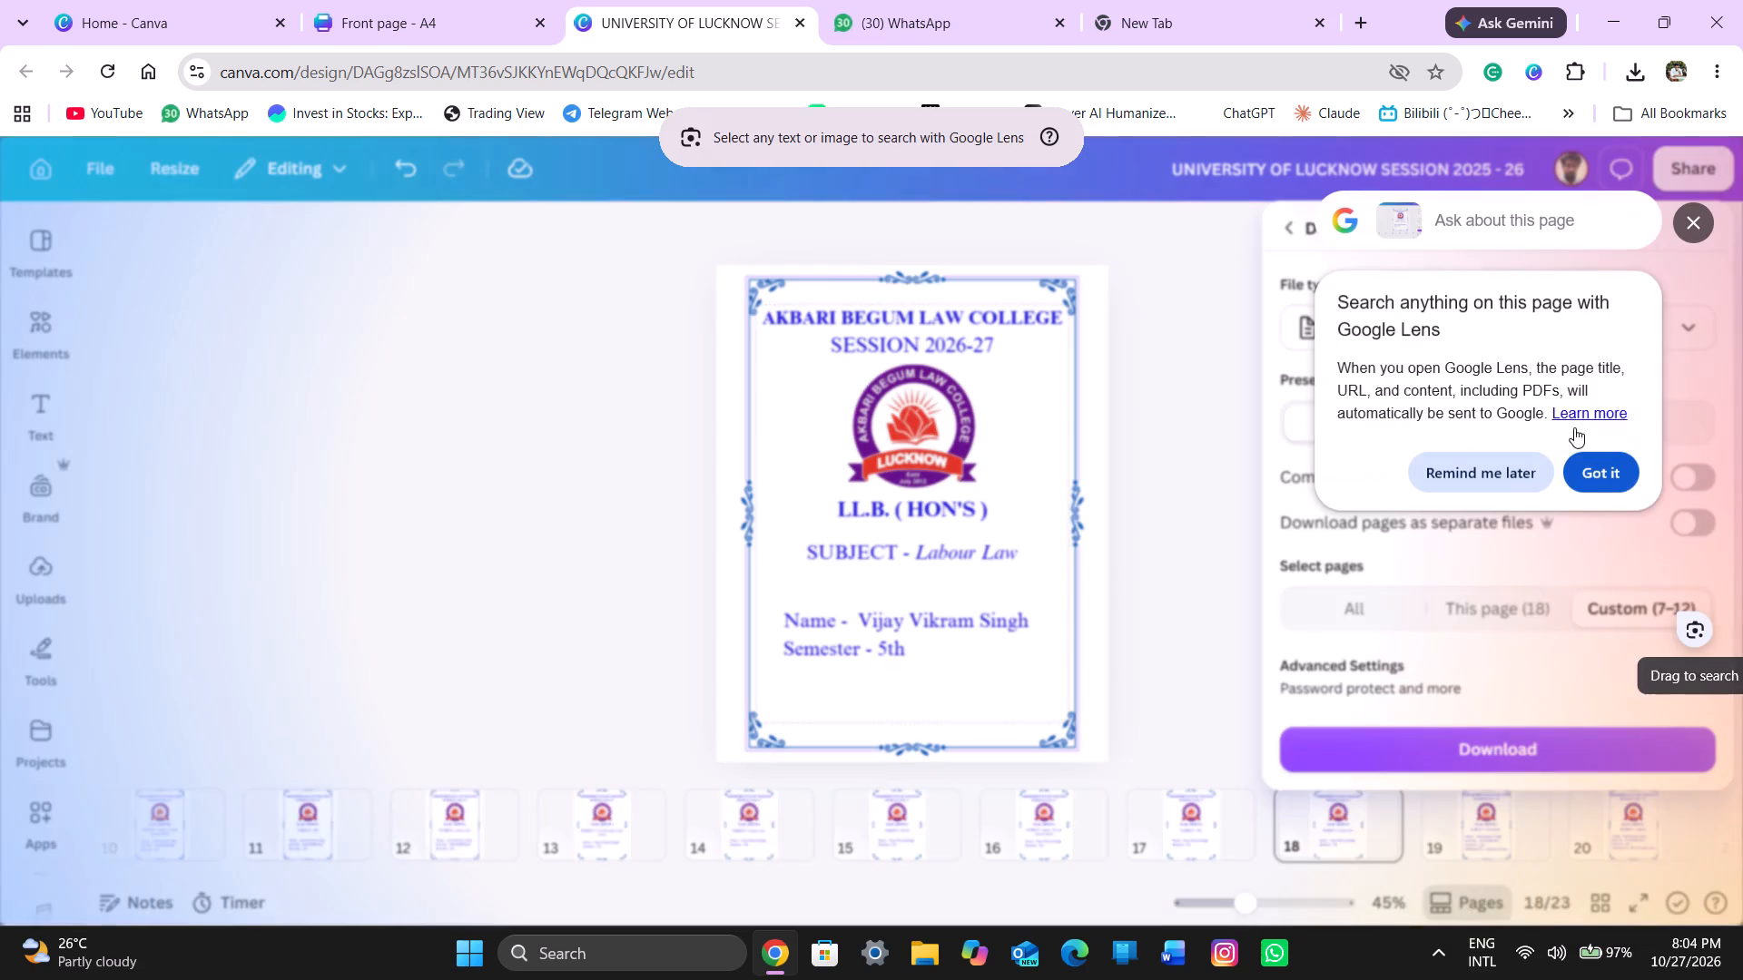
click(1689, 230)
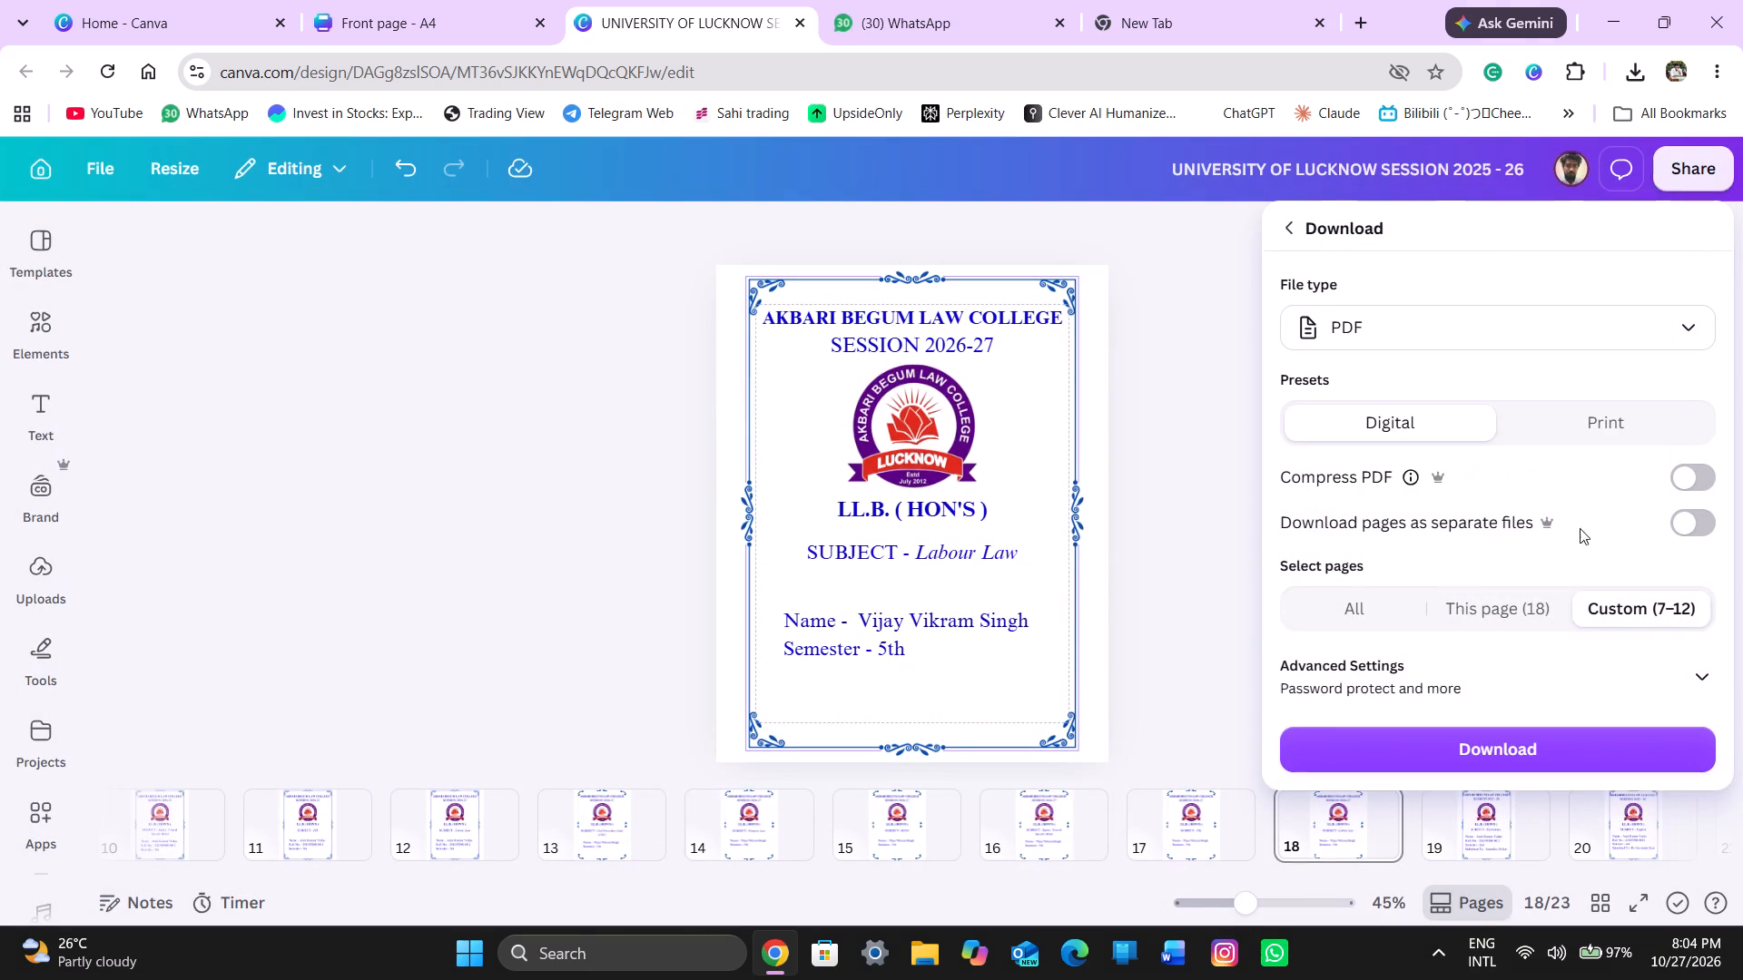
Set the custom page range for the PDF download to 13-18.
click(1670, 661)
click(1670, 661)
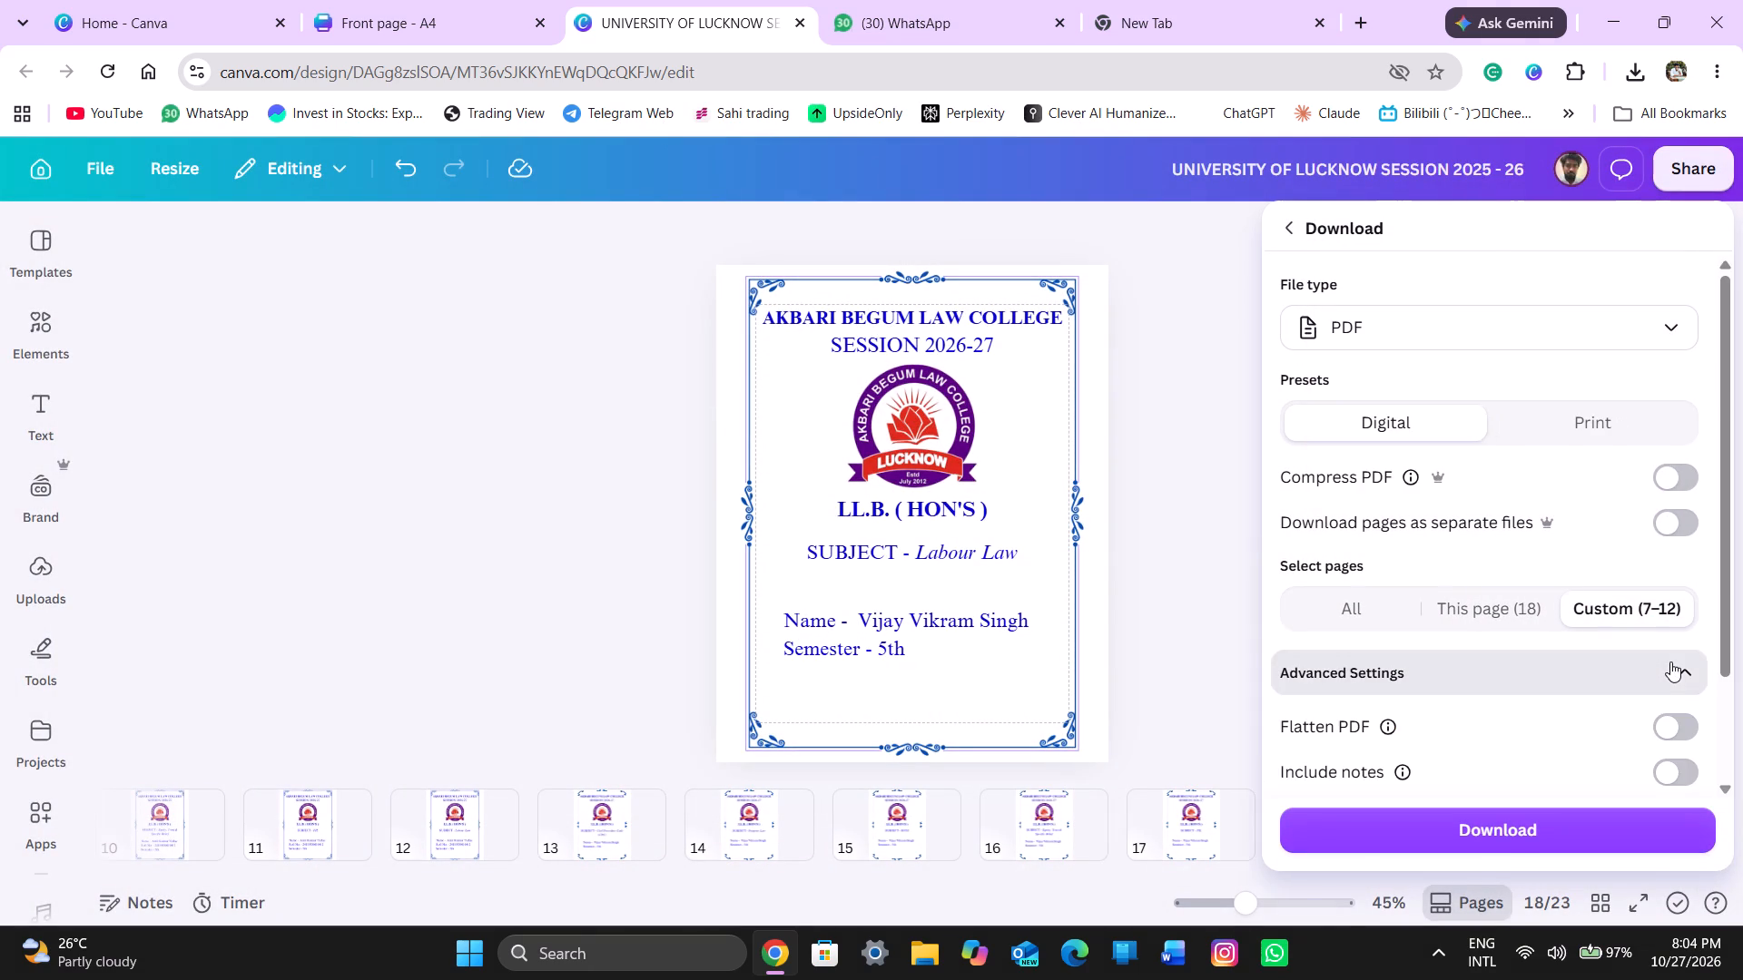
click(1634, 615)
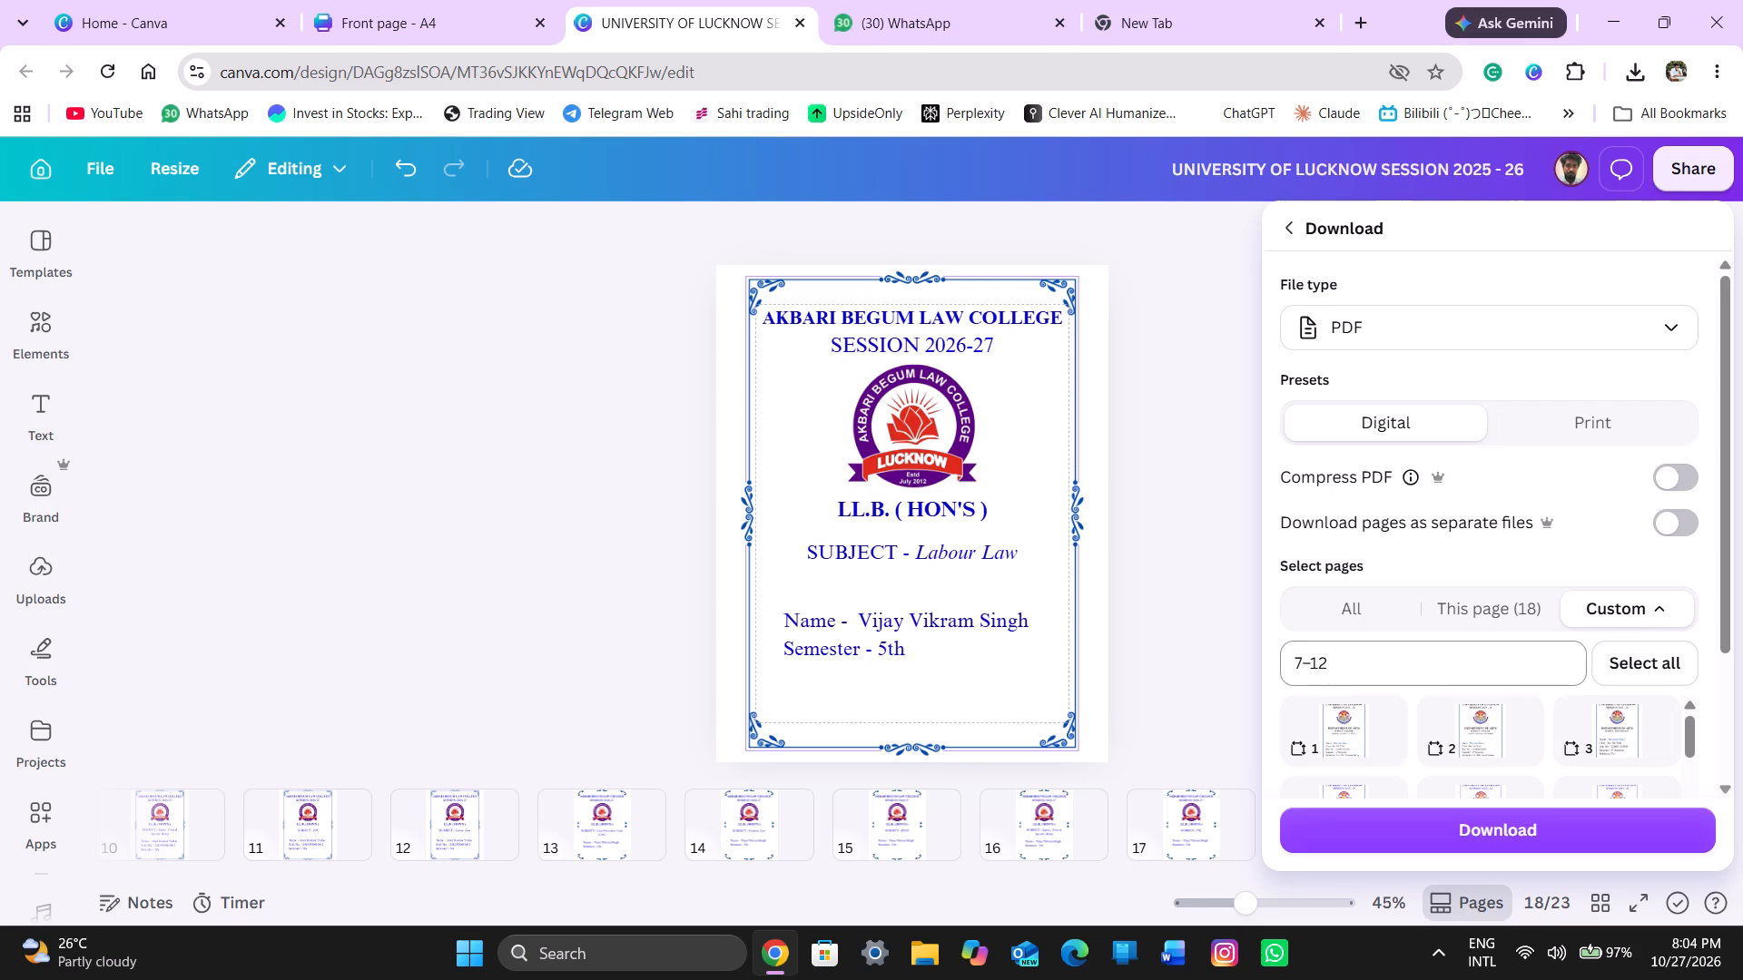
double_click(1445, 662)
double_click(1445, 662)
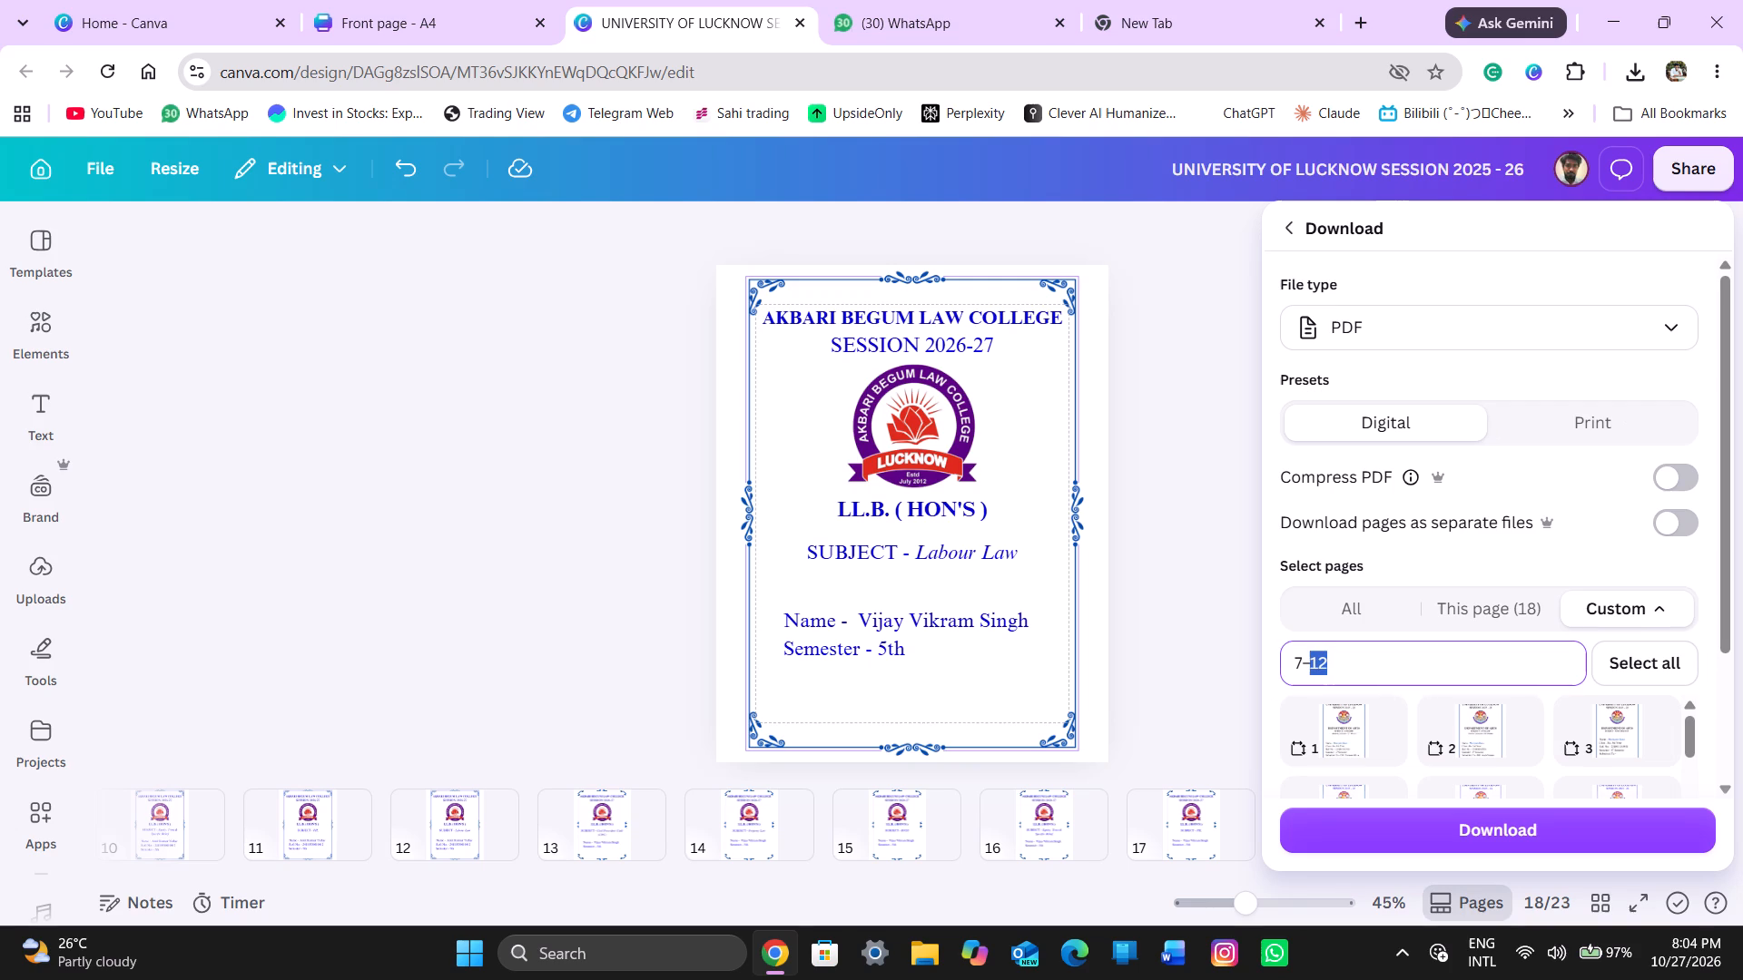
key(BackSpace)
key(BackSpace)
key(BackSpace)
key(BackSpace)
key(BackSpace)
key(BackSpace)
key(BackSpace)
text(13-18)
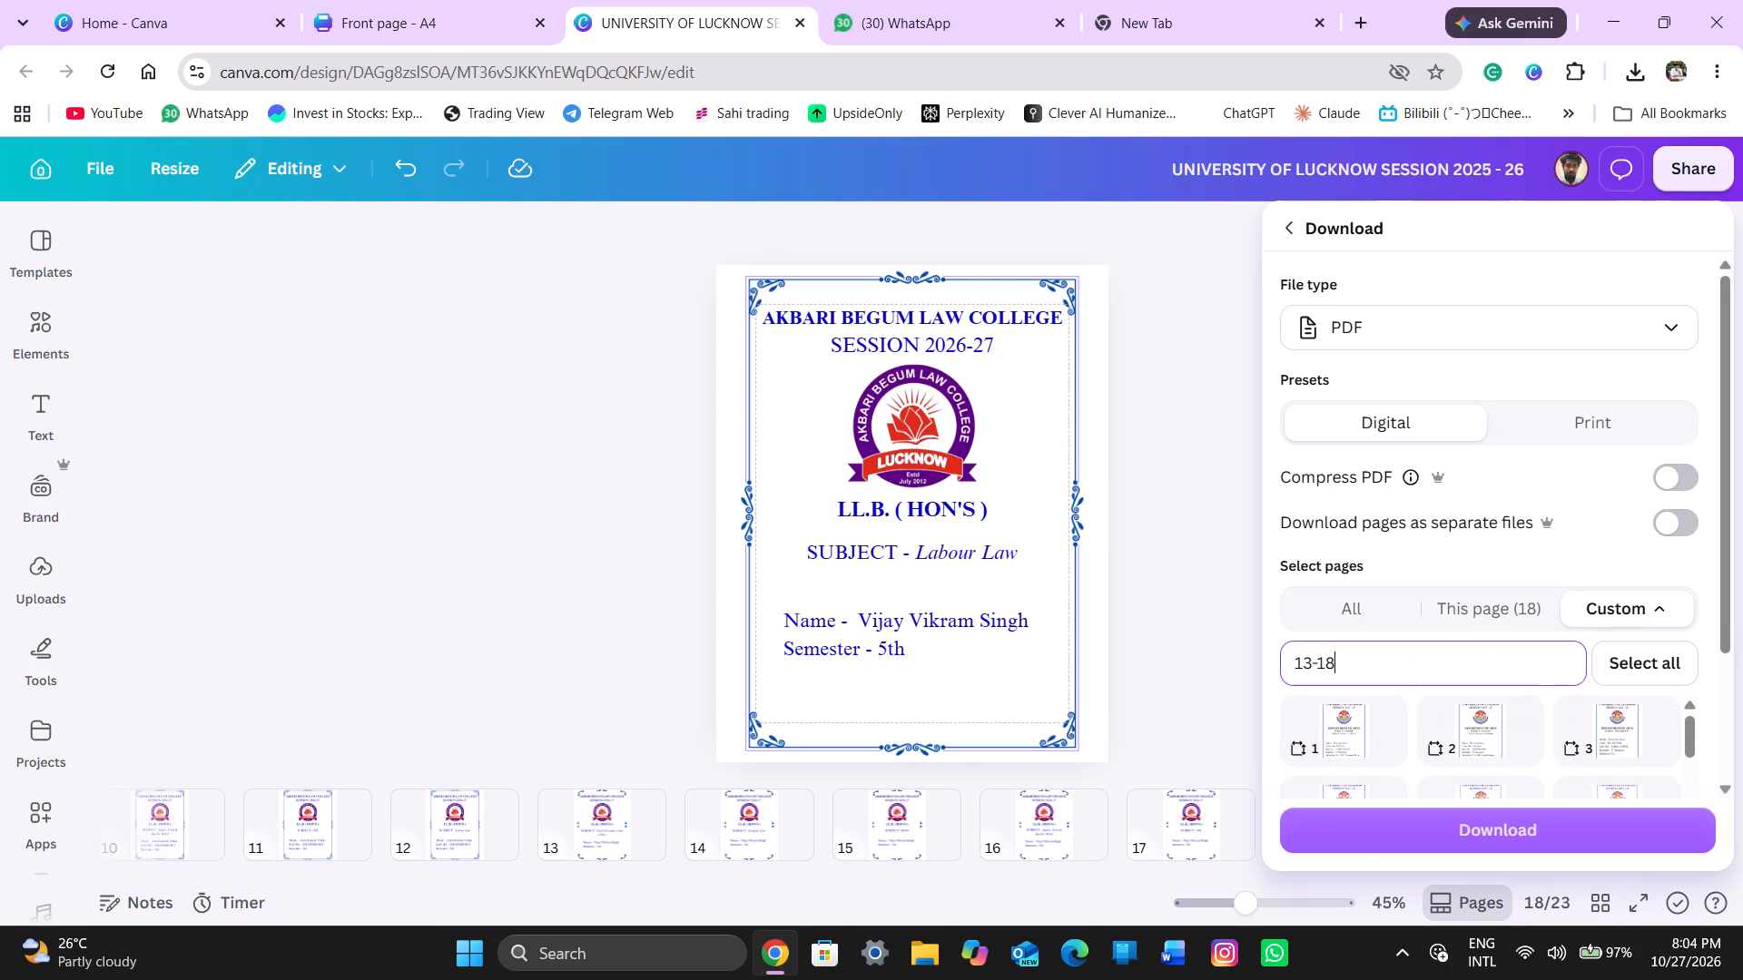
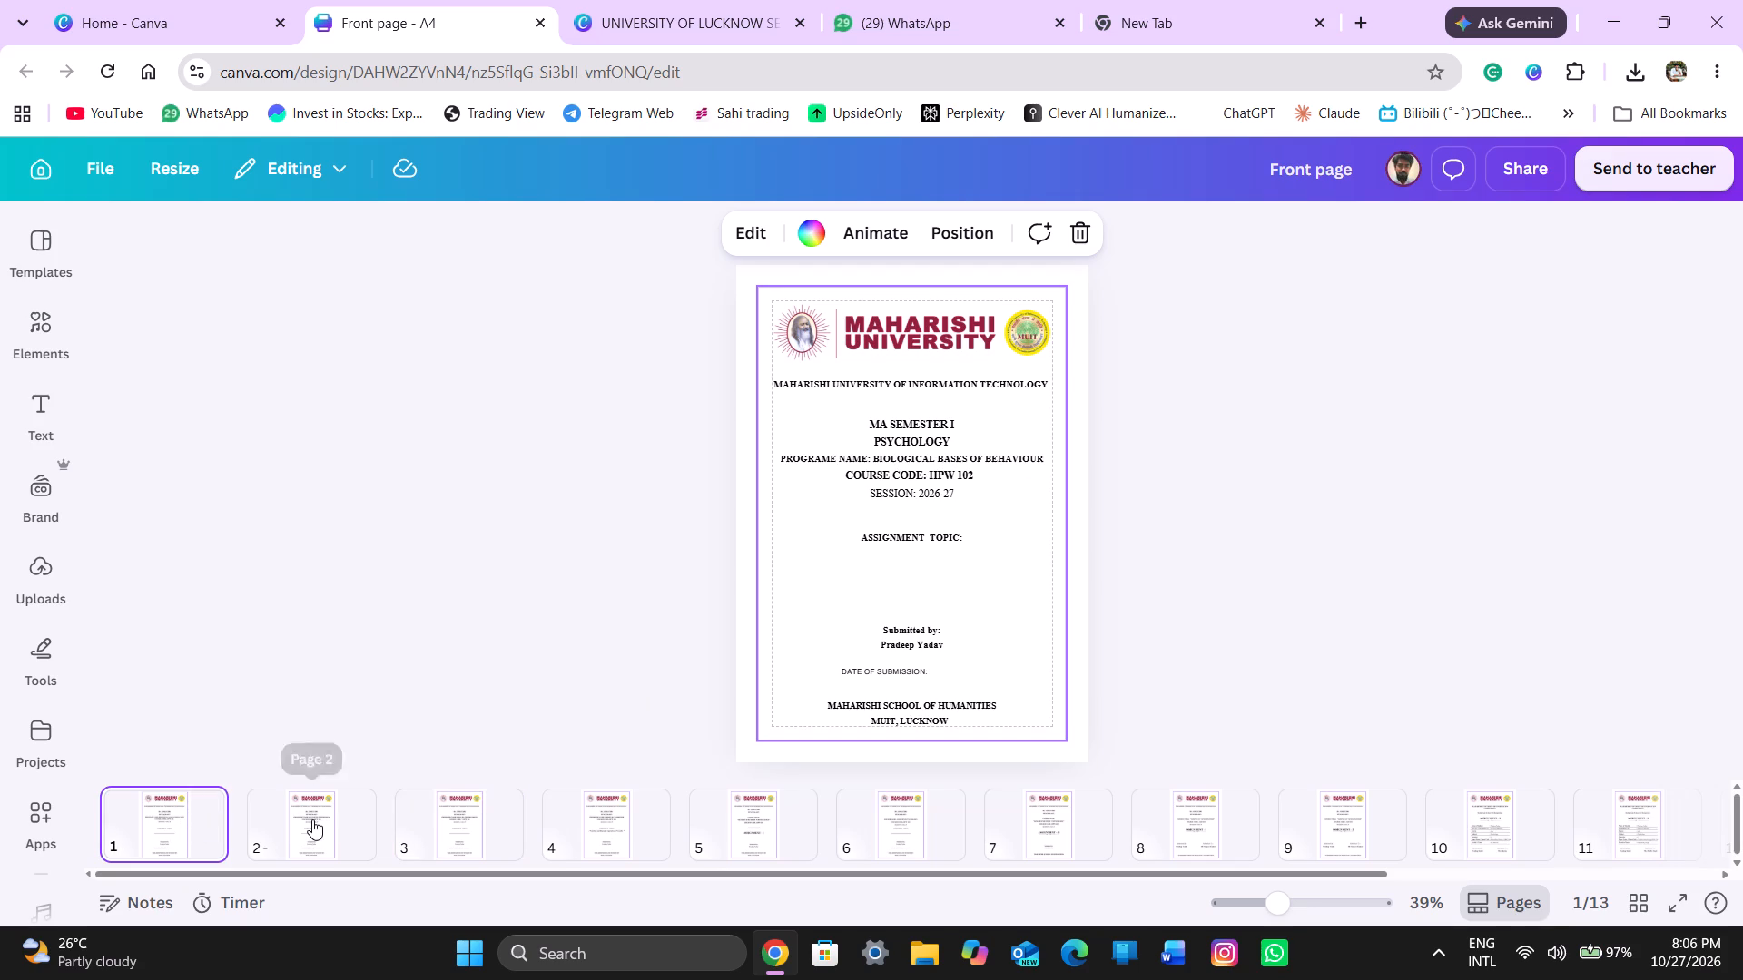
Review the Maharishi University psychology assignment covers on pages 2 to 5 of the Front page design.
click(312, 819)
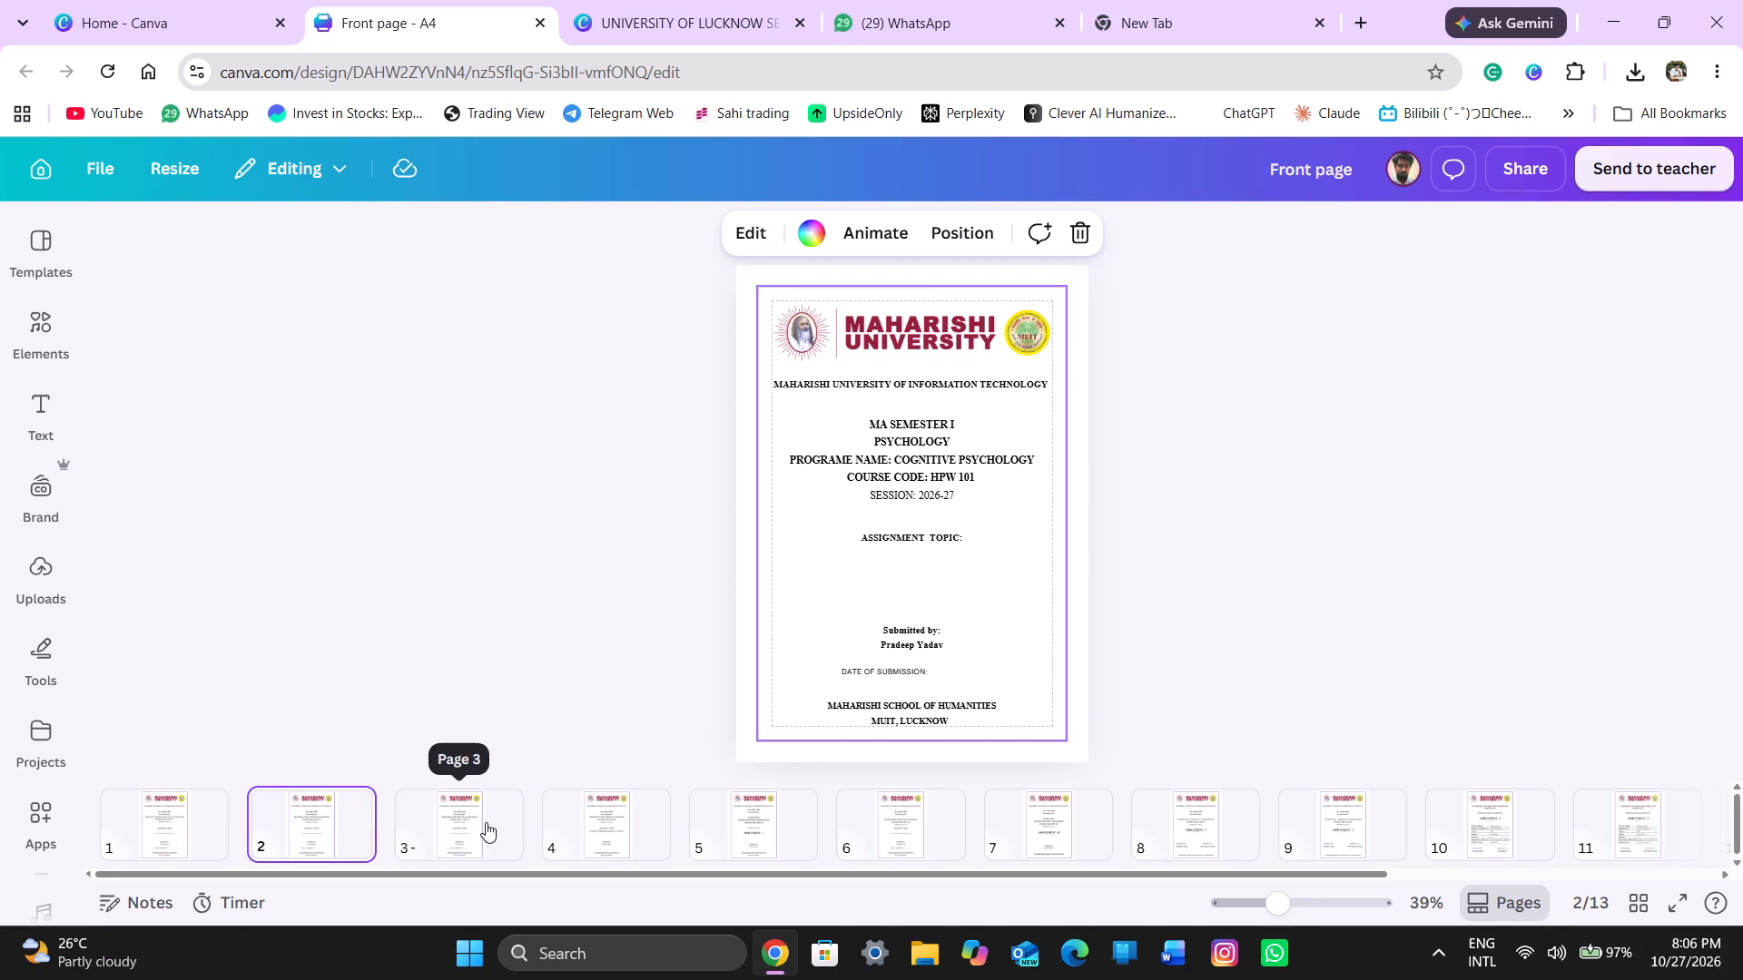
click(486, 822)
click(587, 820)
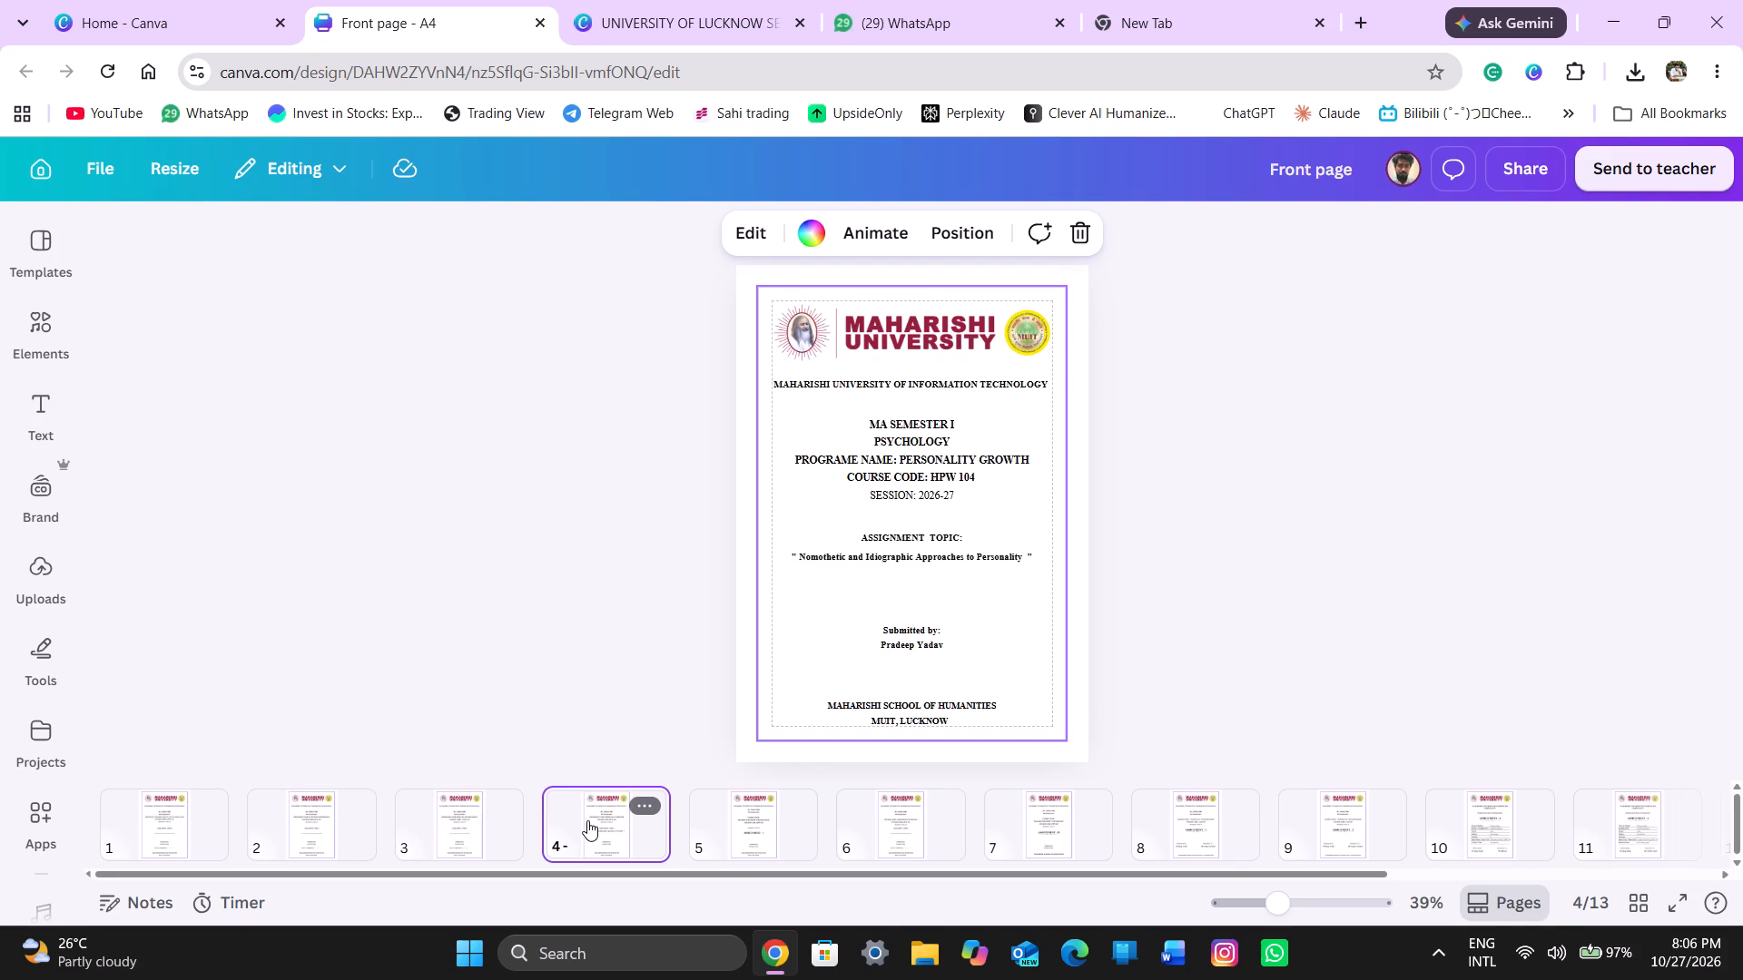
click(731, 839)
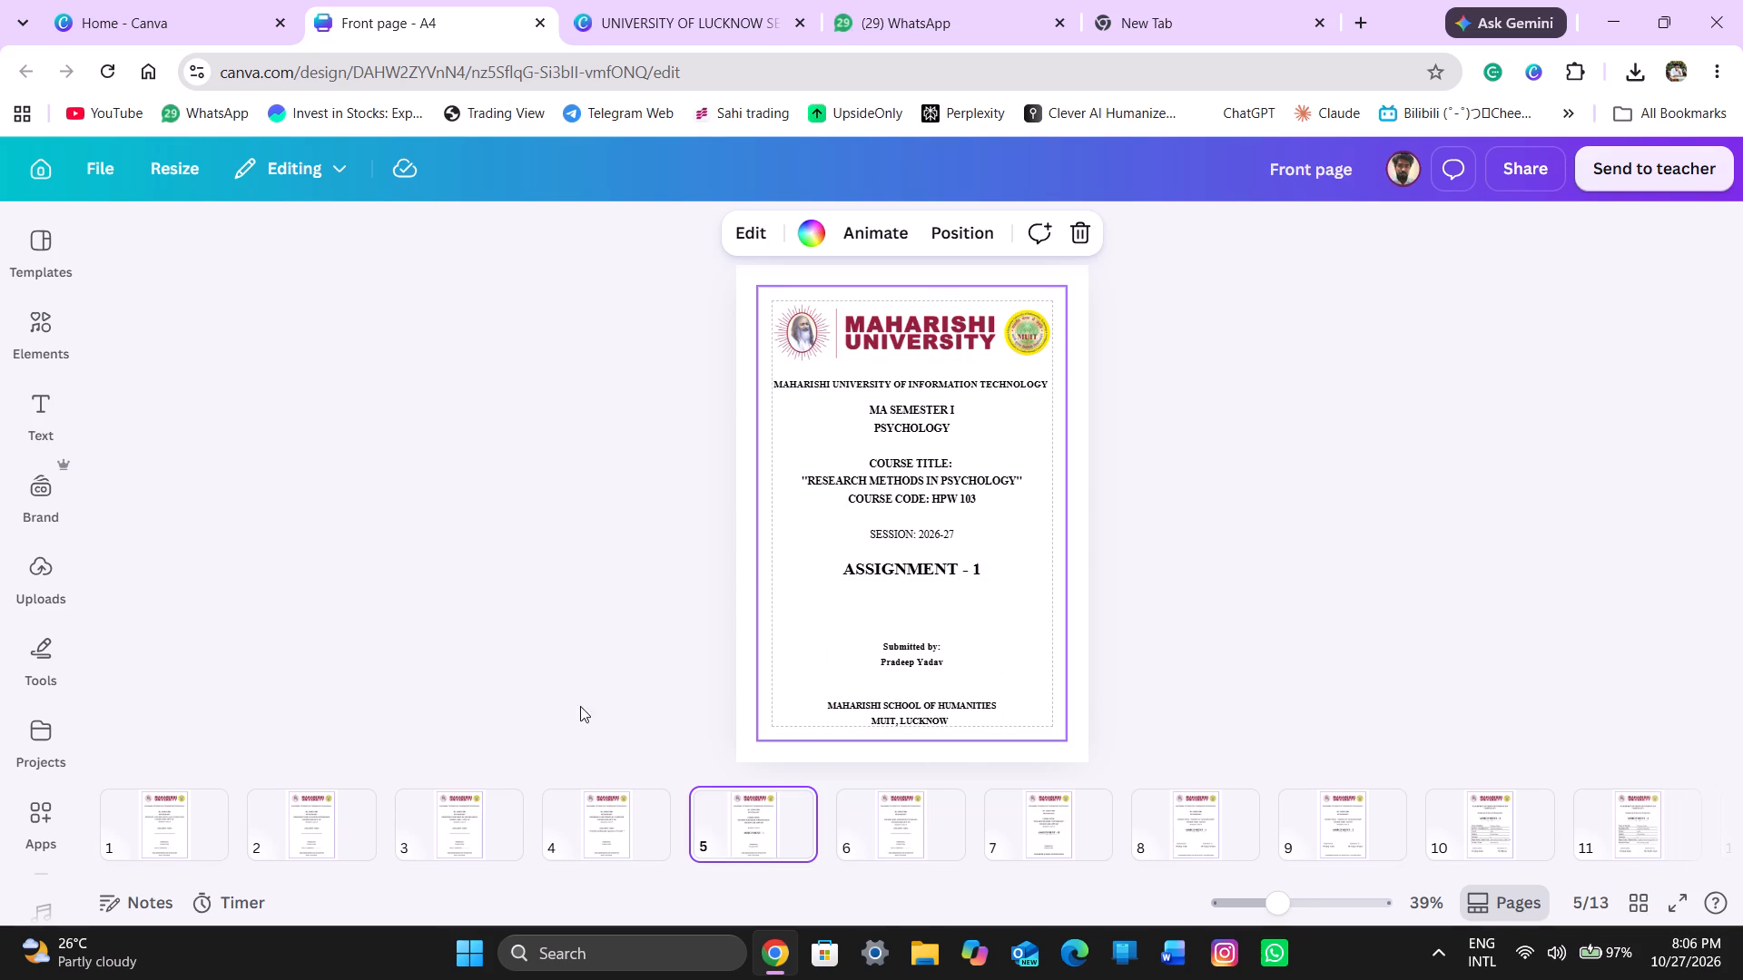
Examine the Maharishi University MA Semester I Psychology cover on page 4 of the Front page design.
click(575, 795)
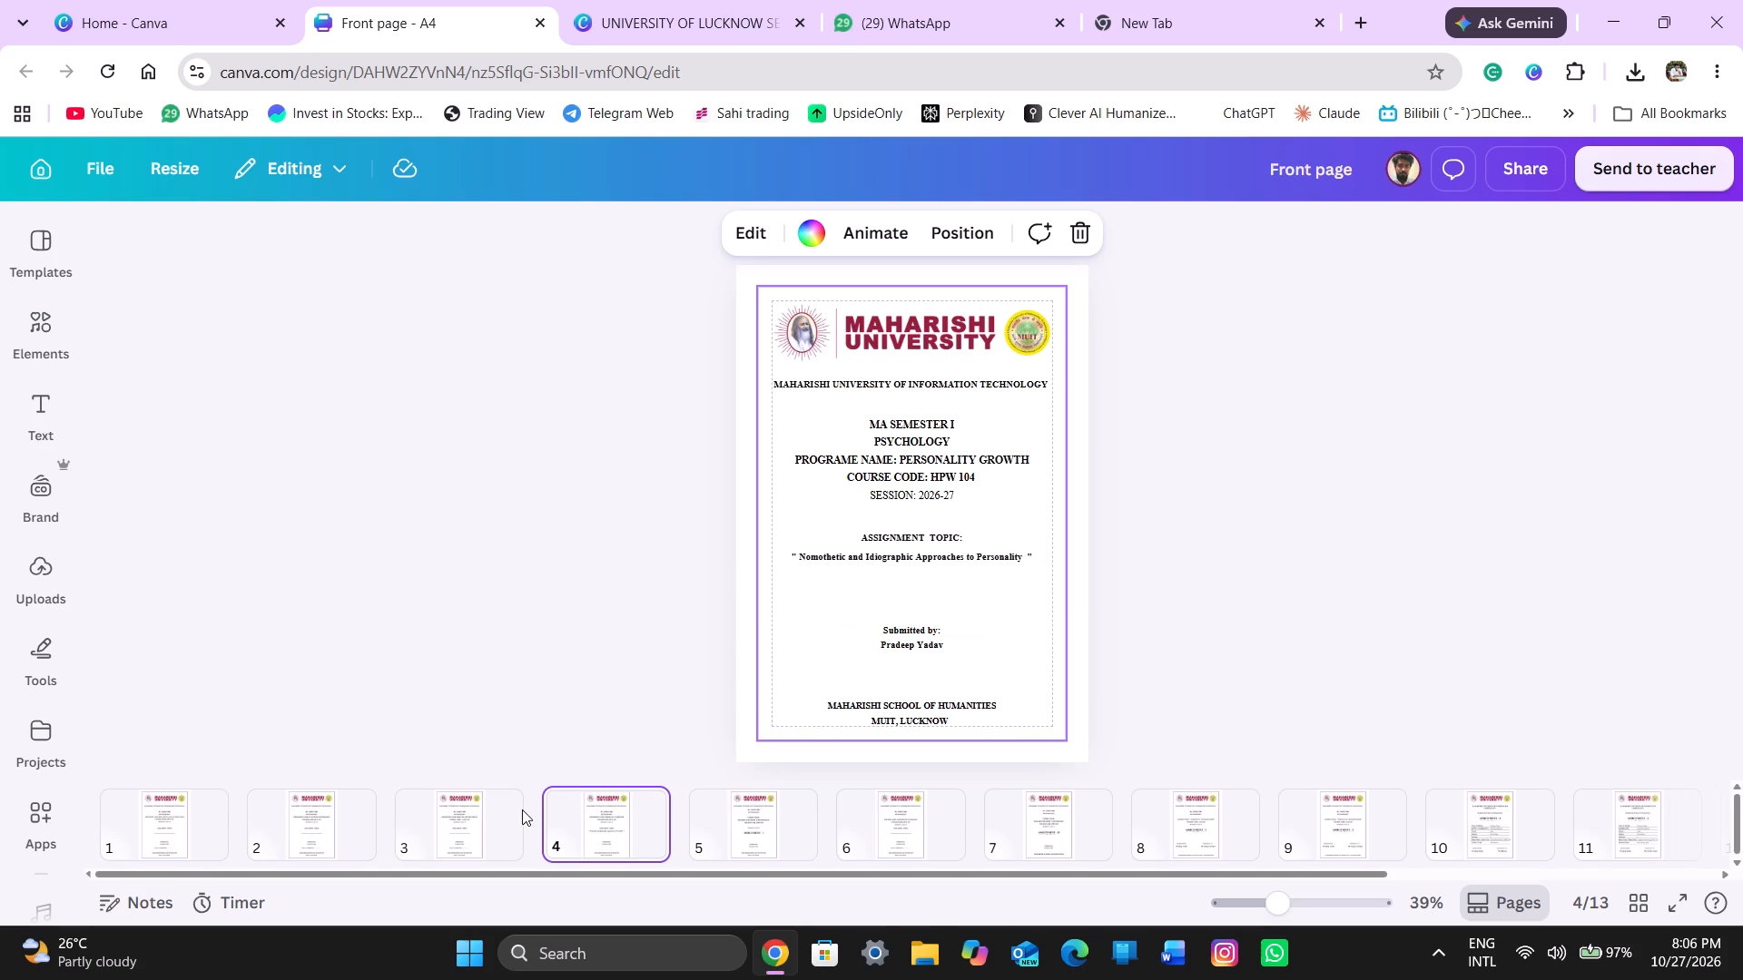
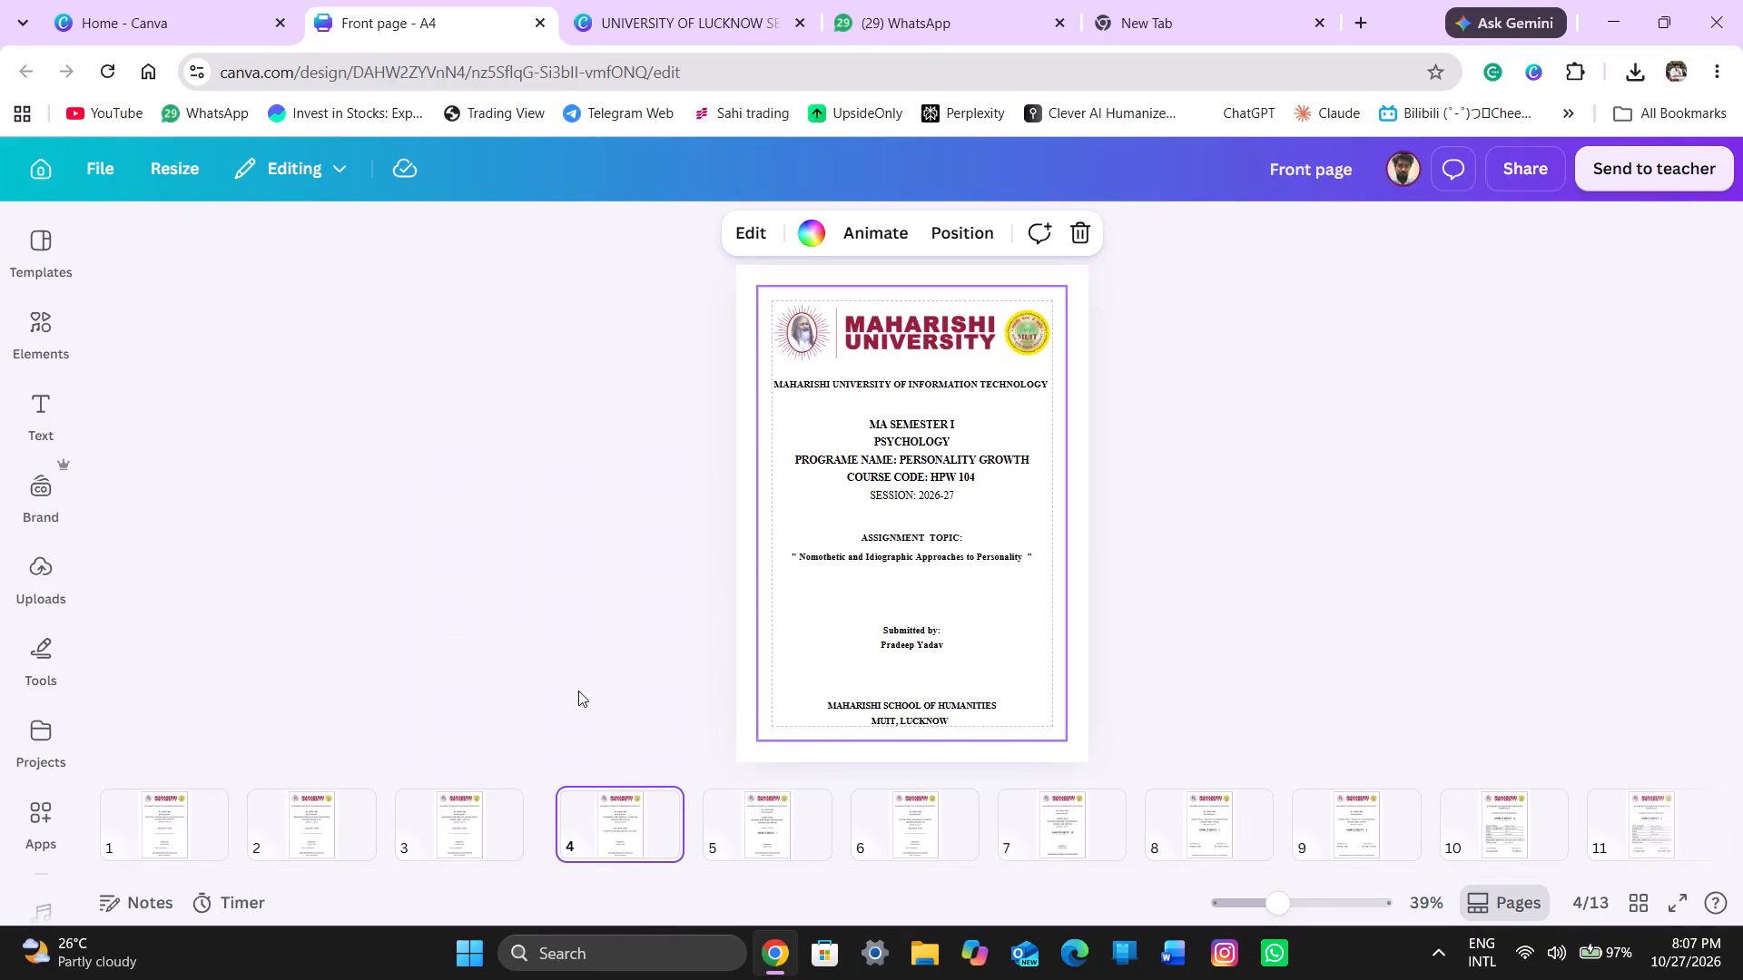
Examine the Maharishi University psychology covers around pages 3 to 5 for a suitable base layout.
click(310, 830)
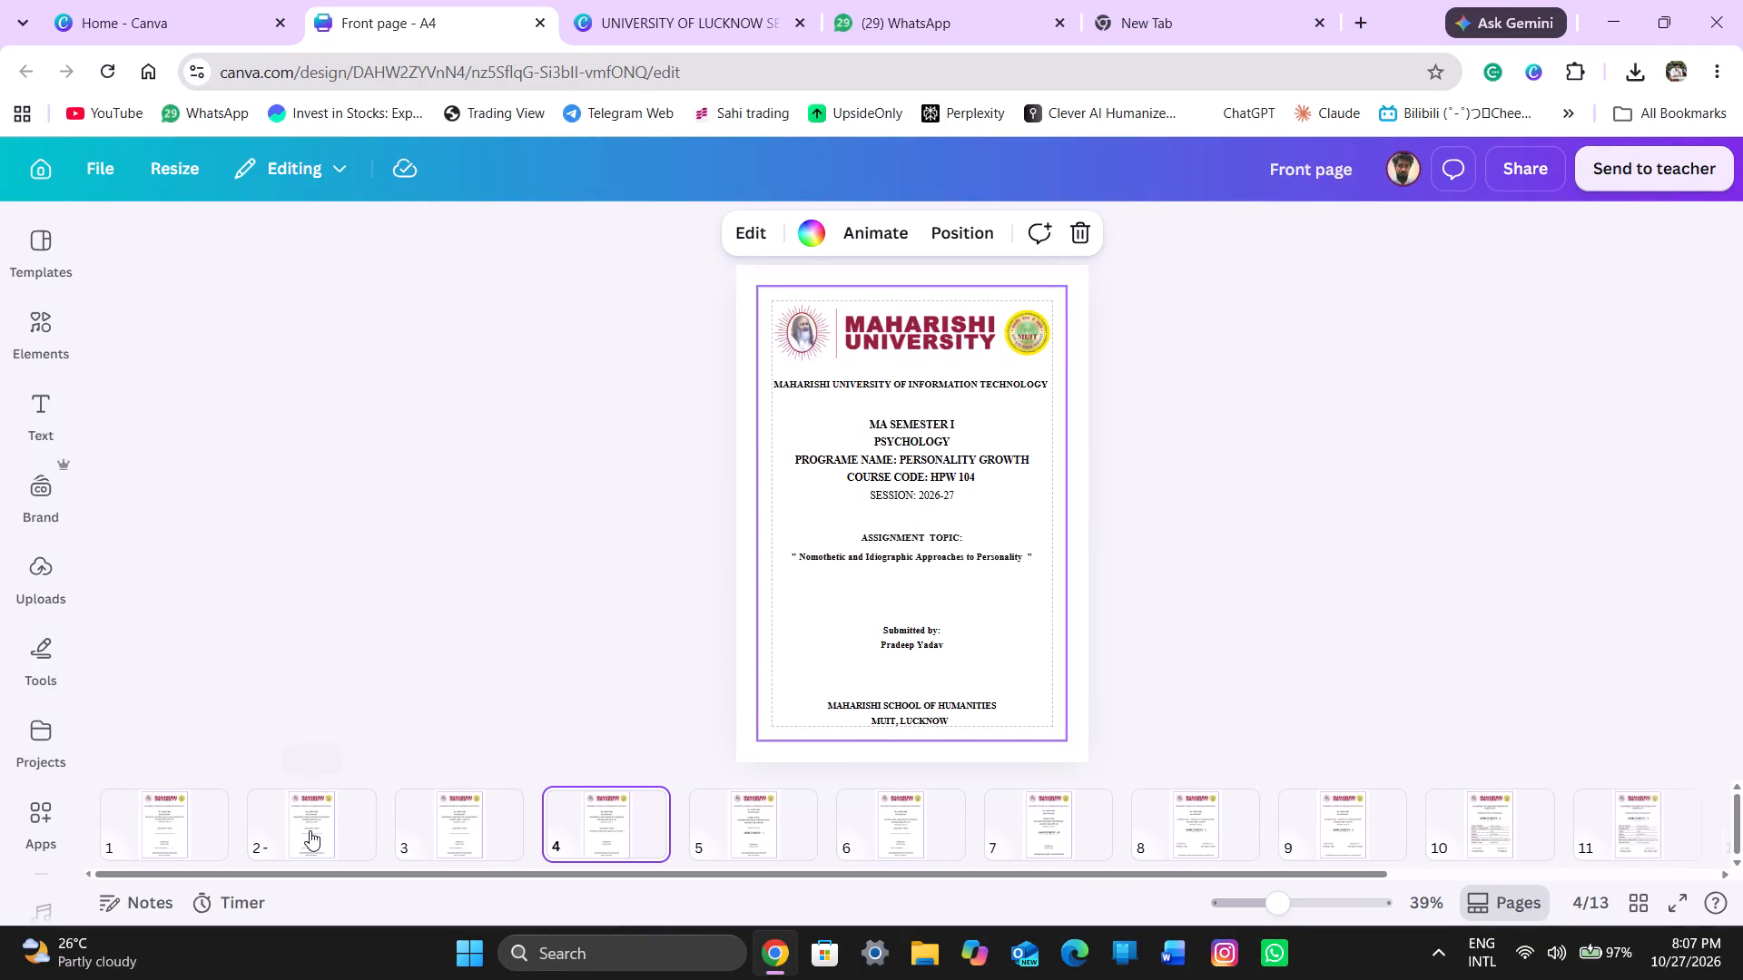
click(460, 825)
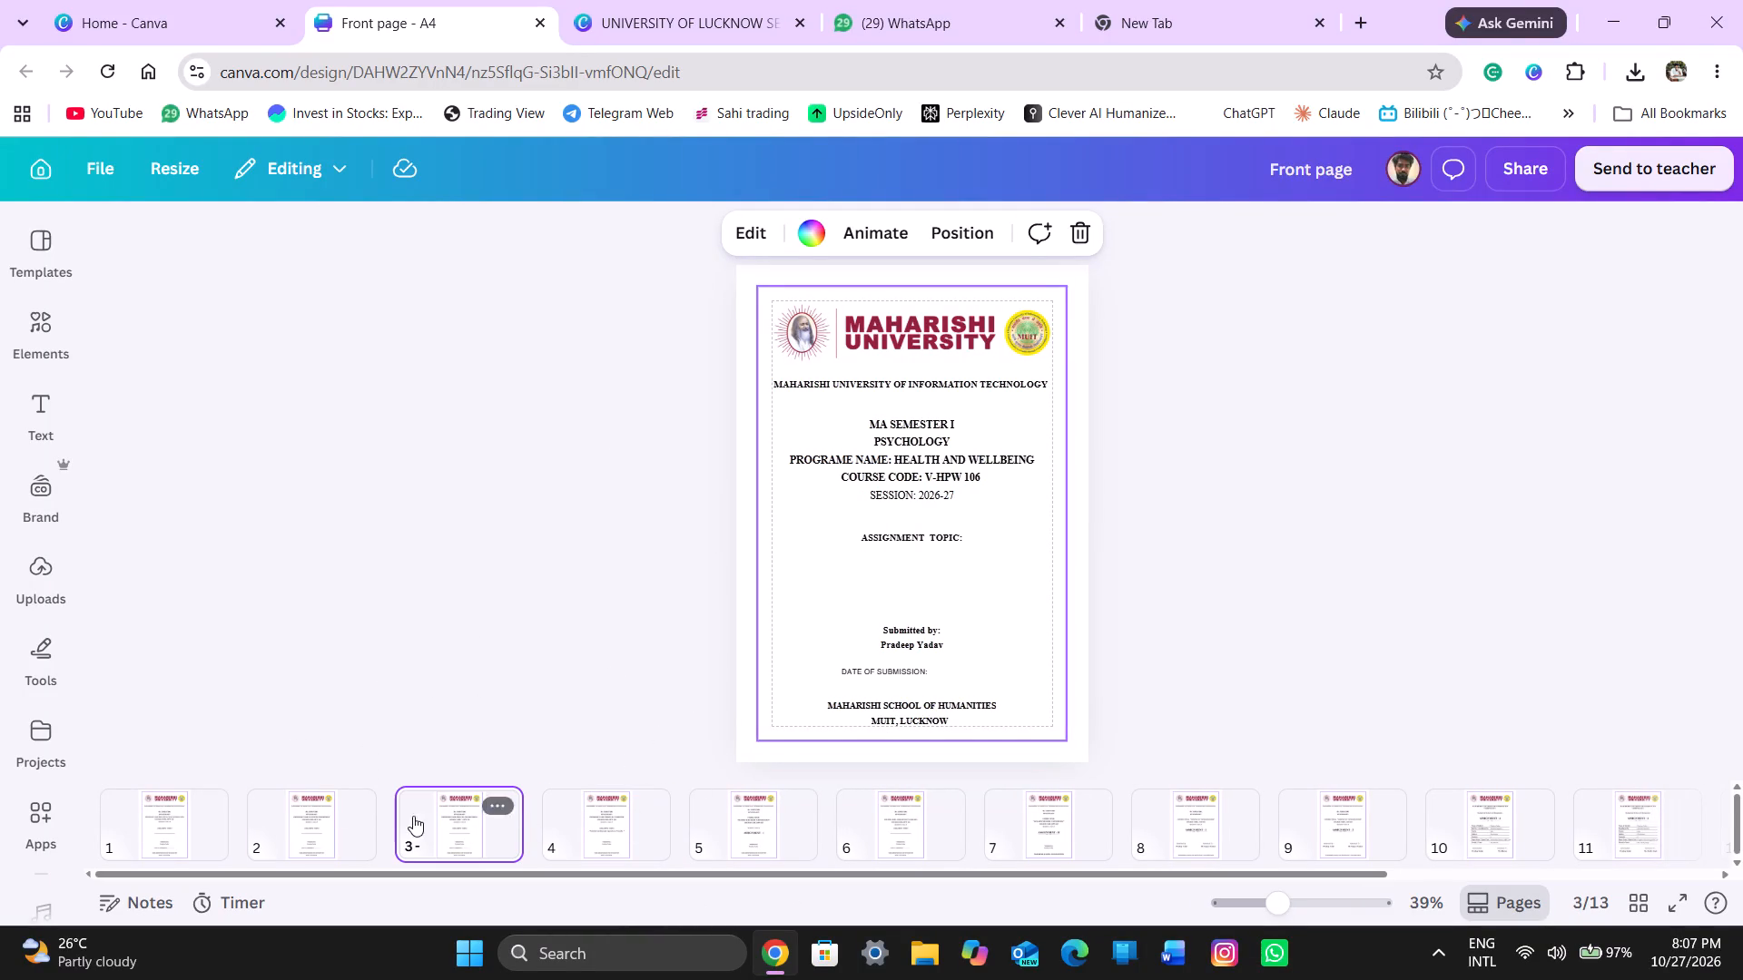
click(318, 836)
click(454, 833)
click(621, 838)
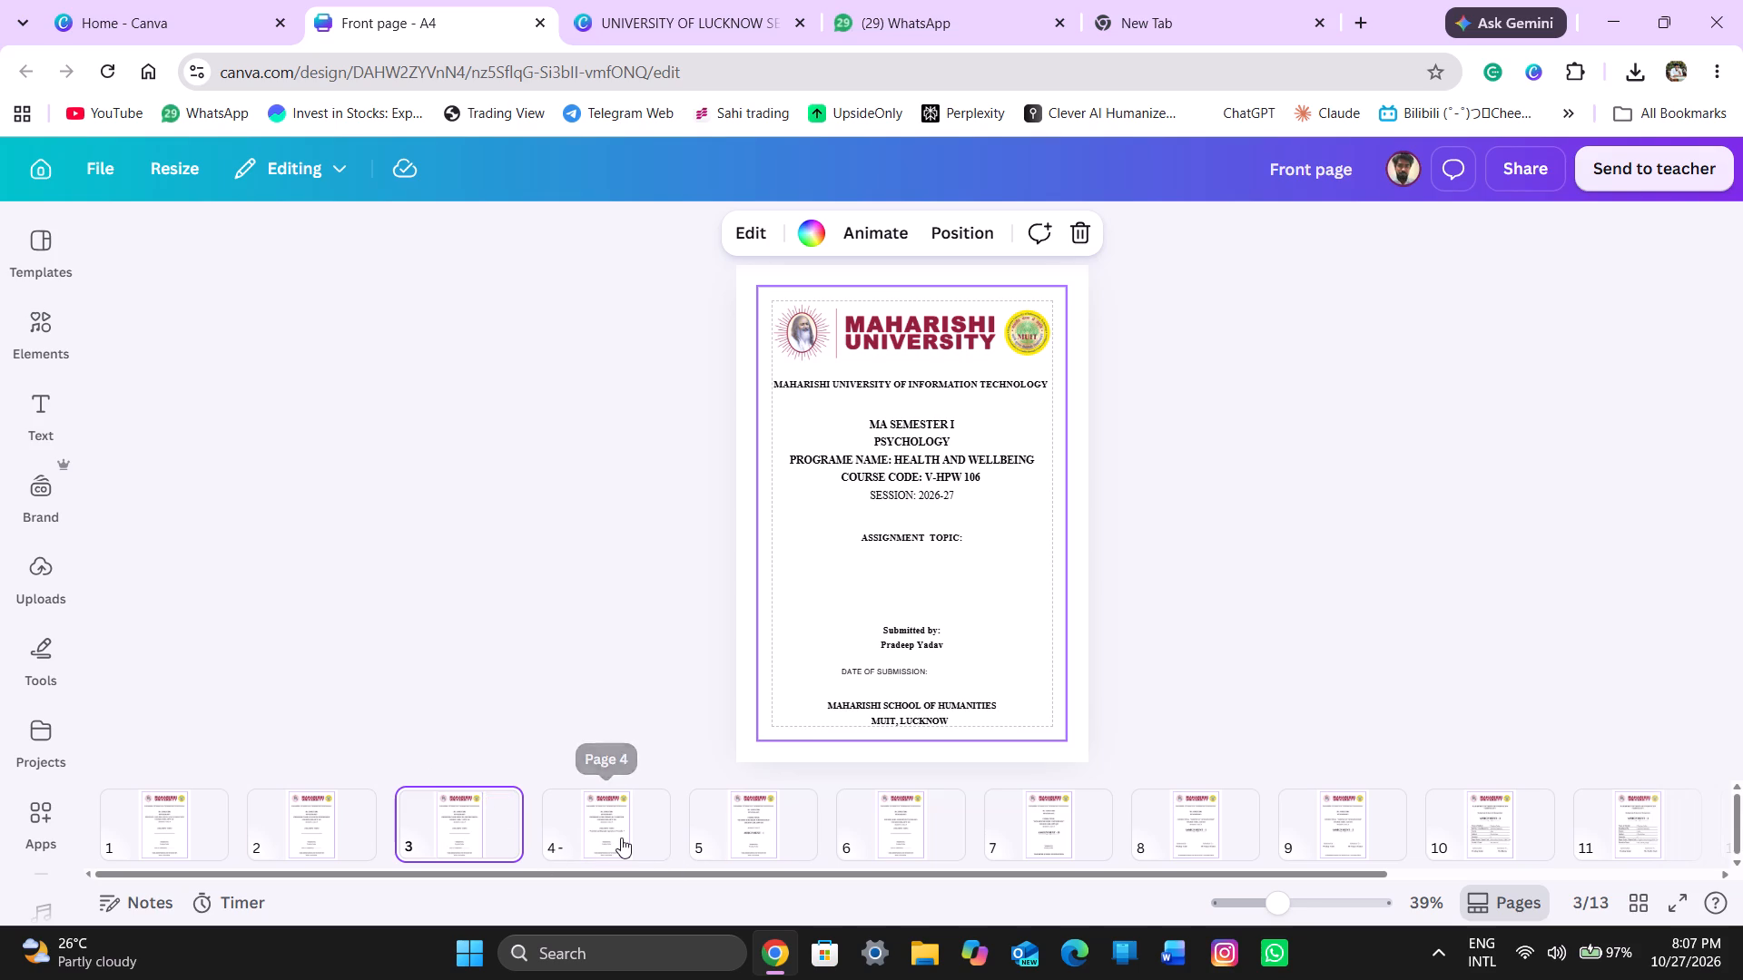
click(699, 840)
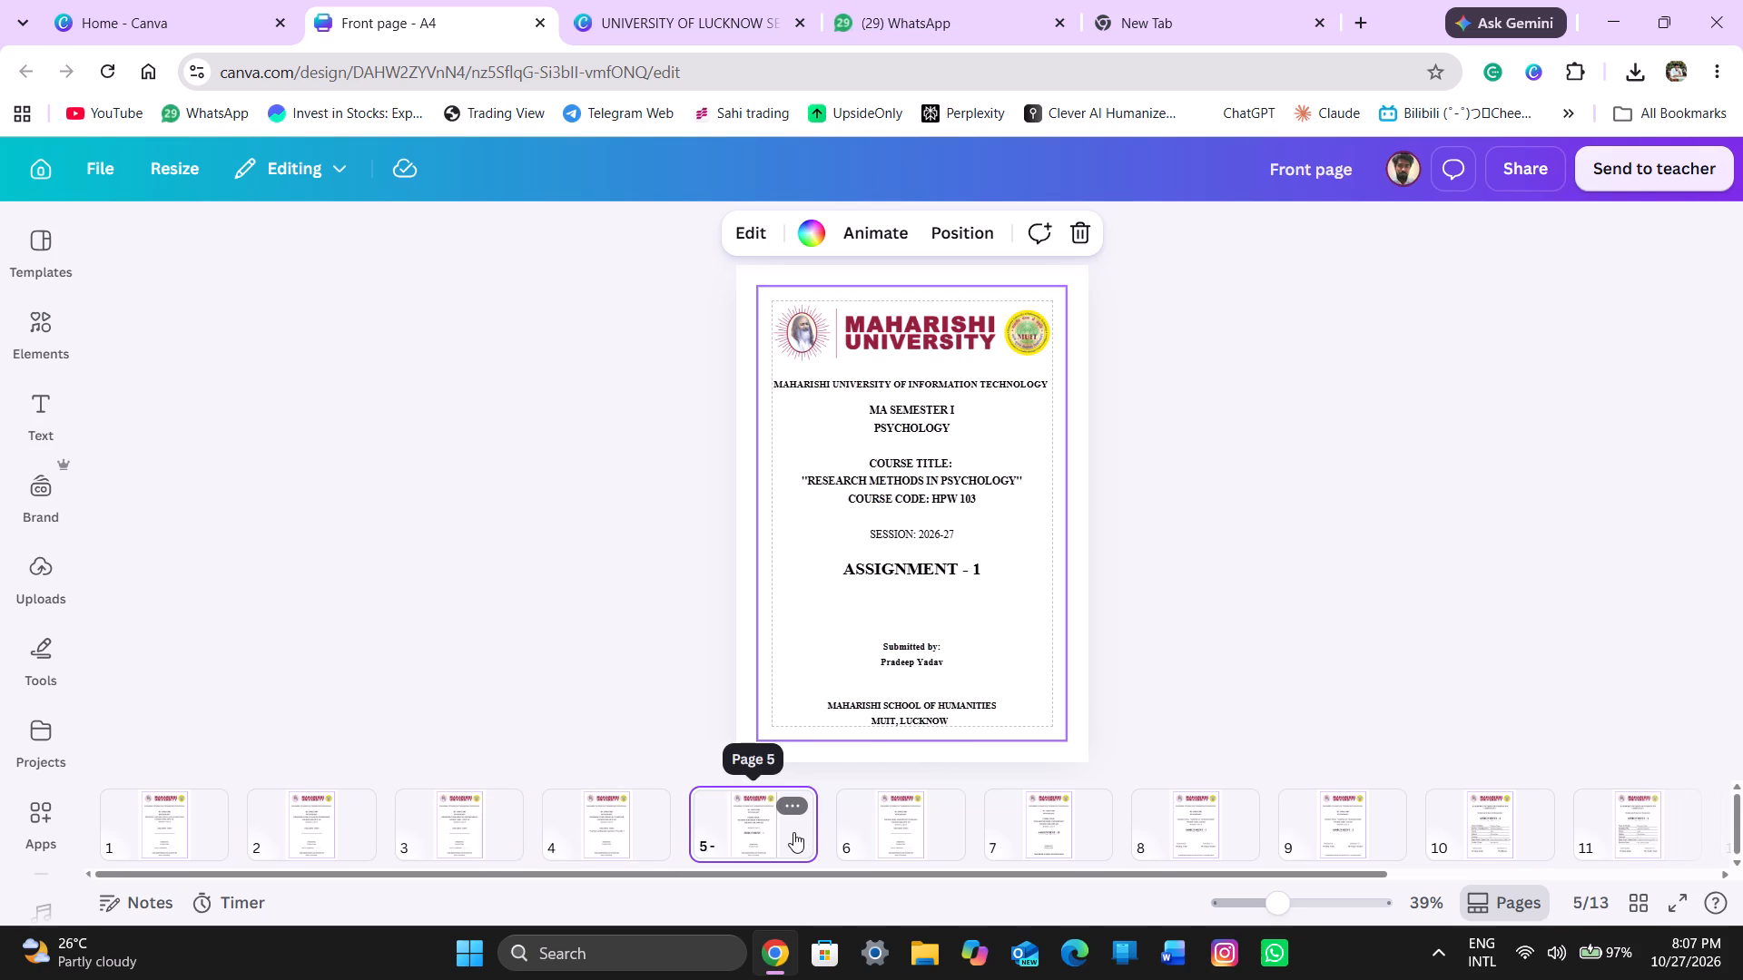
Duplicate the page 4 Personality Growth cover.
click(626, 846)
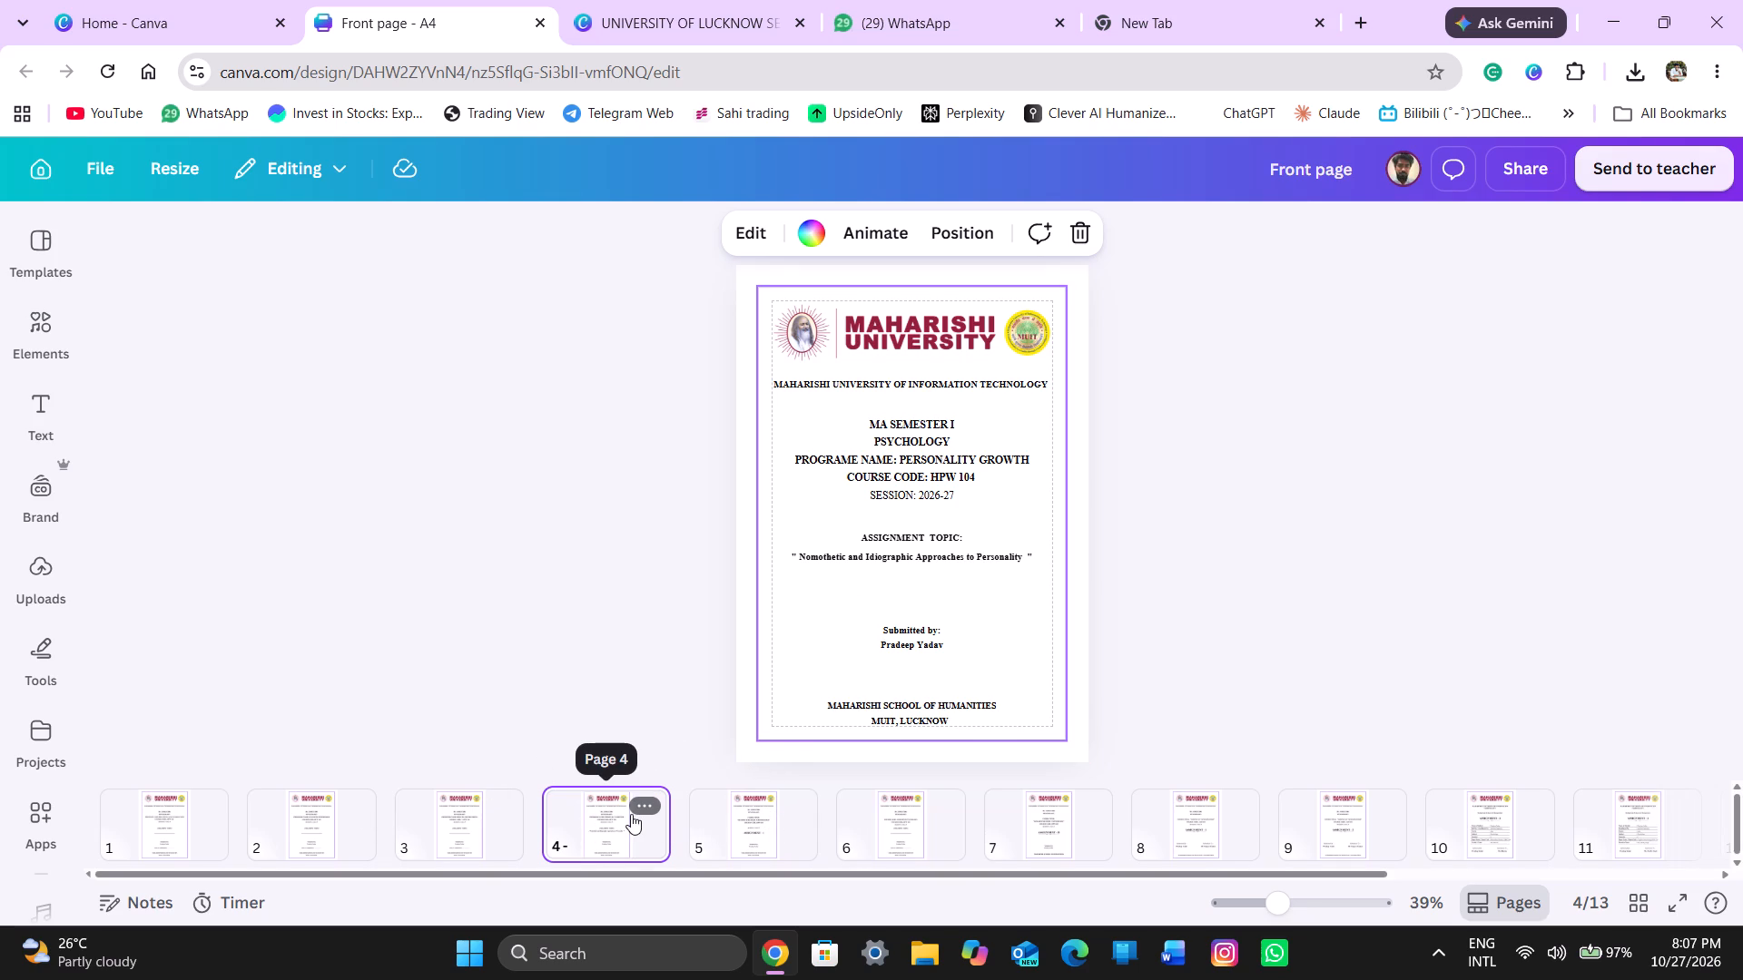
key(ctrl+d)
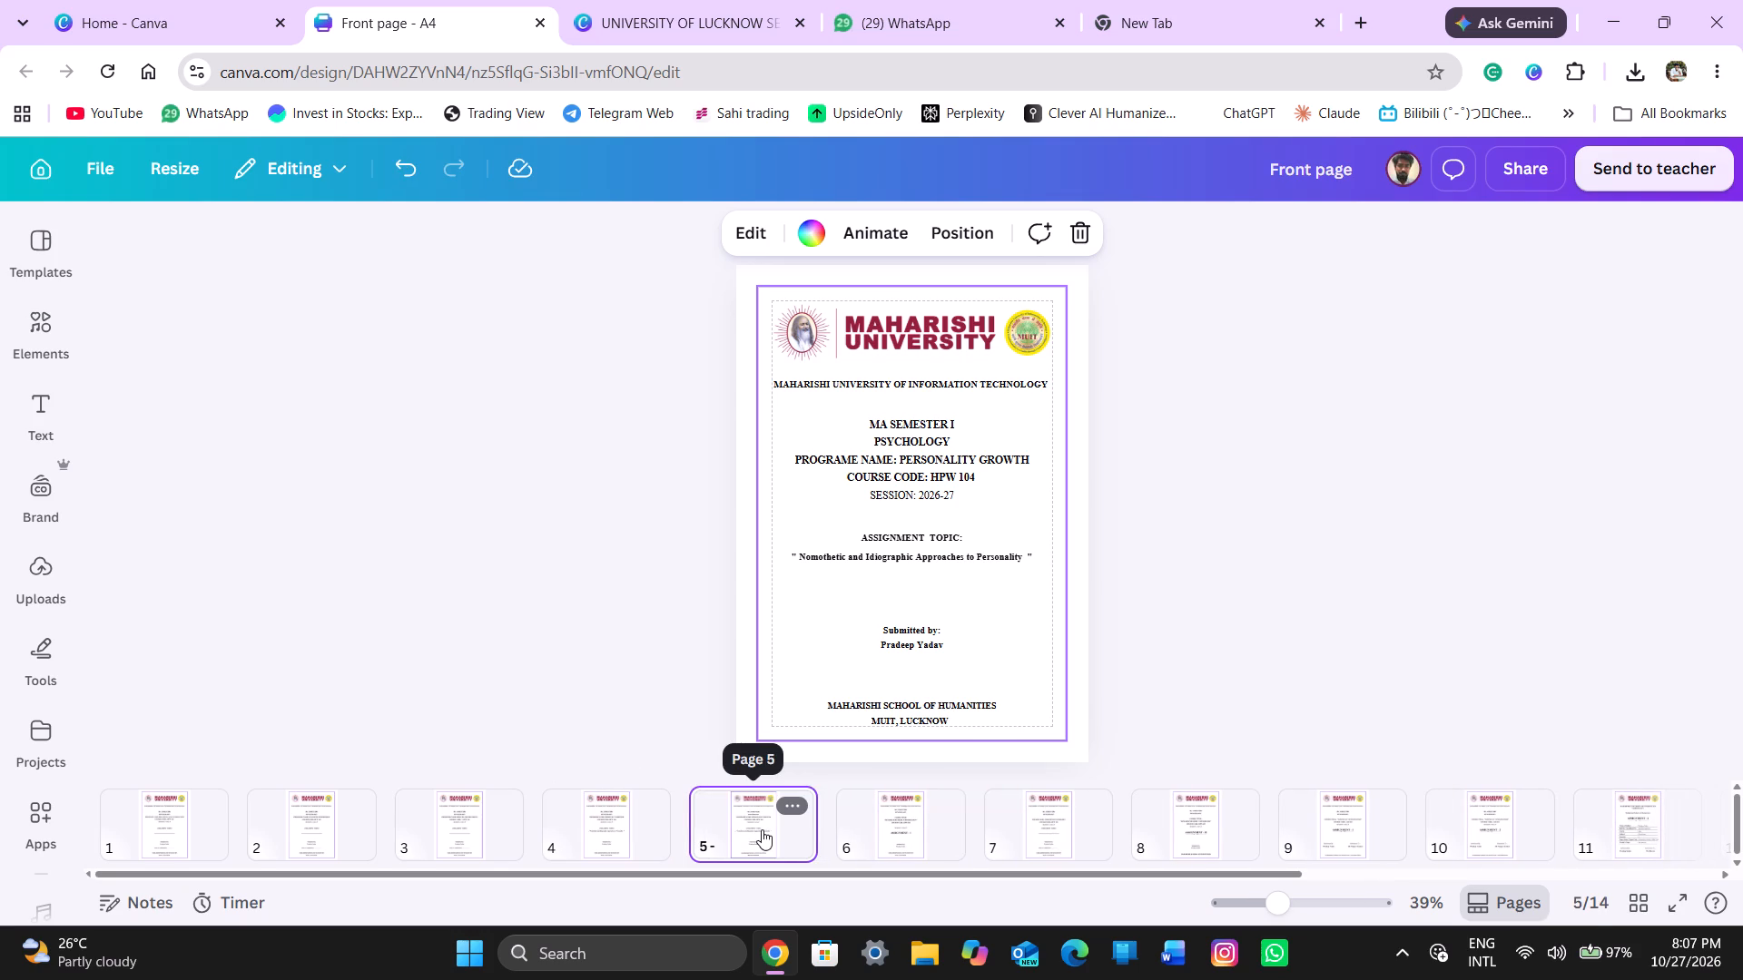
Move the duplicated Personality Growth cover from page 5 to the end of the design as page 14.
drag(762, 829, 1534, 832)
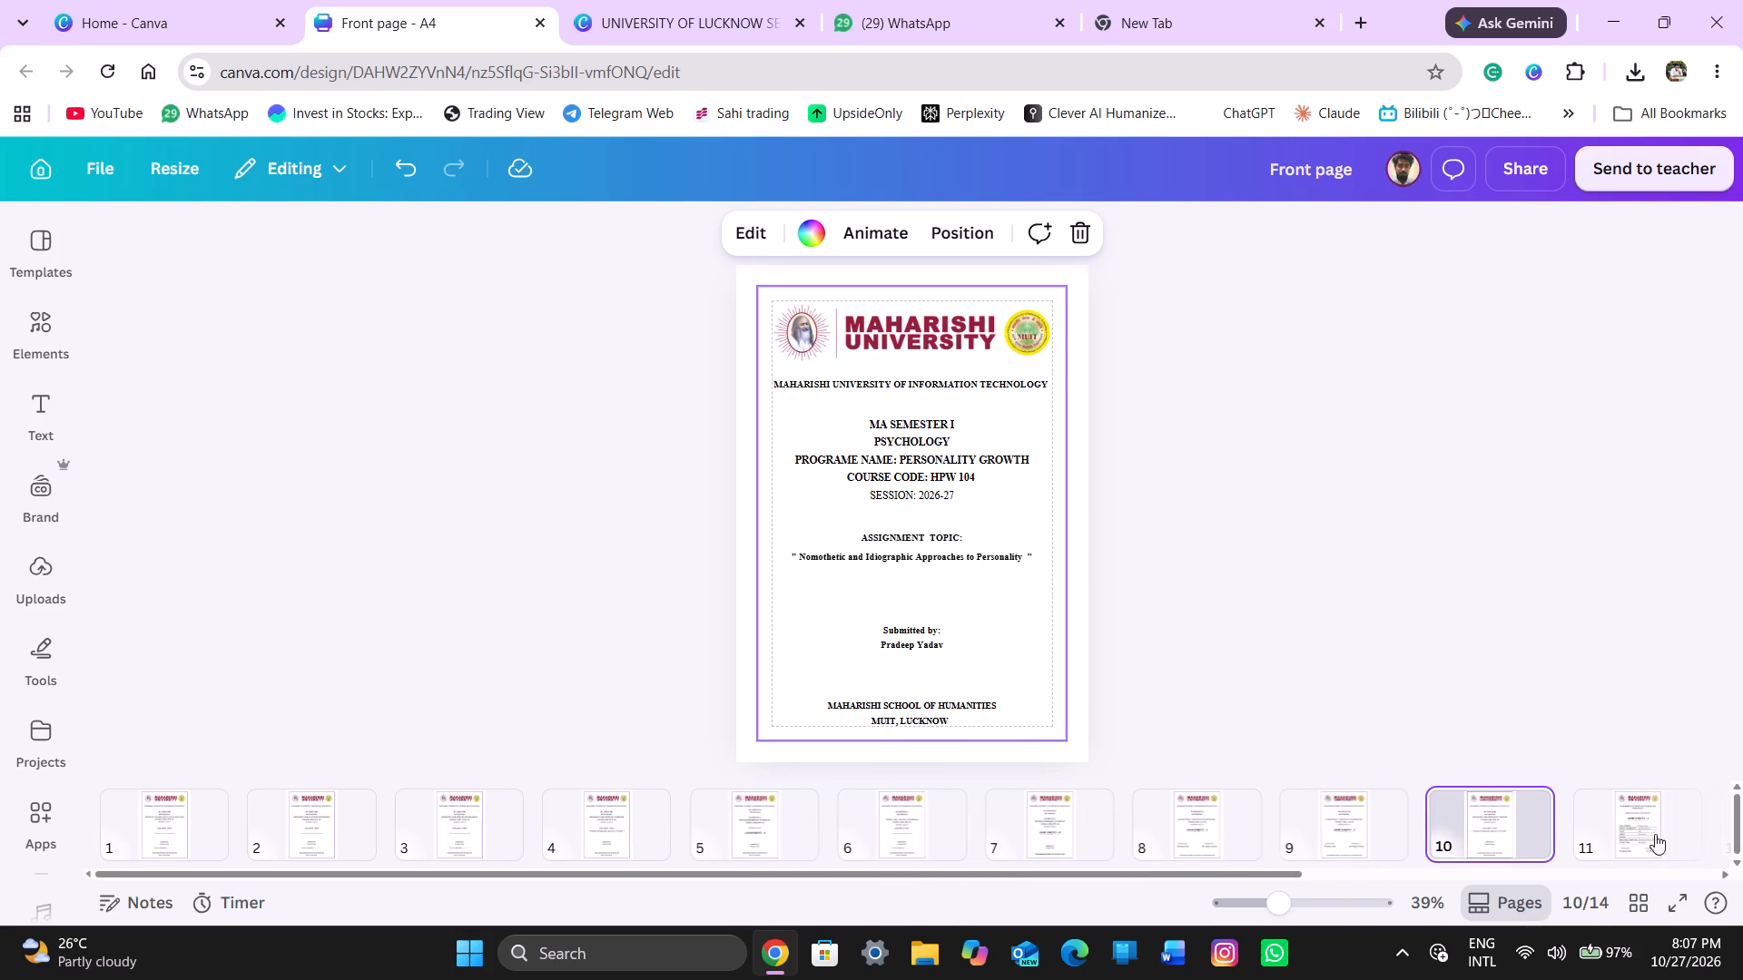
drag(1510, 830, 1610, 806)
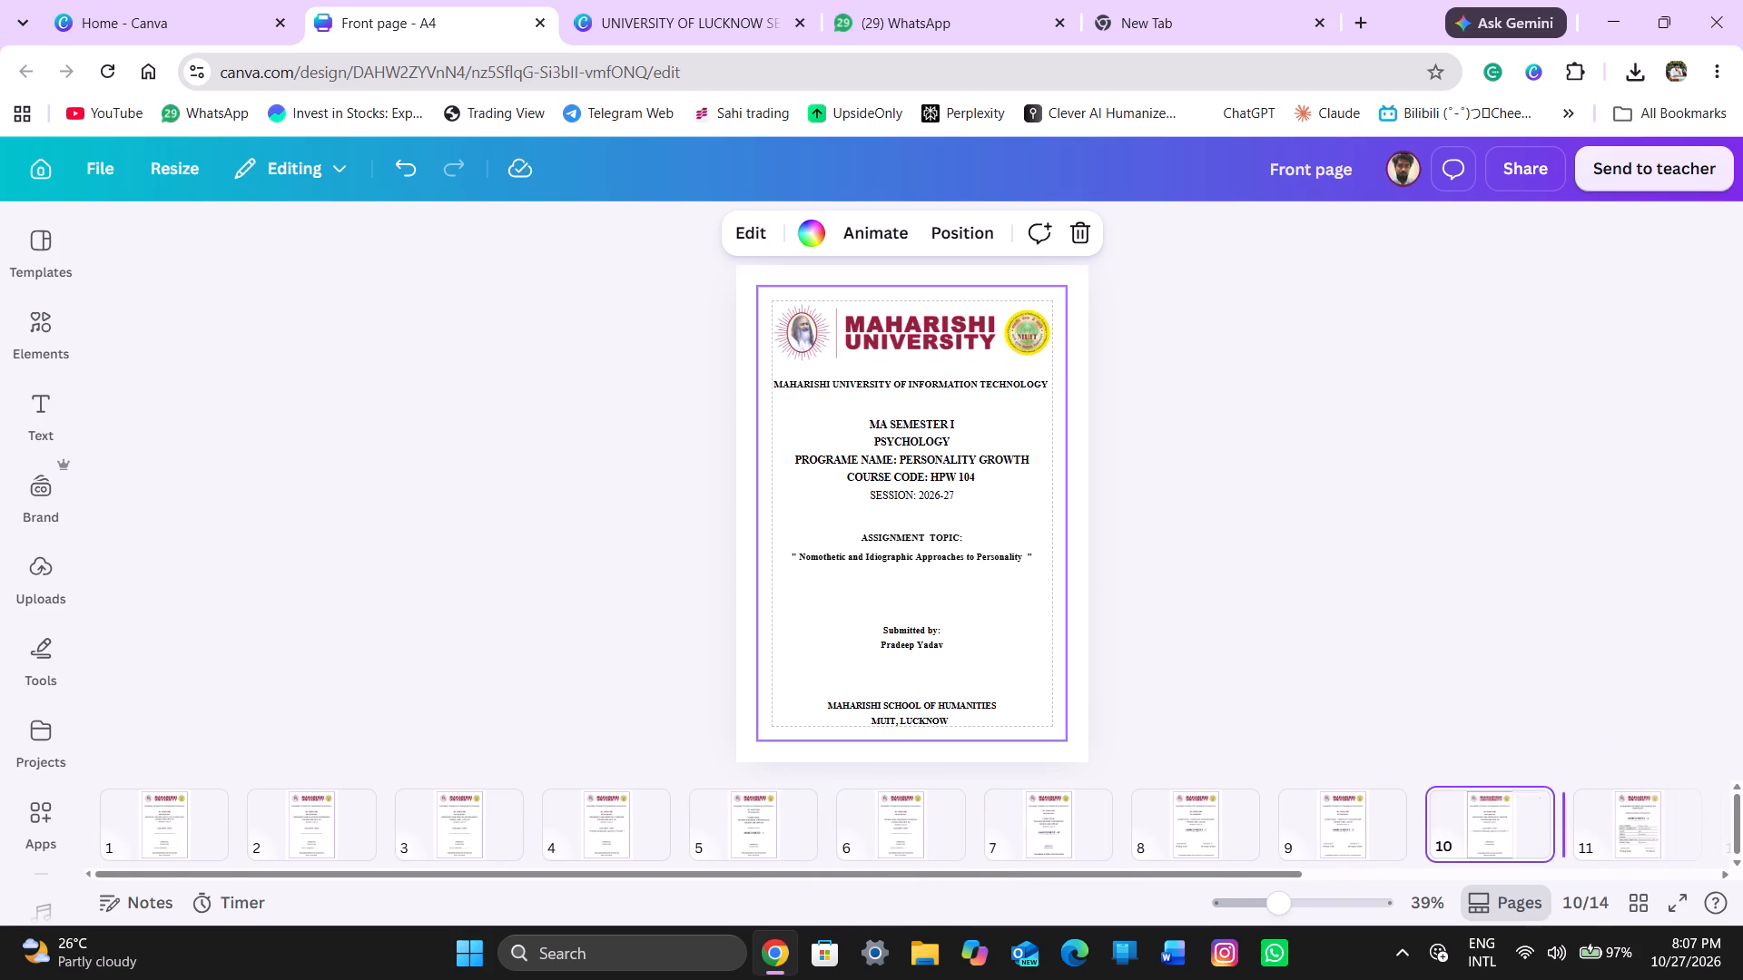
drag(1610, 806, 1610, 828)
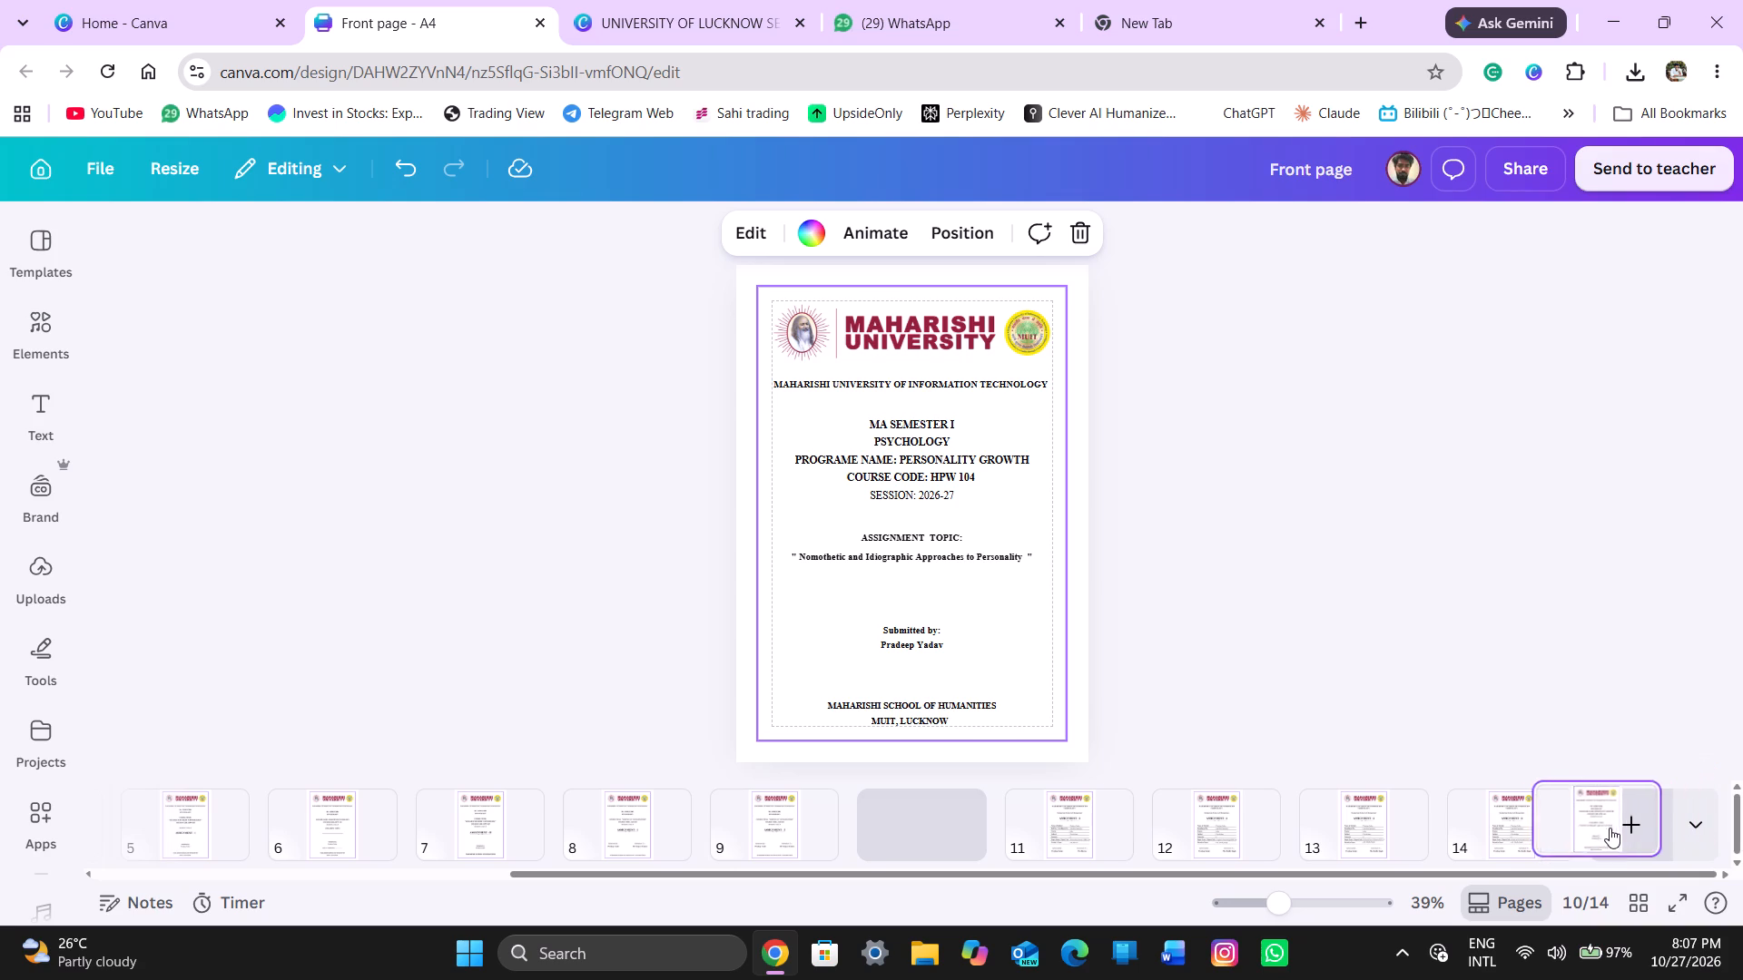
drag(1610, 828, 1588, 821)
click(1443, 733)
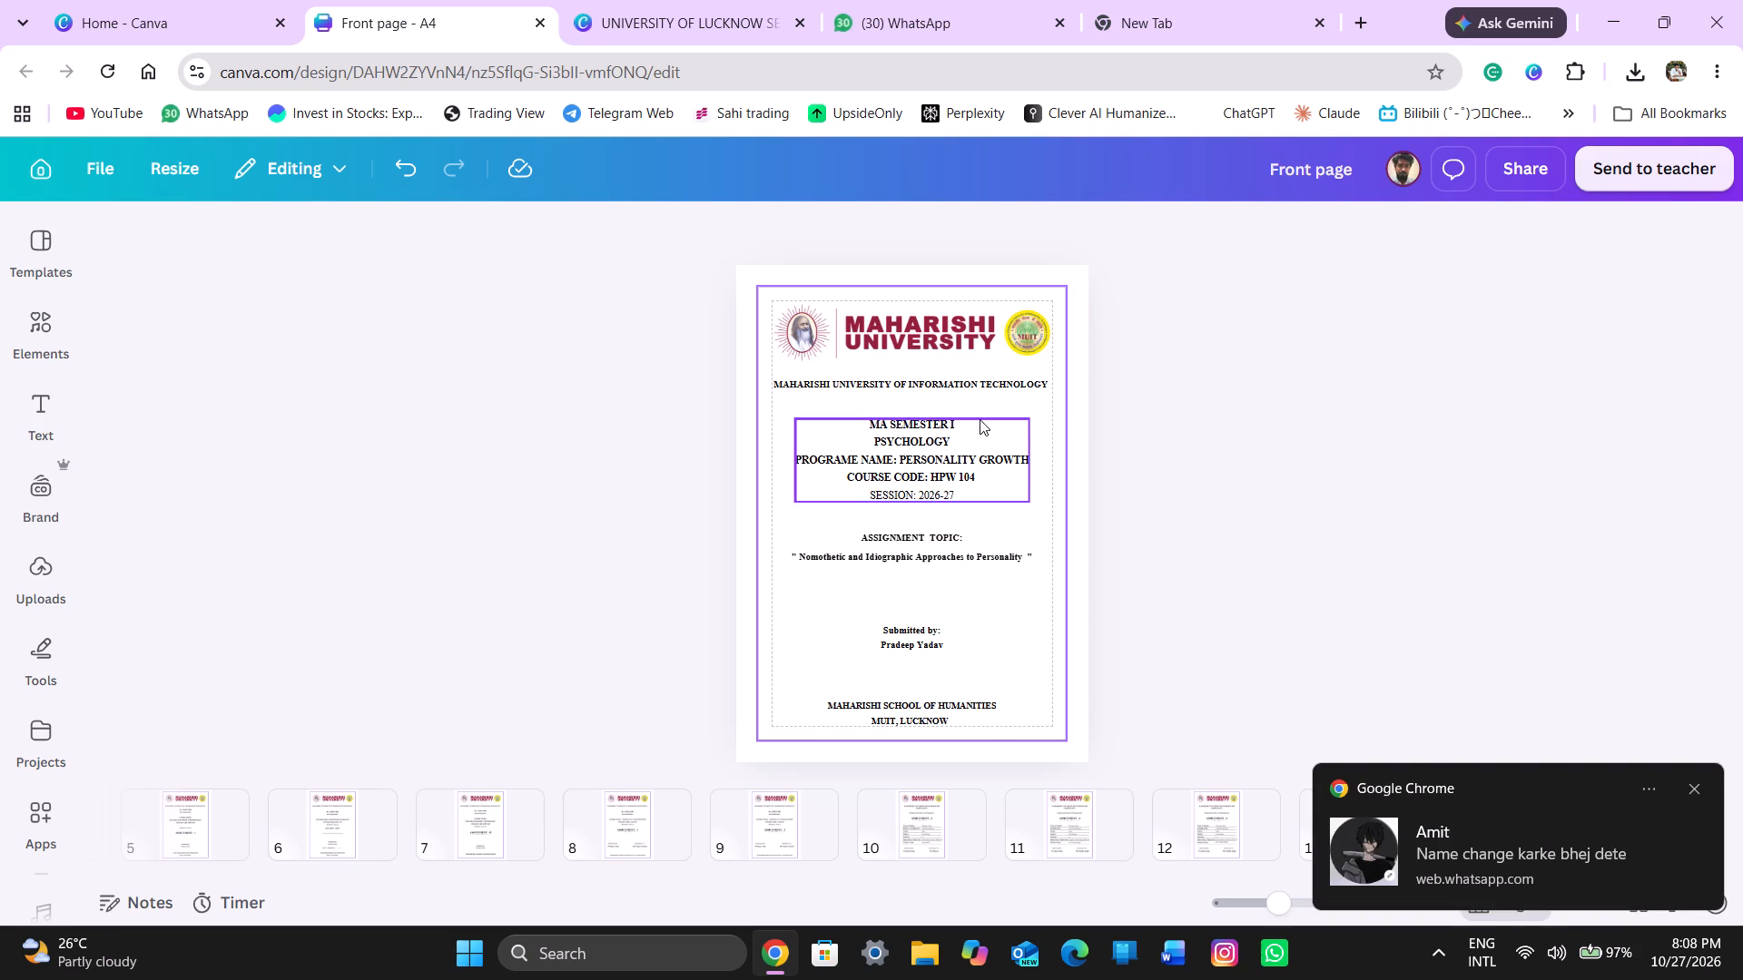
Split the Maharishi University of Information Technology heading on page 14 so TECHNOLOGY starts a second line.
double_click(891, 387)
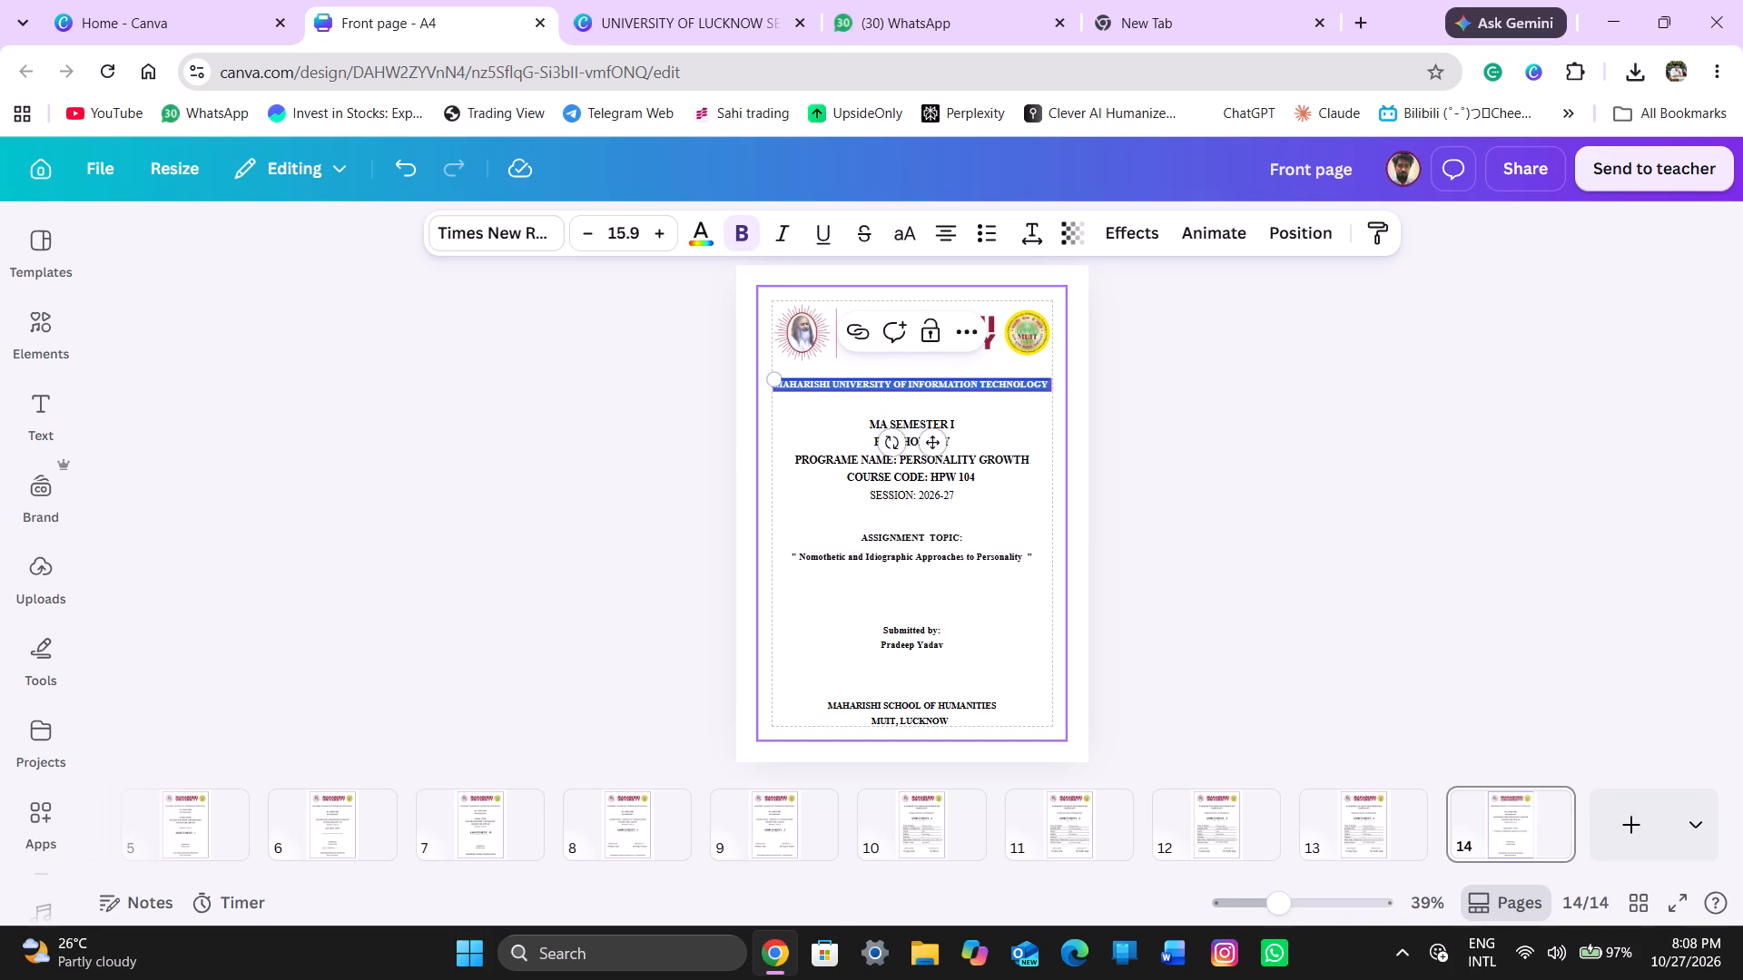
click(978, 386)
key(Return)
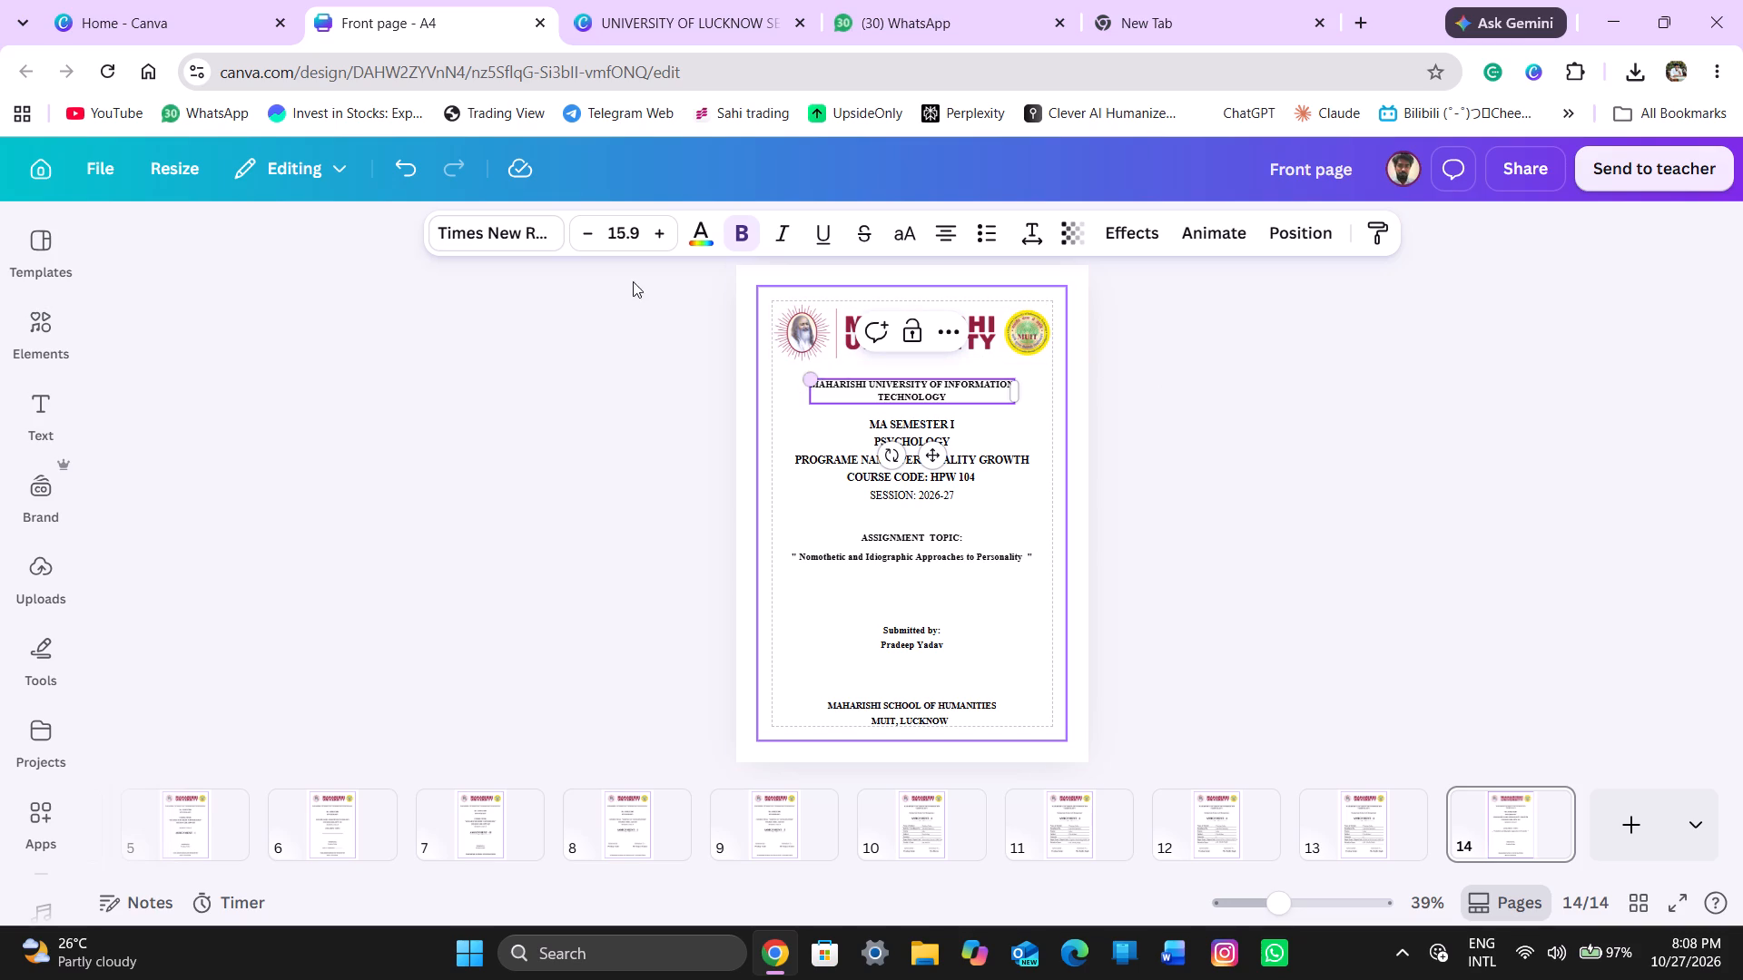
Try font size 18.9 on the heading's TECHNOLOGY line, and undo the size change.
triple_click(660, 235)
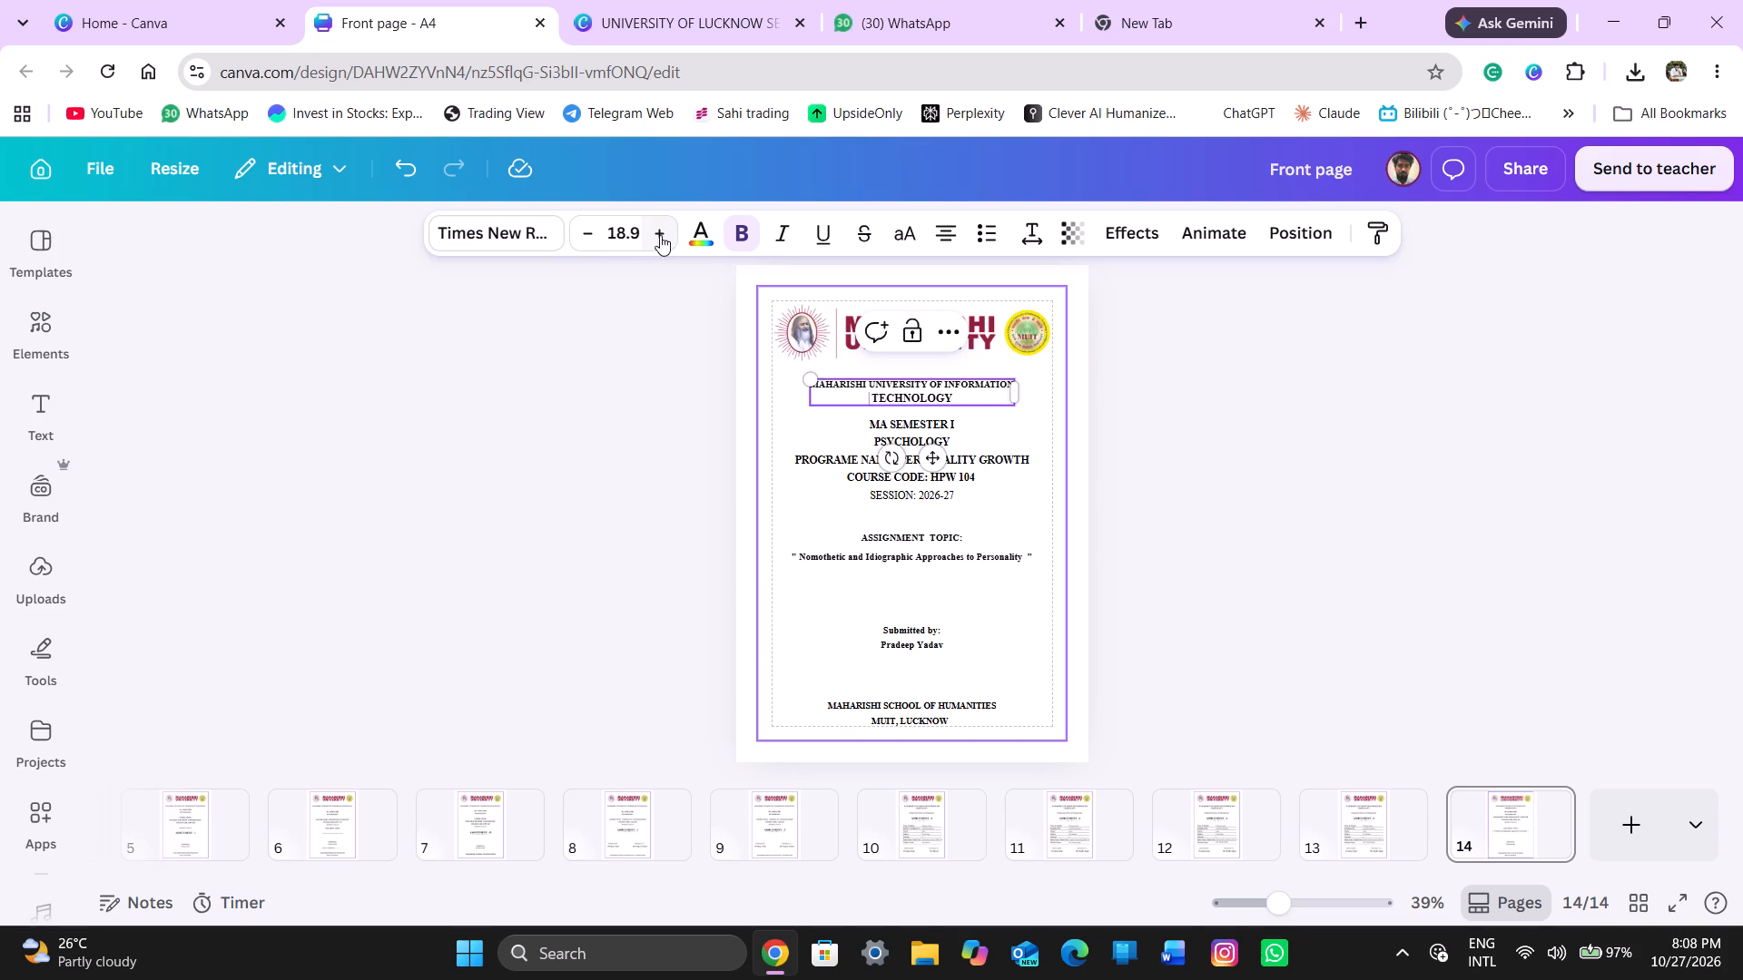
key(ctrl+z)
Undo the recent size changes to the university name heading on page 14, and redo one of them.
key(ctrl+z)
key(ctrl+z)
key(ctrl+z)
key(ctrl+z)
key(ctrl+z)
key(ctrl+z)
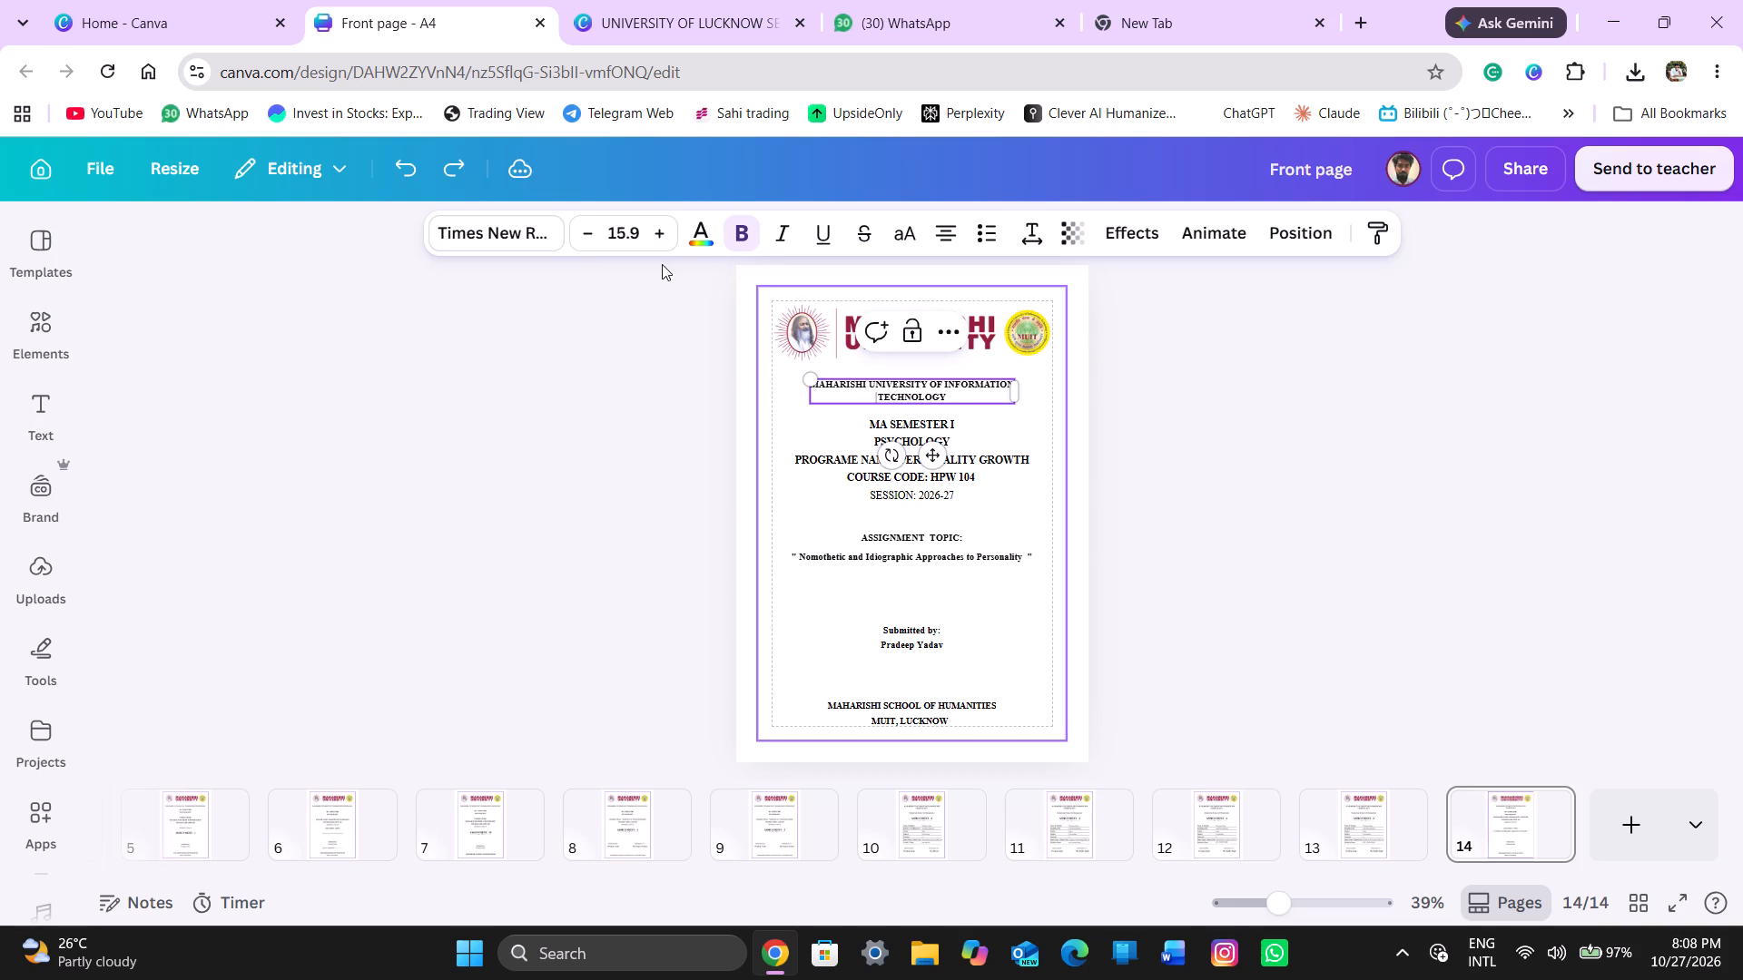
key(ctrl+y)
Set the font size of the "MAHARISHI UNIVERSITY OF INFORMATION TECHNOLOGY" heading on page 14 to 20.
click(575, 279)
click(845, 387)
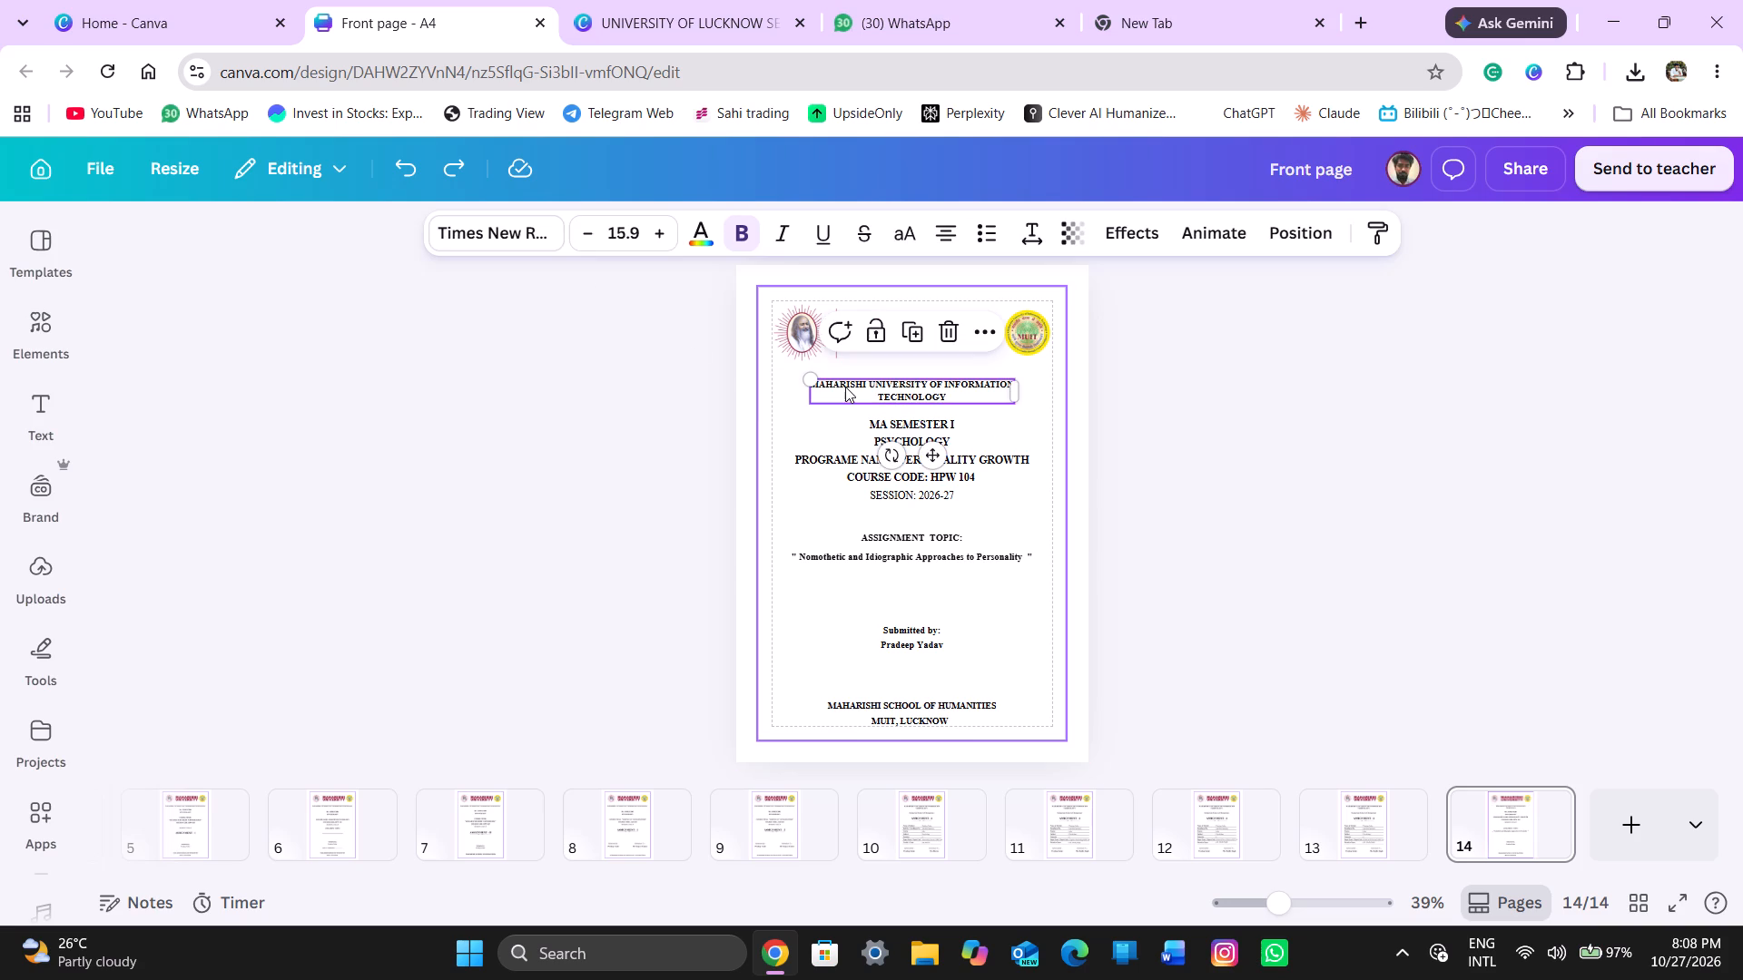
triple_click(661, 236)
click(661, 236)
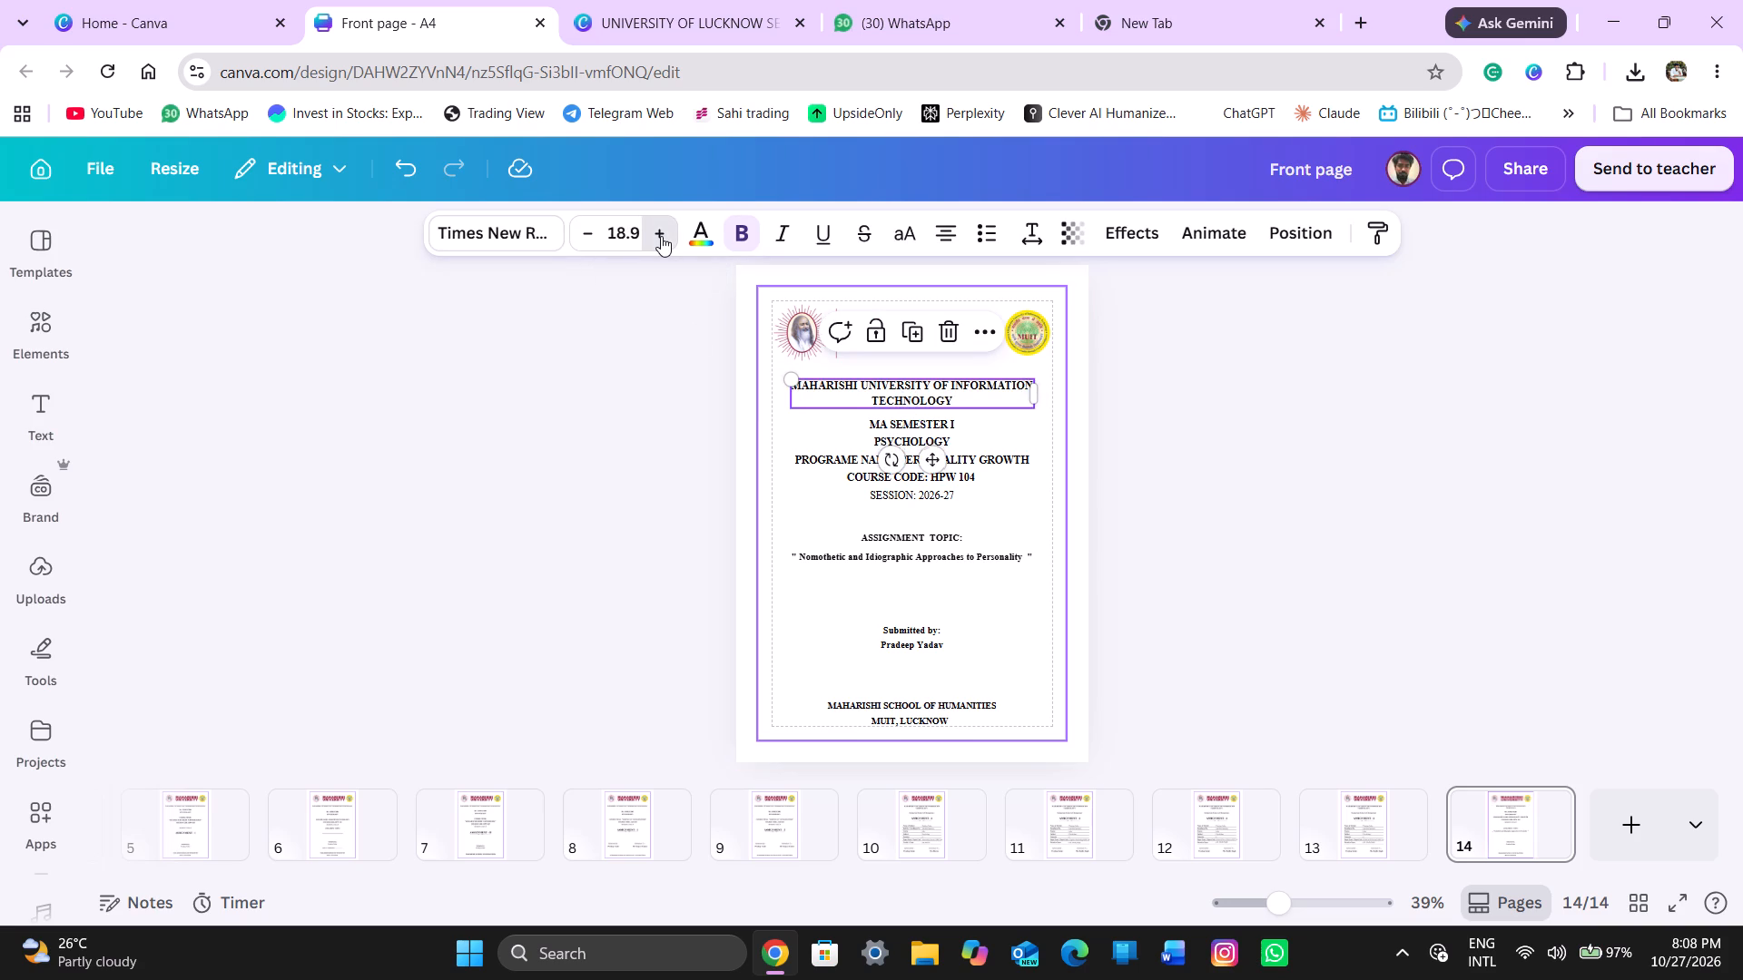
click(661, 236)
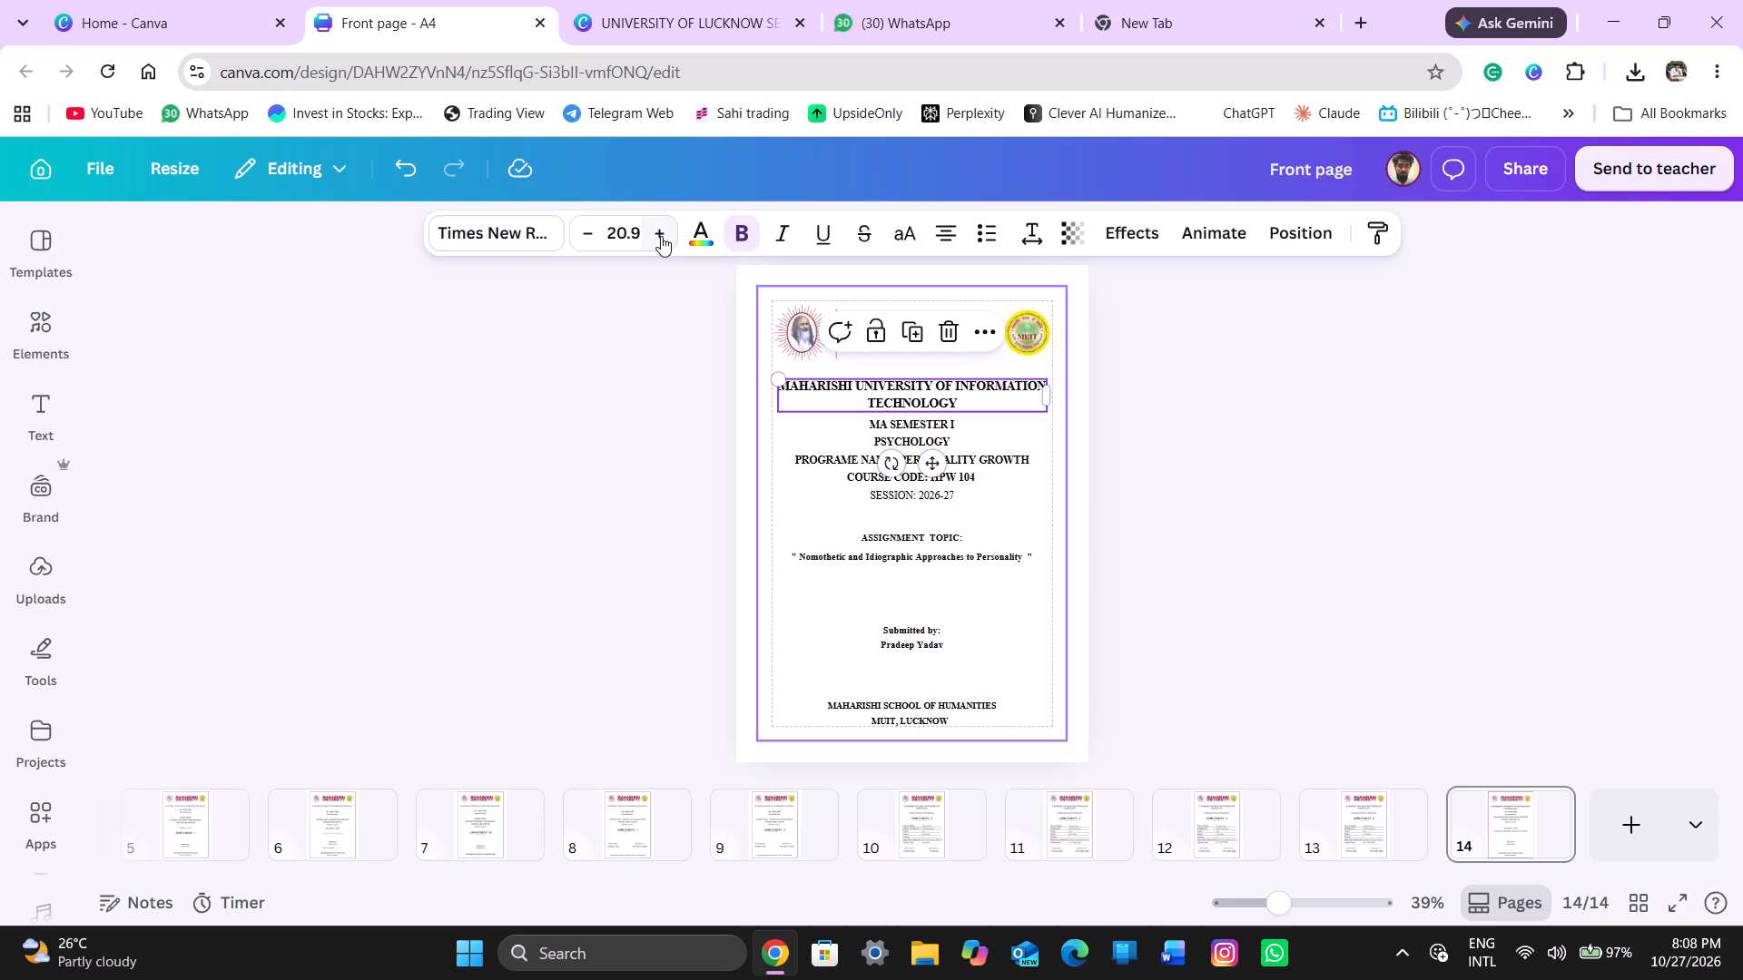
click(626, 230)
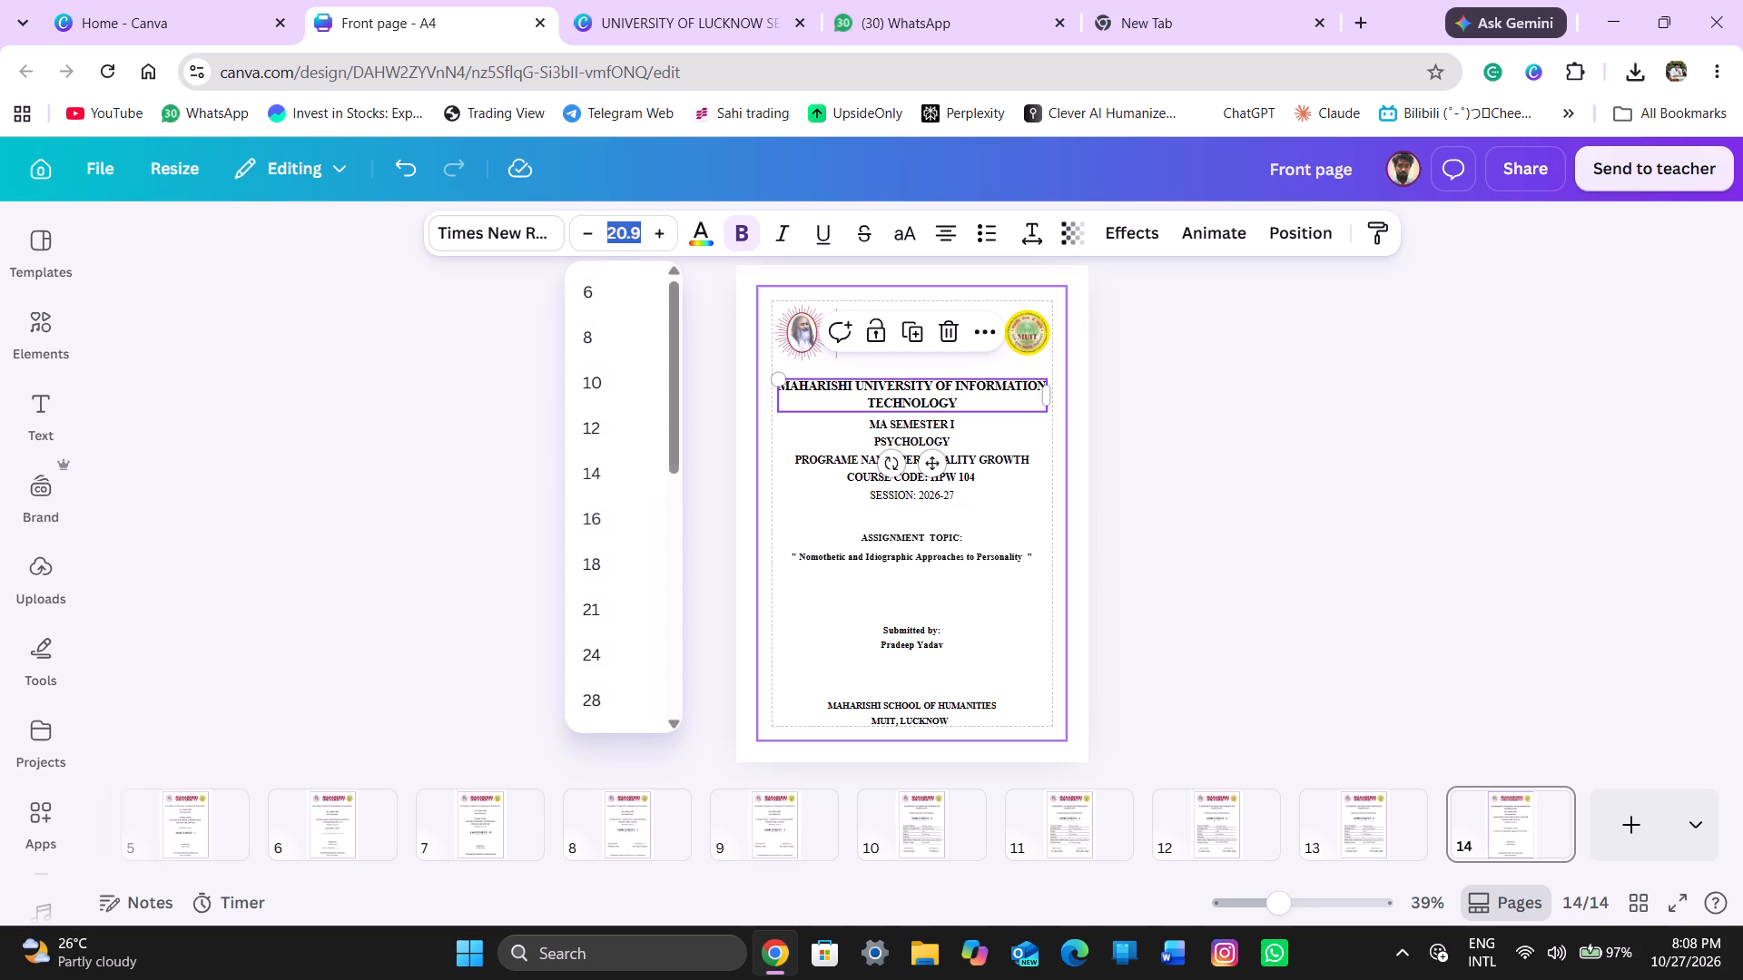
text(20)
key(Return)
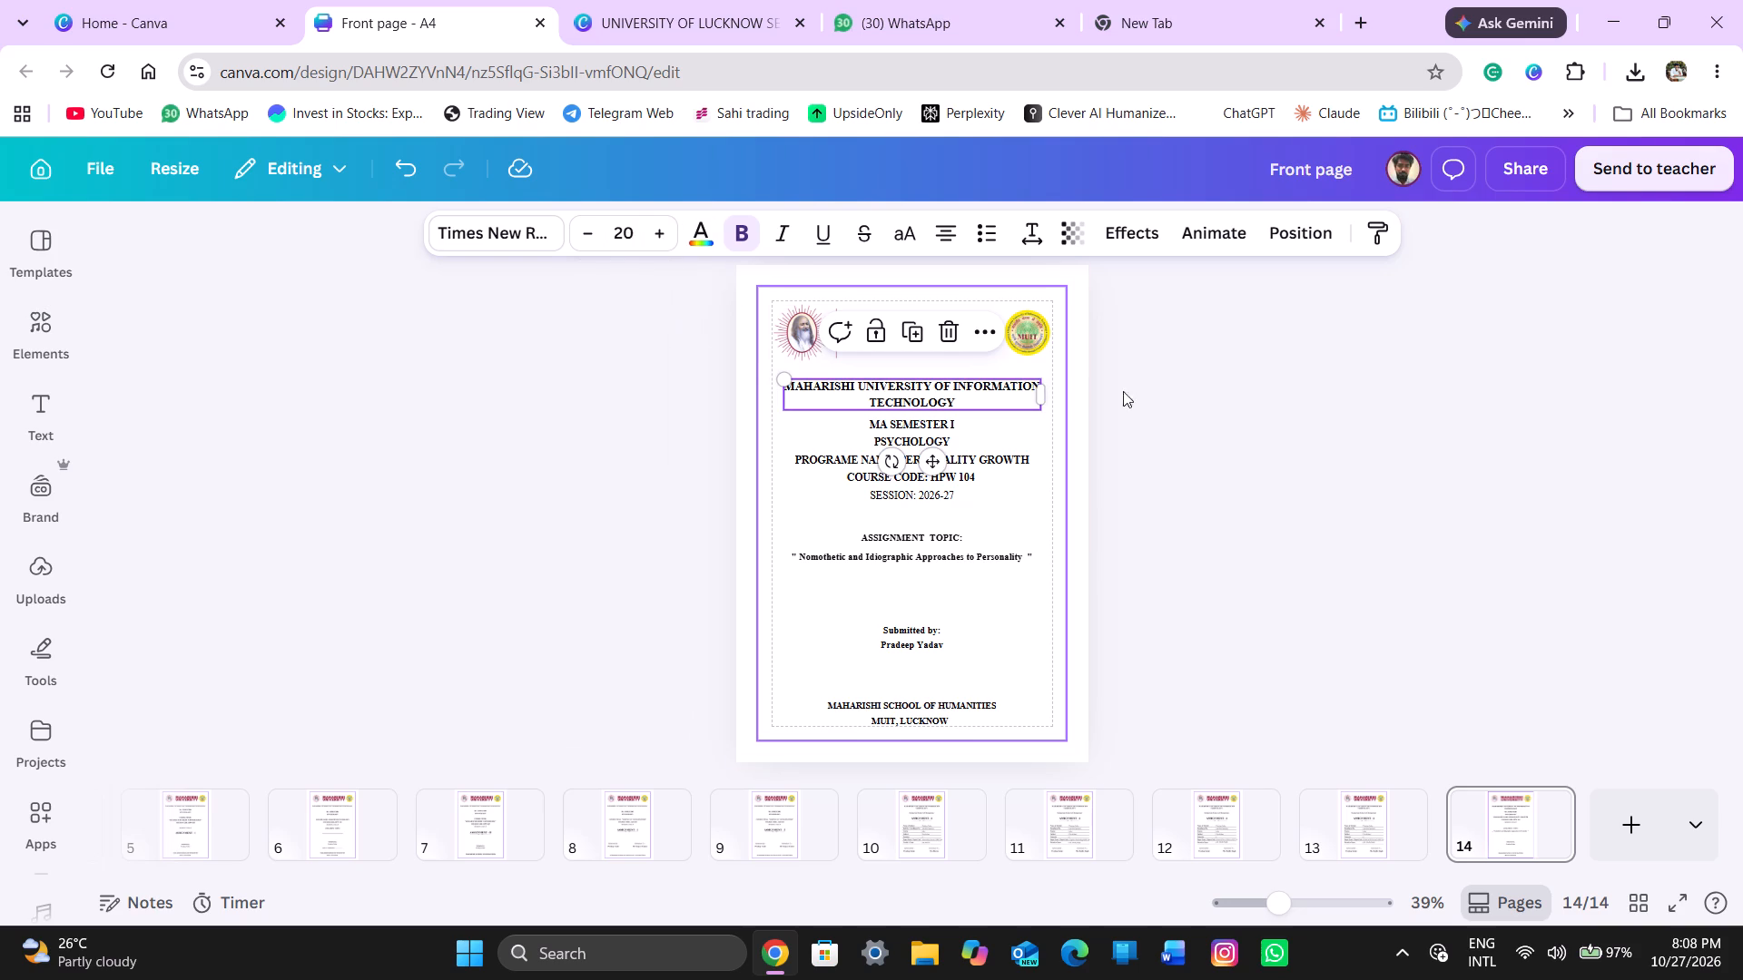
click(1263, 435)
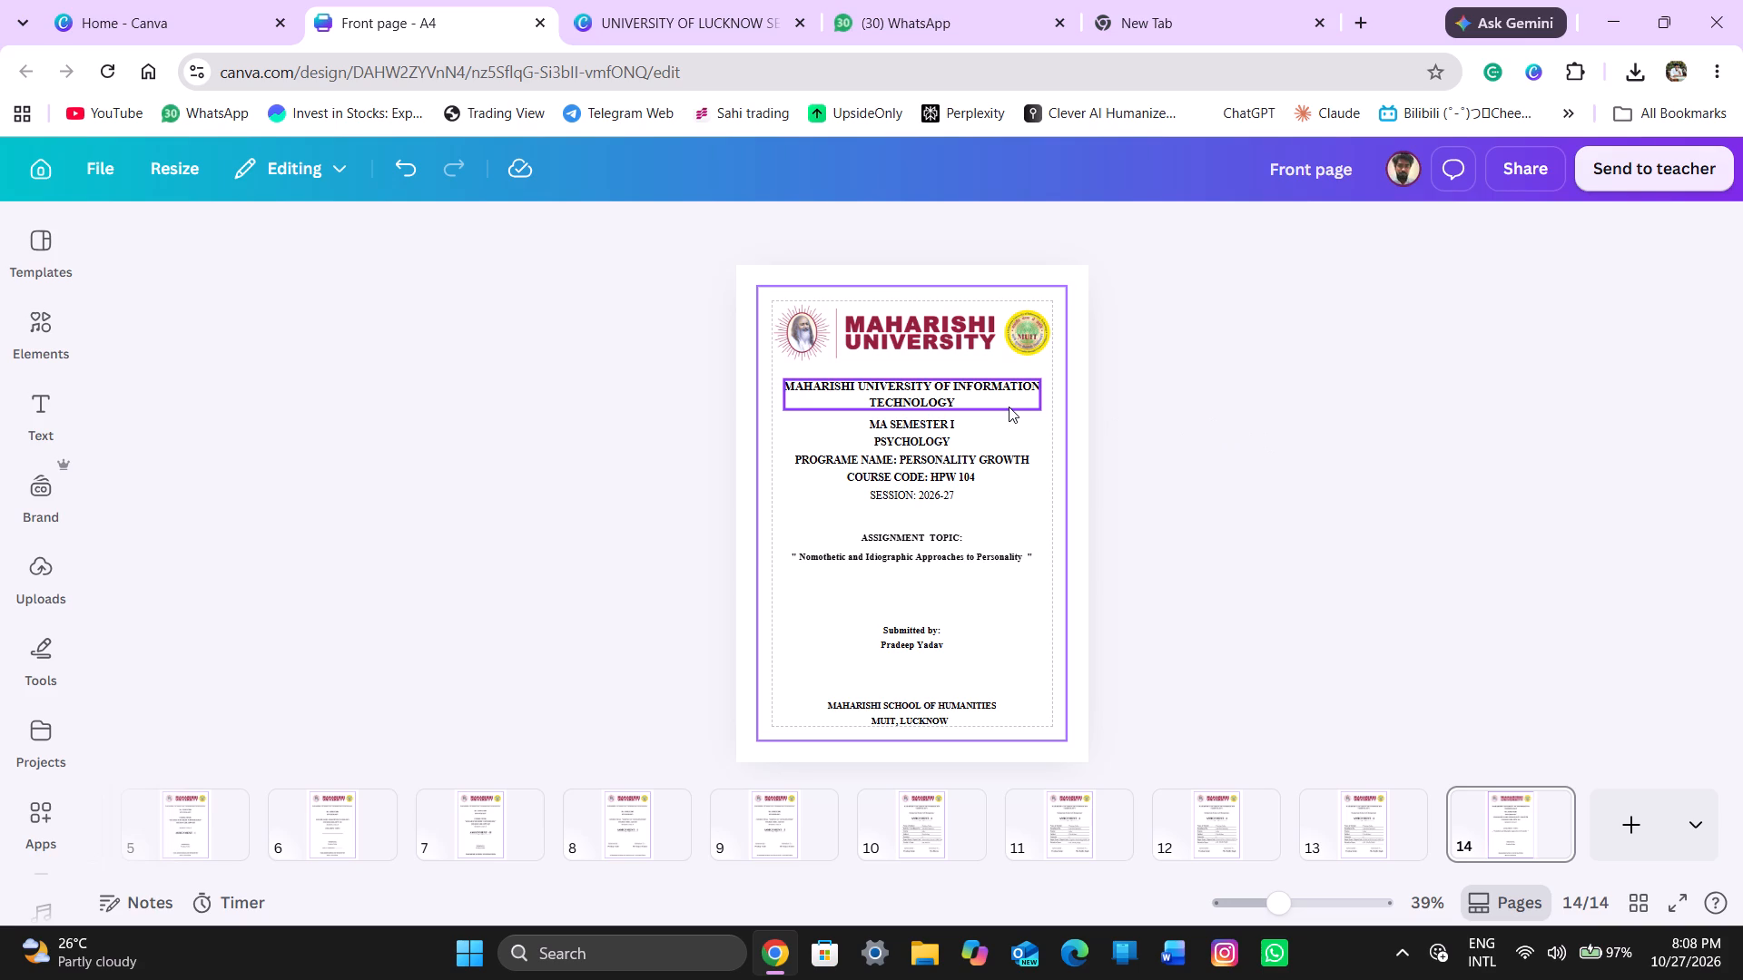
Nudge the university name heading slightly upward, closer to the logo.
key(Up)
click(1009, 407)
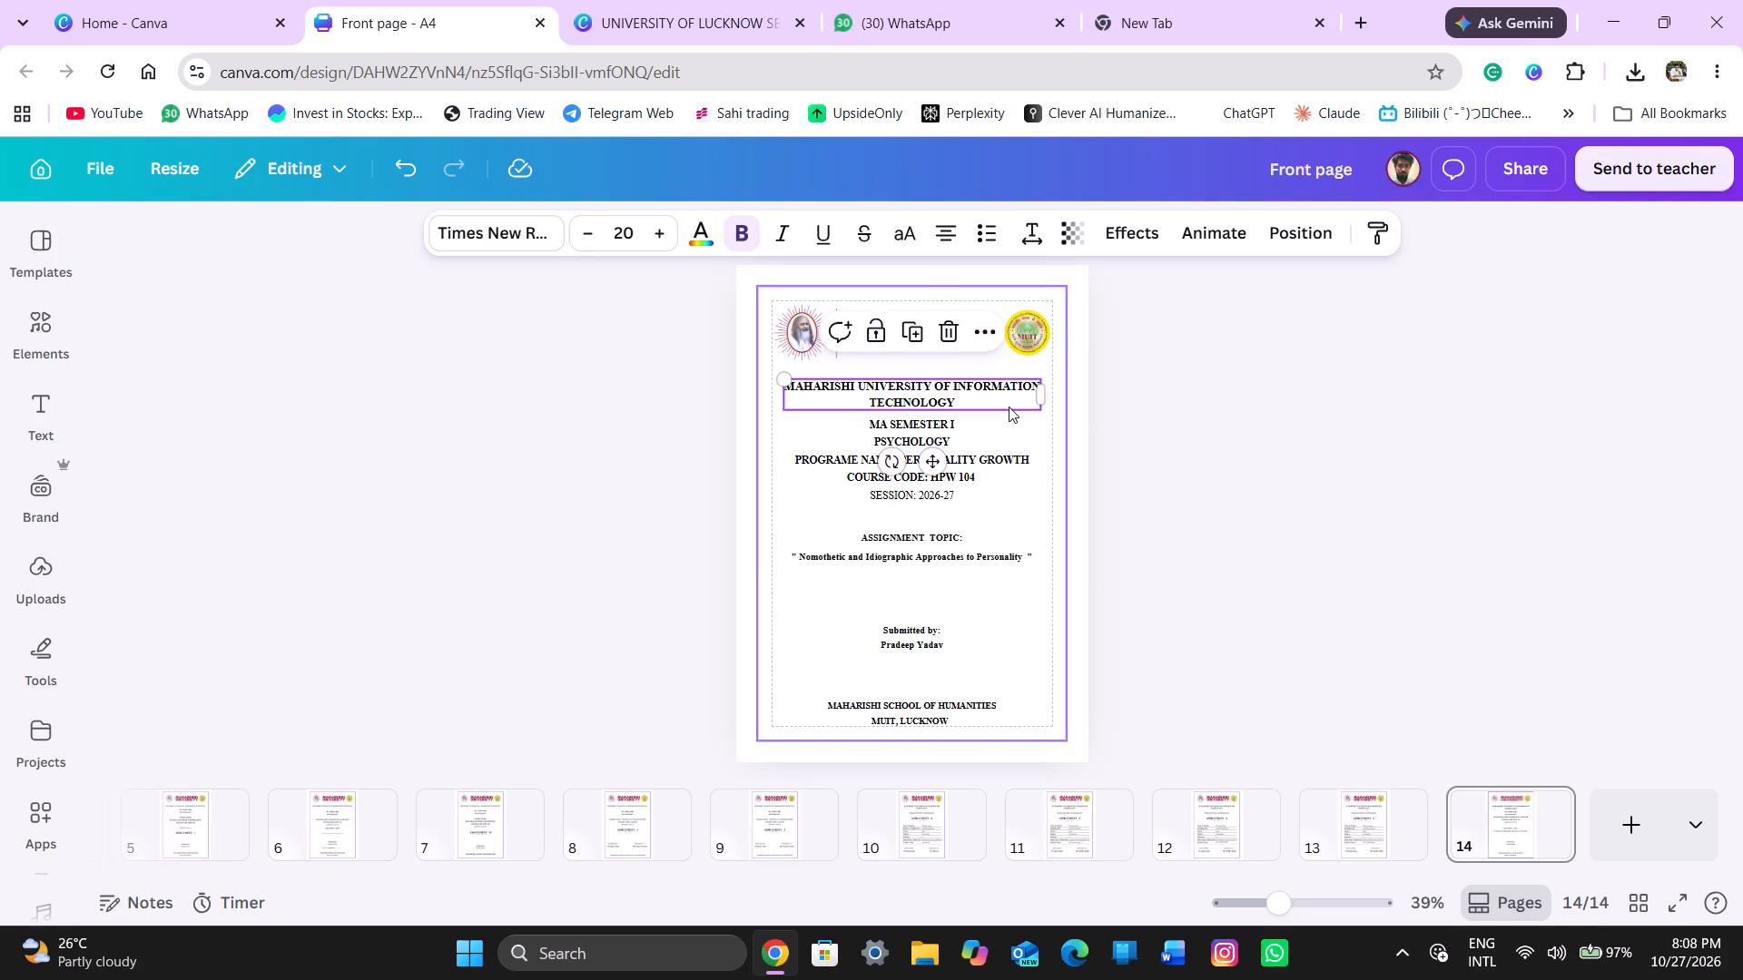
key(Up)
key(Up)
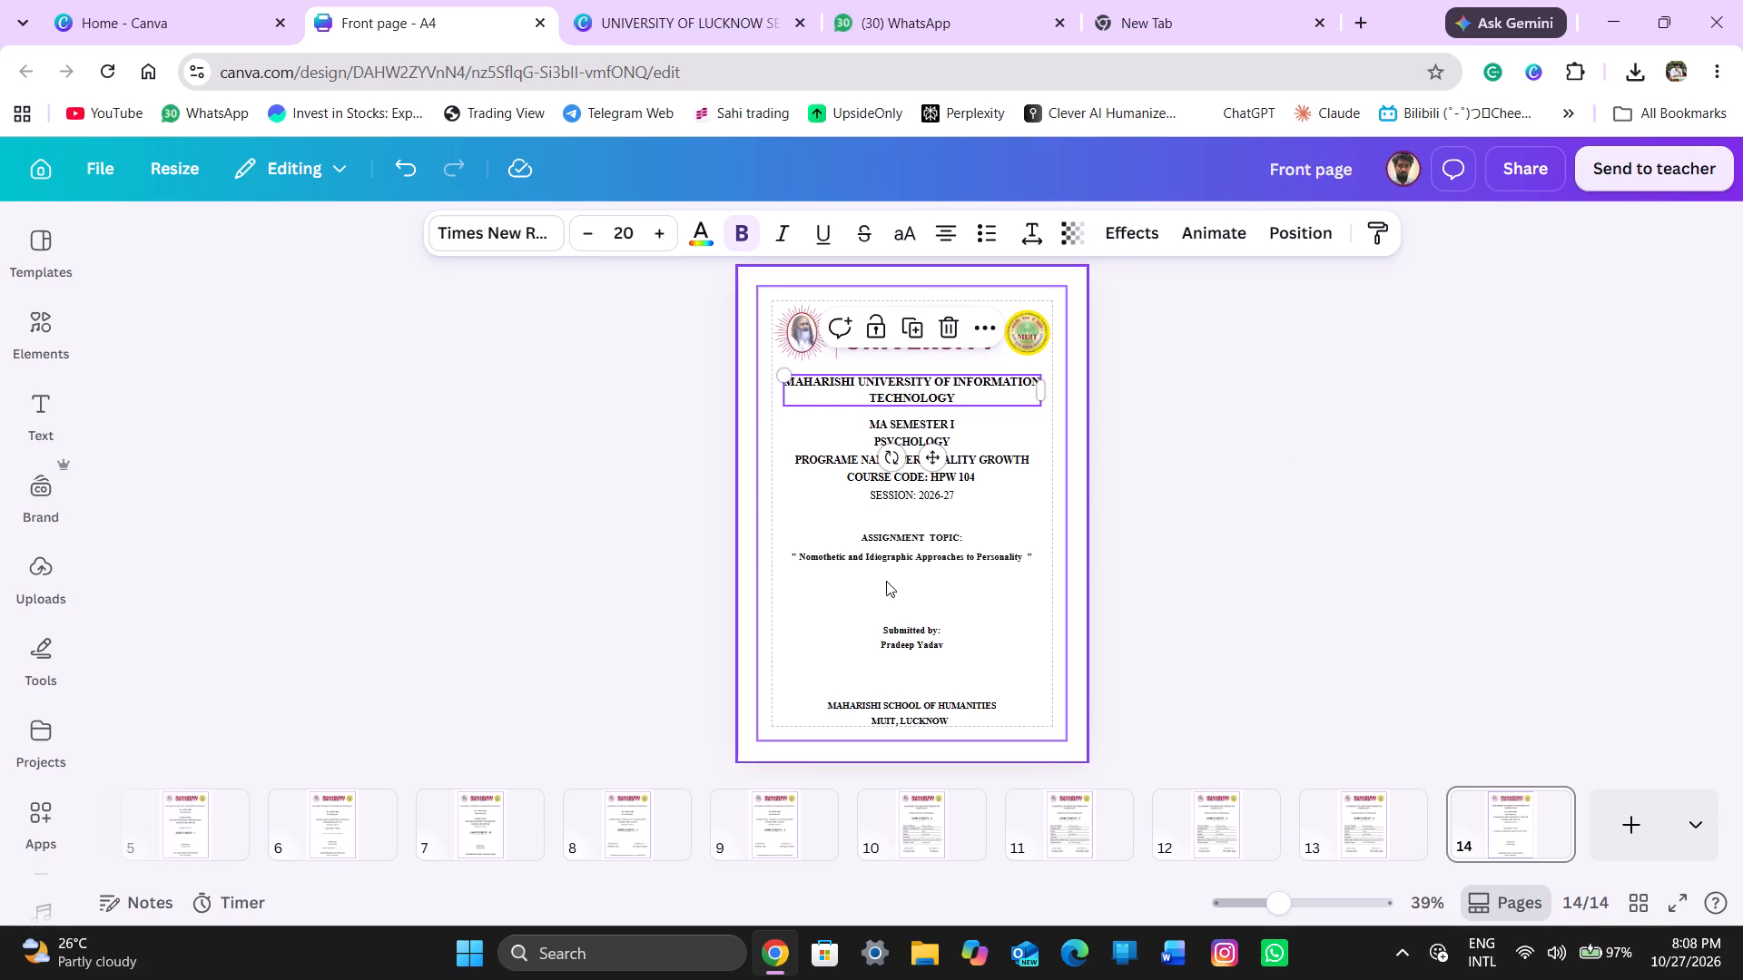
Add the line "AN ASSIGNMENT ON" above "MA SEMESTER I" in the course details text.
double_click(864, 426)
click(864, 422)
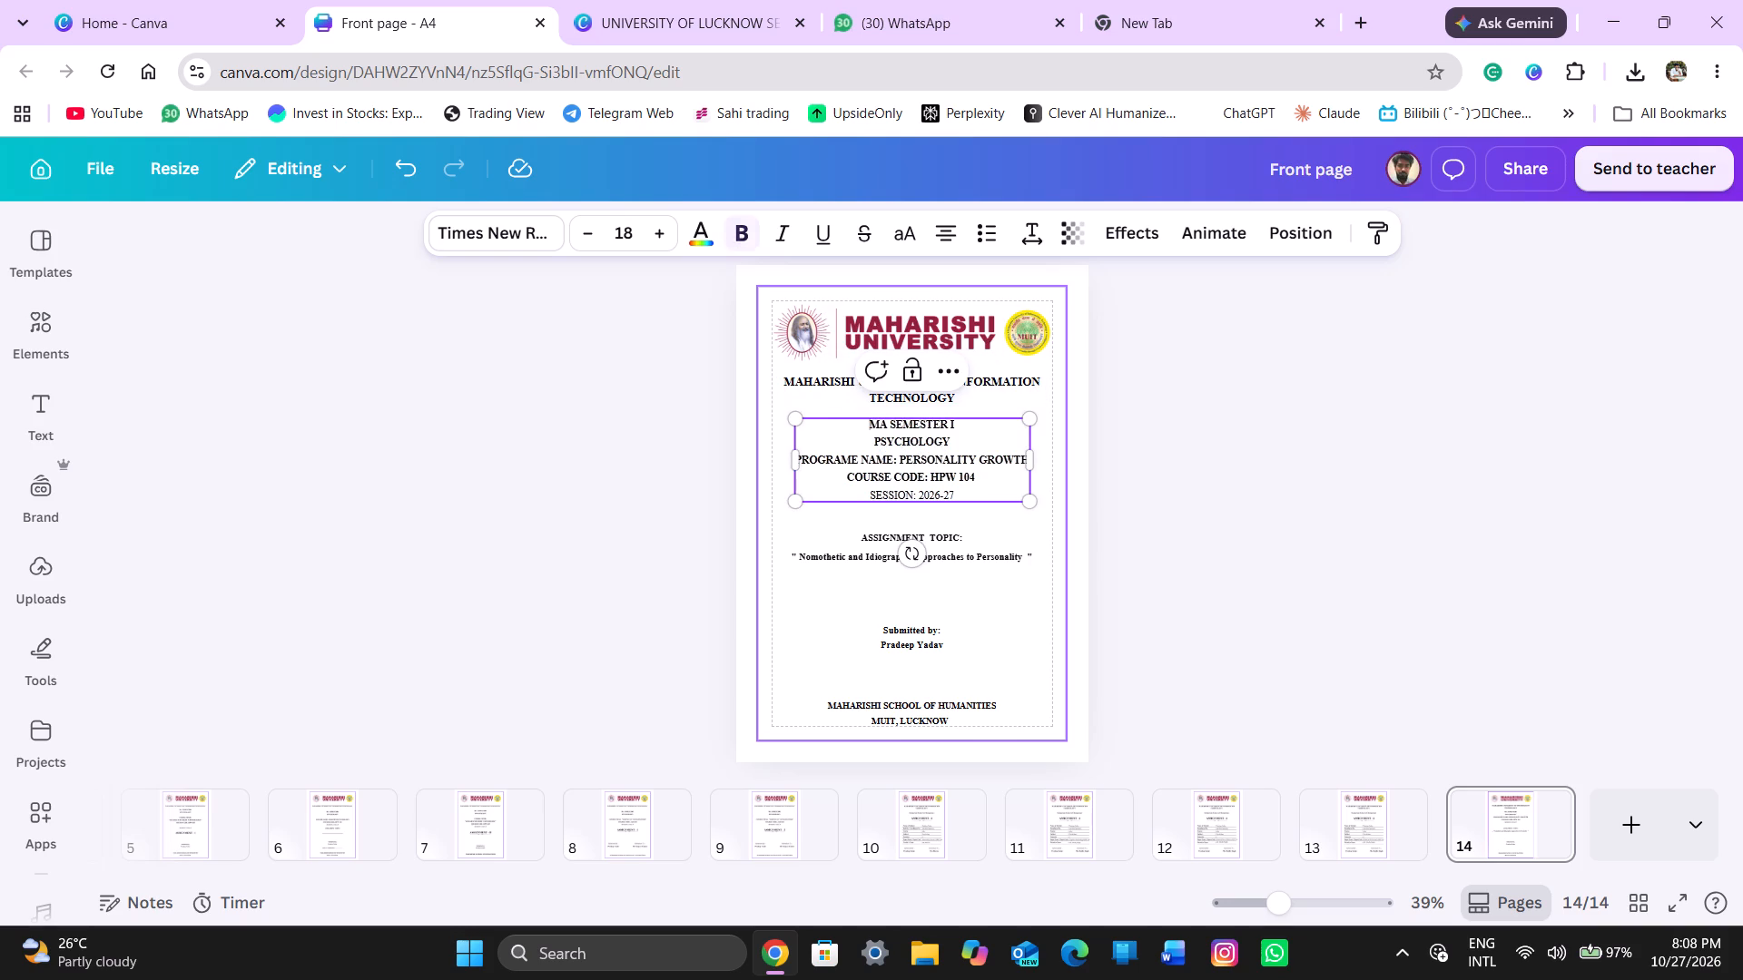
key(Return)
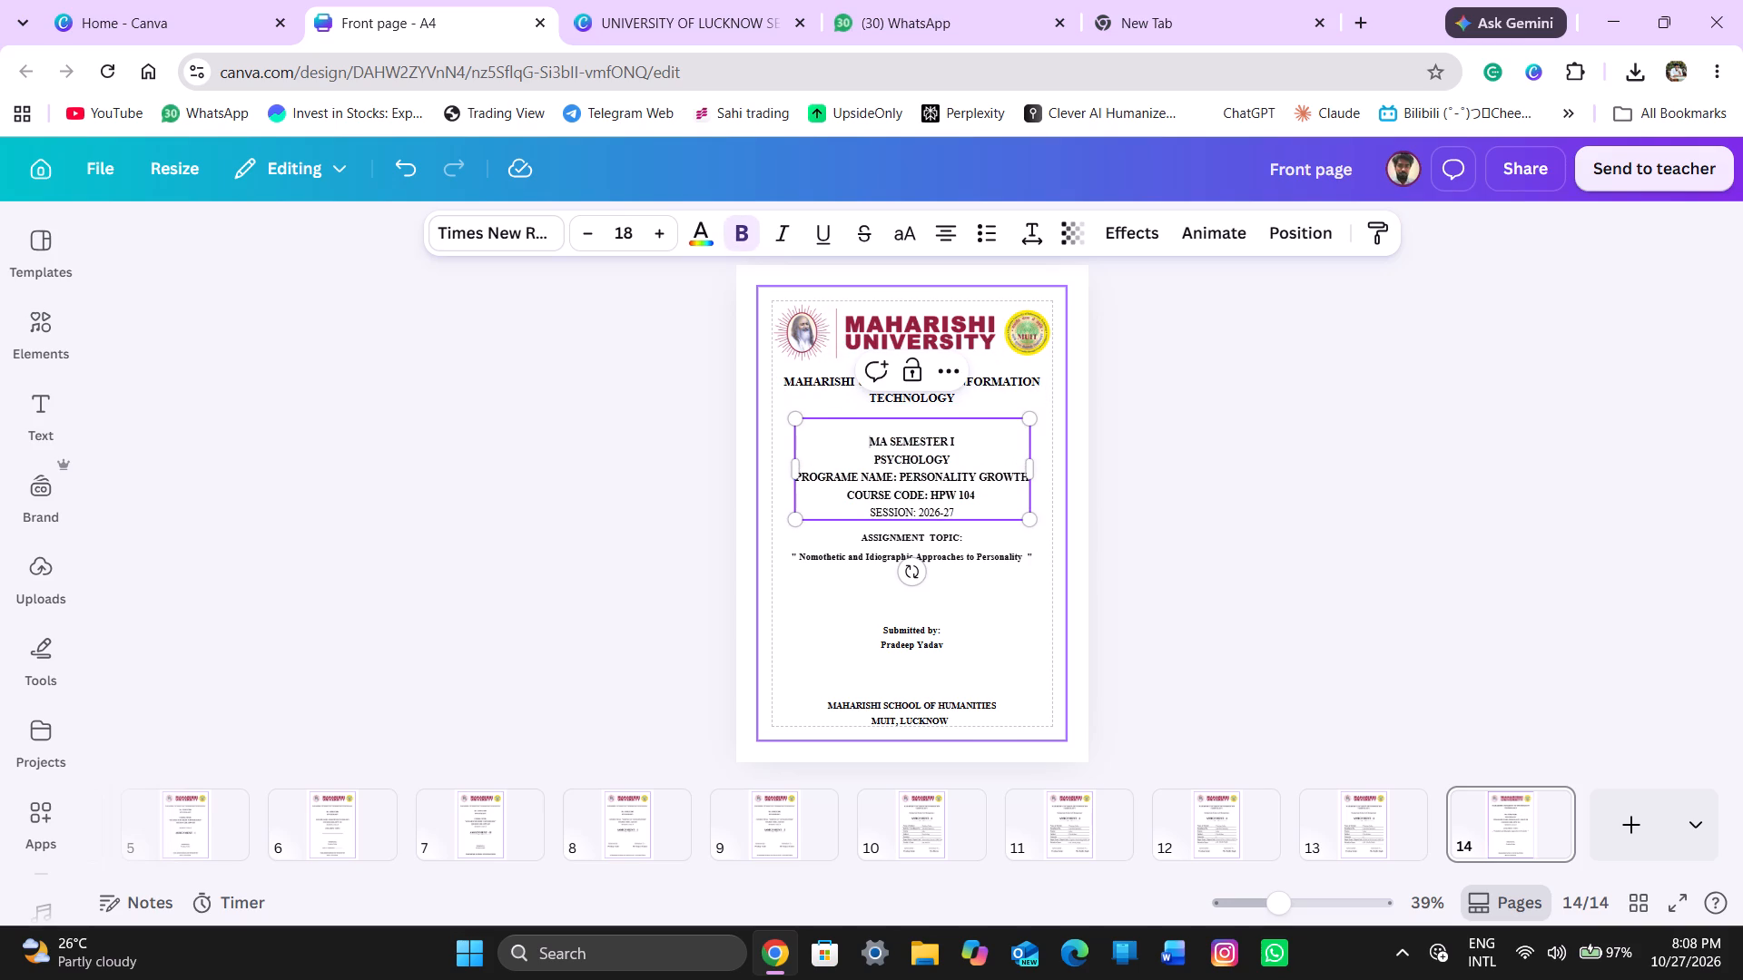
text(AN)
key(BackSpace)
key(BackSpace)
key(Up)
text(AN)
key(space)
text(ASSIGNMENT)
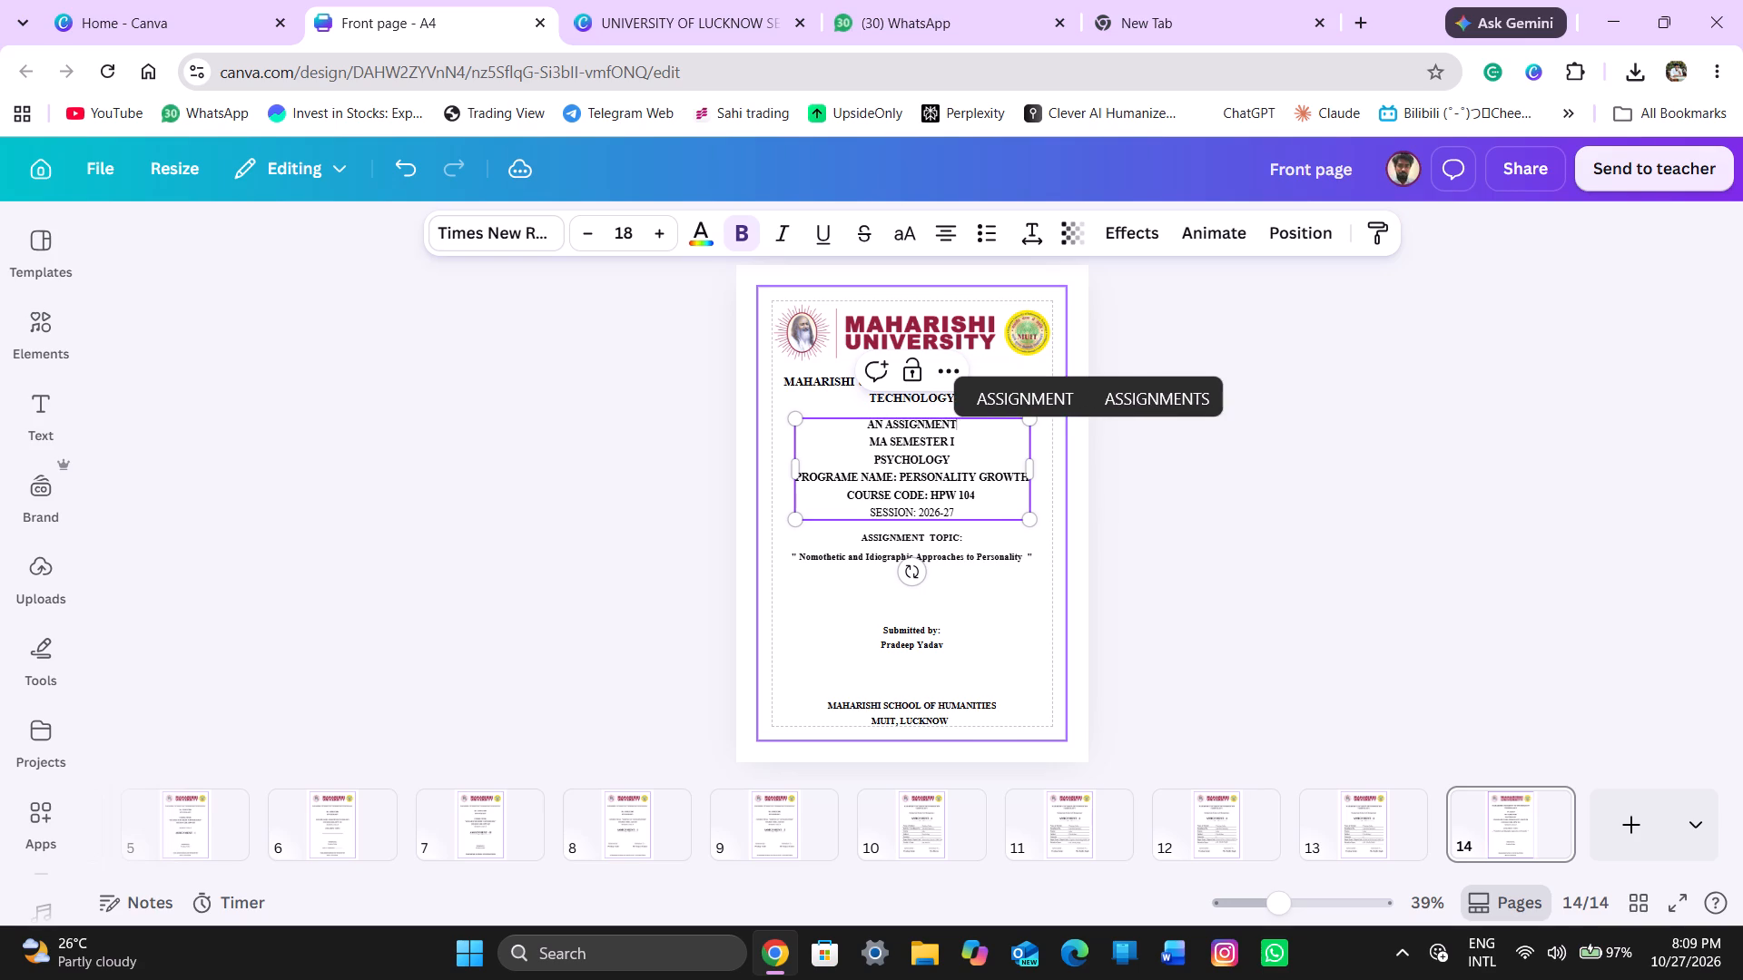
key(space)
text(ON)
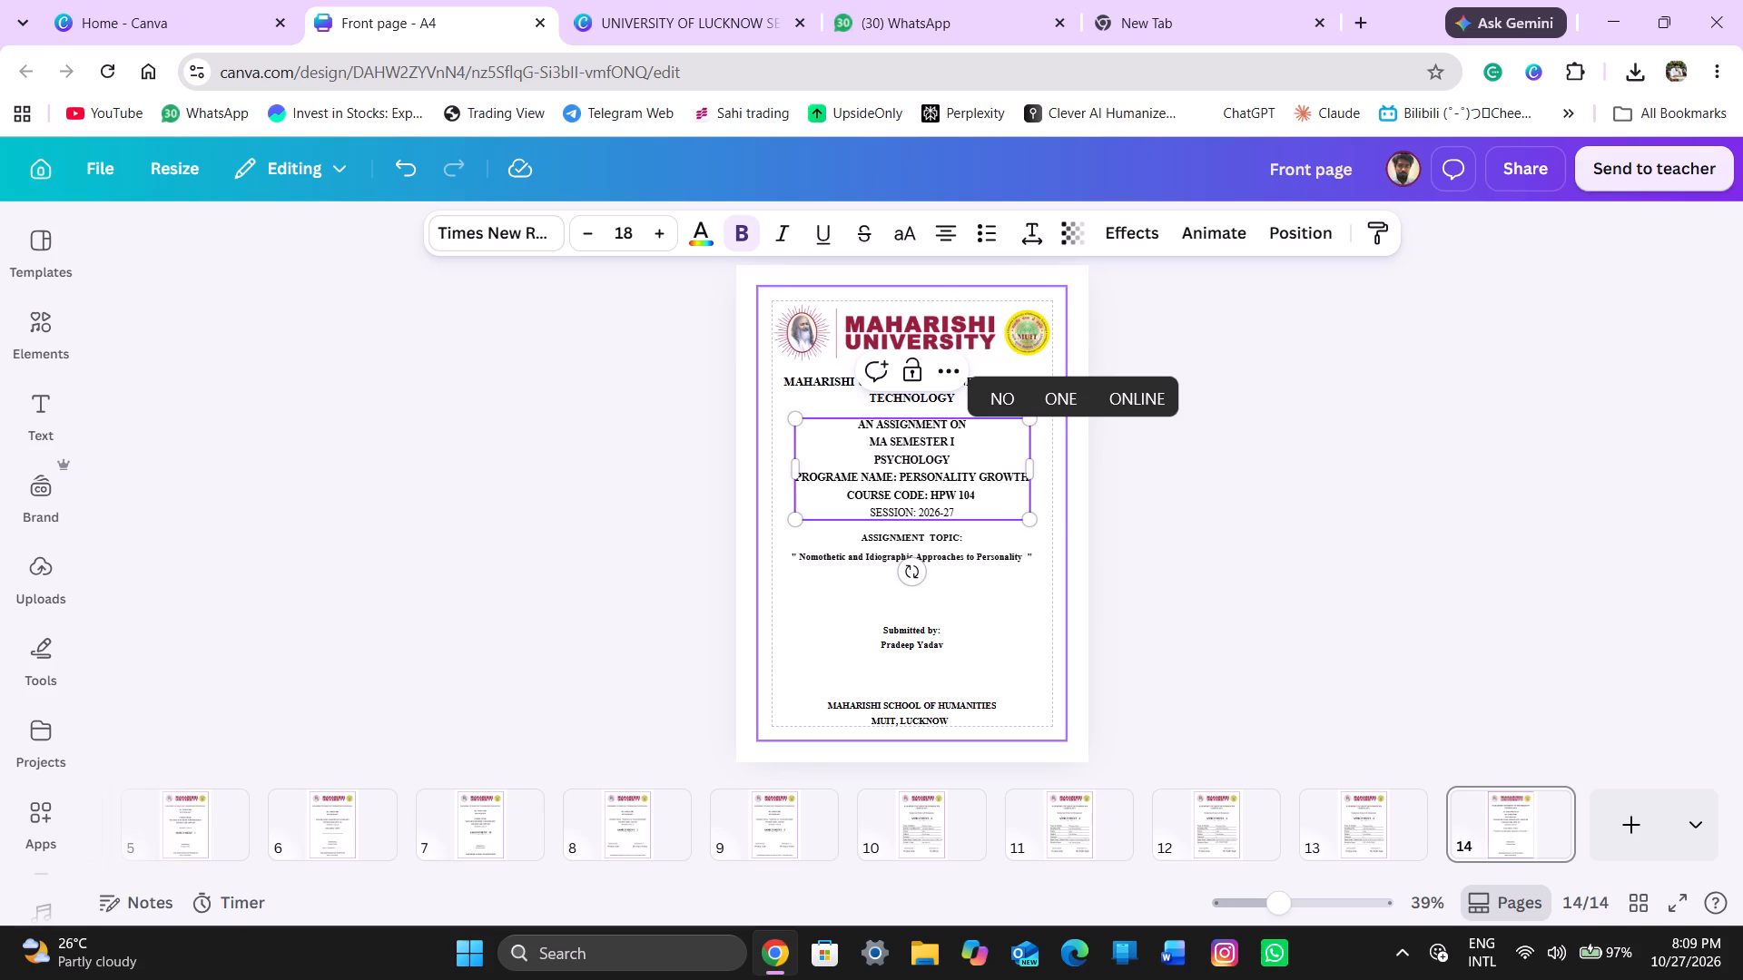
Add a "TOPIC -" line directly below "AN ASSIGNMENT ON".
key(Return)
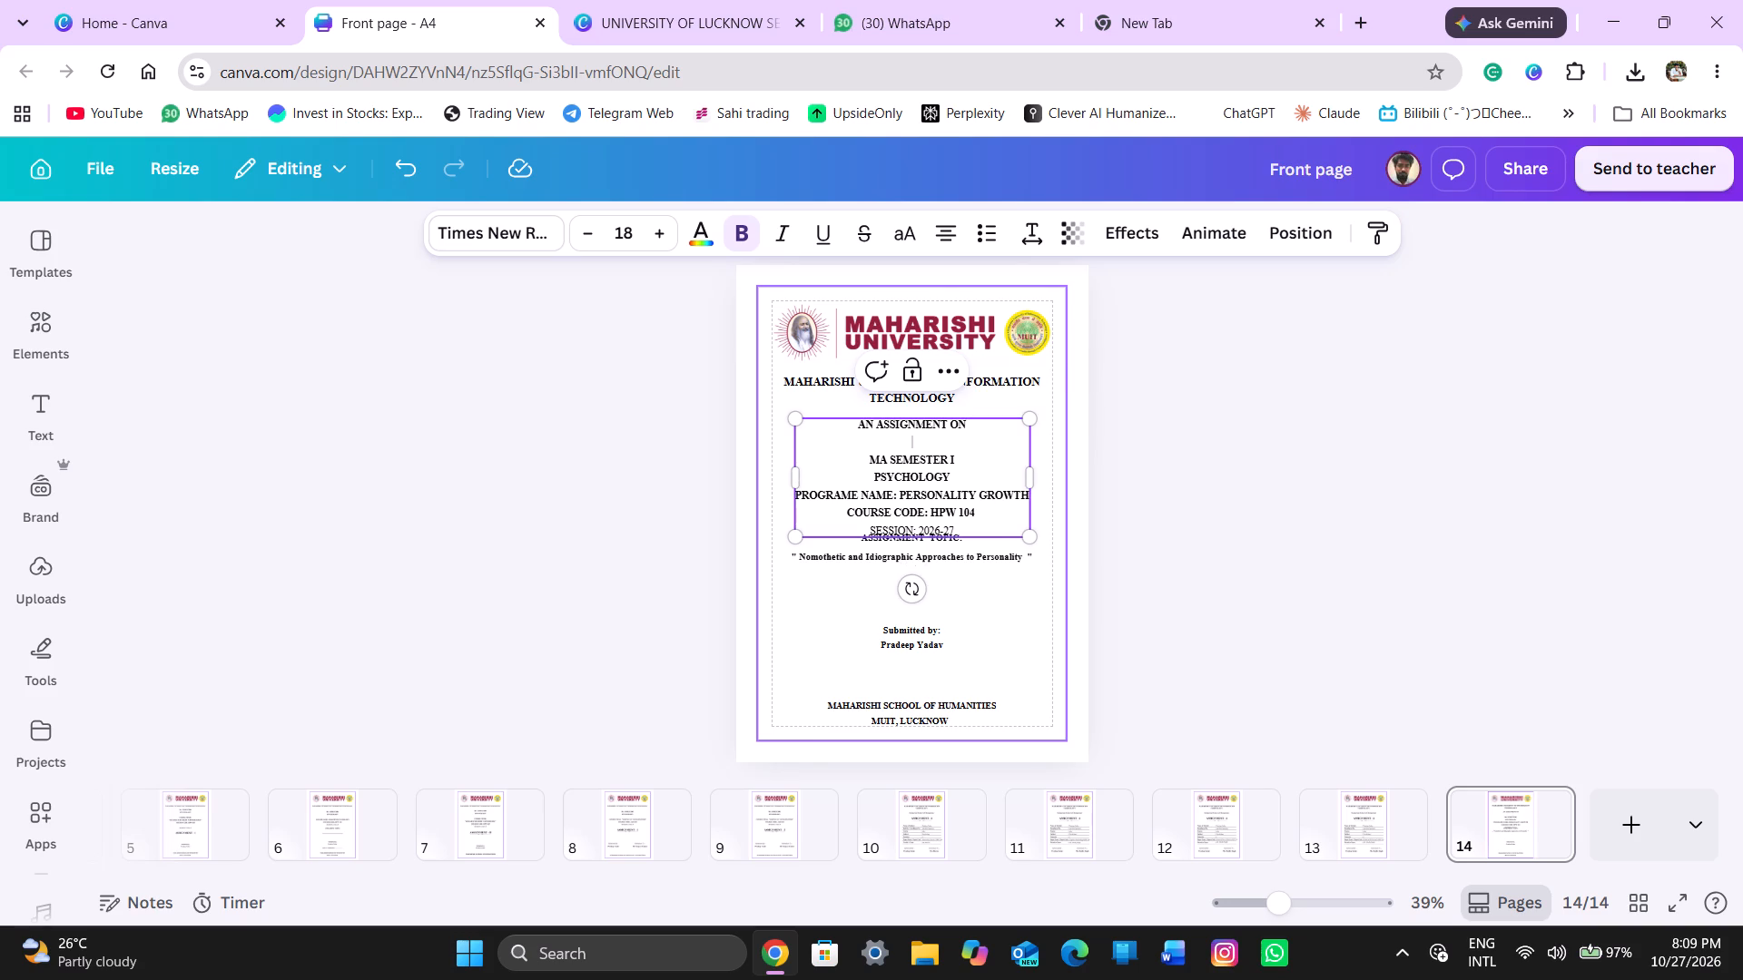
text(TOPIC)
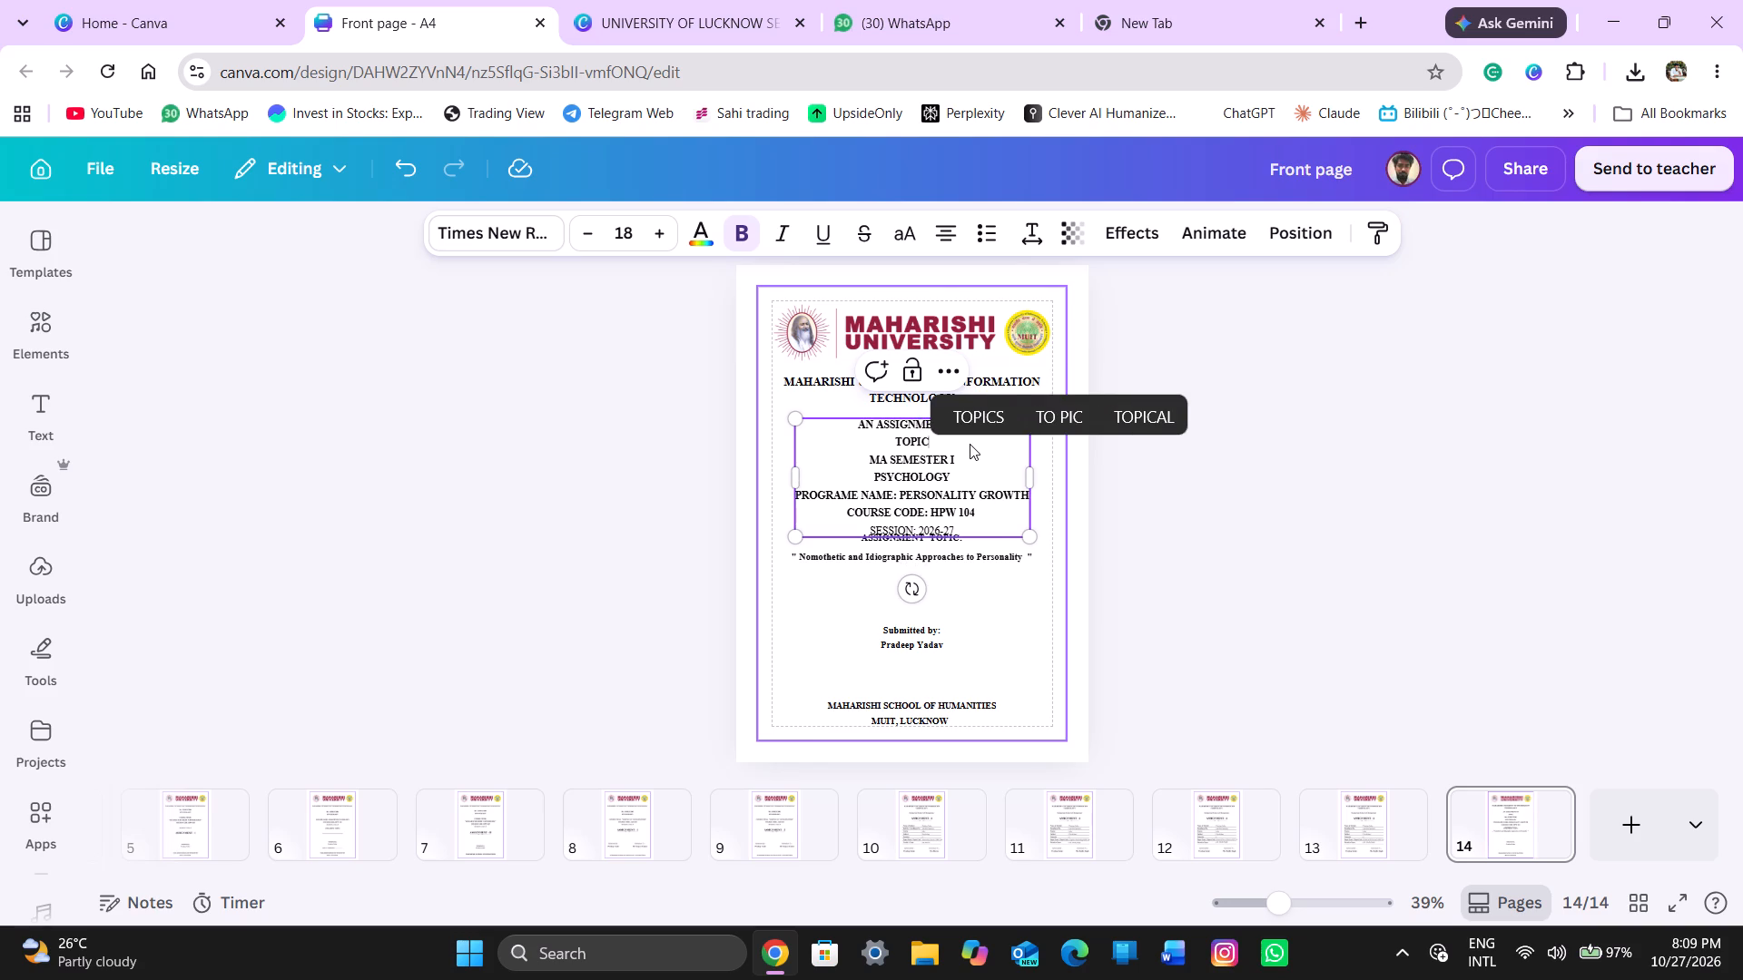
key(space)
text(-)
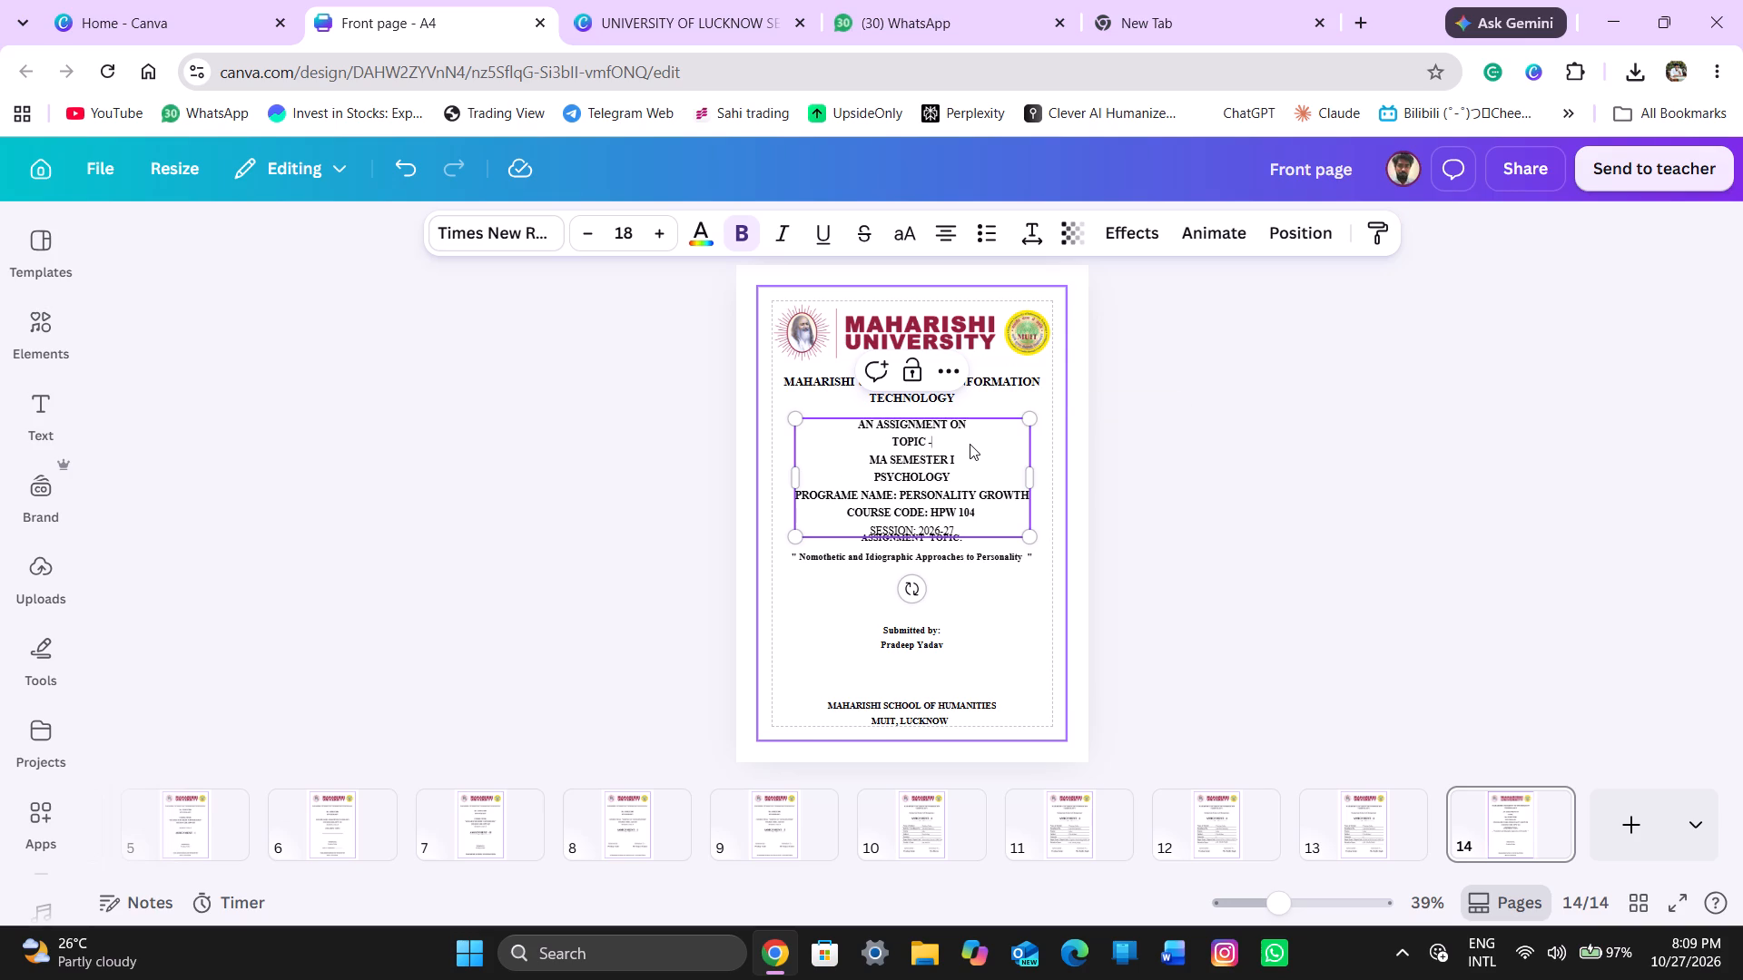
key(space)
key(Return)
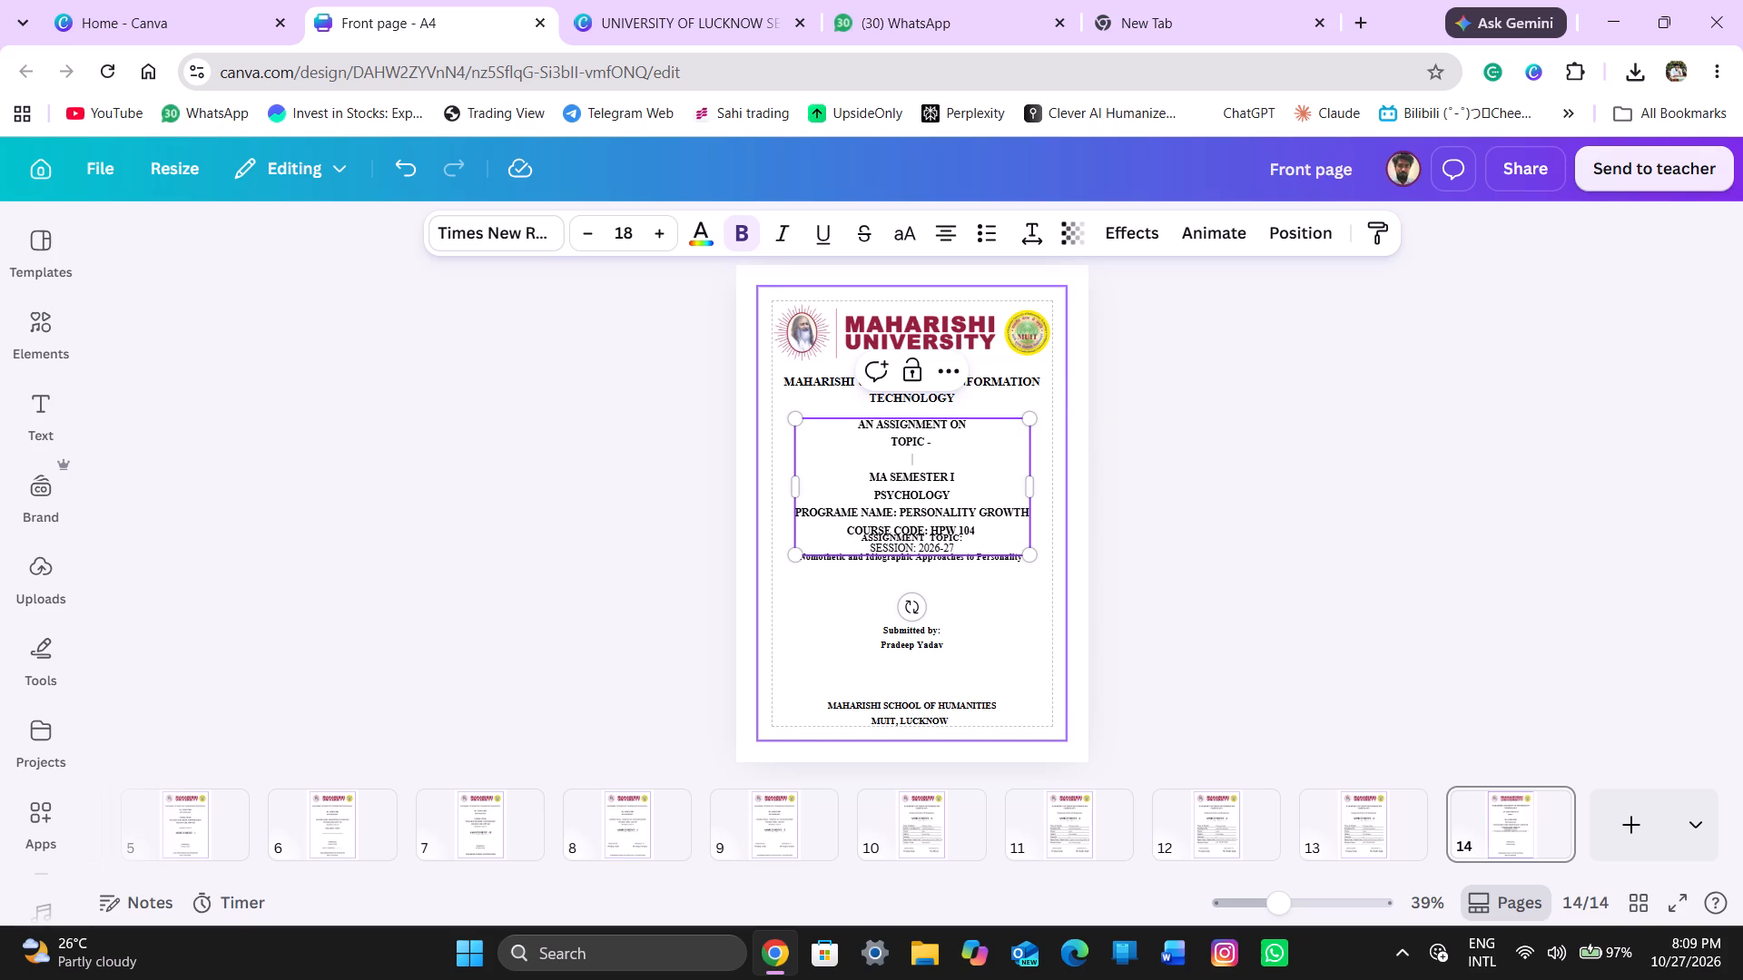
key(BackSpace)
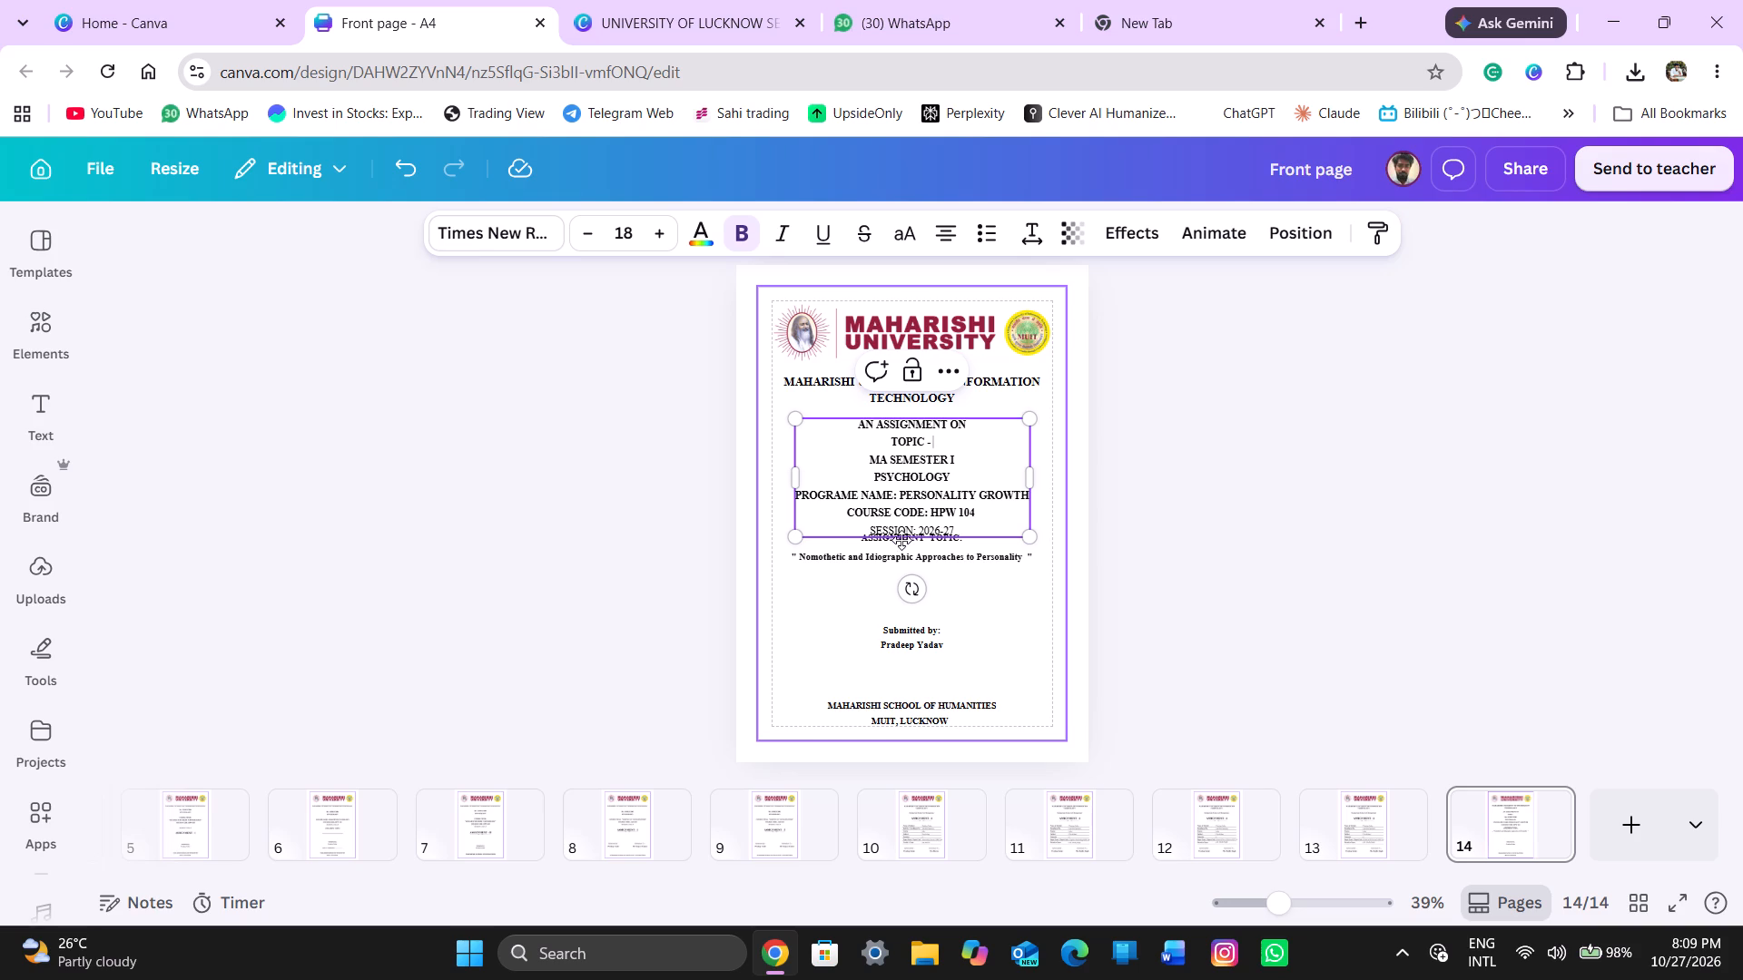
Move the assignment topic text block down, clear of the session line.
click(951, 552)
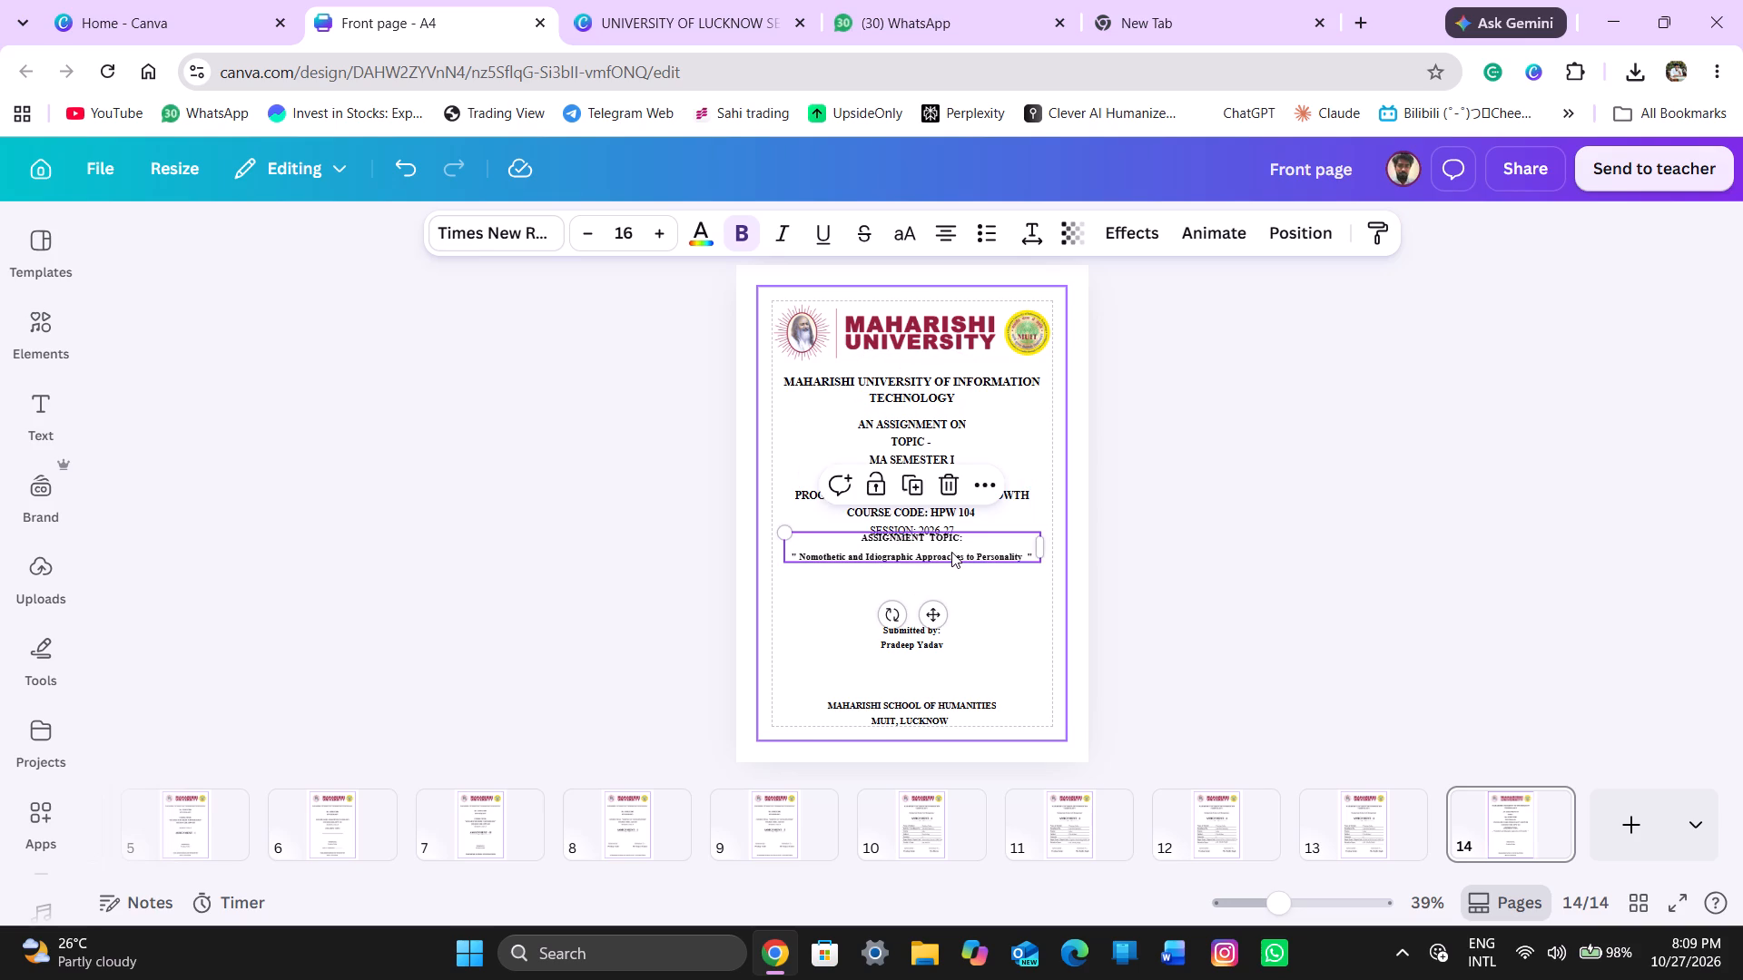
drag(951, 552, 957, 589)
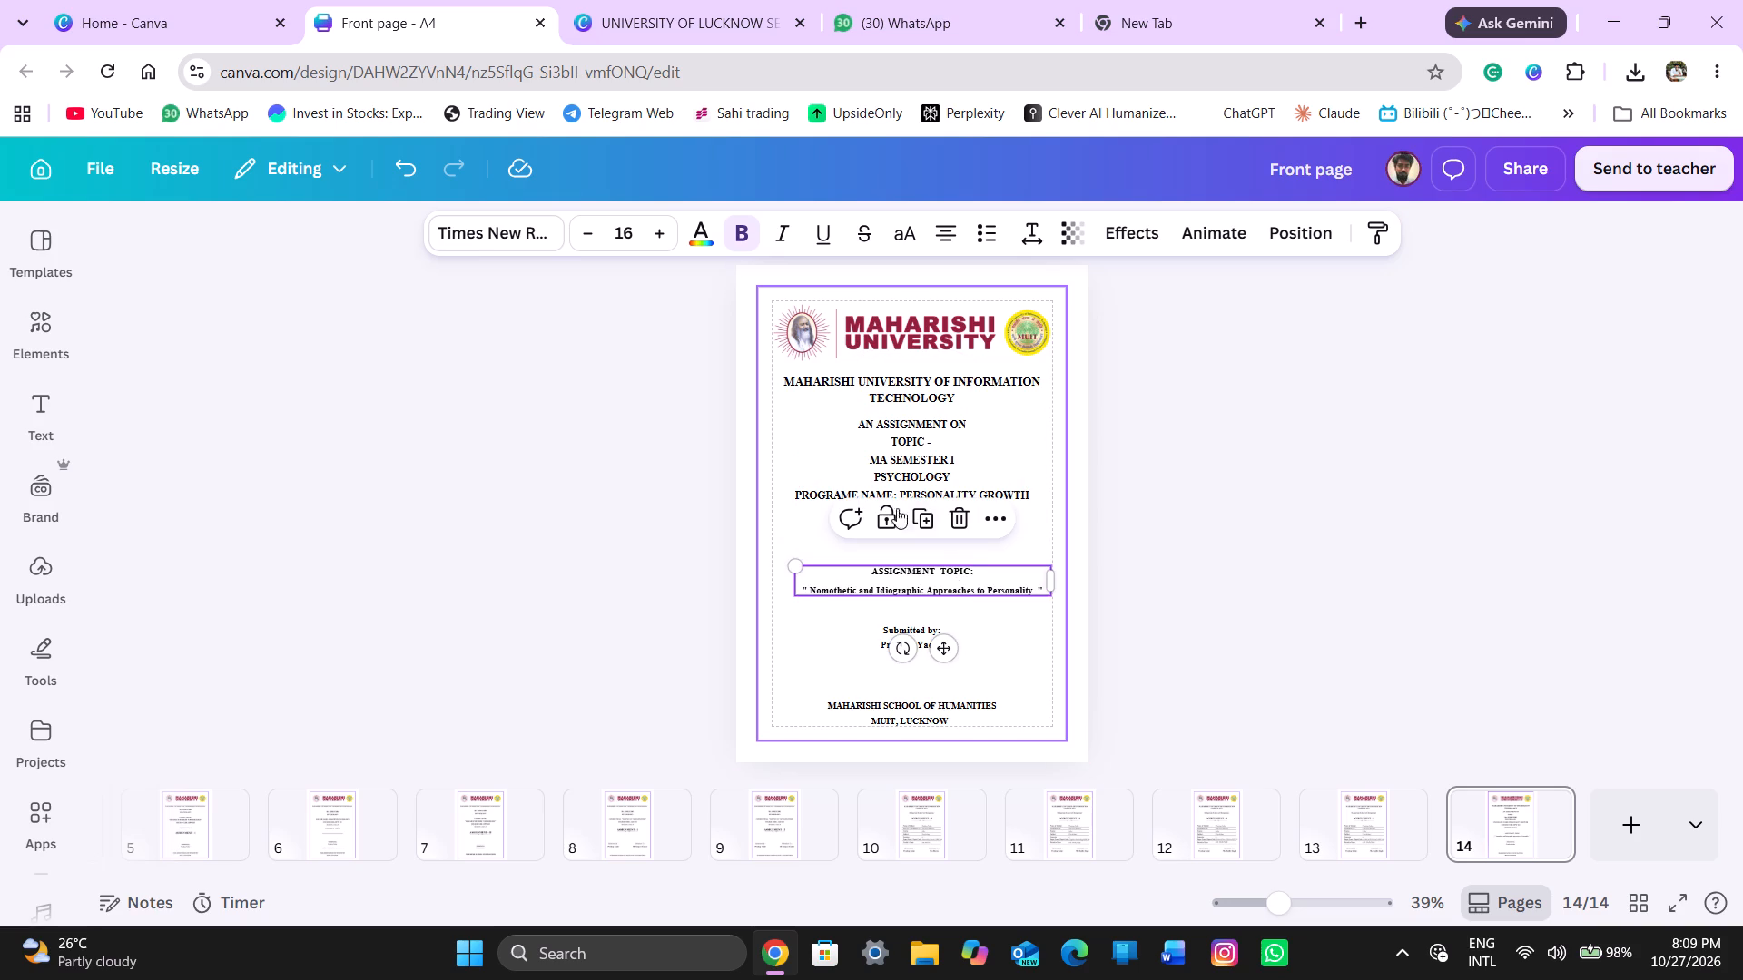
Replace the "PROGRAME NAME" label before "PERSONALITY GROWTH" in the course details text with "COURSE TITLE ", keeping the colon.
double_click(832, 490)
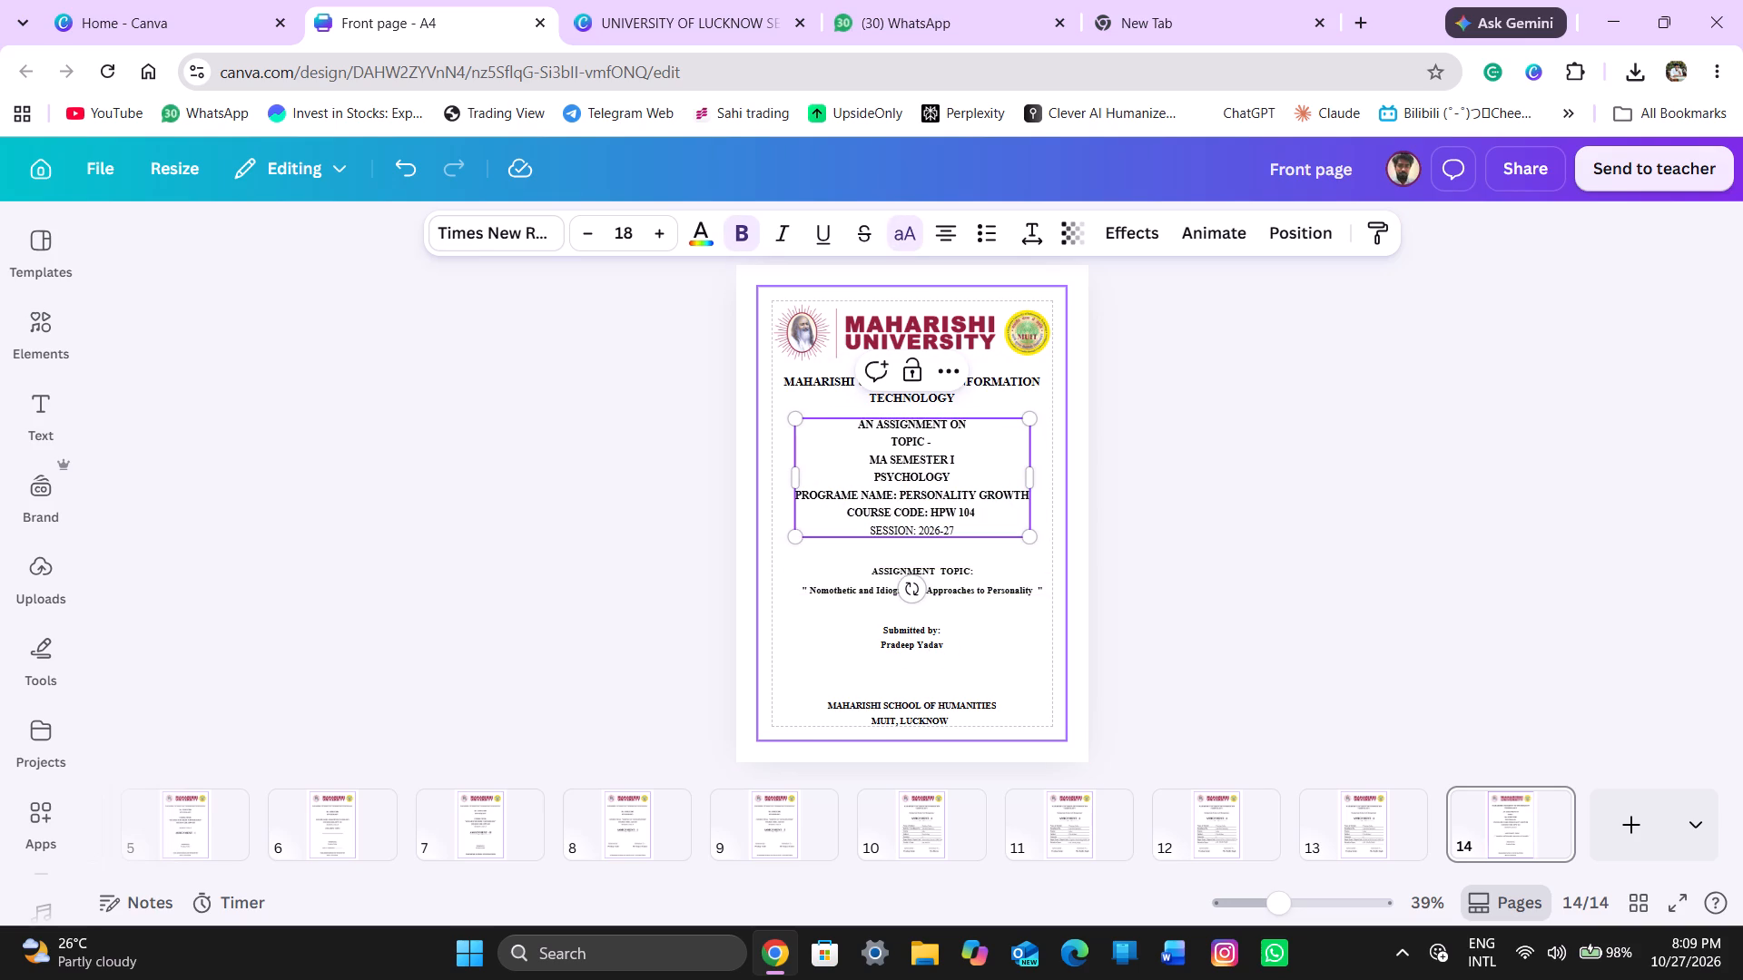
click(891, 500)
key(BackSpace)
key(BackSpace)
key(BackSpace)
key(BackSpace)
key(BackSpace)
key(BackSpace)
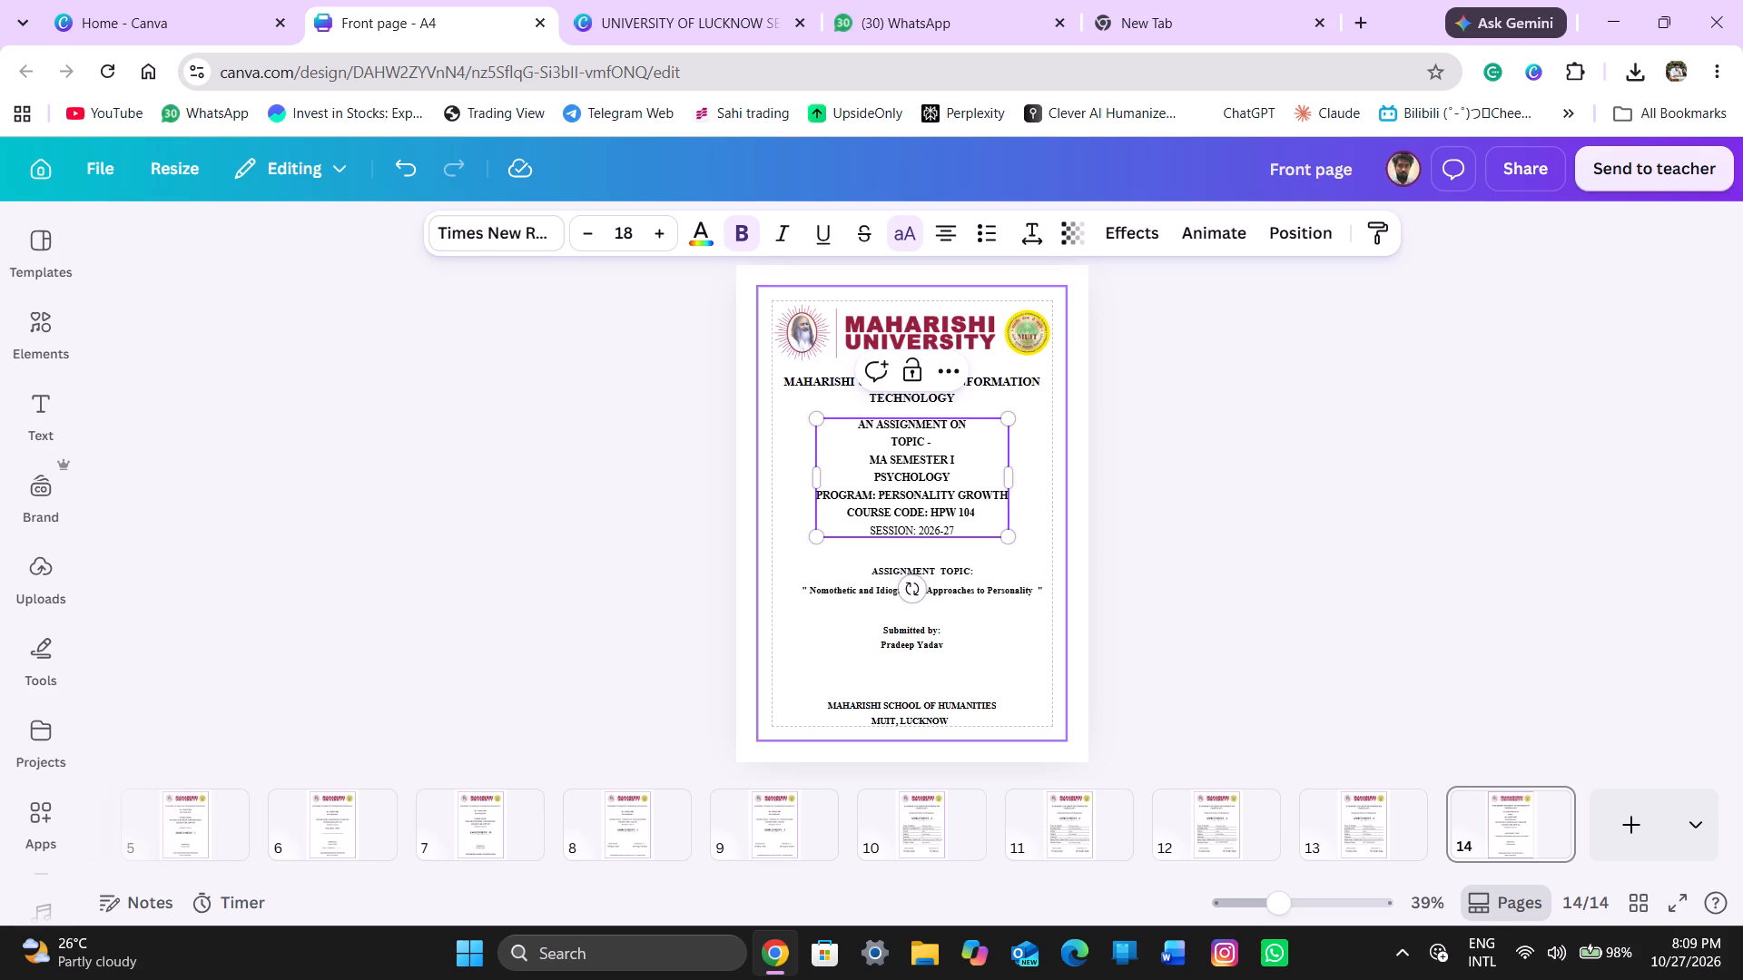
key(BackSpace)
key(BackSpace)
key(BackSpace)
key(BackSpace)
key(BackSpace)
key(BackSpace)
key(BackSpace)
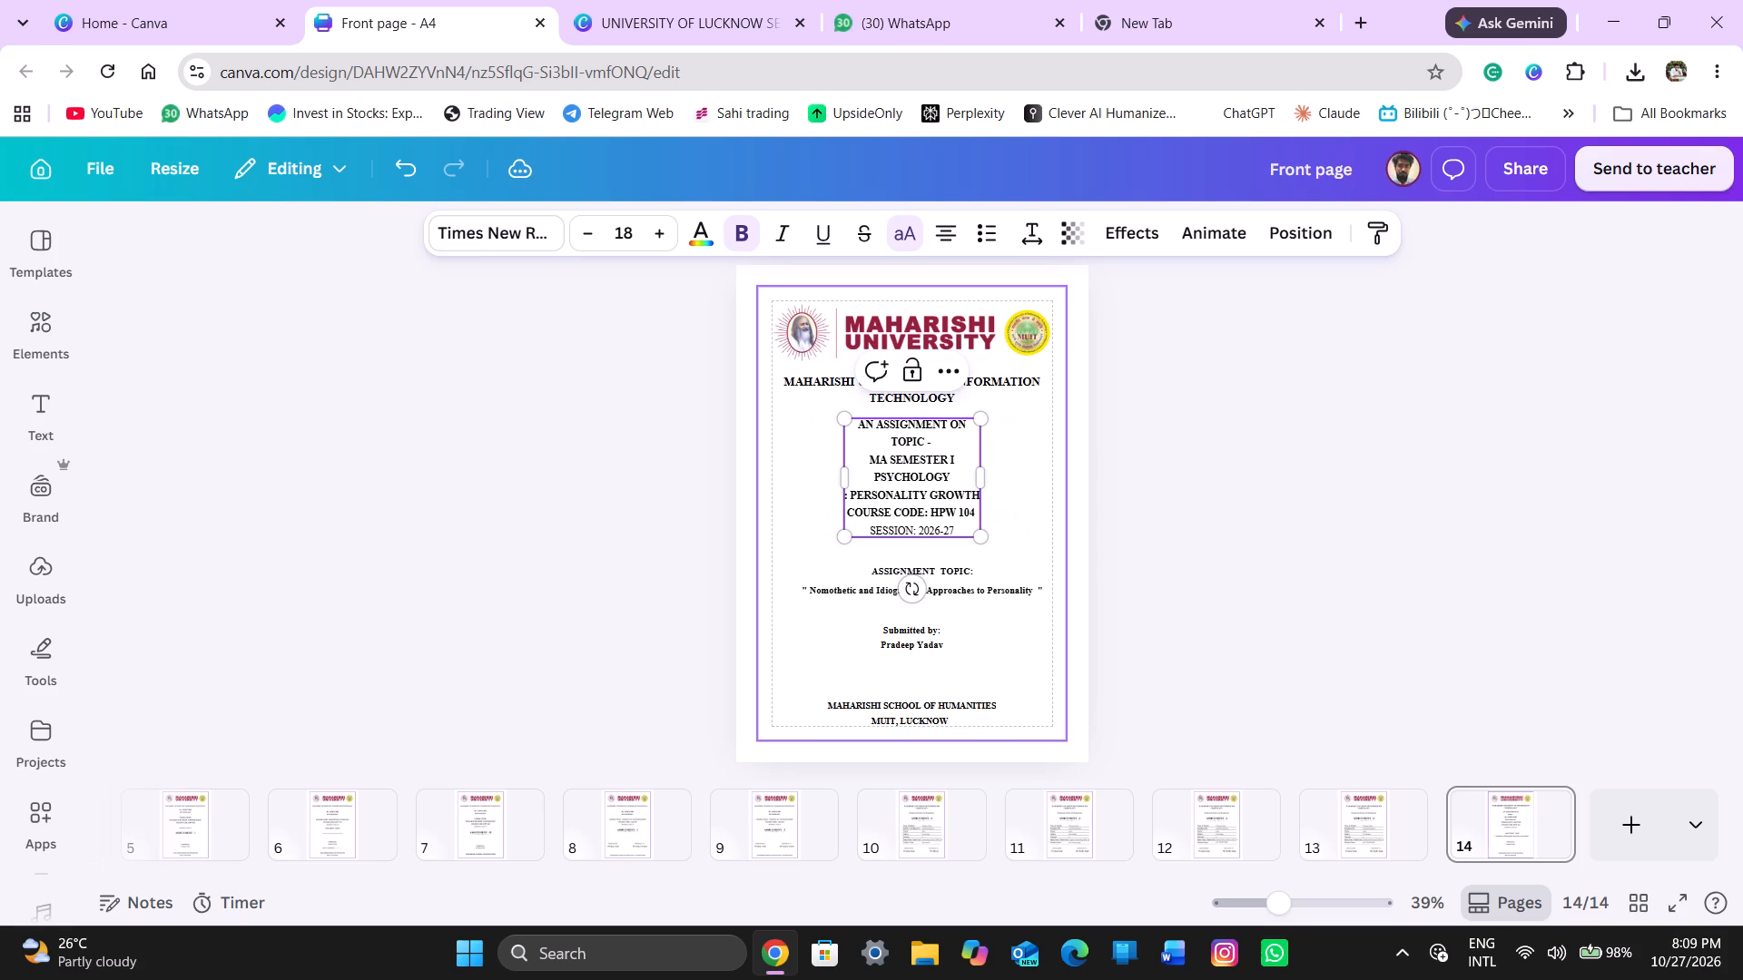
text(COURSE TITL)
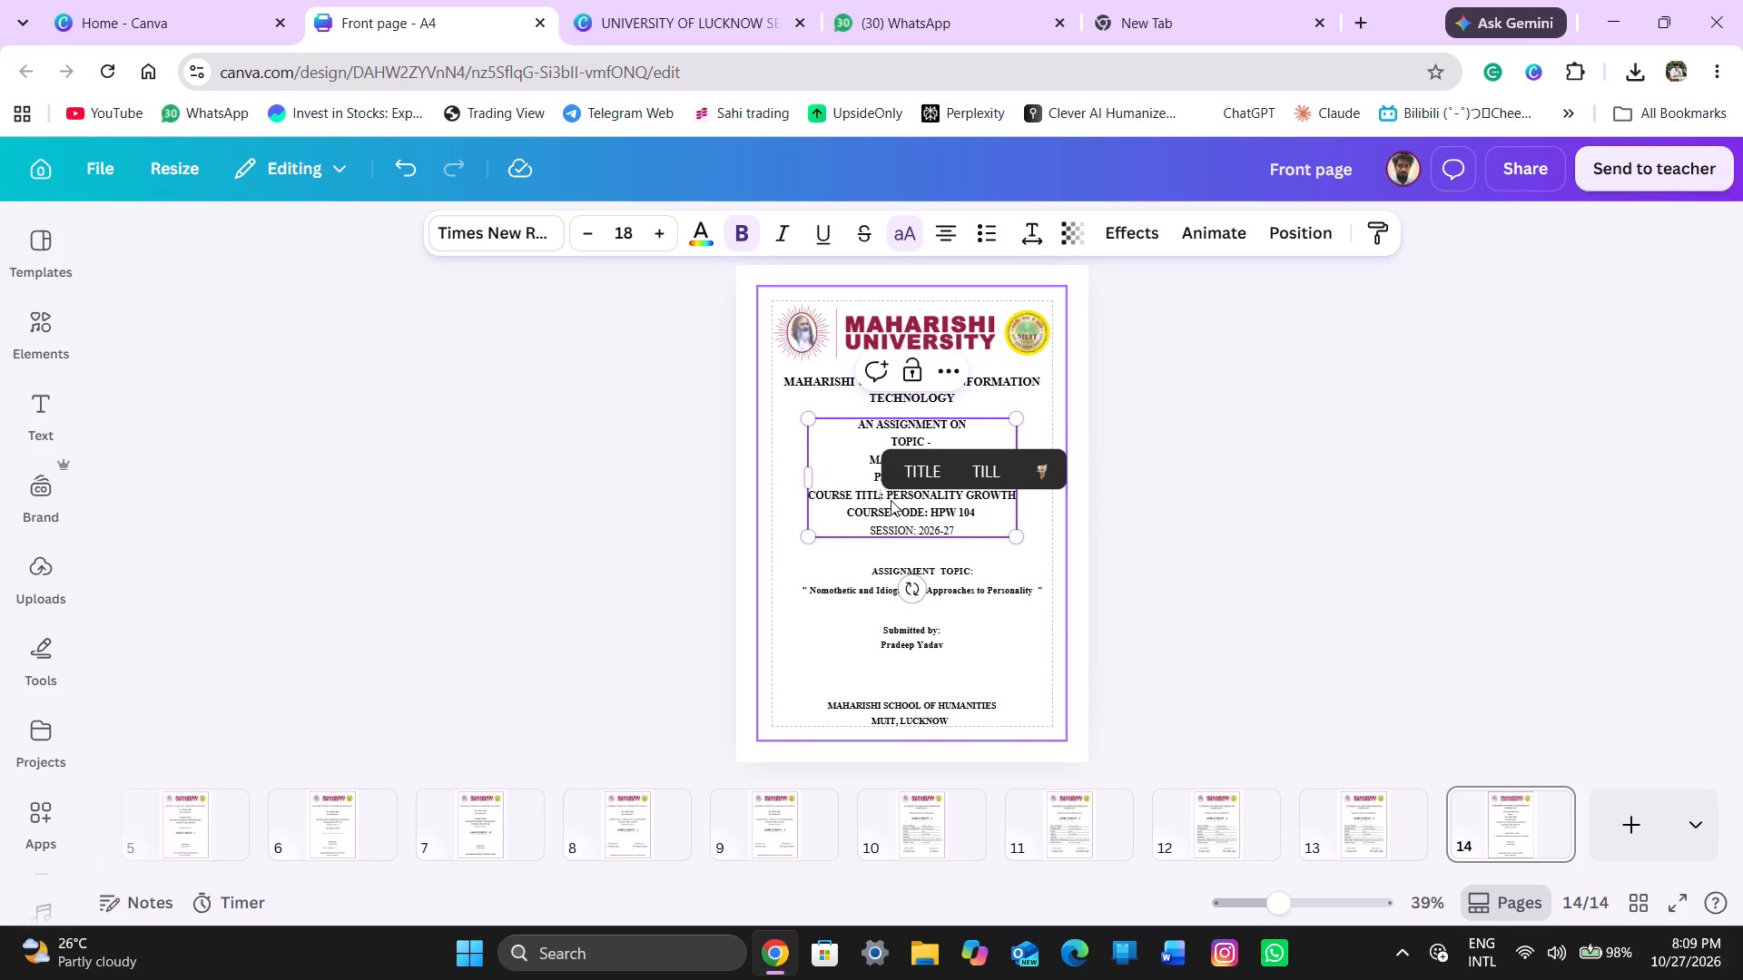
key(e)
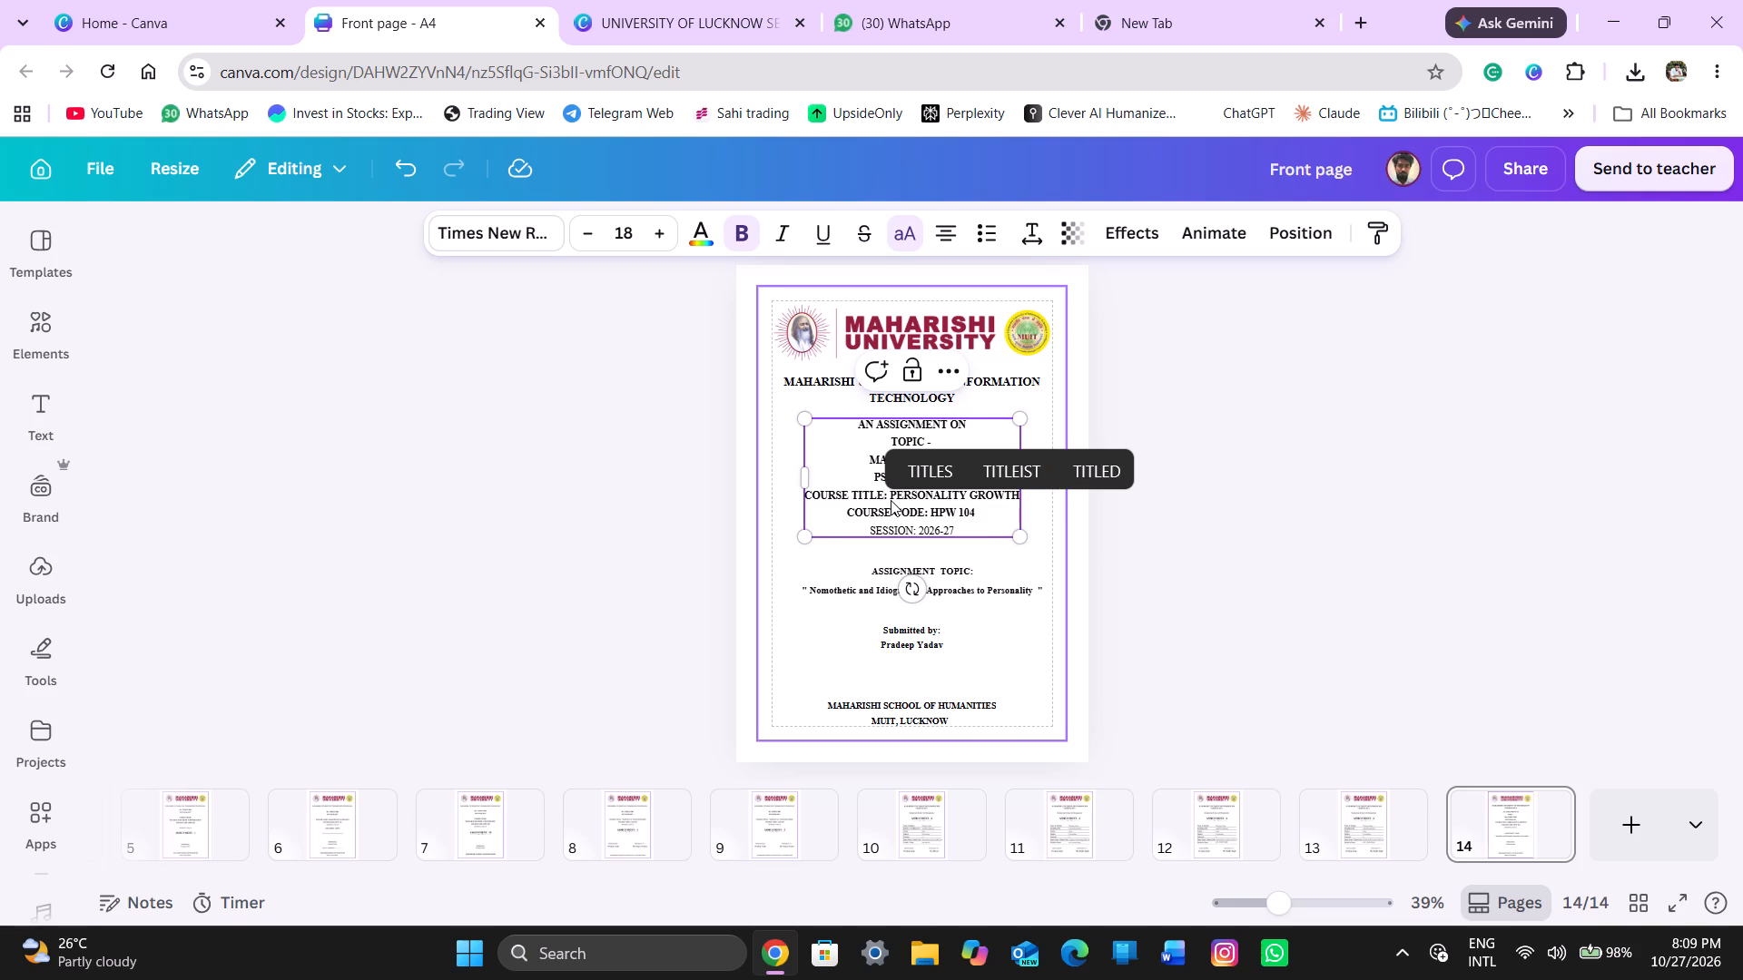
key(space)
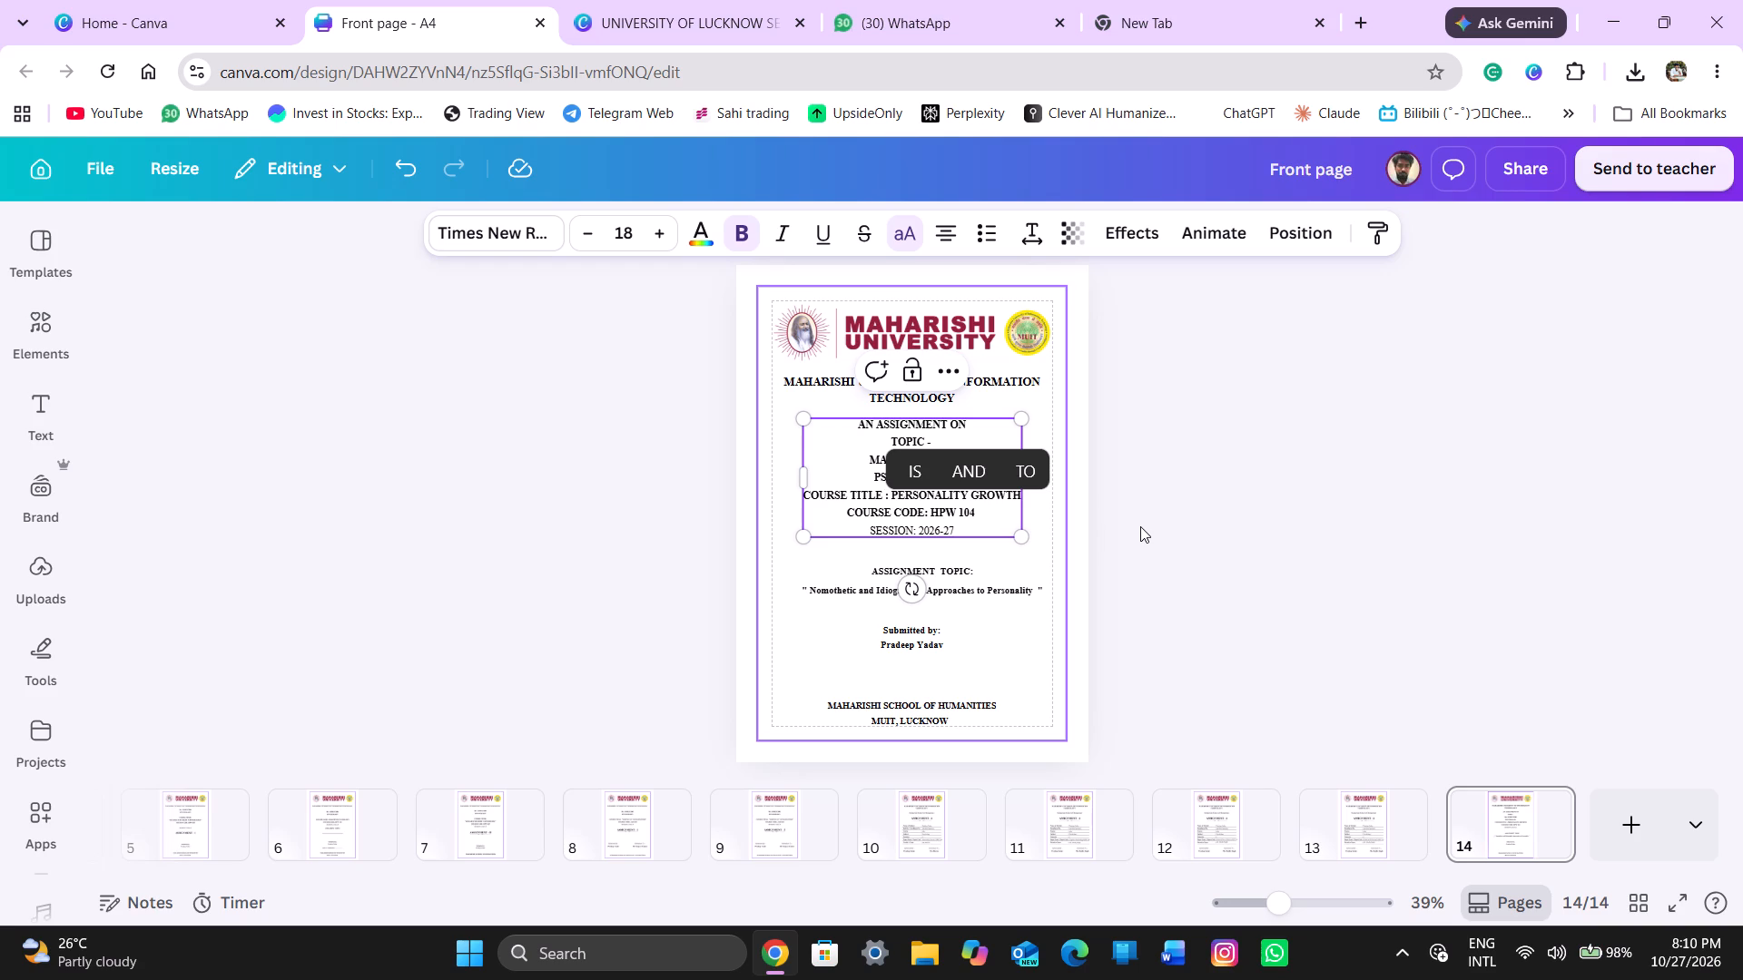
Select the whole "SESSION: 2026-27" line at the end of the course details text.
click(957, 534)
key(shift+Left)
key(shift+Left)
key(shift+Left)
key(shift+Left)
key(shift+Left)
key(shift+Left)
key(shift+Left)
key(shift+Left)
key(shift+Left)
key(shift+Left)
key(shift+Left)
key(shift+Left)
key(shift+Left)
key(shift+Left)
key(shift+Left)
key(shift+Left)
key(shift+Left)
key(shift+Left)
key(shift+Left)
key(shift+Left)
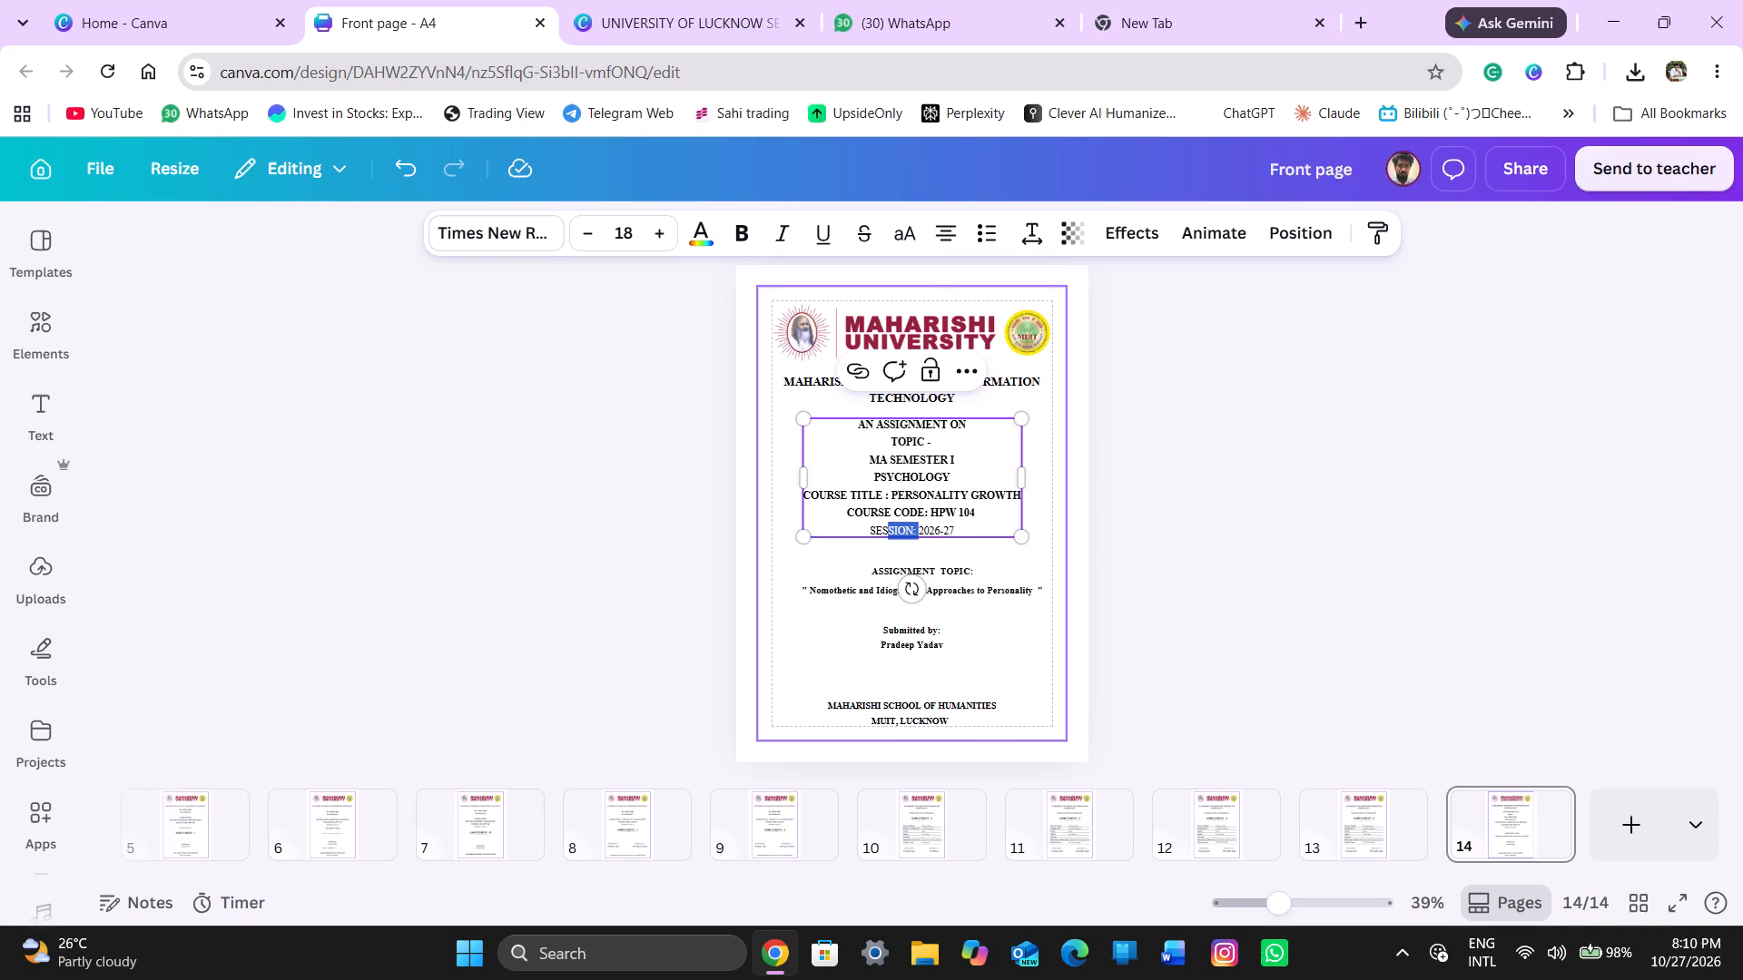
click(957, 534)
key(shift+Left)
key(shift+Left)
key(shift+Left)
key(shift+Left)
key(shift+Left)
key(shift+Left)
key(shift+Left)
key(shift+Left)
key(shift+Left)
key(shift+Left)
key(shift+Left)
key(shift+Left)
key(shift+Left)
key(shift+Left)
key(shift+Left)
key(shift+Left)
key(shift+Left)
key(shift+Left)
key(shift+Left)
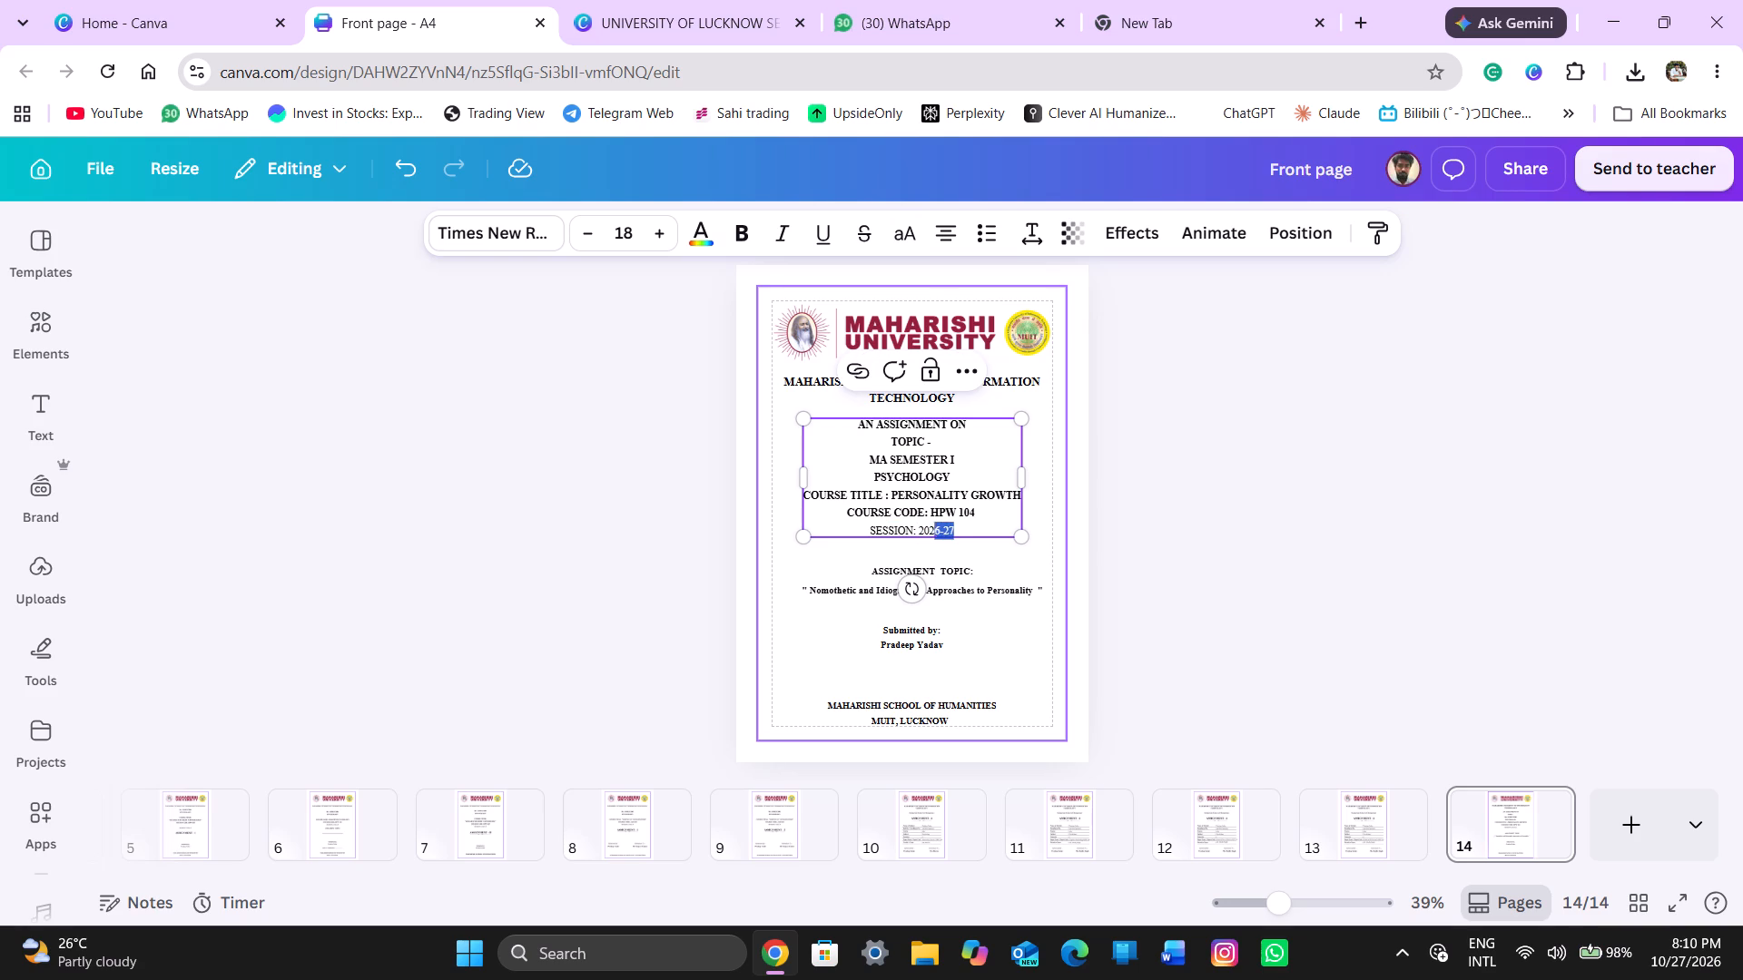
key(shift+Right)
key(shift+Right)
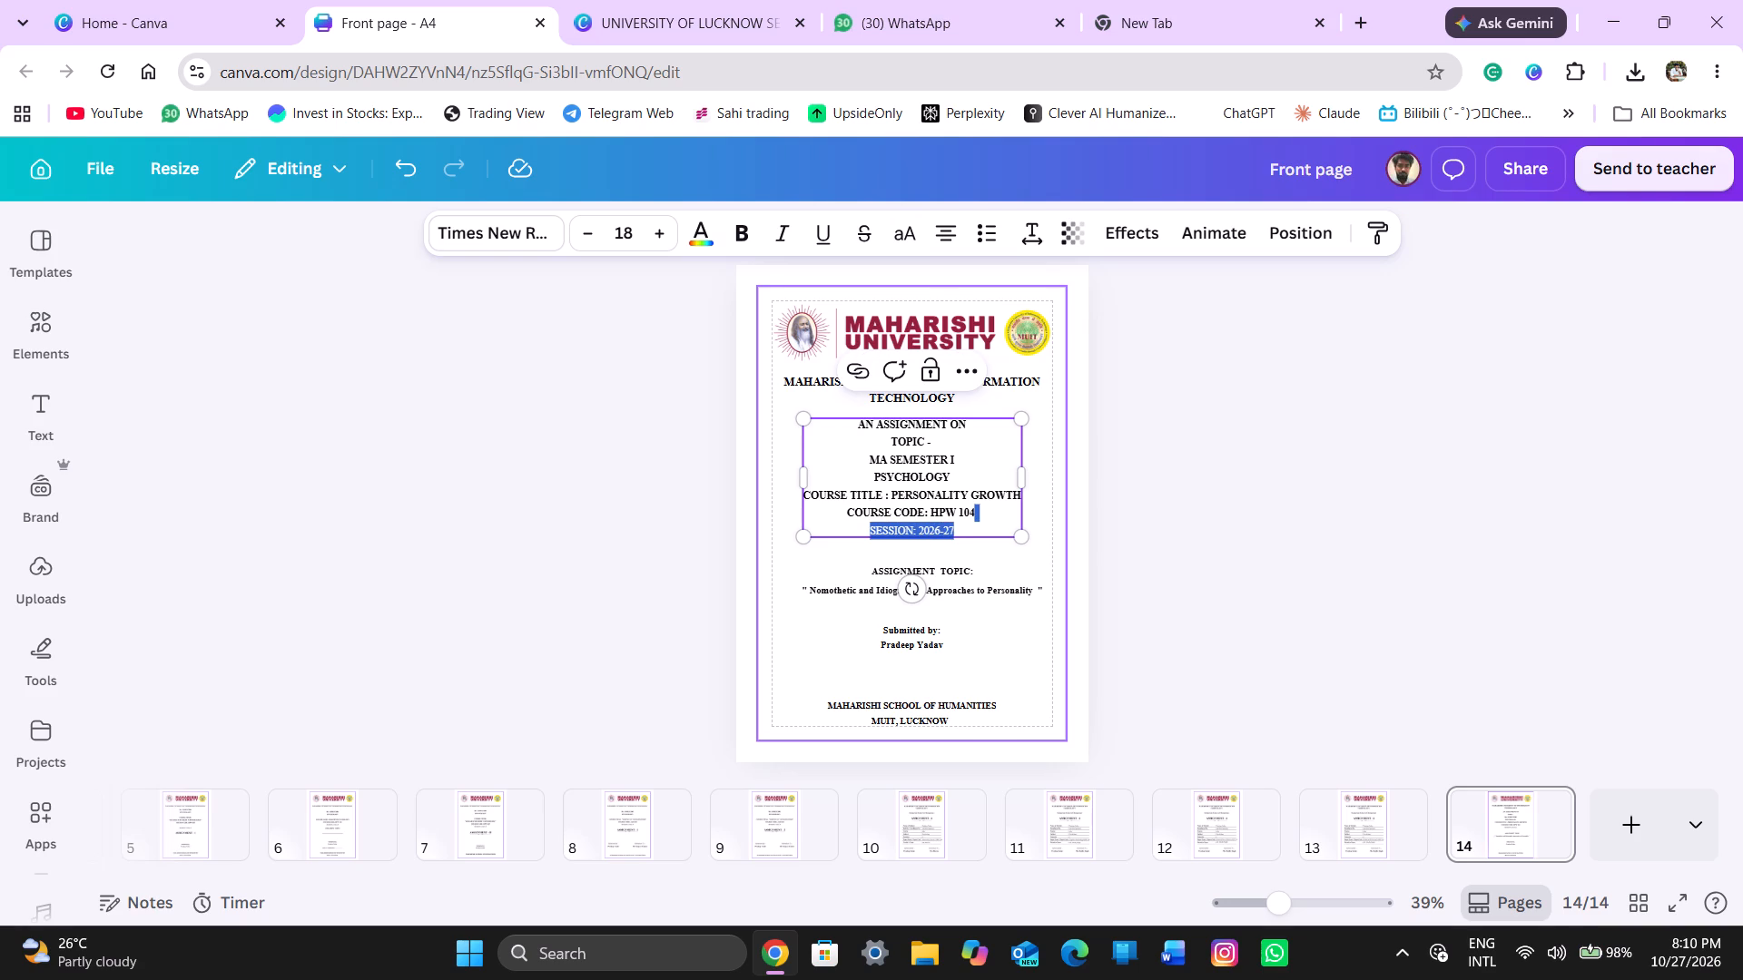
key(shift+Down)
key(shift+Right)
key(shift+Right)
key(shift+Right)
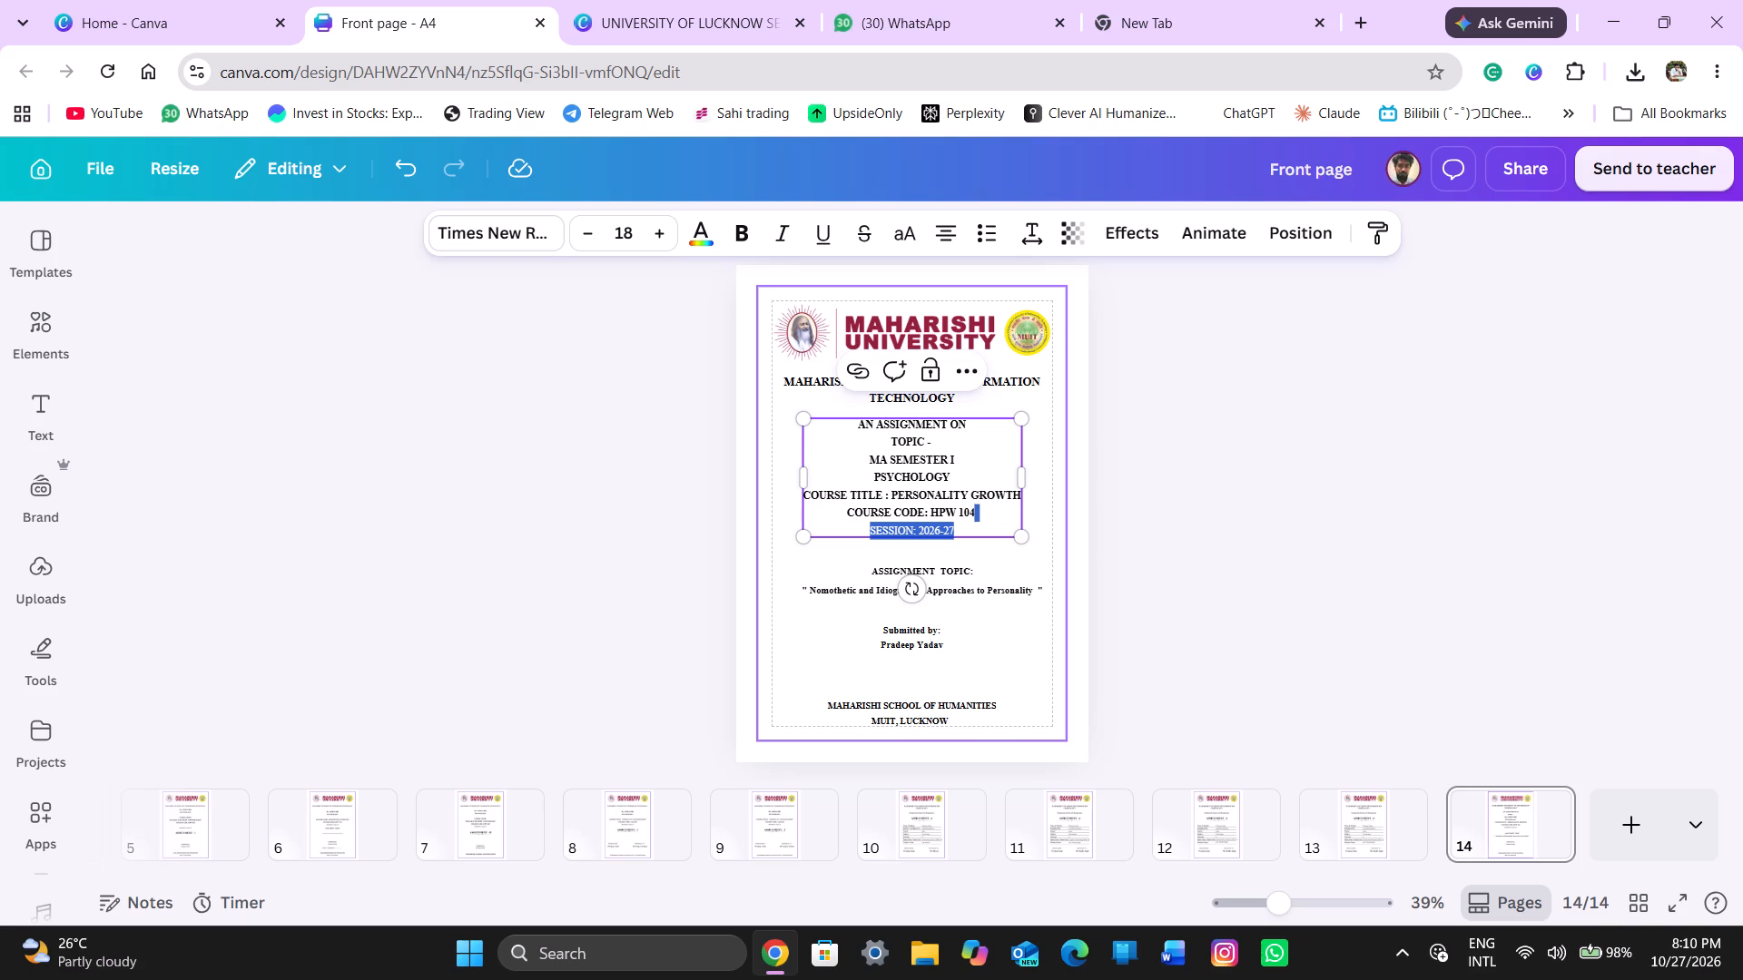
click(957, 534)
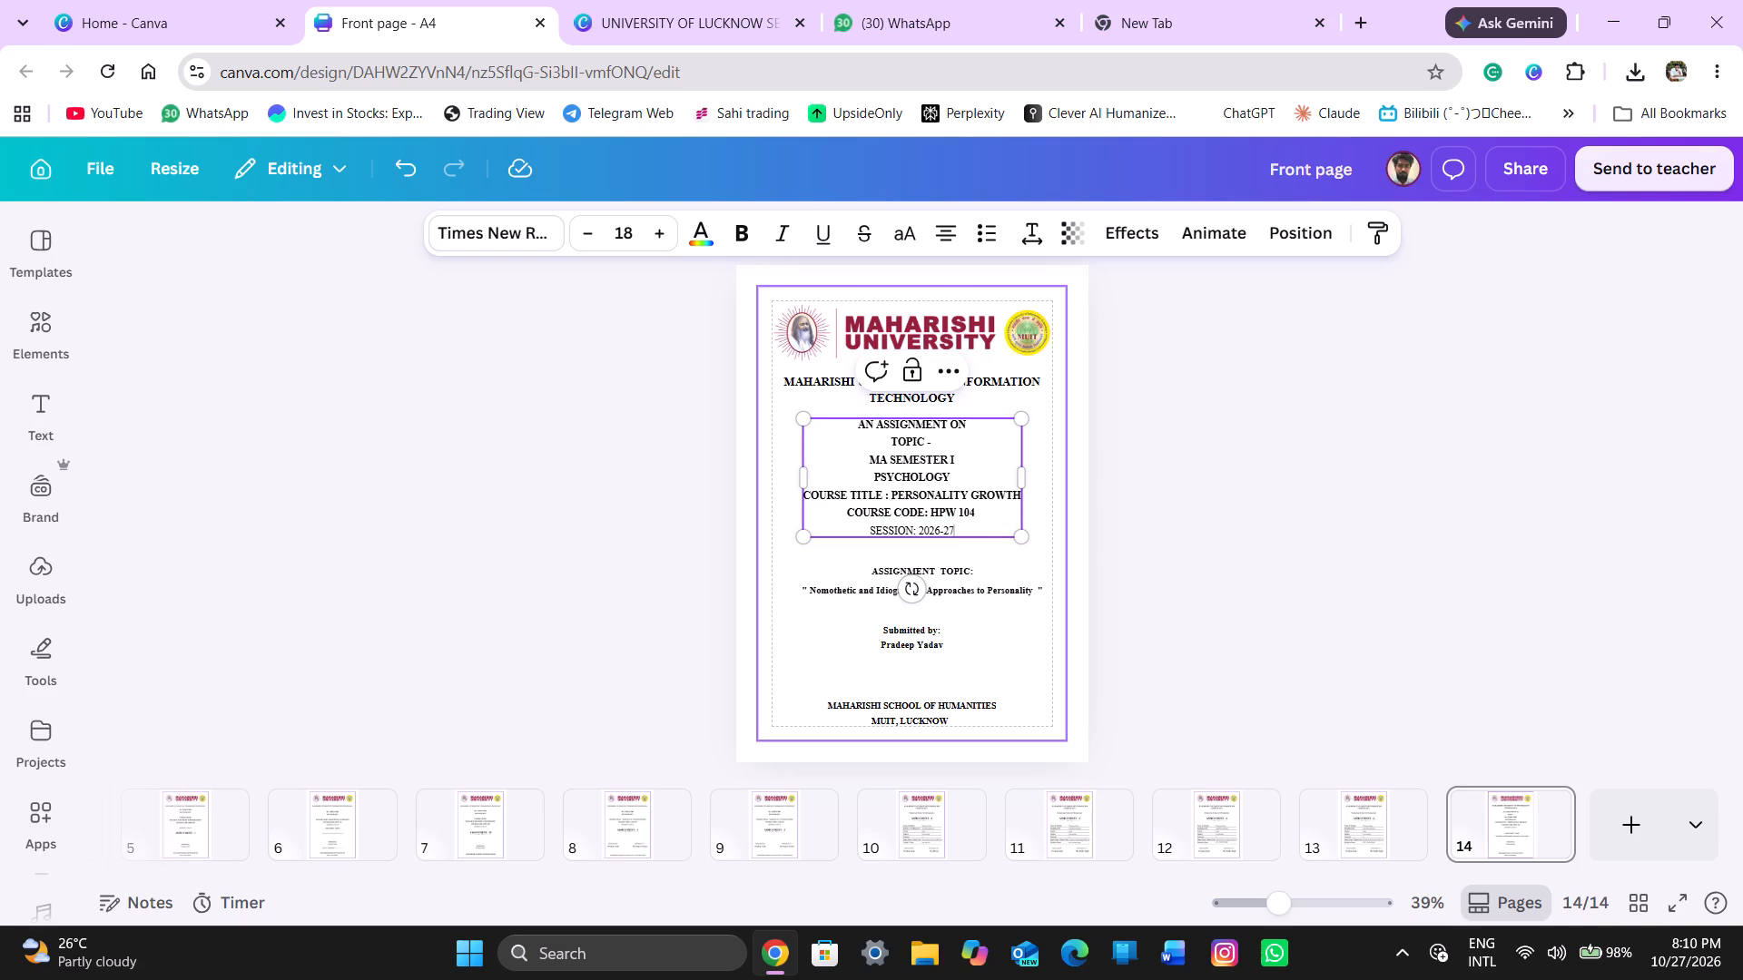
Remove the "SESSION: 2026-27" line from the end of the course details text, including its empty line.
click(854, 532)
key(shift+Down)
key(ctrl+x)
key(BackSpace)
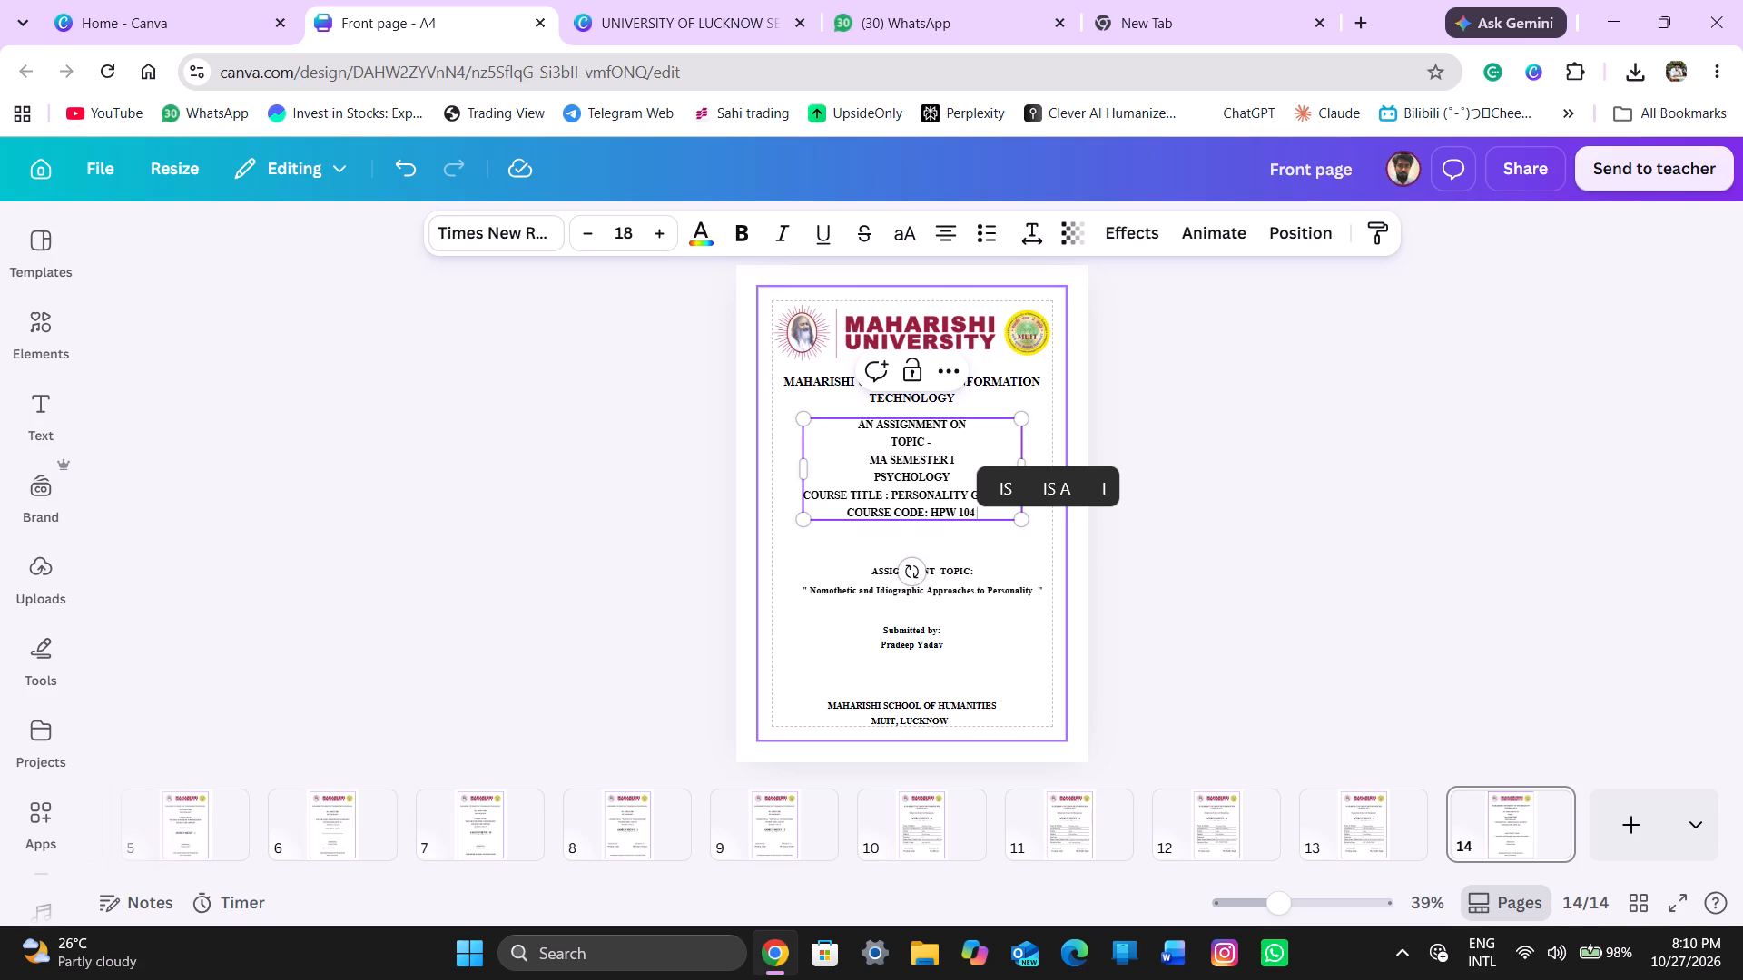
Delete the "ASSIGNMENT TOPIC" text block with the personality approaches title from page 14.
click(949, 576)
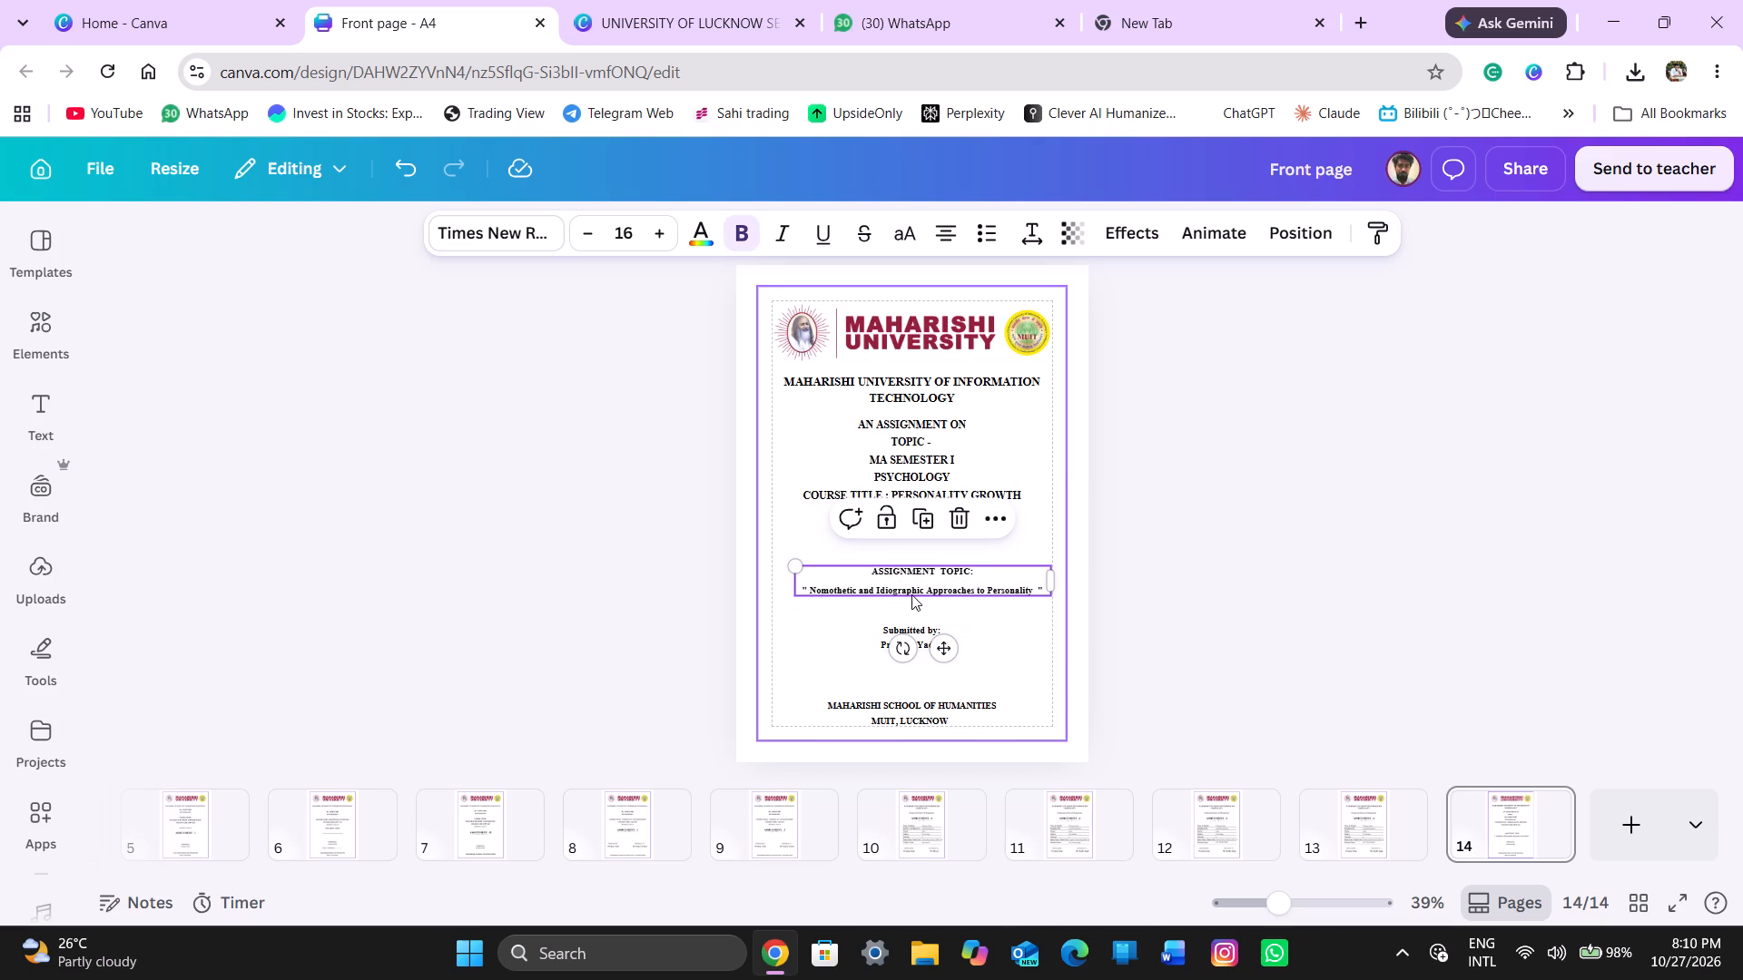
key(Delete)
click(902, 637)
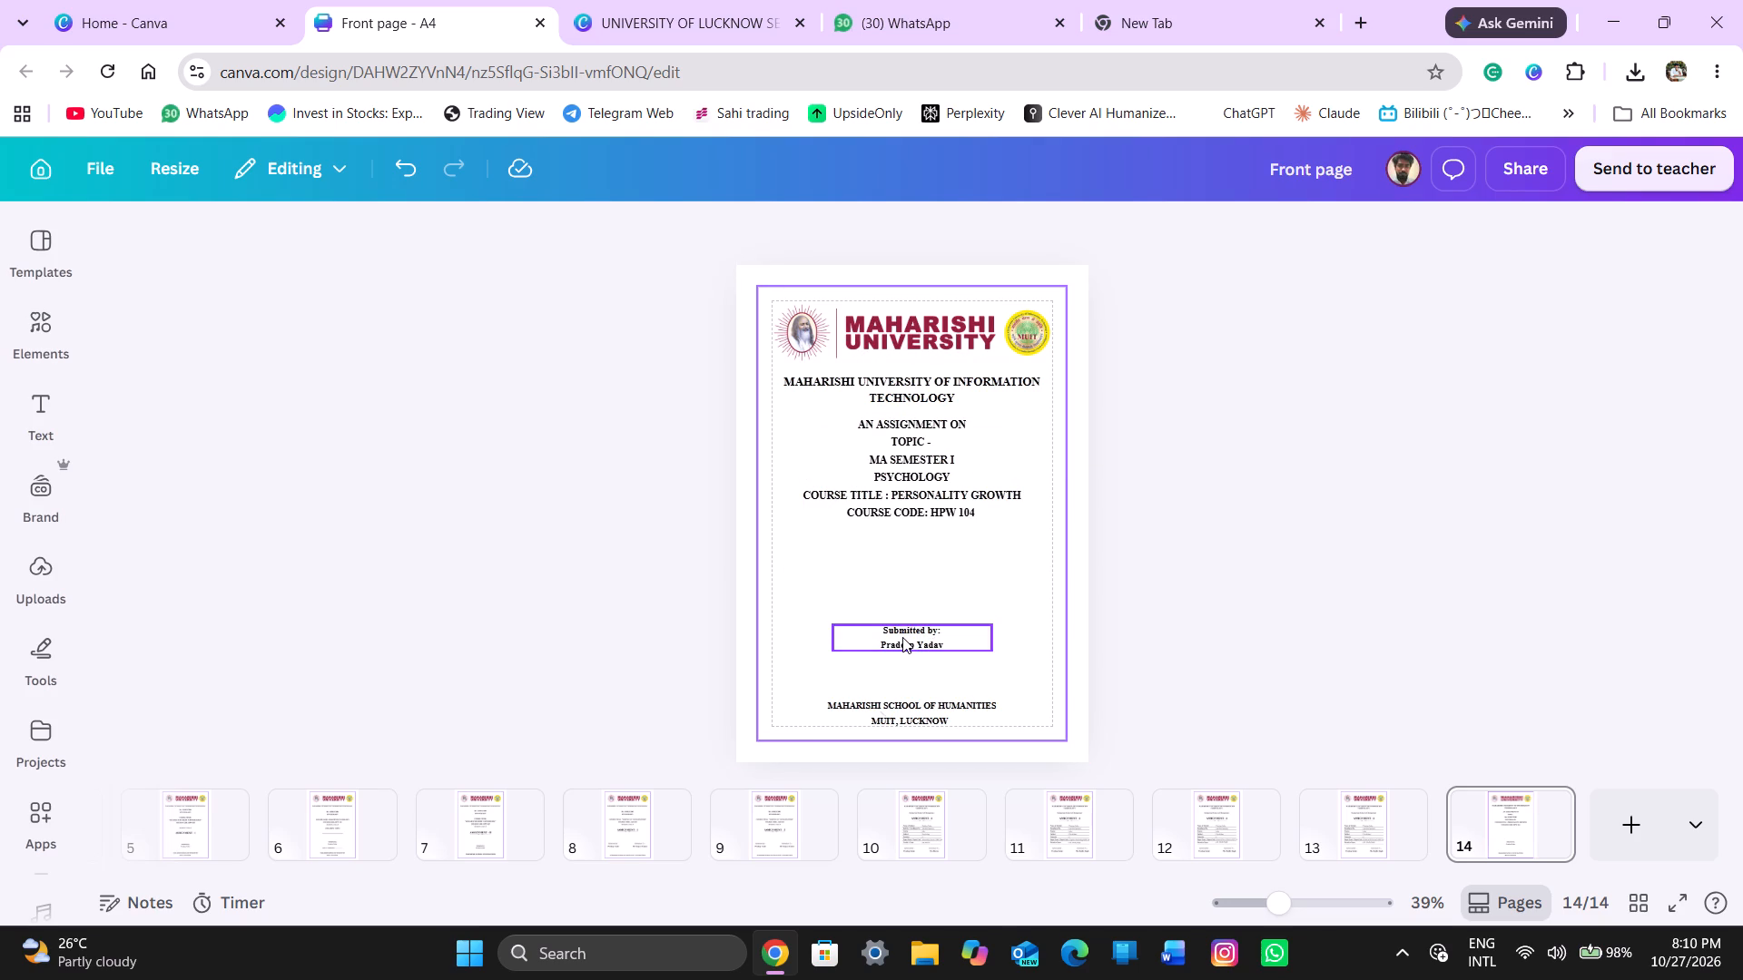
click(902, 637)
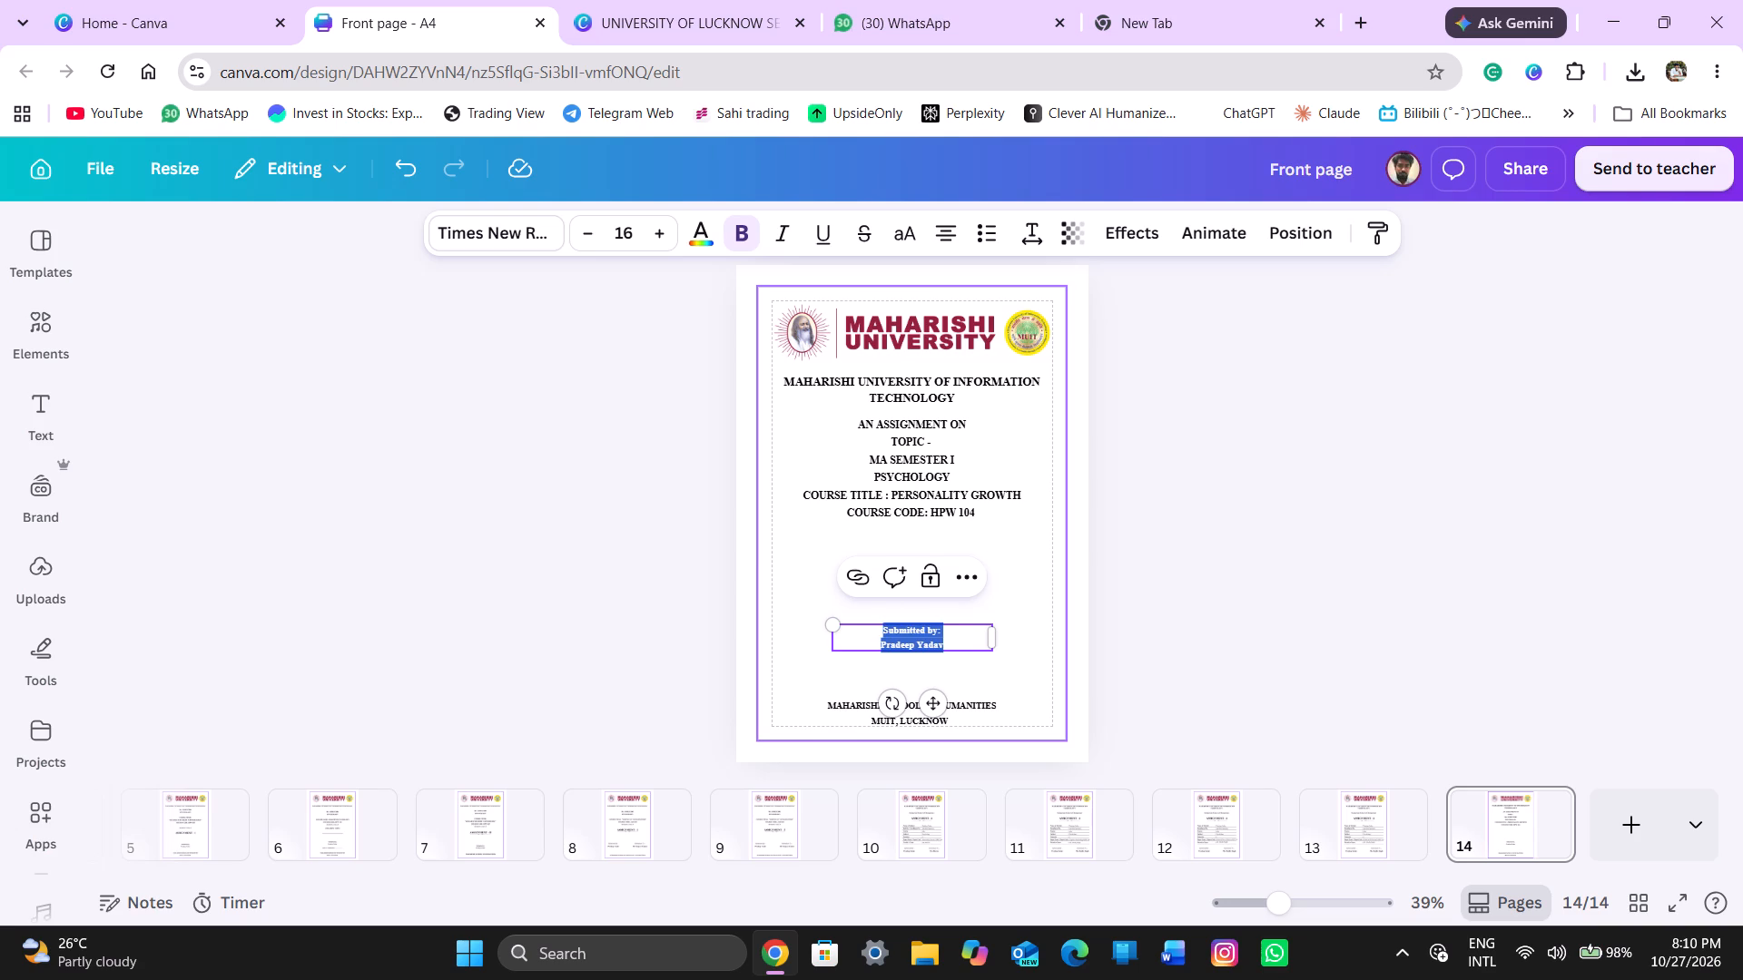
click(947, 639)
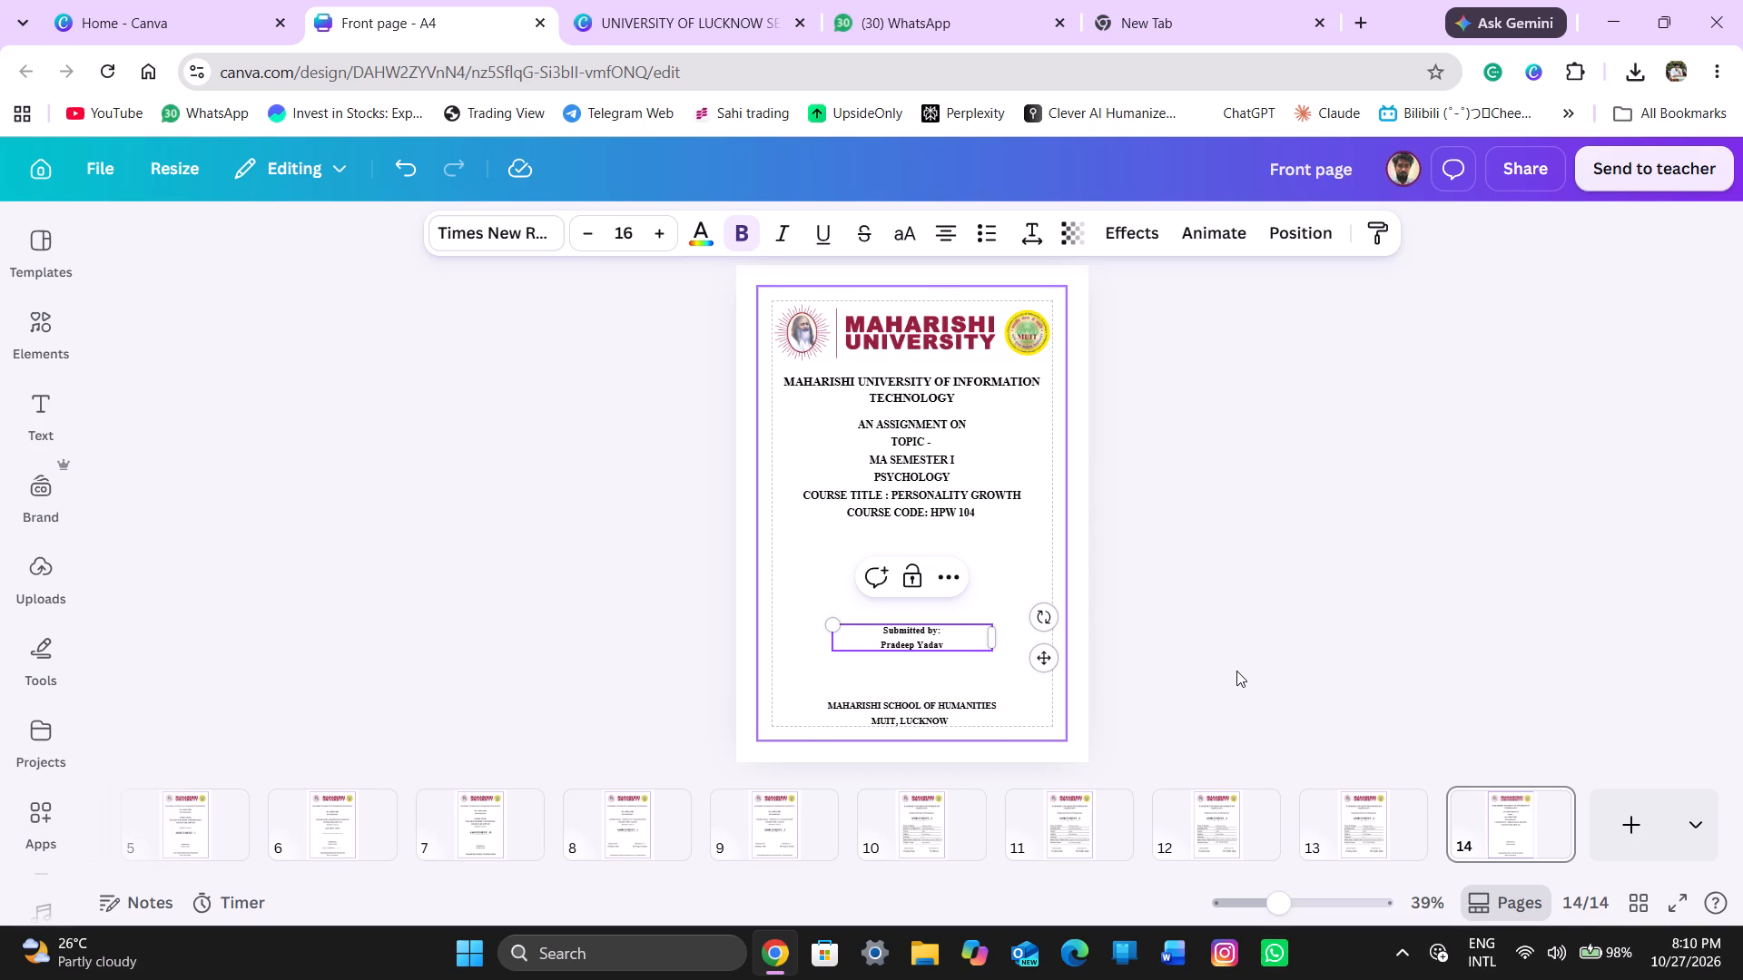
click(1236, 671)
Duplicate the "Submitted by" text block and replace all the copy's text with "DATE OF SUBMISSION".
click(934, 630)
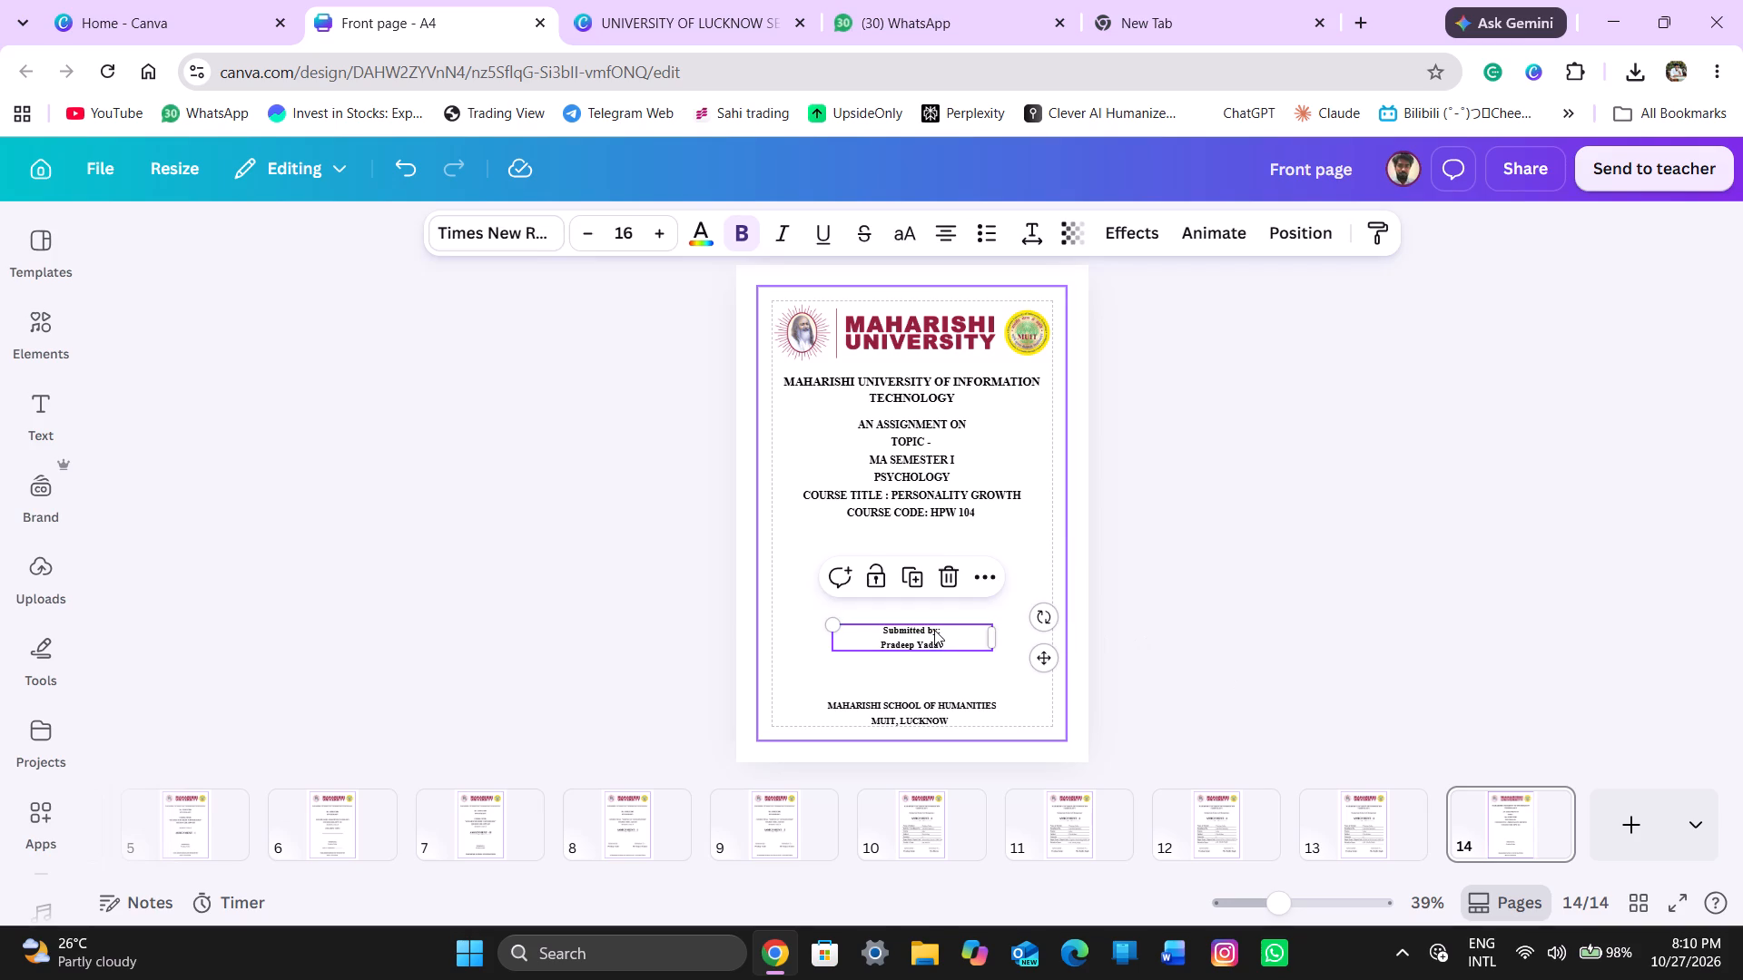
key(ctrl+d)
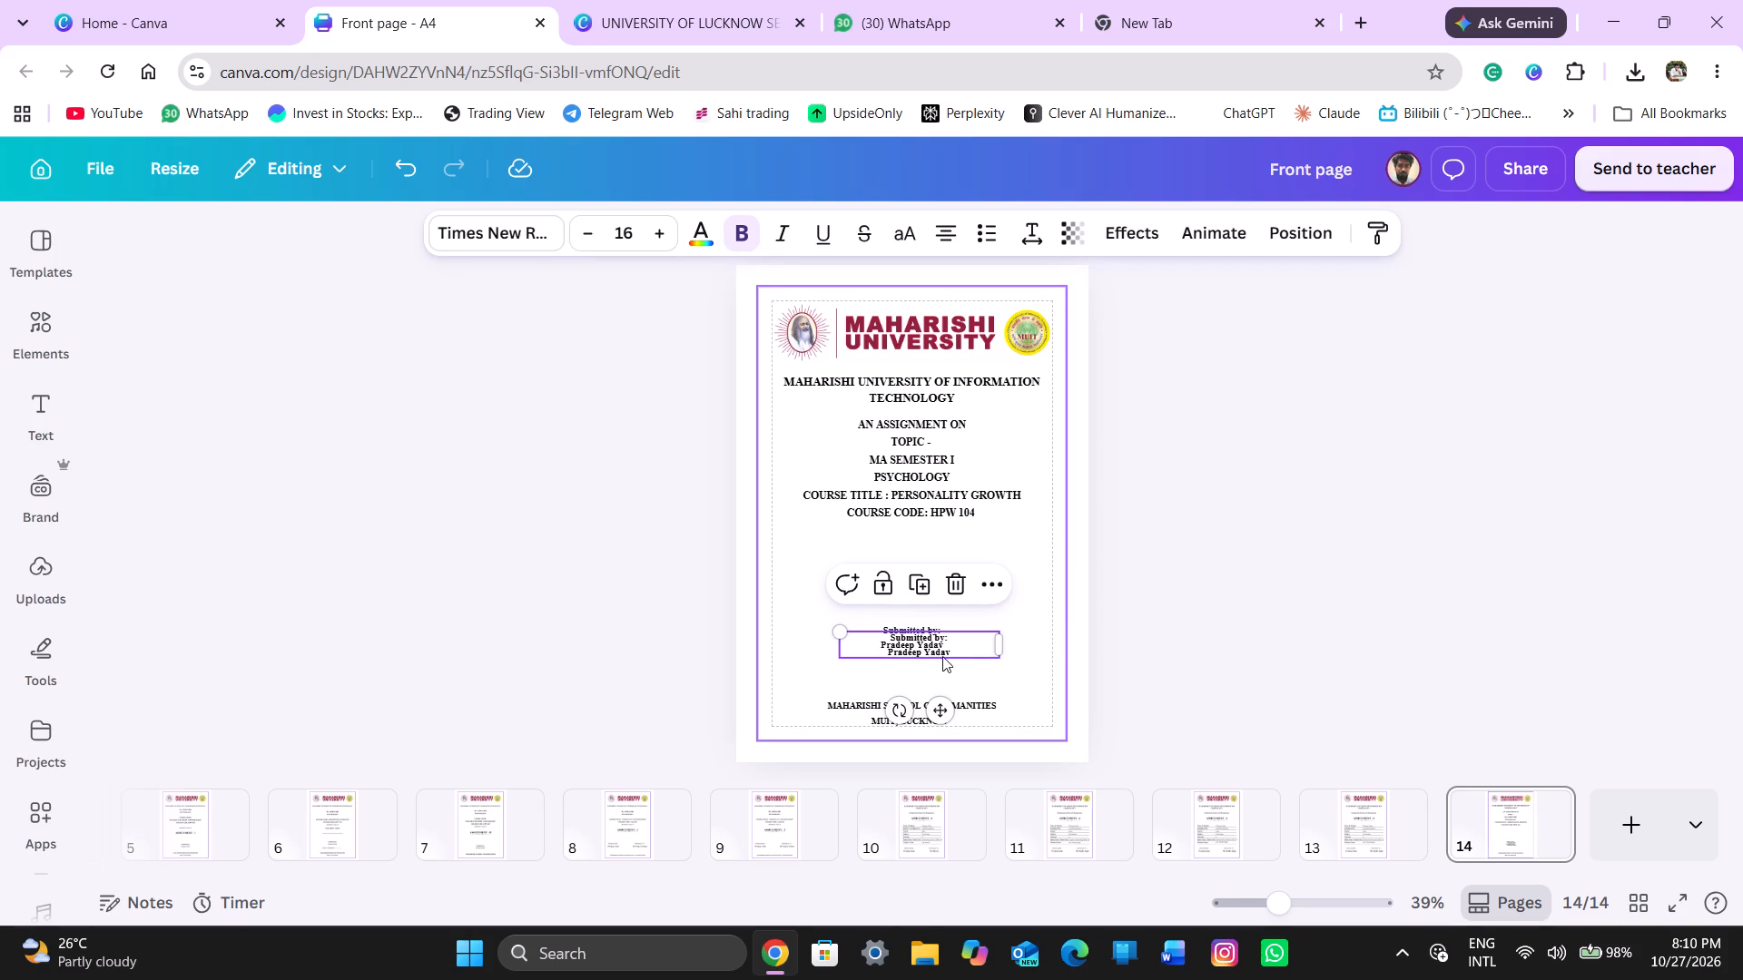
click(934, 632)
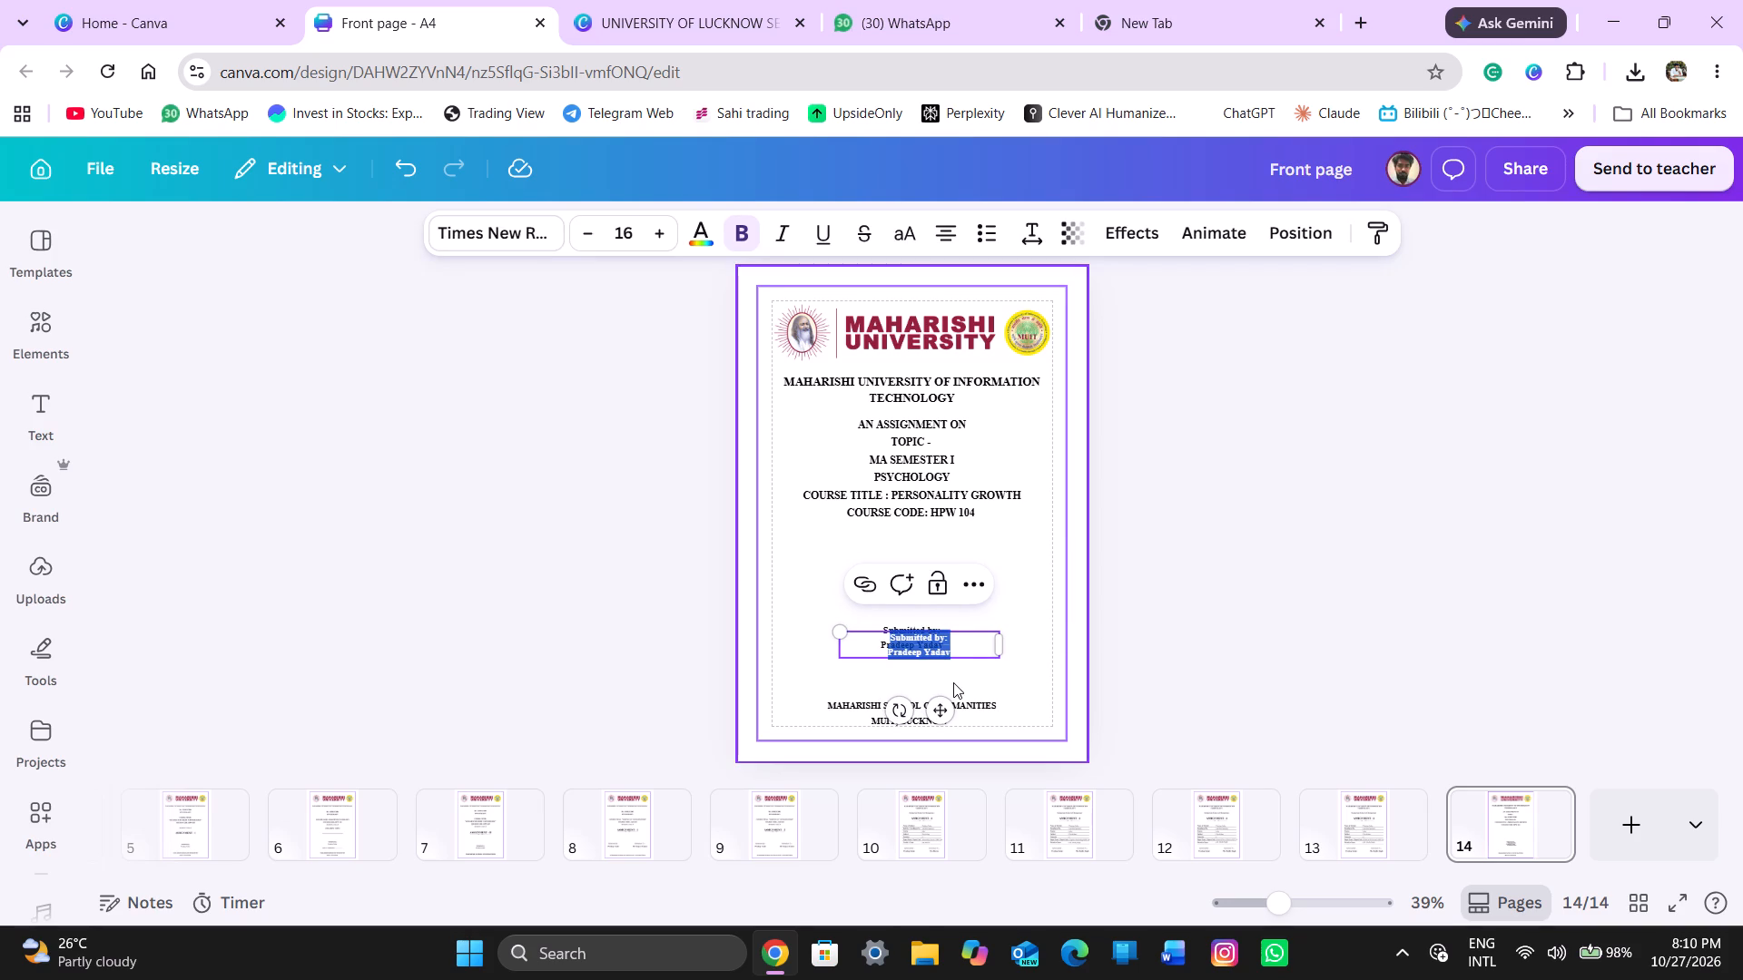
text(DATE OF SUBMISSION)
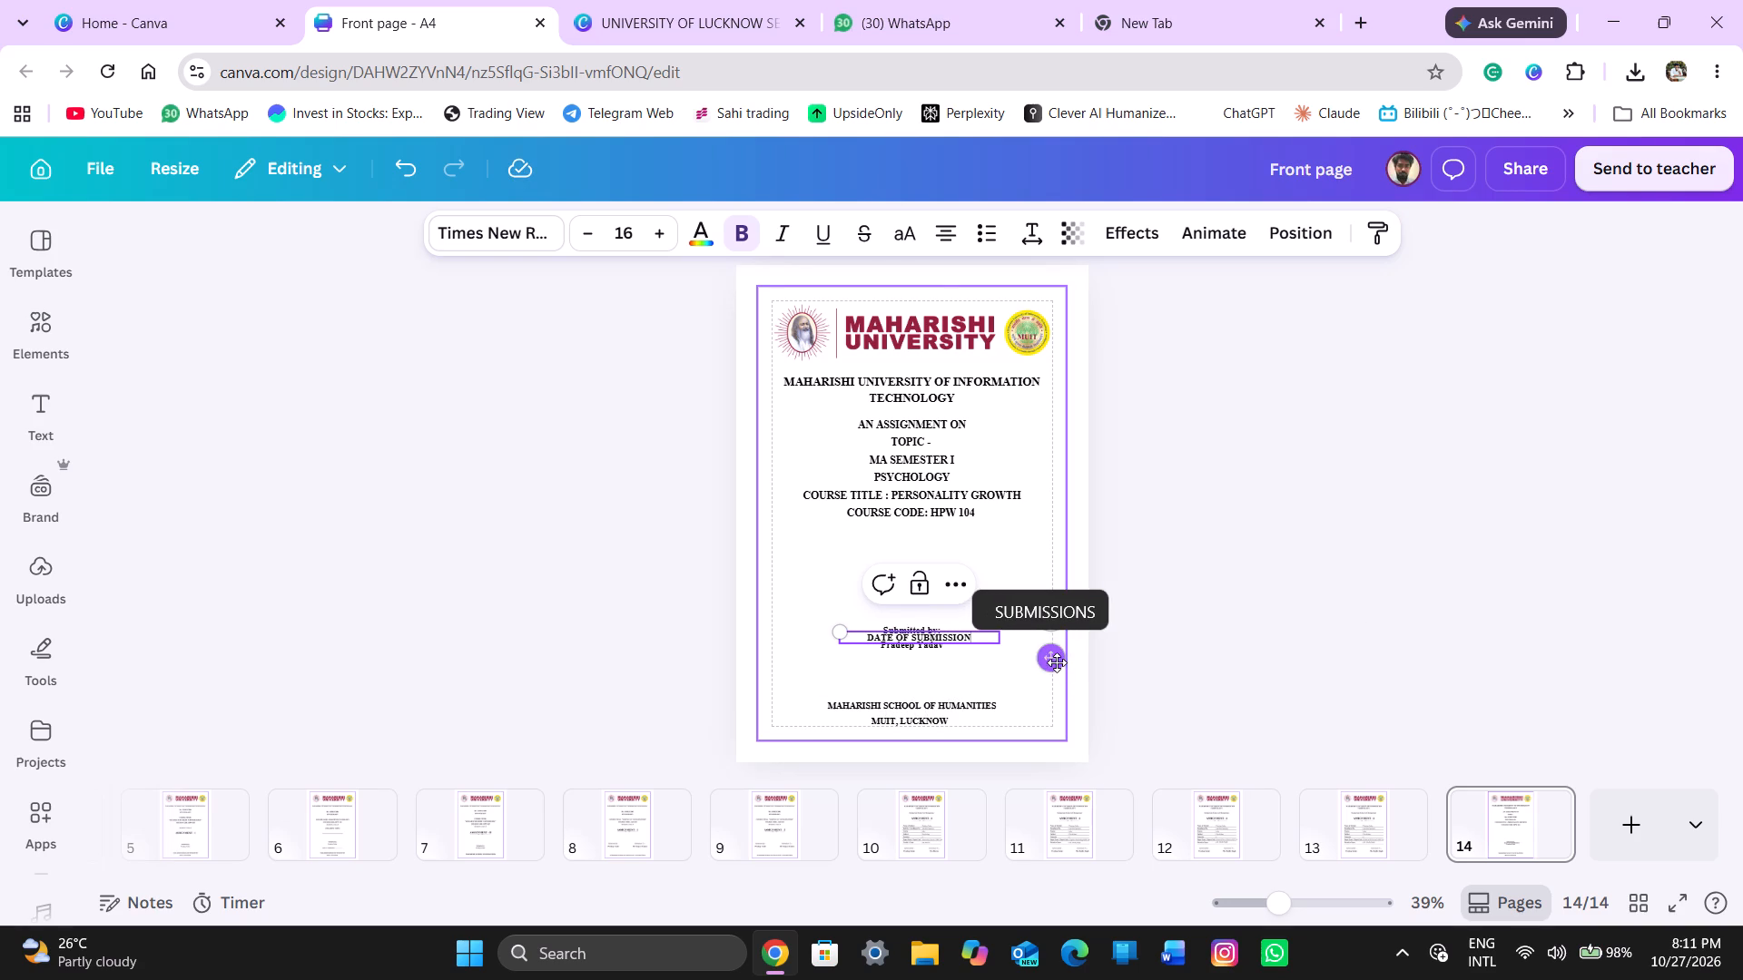
Move the "DATE OF SUBMISSION" text down to just below the submitter's name and add a space in it.
drag(1057, 662, 1053, 691)
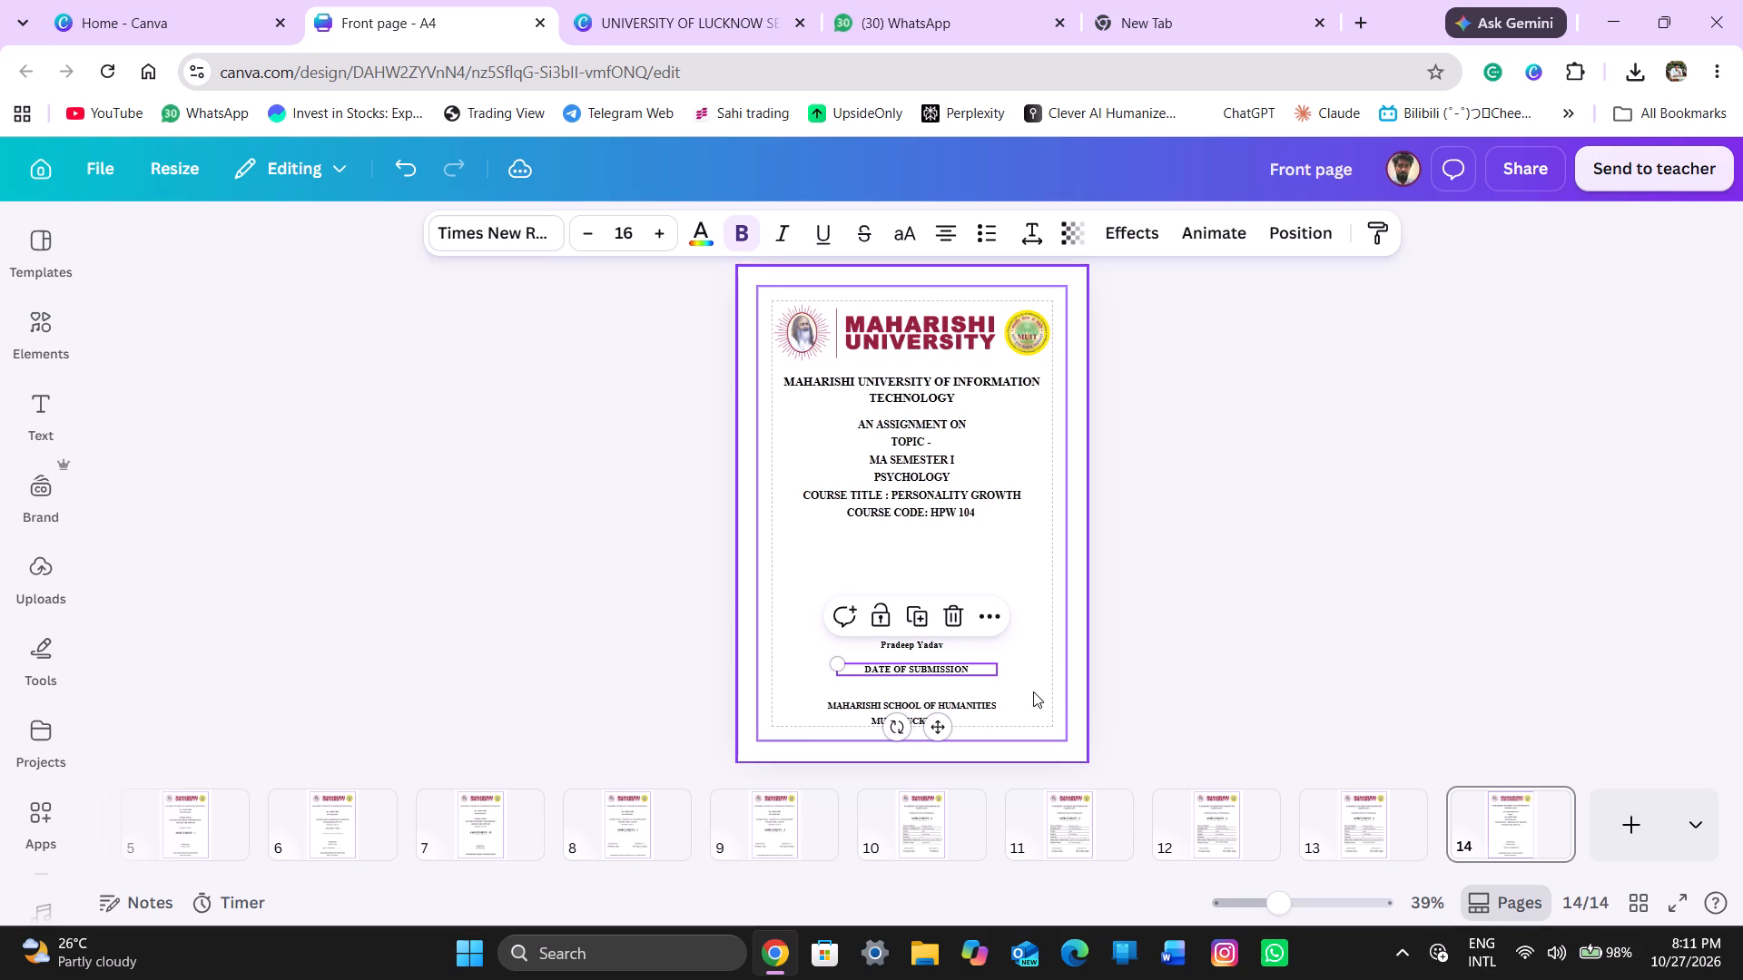
click(980, 665)
key(space)
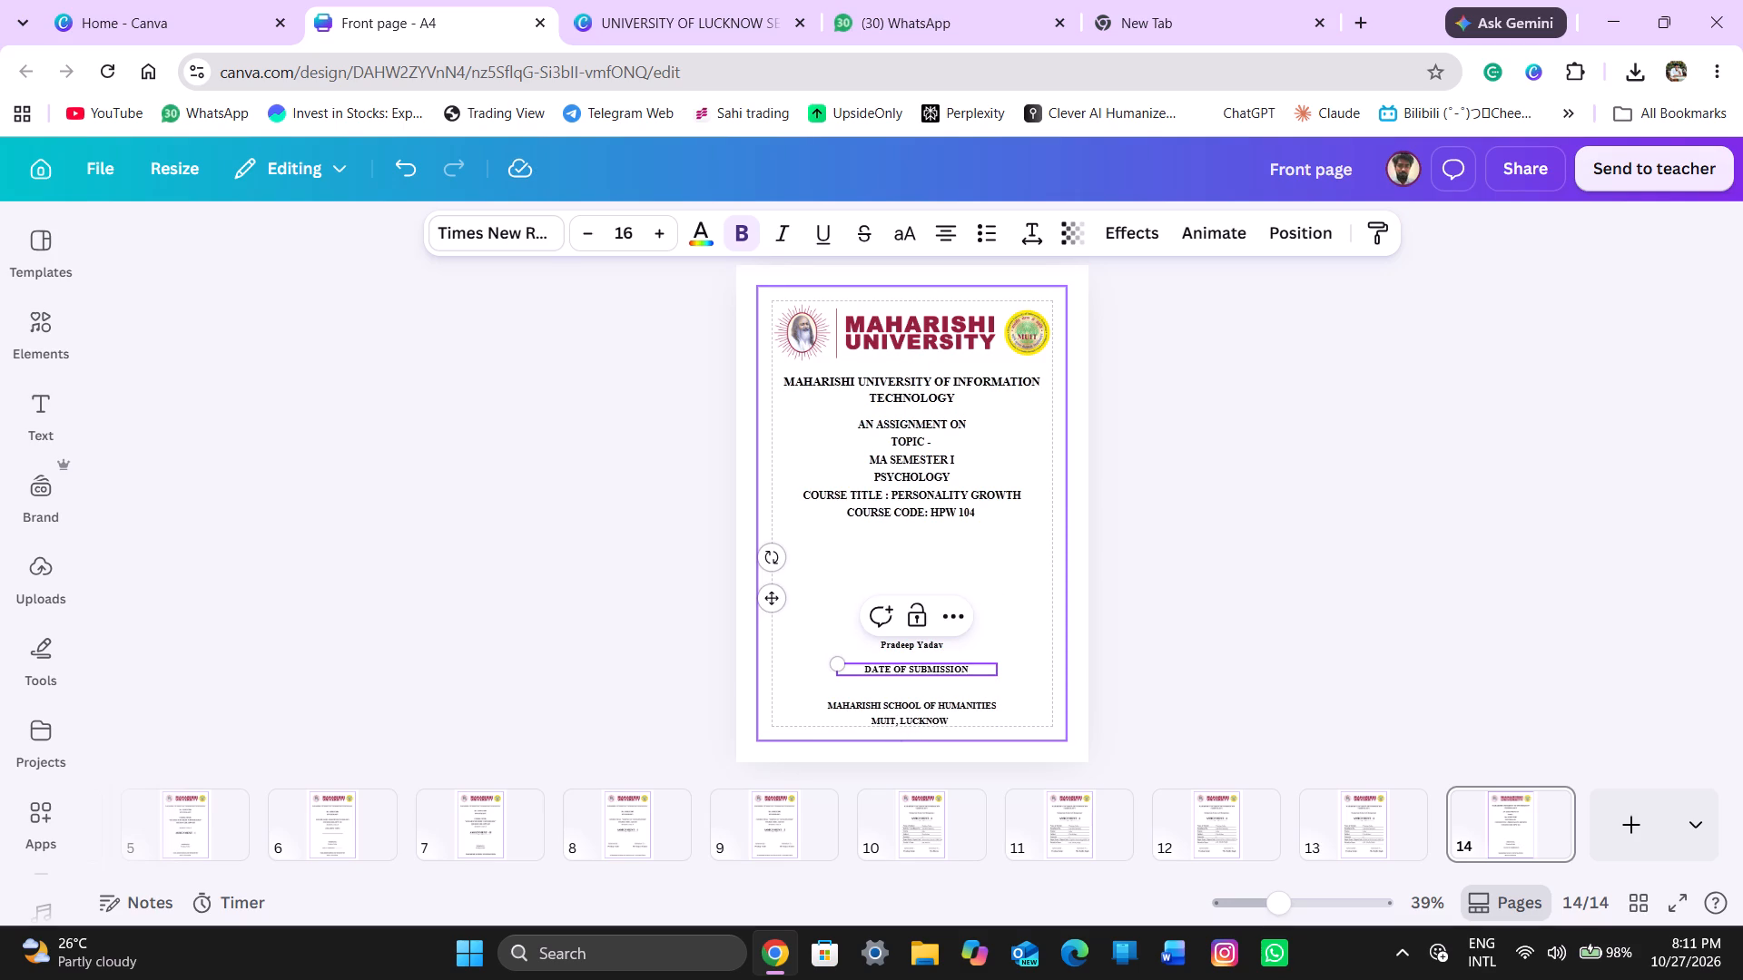
Add a colon after the "DATE OF SUBMISSION" text.
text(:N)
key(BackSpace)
click(1215, 677)
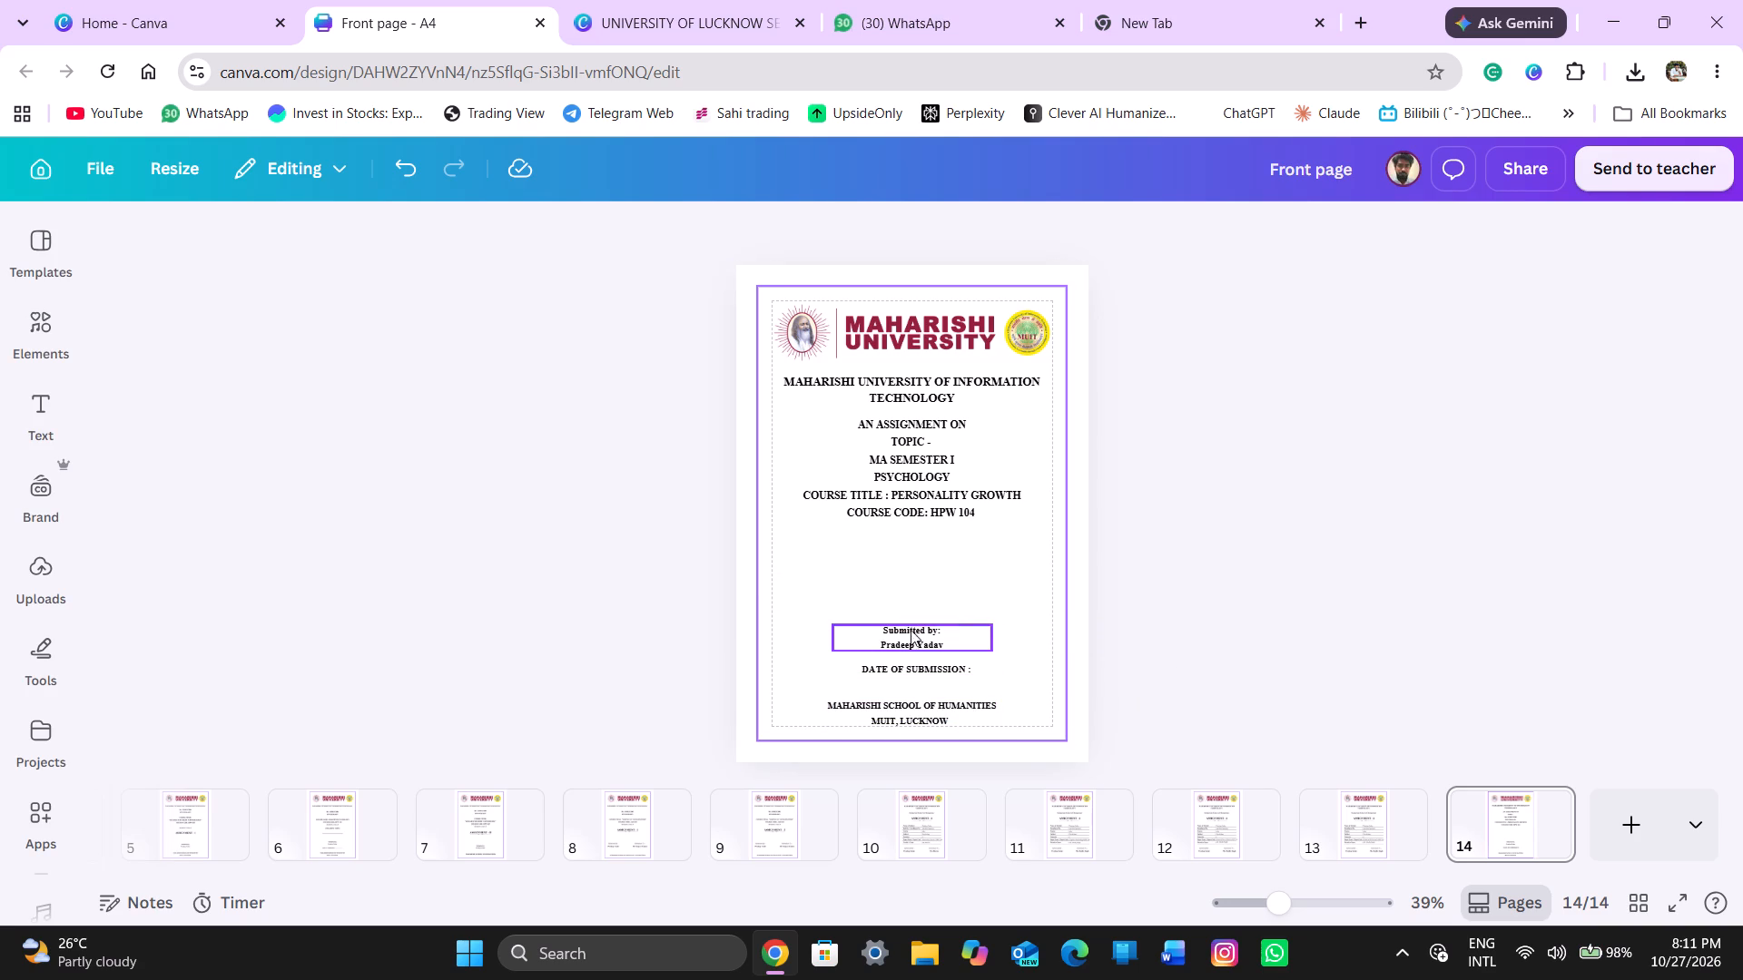
Replace the submitter's name with the new student's full name in capitals, on its own line below "Submitted by:".
double_click(911, 640)
click(951, 650)
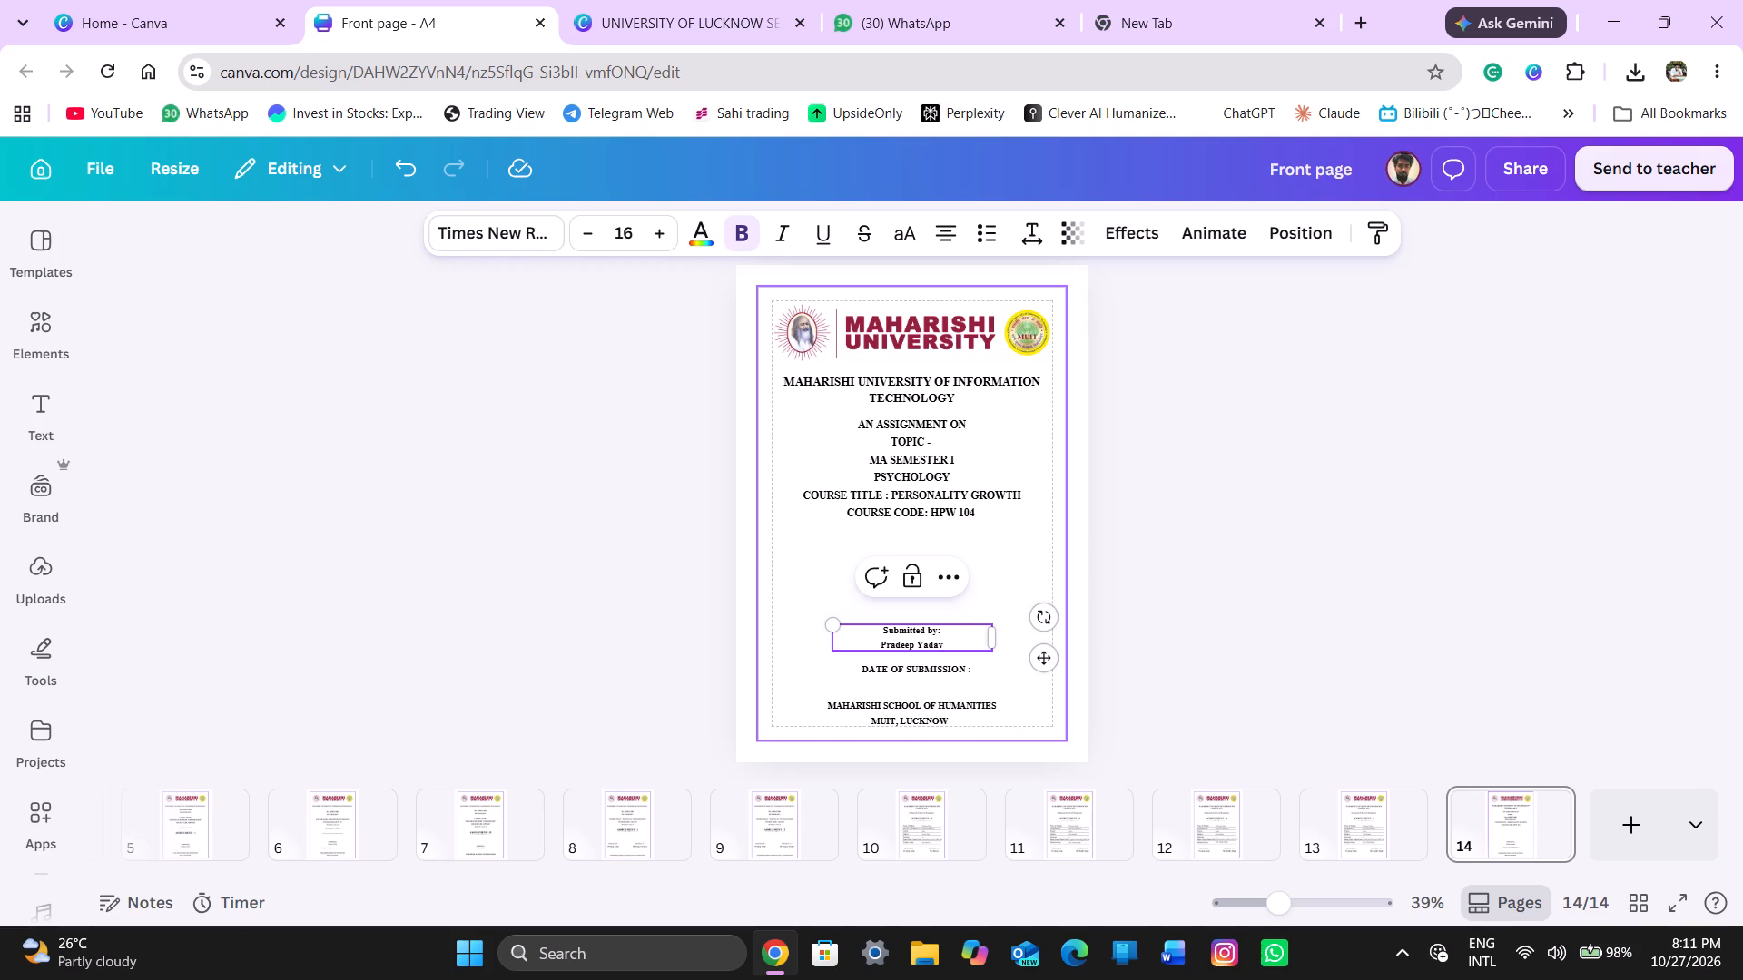
click(951, 643)
key(shift+Down)
key(shift+Up)
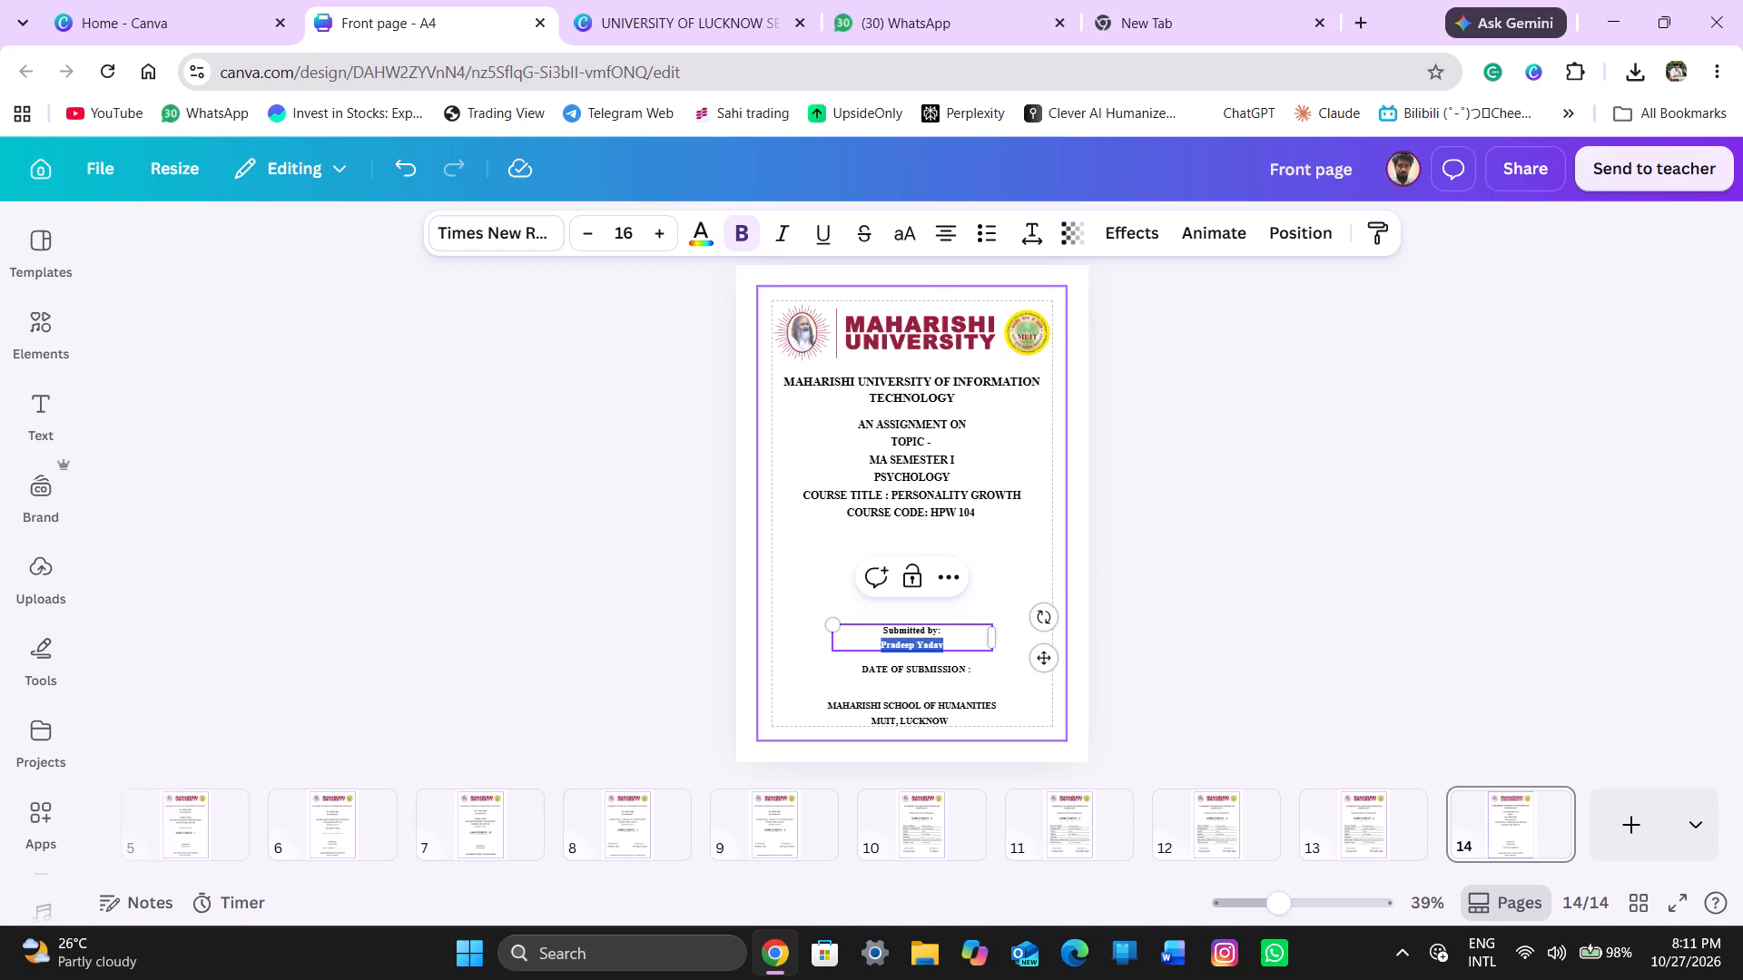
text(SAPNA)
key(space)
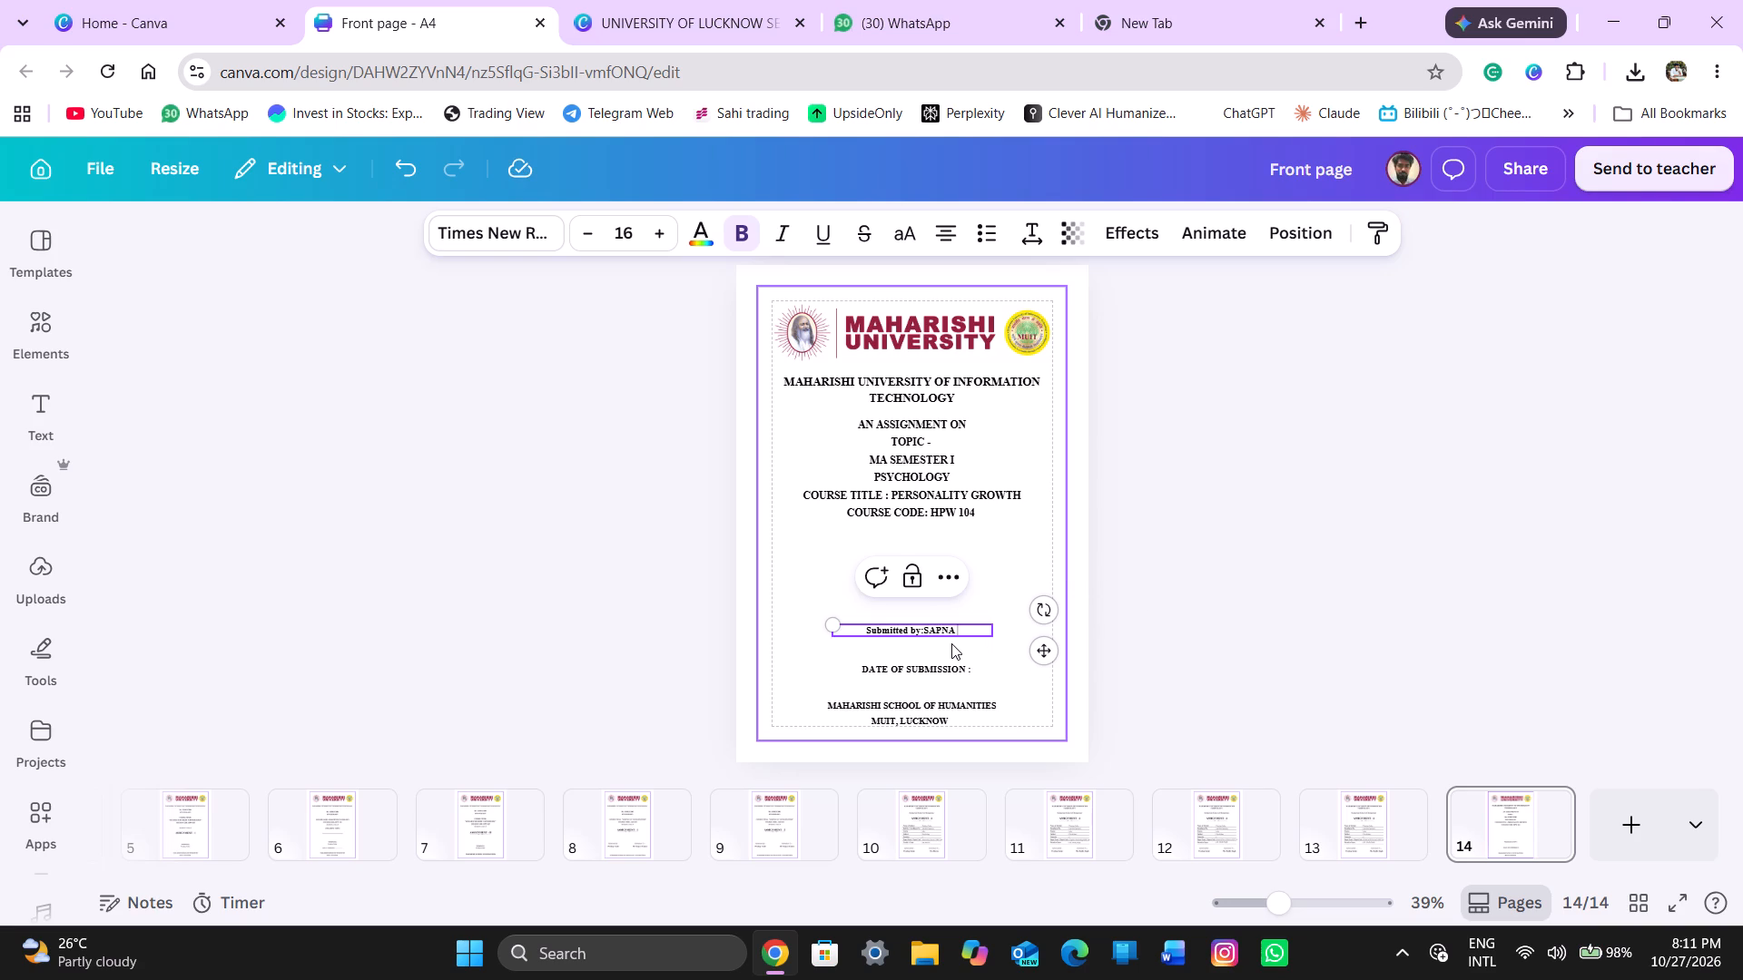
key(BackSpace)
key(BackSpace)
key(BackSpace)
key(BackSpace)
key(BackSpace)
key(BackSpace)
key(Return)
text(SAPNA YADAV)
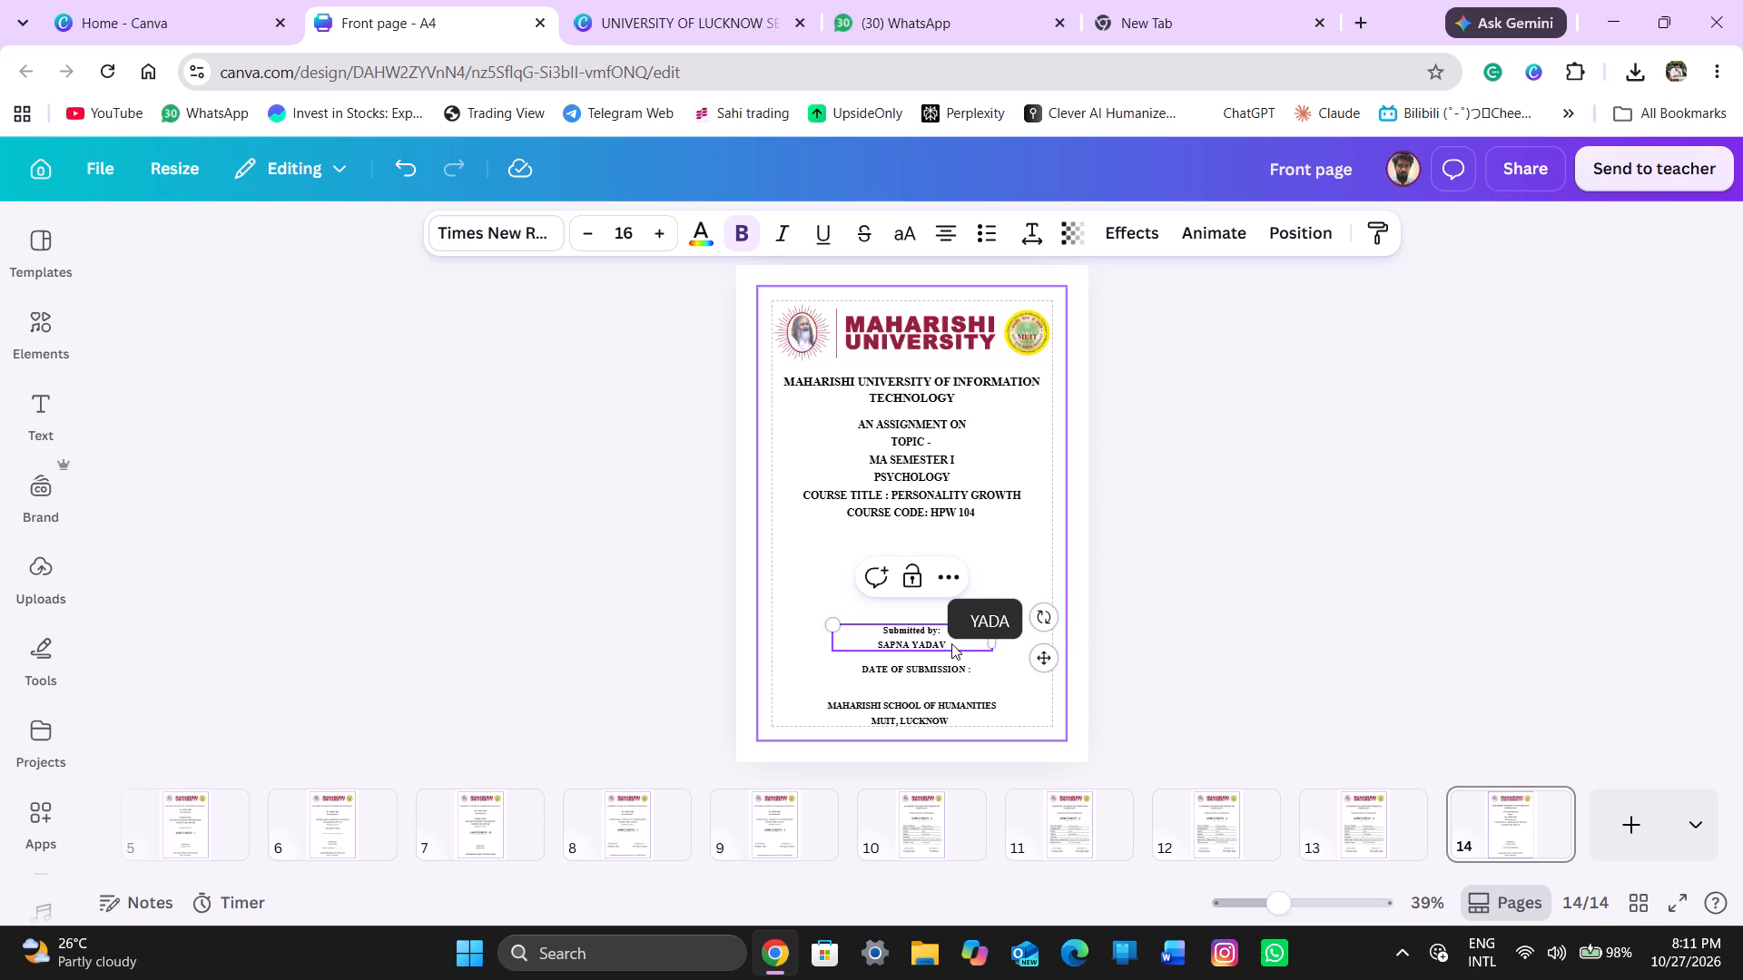
Change the "Submitted by:" label above the student's name to all uppercase.
double_click(878, 629)
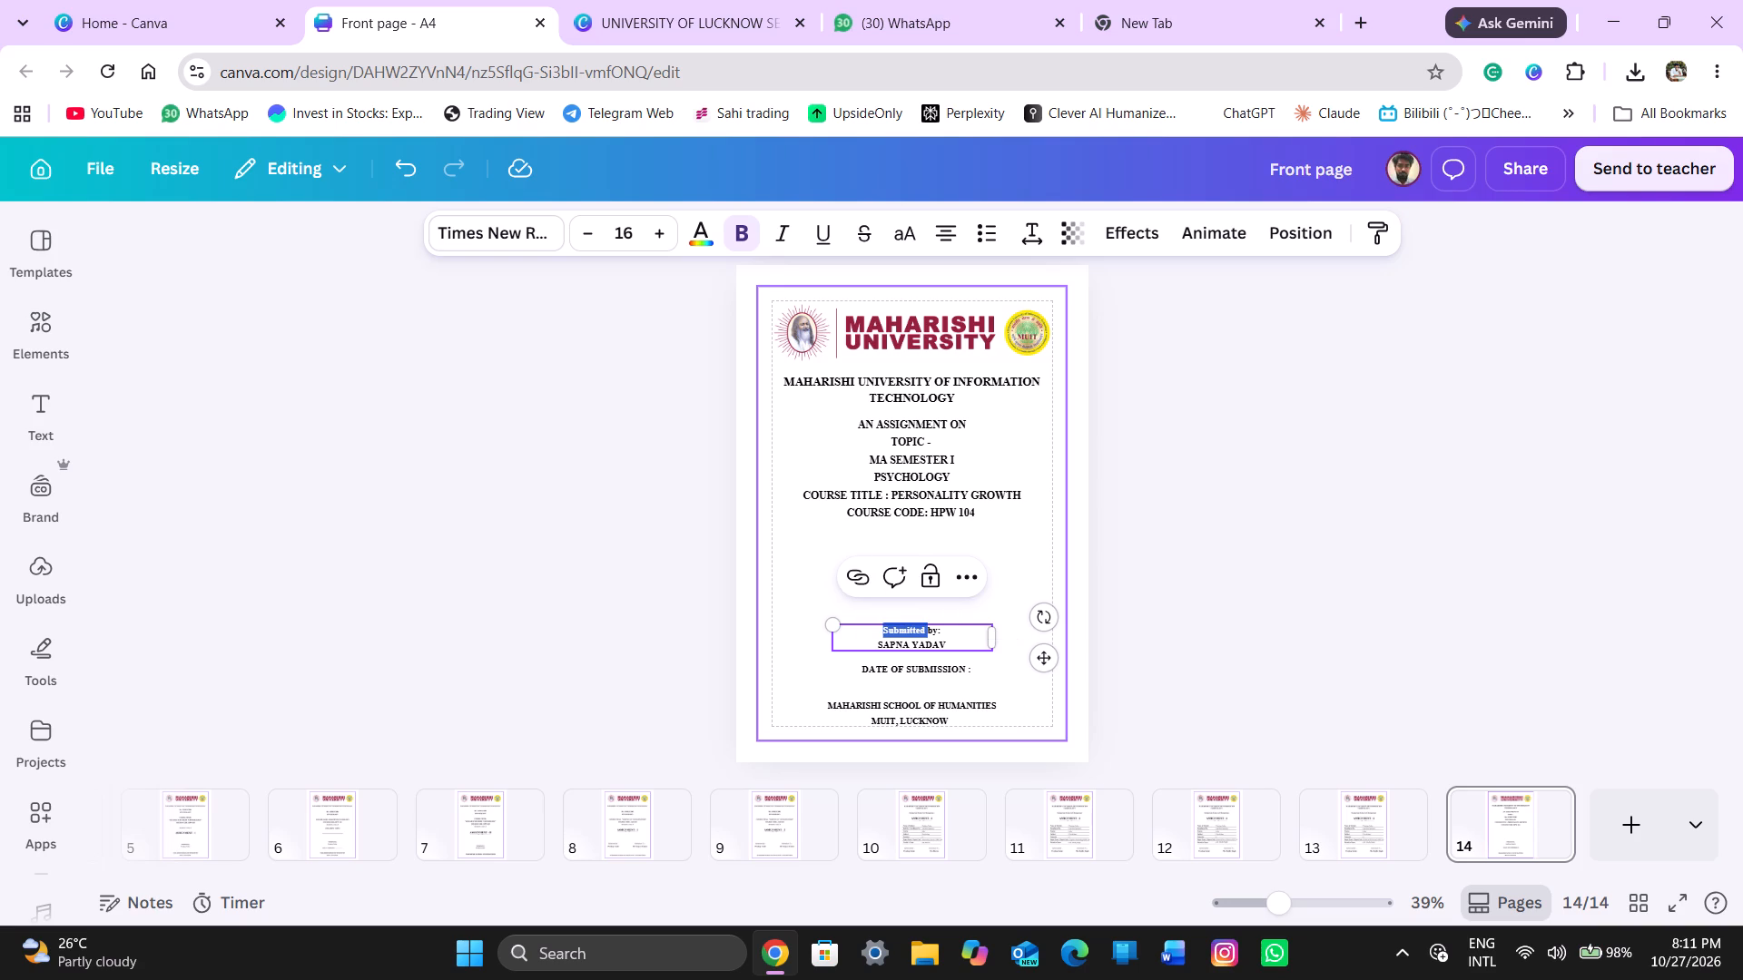
key(shift+Down)
key(shift+Up)
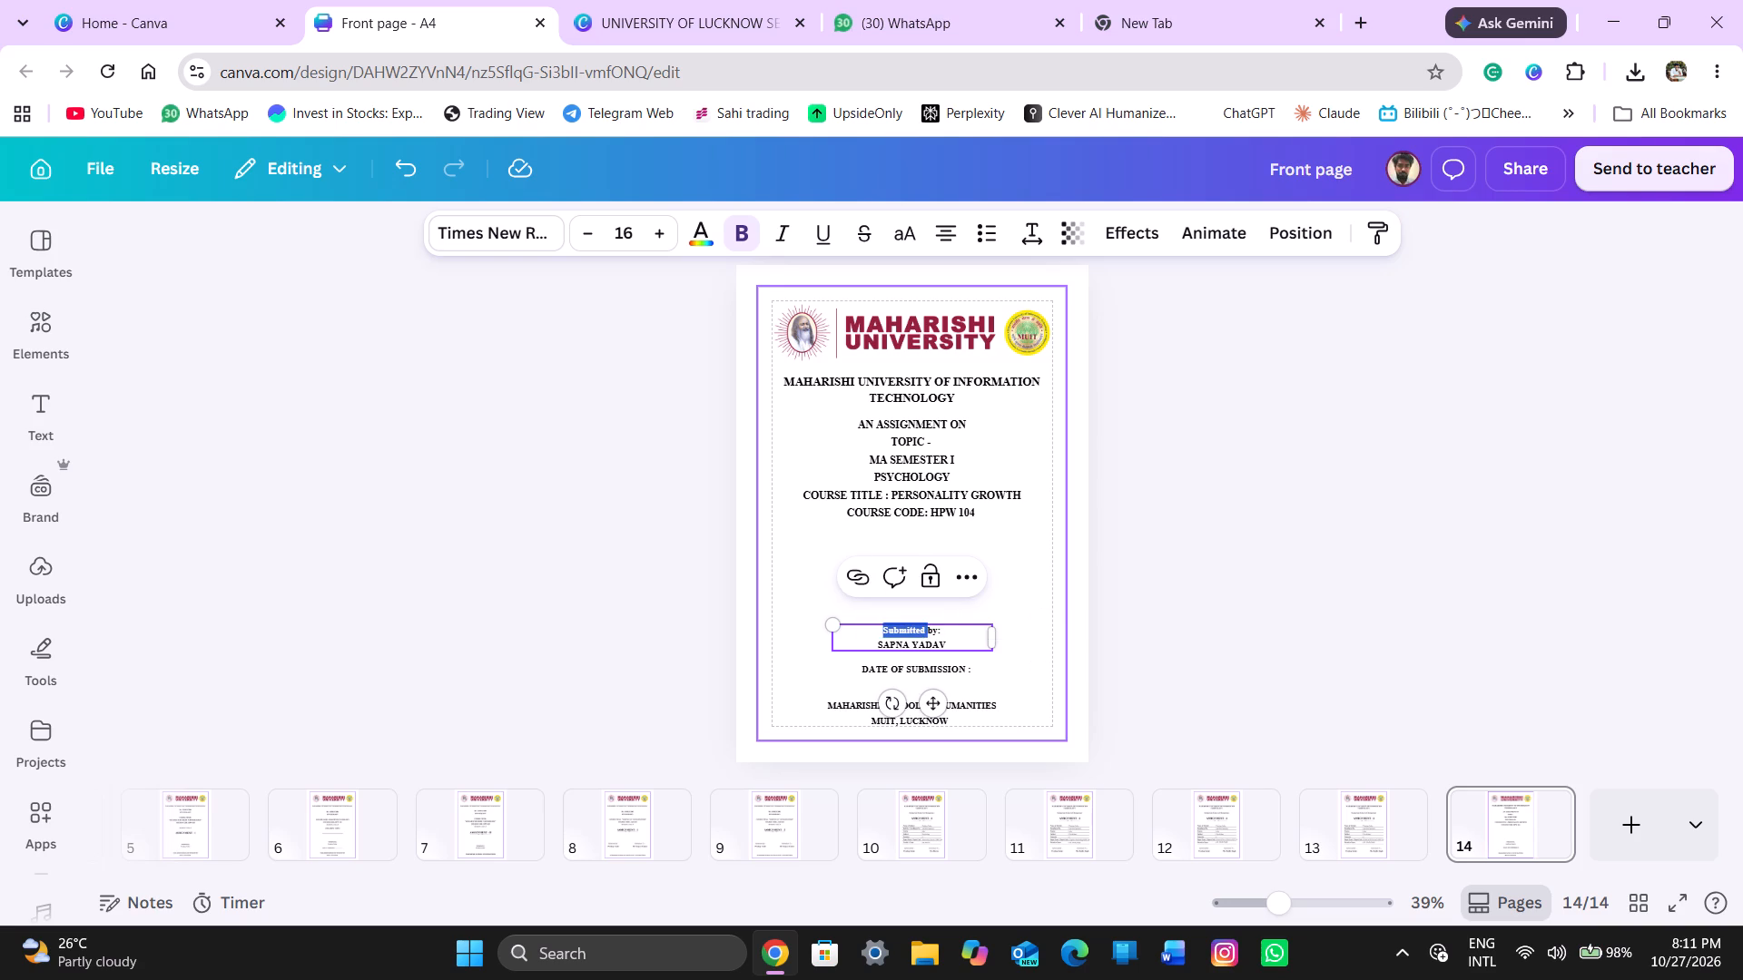
key(shift+Right)
key(shift+Right)
key(shift+Right)
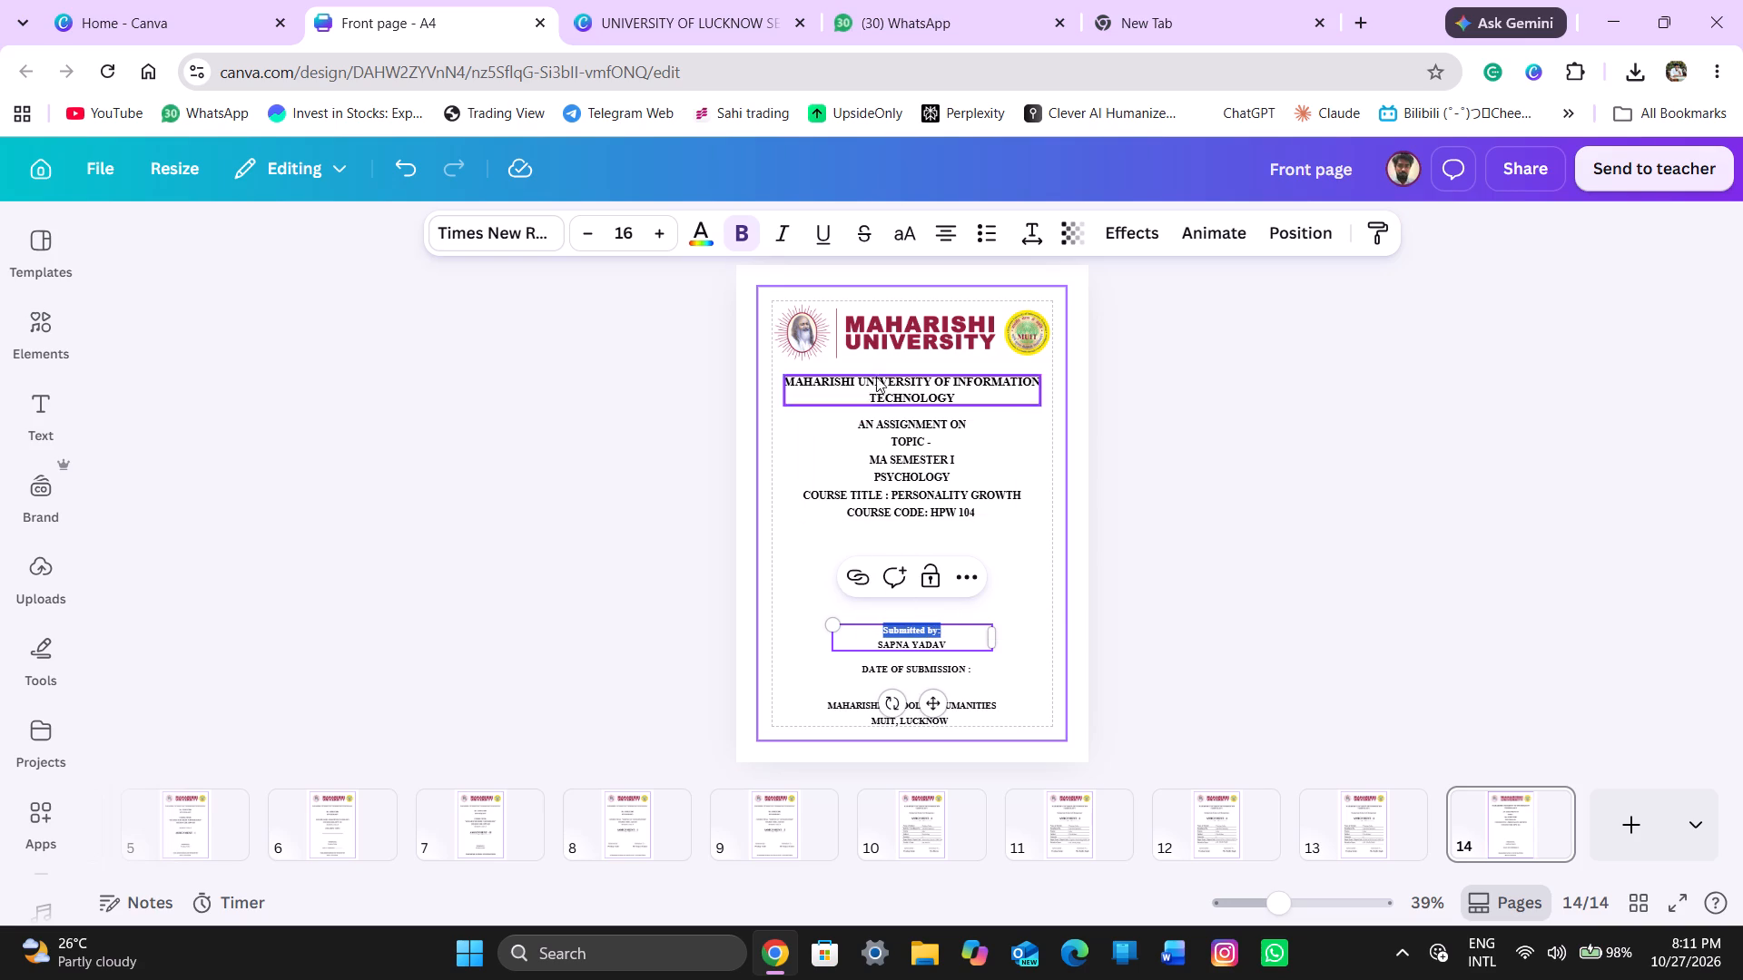
click(906, 243)
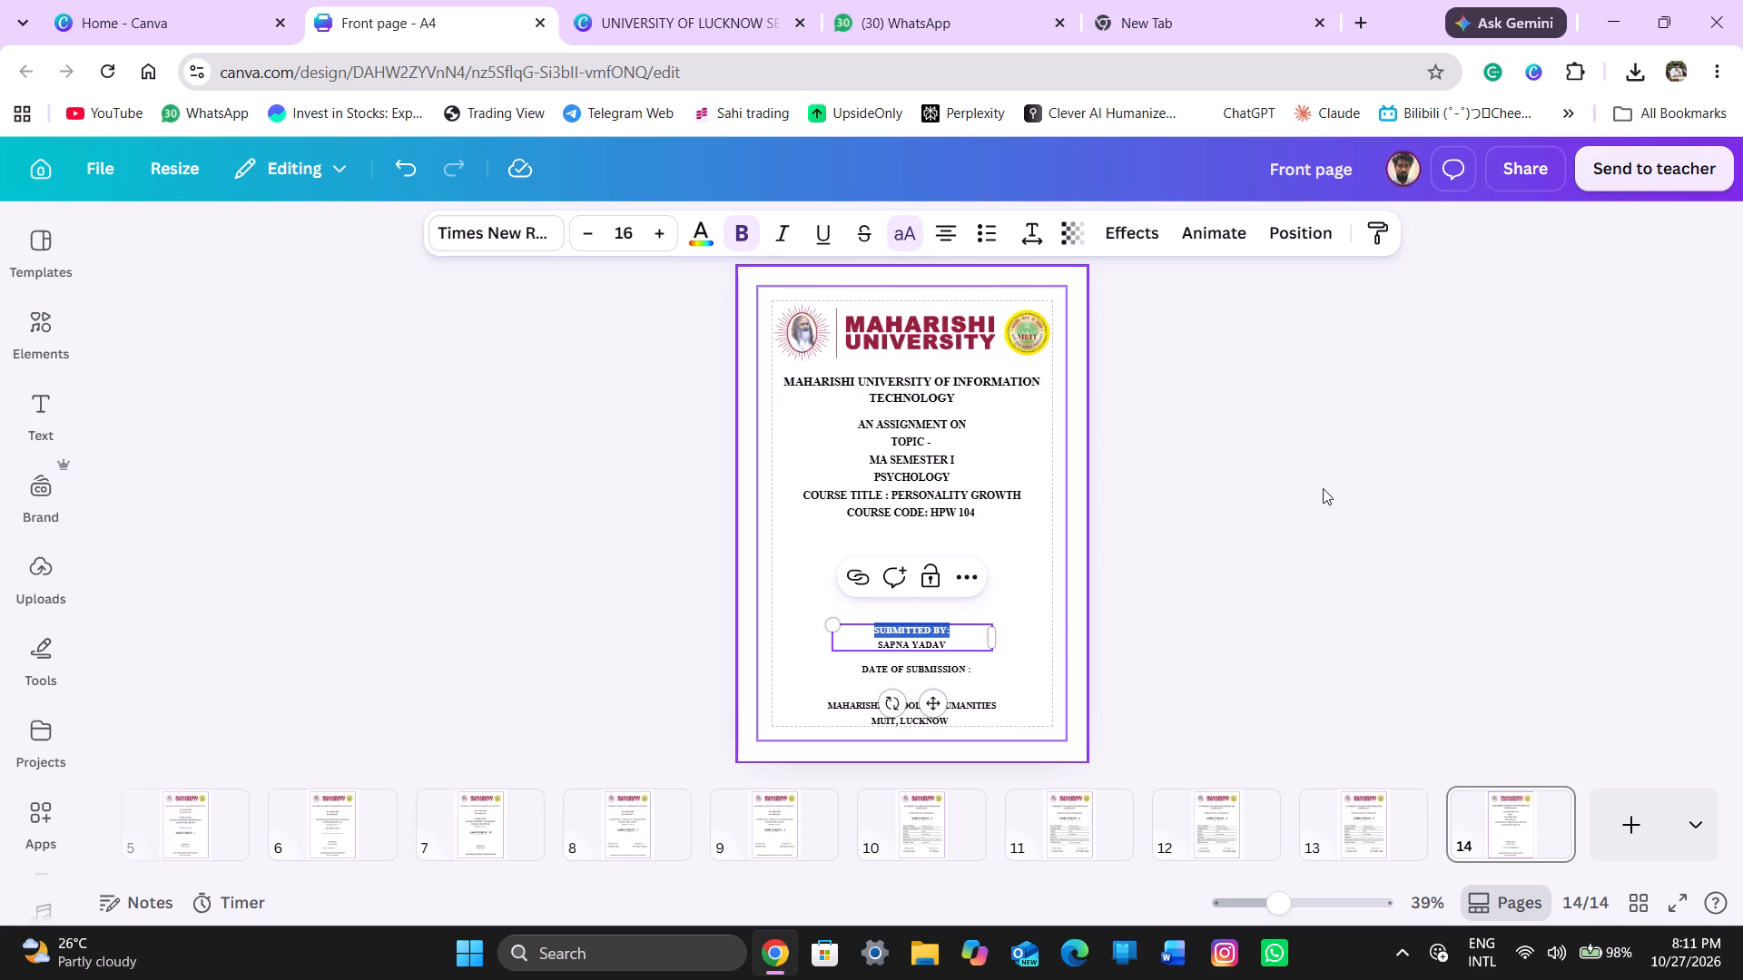
click(1339, 493)
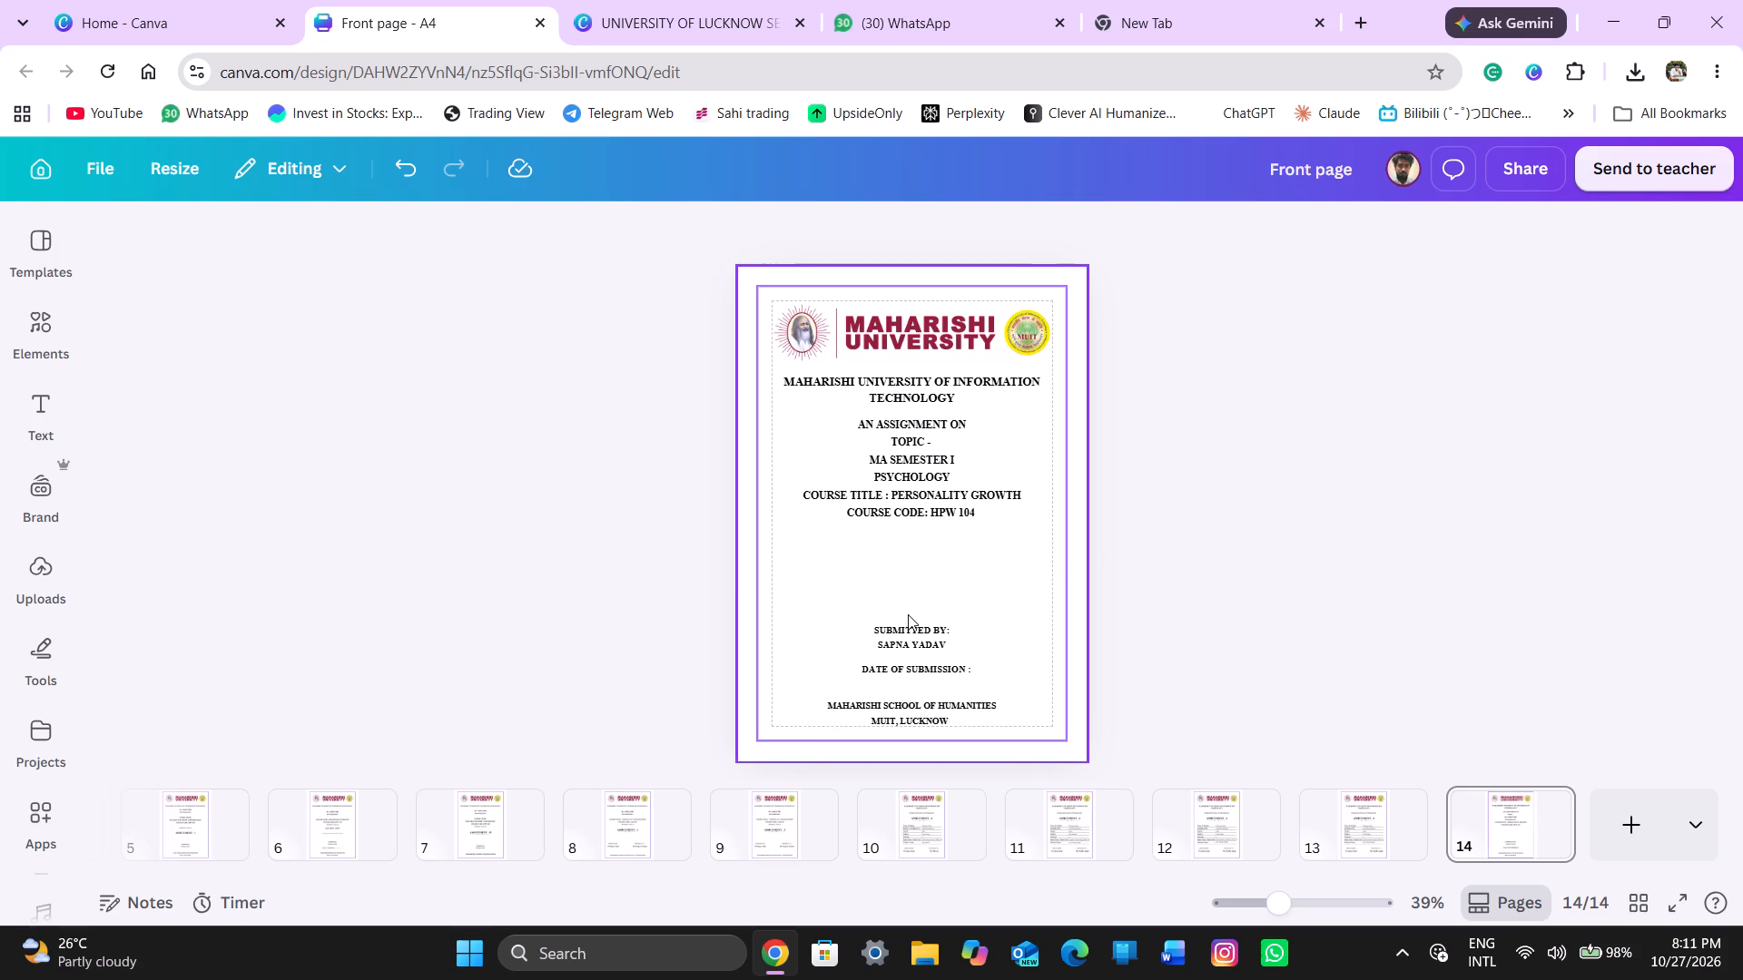
Add a new line reading "2026-27" below the student's name in the submitter text block.
click(916, 640)
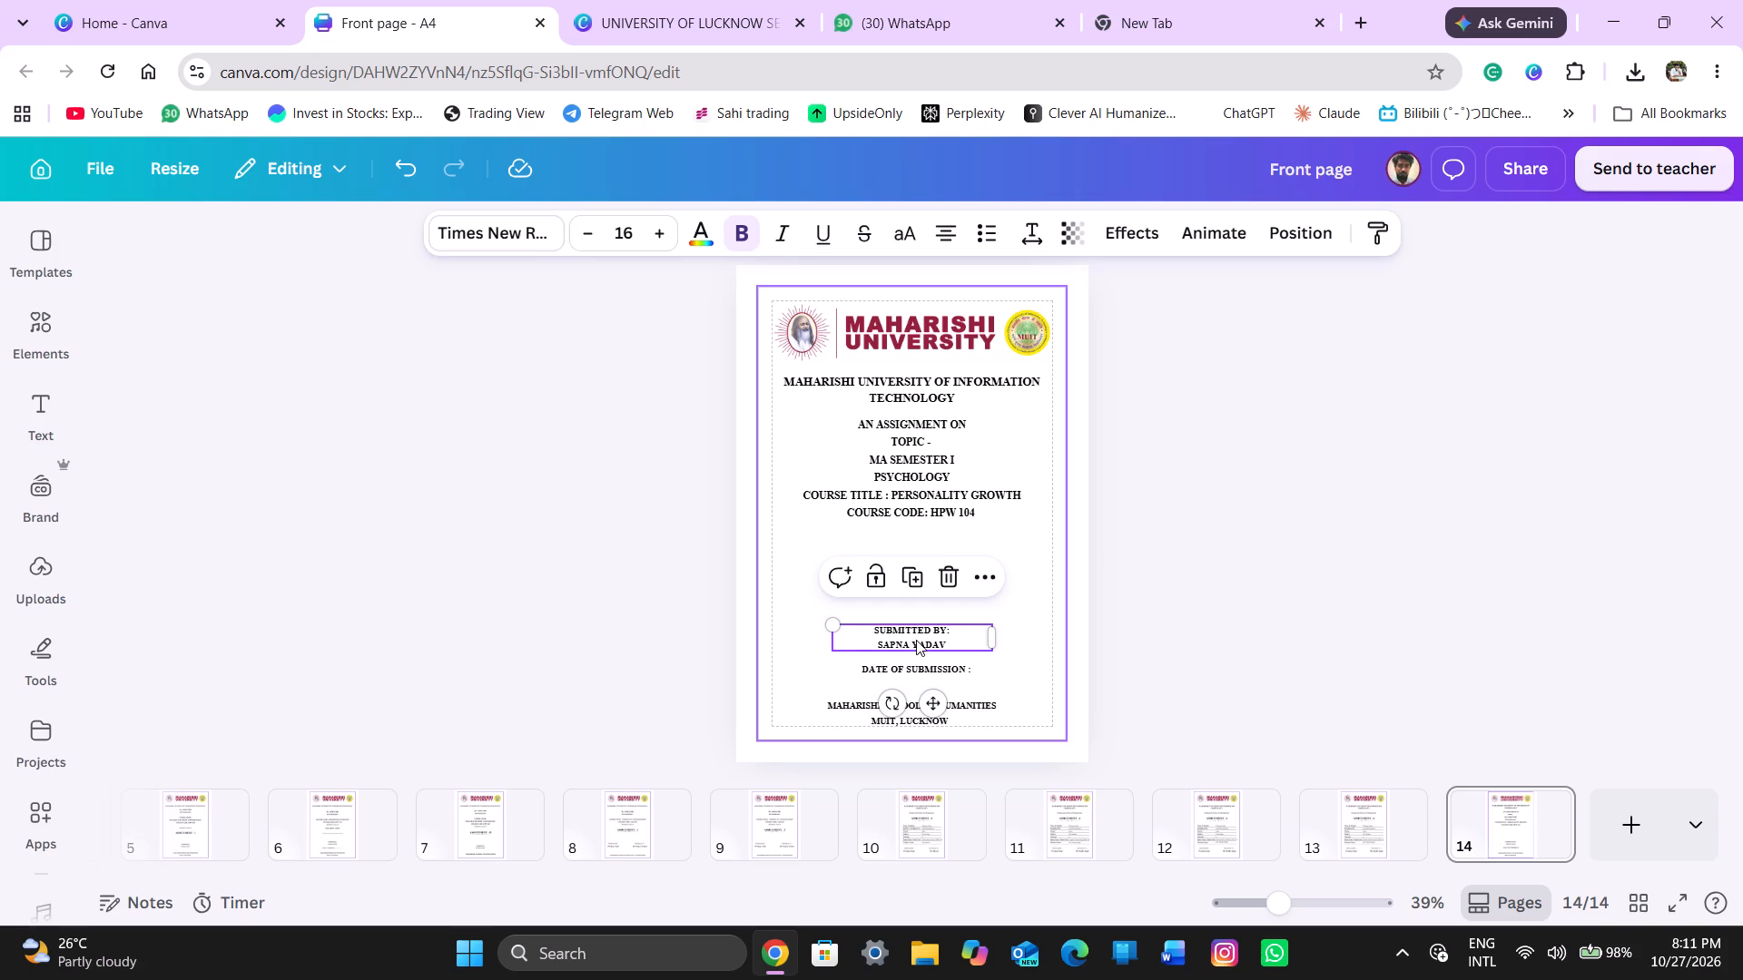
click(957, 645)
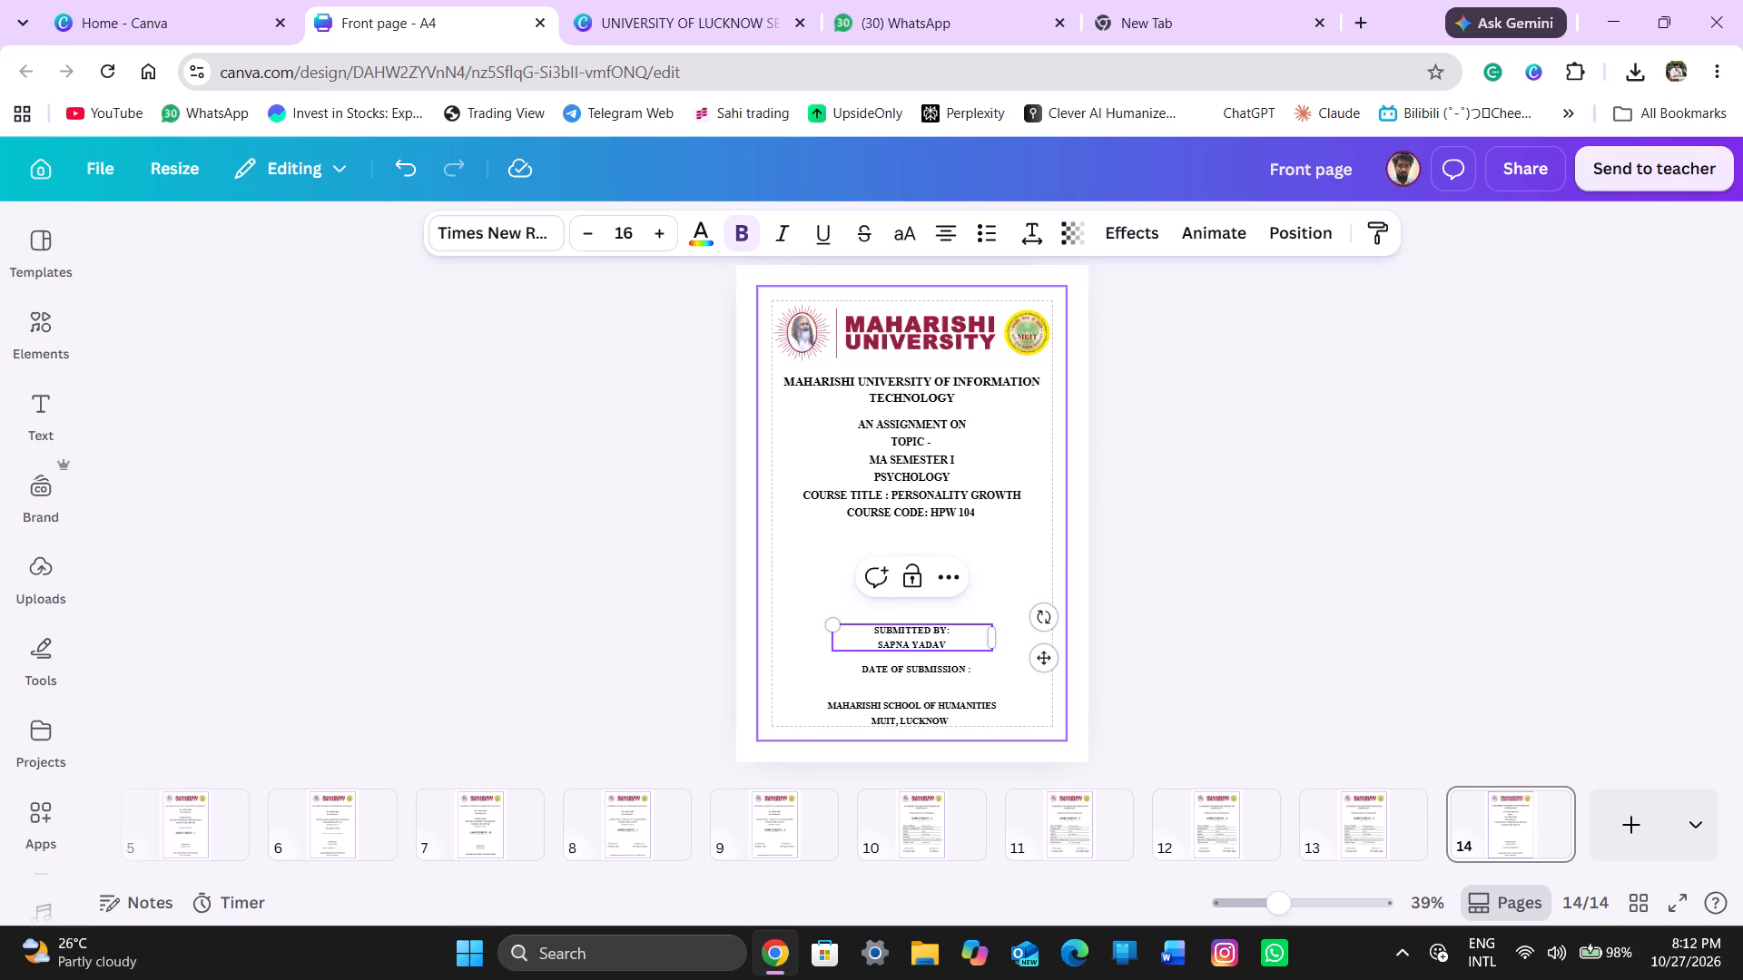
key(Return)
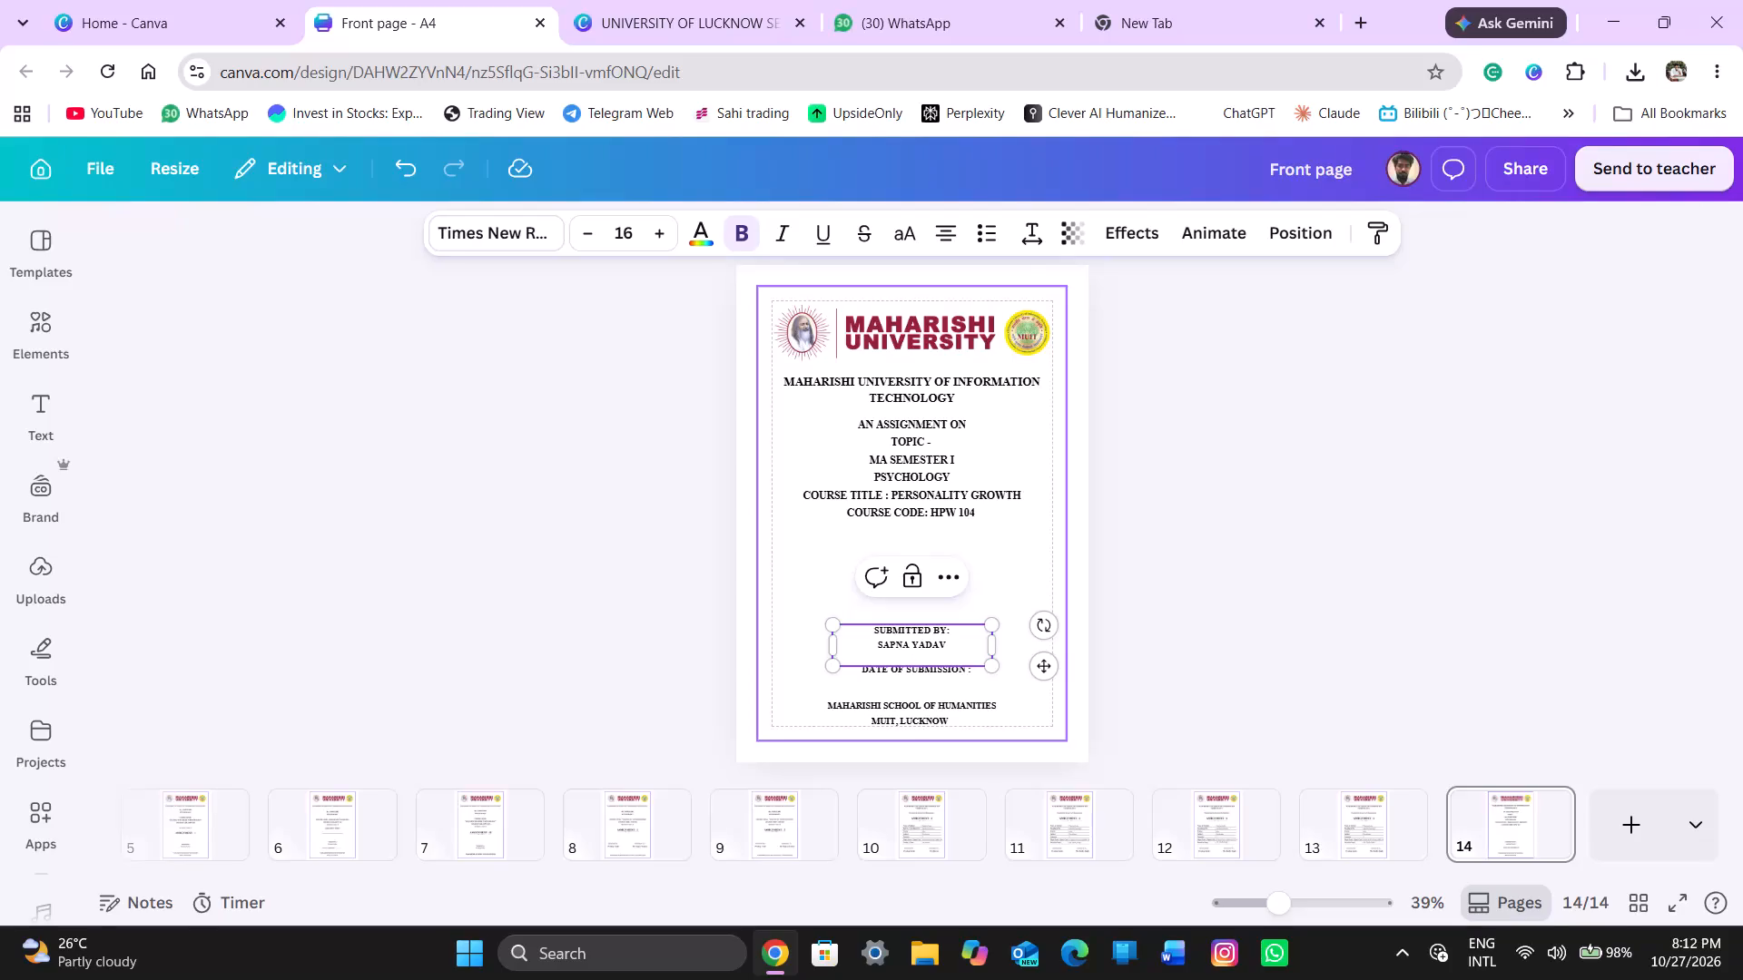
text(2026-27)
click(1189, 631)
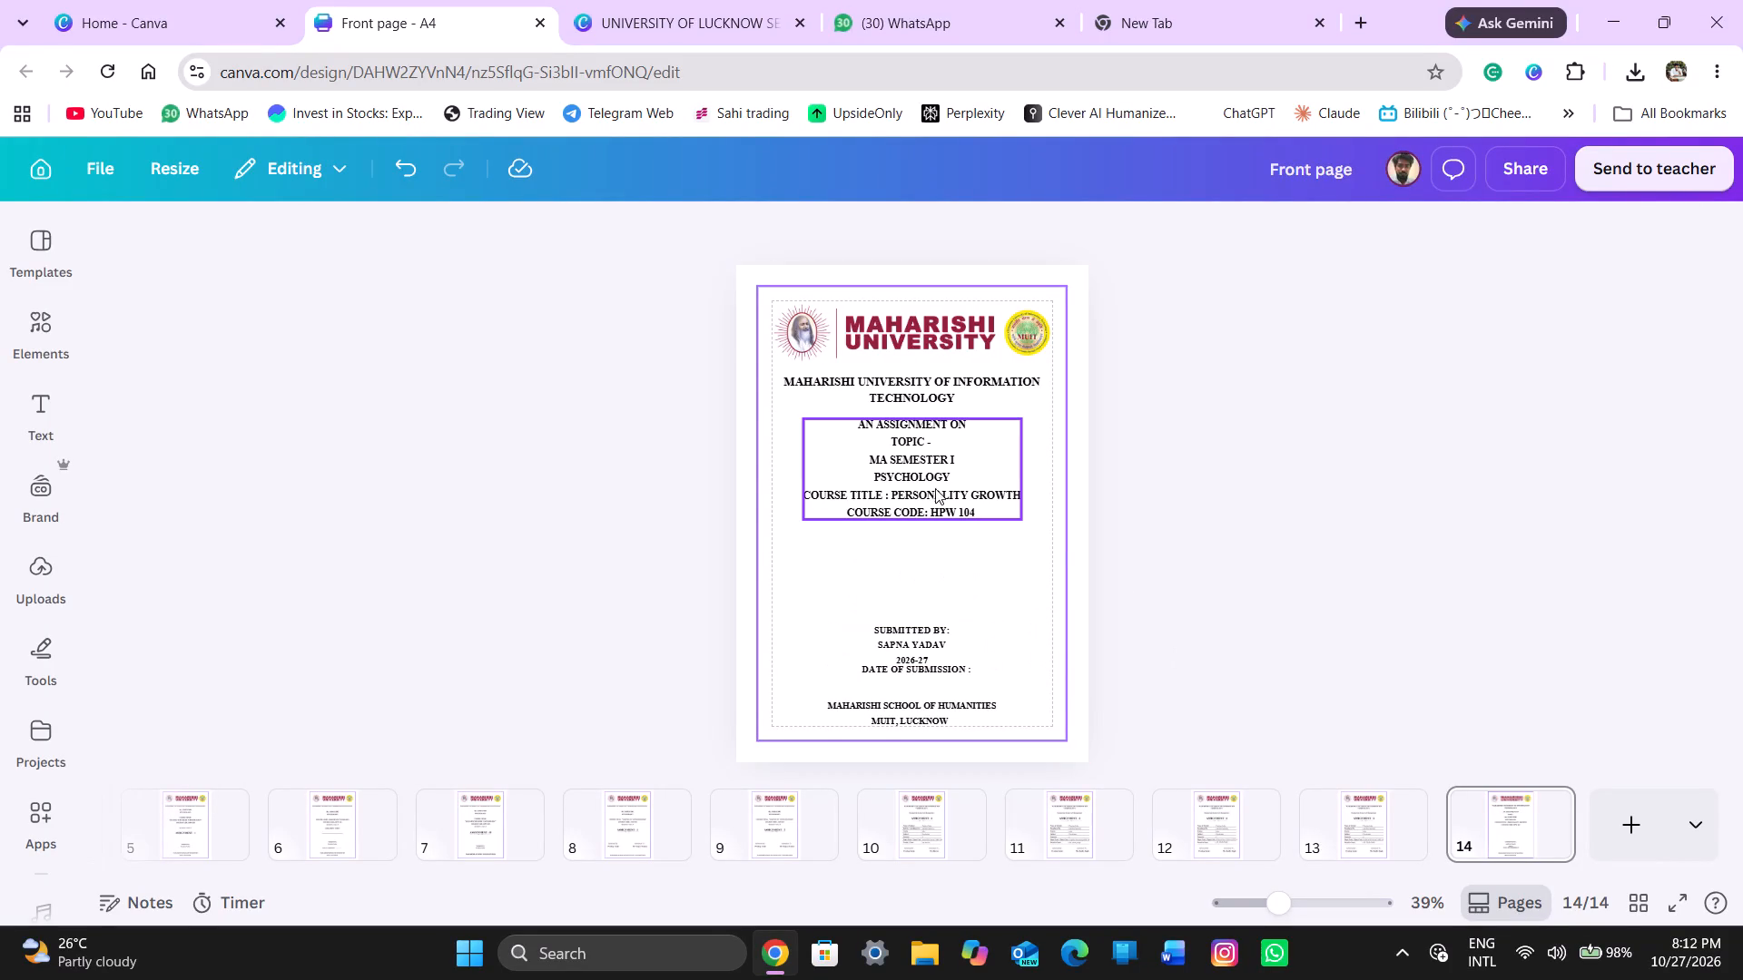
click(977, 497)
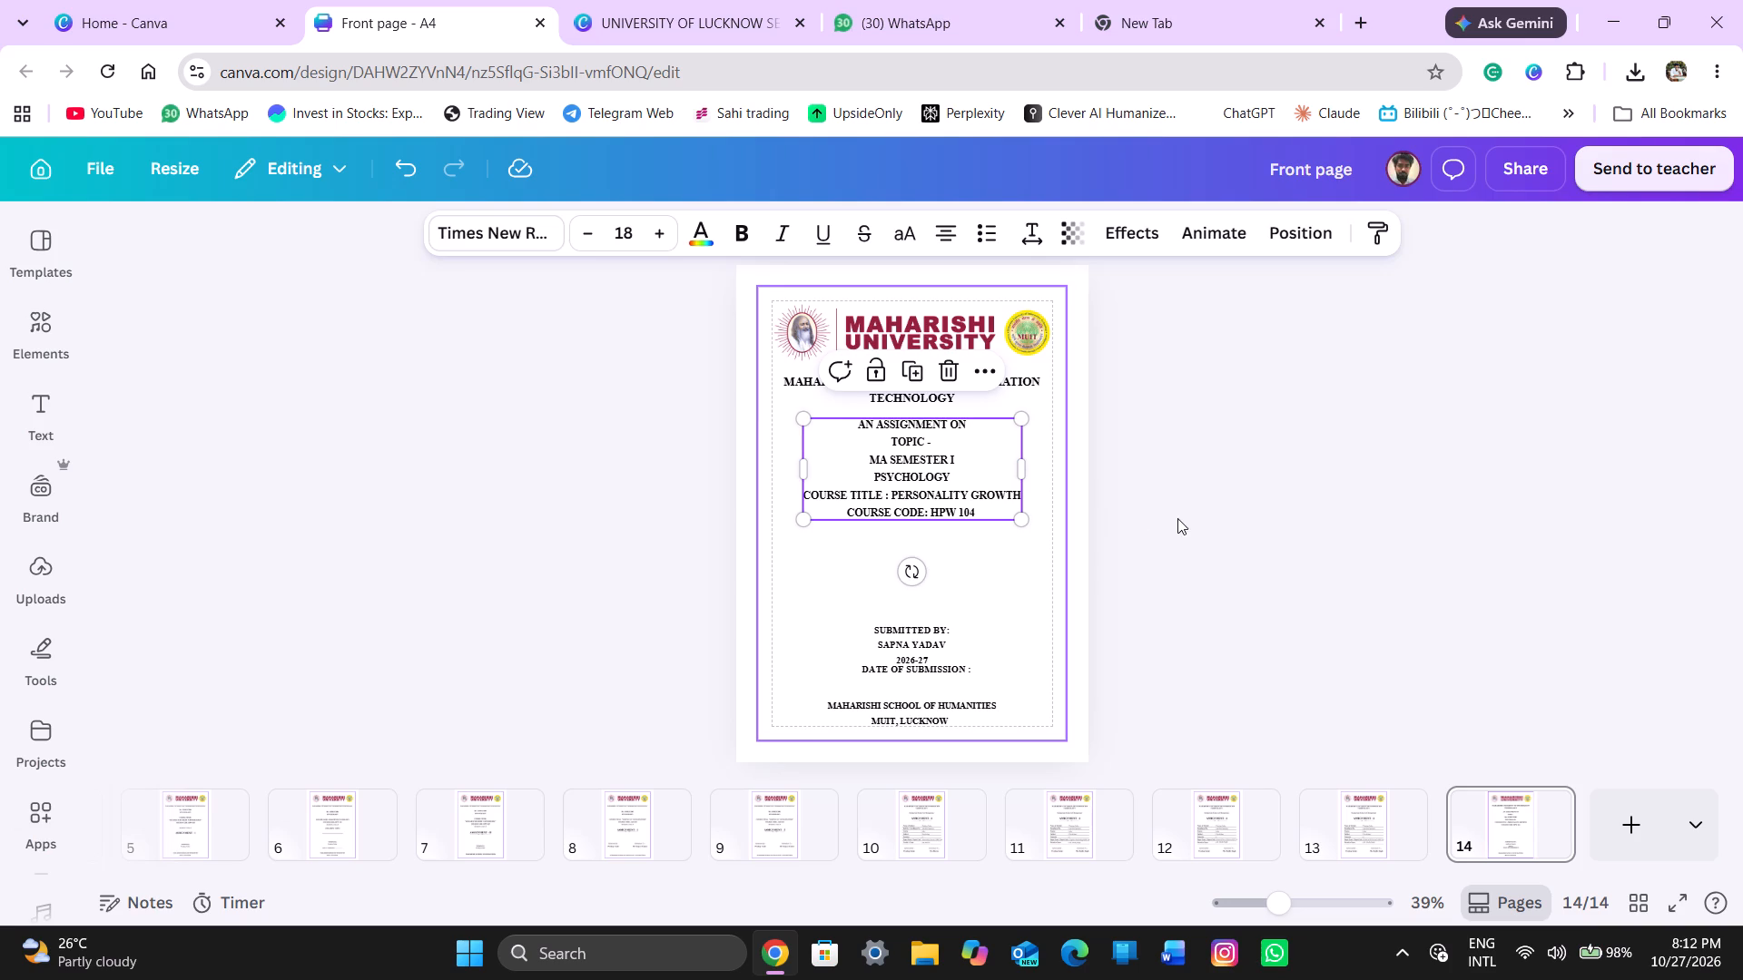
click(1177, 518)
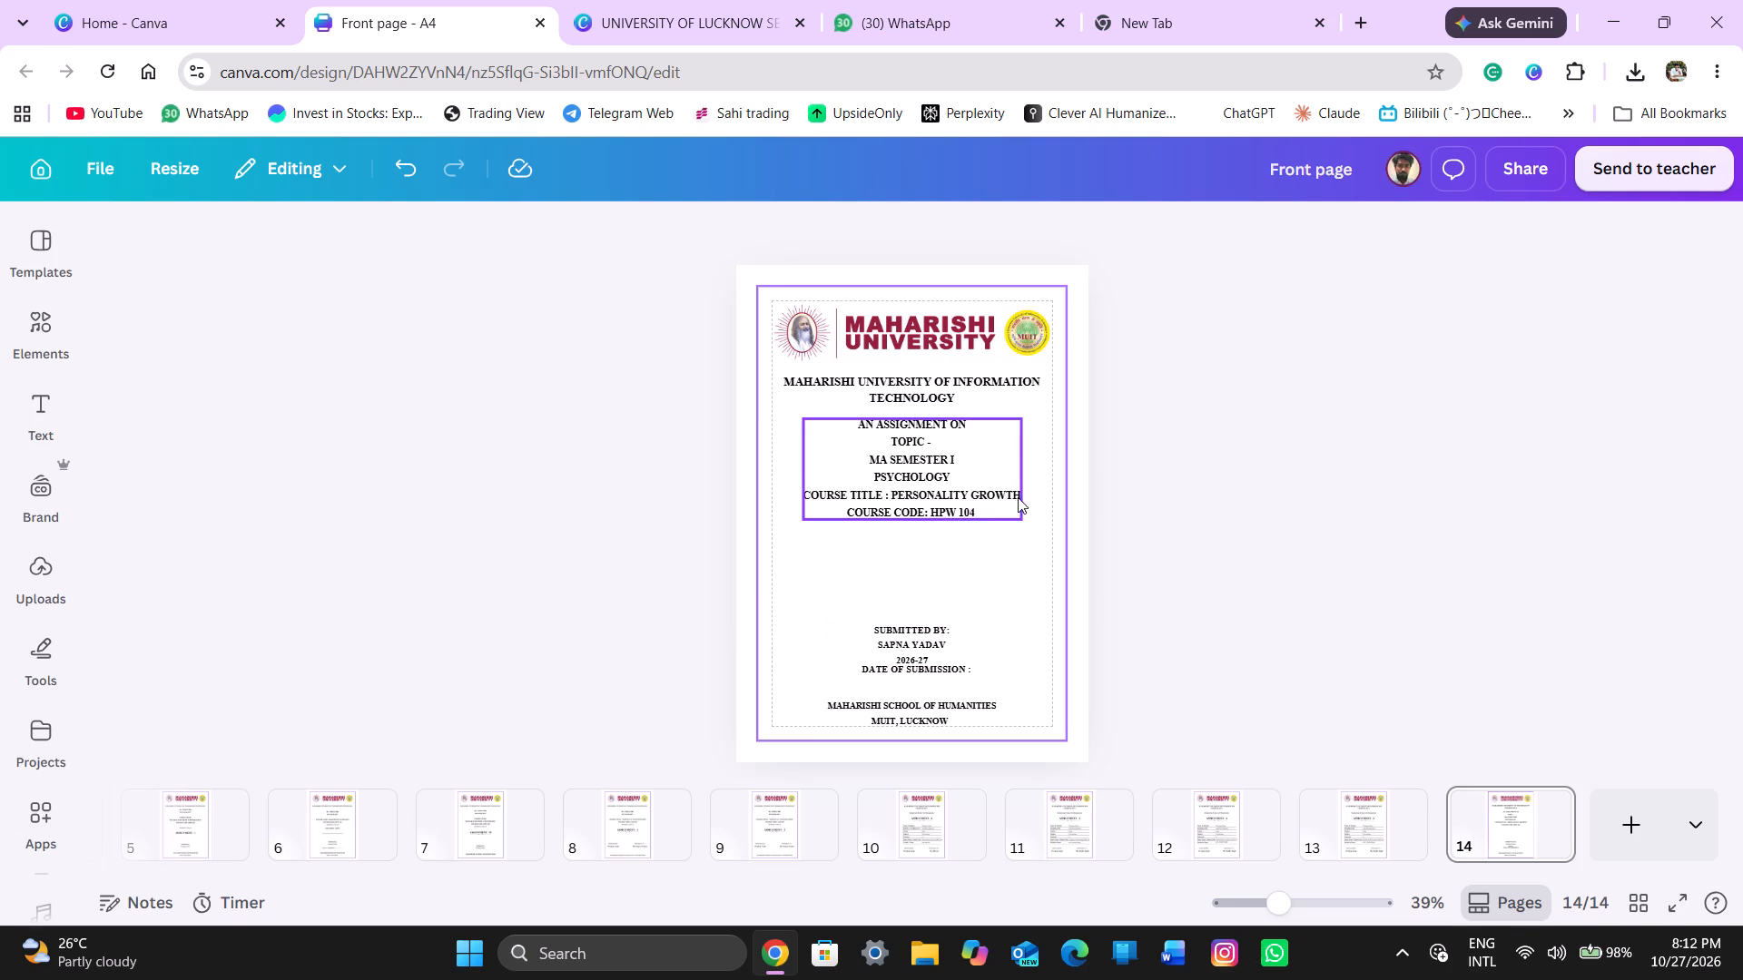
Change the course title in the course details text to "COGNITIVE PSYCHOLOGY".
click(898, 497)
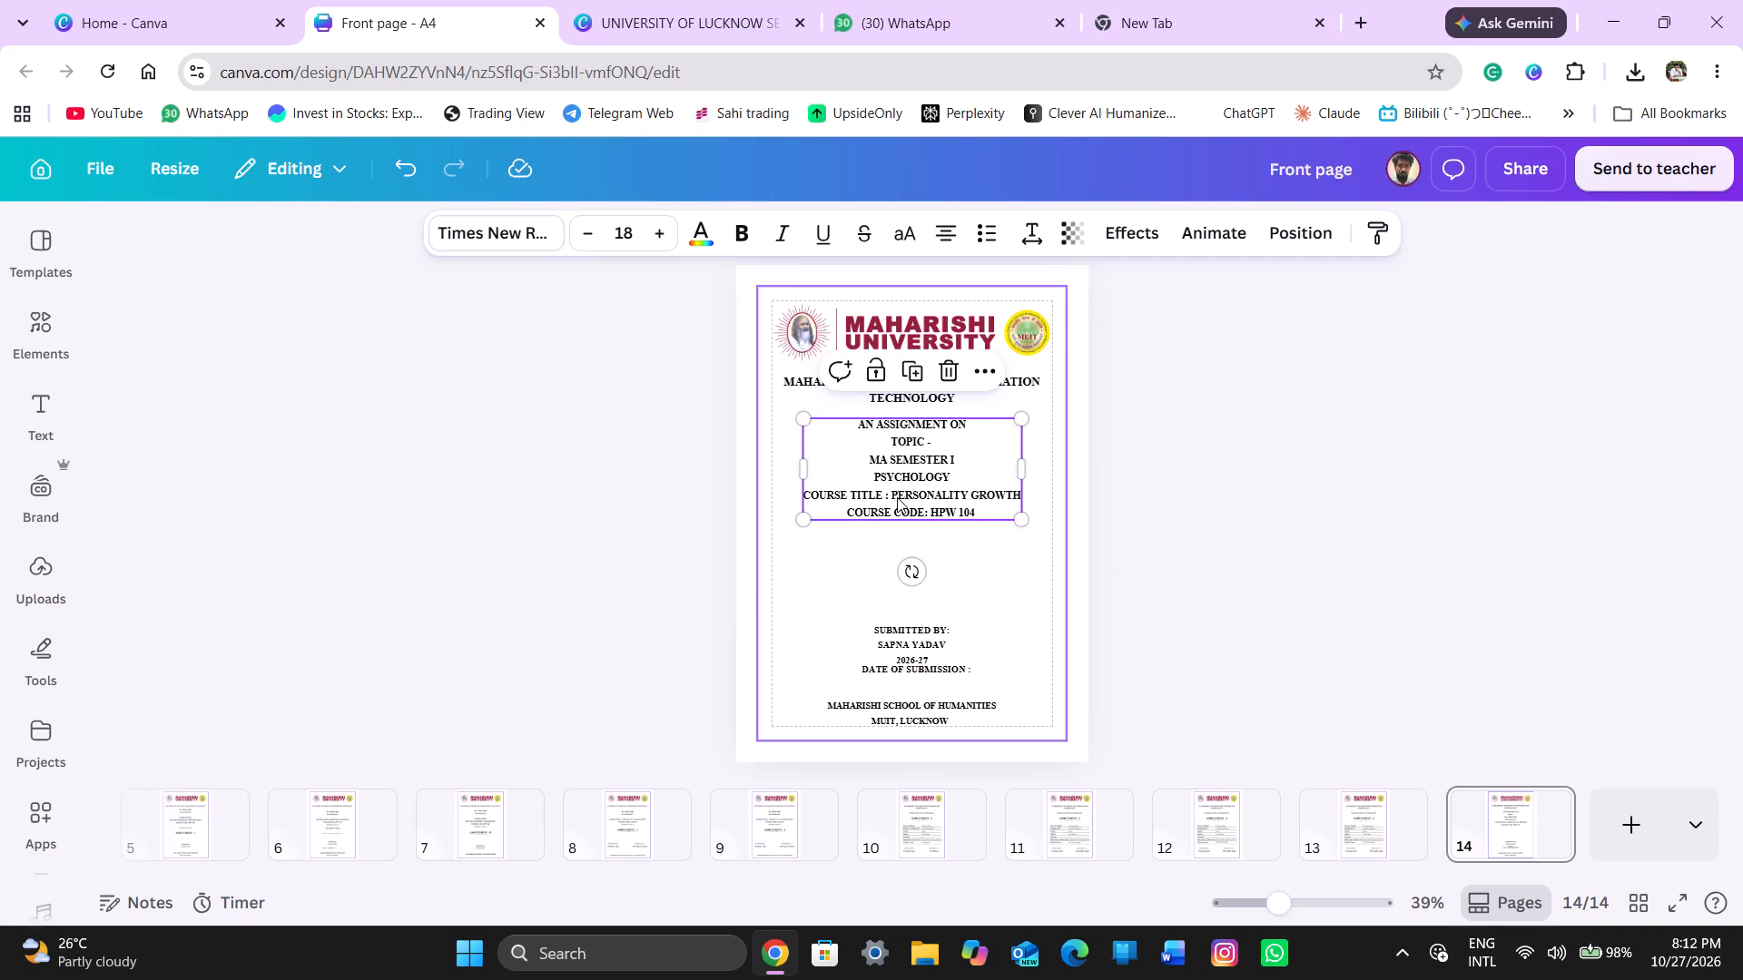
click(893, 495)
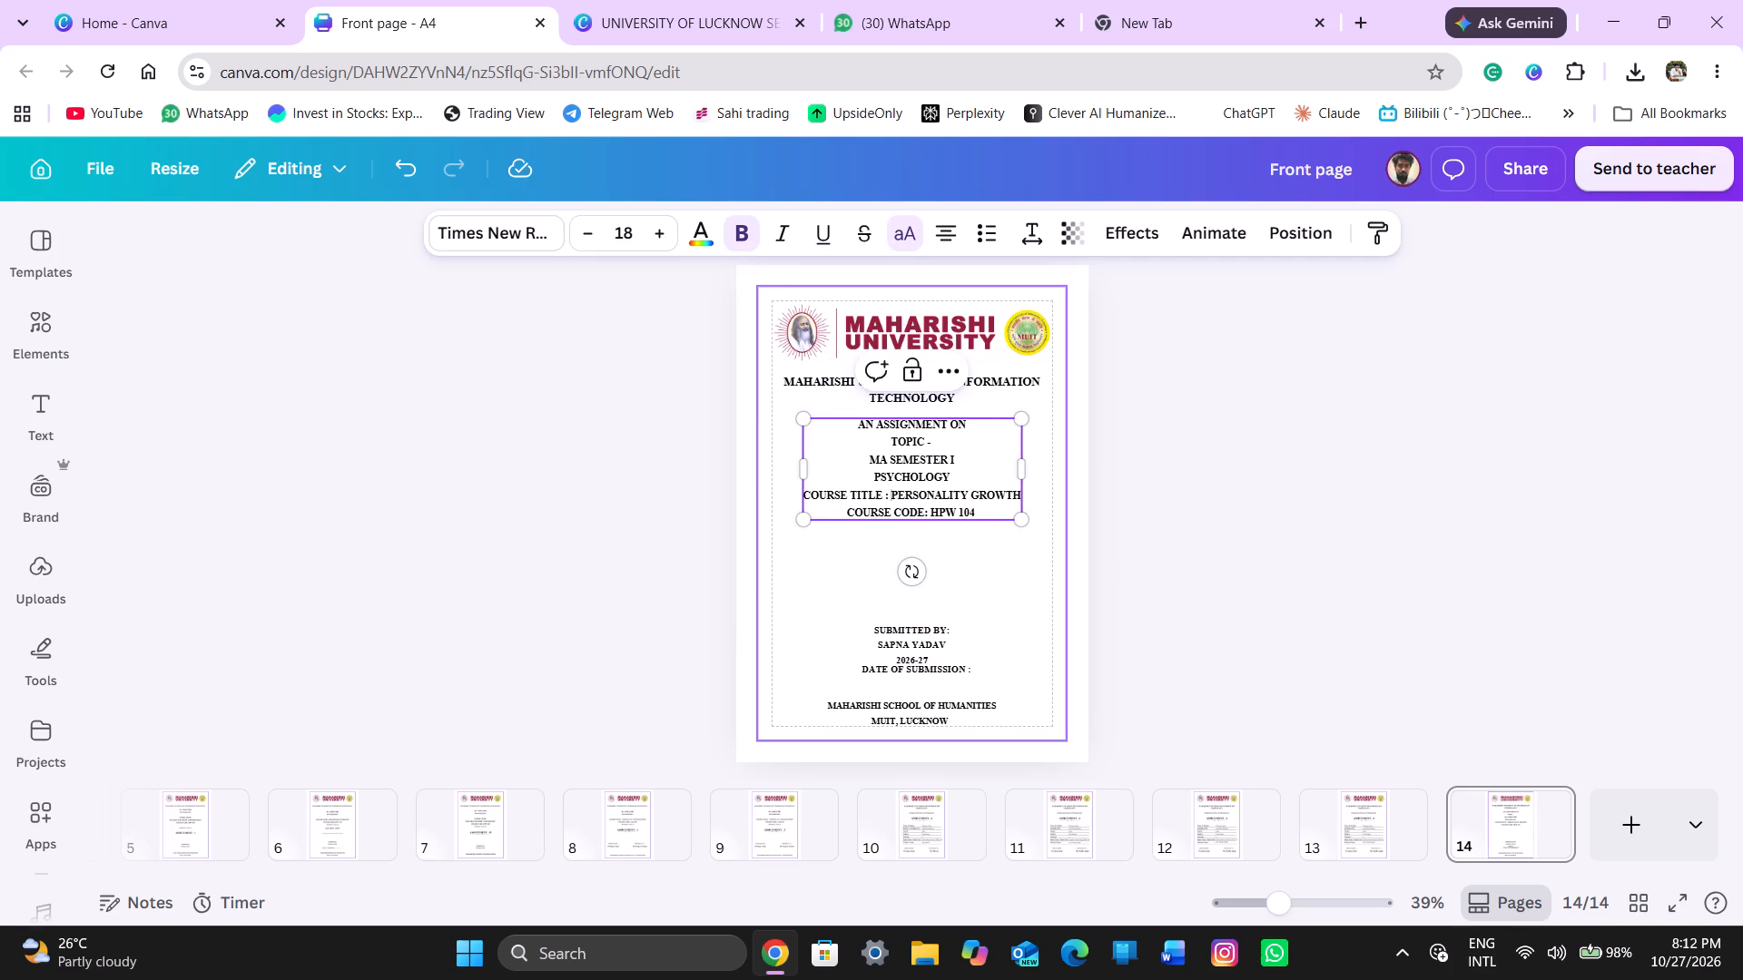
key(shift+Down)
key(shift+Left)
key(shift+Left)
key(shift+Left)
key(shift+Left)
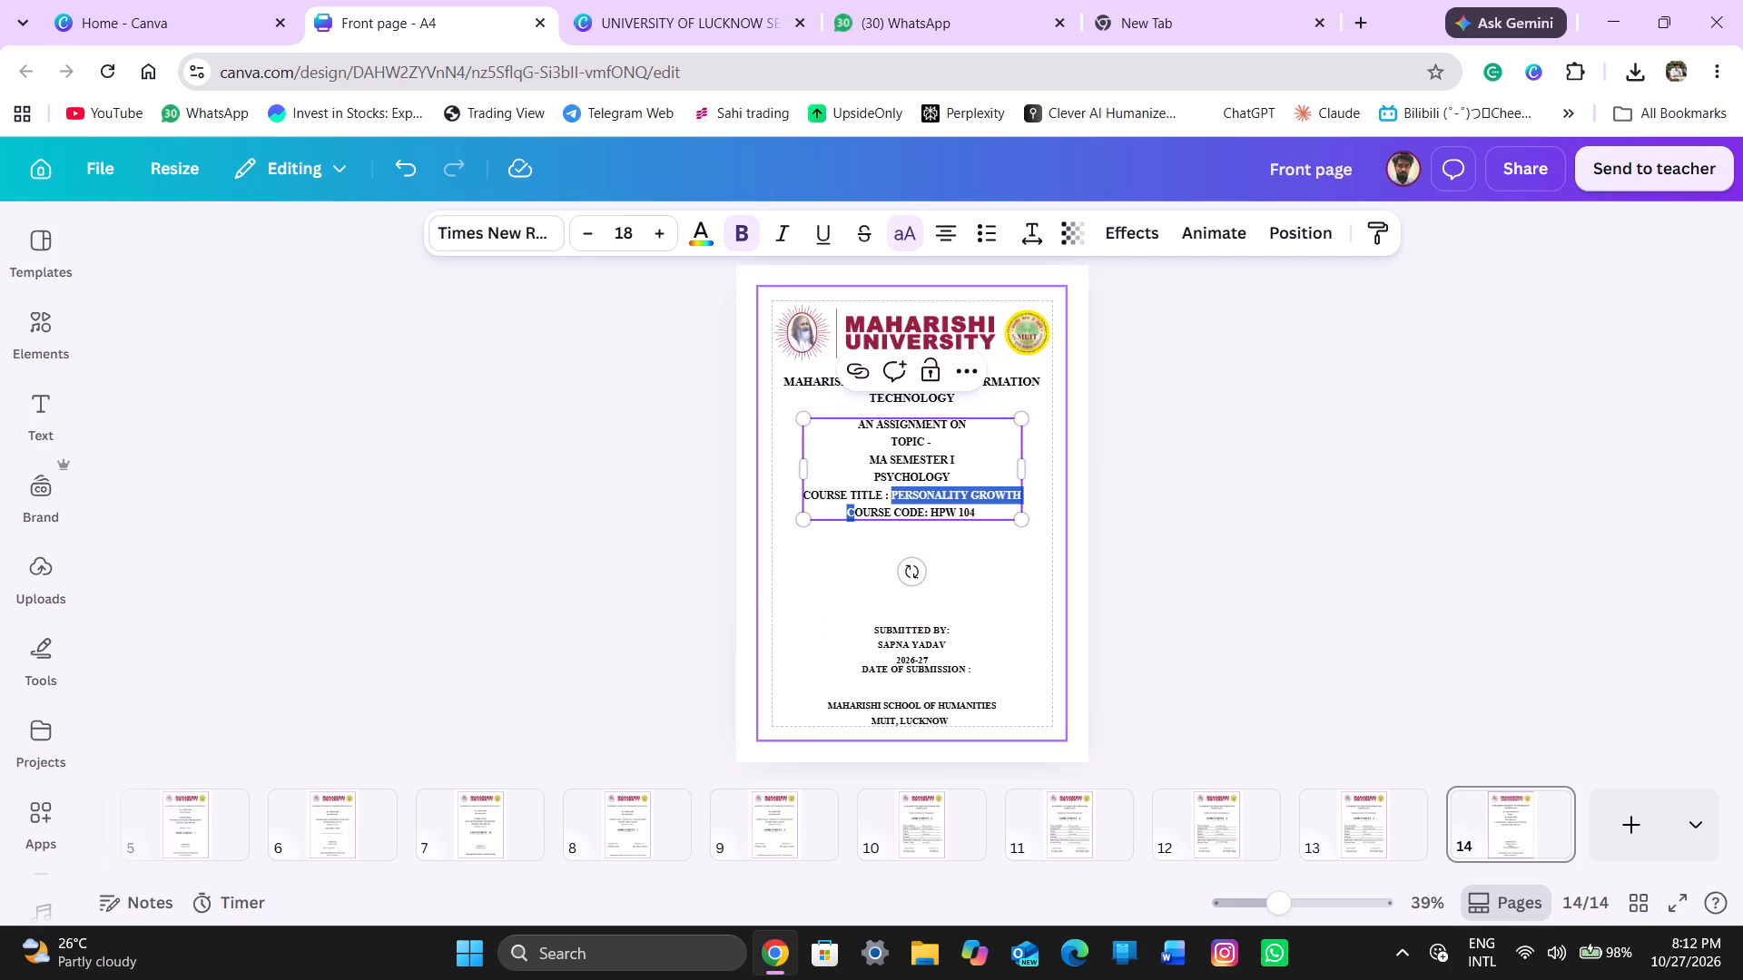
key(shift+Left)
key(shift+Left)
key(shift+Left)
key(shift+Left)
key(shift+Right)
text(COGNITIVE)
key(space)
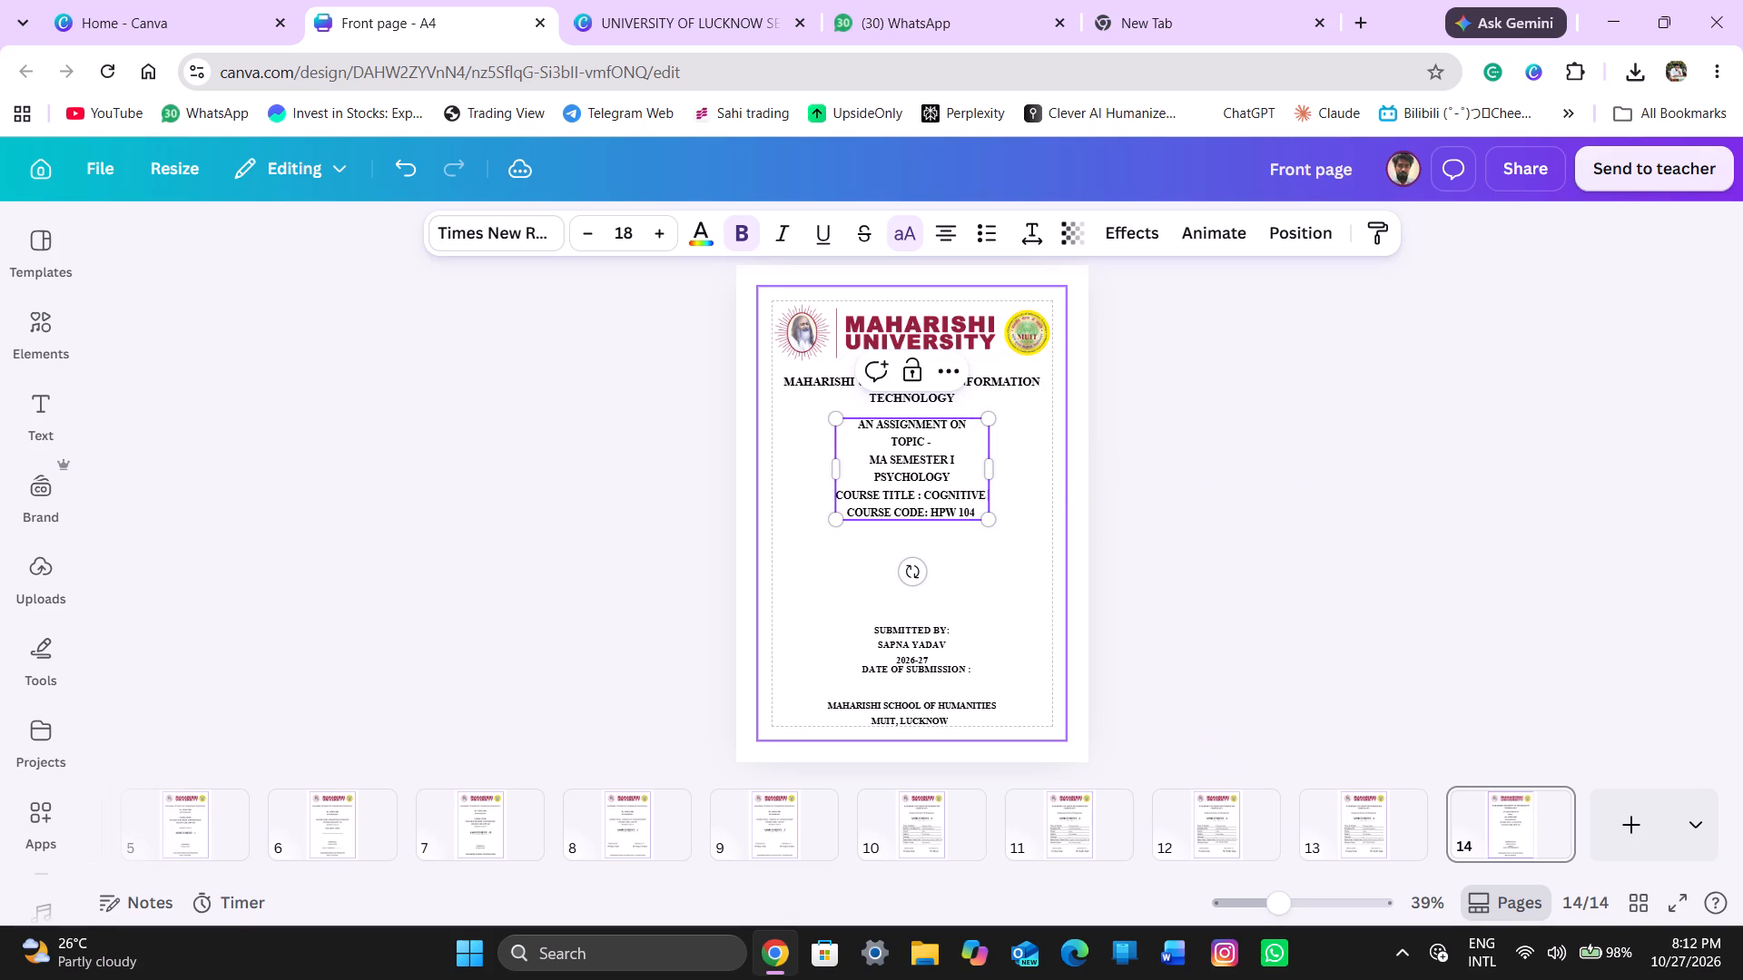
text(PSYCHOLOGY)
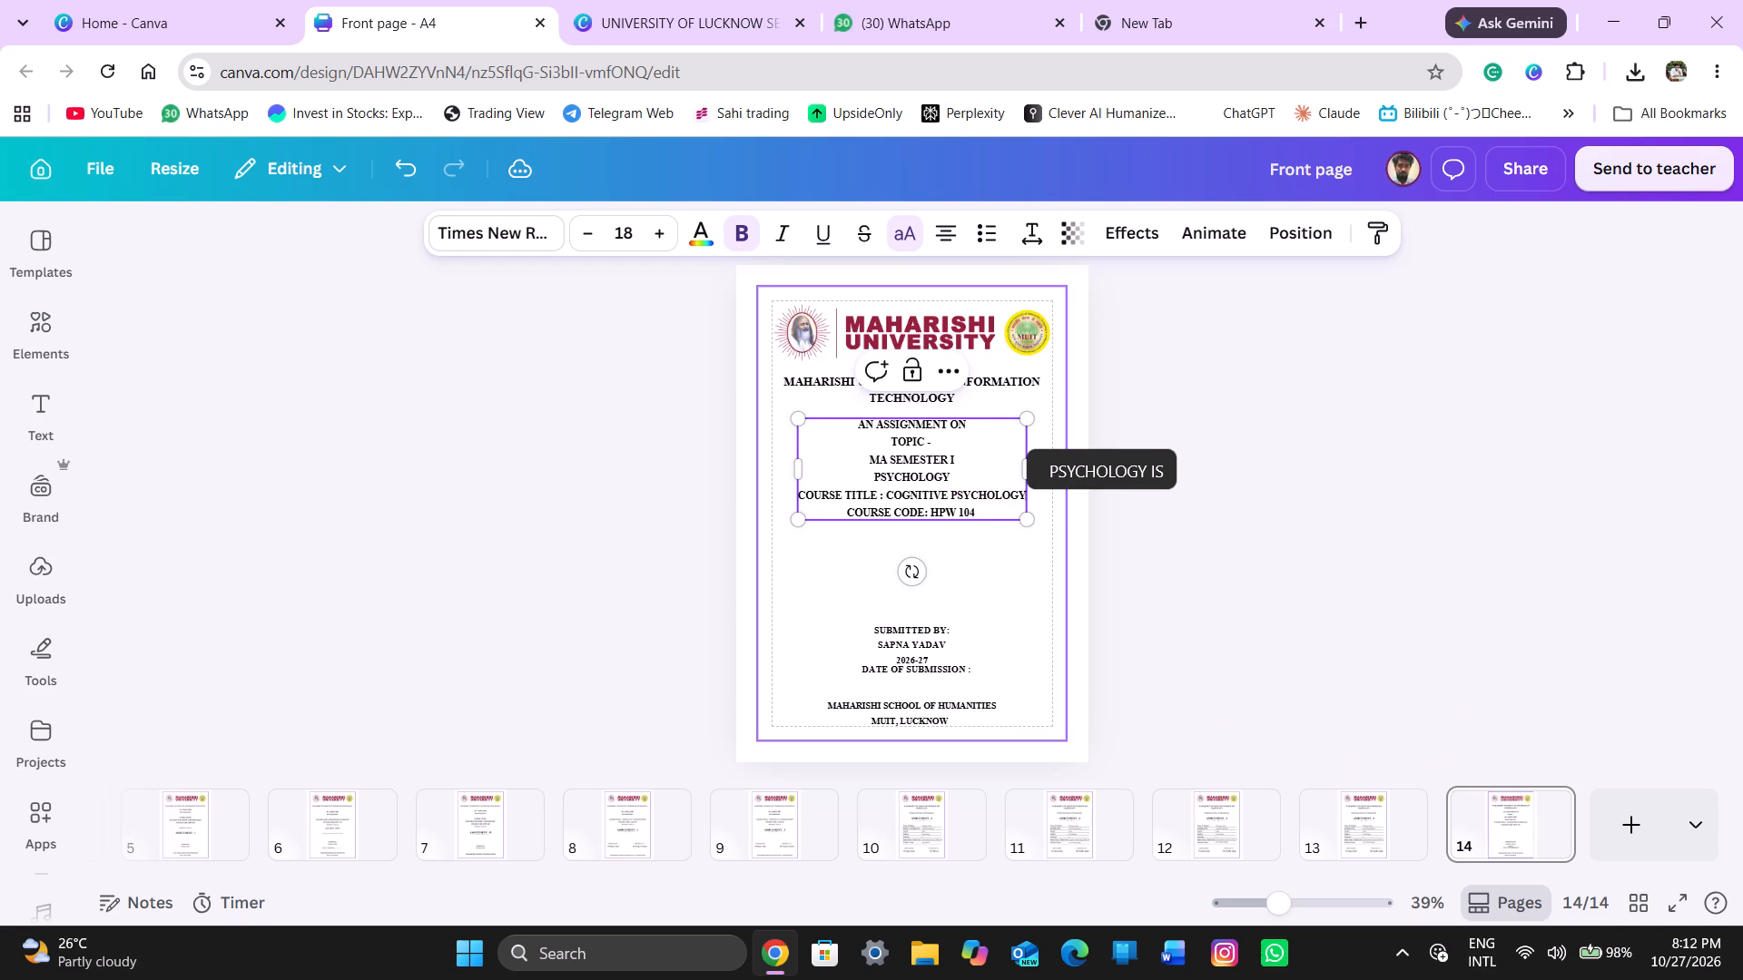
Change the course code in the course details text to HPW 101.
click(973, 511)
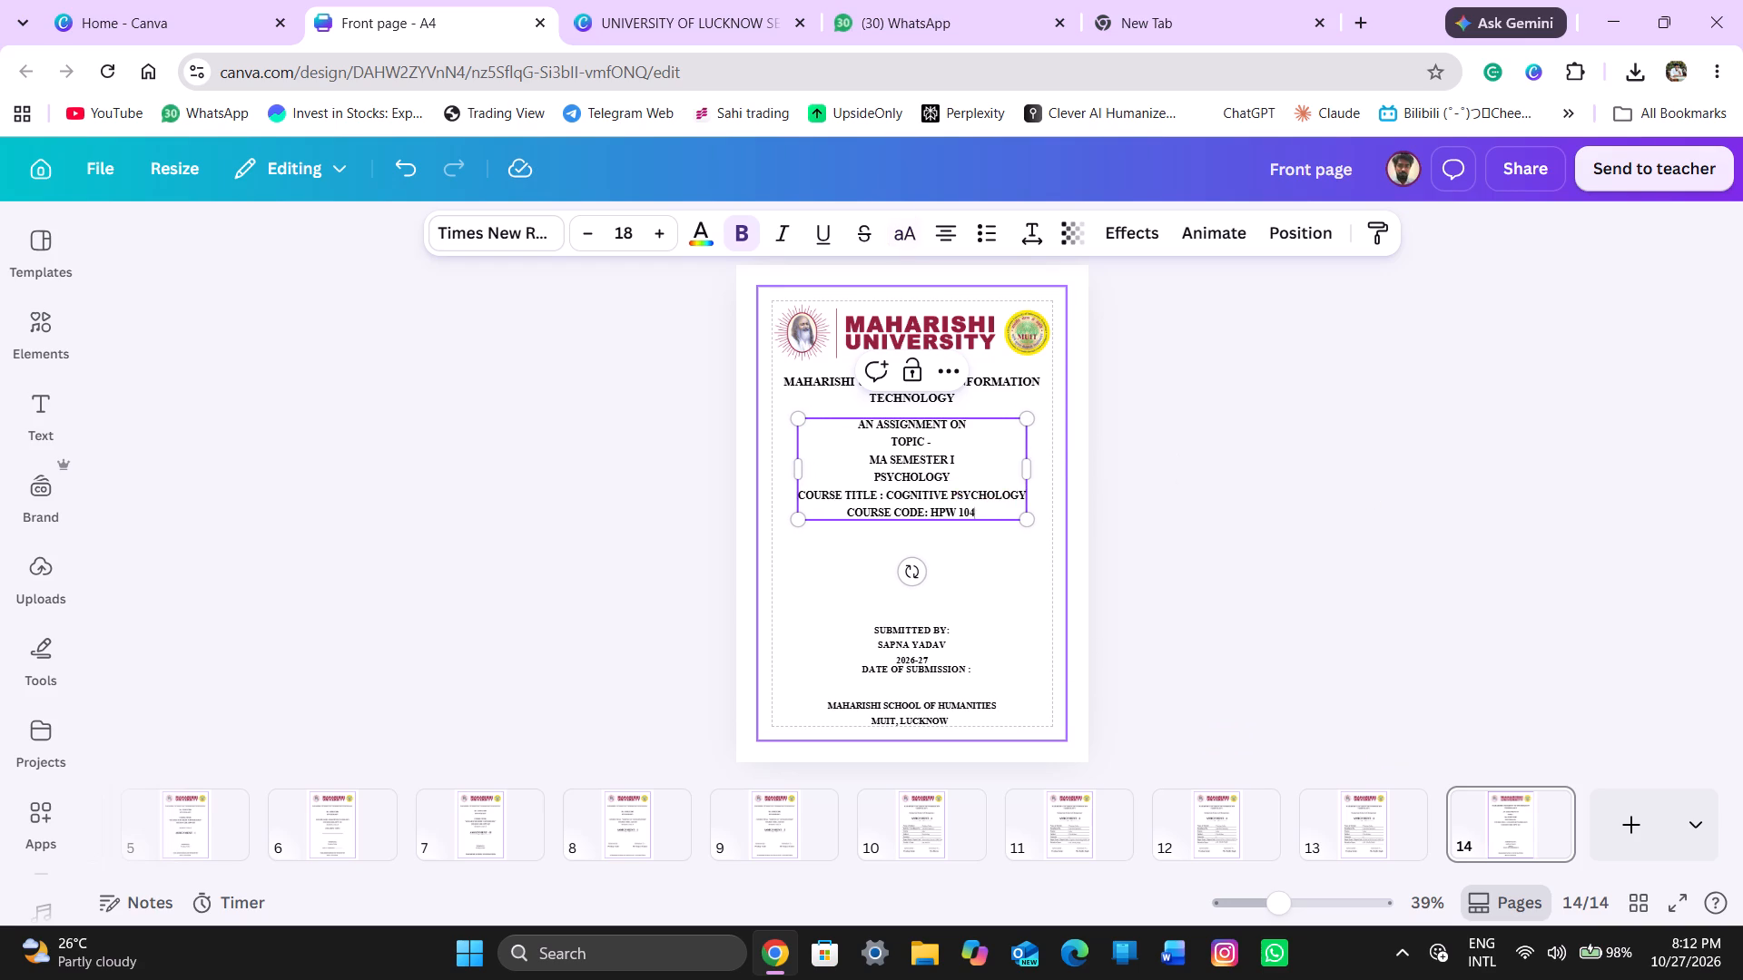
key(BackSpace)
key(1)
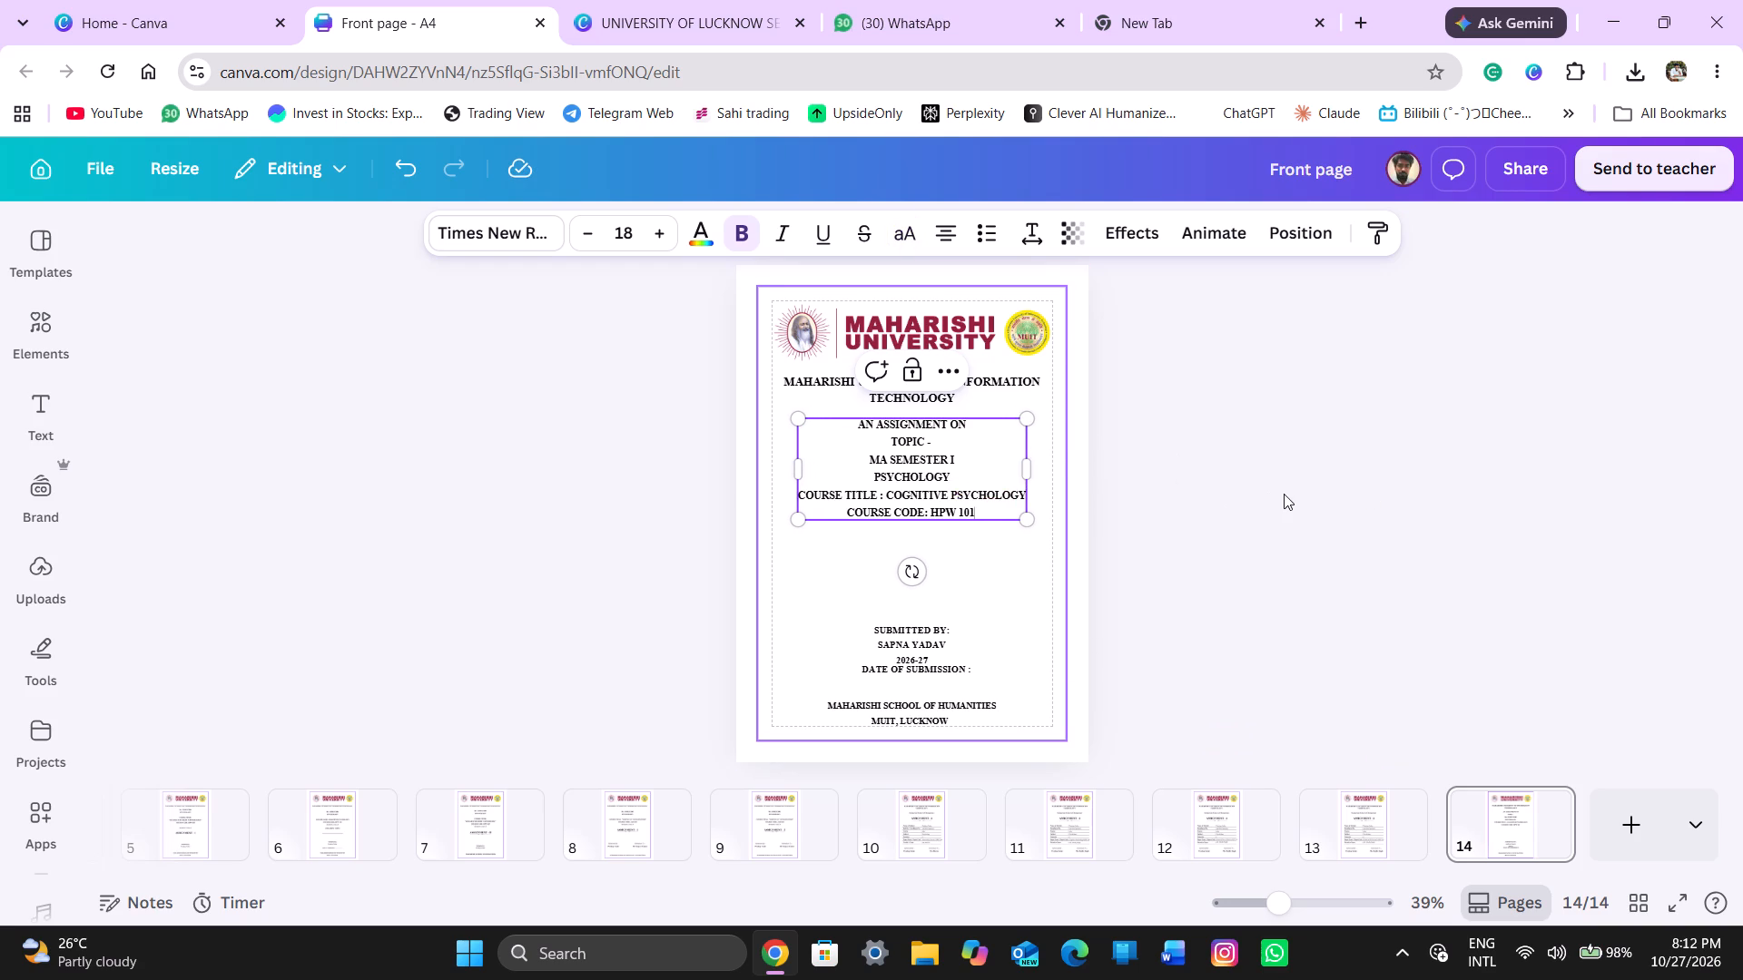
click(1285, 498)
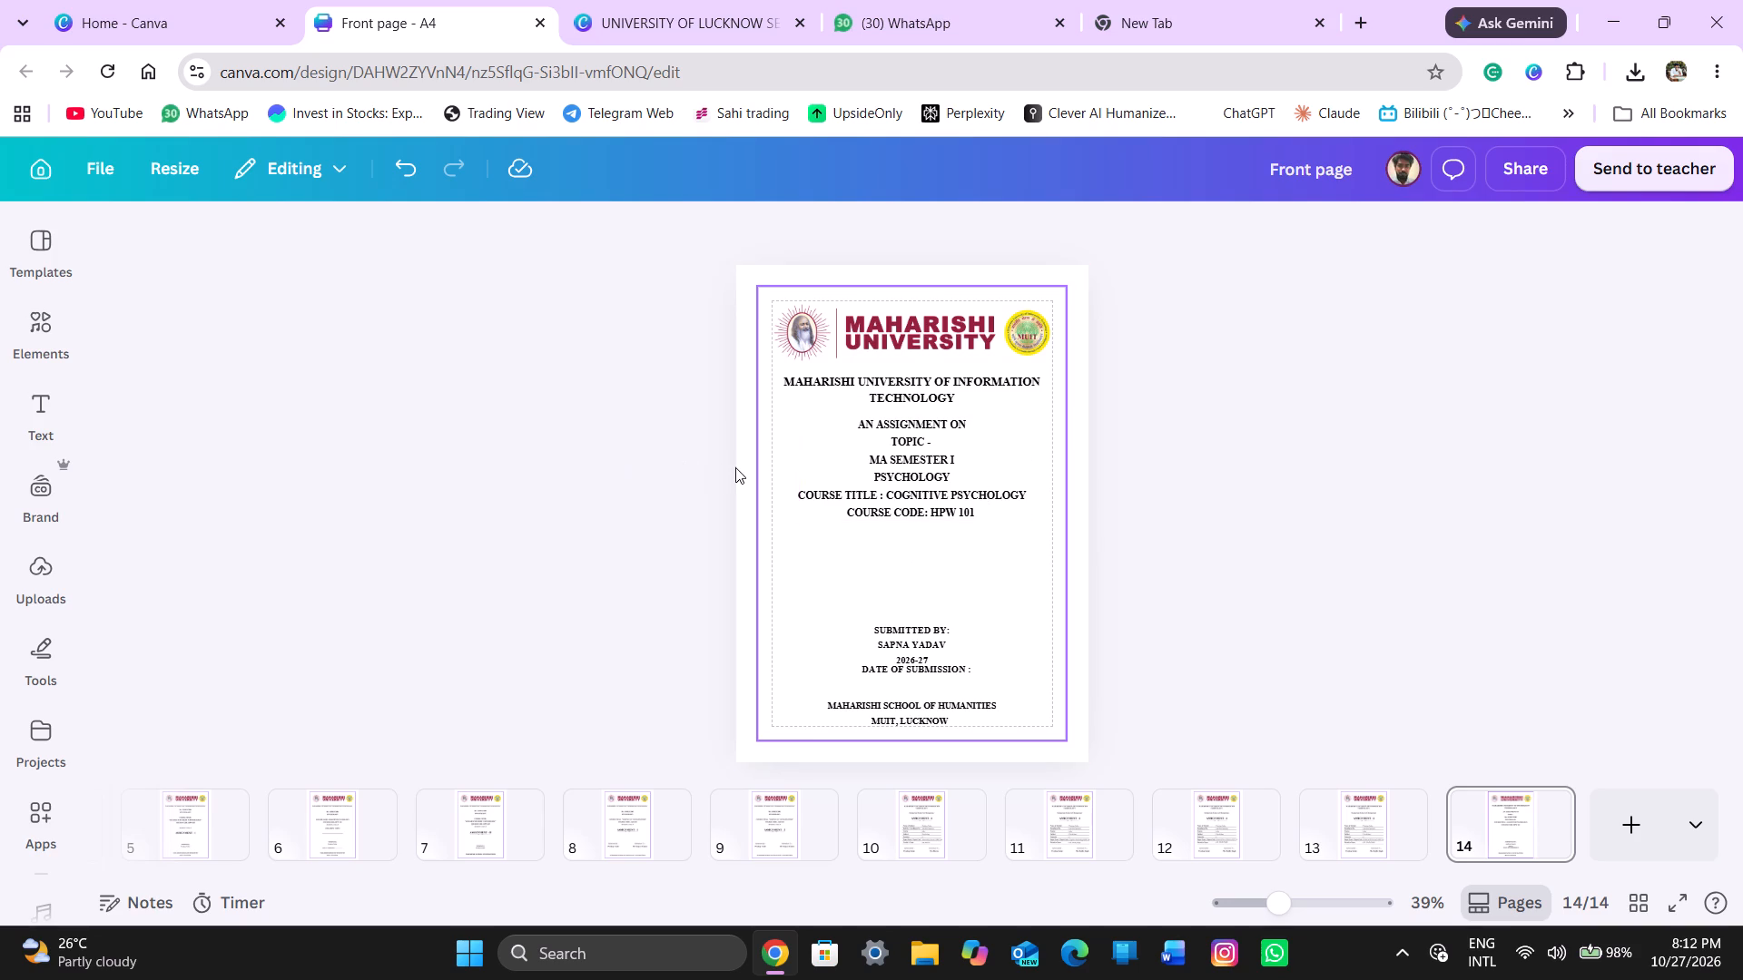
Set the line spacing to 1.8 for the lines from "MA SEMESTER I" through the course code.
click(915, 505)
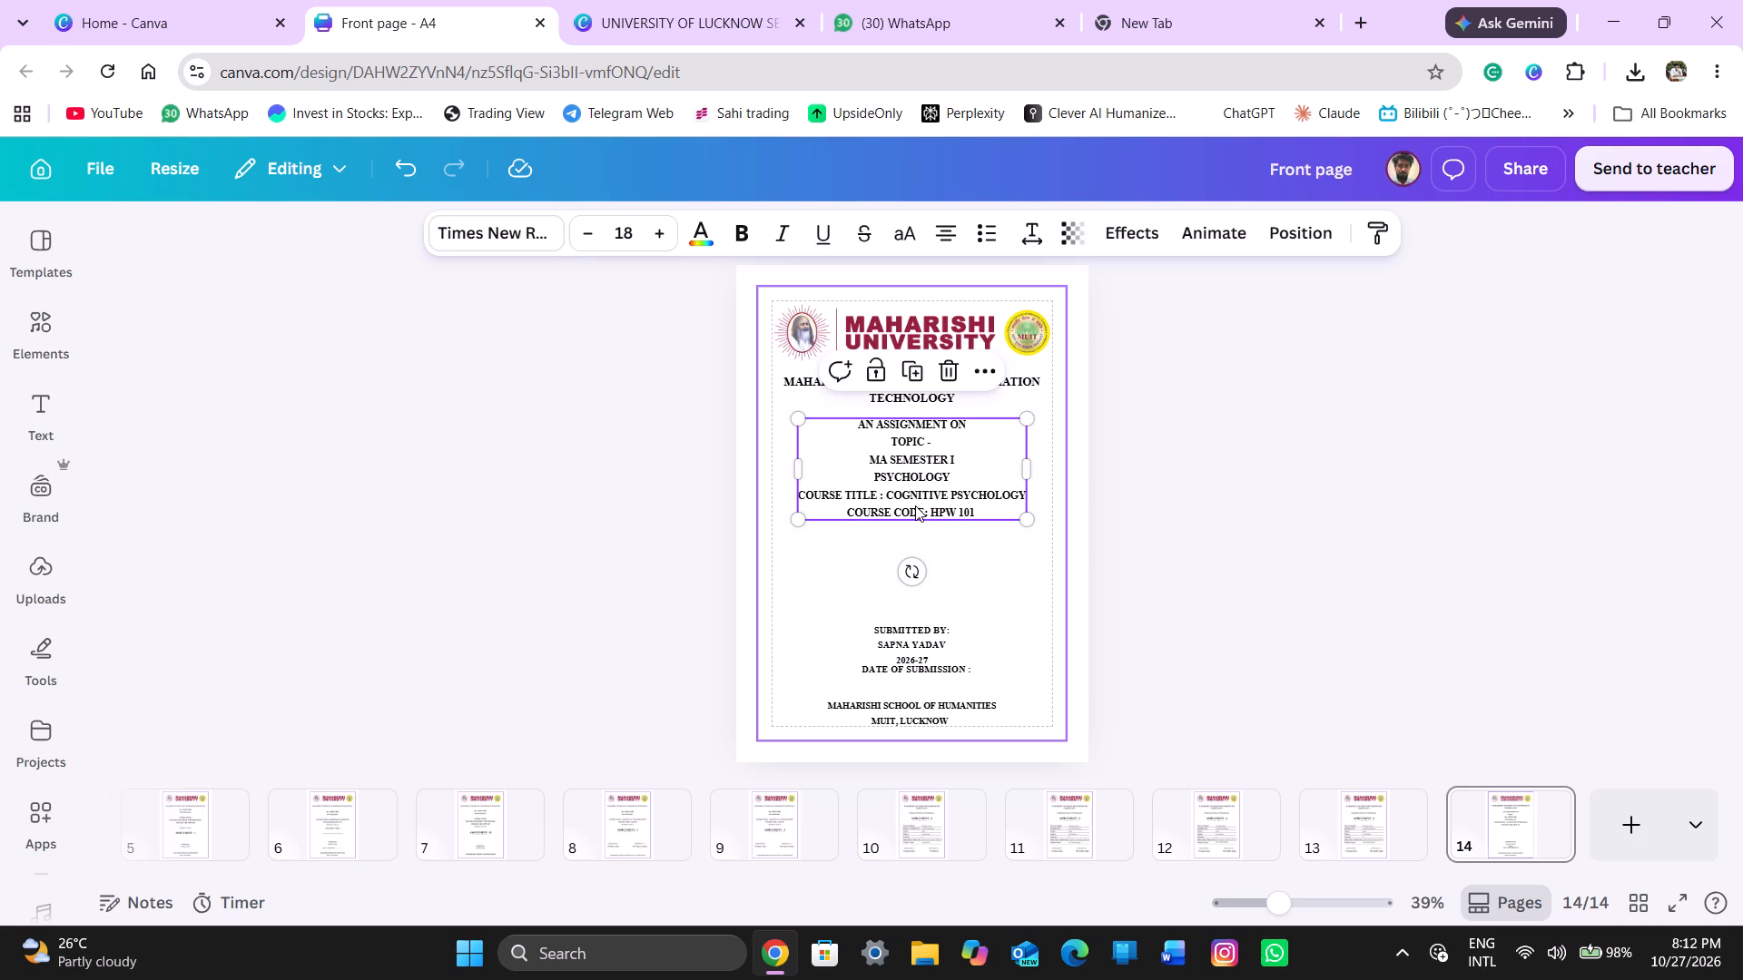
click(866, 462)
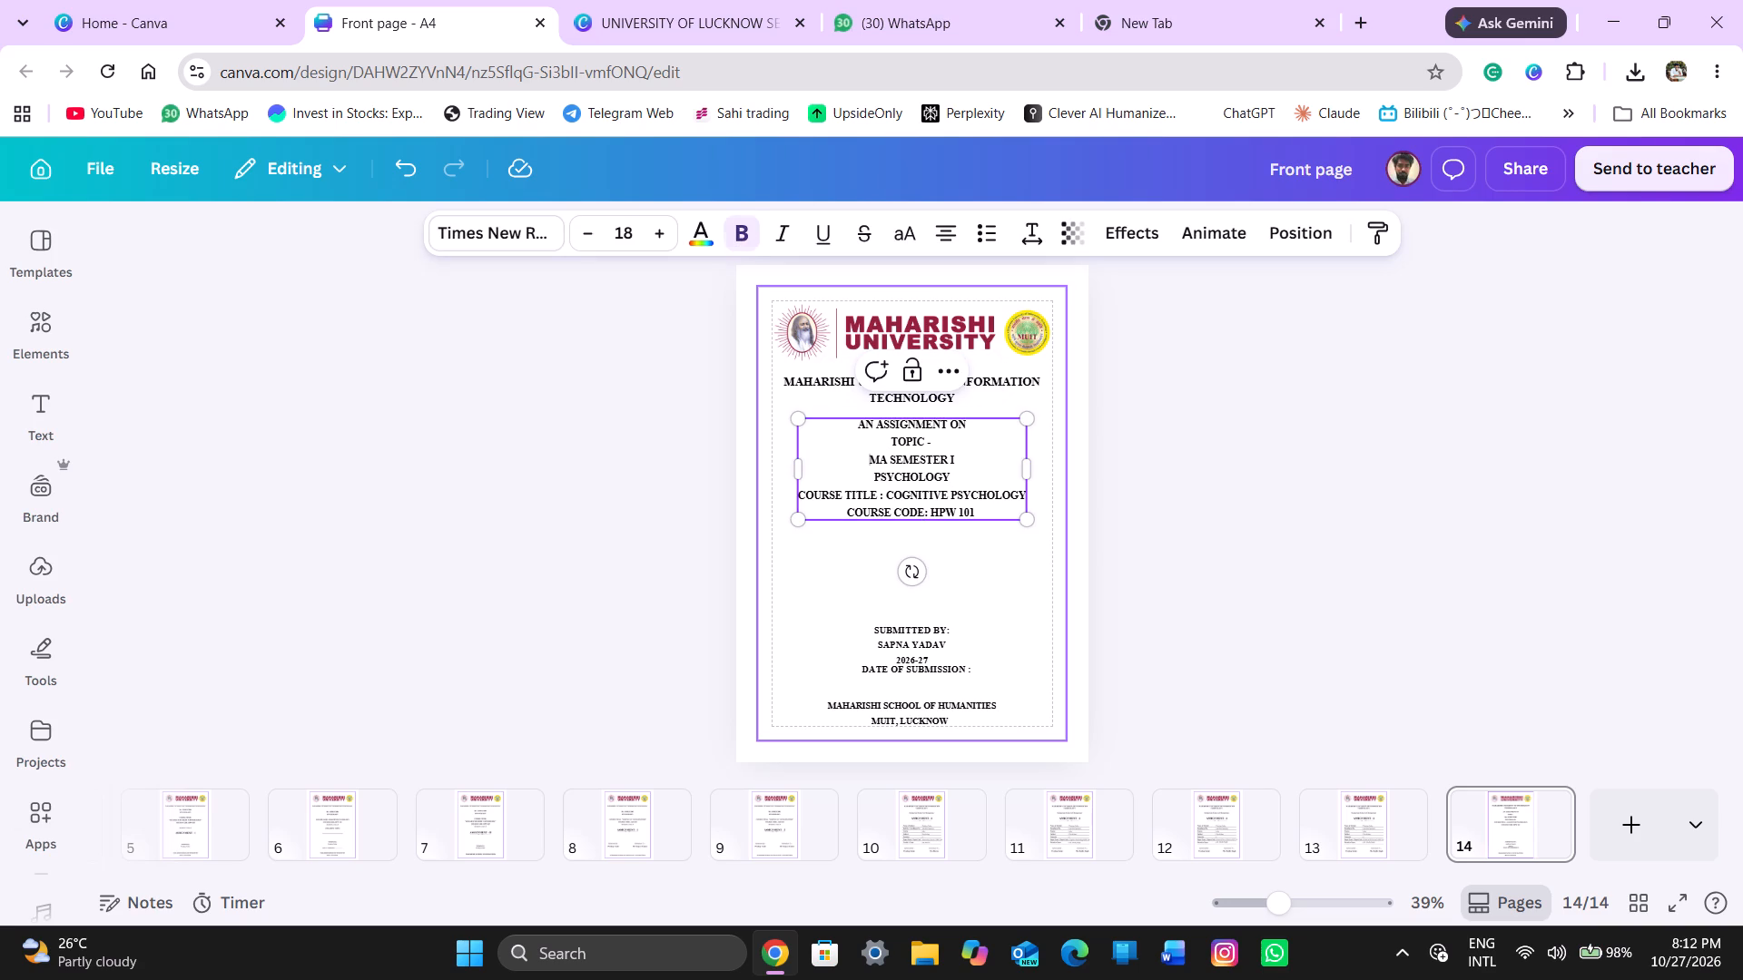
click(866, 462)
key(shift+Down)
key(shift+Down)
key(shift+Down)
key(shift+Down)
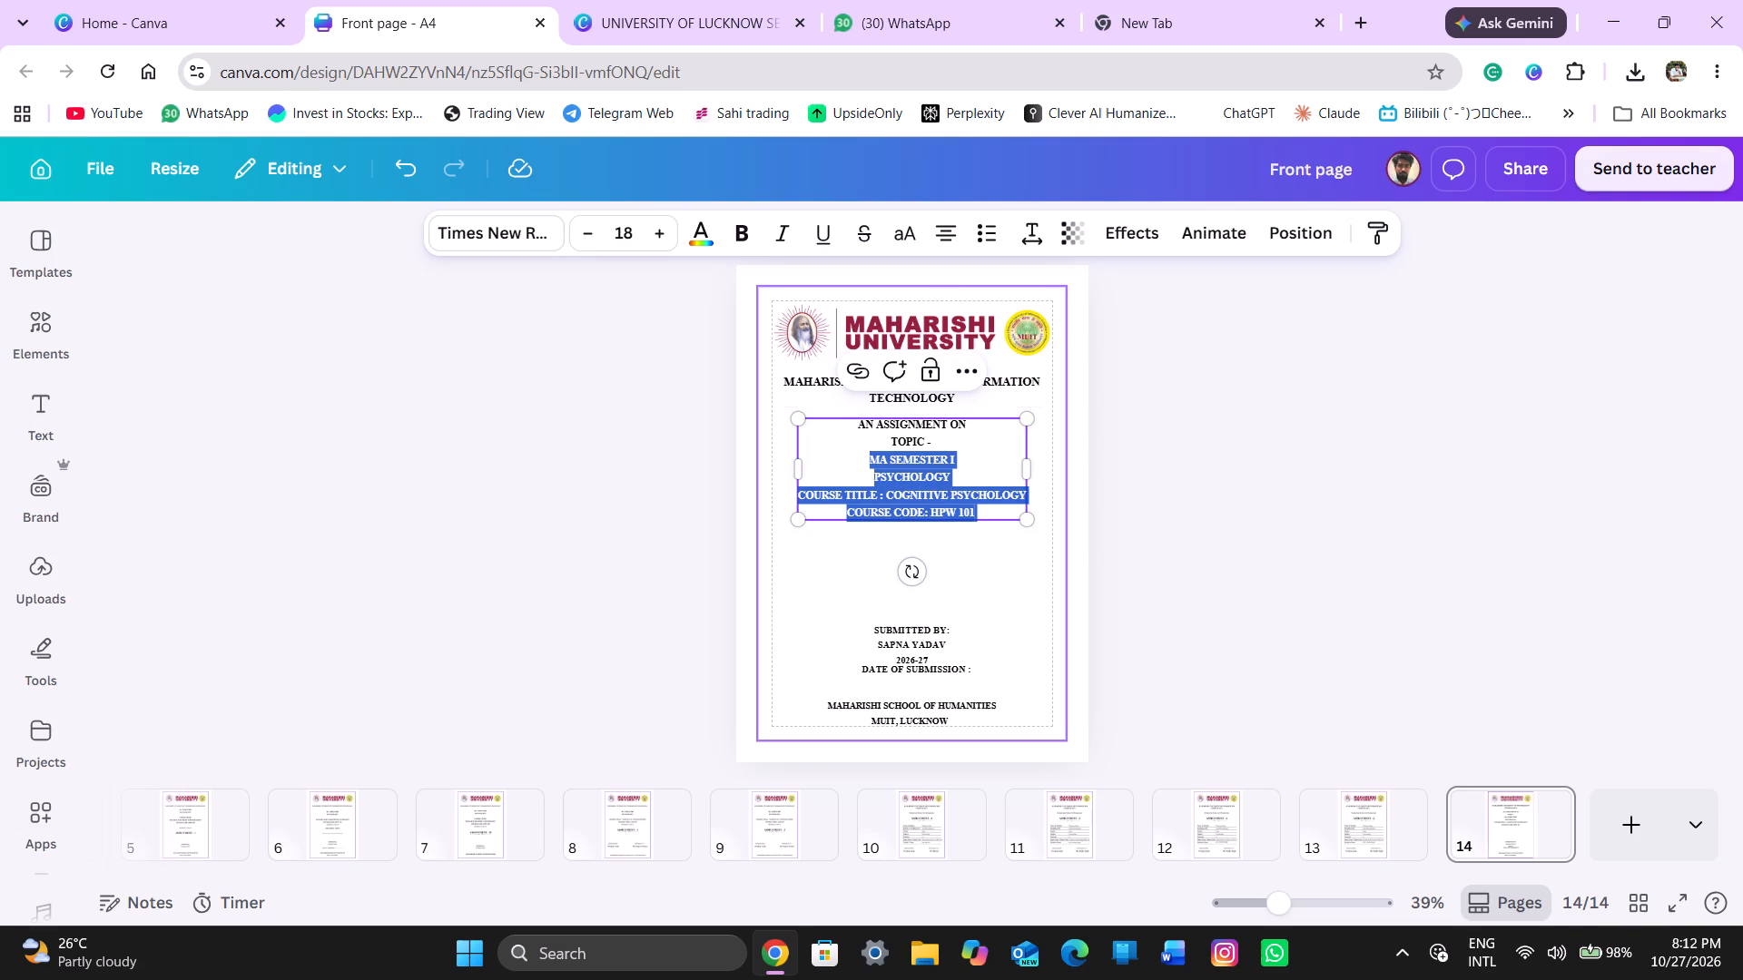
click(1021, 240)
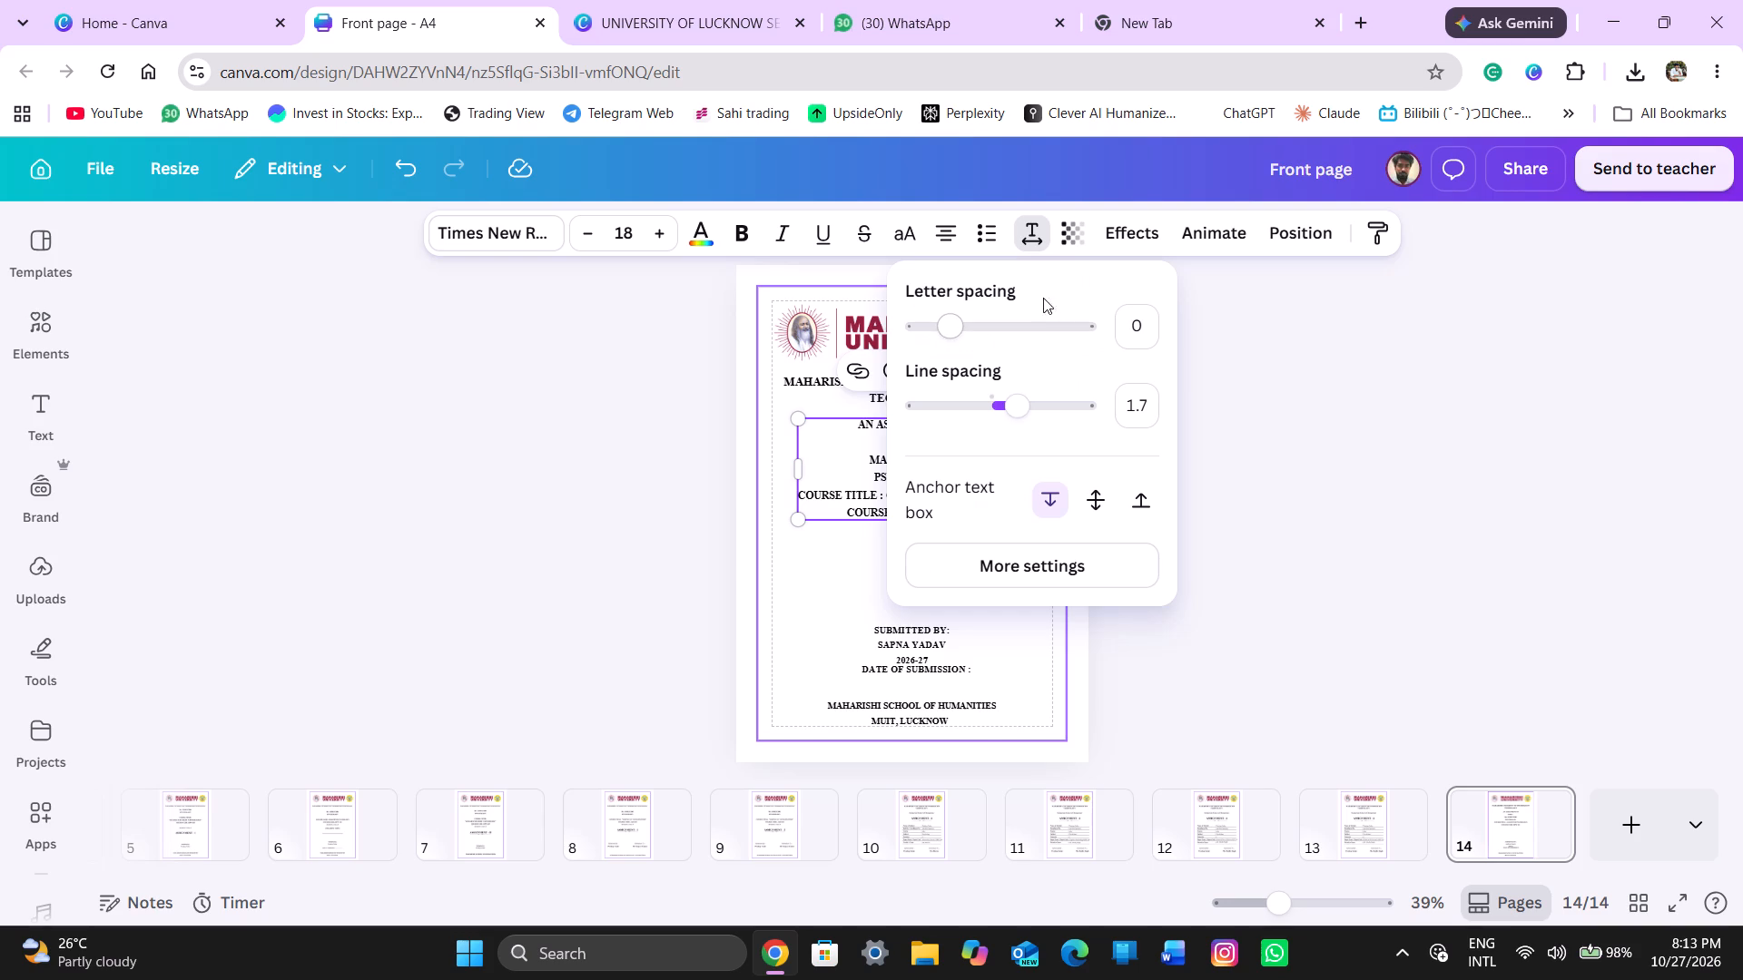
click(1130, 400)
text(1.8)
key(Return)
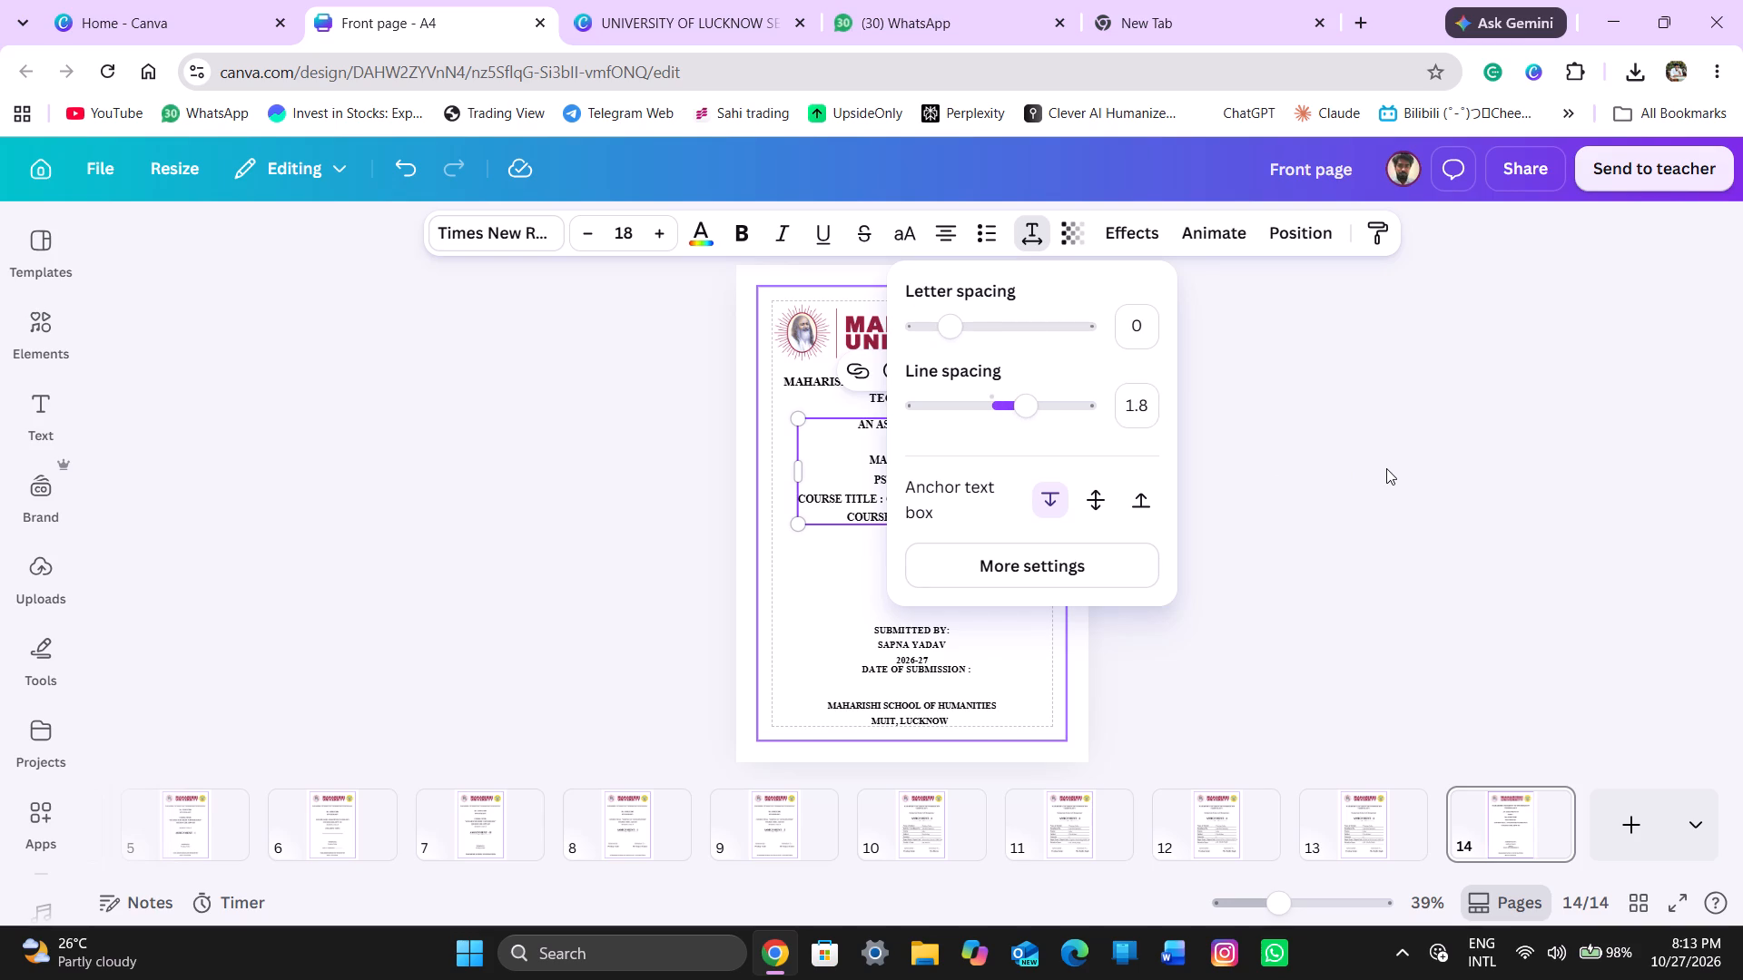
click(1386, 468)
click(1386, 468)
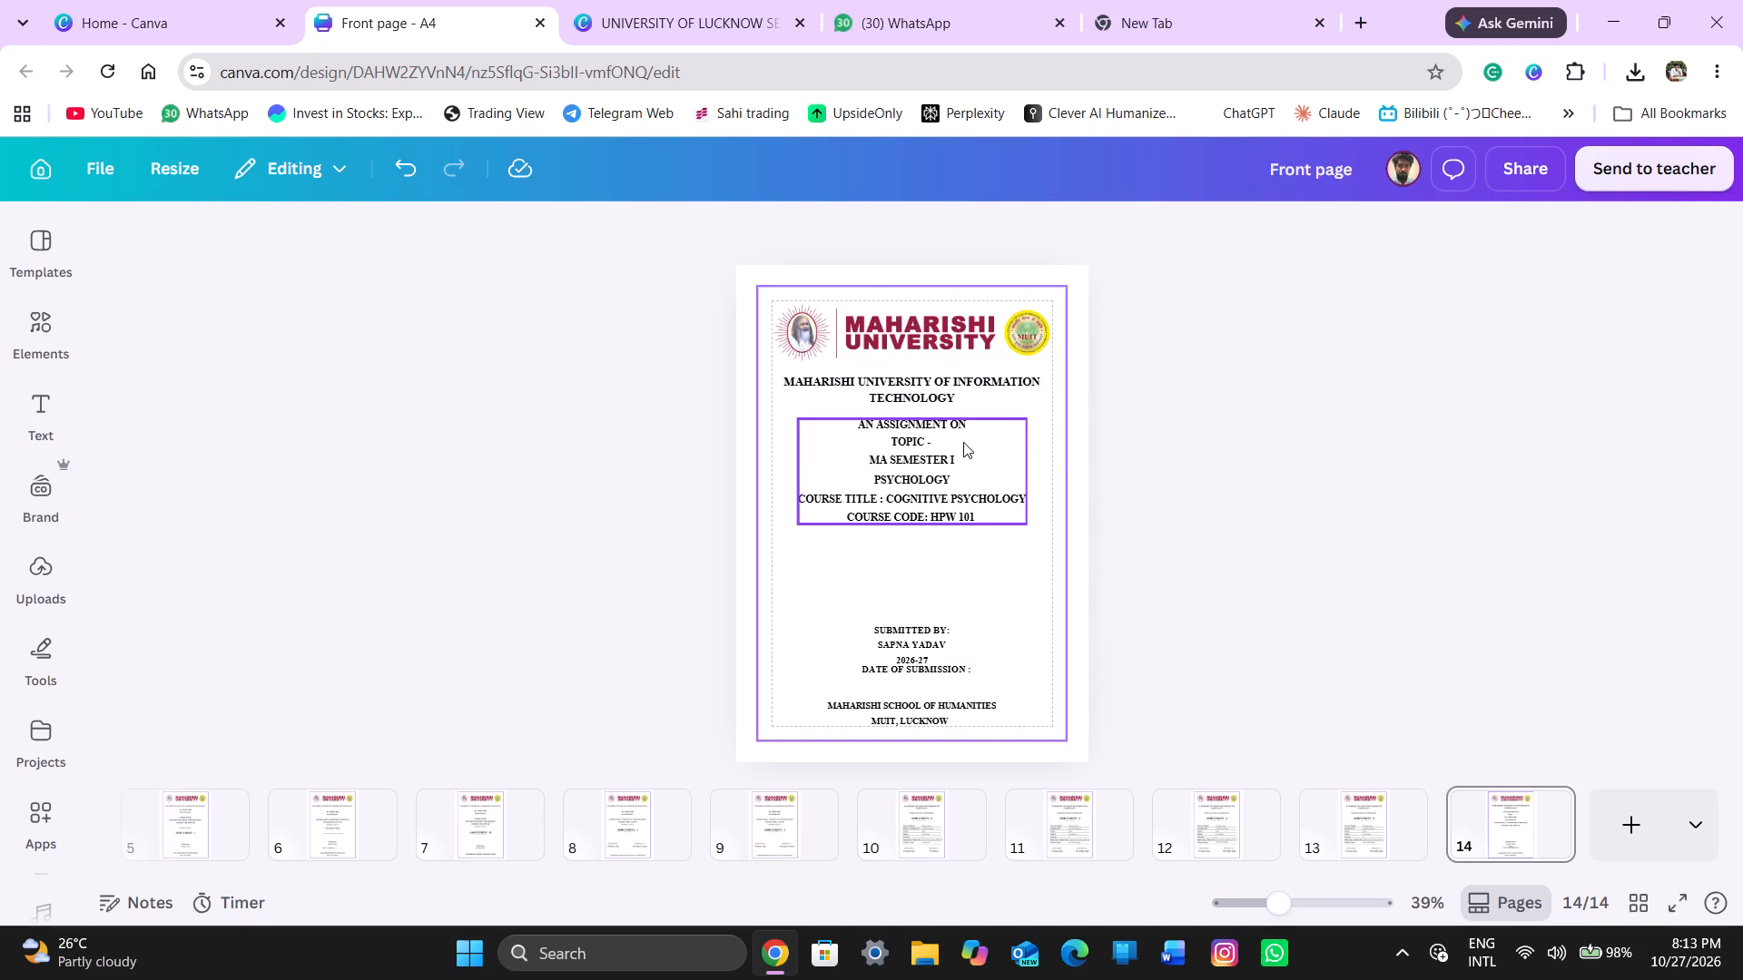
Set the line spacing of the "TOPIC -" line to 1.8, then increase it to 1.9.
click(942, 445)
click(942, 445)
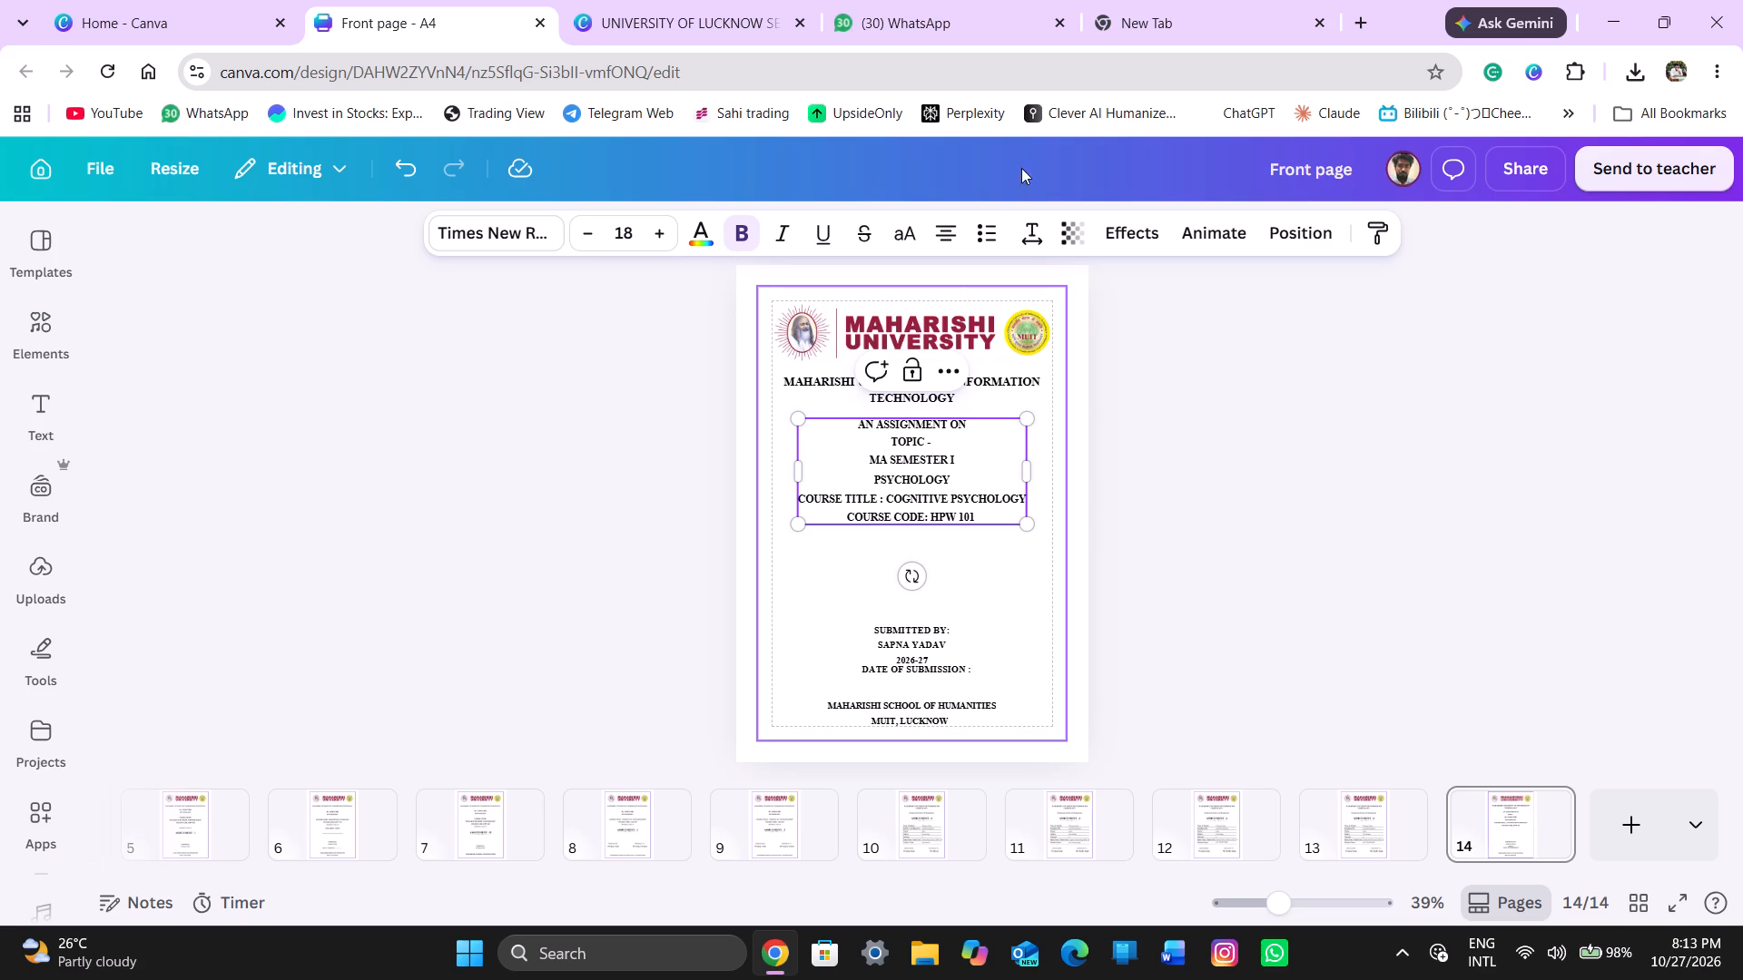
click(1029, 232)
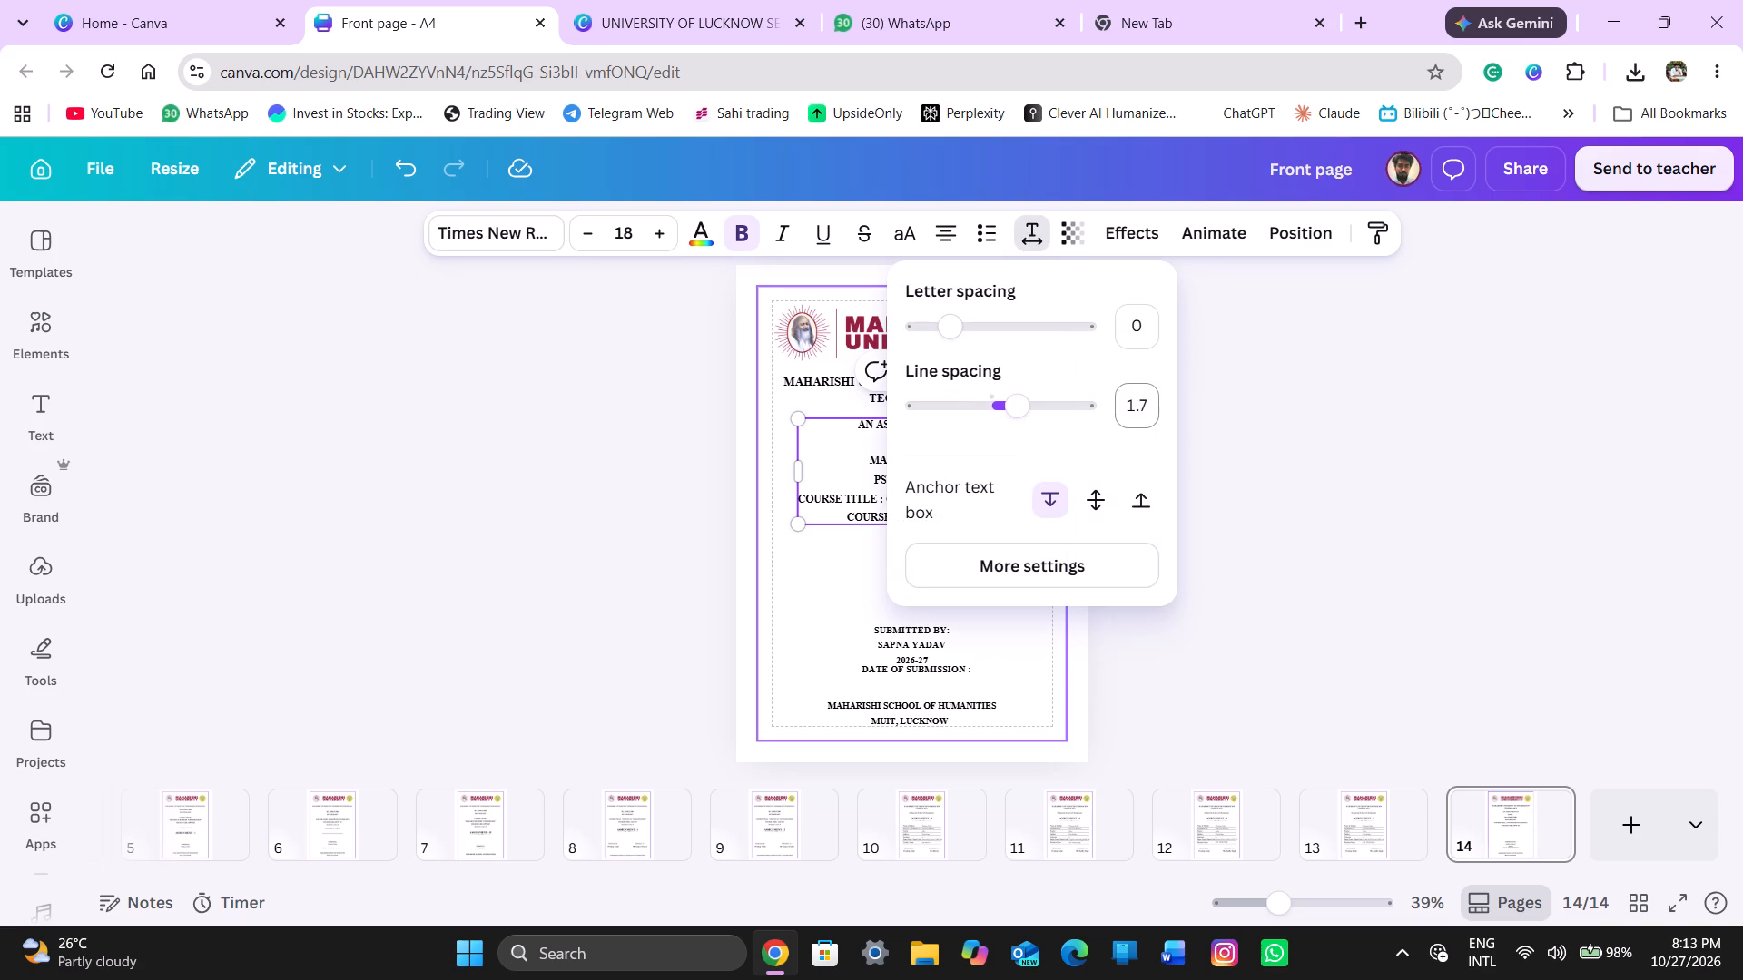
click(1145, 398)
text(1.8)
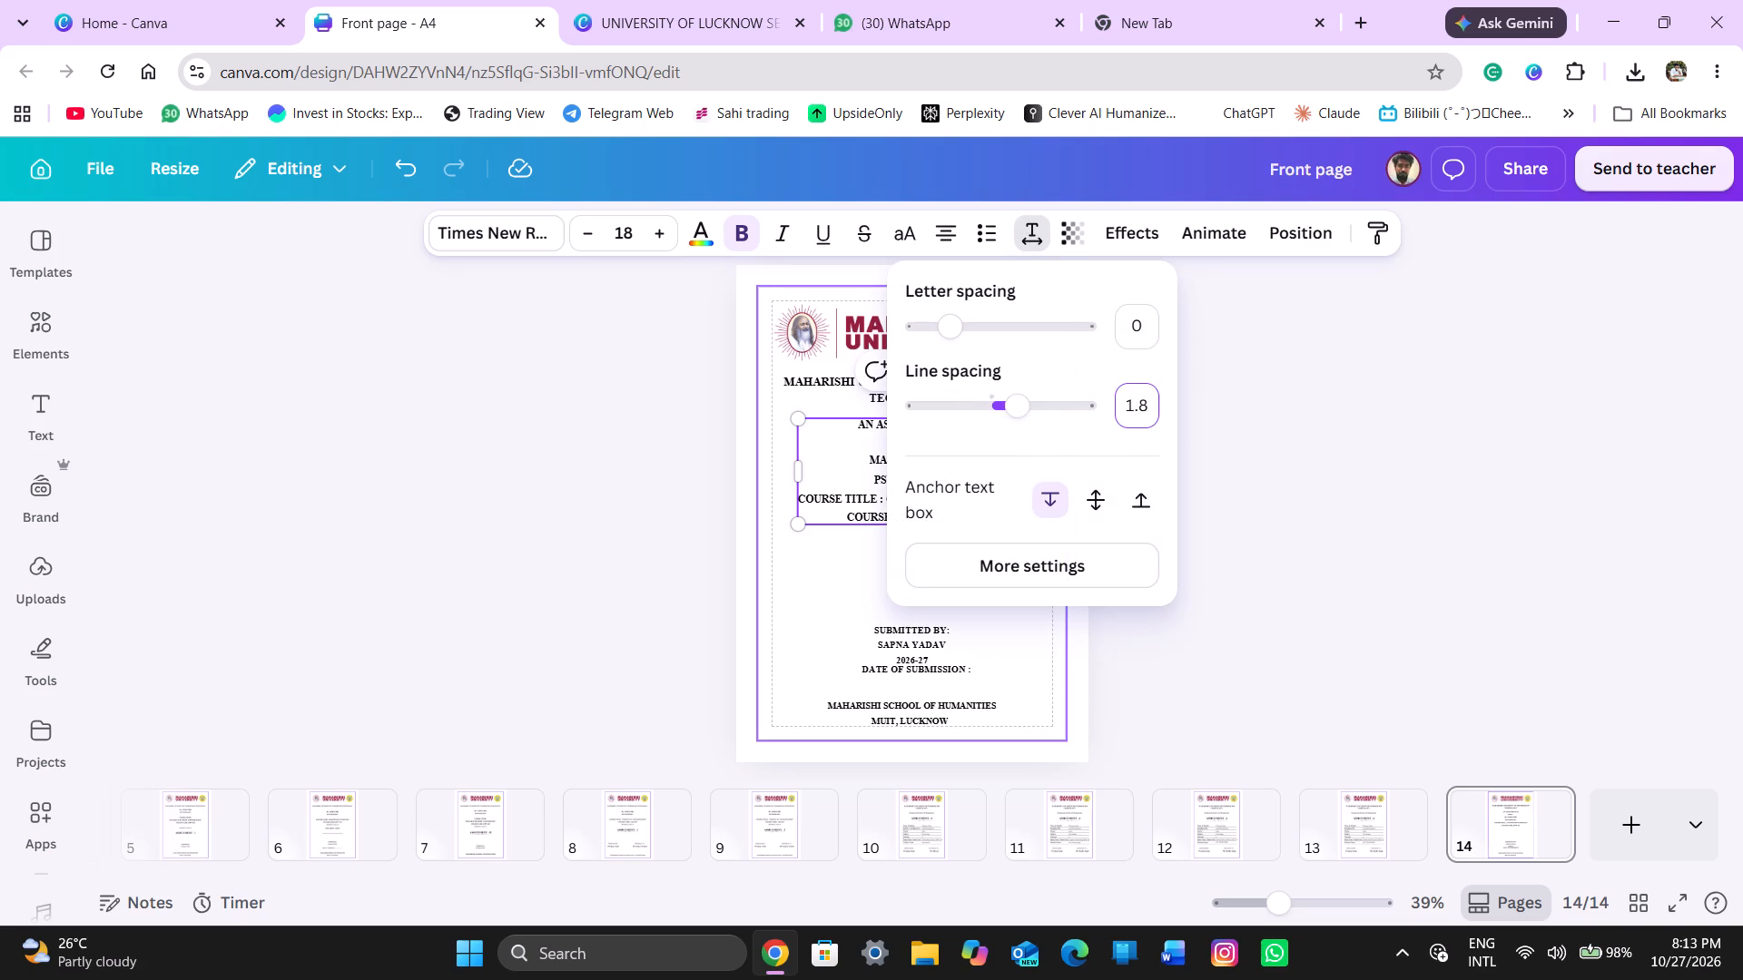
key(Return)
click(1145, 398)
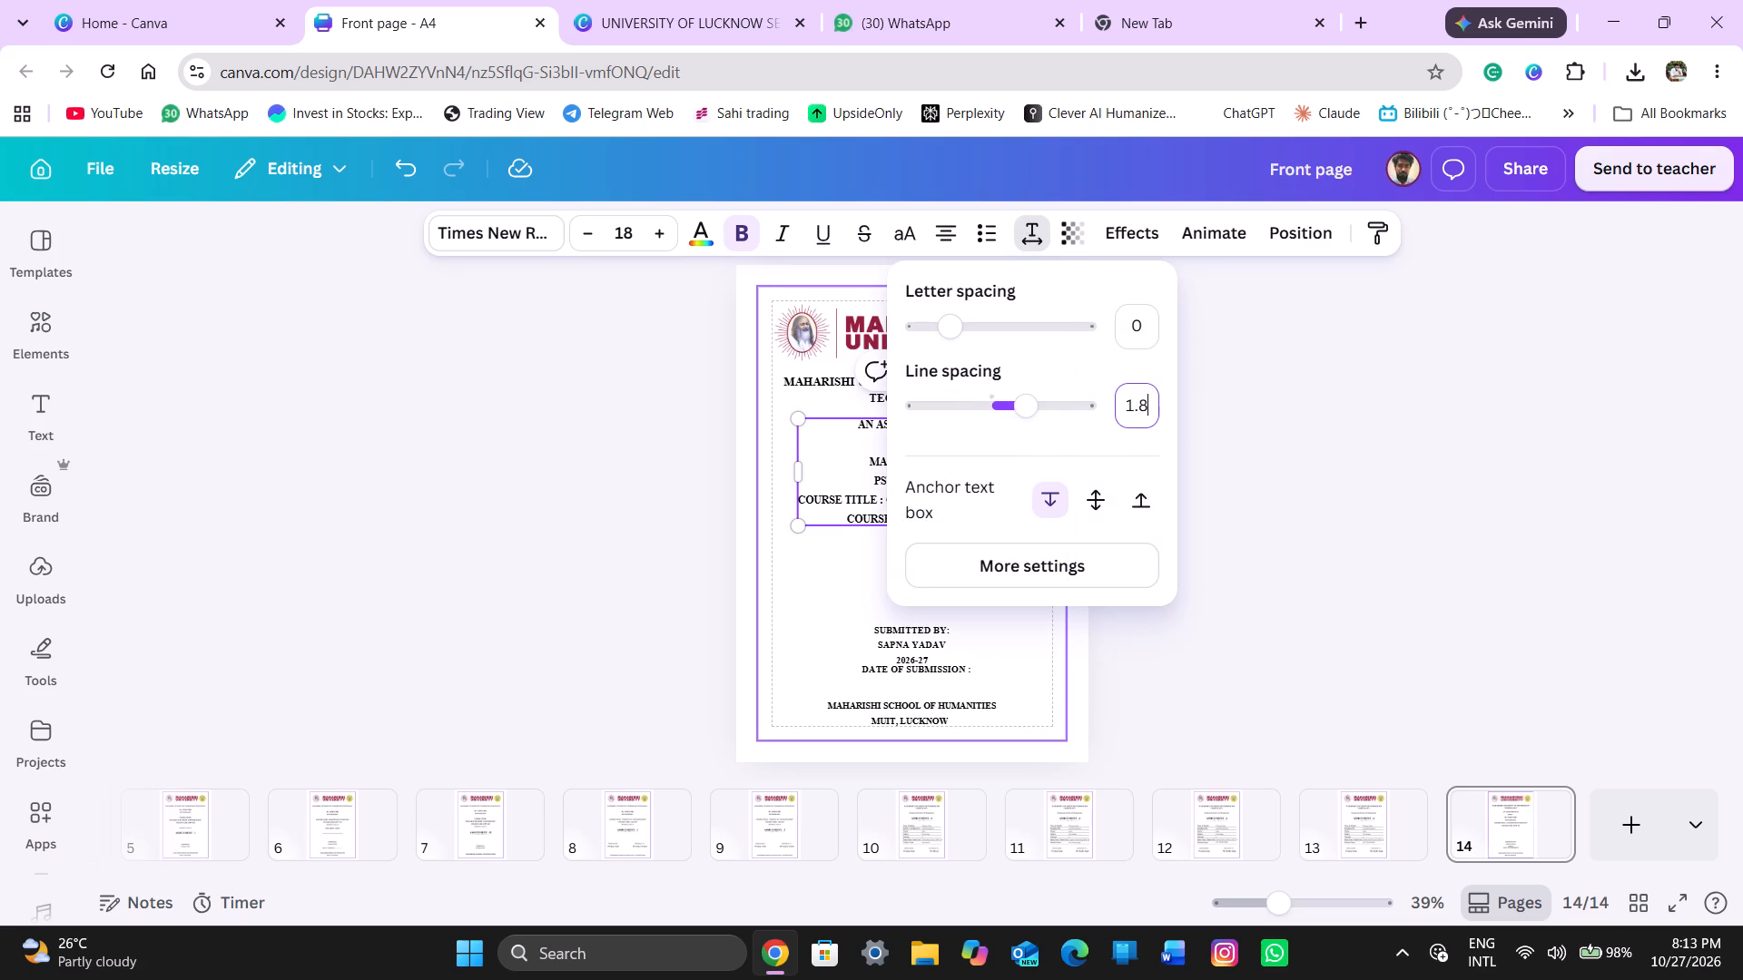
text(1.9)
key(Return)
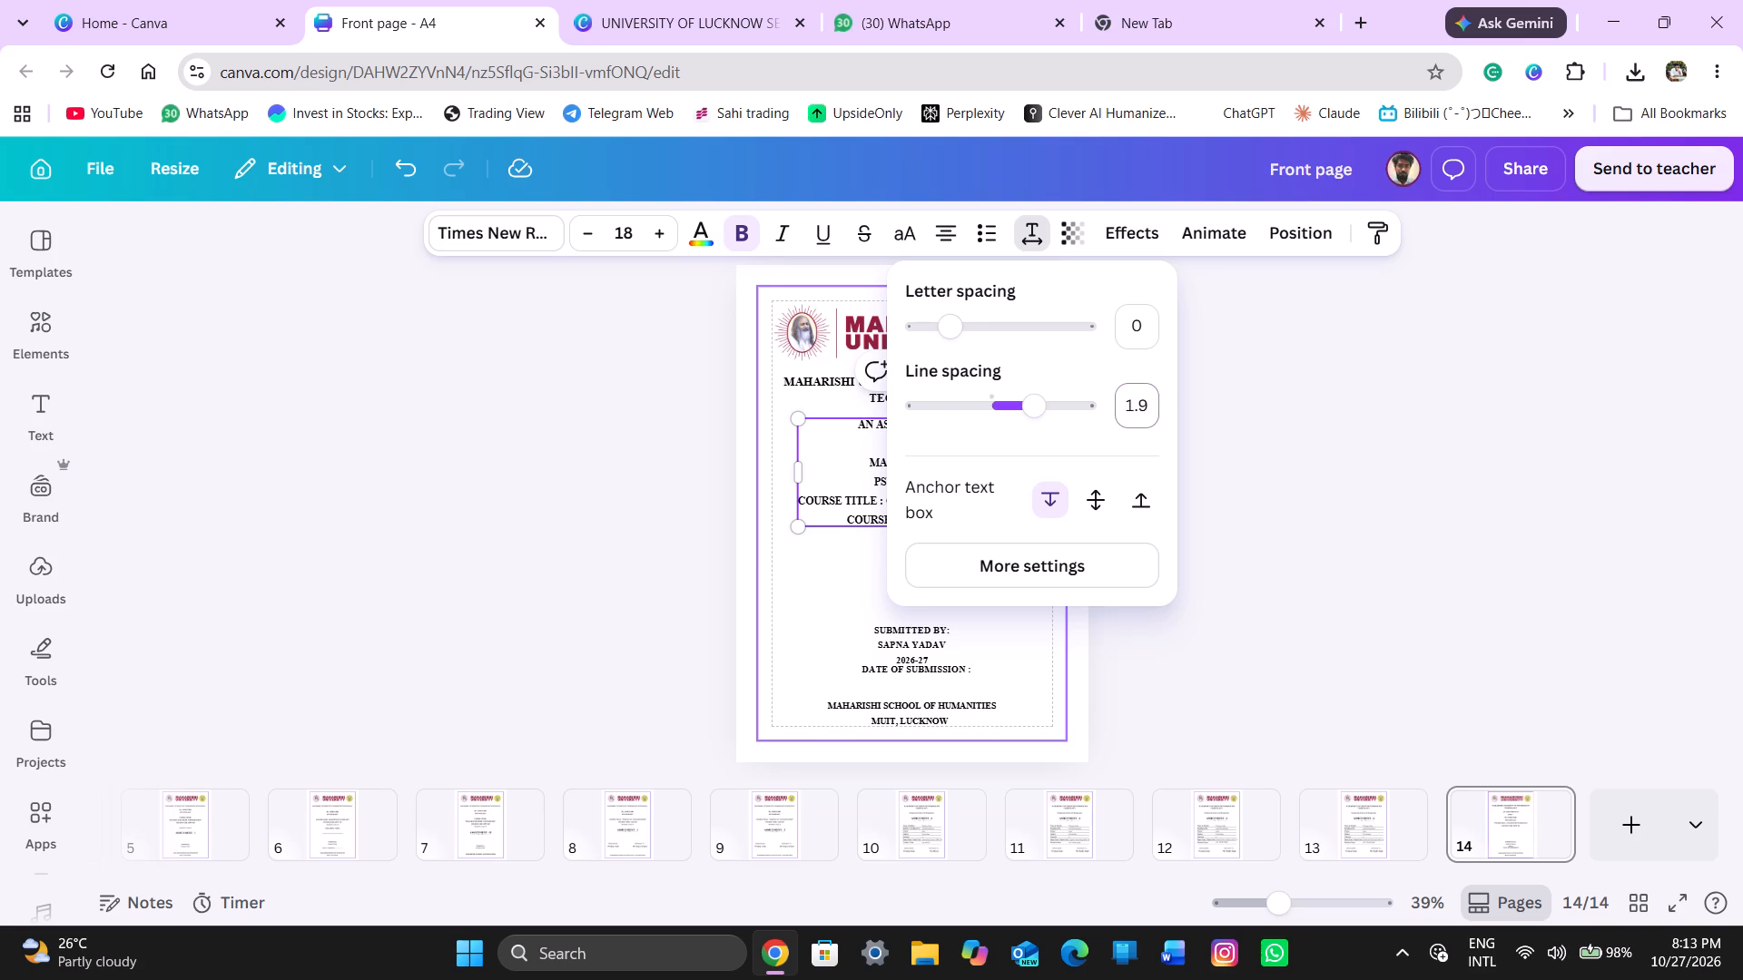
click(1333, 477)
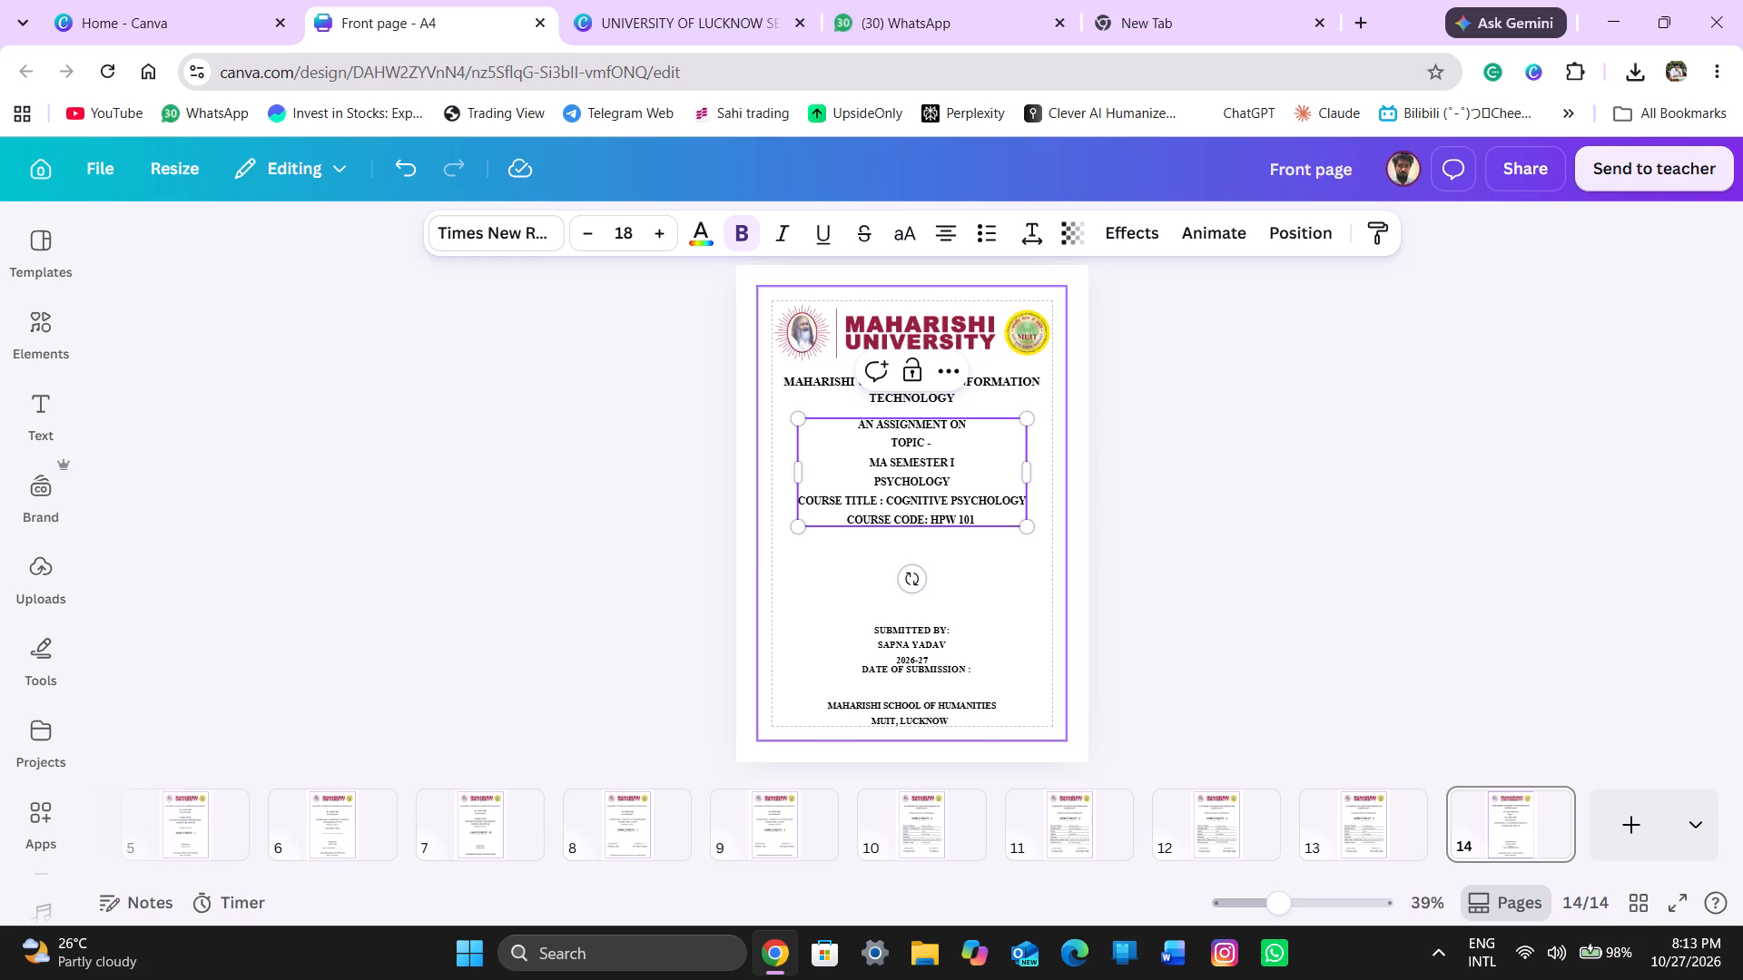
Increase the font size of the "MAHARISHI SCHOOL OF HUMANITIES MUIT, LUCKNOW" text to 18.
click(921, 714)
triple_click(653, 227)
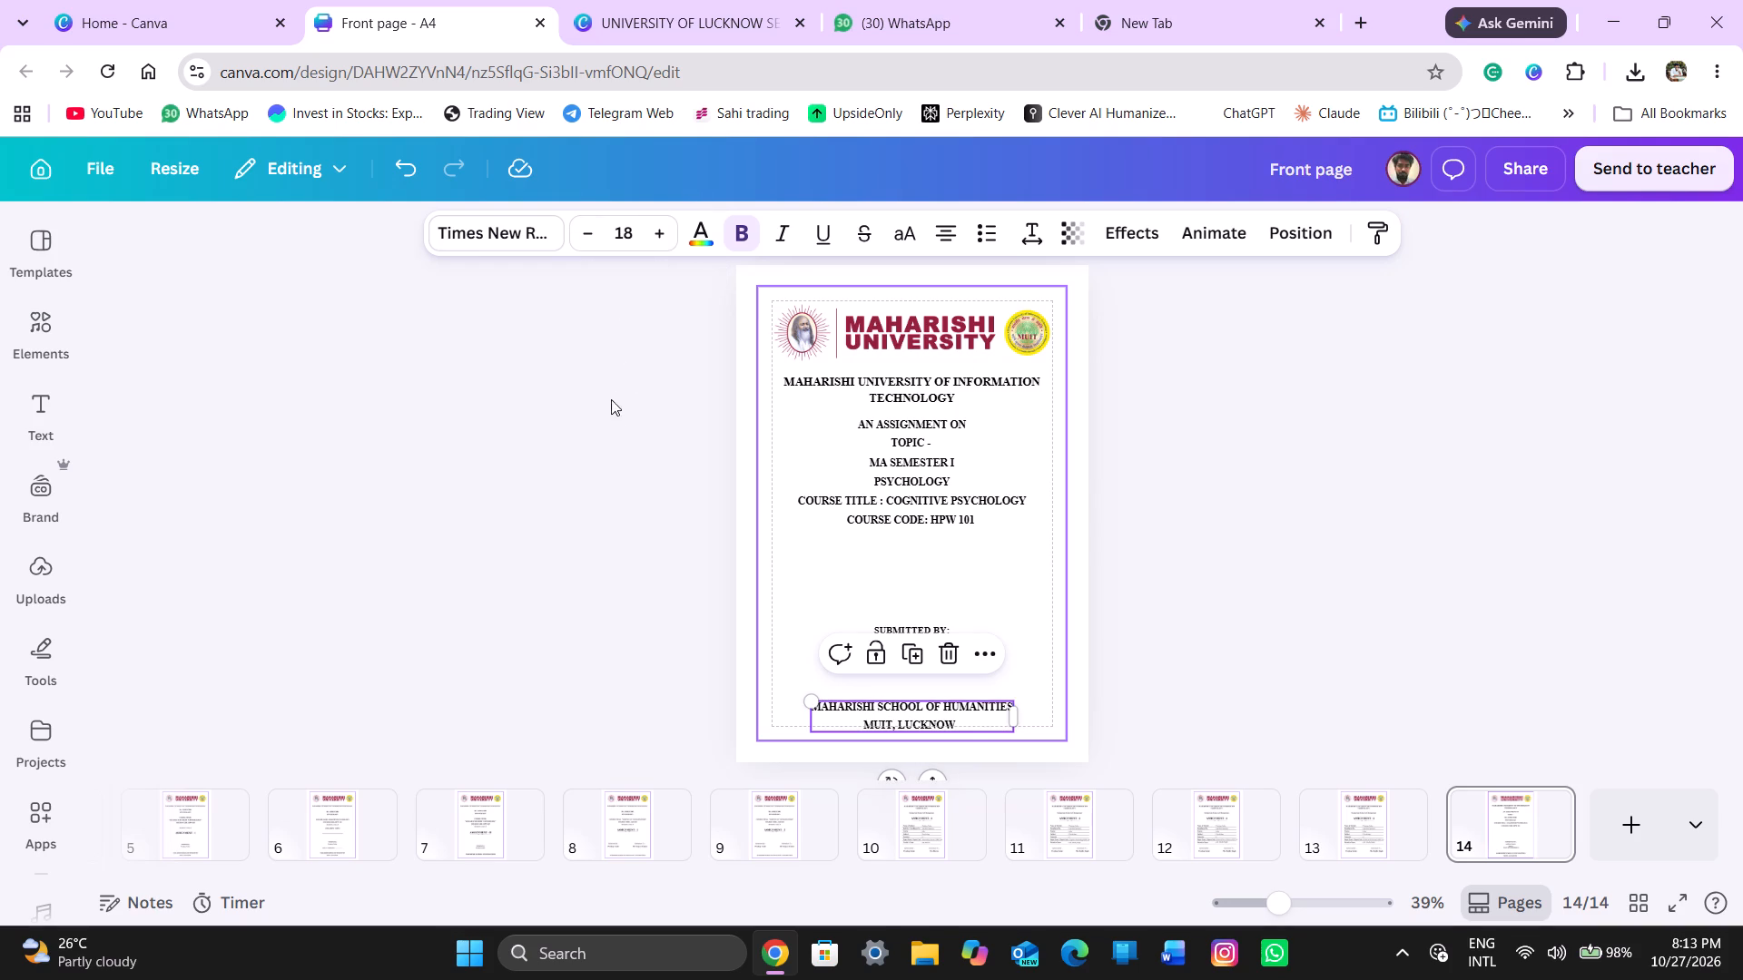
click(598, 471)
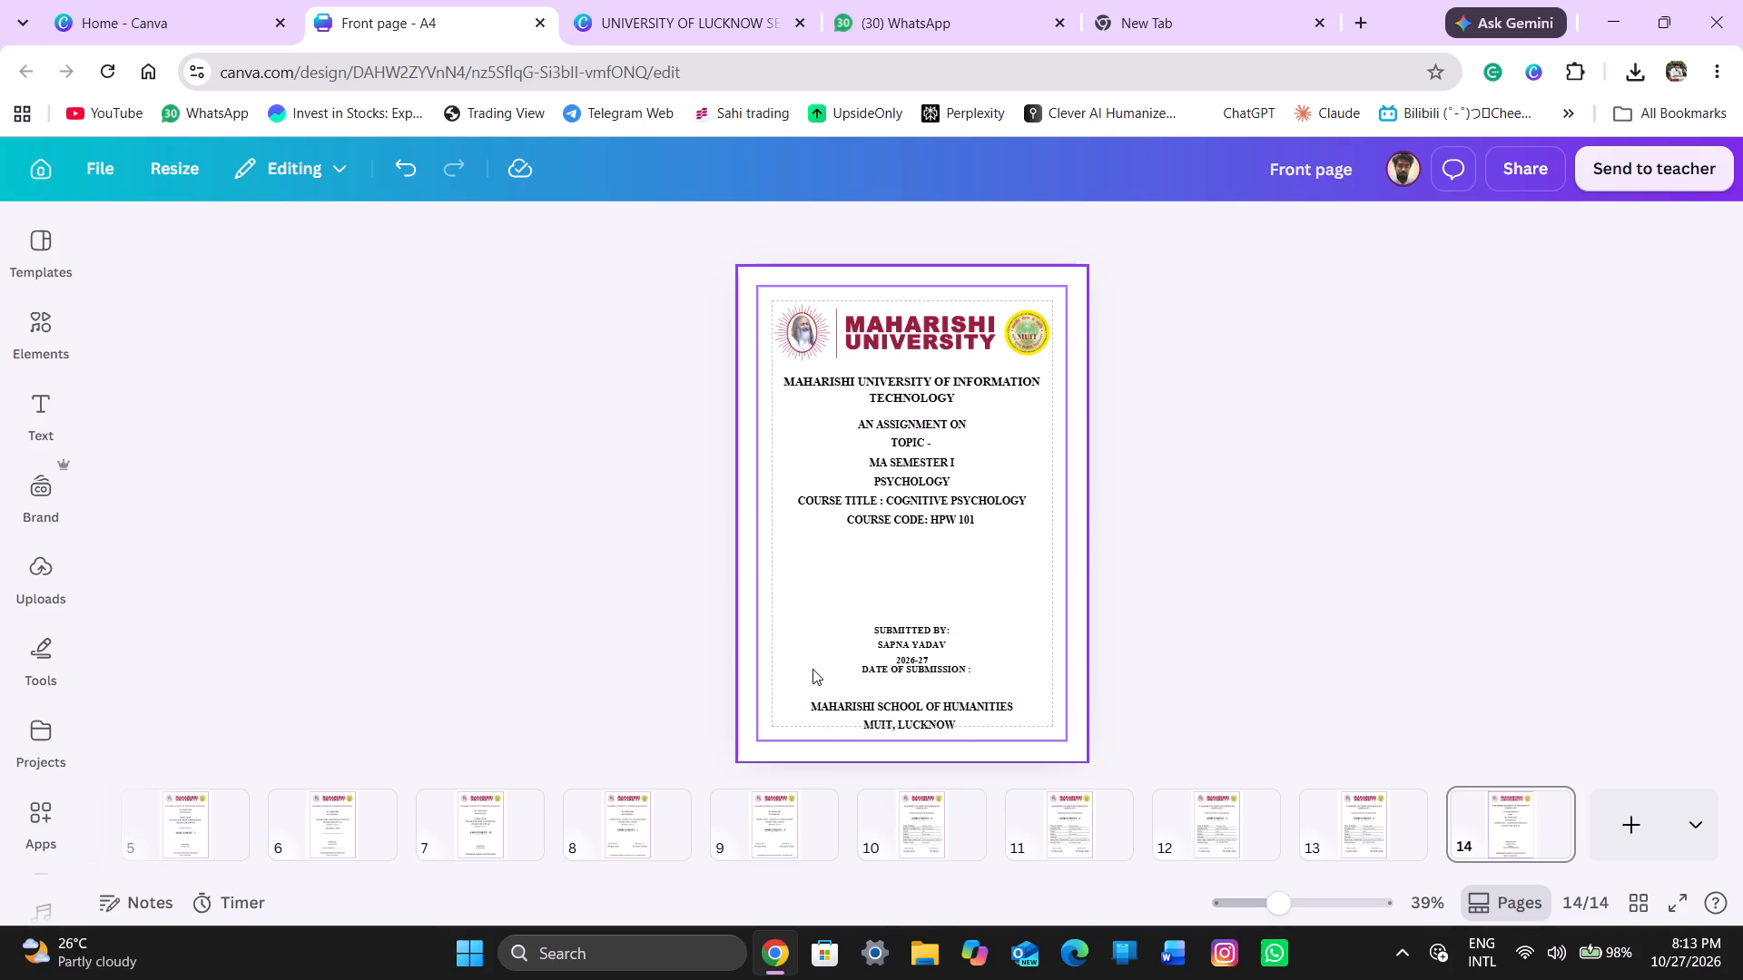
Nudge the "SUBMITTED BY" text block up to leave a clear gap above the "DATE OF SUBMISSION" line.
click(910, 638)
key(Up)
key(Up)
key(Up)
key(Up)
key(Up)
key(Up)
key(Up)
key(Up)
key(Up)
key(Up)
key(Up)
key(Up)
key(Up)
key(Up)
key(Up)
key(Up)
key(Up)
key(Up)
key(Up)
key(Up)
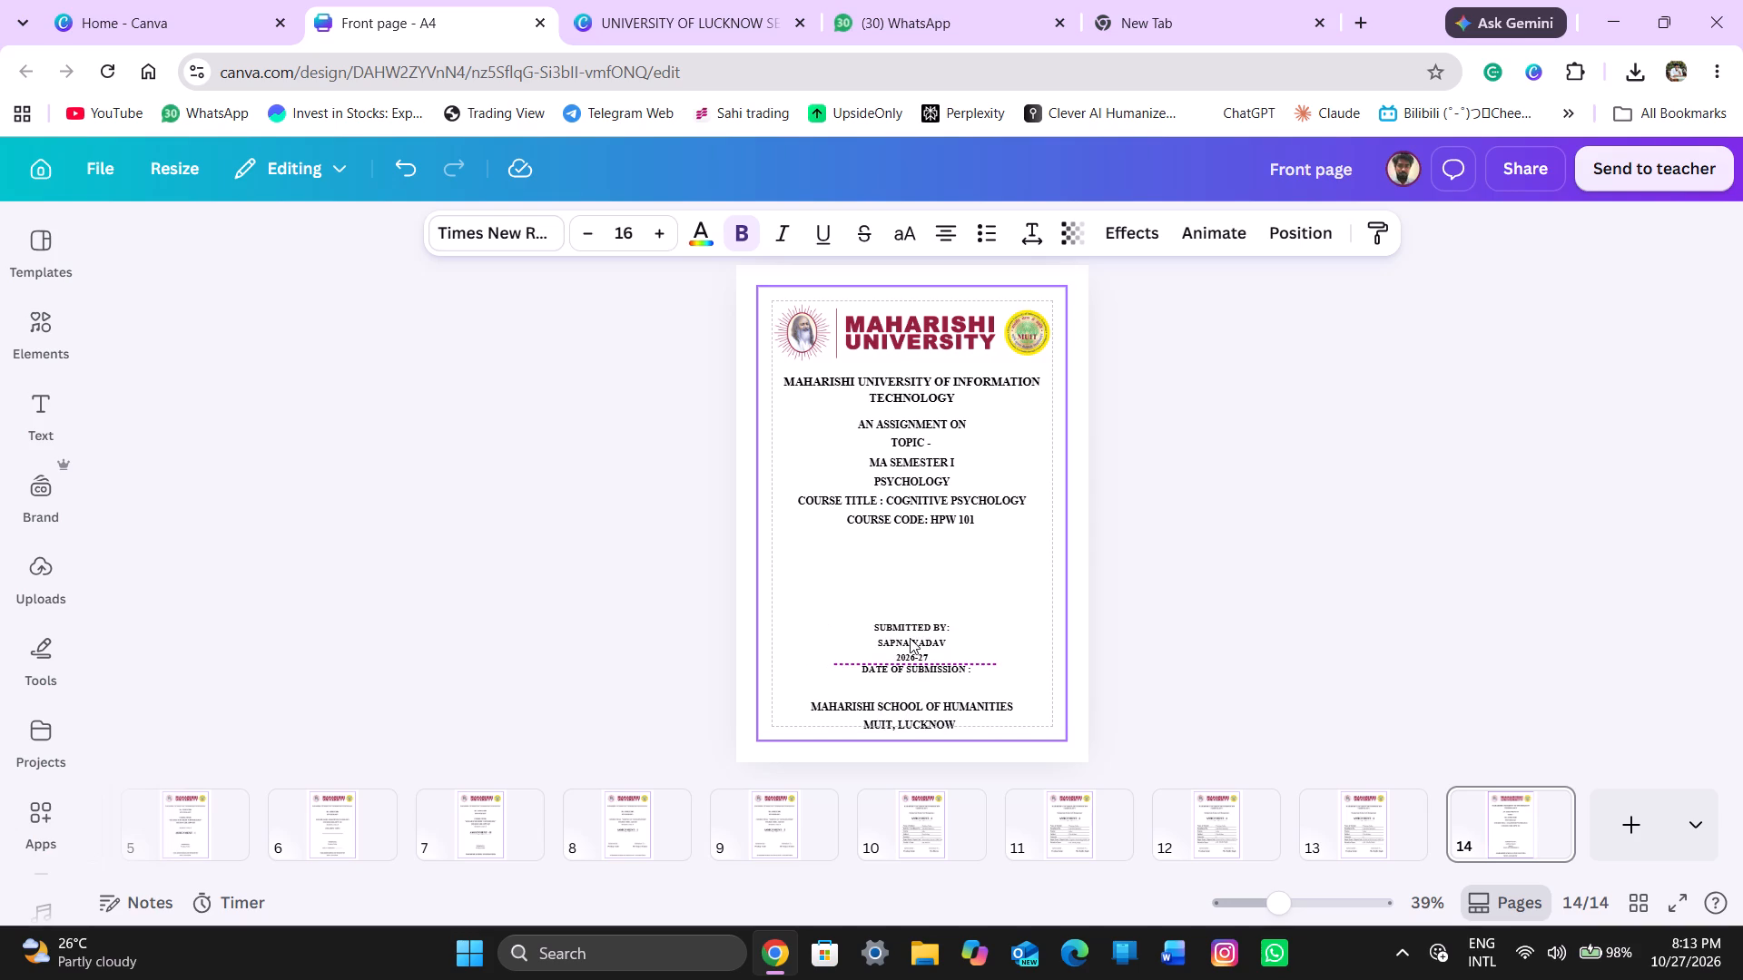
click(952, 512)
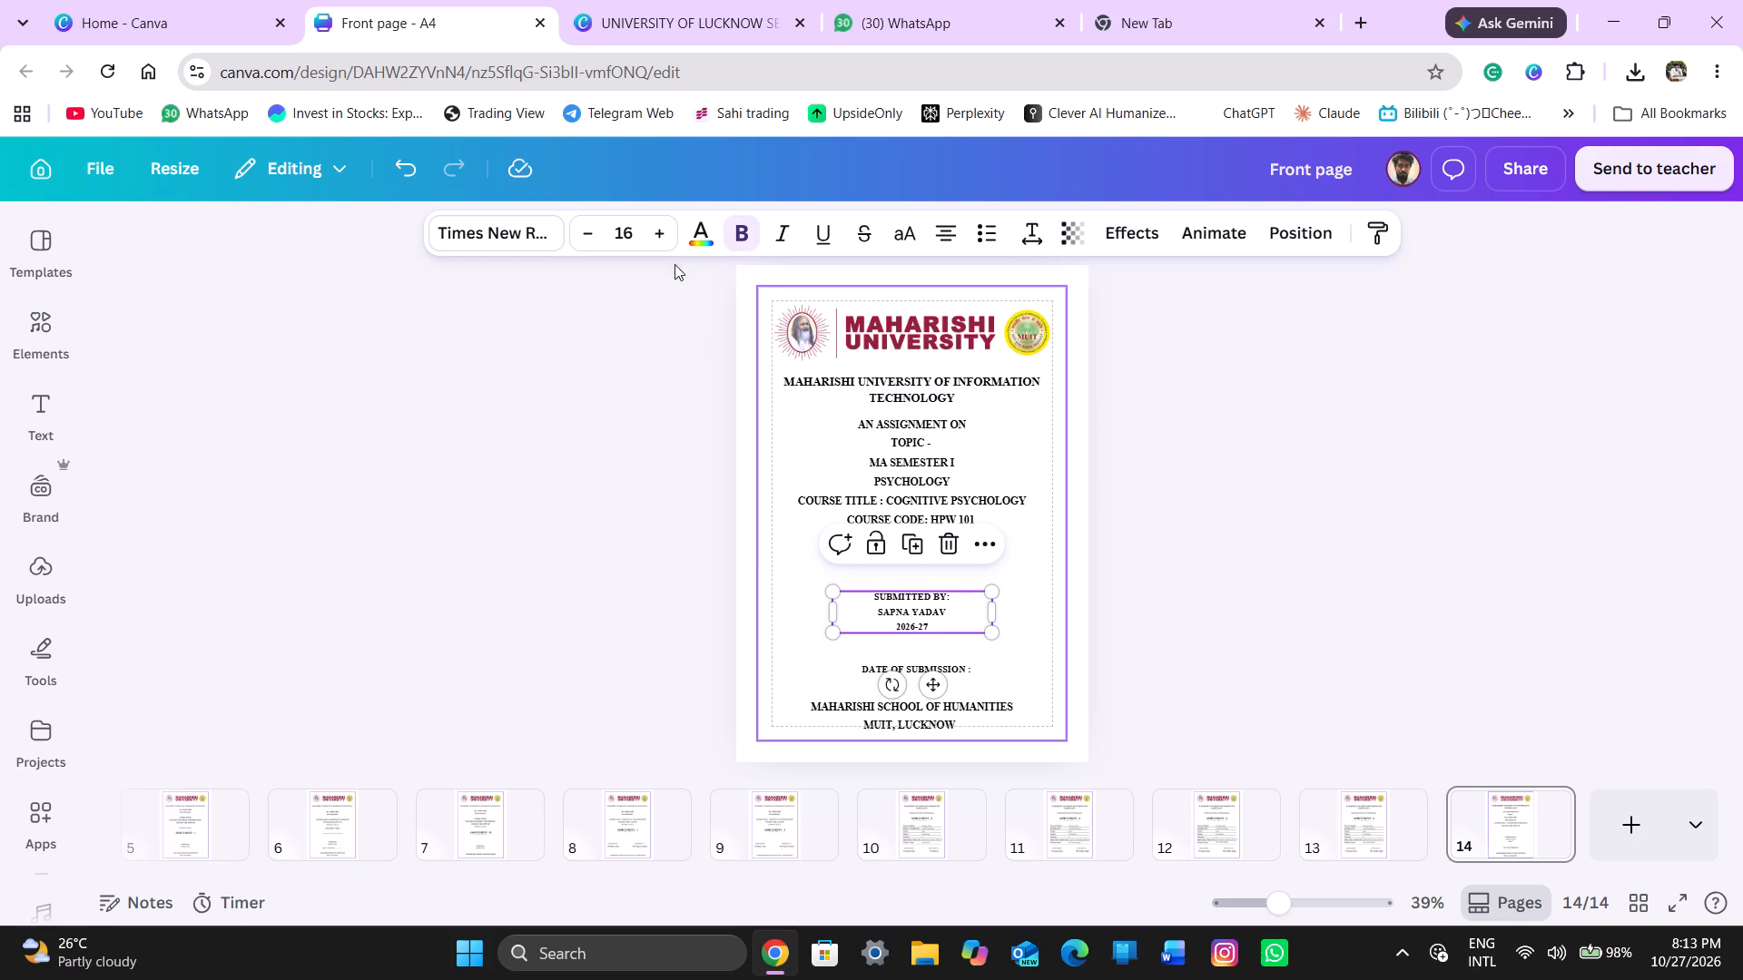
Enlarge the "SUBMITTED BY" text block to font size 20, then set it to 18.
triple_click(659, 236)
click(659, 236)
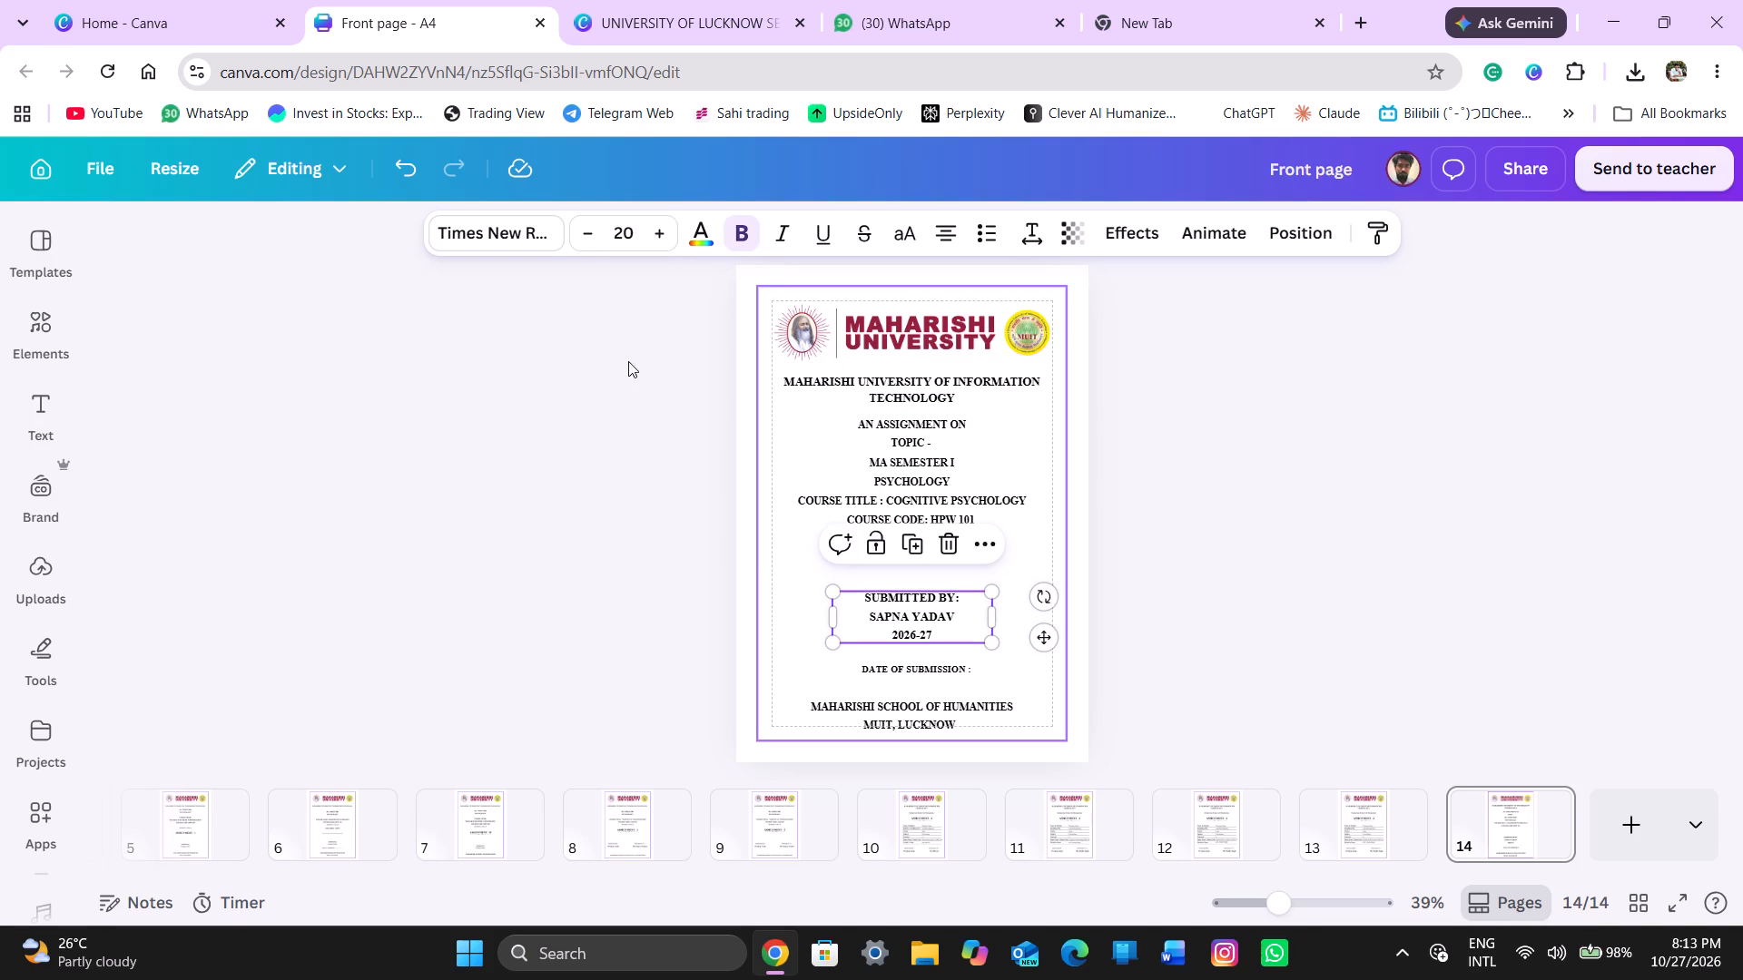
click(614, 232)
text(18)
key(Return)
click(1296, 419)
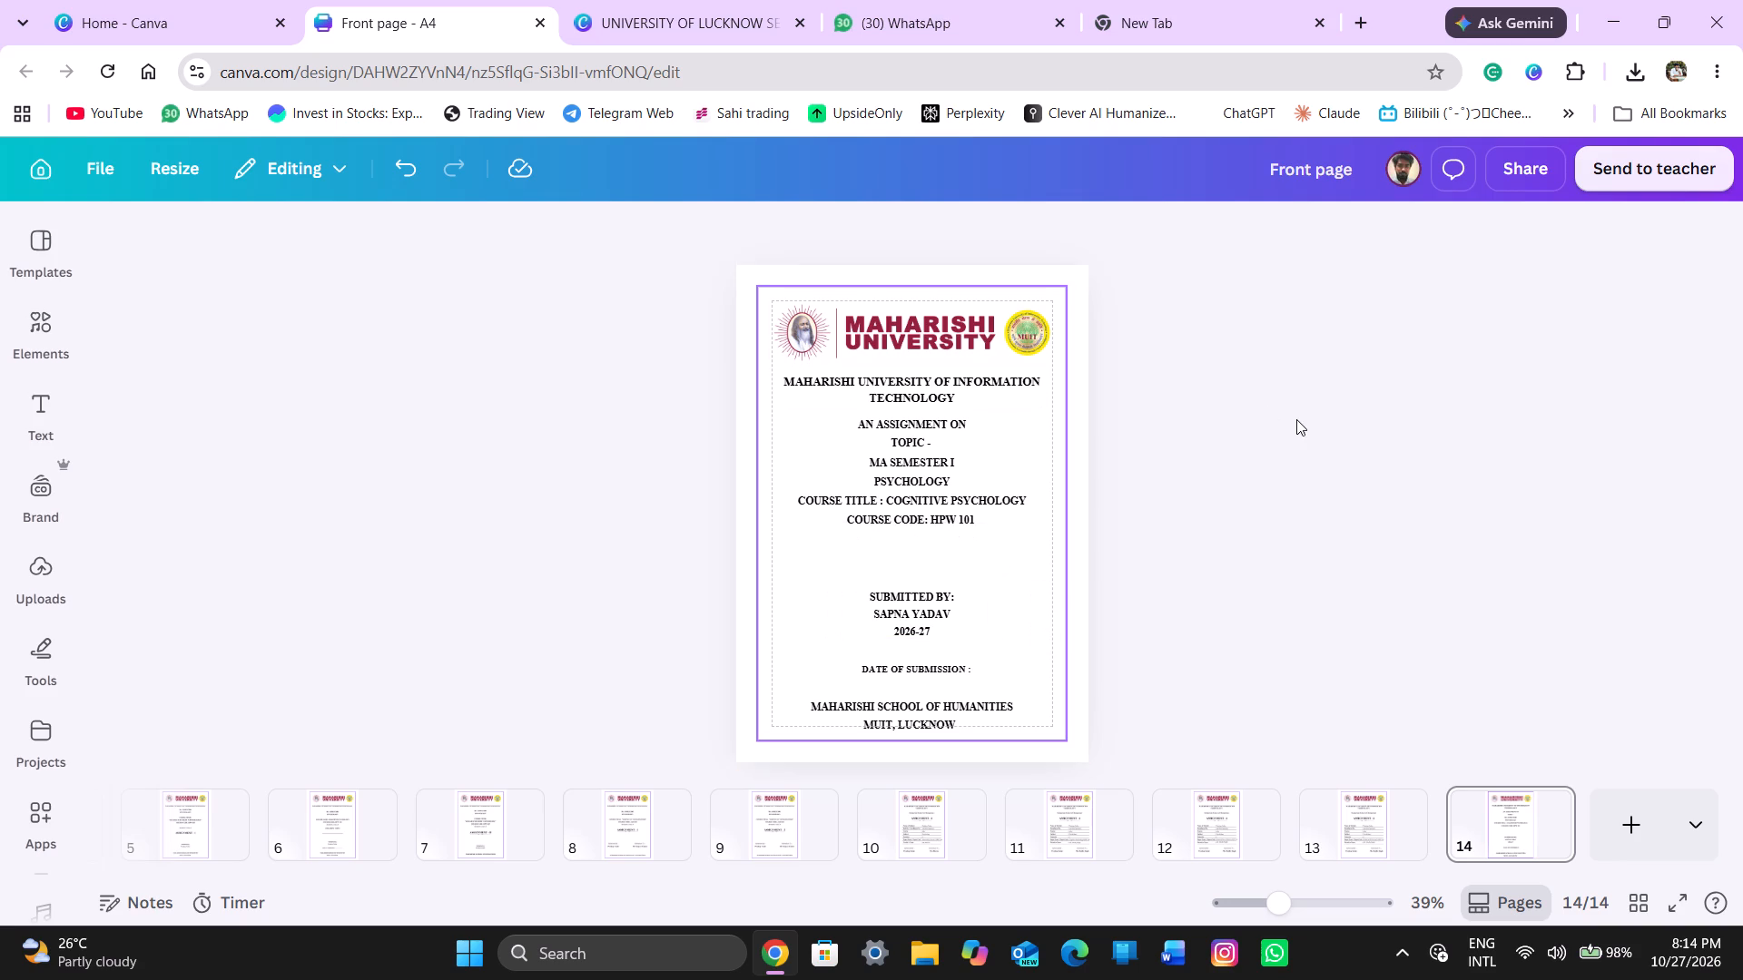
Select the course details text block beginning with "AN ASSIGNMENT ON".
click(963, 474)
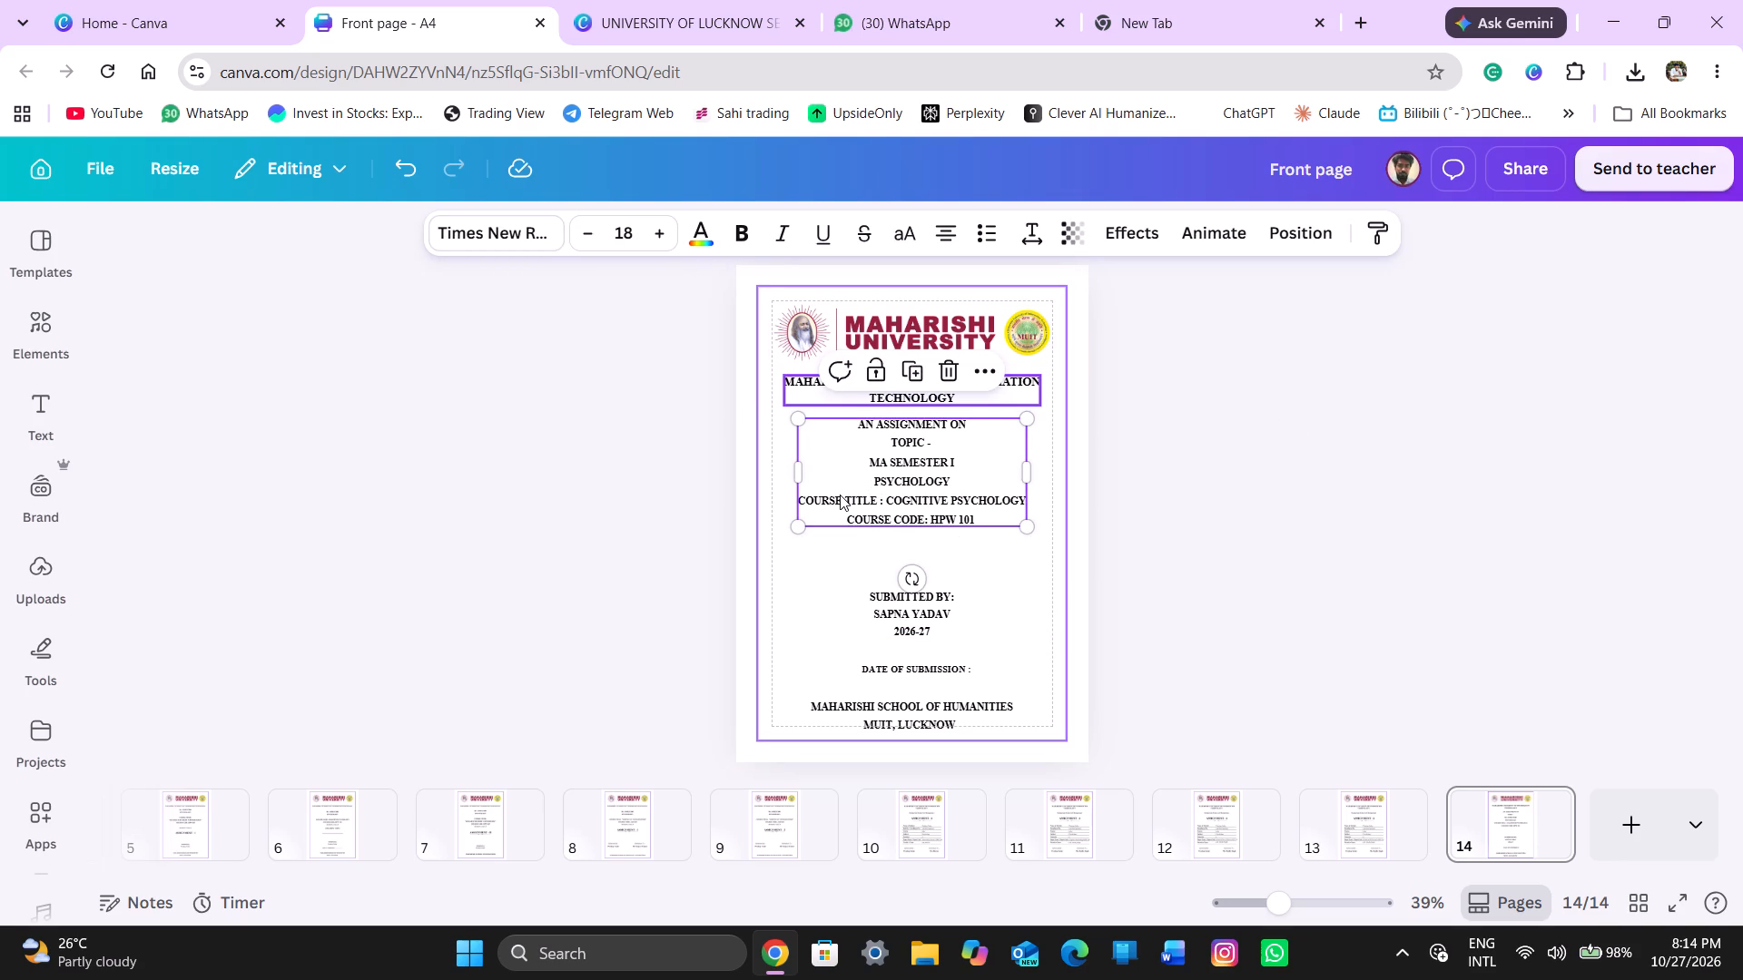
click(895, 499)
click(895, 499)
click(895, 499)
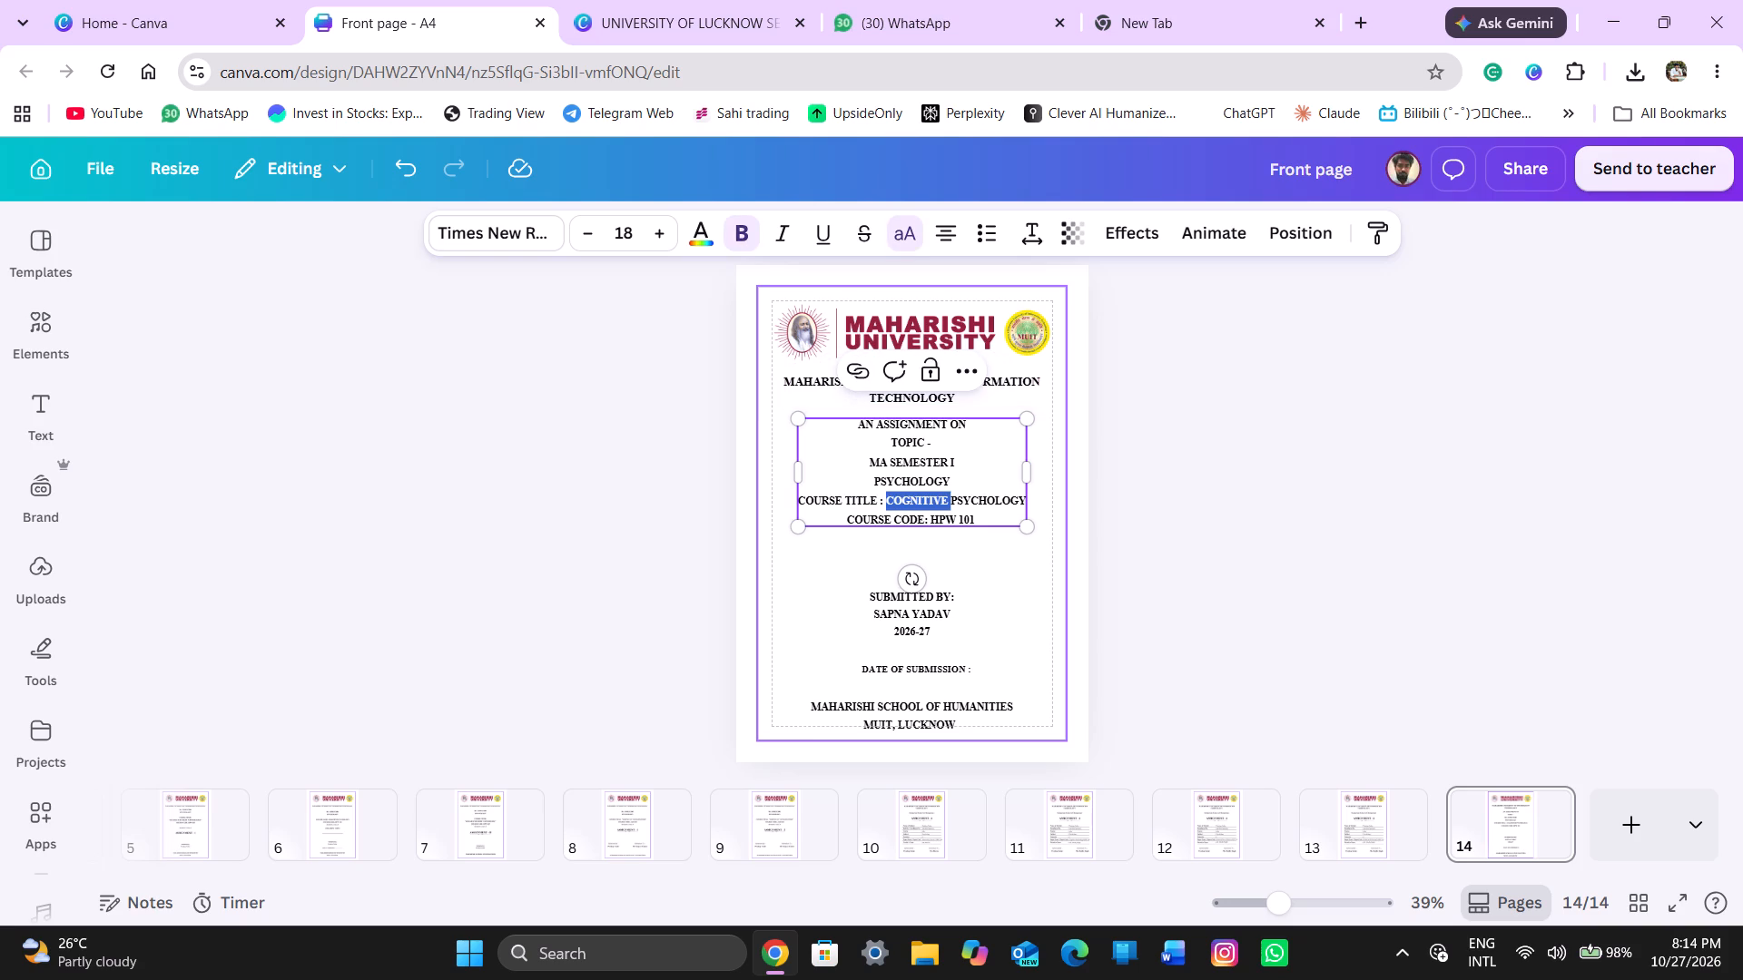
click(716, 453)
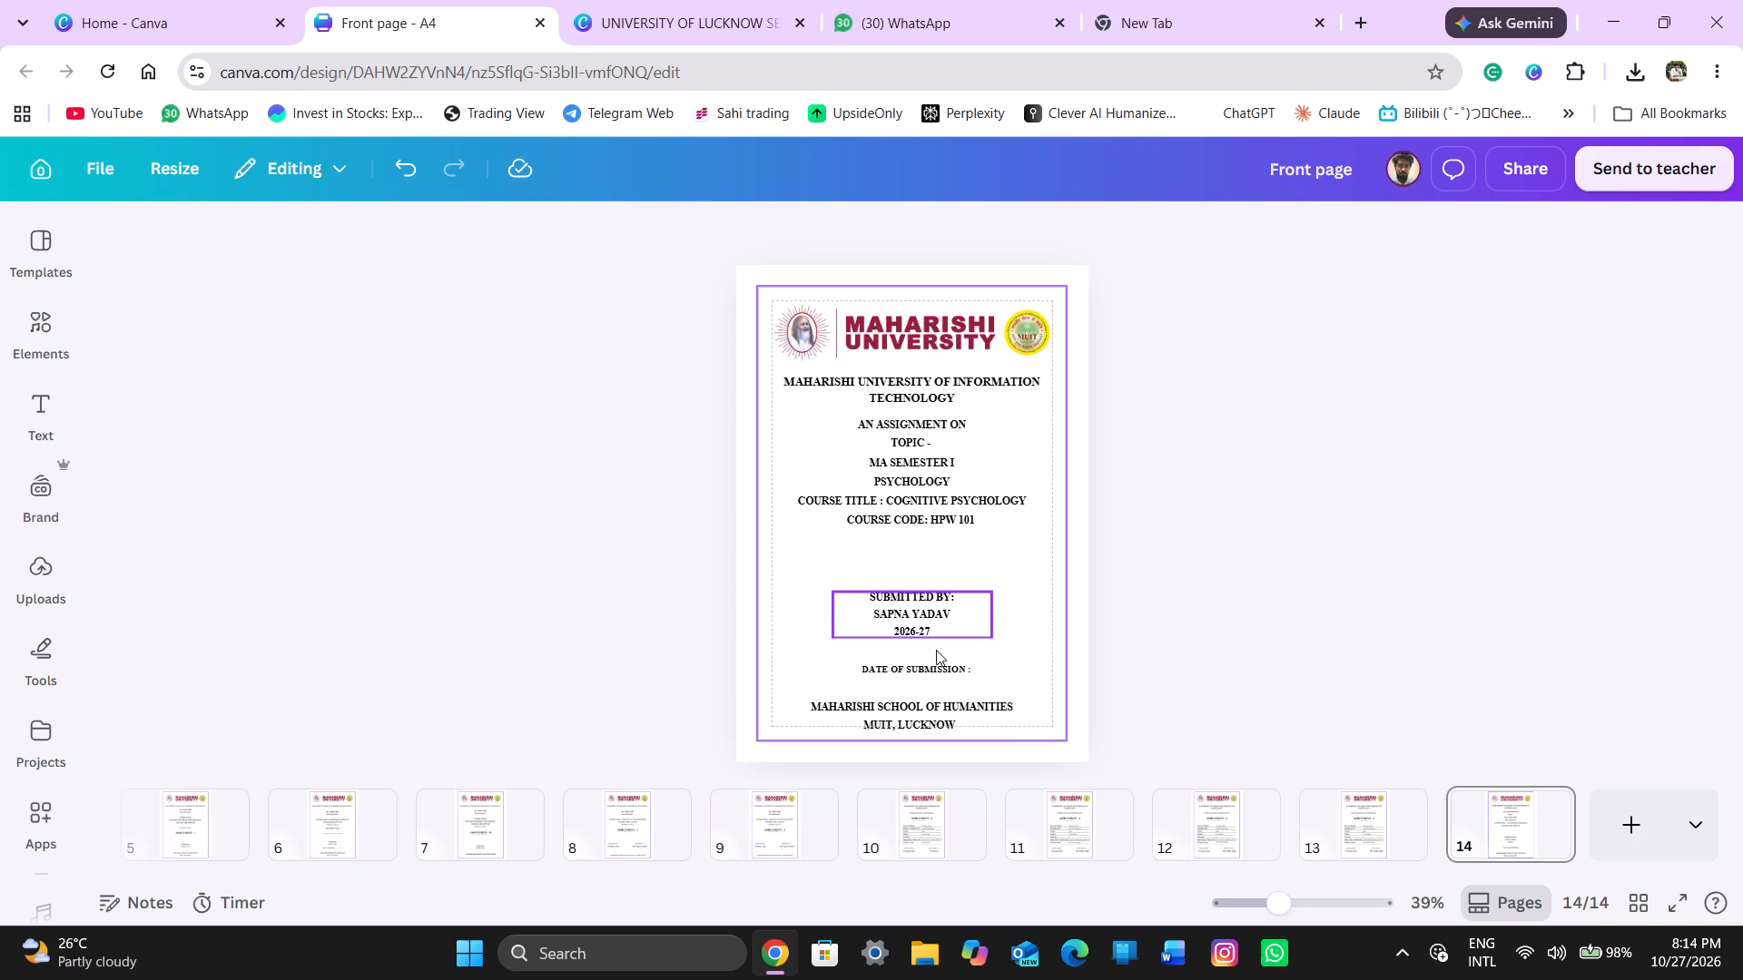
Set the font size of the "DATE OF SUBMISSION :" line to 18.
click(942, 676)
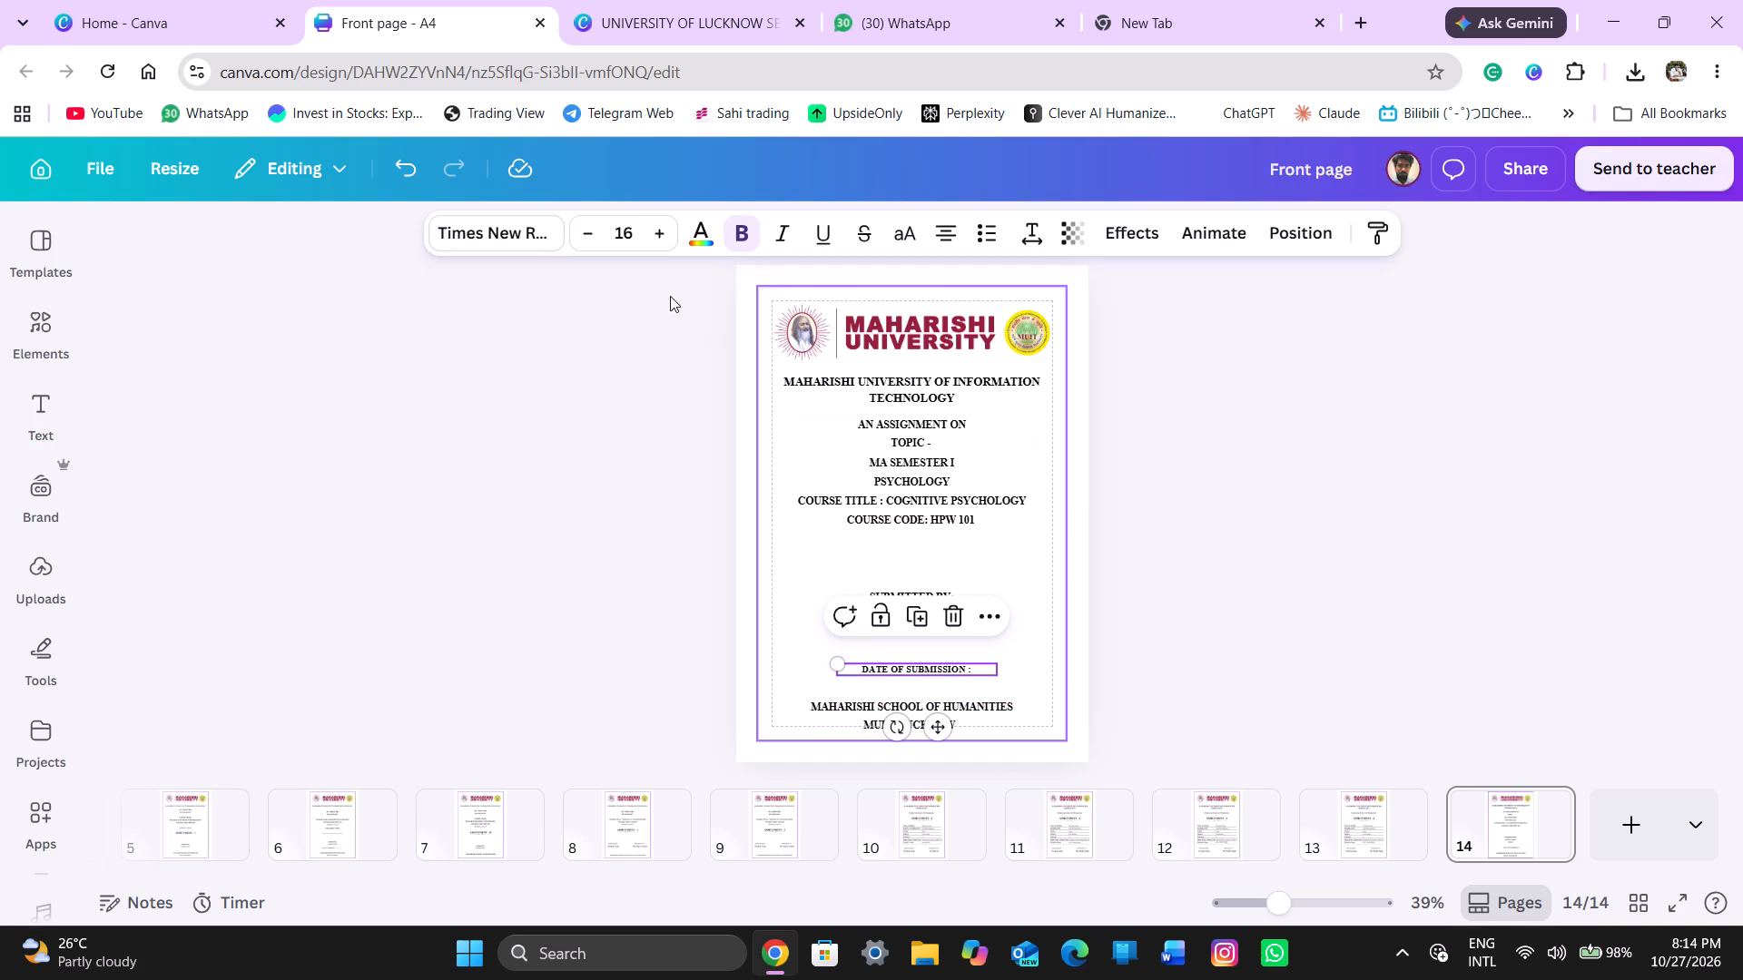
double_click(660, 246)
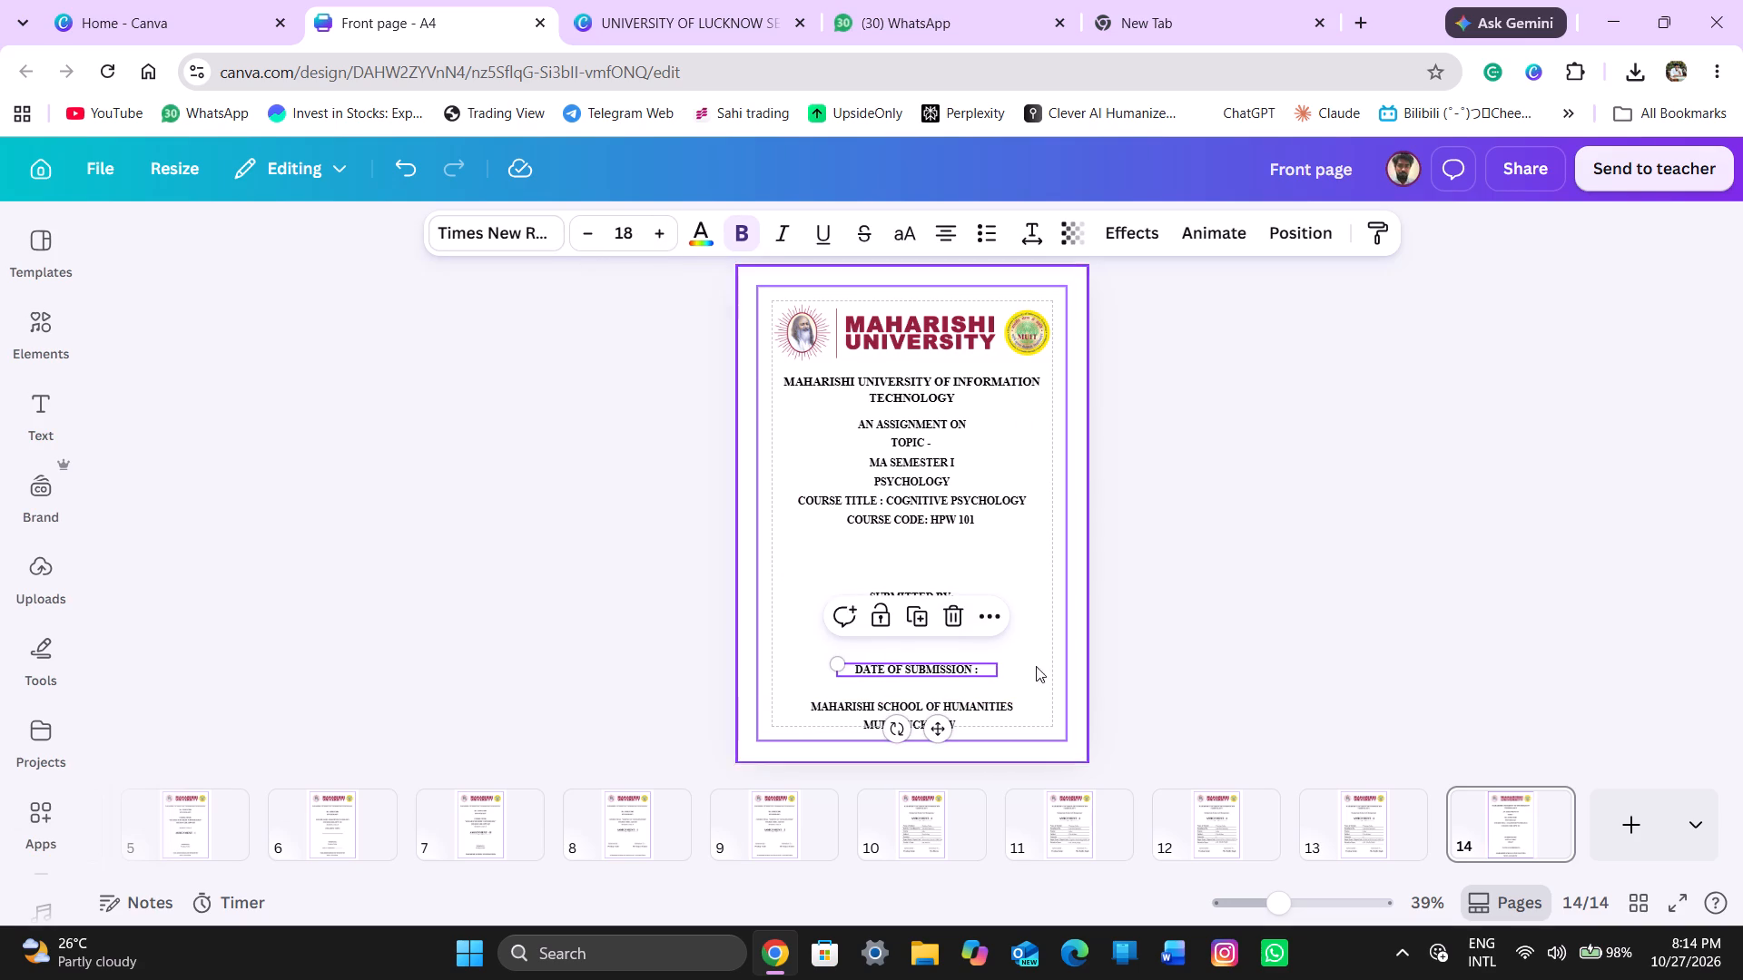
Move the "DATE OF SUBMISSION :" line slightly down and off-centre to the left, just above the school name.
drag(938, 716, 897, 717)
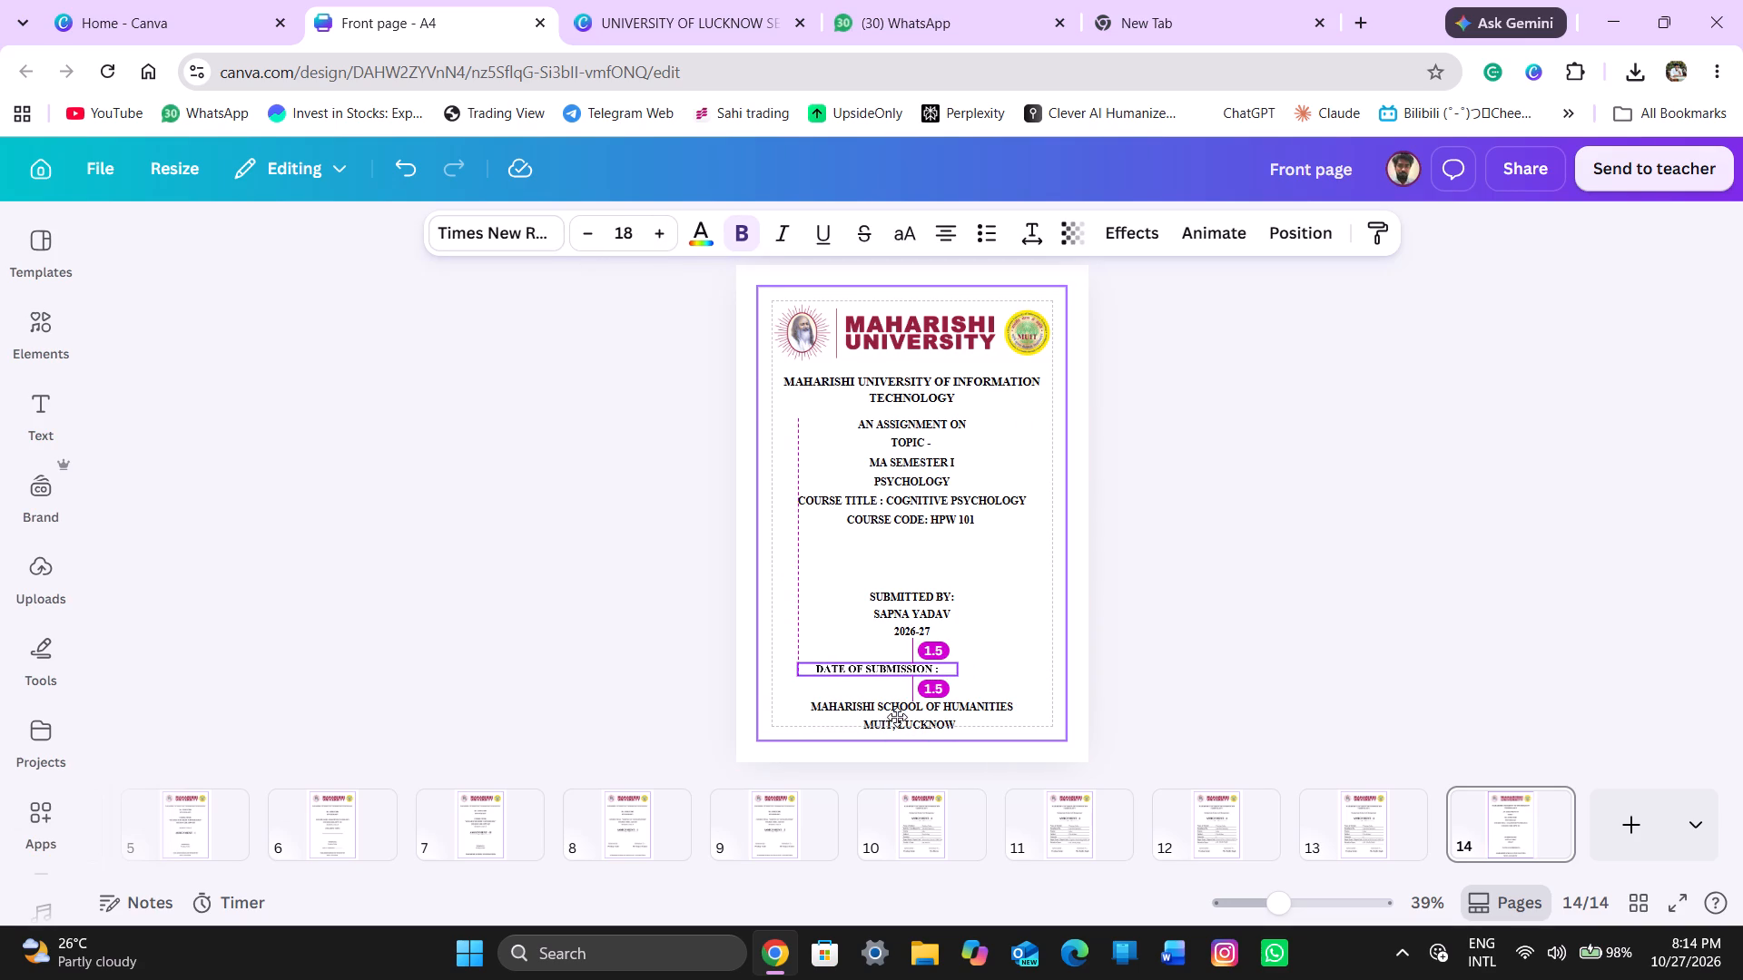
drag(897, 717, 909, 722)
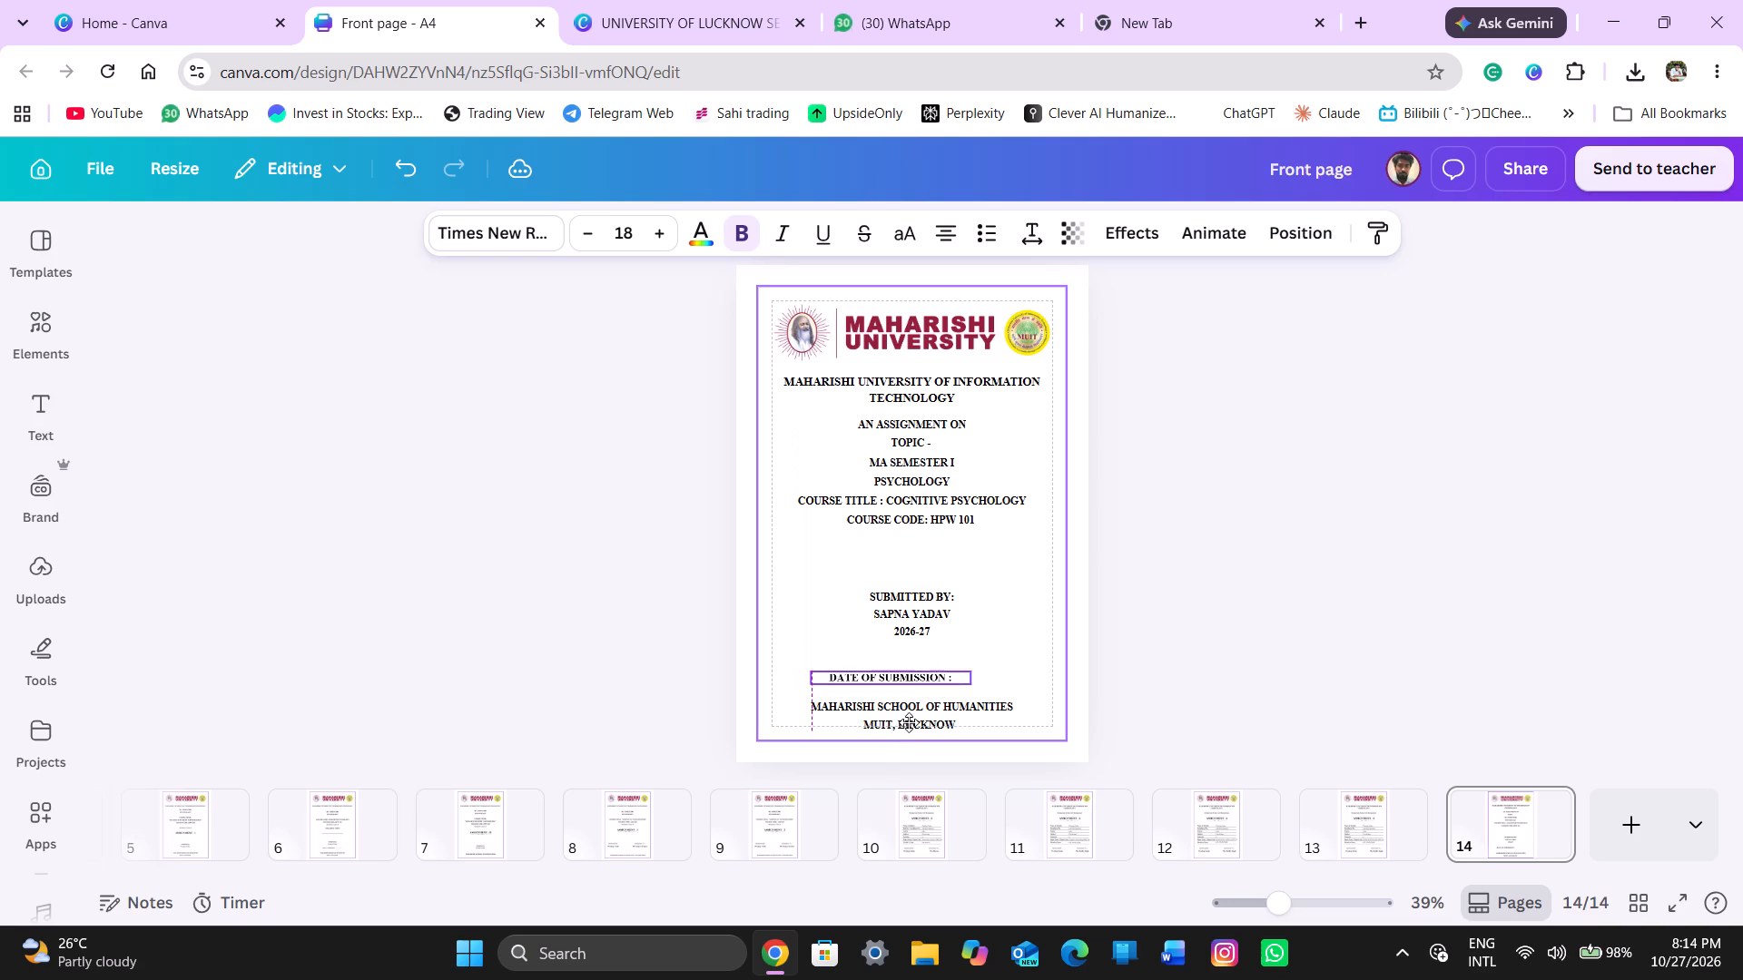
drag(909, 722, 907, 726)
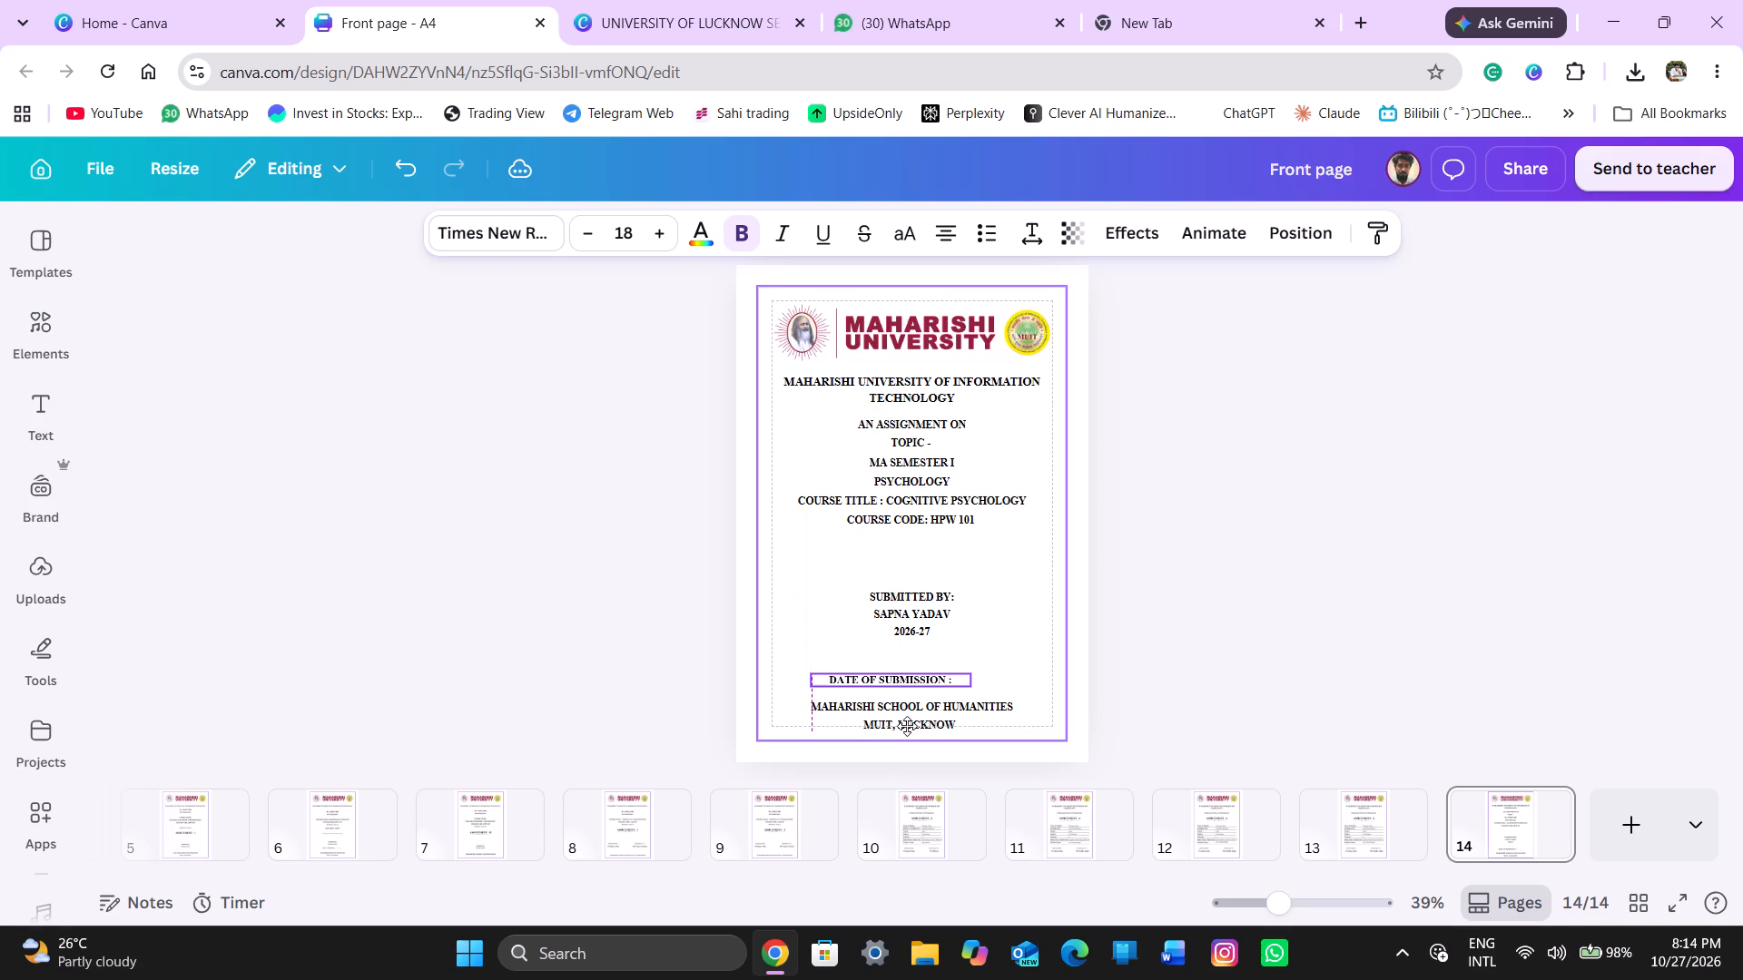
drag(907, 726, 904, 726)
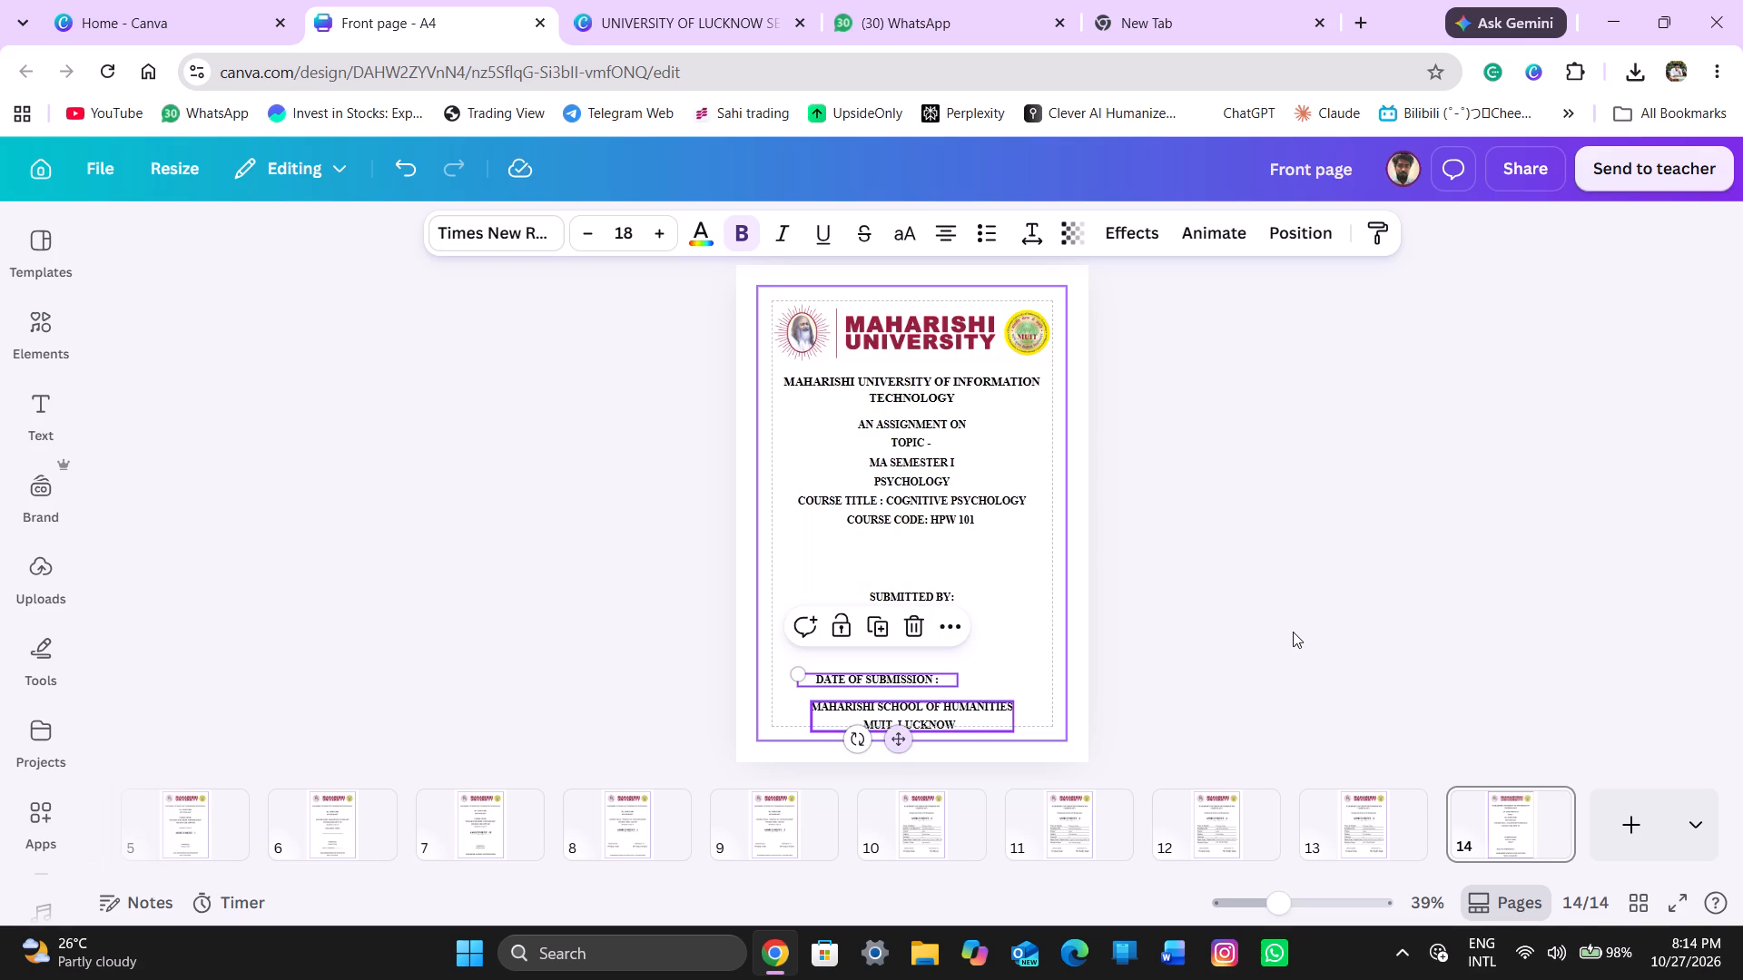
click(1293, 632)
Open the position settings for the "MAHARISHI SCHOOL OF HUMANITIES" text.
click(961, 713)
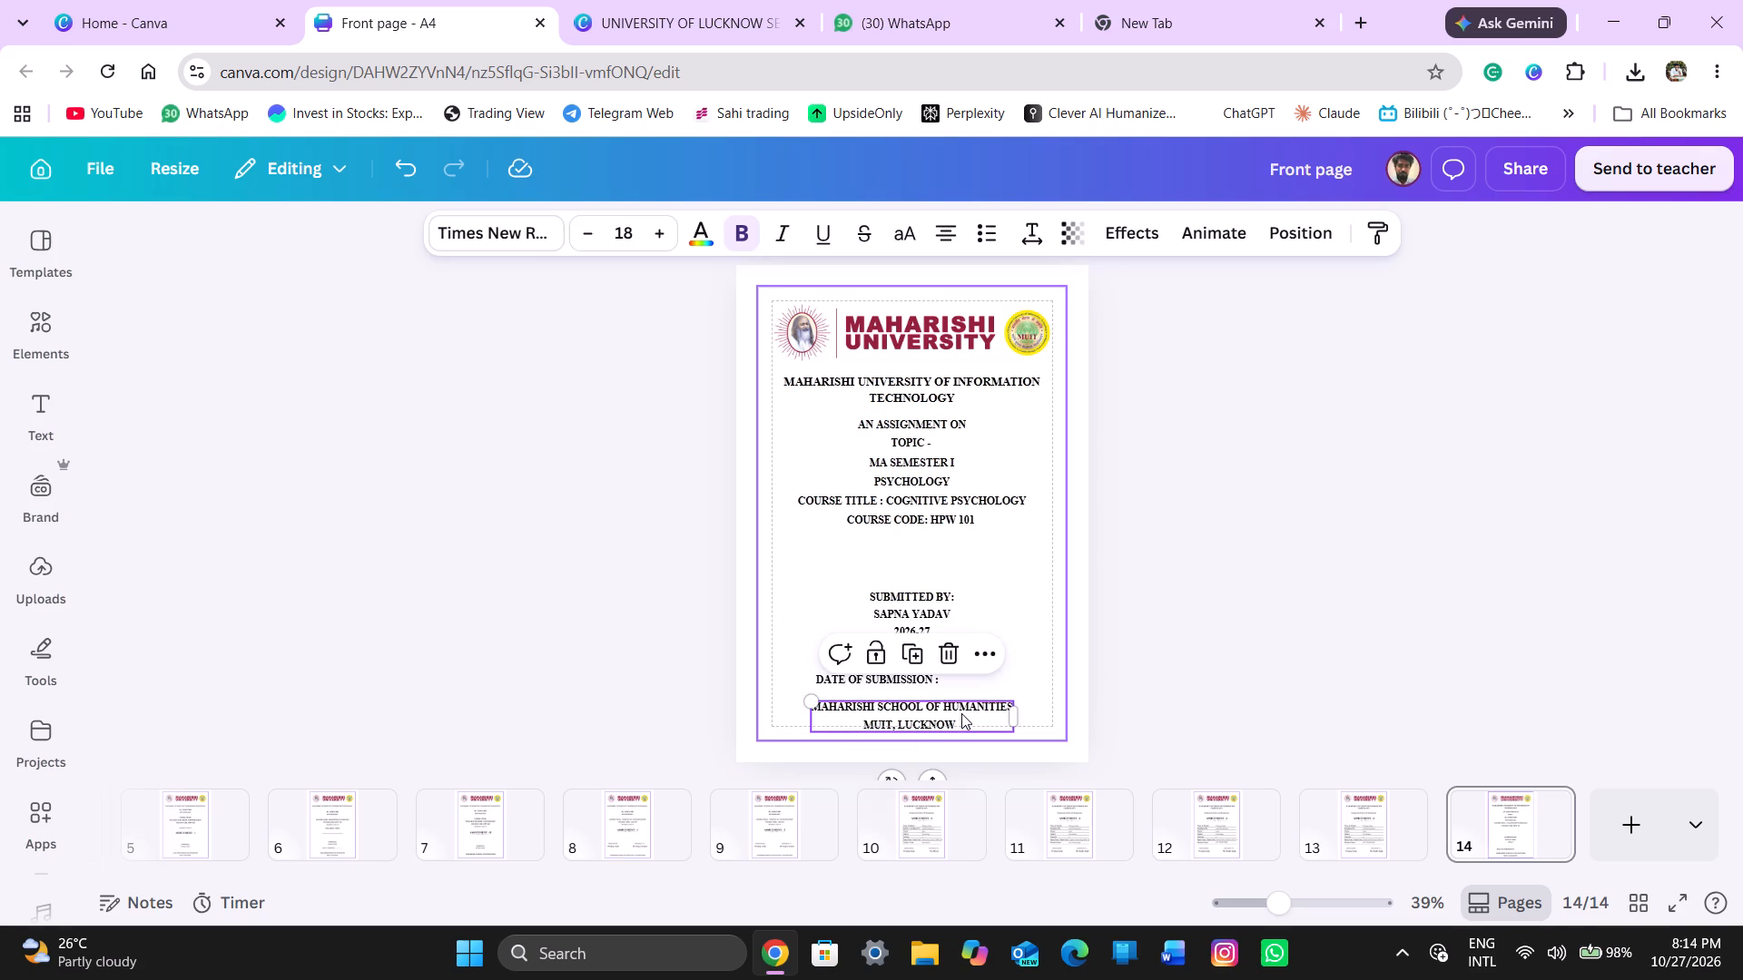
click(1285, 248)
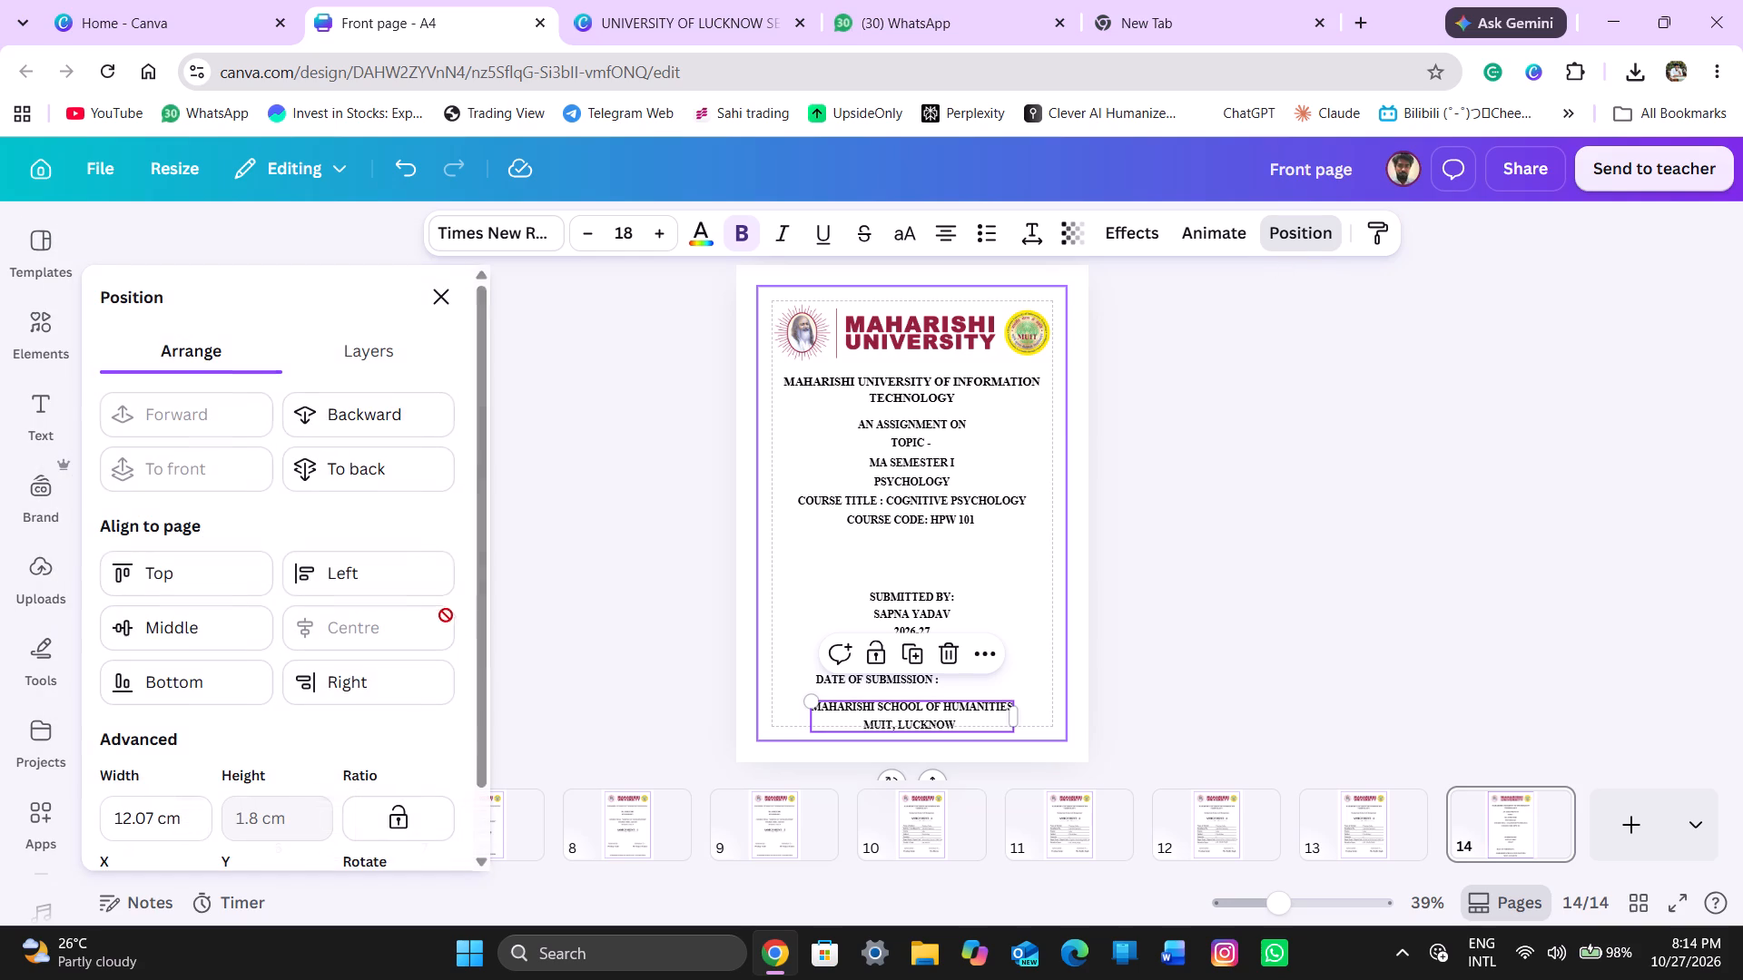
Check the page-centre alignment of the assignment details, the university name and the "SUBMITTED BY:" block.
click(901, 446)
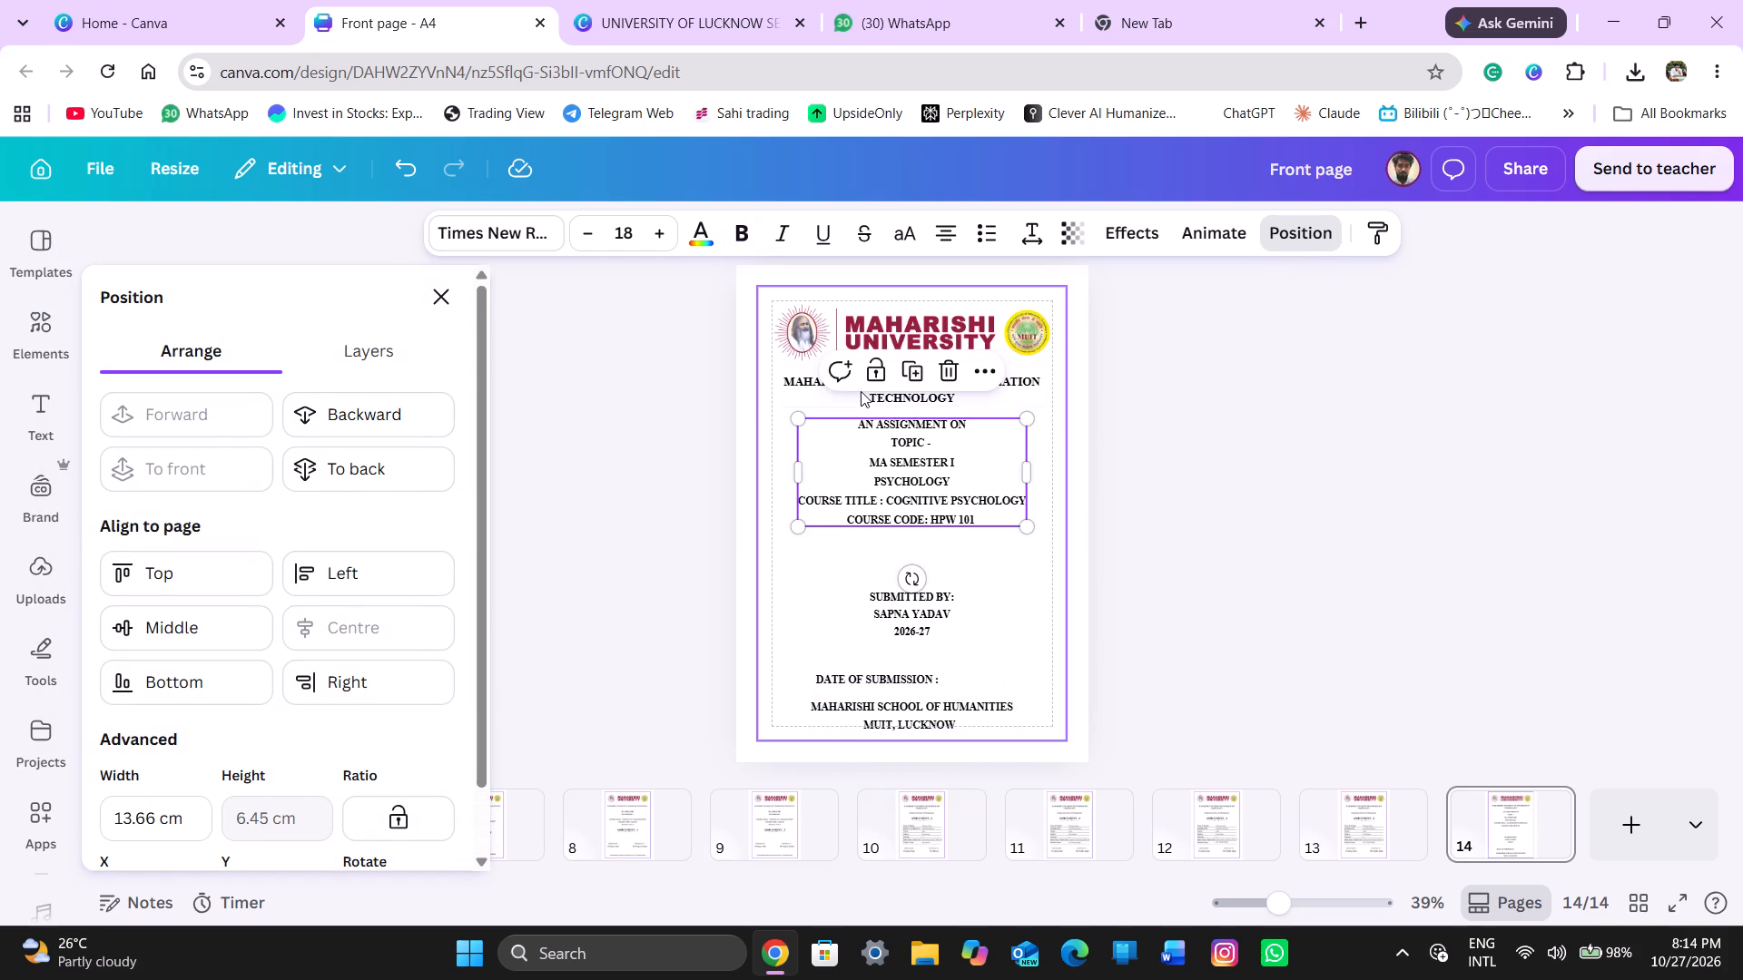
click(860, 391)
click(871, 394)
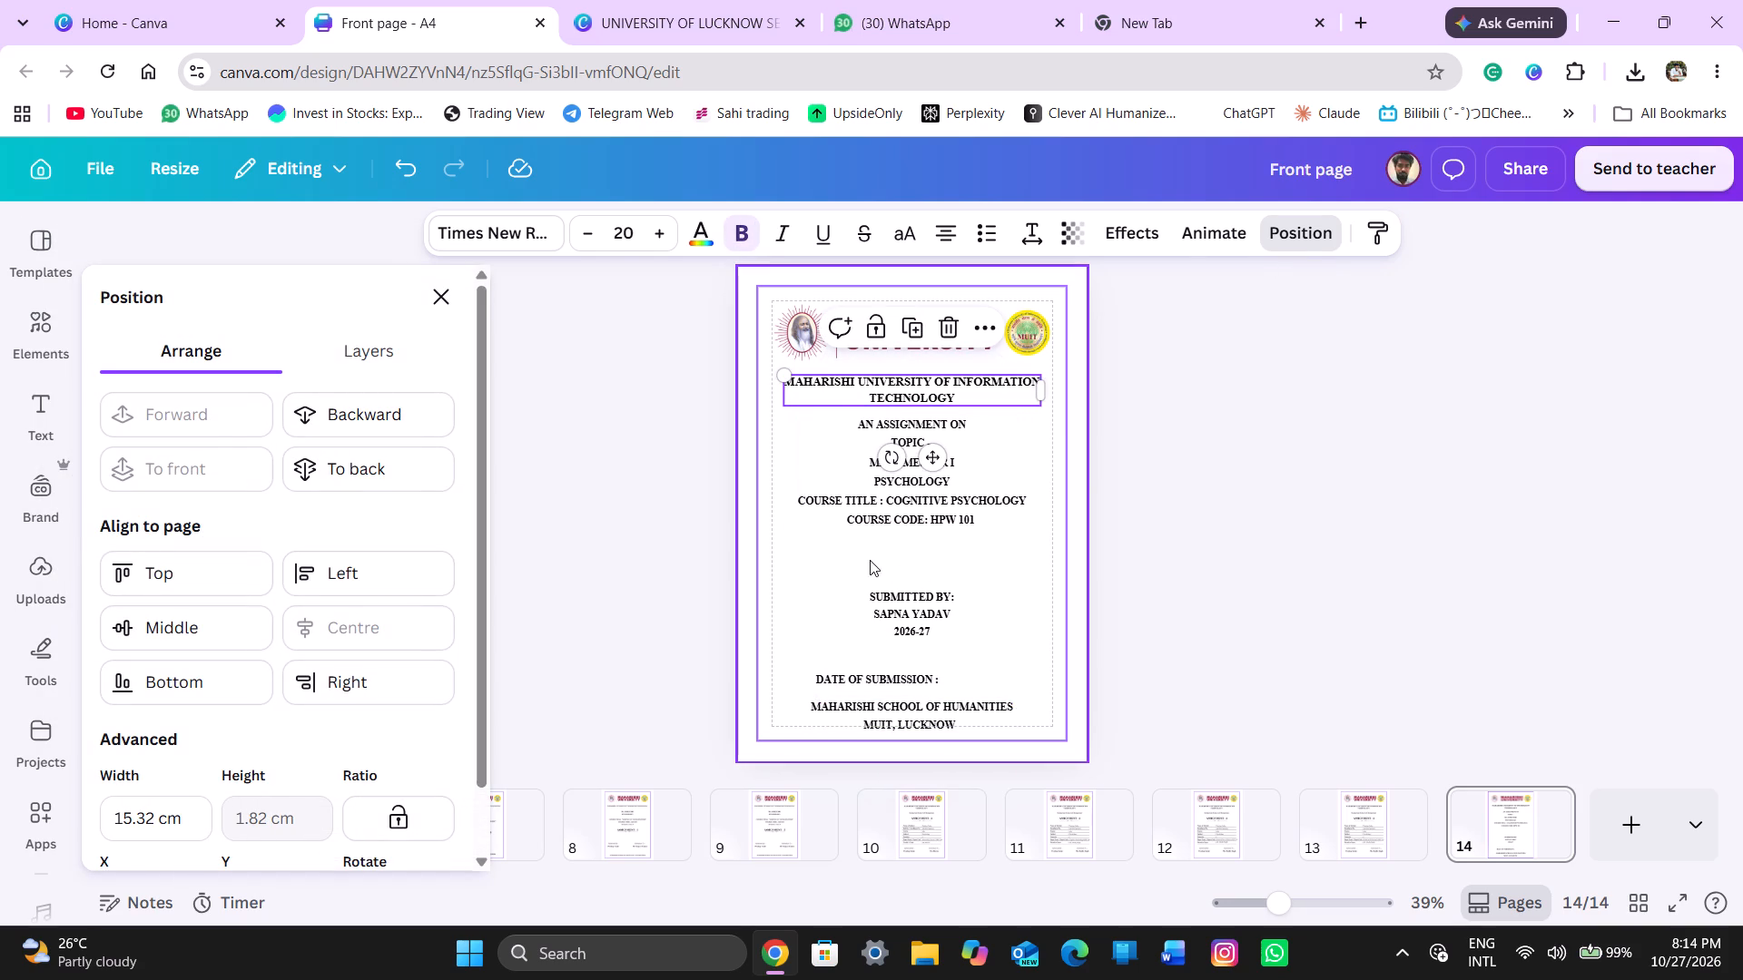
click(874, 585)
double_click(881, 600)
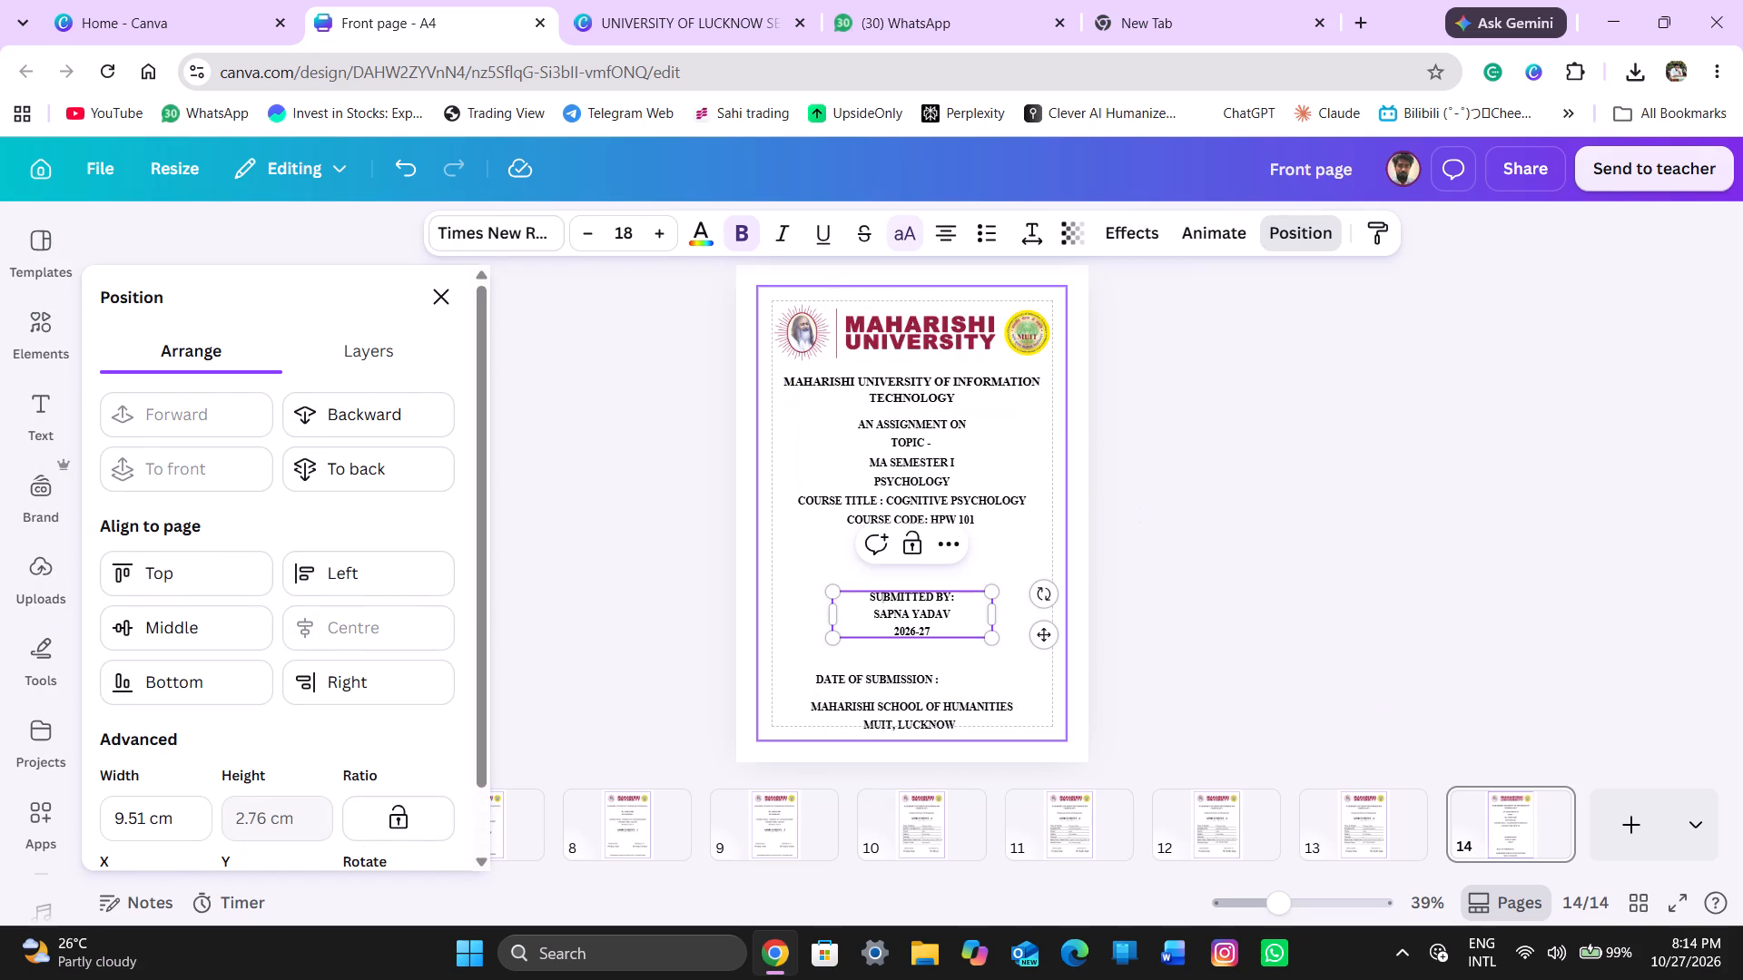
click(859, 509)
click(567, 565)
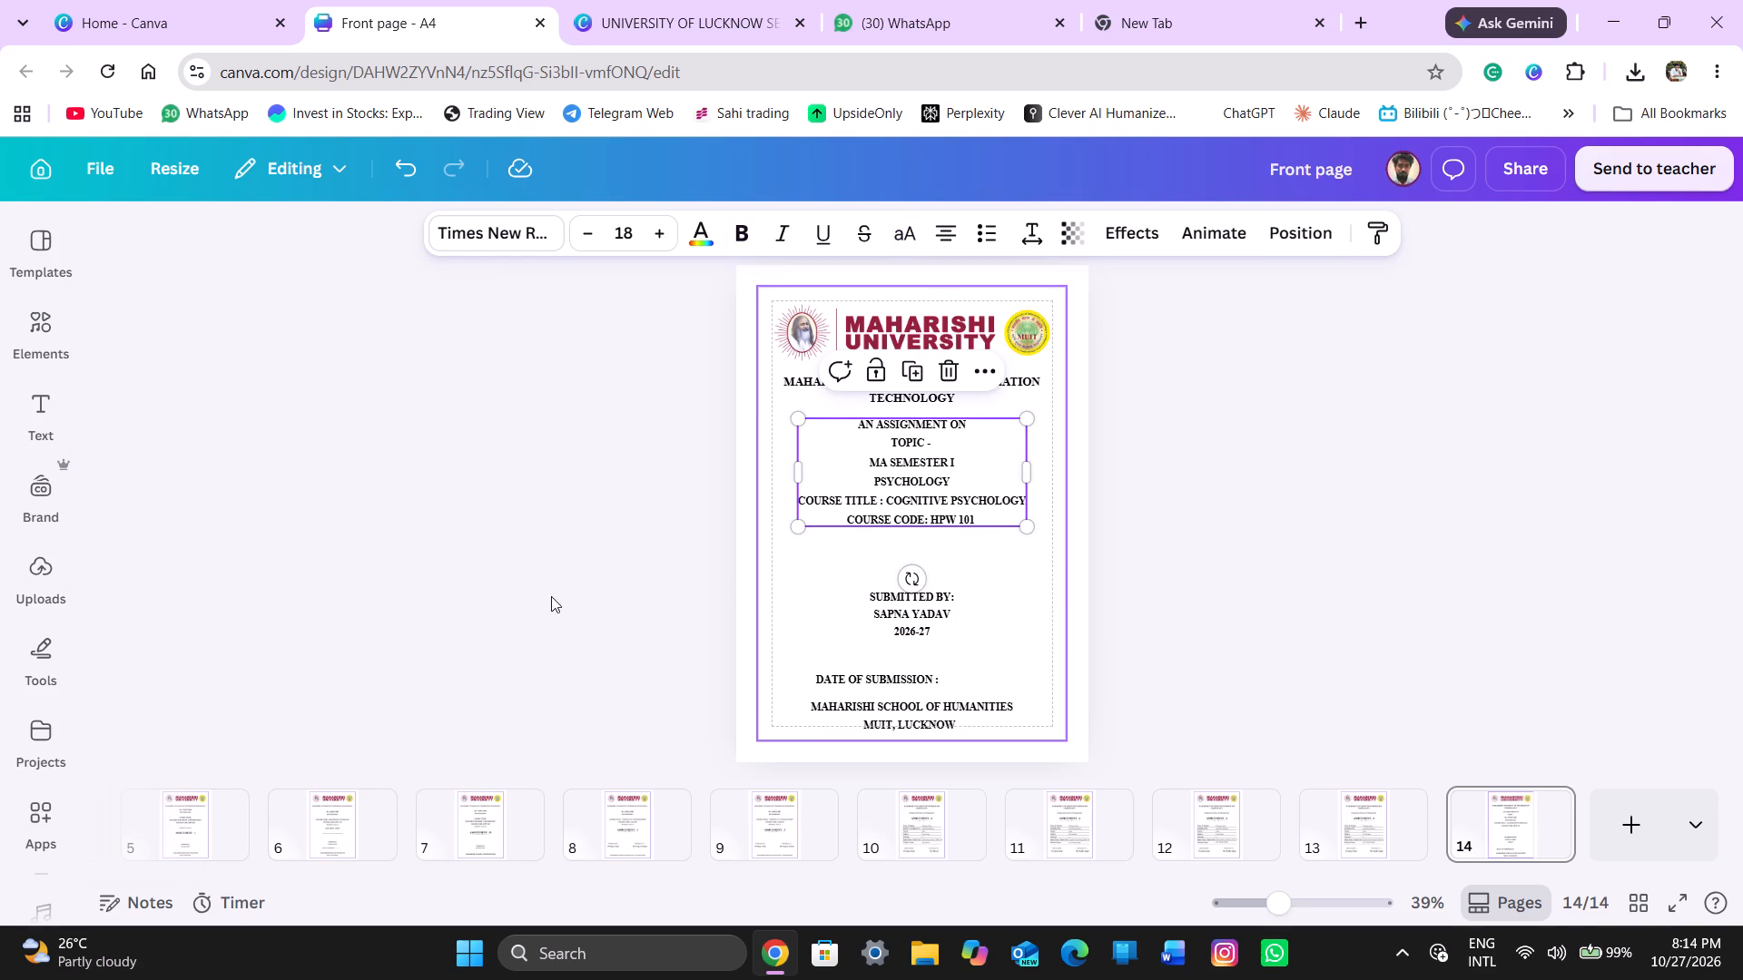
Nudge the "SUBMITTED BY:" block slightly upward, keeping it horizontally centred between the course details and the submission date.
click(911, 612)
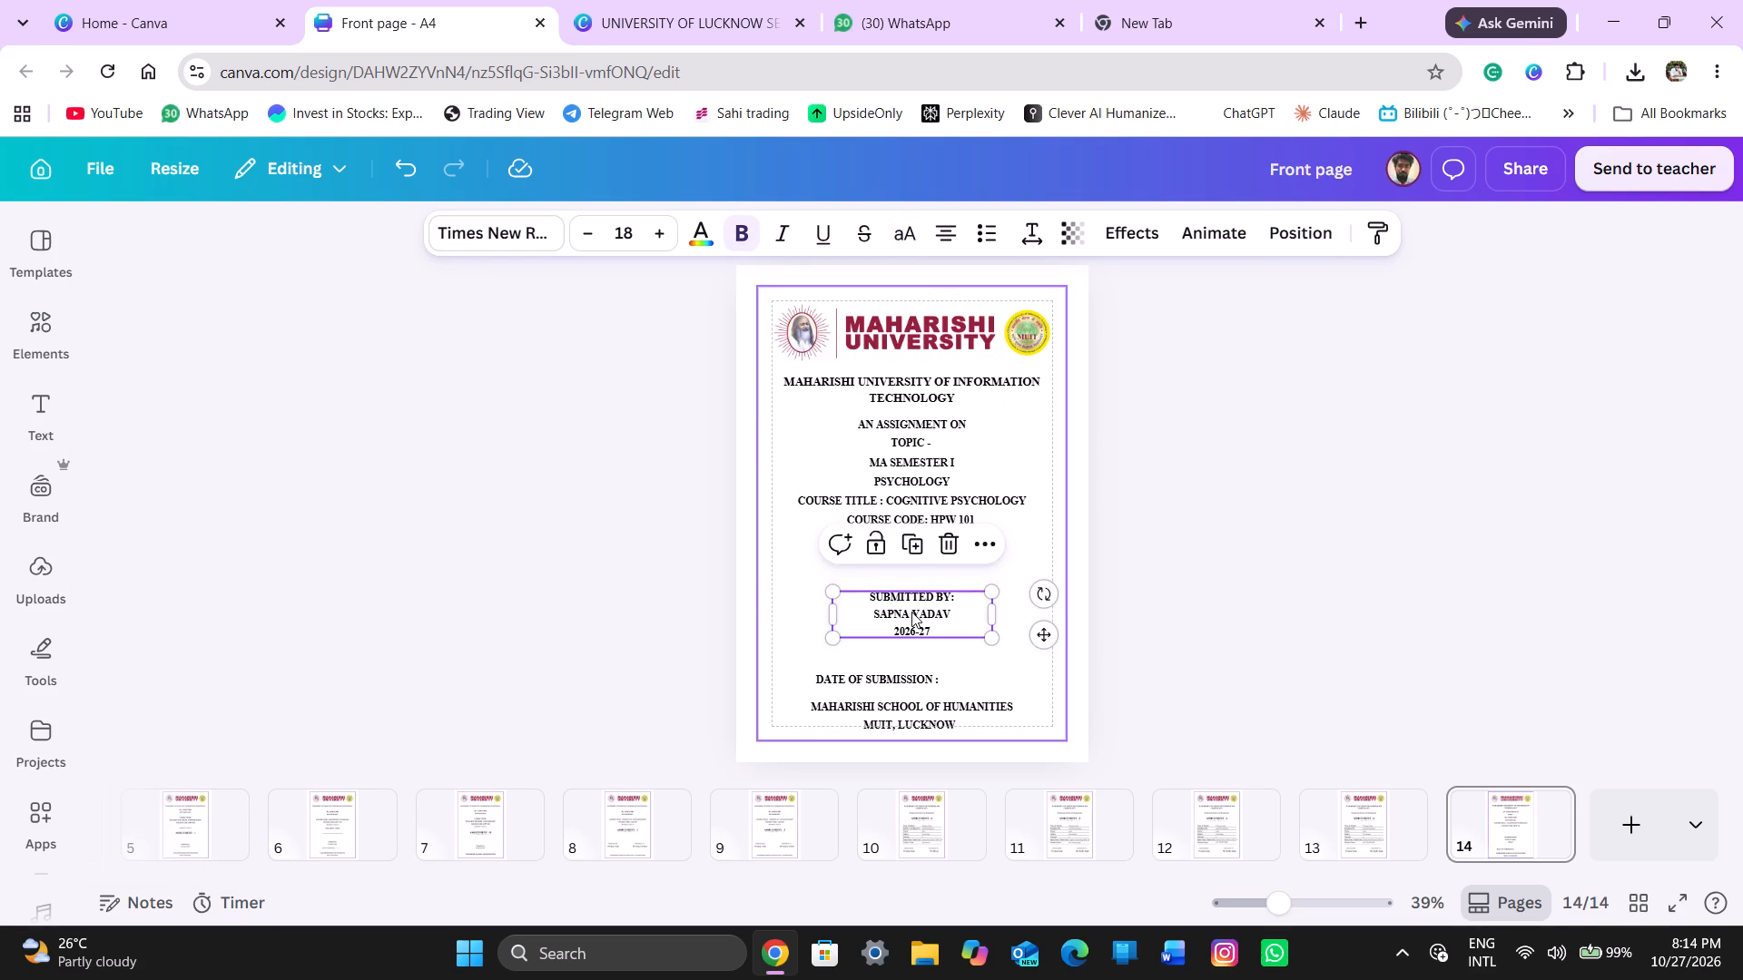
key(Up)
key(Up)
key(Up)
key(Up)
key(Up)
key(Up)
key(Up)
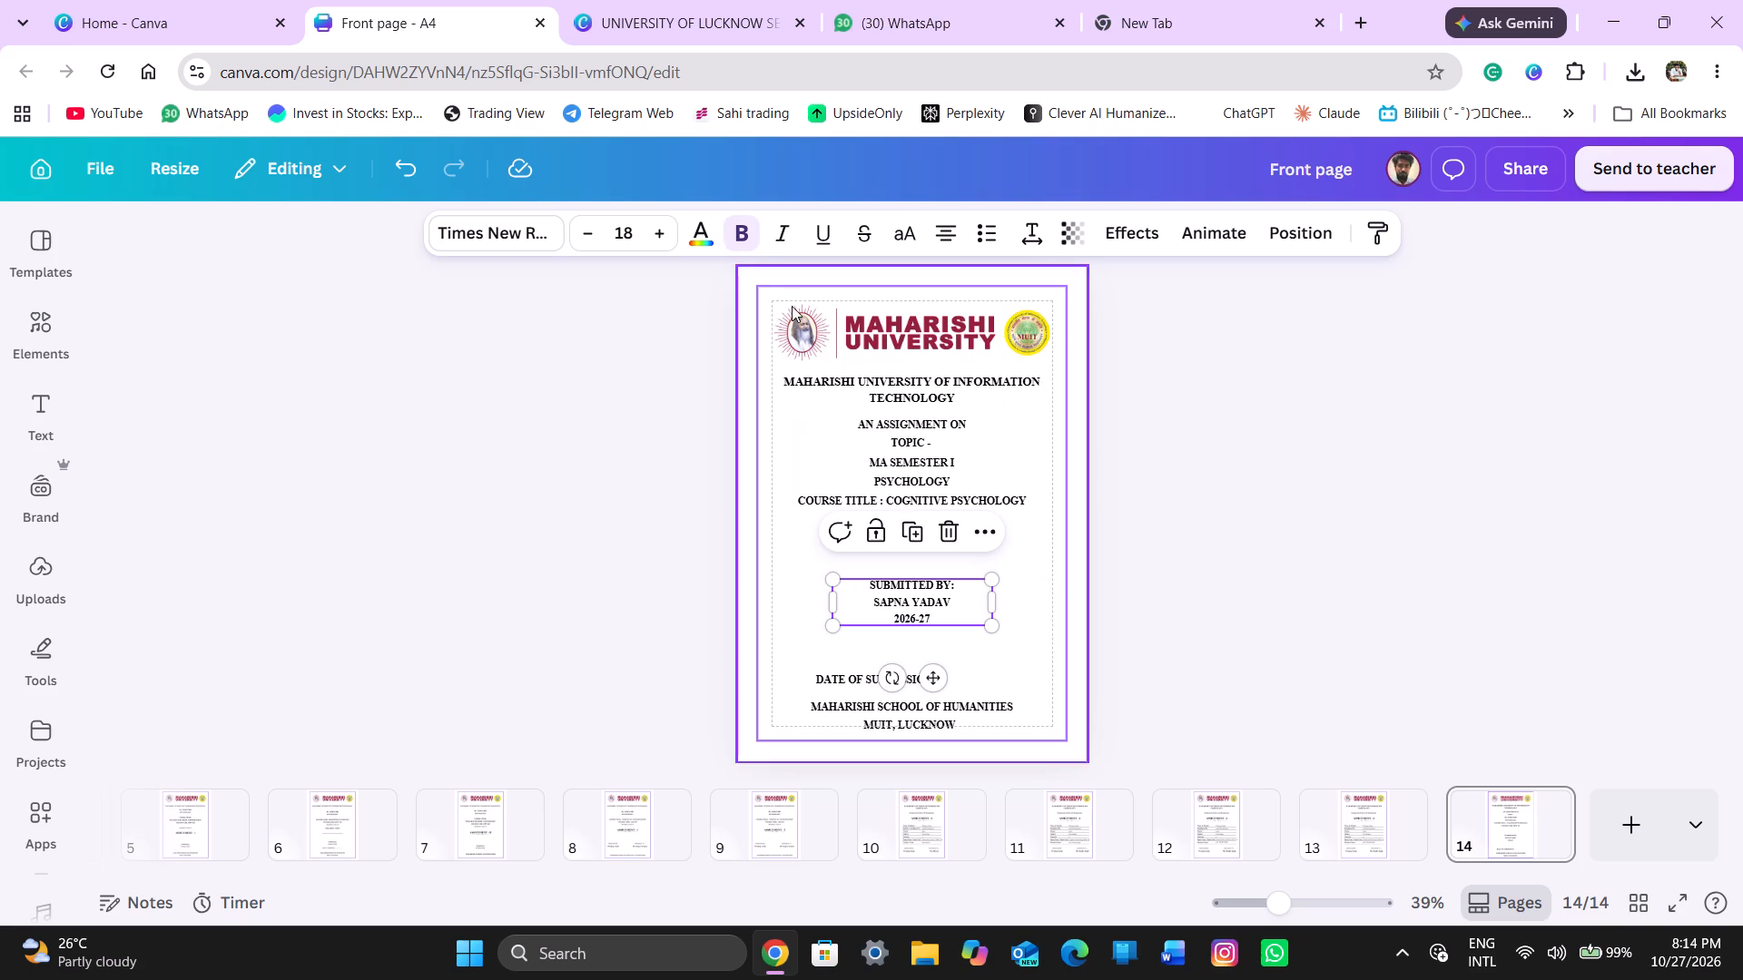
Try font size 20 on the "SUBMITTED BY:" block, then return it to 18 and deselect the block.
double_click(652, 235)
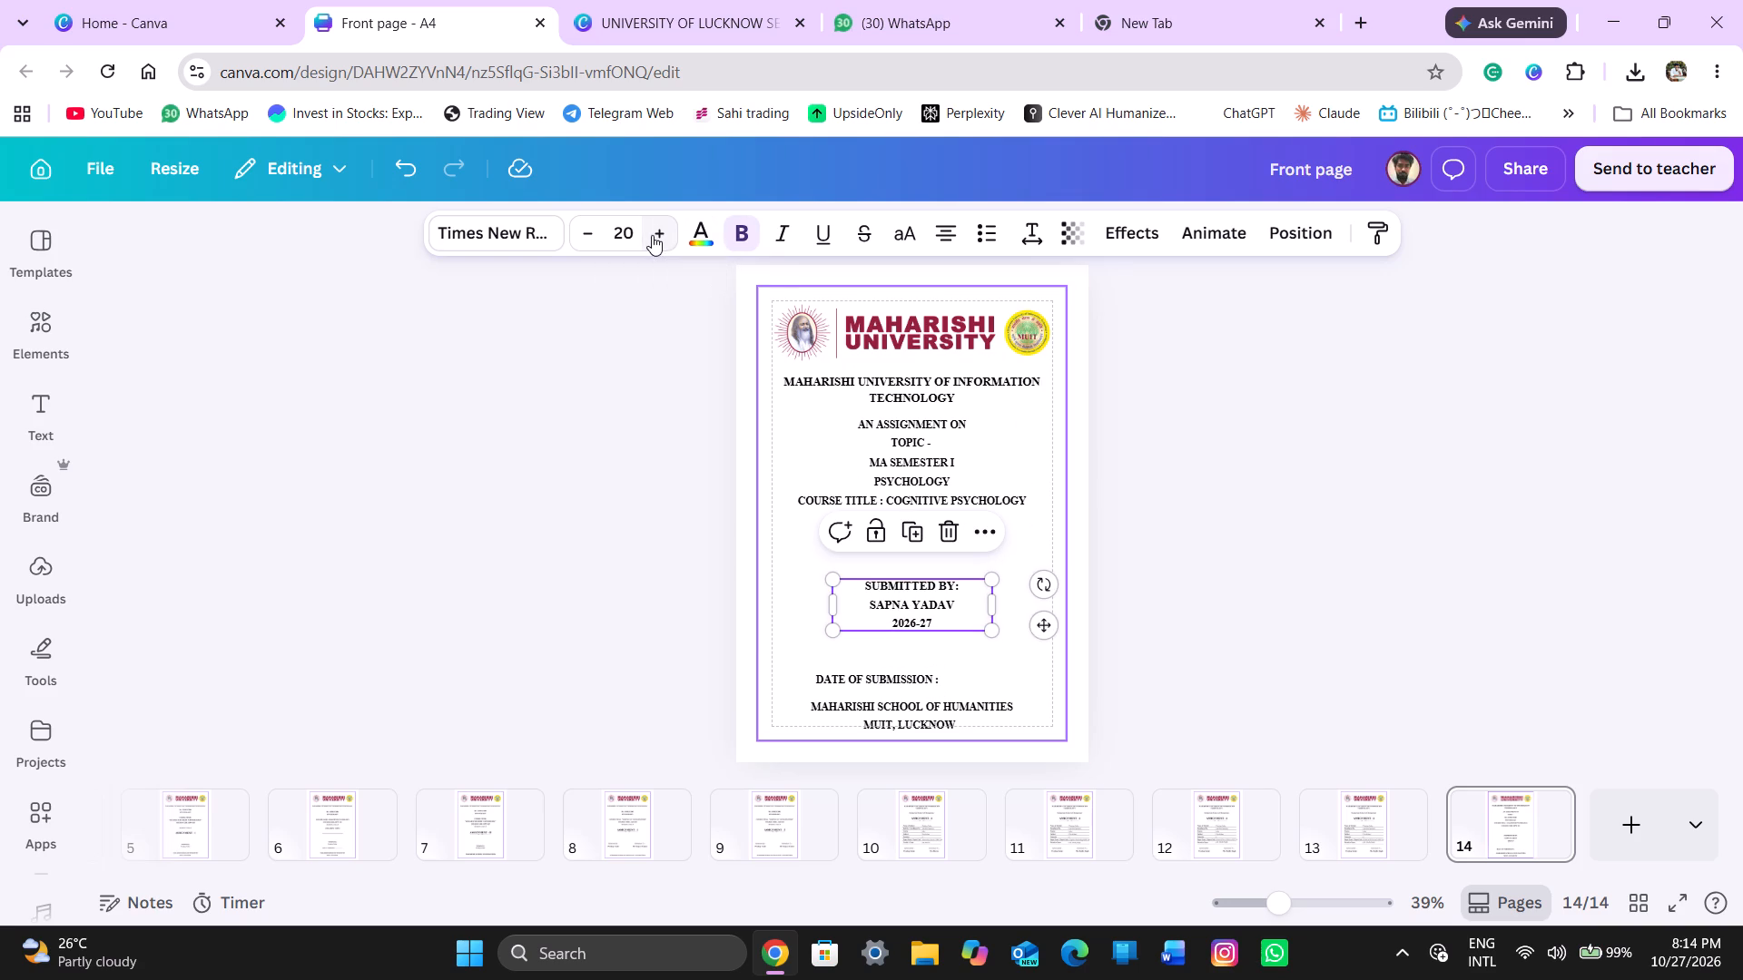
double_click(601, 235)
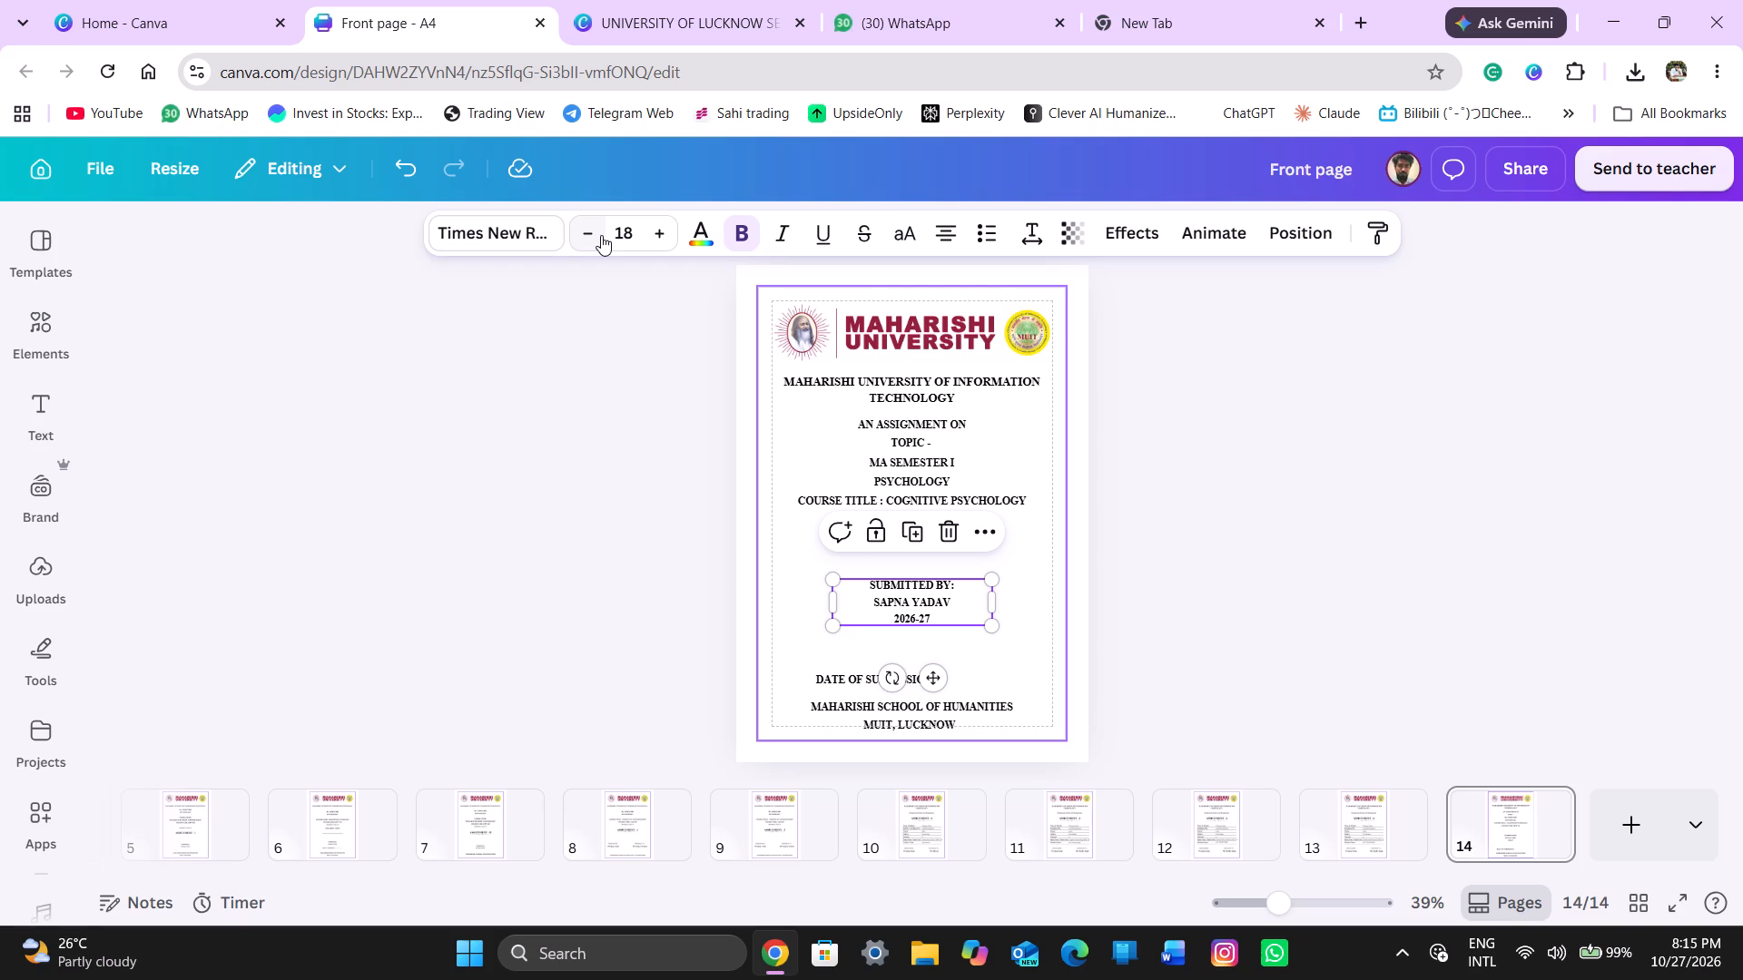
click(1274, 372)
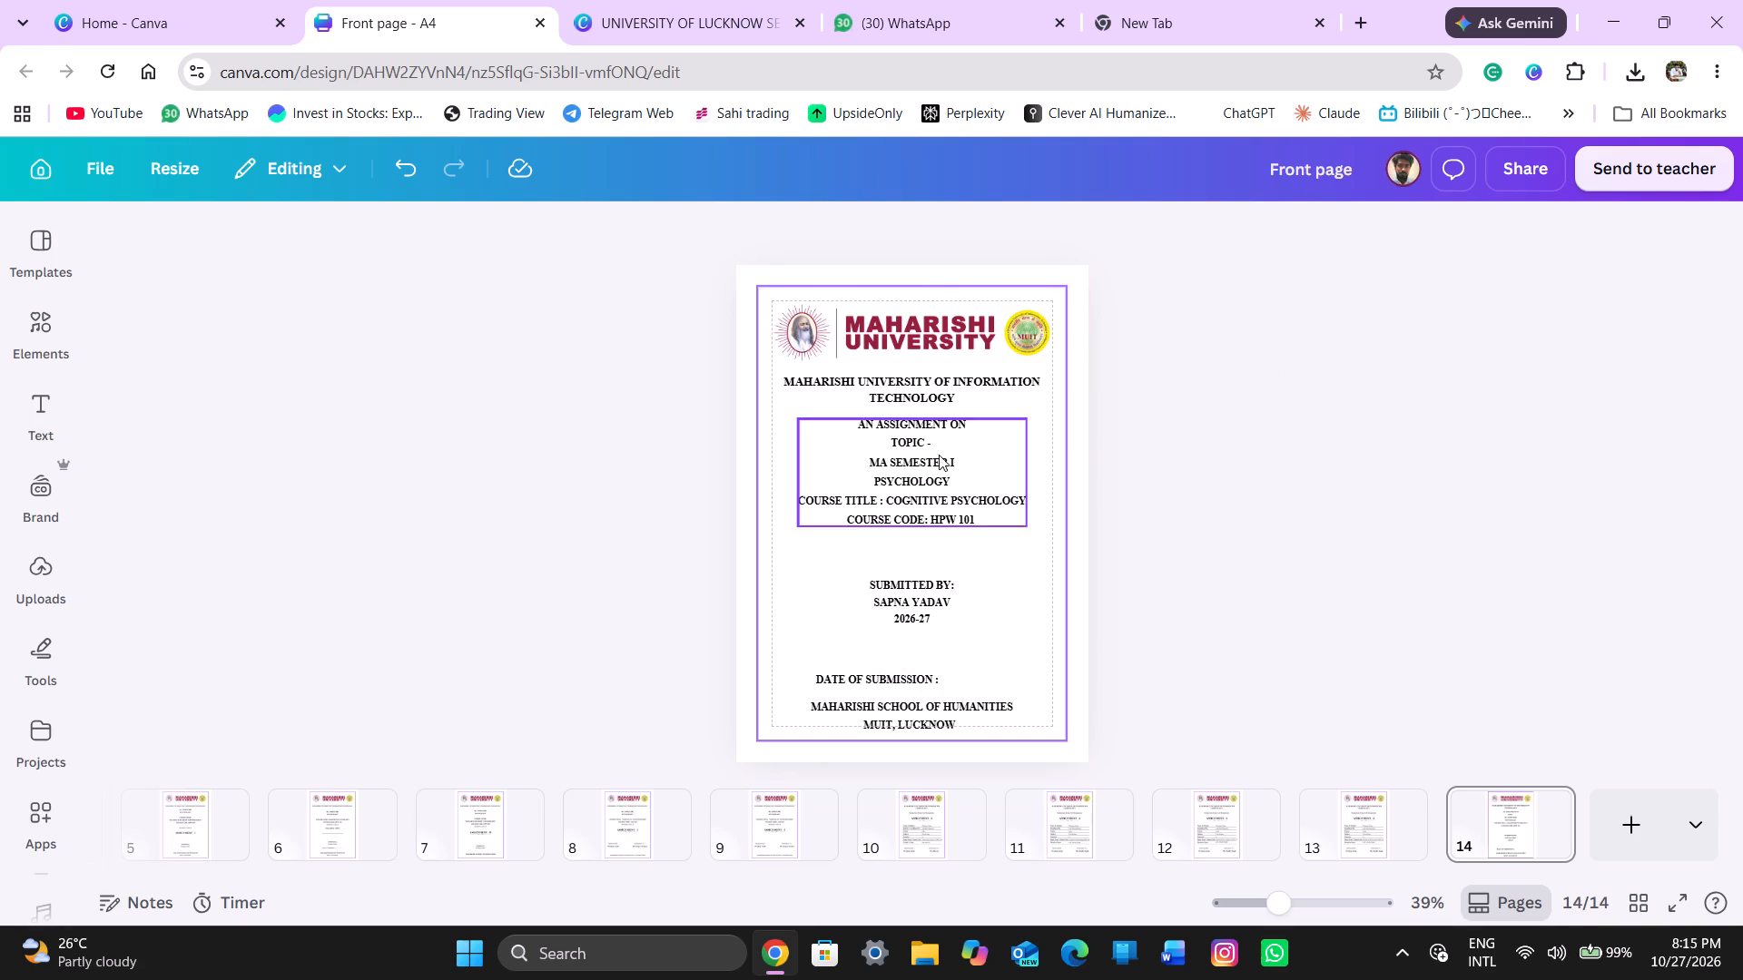
Set the font size of the "DATE OF SUBMISSION :" line to 16.
click(887, 671)
click(887, 679)
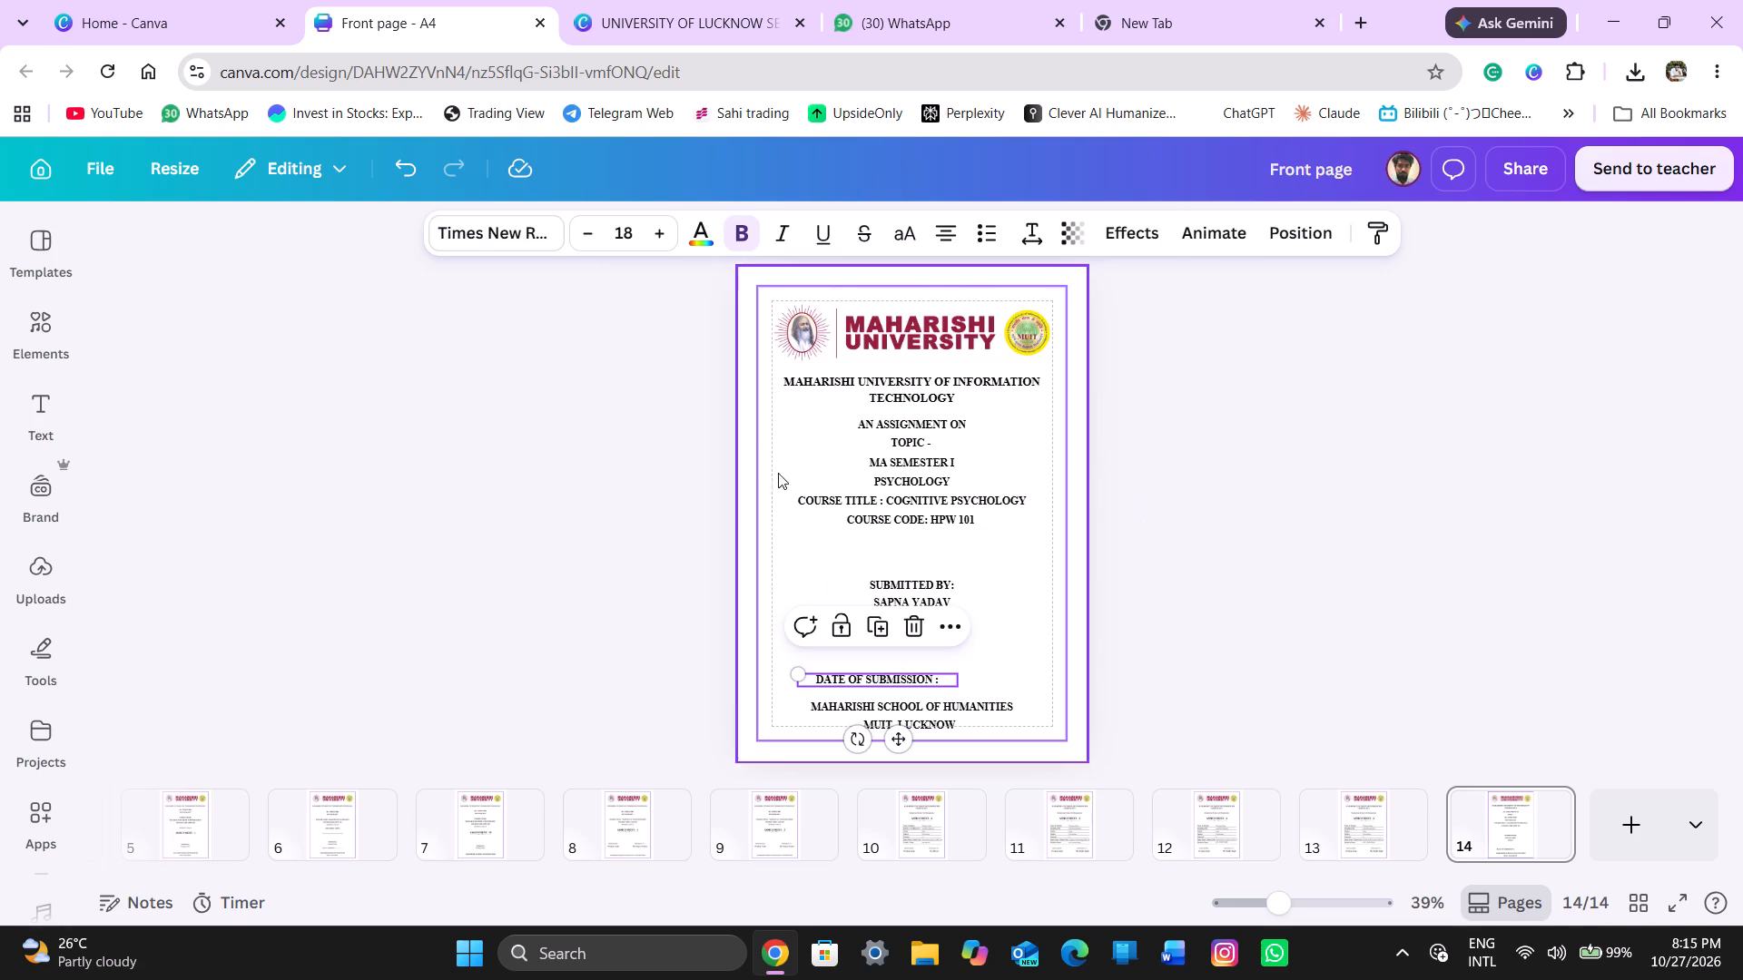
double_click(588, 244)
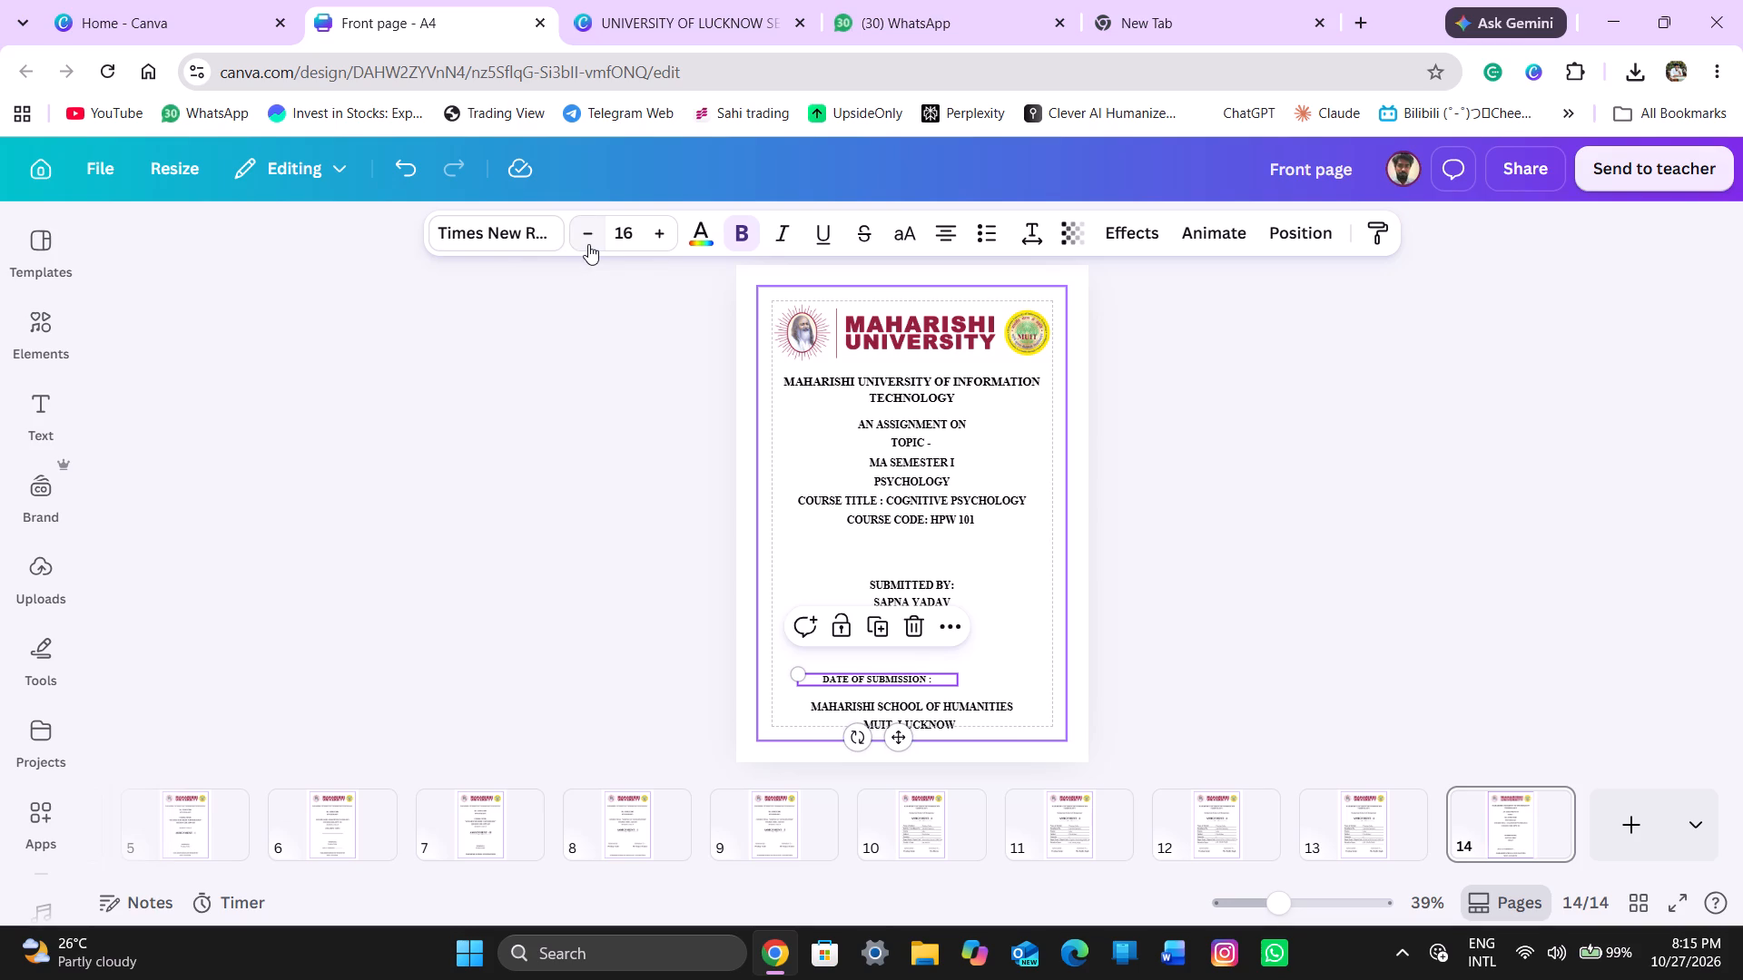
click(1305, 580)
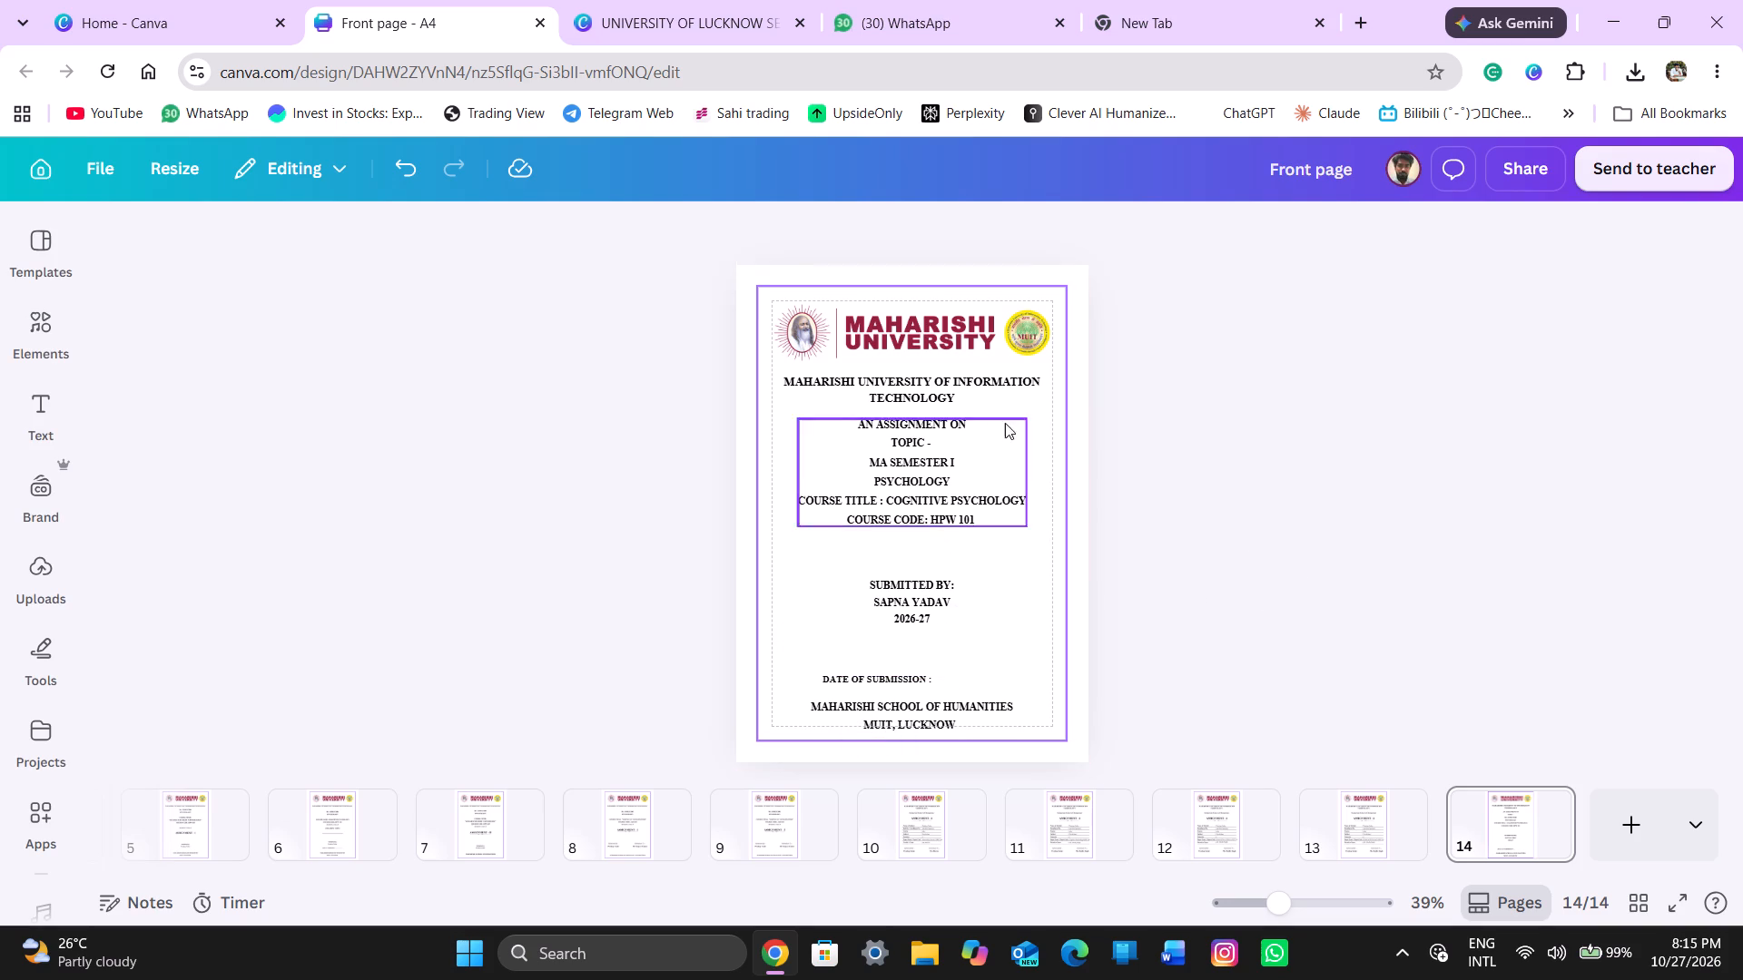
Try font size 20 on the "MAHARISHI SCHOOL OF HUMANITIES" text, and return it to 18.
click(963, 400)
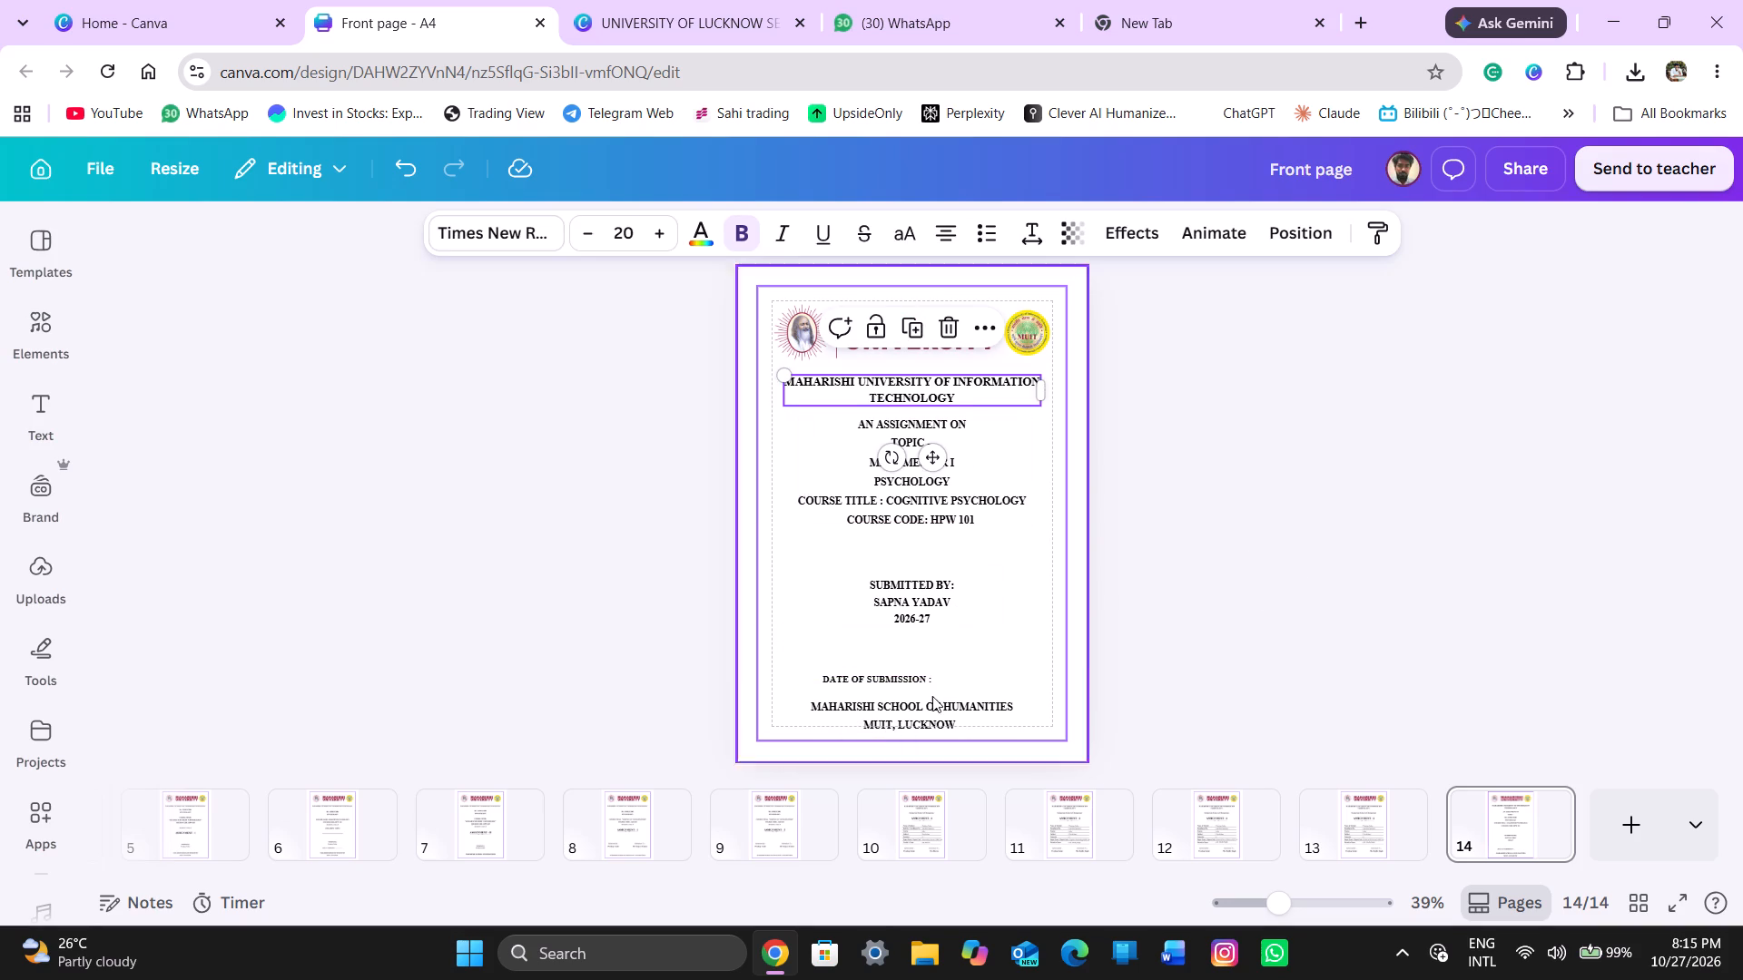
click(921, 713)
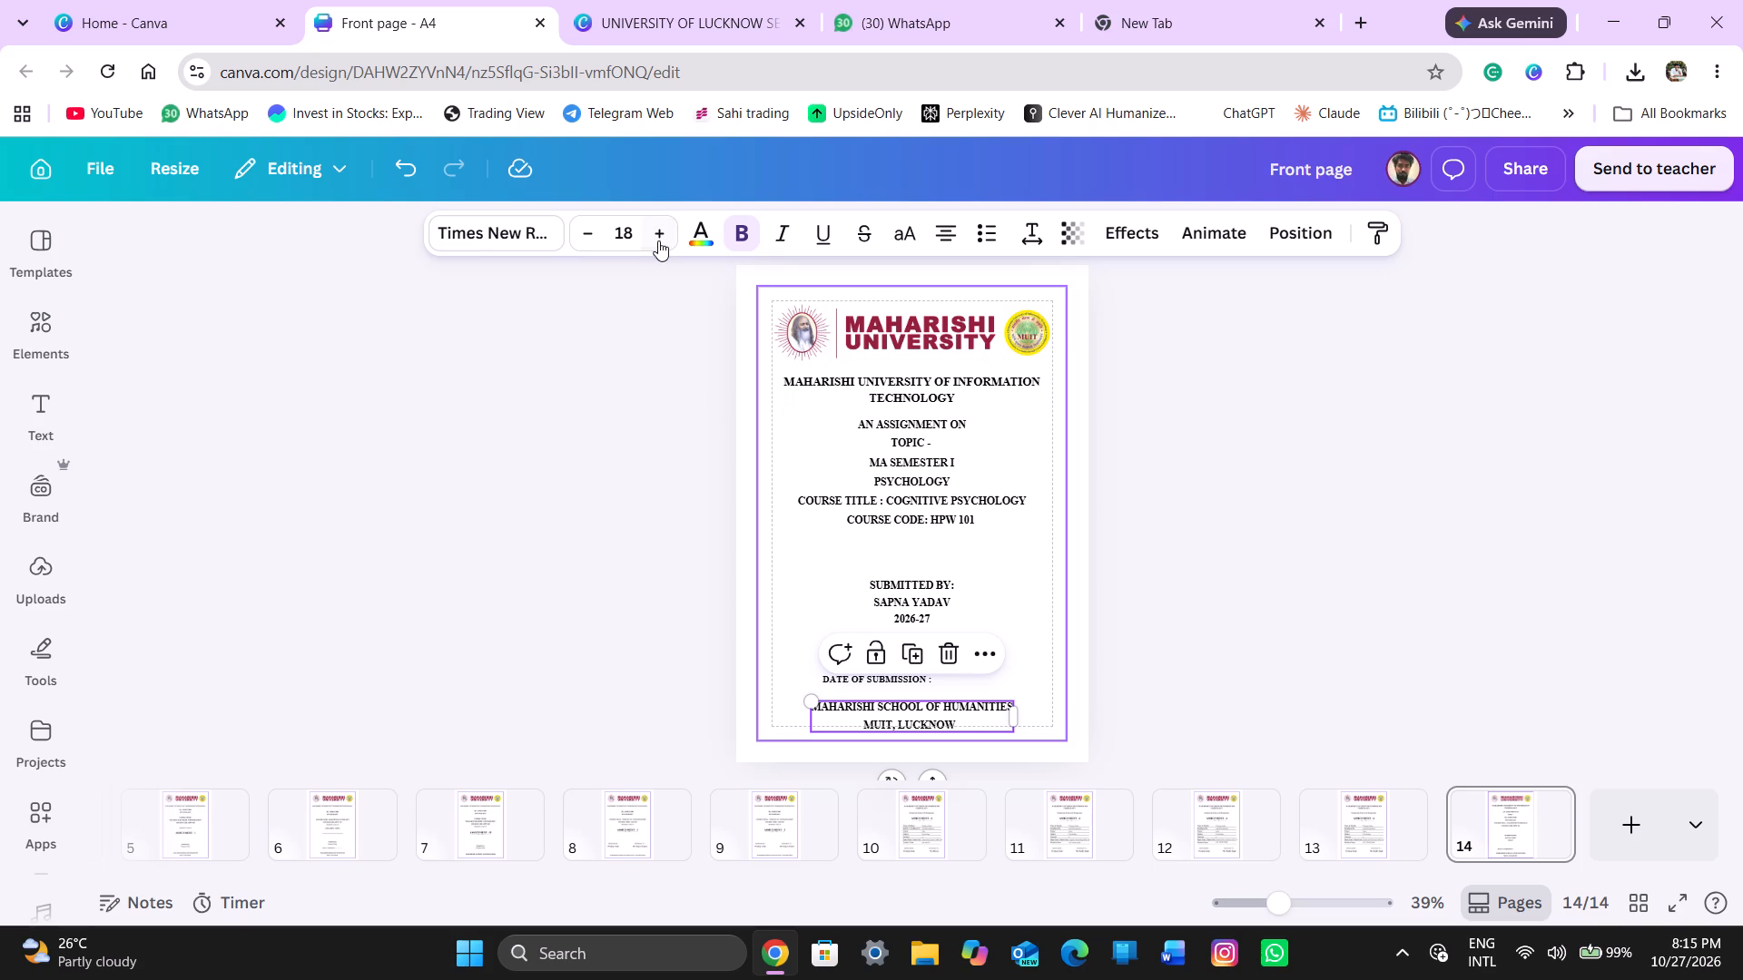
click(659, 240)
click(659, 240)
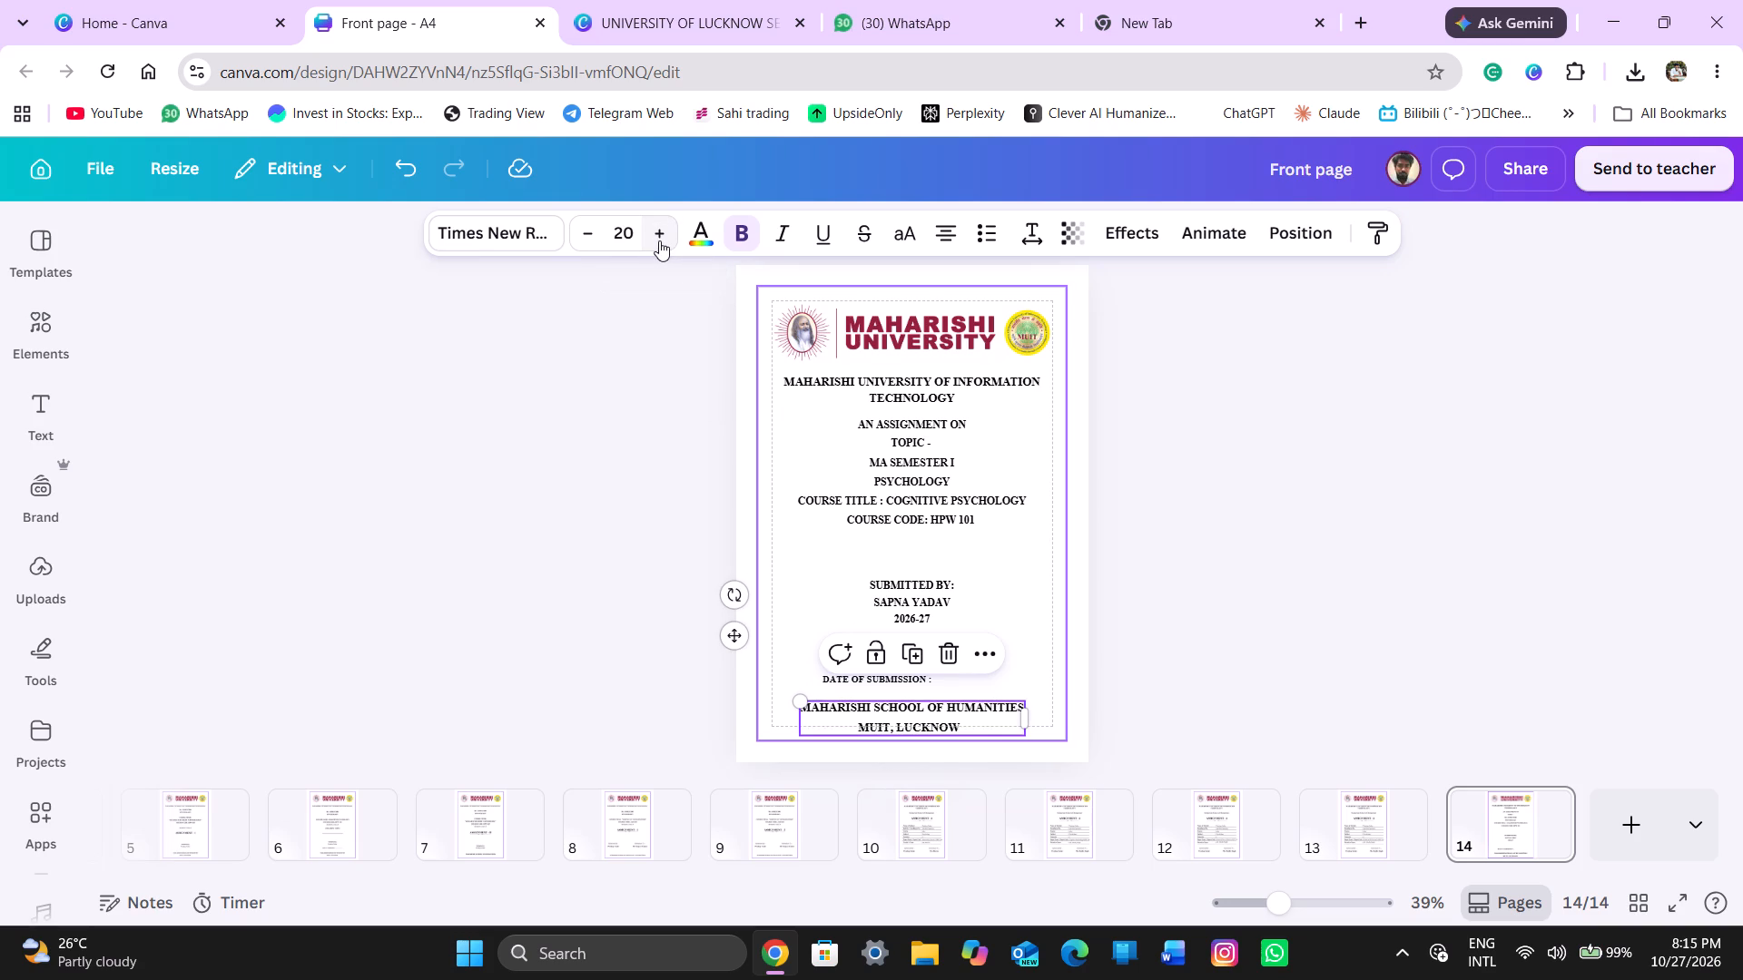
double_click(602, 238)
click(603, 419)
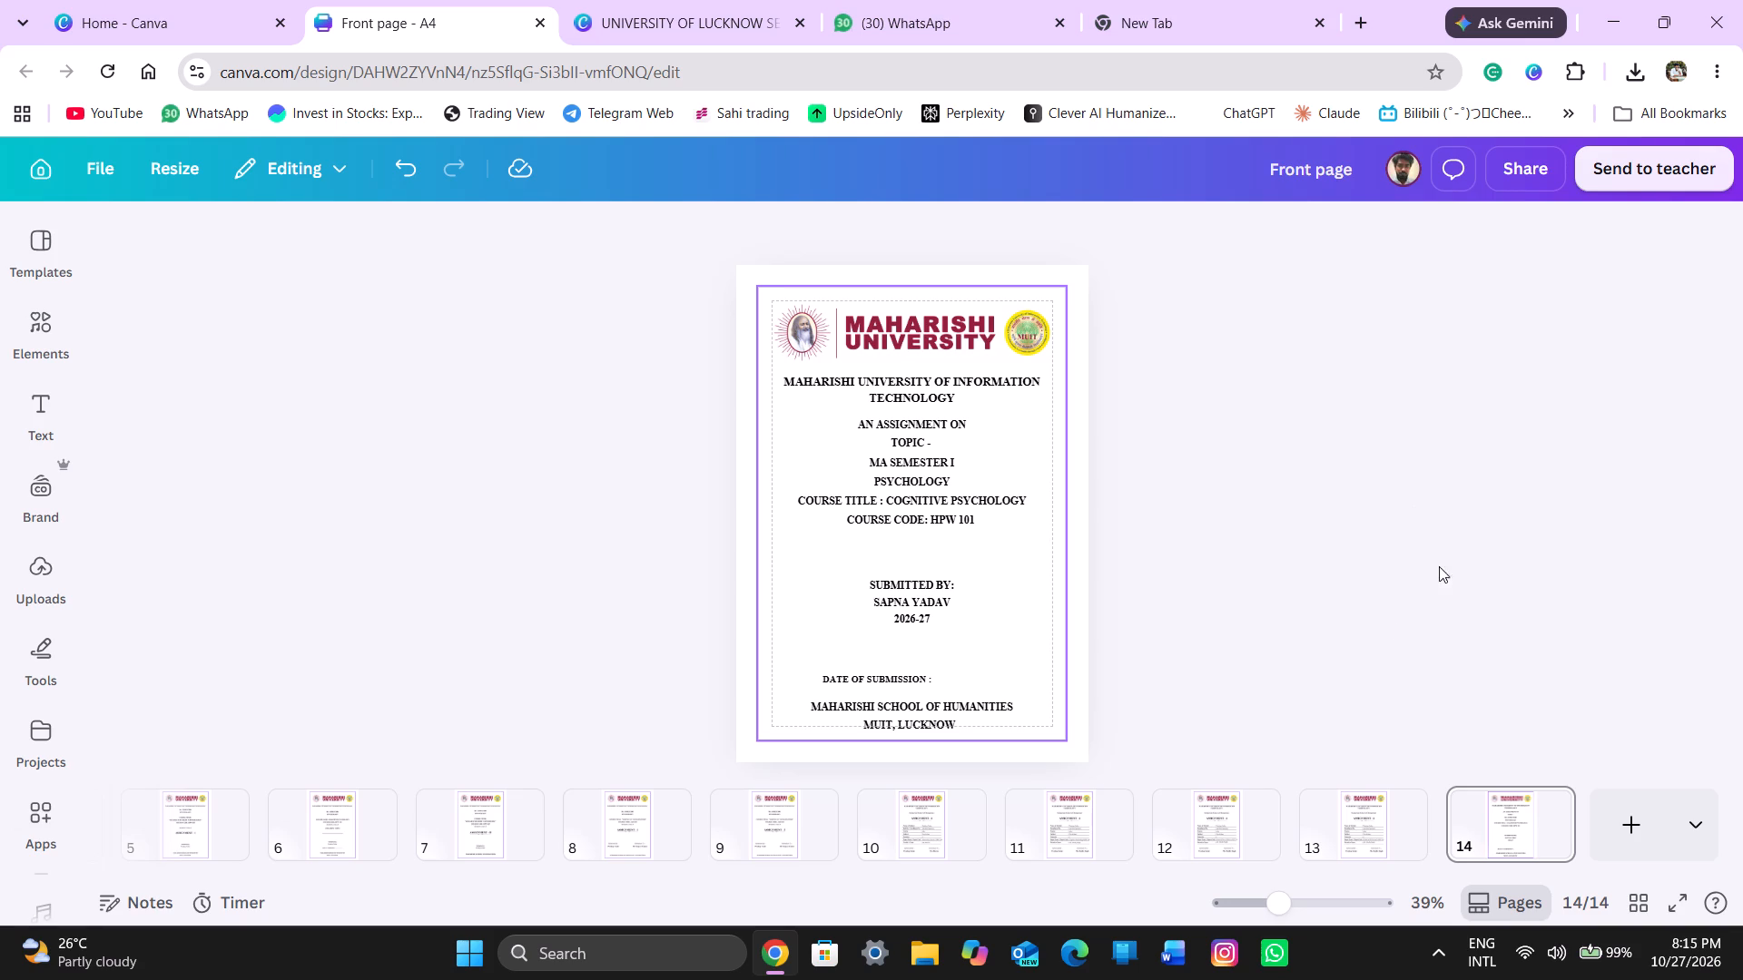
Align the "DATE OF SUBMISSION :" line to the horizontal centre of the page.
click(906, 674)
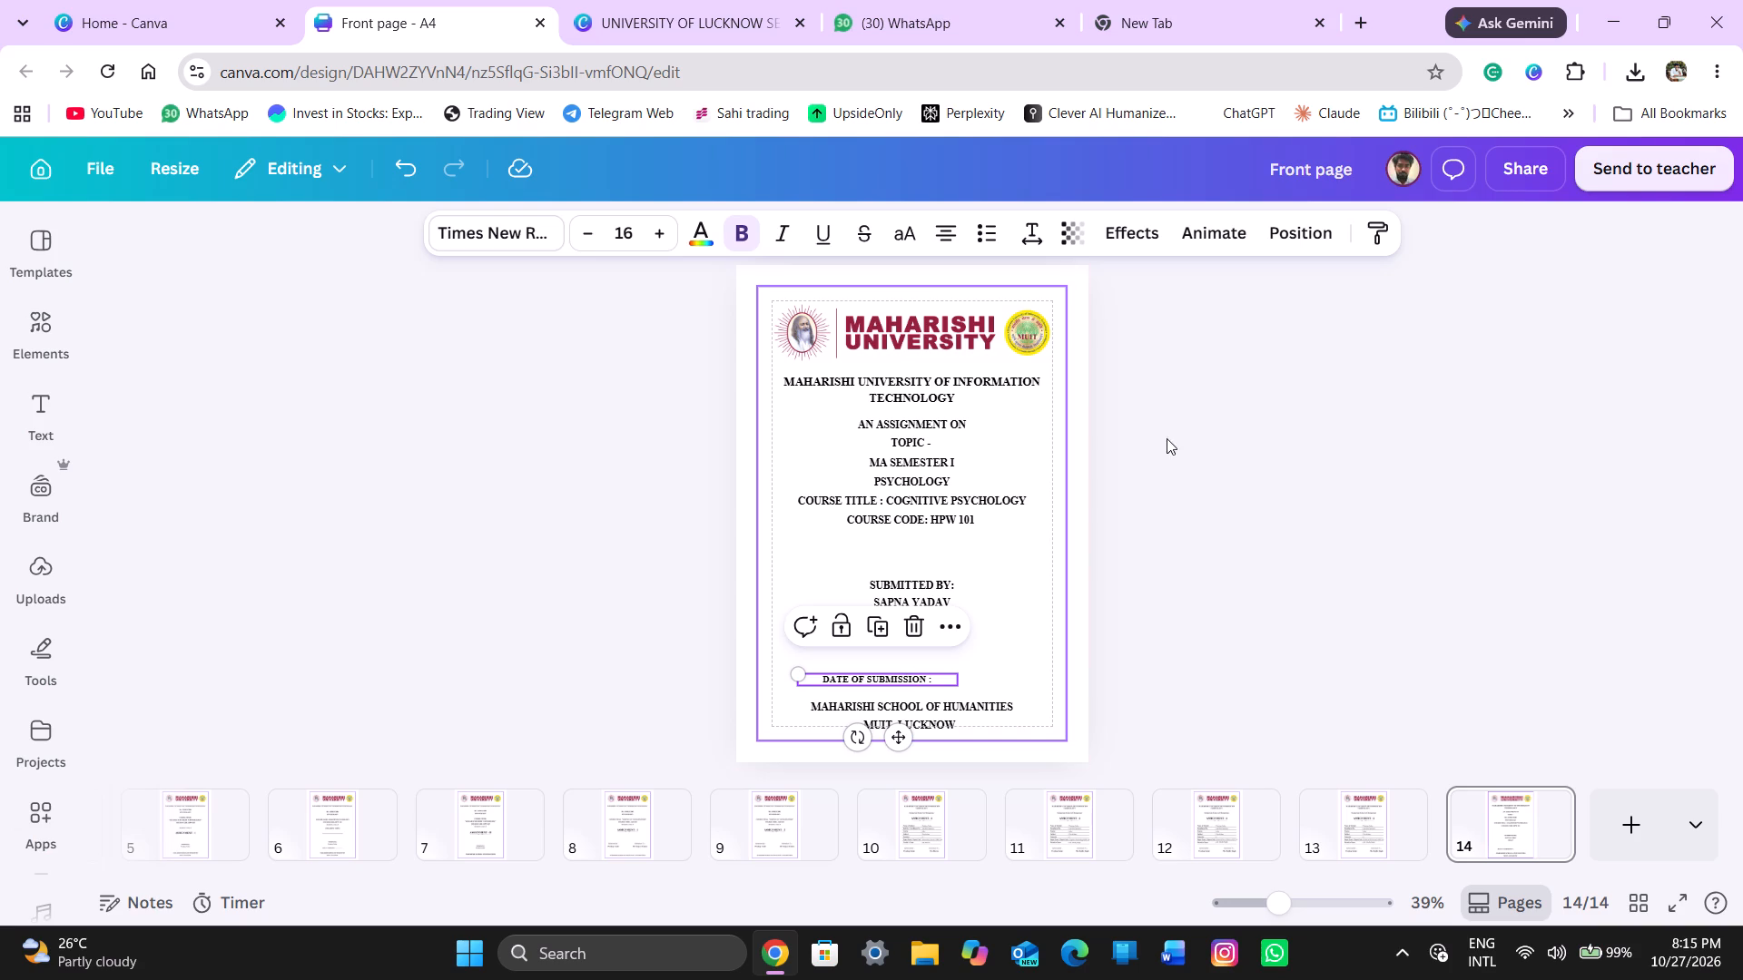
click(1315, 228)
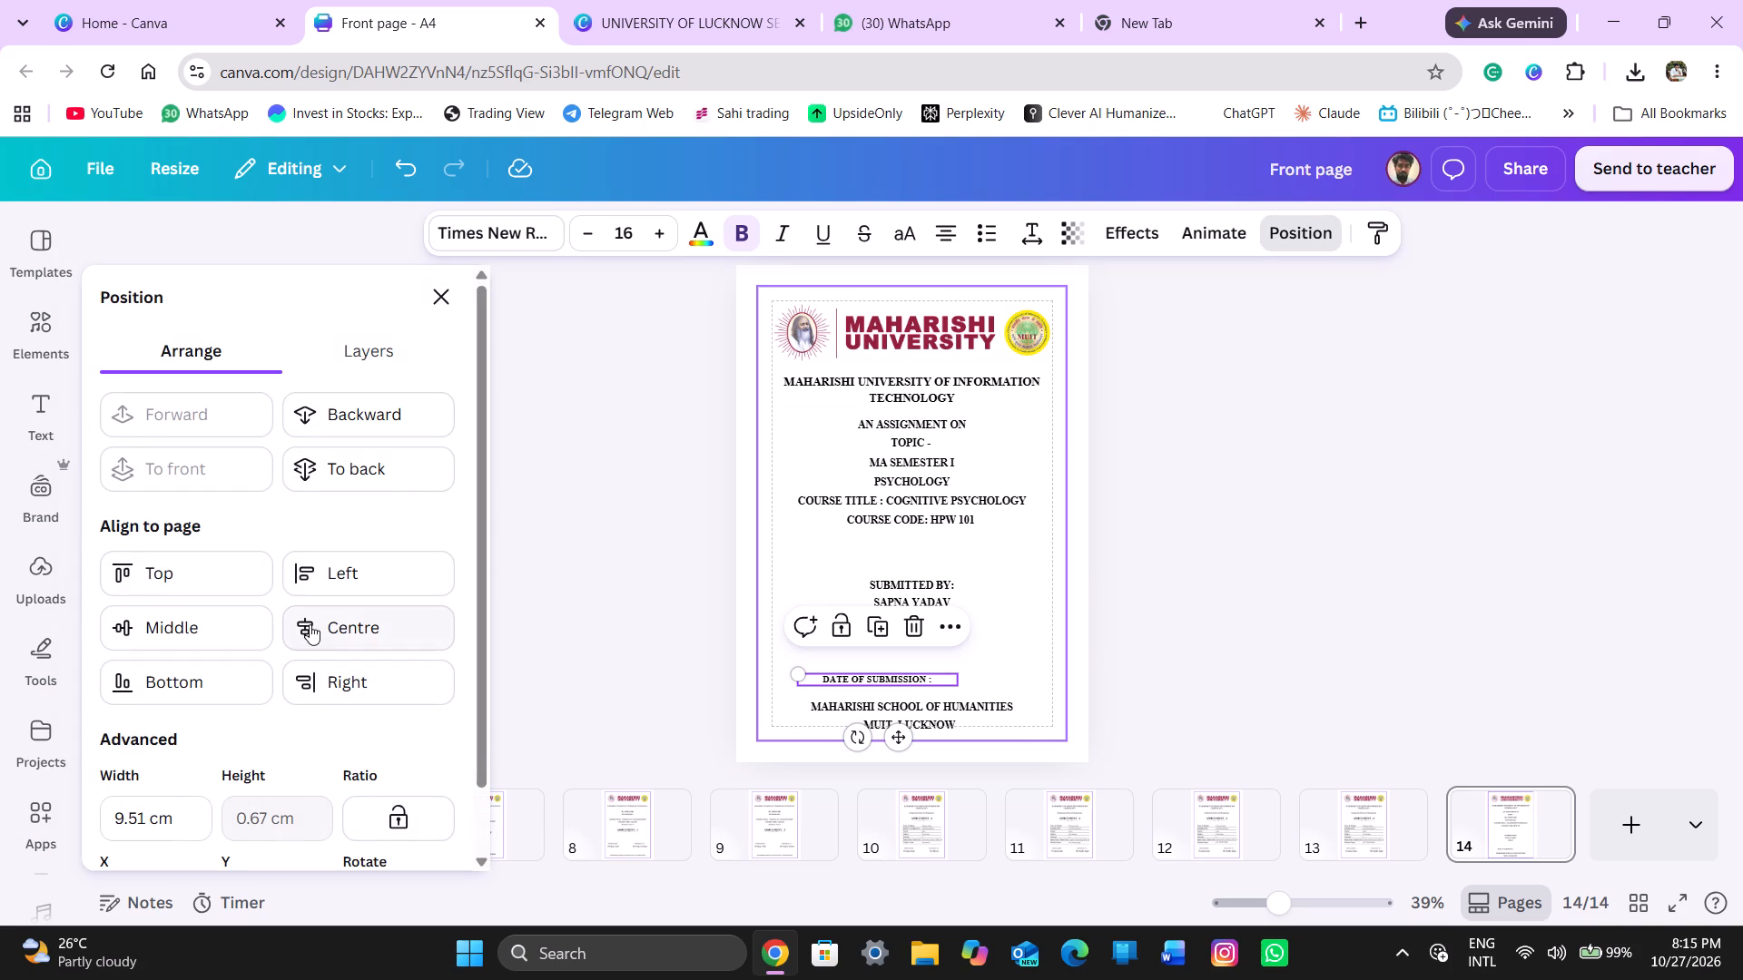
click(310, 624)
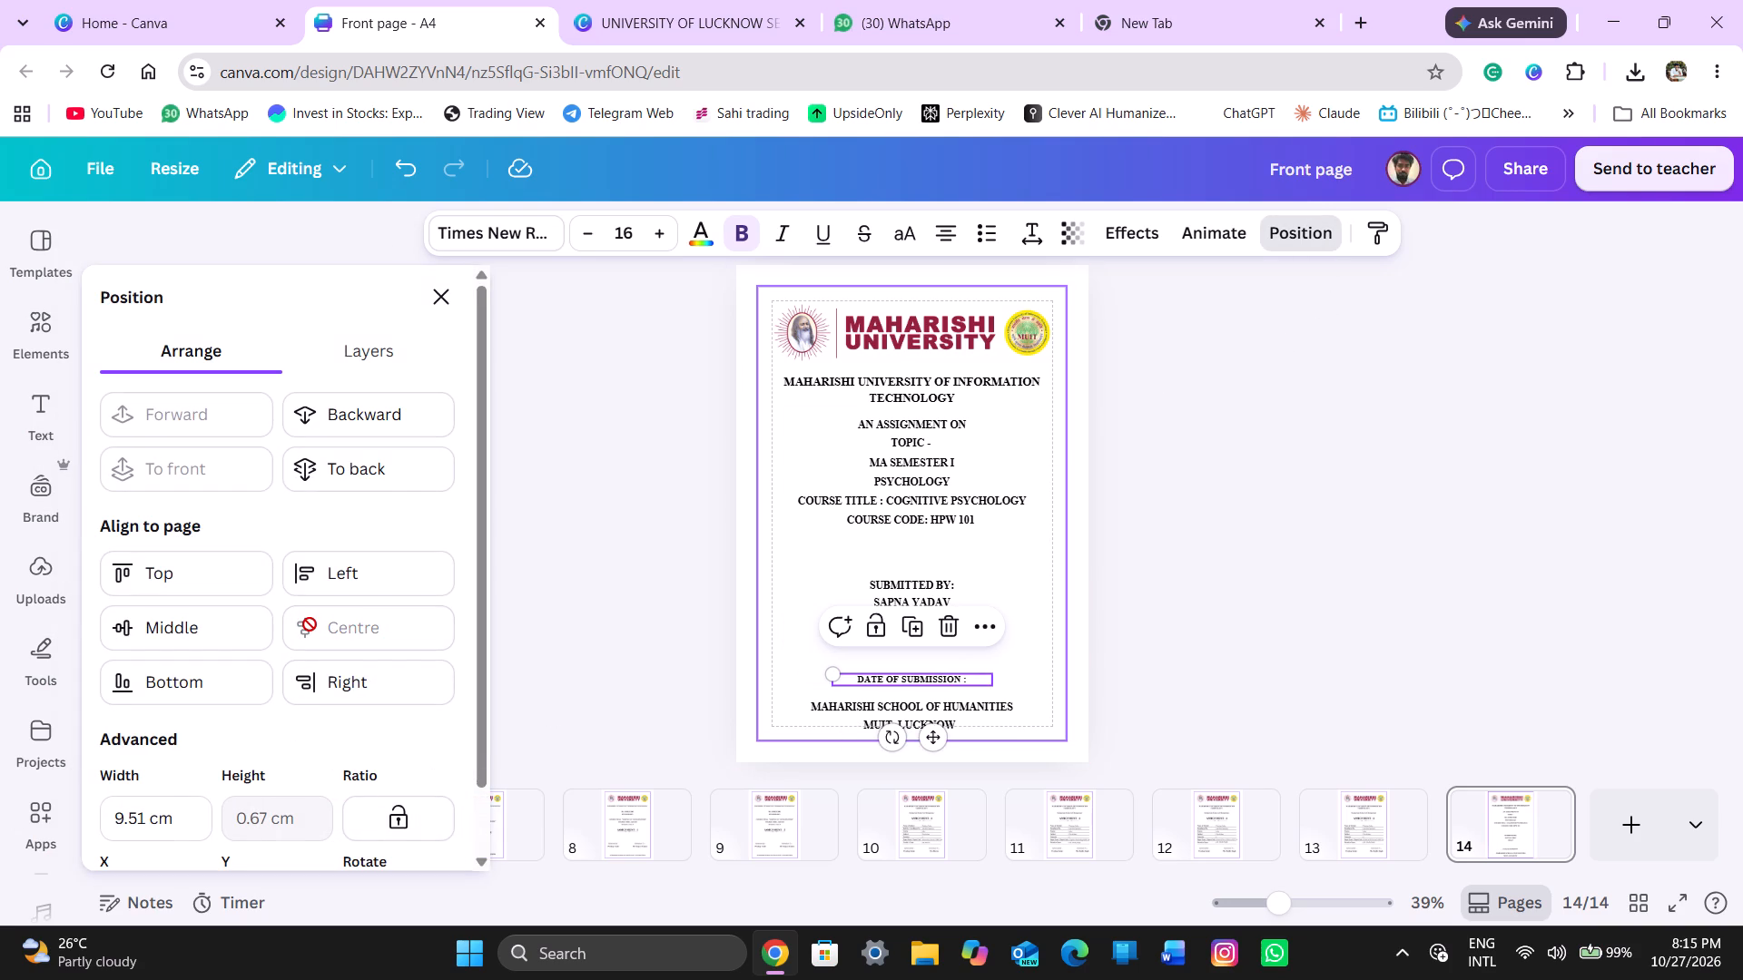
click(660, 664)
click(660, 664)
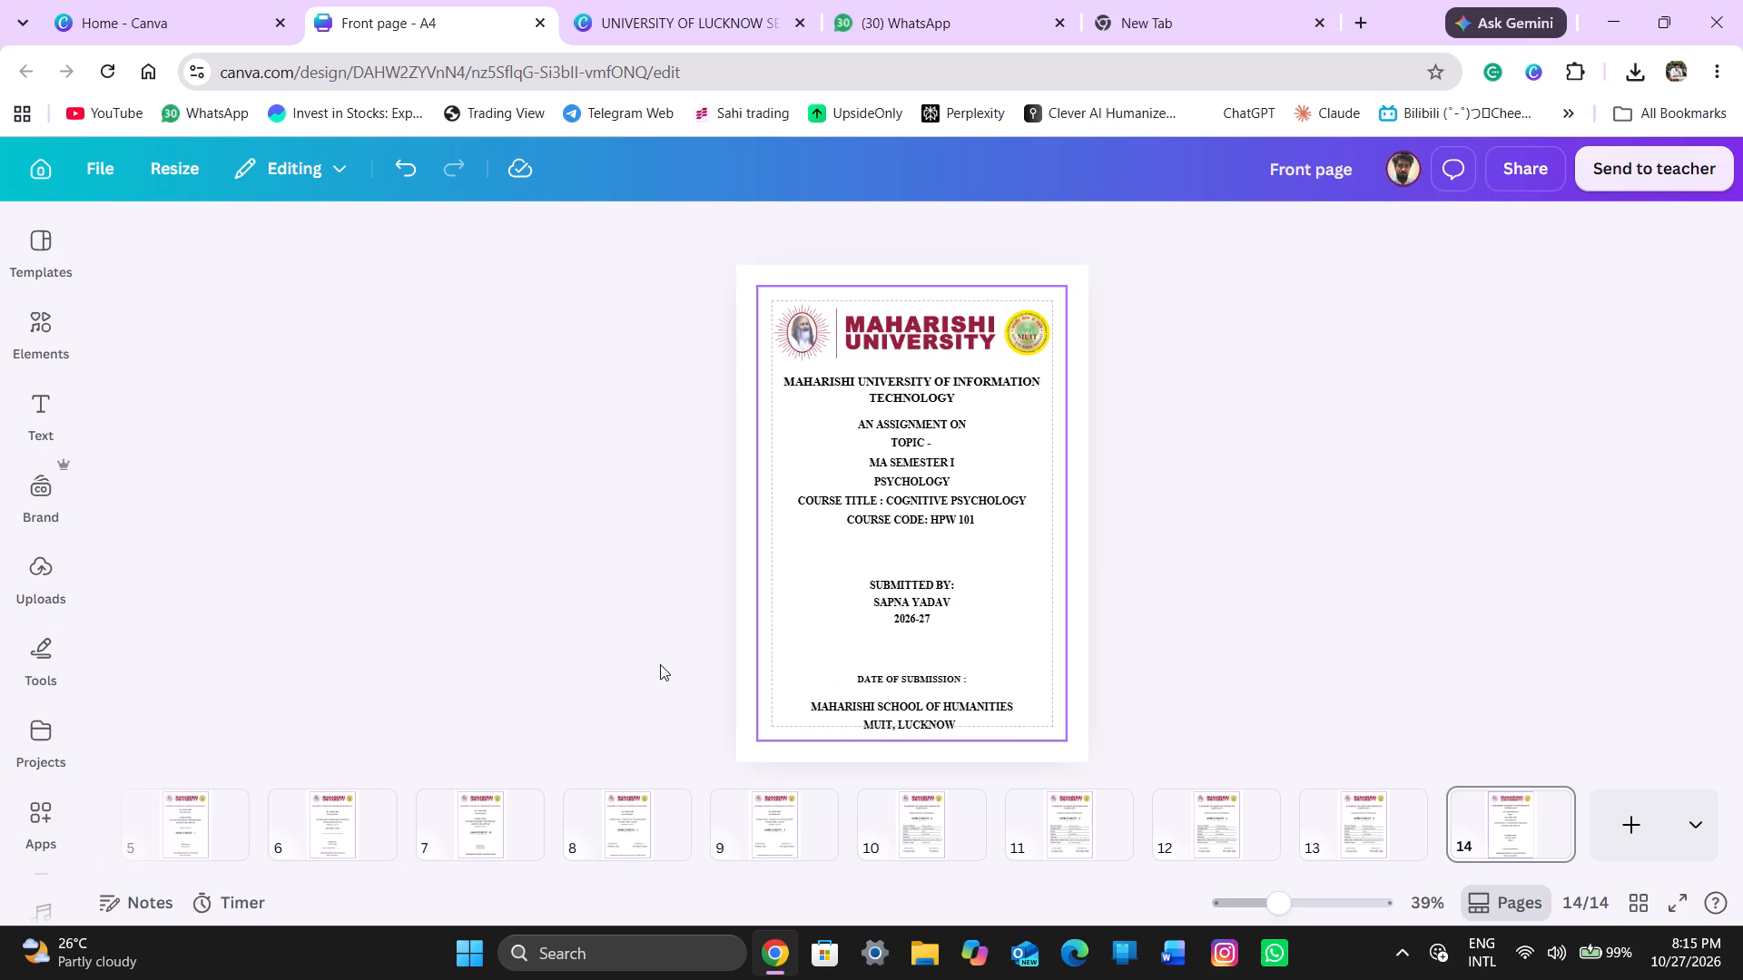
Nudge the "DATE OF SUBMISSION :" line left of centre, near the left end of the school name below it.
click(878, 679)
key(Left)
key(Left)
key(Left)
key(Left)
key(Left)
key(Left)
key(Left)
key(Left)
key(Left)
key(Left)
key(Left)
key(Left)
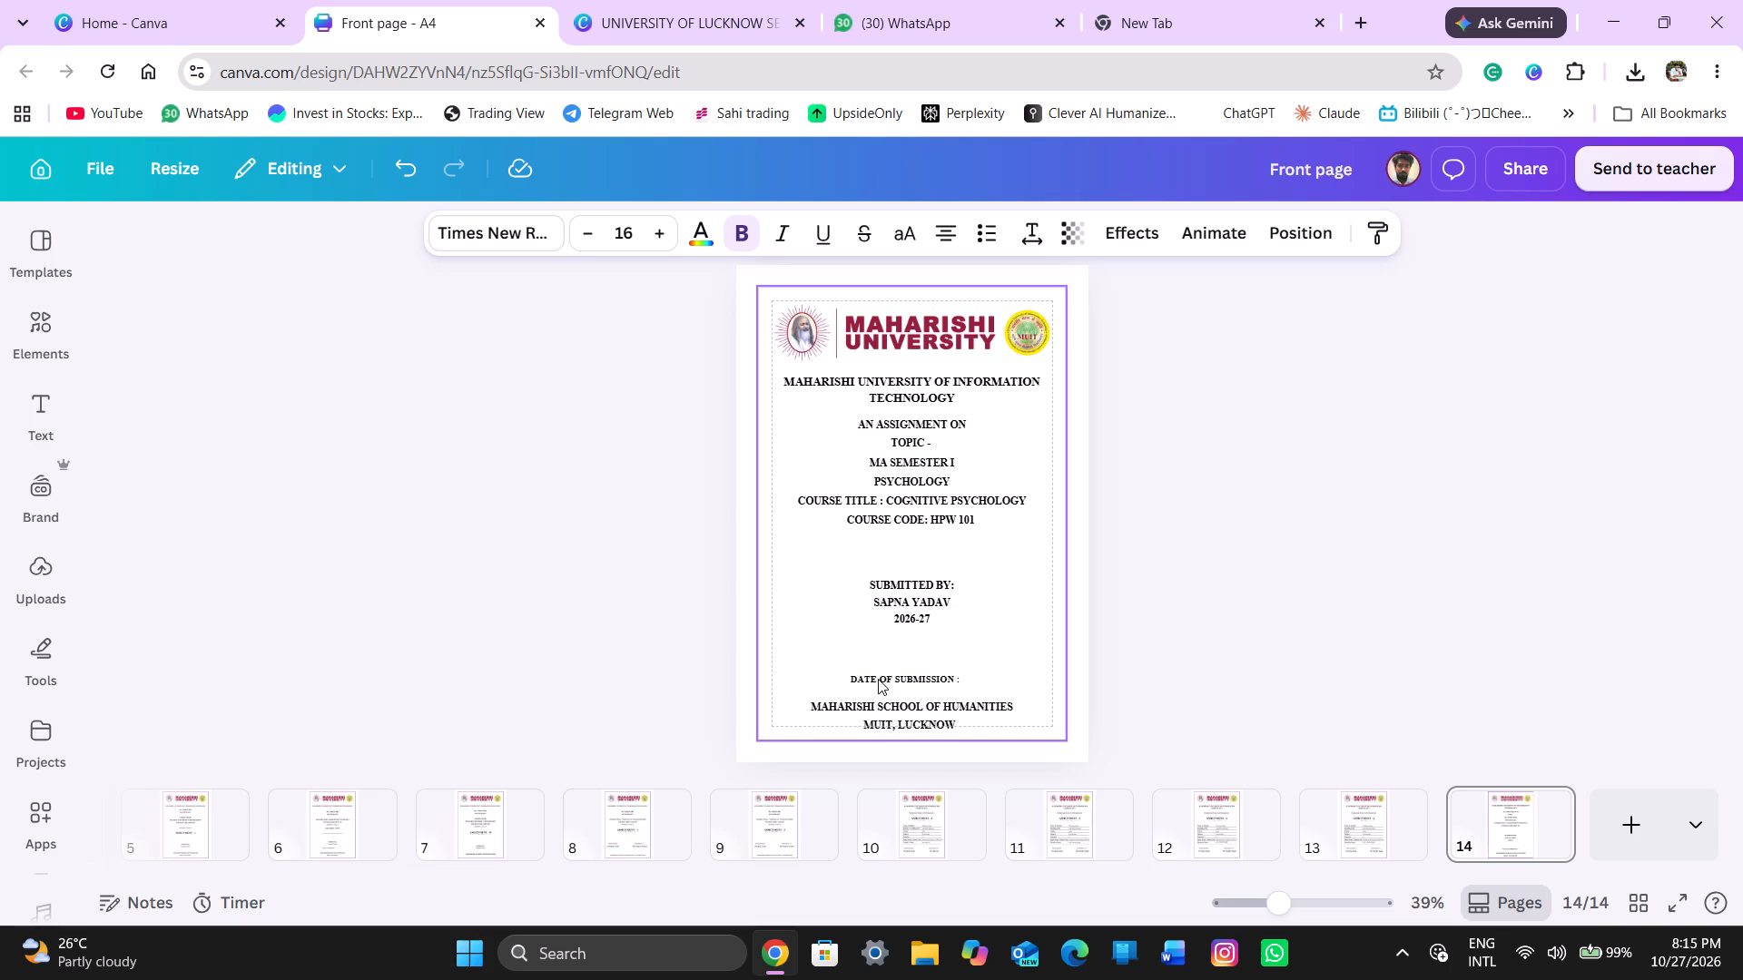
key(Left)
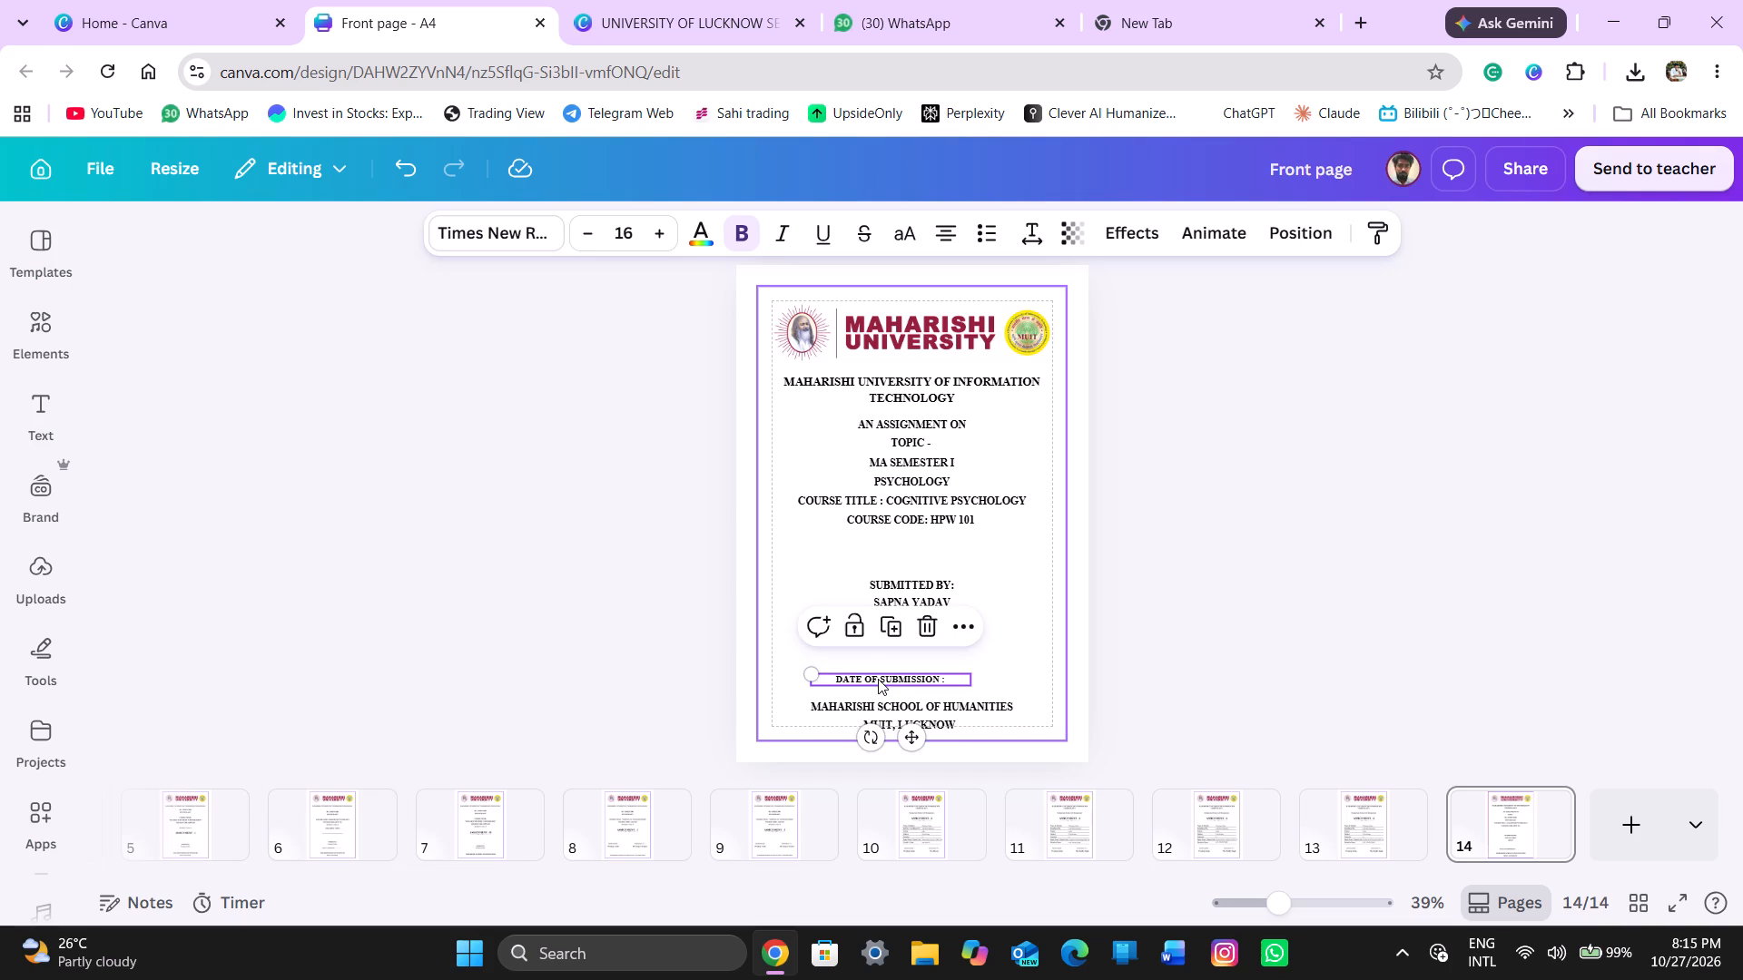
key(Left)
key(Left)
key(Left)
key(Left)
key(Right)
key(Right)
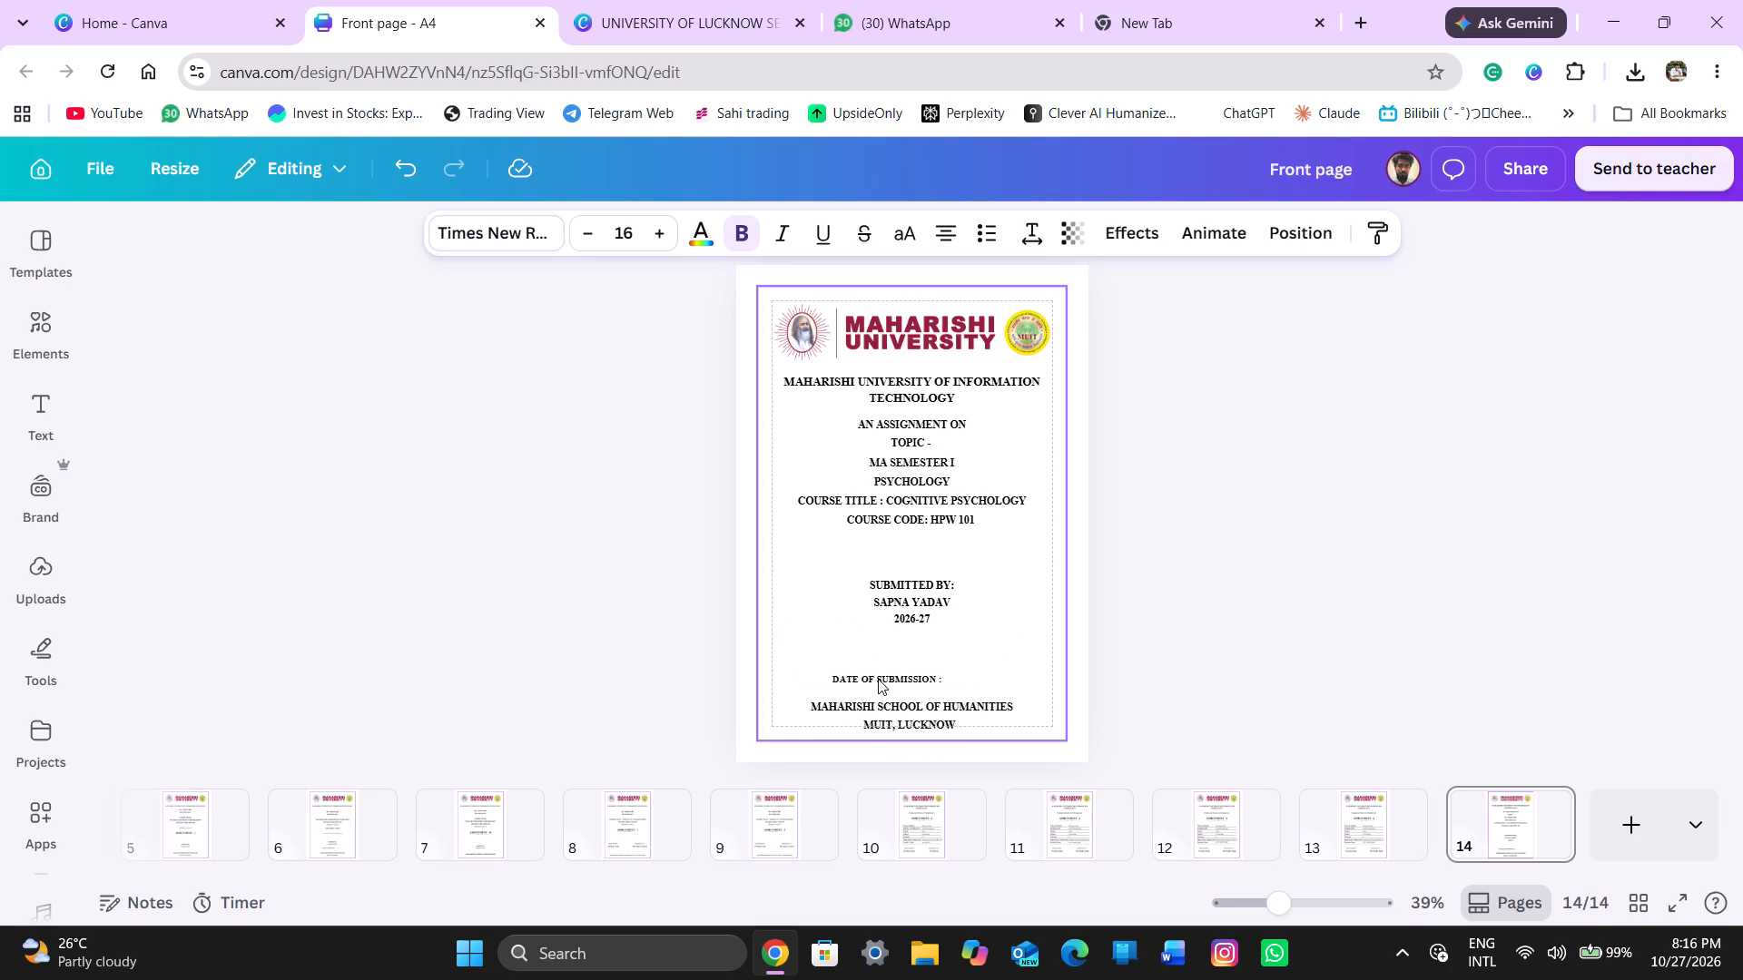
key(Left)
key(Left)
key(Left)
key(Left)
key(Left)
key(Left)
key(Left)
key(Left)
key(Left)
key(Left)
key(Left)
key(Right)
key(Right)
key(Right)
key(Right)
key(Right)
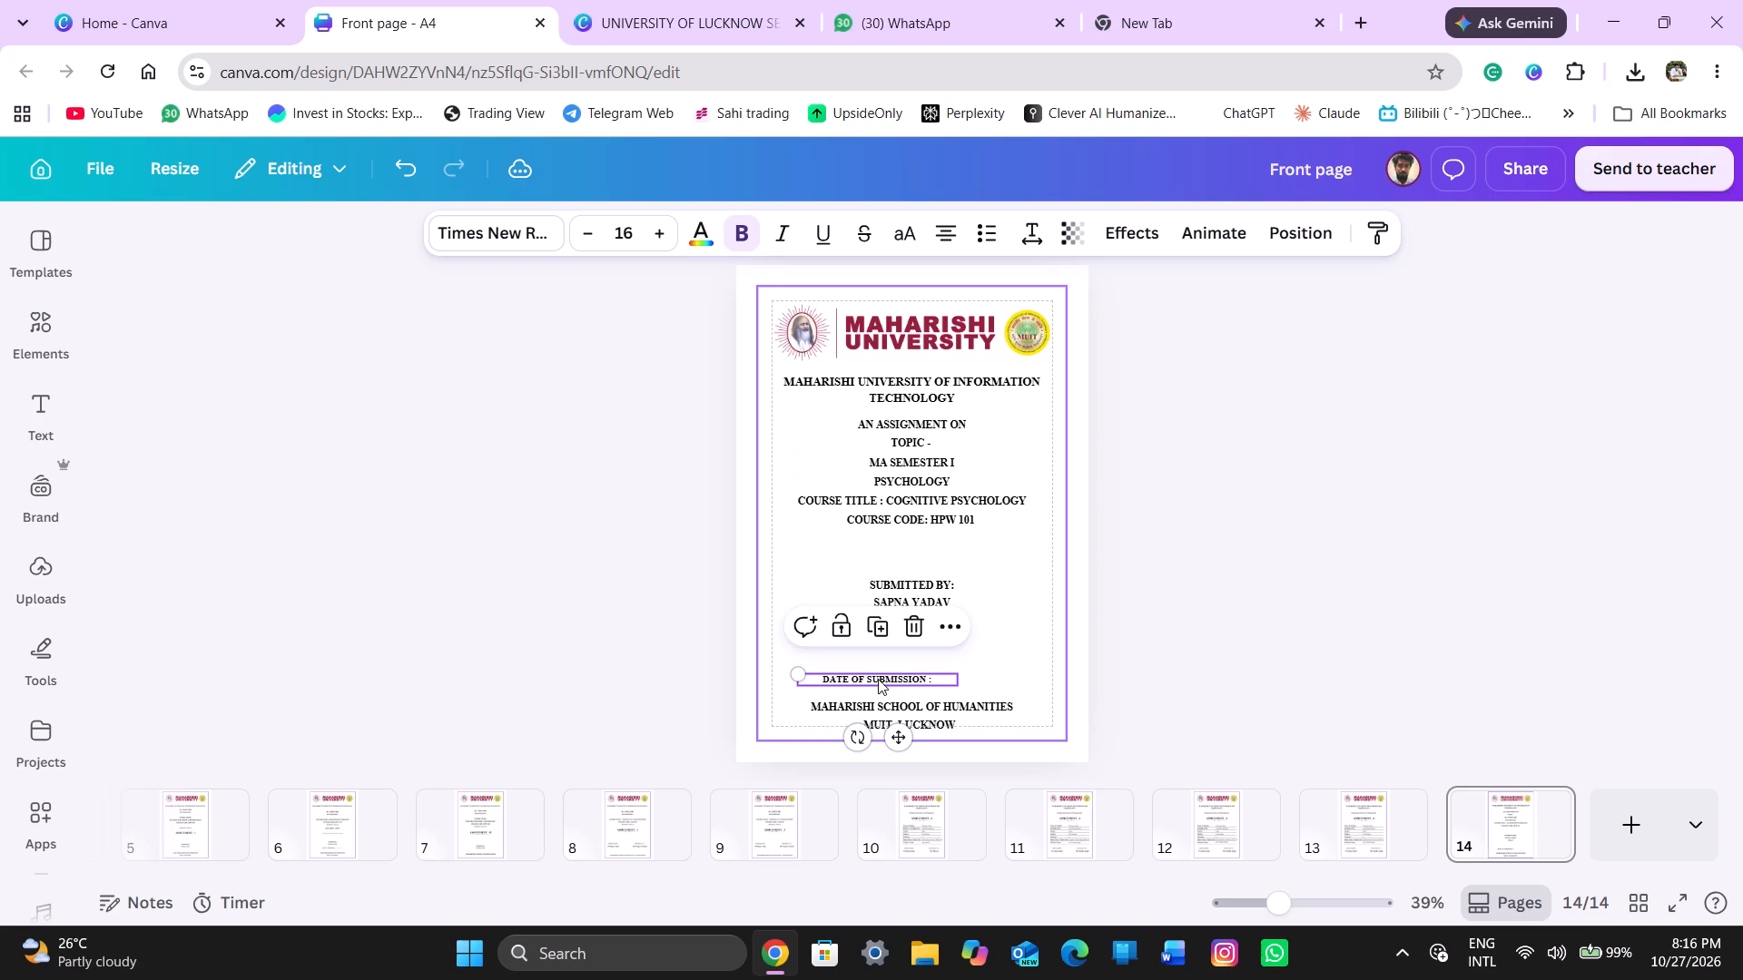
click(1239, 603)
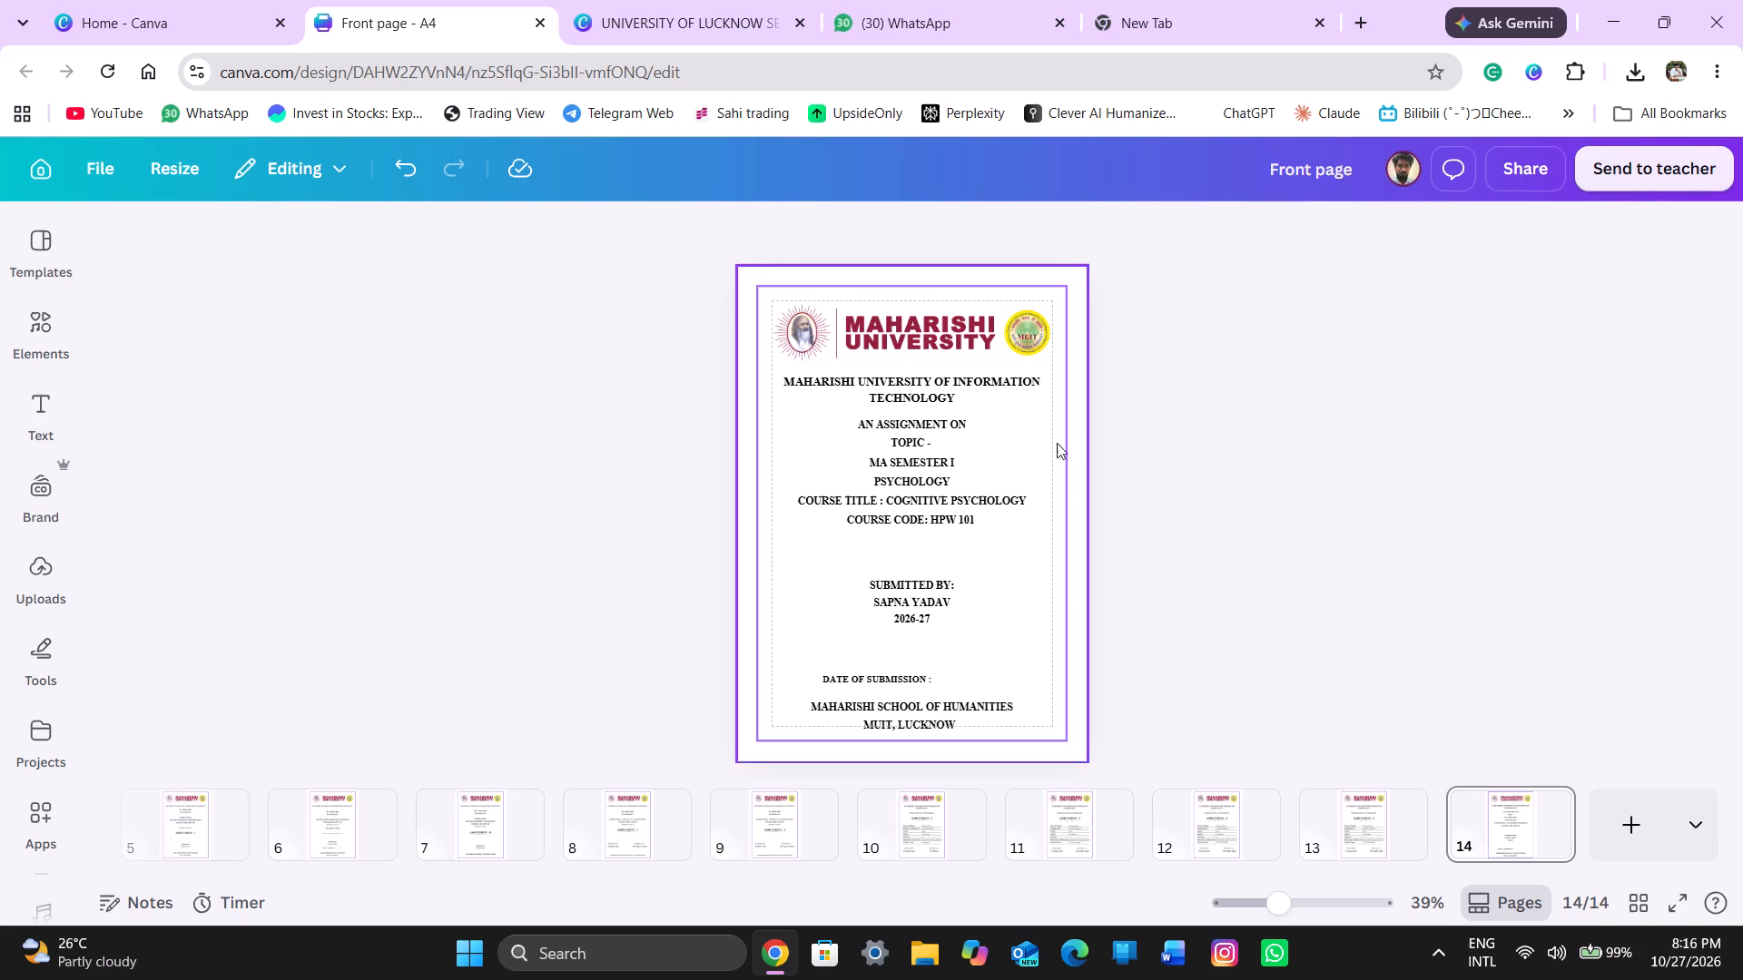
Complete the topic line on page 14 with the title "Atkinson-Shiffrin Model of Memory" in double quotation marks, correcting the spelling of Atkinson.
double_click(950, 441)
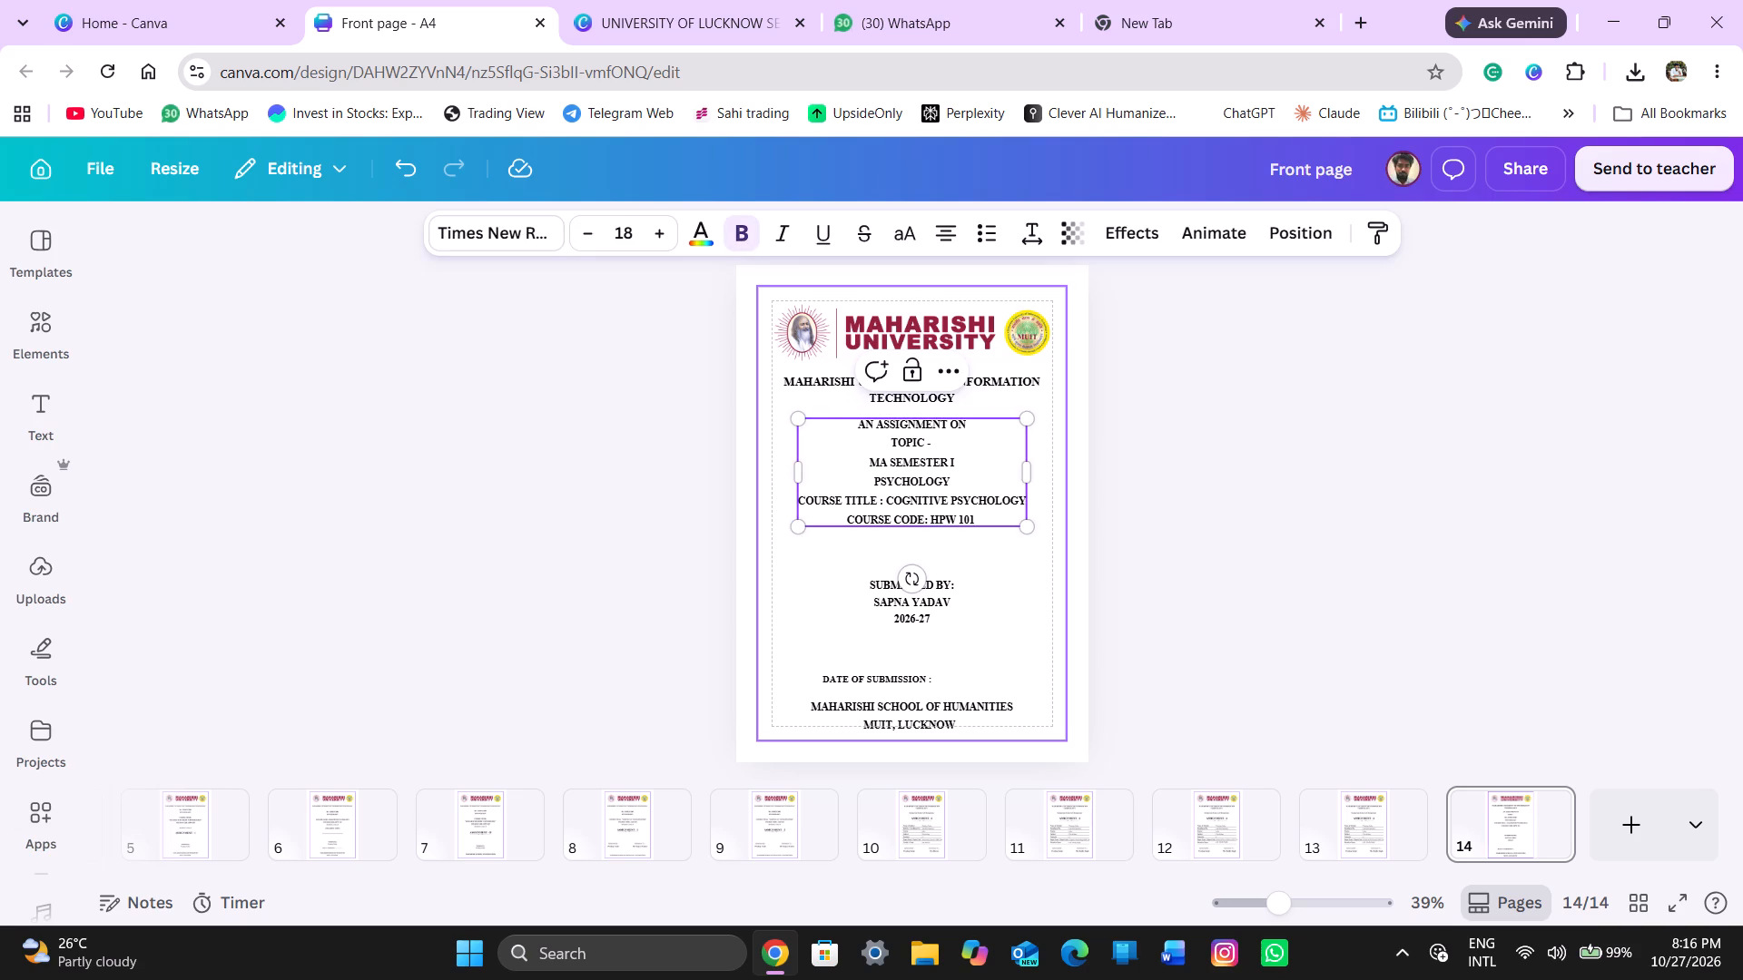
key(shift+quotedbl)
key(shift+apostrophe)
key(BackSpace)
key(space)
key(shift+a)
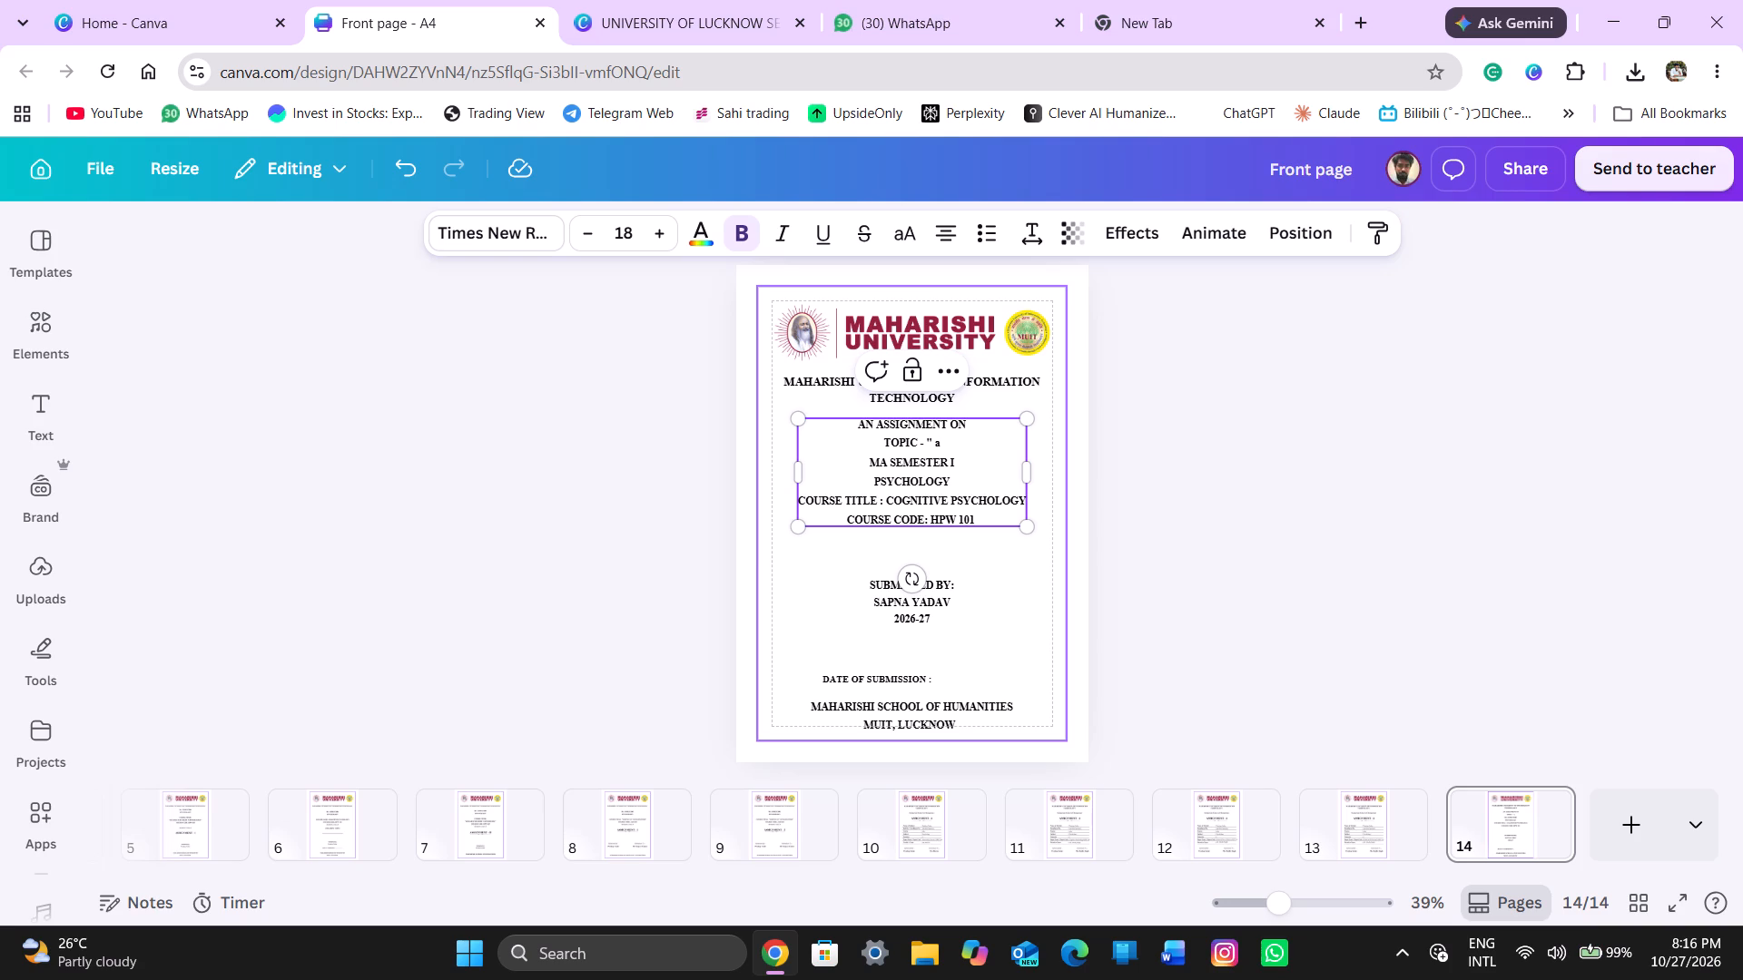
key(BackSpace)
key(BackSpace)
text(Atr)
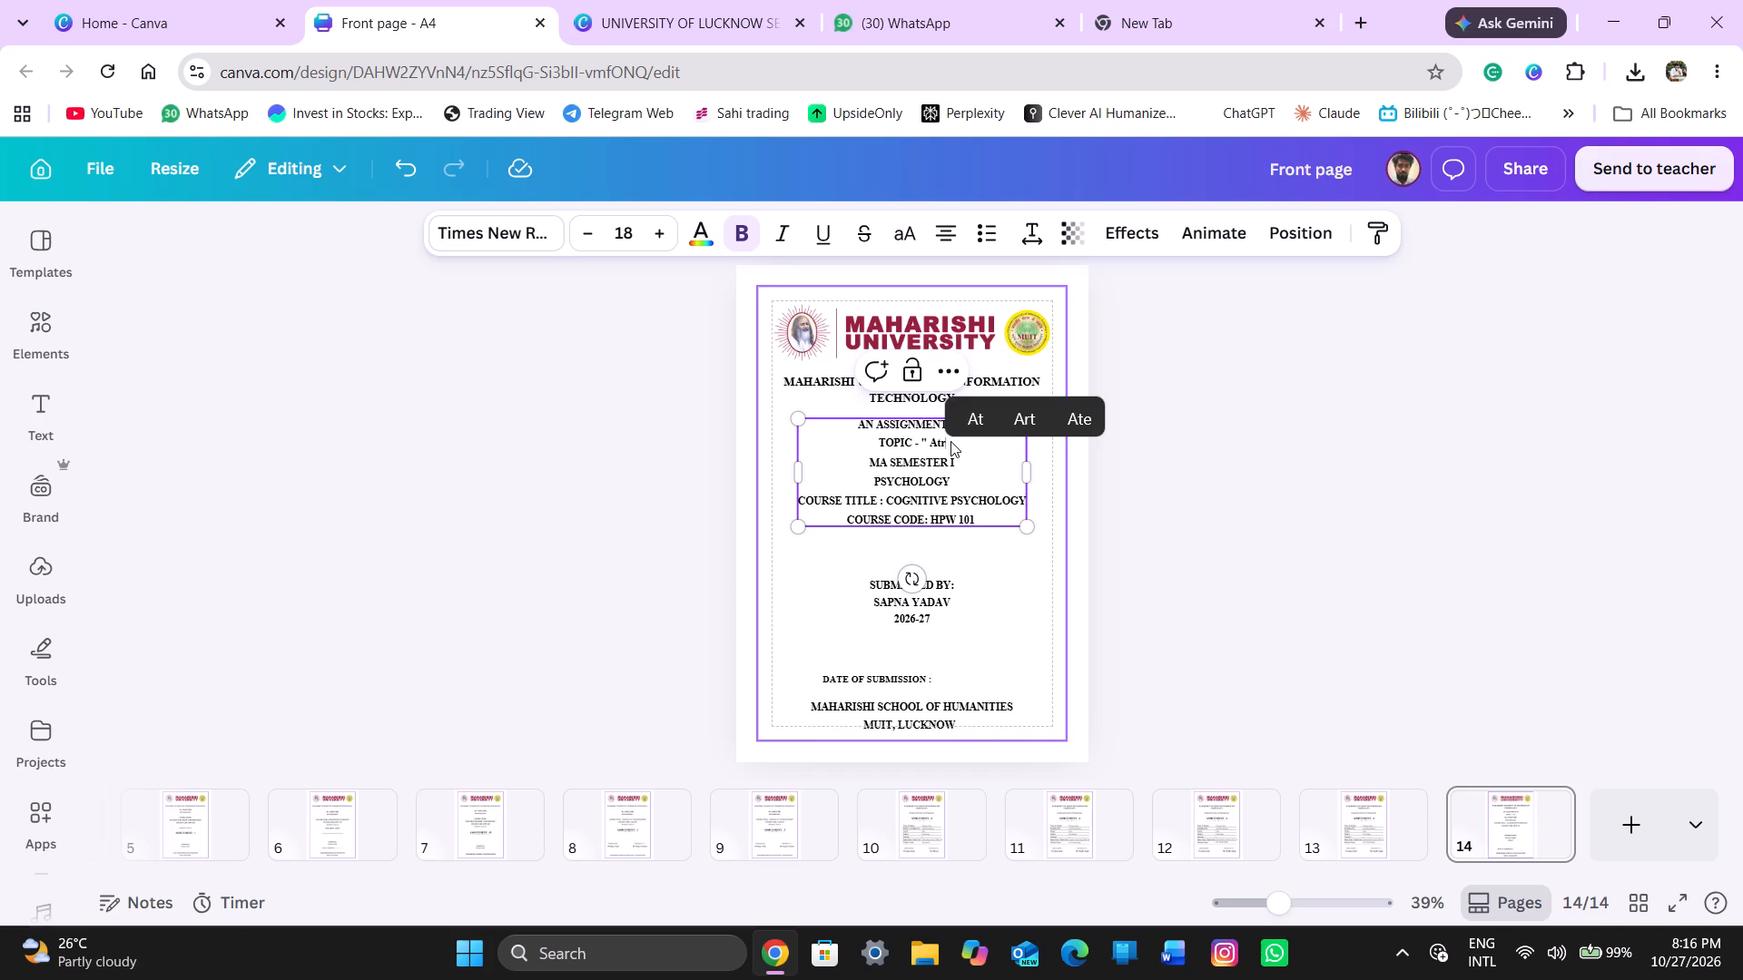
text(kinson)
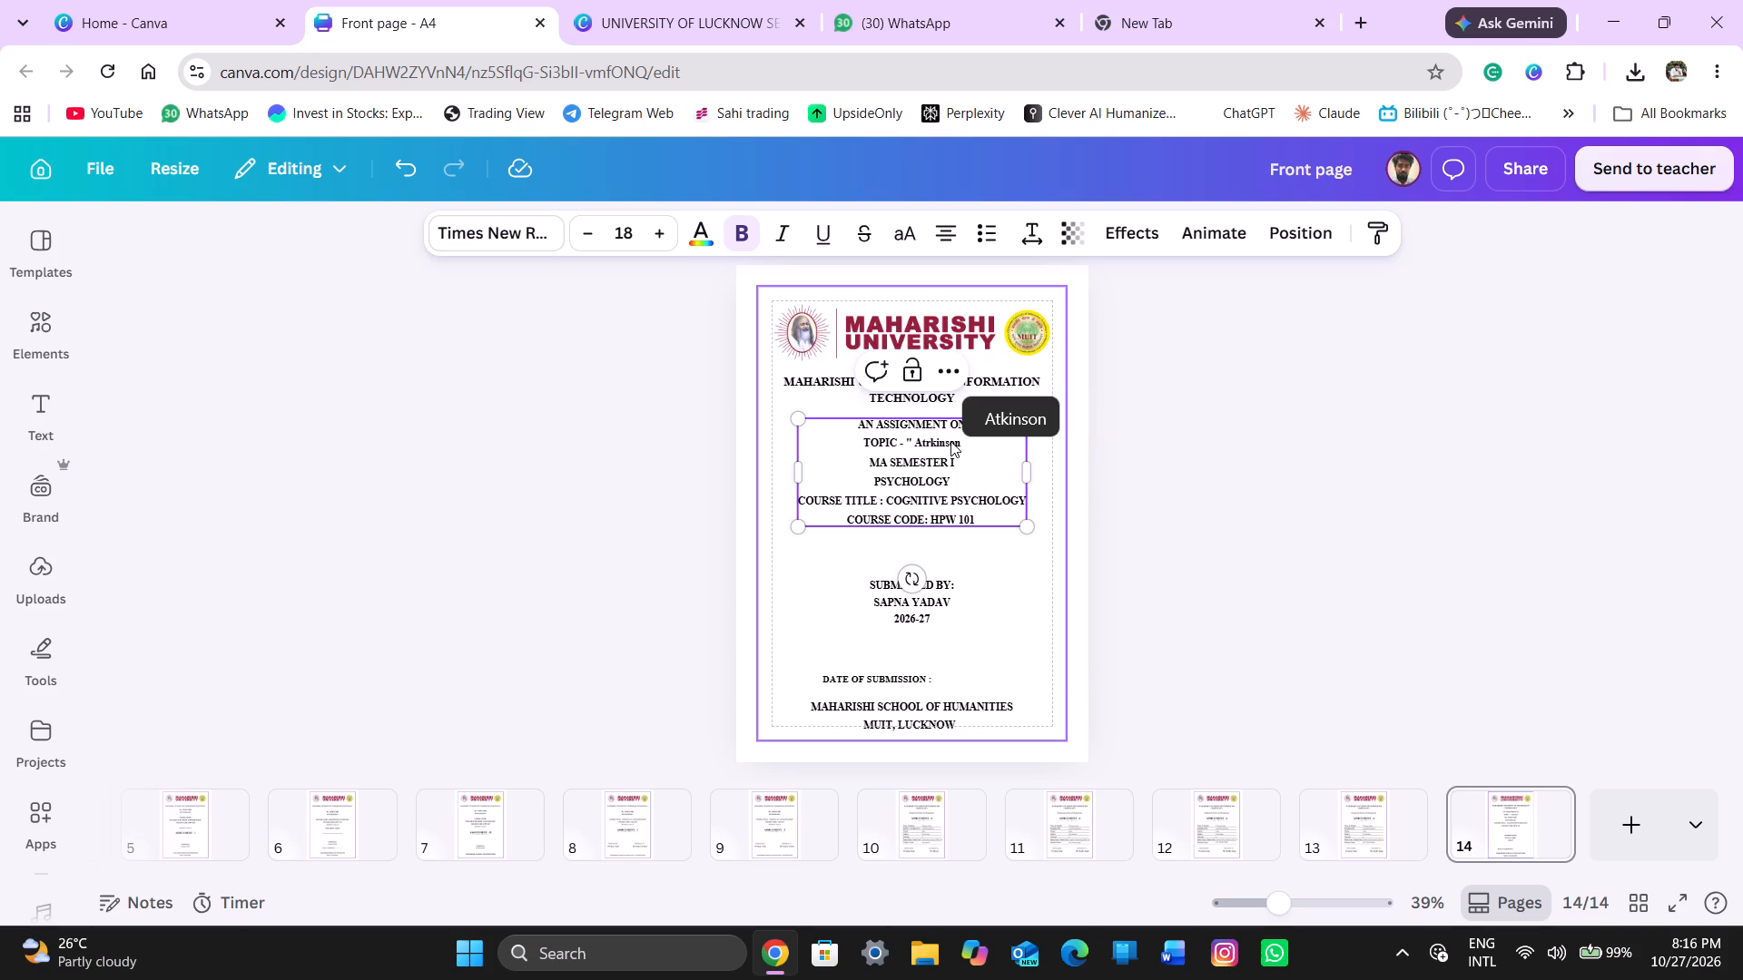
key(minus)
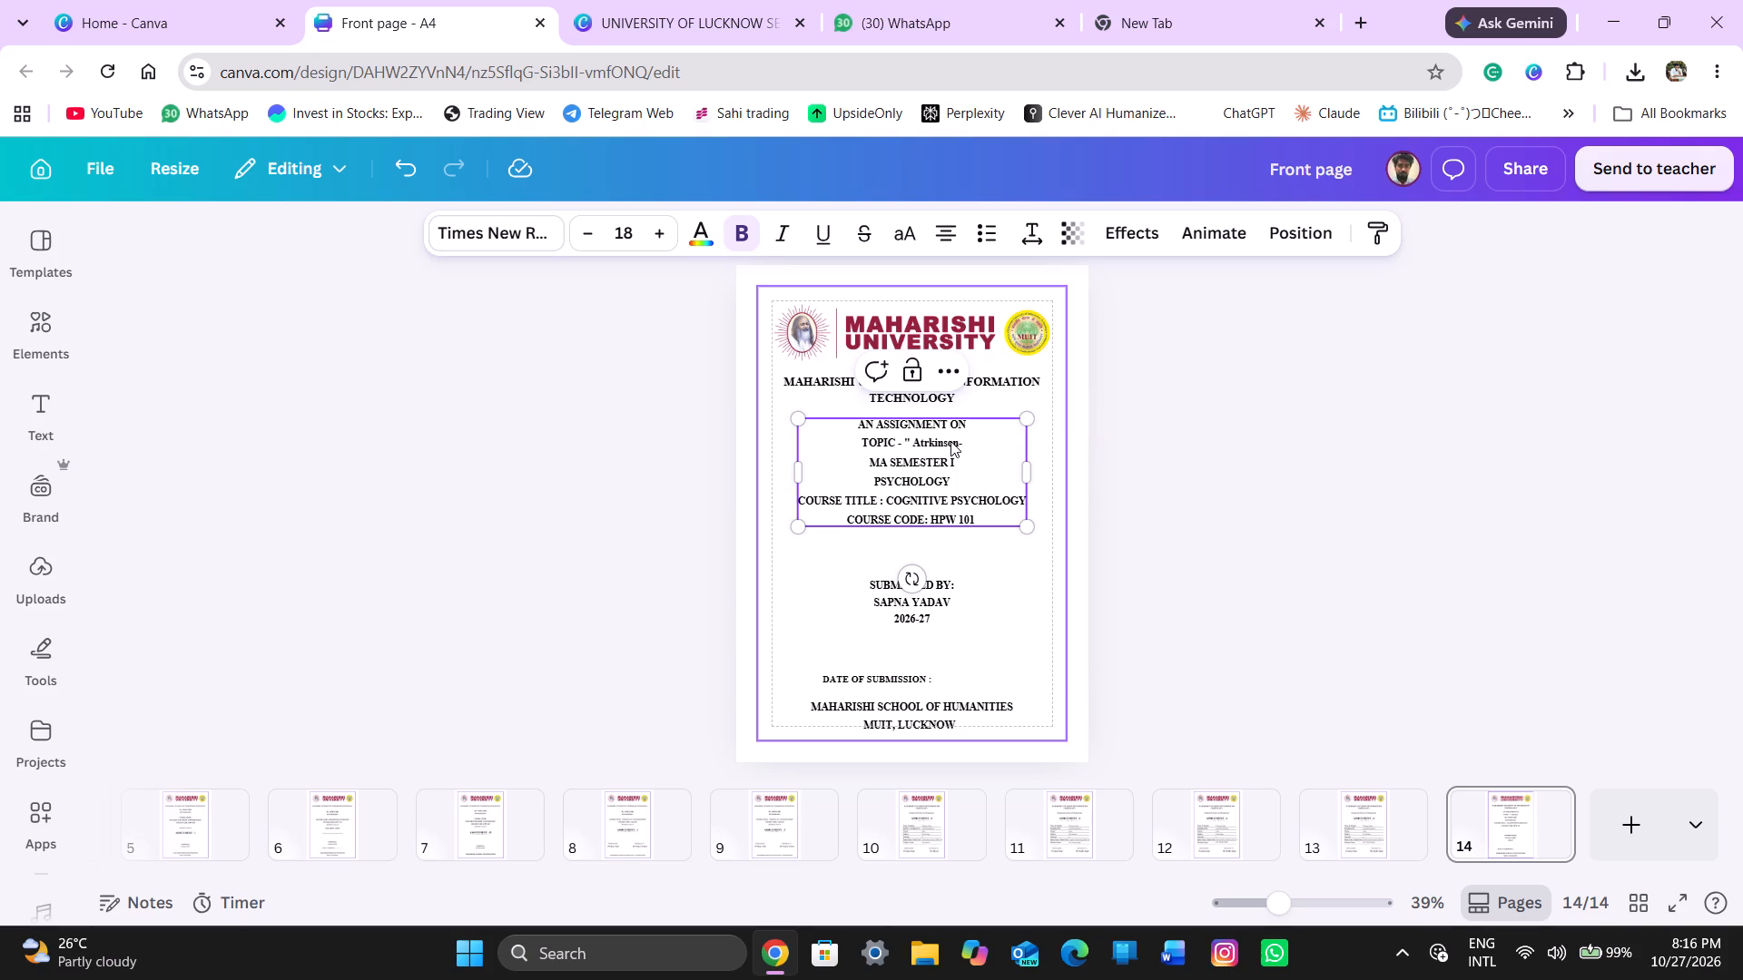
text(Shiff)
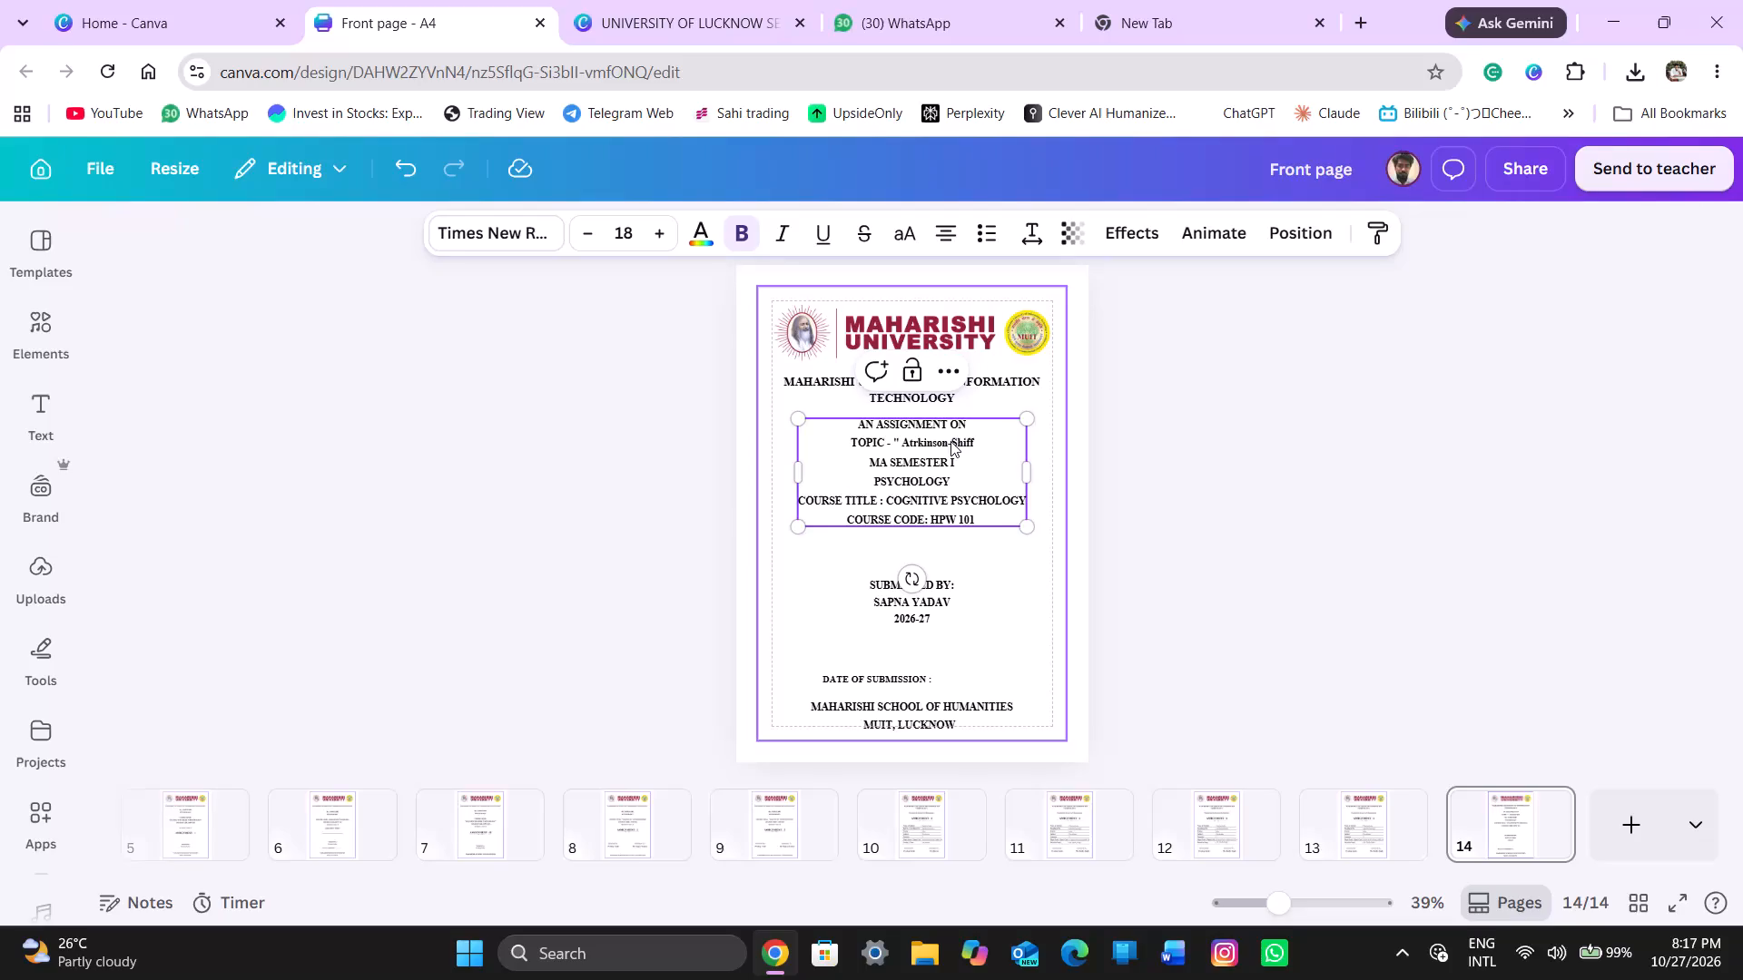
text(rin)
key(space)
text(Model o)
text(f Memory)
key(shift+quotedbl)
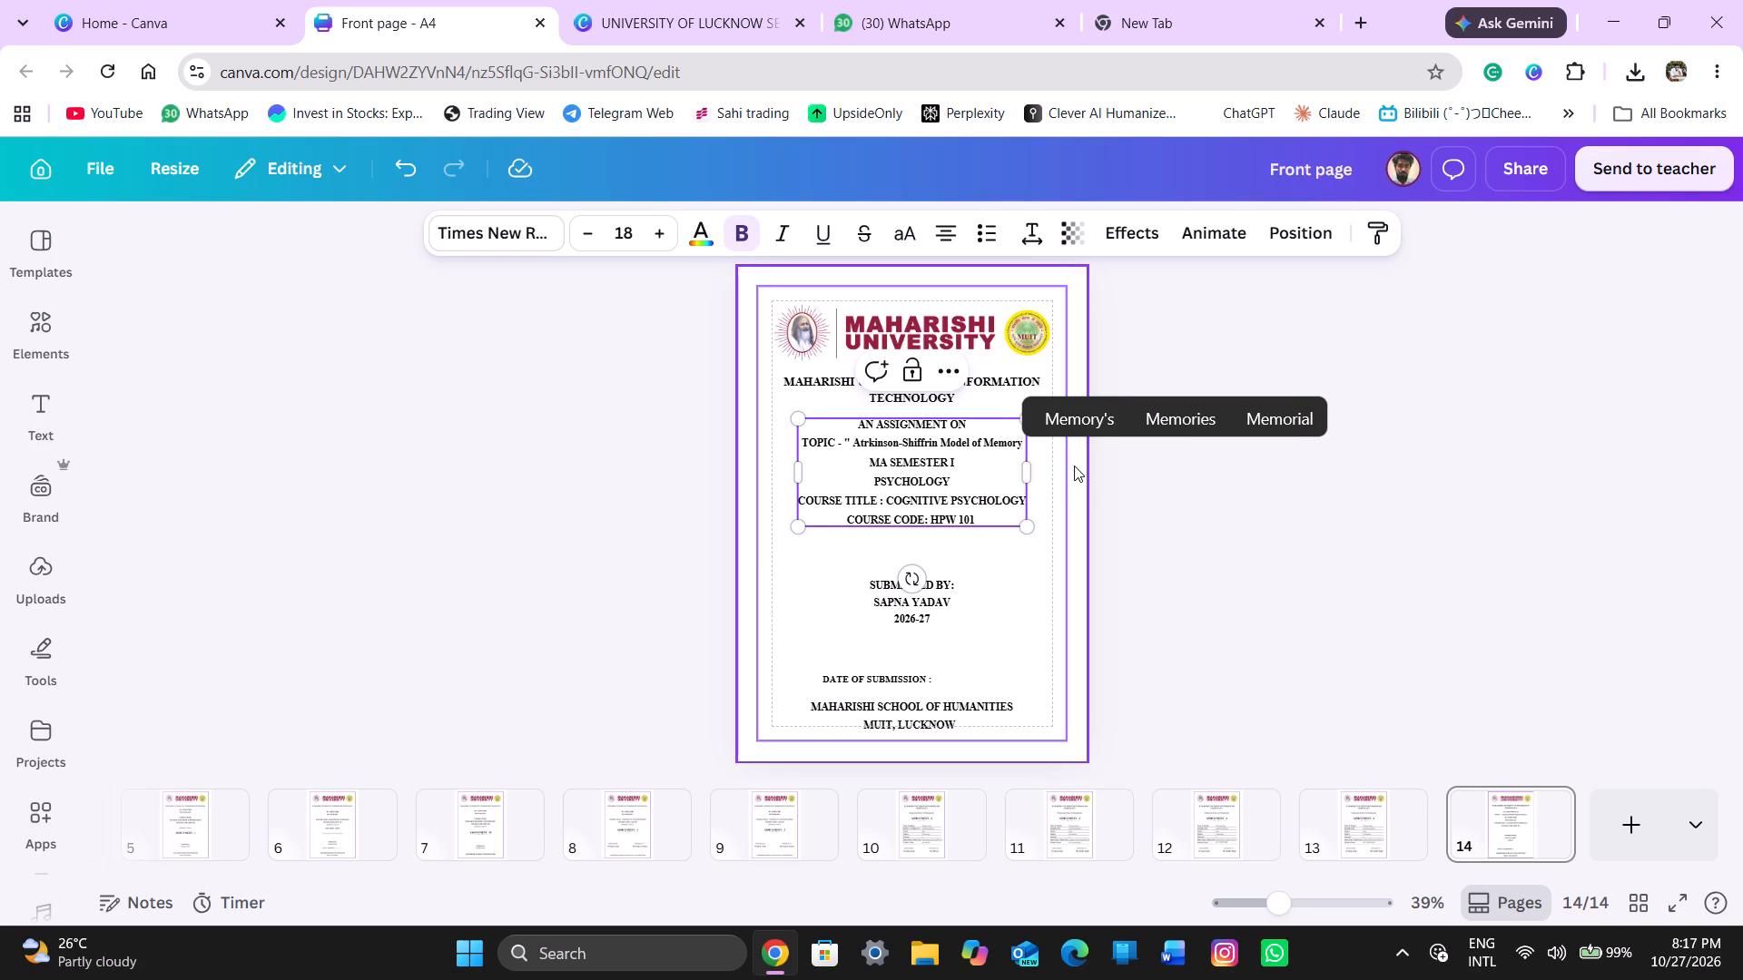
key(shift+apostrophe)
key(BackSpace)
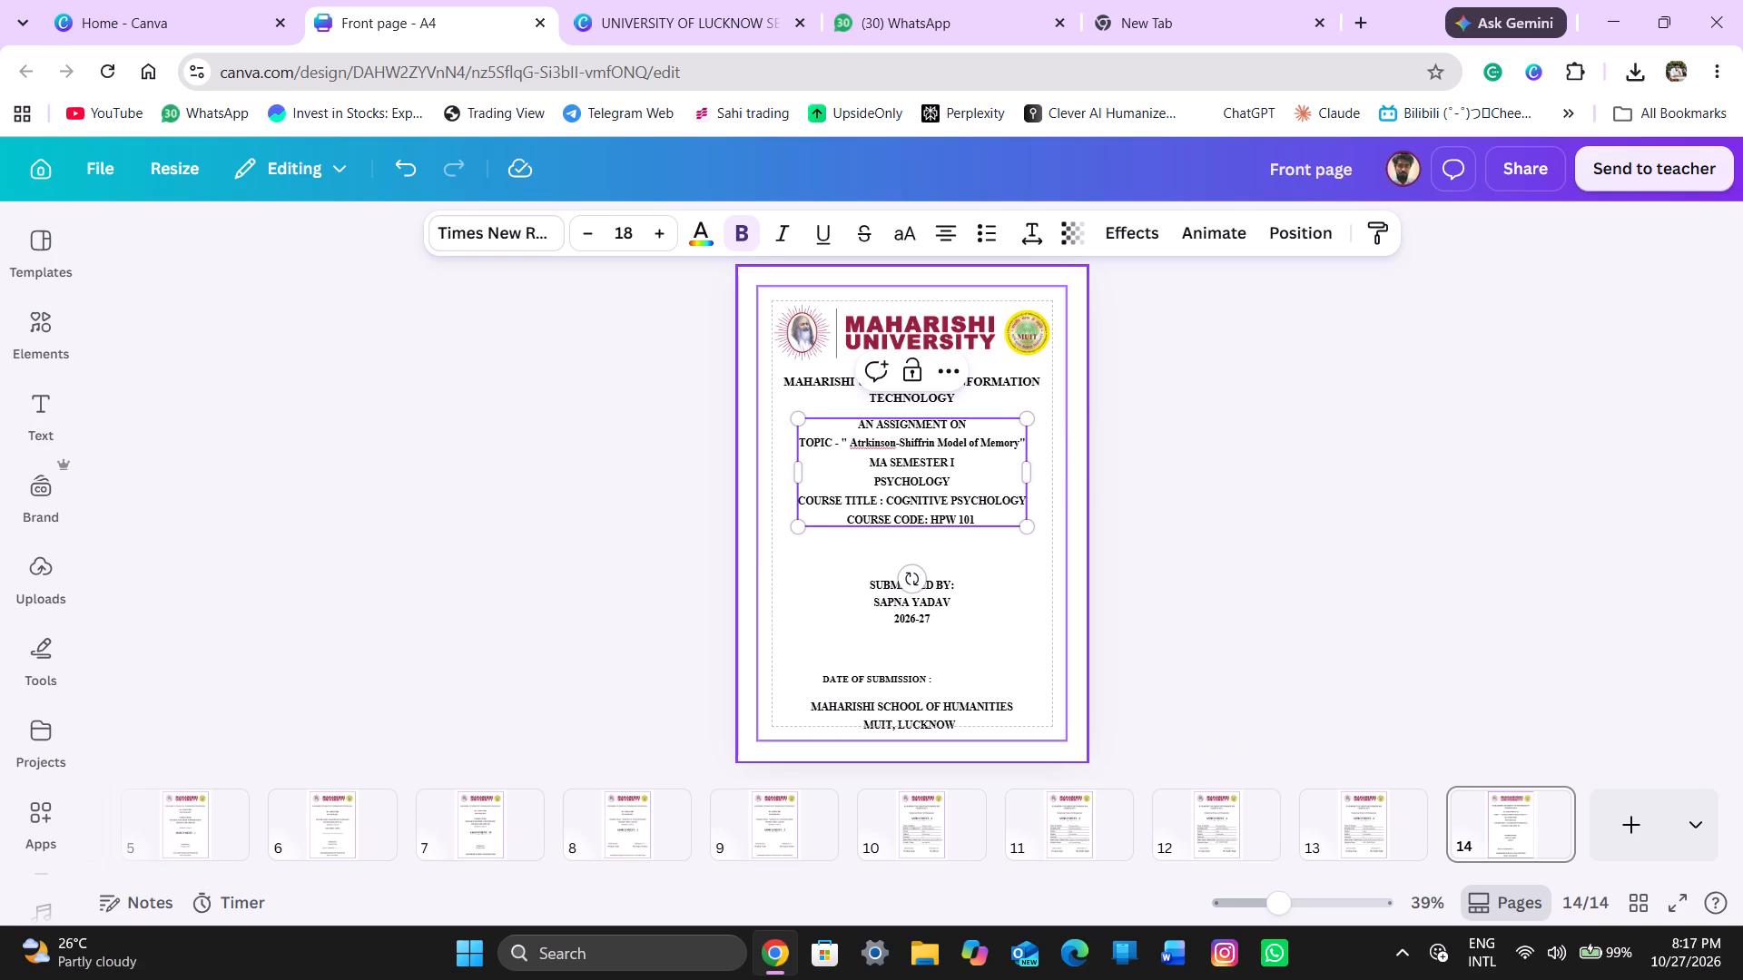
click(871, 446)
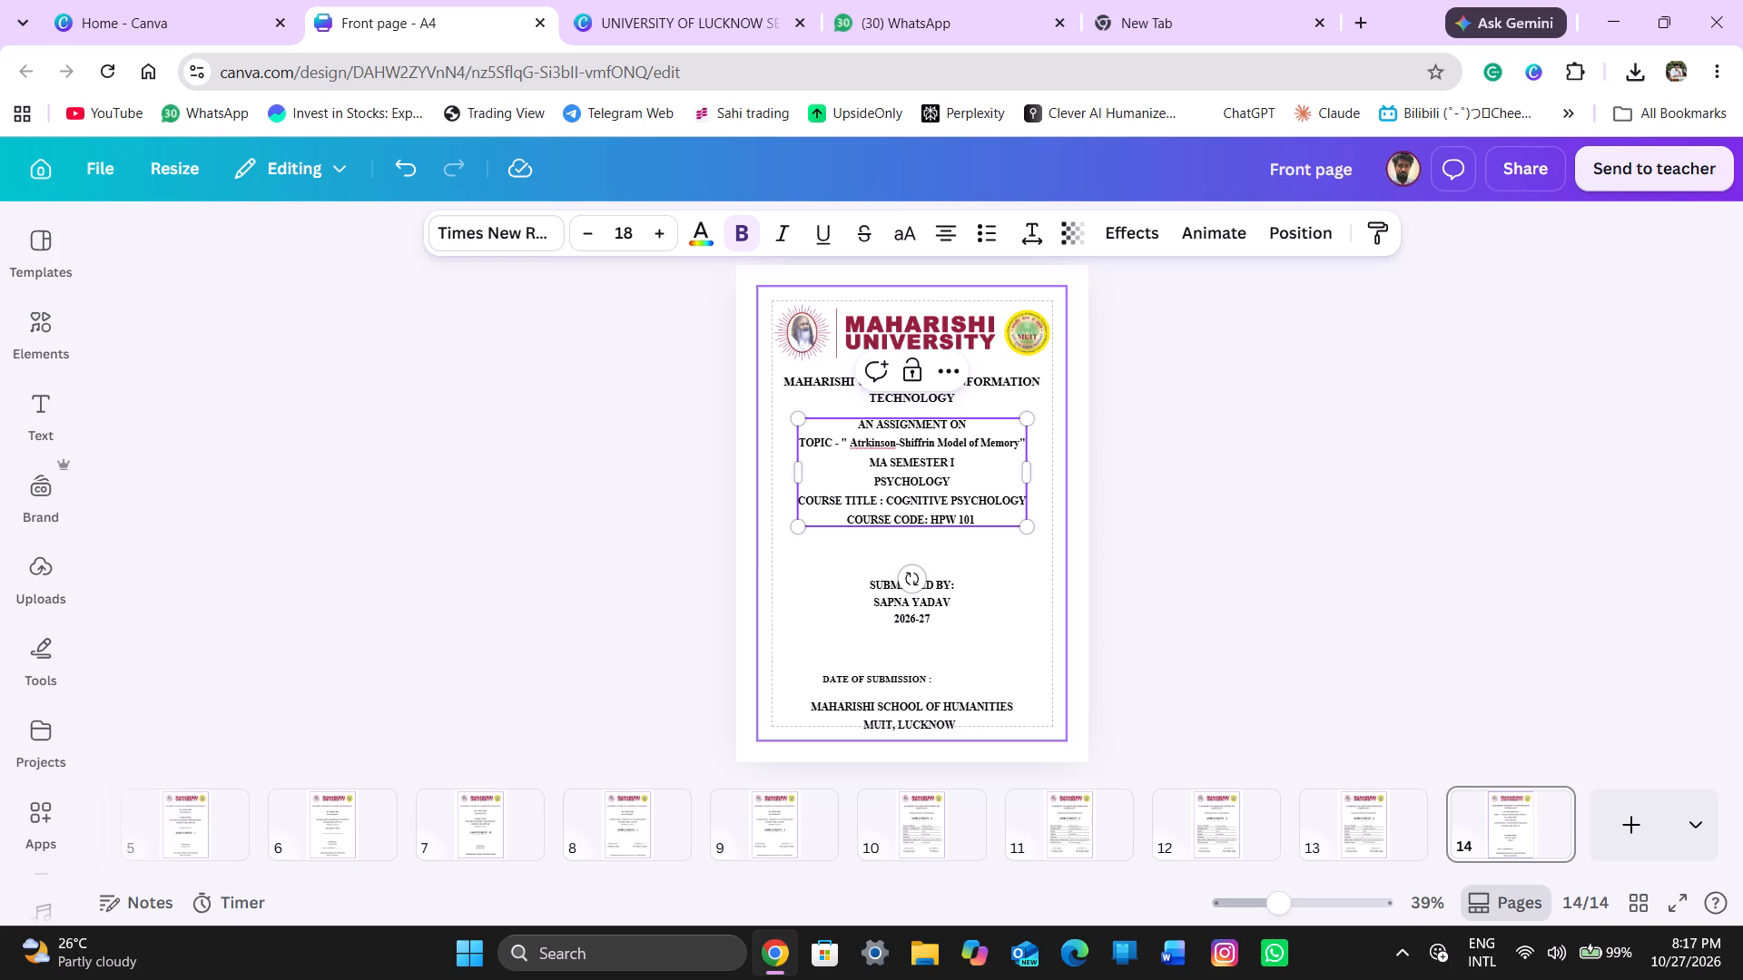
key(Left)
key(BackSpace)
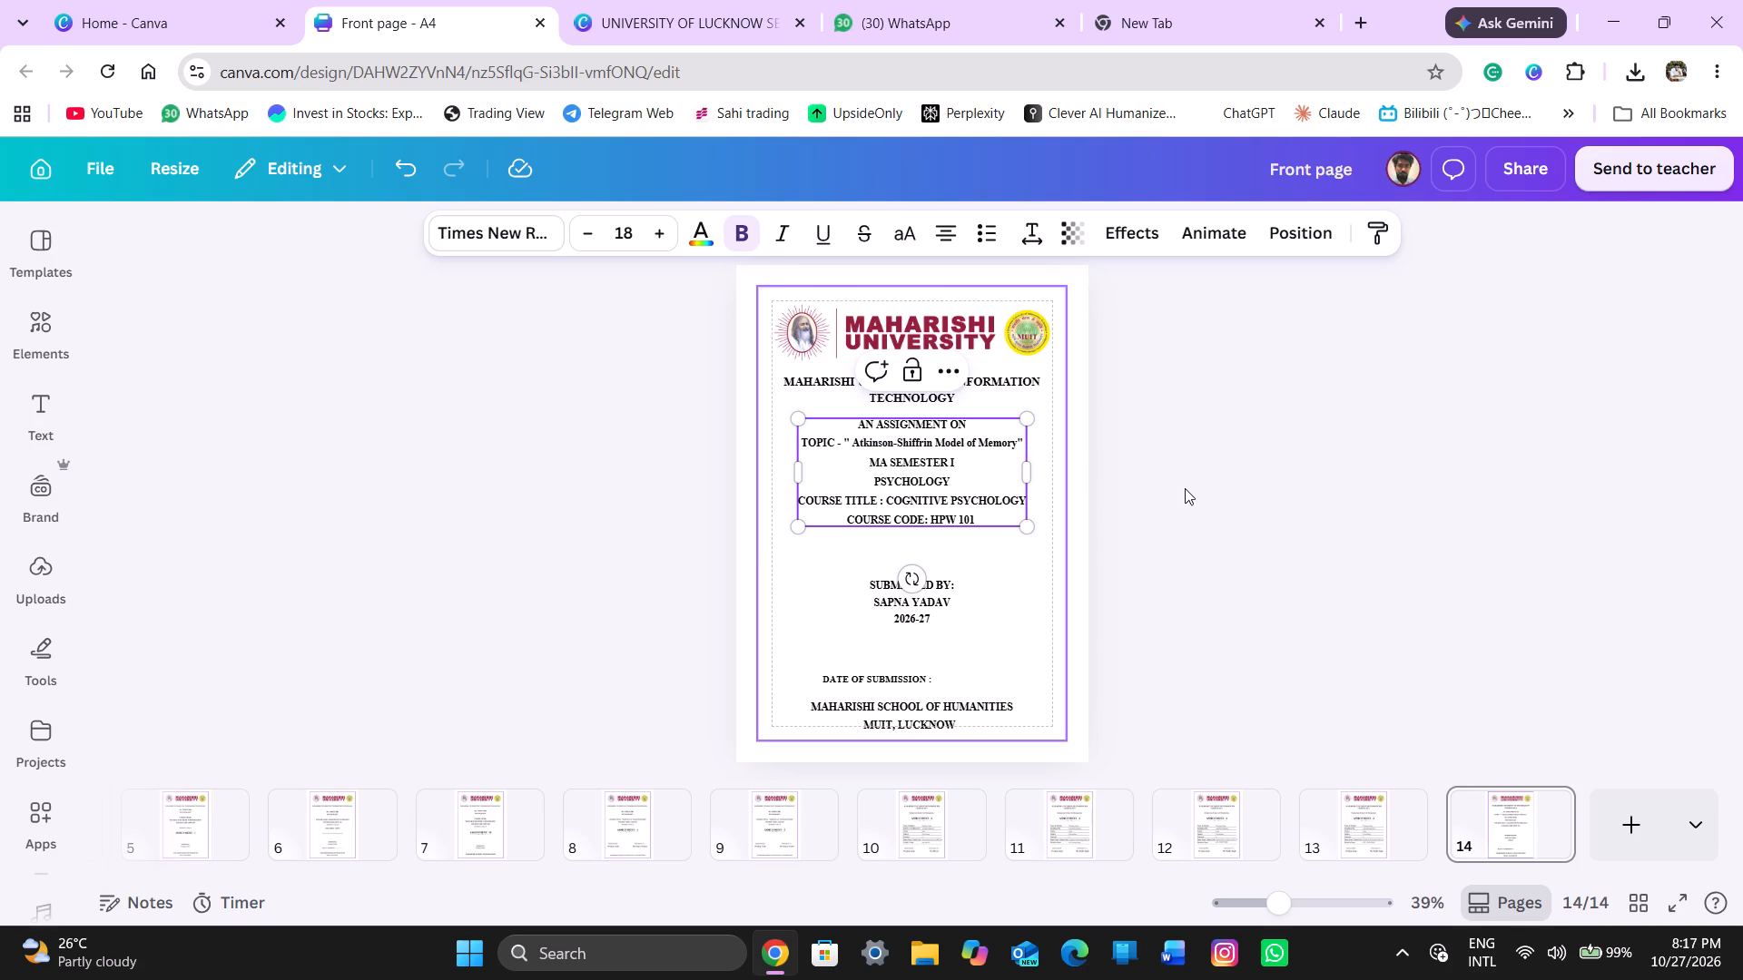
click(1185, 488)
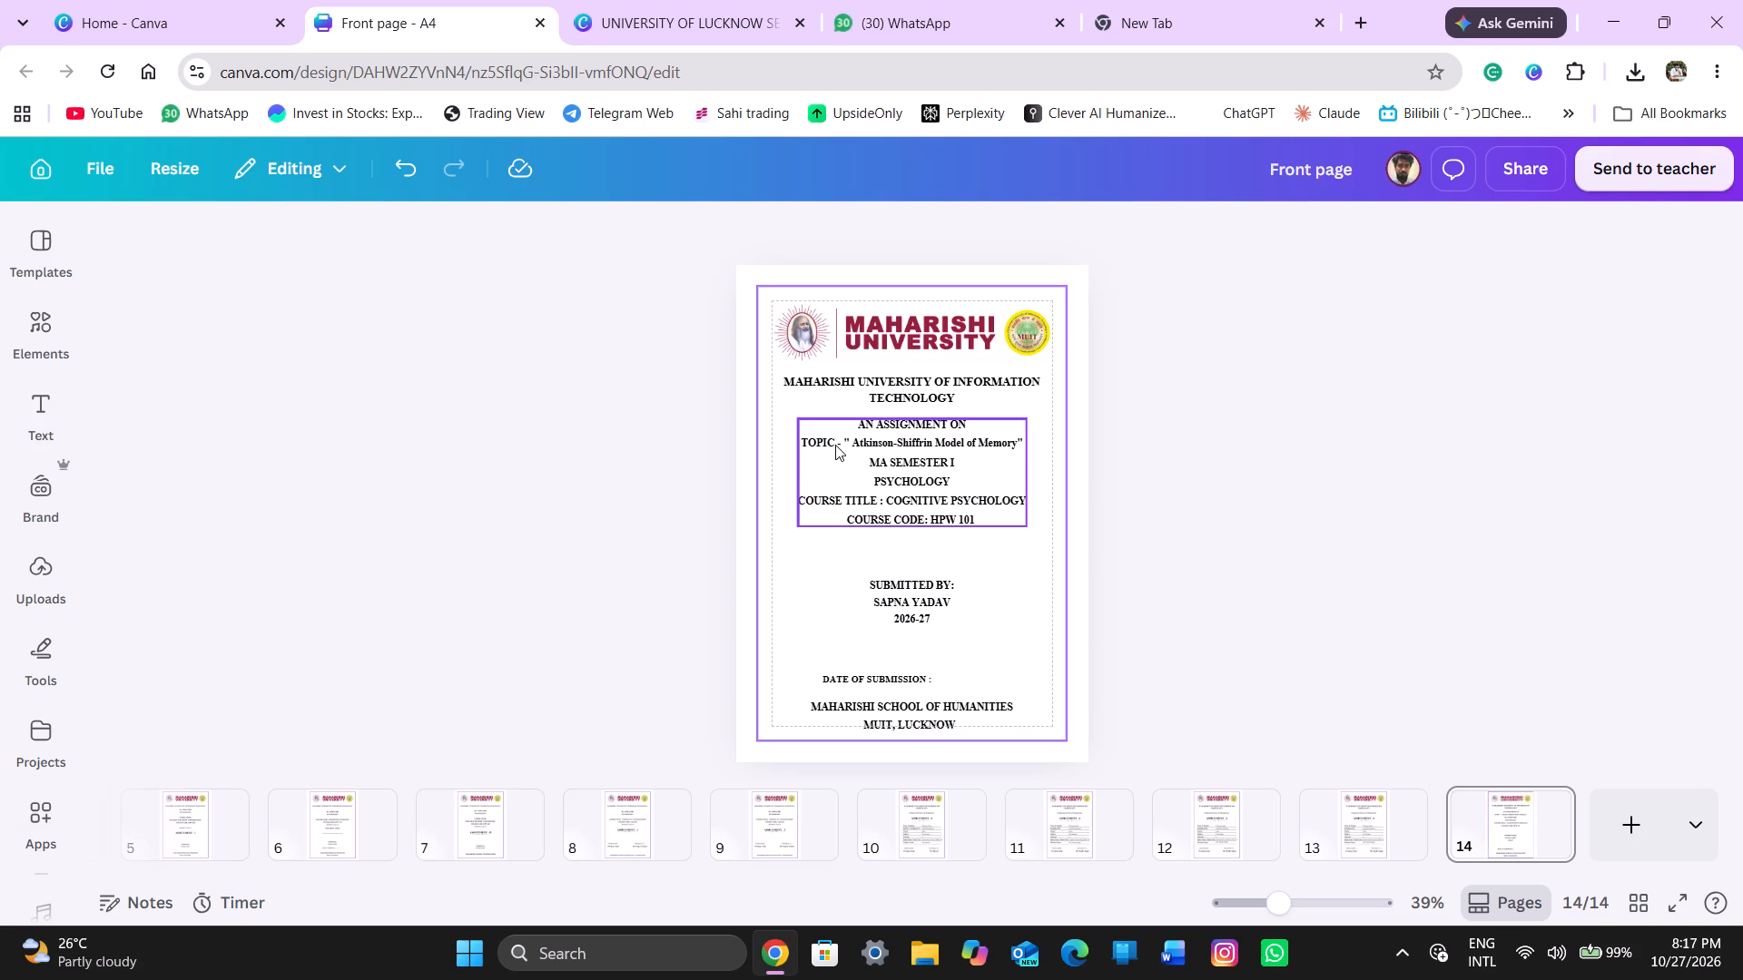
Remove the space between the opening quotation mark and "Atkinson" in the topic line.
click(853, 445)
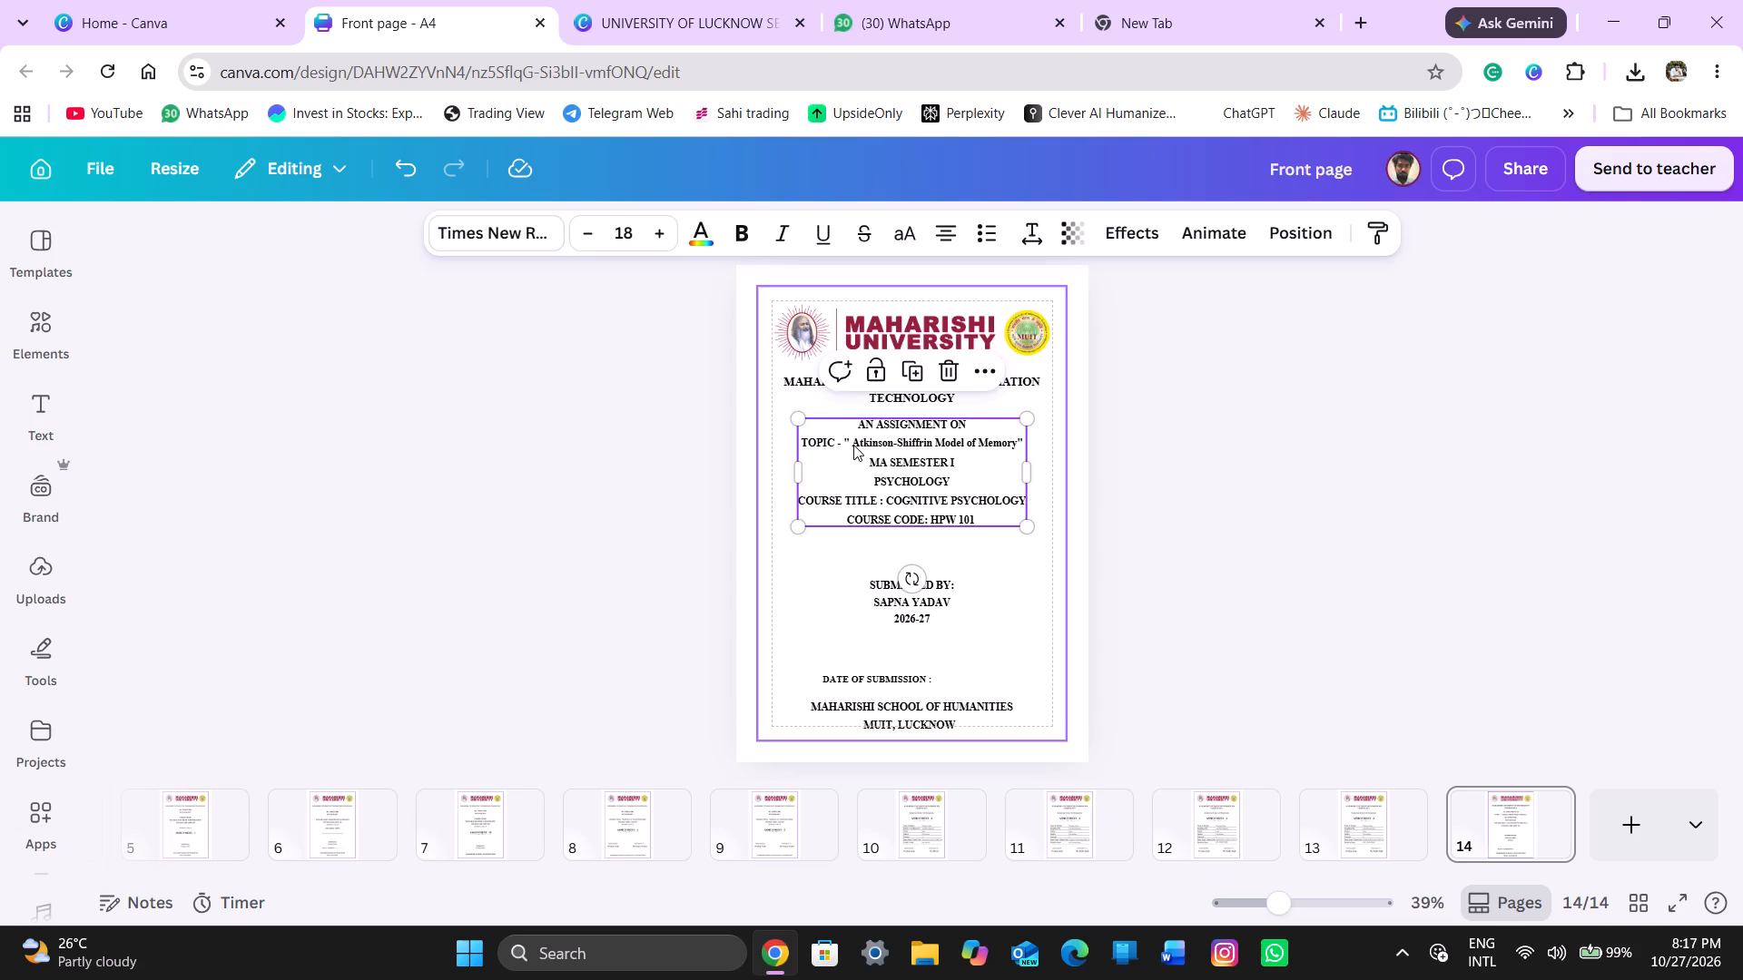
click(853, 445)
key(BackSpace)
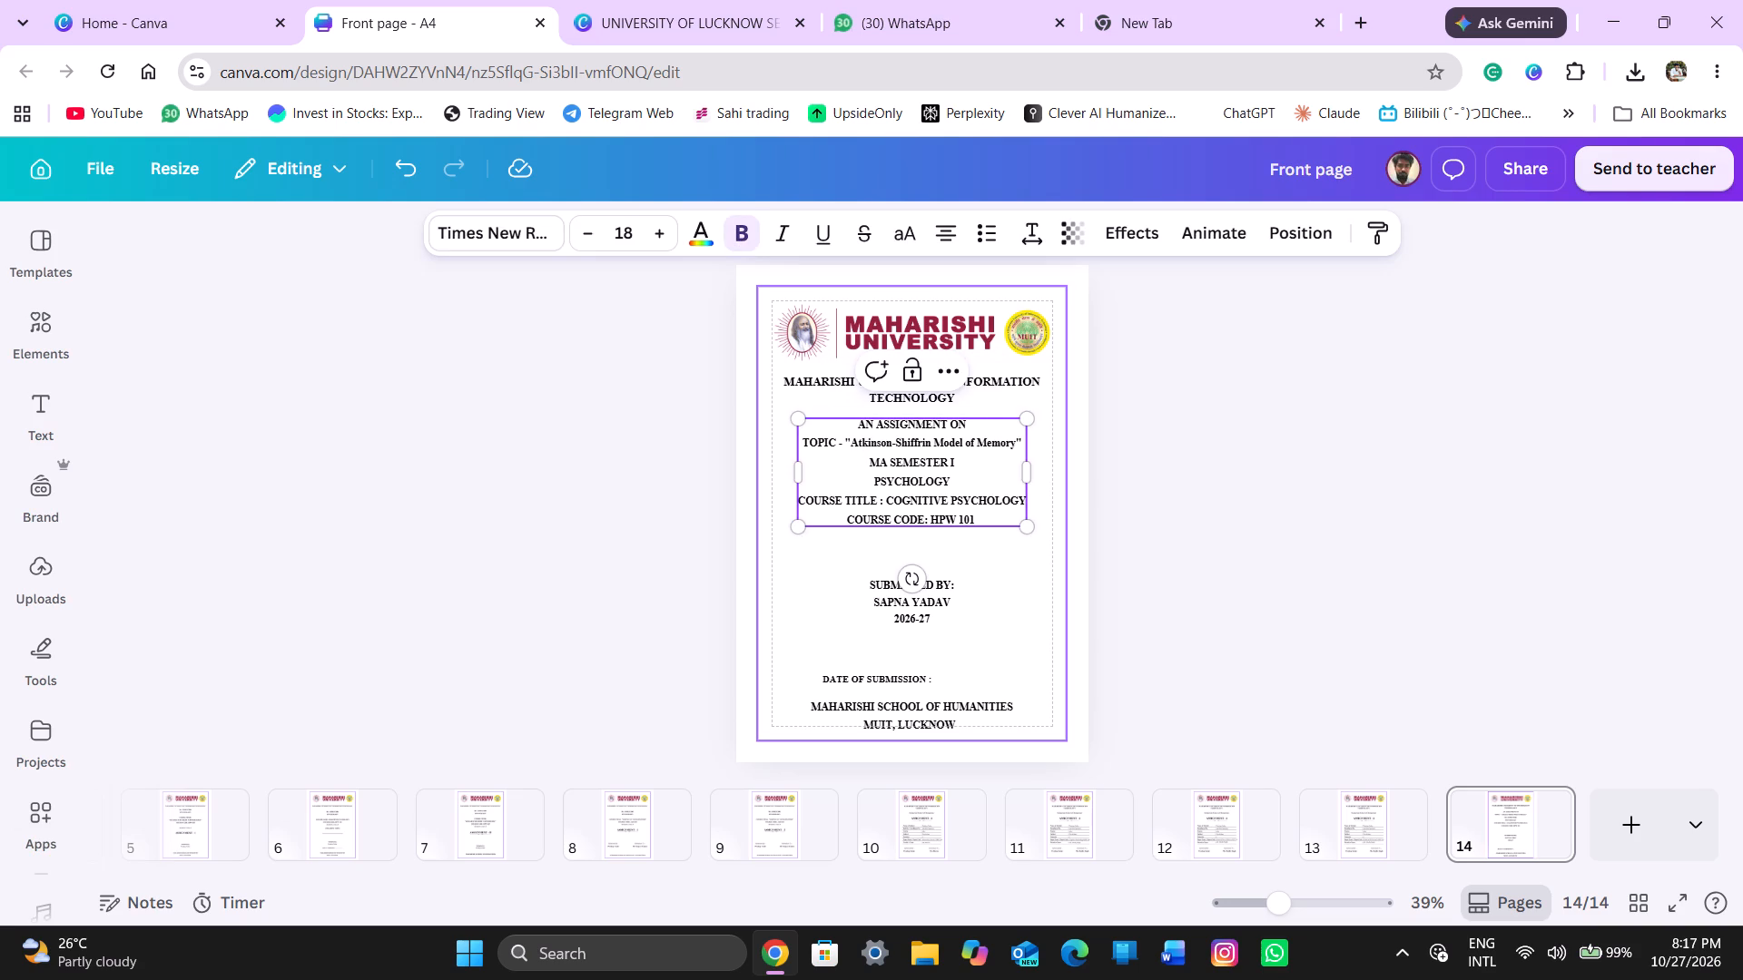
Italicise the quoted title "Atkinson-Shiffrin Model of Memory" in the topic line.
click(843, 438)
key(Right)
key(shift+Down)
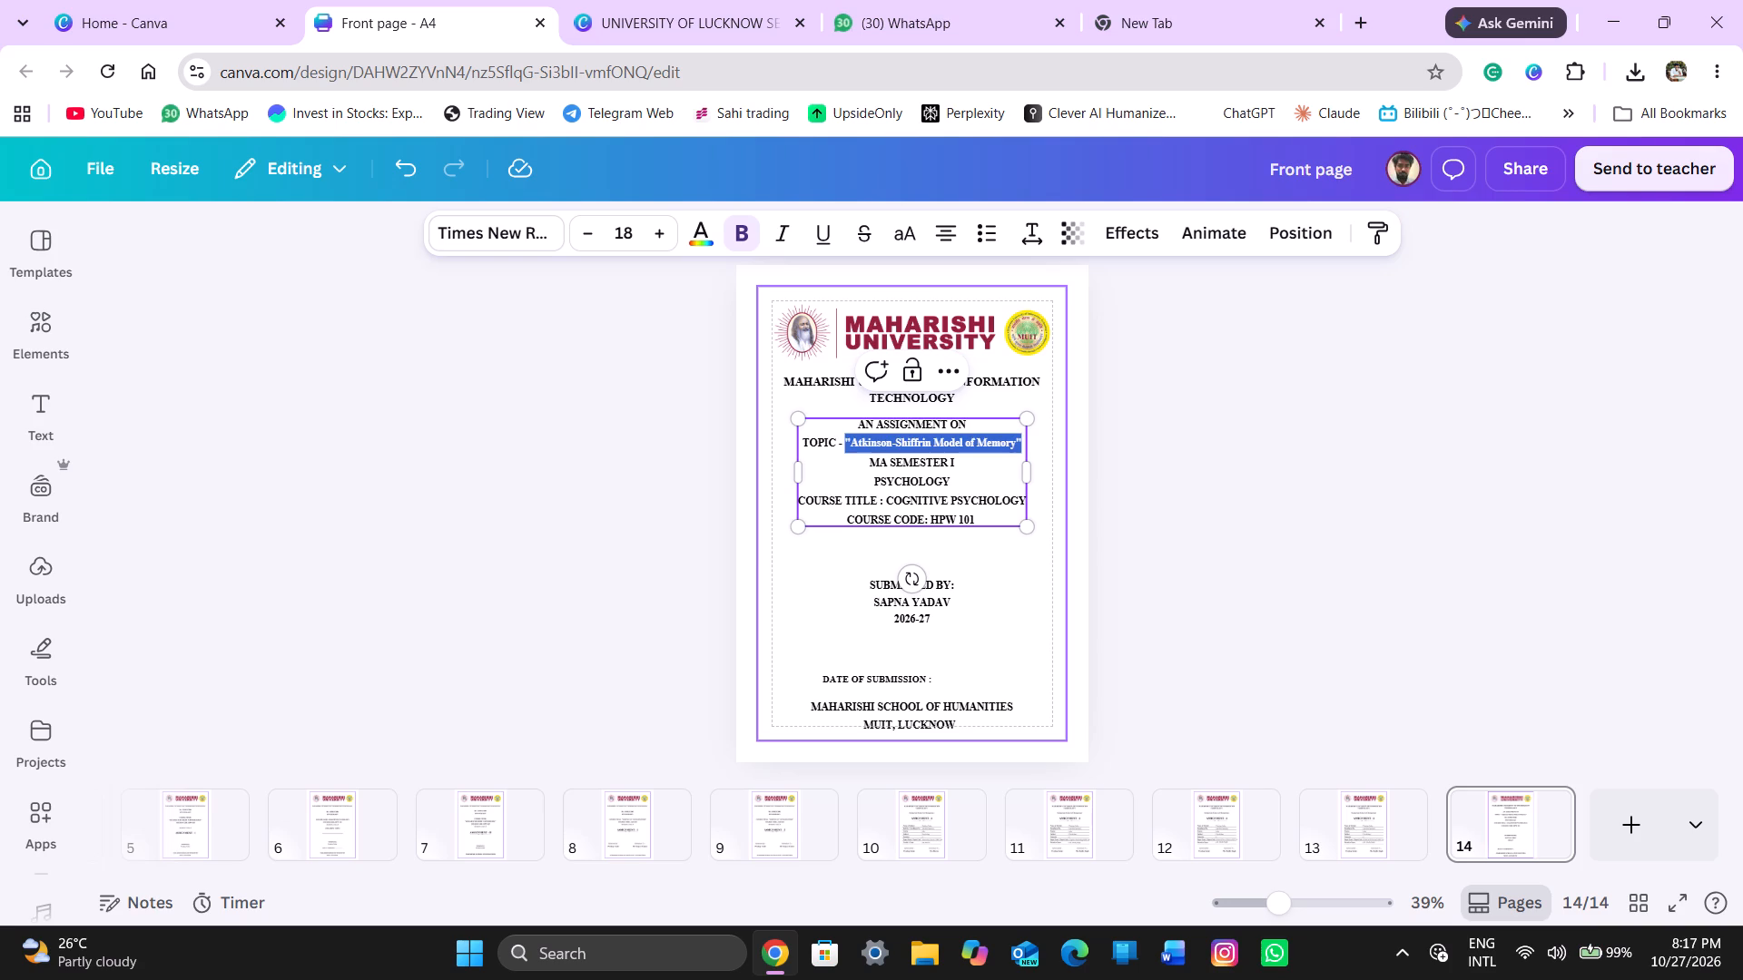
click(766, 246)
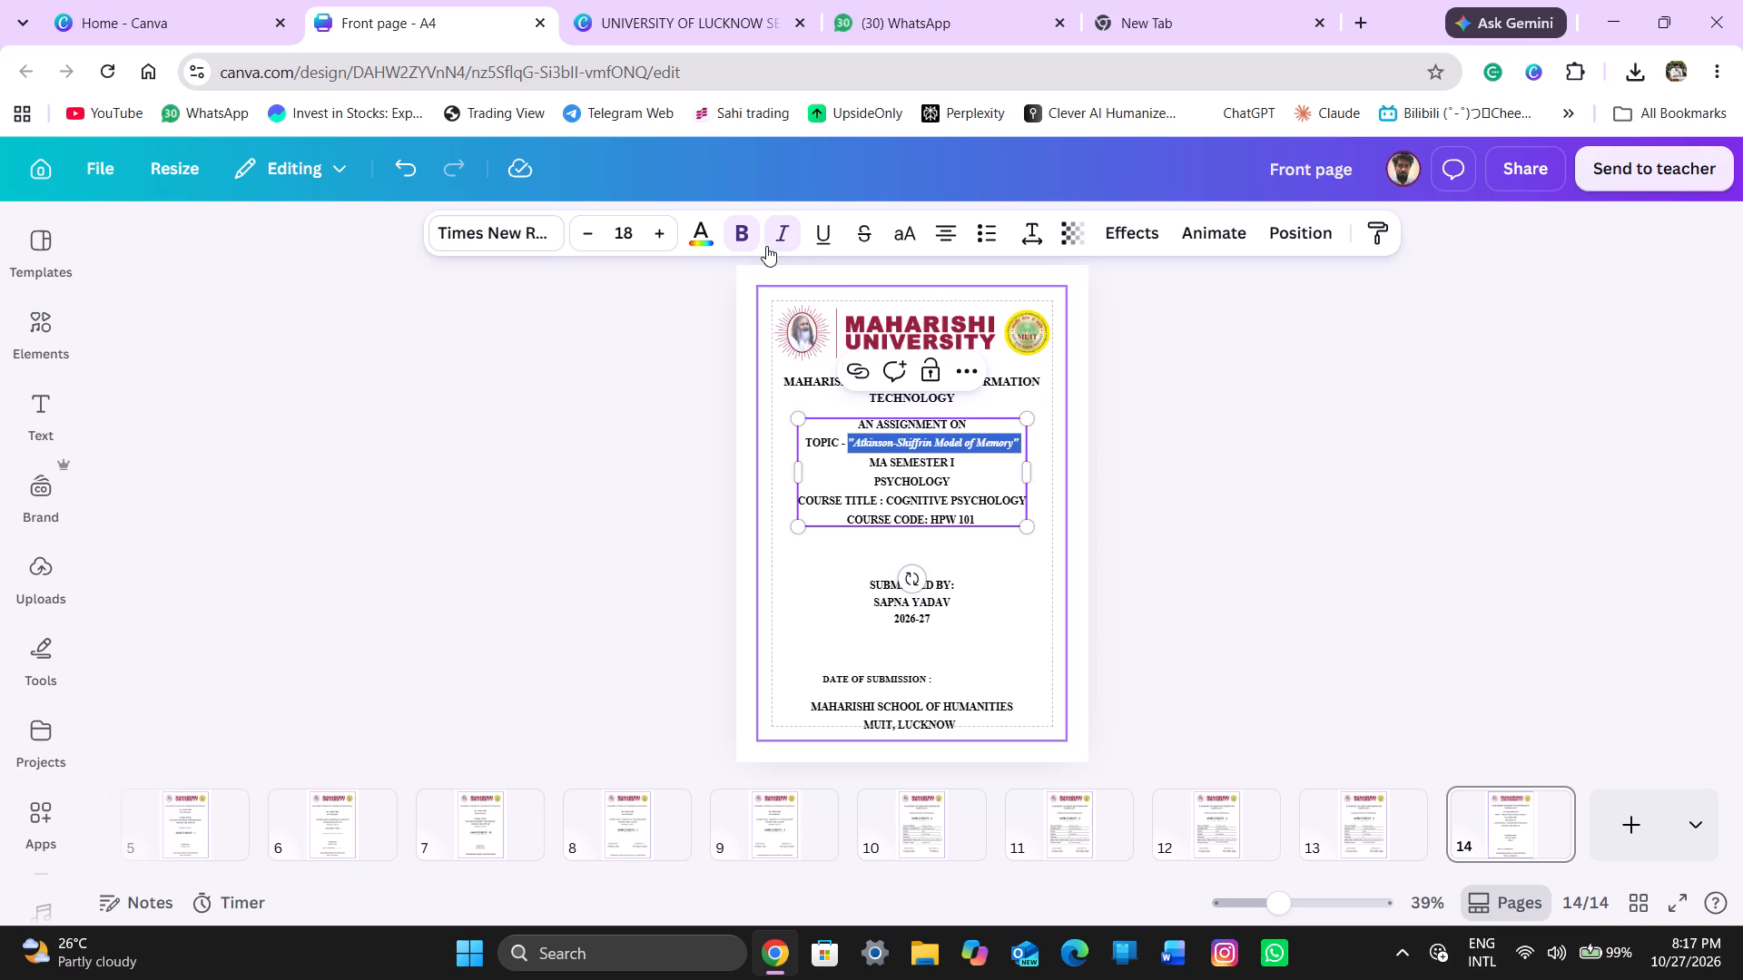
click(653, 442)
click(653, 442)
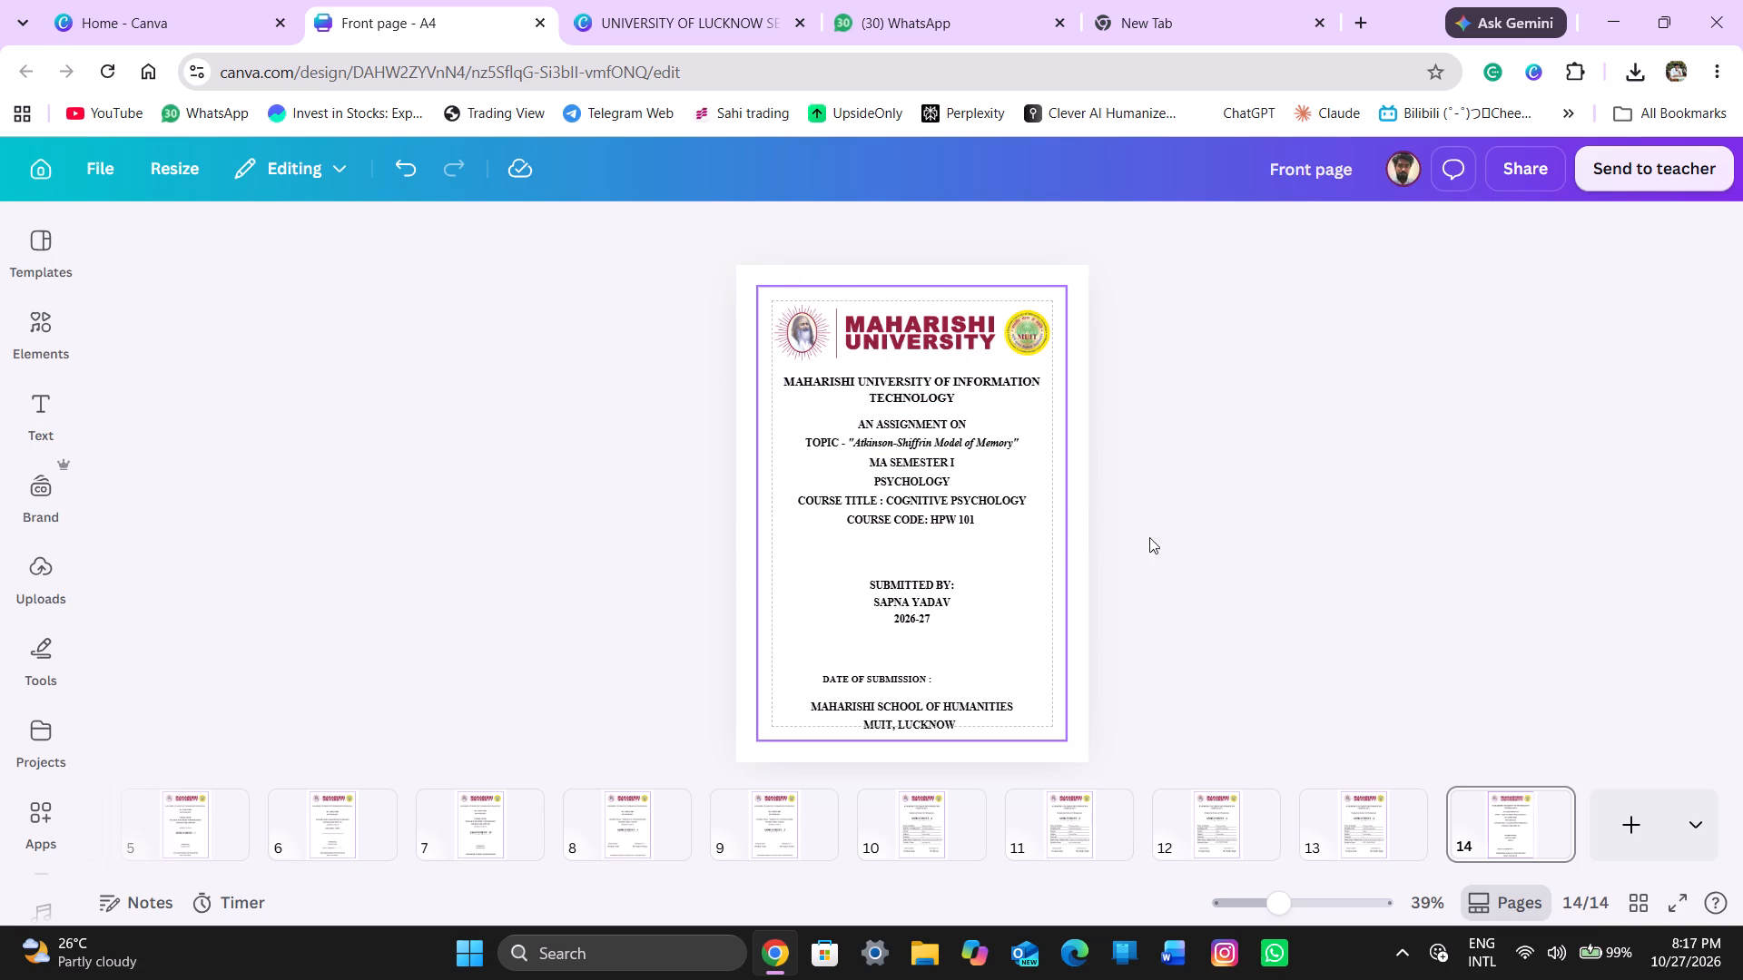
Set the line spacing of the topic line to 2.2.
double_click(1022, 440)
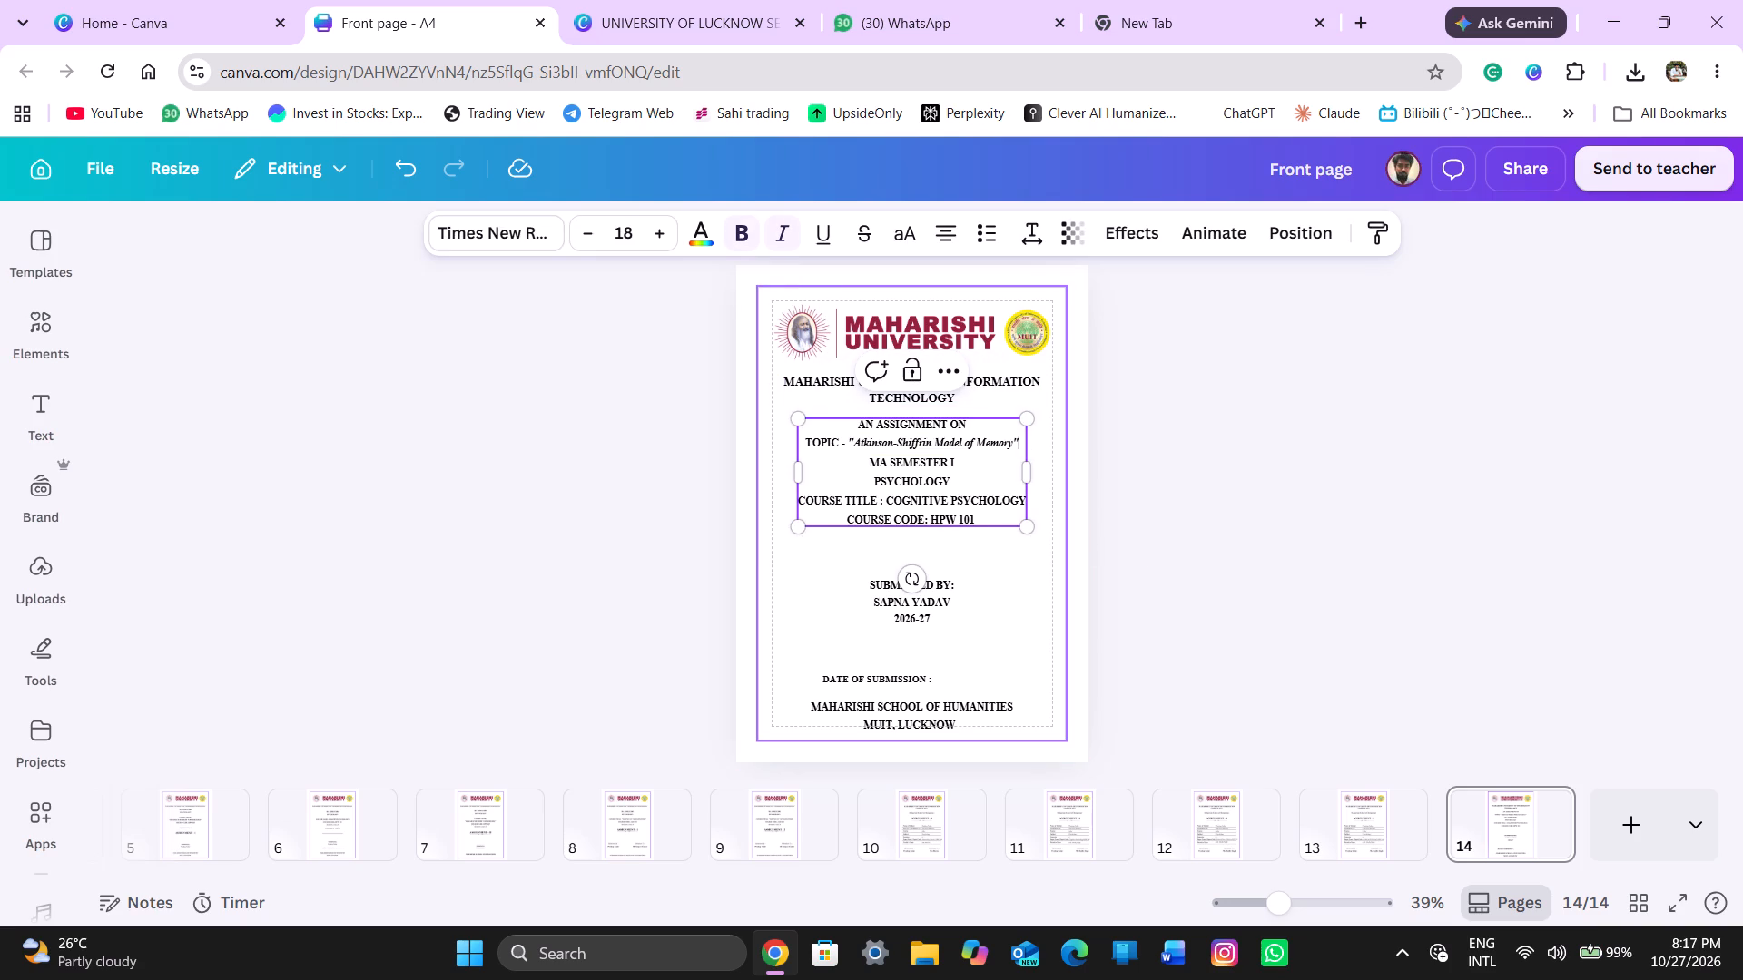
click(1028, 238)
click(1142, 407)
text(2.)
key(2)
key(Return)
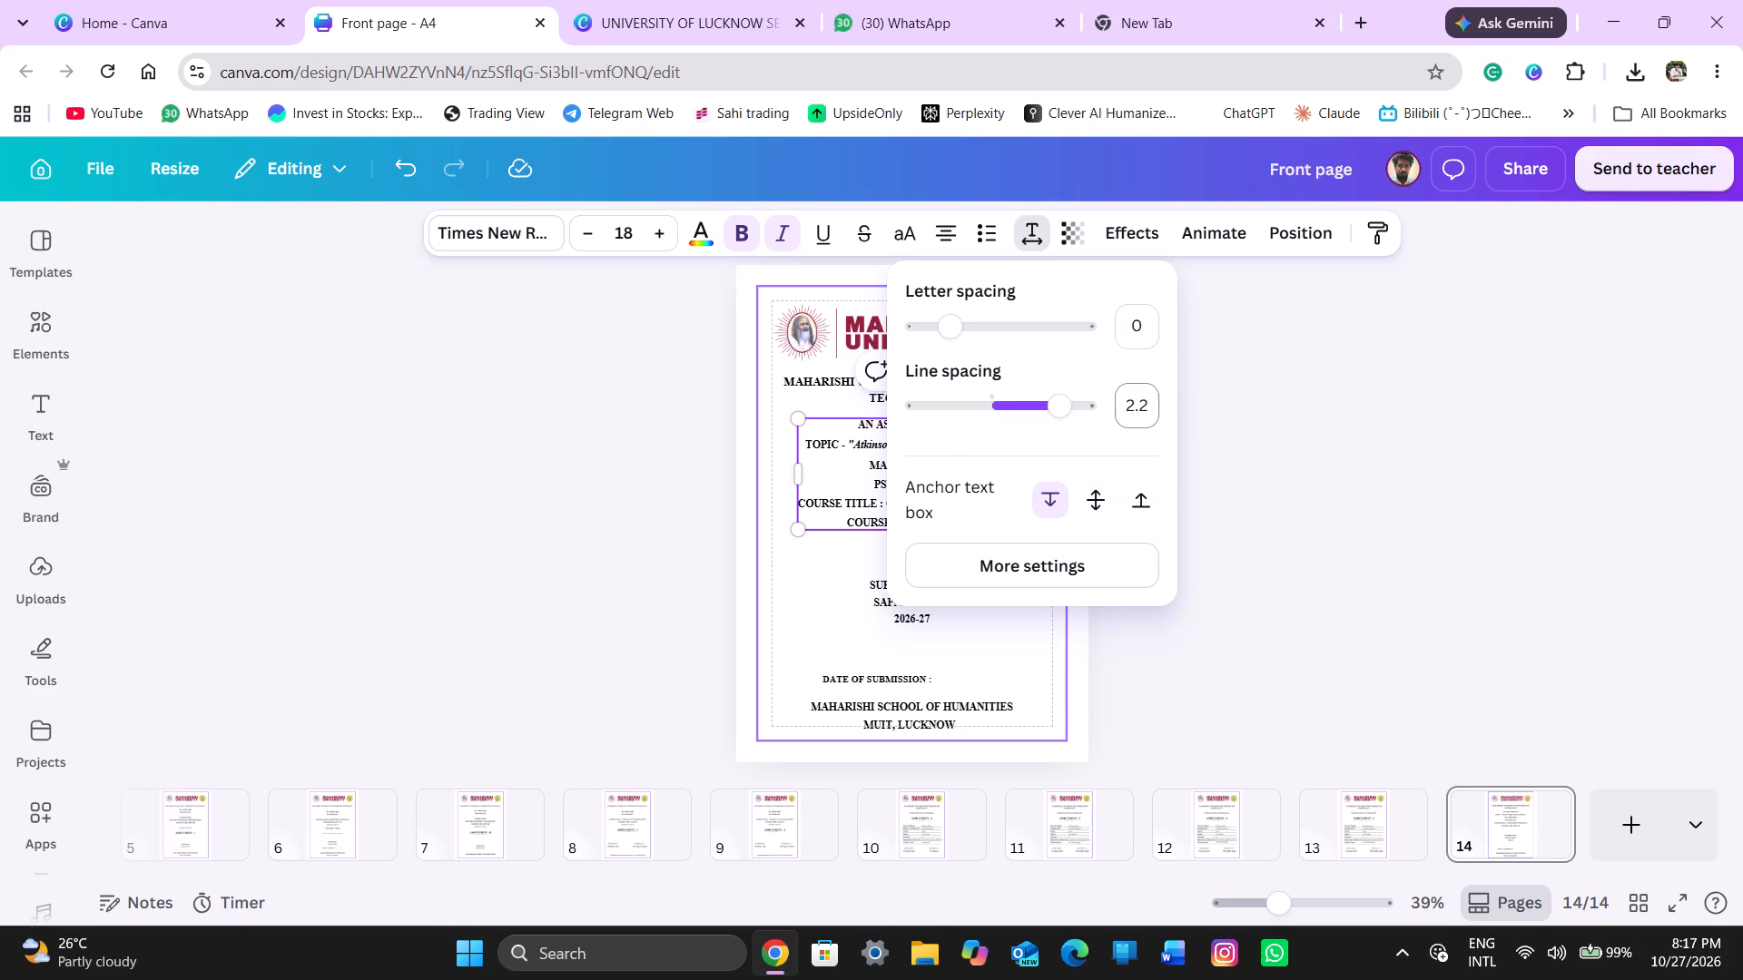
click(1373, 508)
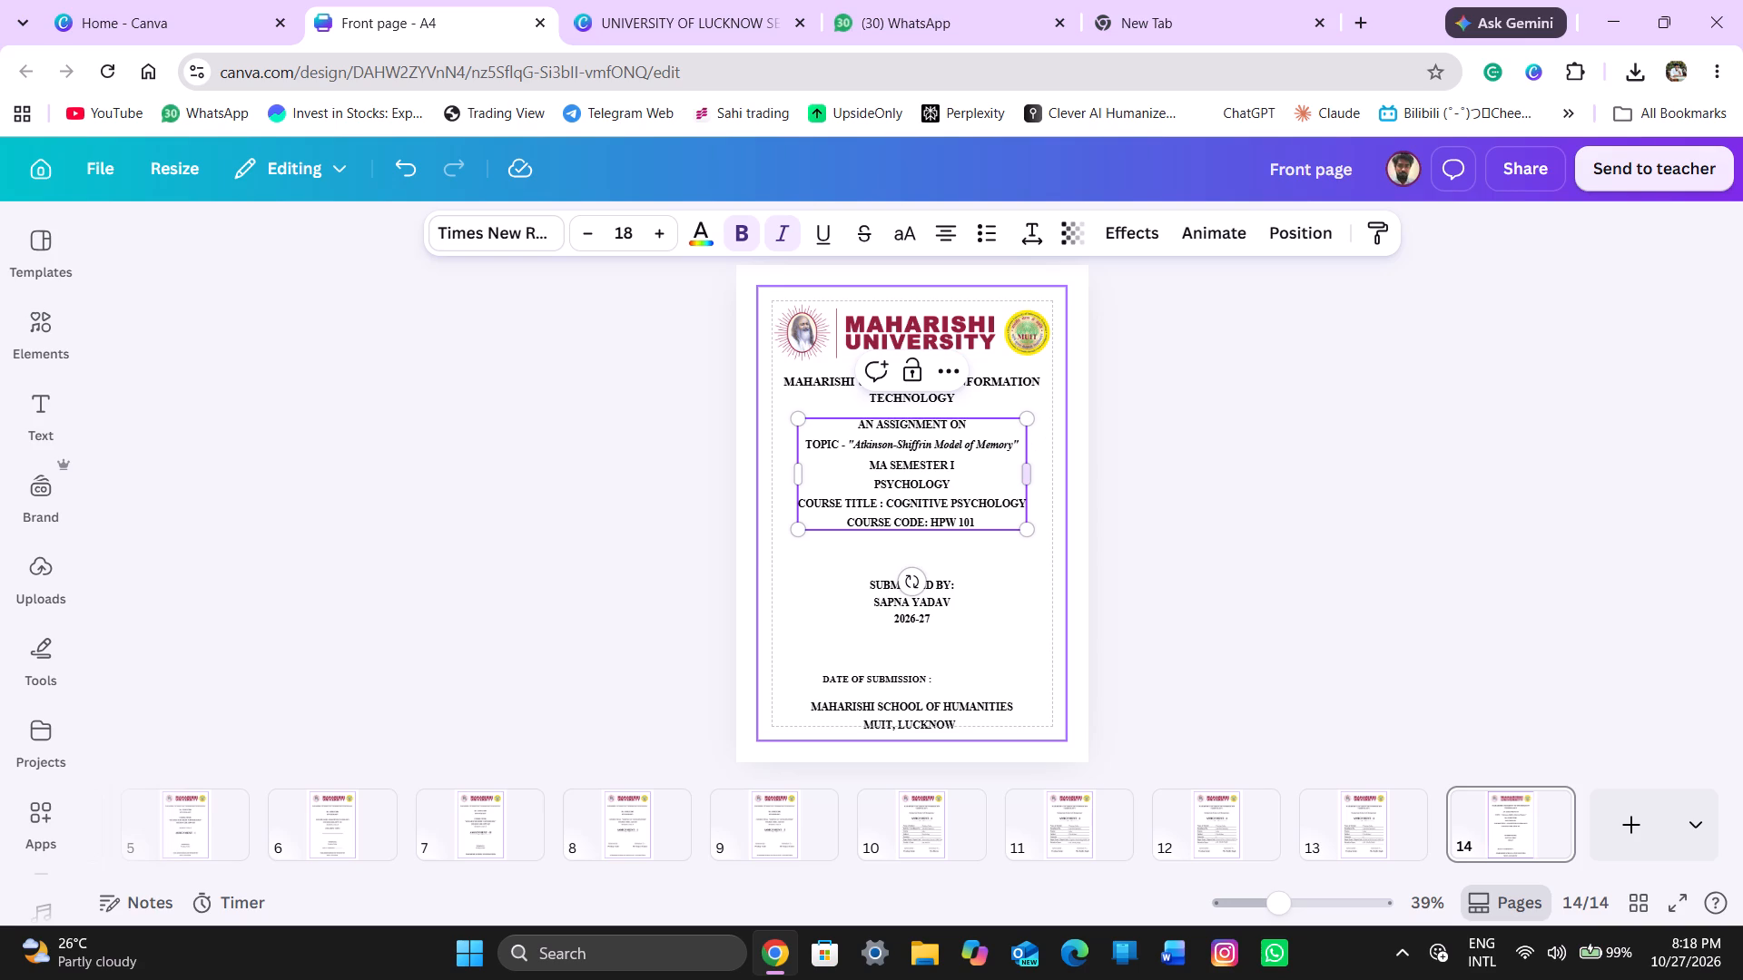
Apply line spacing 1.7 to both the "AN ASSIGNMENT ON" line and the topic line.
double_click(852, 426)
key(shift+Down)
key(shift+Down)
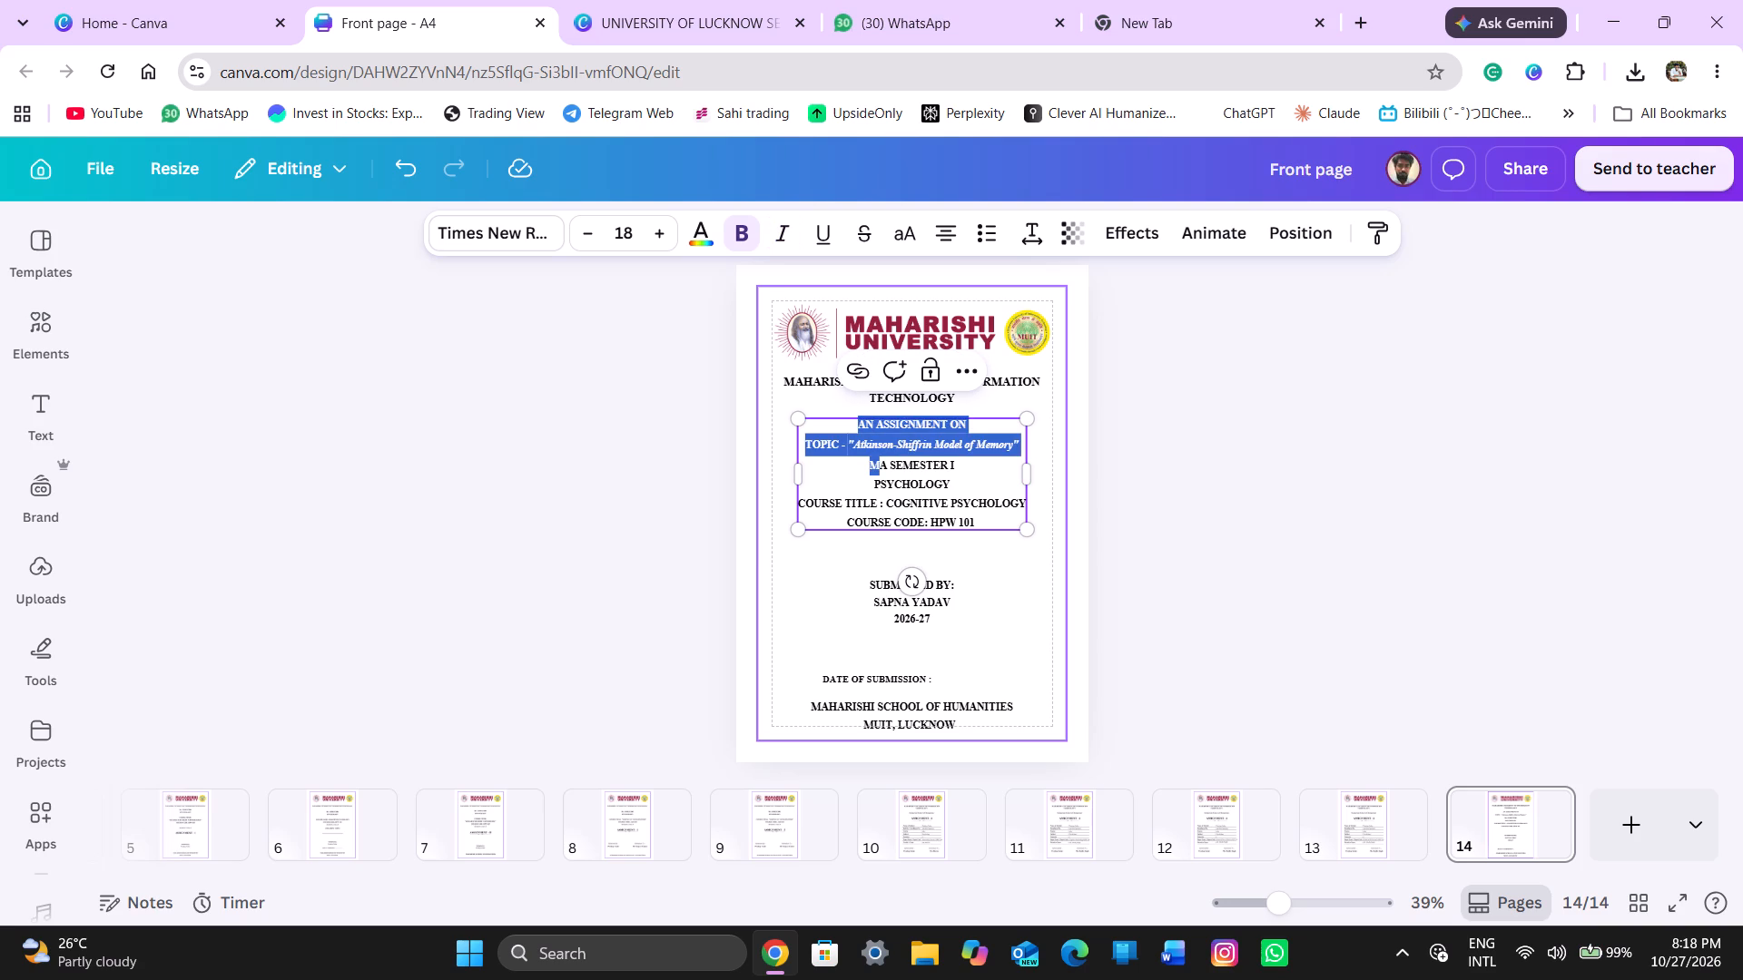
key(shift+Up)
key(shift+Right)
key(shift+Right)
key(shift+Right)
key(shift+Right)
key(shift+Right)
key(shift+Right)
key(shift+Right)
key(shift+Right)
key(shift+Right)
key(shift+Right)
key(shift+Right)
key(shift+Right)
key(shift+Right)
key(shift+Right)
key(shift+Right)
key(shift+Right)
key(shift+Right)
key(shift+Right)
key(shift+Right)
key(shift+Right)
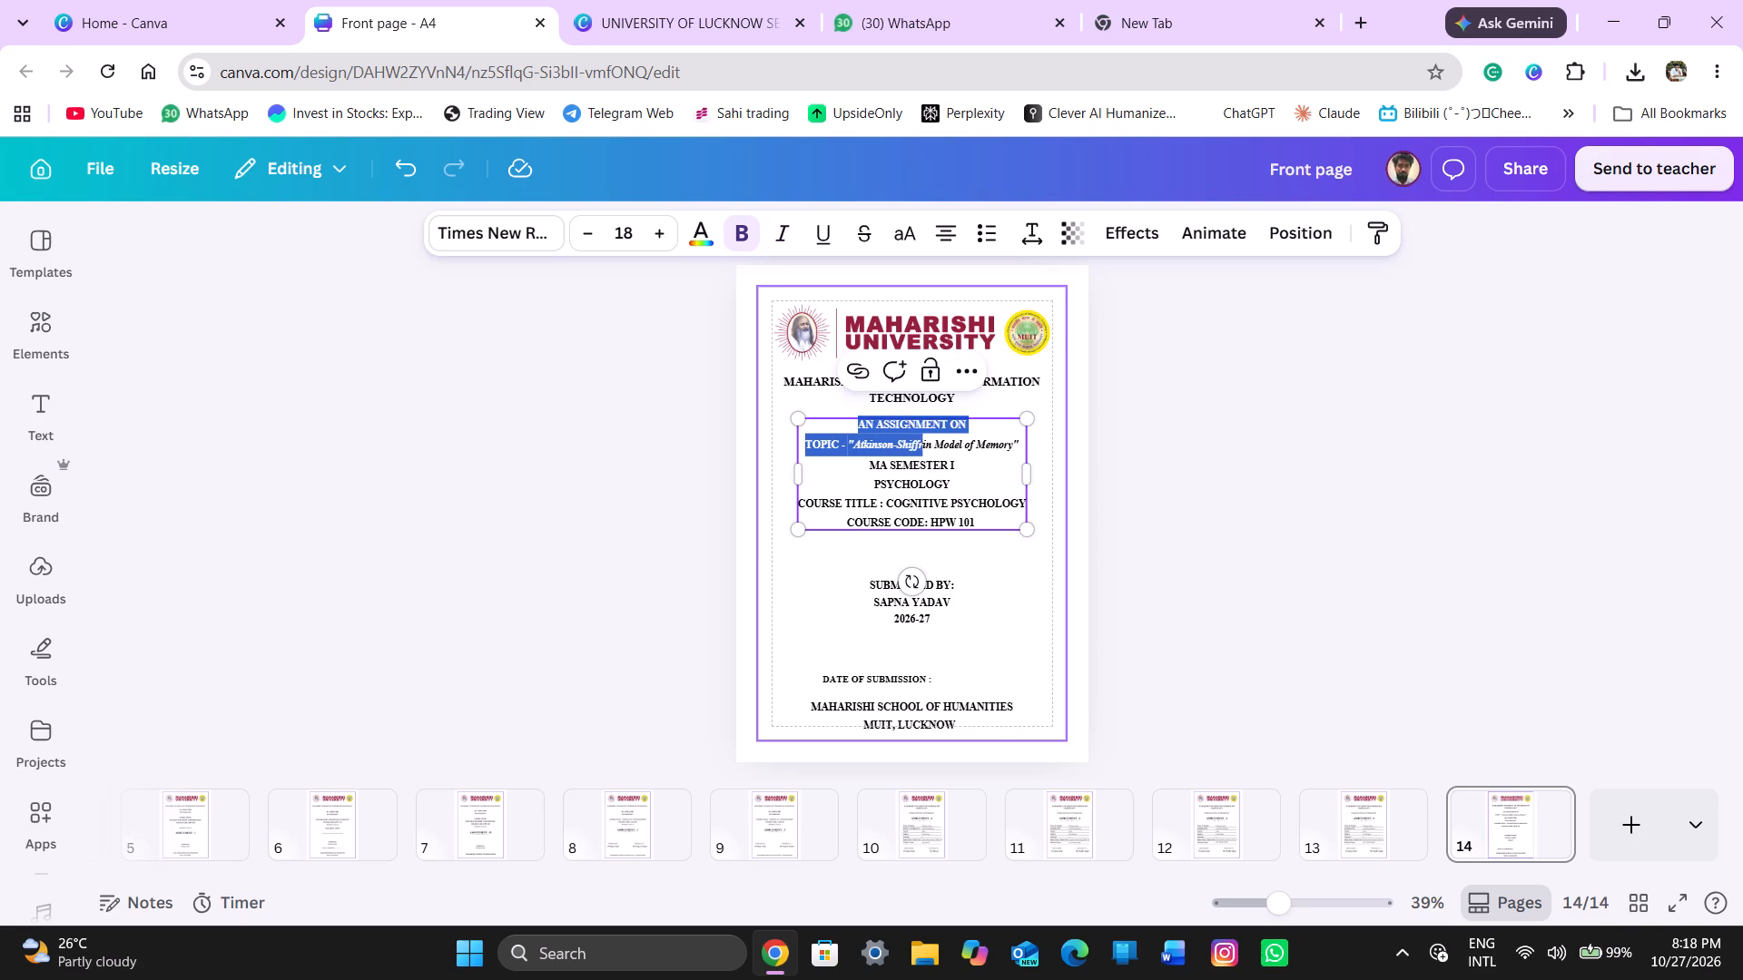
key(shift+Left)
key(shift+Left)
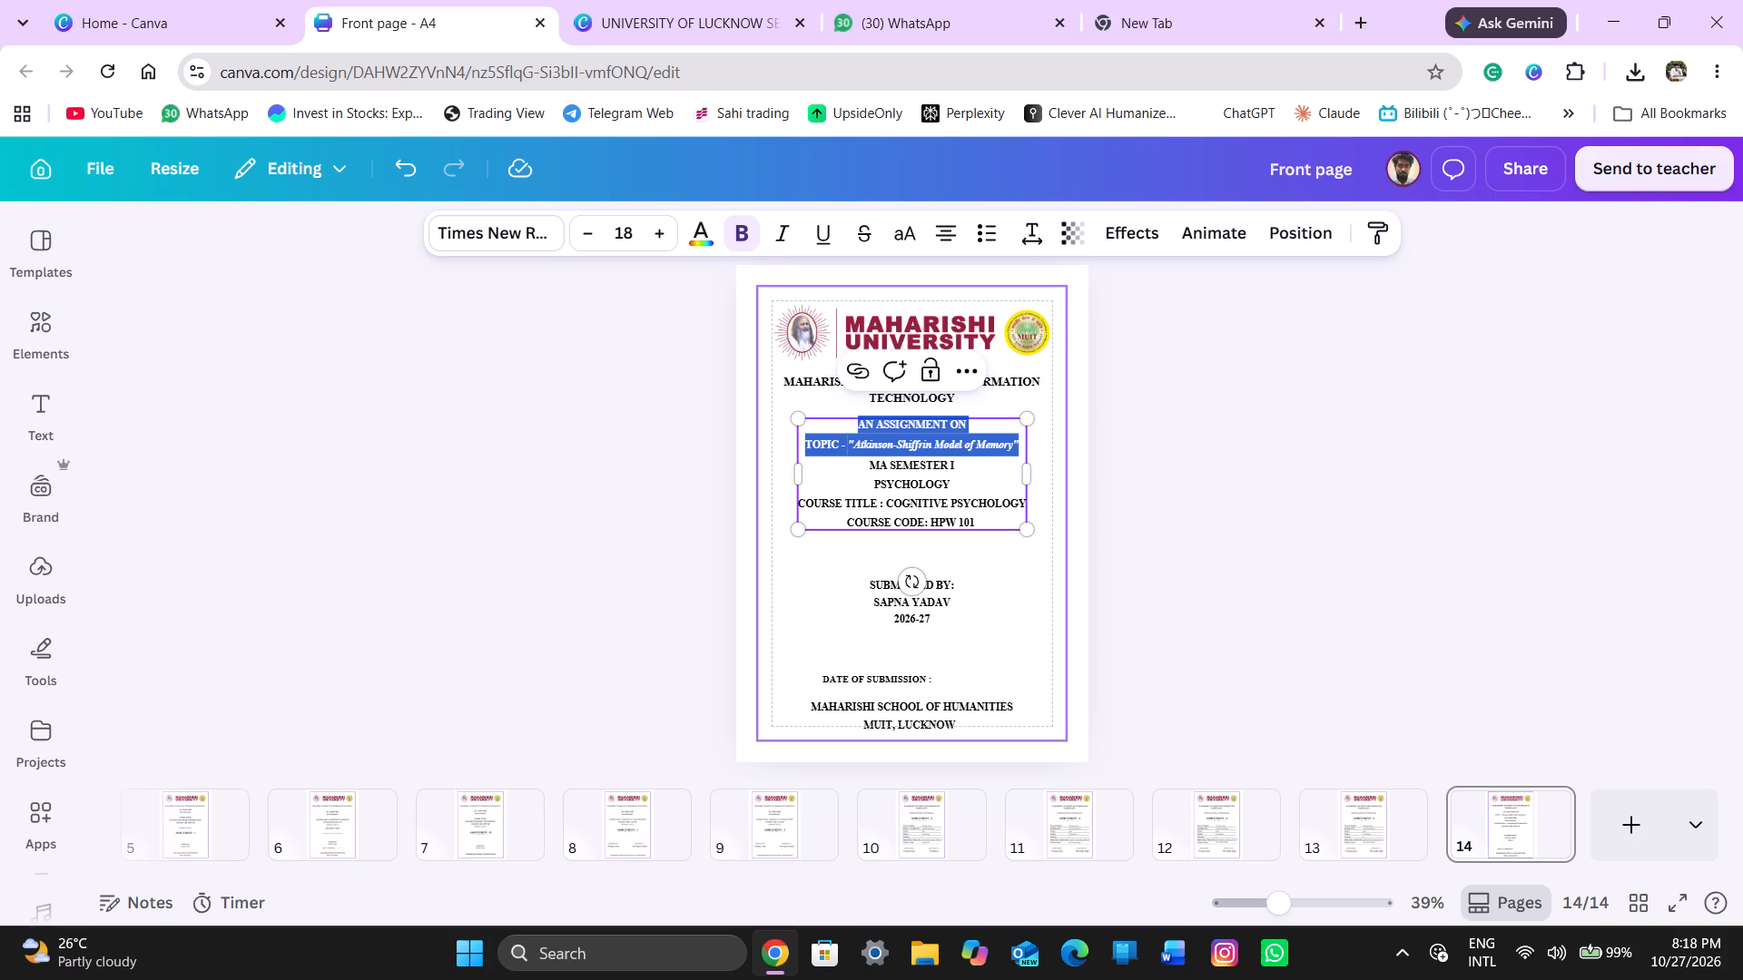
click(1029, 229)
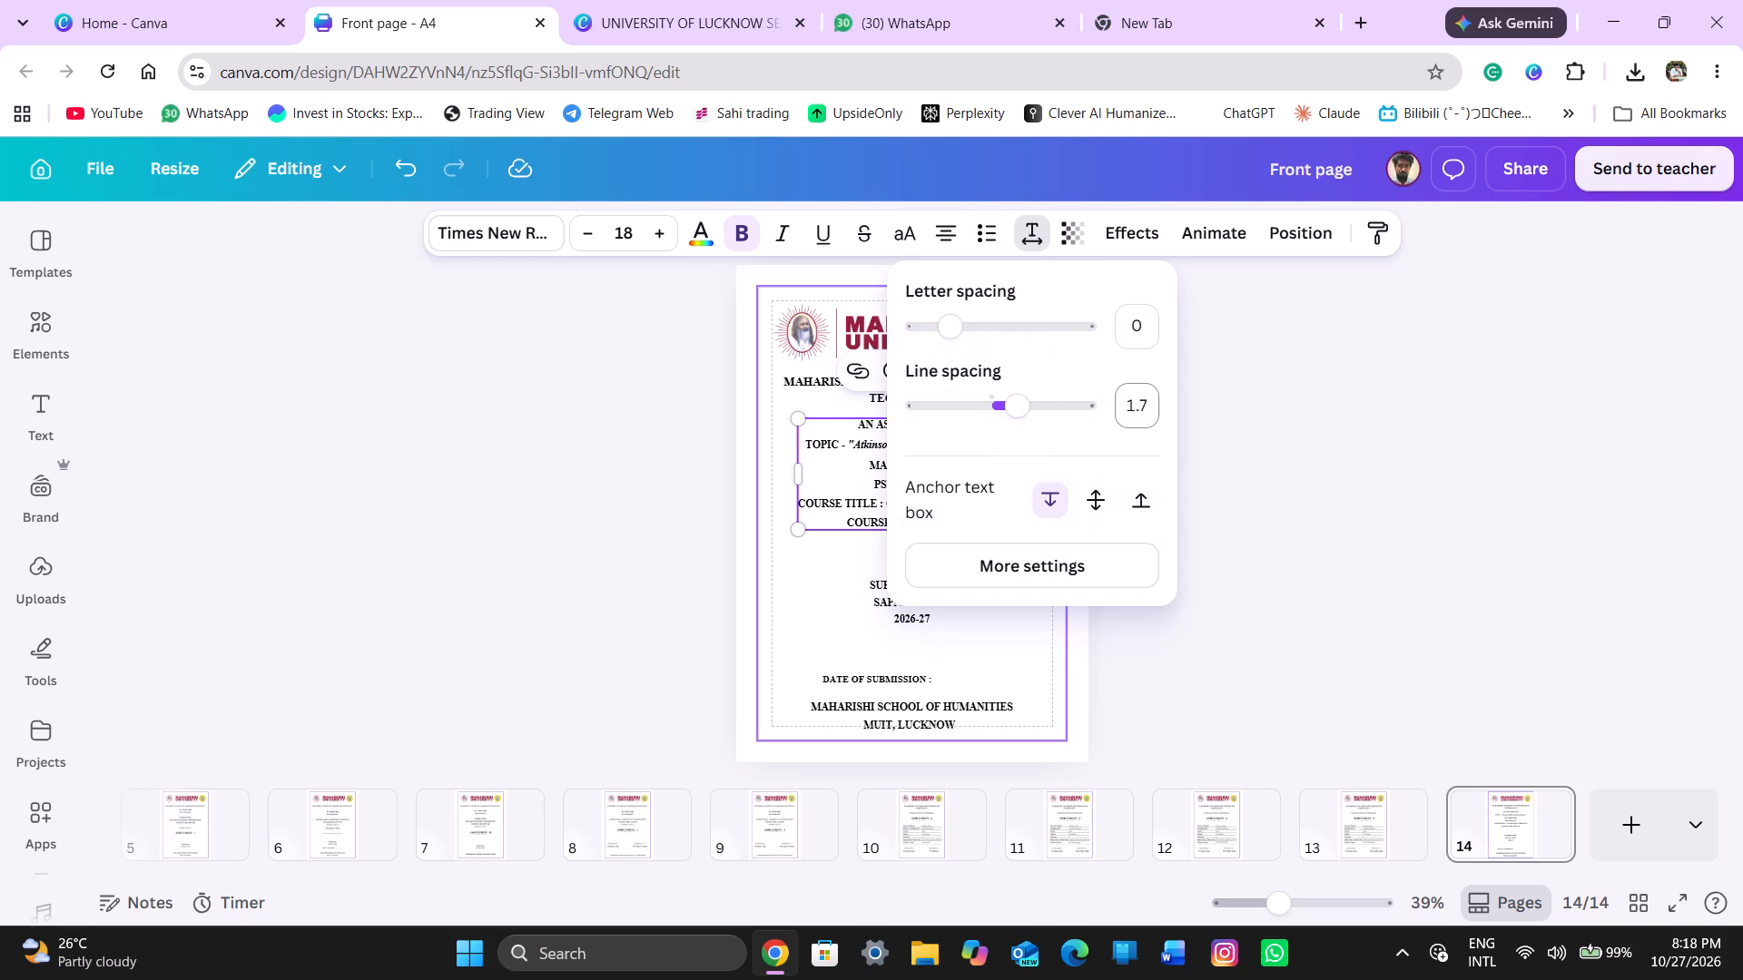
click(1149, 413)
click(1256, 433)
click(1256, 433)
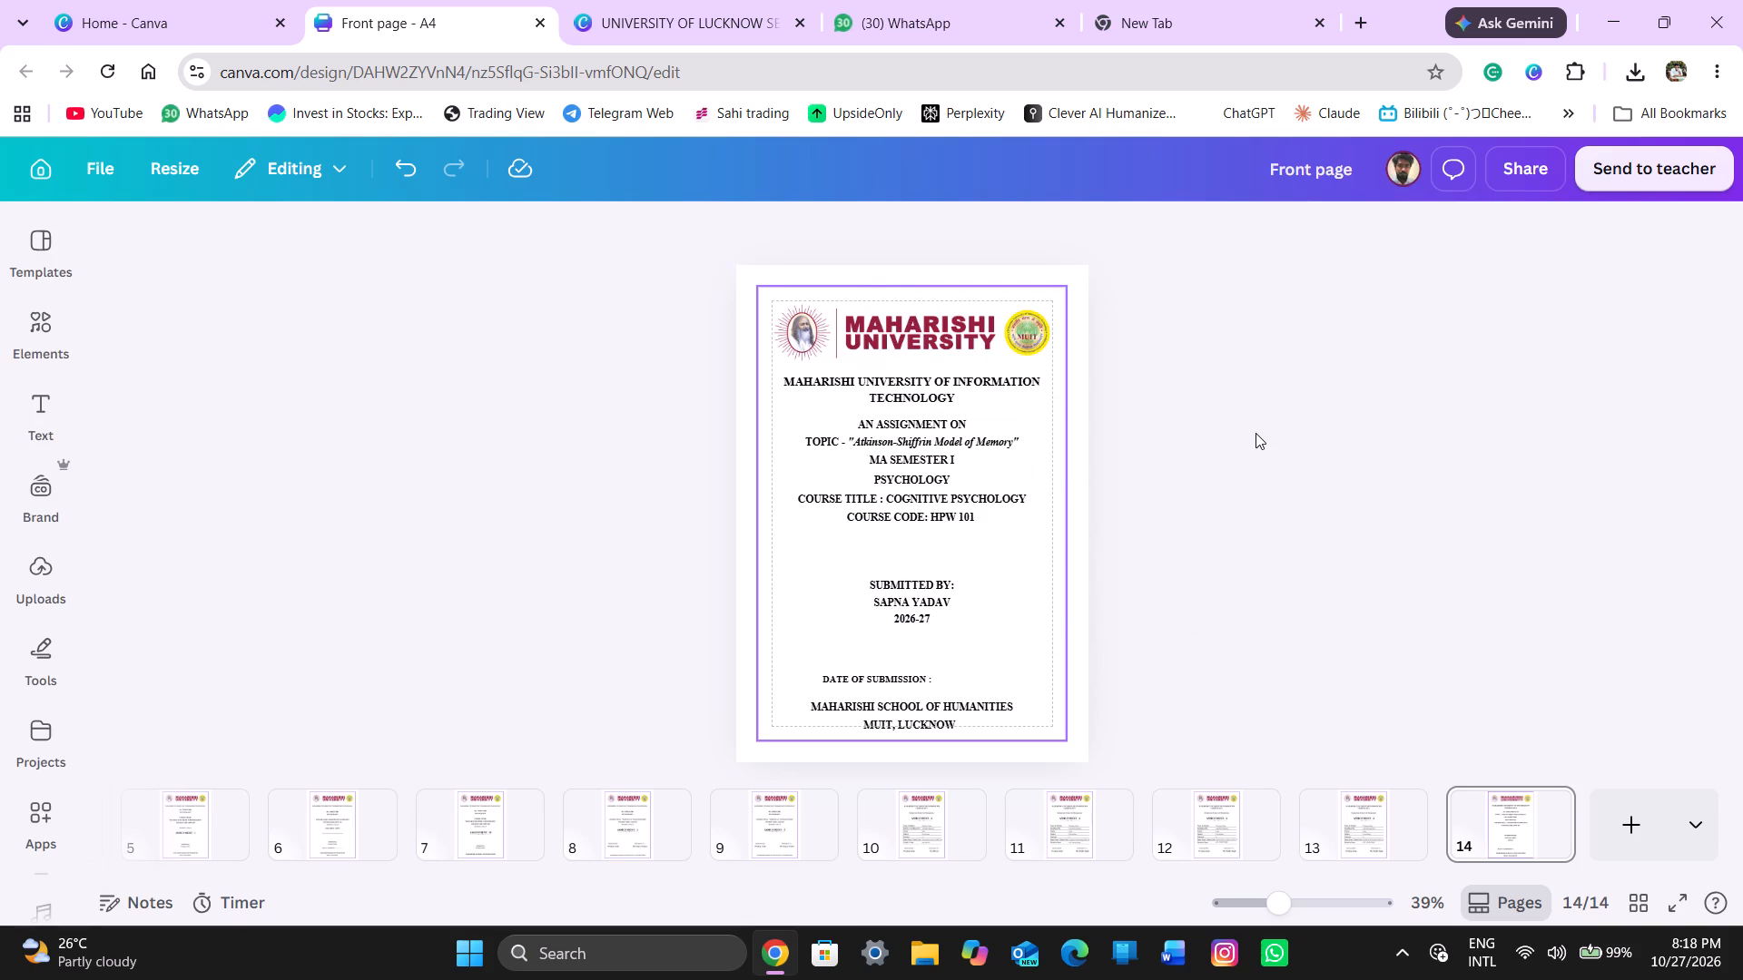
Set the line spacing of the "MA SEMESTER I" line below the topic to 2.2.
click(867, 452)
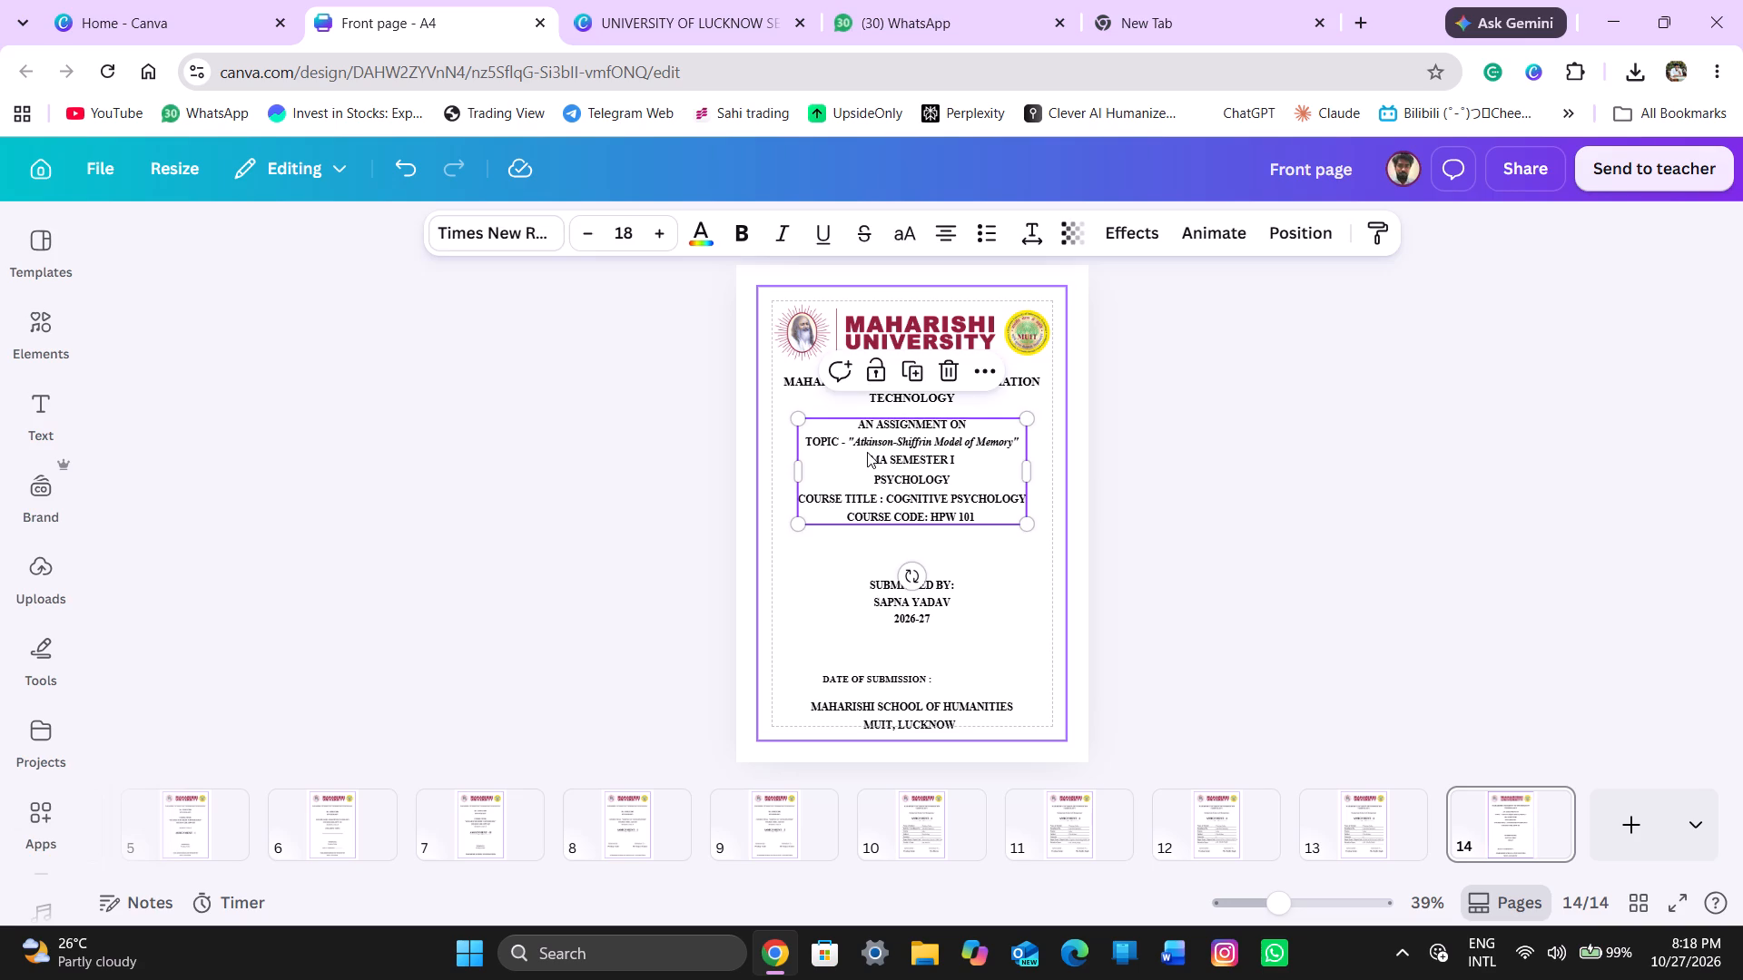
click(867, 452)
click(1024, 223)
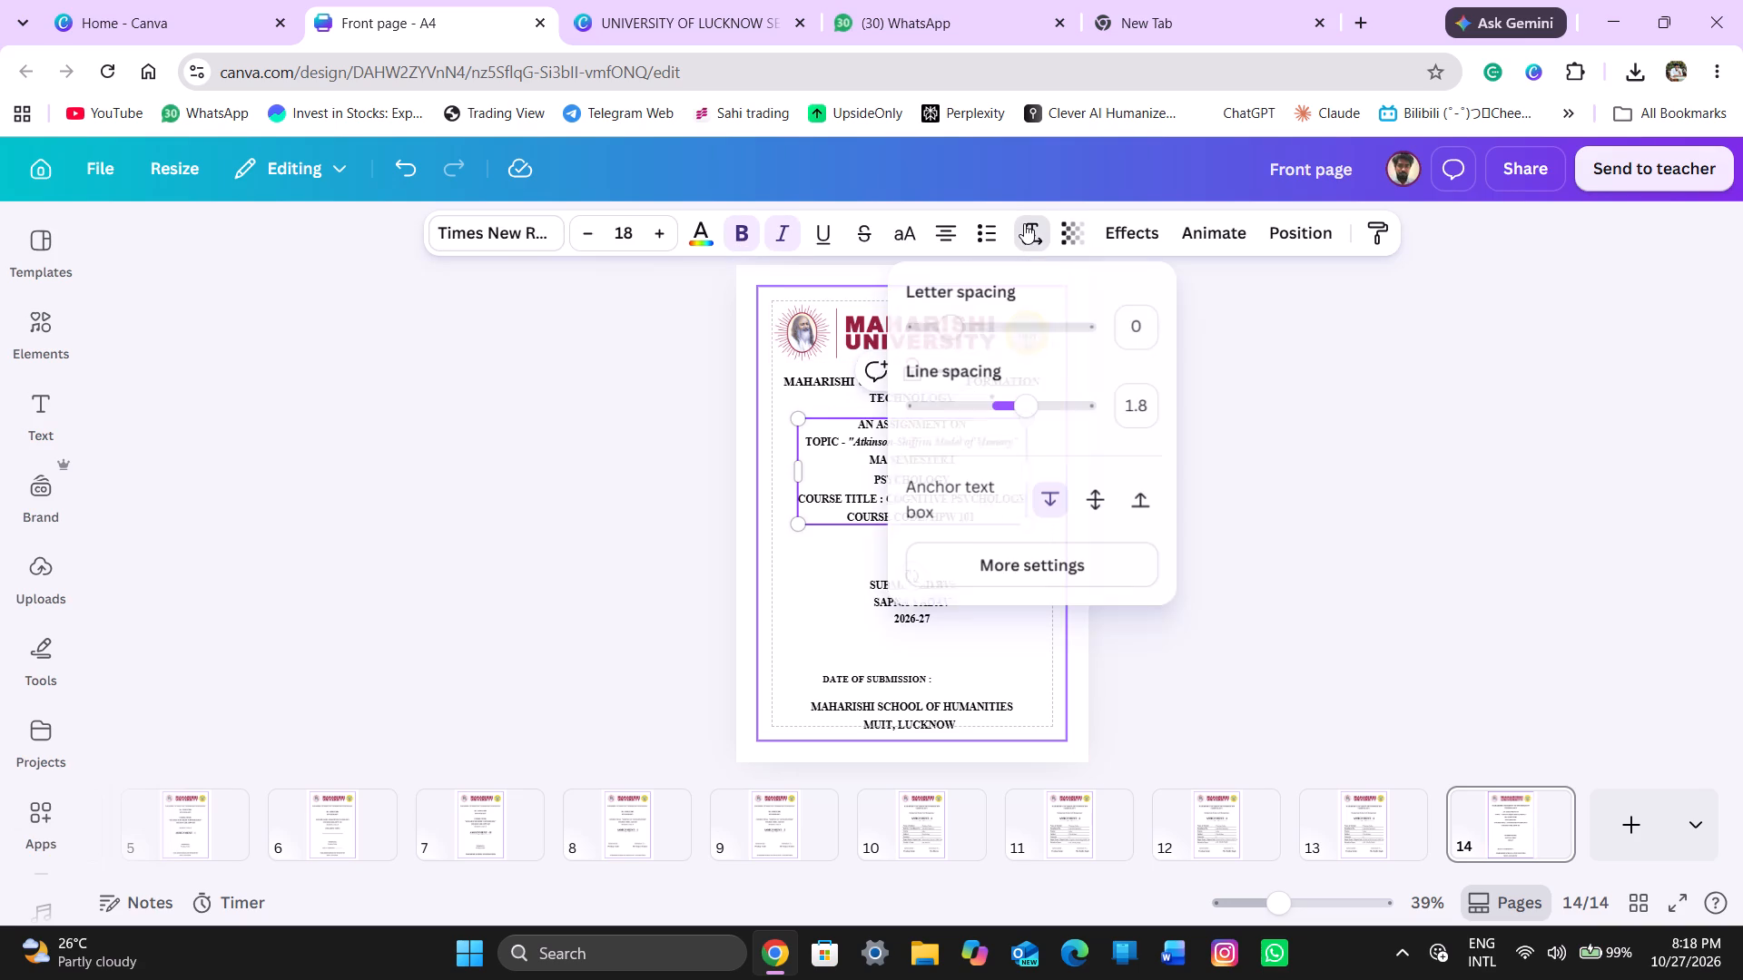
click(1133, 410)
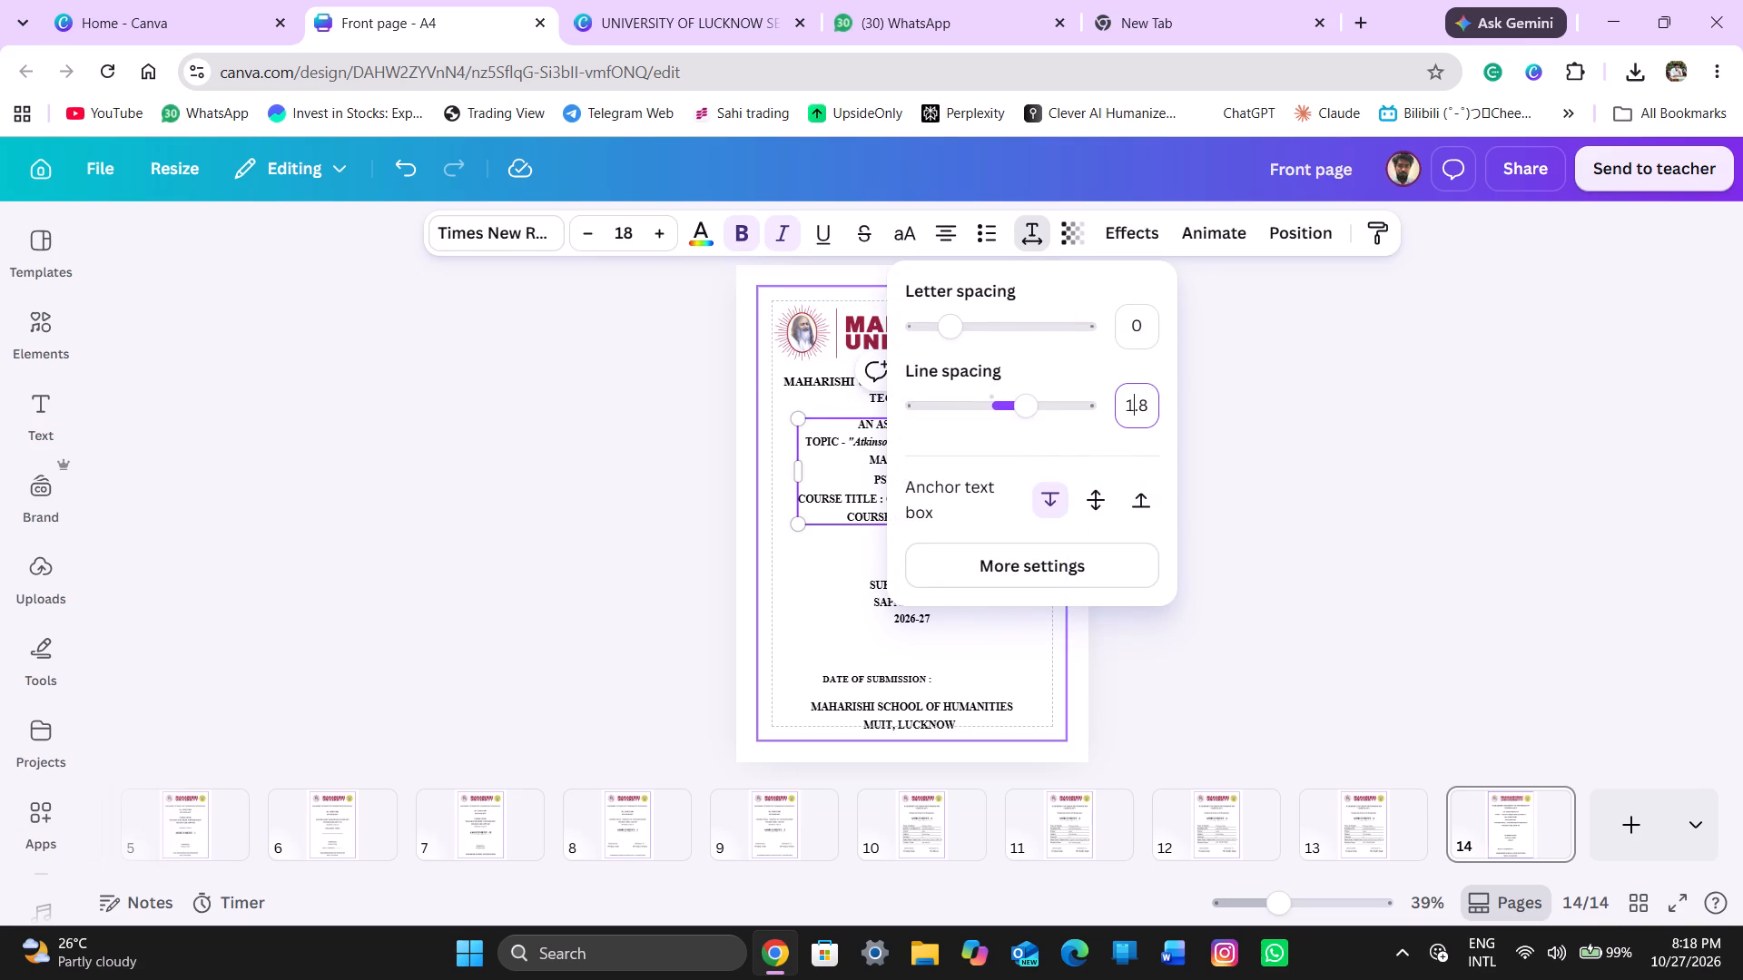
click(865, 452)
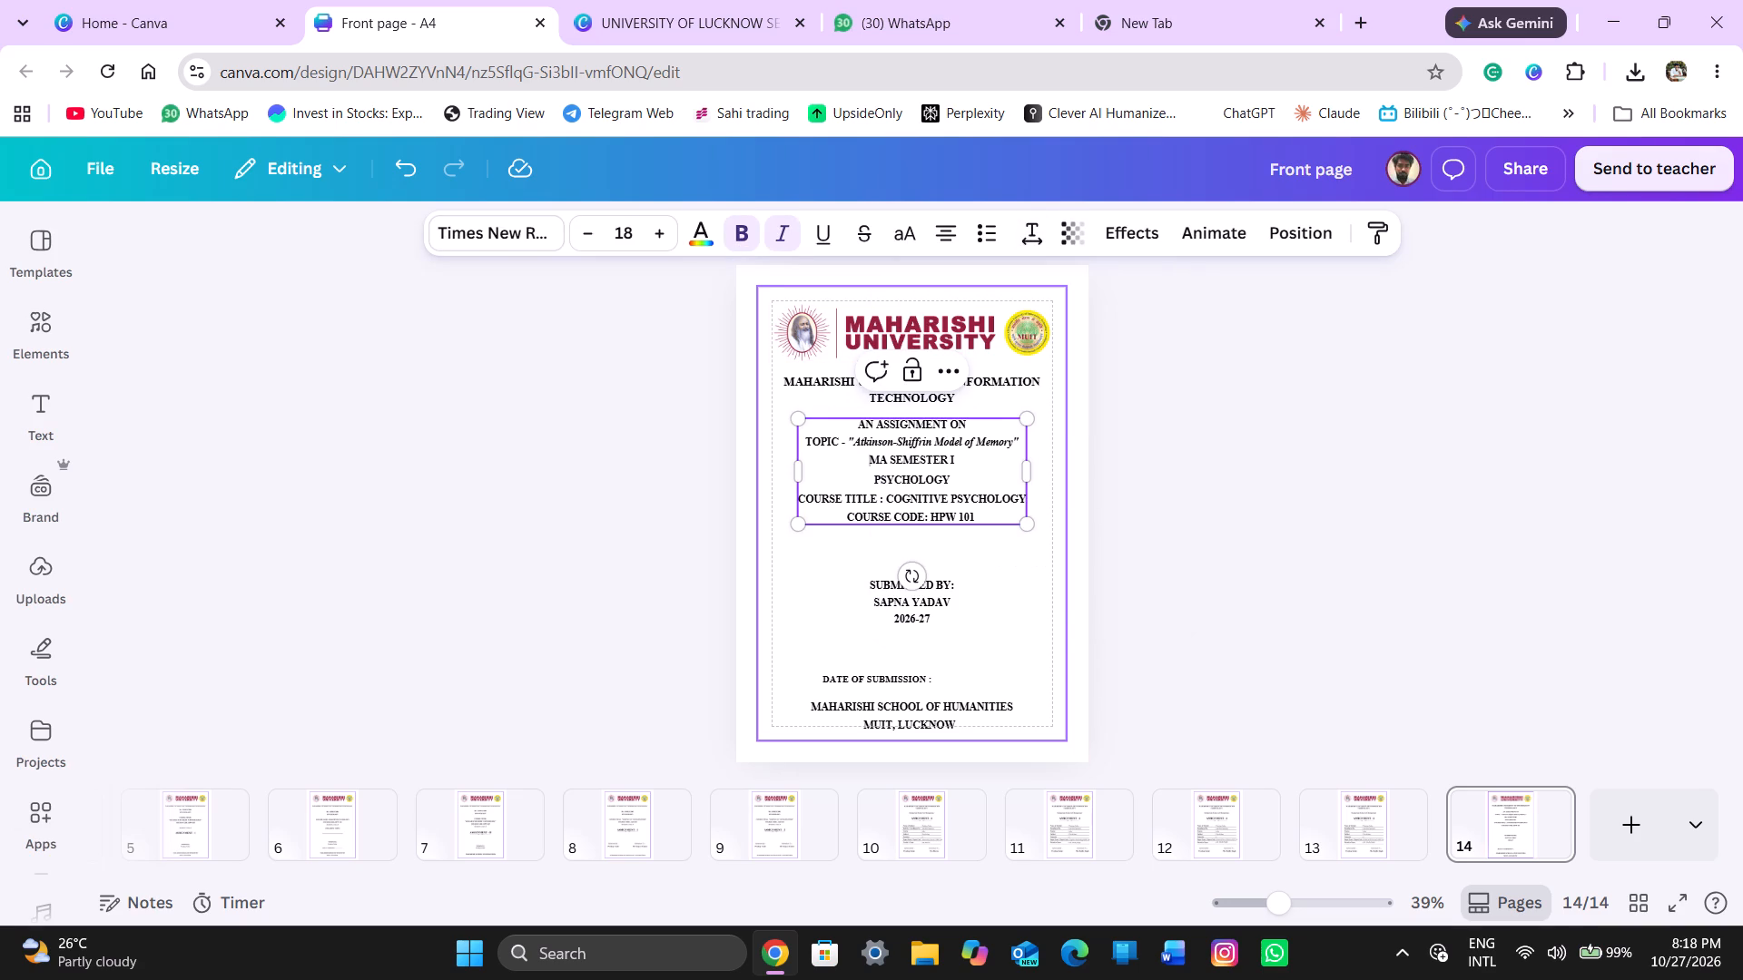
click(1029, 233)
click(1135, 404)
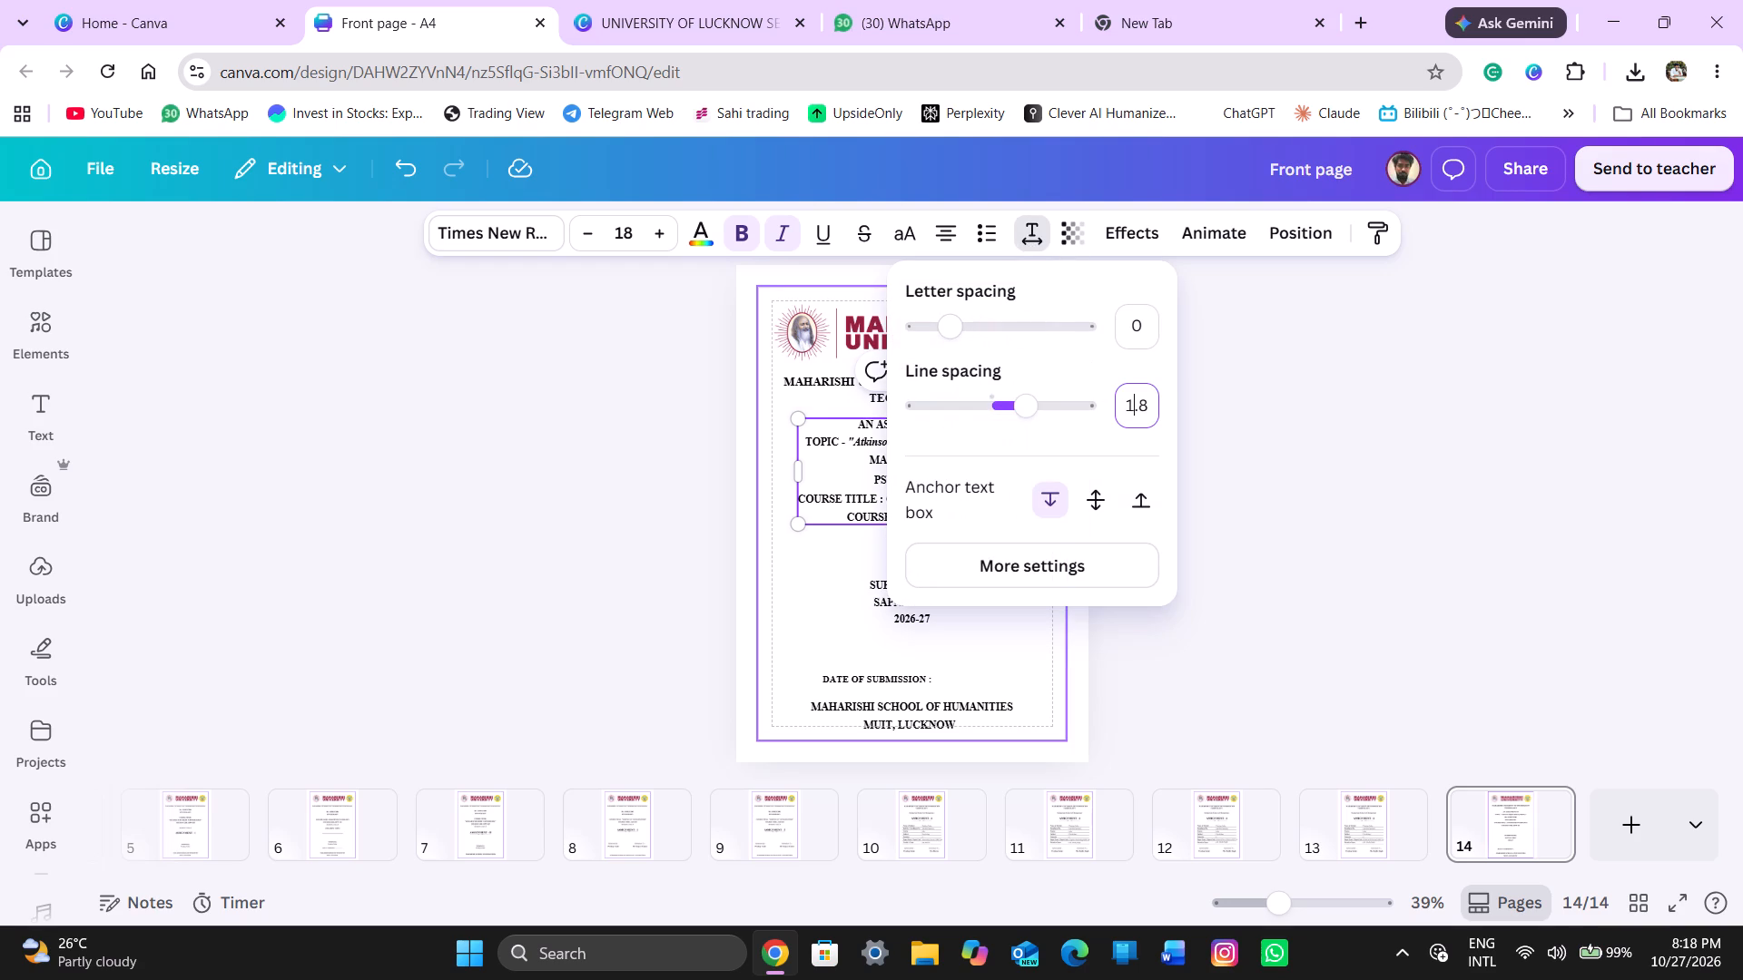
text(2.2)
key(Return)
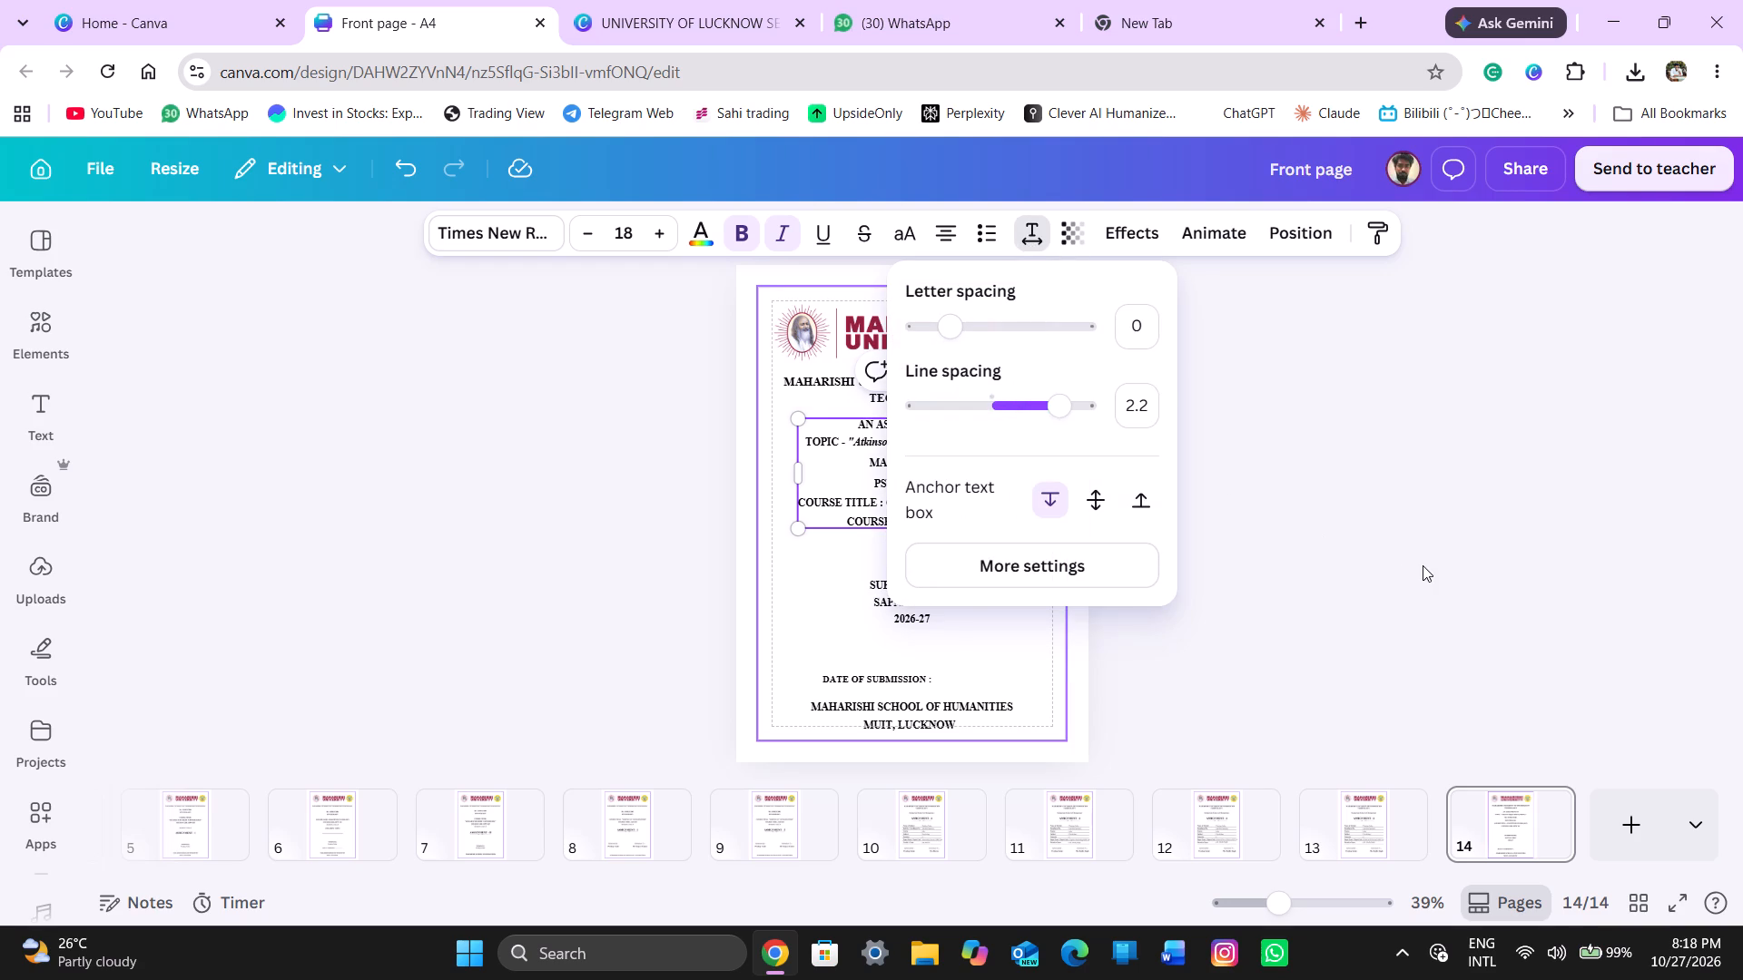
click(1422, 566)
click(1422, 566)
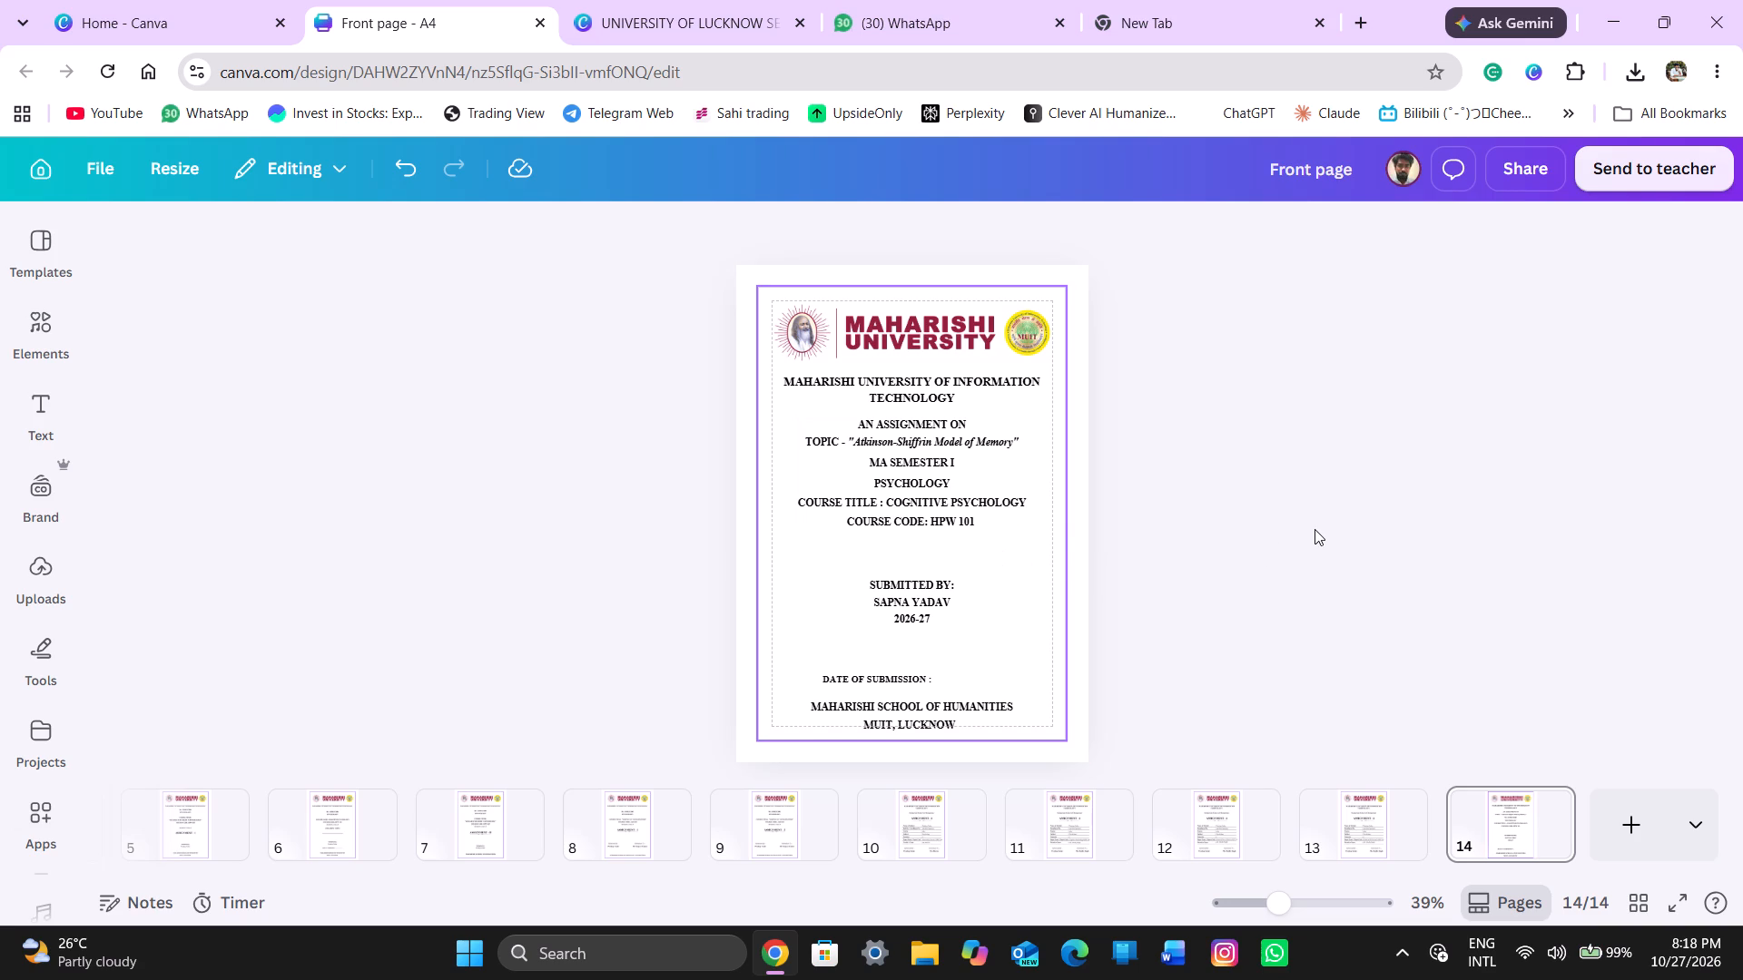
Nudge the text block with the assignment topic and course details slightly down on page 14.
click(934, 461)
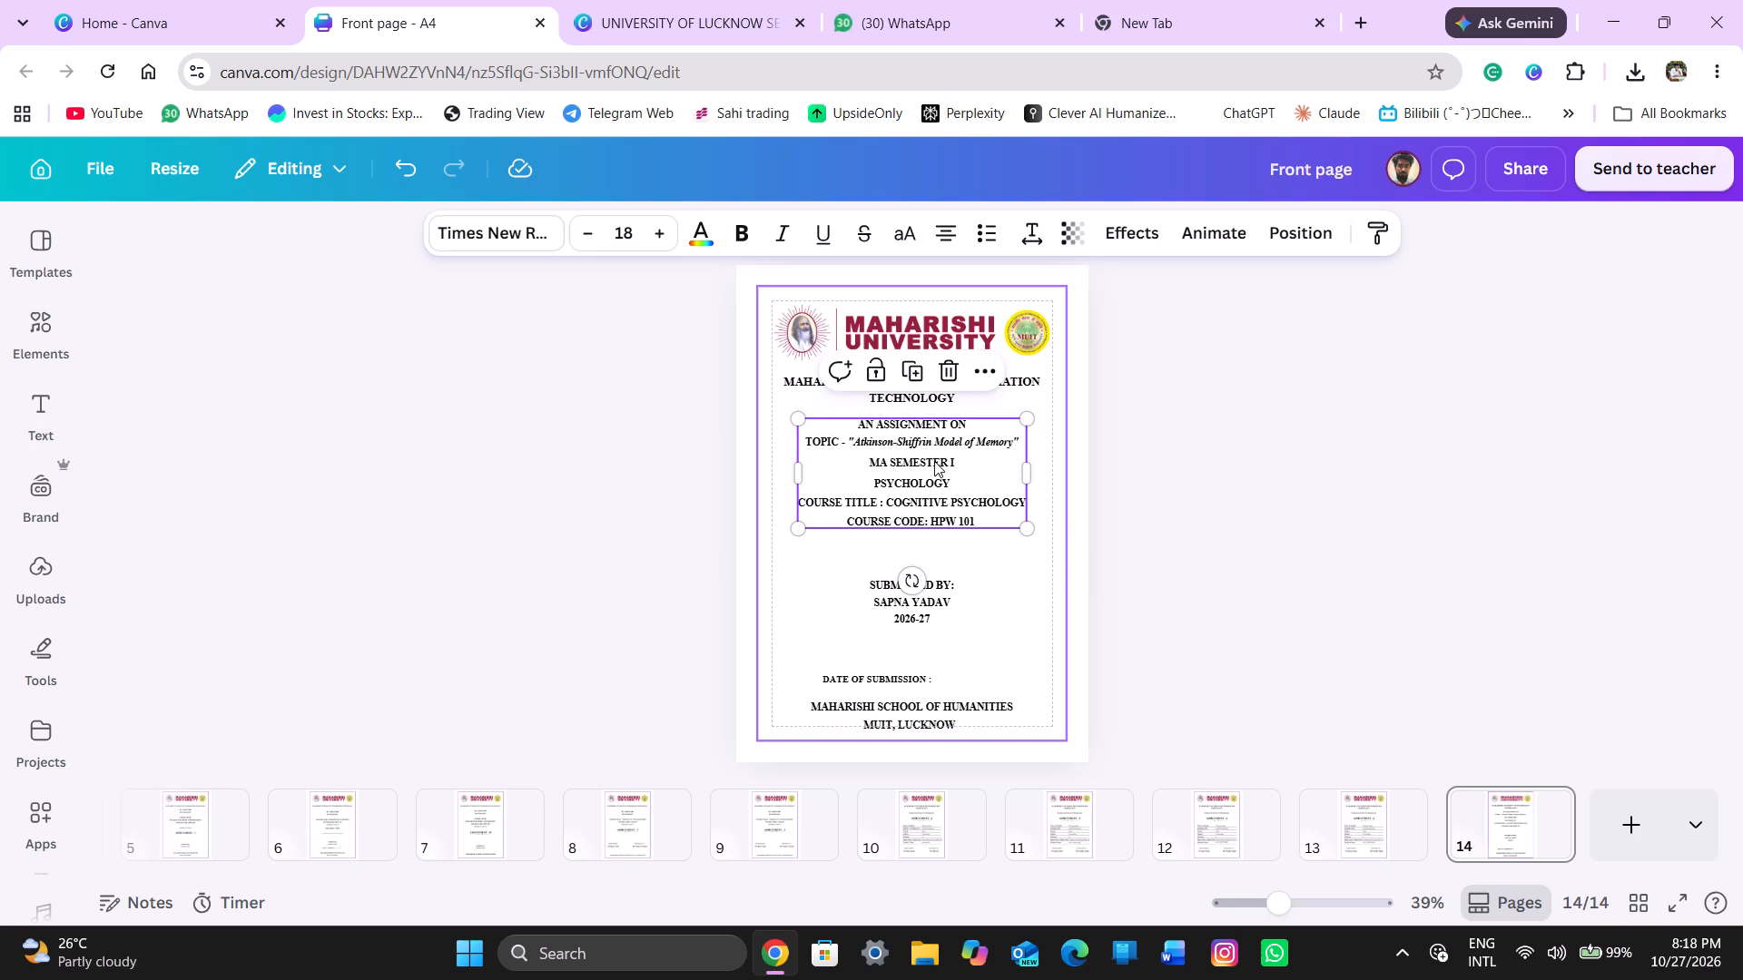
key(Down)
key(Down)
key(Up)
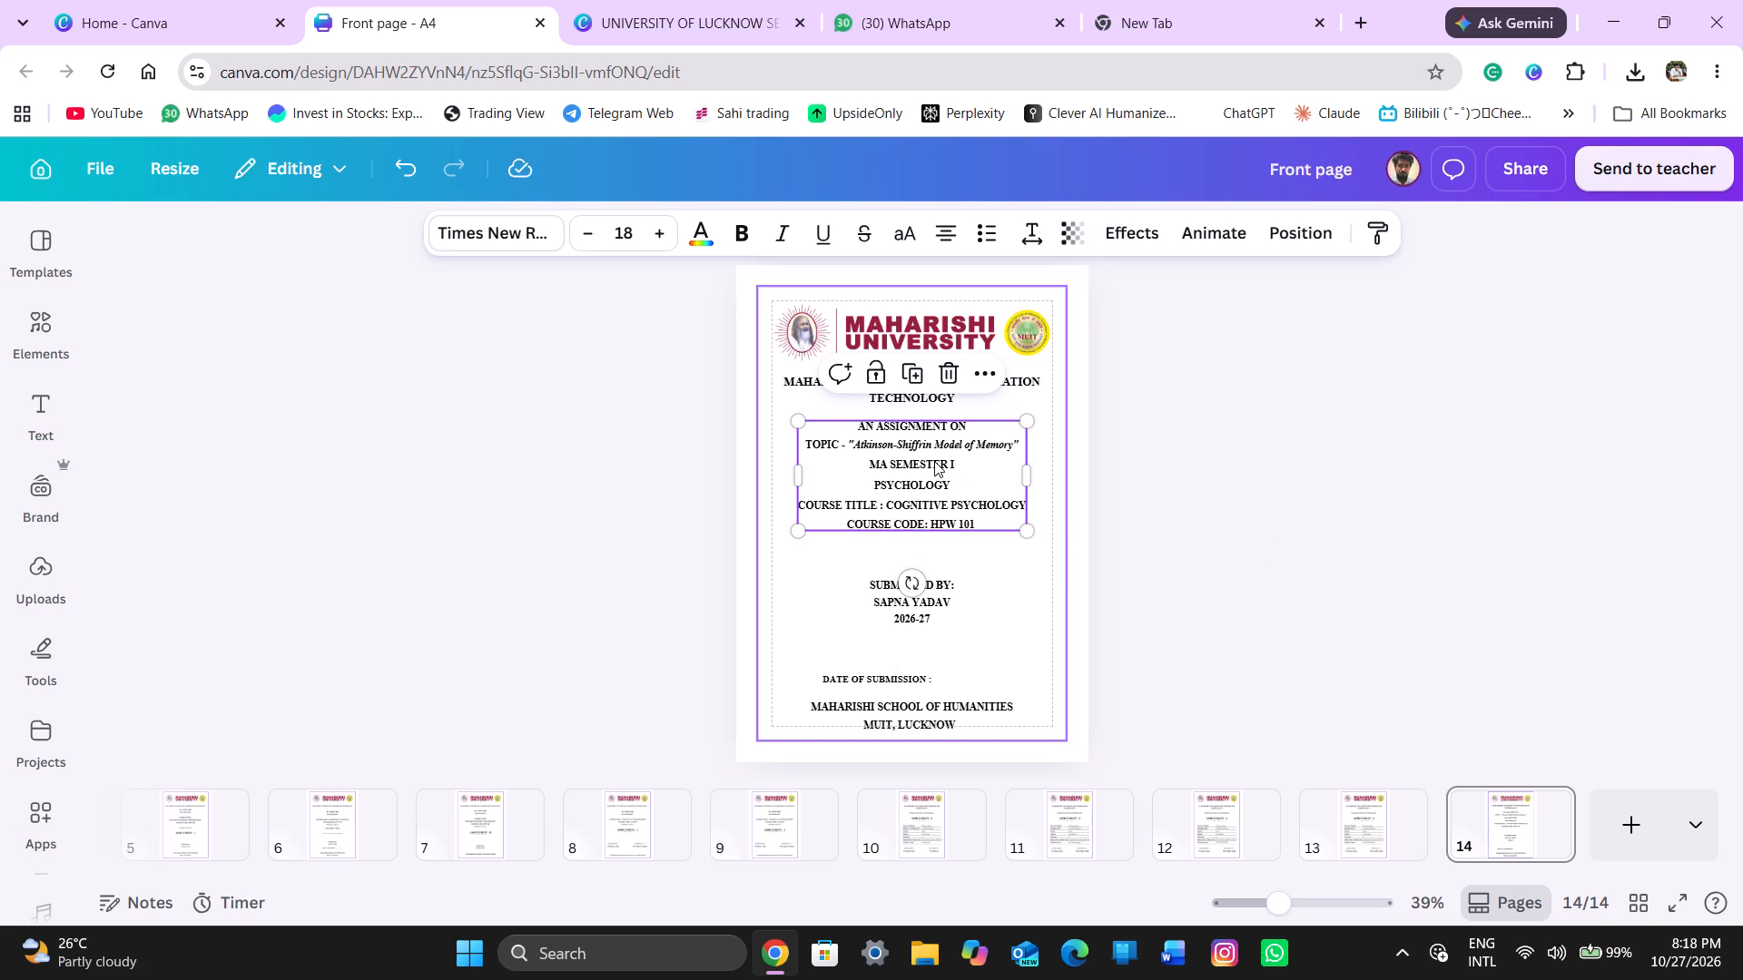
click(1280, 509)
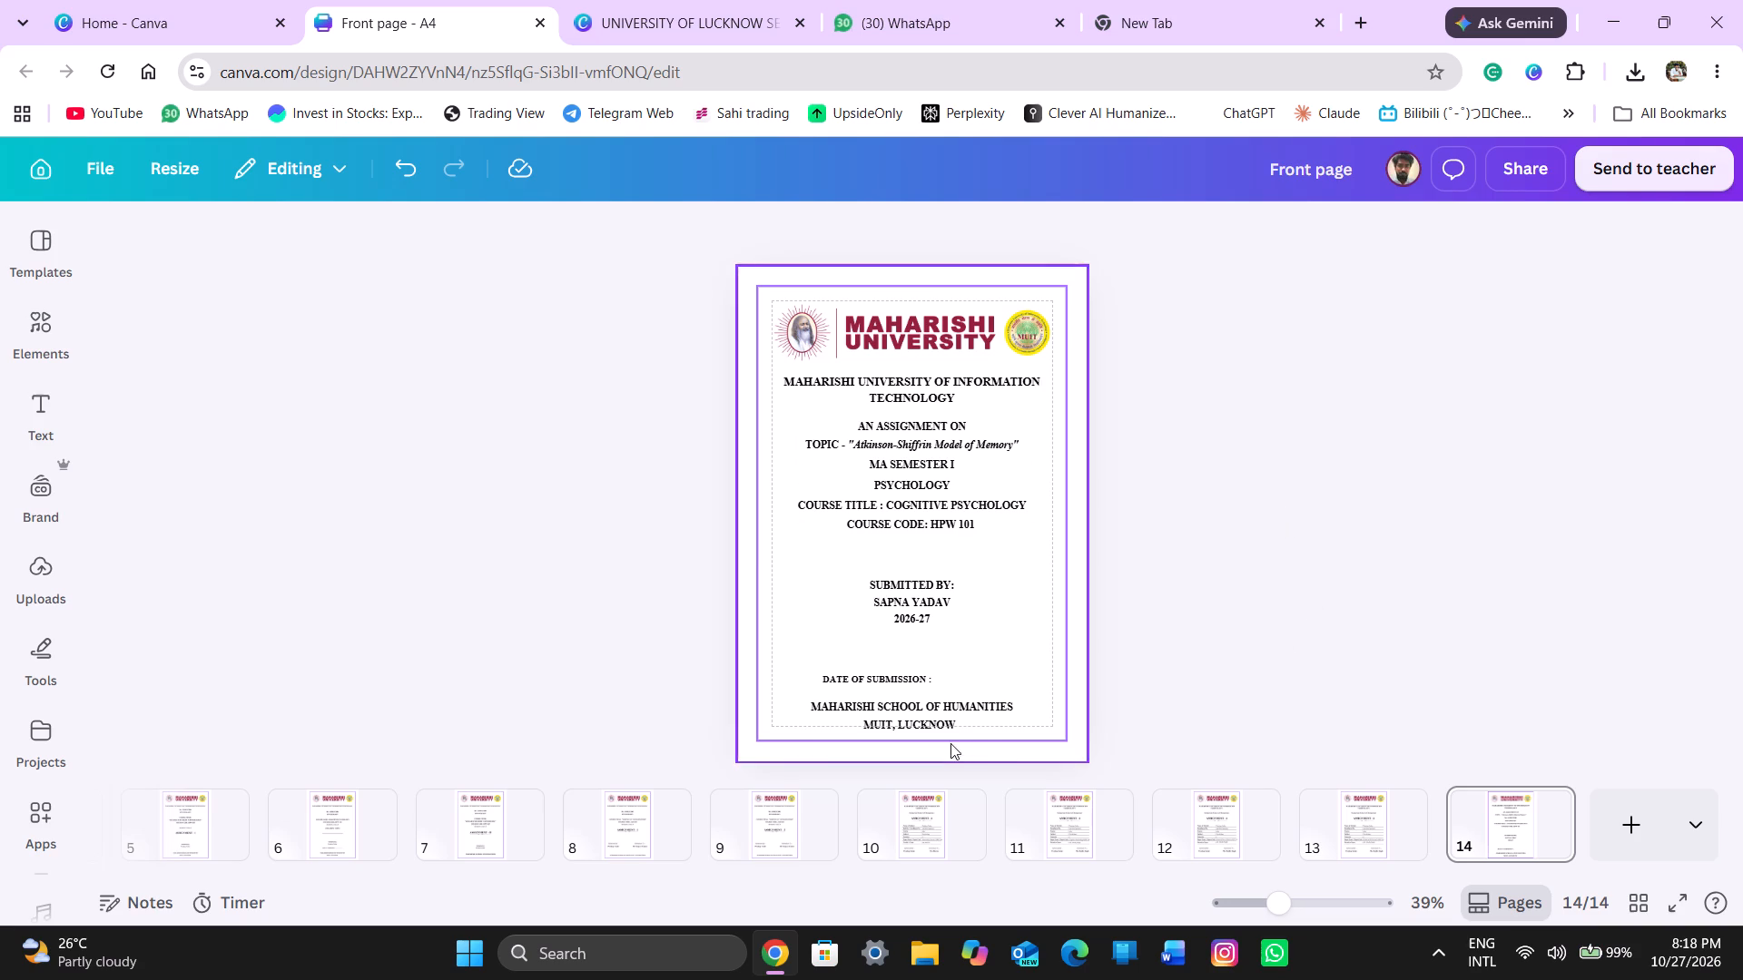
Add the date 28-10-2026 after "DATE OF SUBMISSION :".
double_click(934, 684)
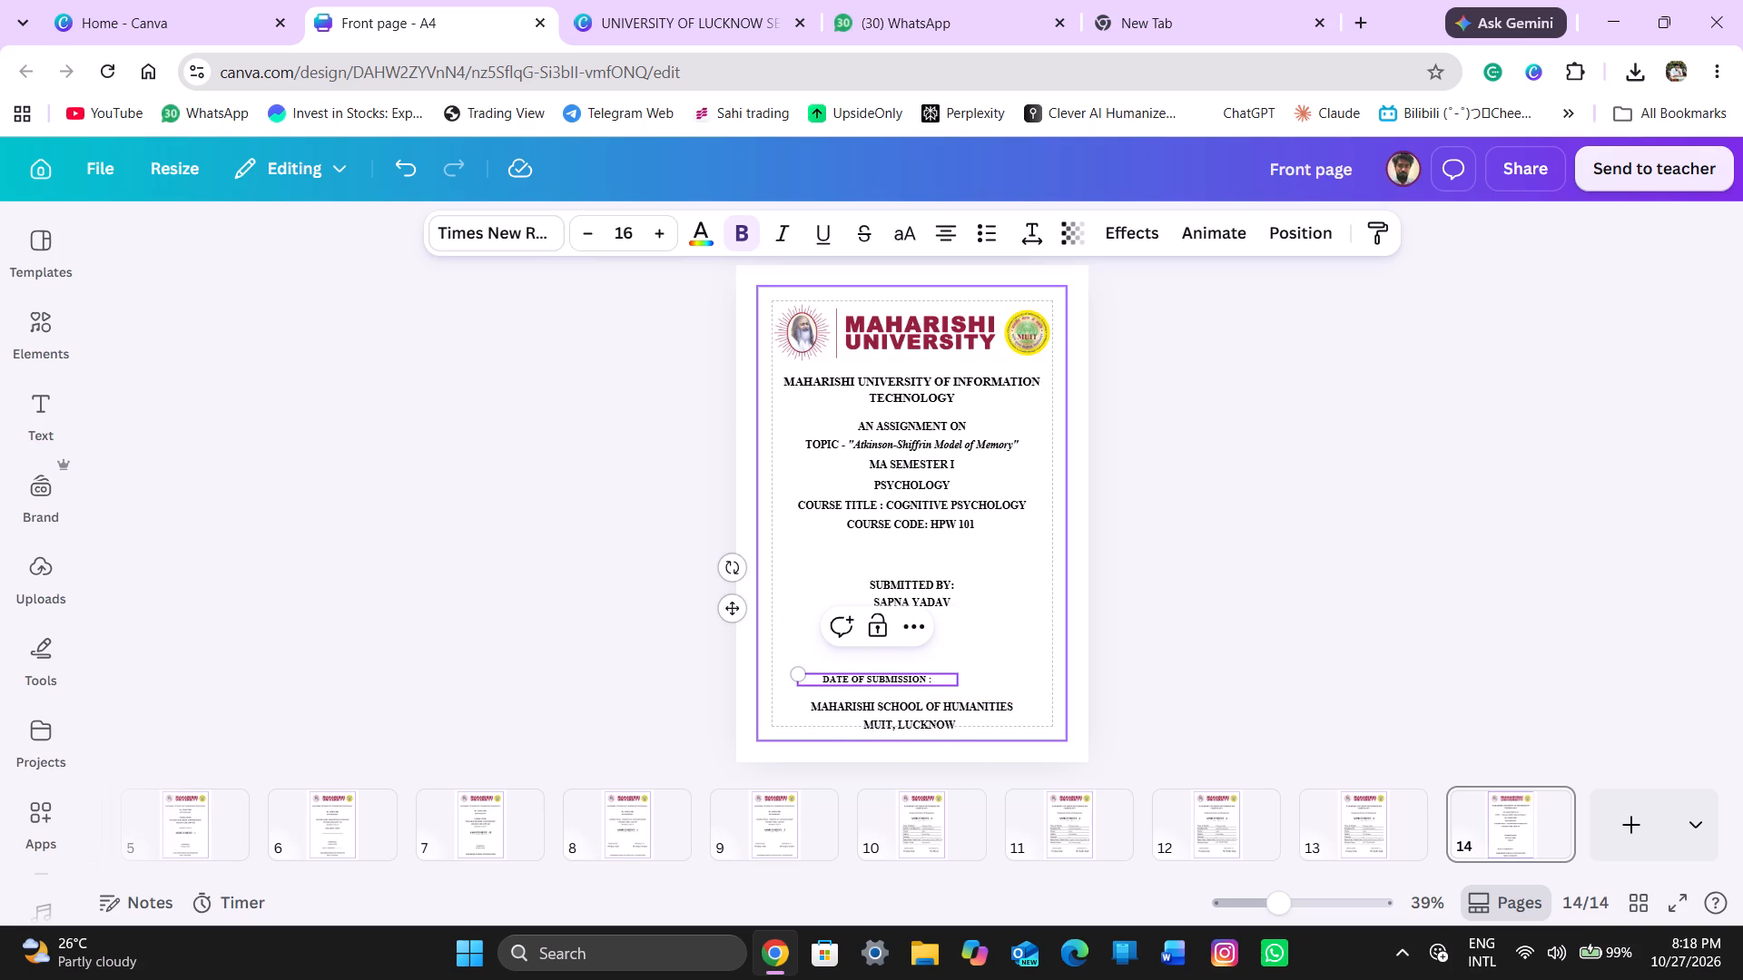
key(space)
text(28)
key(minus)
text(10-2026)
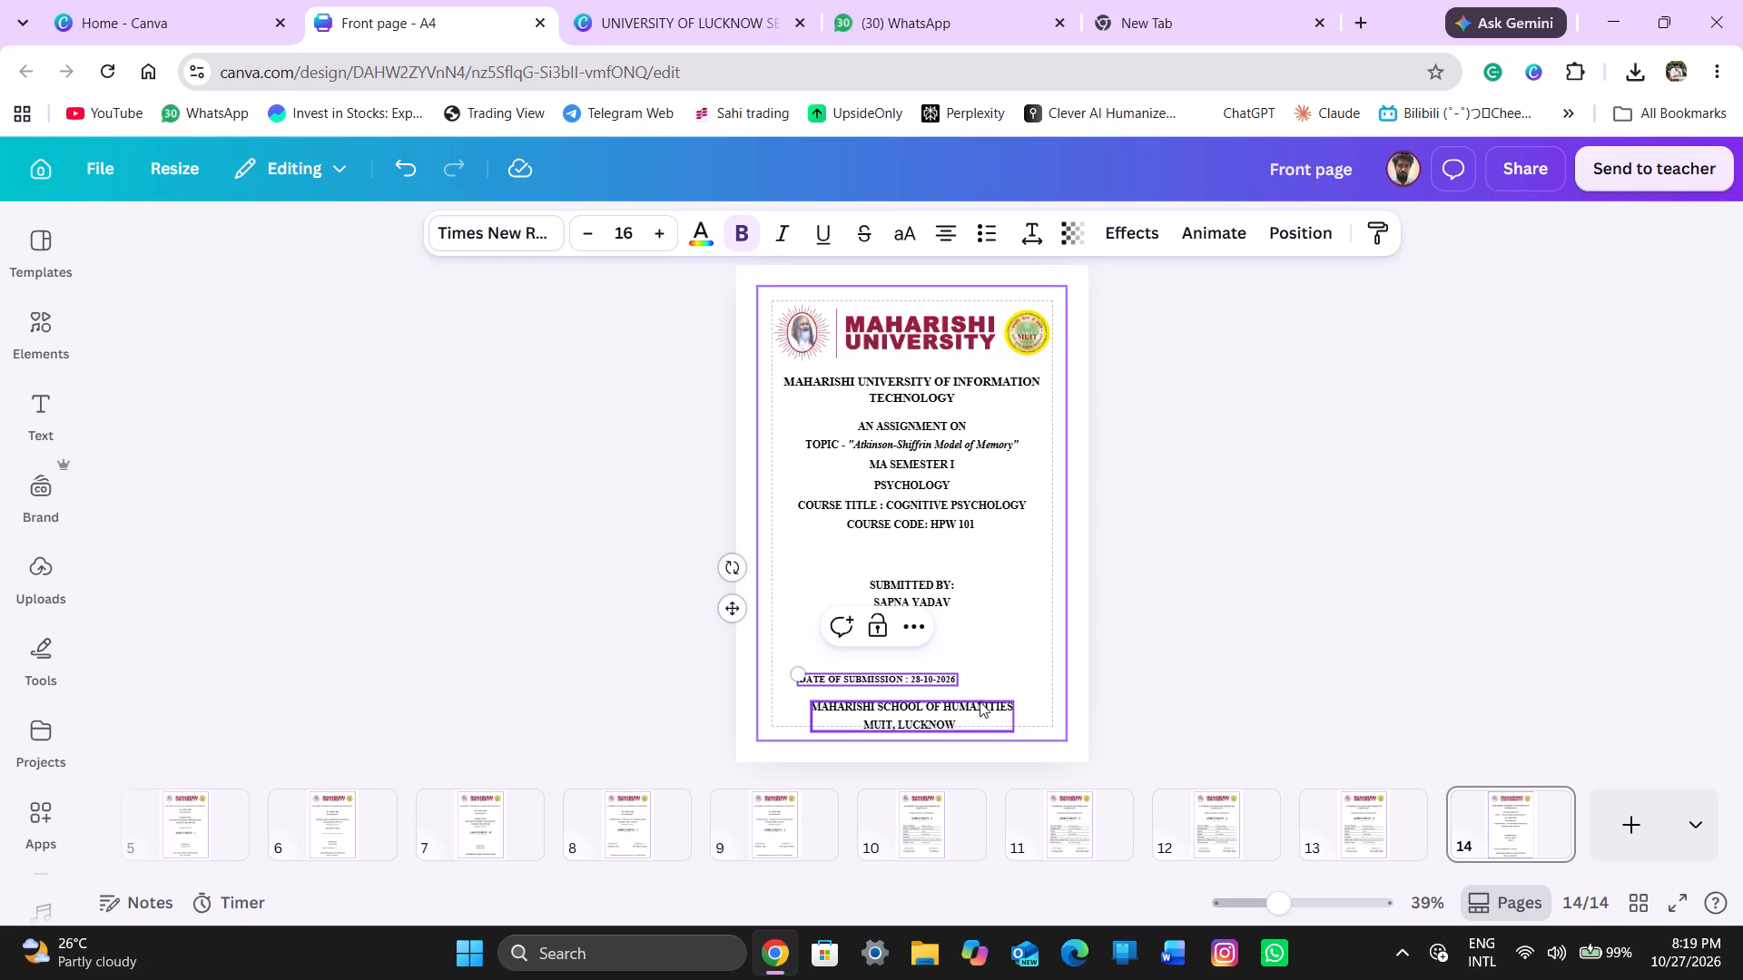
Centre the date of submission text box horizontally on the page.
click(1278, 238)
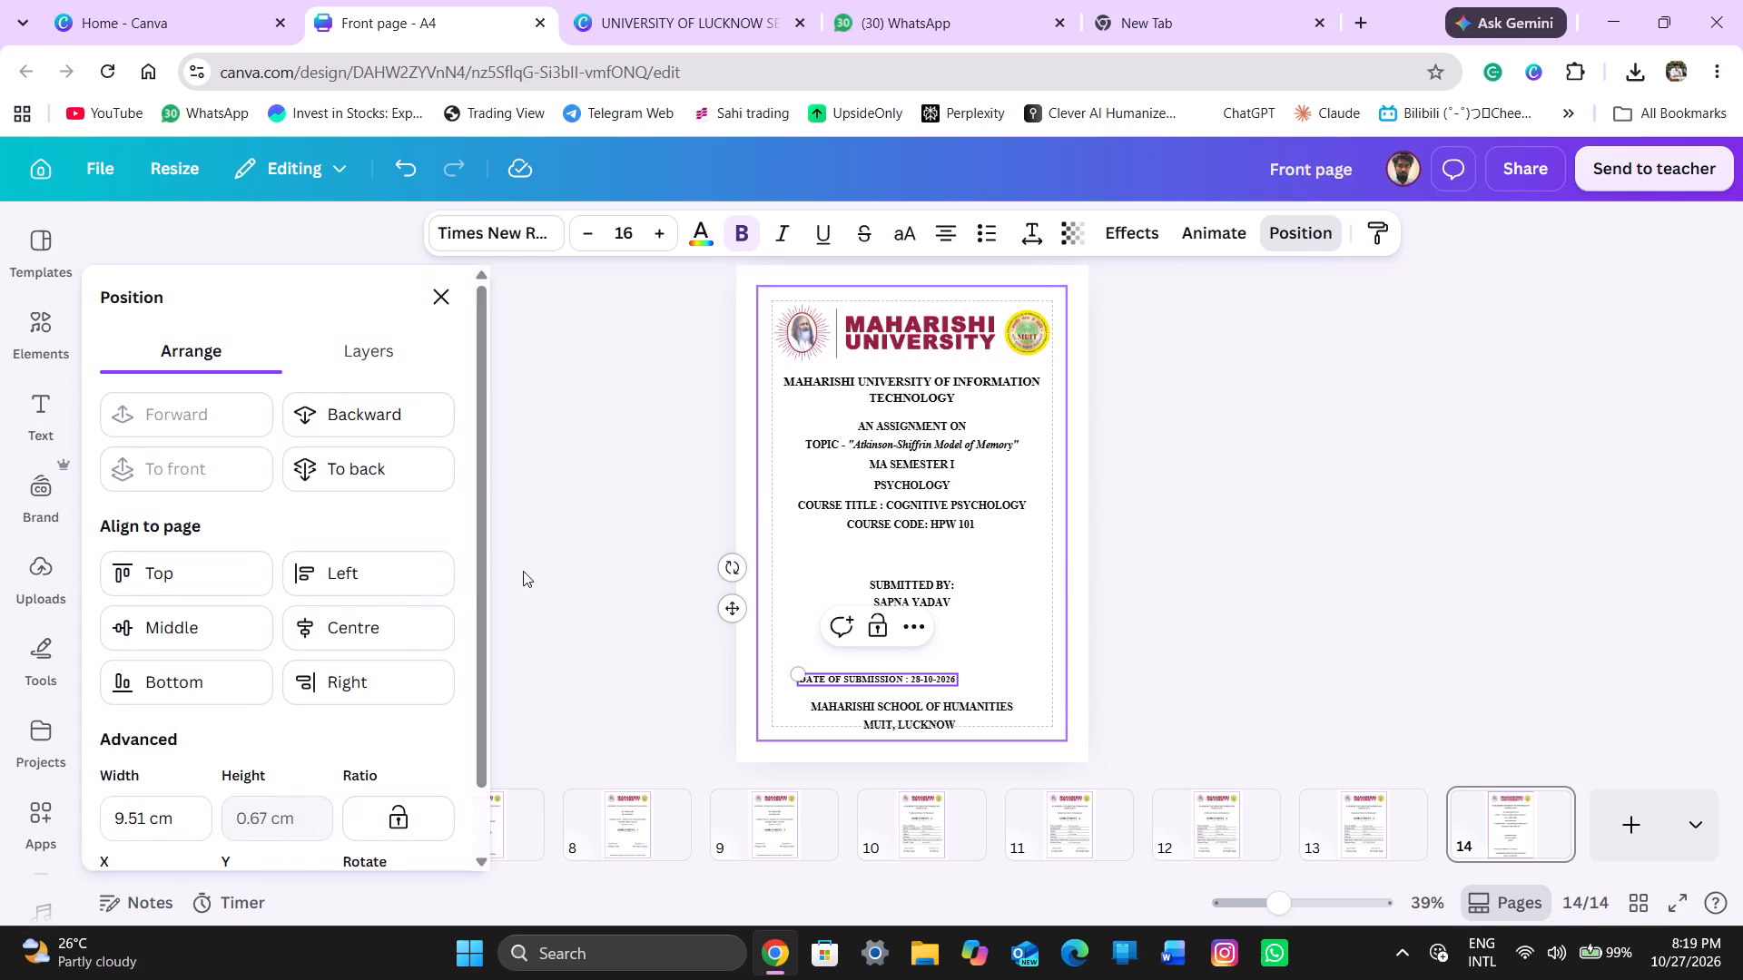
click(382, 623)
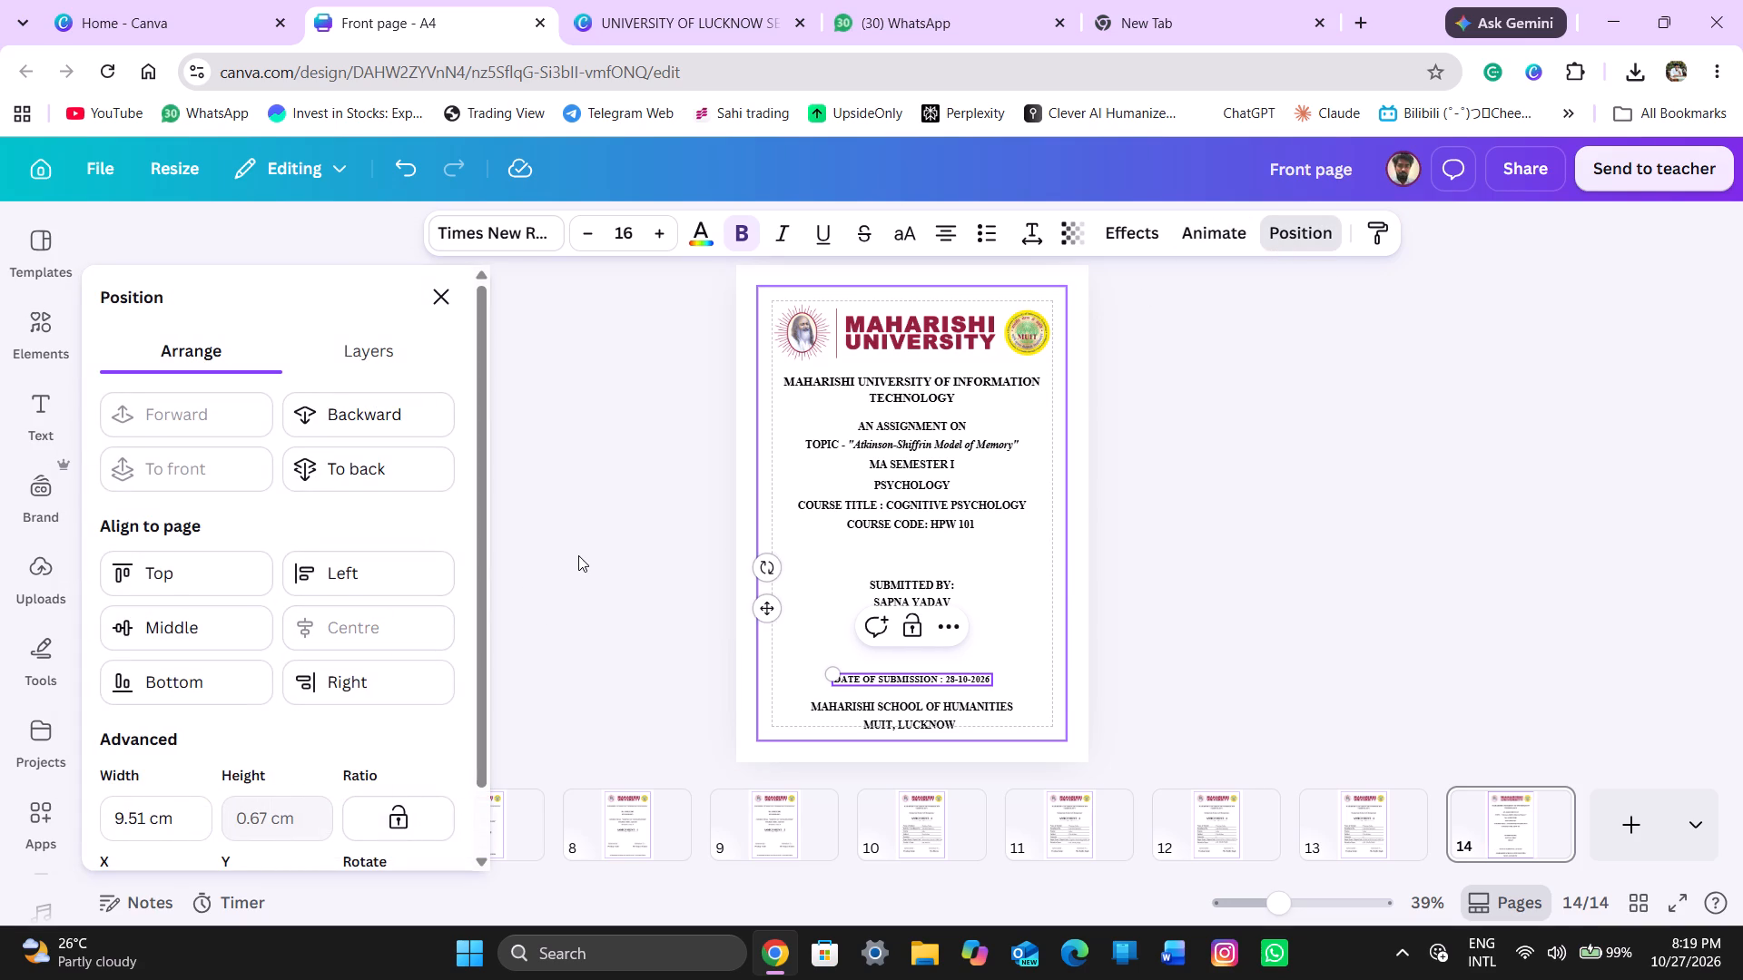
click(578, 555)
click(578, 555)
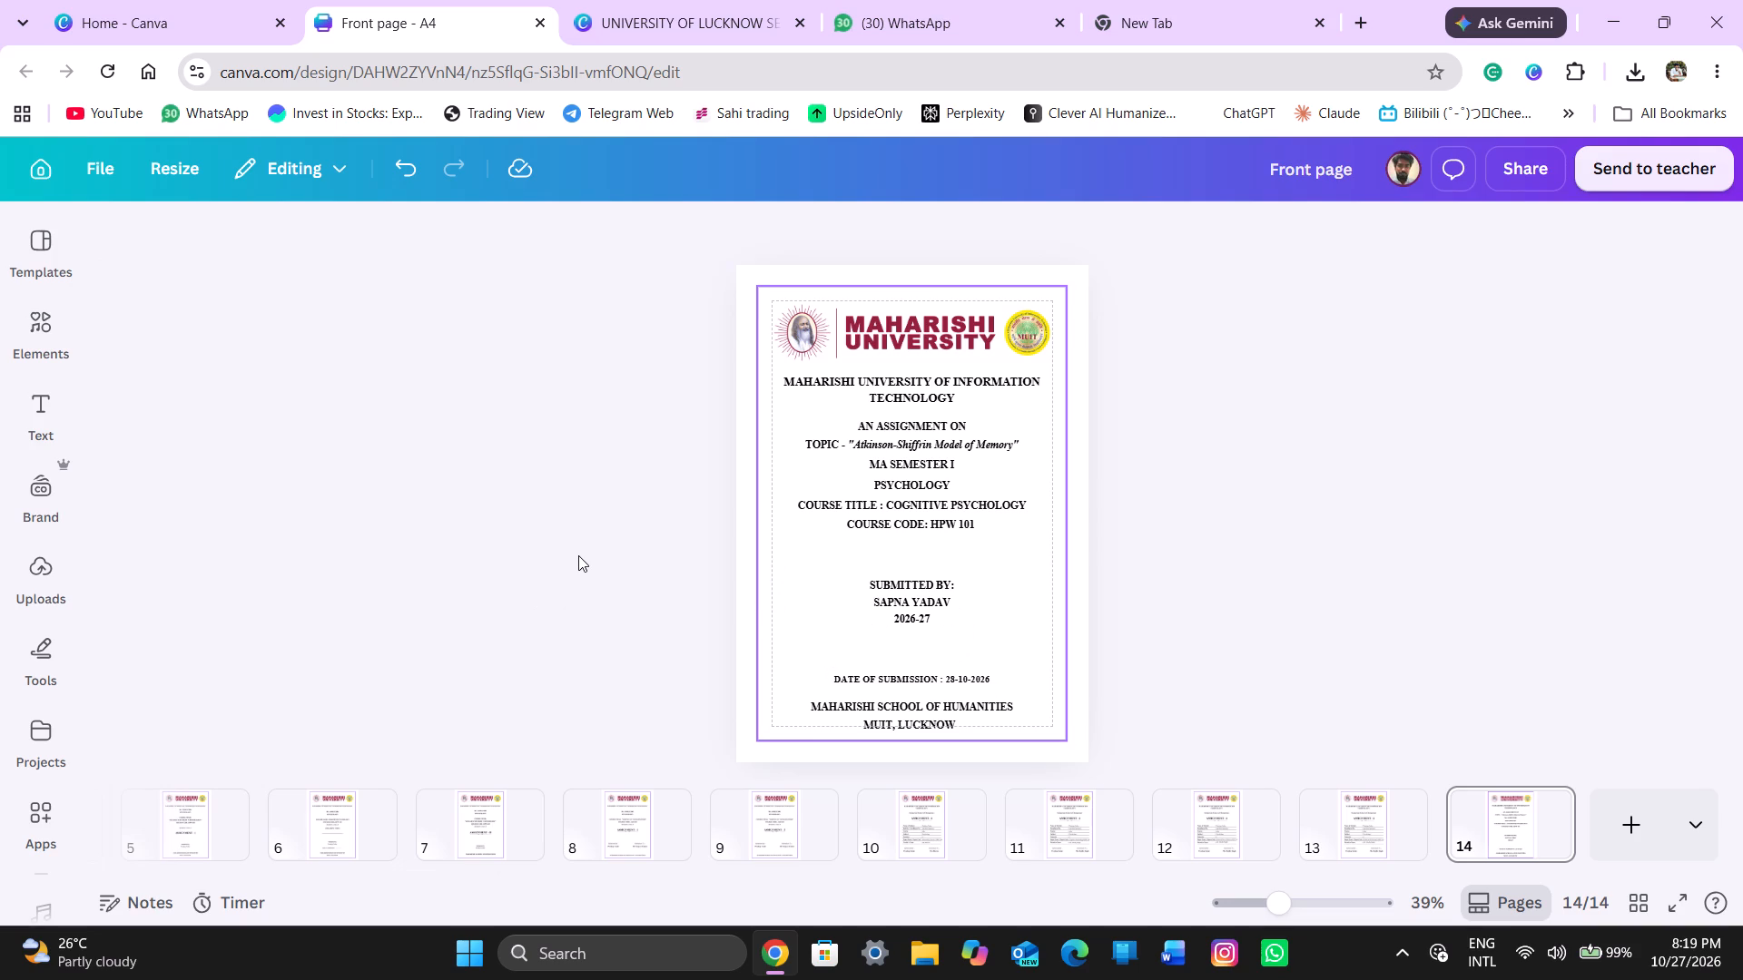
Select the "MAHARISHI SCHOOL OF HUMANITIES / MUIT, LUCKNOW" text block at the bottom of the page.
click(881, 713)
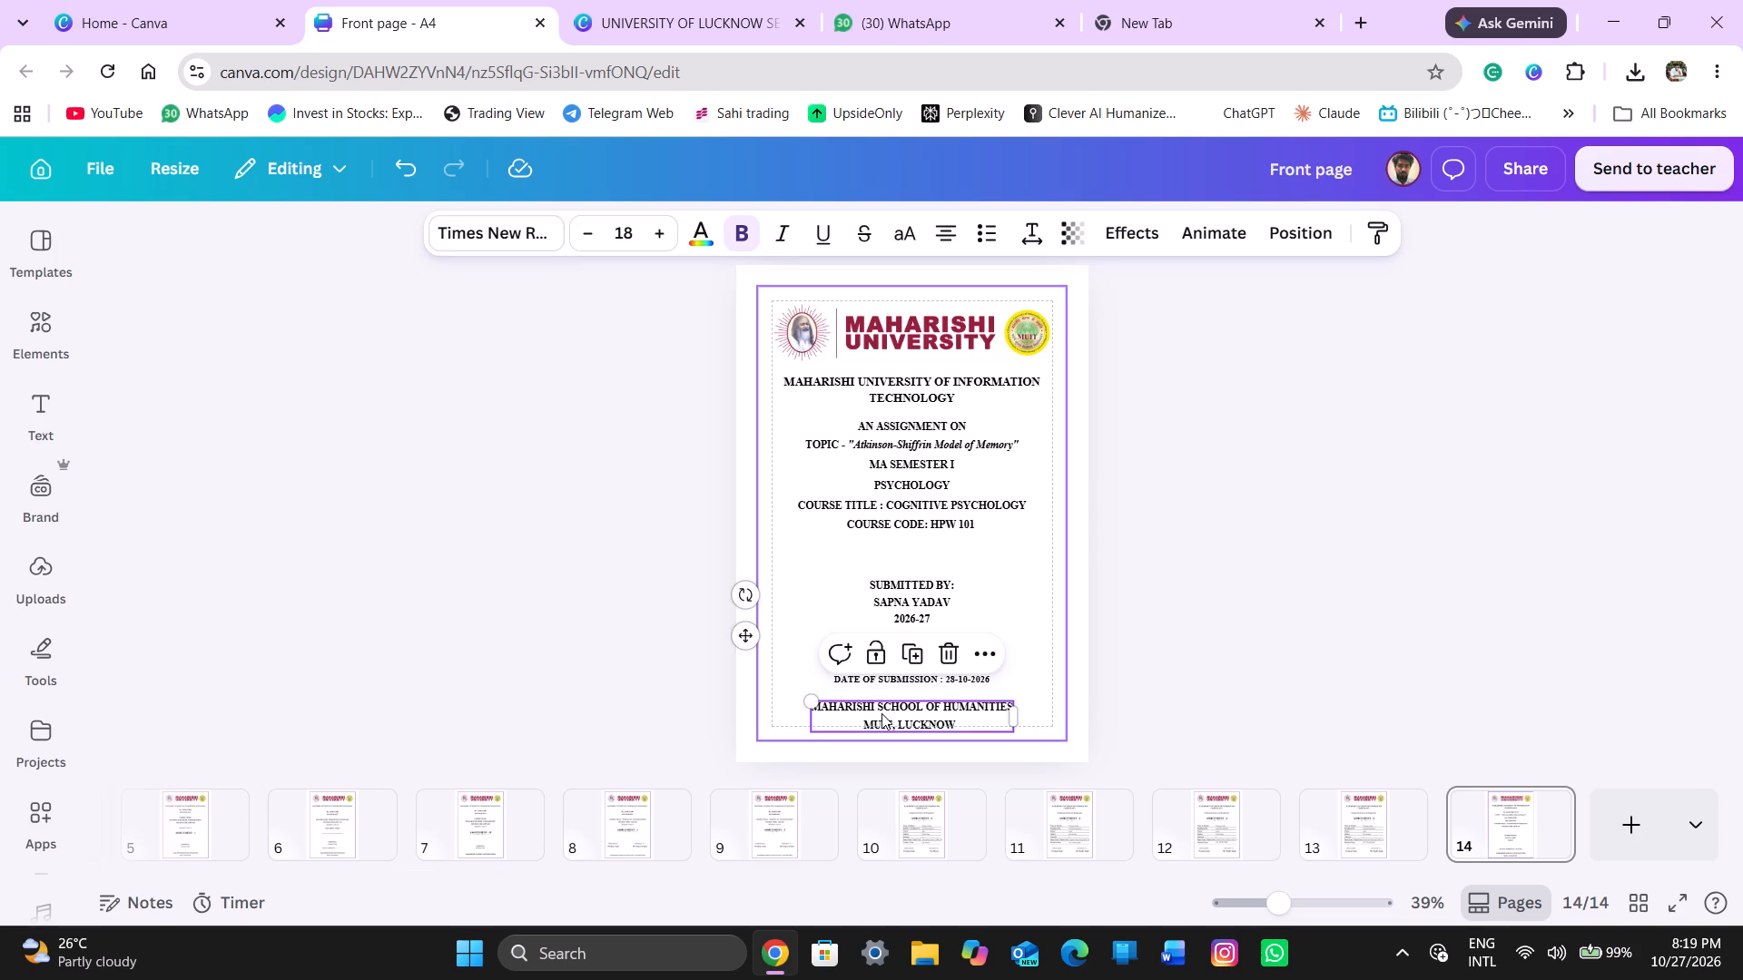
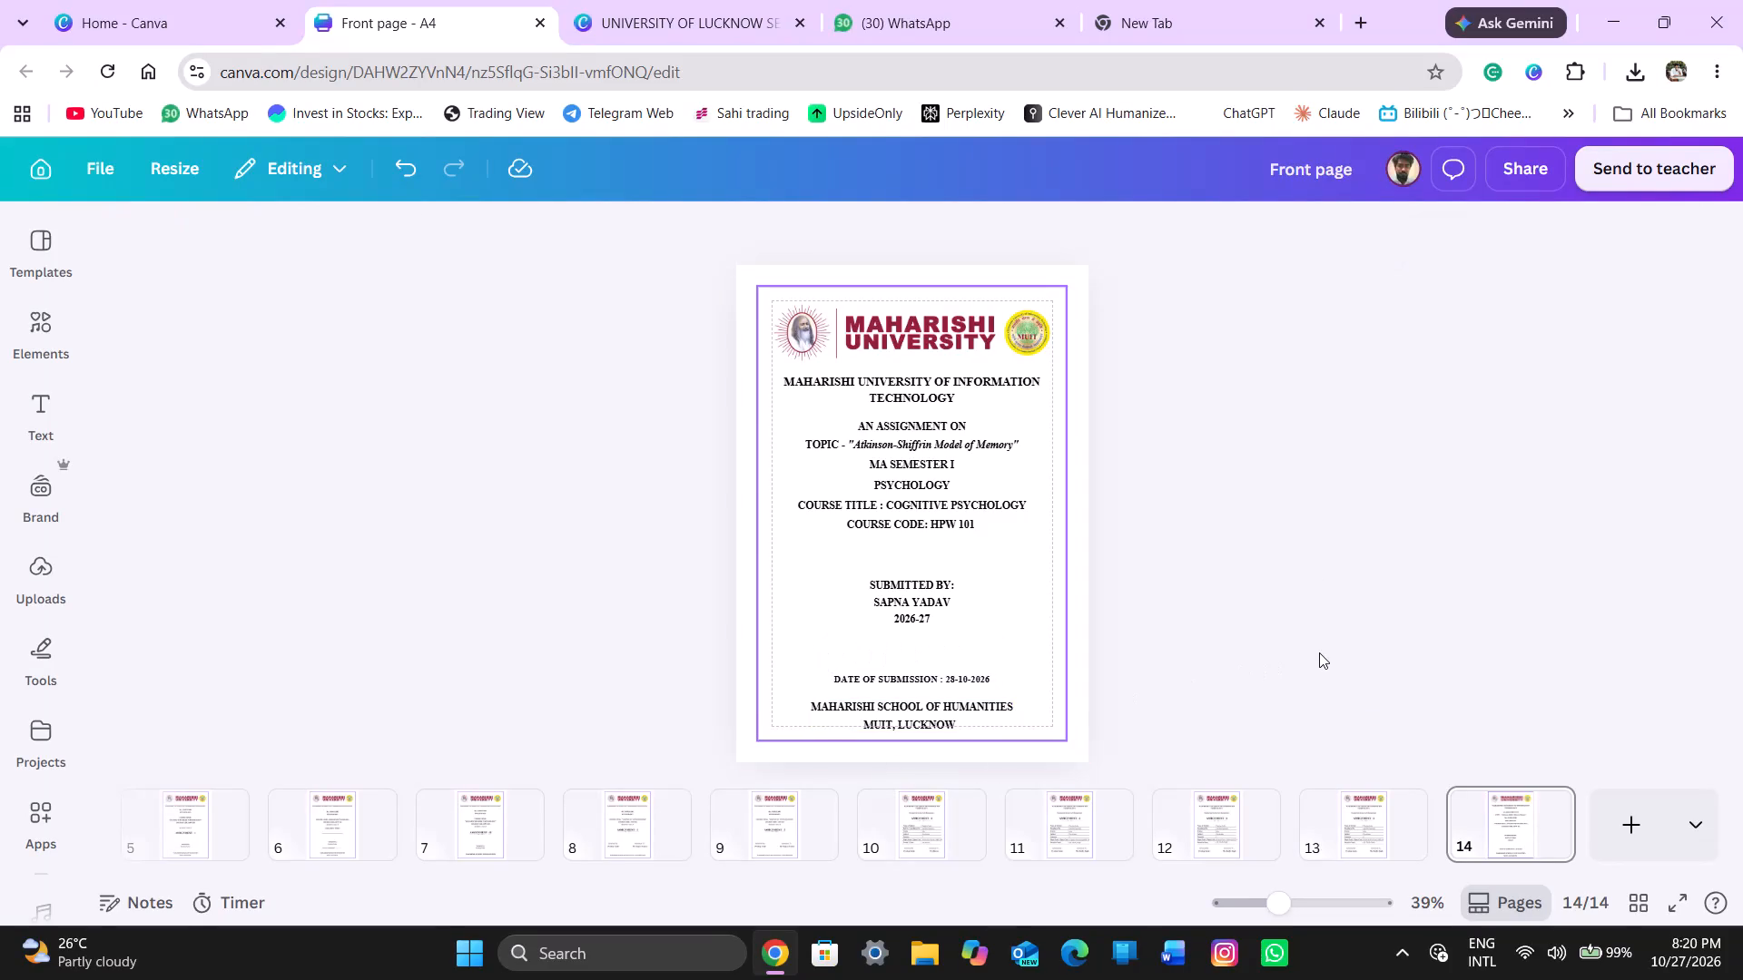
Capture a screen snip of the Maharishi University Cognitive Psychology assignment cover on page 14.
key(shift+super+s)
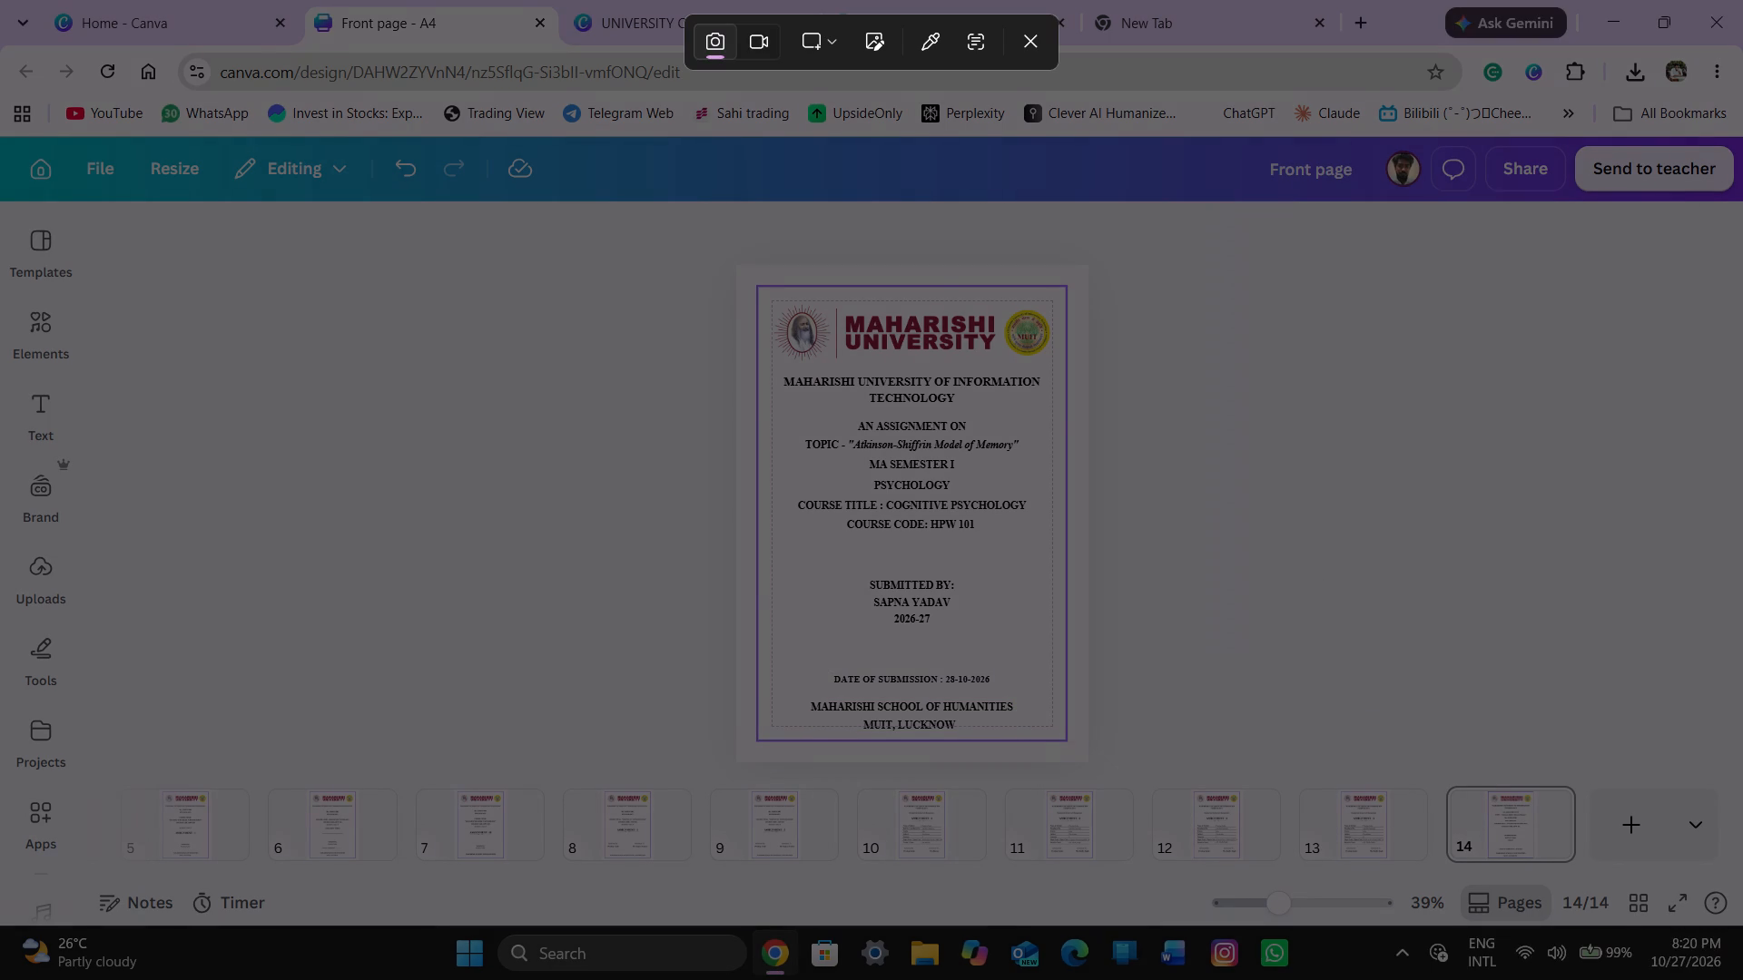
drag(913, 309, 1202, 590)
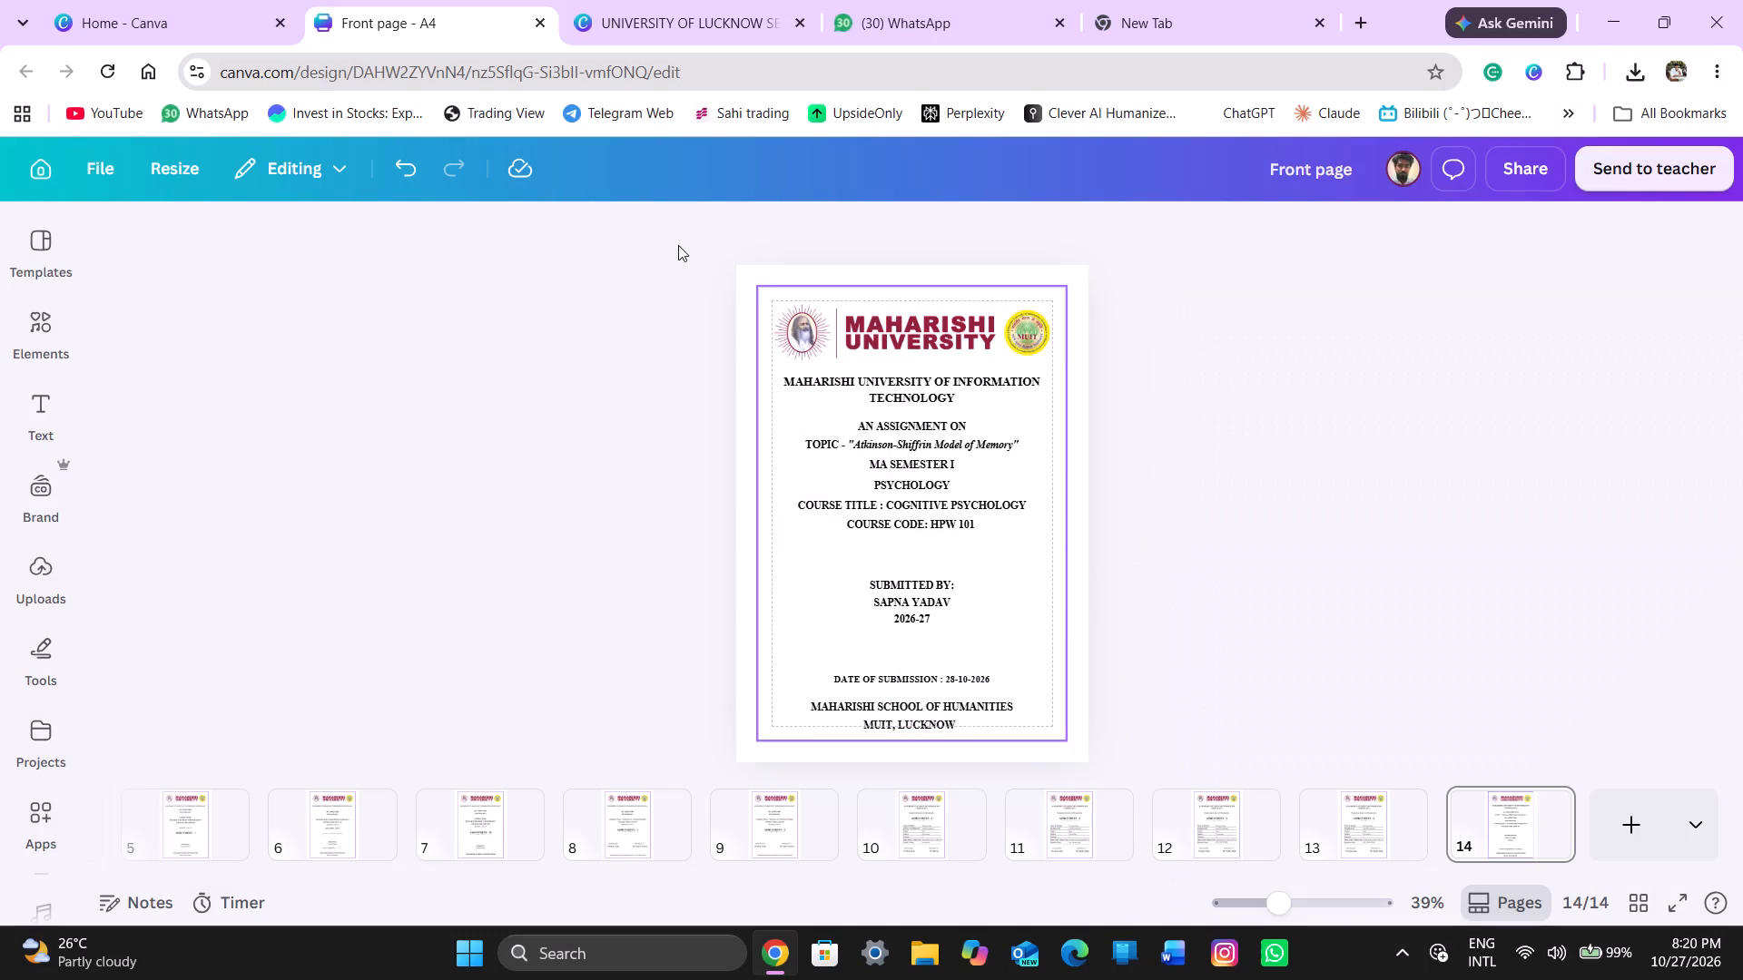
key(shift+super+s)
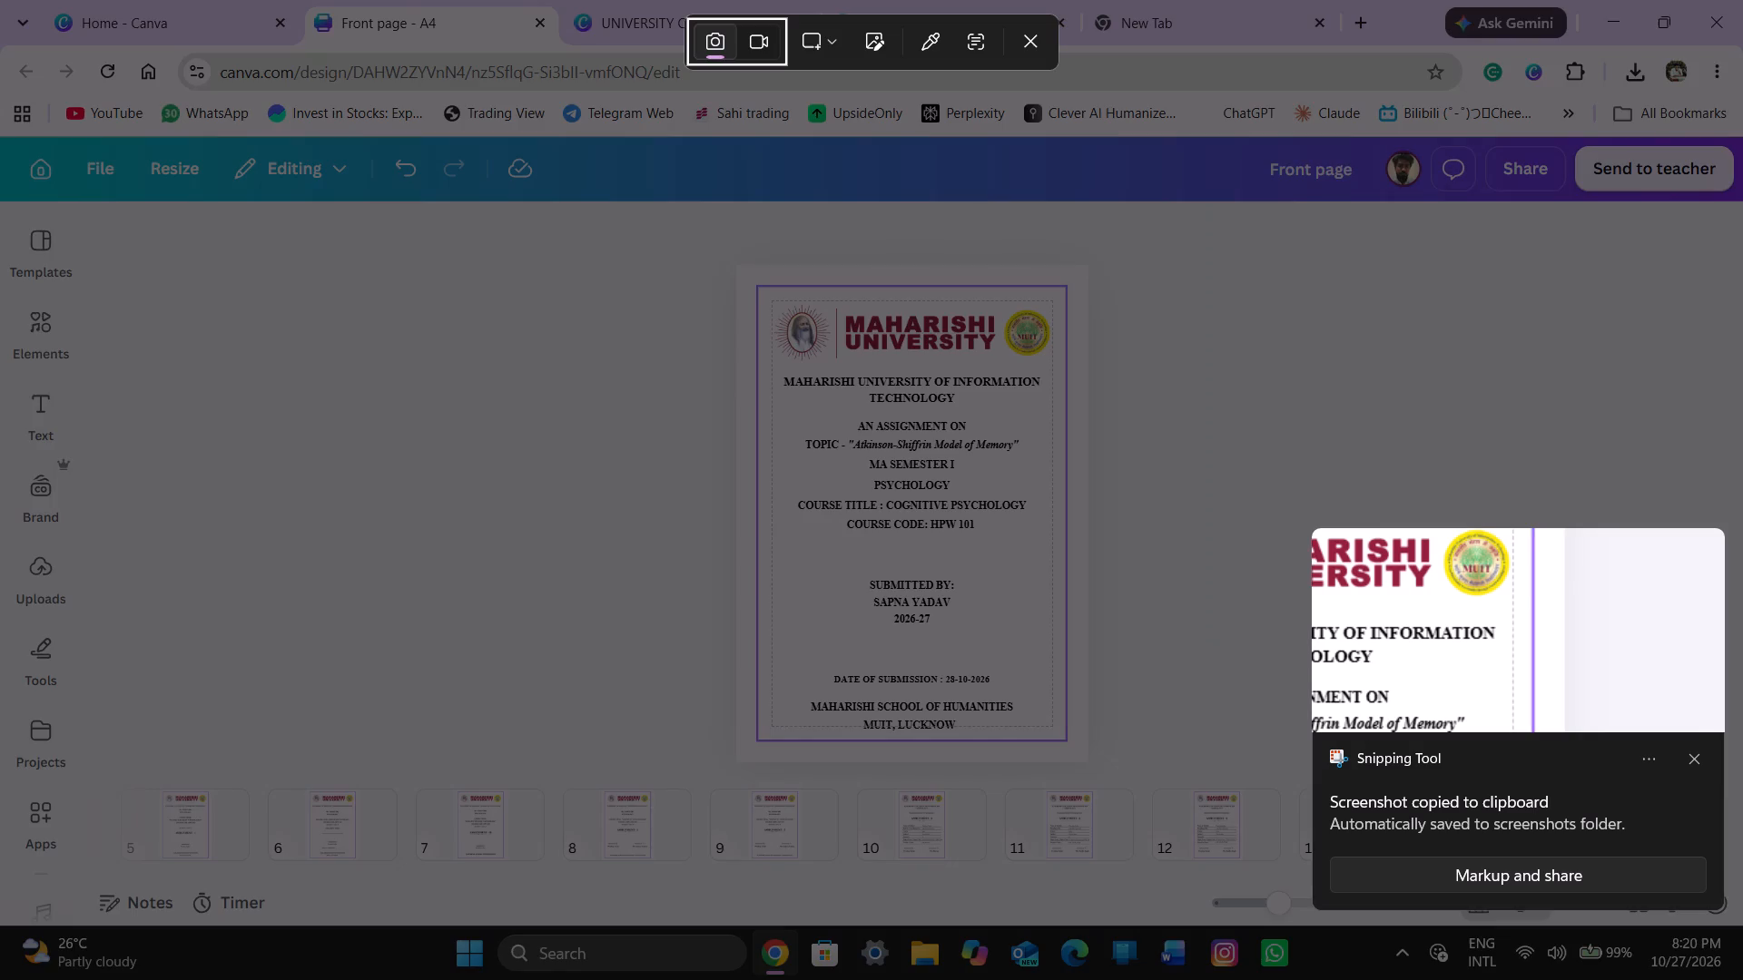
Capture another screen snip of the full Cognitive Psychology cover page, open it in Snipping Tool and copy the image.
drag(713, 221, 1191, 779)
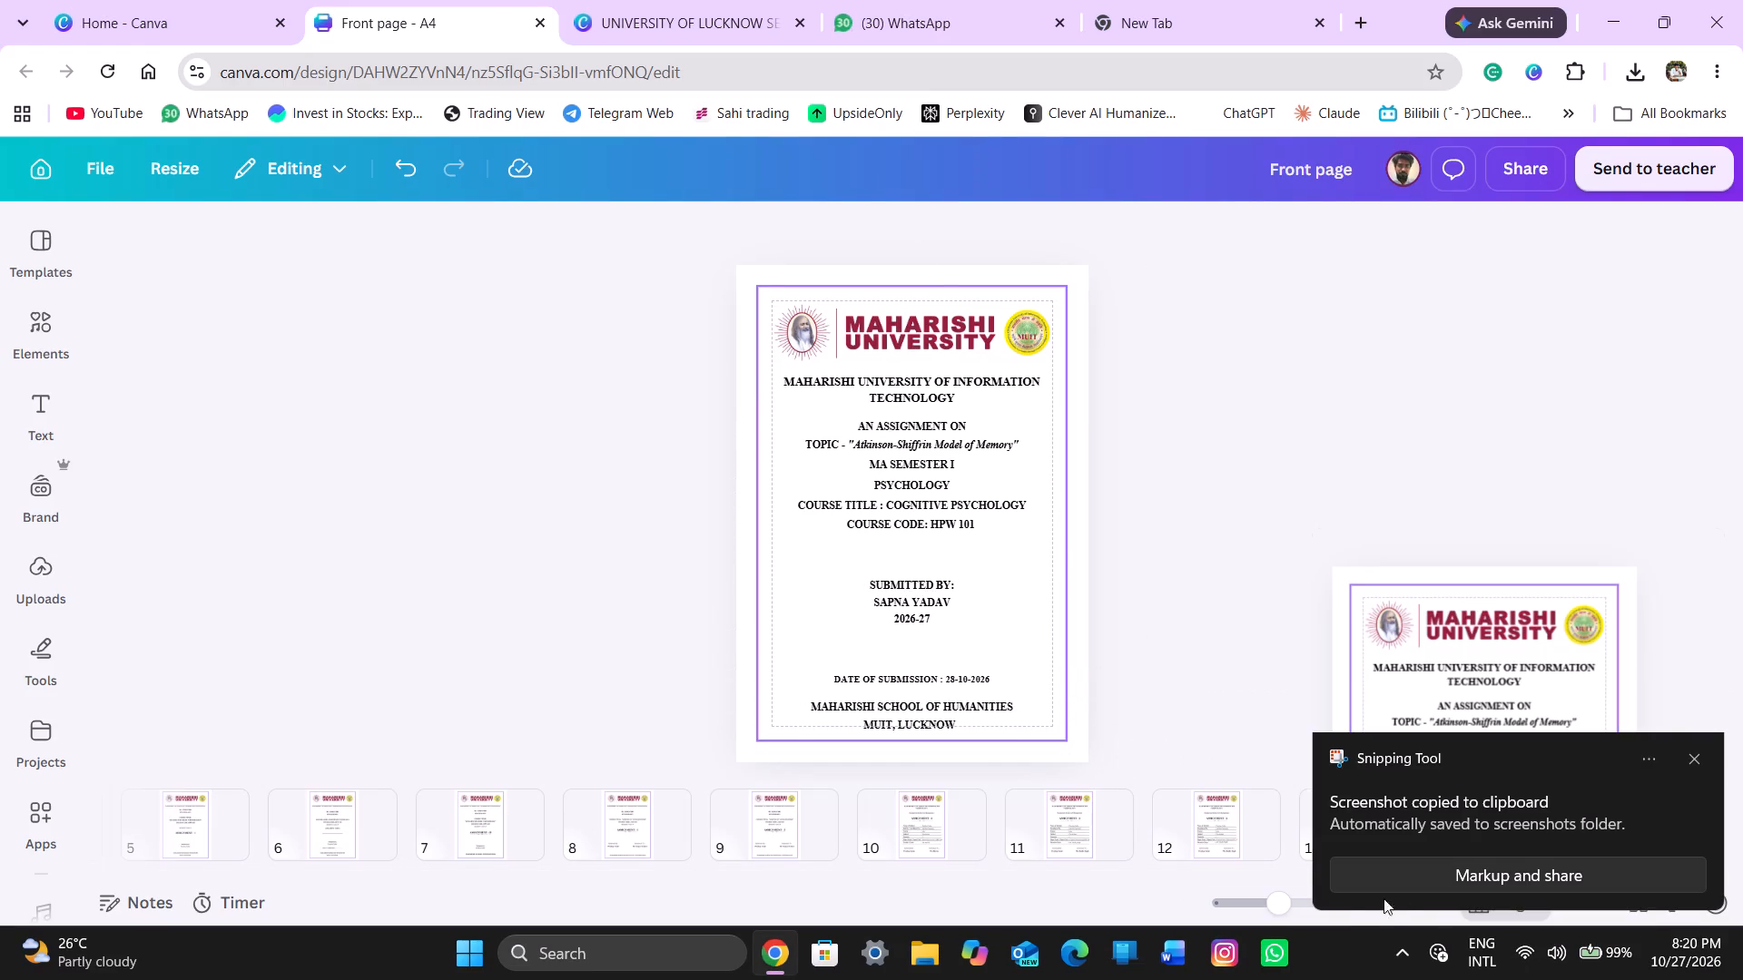
click(1408, 871)
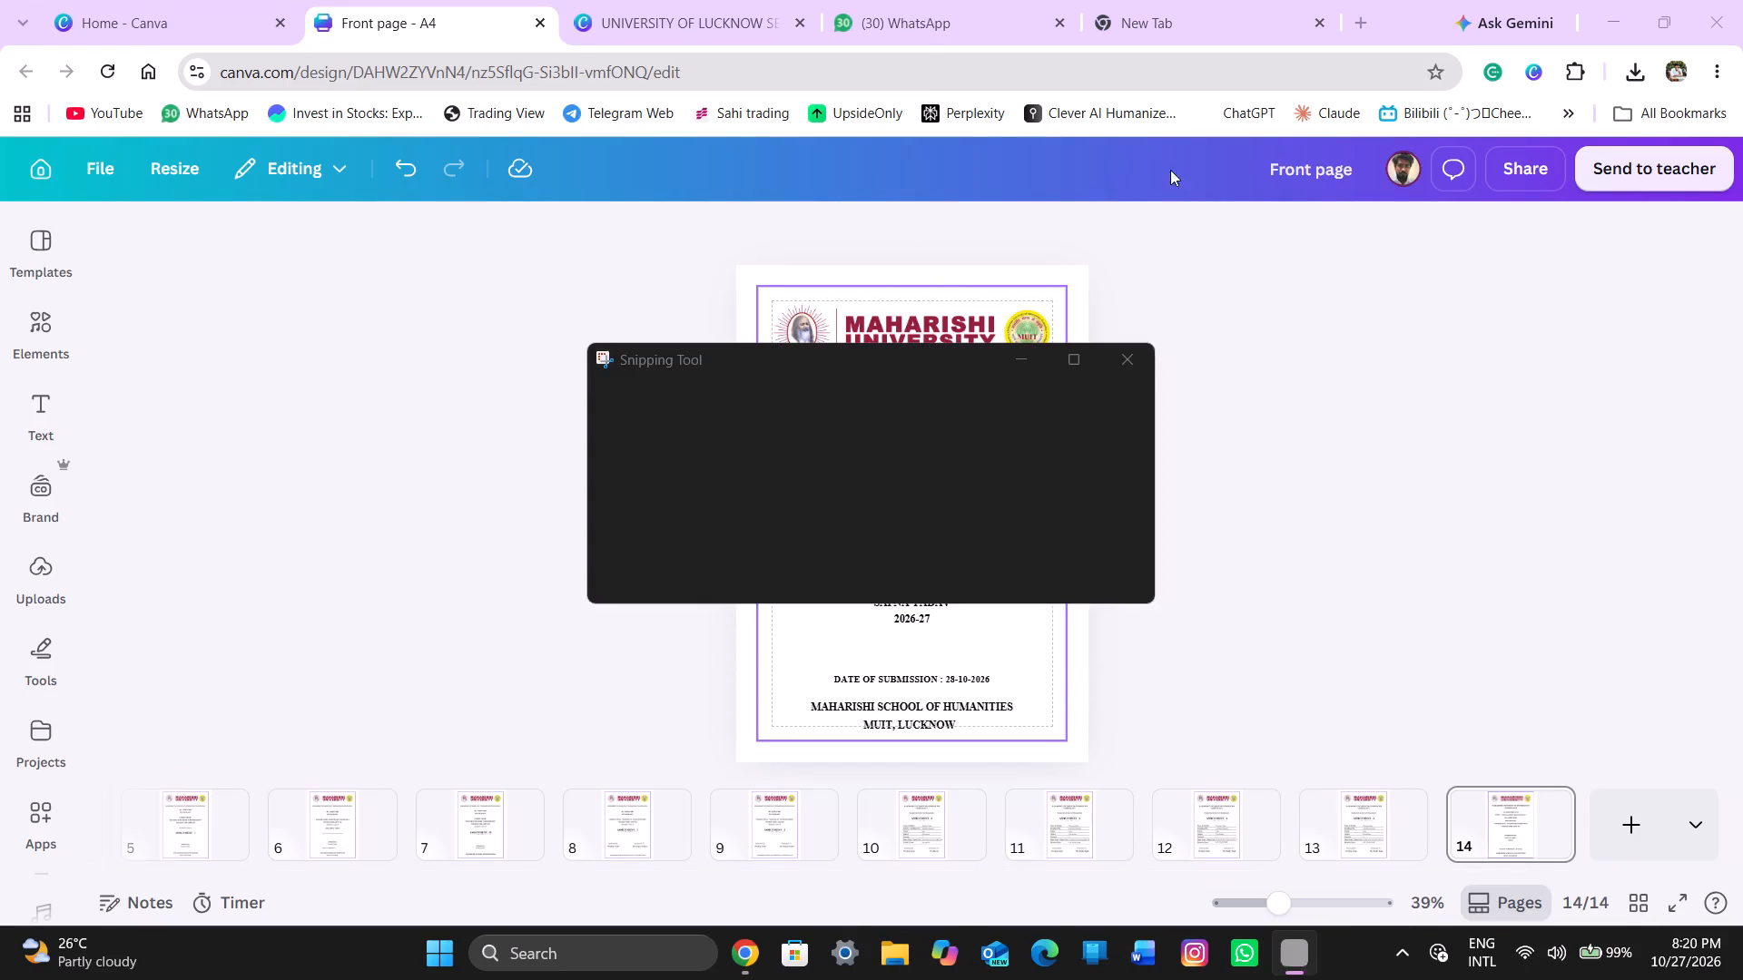
click(1526, 408)
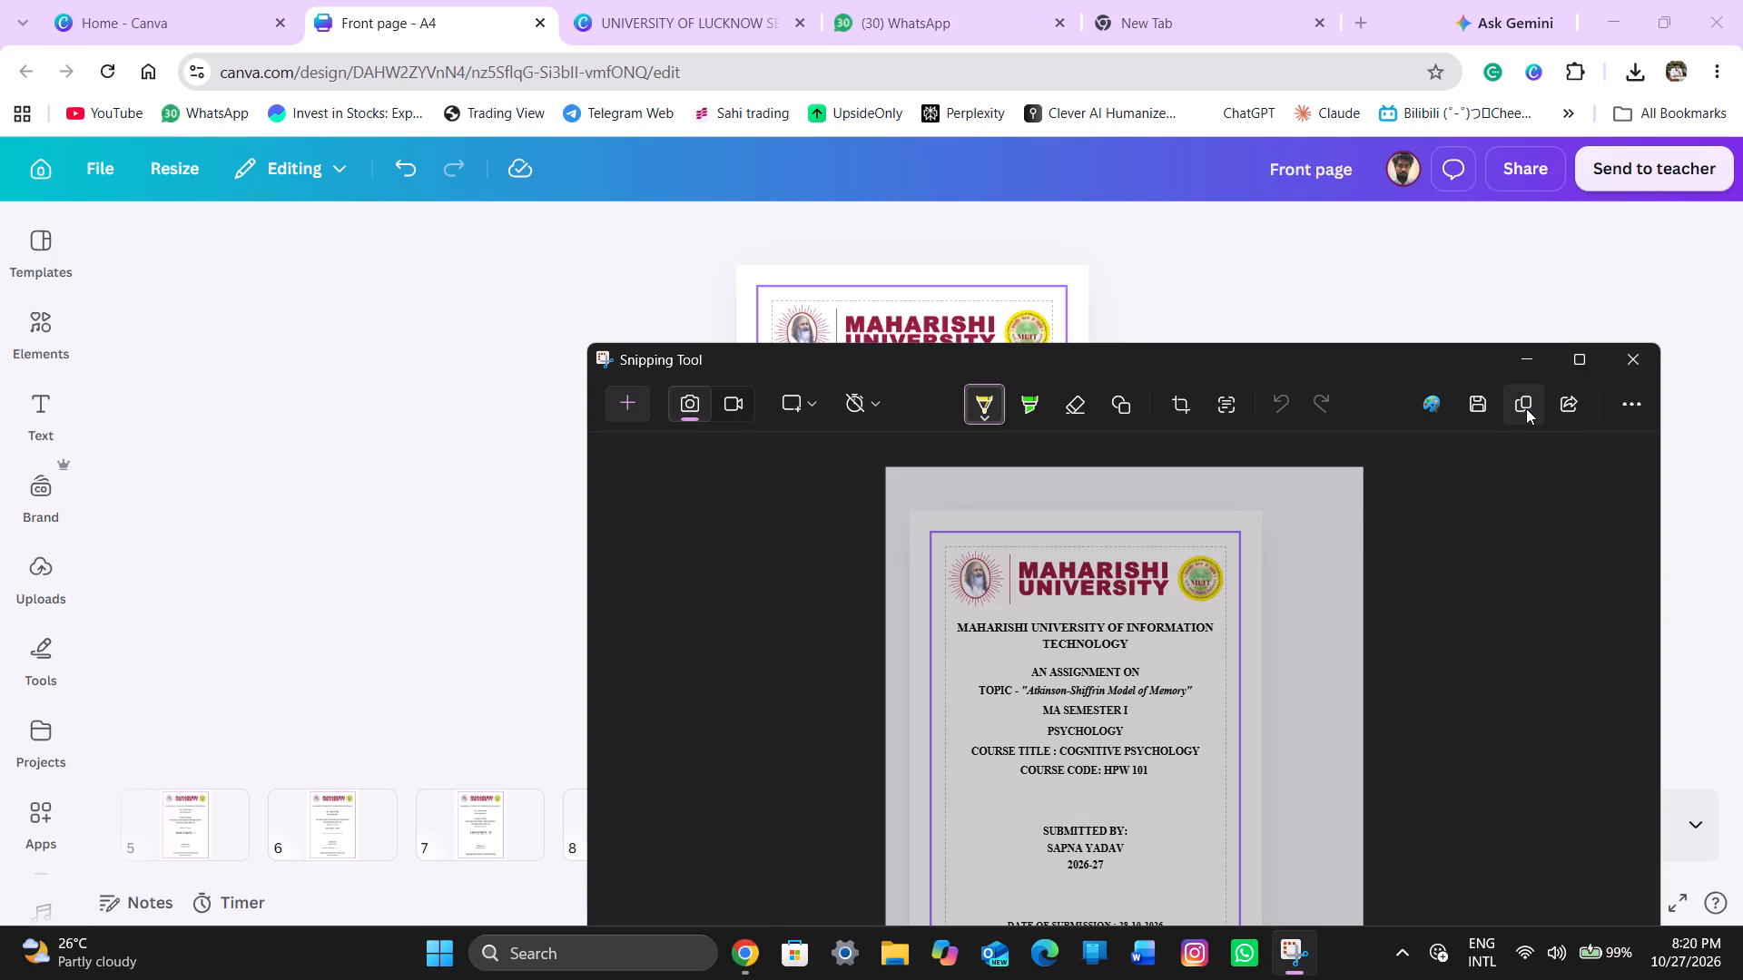
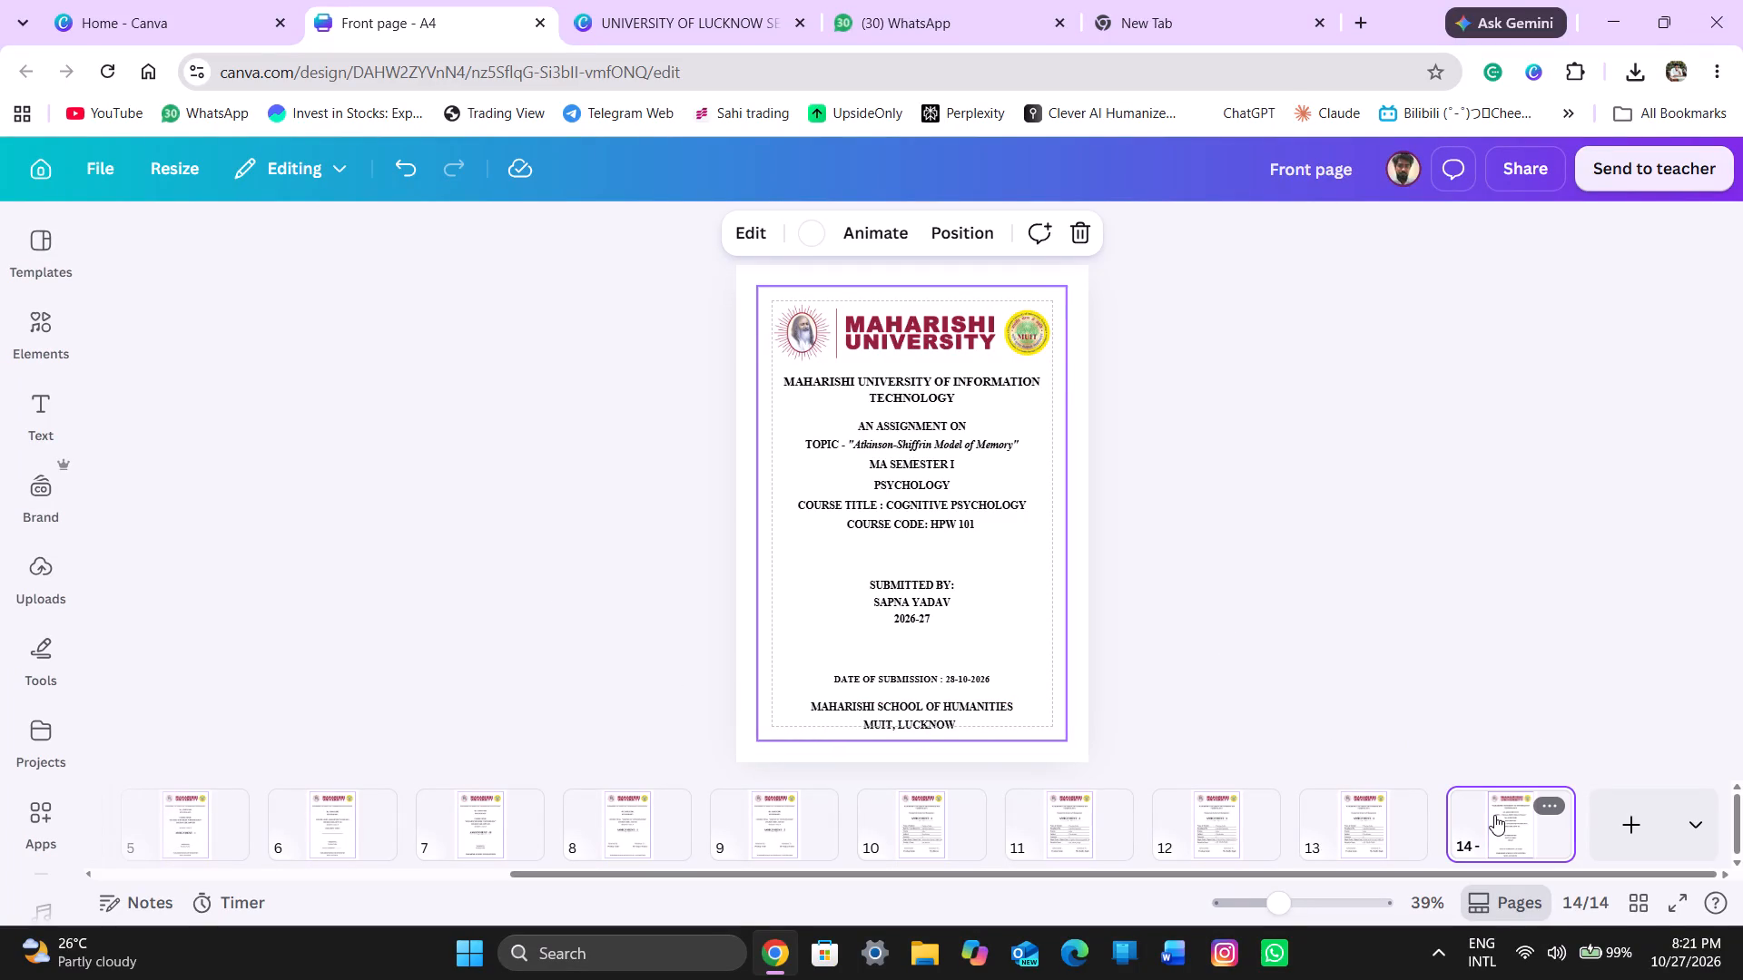
Duplicate the Maharishi University Cognitive Psychology assignment cover on page 14 as a new page after it.
key(ctrl+d)
scroll(1324, 808, left, 2)
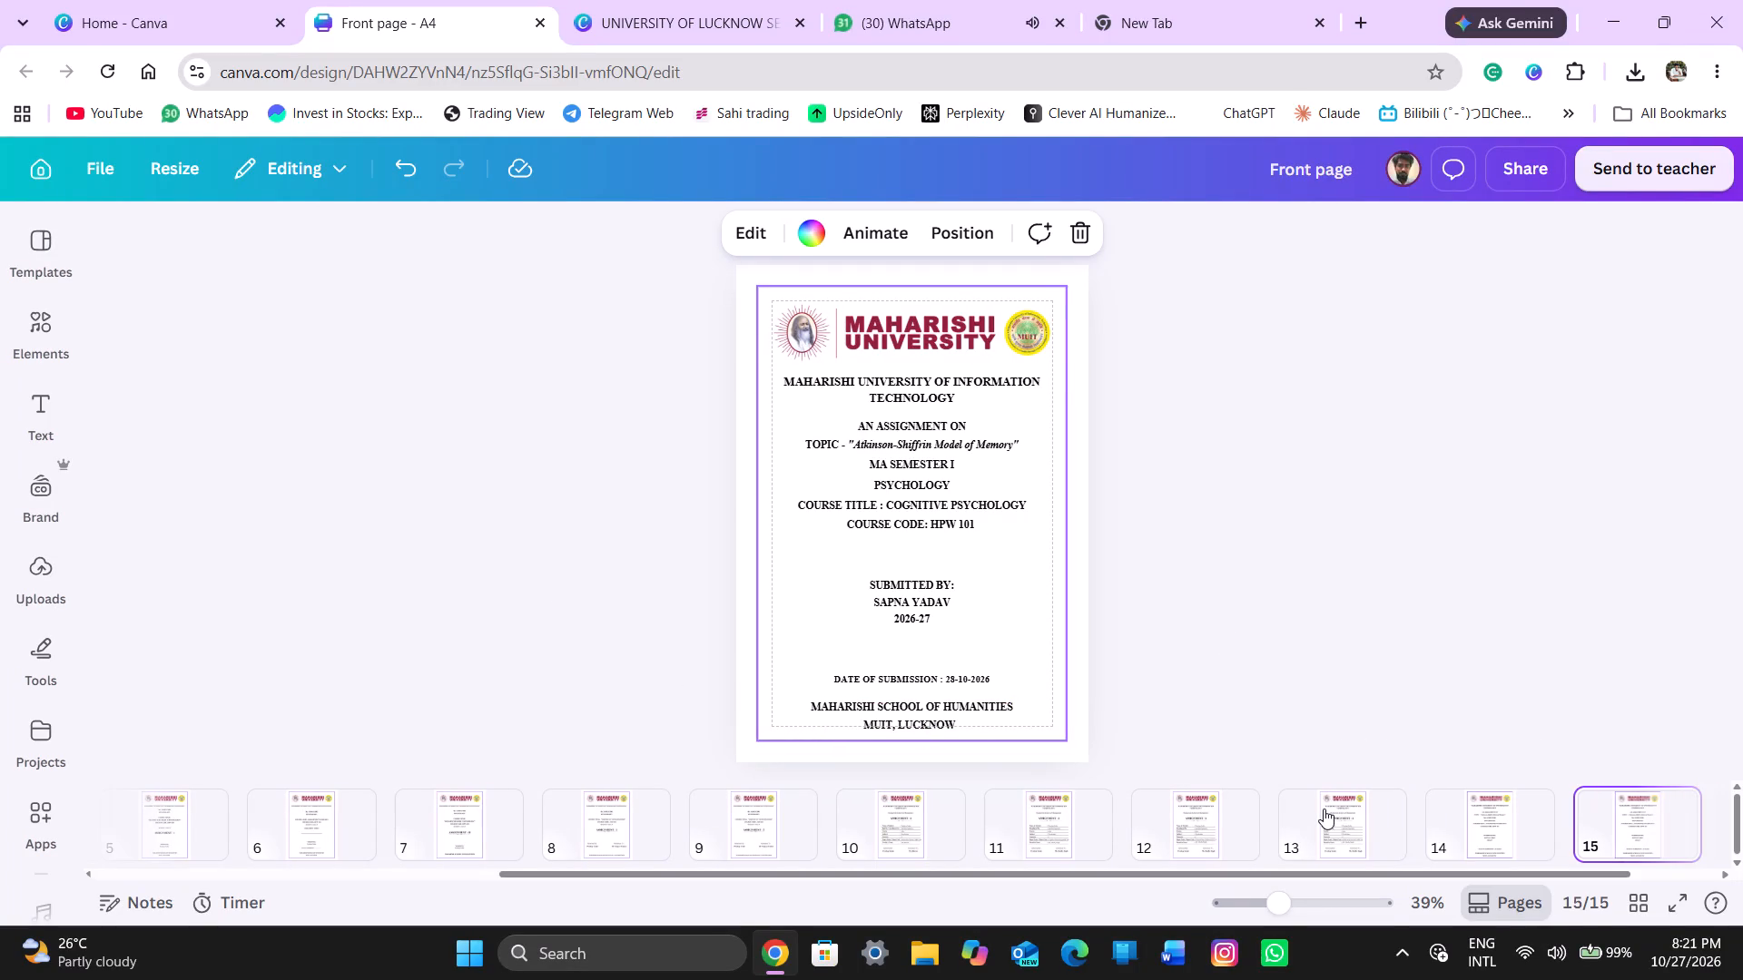
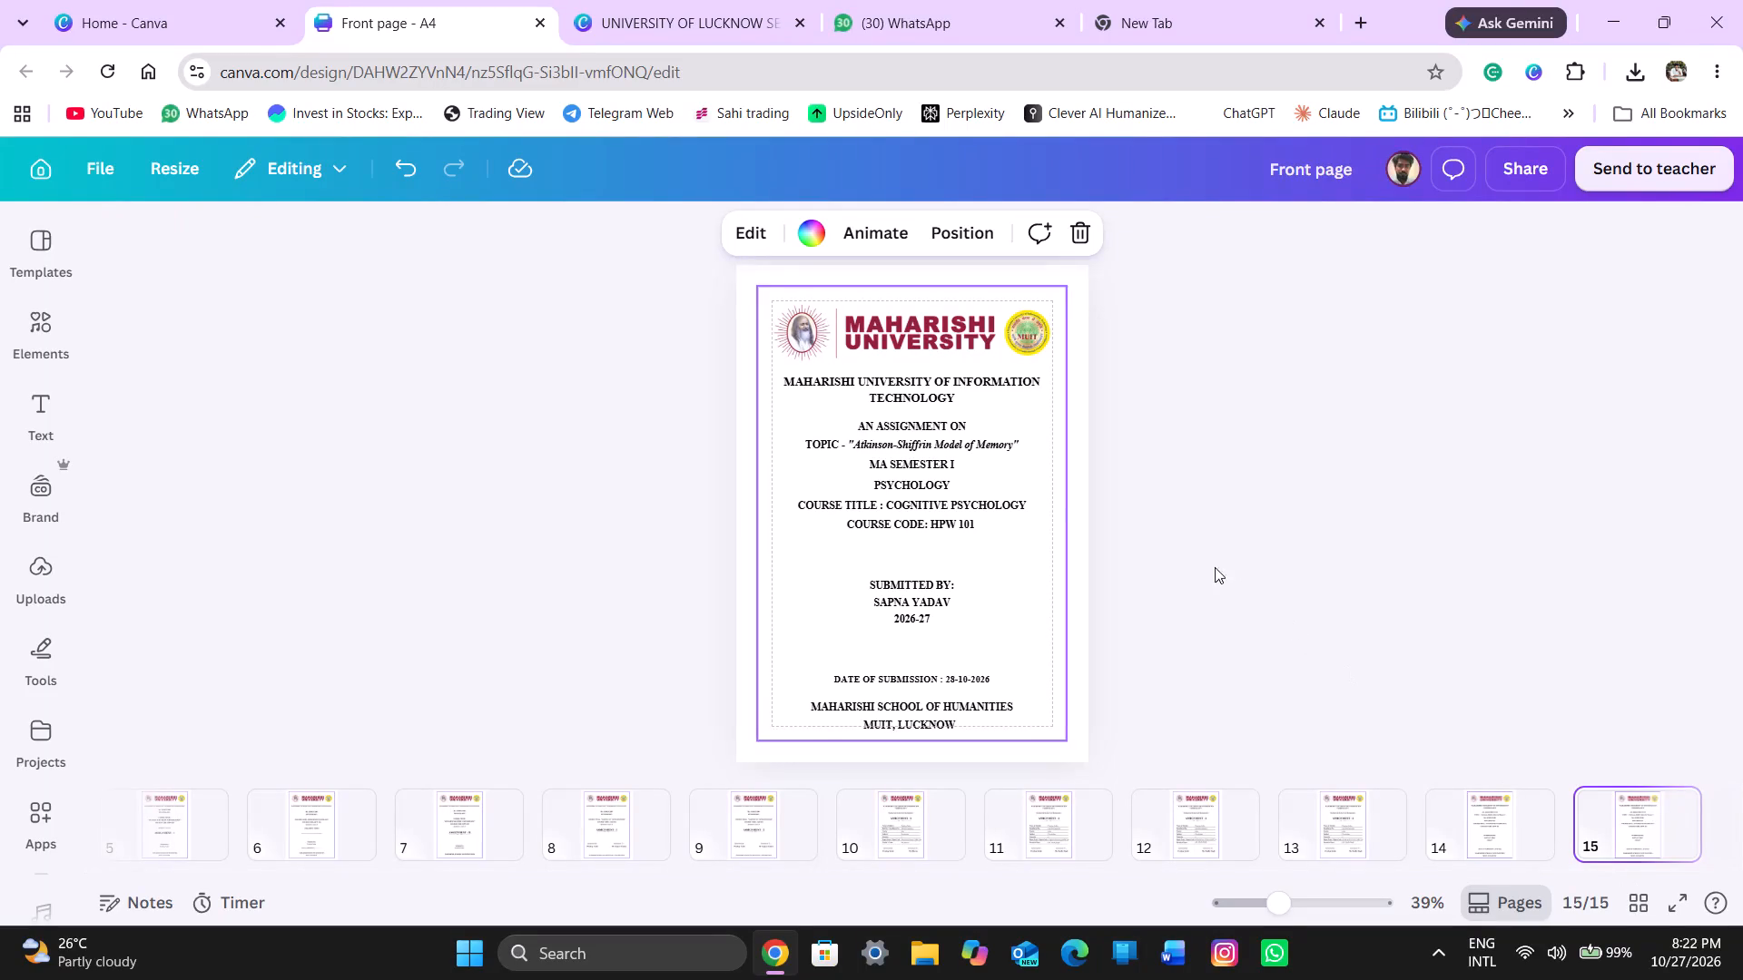
Replace the quoted assignment topic on the page 15 cover with "Health Belief Model".
double_click(856, 444)
click(856, 444)
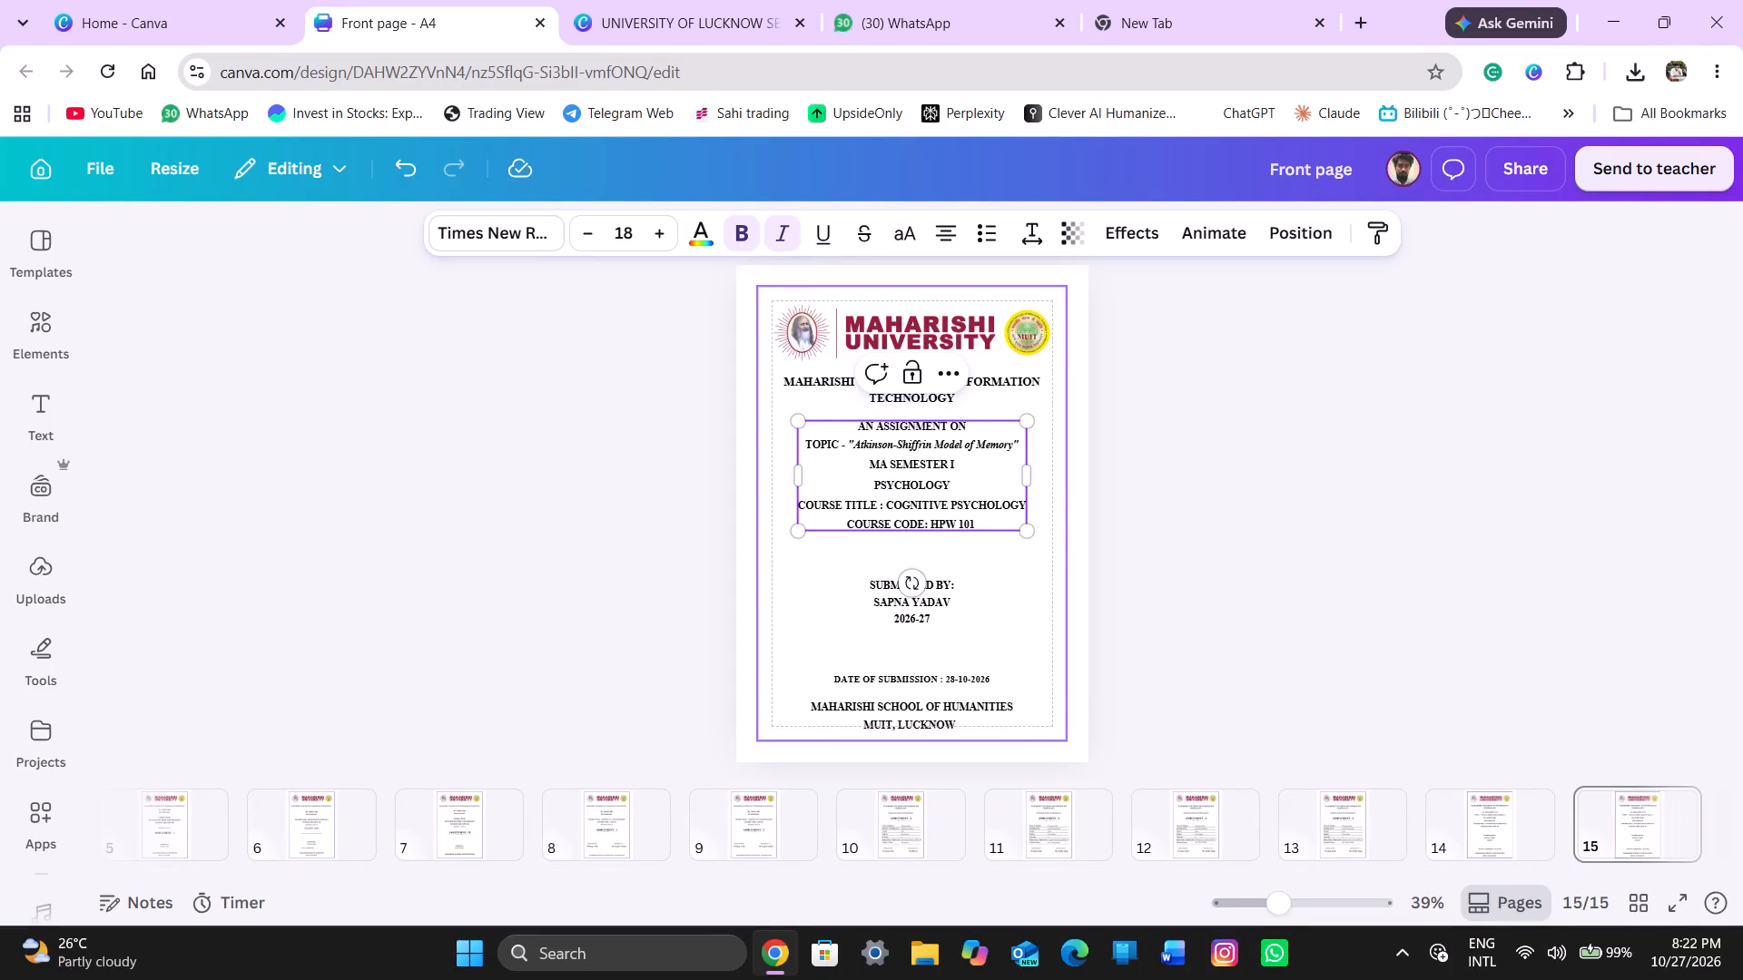
key(shift+Right)
key(shift+Right)
key(shift+Right)
key(shift+Right)
key(shift+Right)
key(shift+Right)
key(shift+Right)
key(shift+Right)
key(shift+Right)
key(shift+Right)
key(shift+Right)
key(shift+Right)
key(shift+Right)
key(shift+Right)
key(shift+Right)
key(shift+Right)
key(shift+Right)
key(shift+Right)
key(shift+Right)
key(shift+Right)
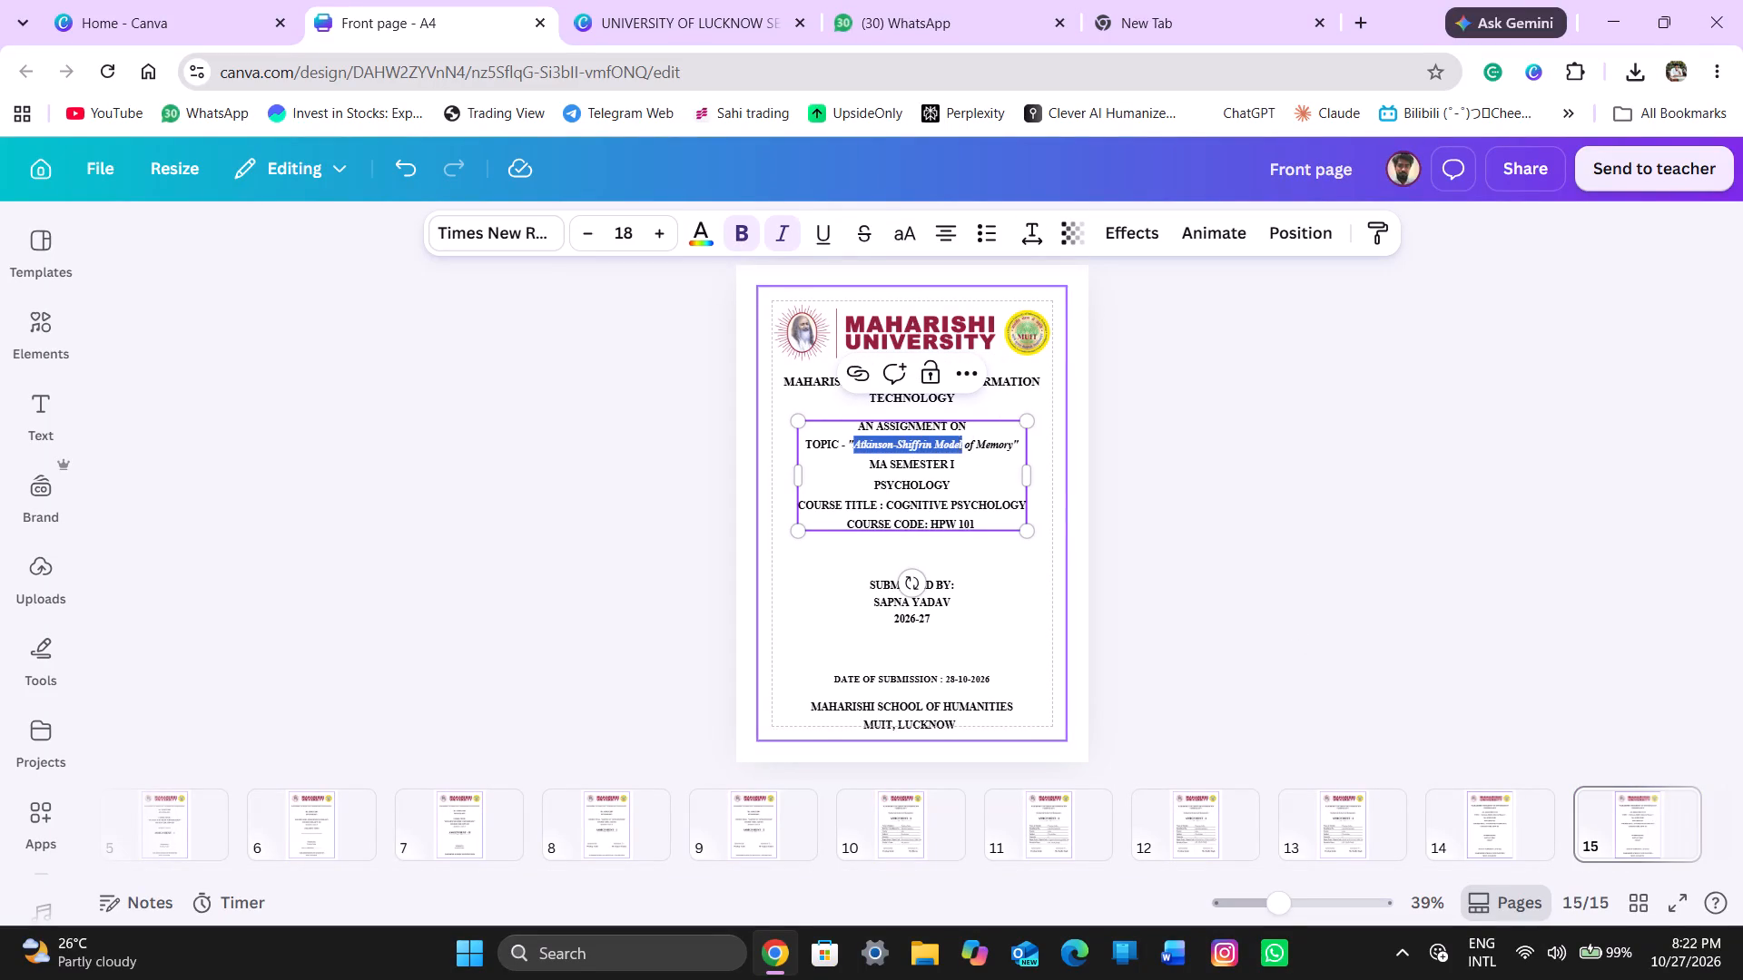
key(shift+Right)
key(shift+Right)
key(shift+Right)
key(shift+Right)
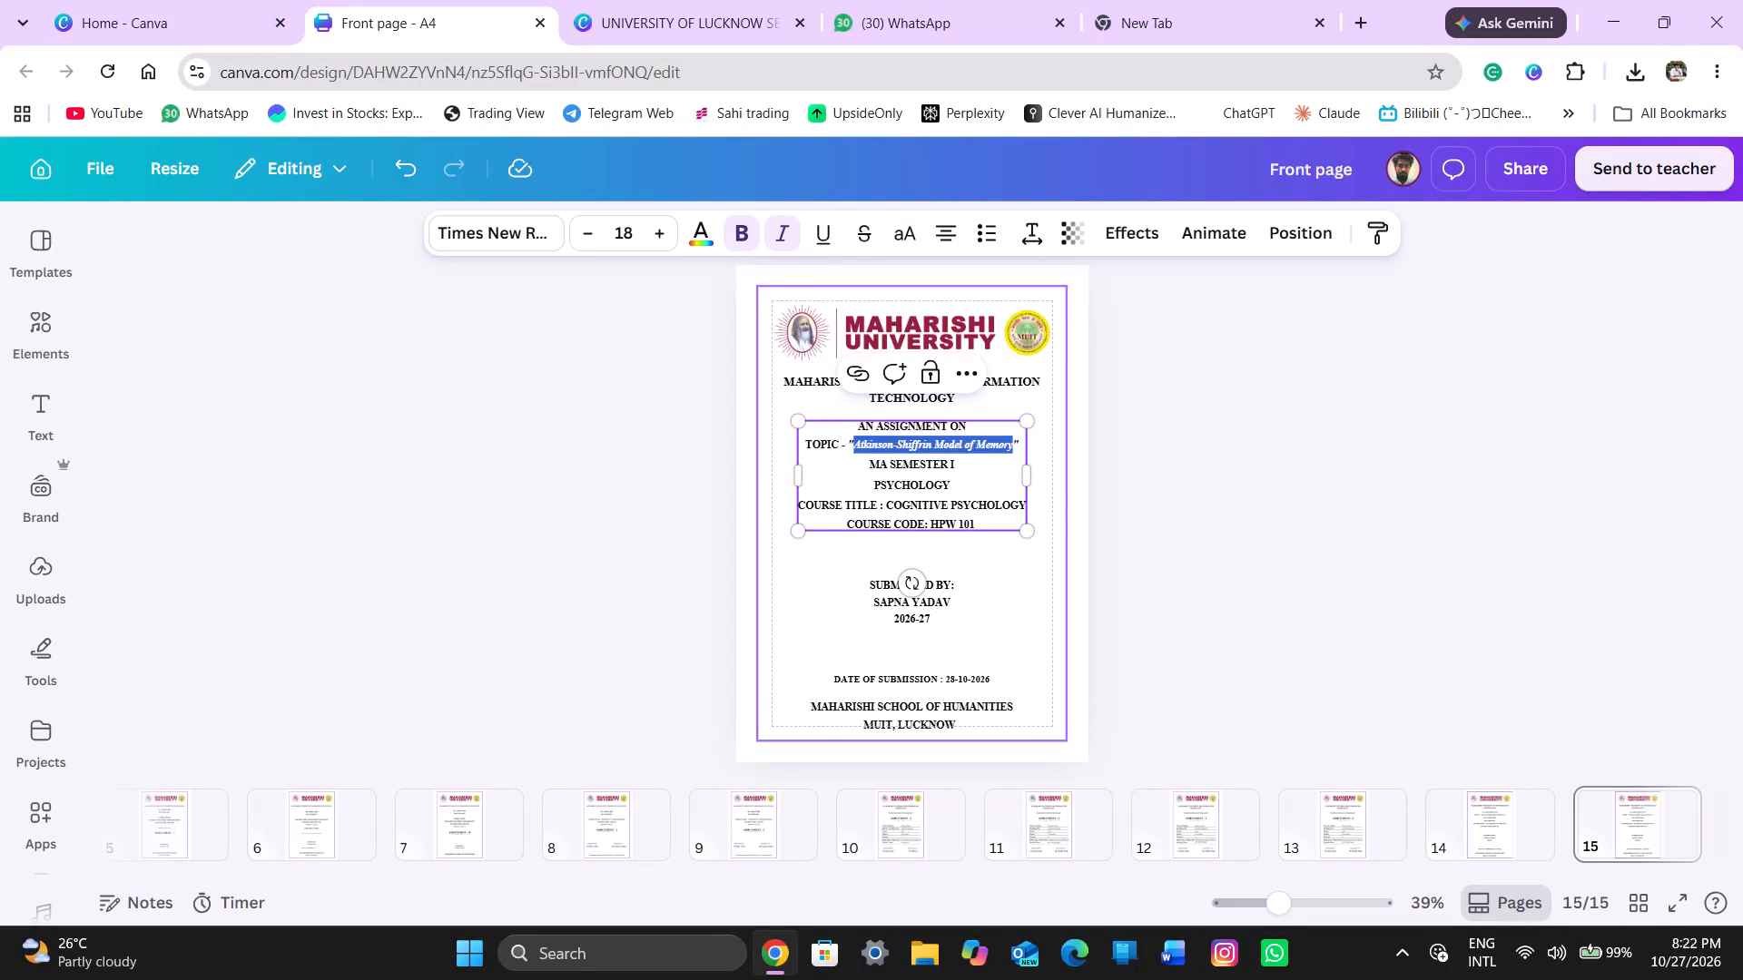
text(He)
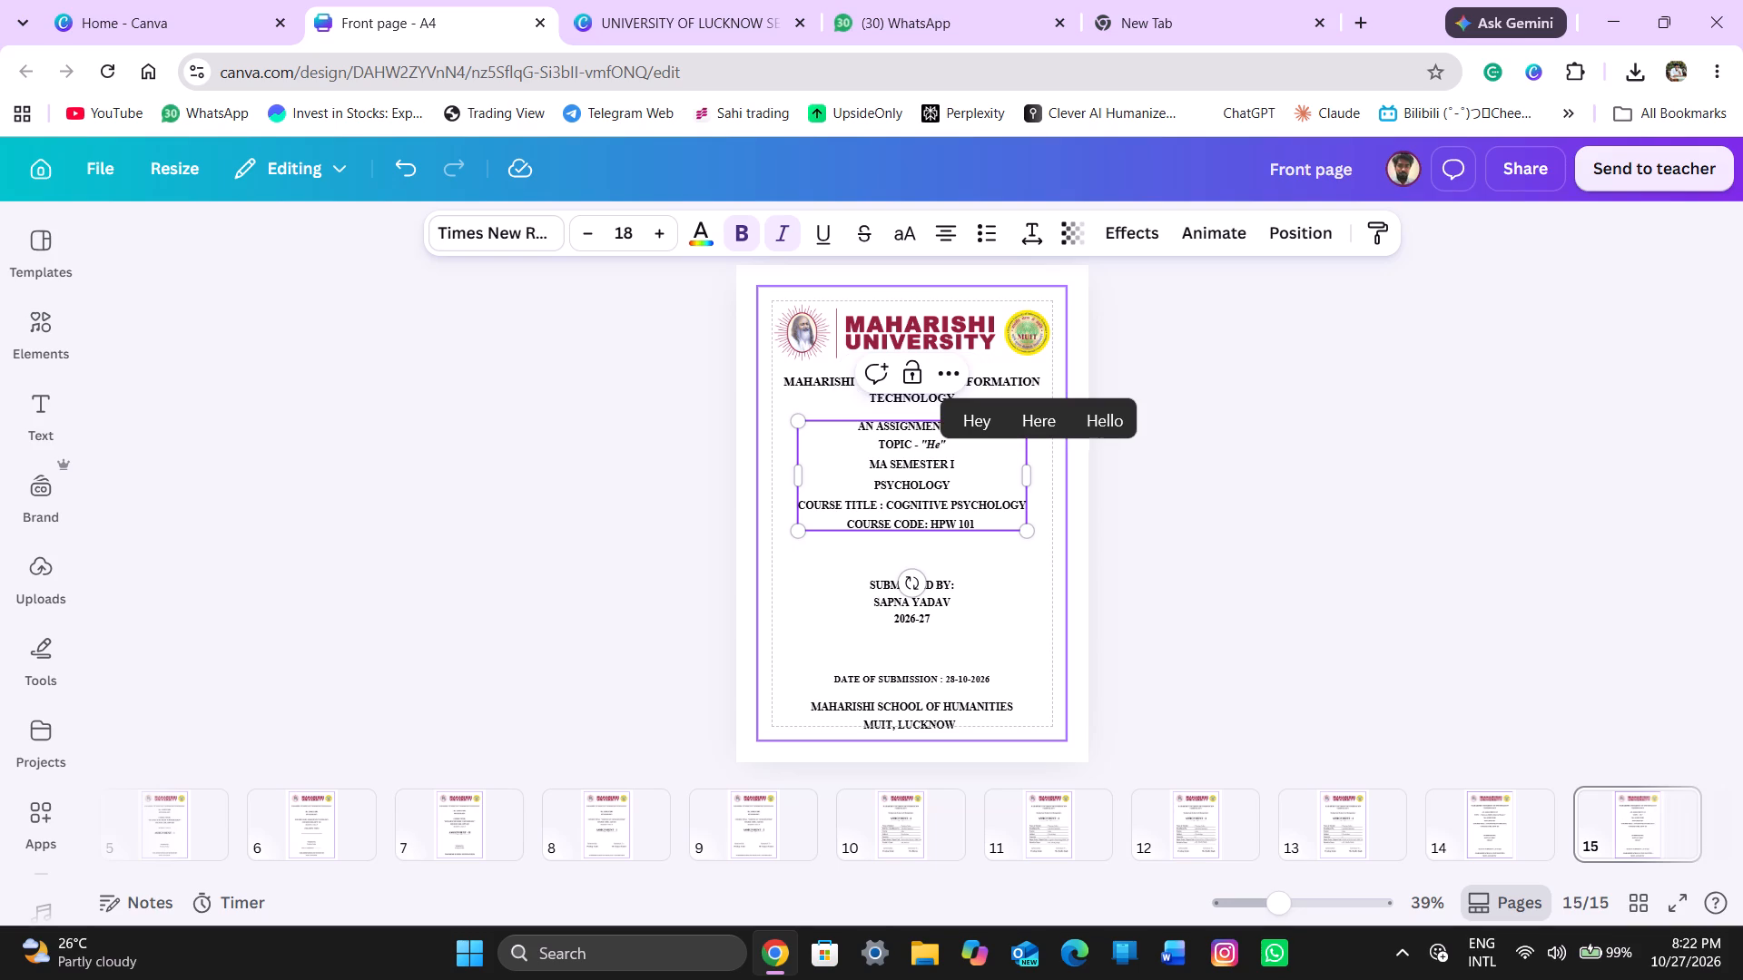
text(alth)
key(space)
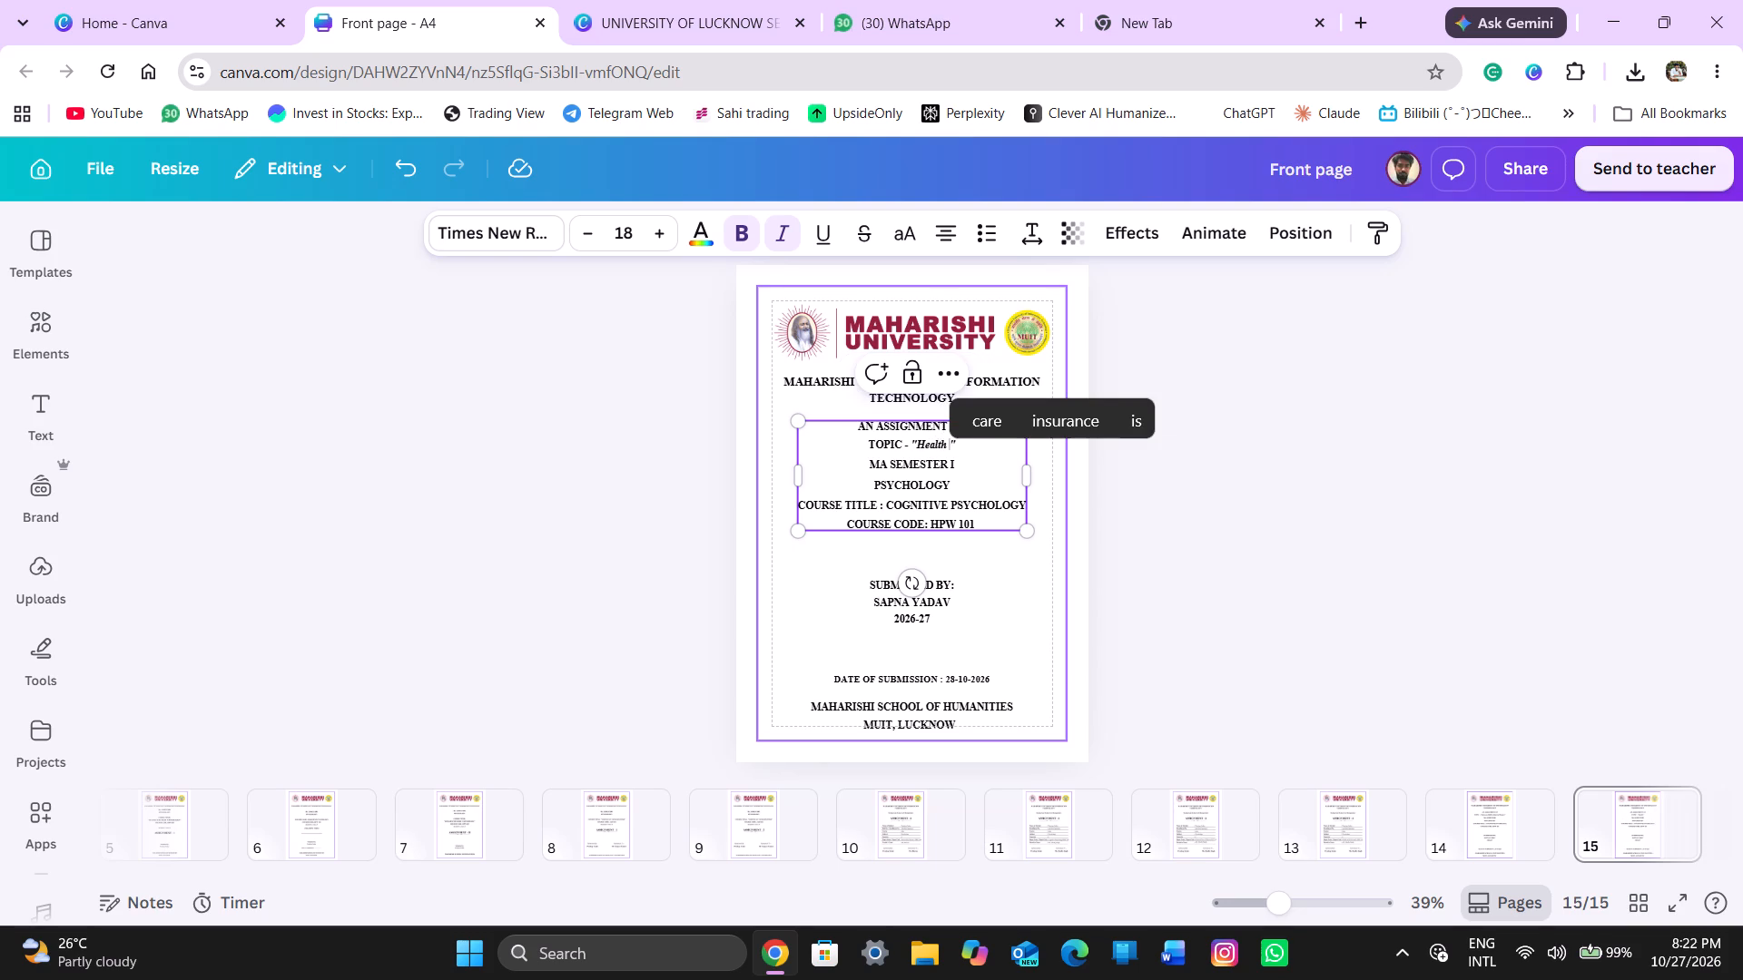
text(Belief)
key(space)
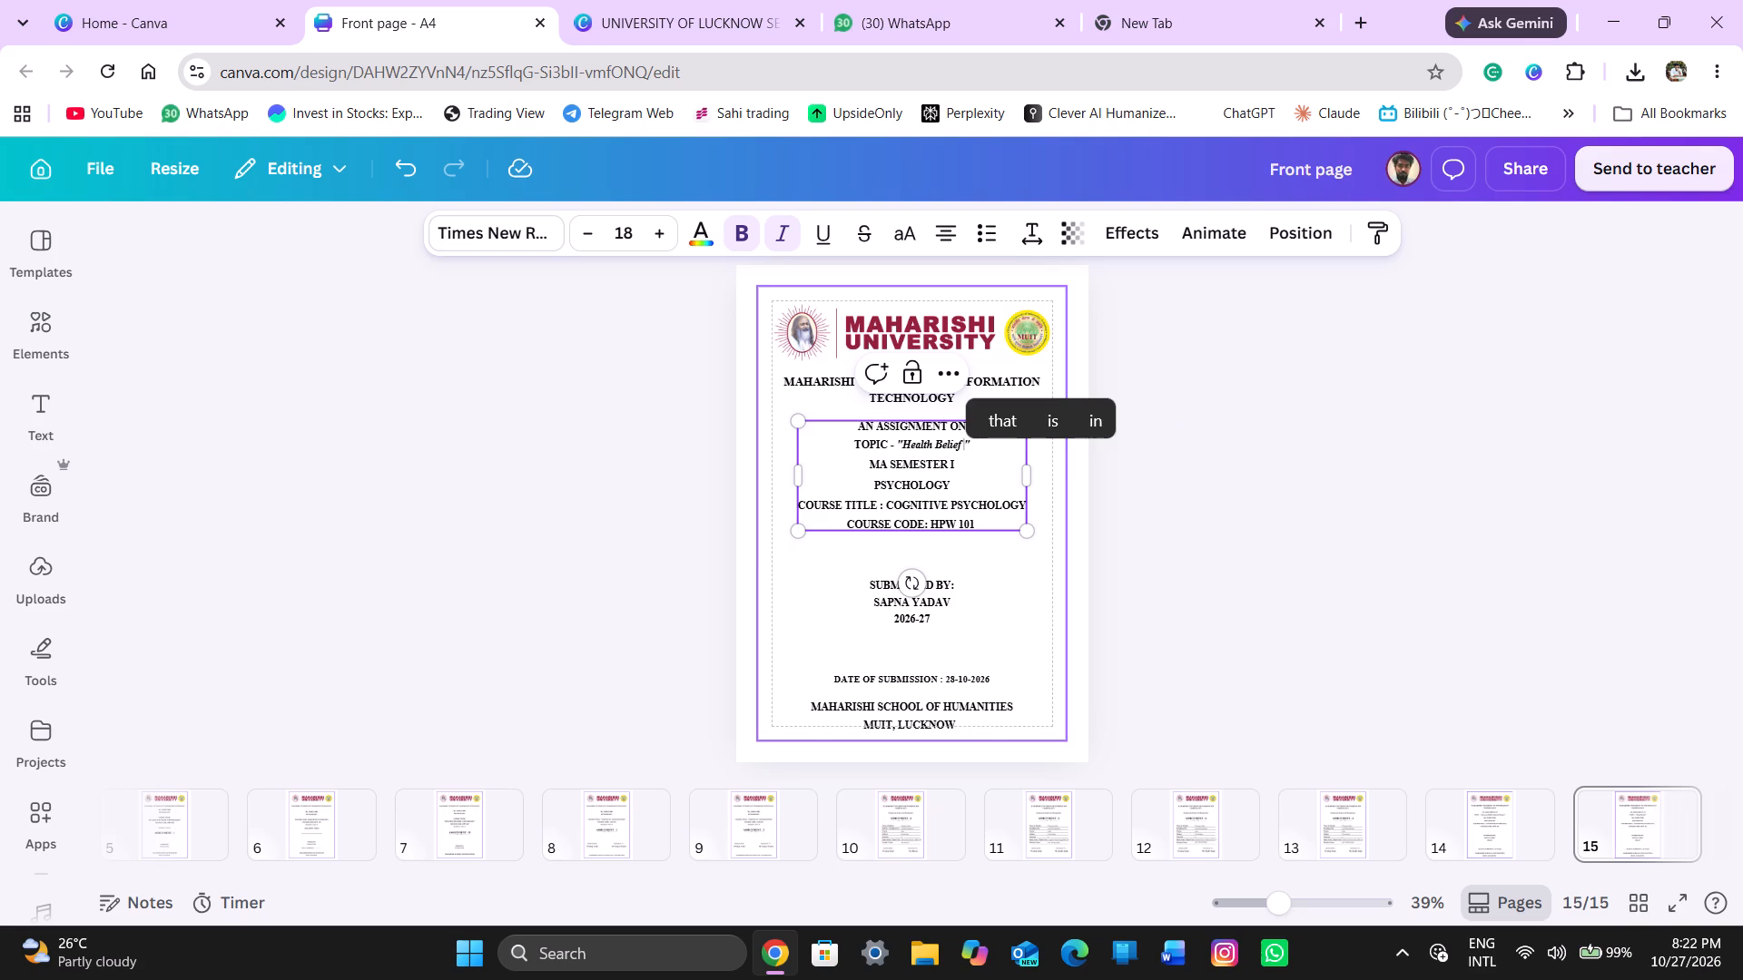
text(Model)
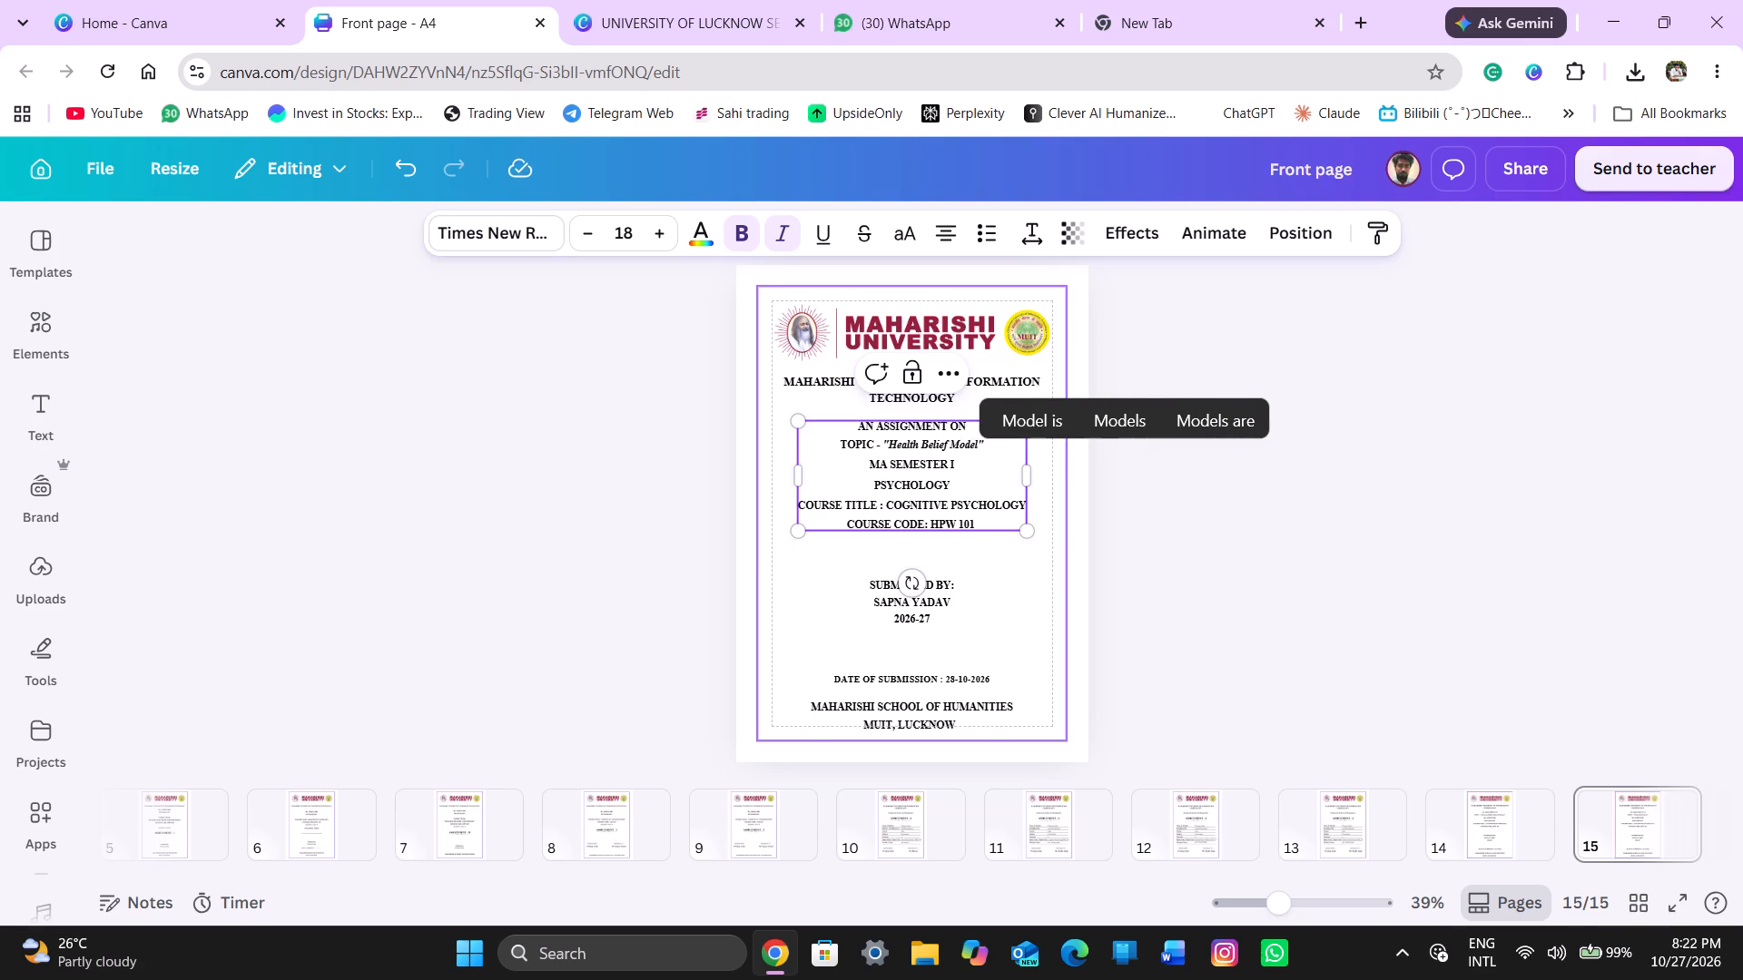
Change the course title on the page 15 cover to HEALTH AND WELL BEING.
click(888, 500)
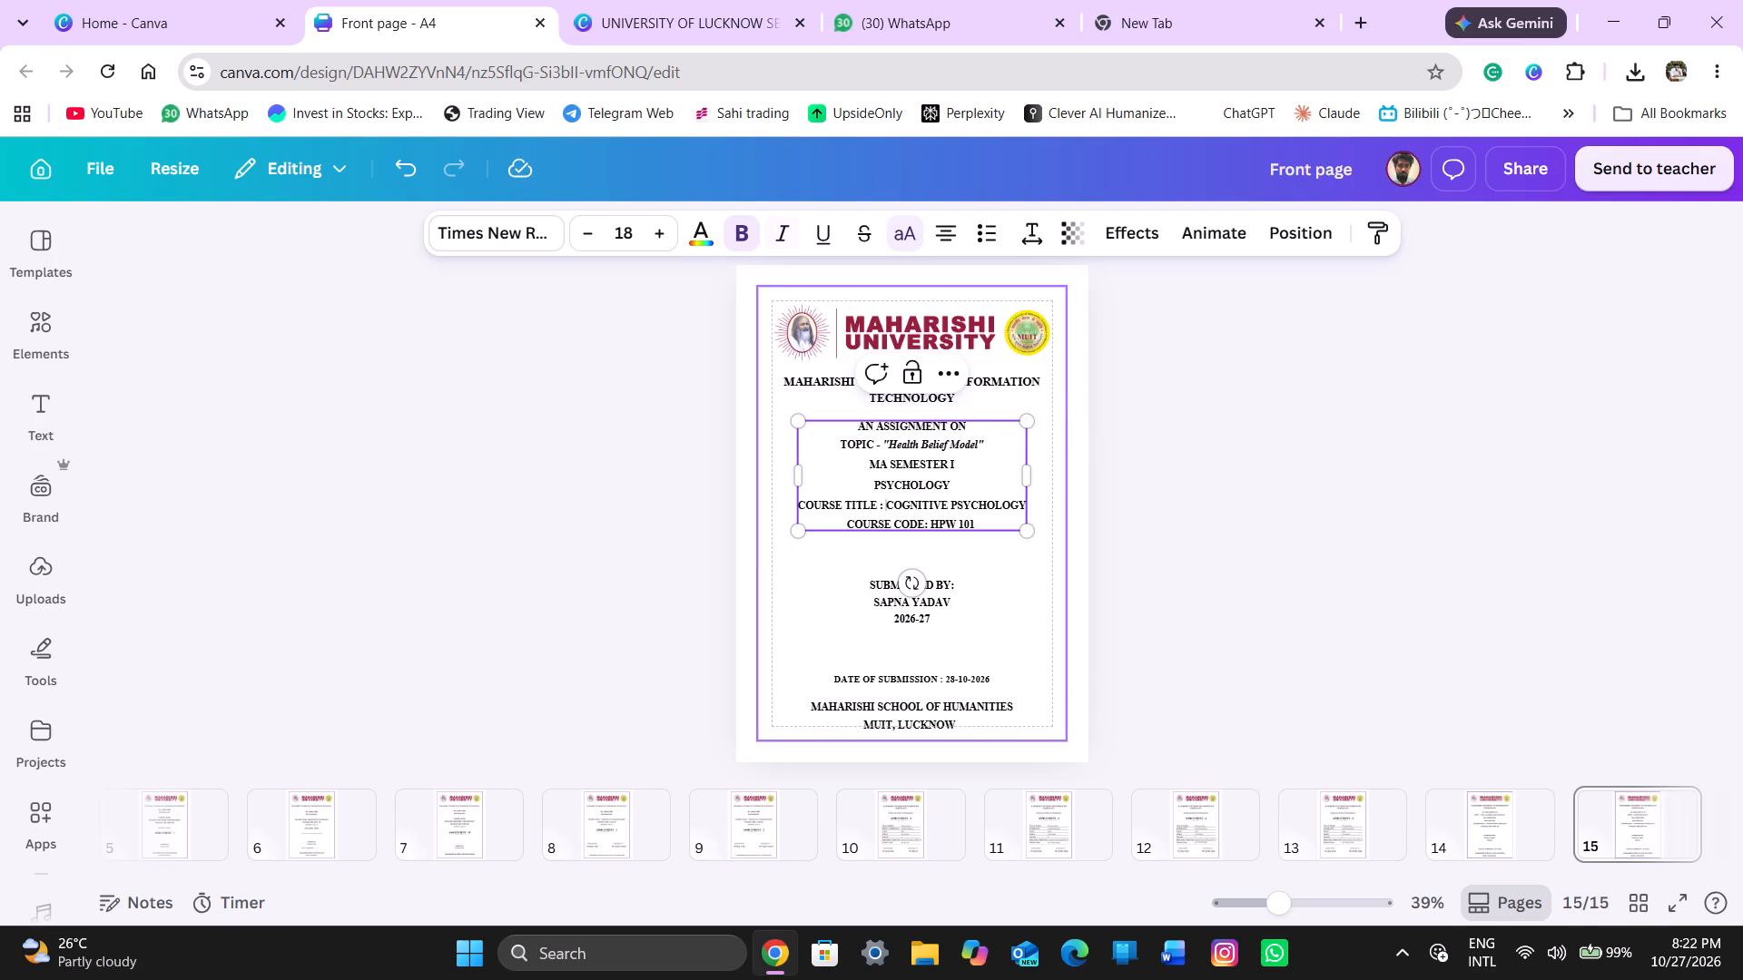
key(shift+Down)
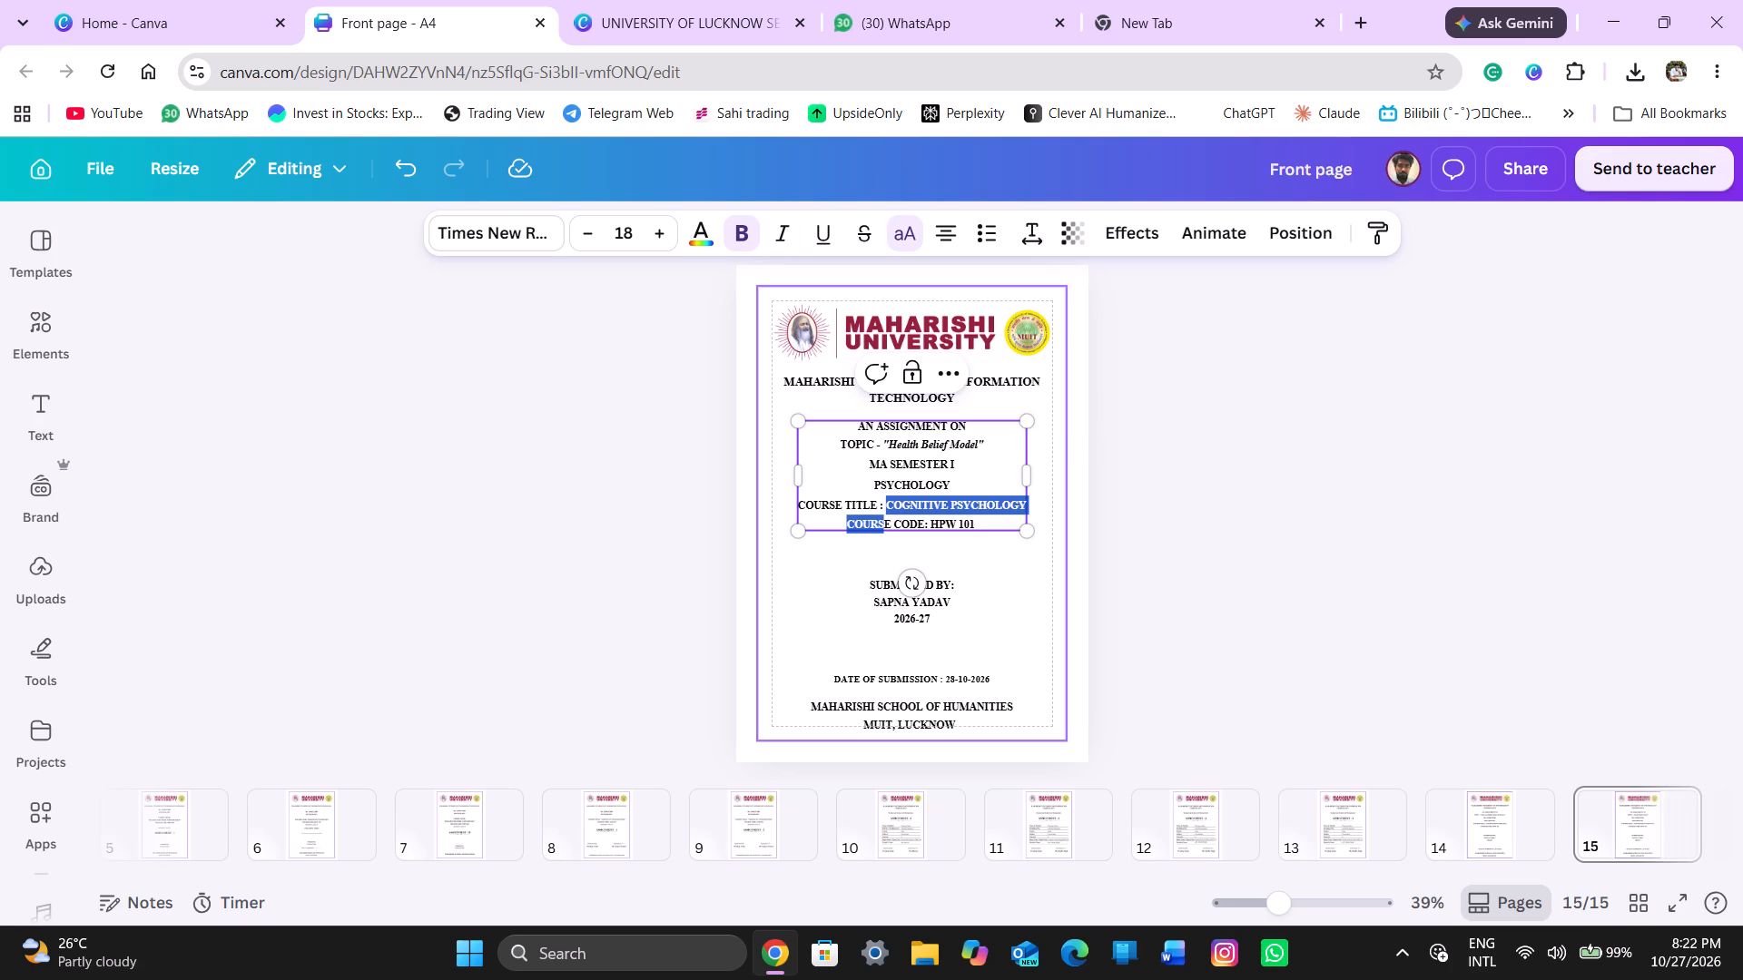
key(shift+Left)
key(shift+Left)
key(shift+Left)
key(shift+Left)
key(shift+Left)
key(shift+Left)
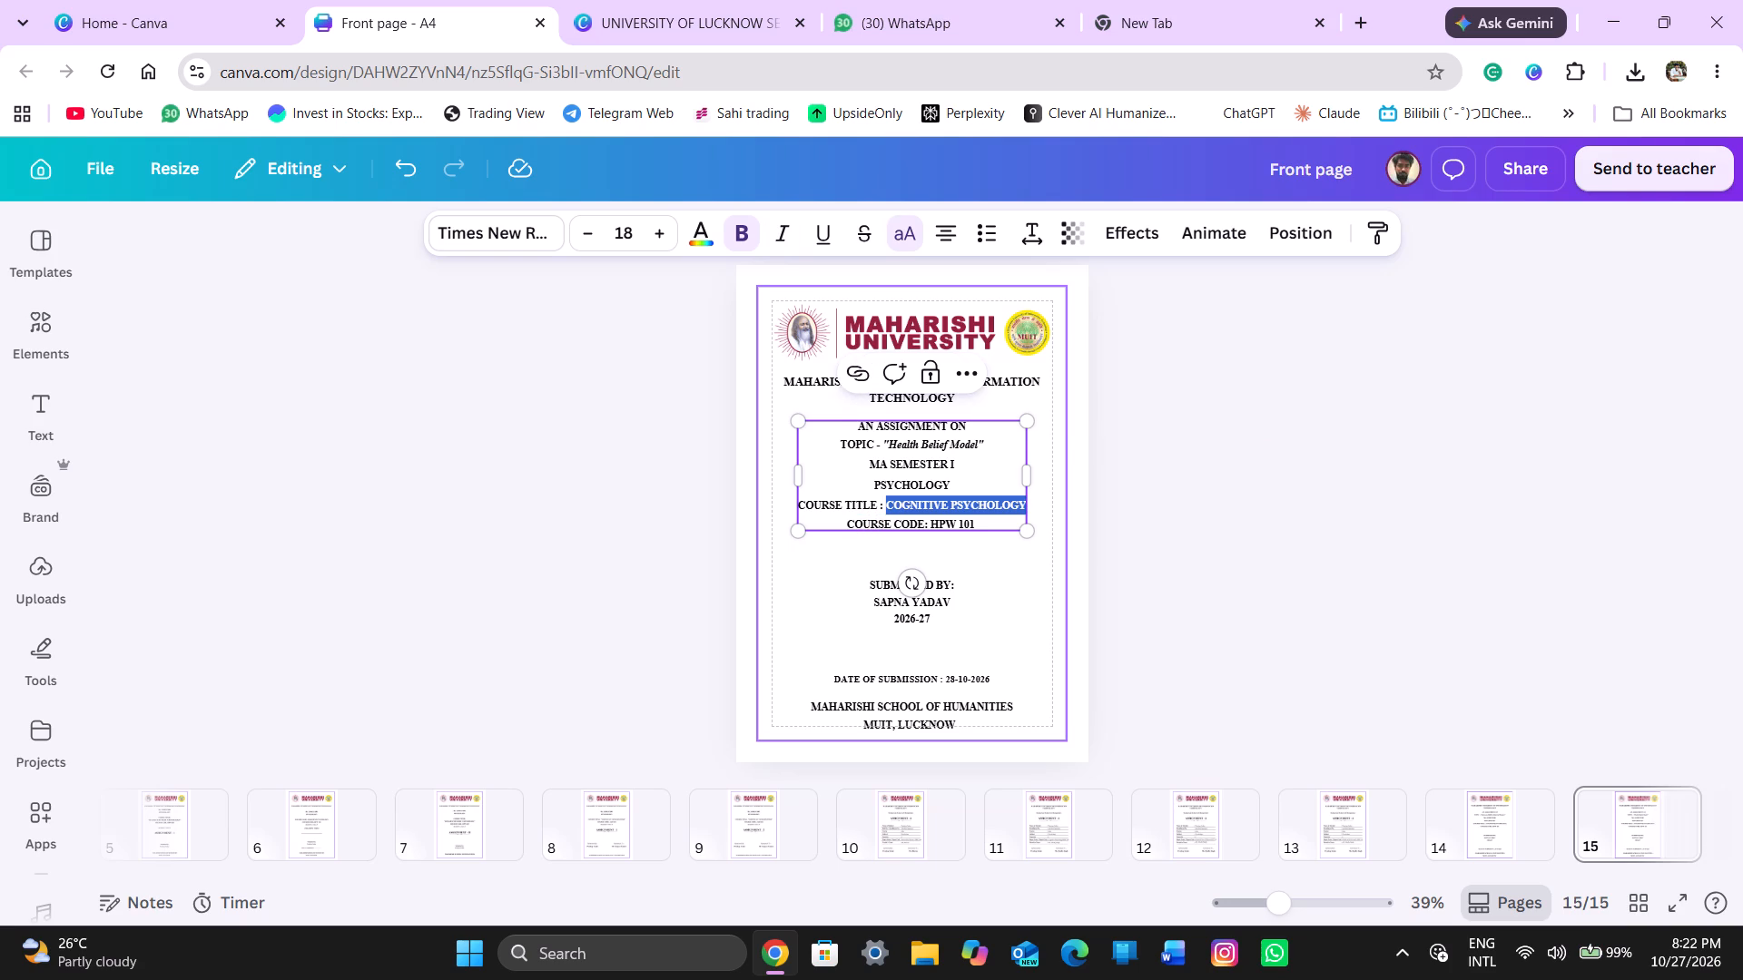
text(HEALTH AND WELL)
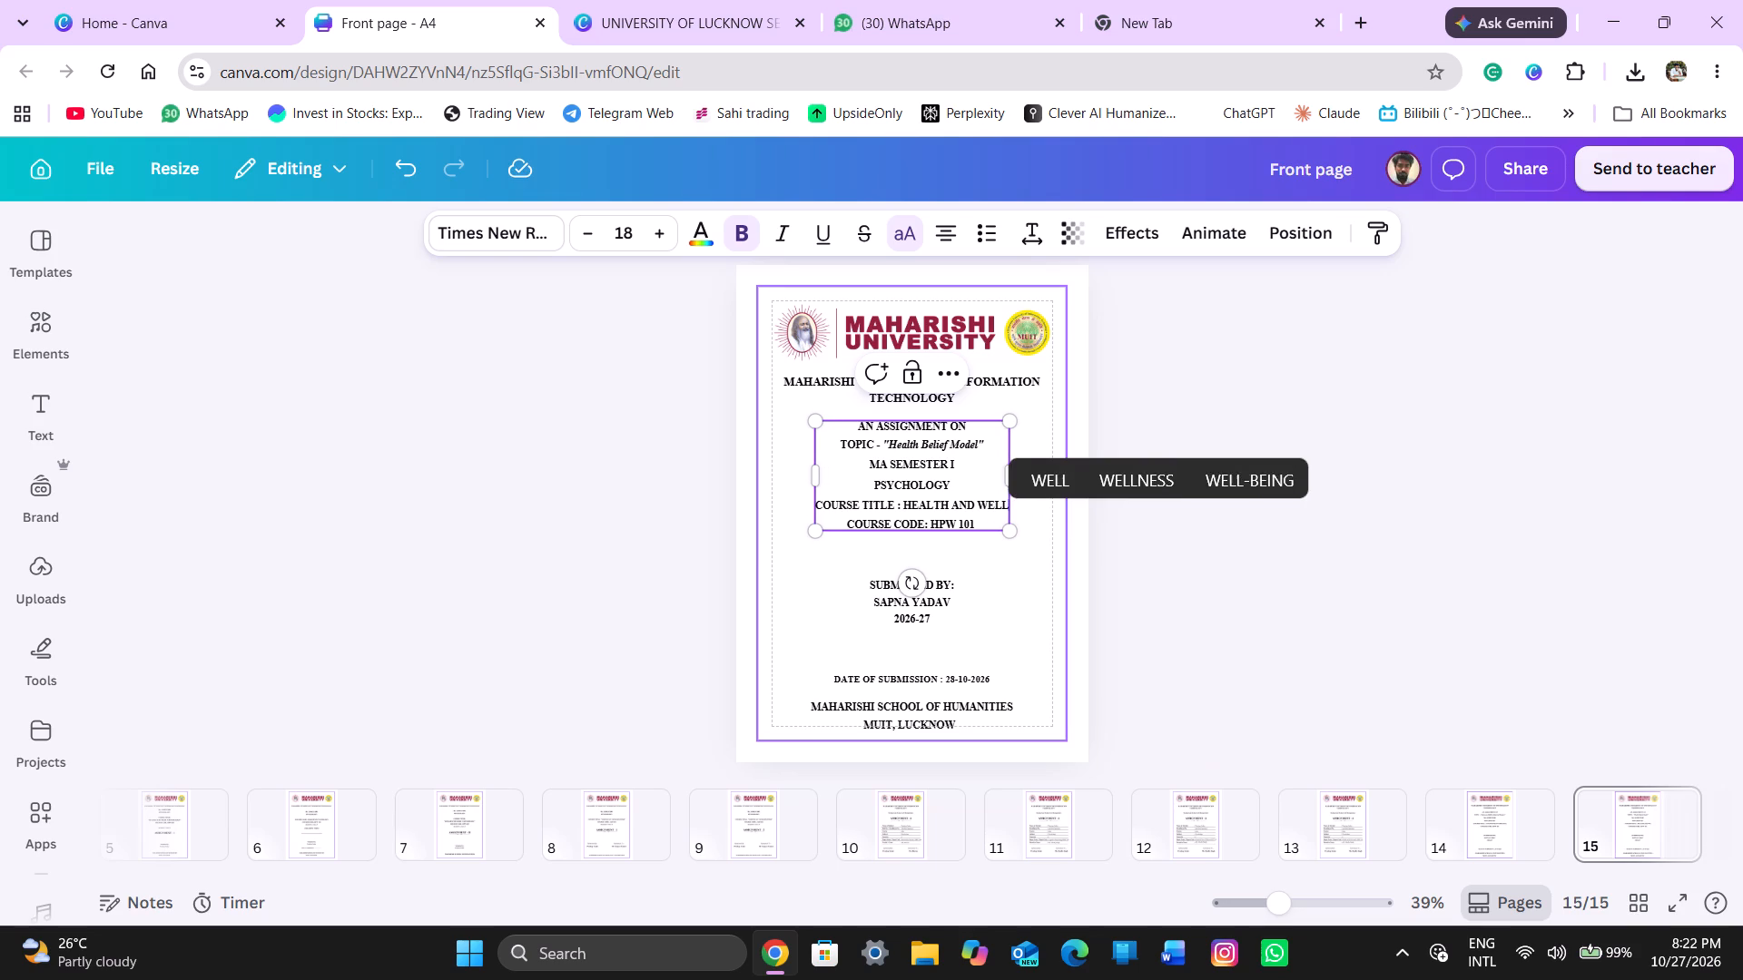
key(space)
text(BEING)
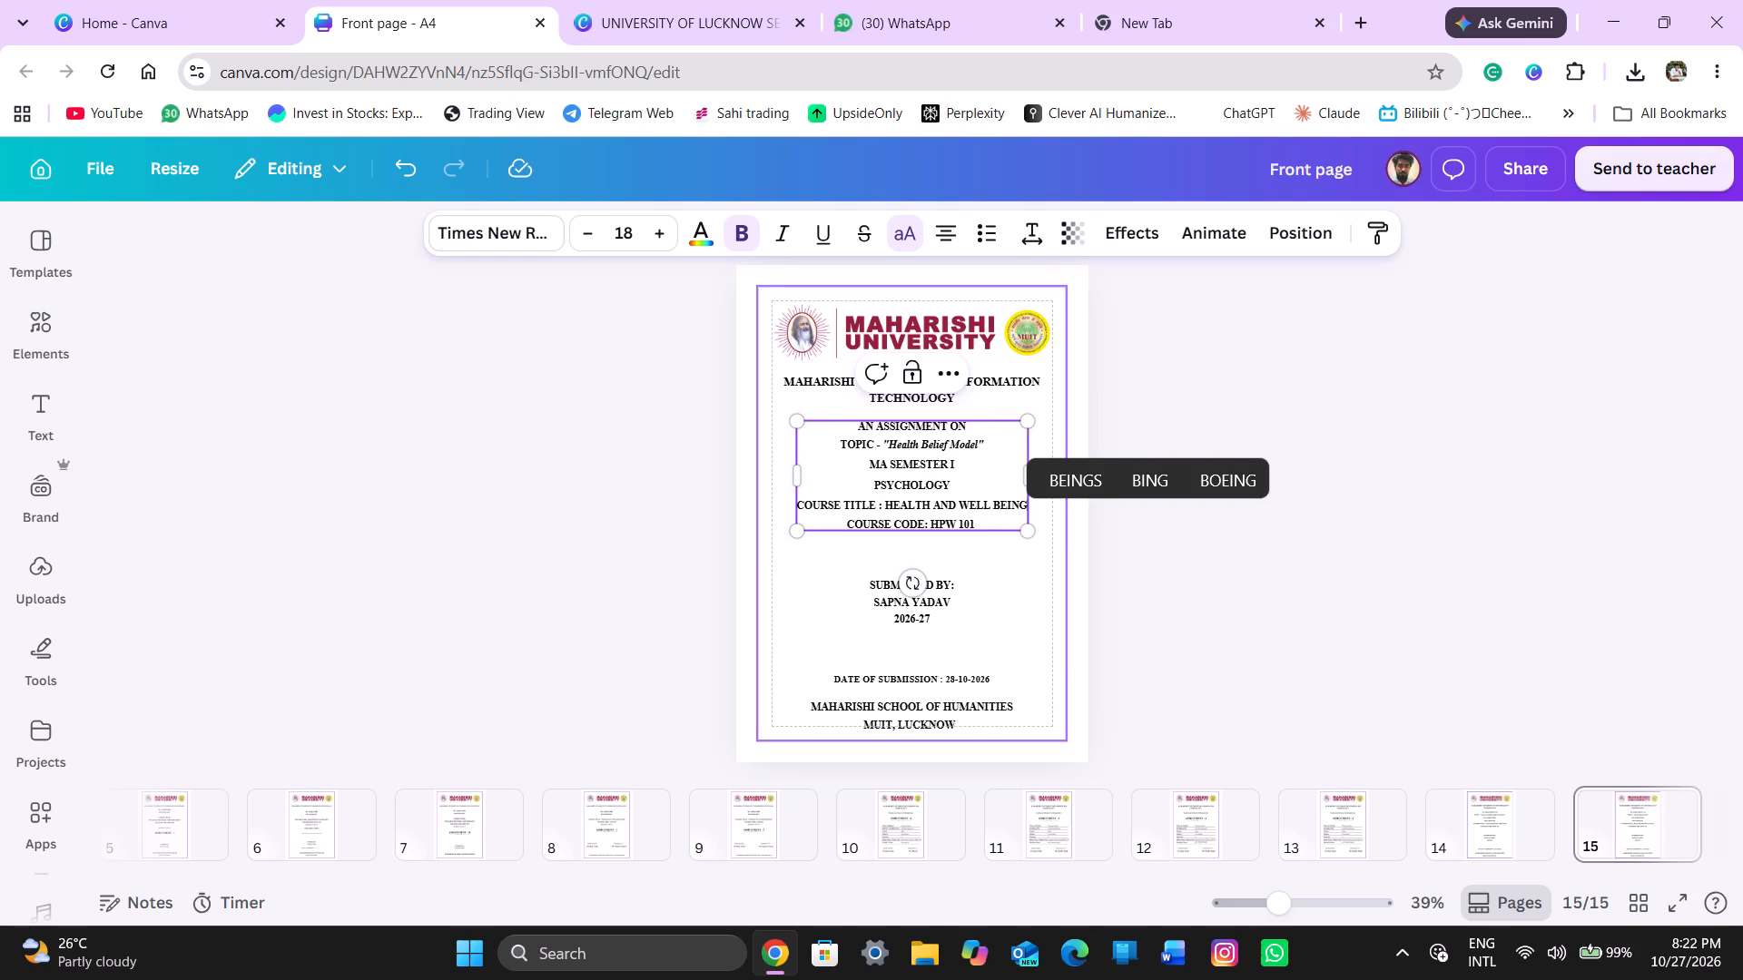
Change the course code on the page 15 cover to V-HPW-106.
click(933, 524)
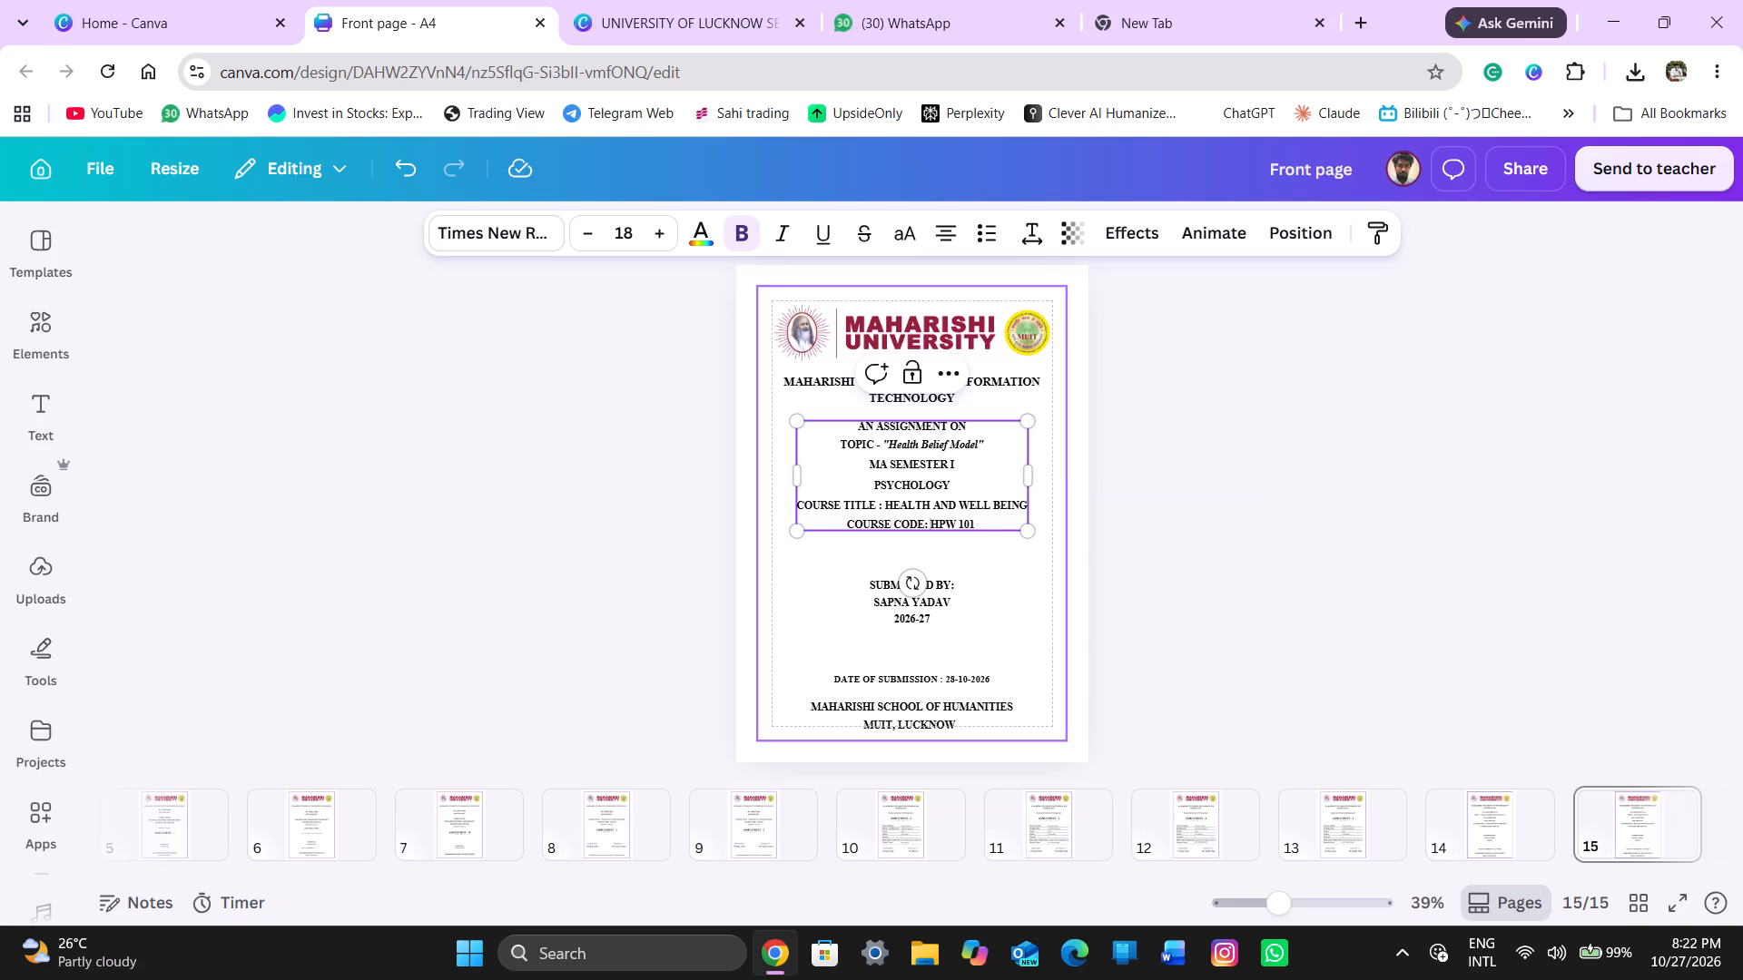
text(V-)
key(Right)
key(Right)
key(Right)
key(Right)
key(BackSpace)
key(minus)
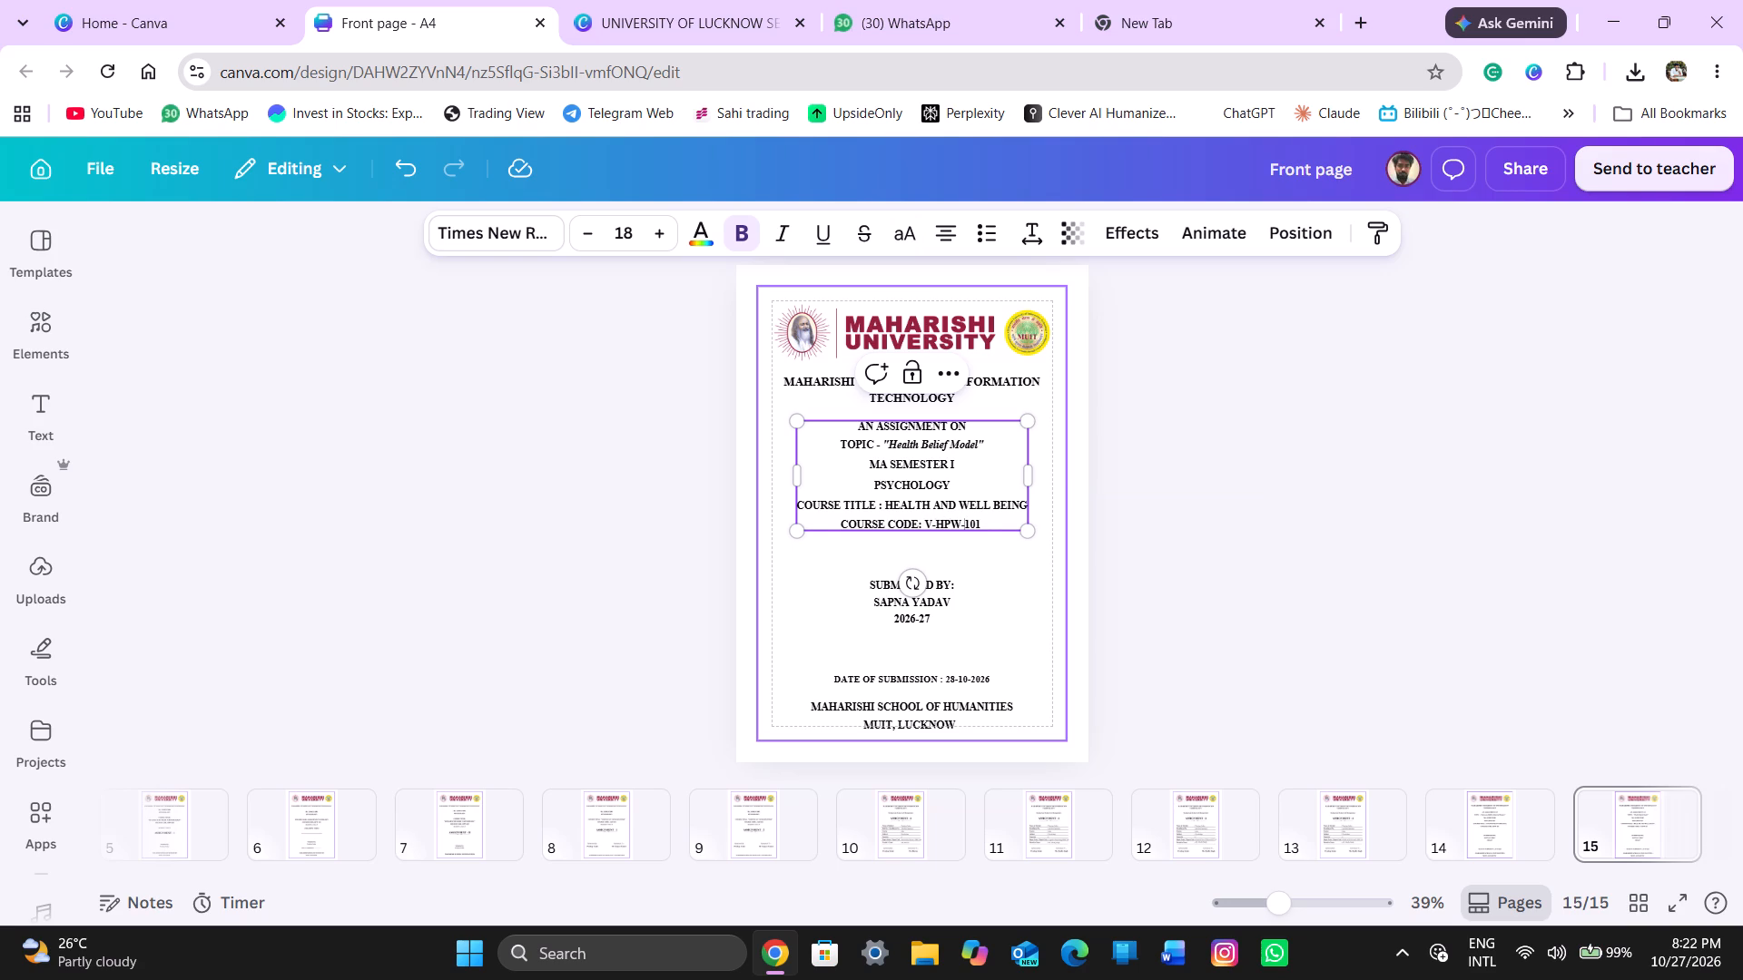
key(Right)
key(Right)
key(Right)
key(BackSpace)
key(6)
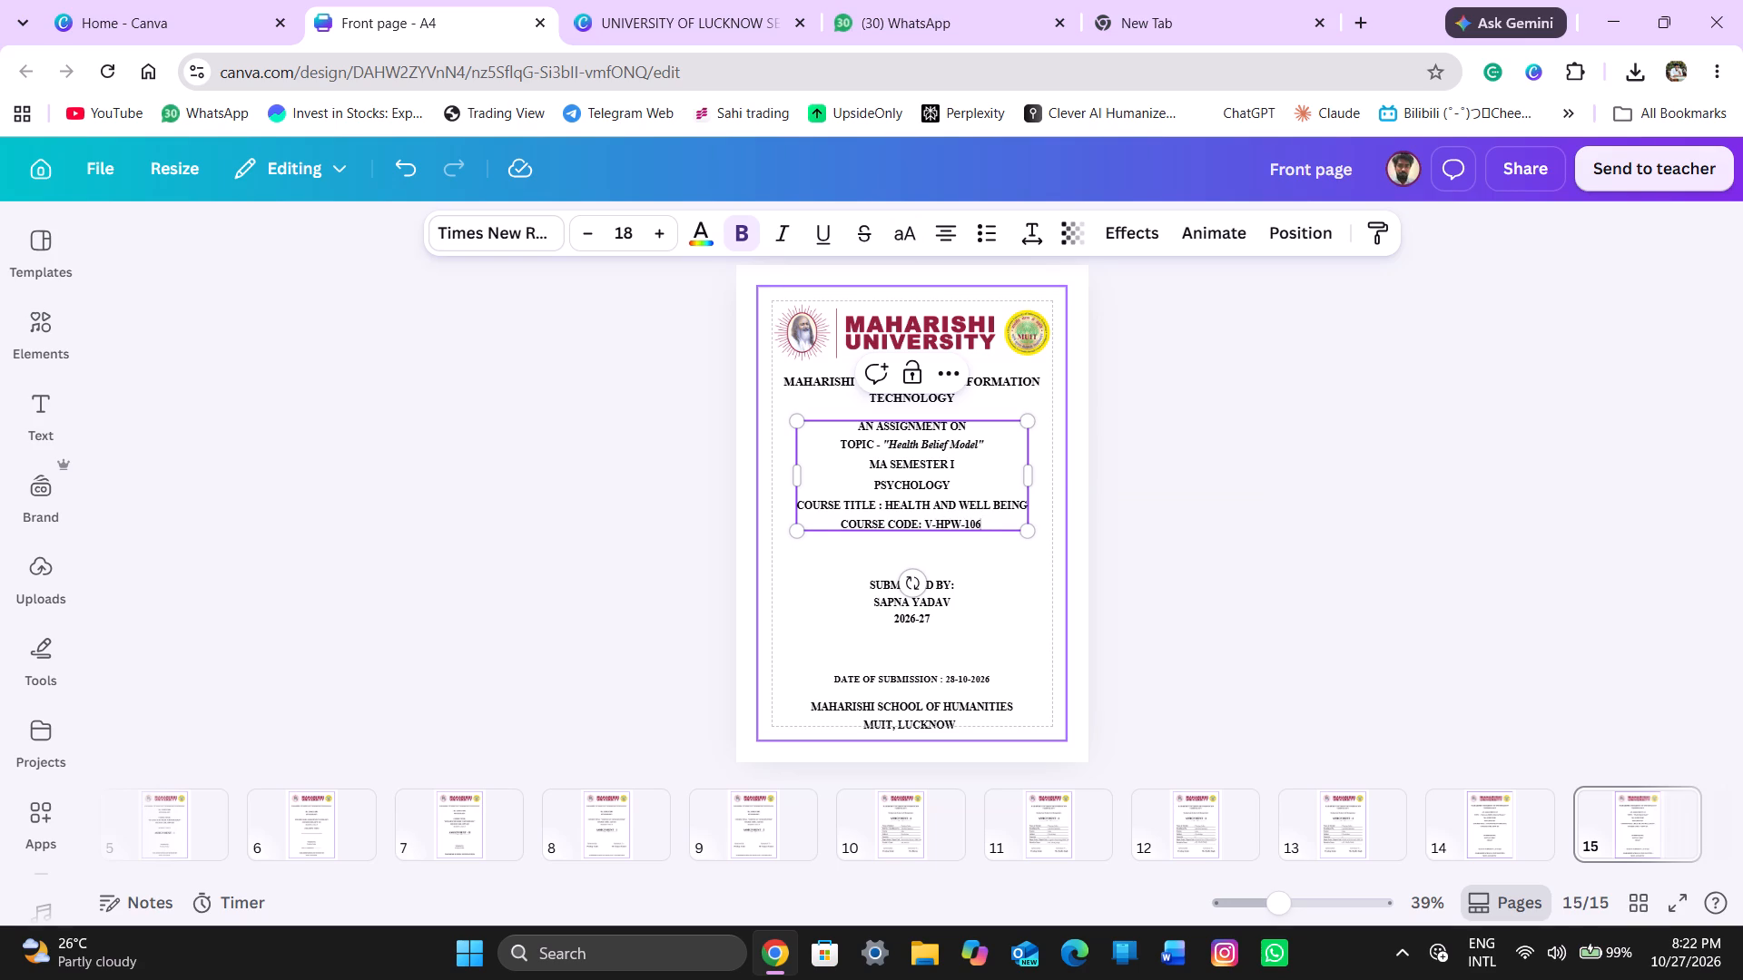
click(933, 524)
click(625, 640)
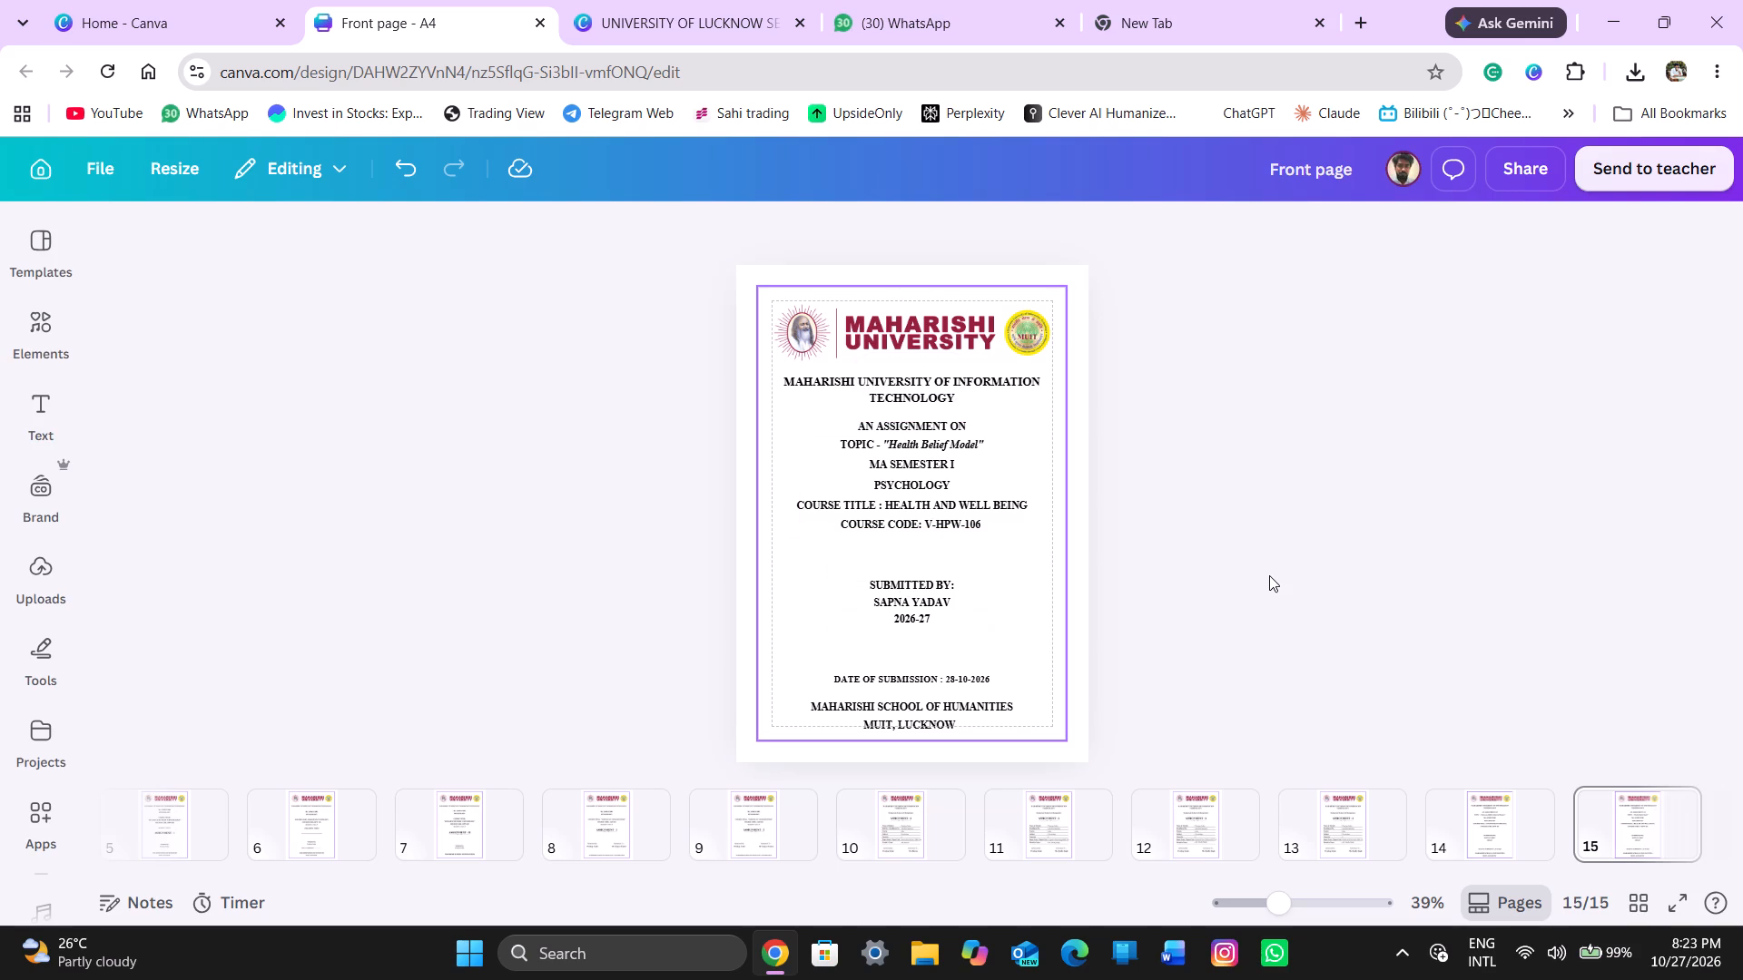
Duplicate the completed page 15 cover as a new page 16.
scroll(1553, 824, left, 3)
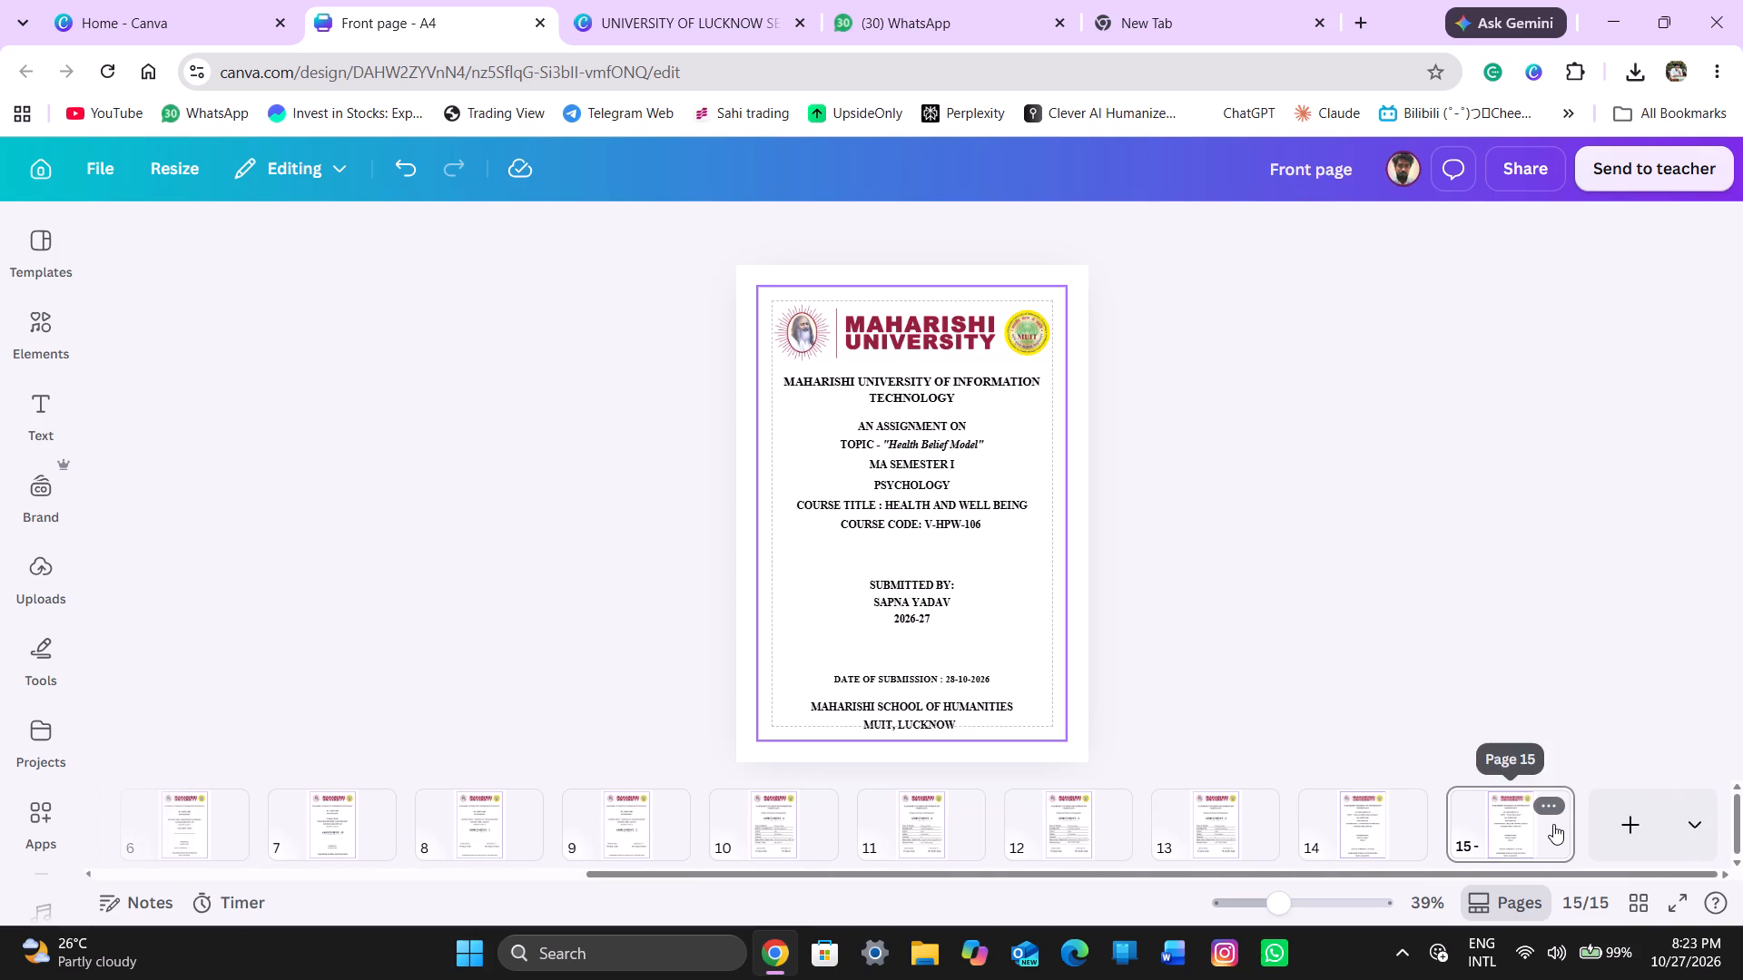
click(1539, 822)
key(ctrl+d)
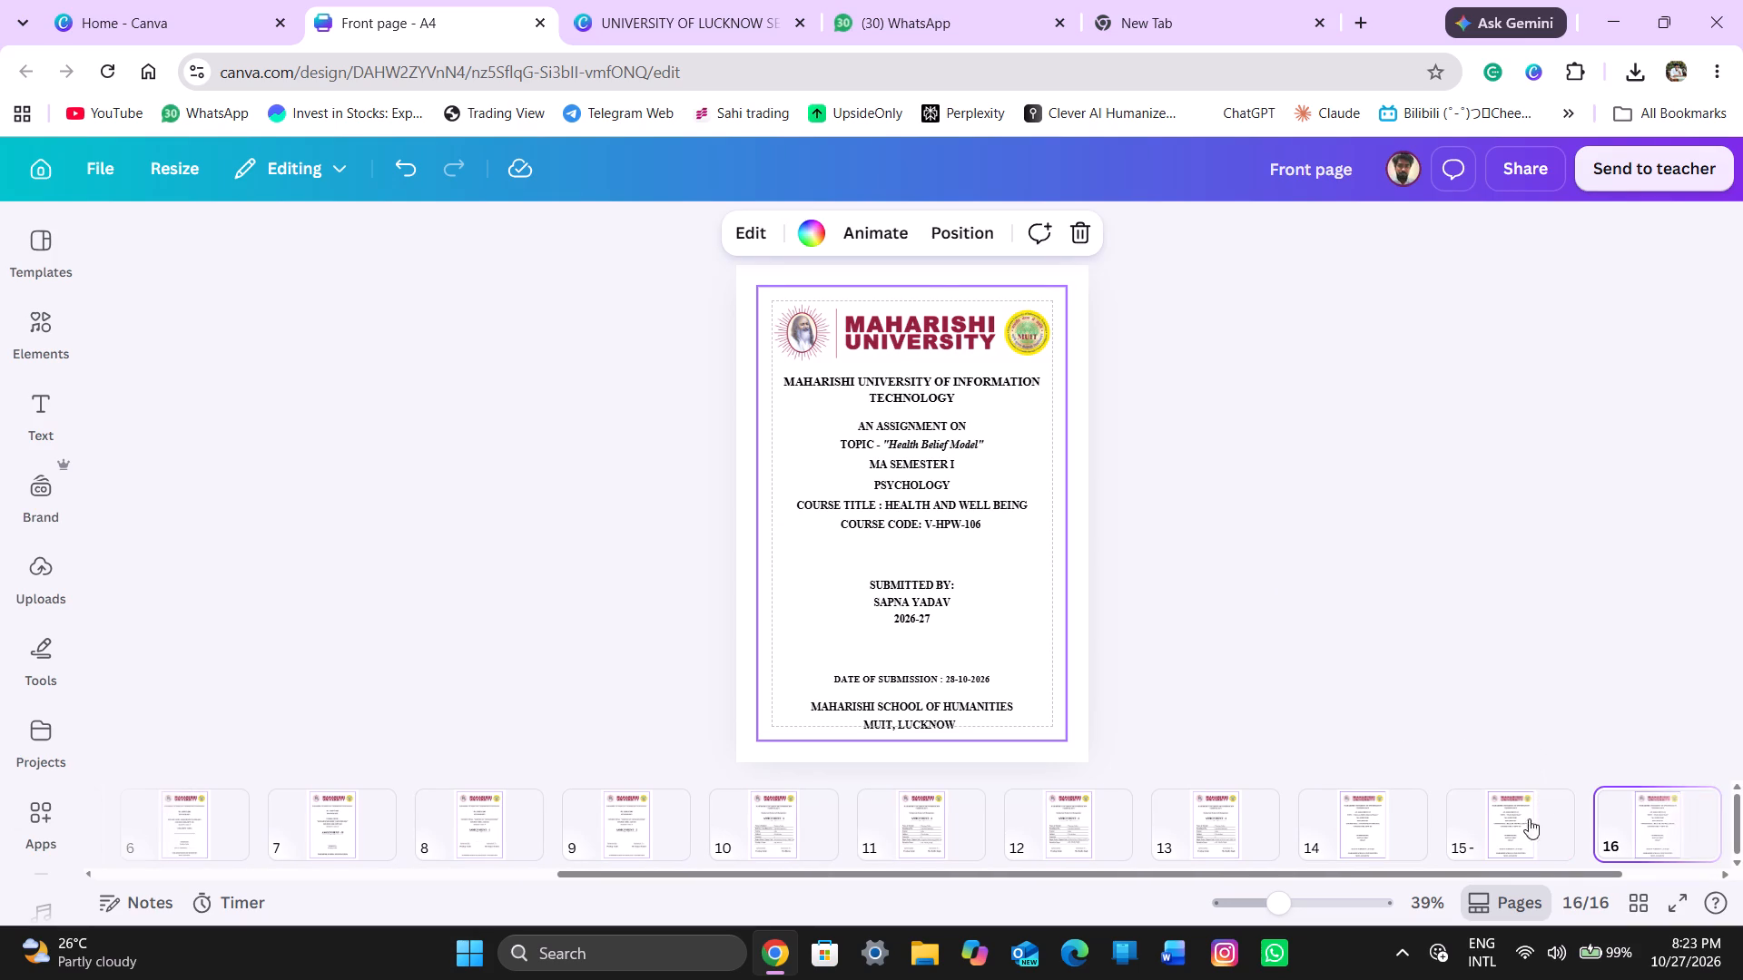
scroll(1372, 801, left, 2)
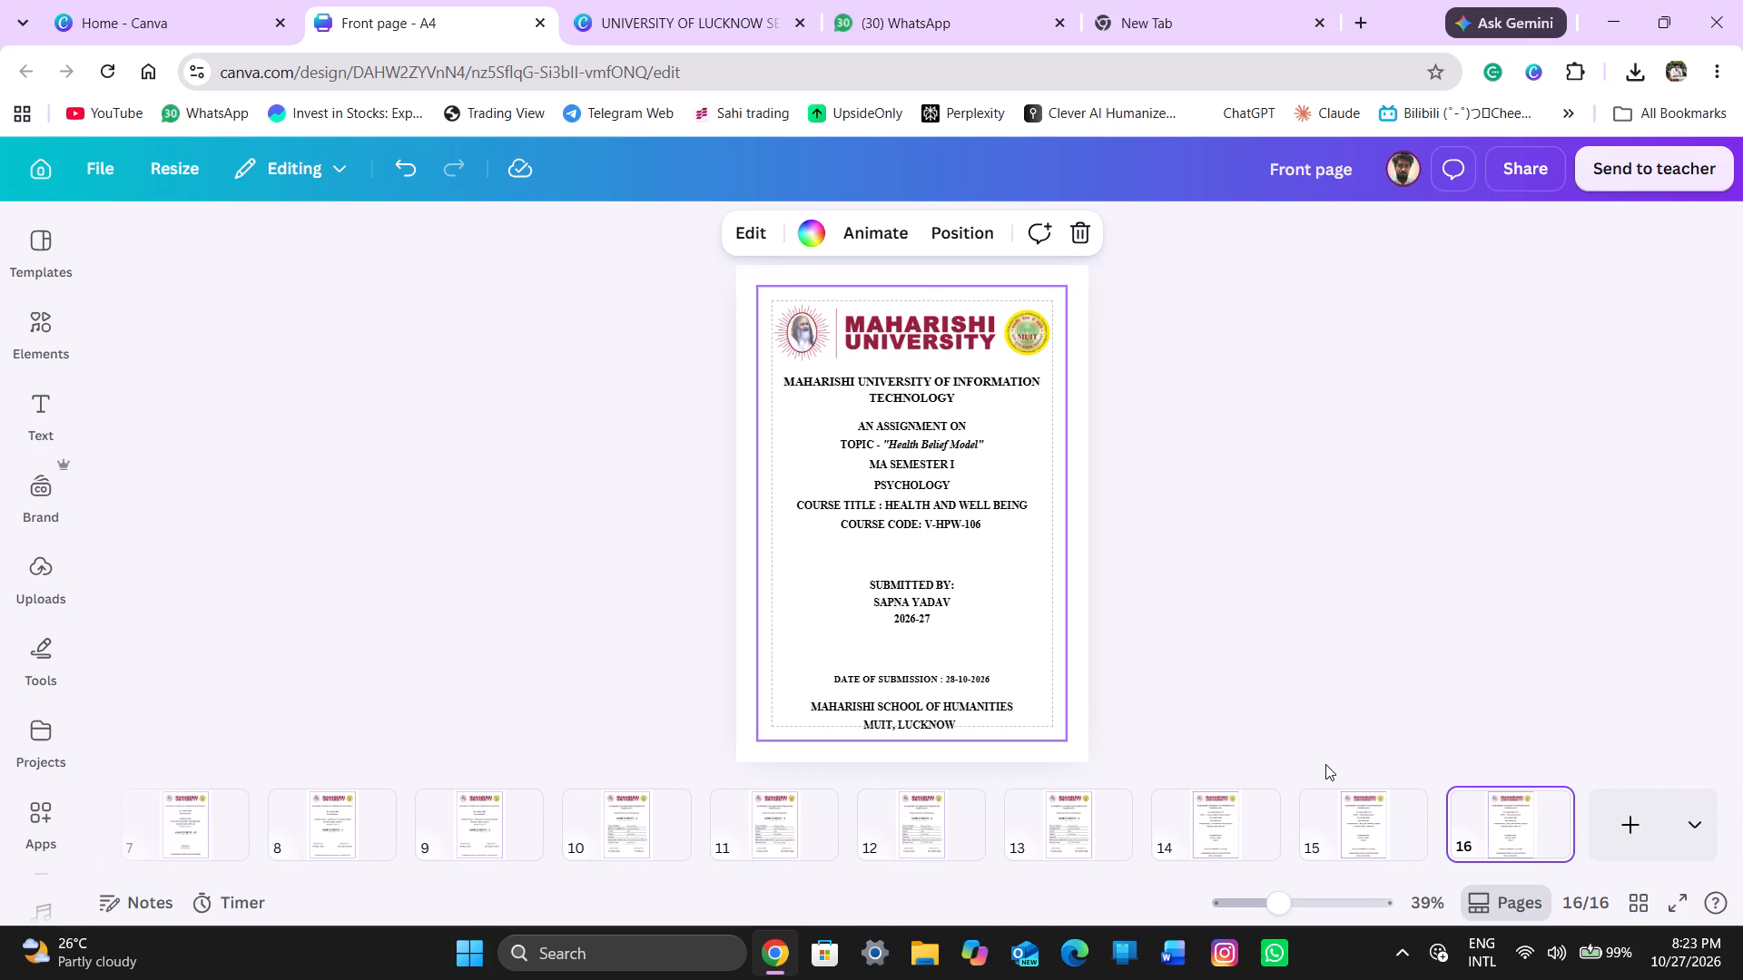
Replace the quoted assignment topic on the page 16 cover with "Structure and Function of Brain".
double_click(893, 444)
click(893, 444)
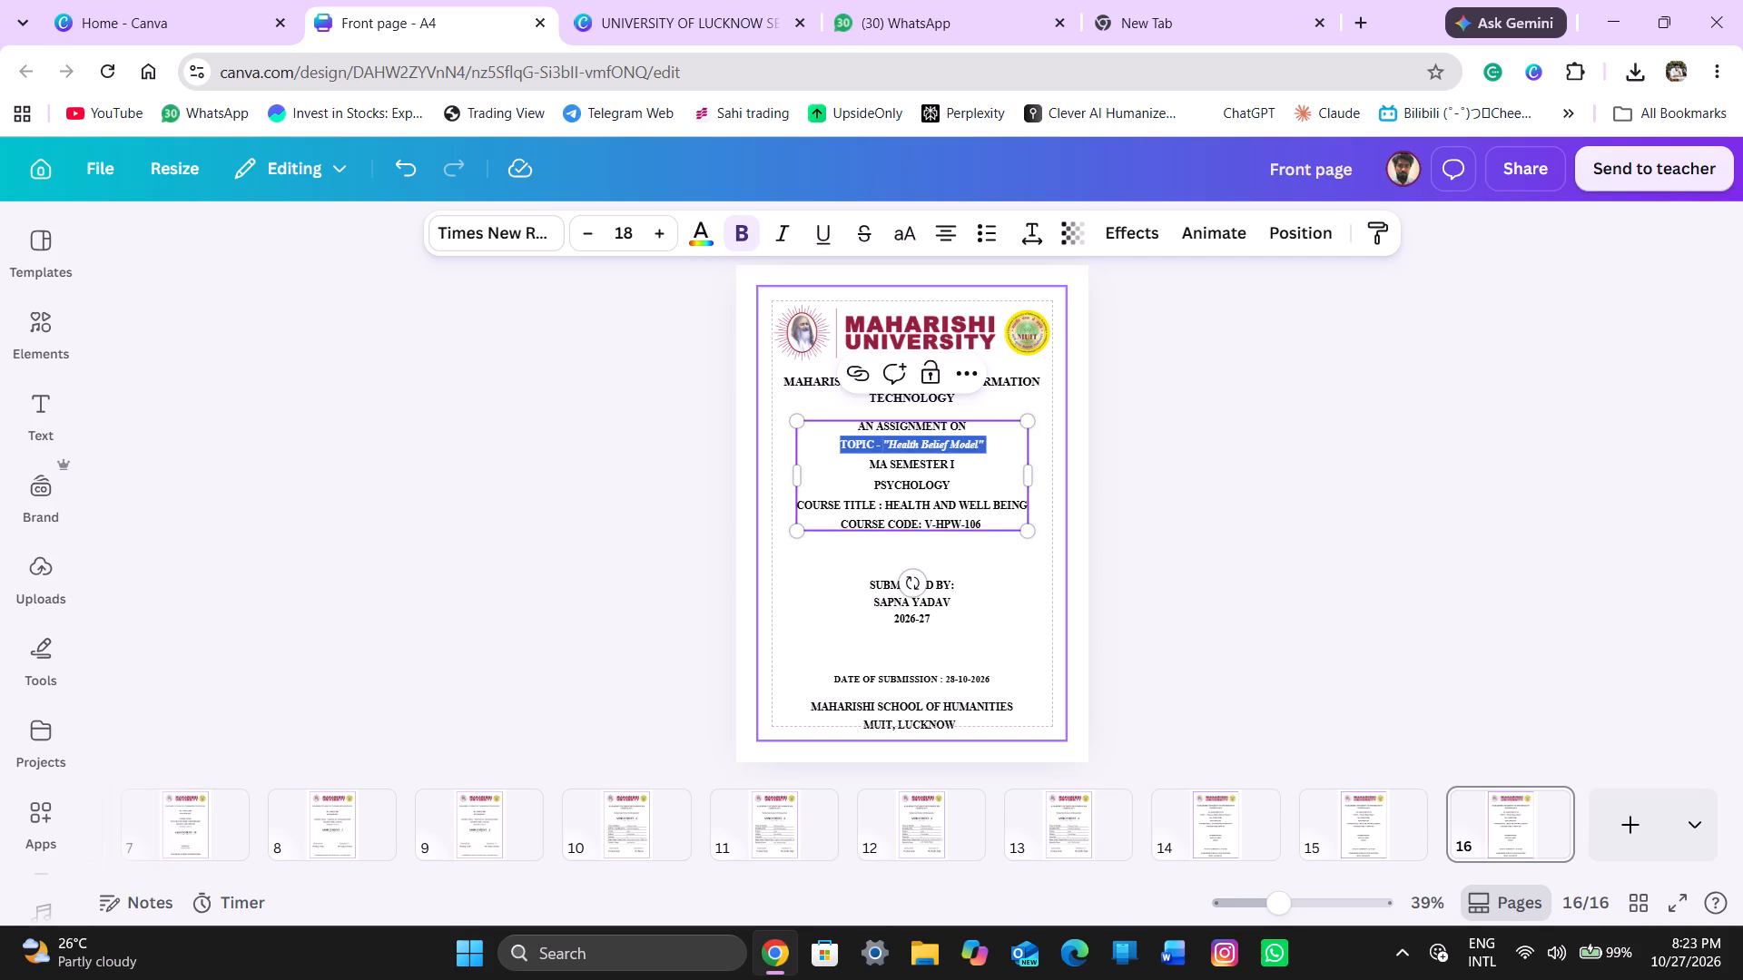
click(893, 444)
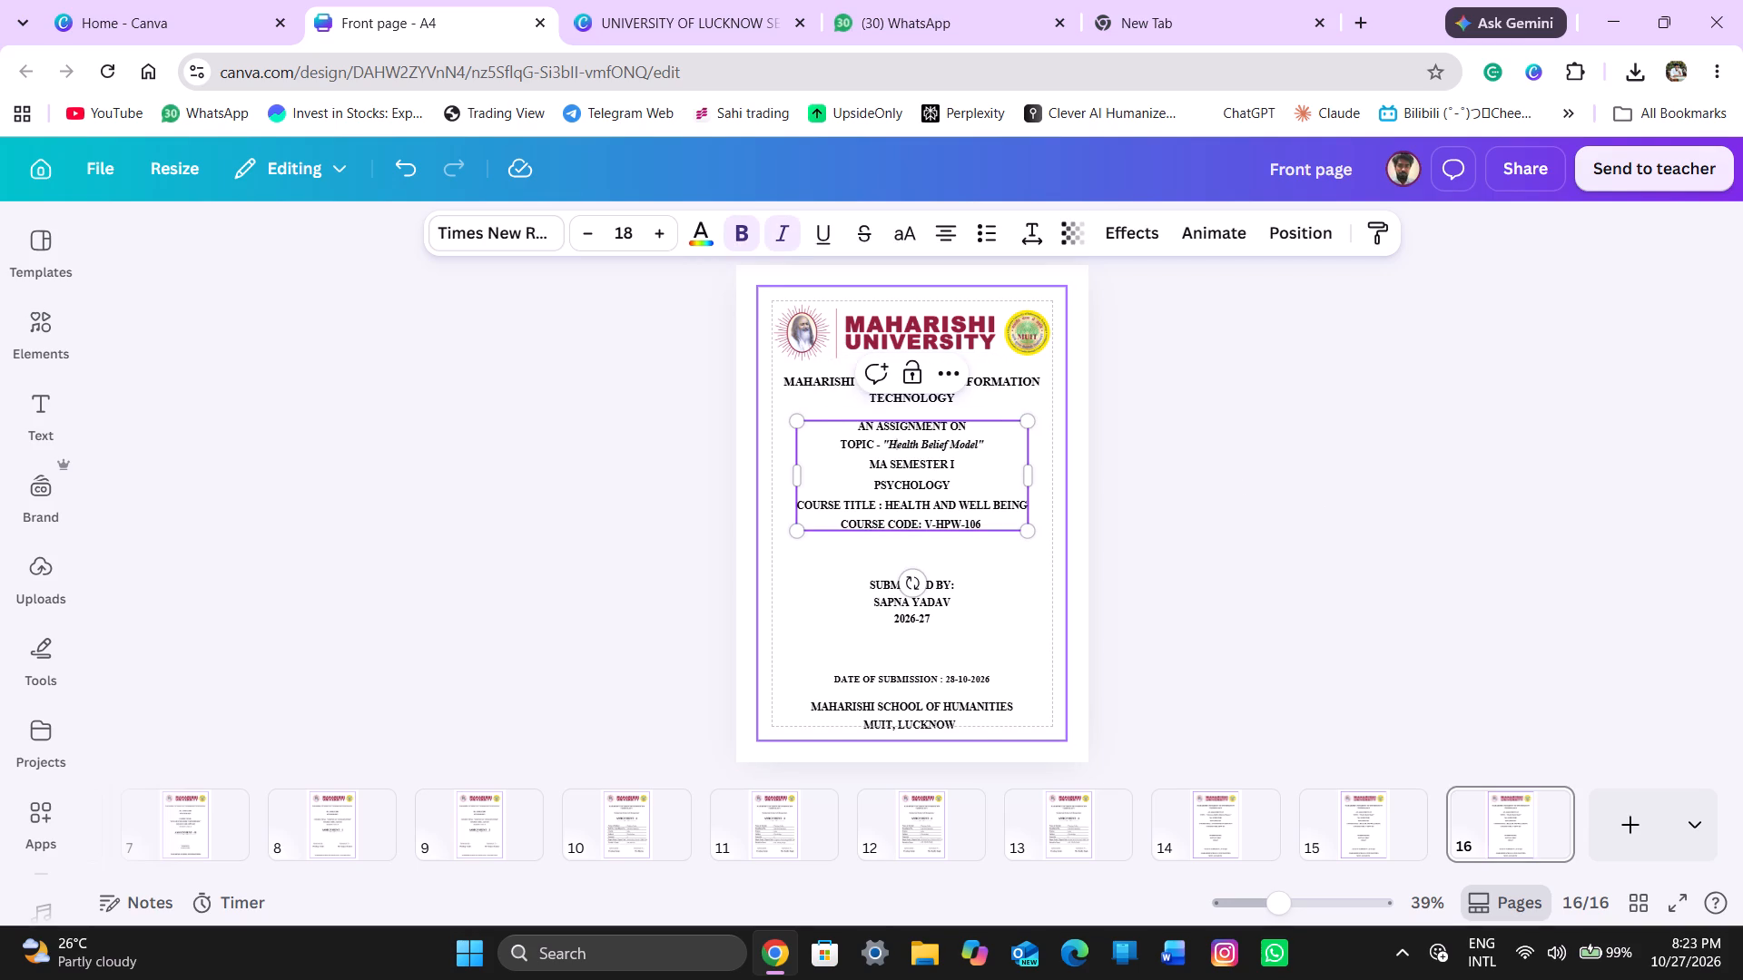
key(Left)
key(shift+Right)
key(shift+Right)
key(shift+Right)
key(shift+Right)
key(shift+Right)
key(shift+Right)
key(shift+Right)
key(shift+Right)
key(shift+Right)
key(shift+Right)
key(shift+Right)
key(shift+Right)
key(shift+Right)
key(shift+Right)
key(shift+Right)
key(shift+Right)
key(shift+Right)
key(shift+Right)
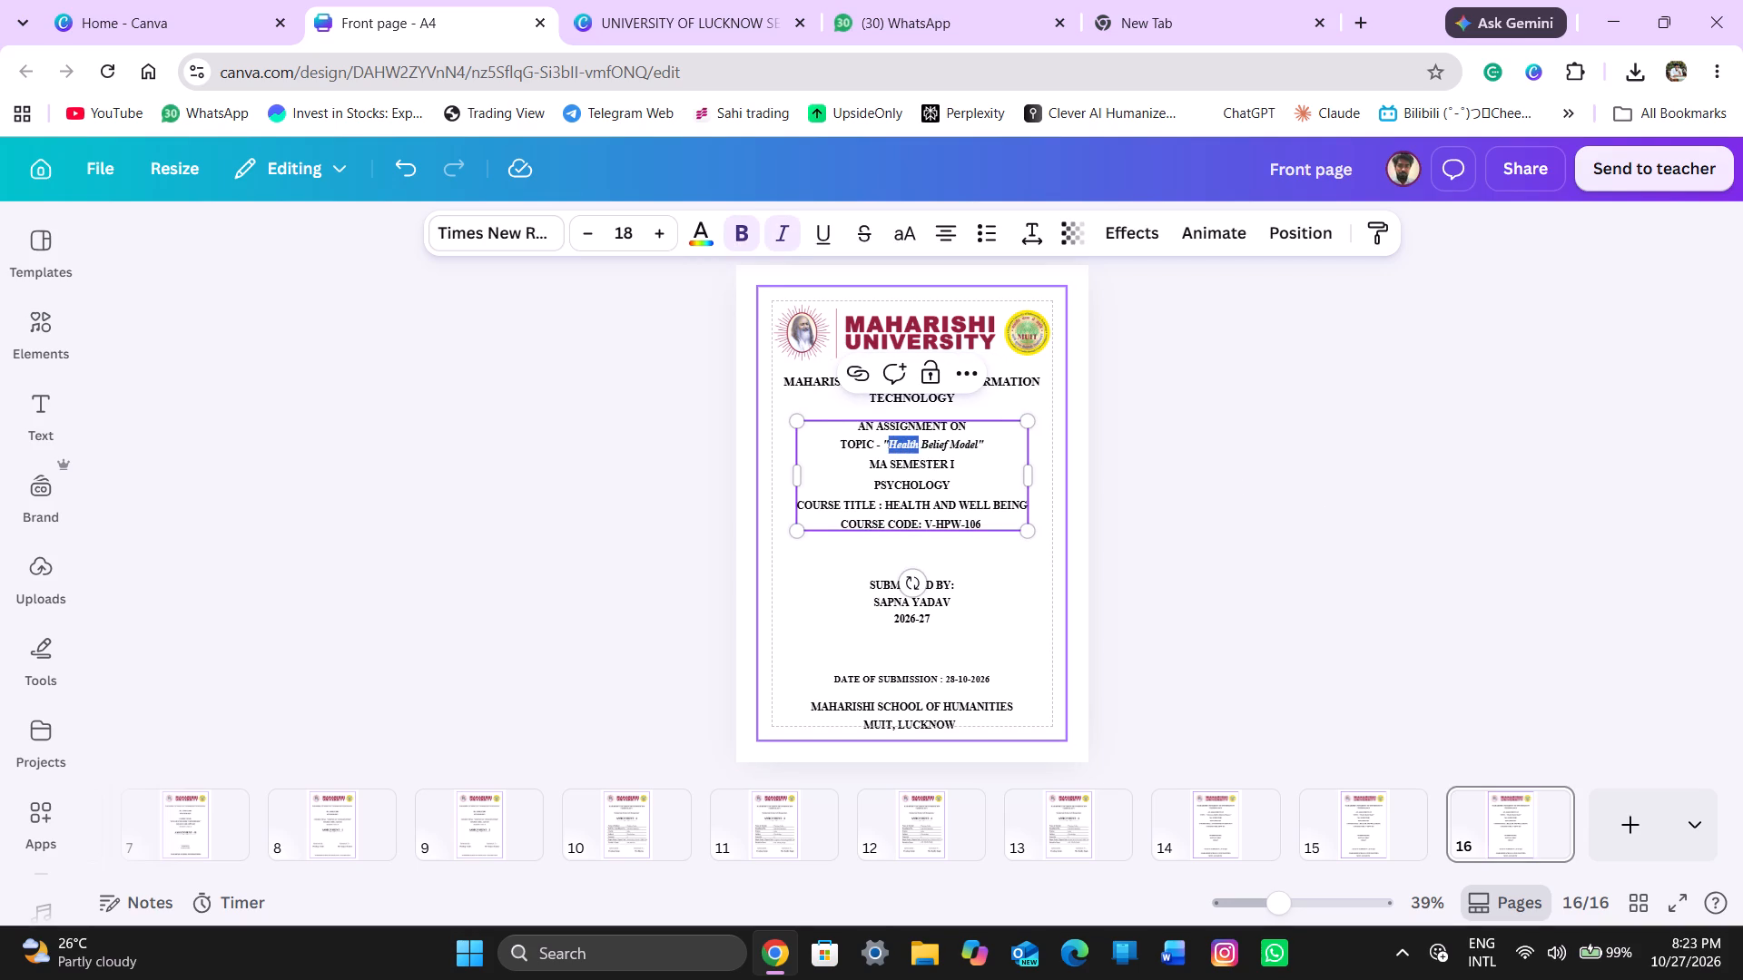
key(shift+Right)
key(shift+Right)
text(Structure and)
key(space)
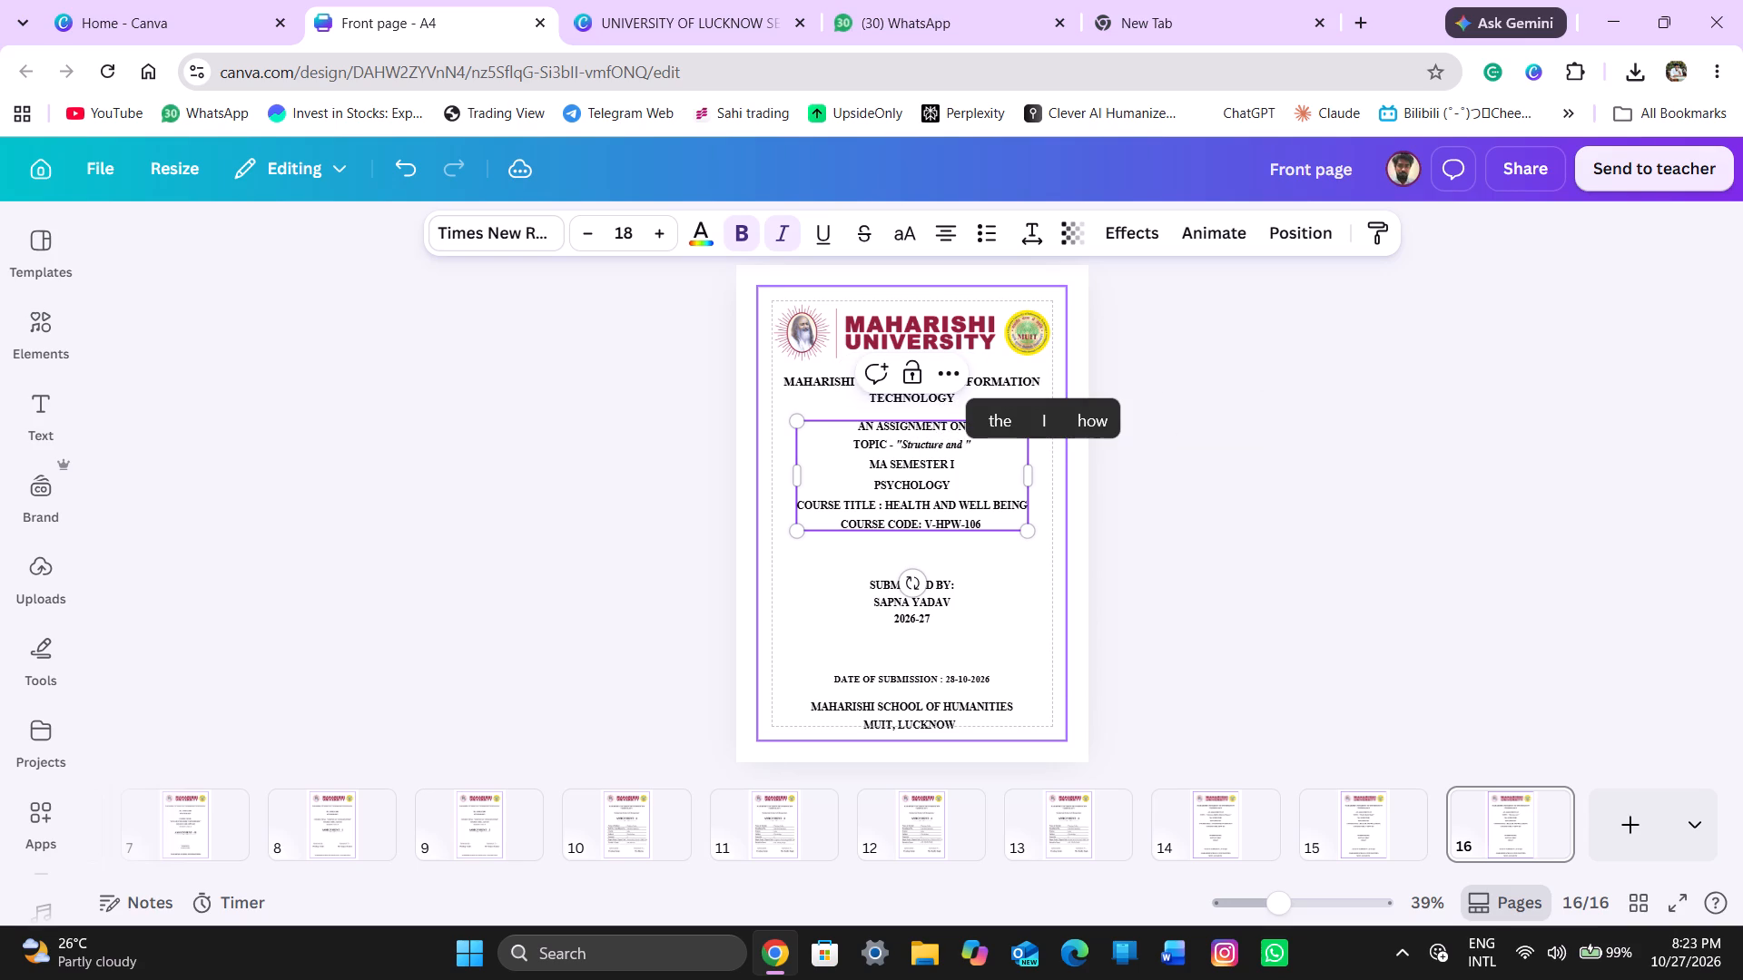
text(Function)
key(space)
text(of Brain)
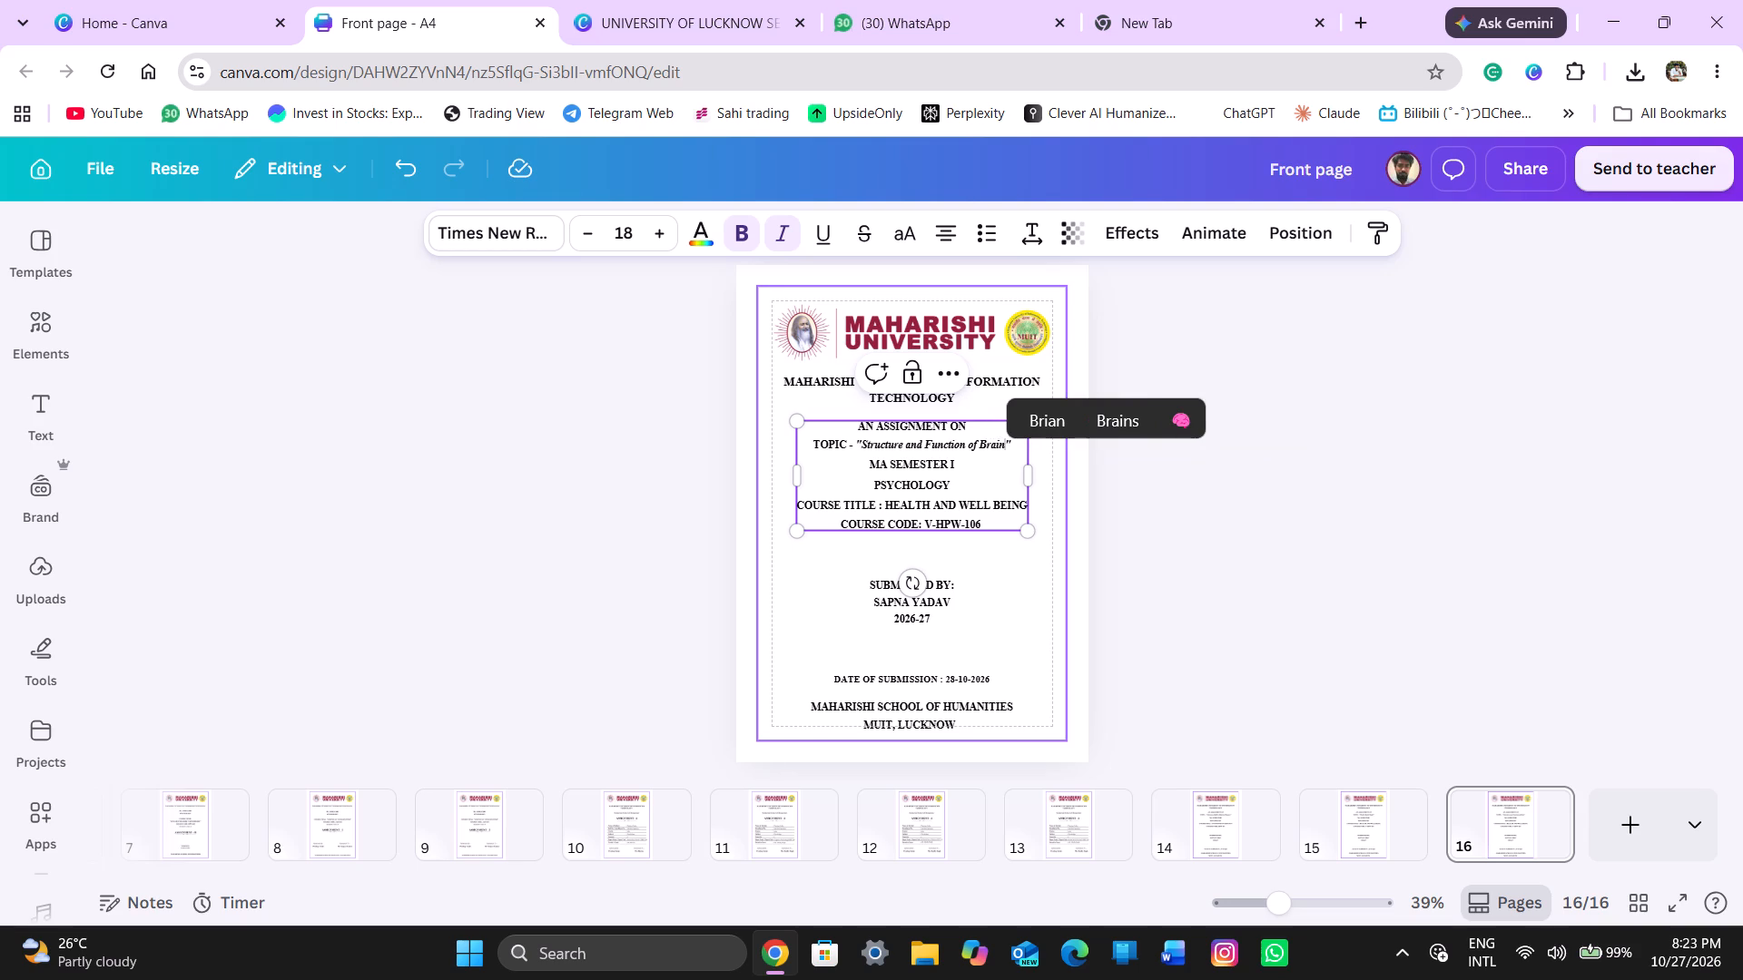
Change the course title on the page 16 cover to BIOLOGICAL BASES OF BEHAVIOR.
click(885, 501)
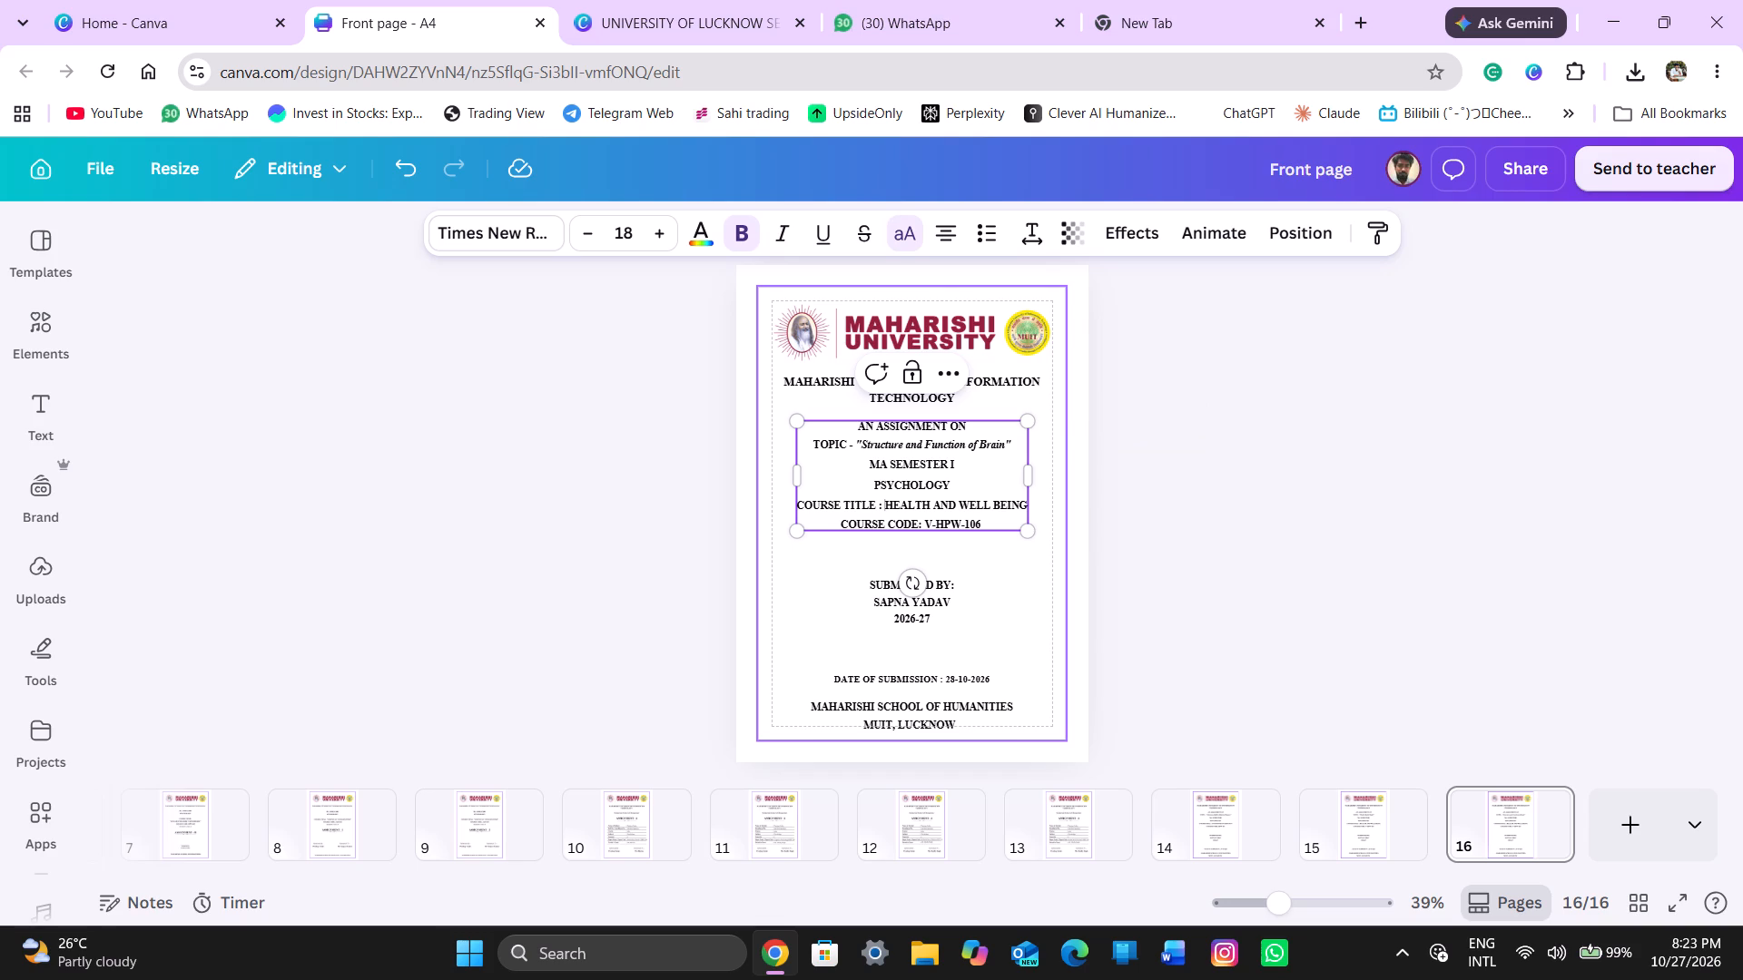
click(885, 501)
key(shift+Down)
key(shift+Left)
key(shift+Left)
key(shift+Left)
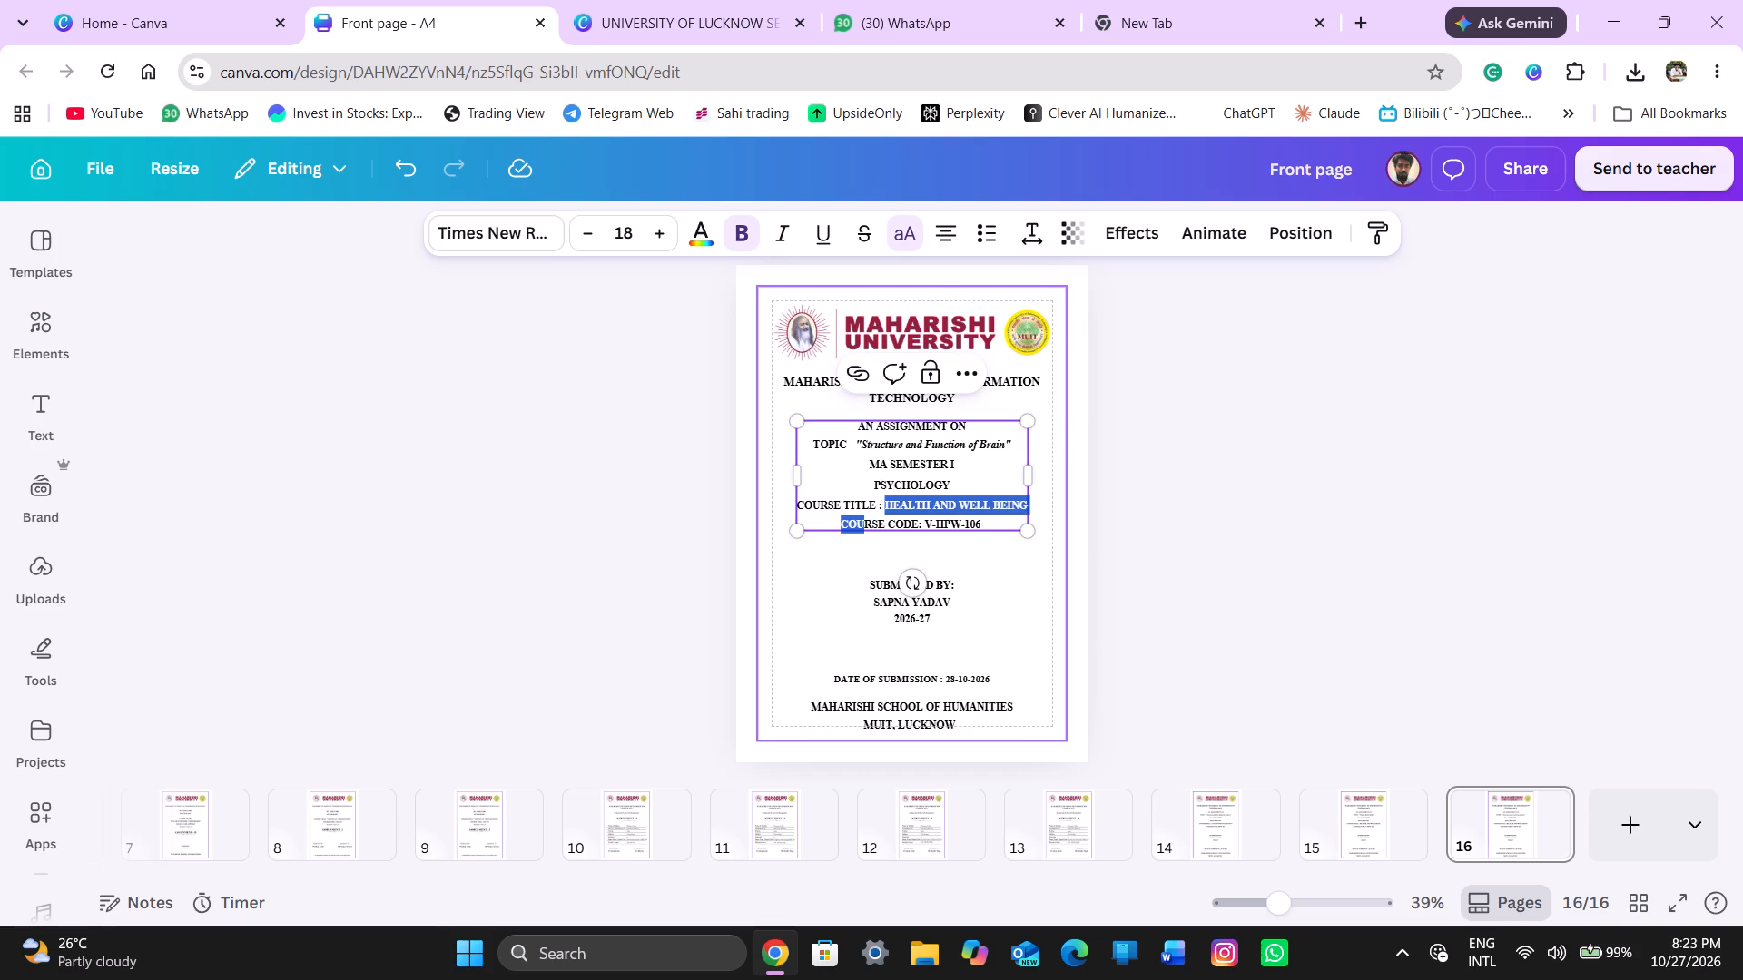
key(shift+Left)
key(shift+Left)
key(shift+Left)
key(shift+Left)
text(BIOLOGICAL BASES OF)
key(space)
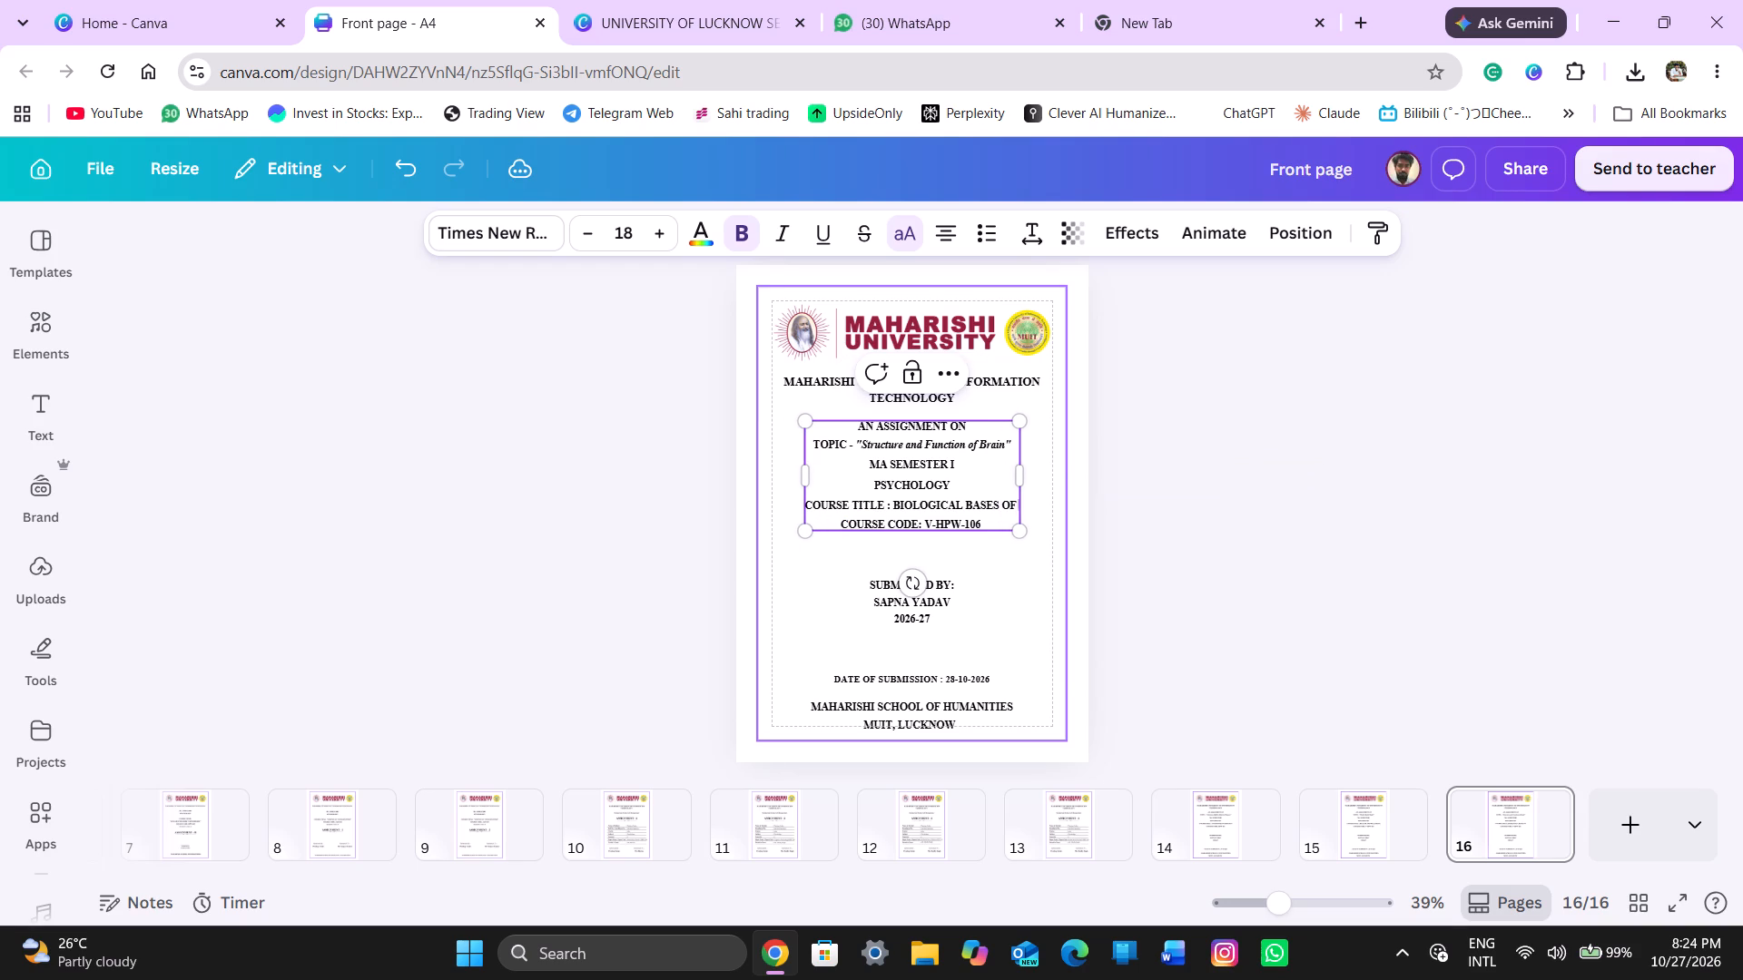
text(BEHA)
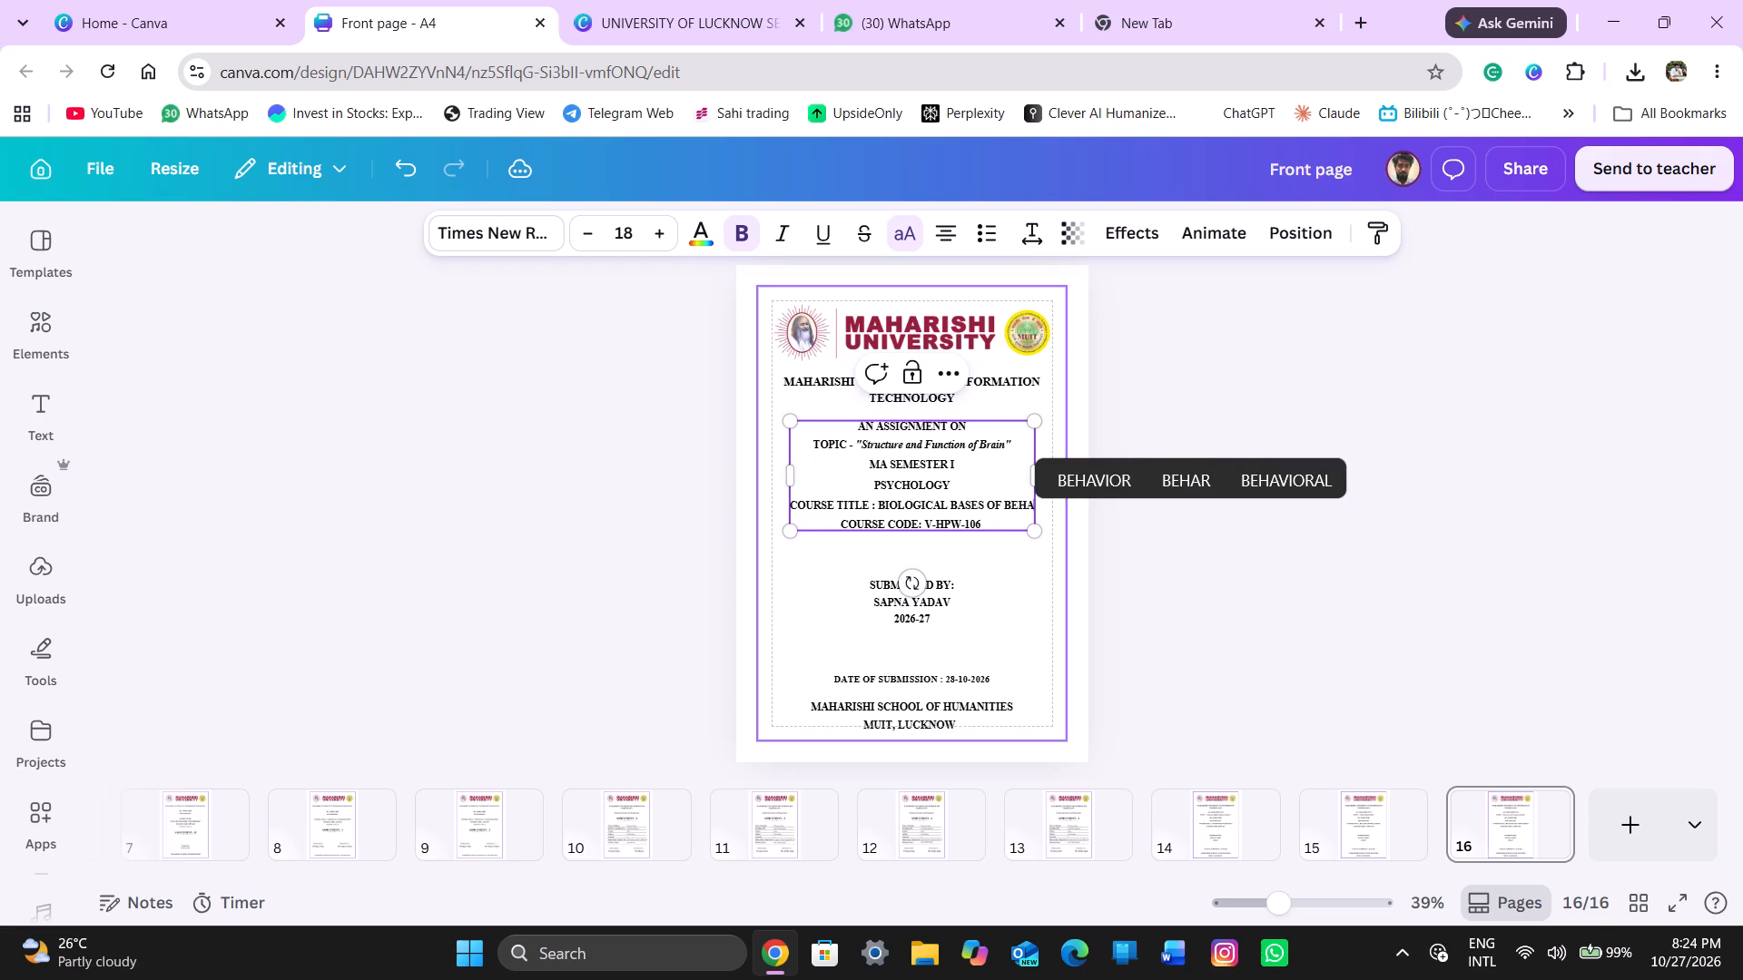
key(v)
text(IOR)
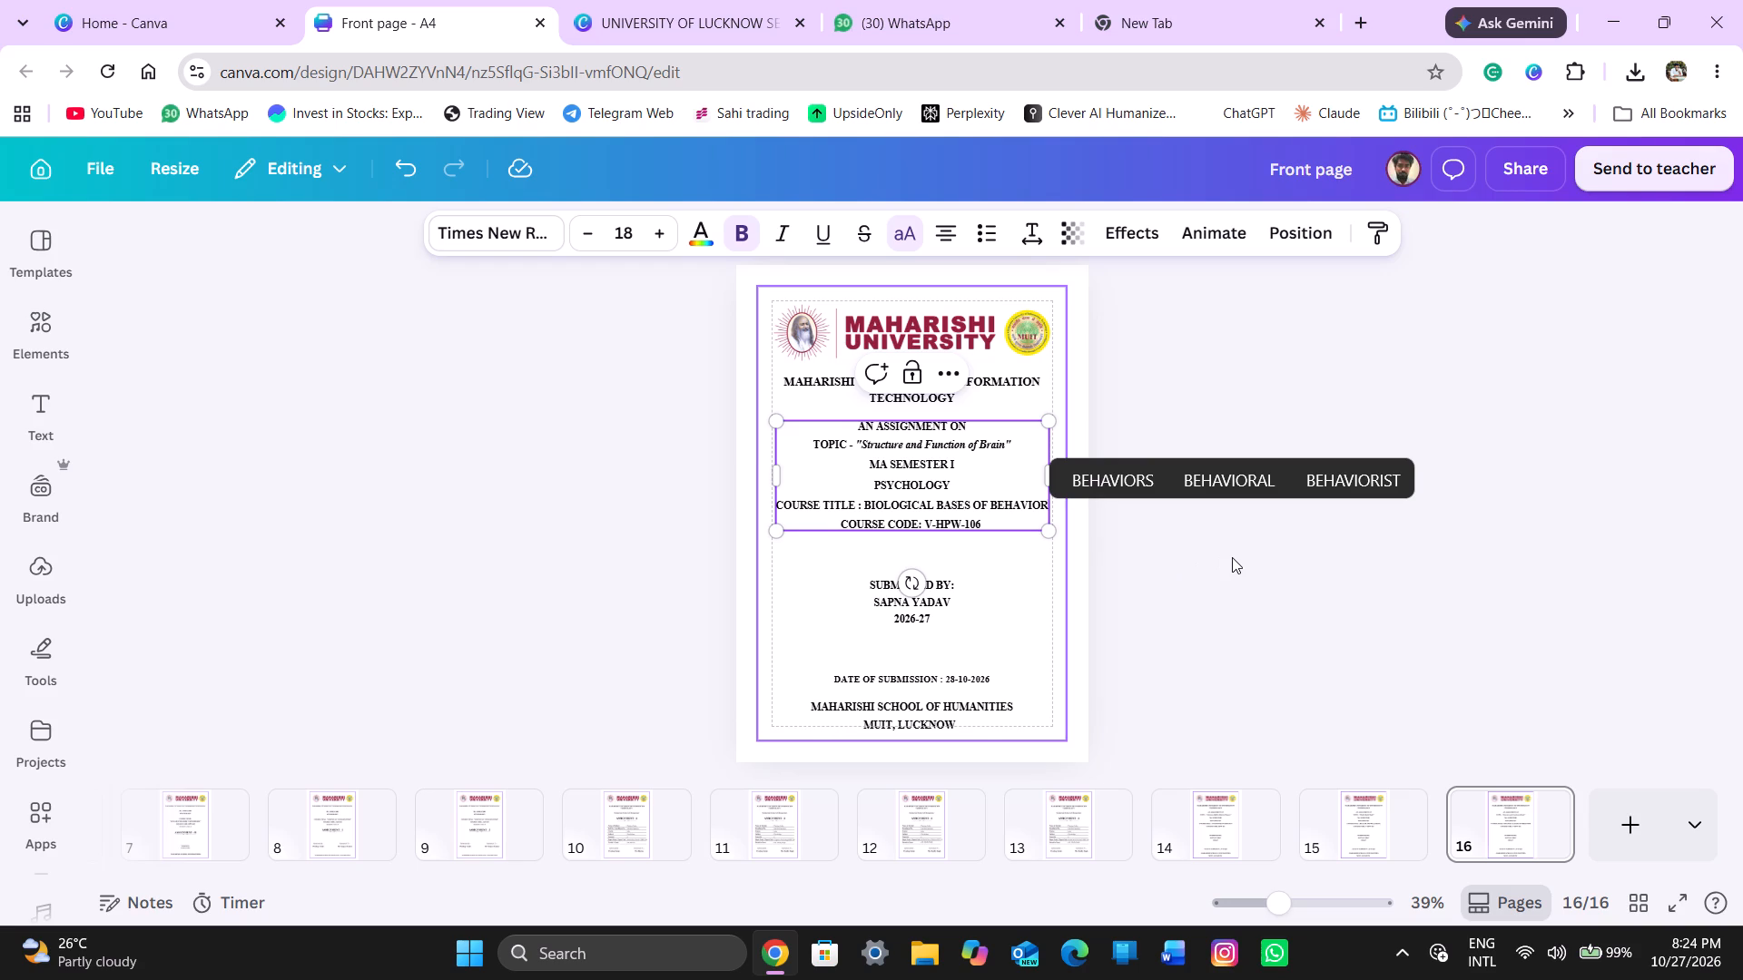
Respell the last word of the page 16 course title as BEHAVIOUR.
key(BackSpace)
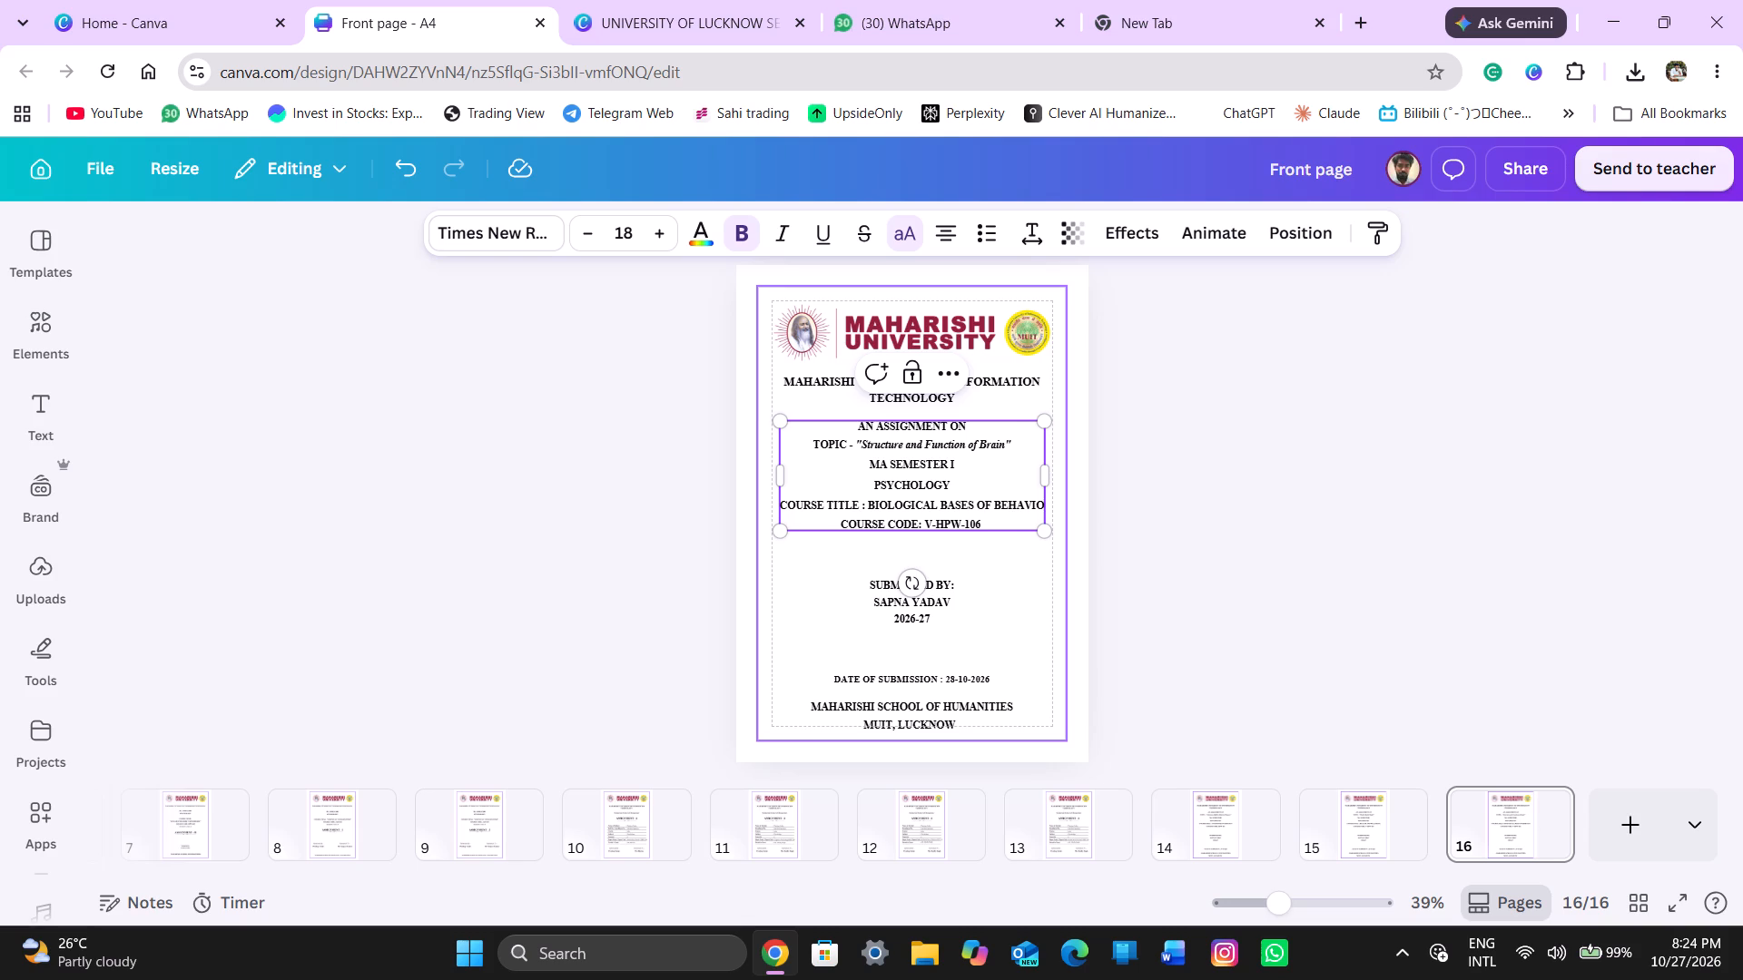
text(UR)
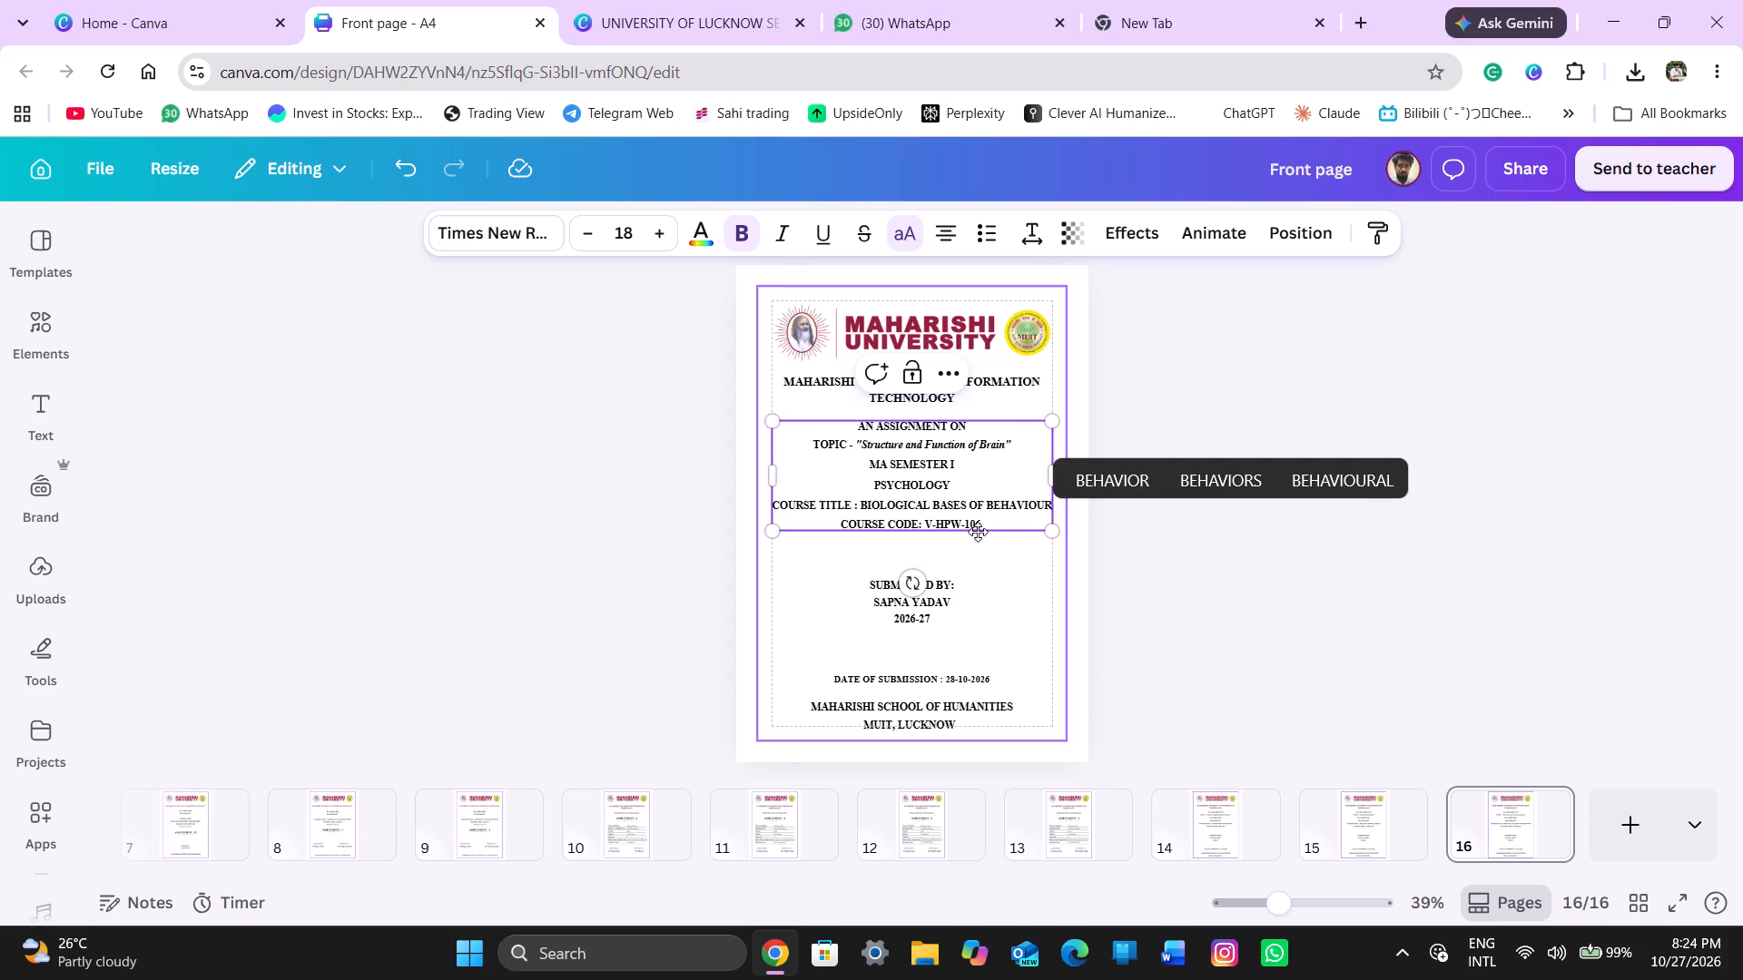
Change the course code on the page 16 cover to HPW 102.
click(943, 523)
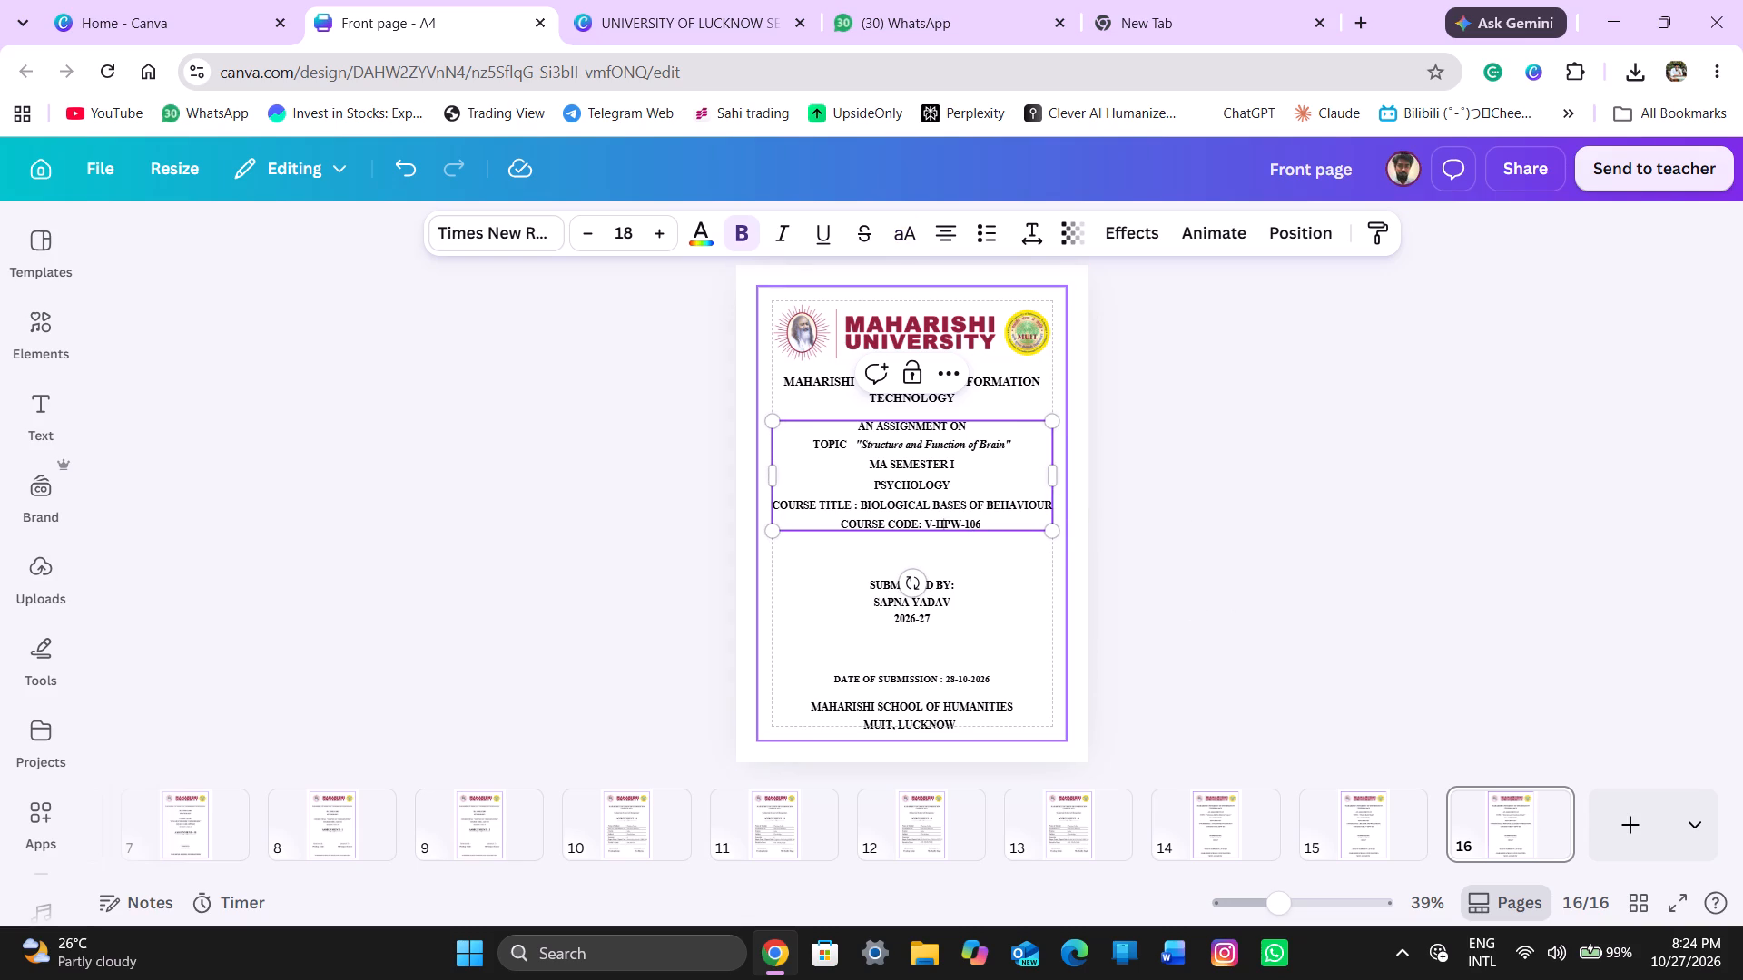
key(Left)
key(BackSpace)
key(BackSpace)
key(BackSpace)
key(space)
key(Right)
key(Right)
key(Right)
key(Right)
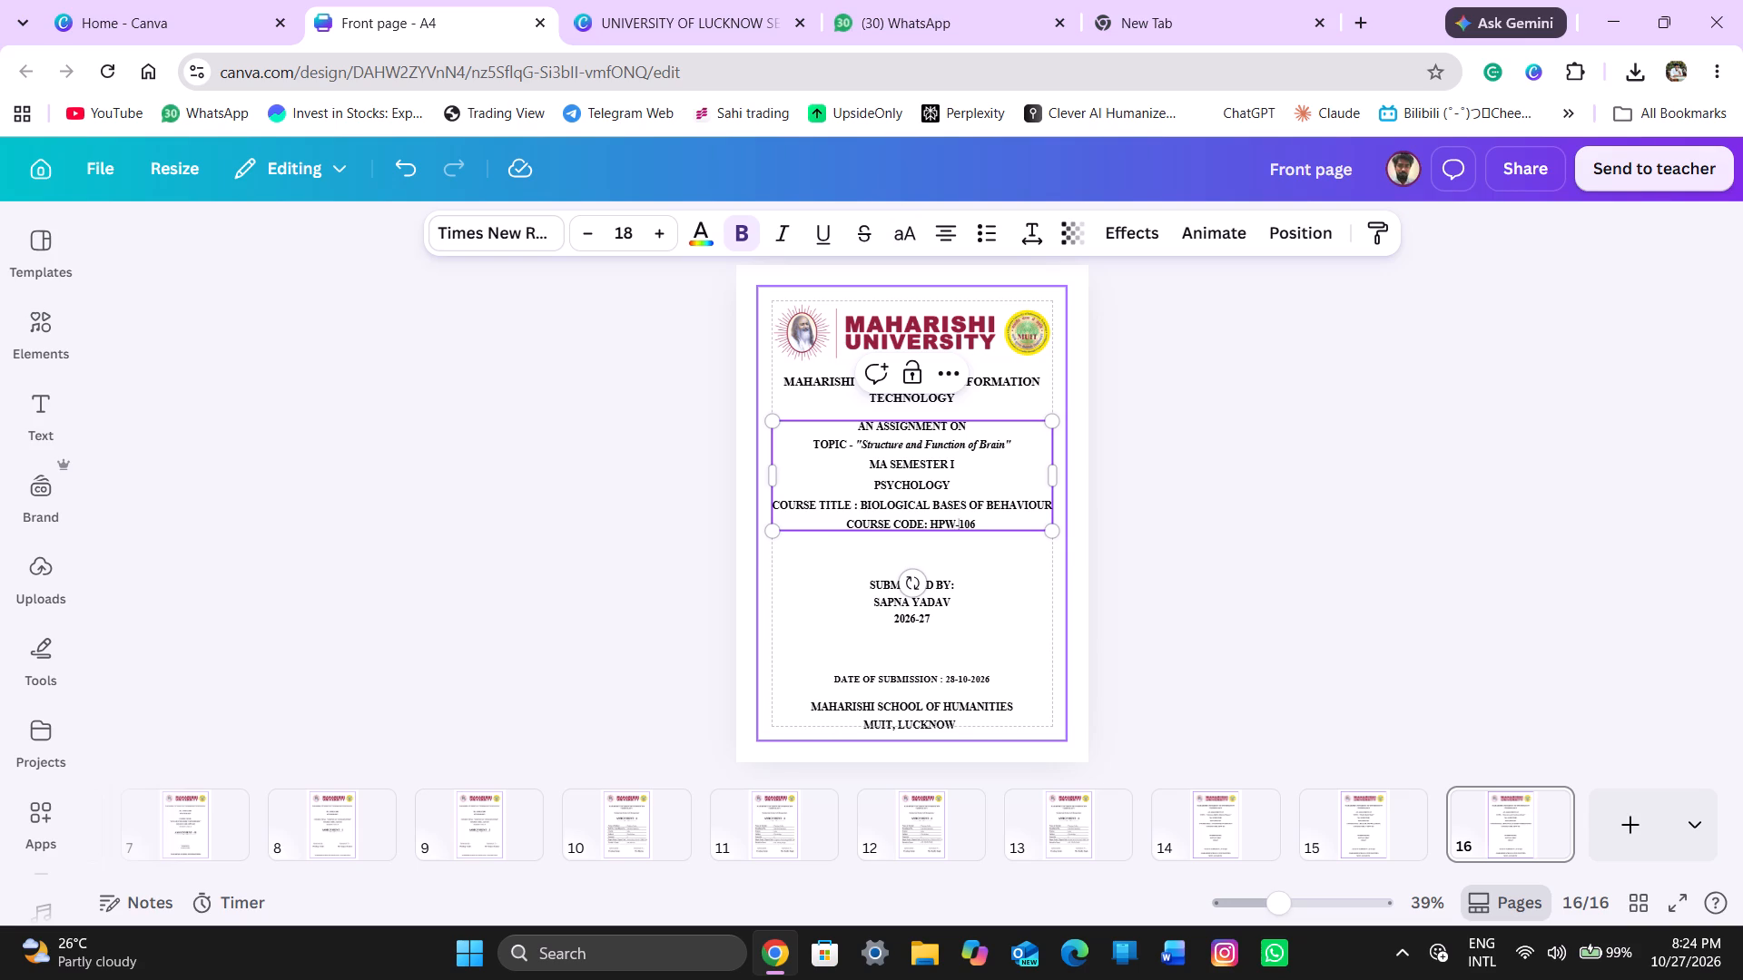
key(BackSpace)
key(space)
key(Right)
key(Right)
key(Right)
key(BackSpace)
key(2)
Download only pages 14-16, the psychology assignment covers, from the Front page design as a PDF.
click(1221, 574)
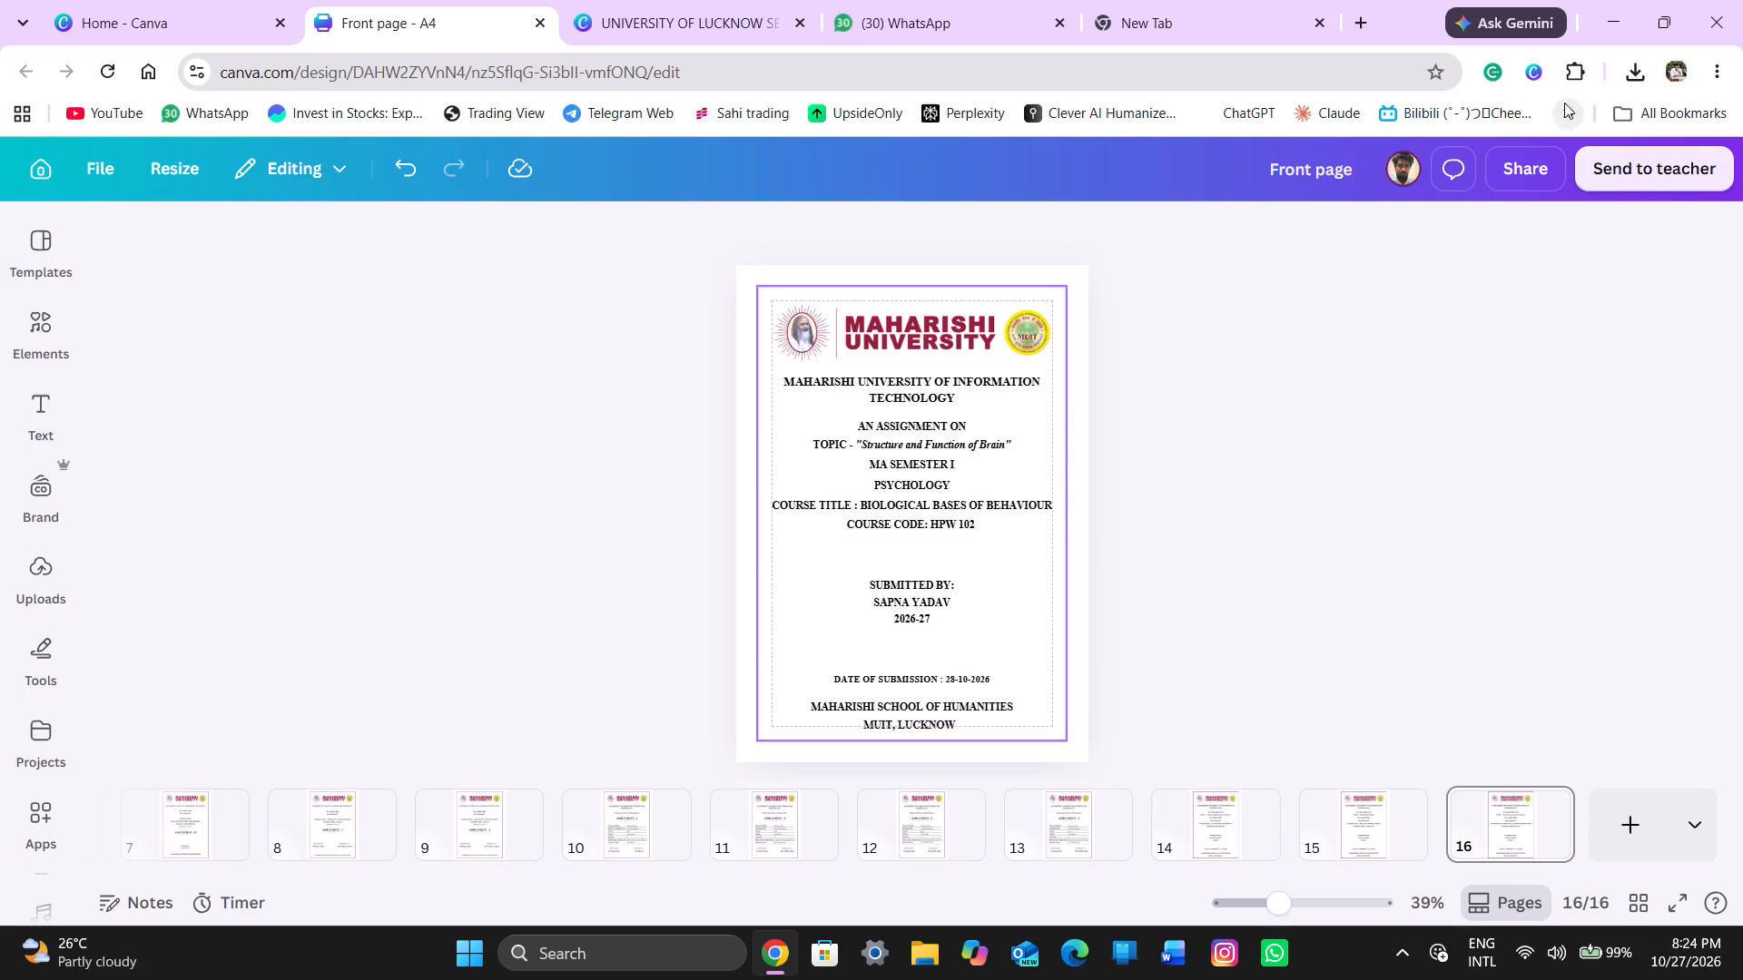
click(1531, 177)
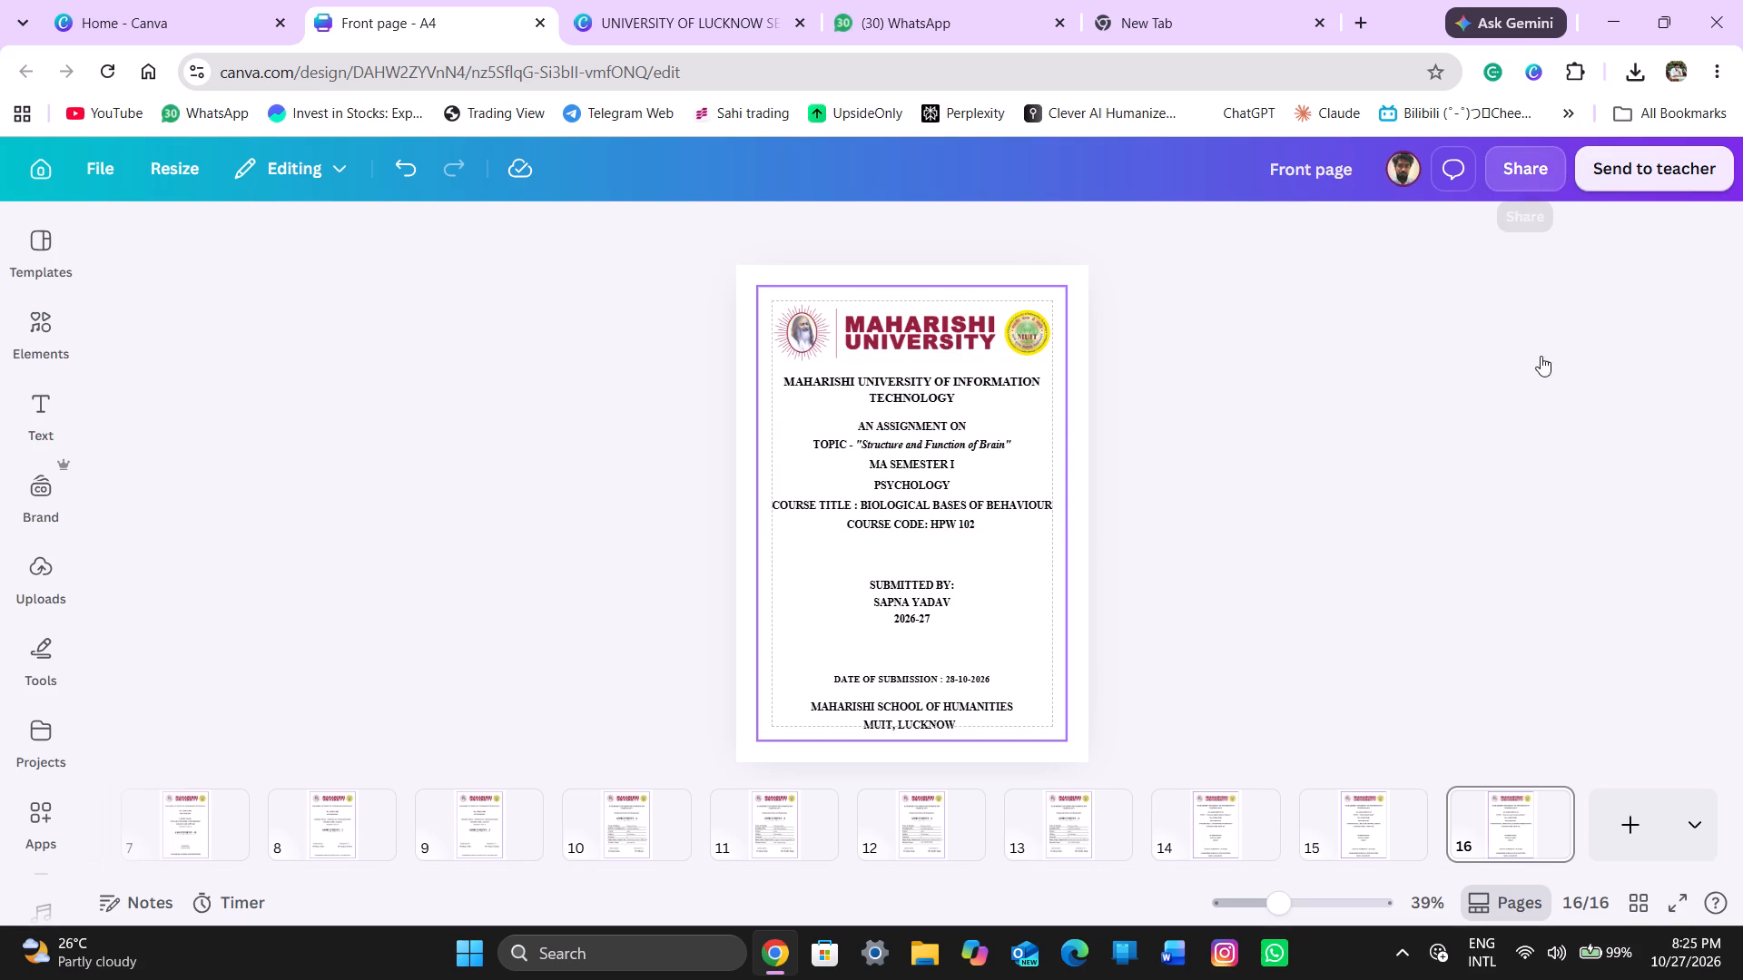
click(1341, 712)
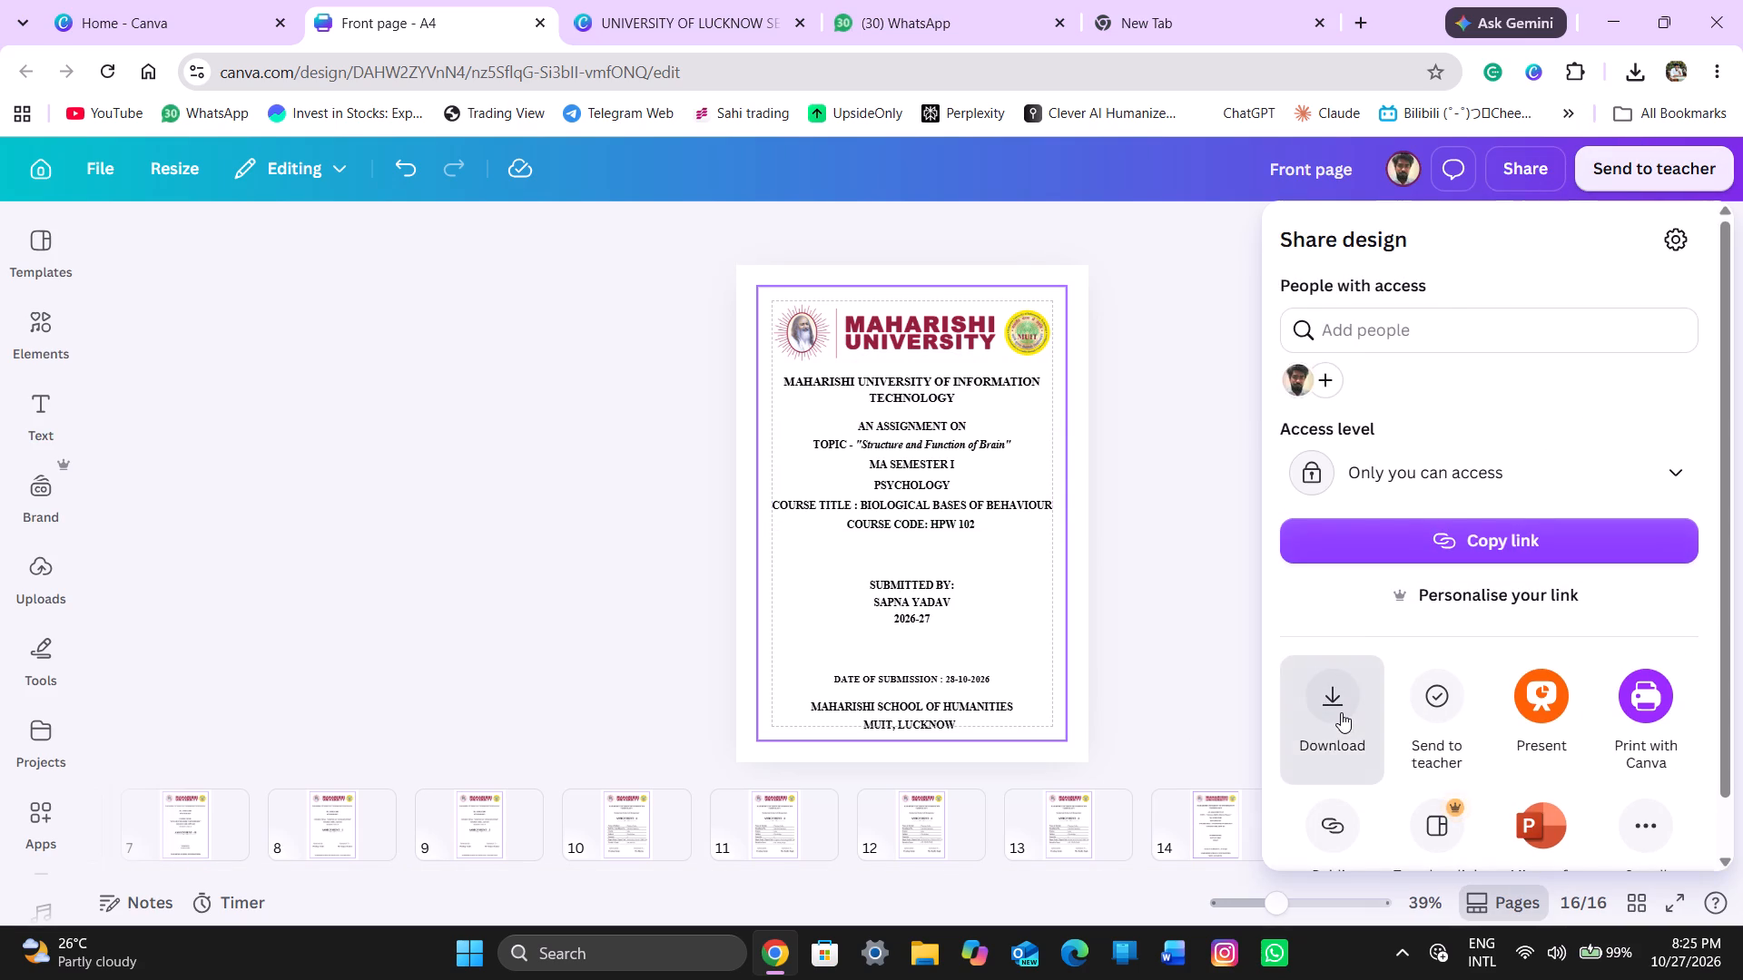
click(1624, 600)
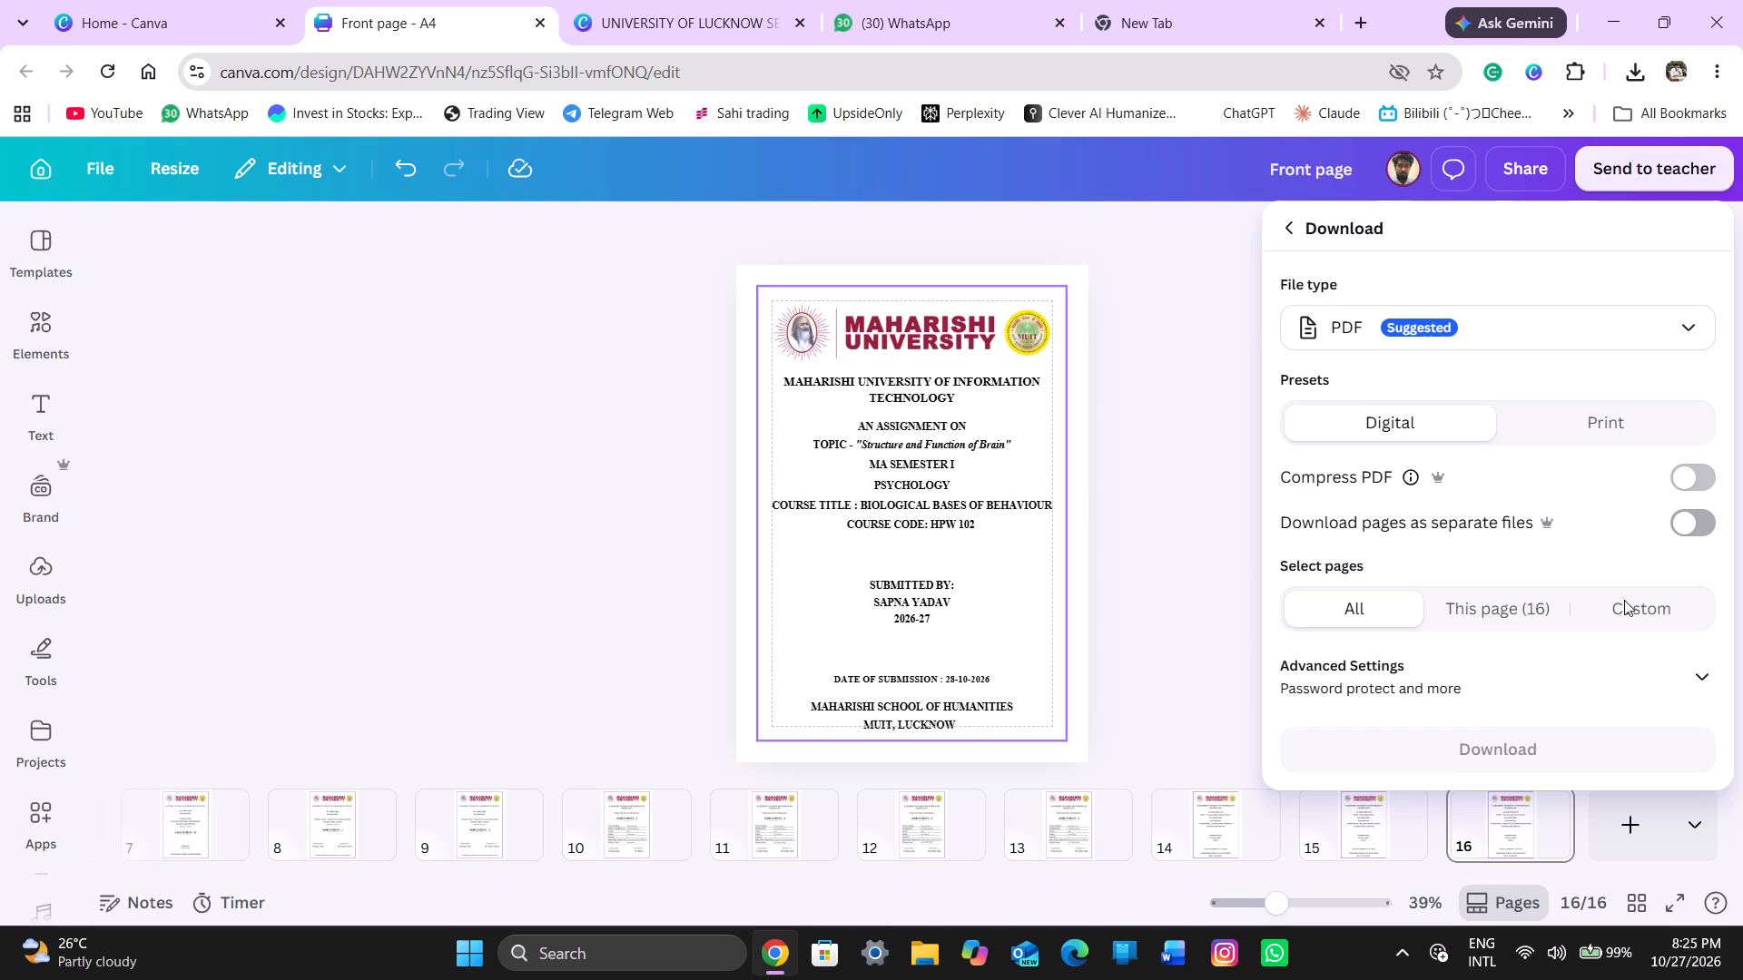
click(1628, 610)
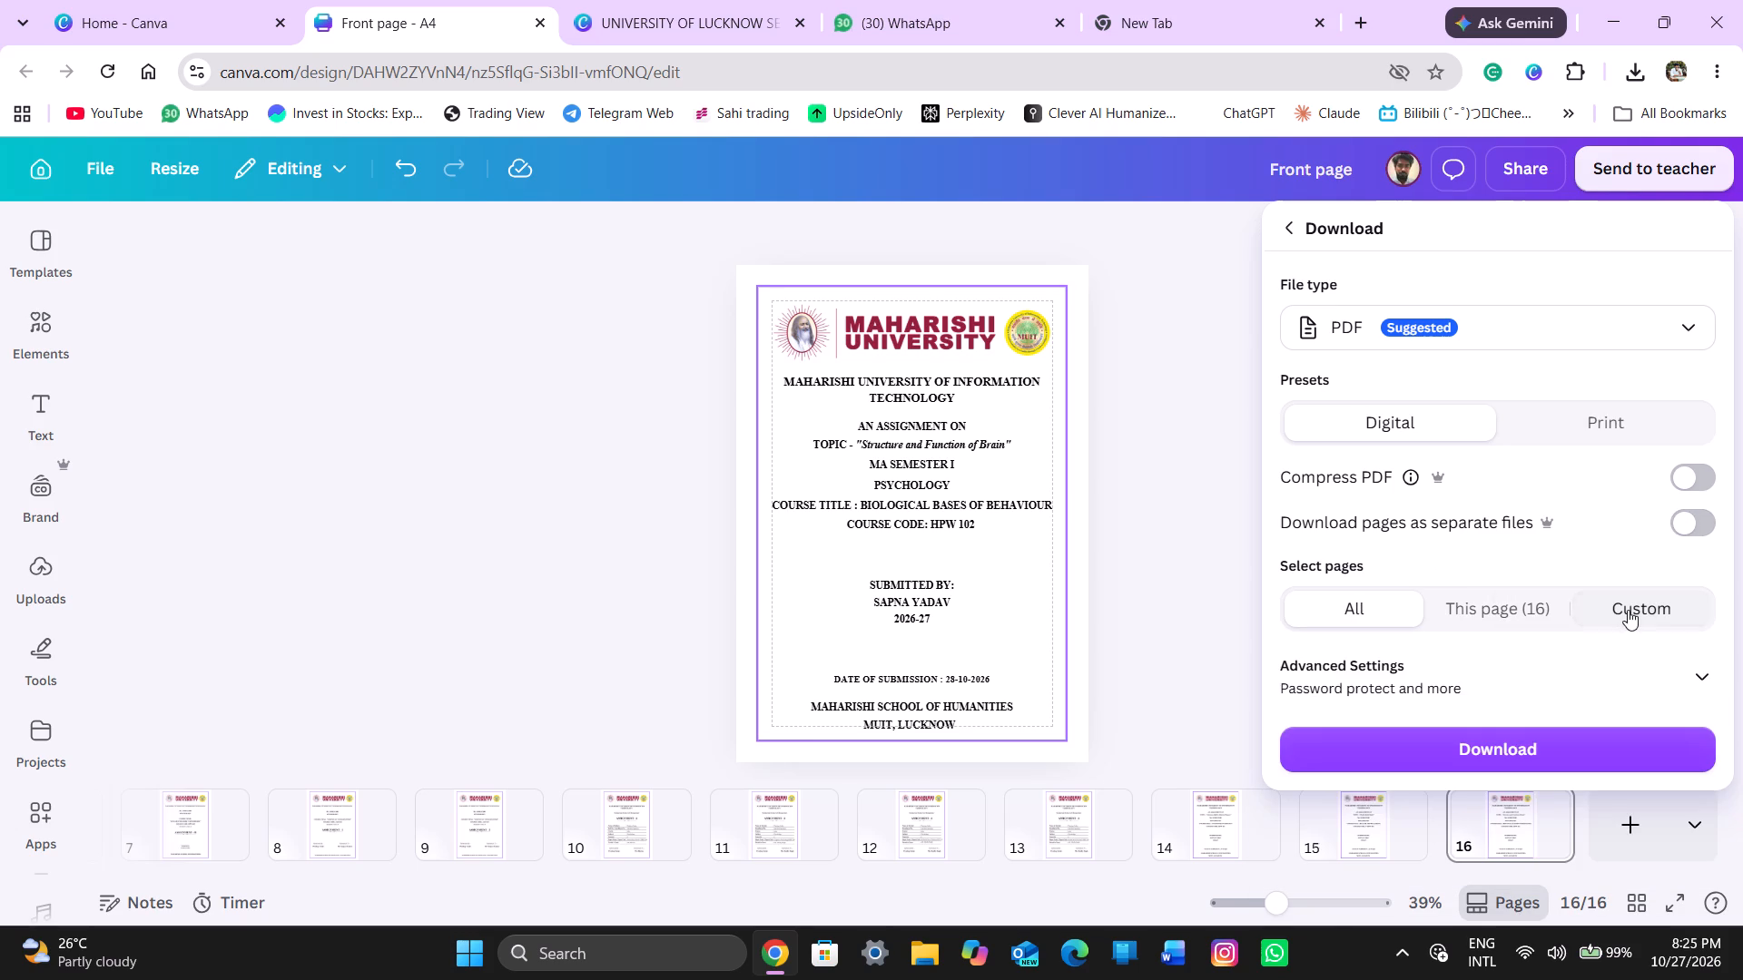
double_click(1358, 658)
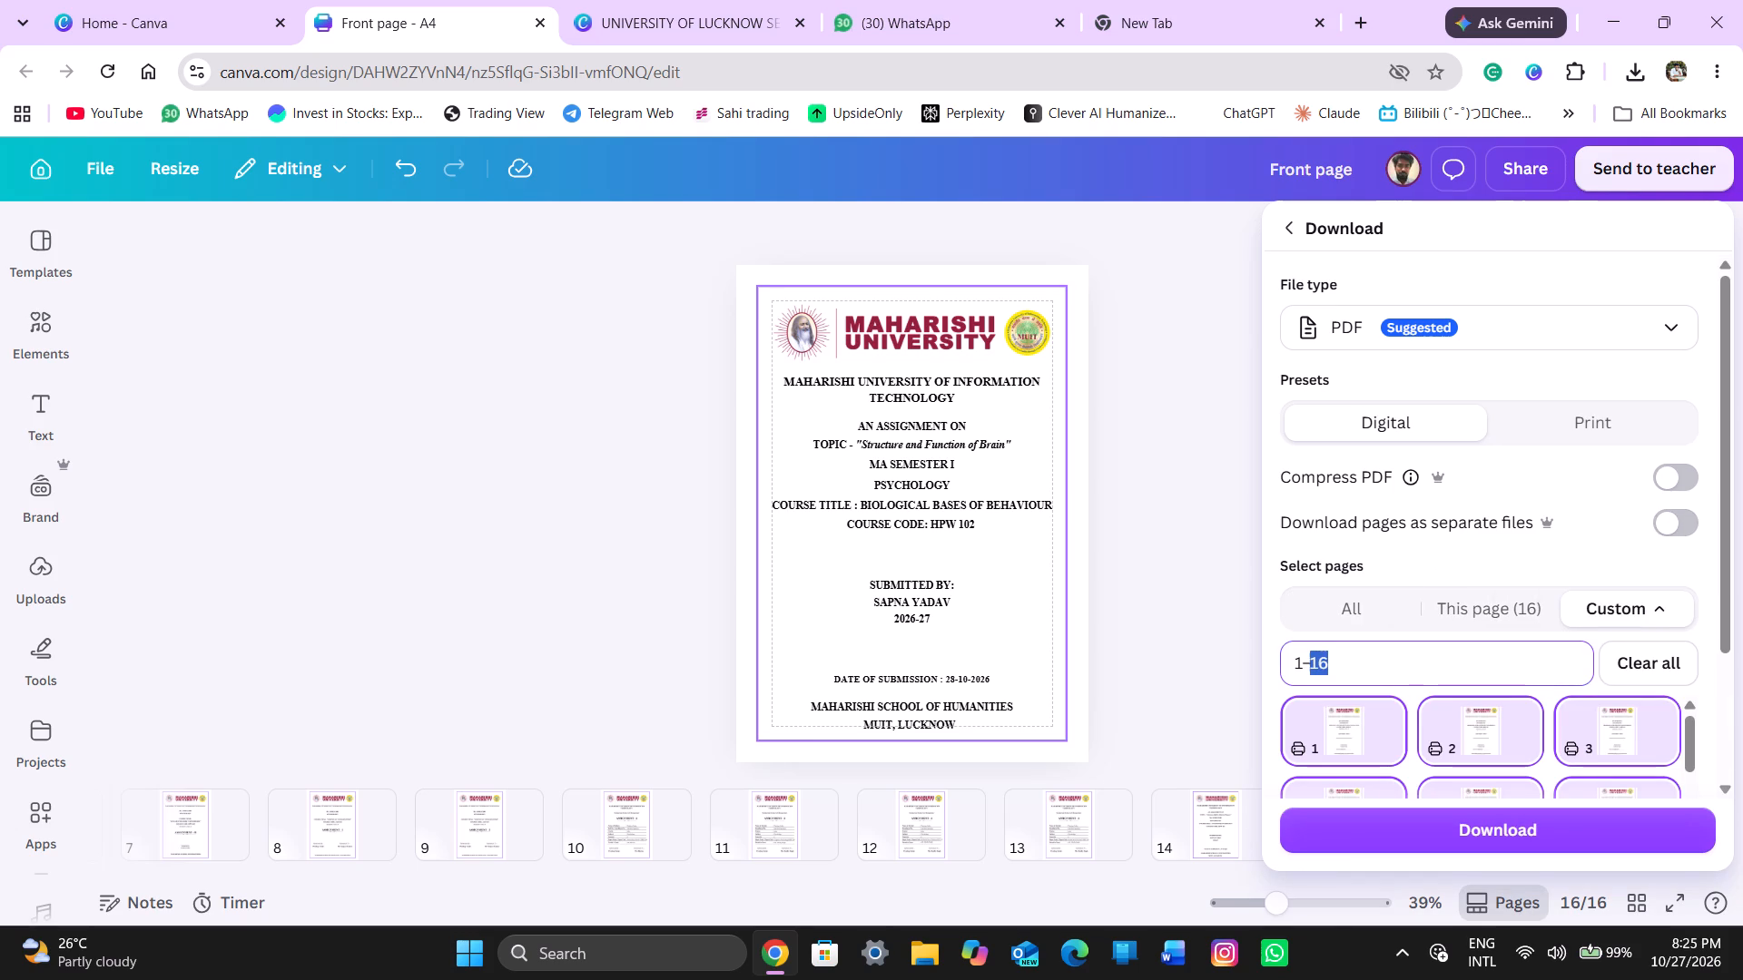
key(ctrl+a)
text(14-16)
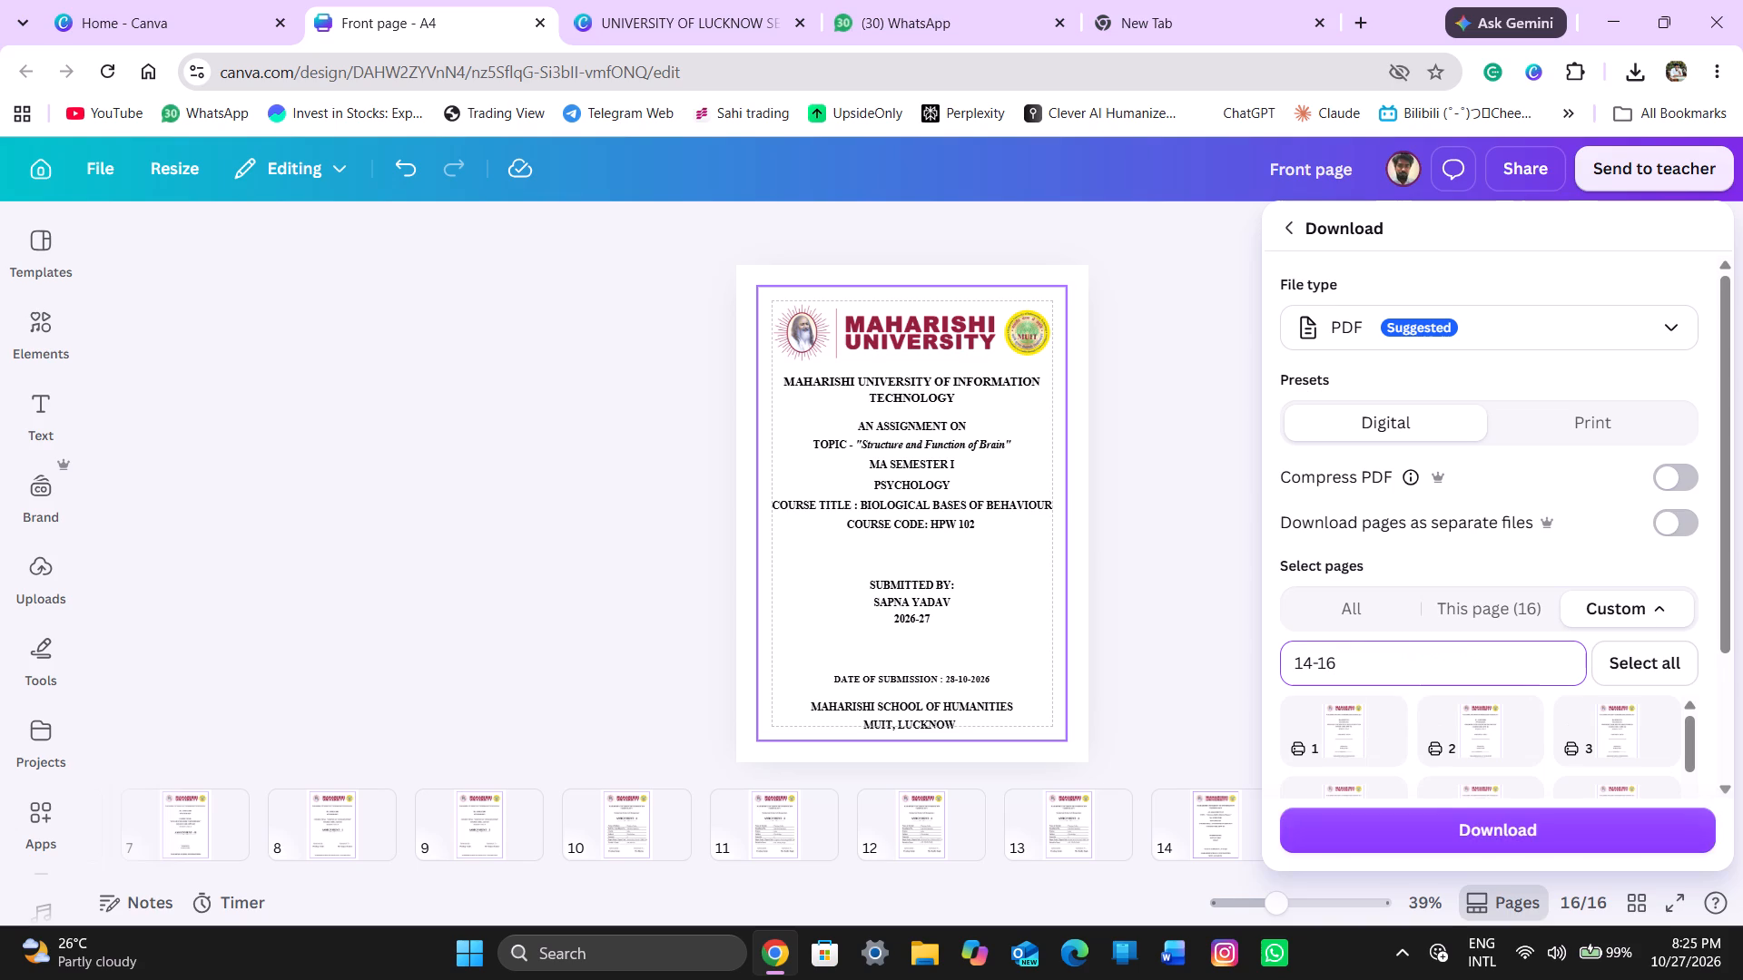
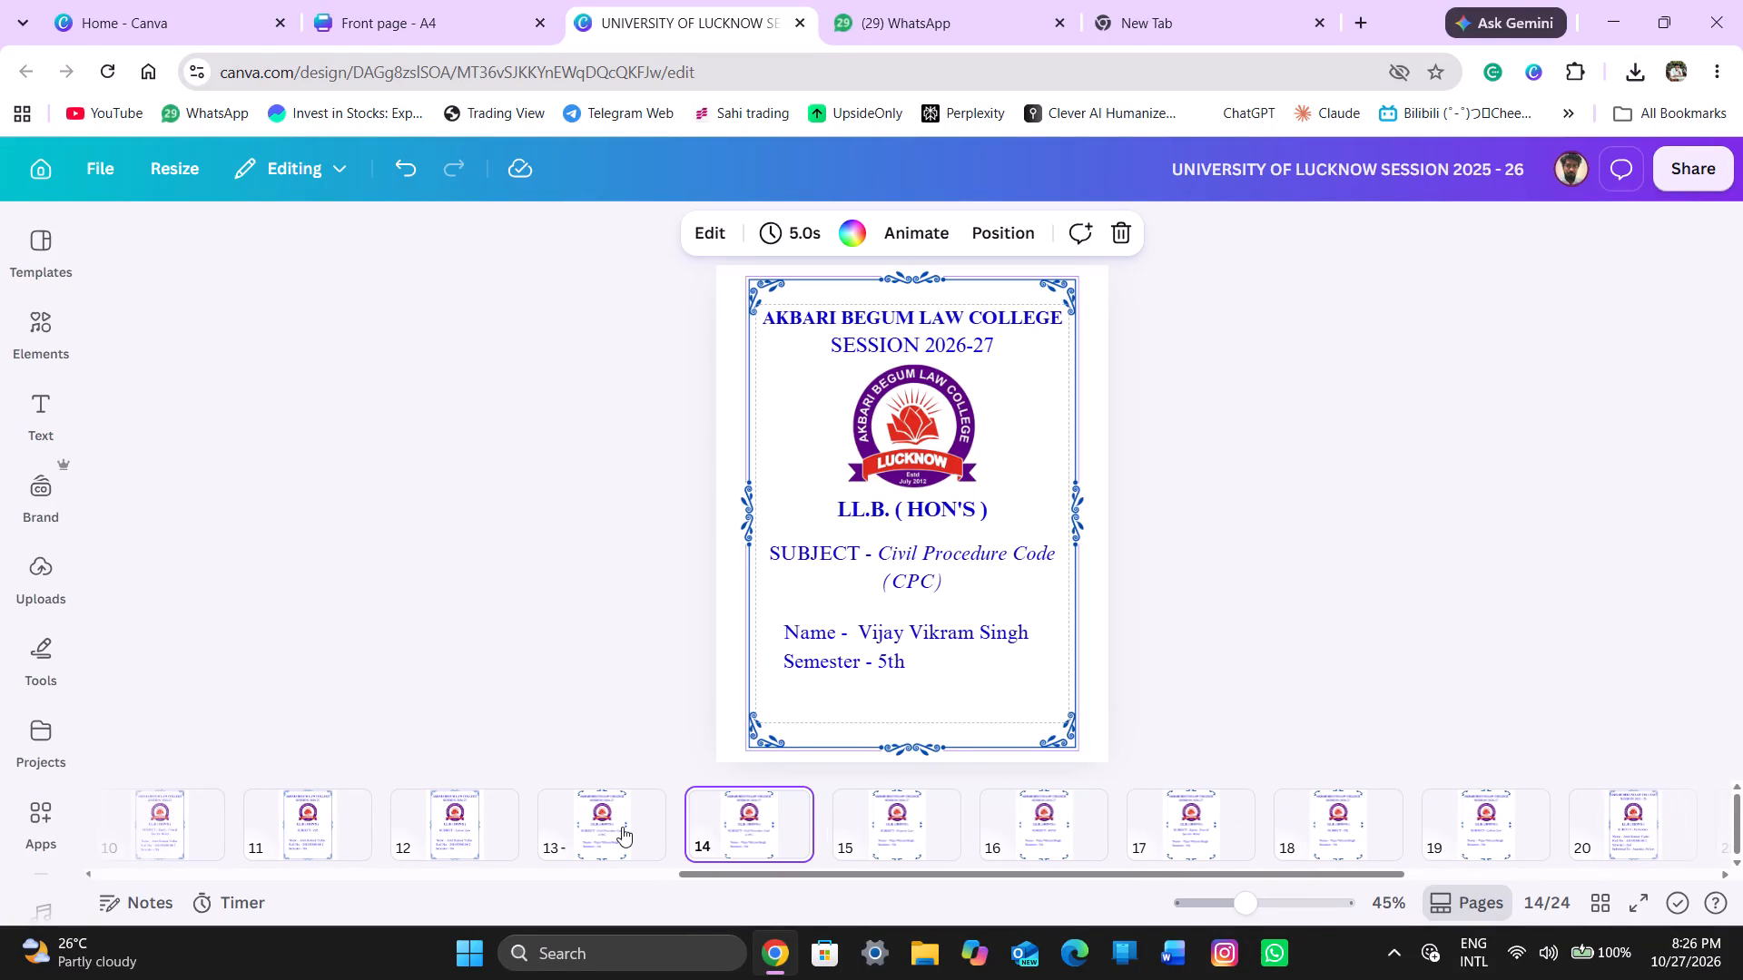
Move the Civil Procedure Code (CPC) cover from page 14 to page 19.
drag(739, 822, 1483, 813)
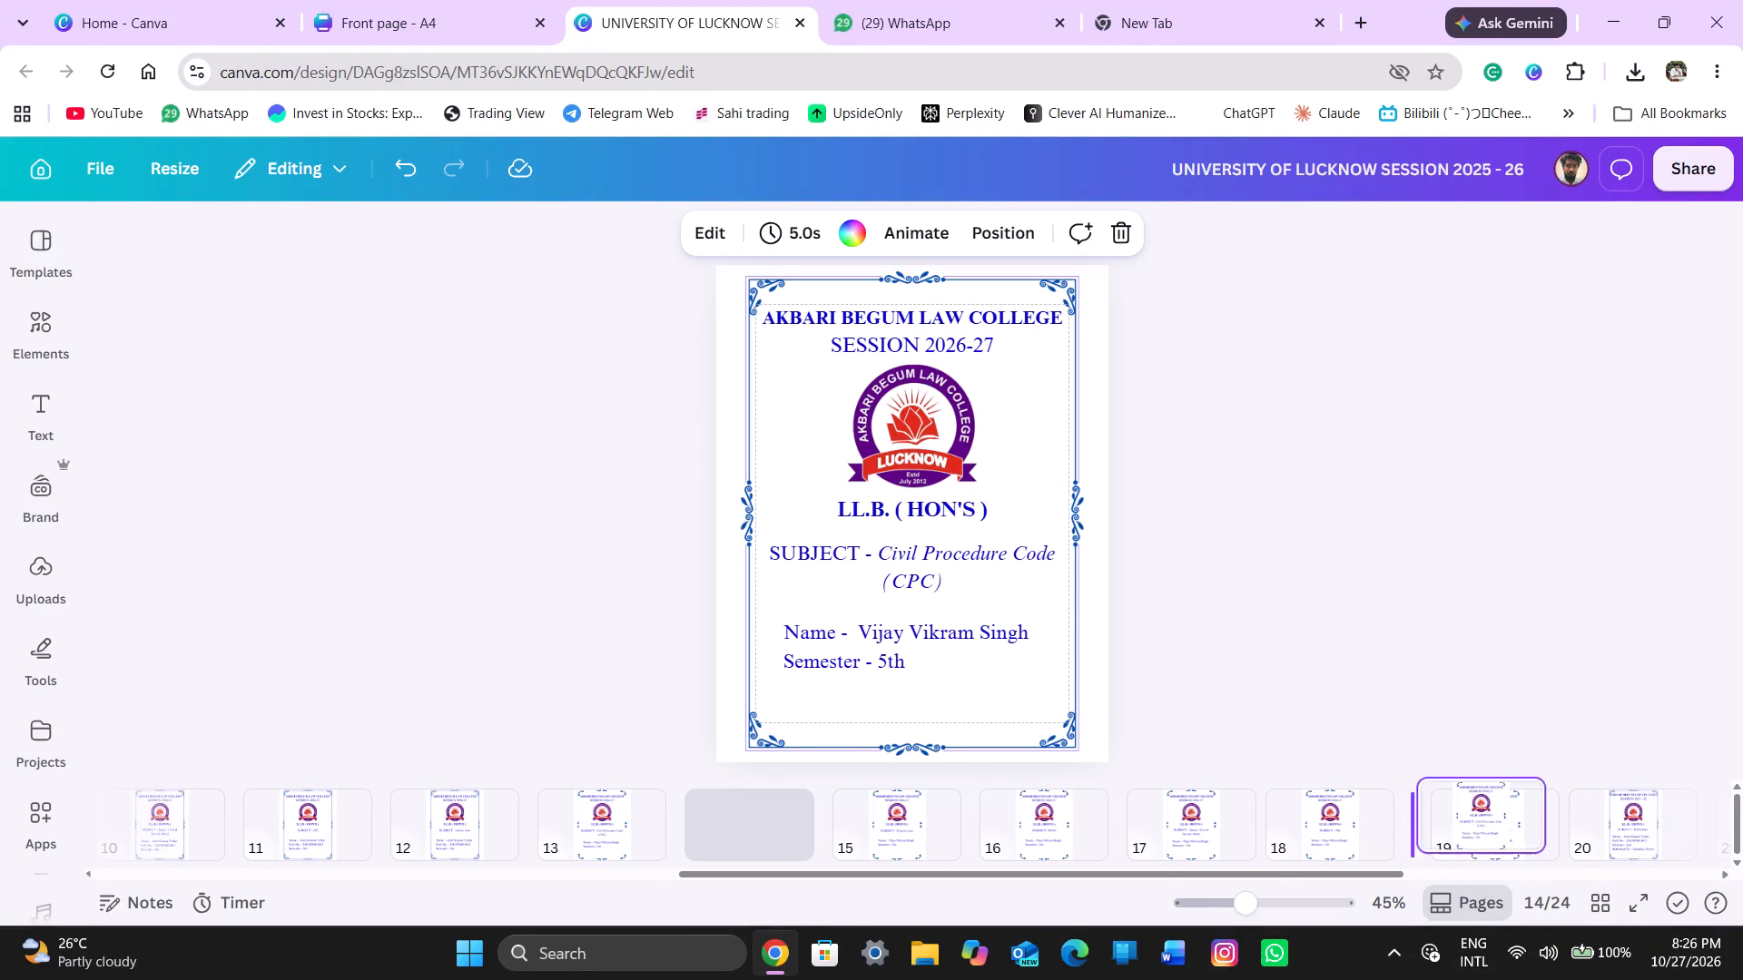
drag(1483, 813, 1485, 818)
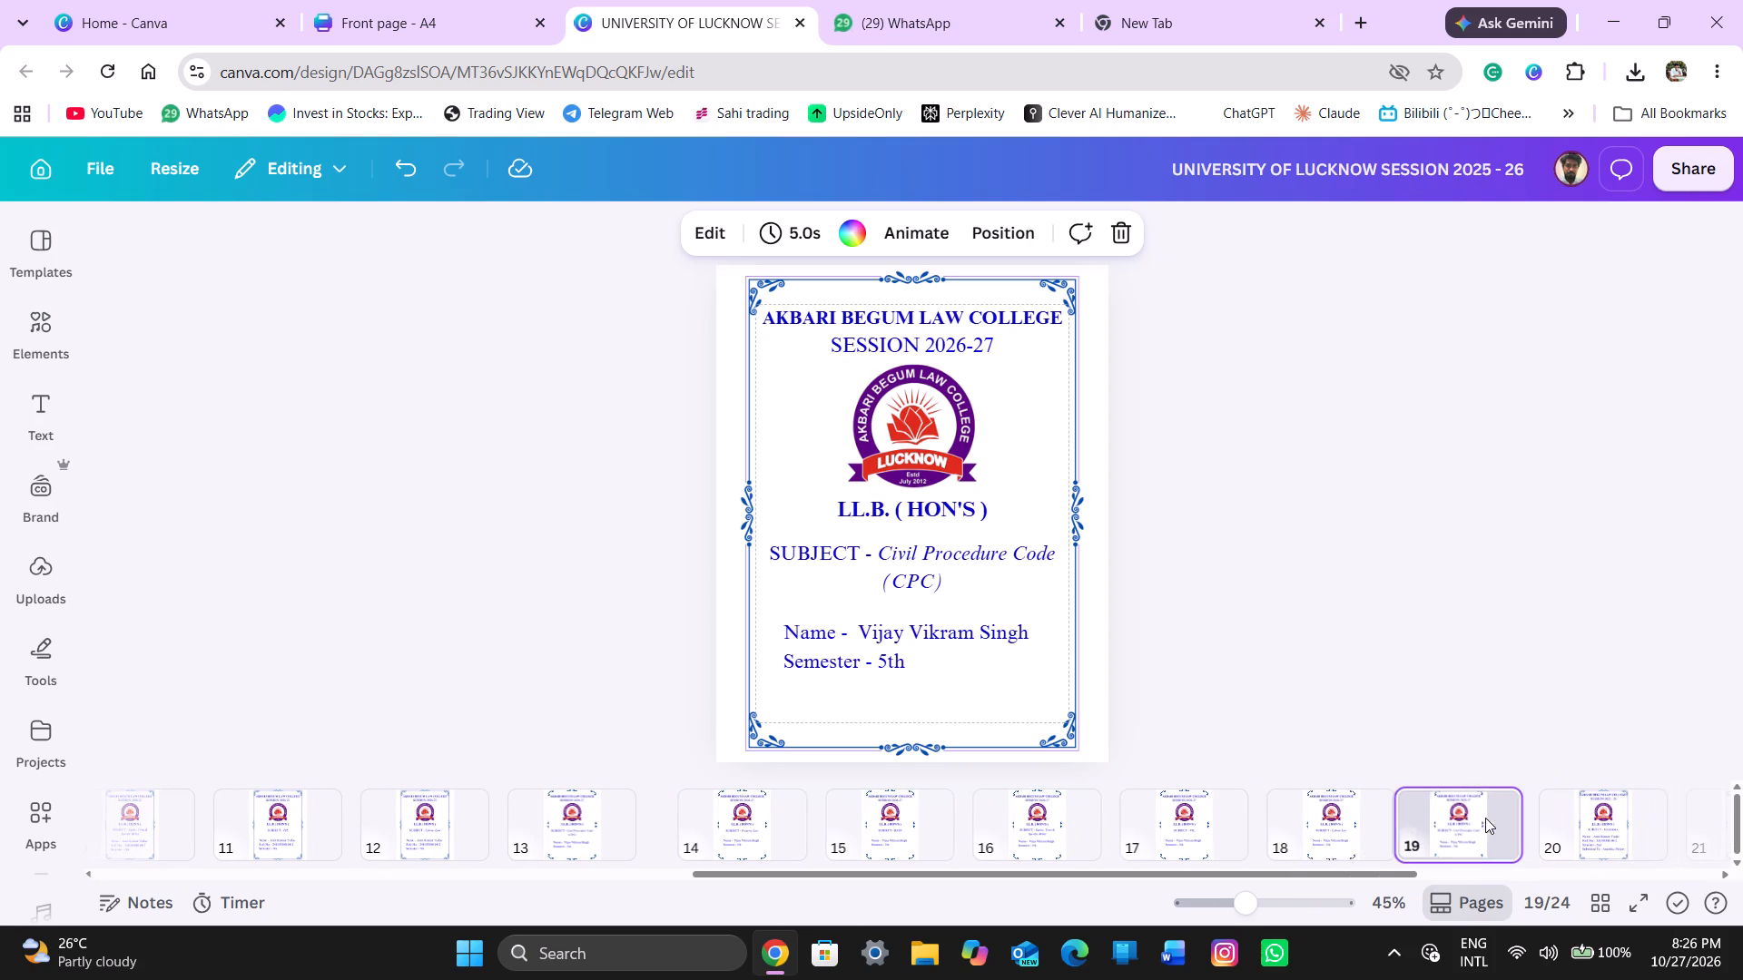
Duplicate the Property Law cover on page 14 and move the copy to page 19.
click(669, 828)
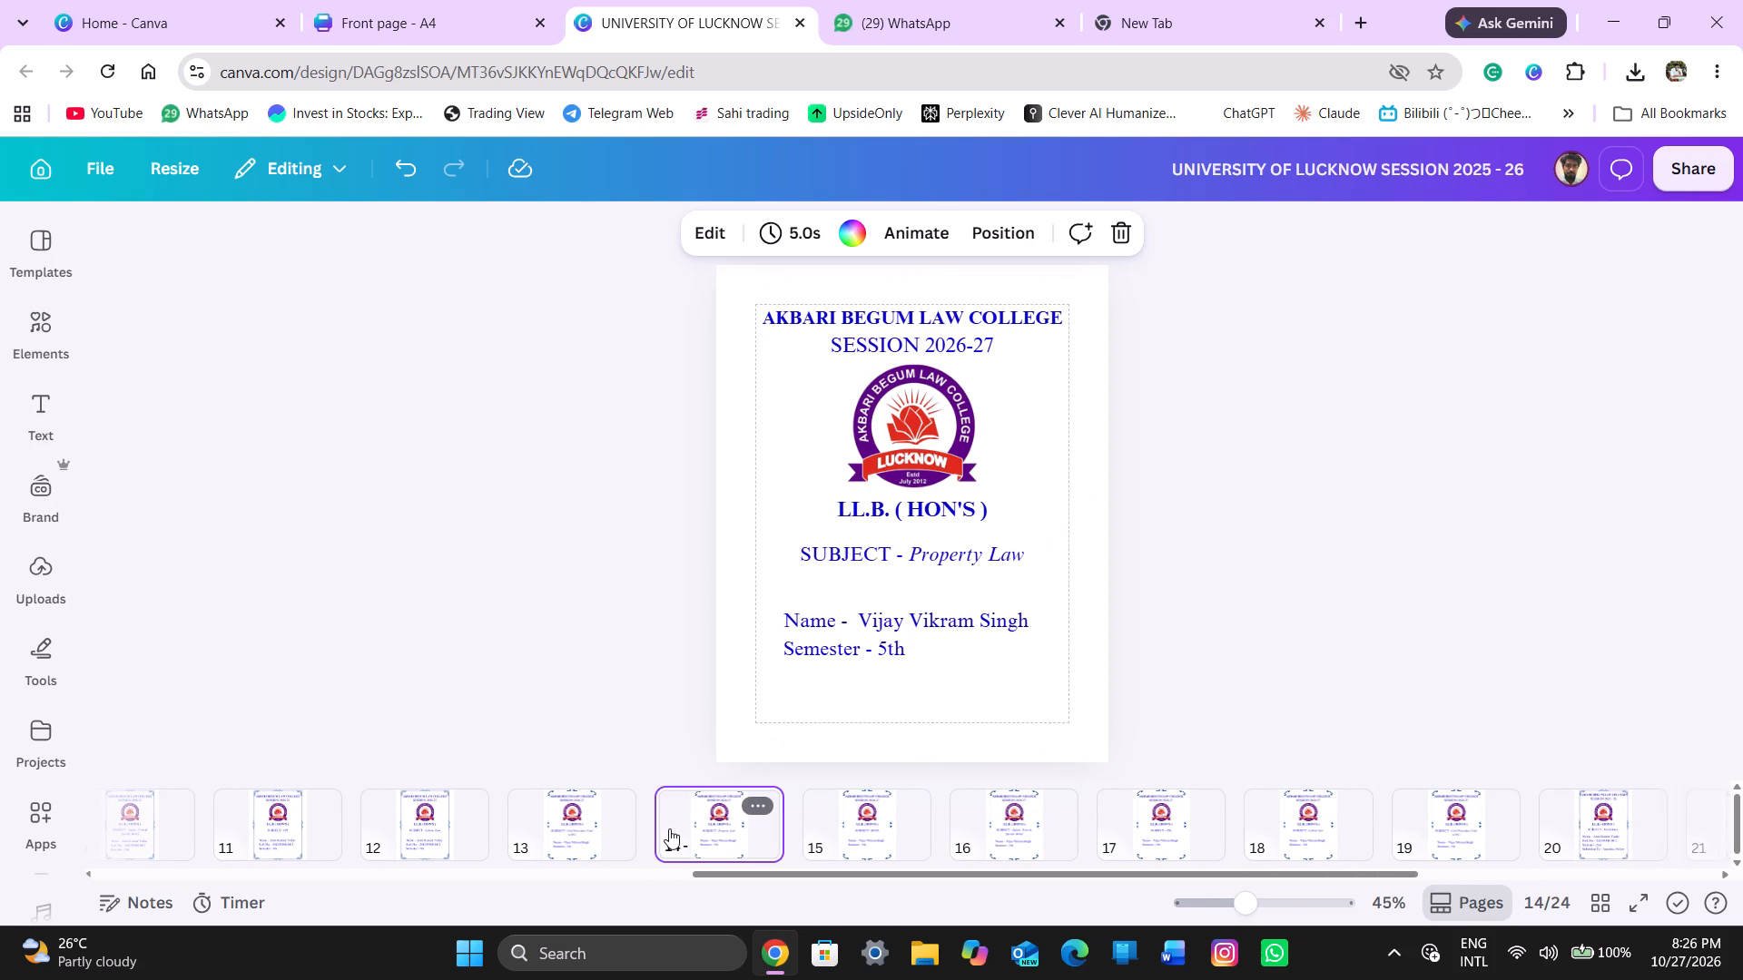
key(ctrl+d)
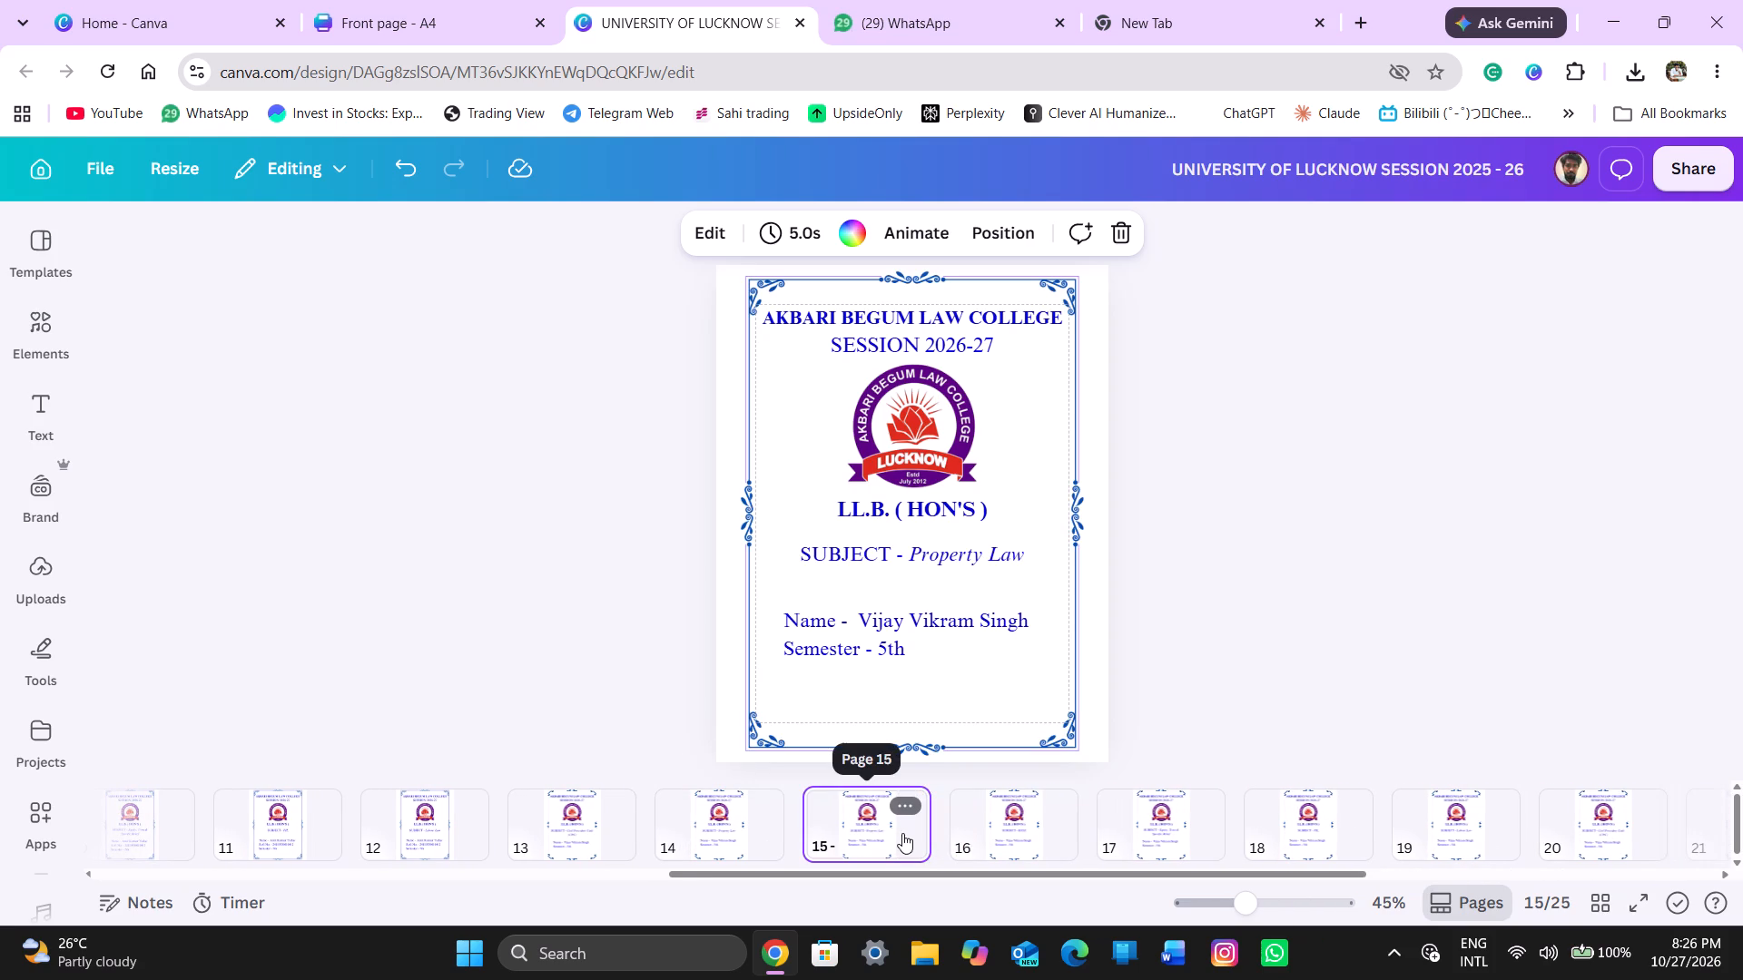
drag(843, 833, 1532, 826)
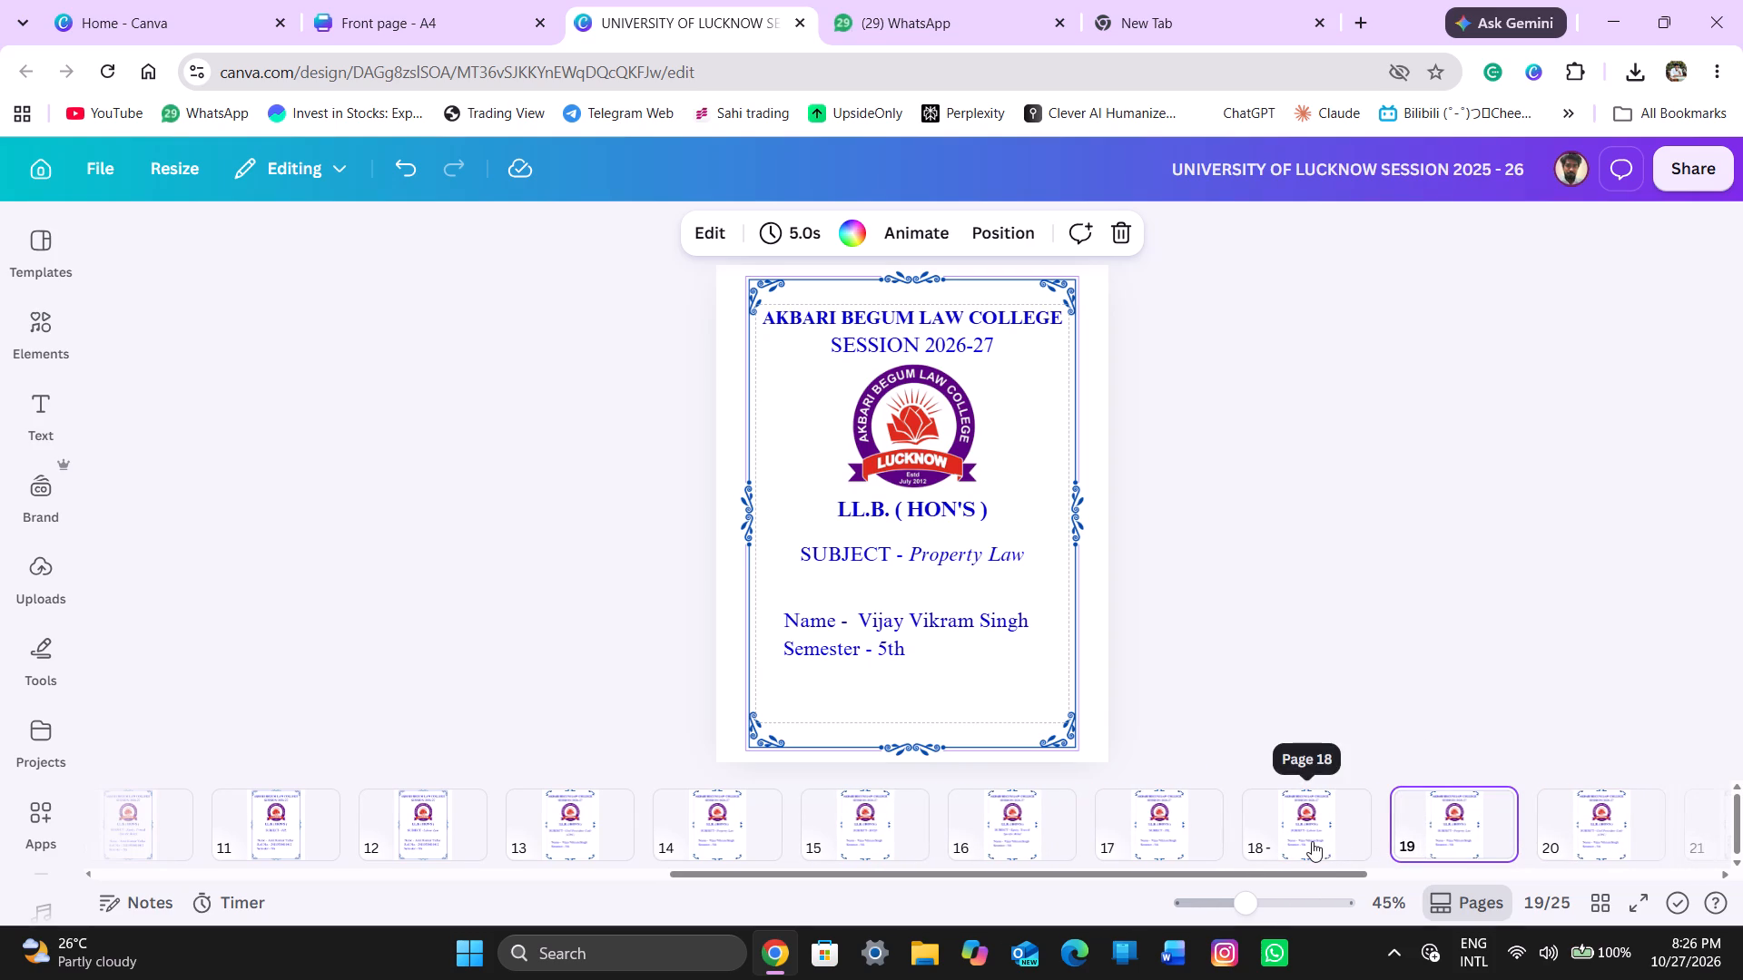
Move the Civil Procedure Code (CPC) cover from page 20 to page 19, ahead of the Property Law copy.
click(1575, 828)
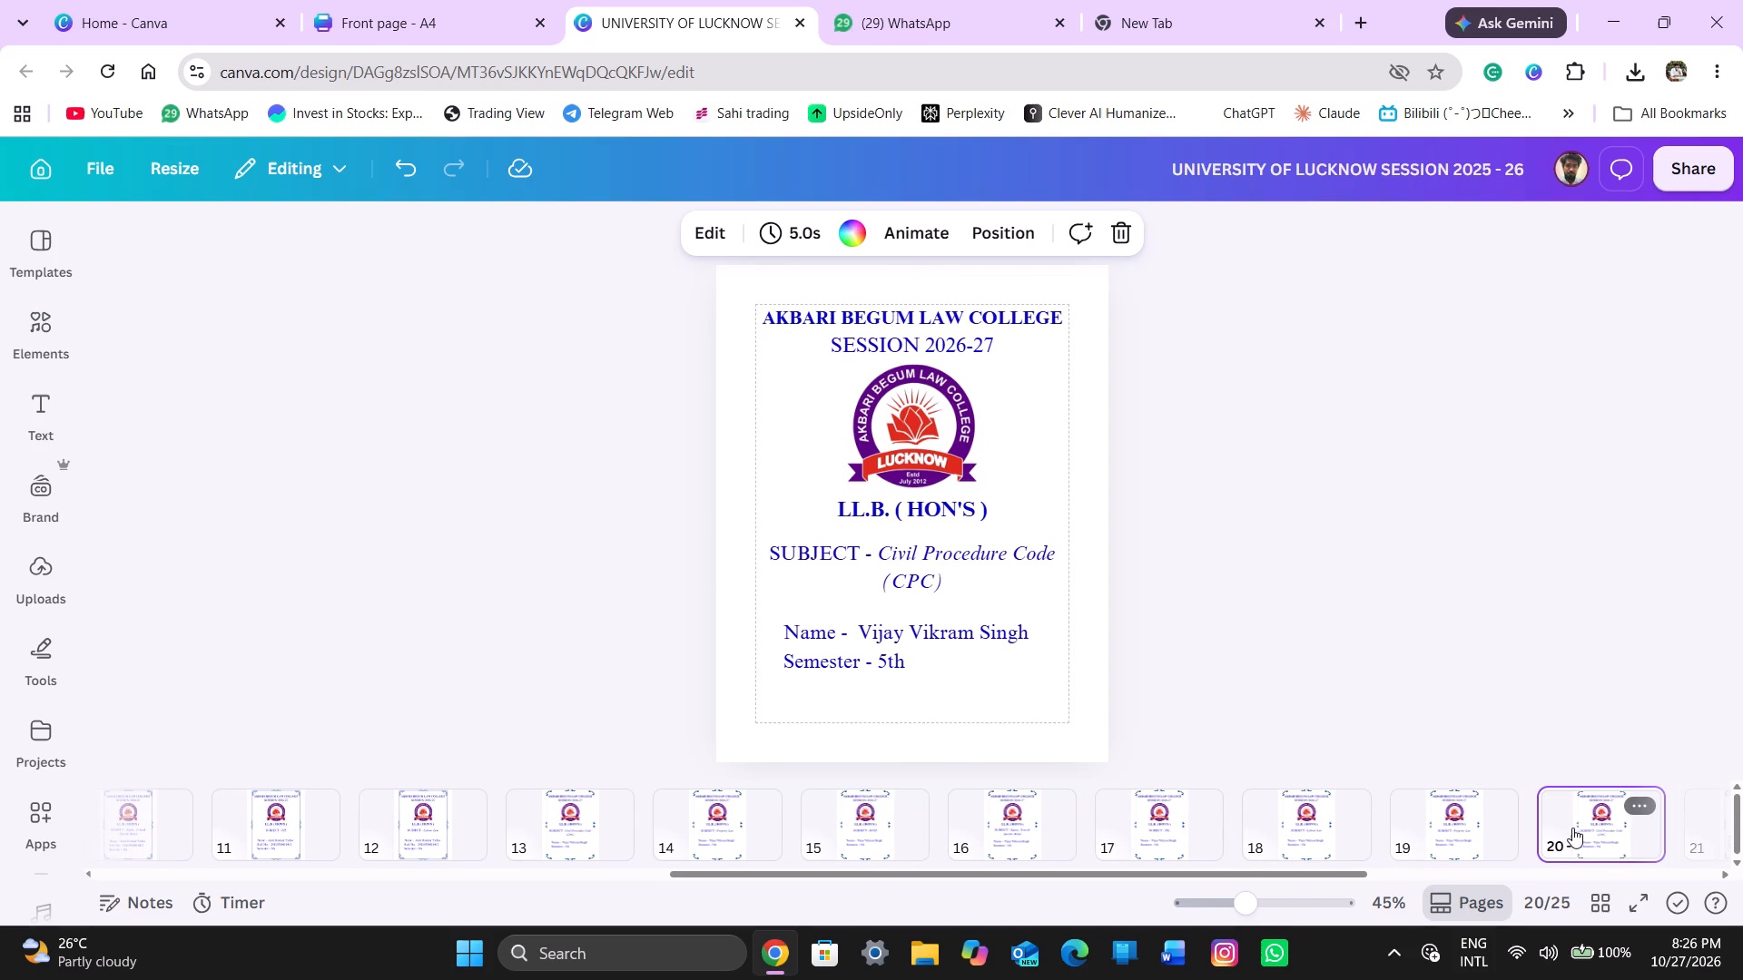
drag(1619, 837, 1452, 840)
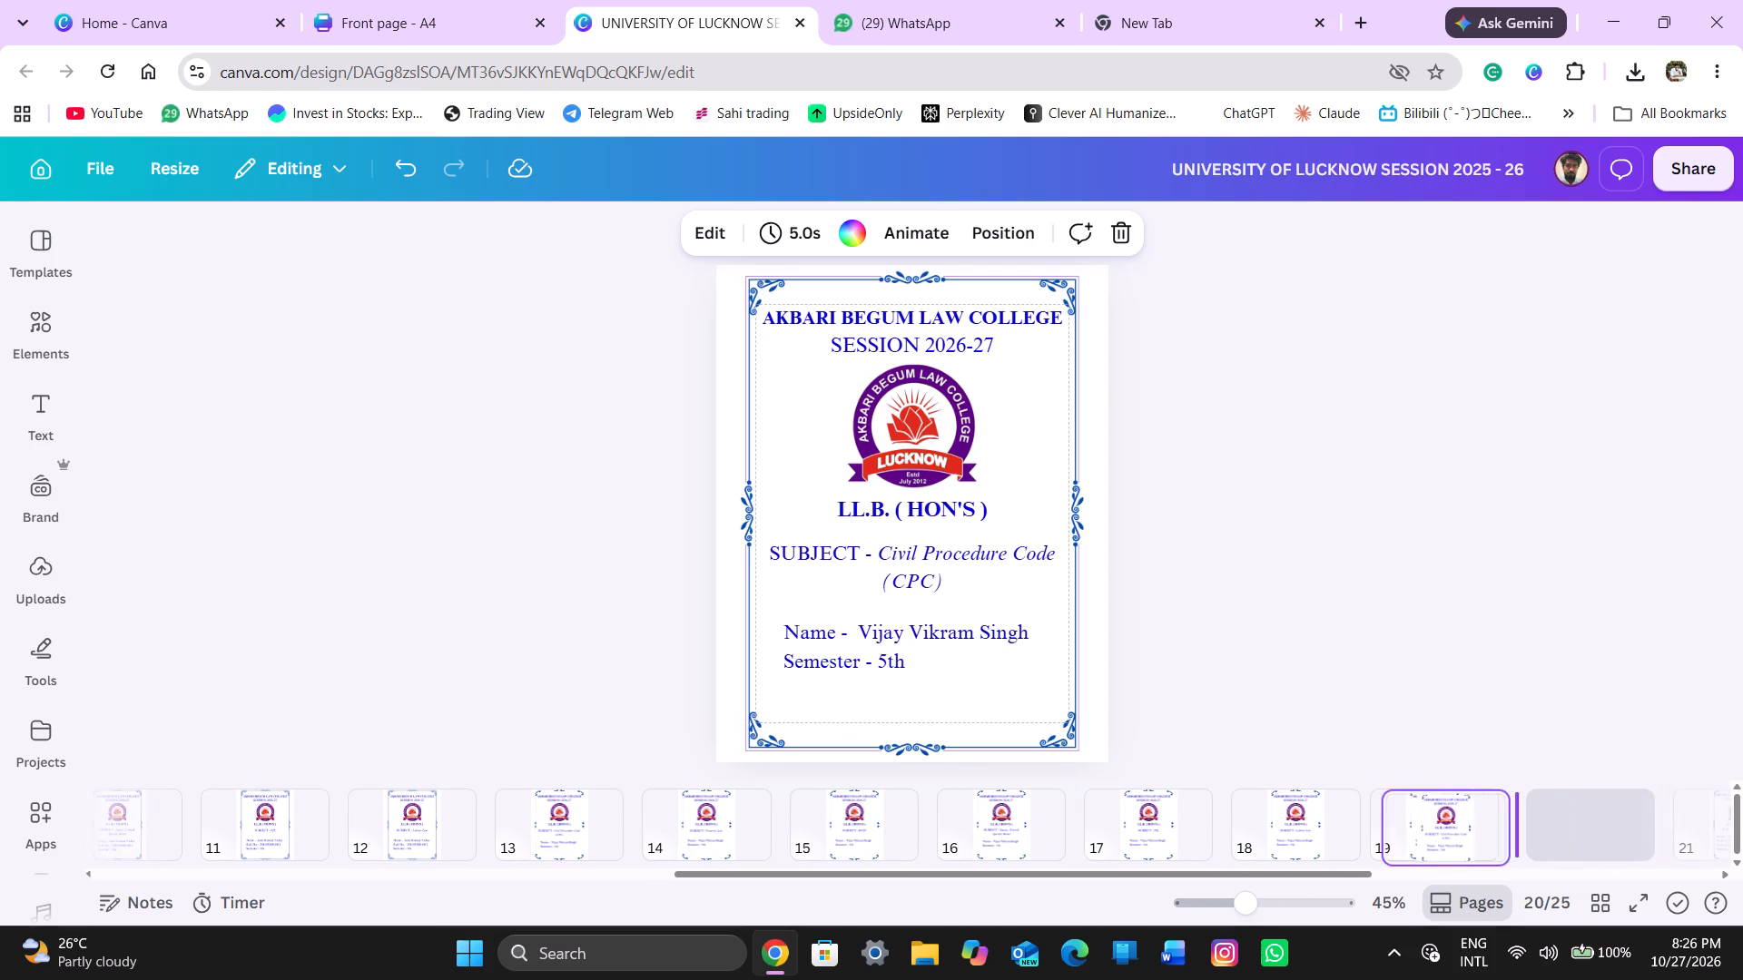
drag(1452, 840, 1445, 840)
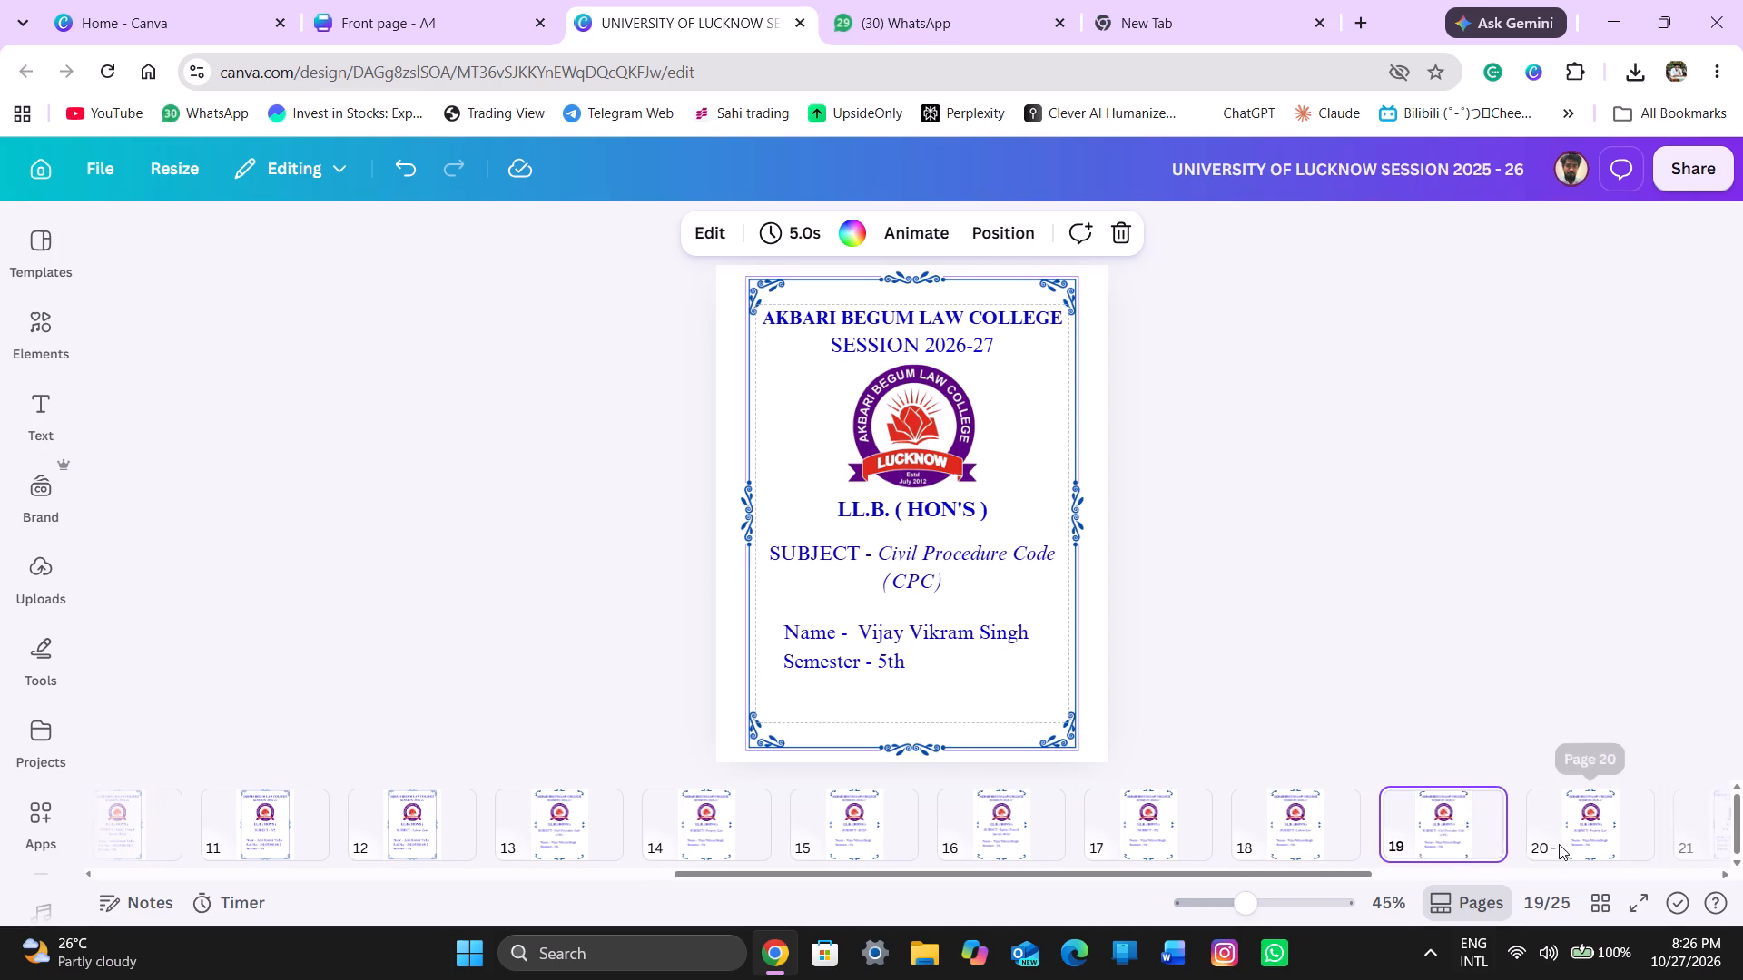
scroll(1559, 844, left, 1)
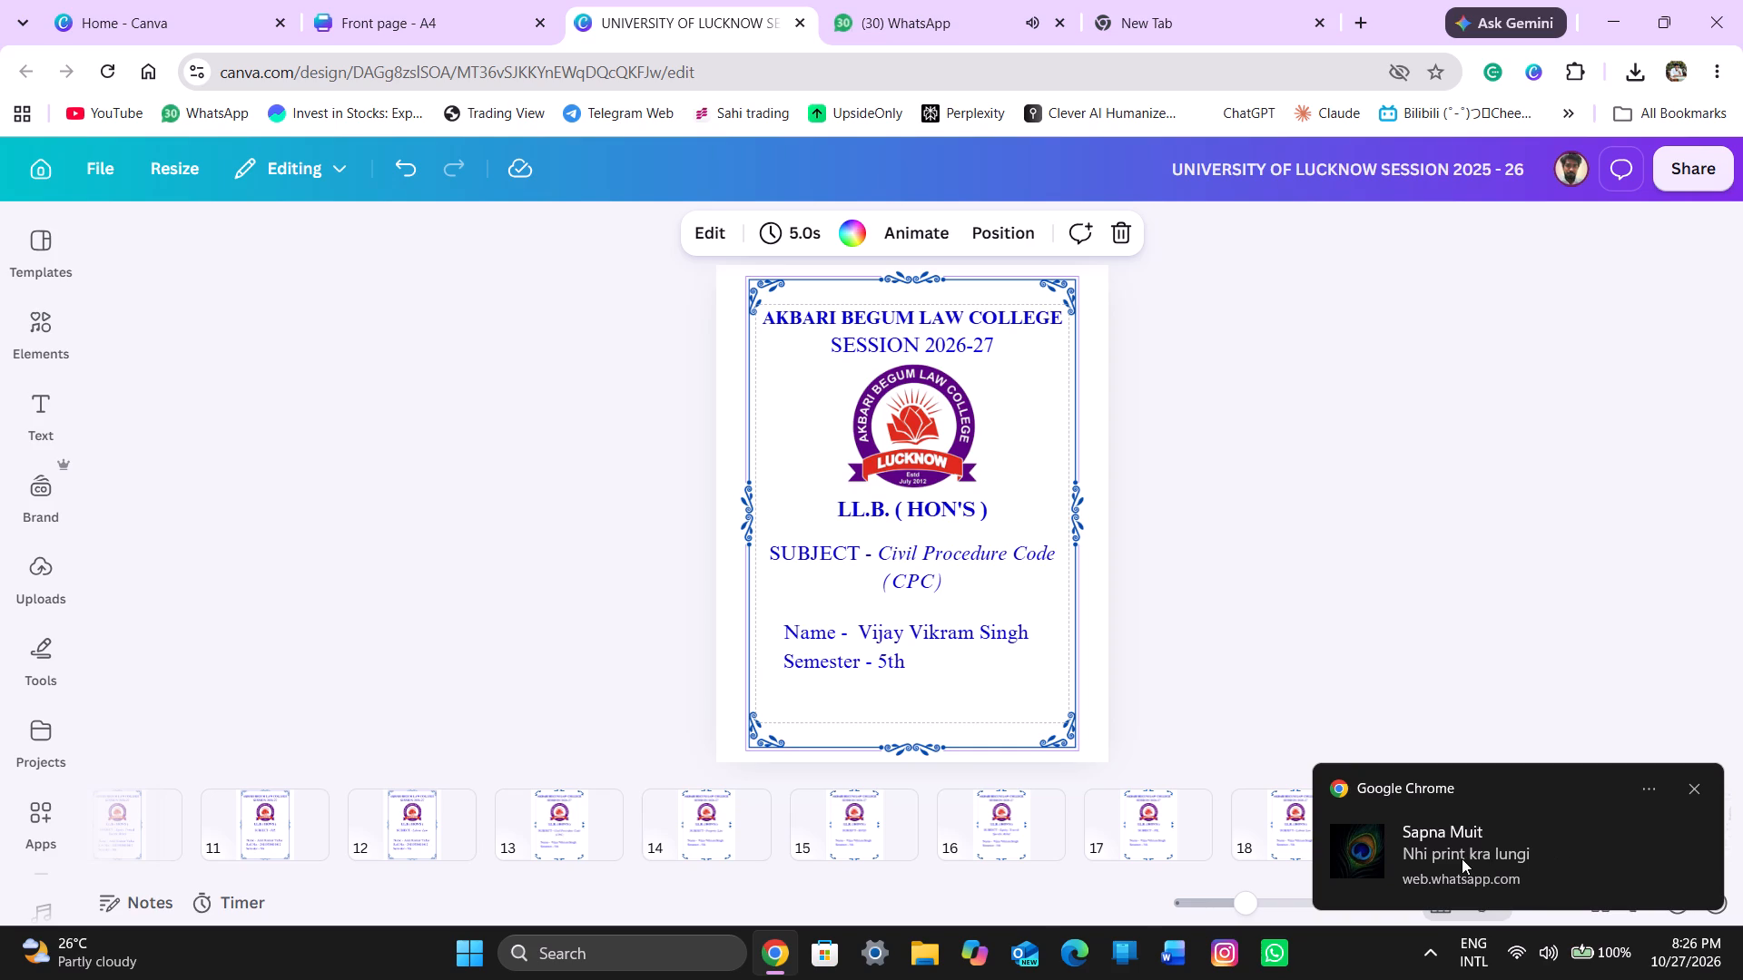
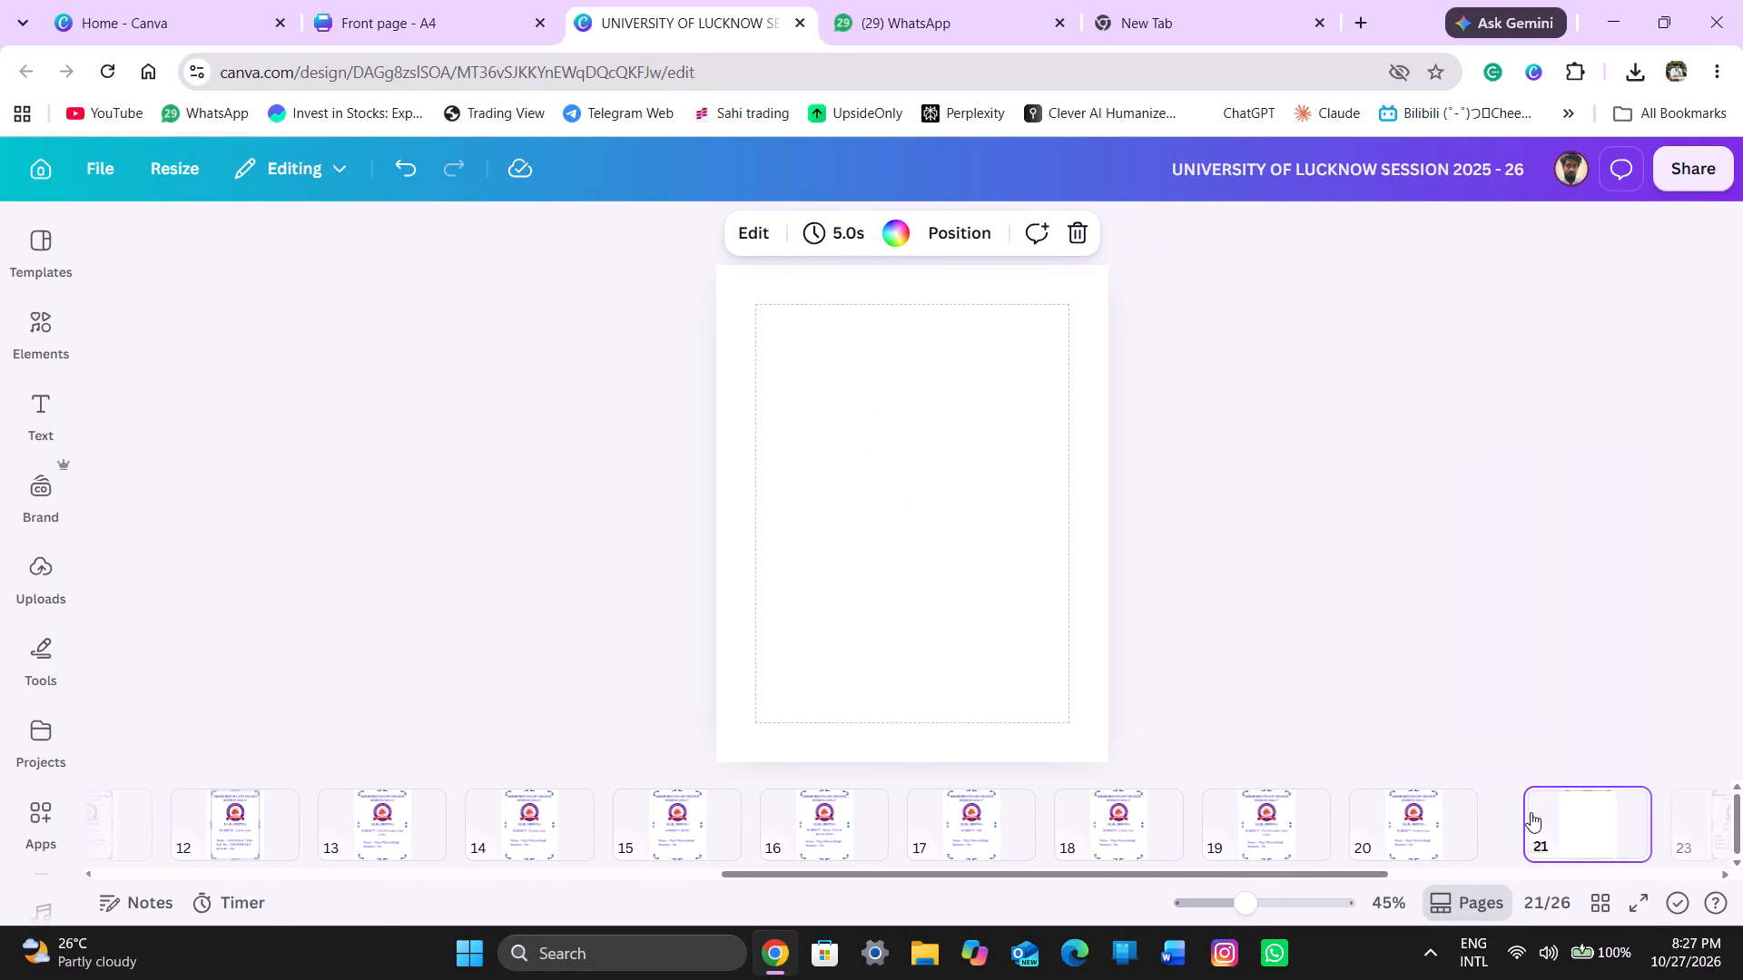
Open the Akbari Begum Law College Economics cover on page 22.
click(1694, 815)
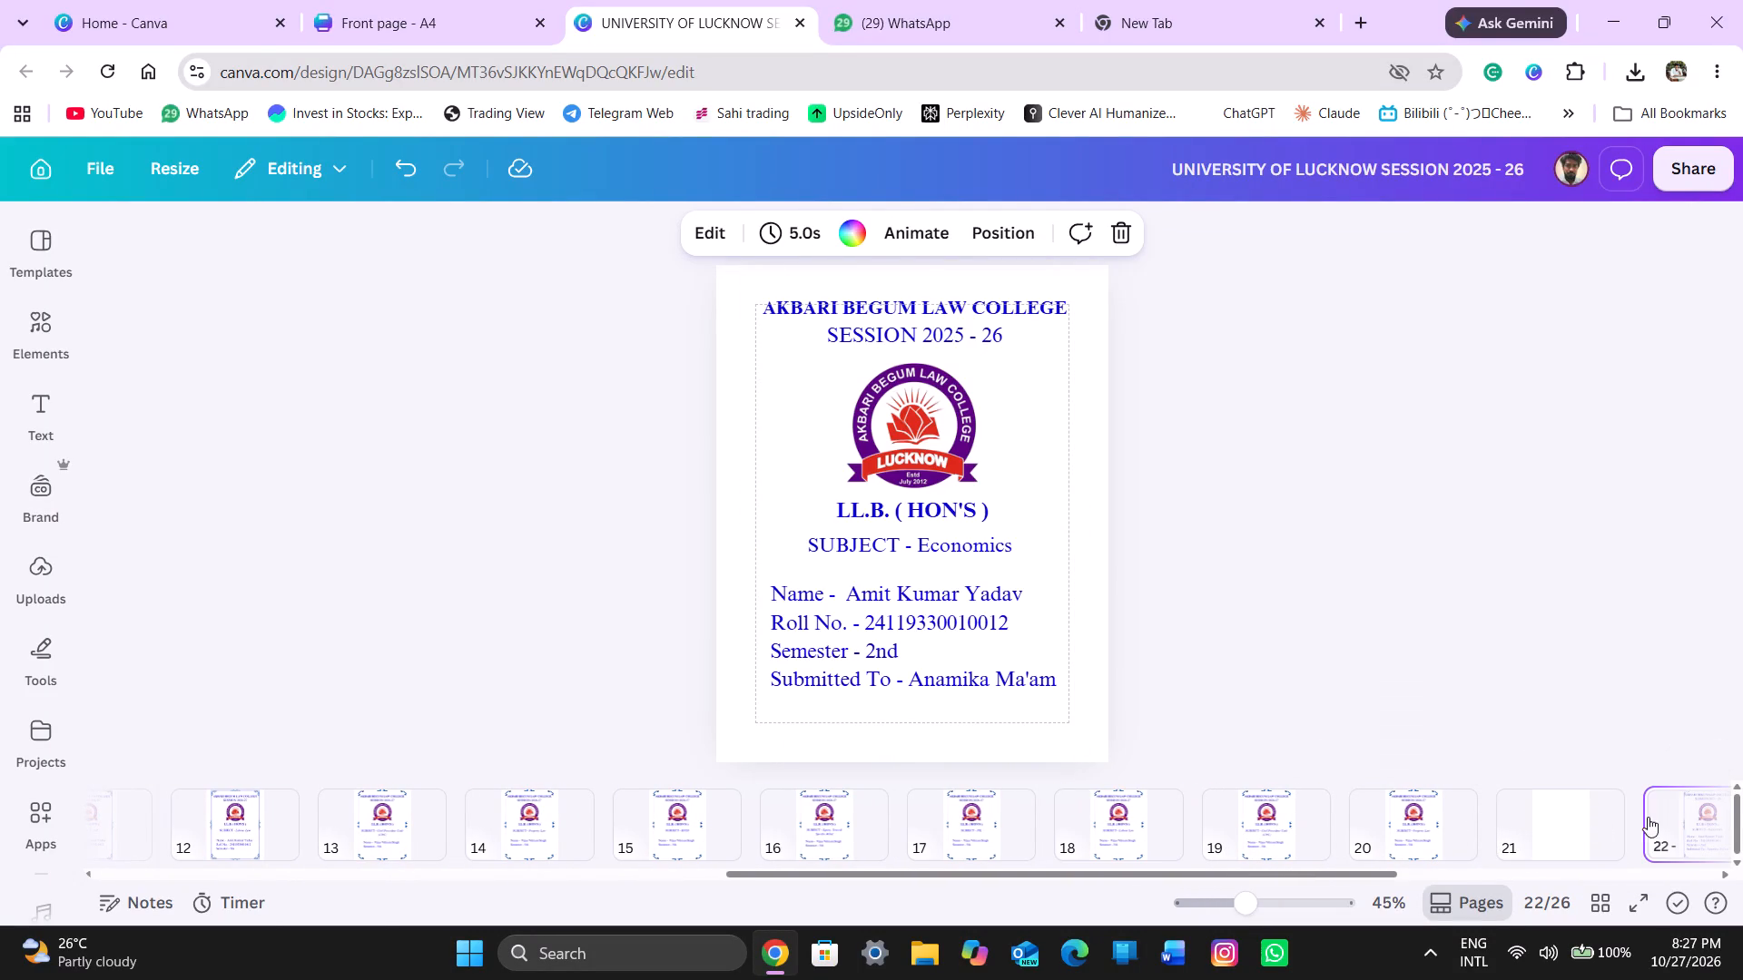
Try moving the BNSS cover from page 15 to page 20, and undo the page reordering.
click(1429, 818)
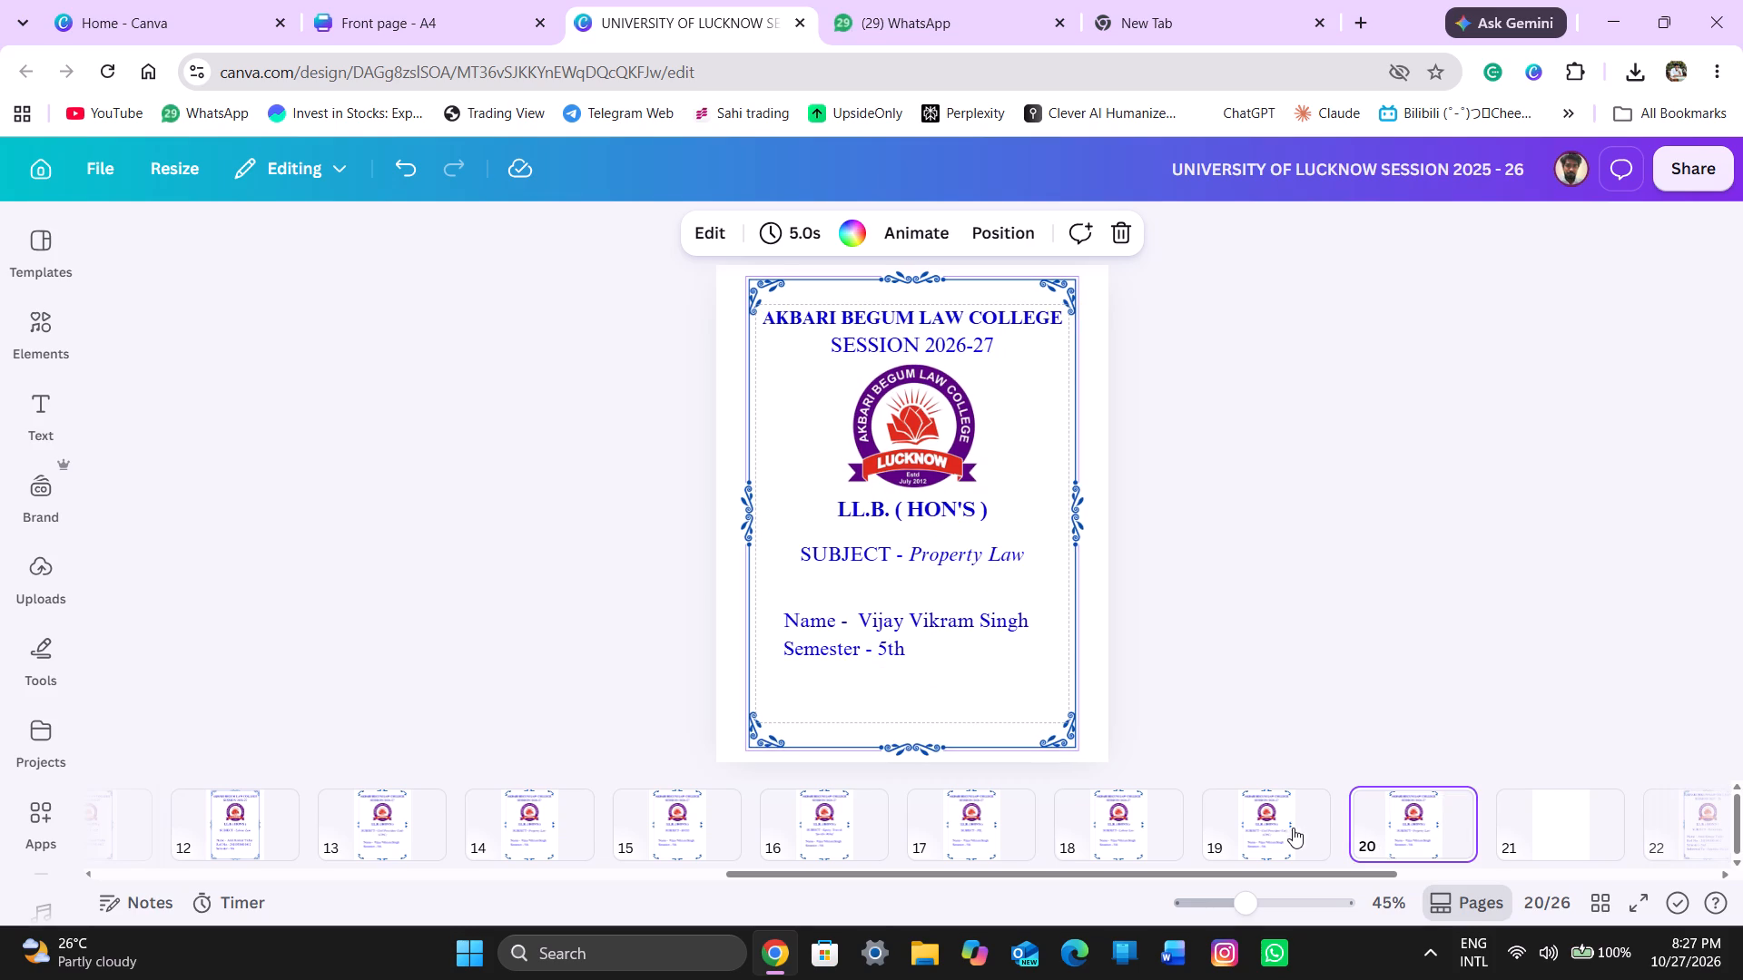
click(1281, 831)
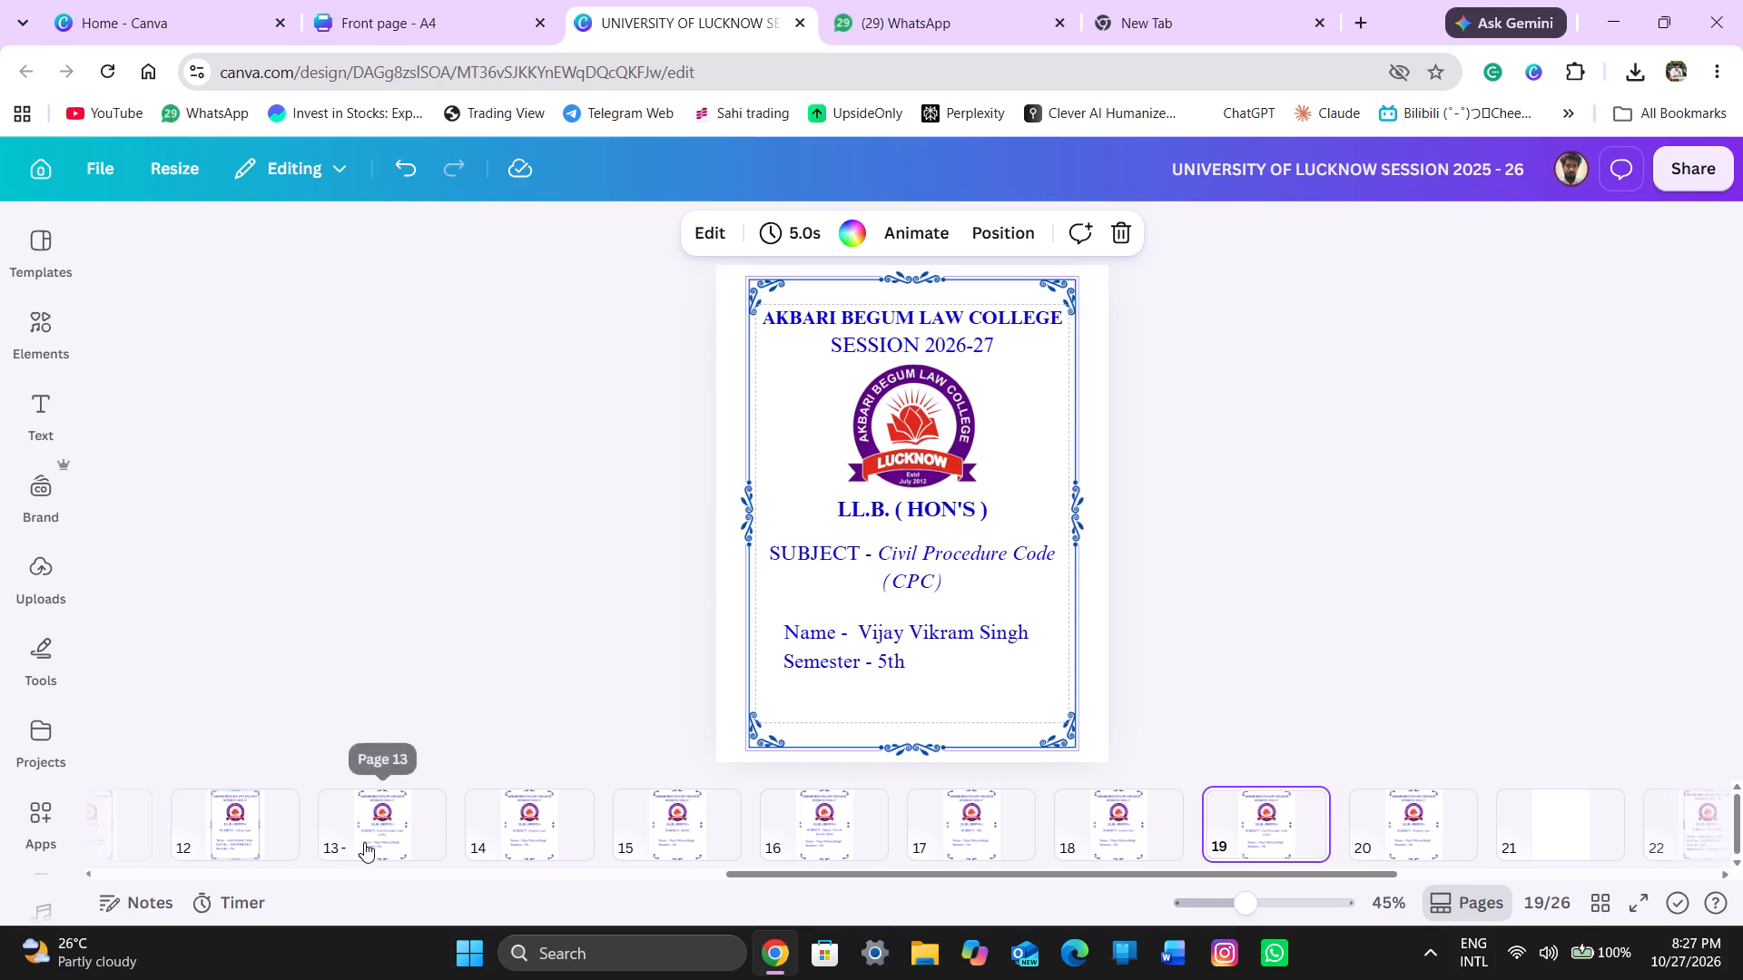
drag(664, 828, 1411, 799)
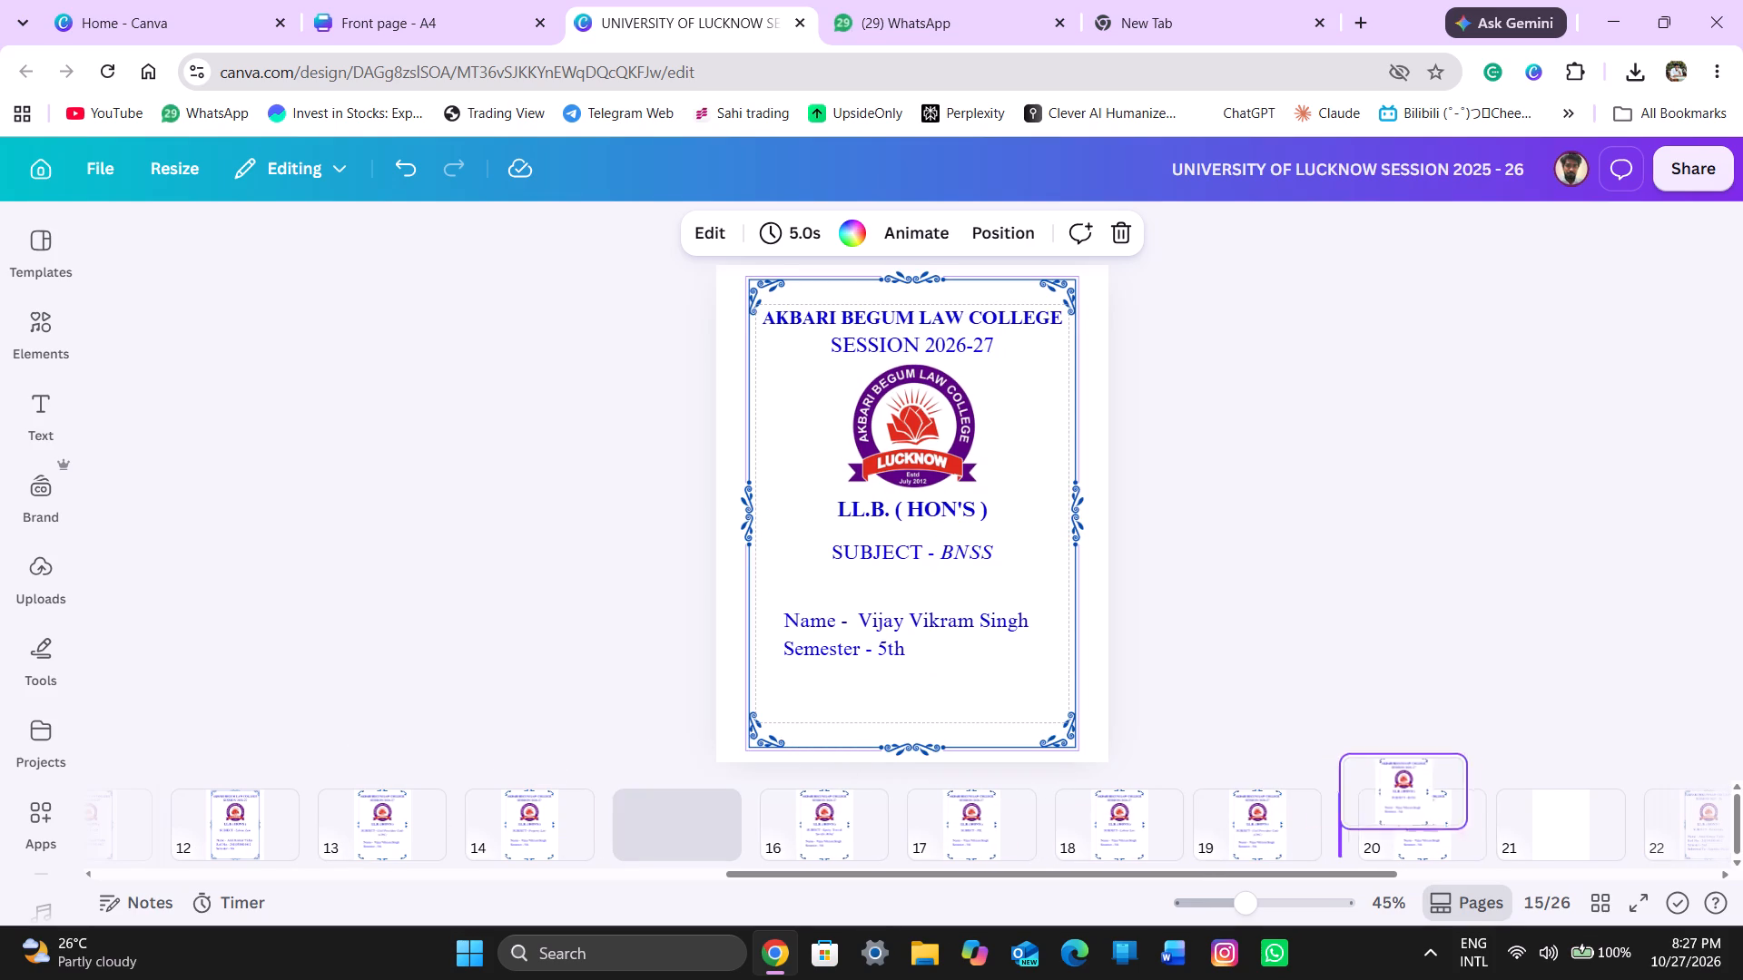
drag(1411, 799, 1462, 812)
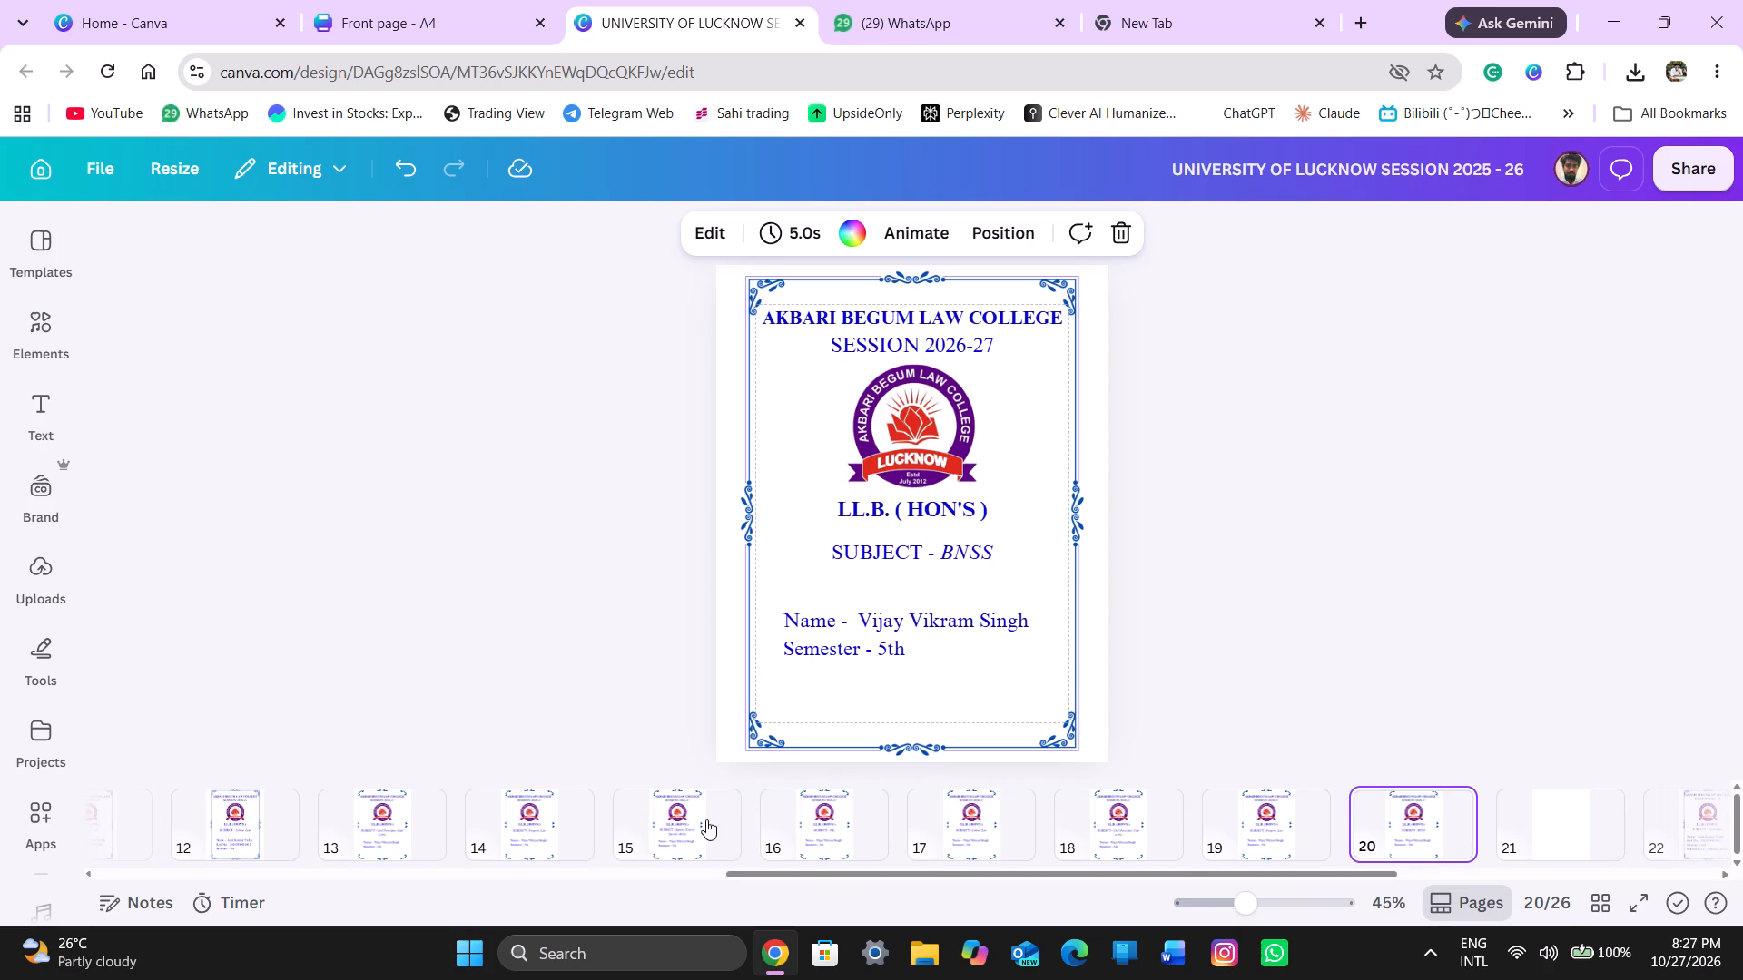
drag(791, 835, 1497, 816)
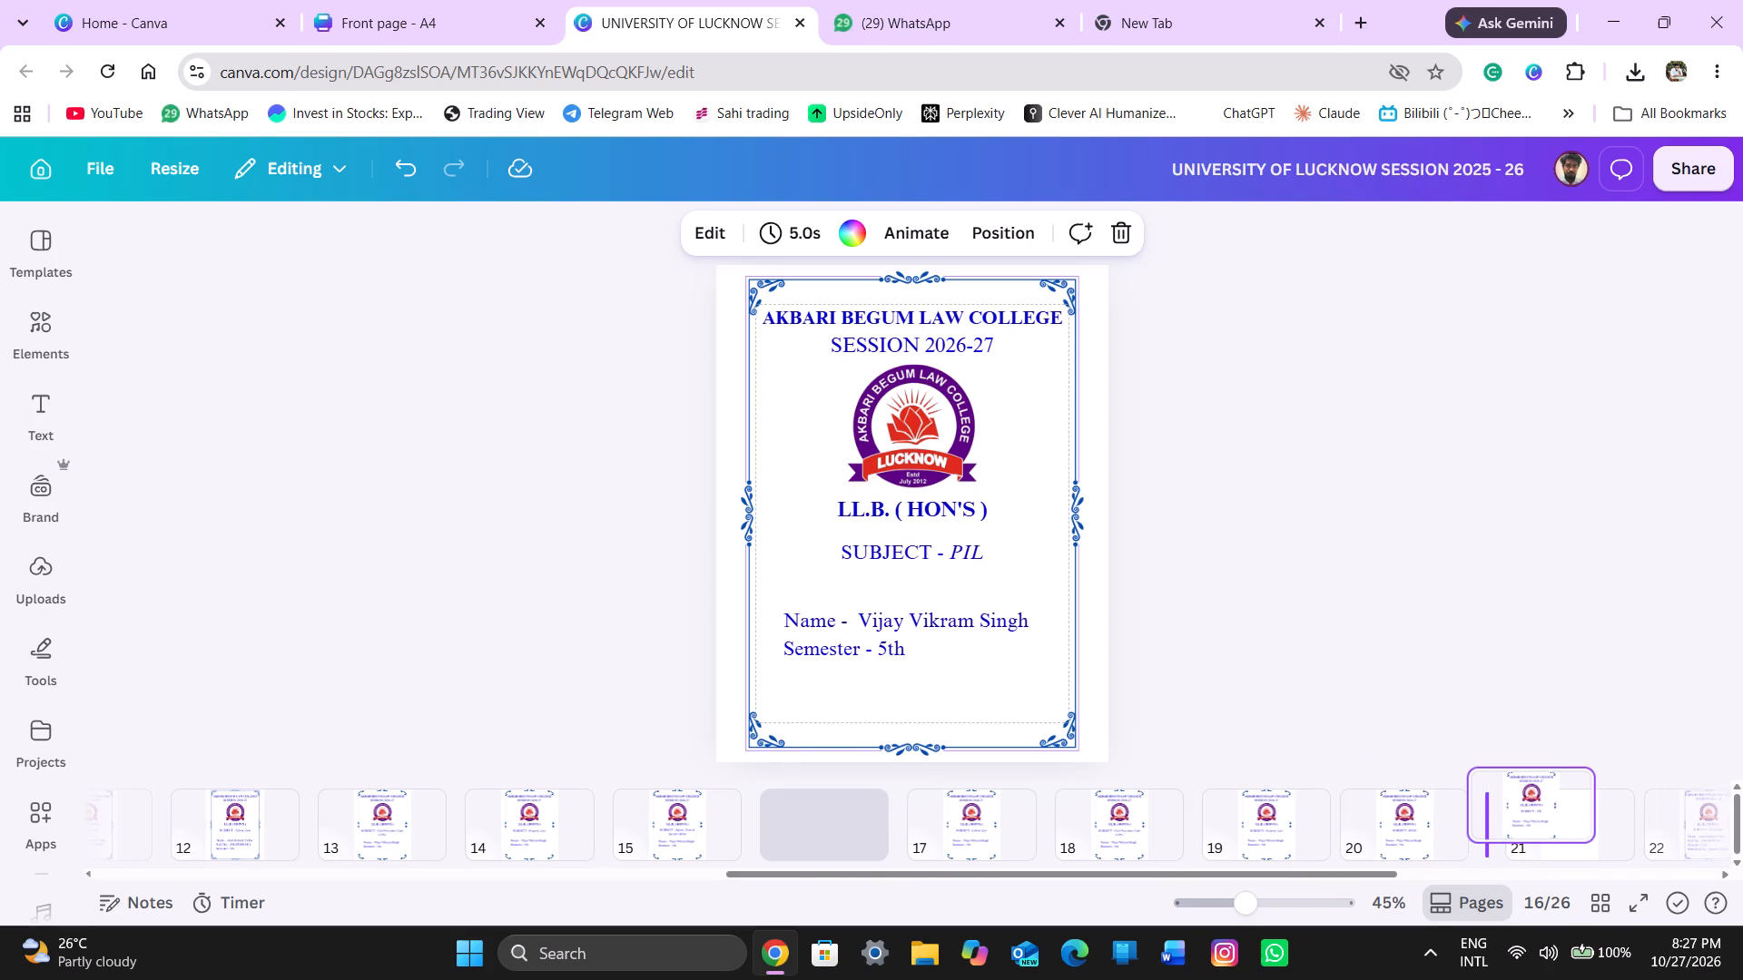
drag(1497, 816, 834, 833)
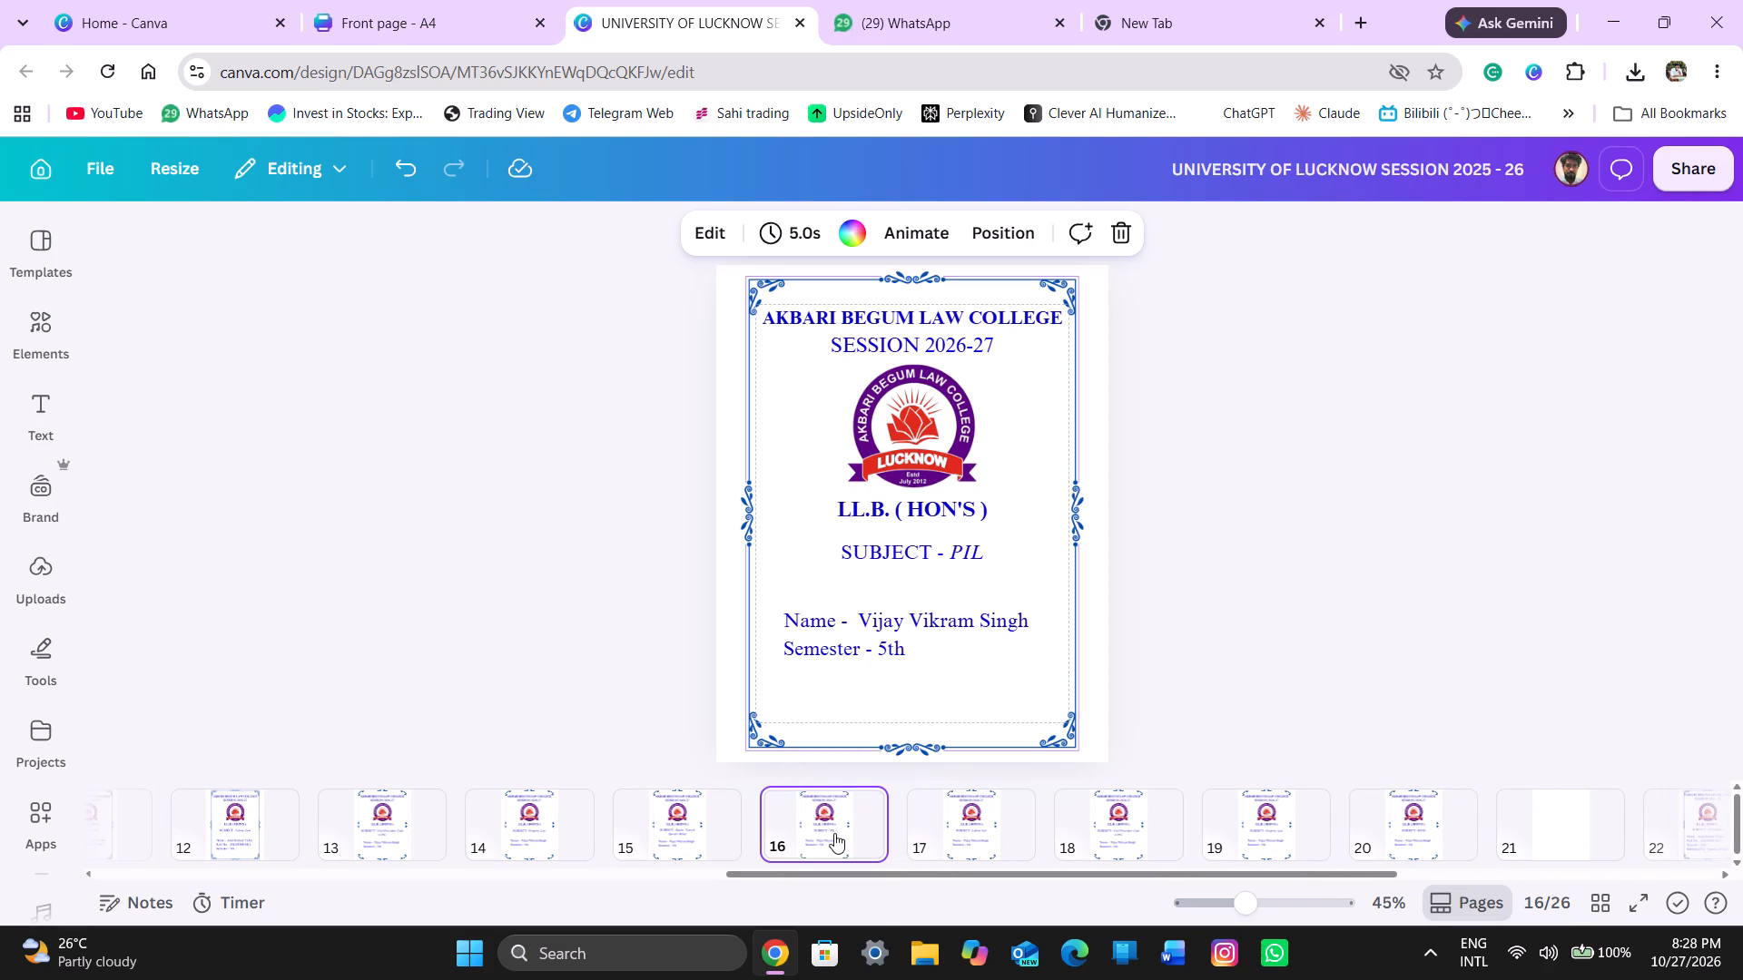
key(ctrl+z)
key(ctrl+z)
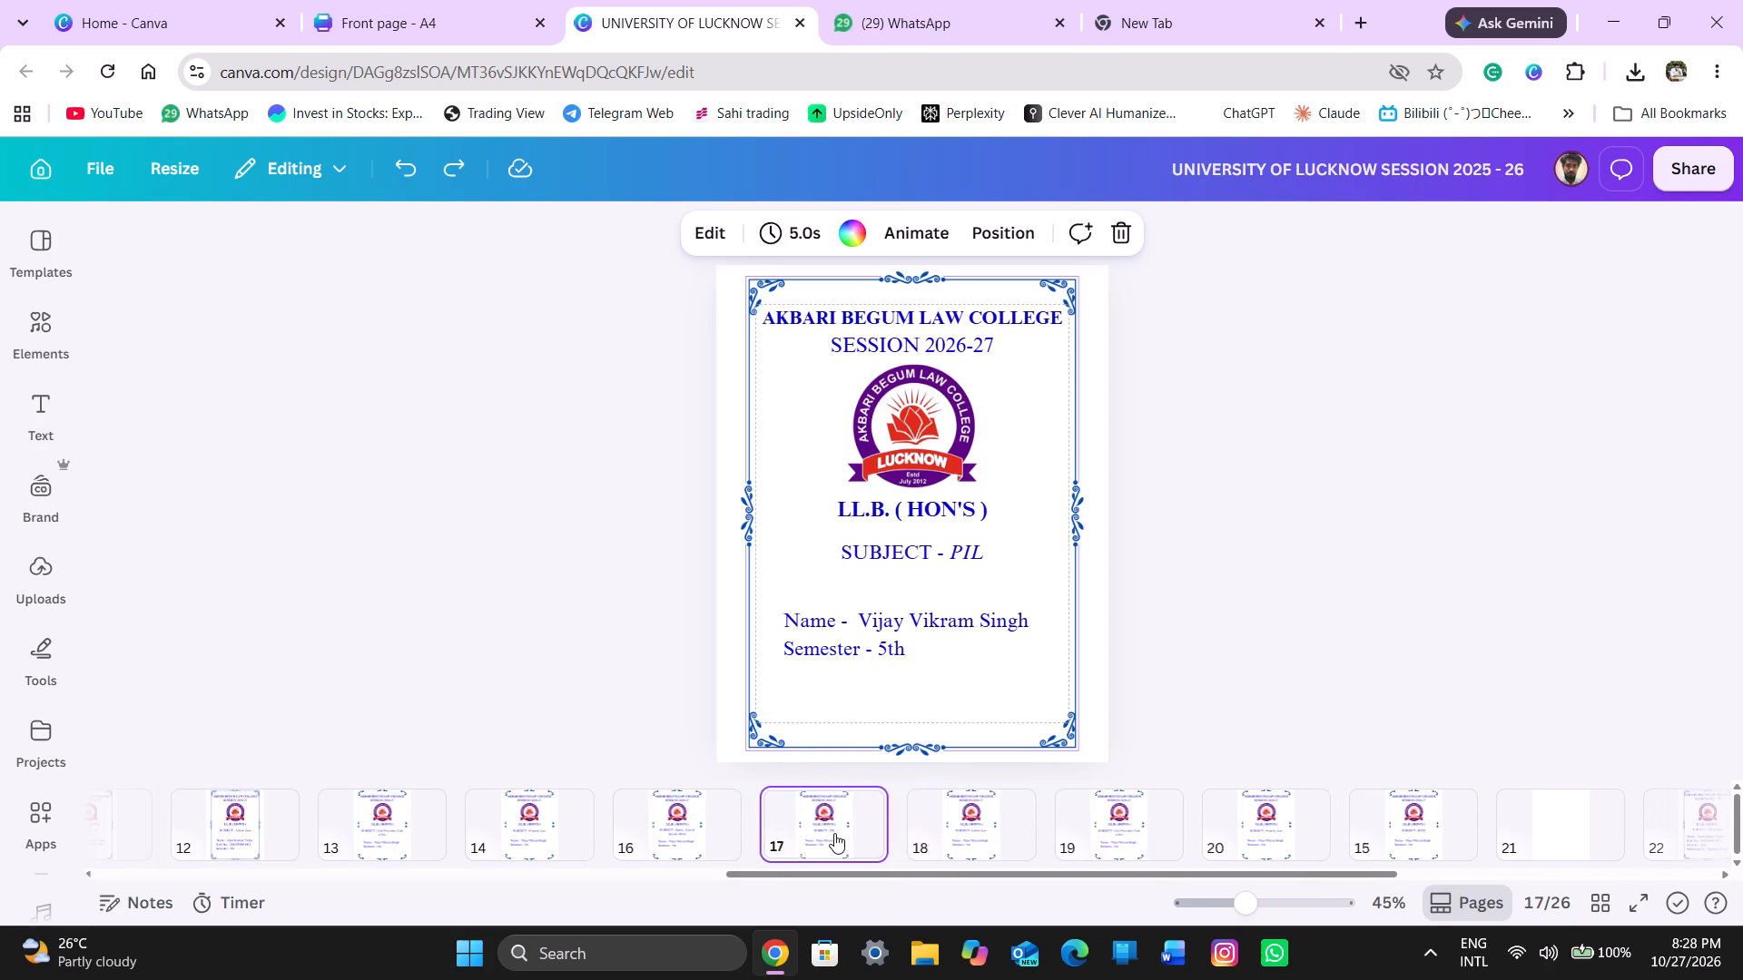
Look through the Akbari Begum Law College covers on pages 13 to 20 to check each one's subject.
click(353, 834)
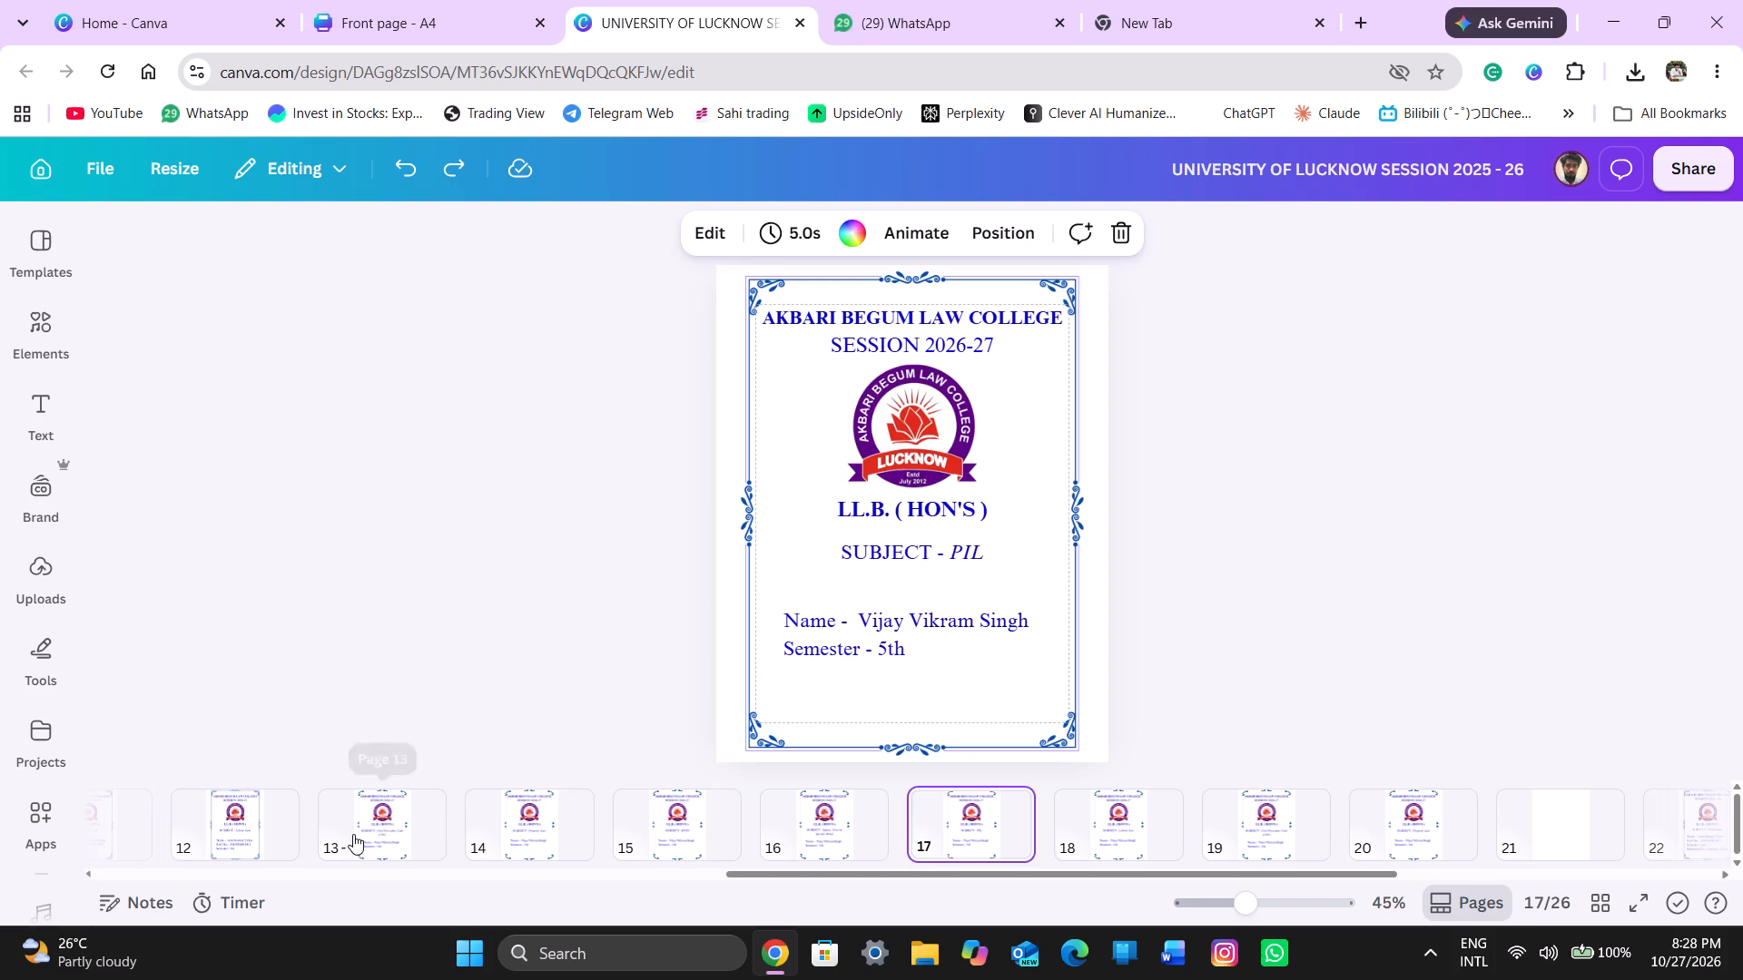
click(475, 828)
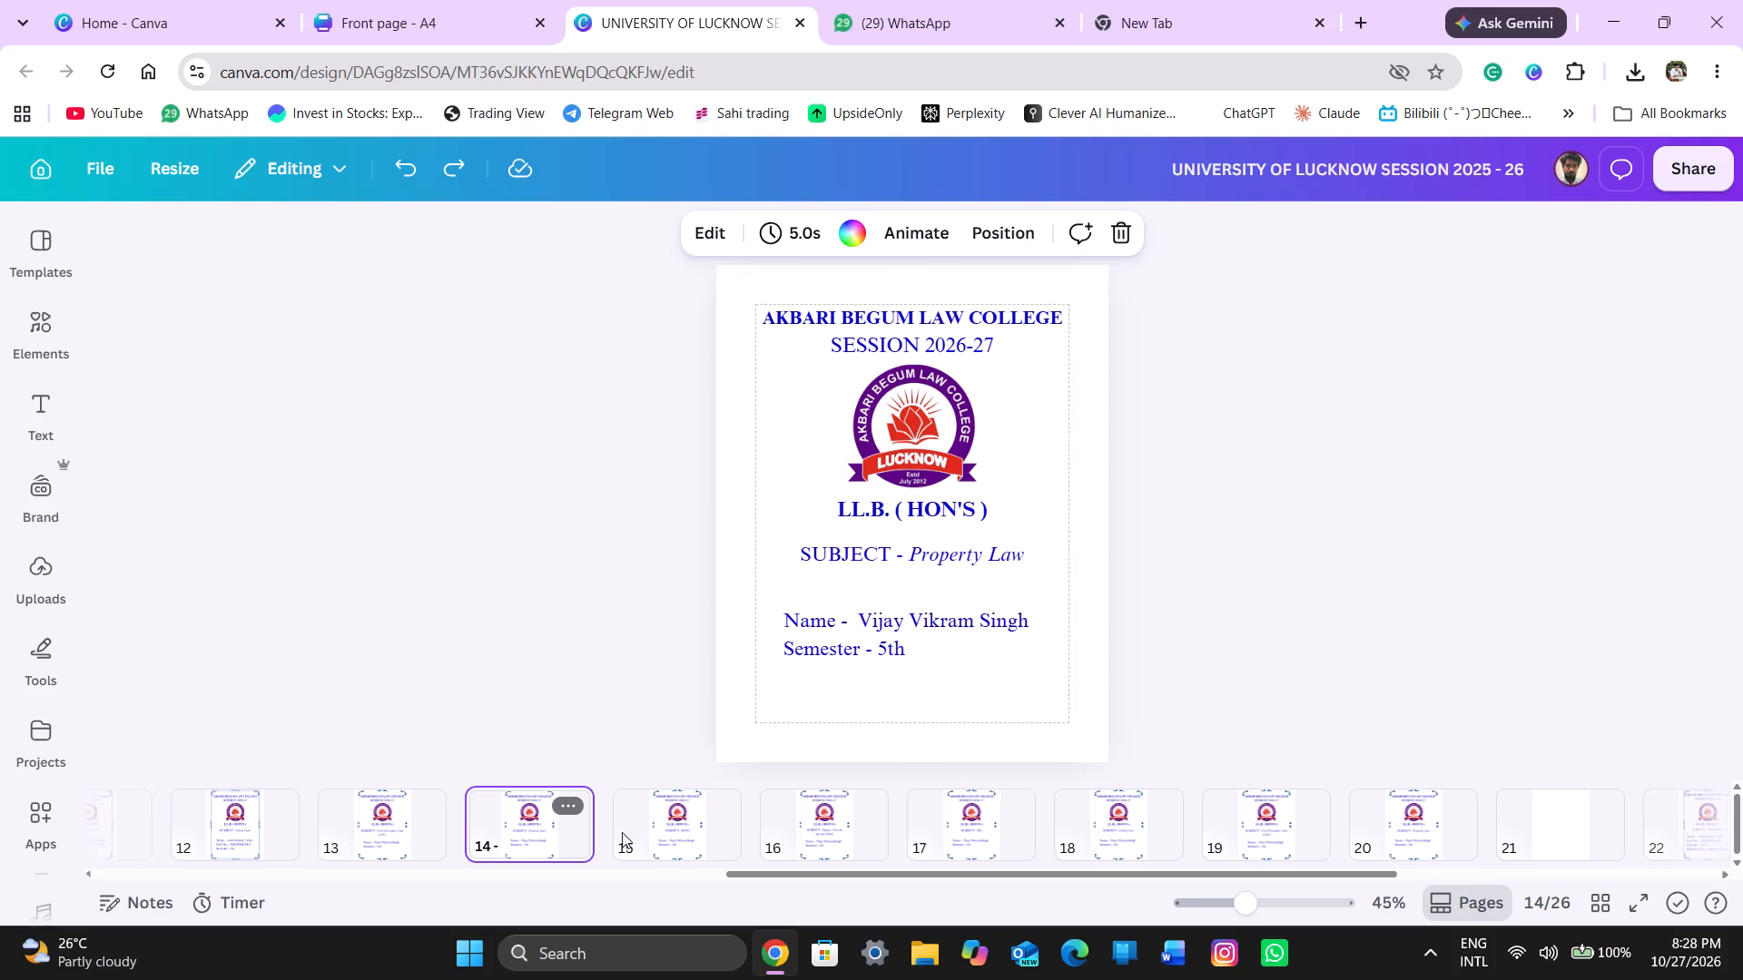
click(675, 829)
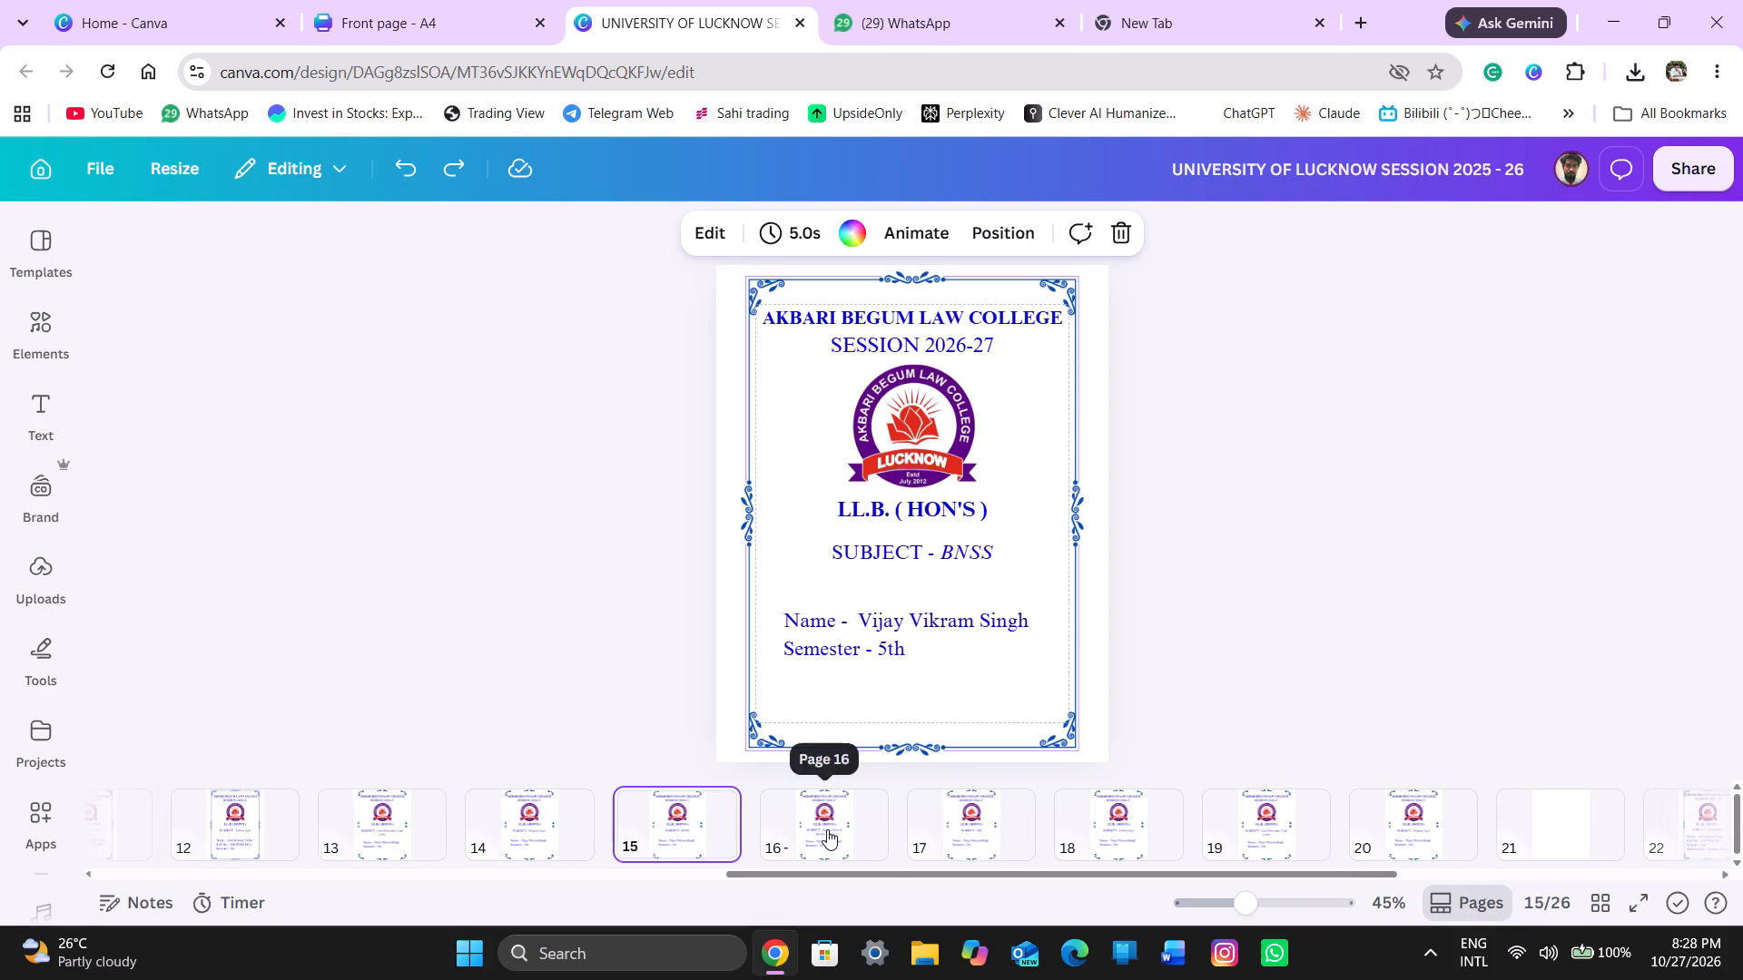
click(827, 829)
click(969, 842)
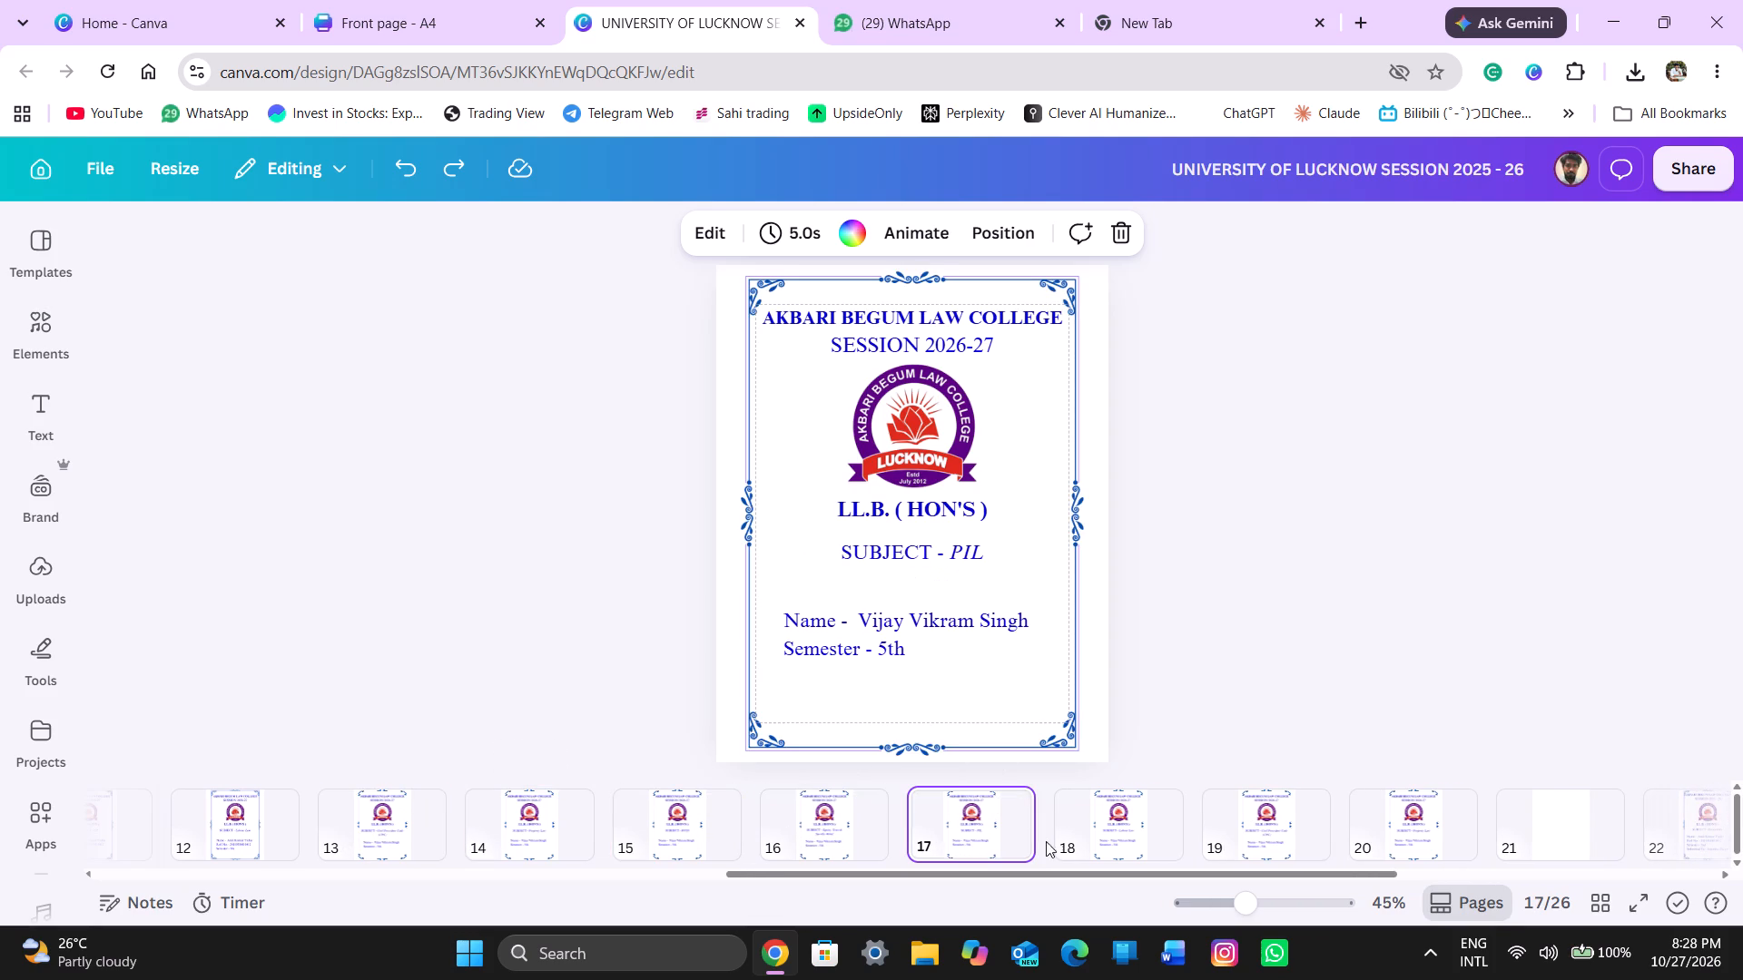
click(1089, 841)
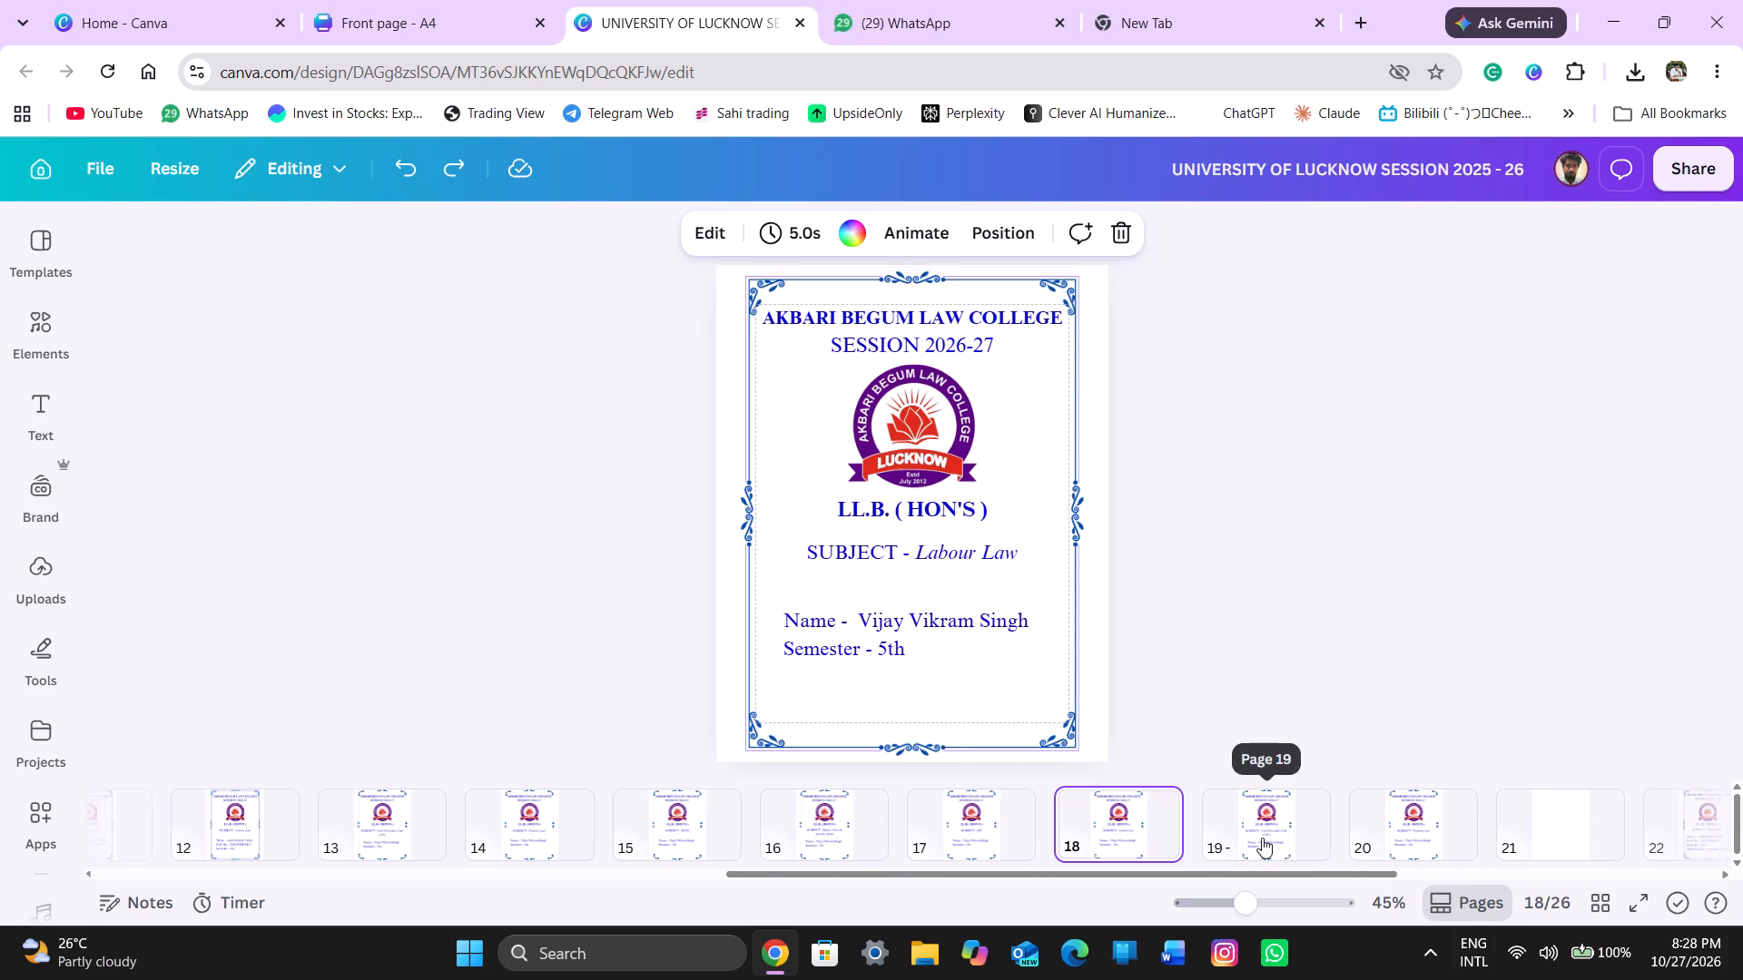
click(1262, 838)
click(1404, 836)
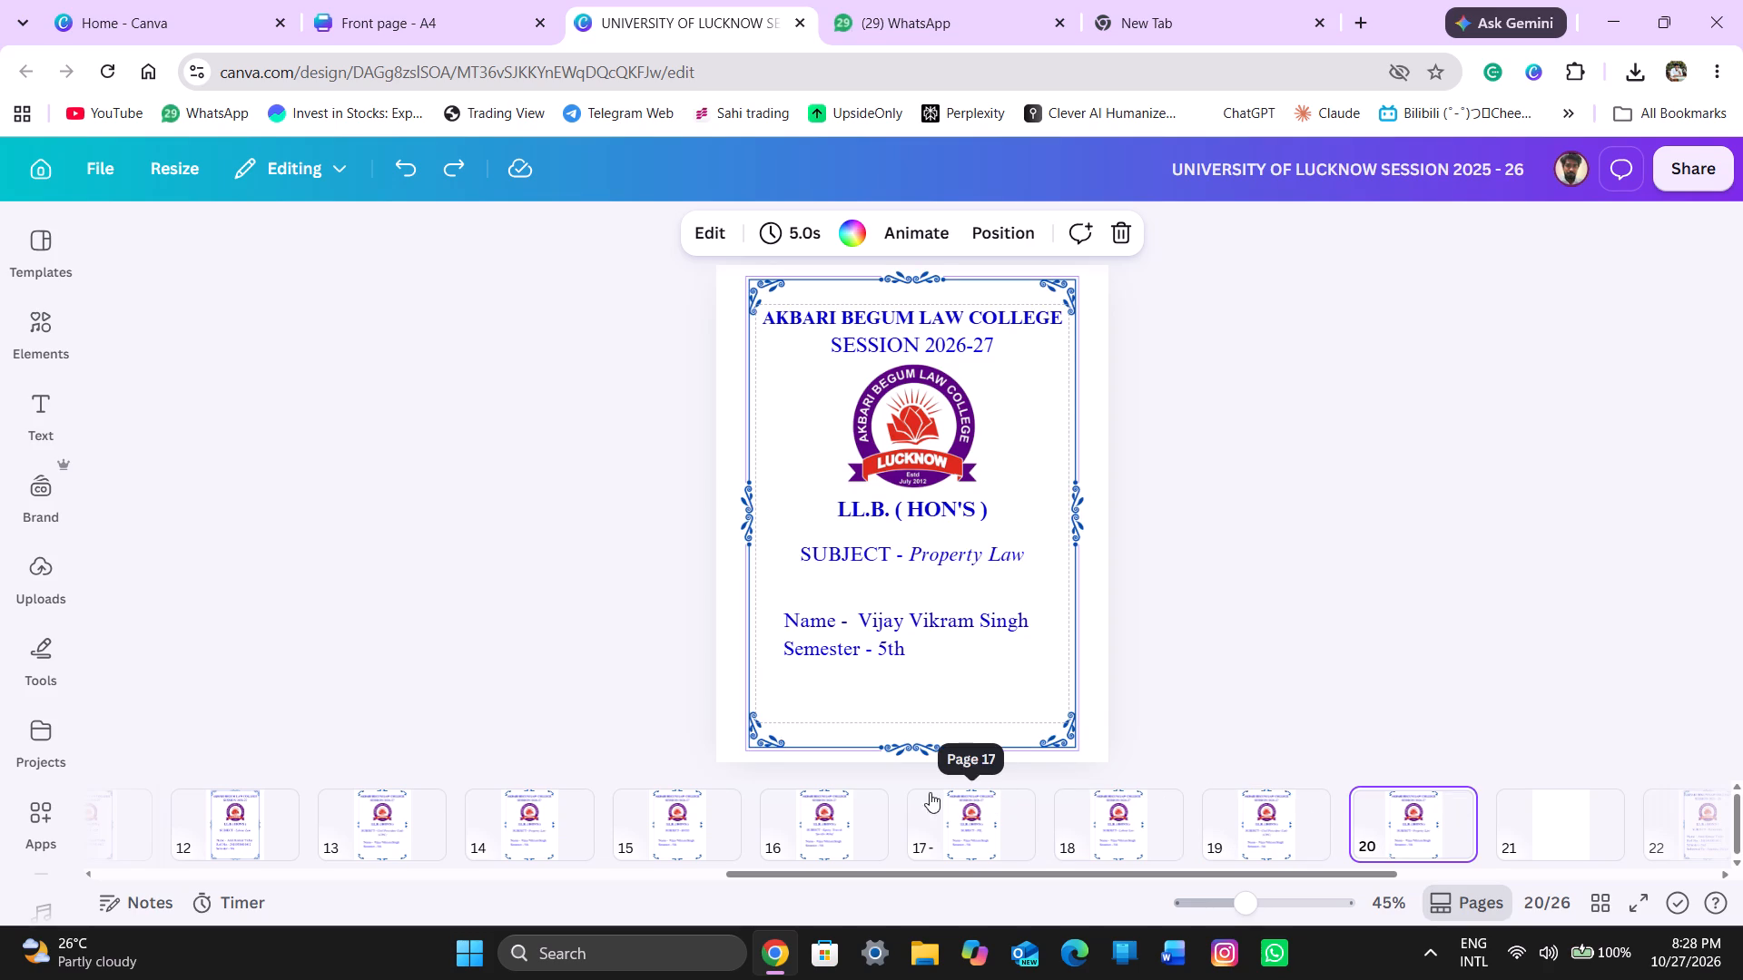
click(353, 824)
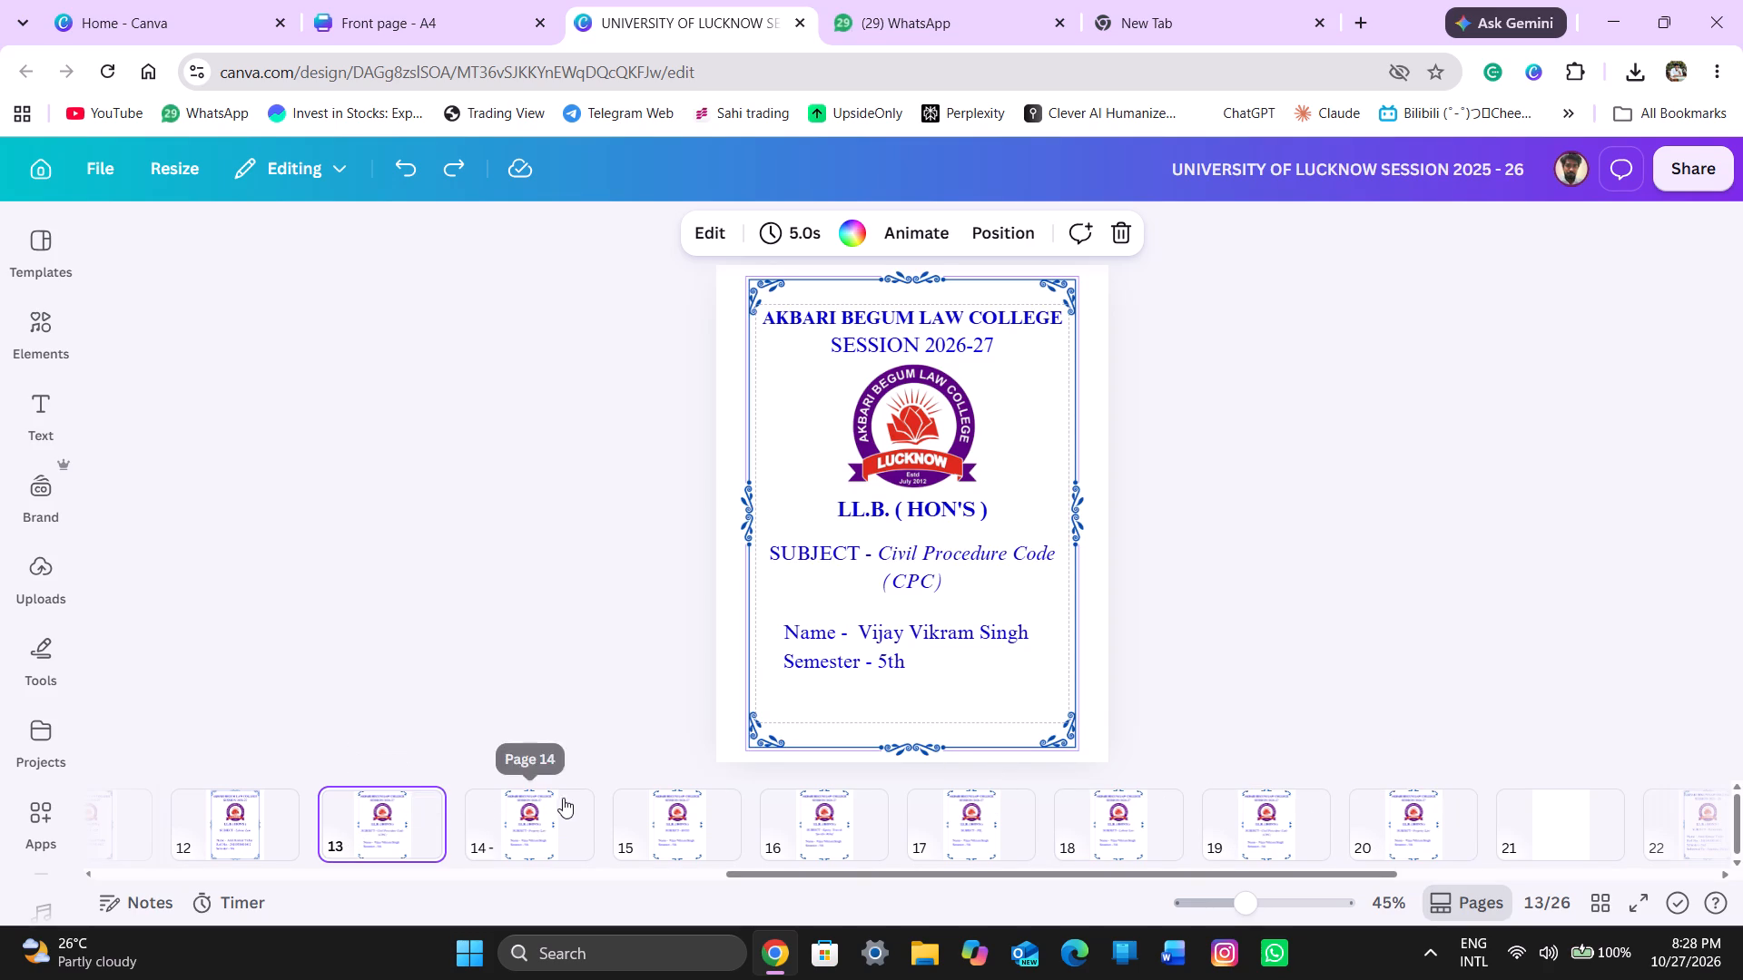
click(565, 797)
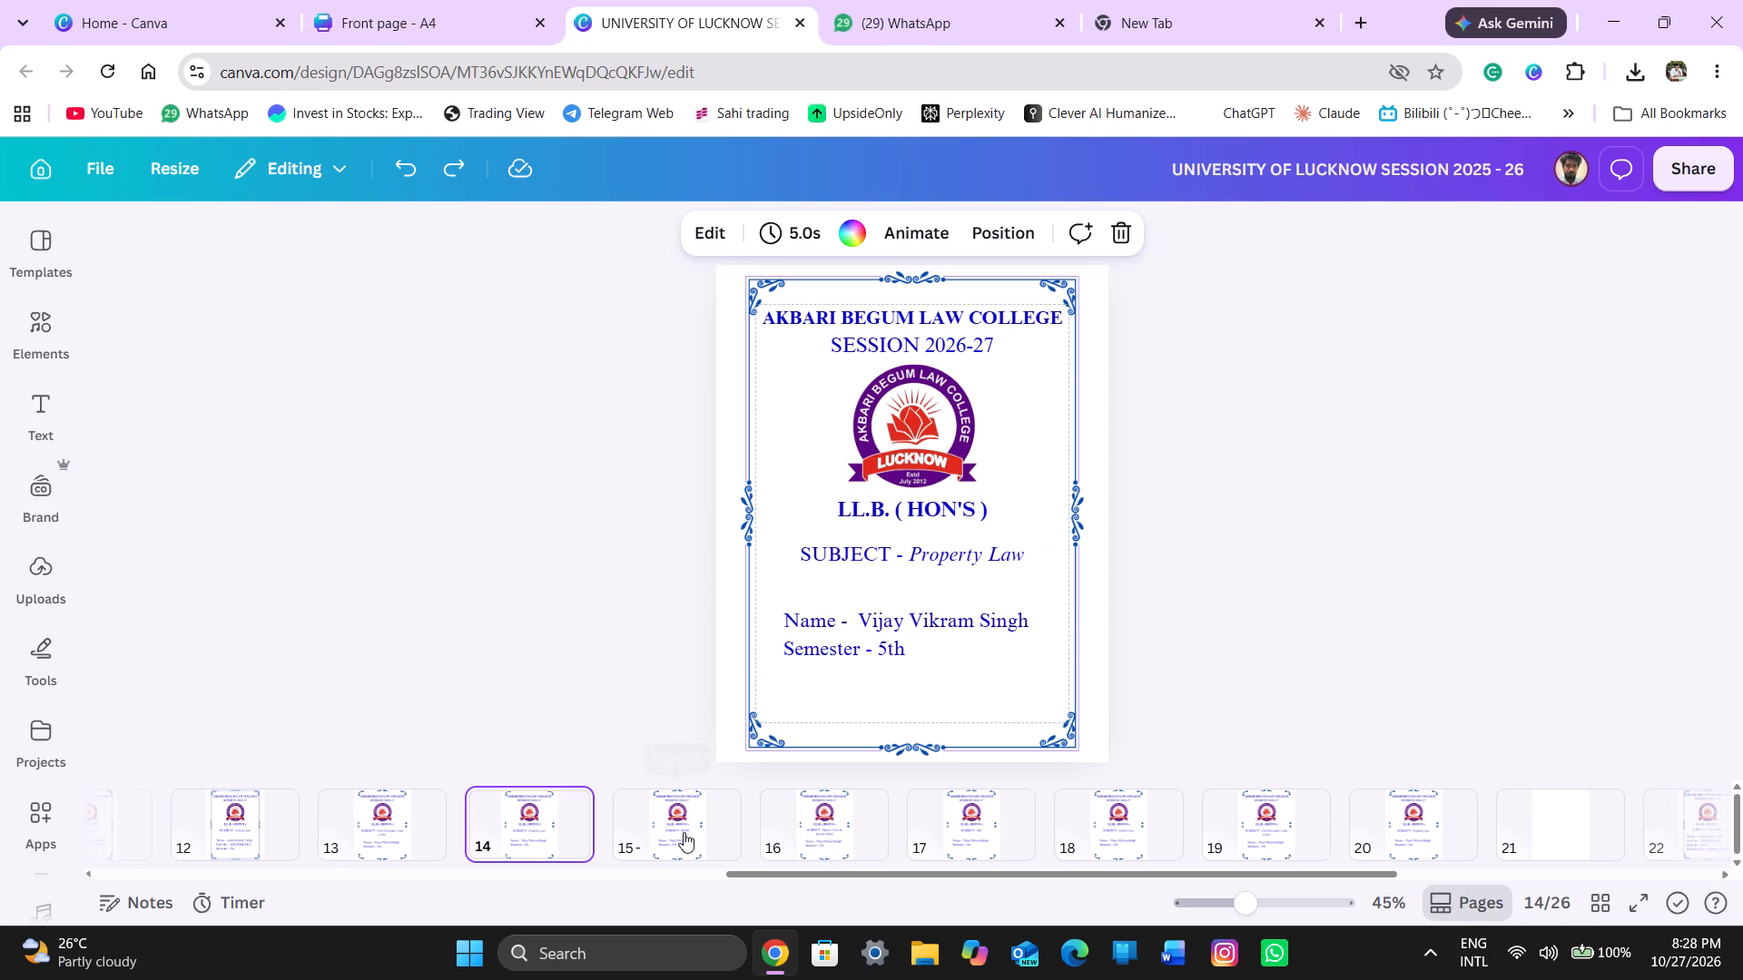
Duplicate the BNSS cover on page 15 and move the copy to page 21, just before the blank page.
click(684, 832)
key(ctrl+d)
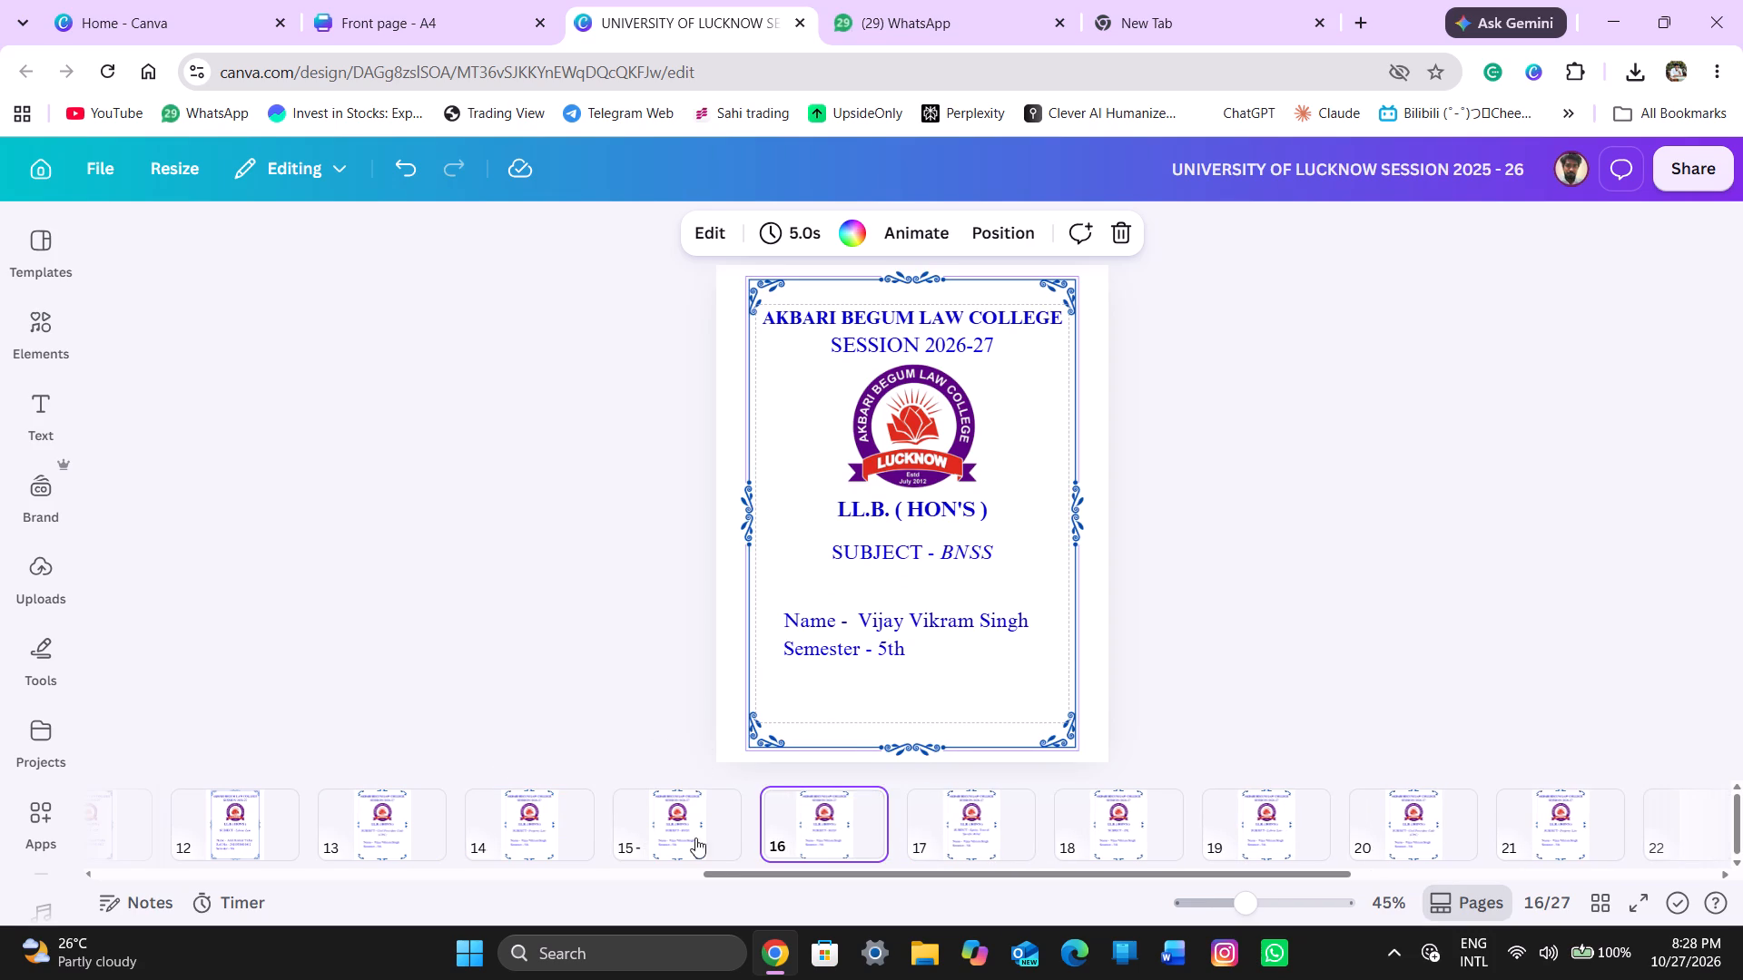
drag(825, 834, 1598, 816)
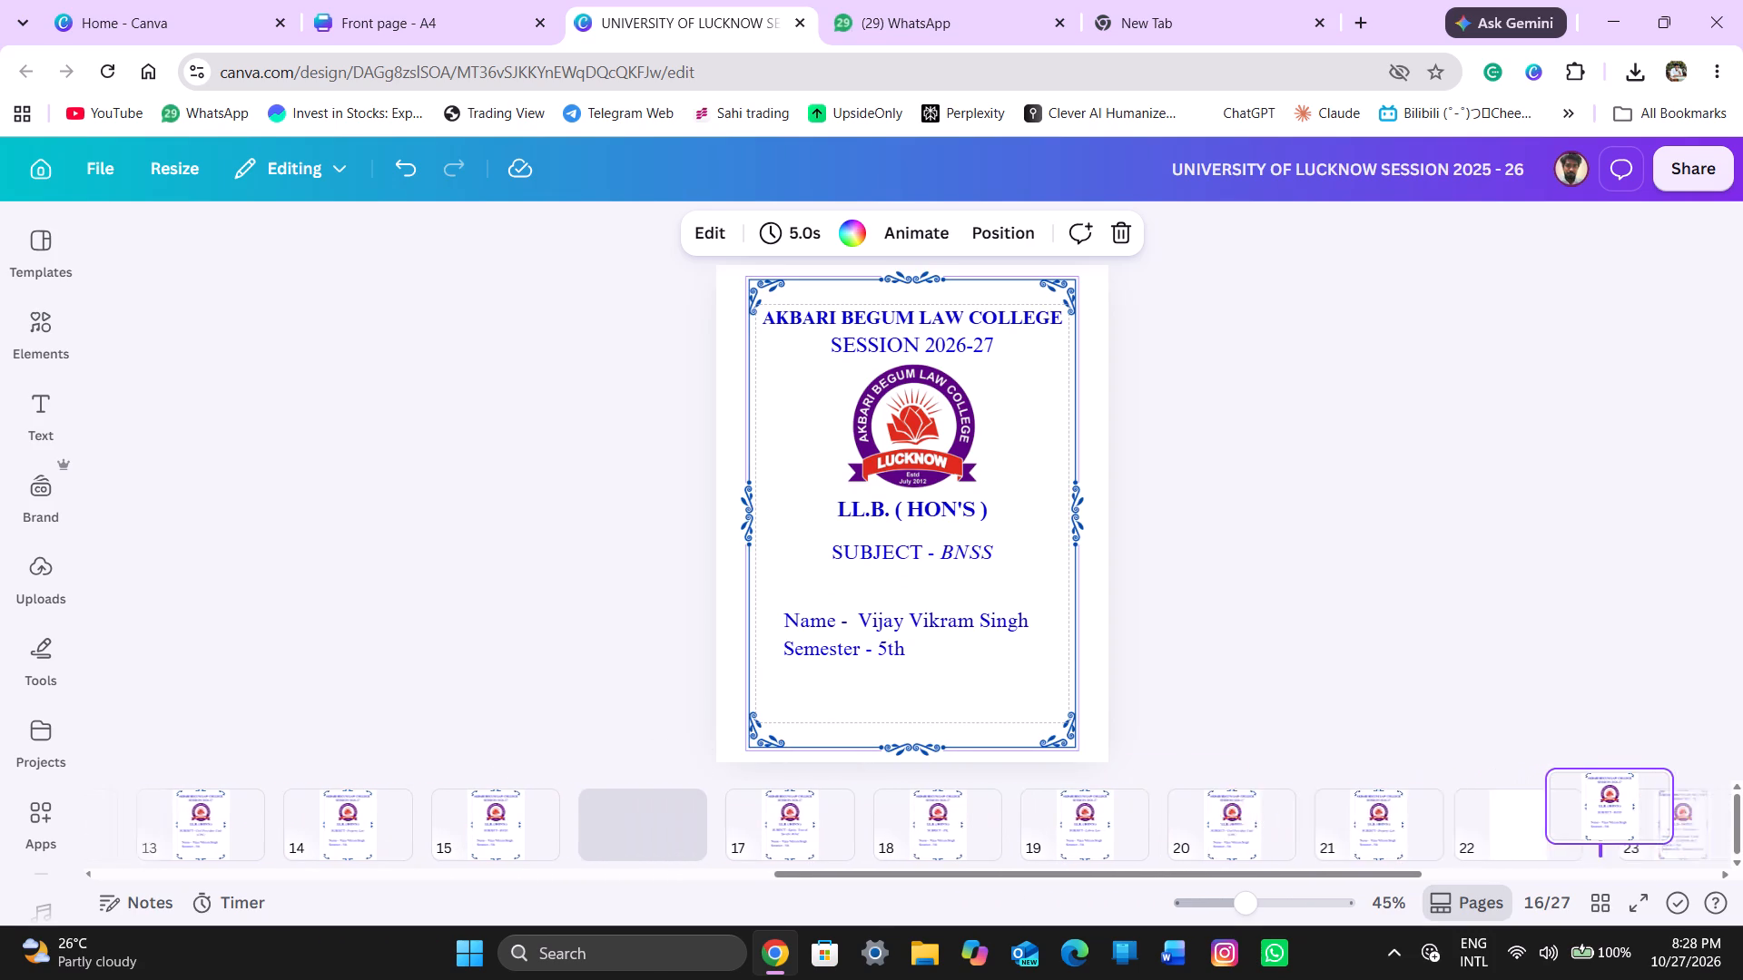
drag(1598, 816, 1349, 826)
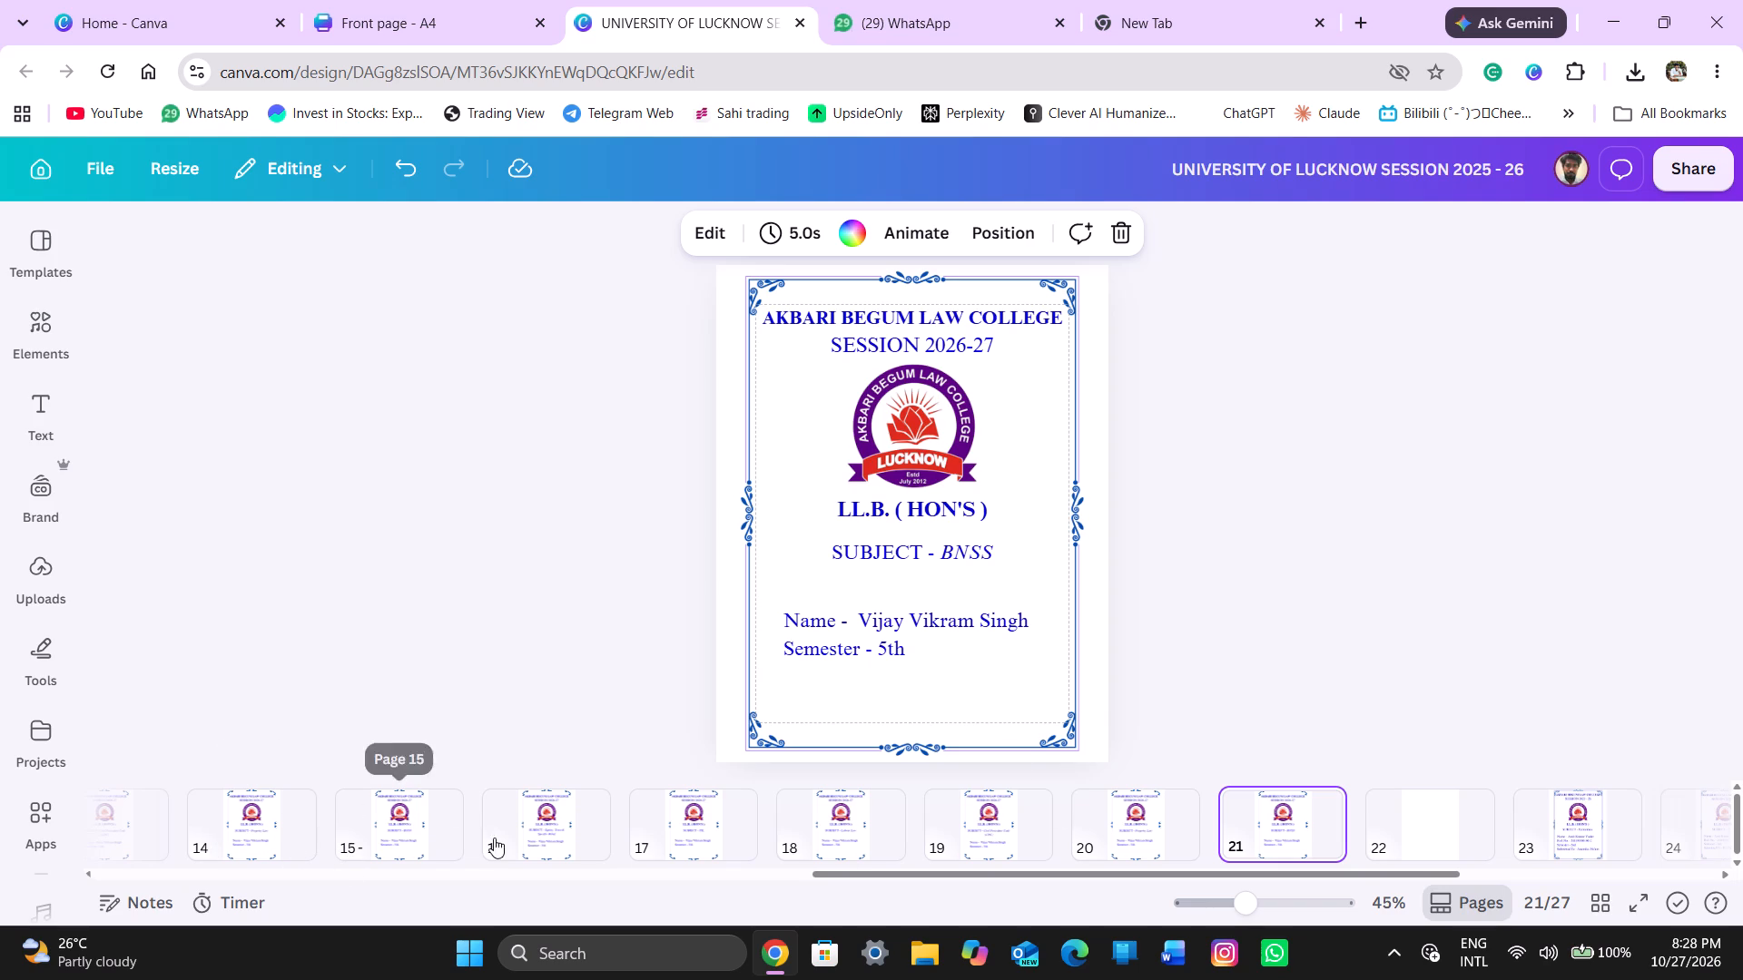
Duplicate the Equity, Trust & Specific Relief cover on page 16 and move the copy to page 22, before the blank page.
click(534, 837)
key(ctrl+d)
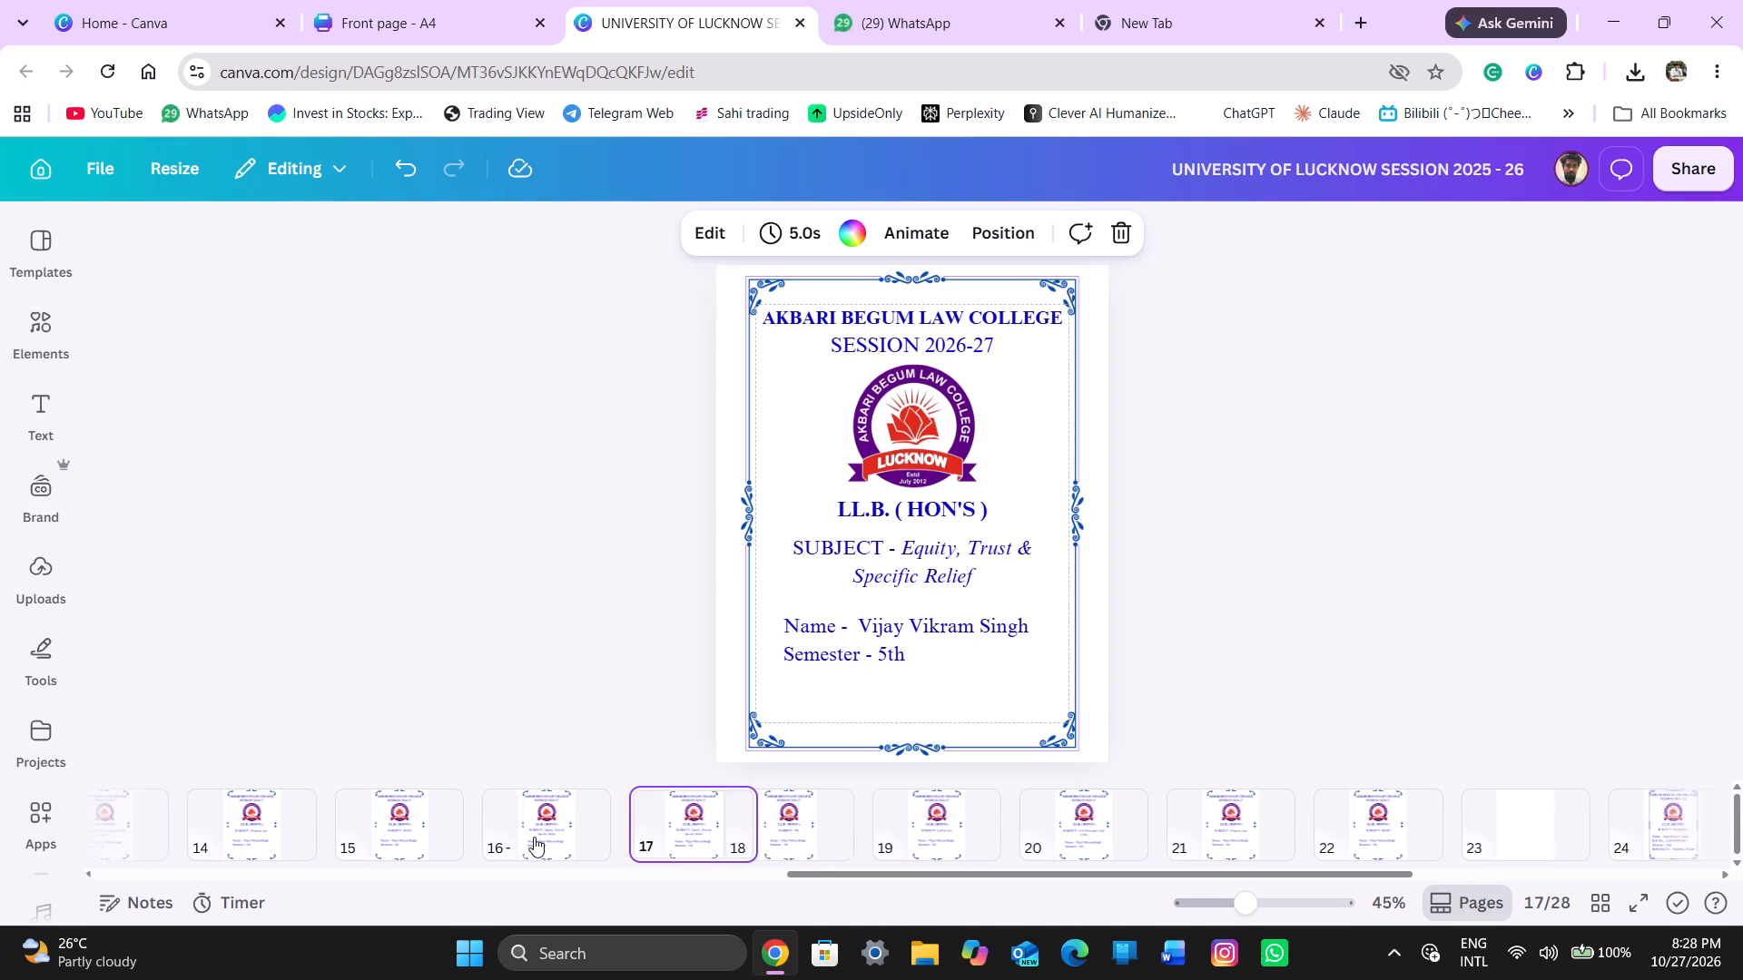
drag(705, 822, 1512, 820)
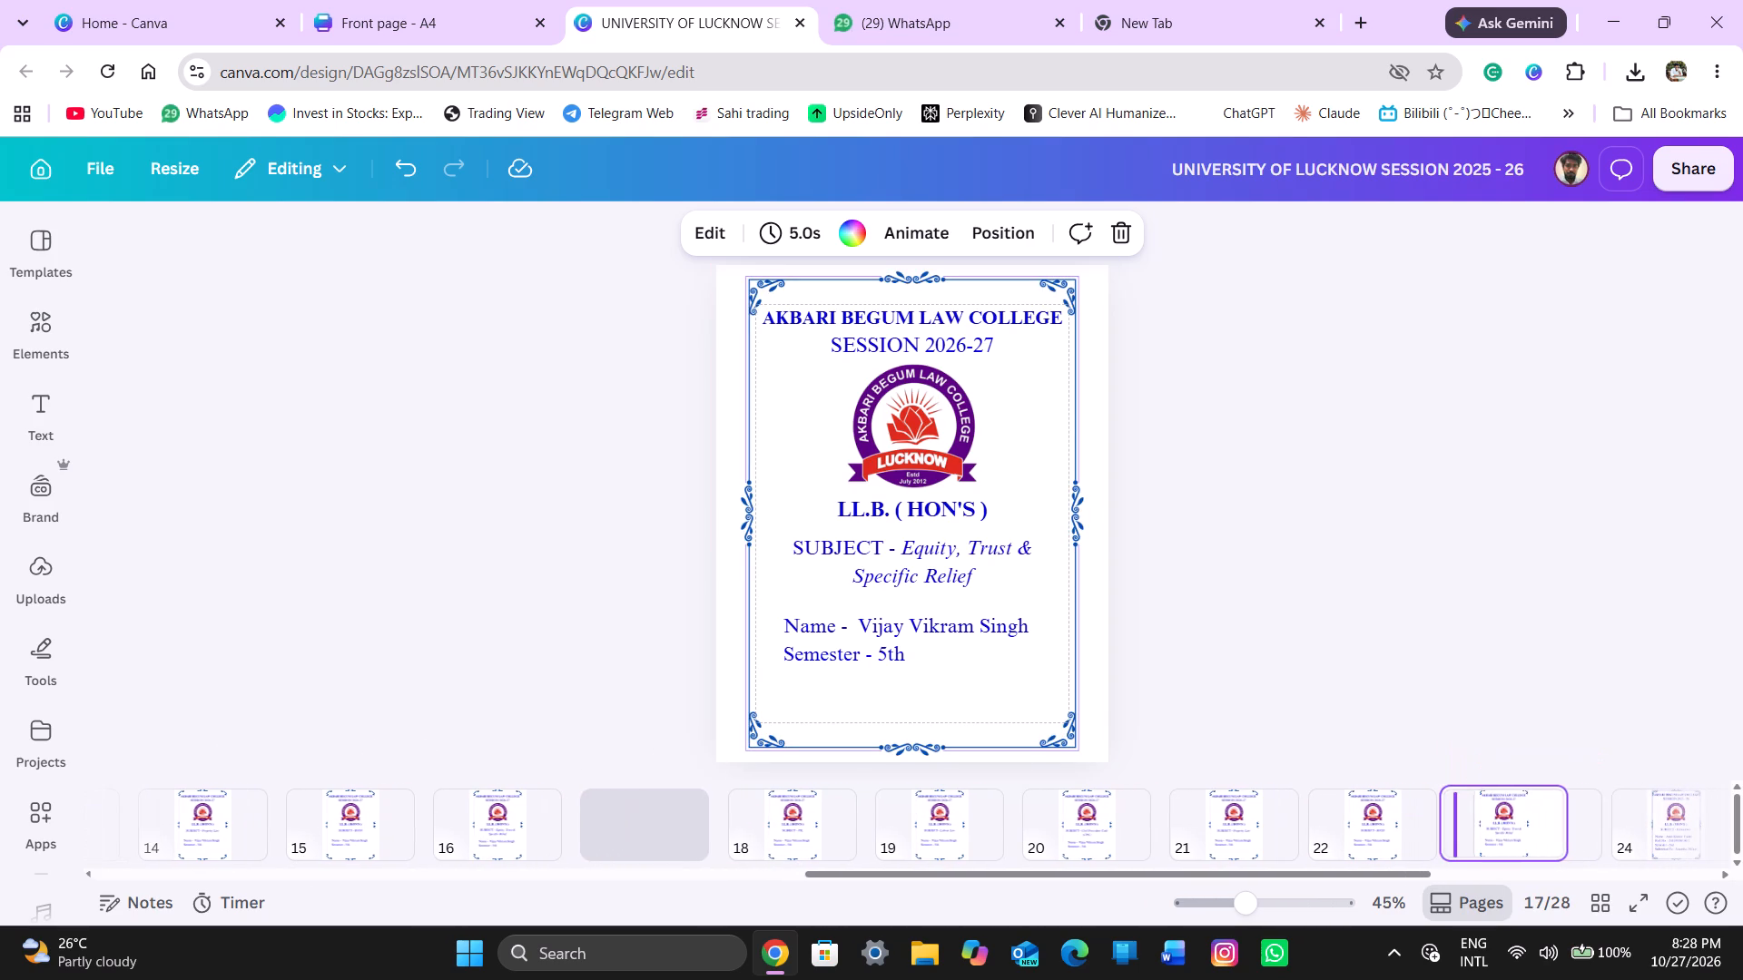
drag(1512, 820, 1510, 820)
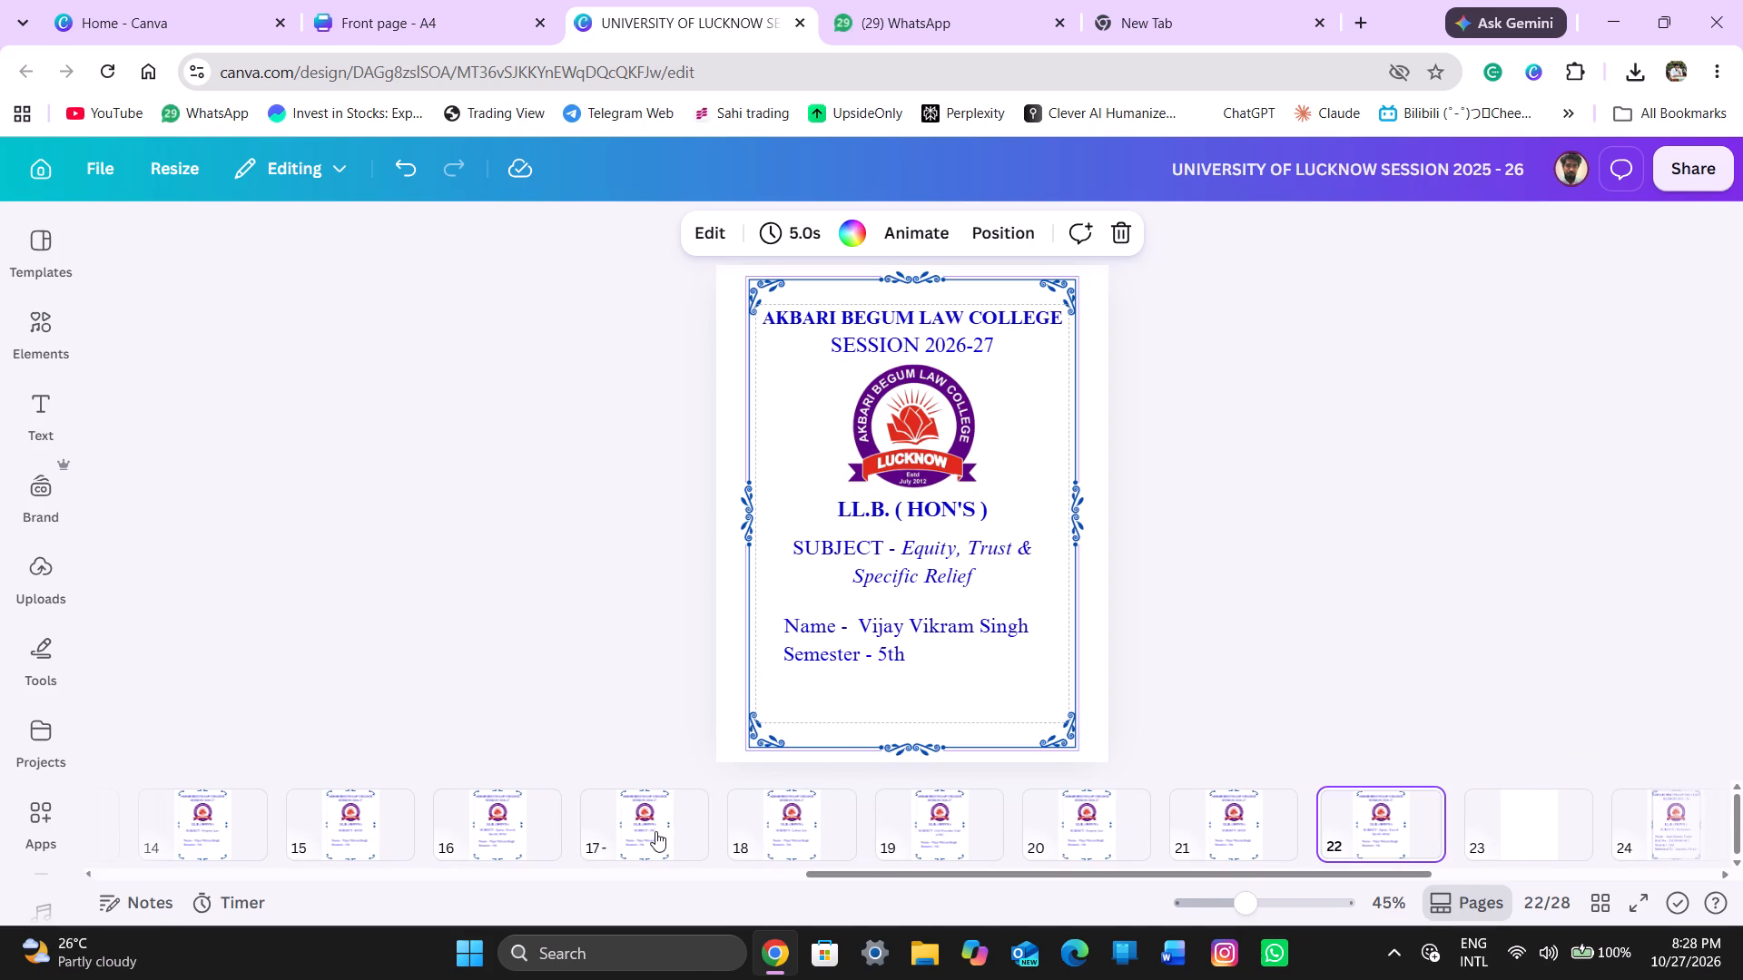
Duplicate the PIL cover on page 17 and move the copy to page 23, just before the blank page.
click(654, 832)
key(ctrl+d)
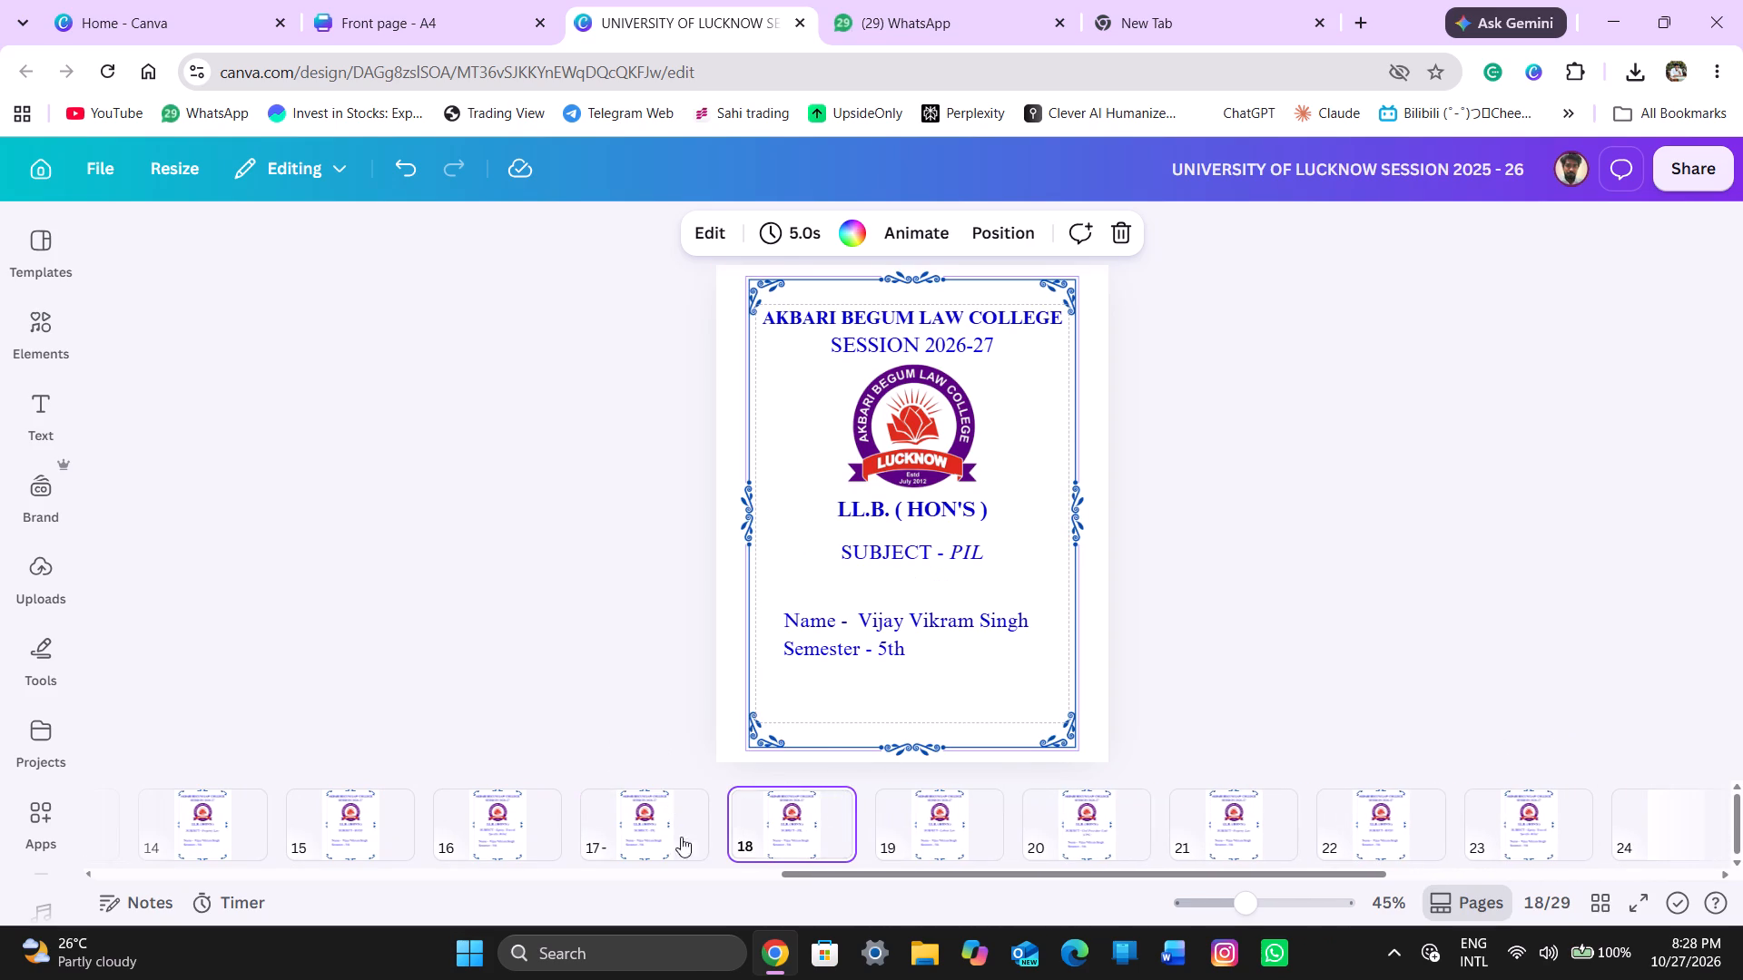
drag(793, 829, 1573, 818)
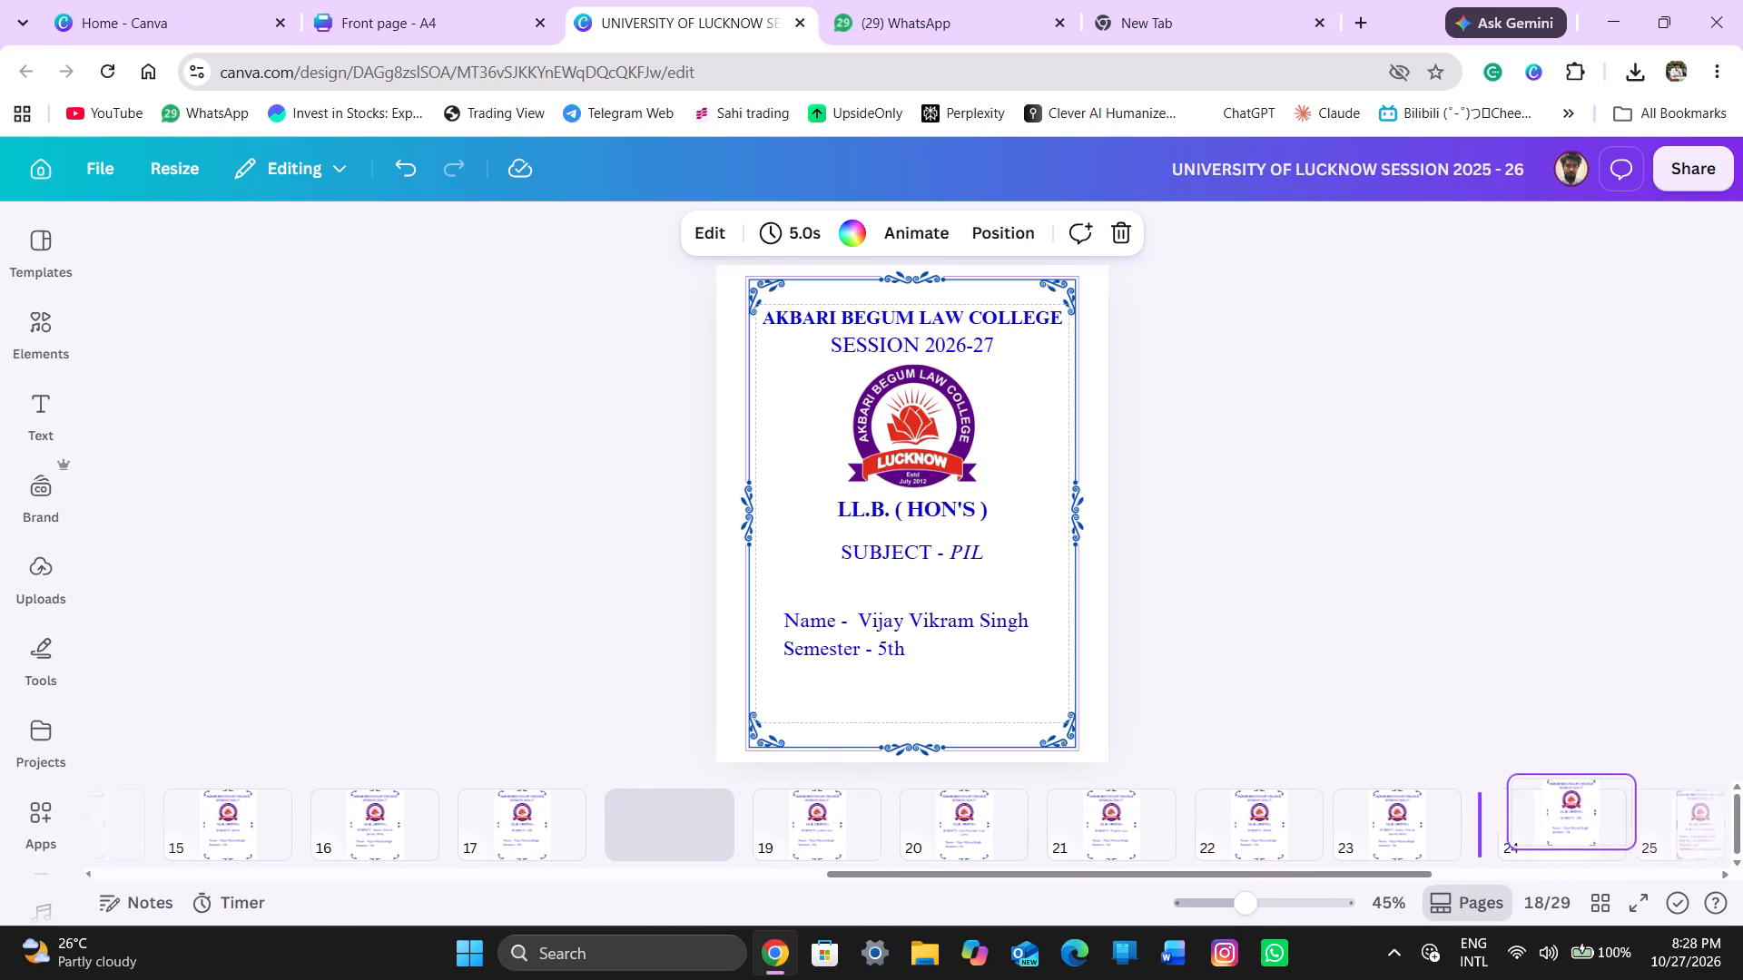
drag(1573, 818, 1474, 823)
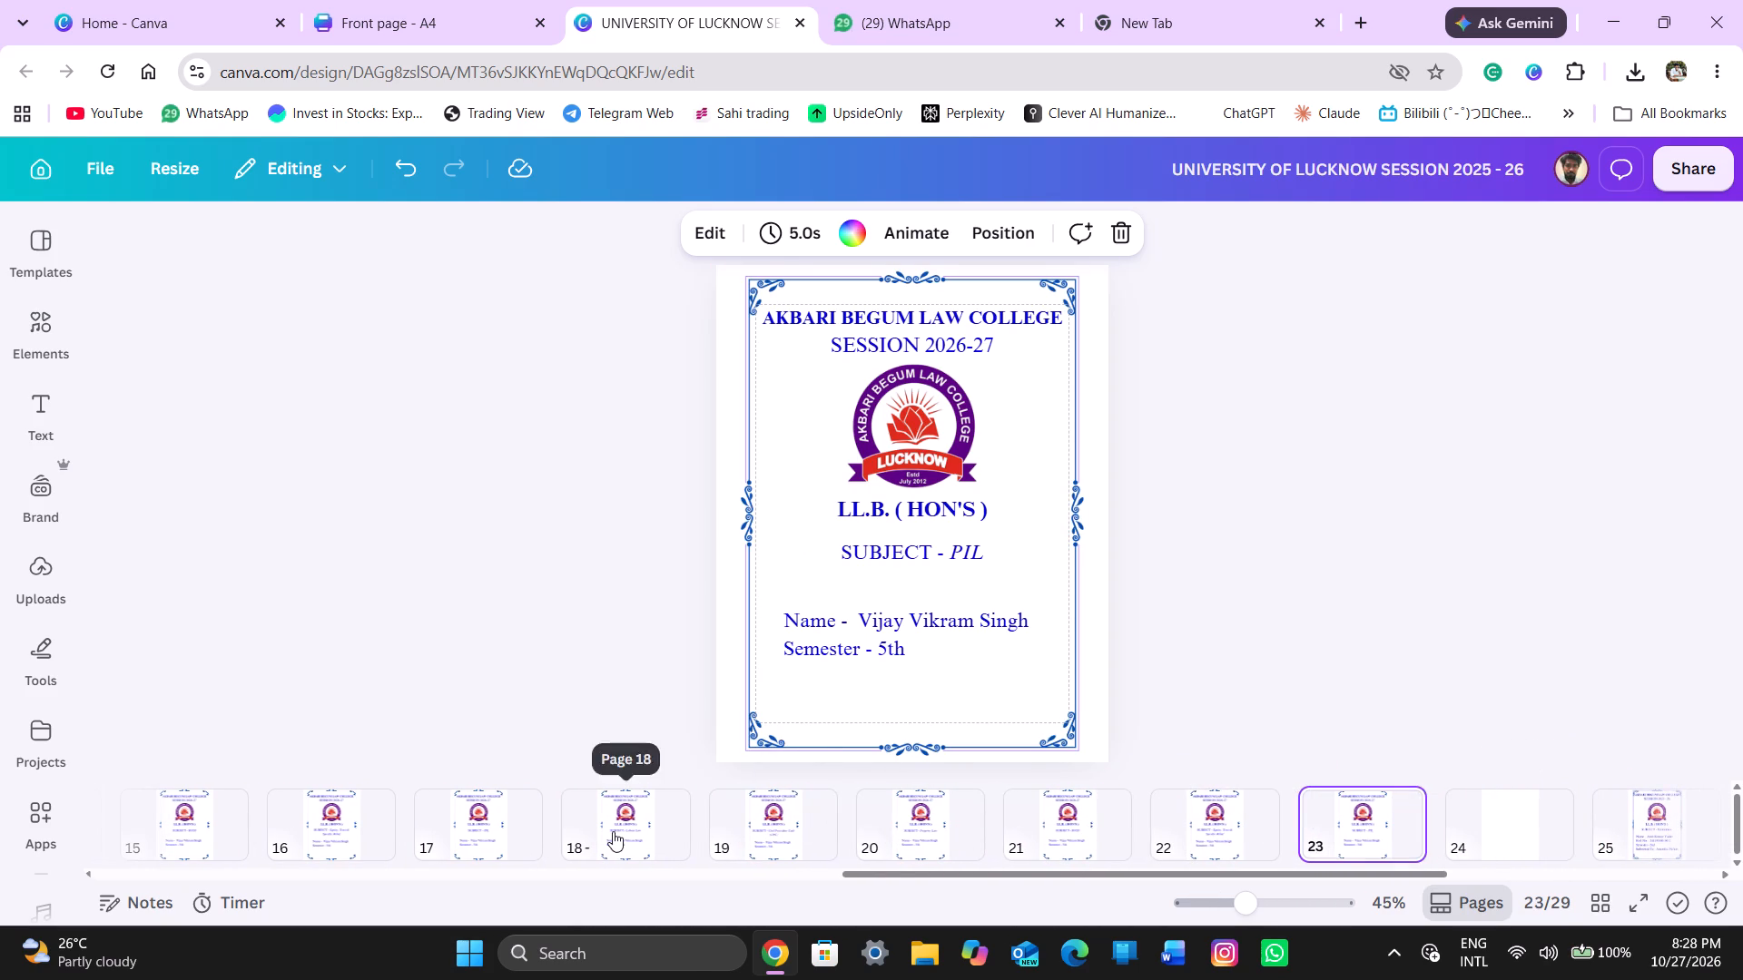
Duplicate the Labour Law cover on page 18 and move the copy to page 24, just before the blank page.
click(613, 831)
key(ctrl+d)
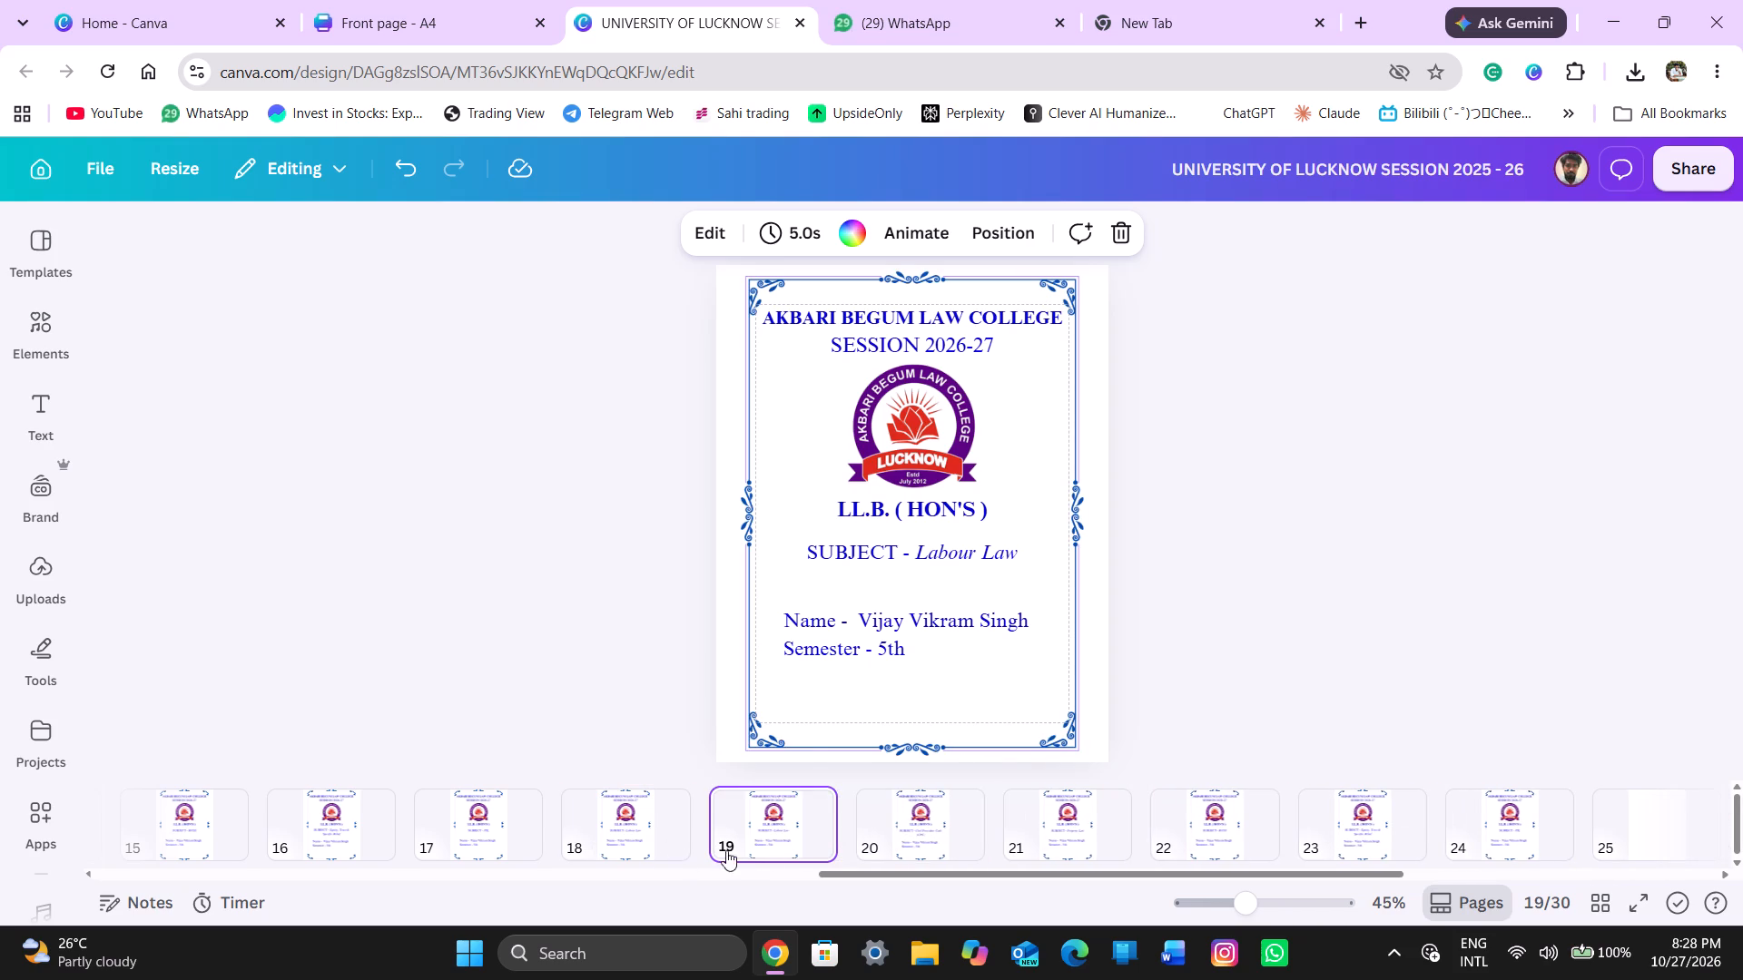
drag(786, 848, 1506, 834)
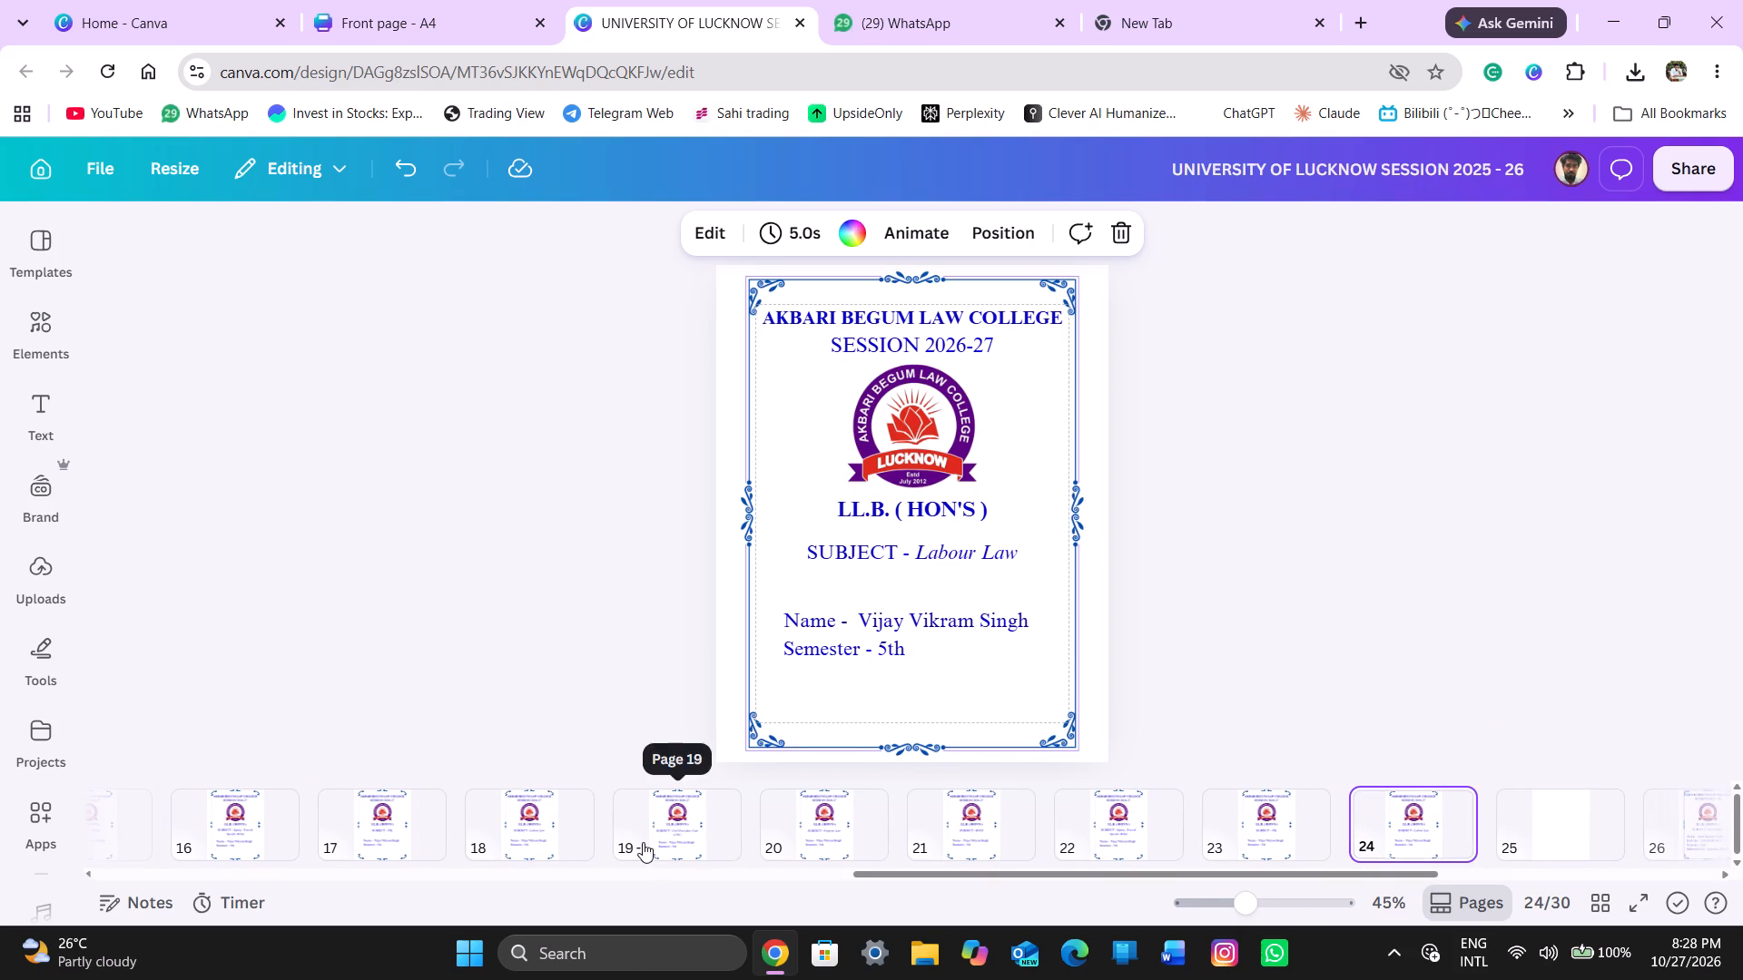
Replace the student name on the page 19 Civil Procedure Code (CPC) cover with the copied student name.
click(643, 842)
click(513, 818)
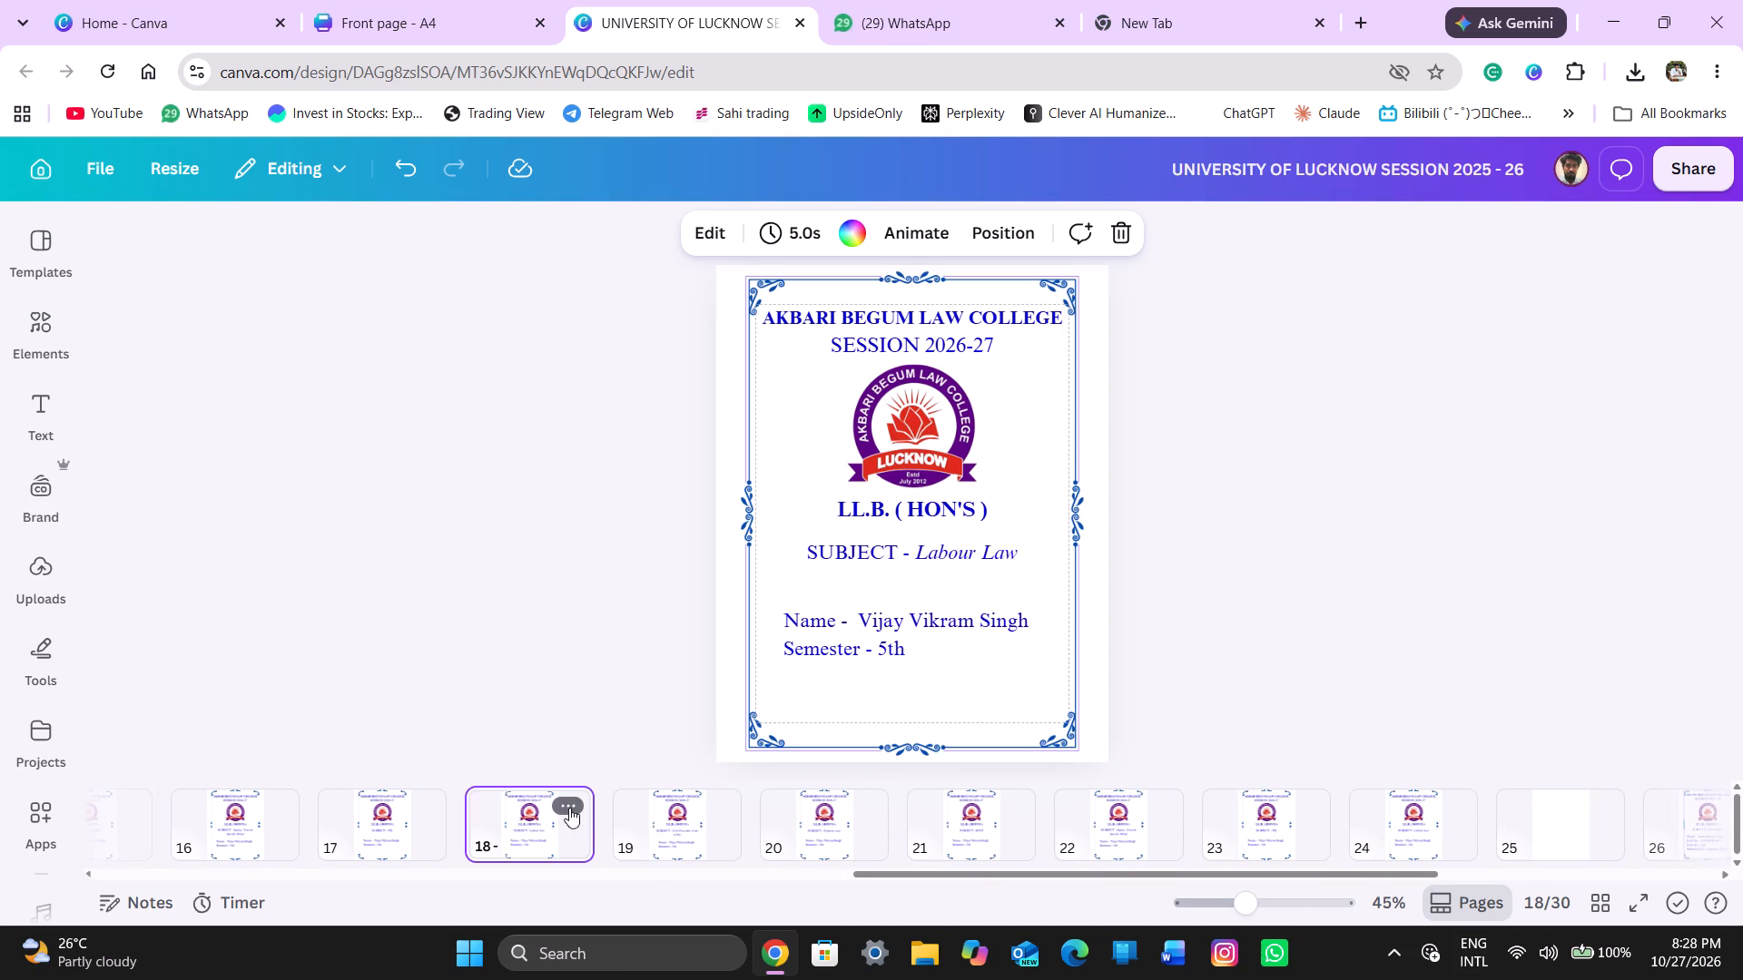
click(605, 812)
click(676, 829)
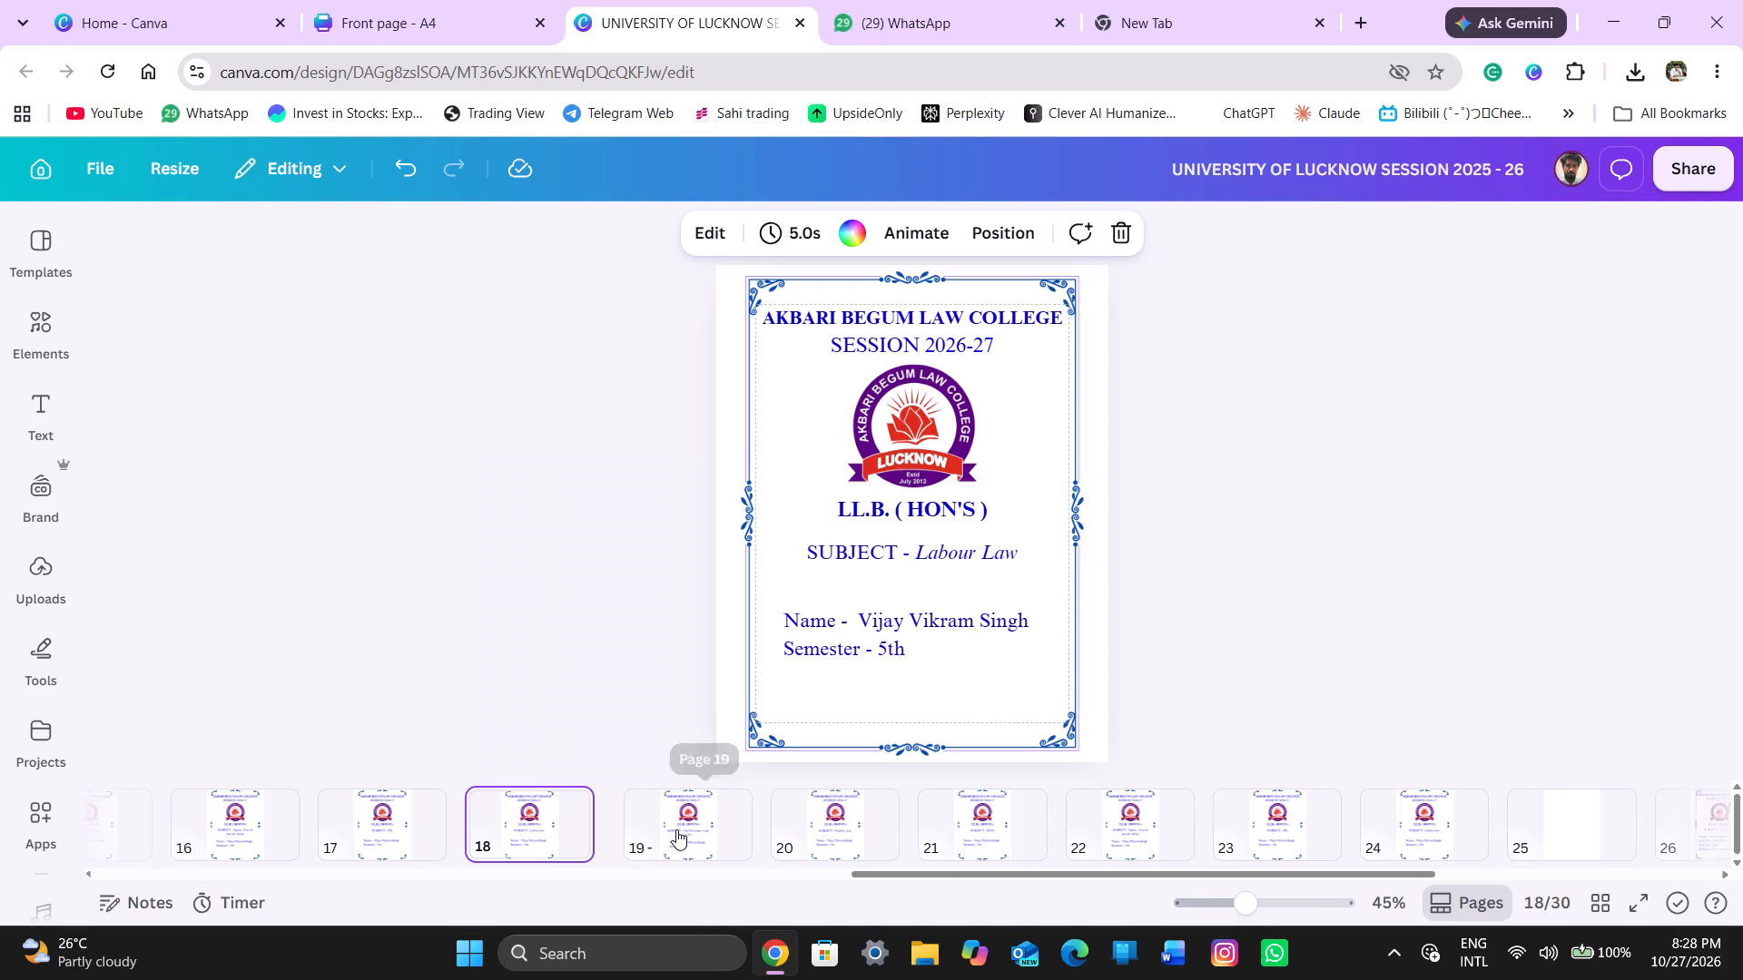
double_click(862, 630)
click(862, 630)
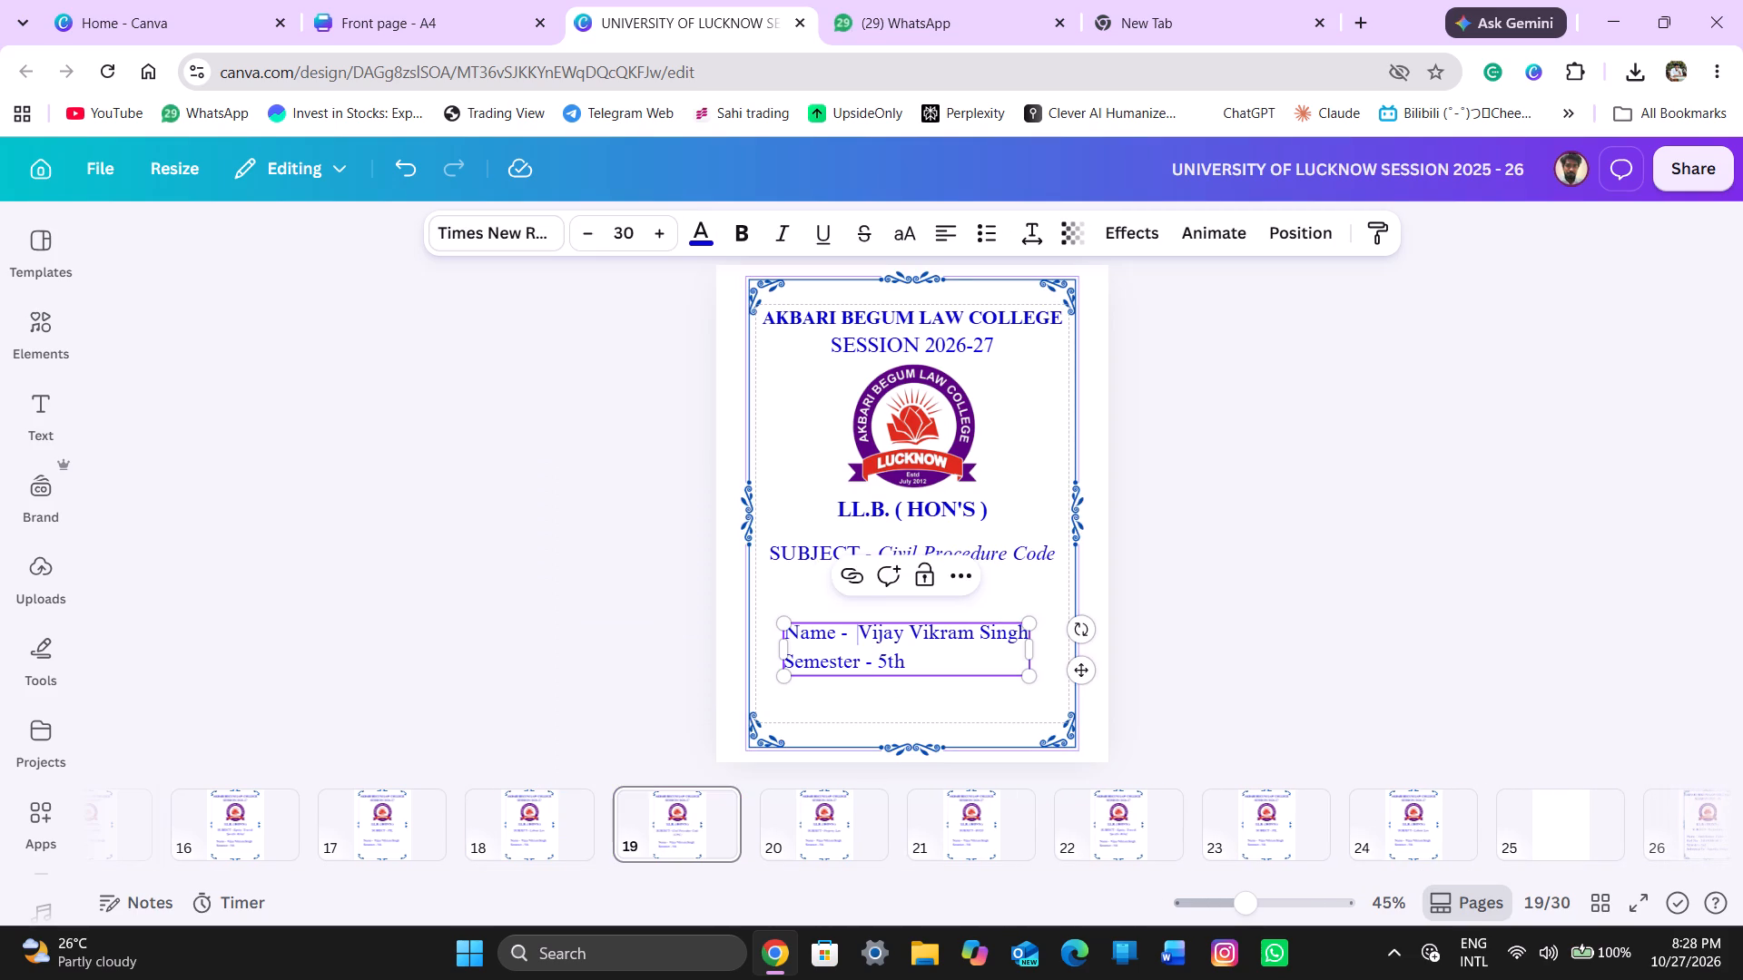
key(shift+Down)
key(shift+Up)
key(shift+Right)
key(shift+Right)
key(shift+Right)
key(shift+Right)
key(shift+Right)
key(shift+Right)
key(shift+Right)
key(shift+Right)
key(shift+Right)
key(shift+Right)
key(shift+Right)
key(shift+Right)
key(shift+Right)
key(shift+Right)
key(shift+Right)
key(shift+Right)
key(shift+Right)
key(shift+Right)
key(shift+Right)
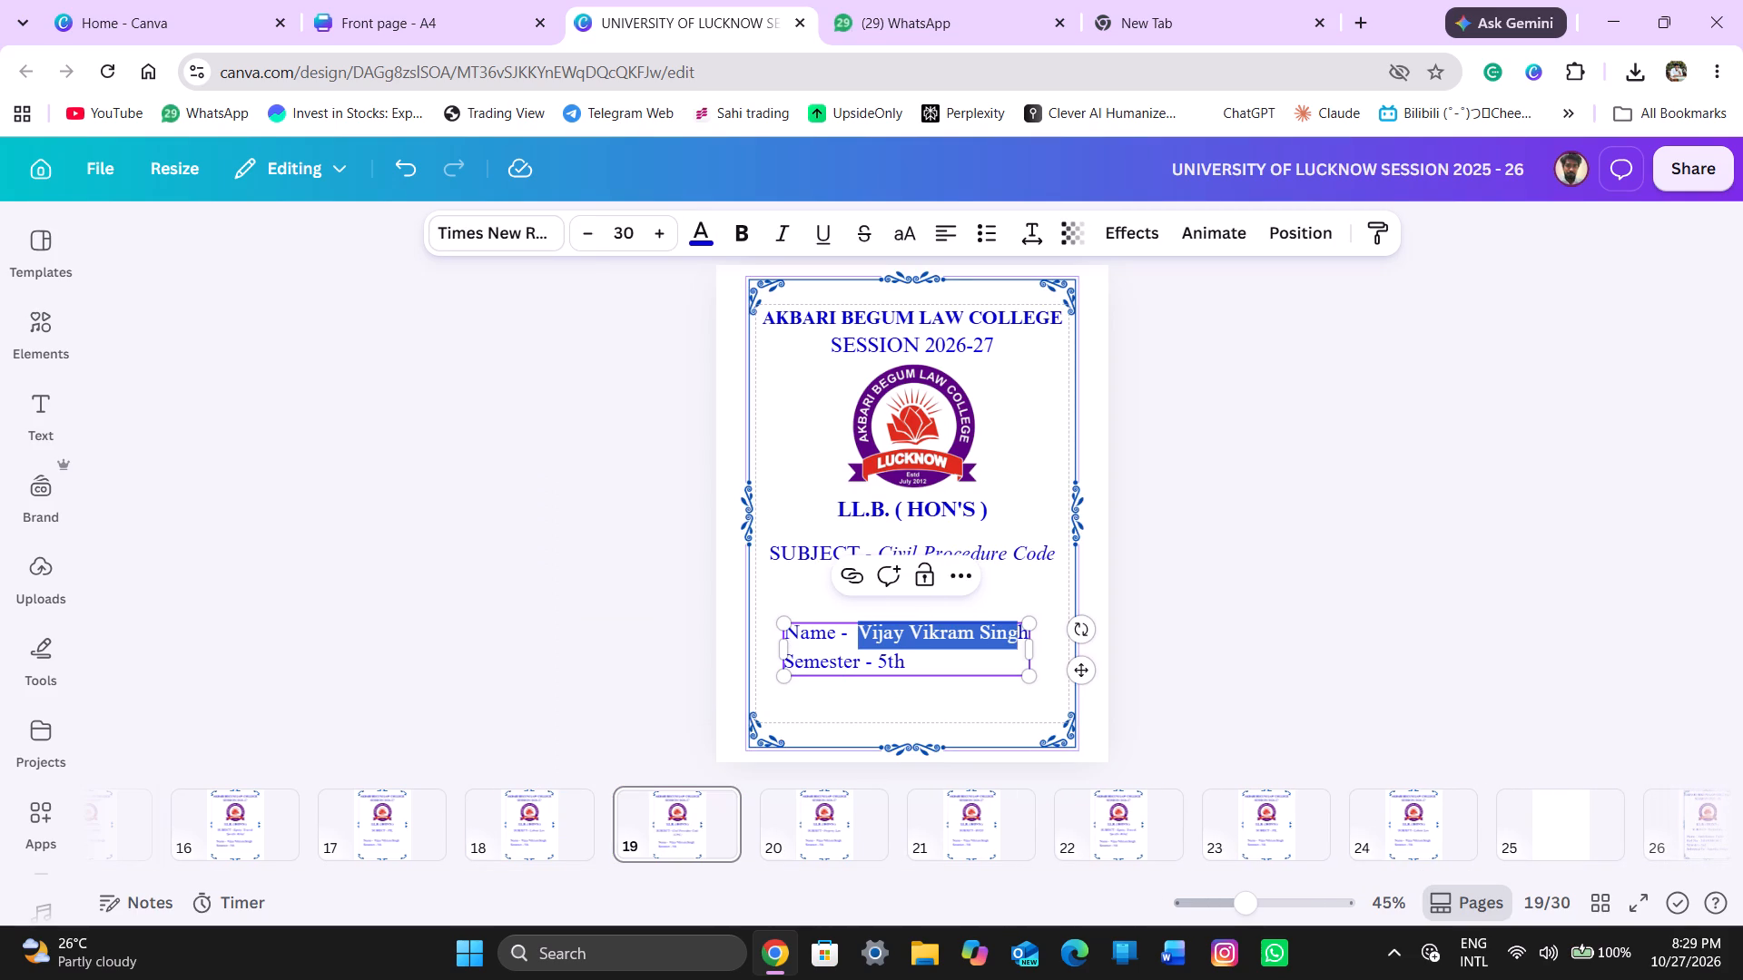
key(shift+Right)
key(ctrl+v)
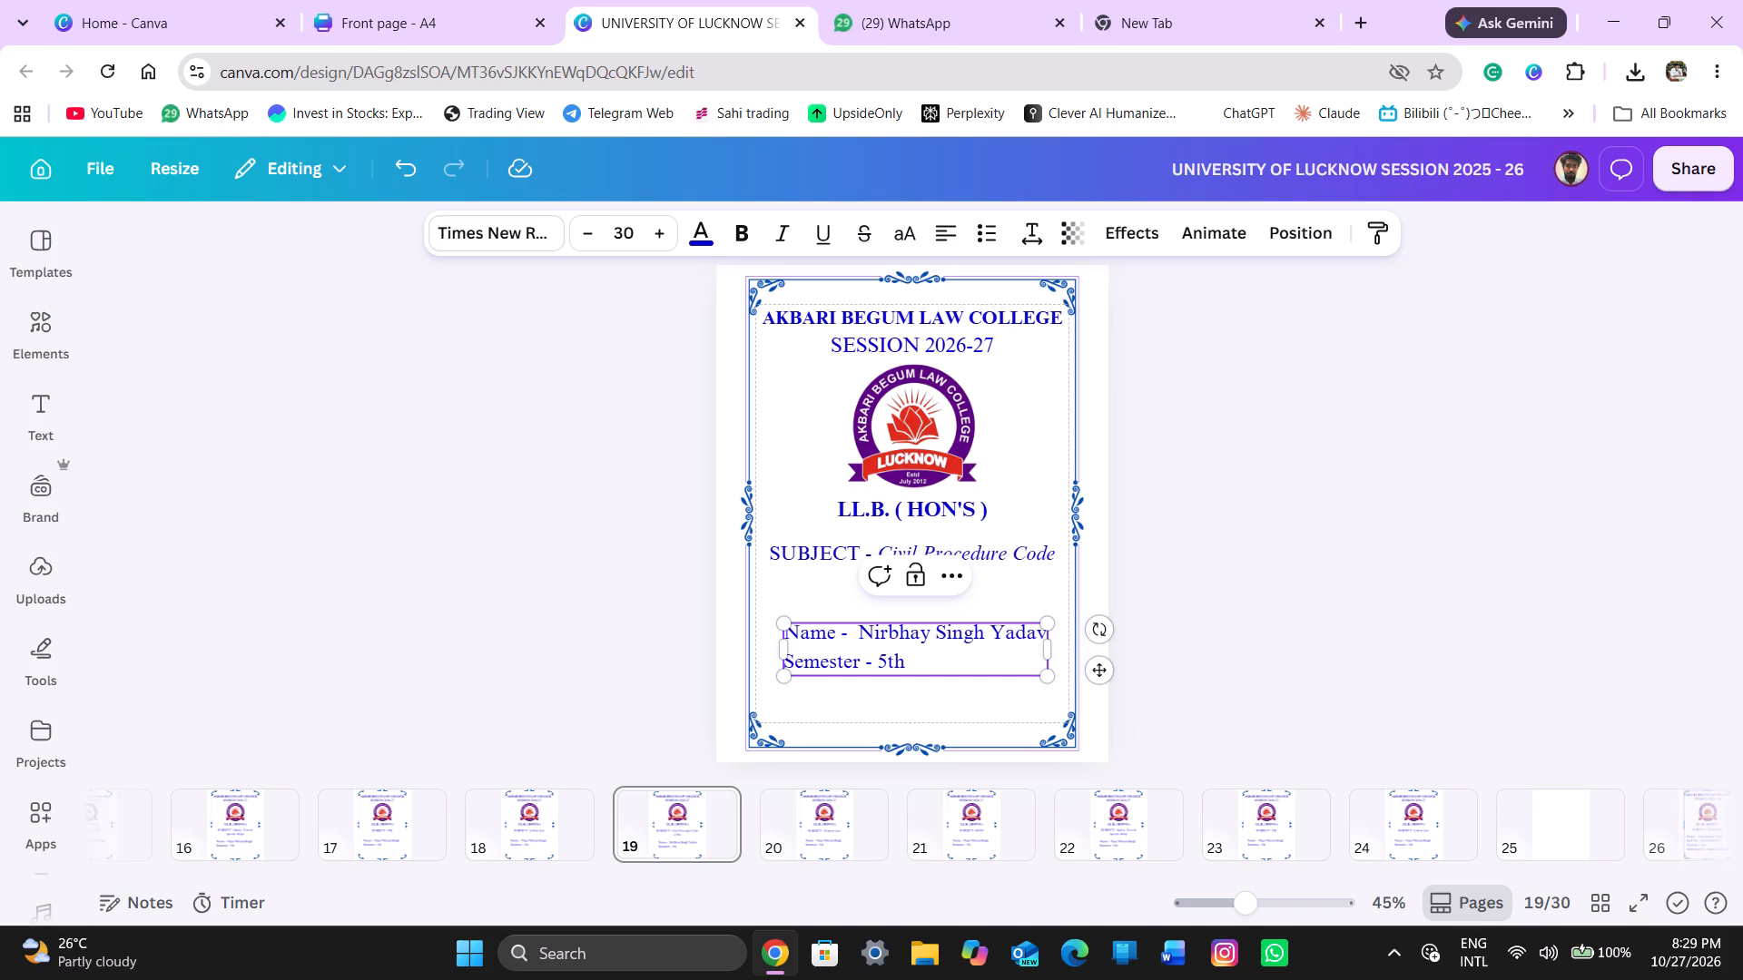
click(1352, 630)
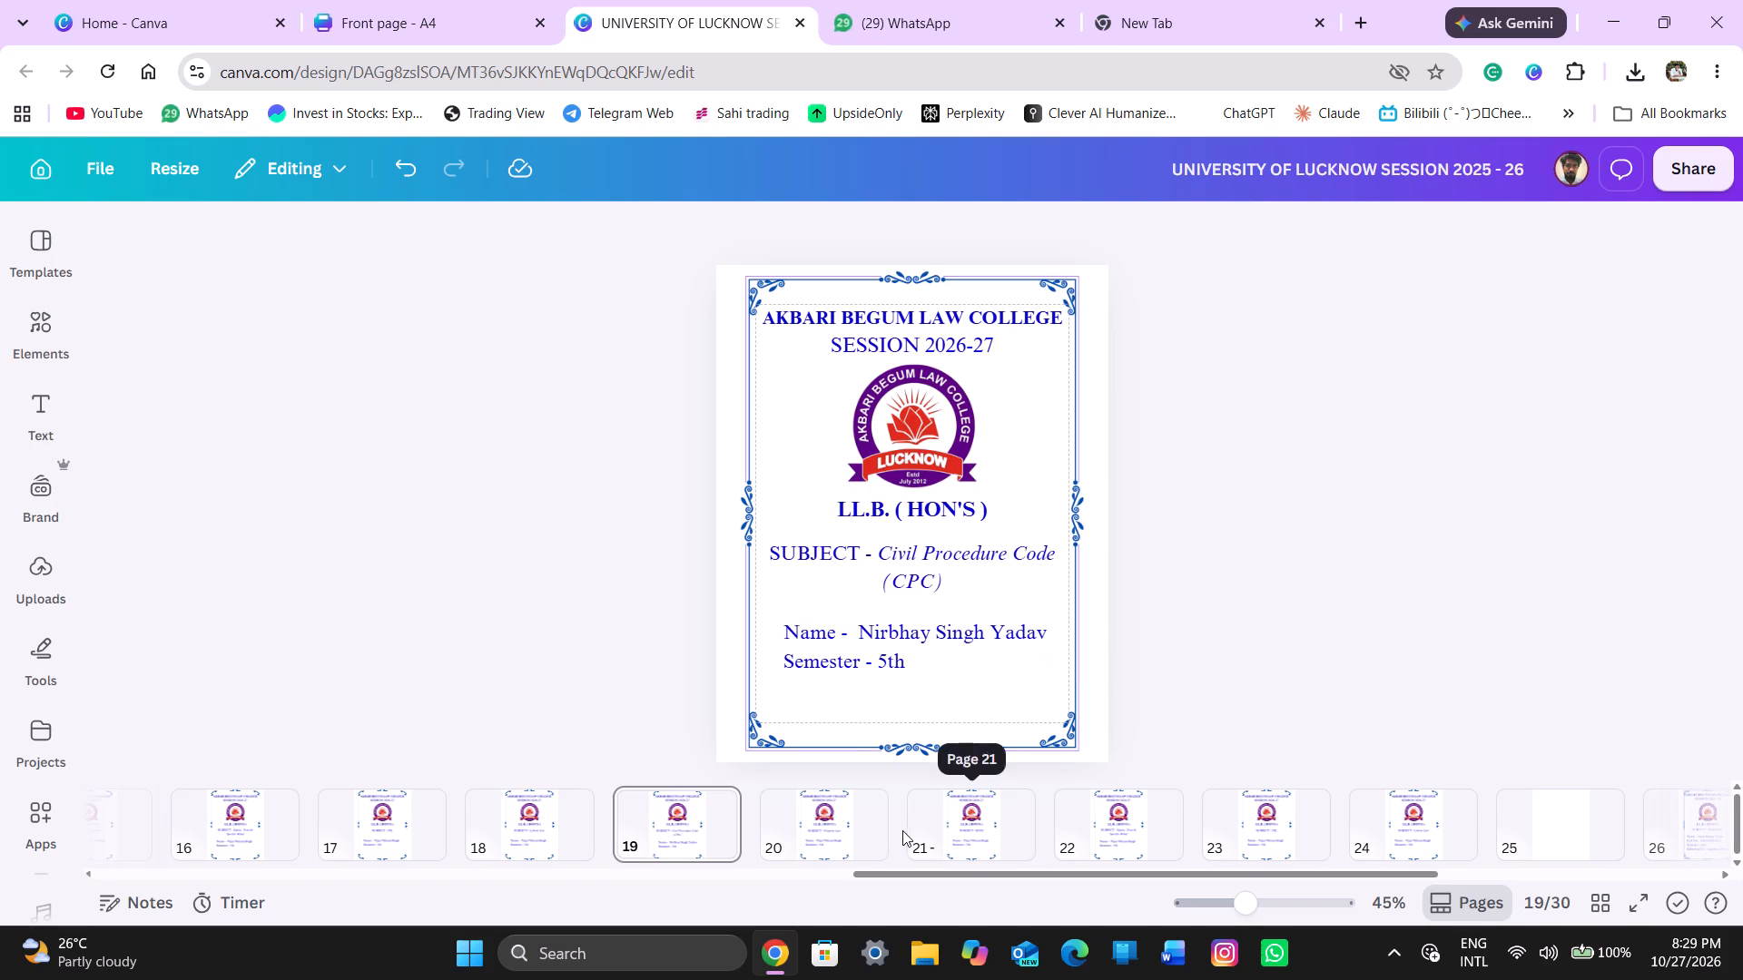
Replace the student name on the page 20 Property Law cover with the copied student name.
click(846, 828)
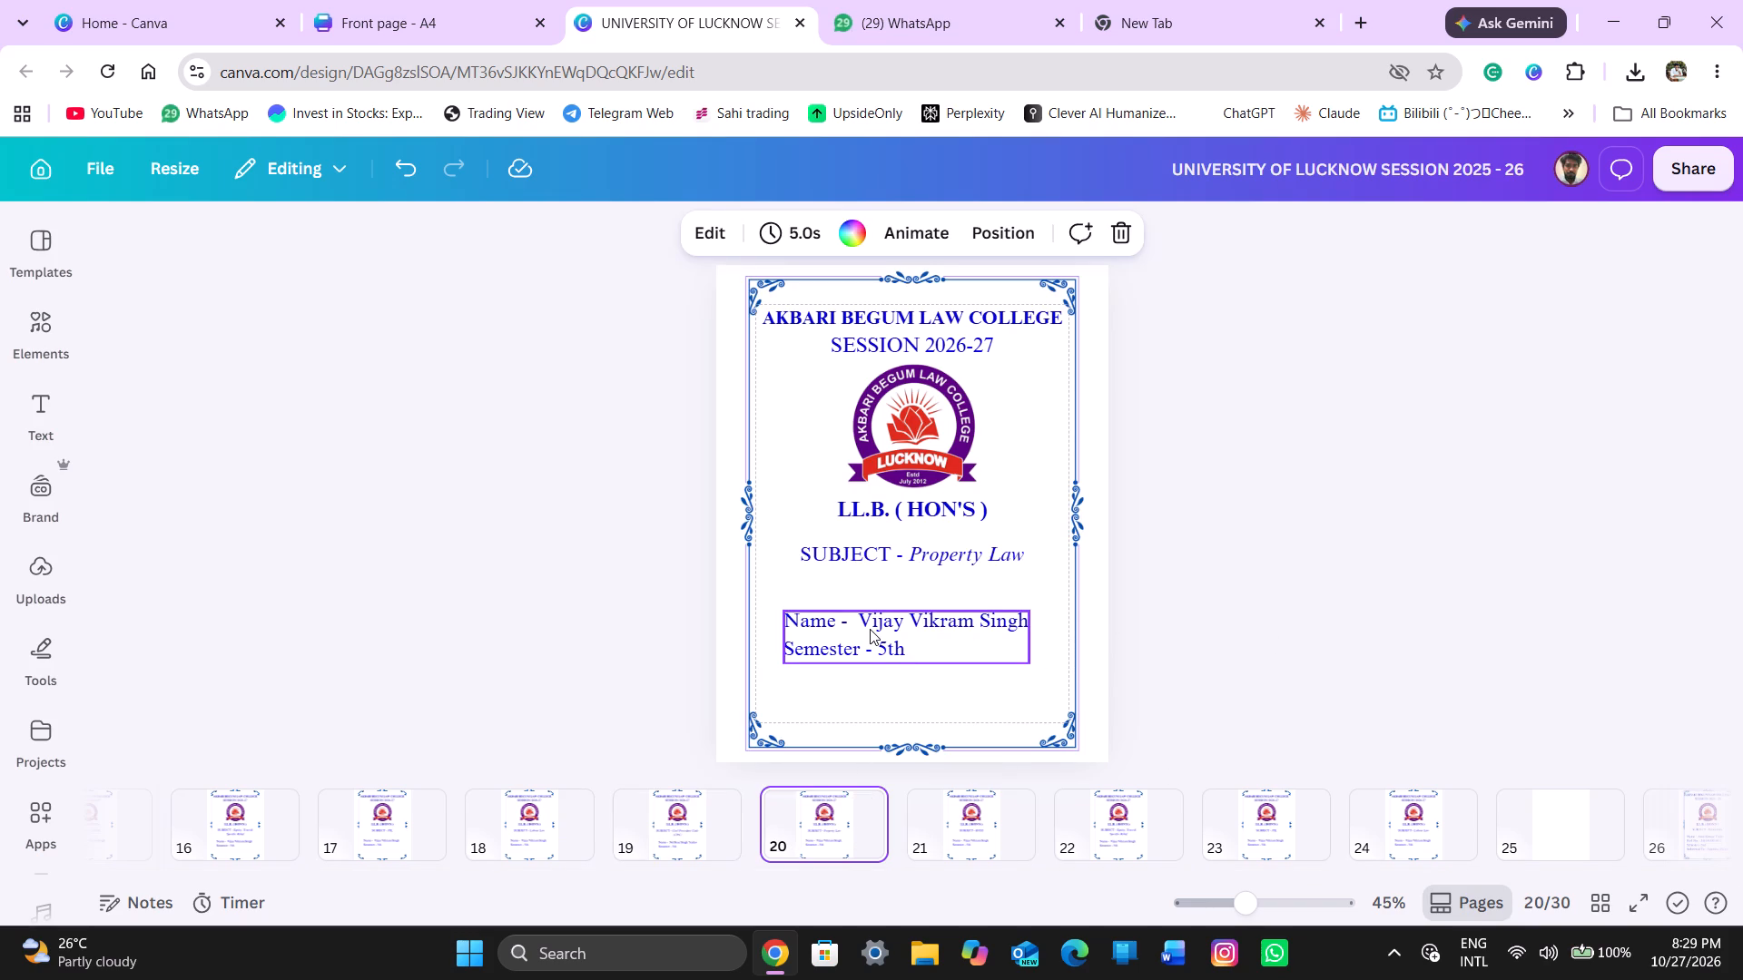
double_click(870, 629)
click(860, 621)
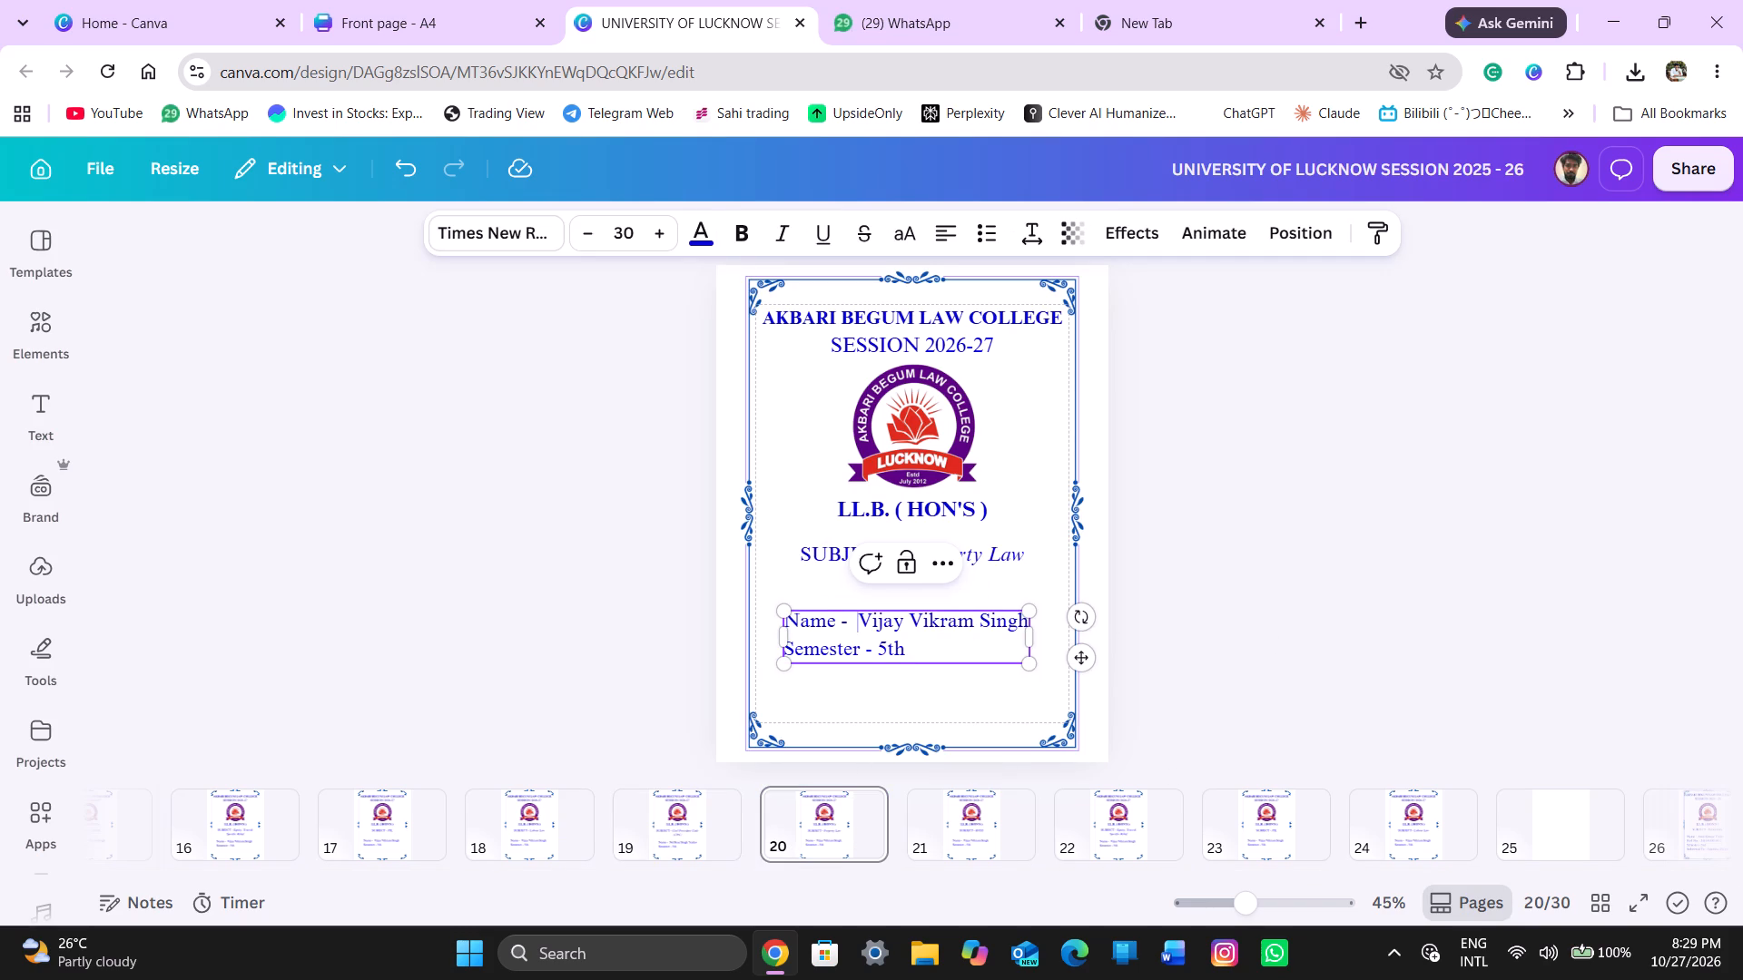
key(shift+Right)
key(shift+Right)
key(shift+Right)
key(shift+Right)
key(shift+Right)
key(shift+Right)
key(shift+Right)
key(shift+Right)
key(shift+Right)
key(shift+Right)
key(shift+Right)
key(shift+Right)
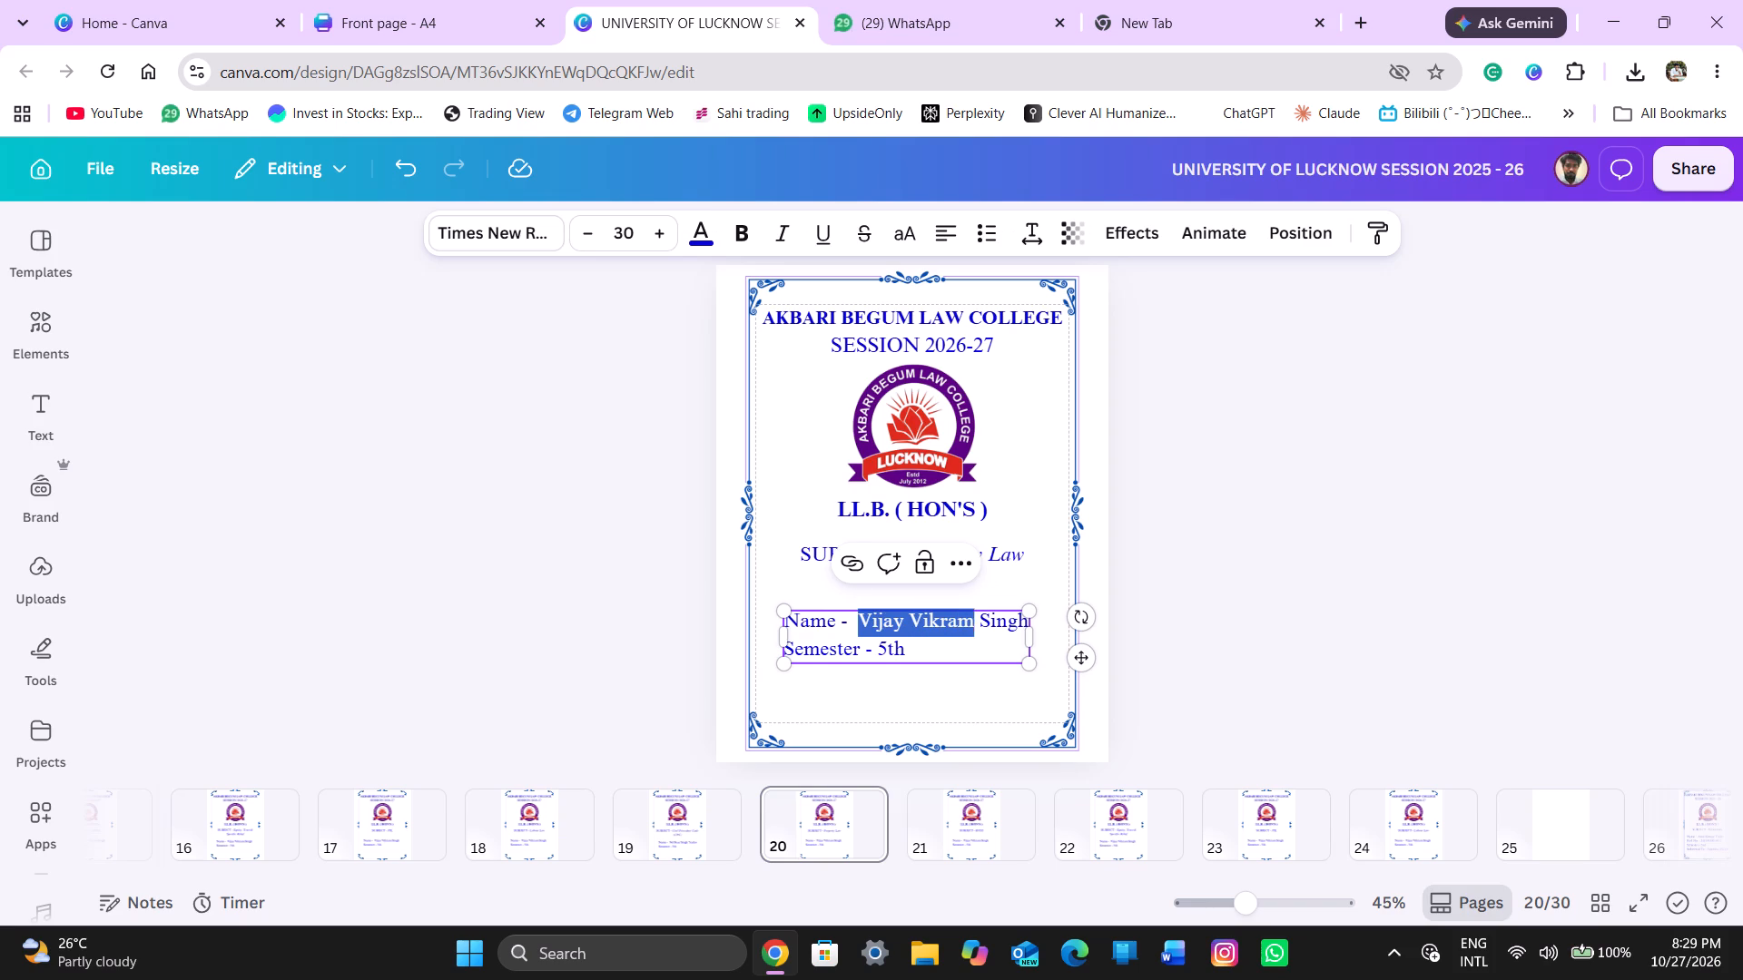
key(shift+Right)
key(shift+Right)
key(shift+Right)
key(shift+Right)
key(shift+Right)
key(shift+Right)
key(ctrl+v)
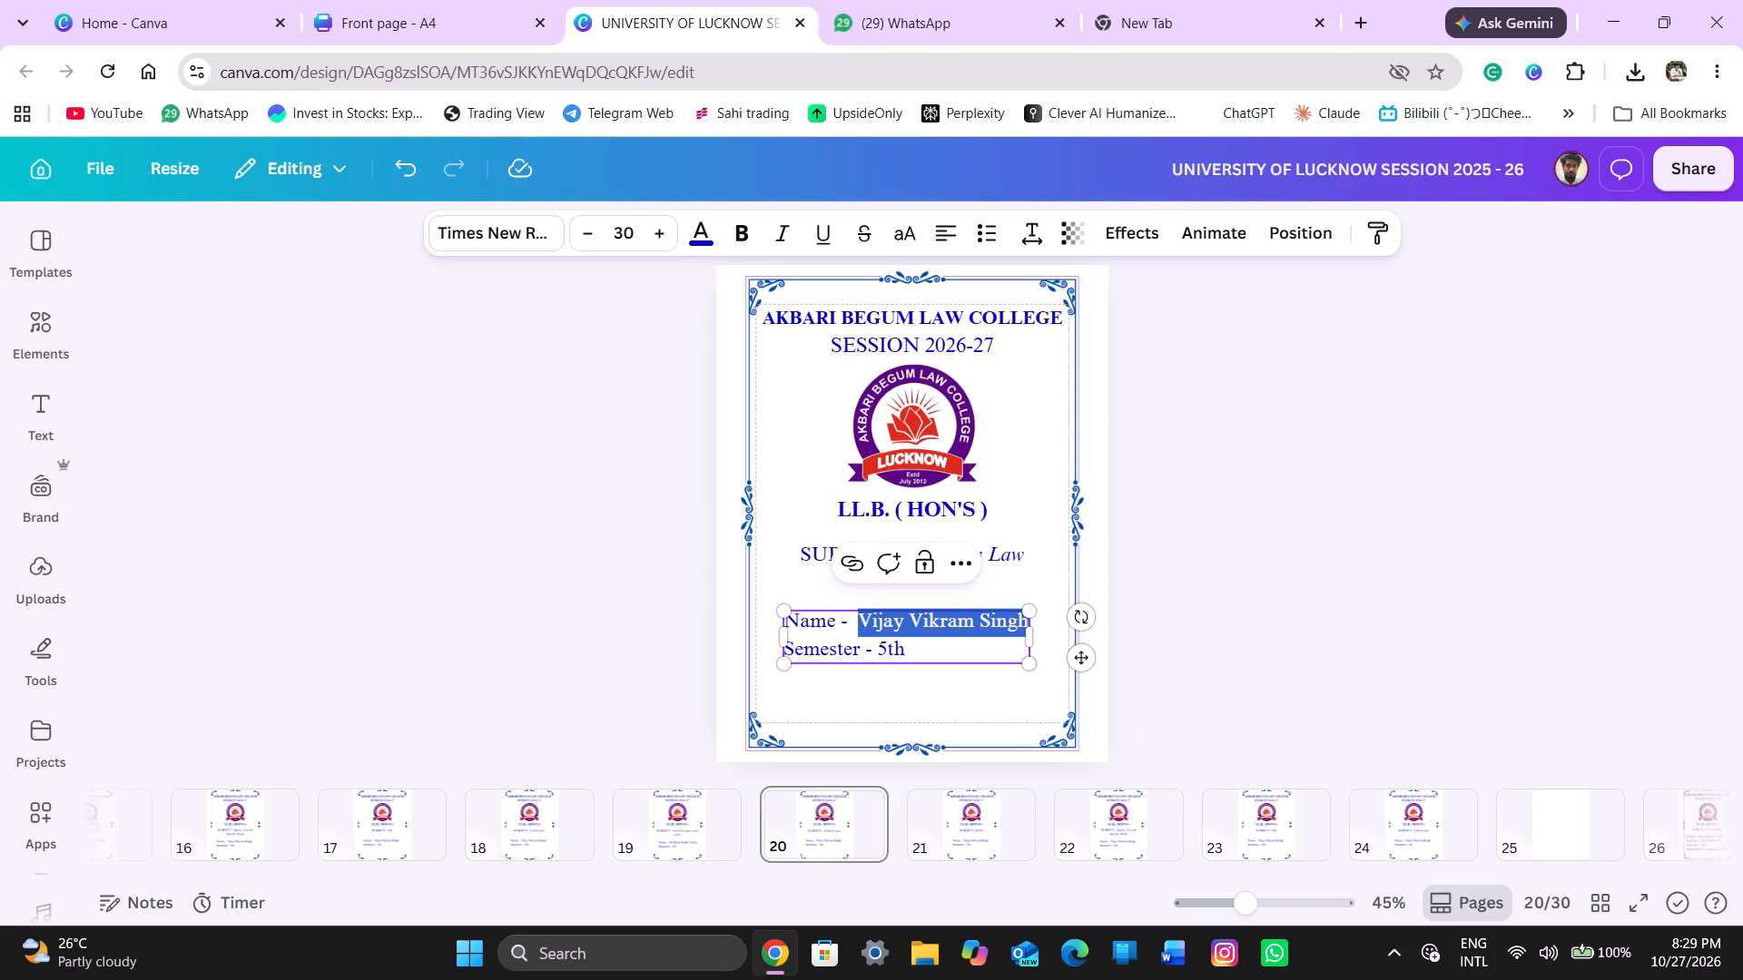
Replace the student name on the page 21 BNSS cover with the copied student name, keeping the semester on its own line.
click(970, 820)
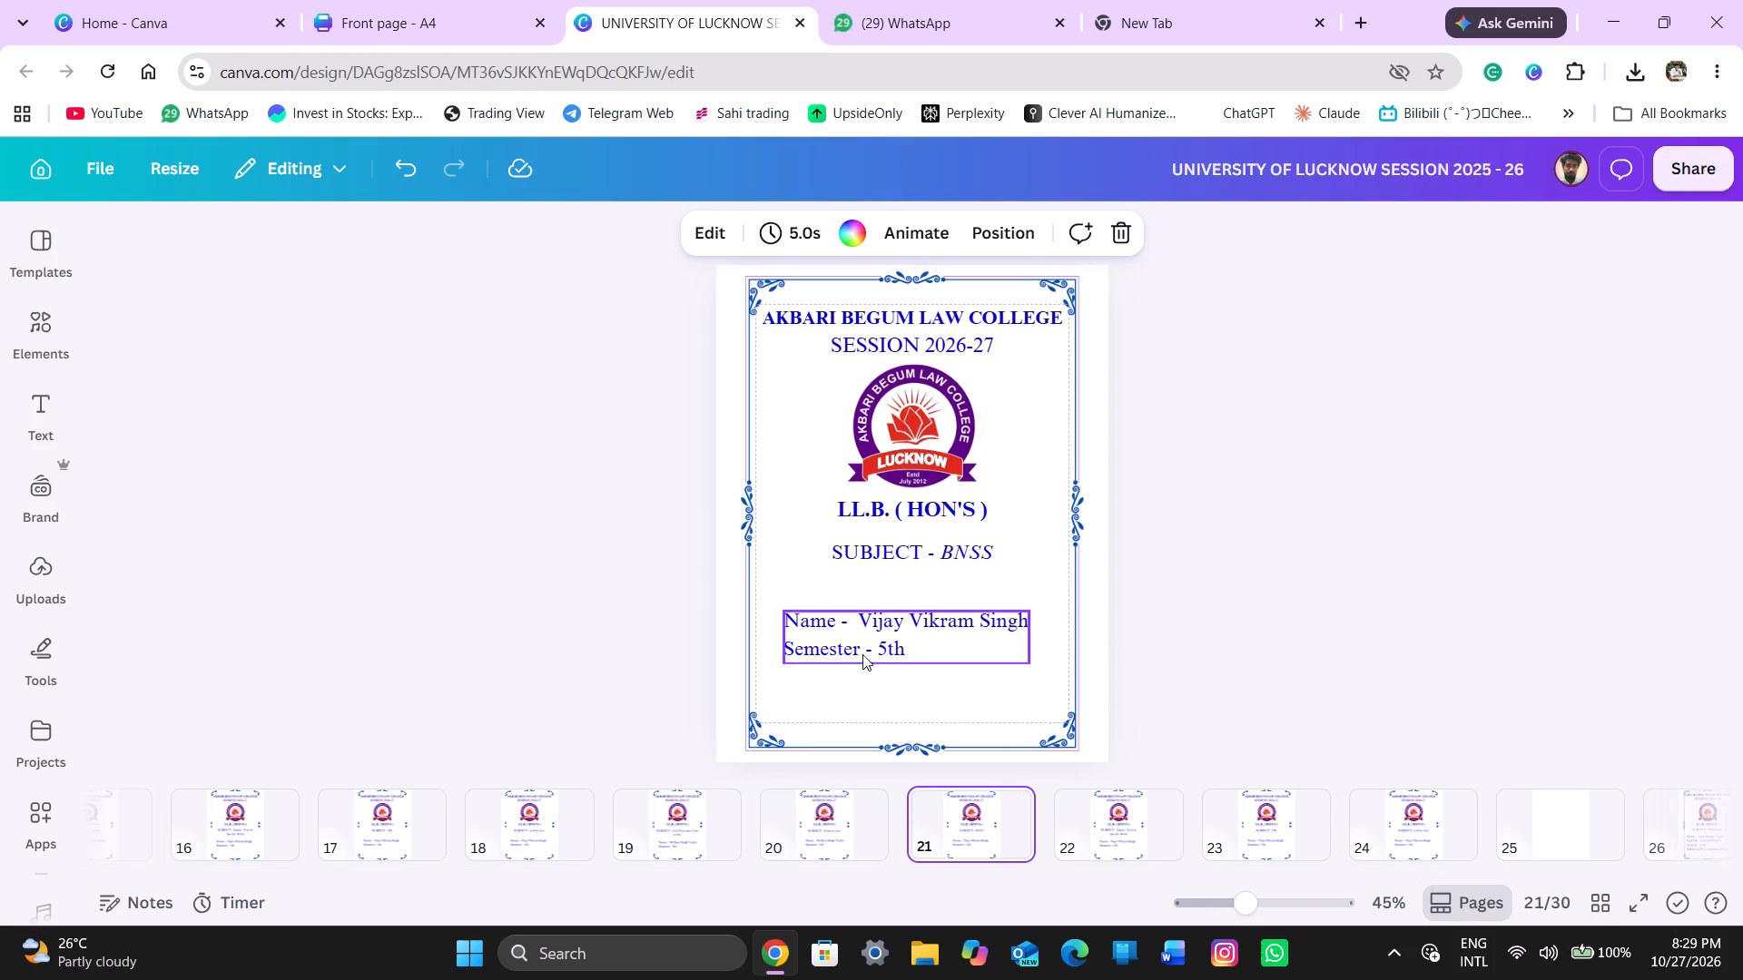
double_click(866, 621)
click(866, 621)
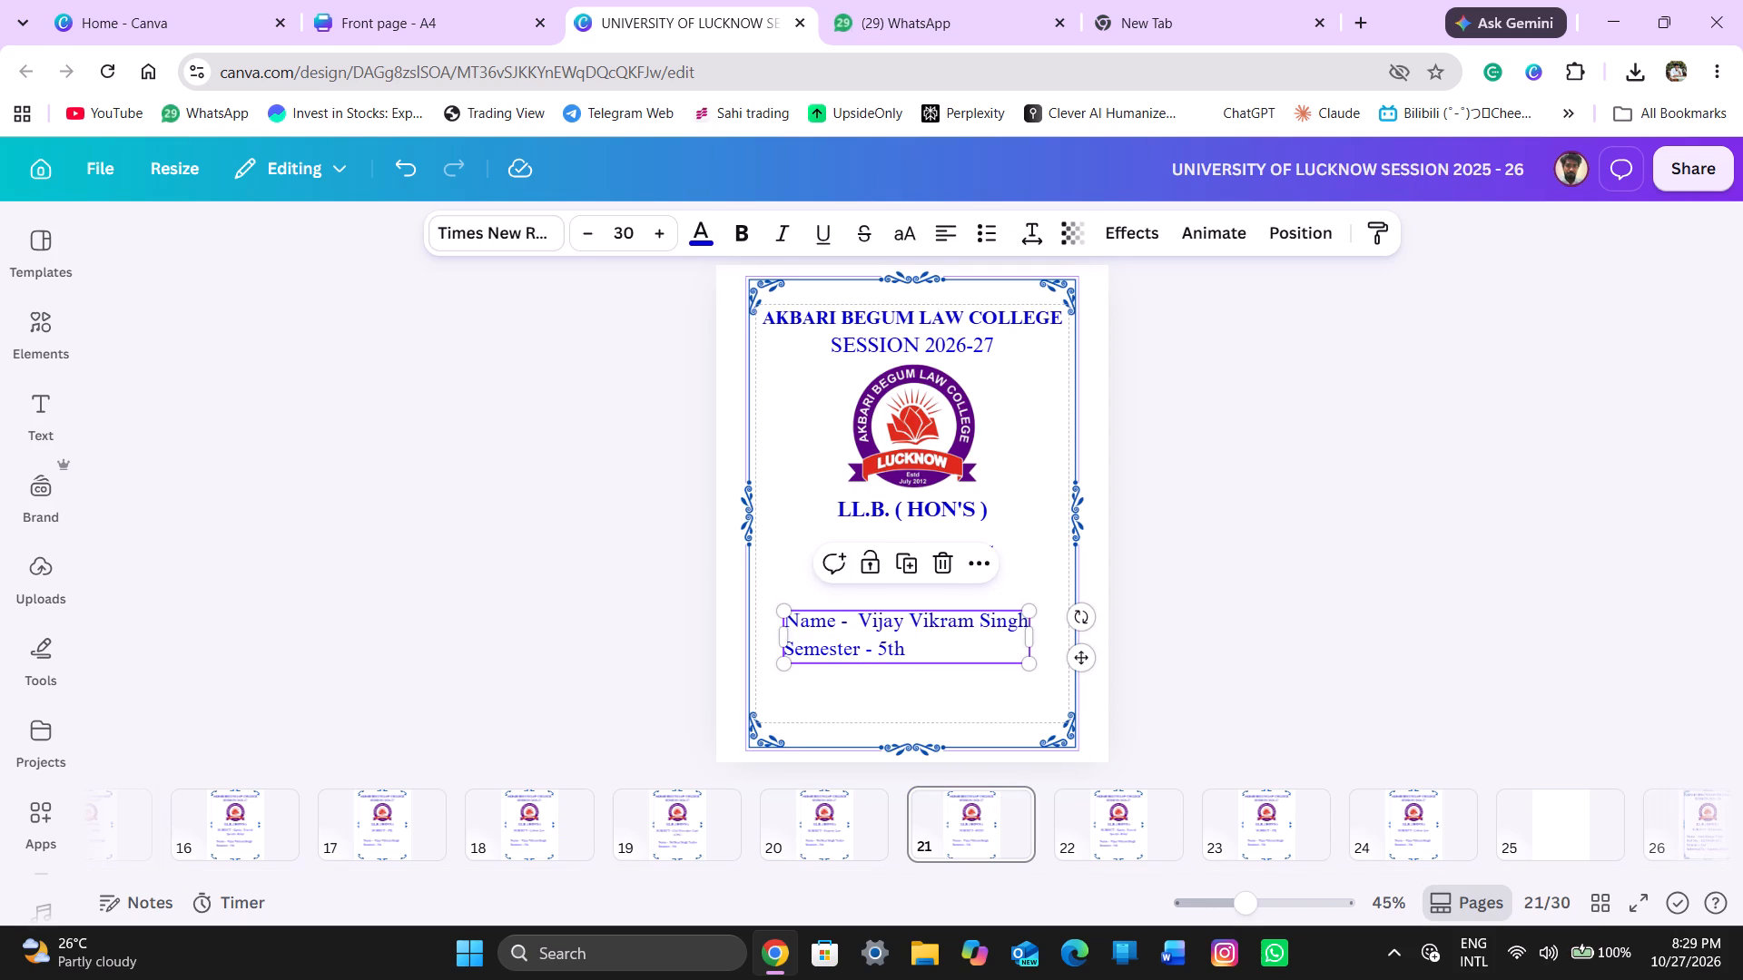
key(Left)
key(shift+Right)
key(shift+Right)
key(shift+Right)
key(shift+Right)
key(shift+Right)
key(shift+Right)
key(shift+Right)
key(shift+Right)
key(shift+Right)
key(shift+Right)
key(shift+Right)
key(shift+Right)
key(shift+Right)
key(shift+Right)
key(shift+Right)
key(shift+Right)
key(shift+Right)
key(shift+Right)
key(shift+Right)
key(shift+Right)
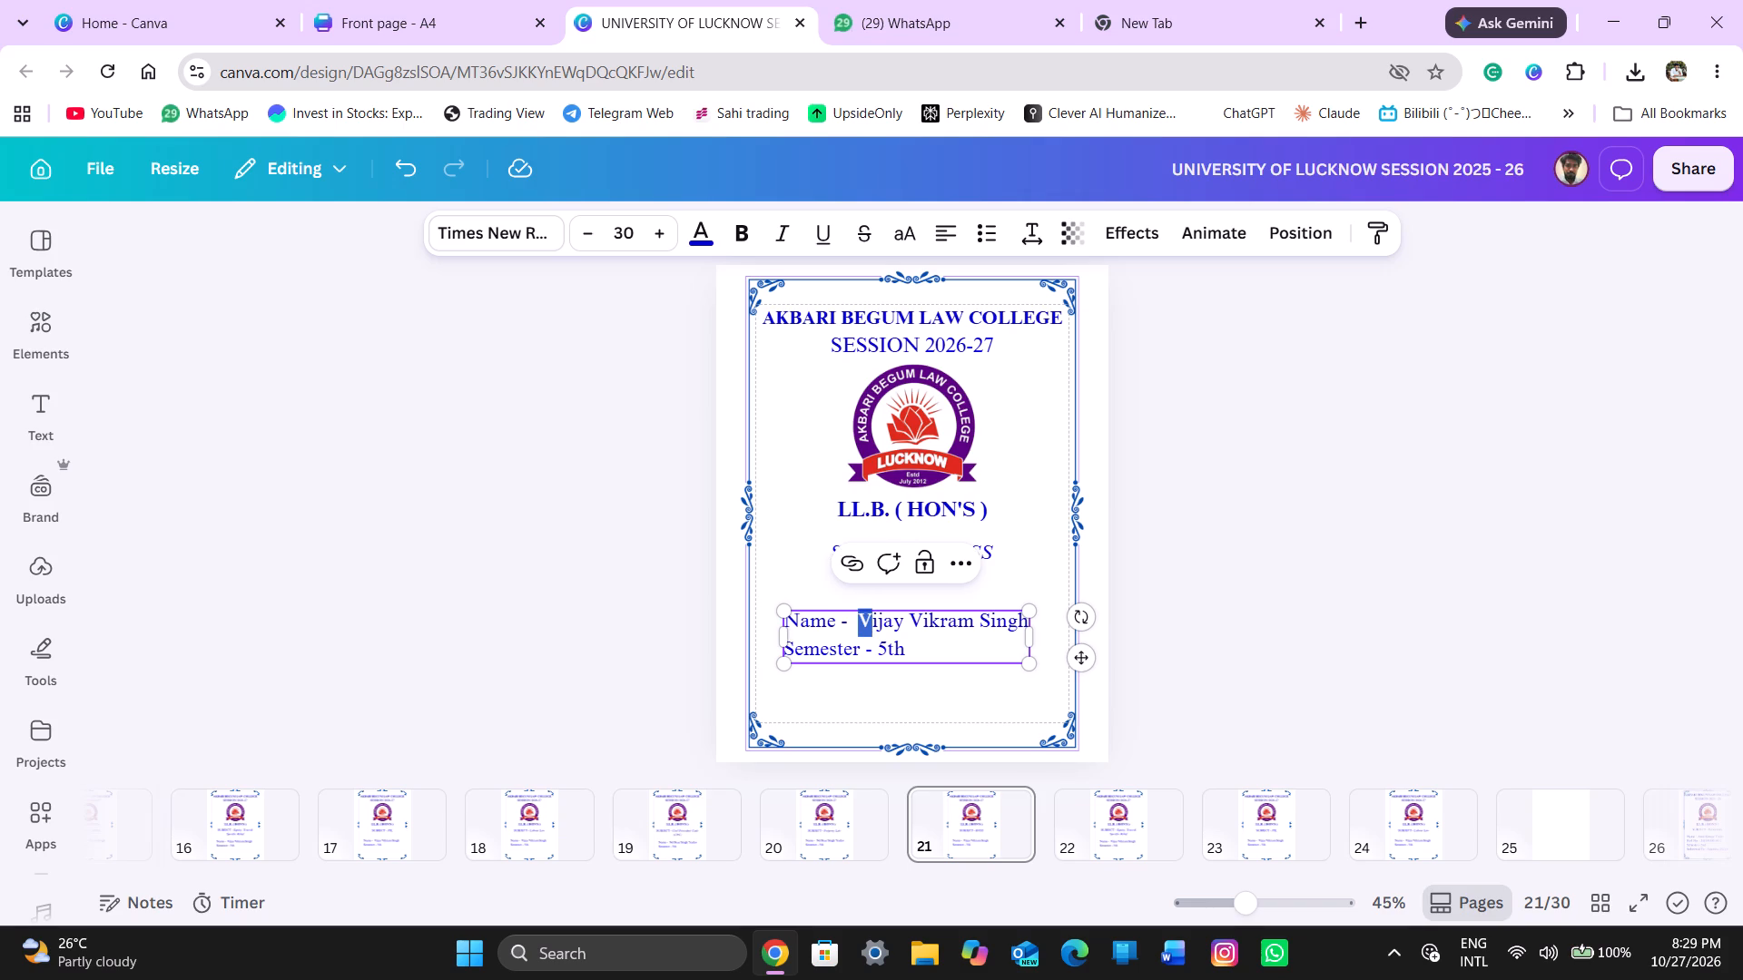
key(shift+Left)
key(shift+Left)
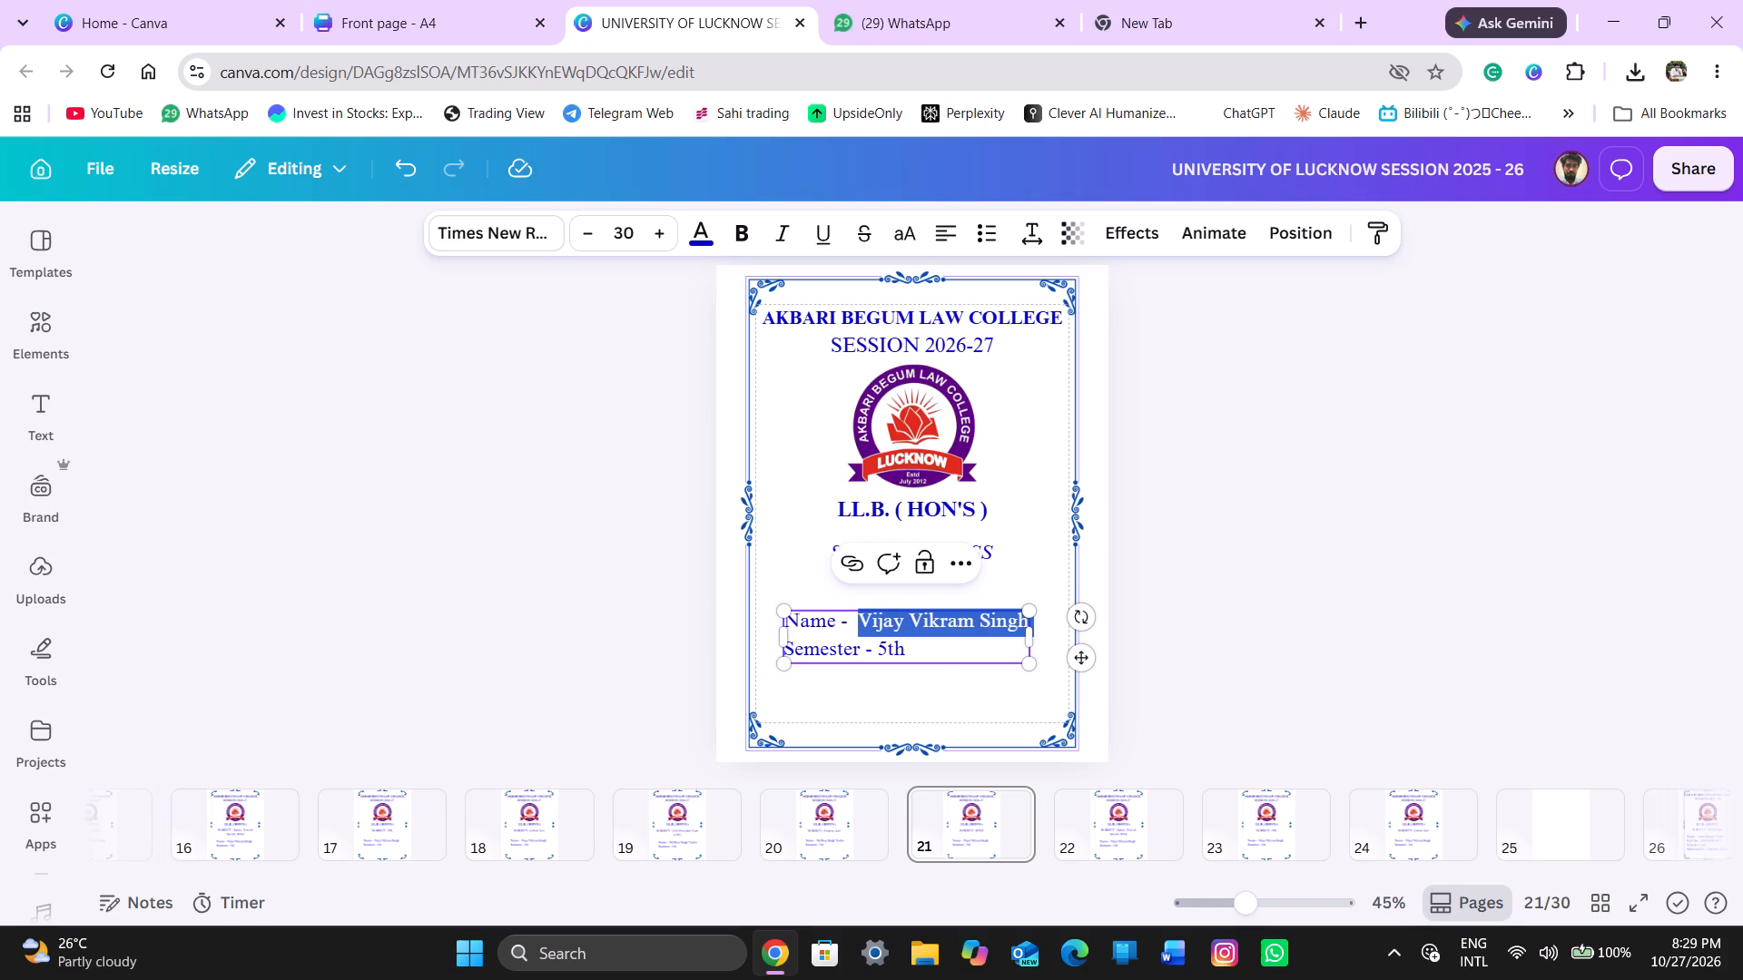
key(ctrl+v)
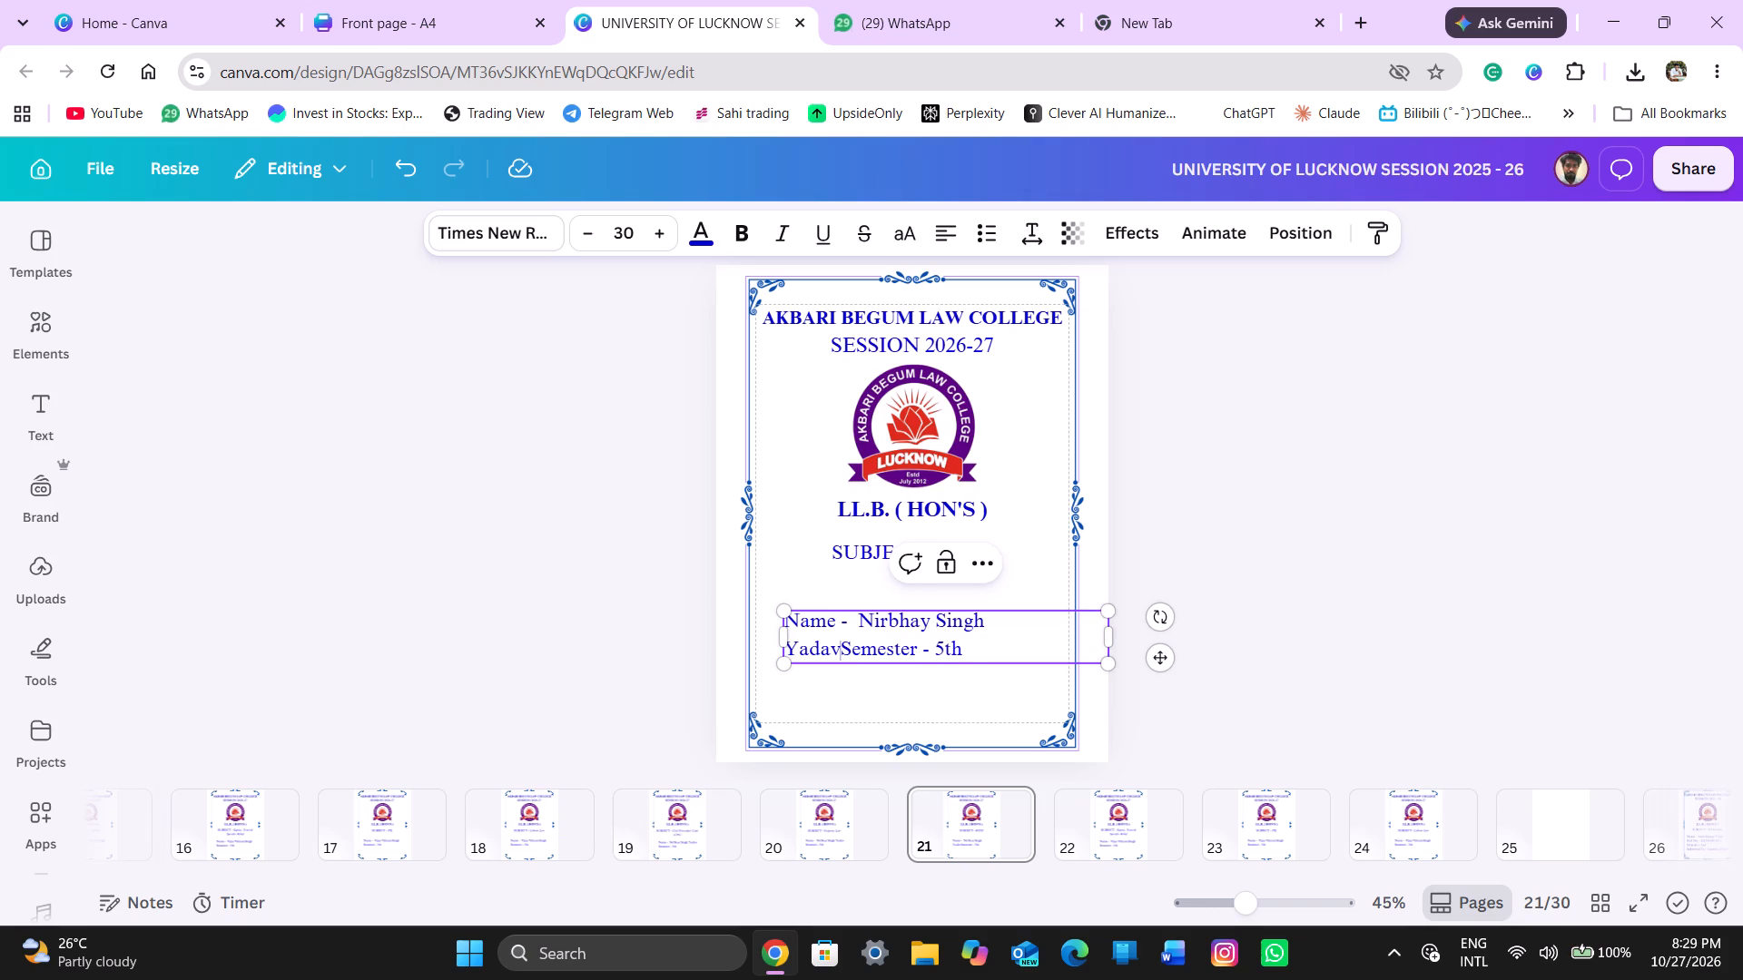
key(Return)
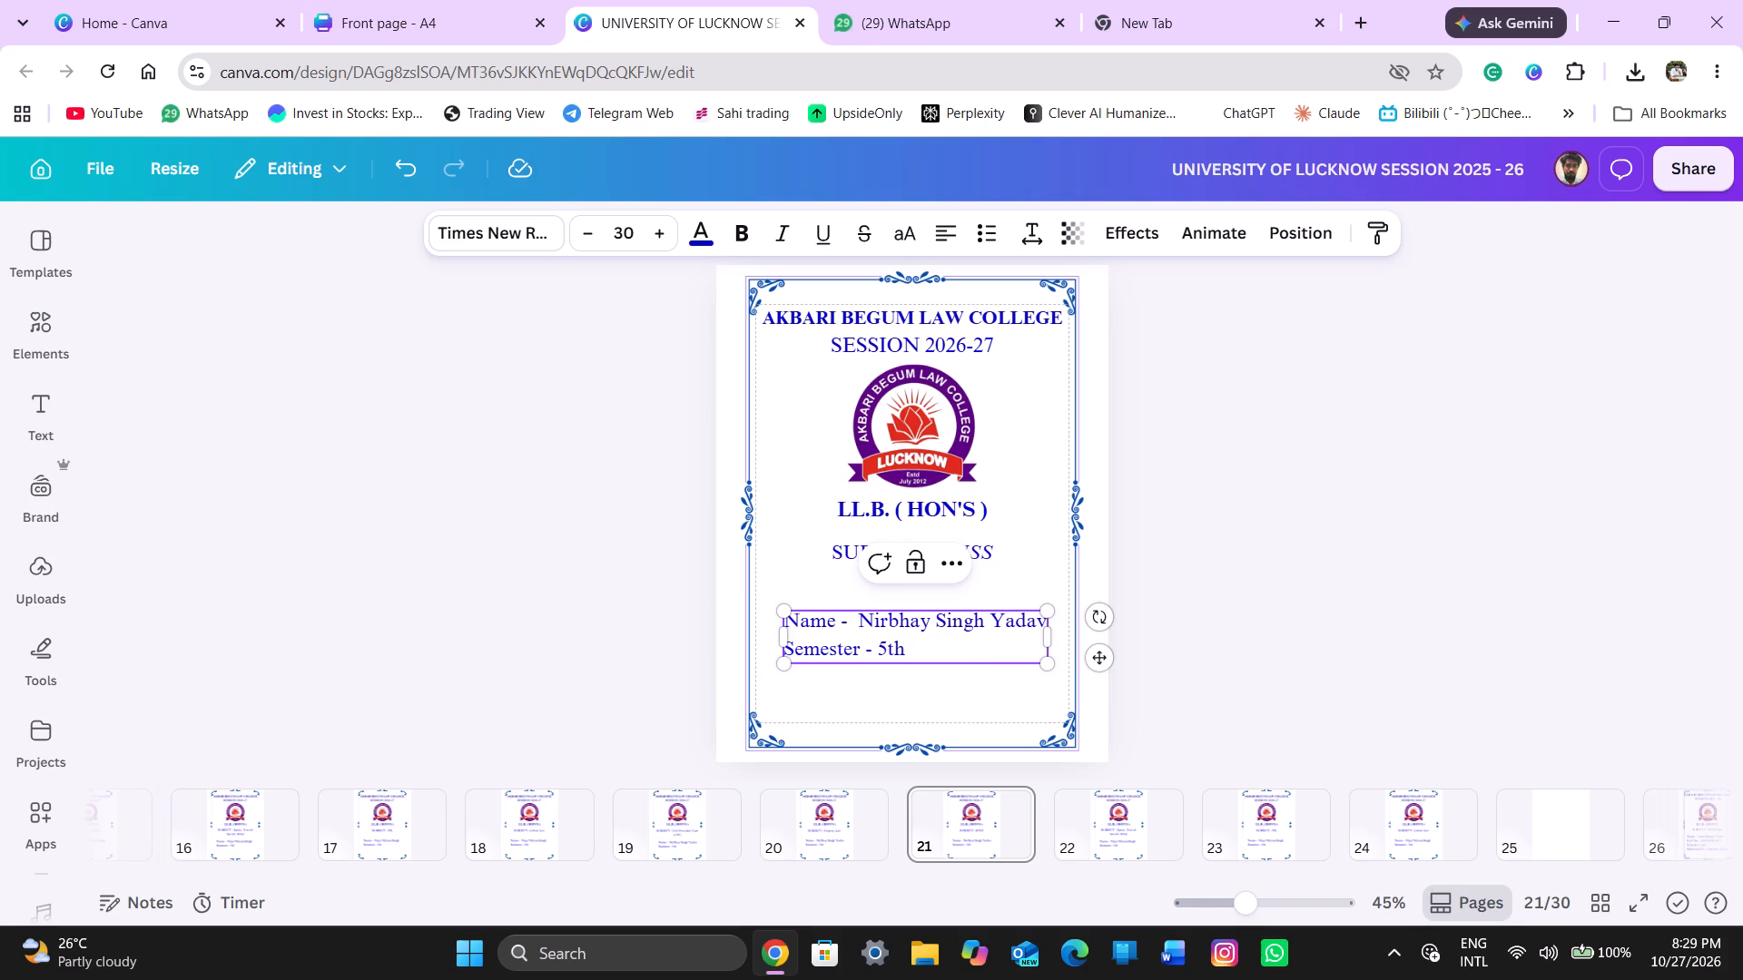
Replace the student name on the page 22 Equity, Trust & Specific Relief cover with the copied student name.
click(1098, 817)
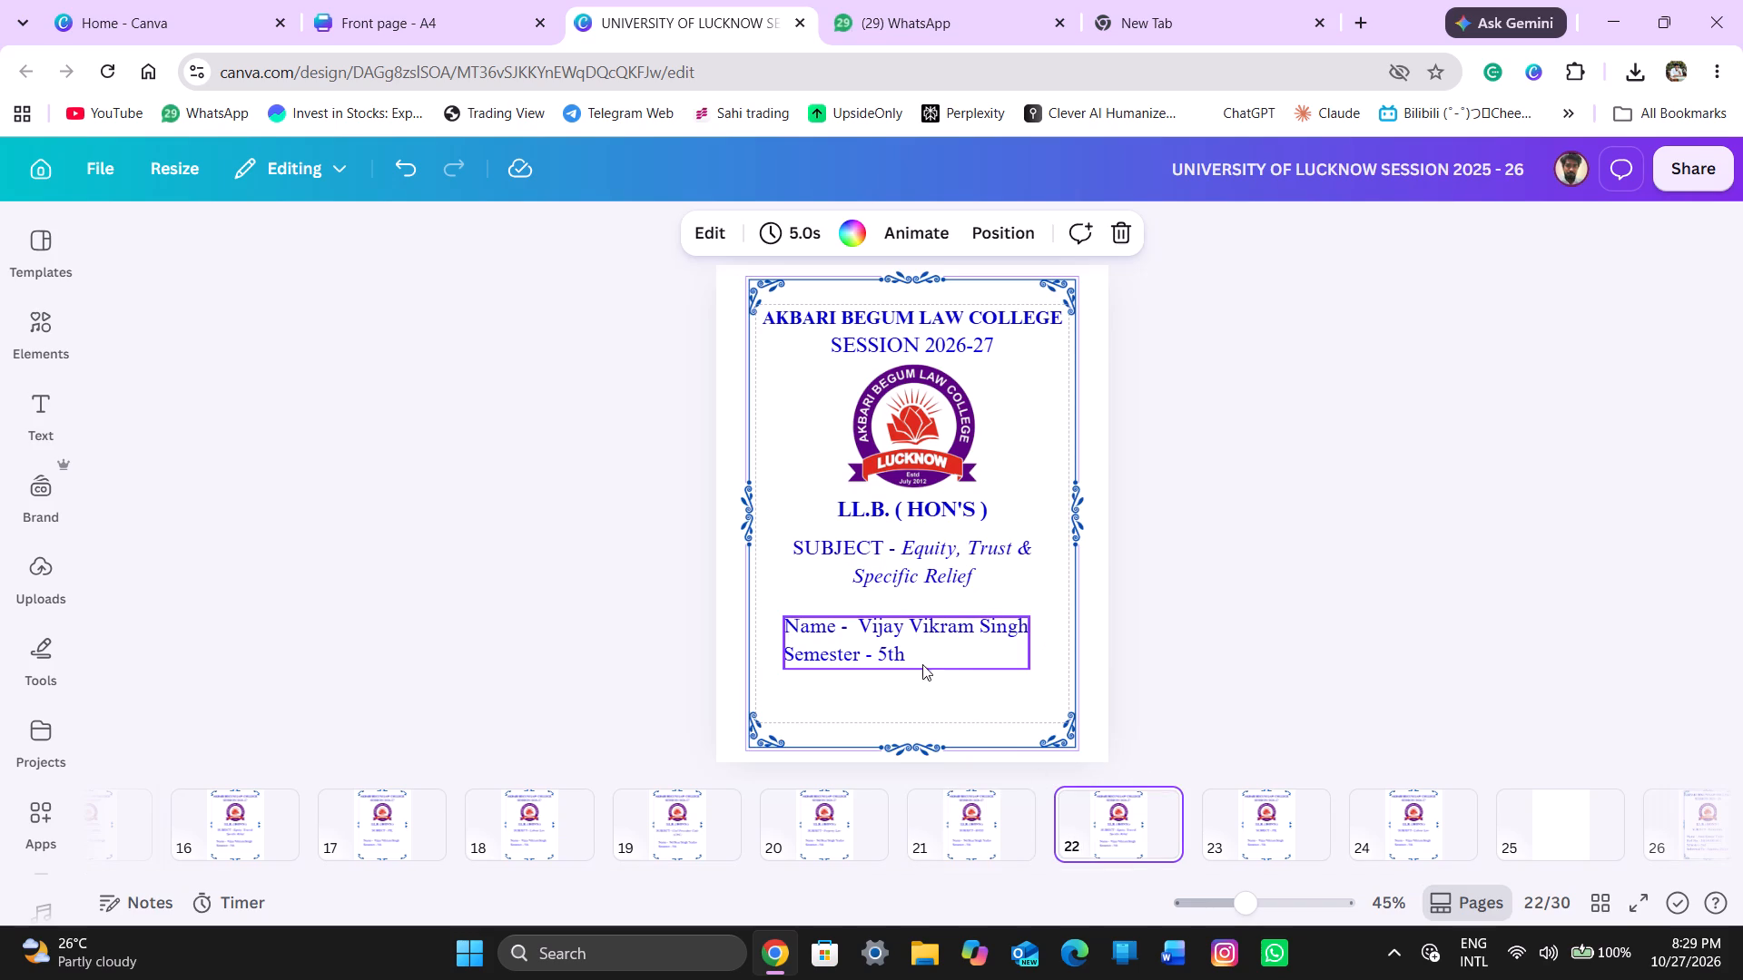
double_click(862, 623)
click(862, 623)
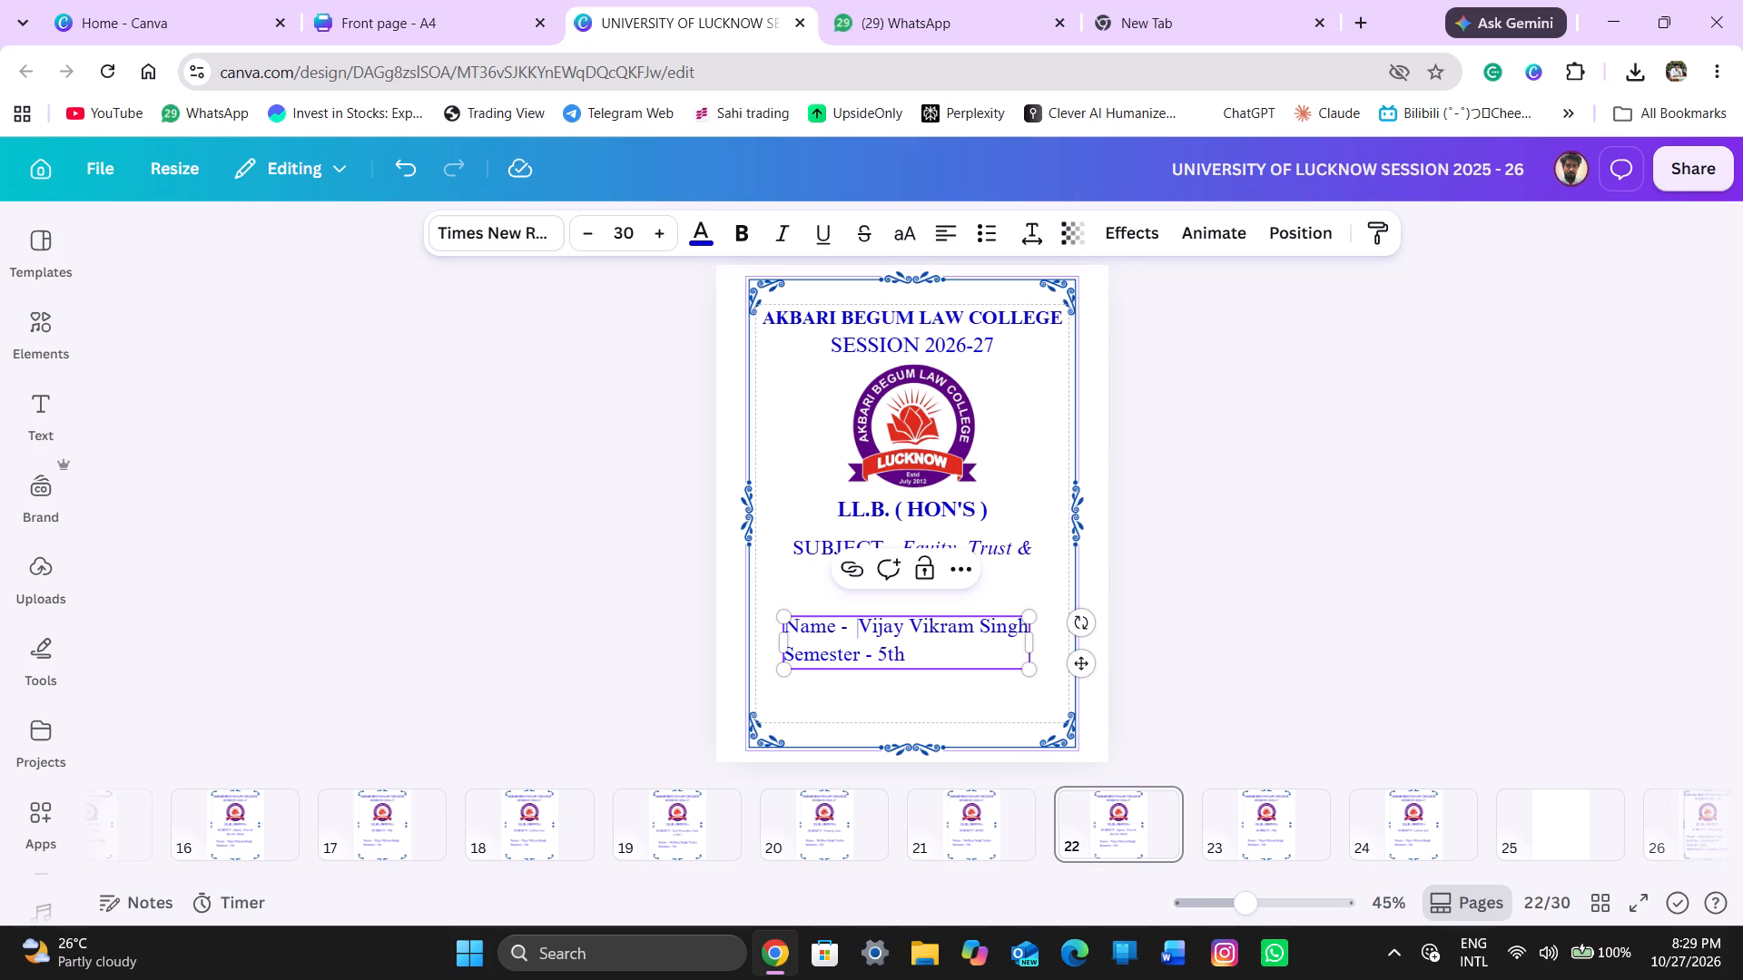
key(shift+Right)
key(shift+Right)
key(shift+Right)
key(shift+Right)
key(shift+Right)
key(shift+Right)
key(shift+Right)
key(shift+Right)
key(shift+Right)
key(shift+Right)
key(shift+Right)
key(shift+Right)
key(shift+Right)
key(shift+Right)
key(shift+Right)
key(shift+Right)
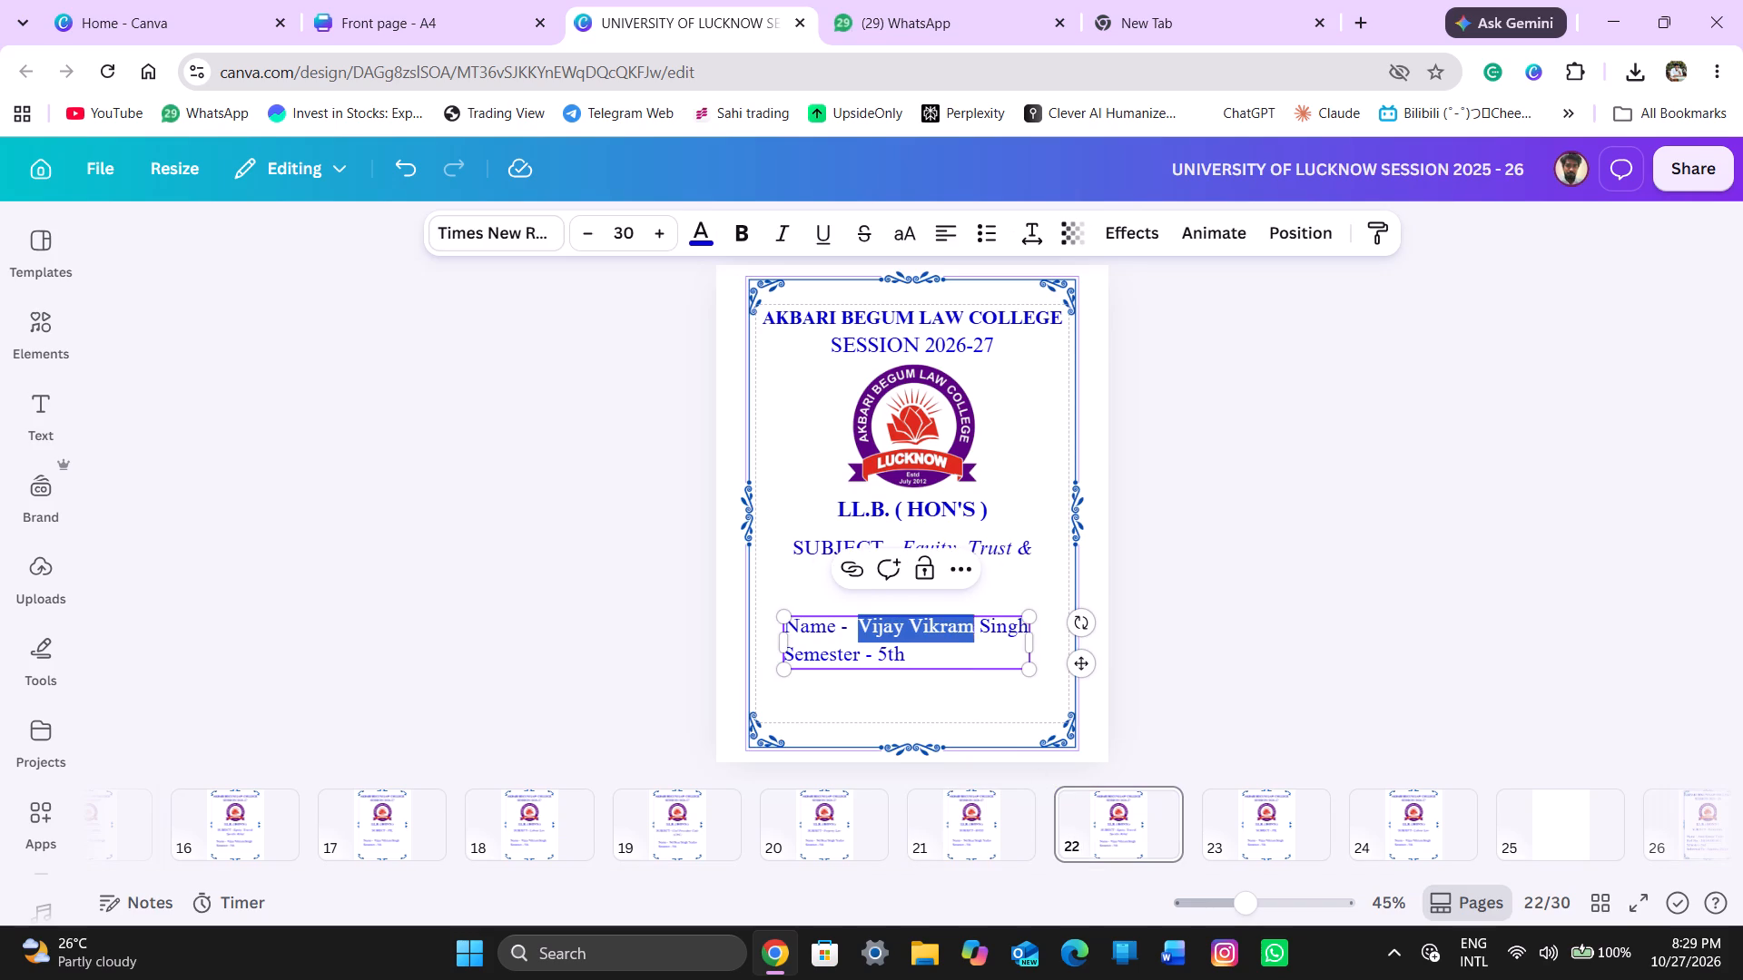
key(shift+Right)
key(shift+Right)
key(shift+Right)
key(ctrl+v)
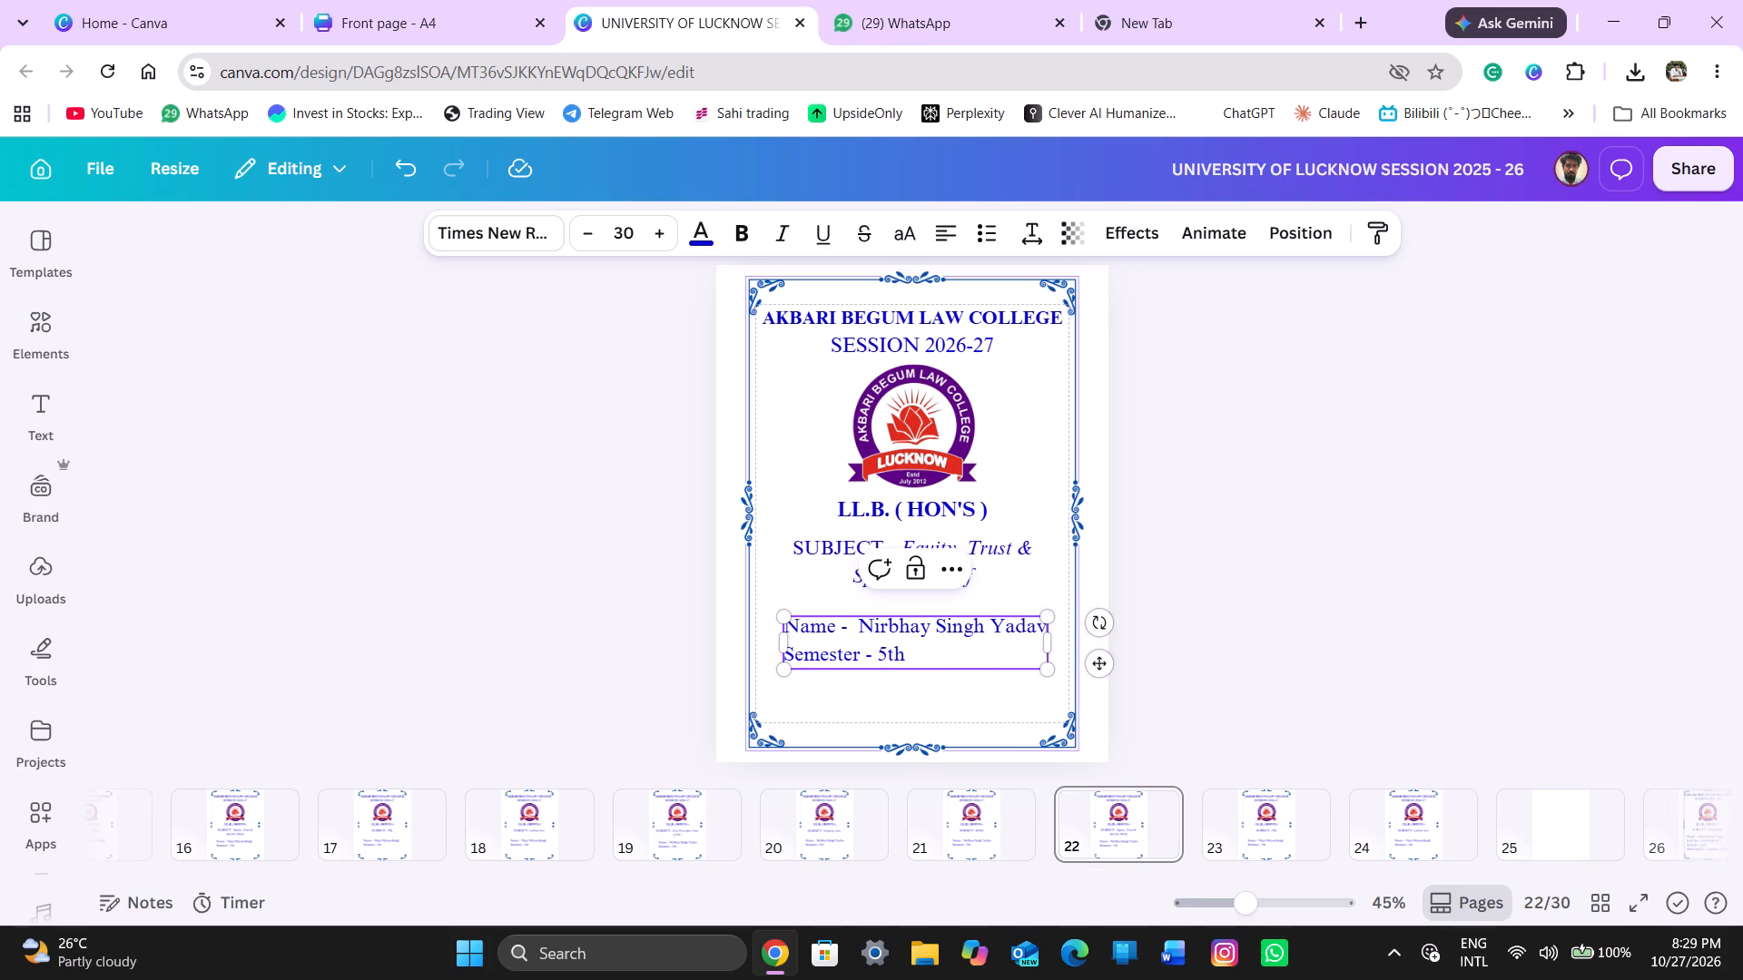
Replace the student name on the page 23 PIL cover with the copied student name.
click(1247, 802)
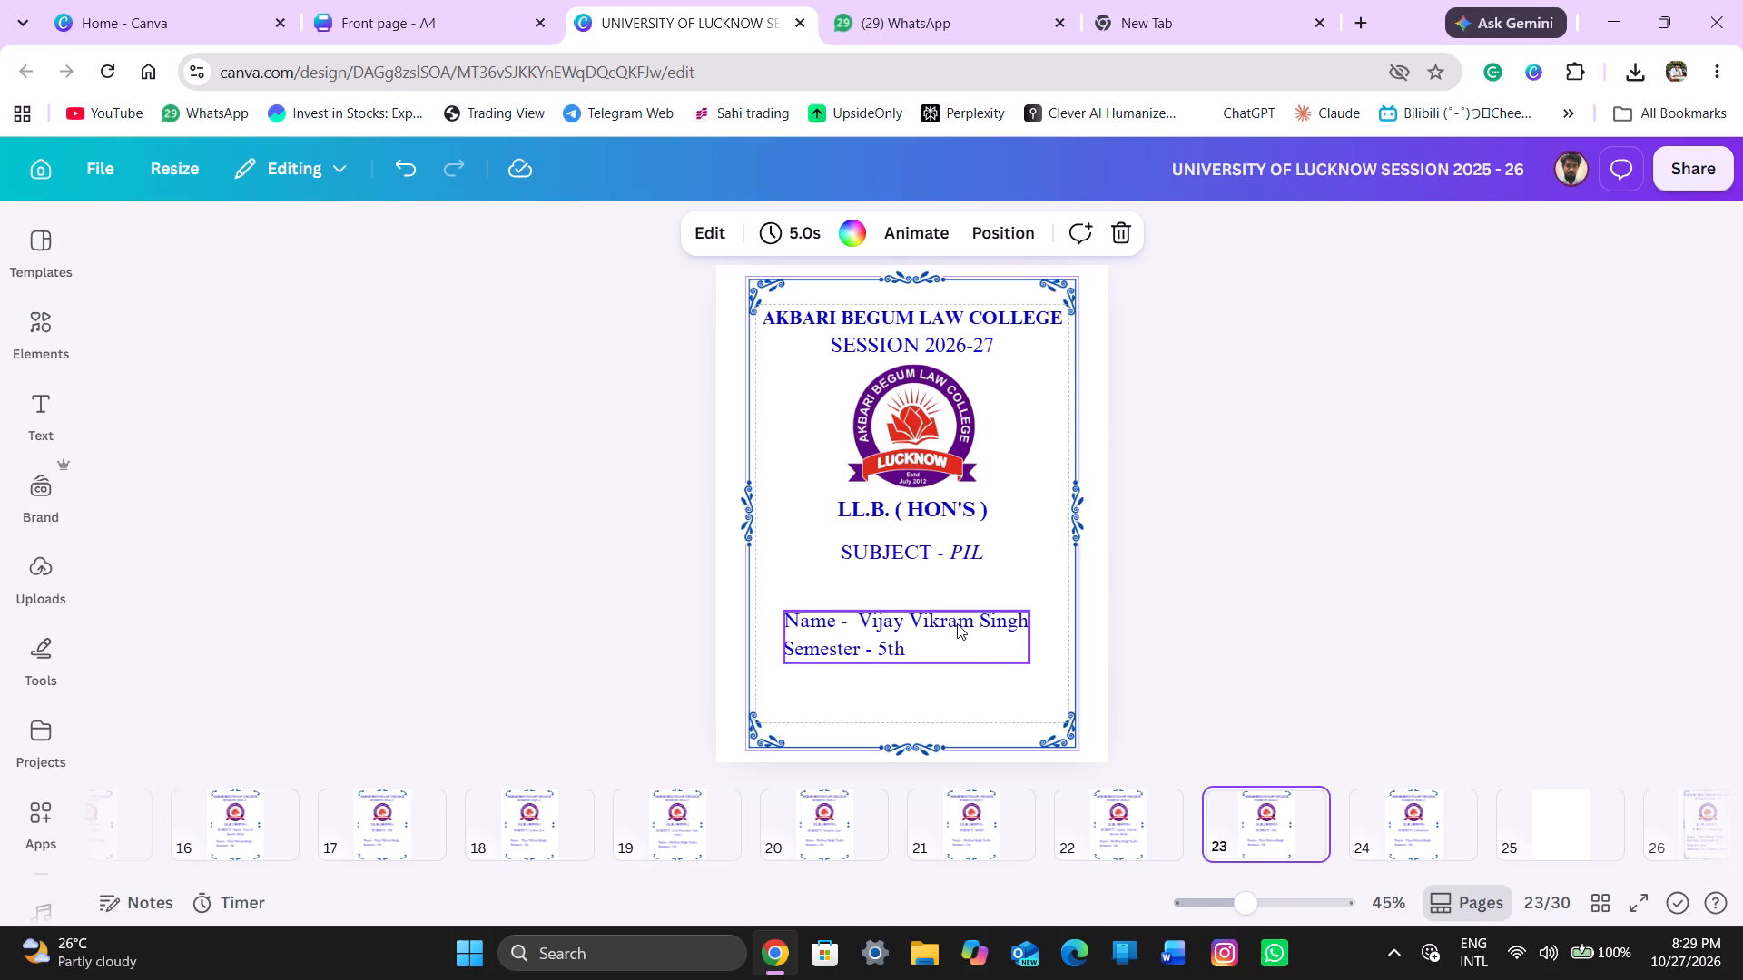
double_click(865, 626)
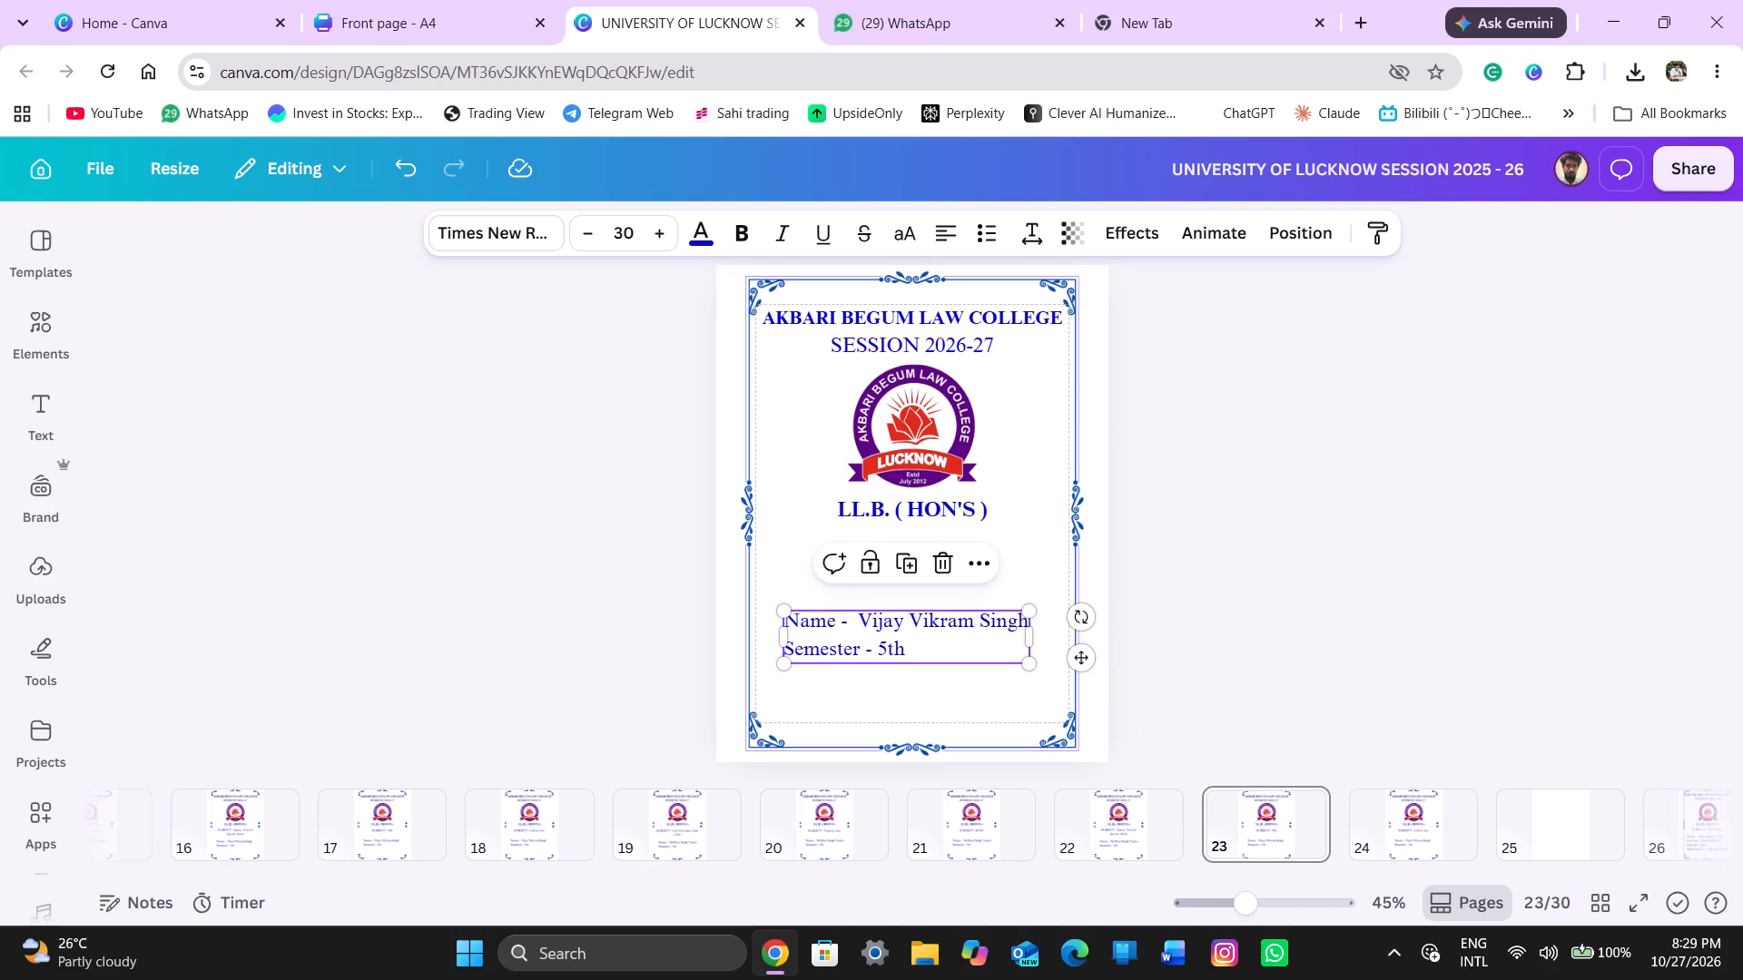
click(865, 626)
click(861, 613)
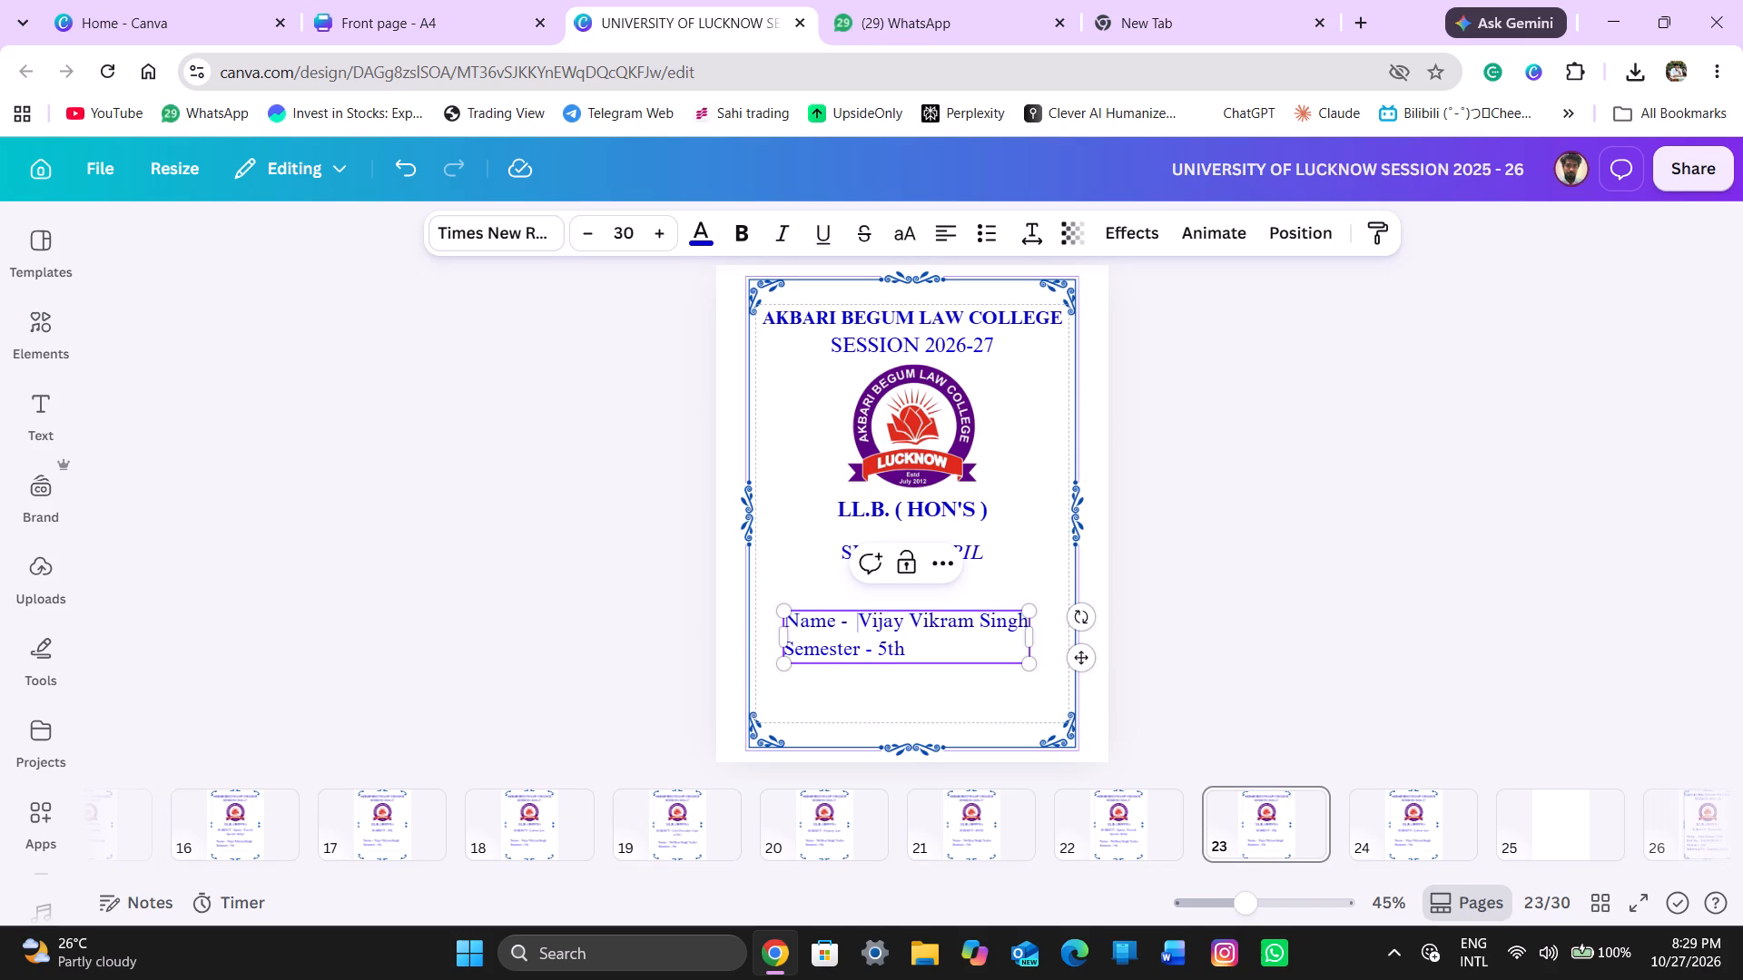
key(shift+Right)
key(shift+Right)
key(shift+Right)
key(shift+Right)
key(shift+Right)
key(shift+Right)
key(shift+Right)
key(shift+Right)
key(shift+Right)
key(shift+Right)
key(shift+Right)
key(shift+Right)
key(shift+Right)
key(shift+Right)
key(shift+Right)
key(shift+Right)
key(shift+Right)
key(shift+Right)
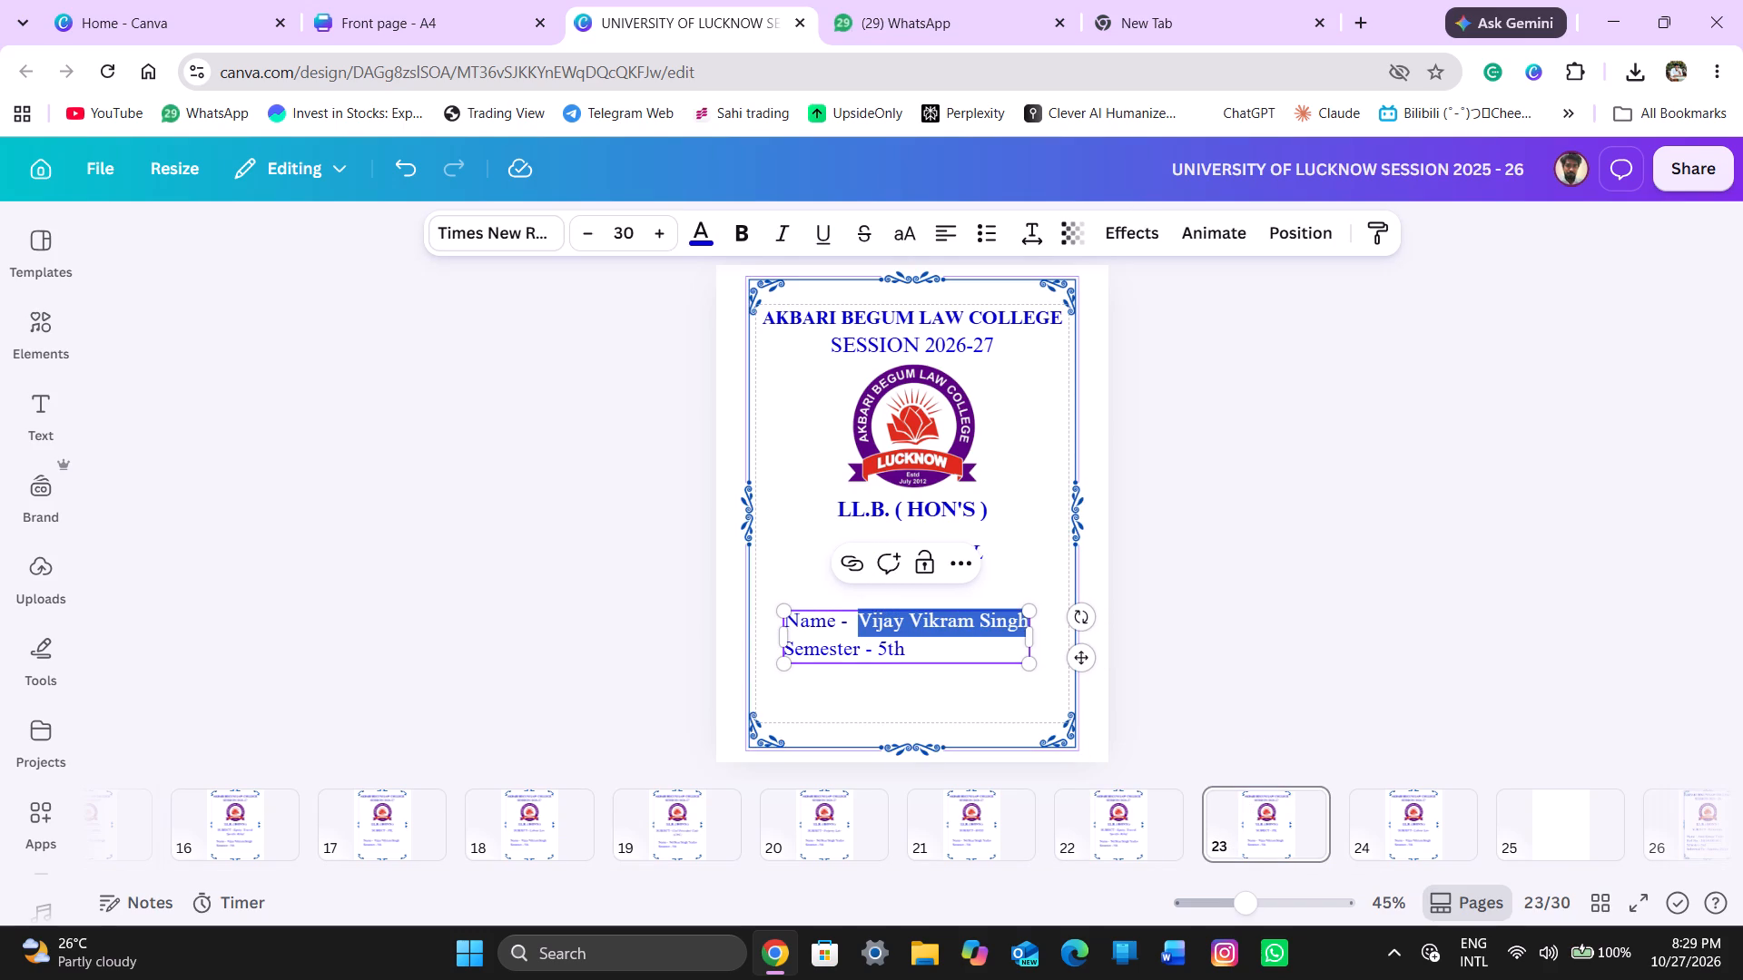
key(ctrl+v)
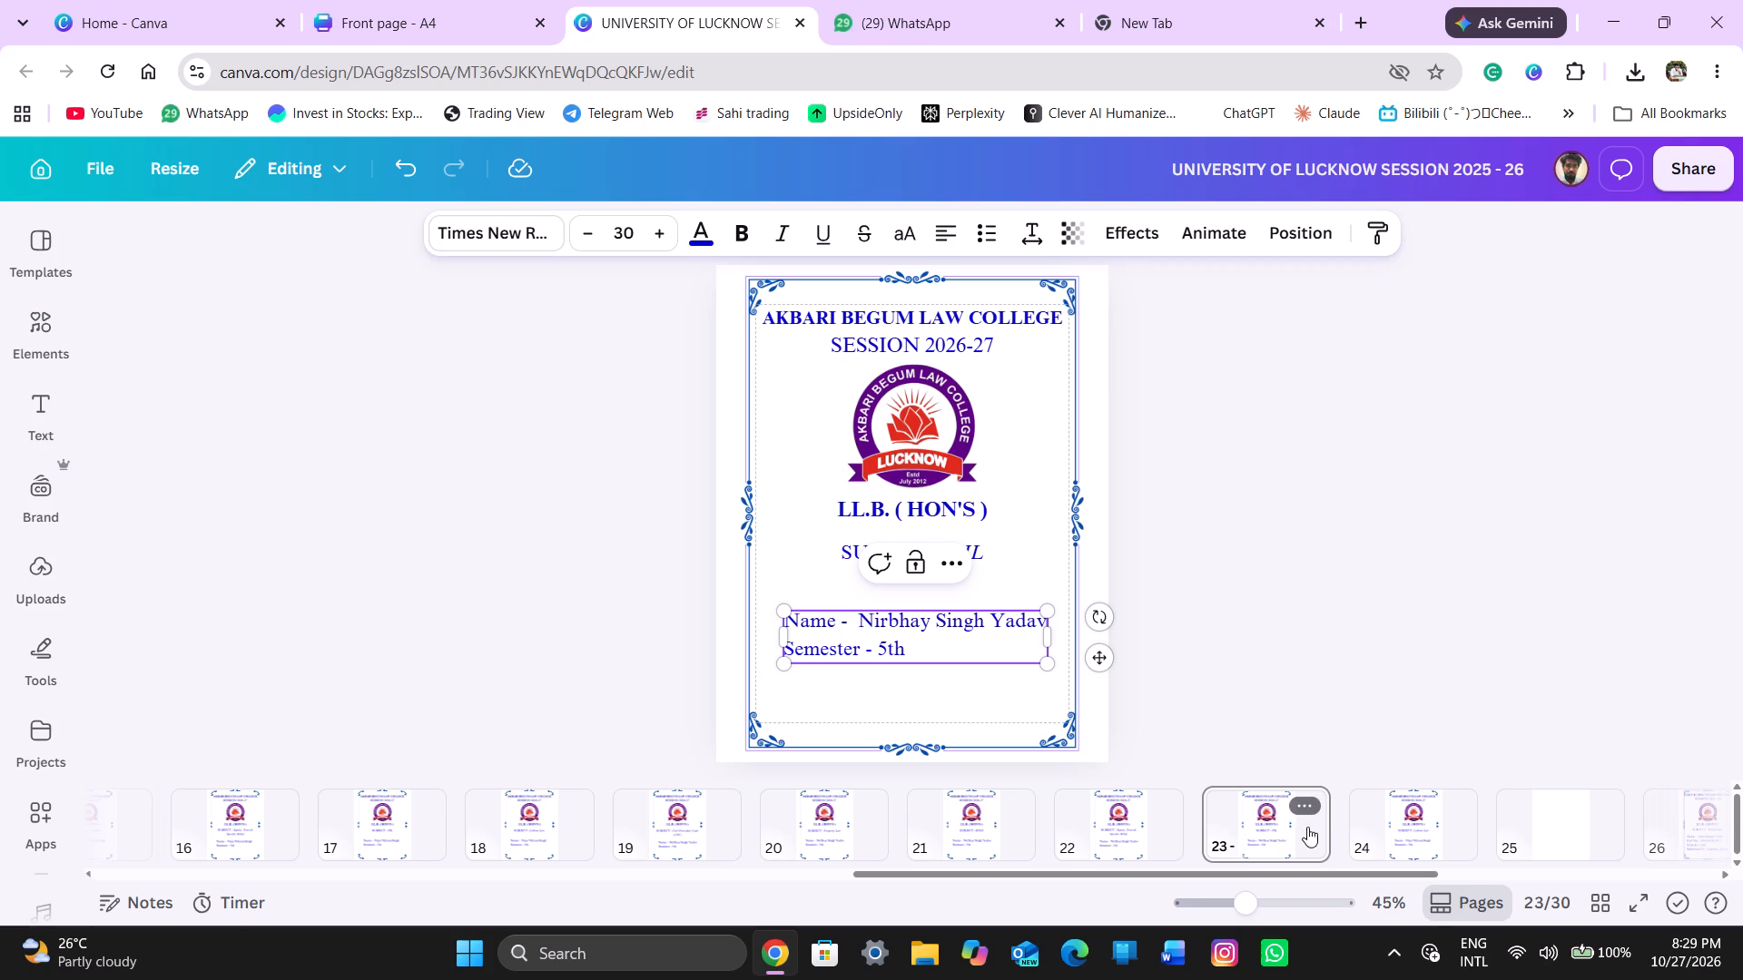
Replace the student name on the page 24 Labour Law cover with the copied student name.
click(1371, 824)
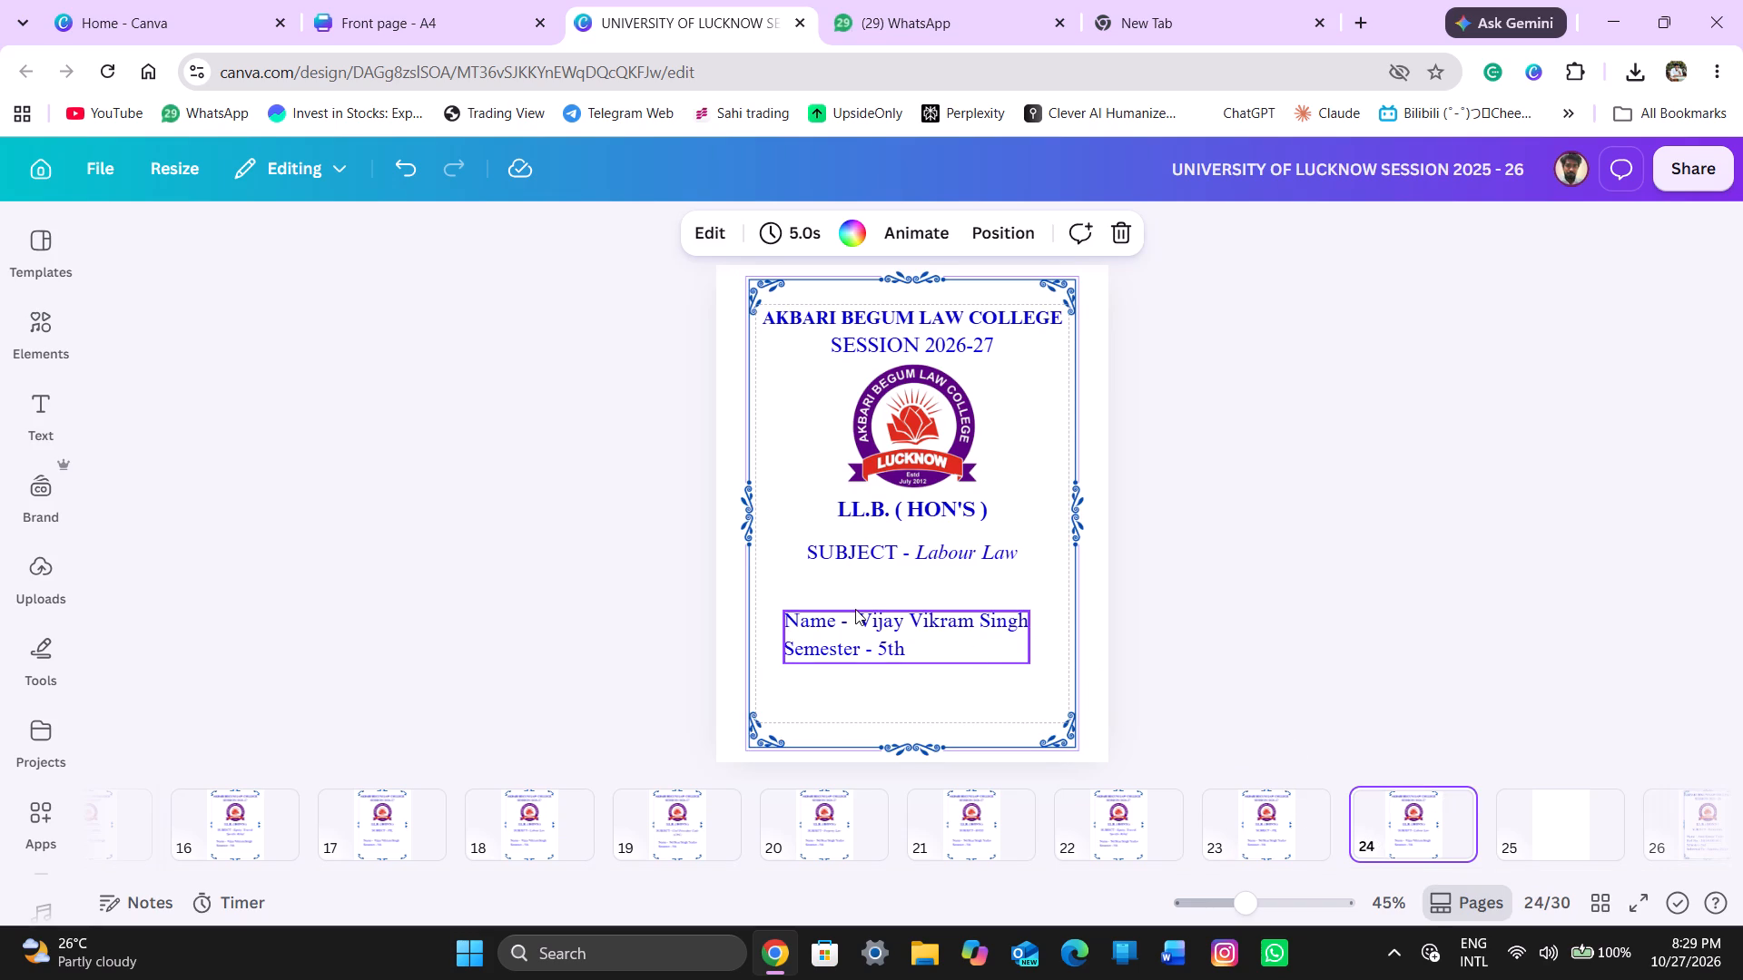
double_click(867, 622)
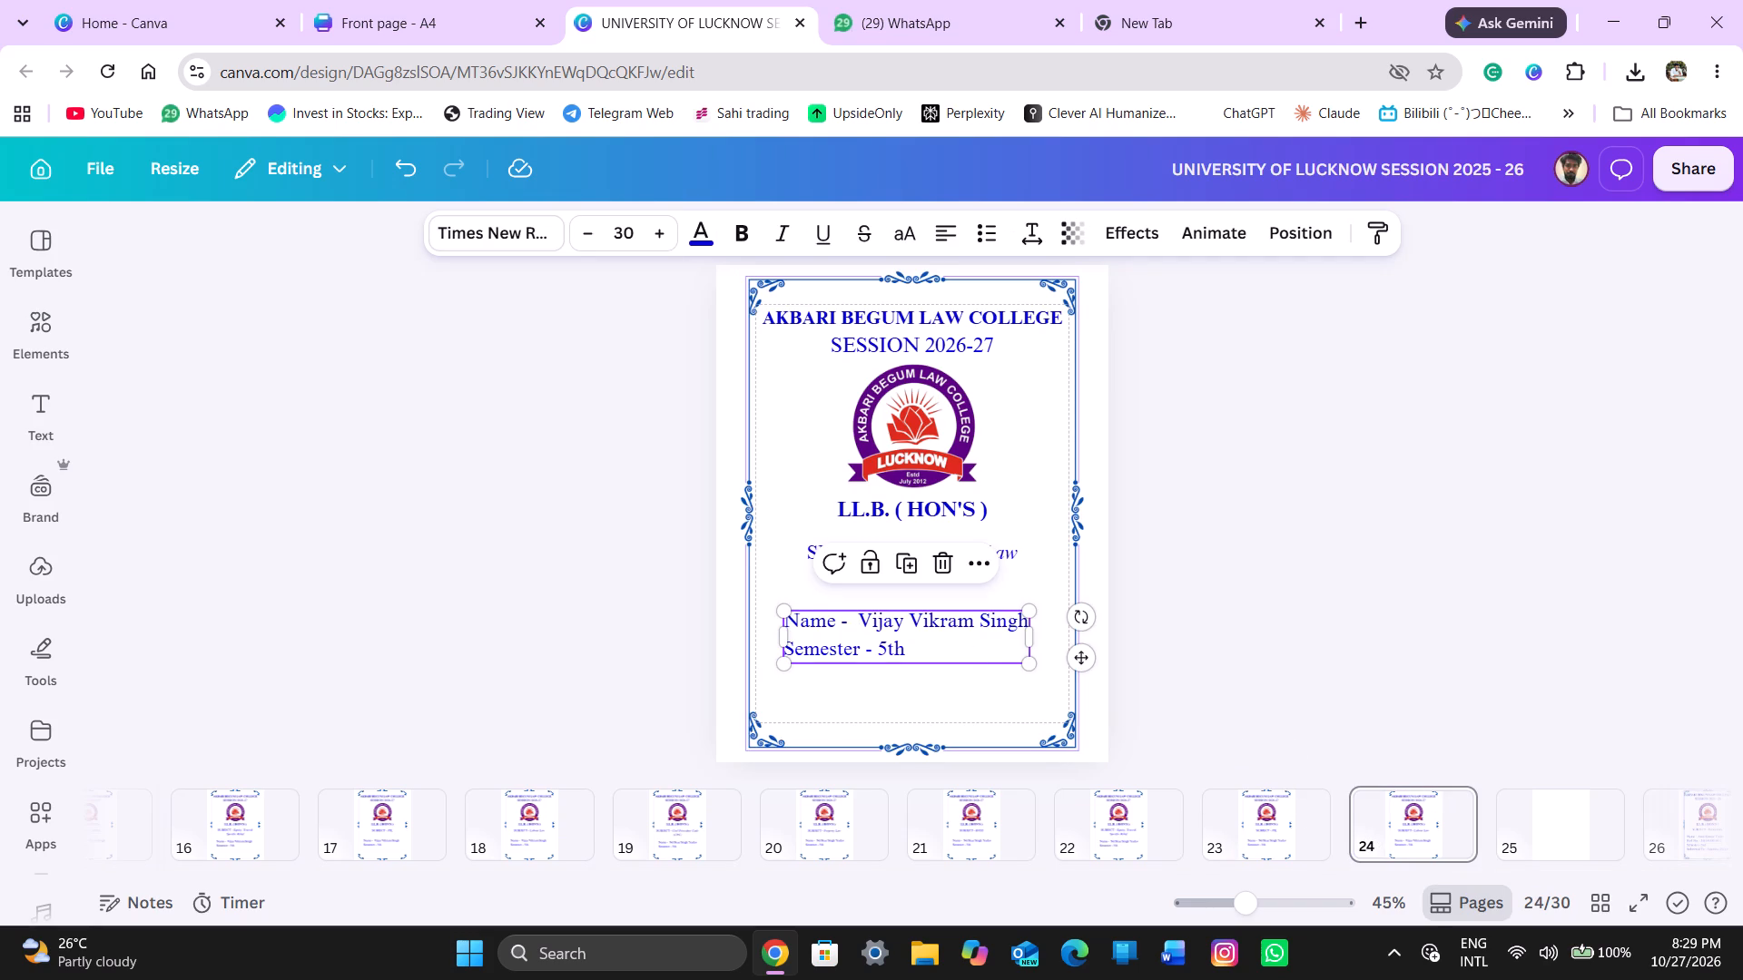
click(859, 621)
key(shift+Right)
key(shift+Right)
key(shift+Right)
key(shift+Right)
key(shift+Right)
key(shift+Right)
key(shift+Right)
key(shift+Right)
key(shift+Right)
key(shift+Right)
key(shift+Right)
key(shift+Right)
key(shift+Right)
key(shift+Right)
key(shift+Right)
key(shift+Right)
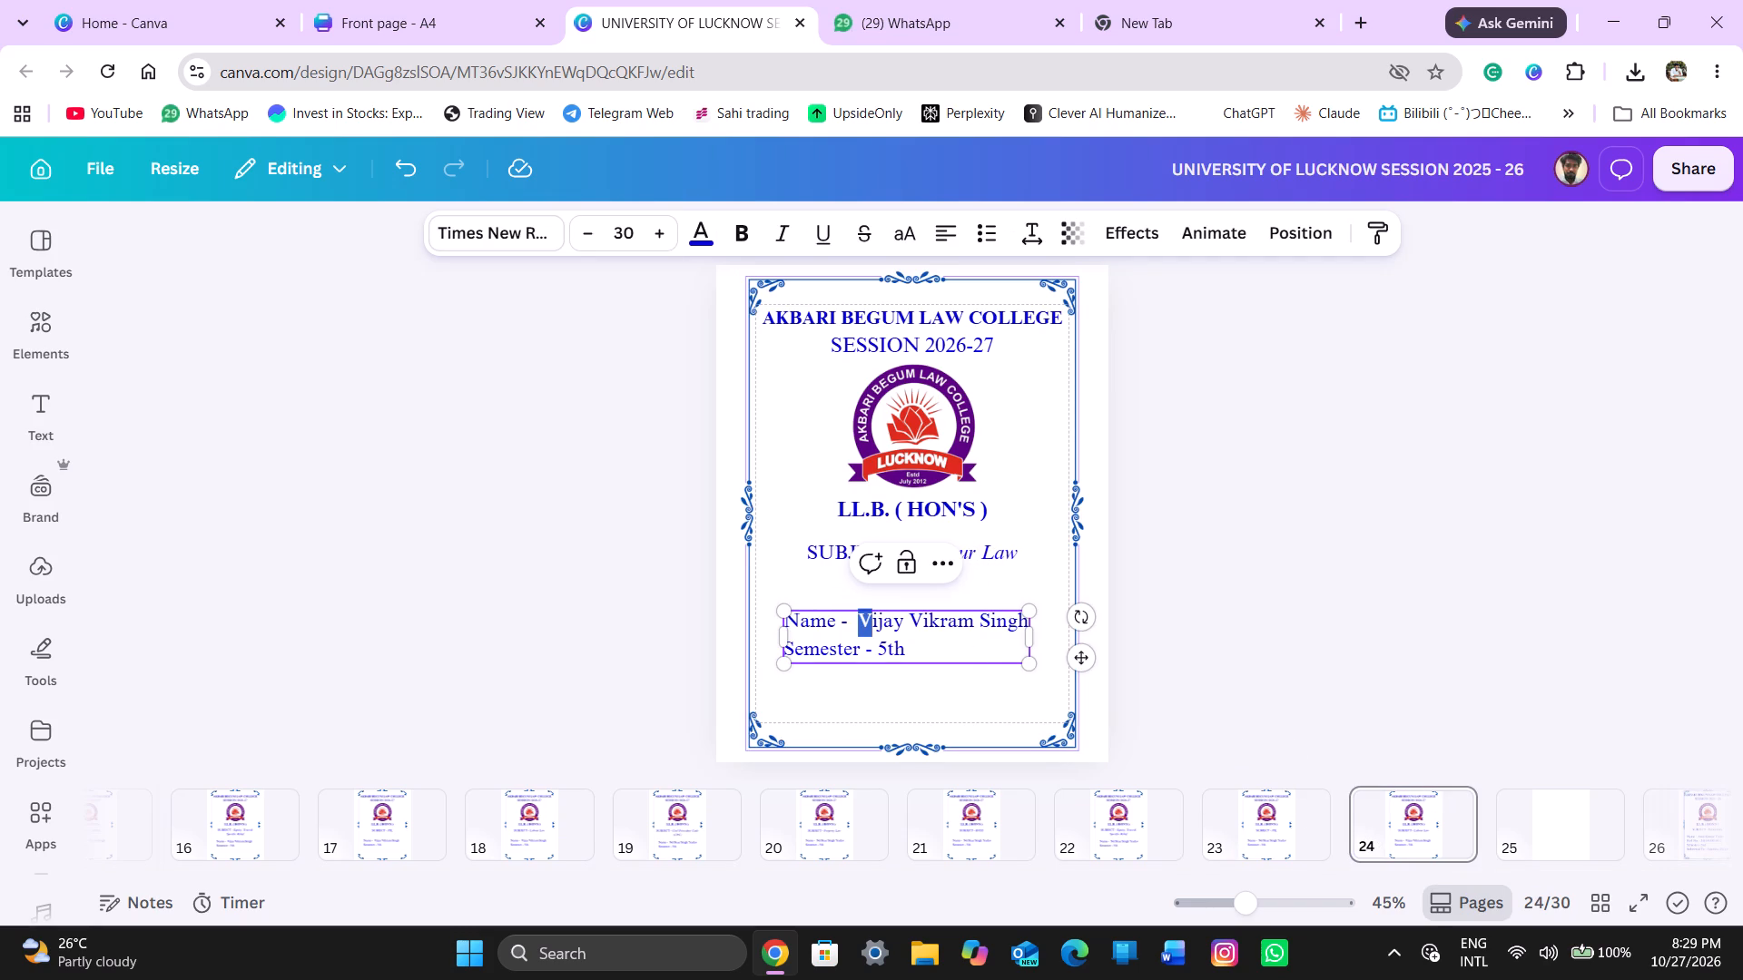
key(shift+Right)
key(shift+Right)
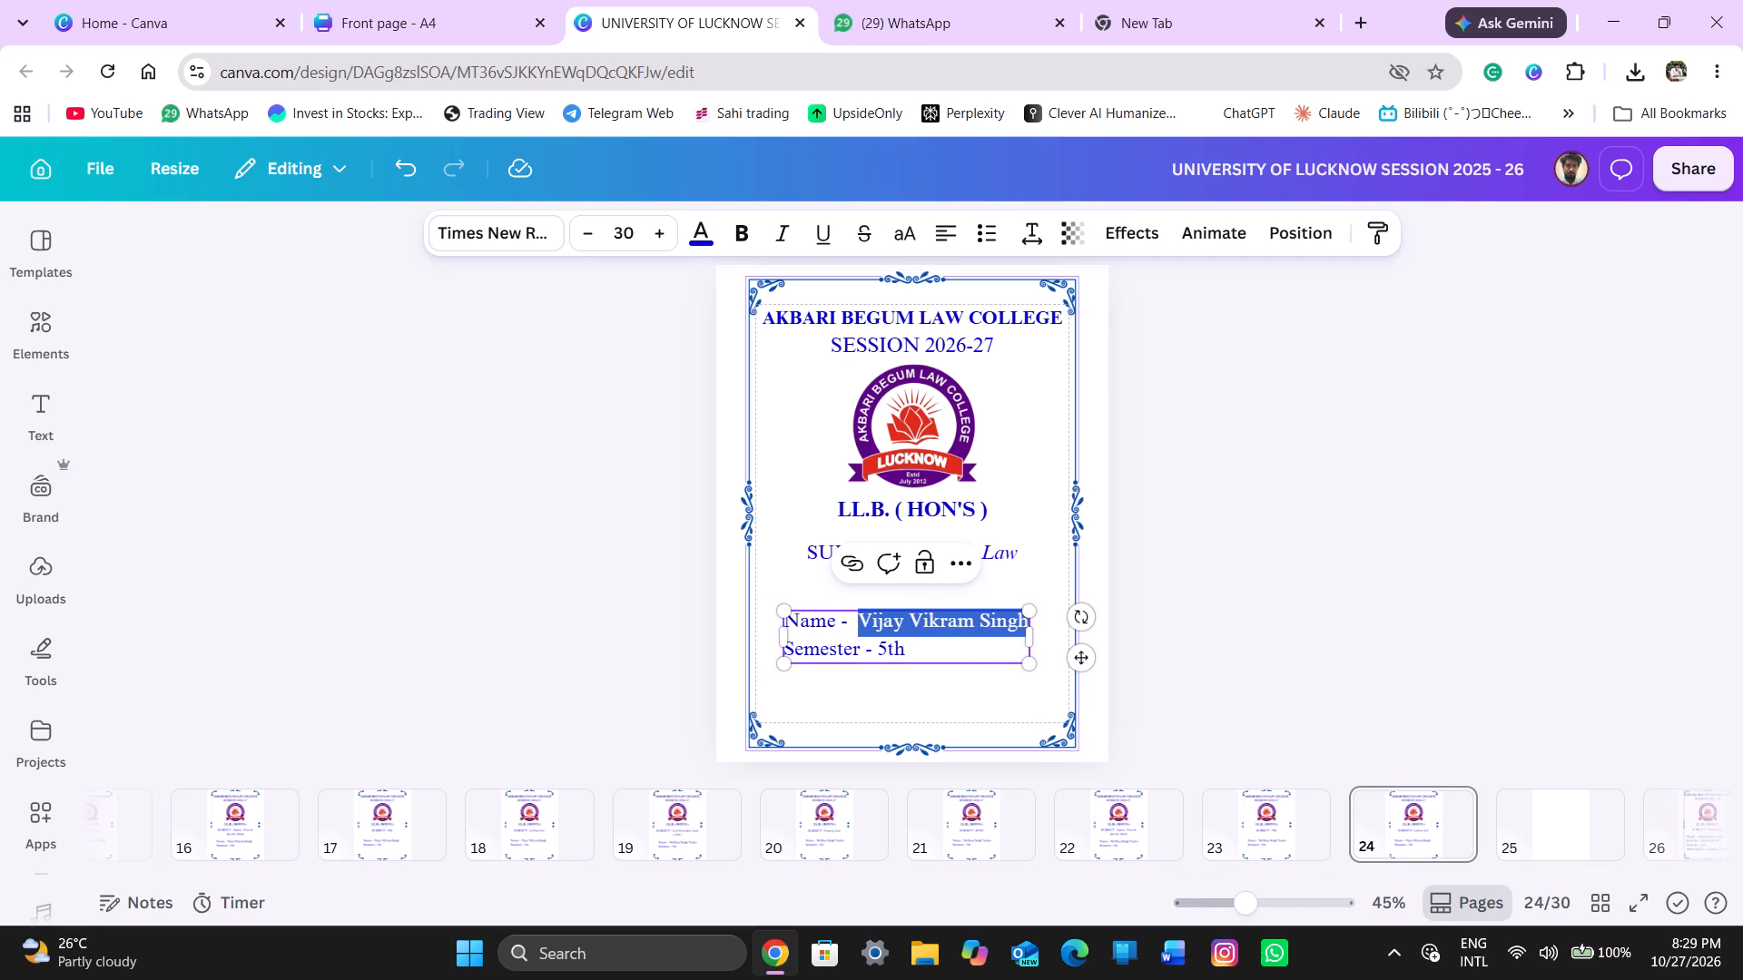
Replace the selected student name on the page 24 Labour Law cover with the copied student name.
key(ctrl+v)
click(1388, 543)
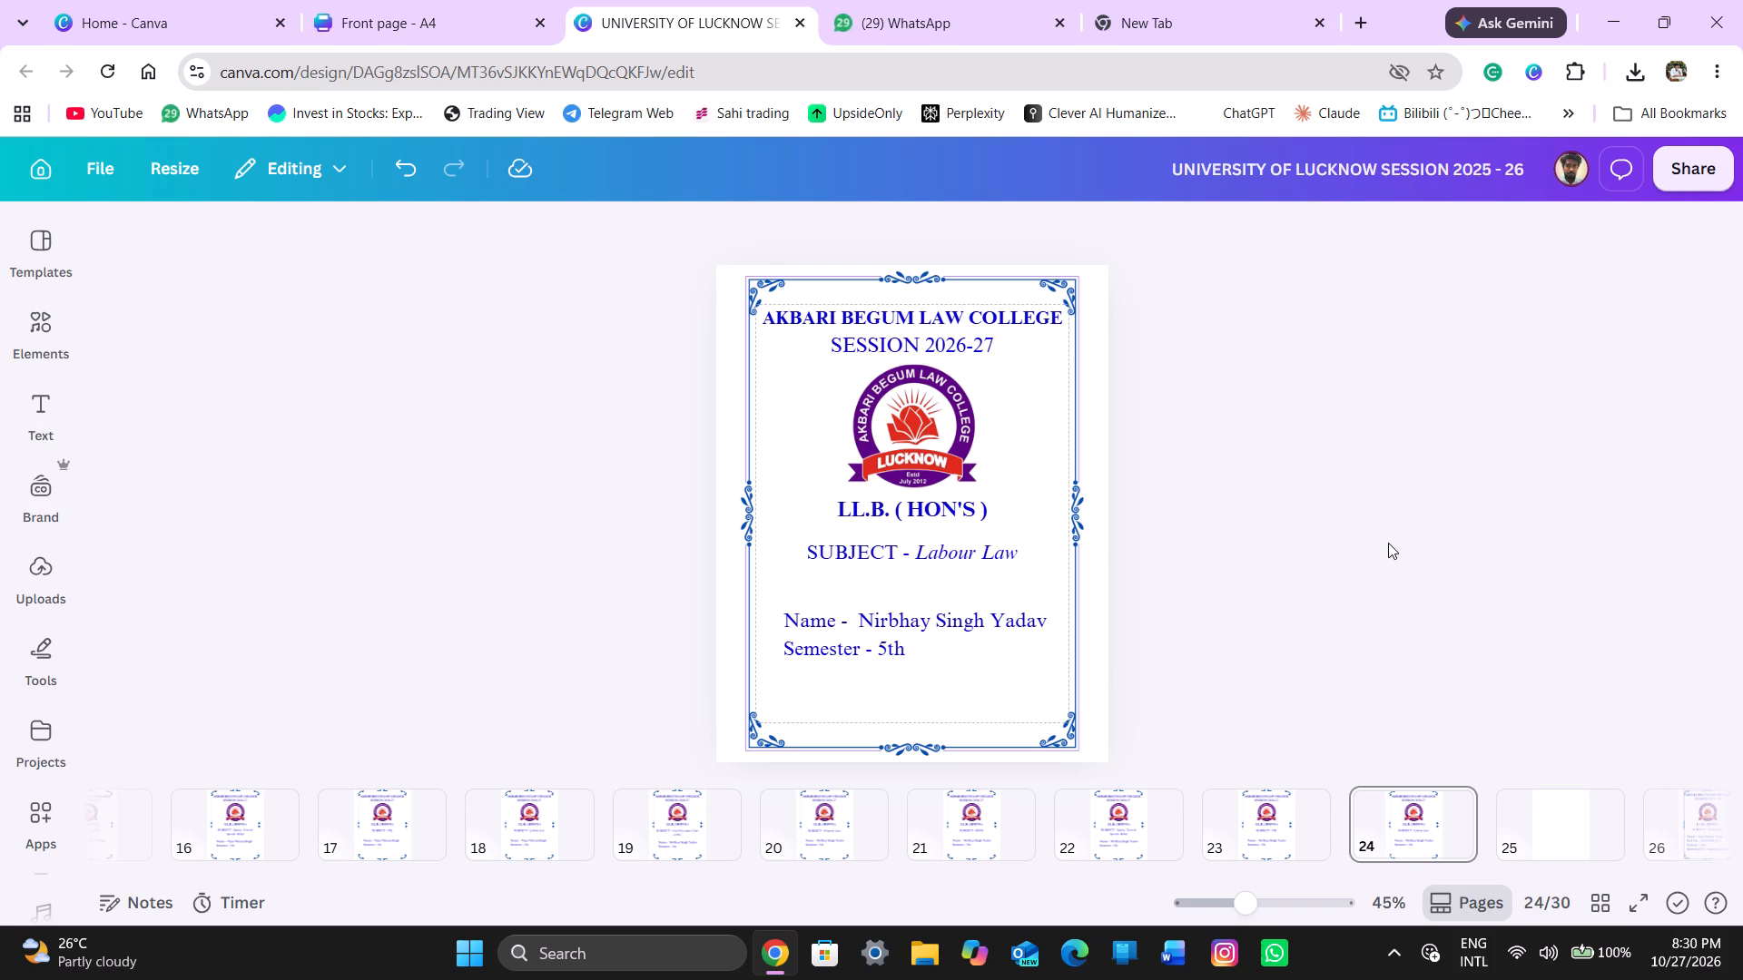
click(538, 822)
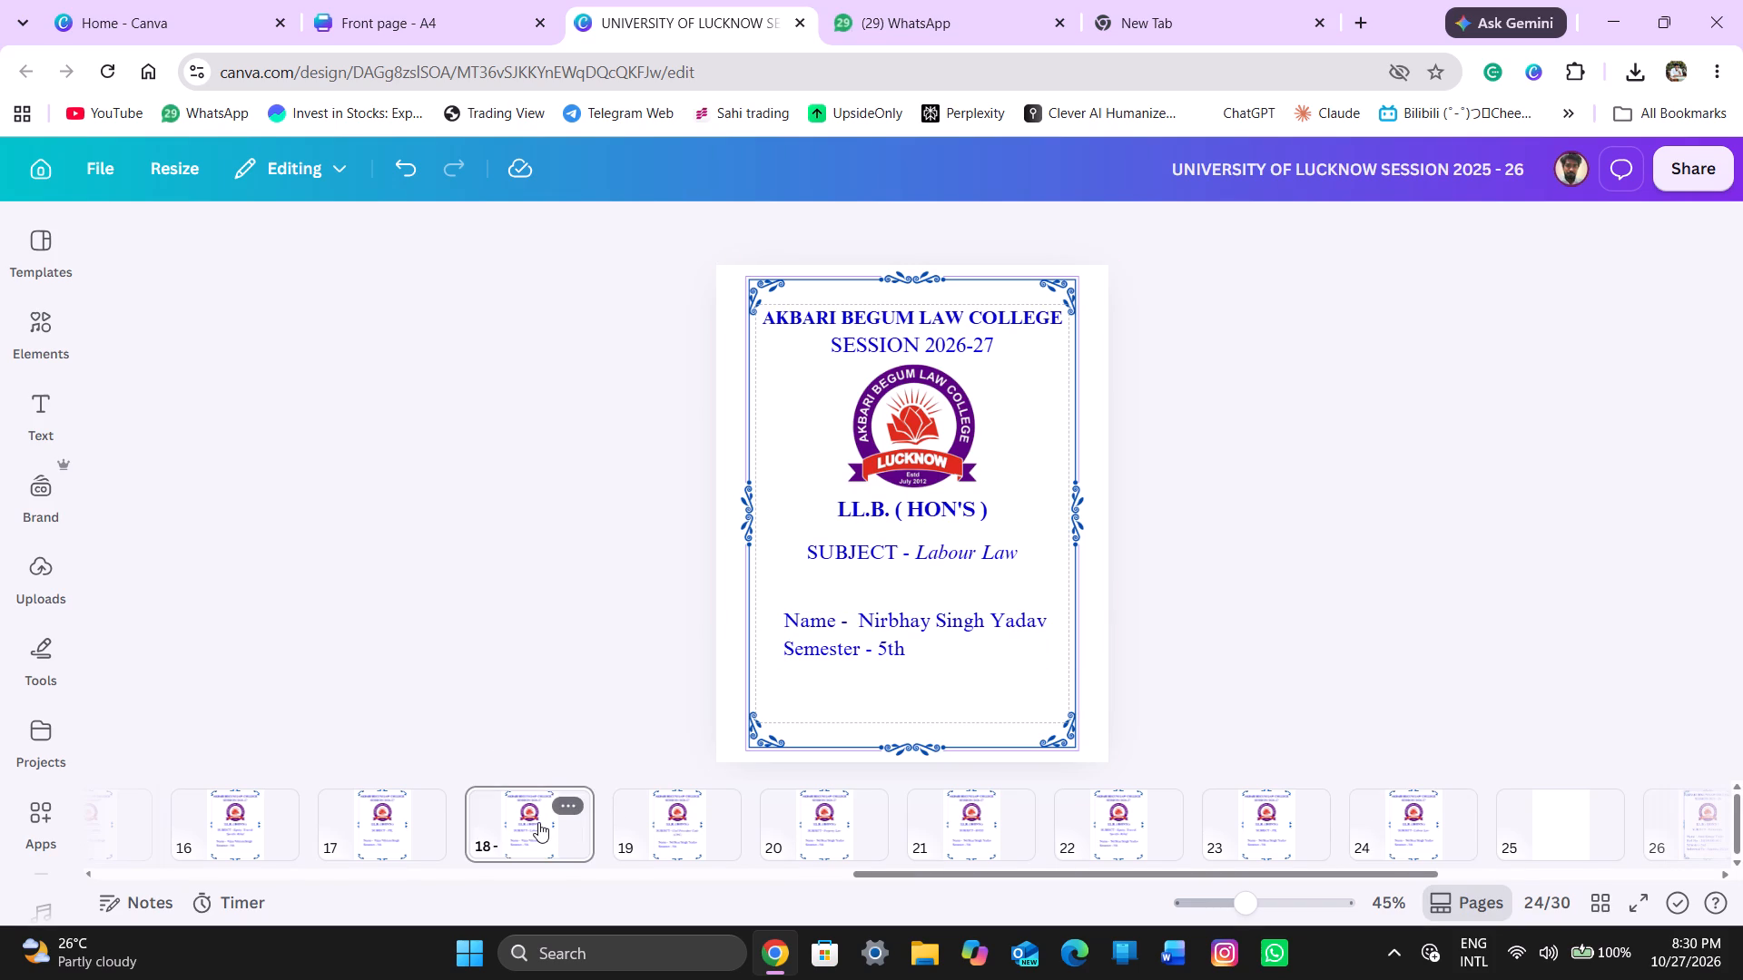
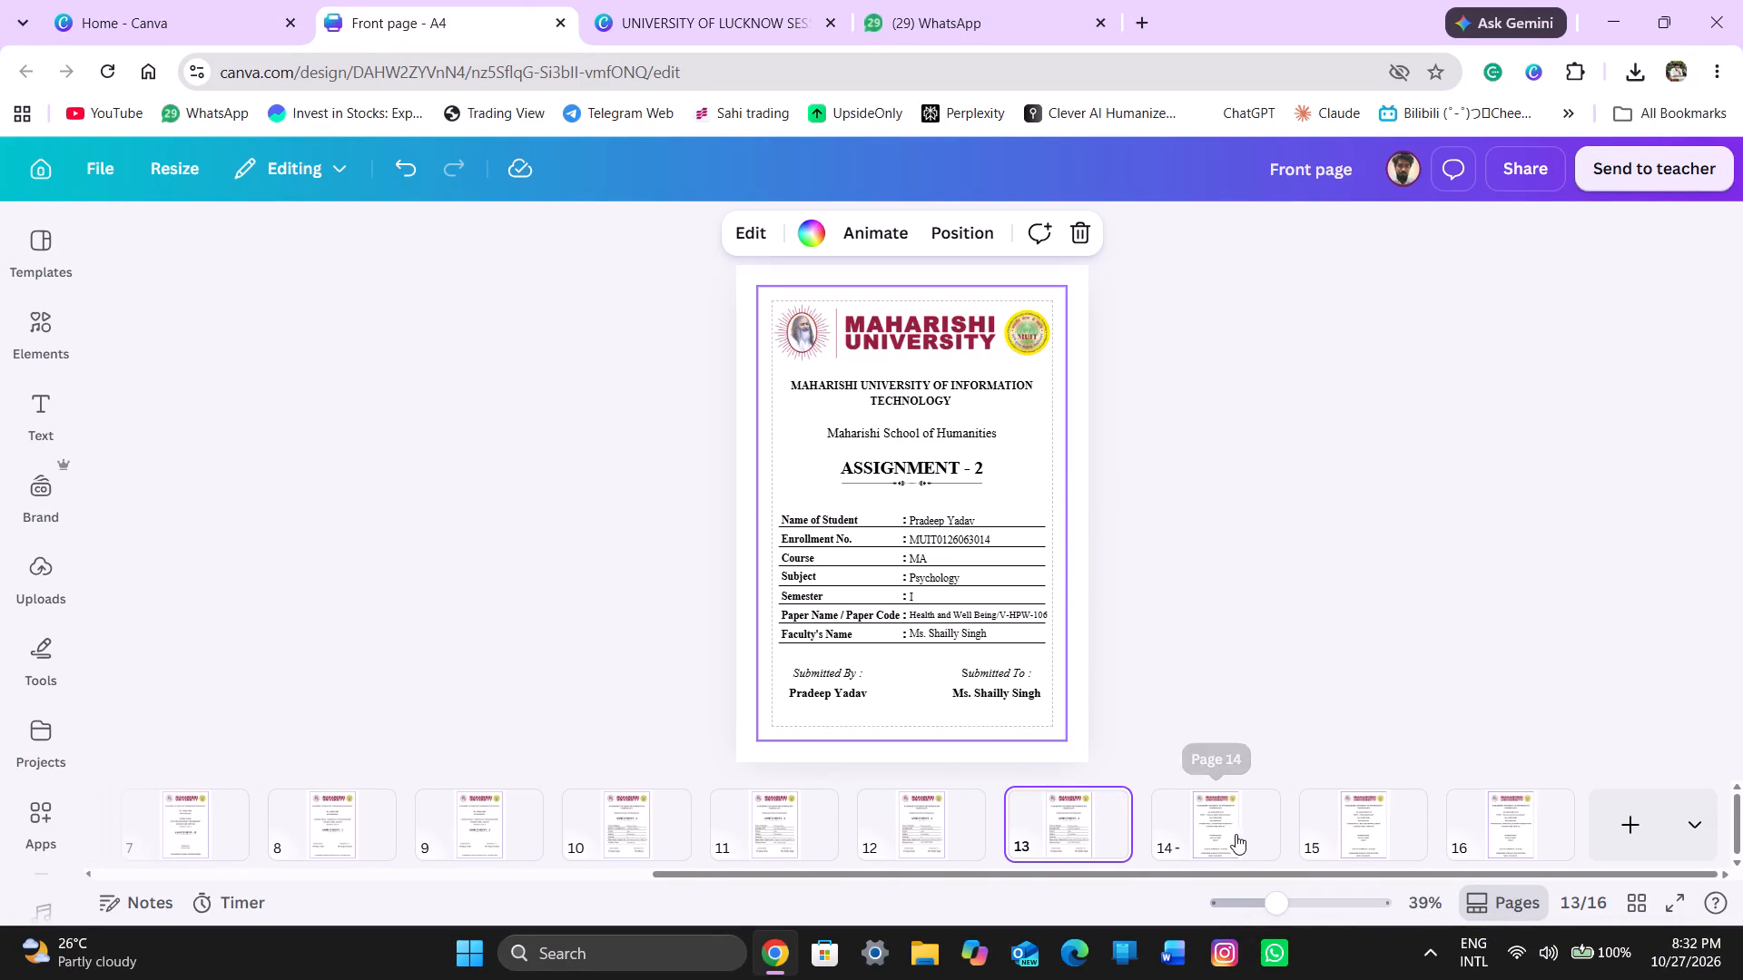
click(1238, 834)
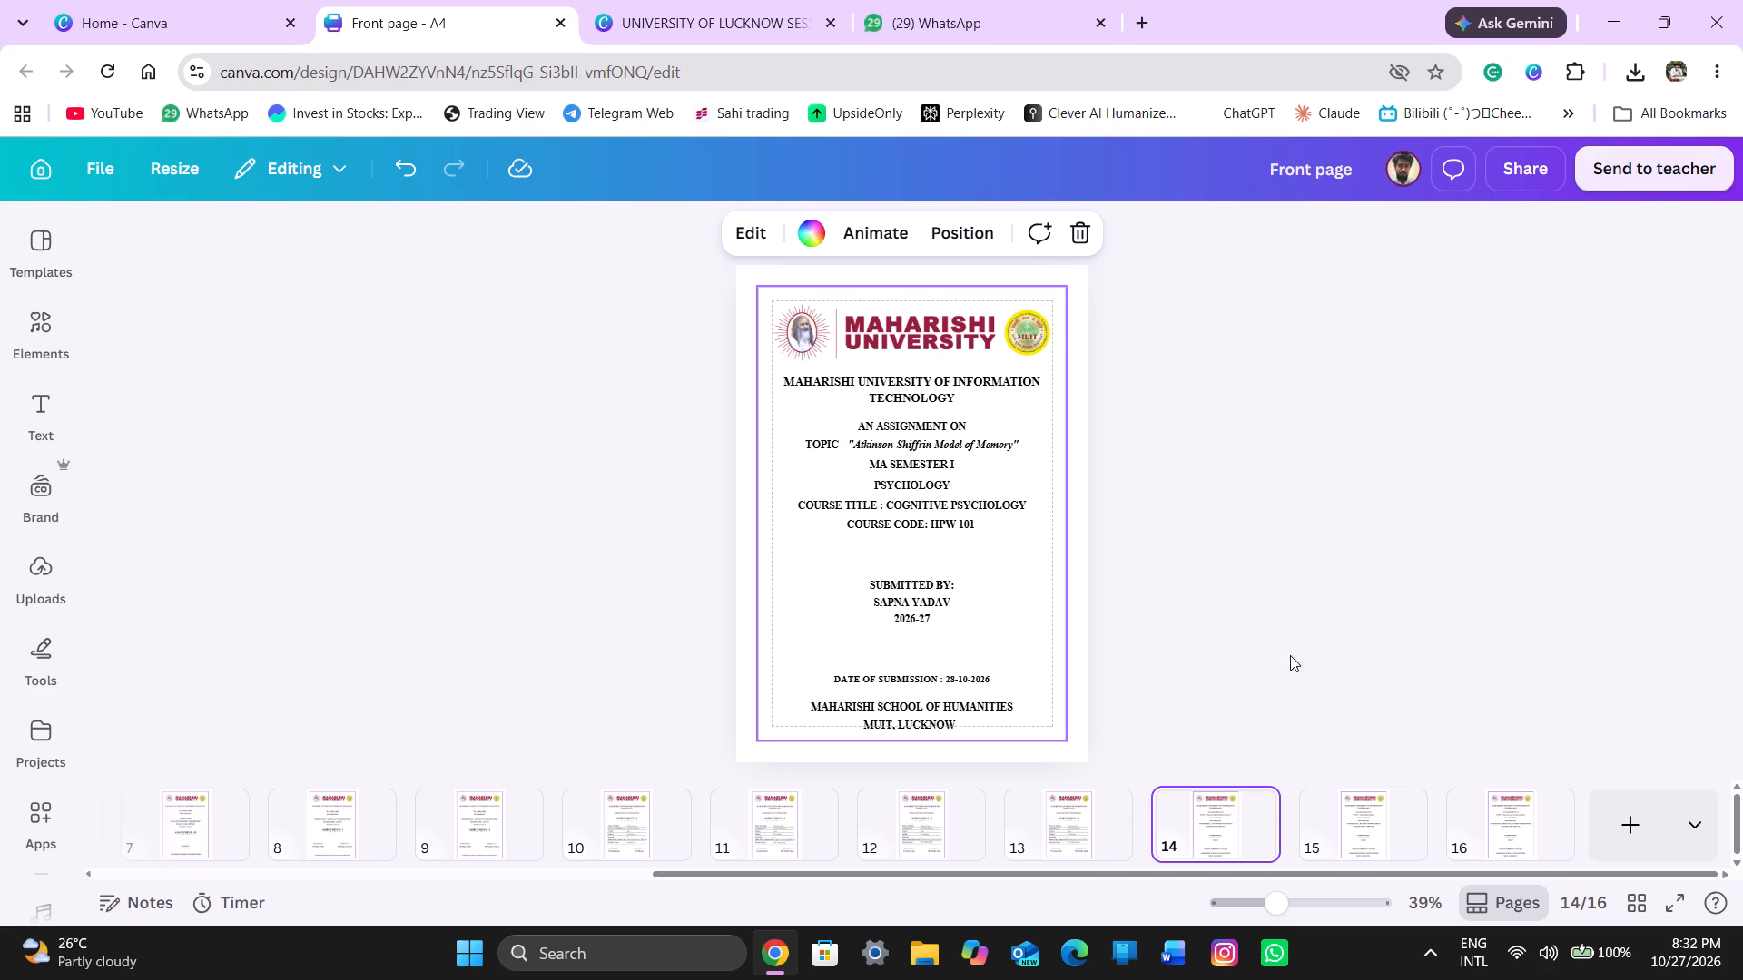
click(1067, 818)
click(1187, 827)
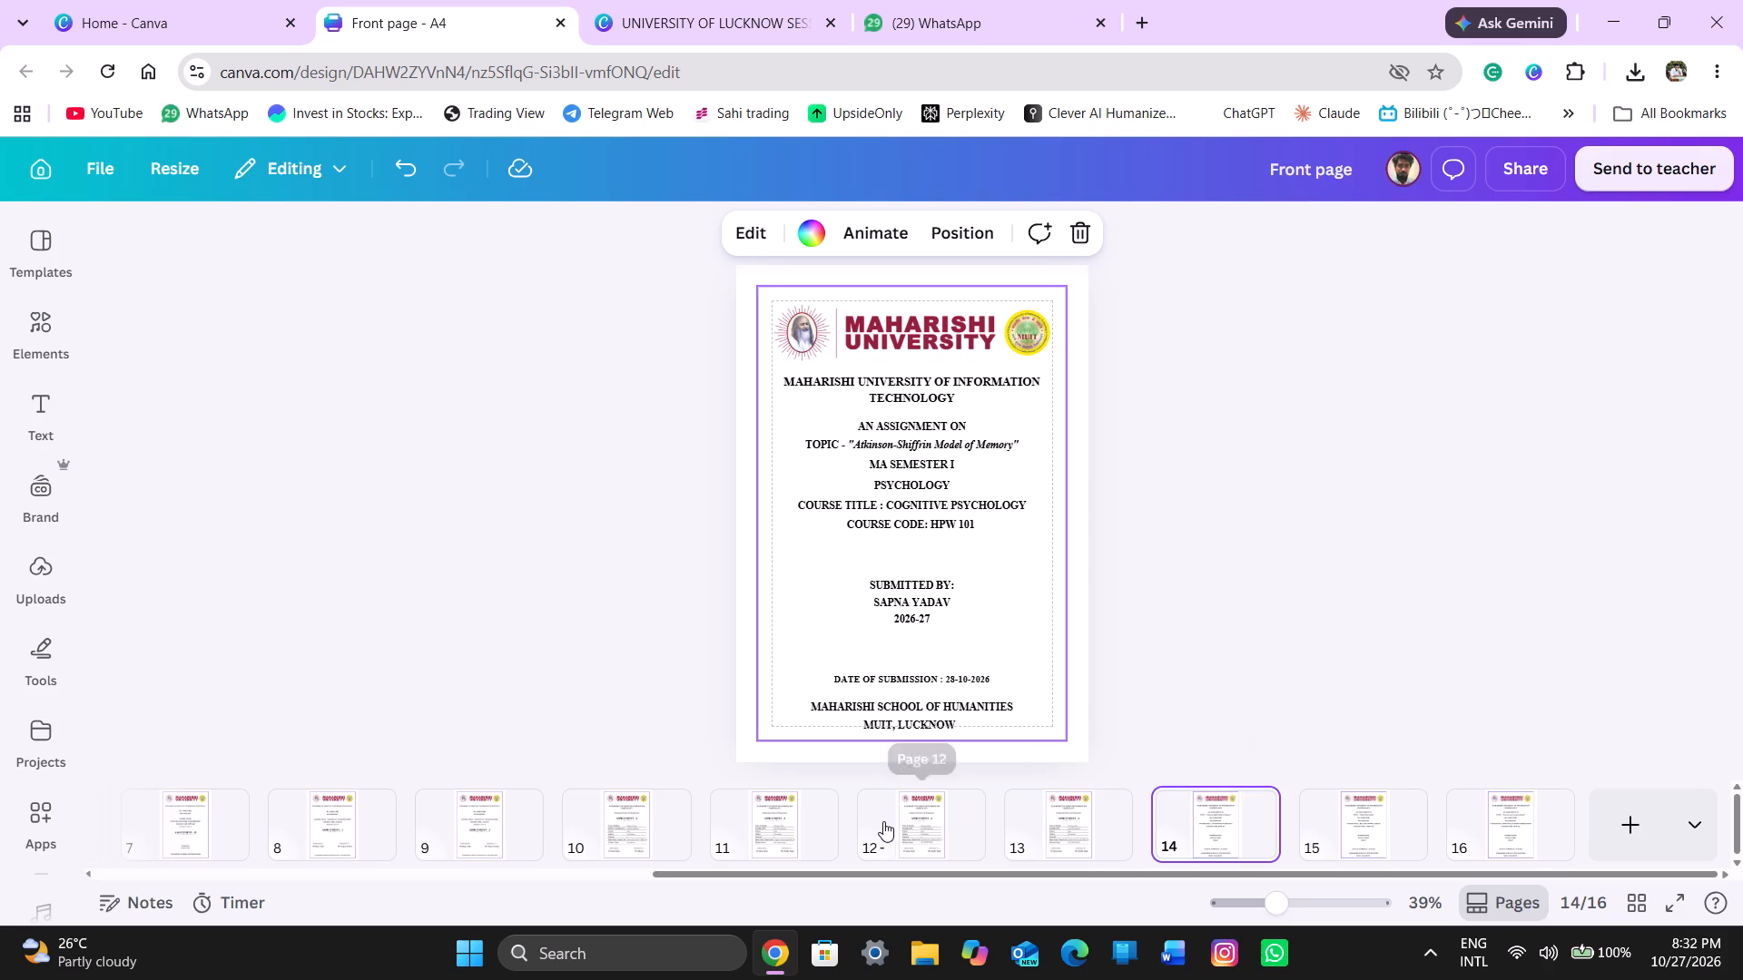
click(876, 821)
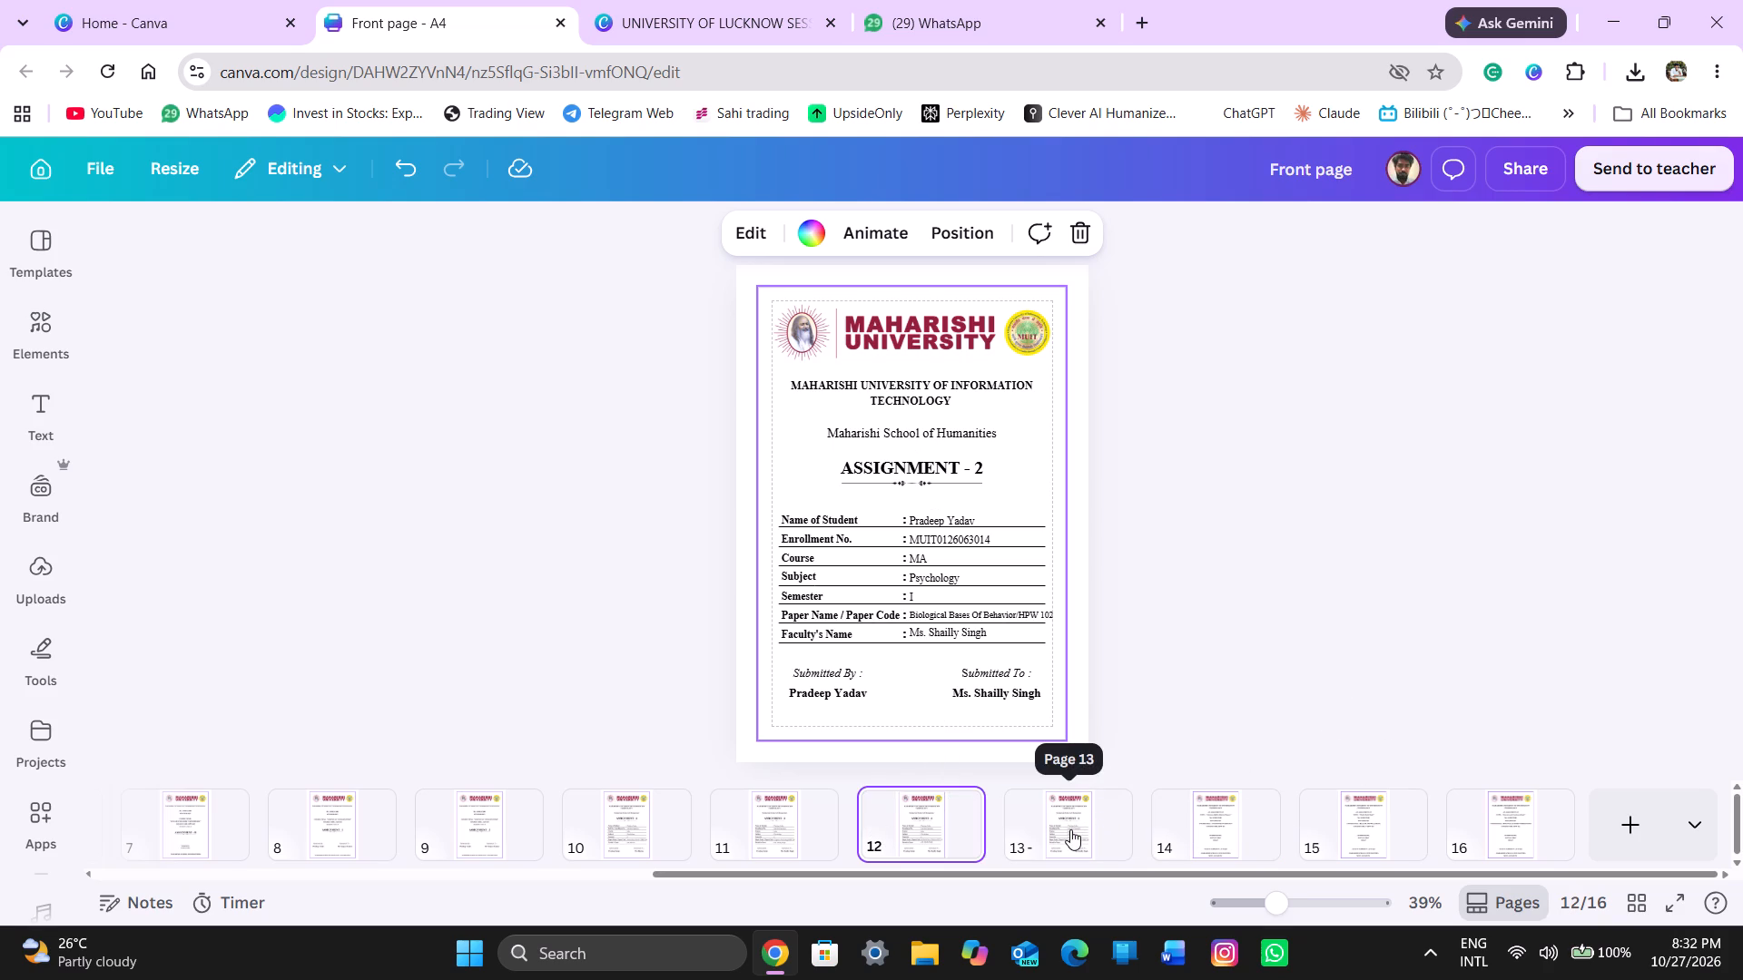
click(1070, 829)
click(1187, 830)
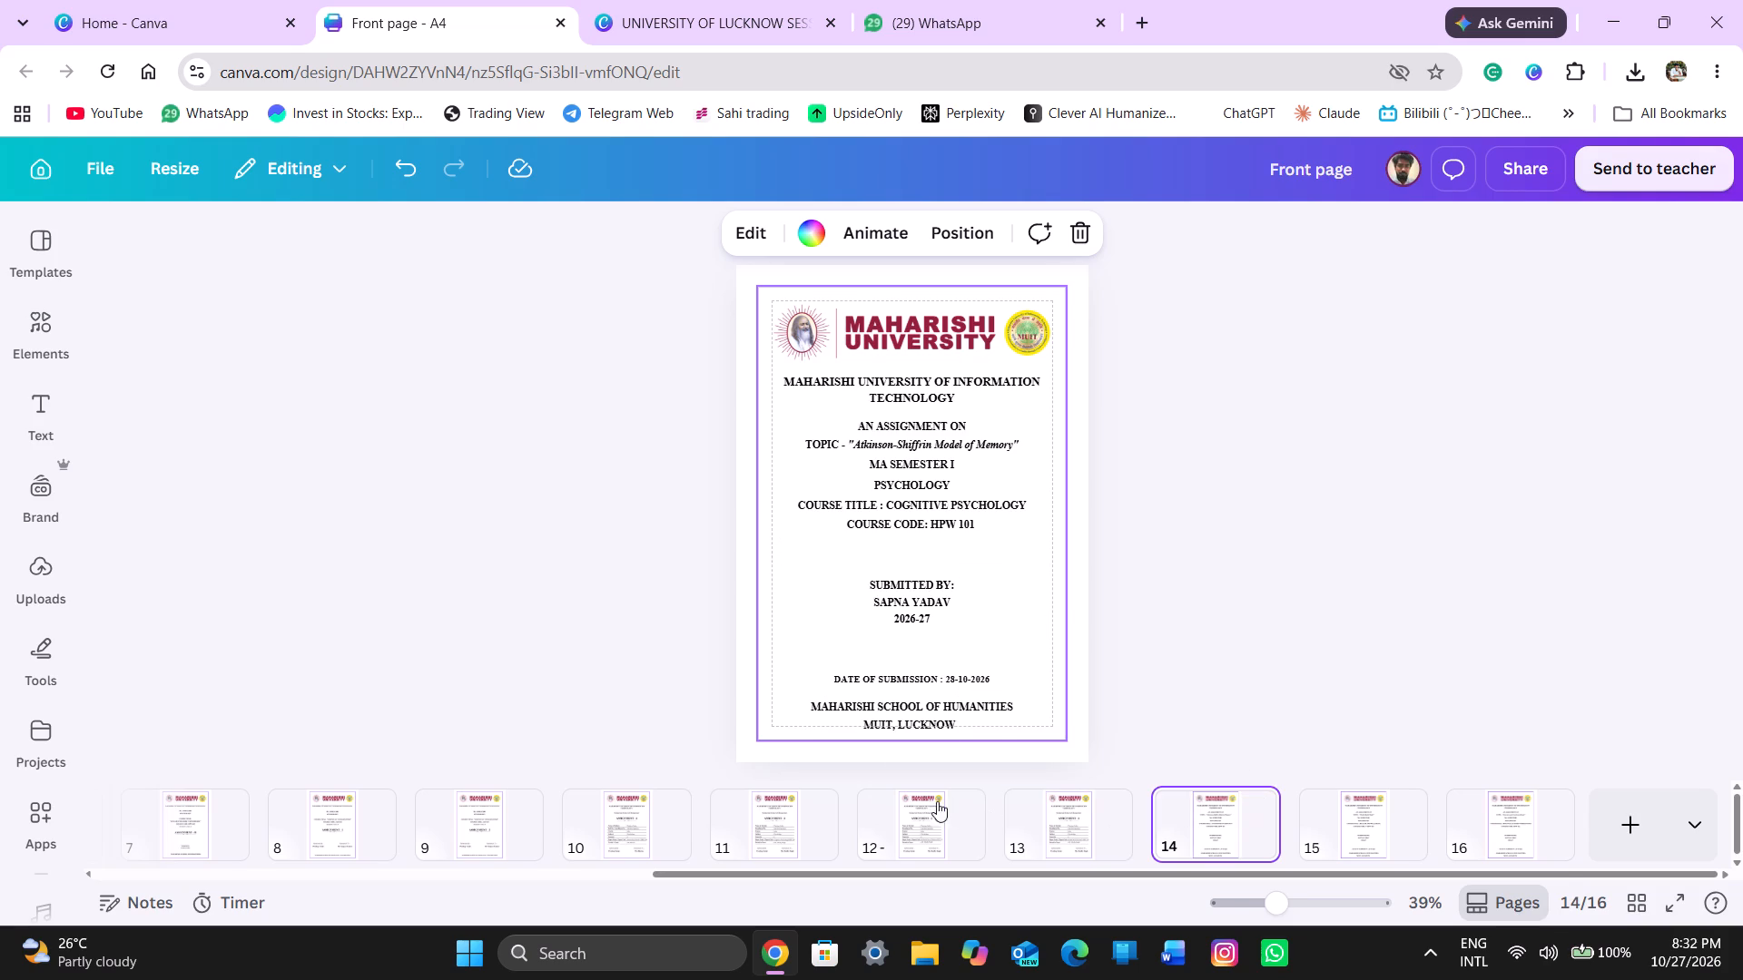
click(917, 821)
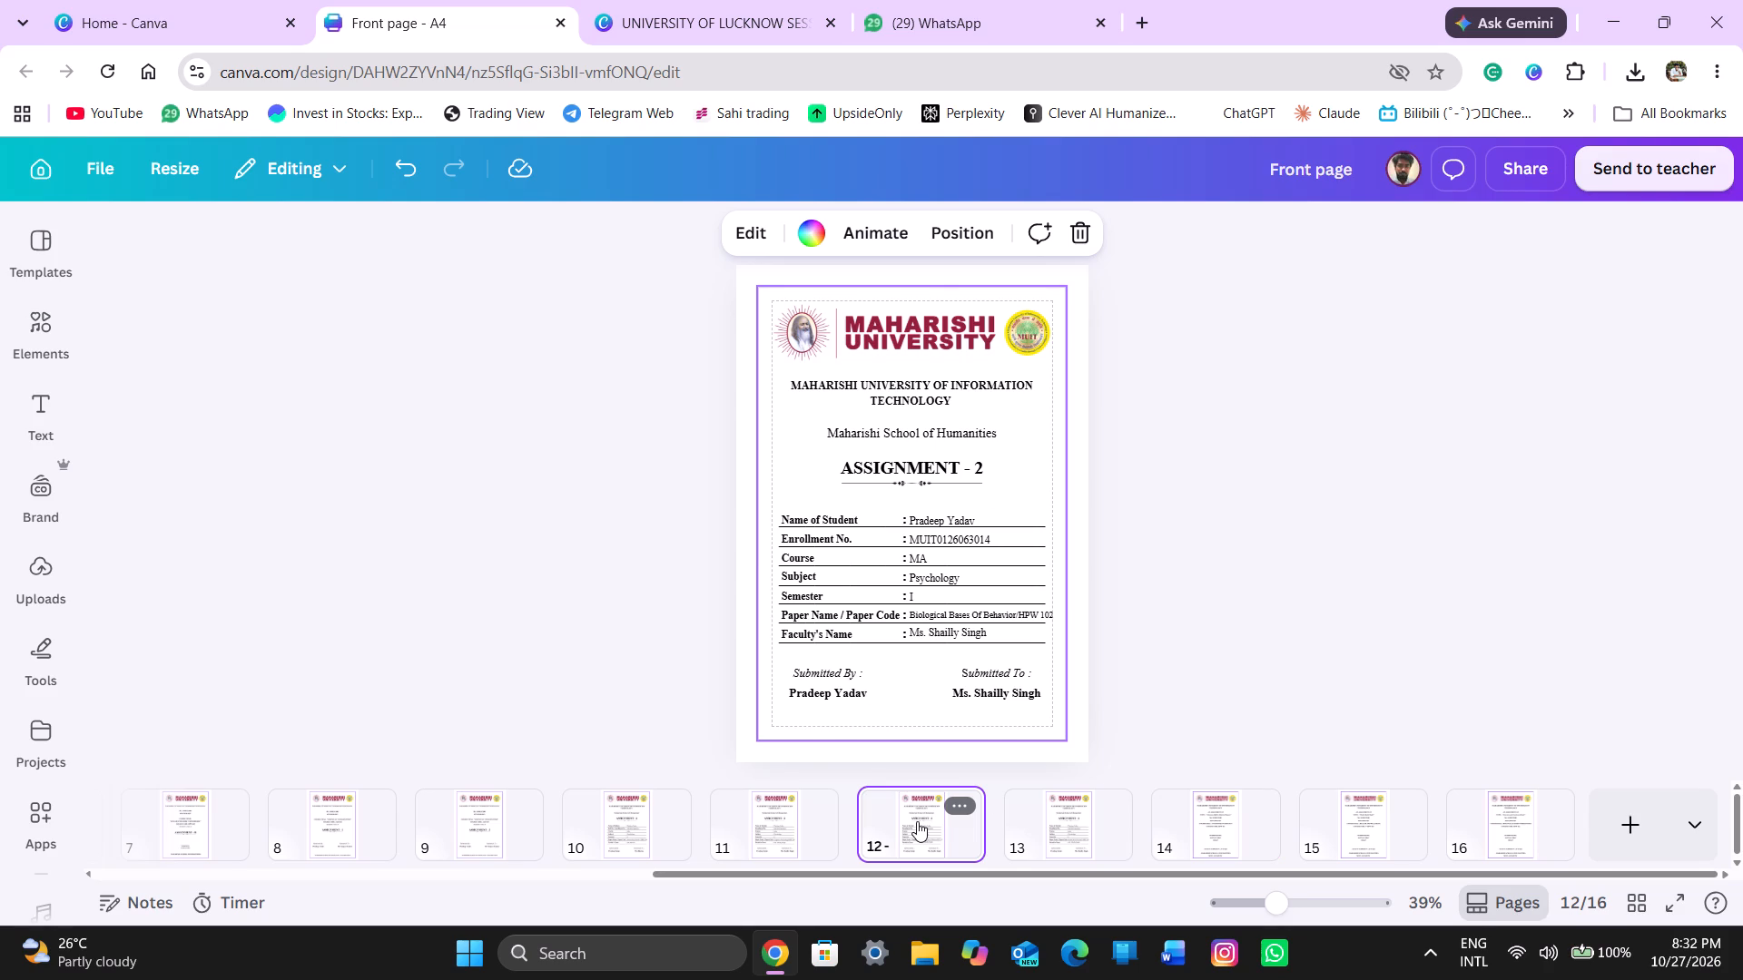
click(614, 822)
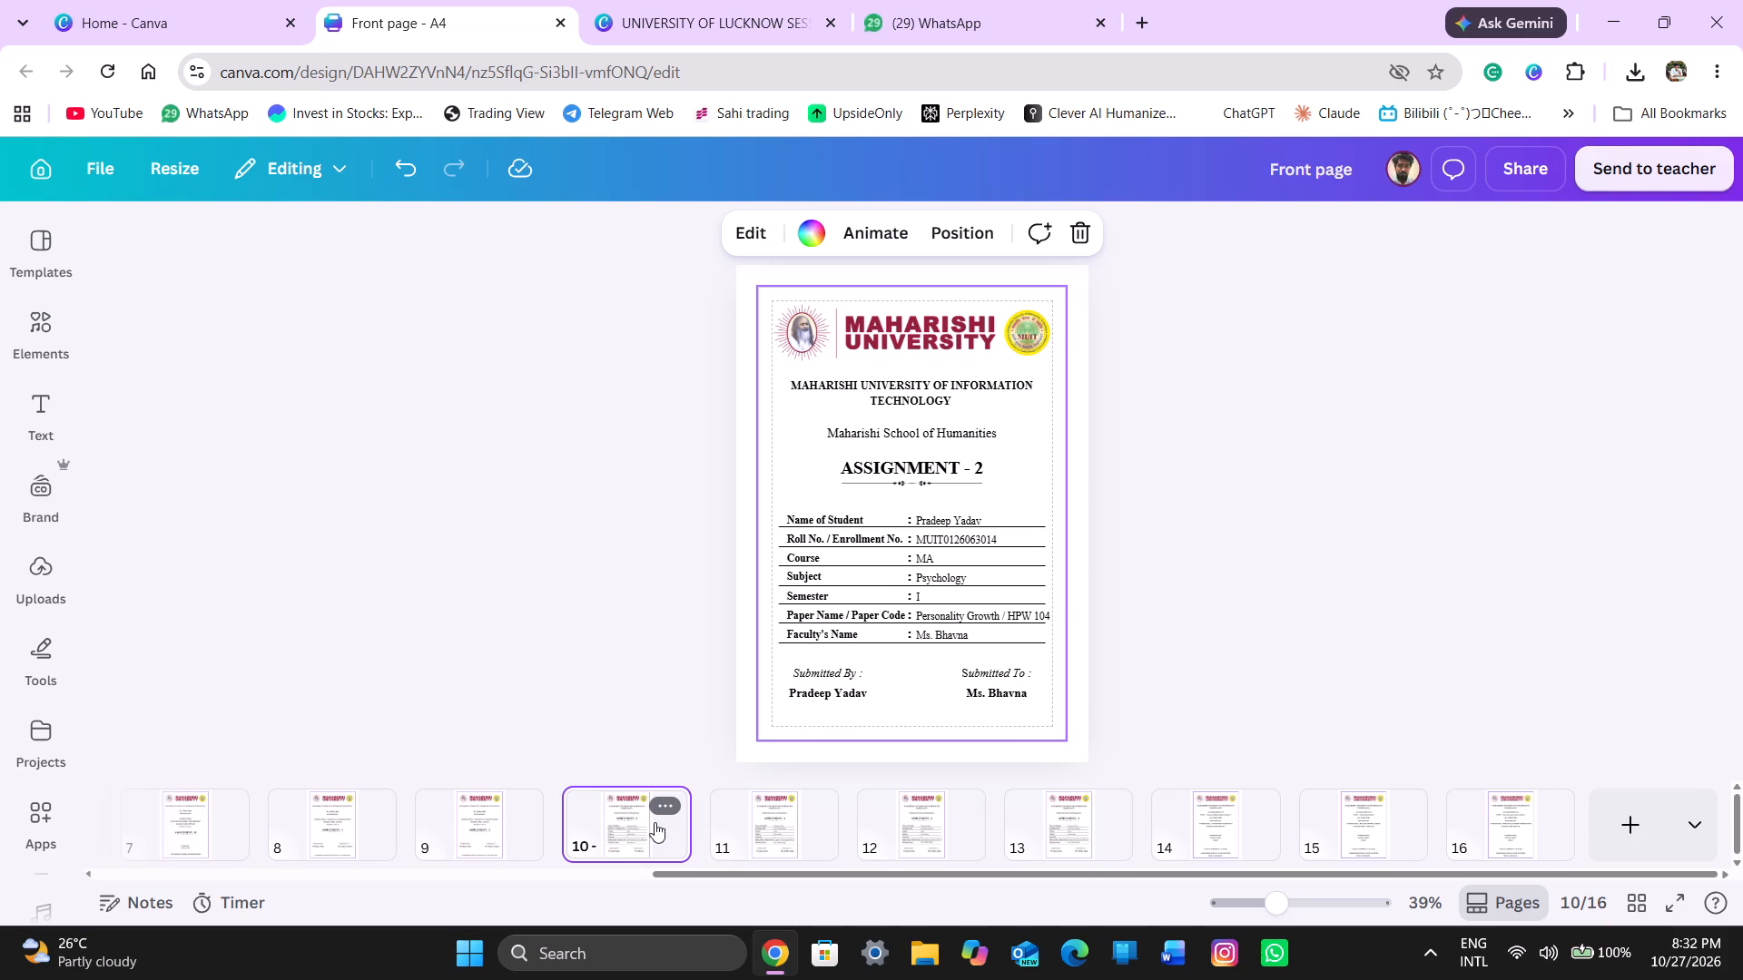
click(771, 827)
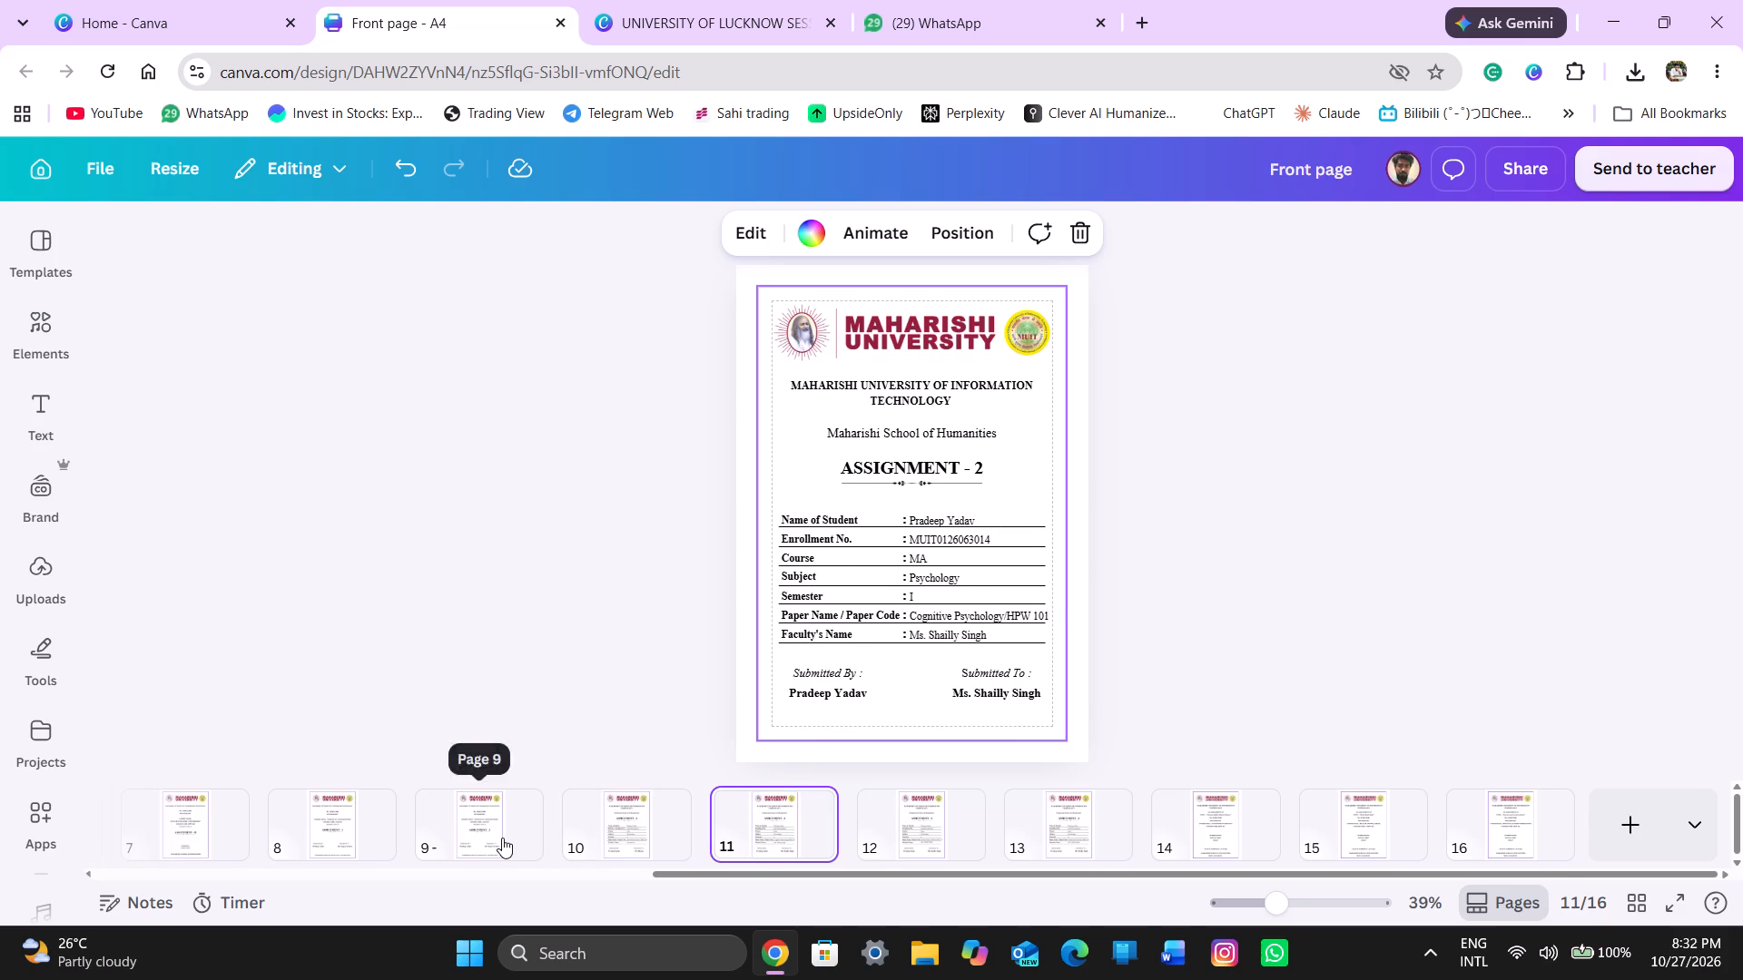
double_click(502, 838)
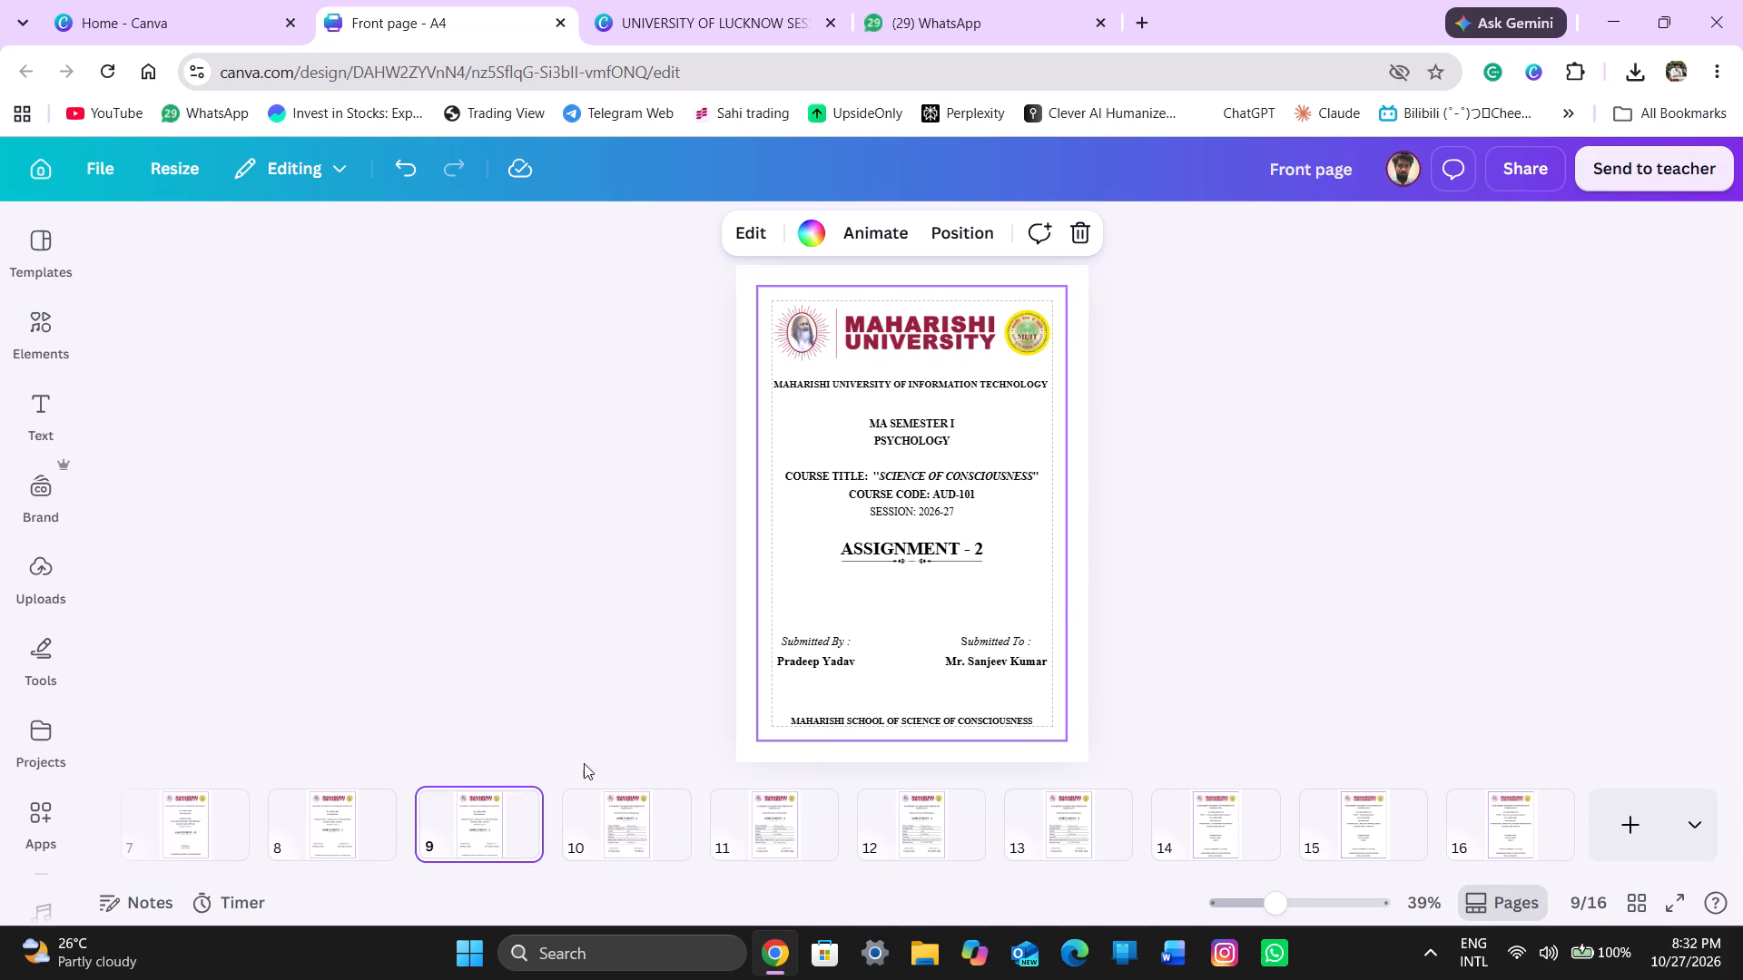
click(633, 828)
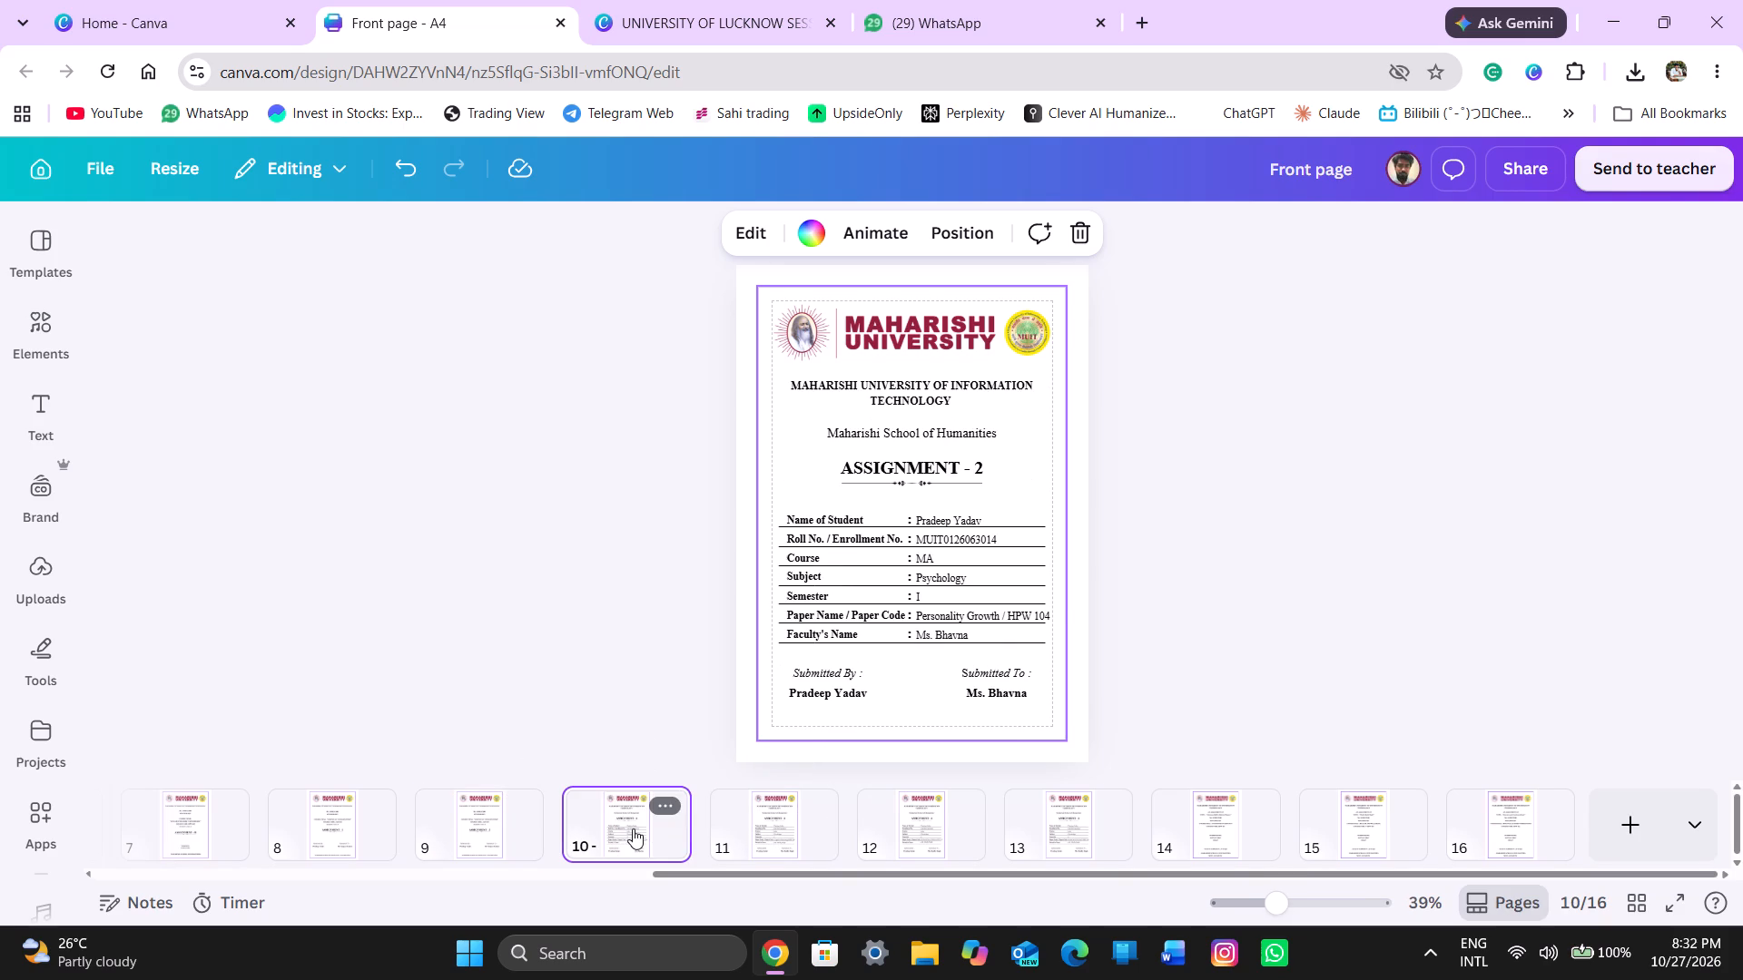
click(772, 850)
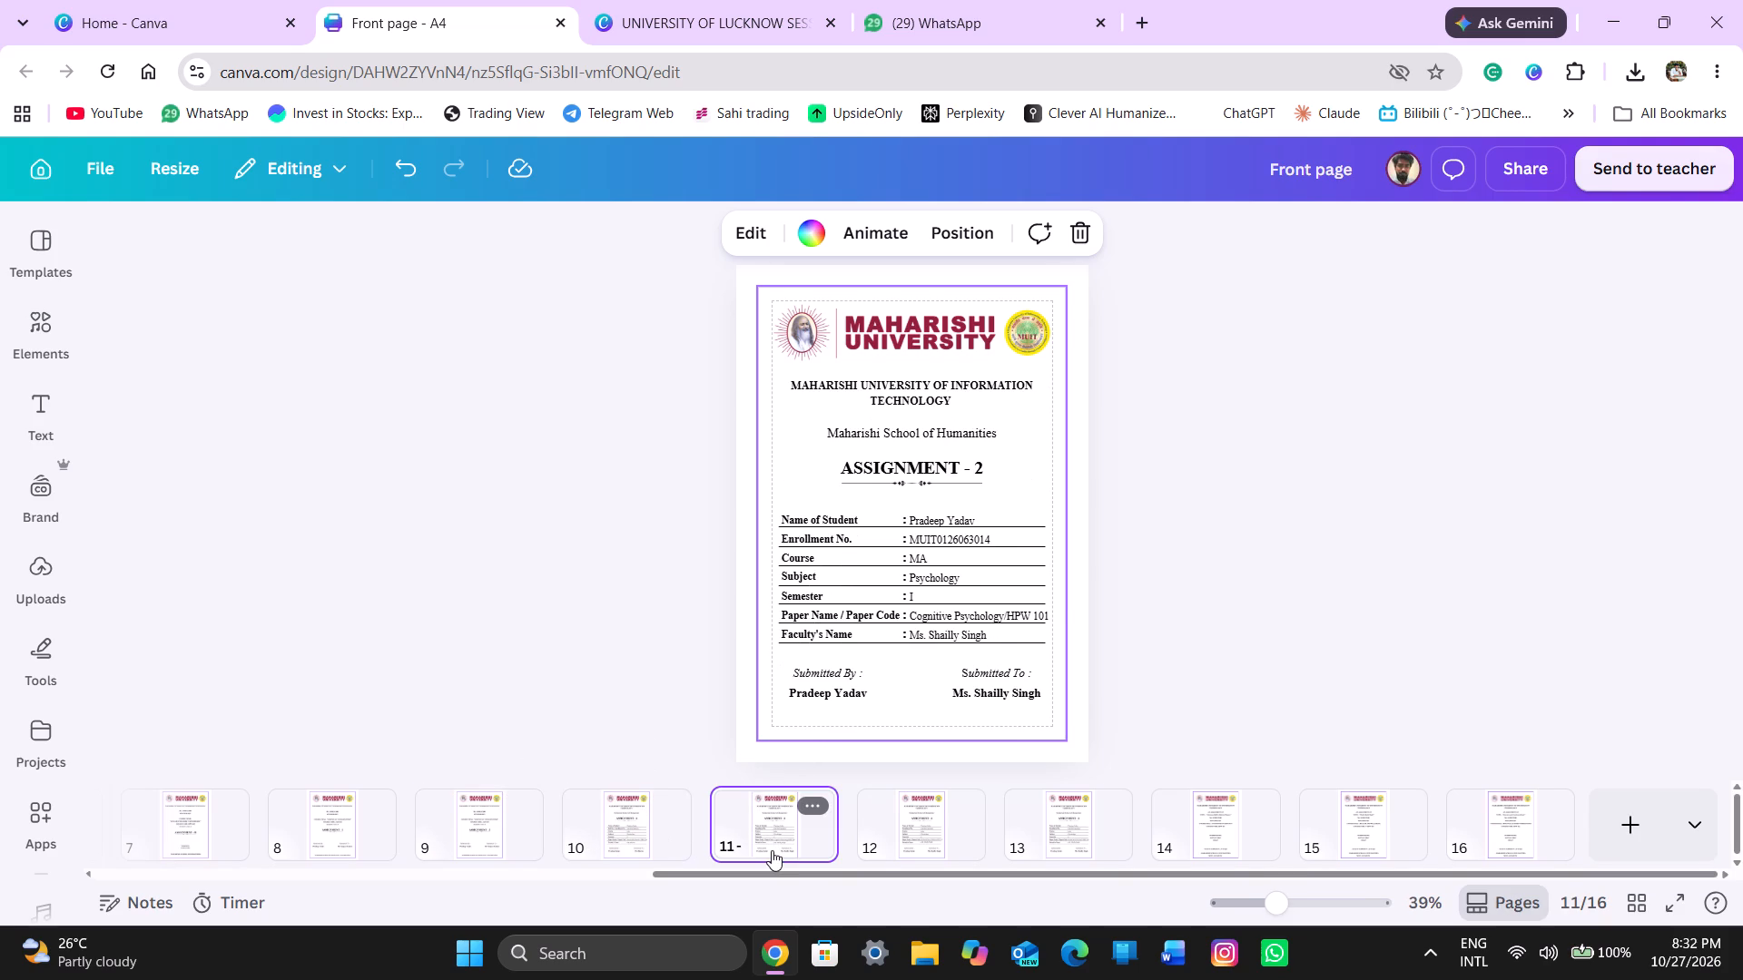
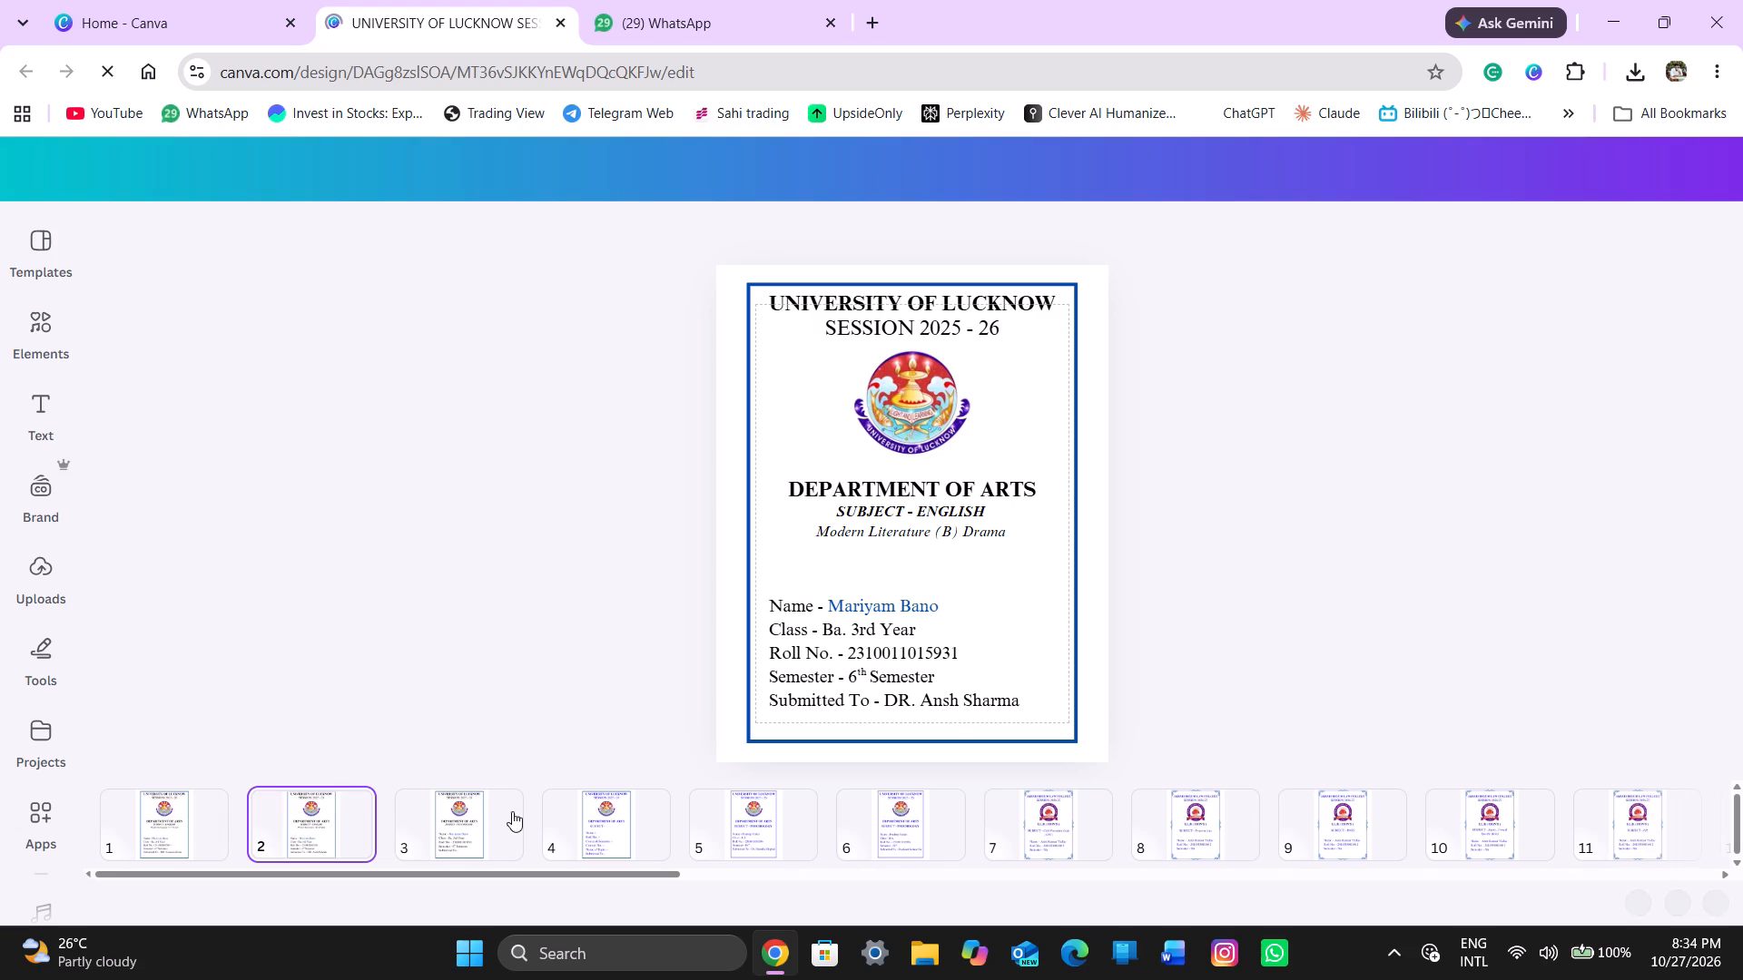
Go to the page 3 cover in the University of Lucknow Session 2025 - 26 design.
click(407, 830)
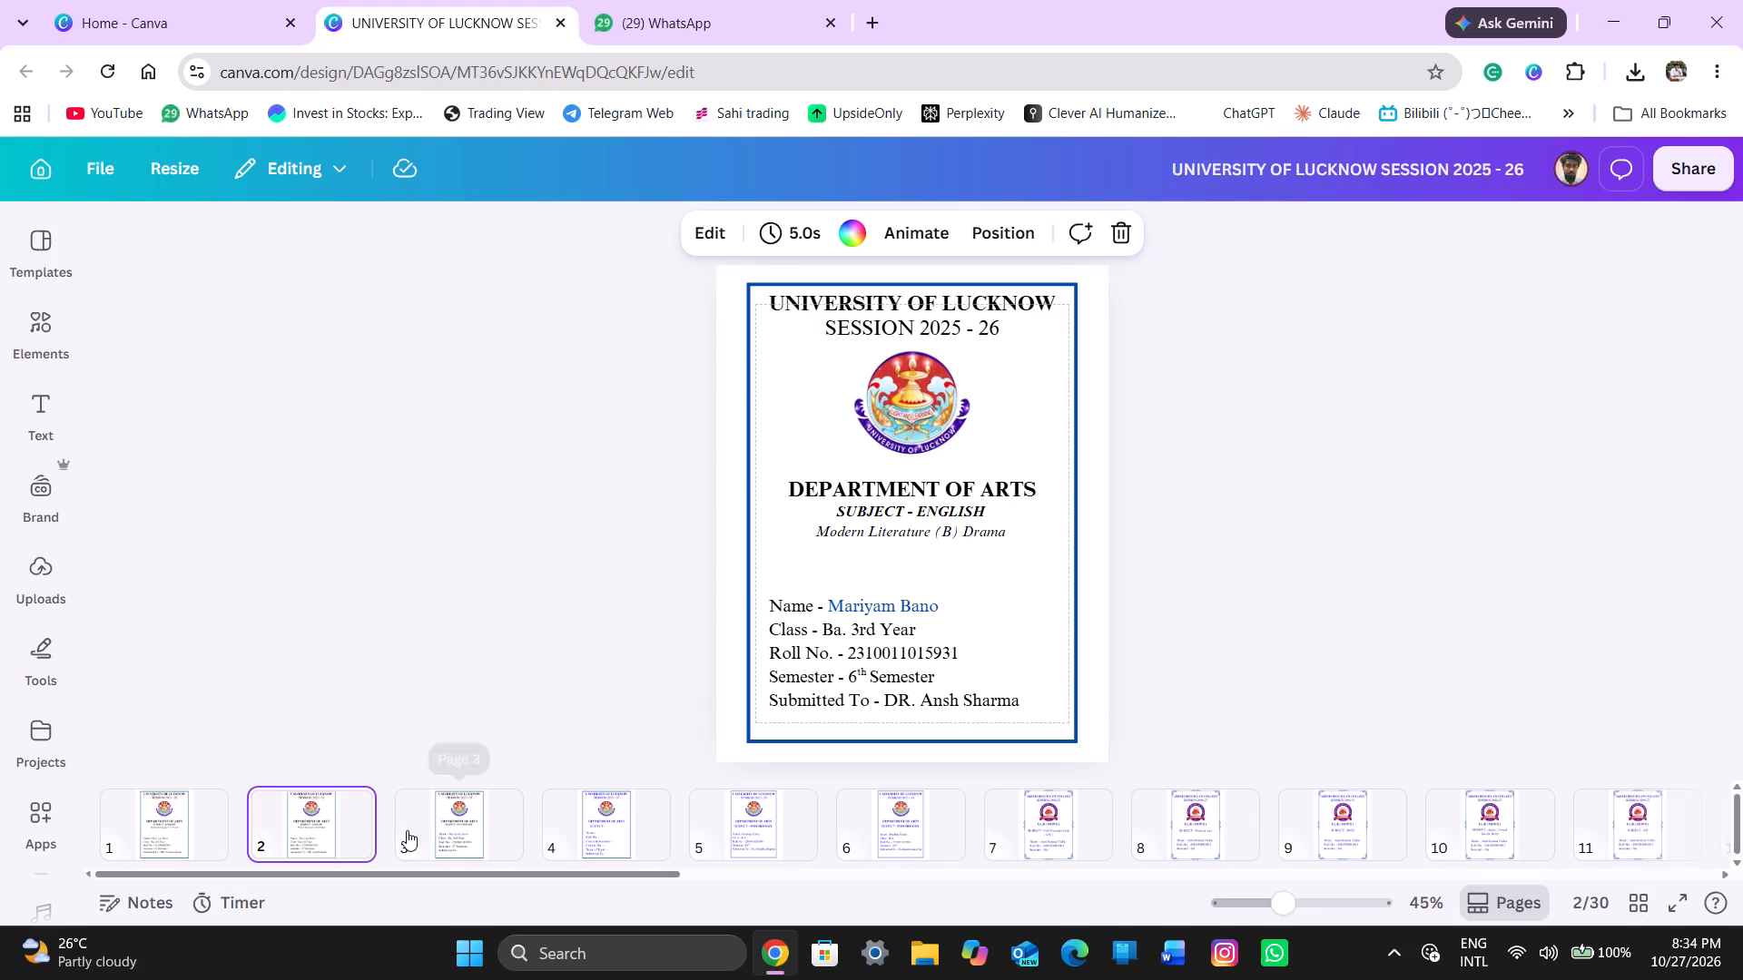
Look over the University of Lucknow arts covers on pages 4 and 5 and the law cover on page 7.
click(622, 833)
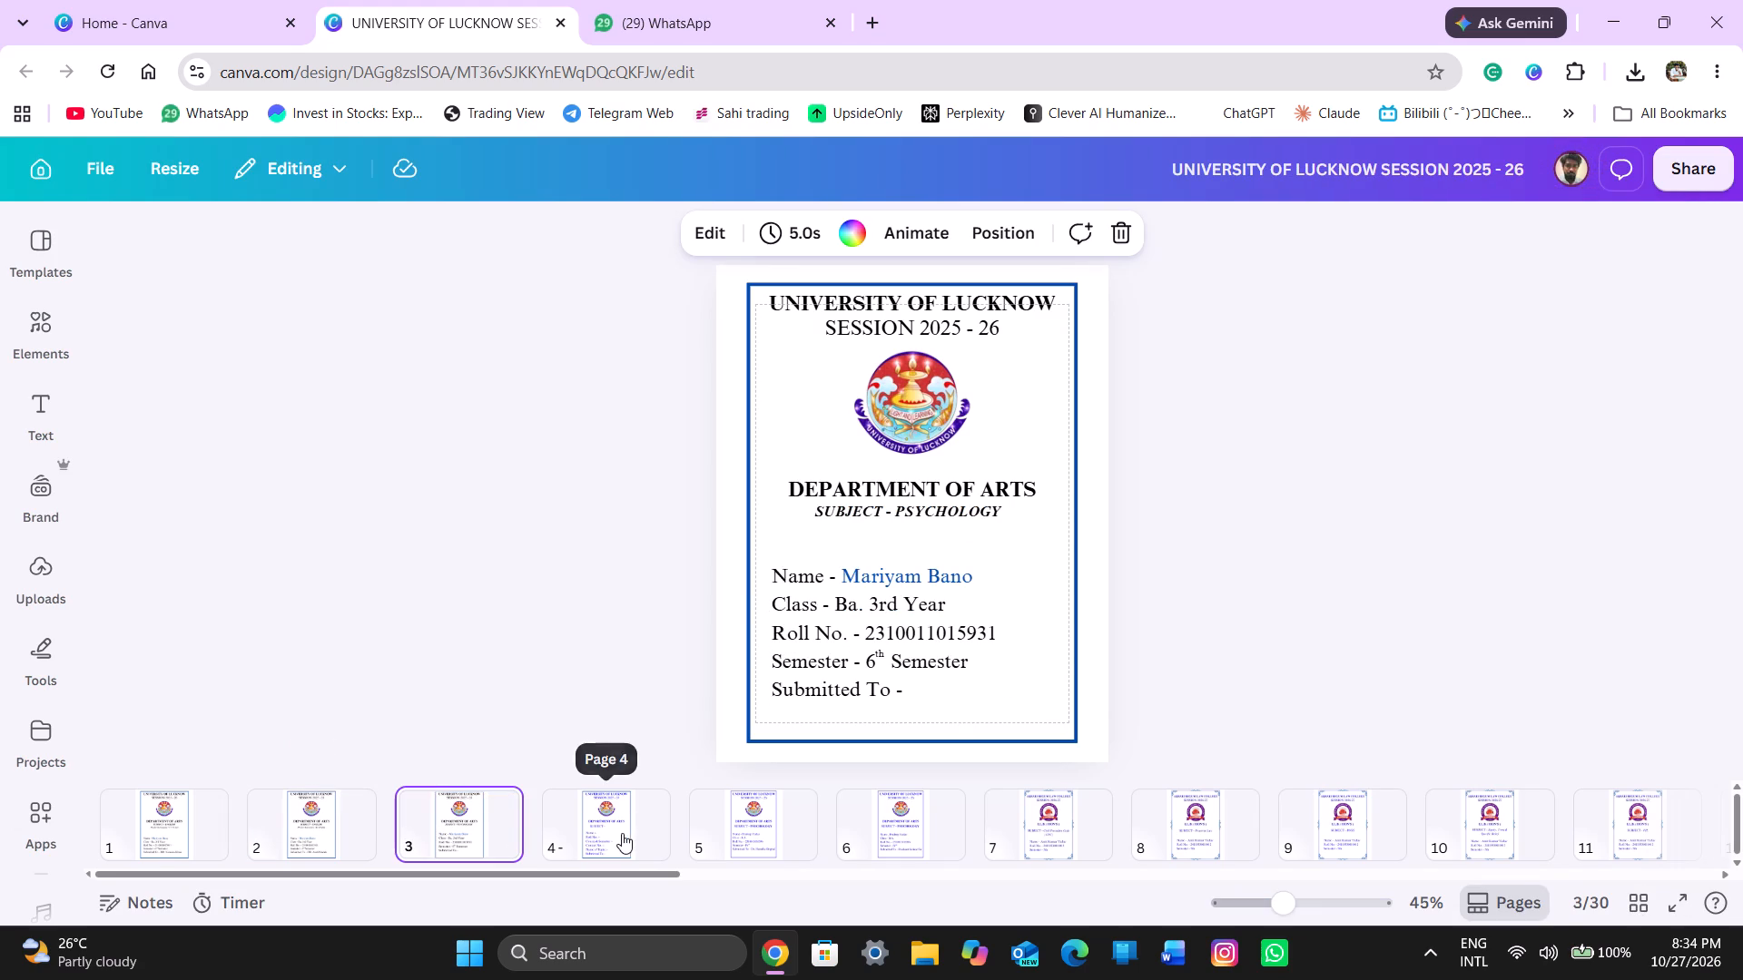
click(743, 836)
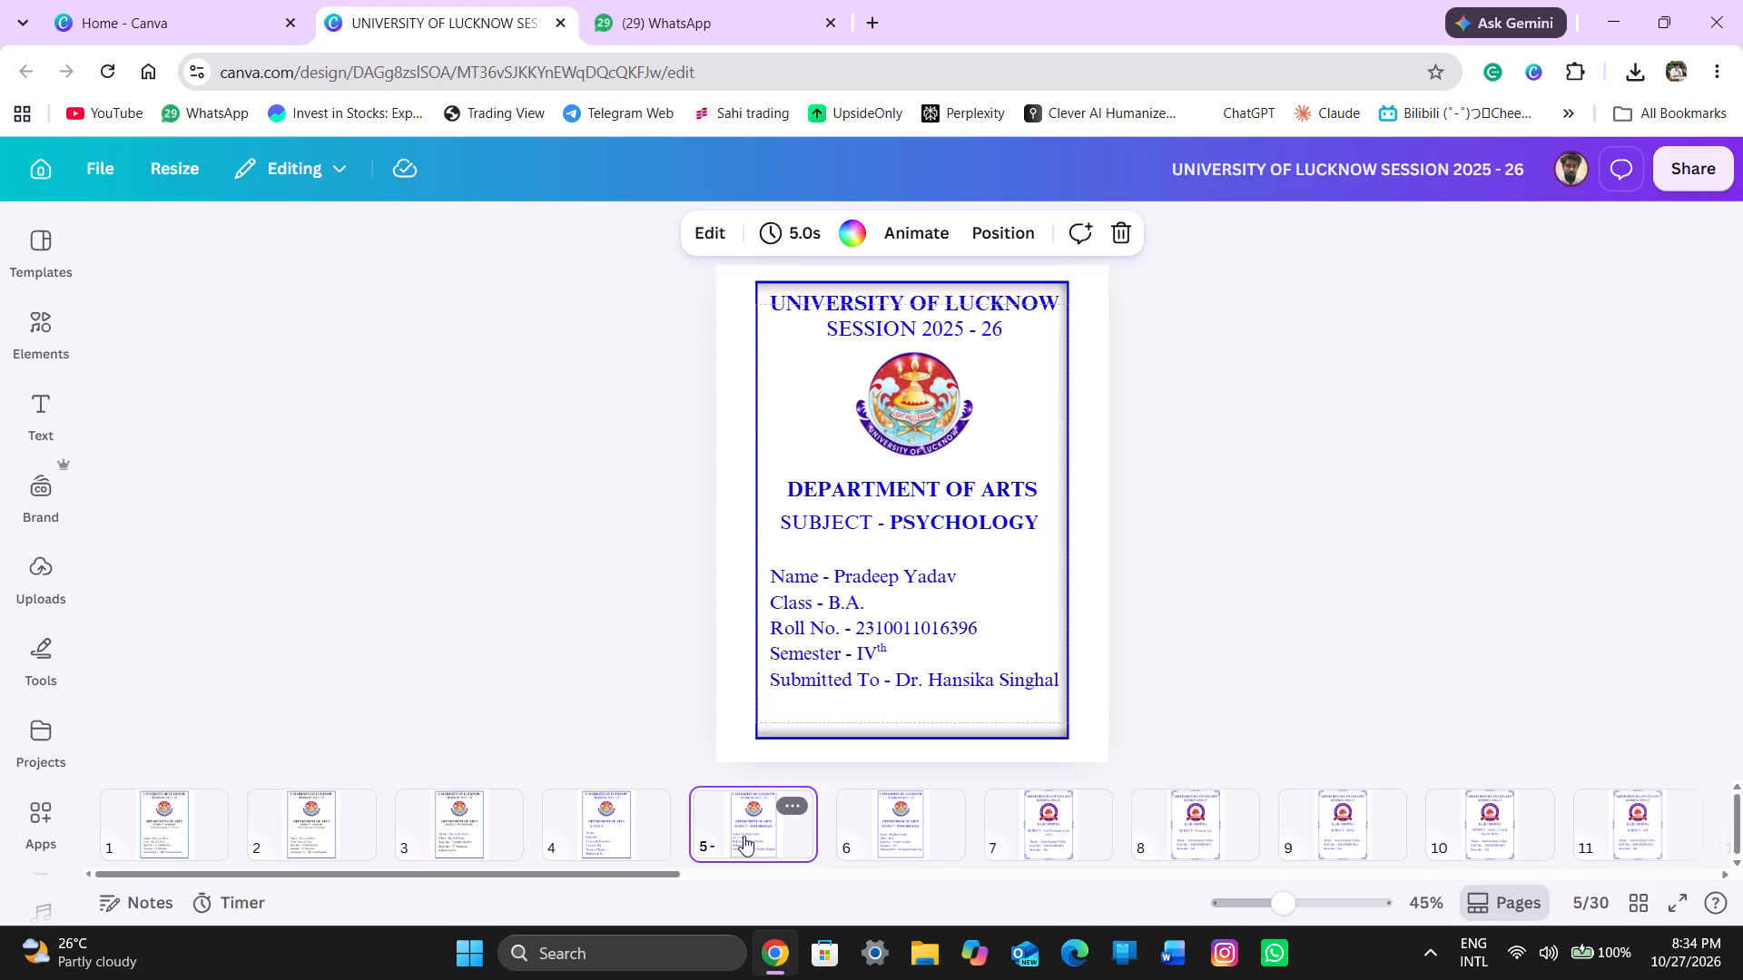
click(614, 845)
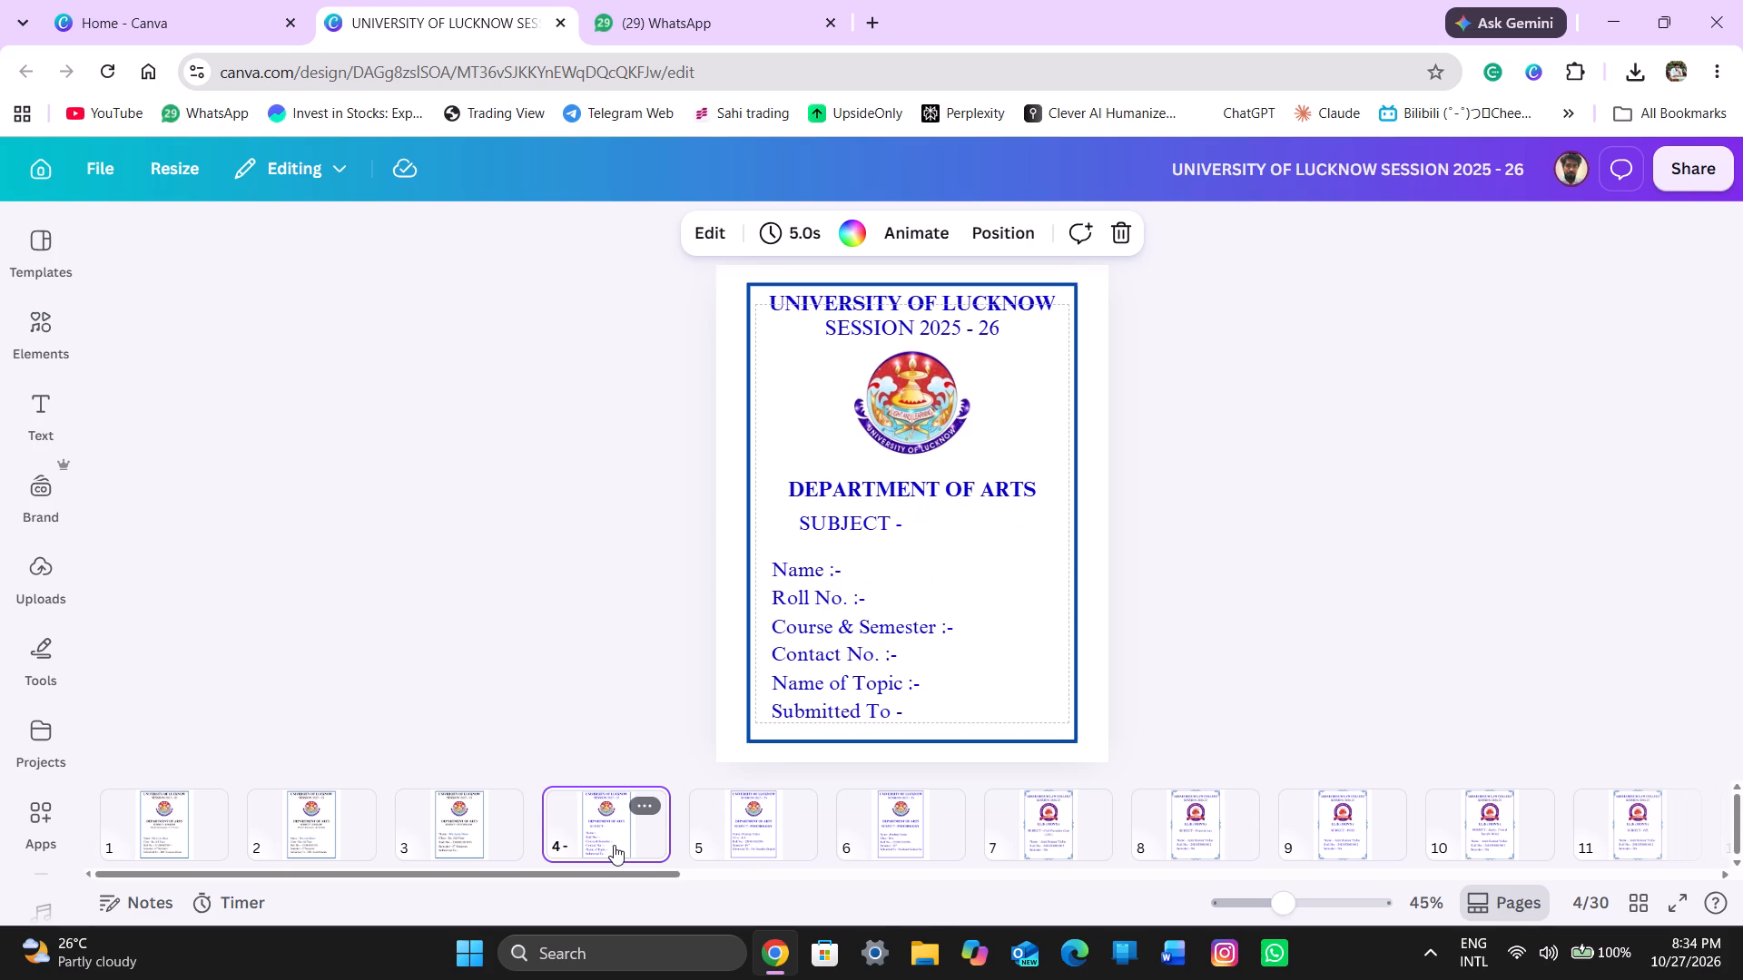
click(733, 846)
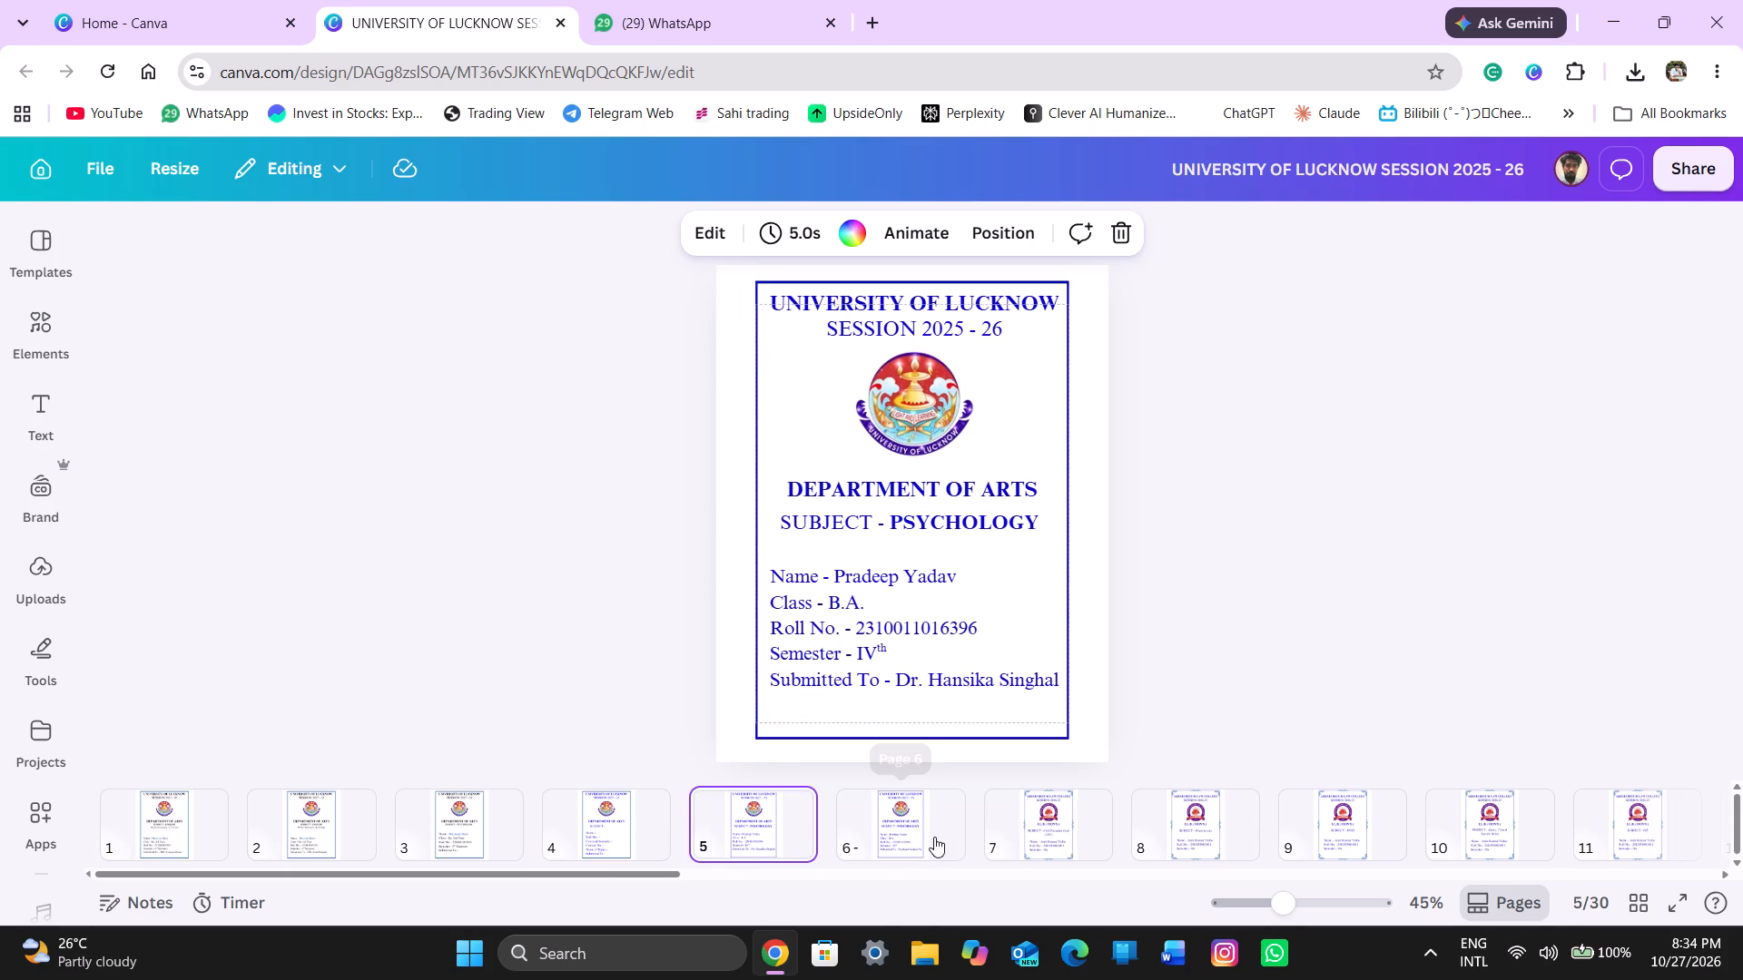
click(1049, 833)
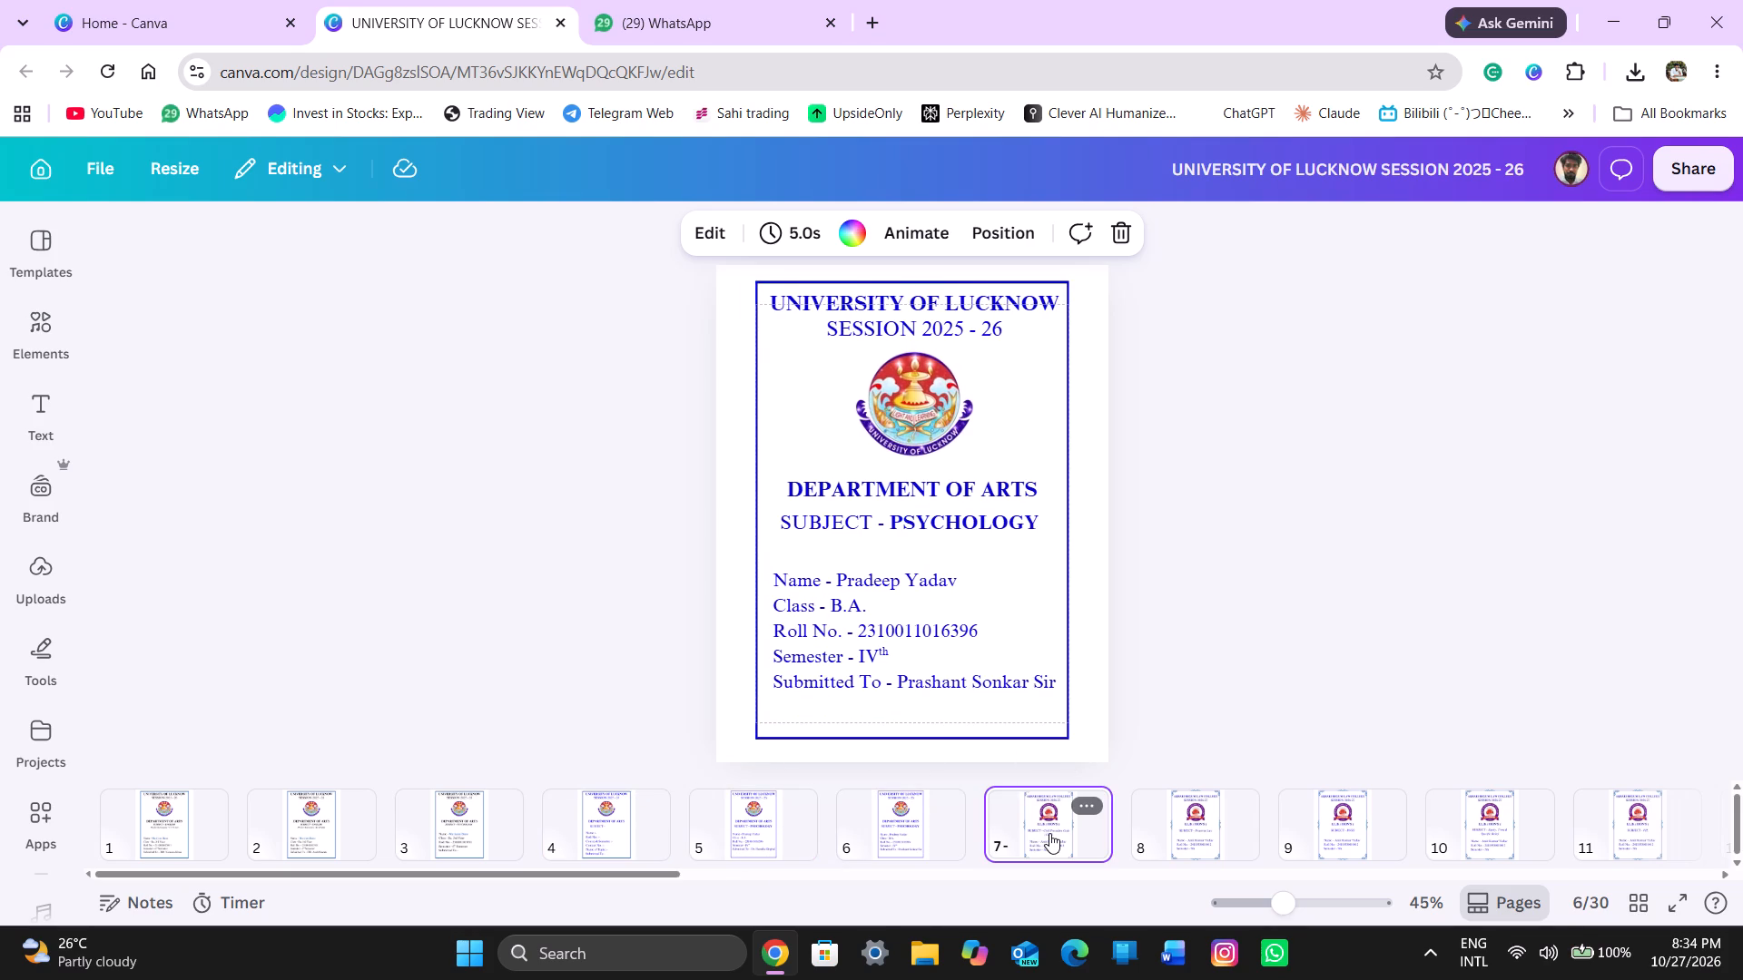
Add another blank page beside the blank page 25 that follows the Labour Law cover.
scroll(1162, 849, left, 4)
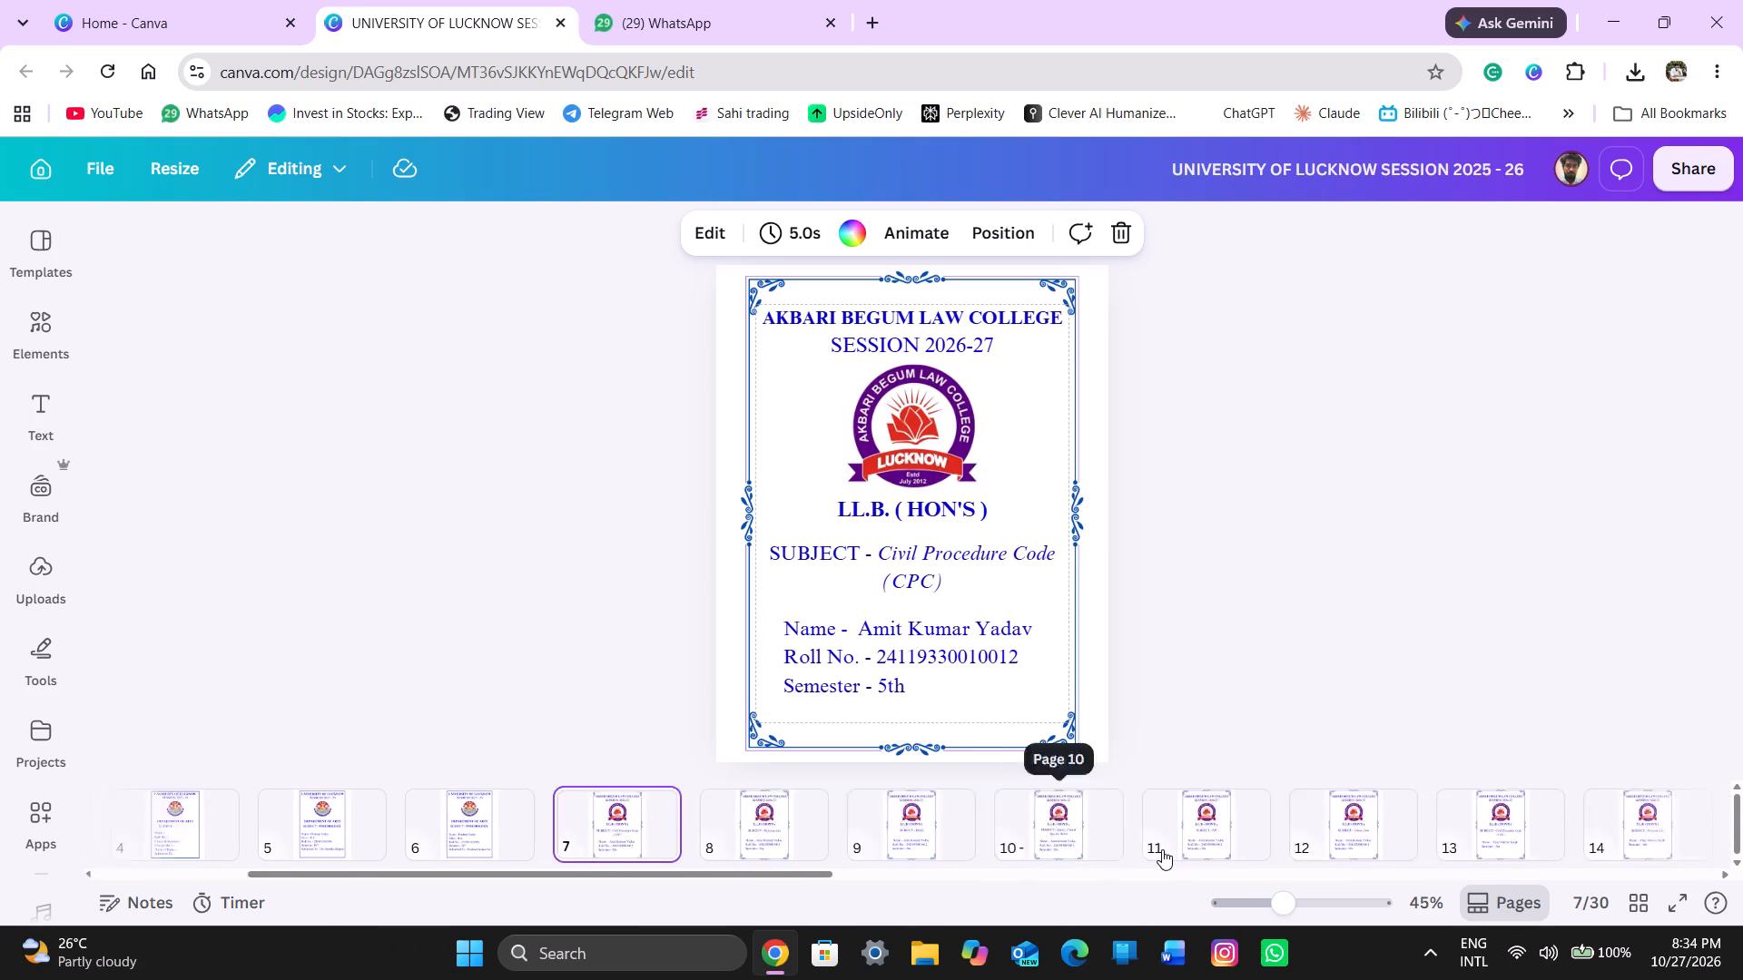
scroll(1162, 849, left, 7)
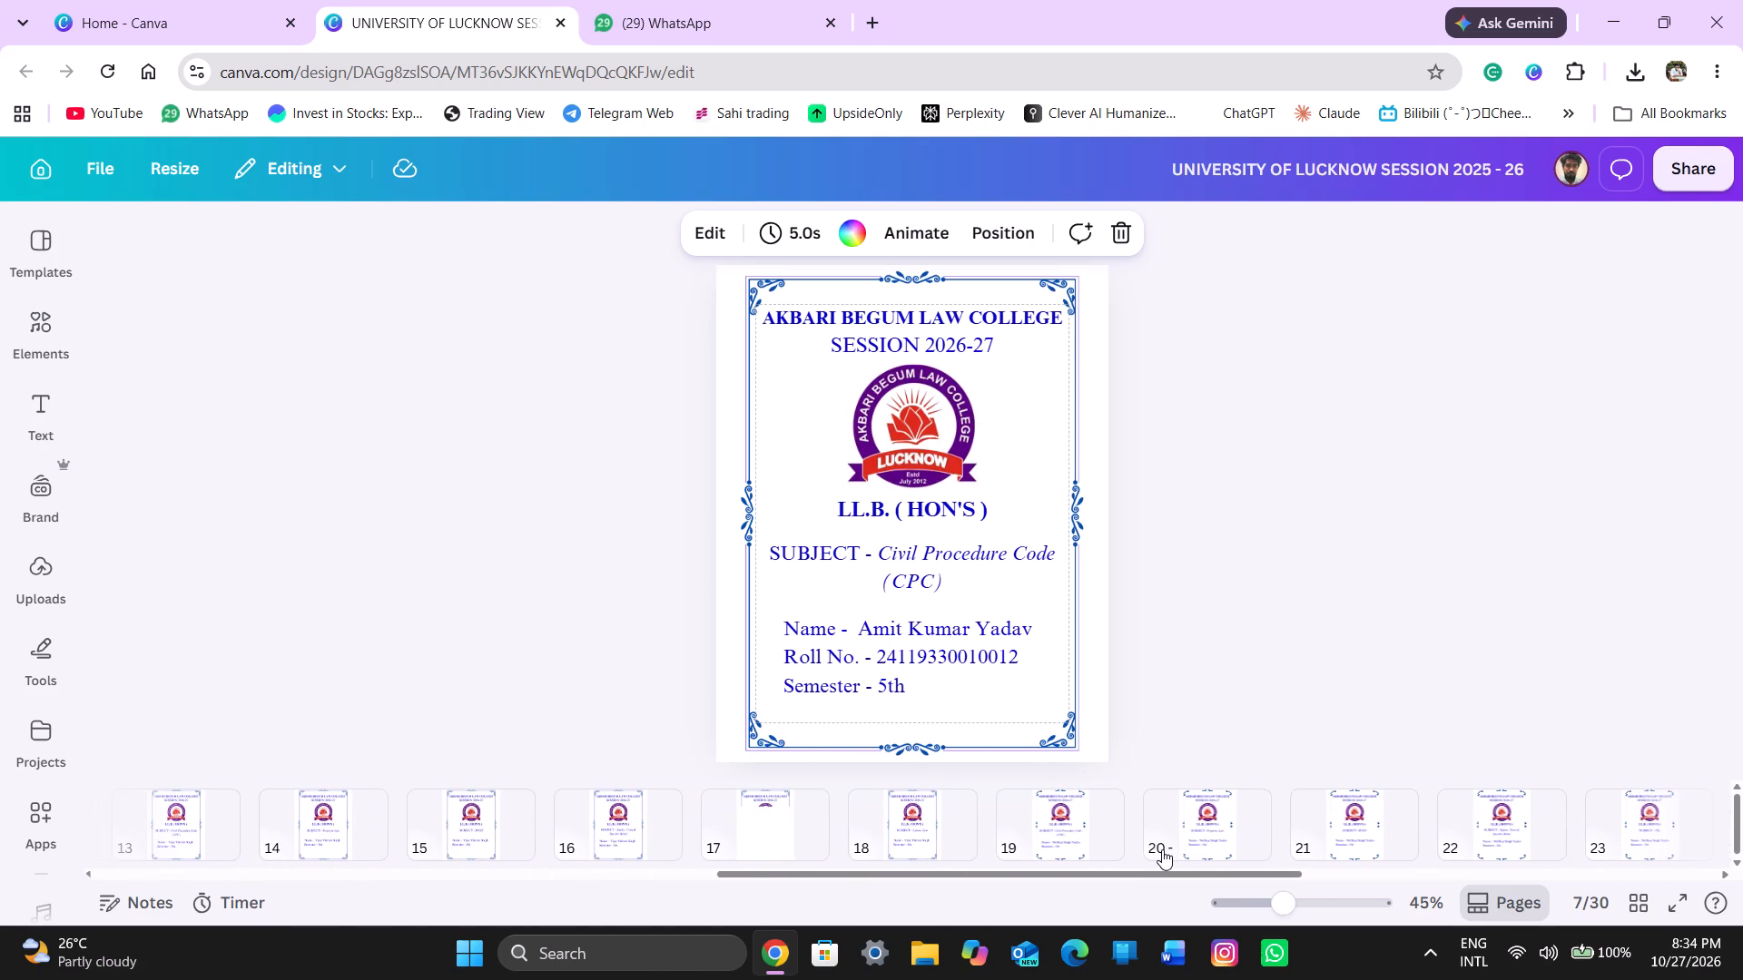
scroll(1162, 849, left, 7)
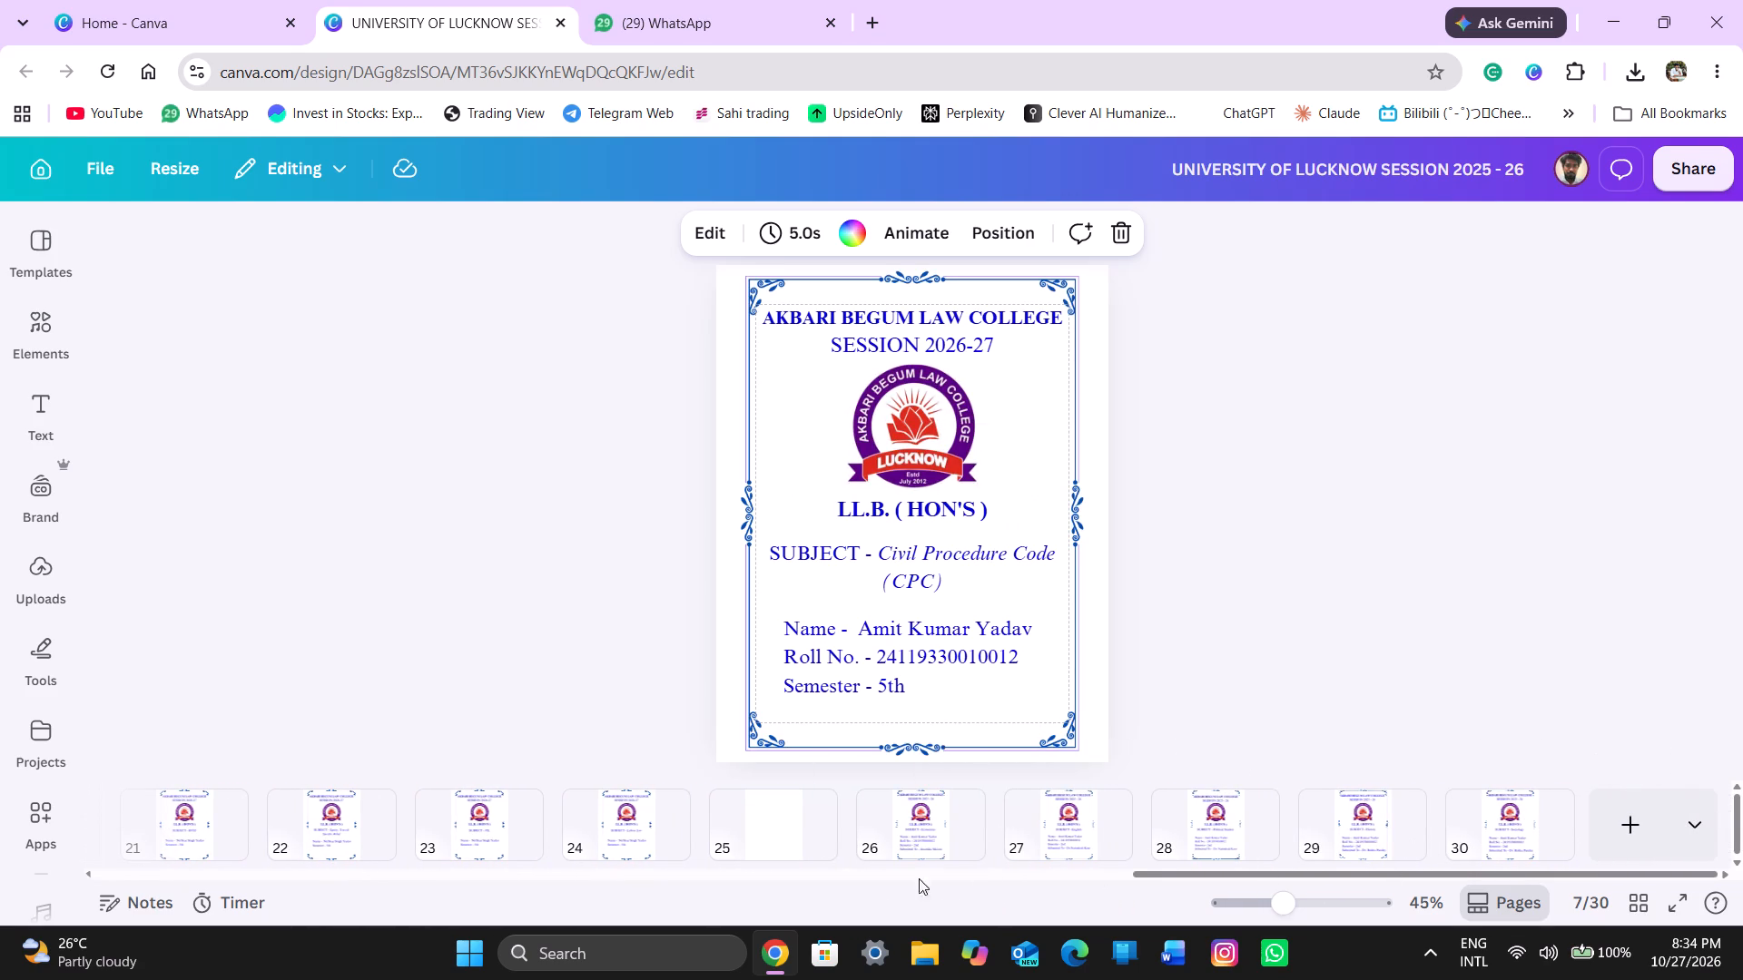
click(803, 829)
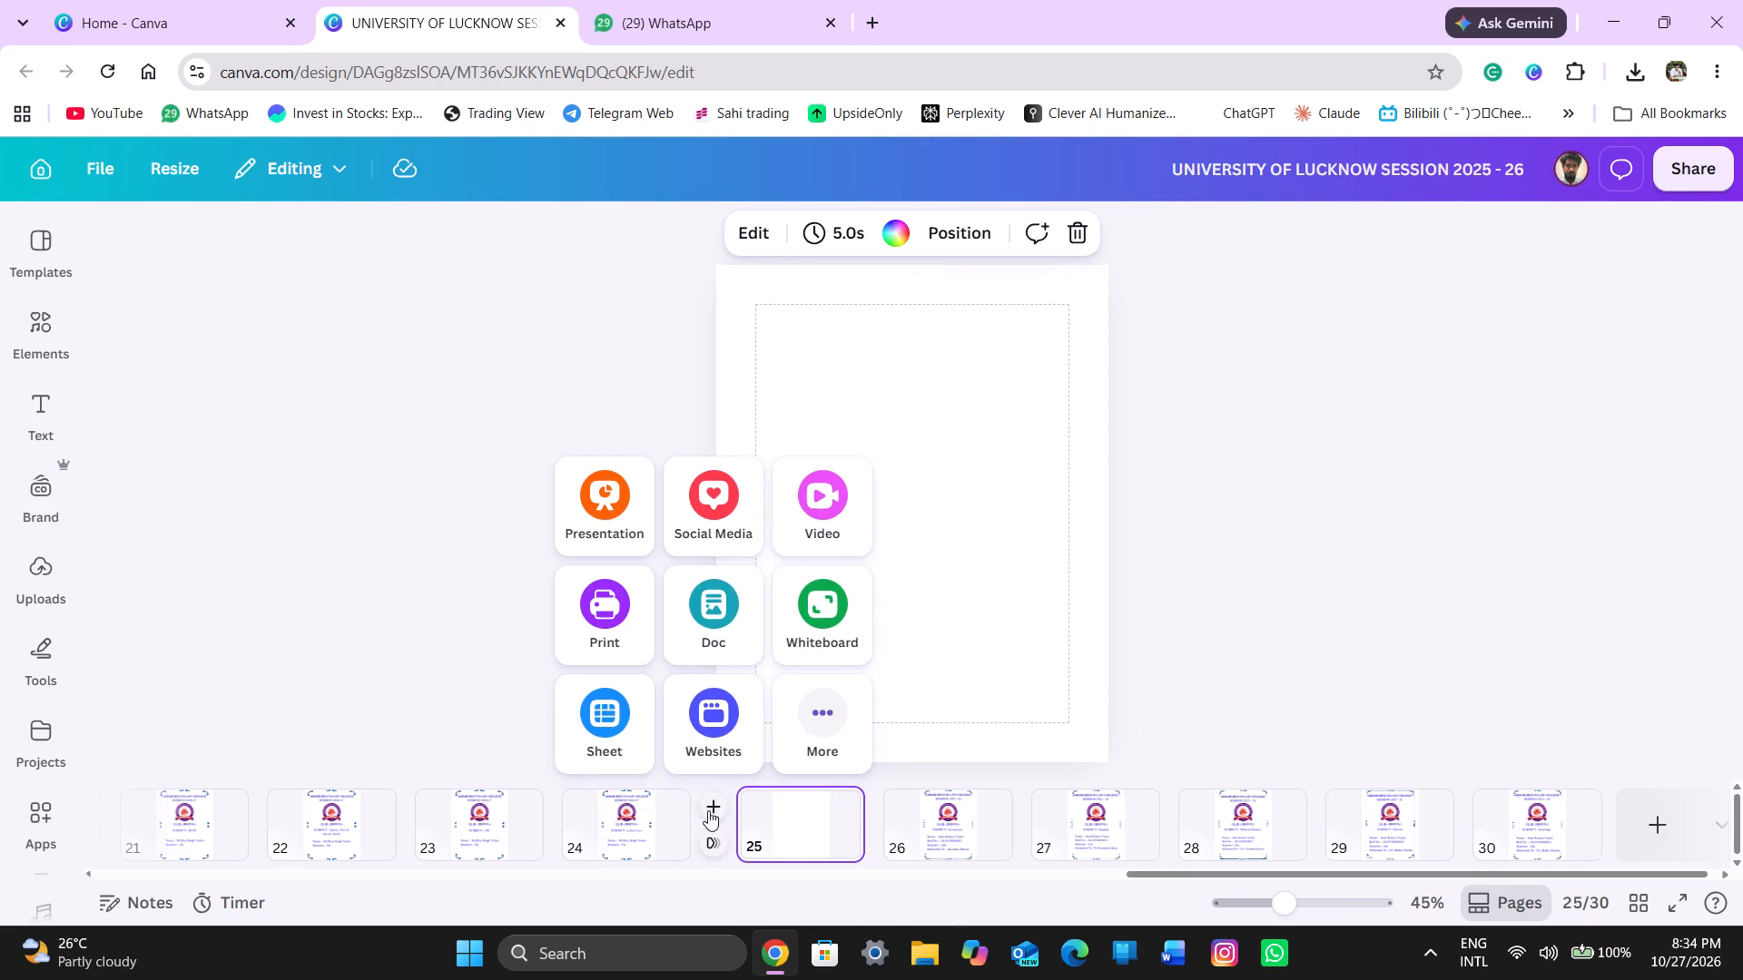
click(708, 810)
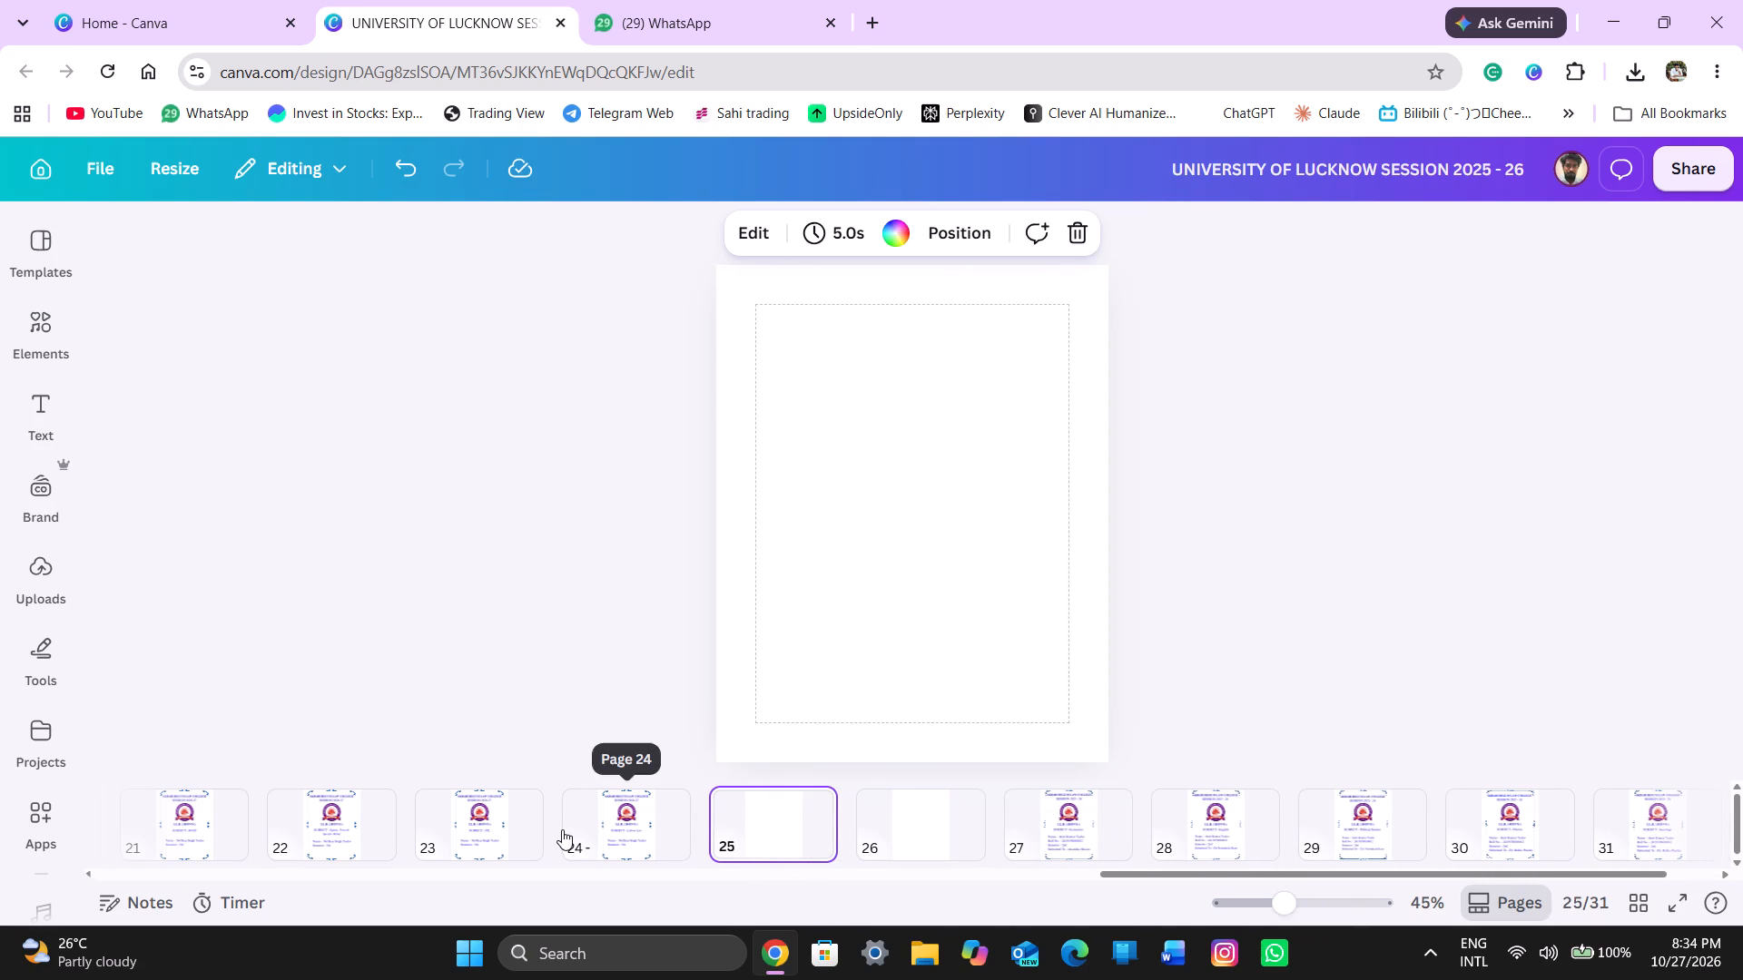
Duplicate the page 19 Civil Procedure Code (CPC) cover and move the copy between the two blank pages.
scroll(562, 829, right, 5)
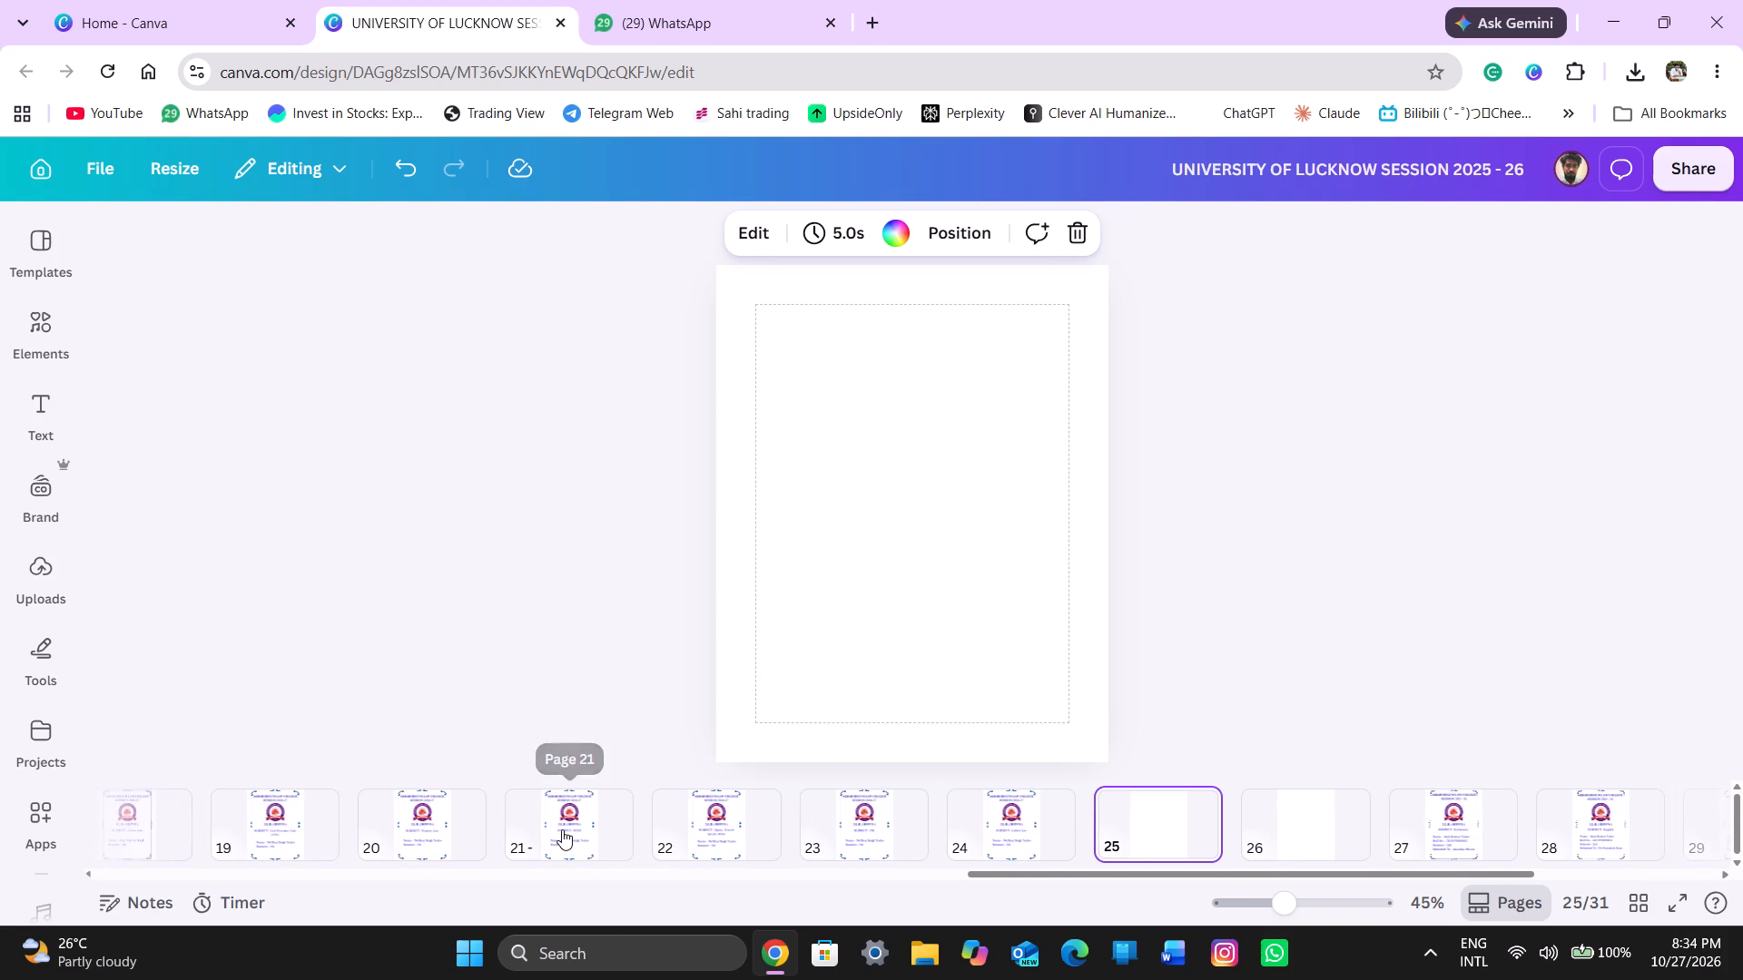
scroll(208, 857, right, 1)
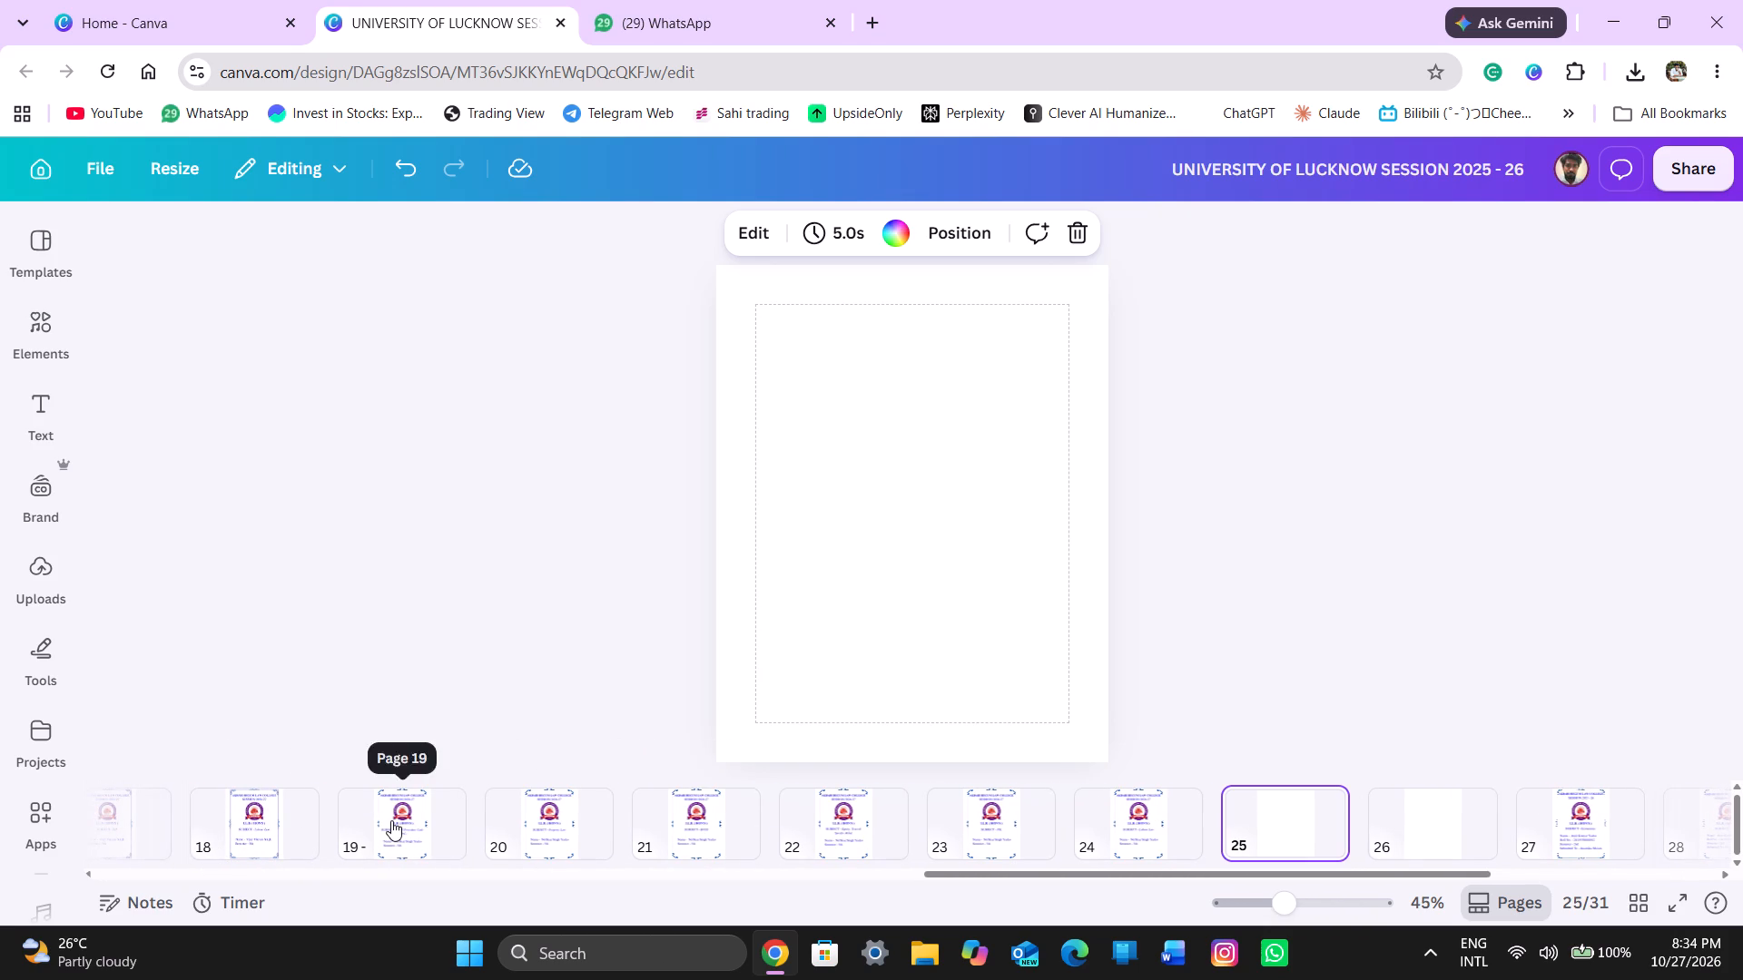
click(391, 820)
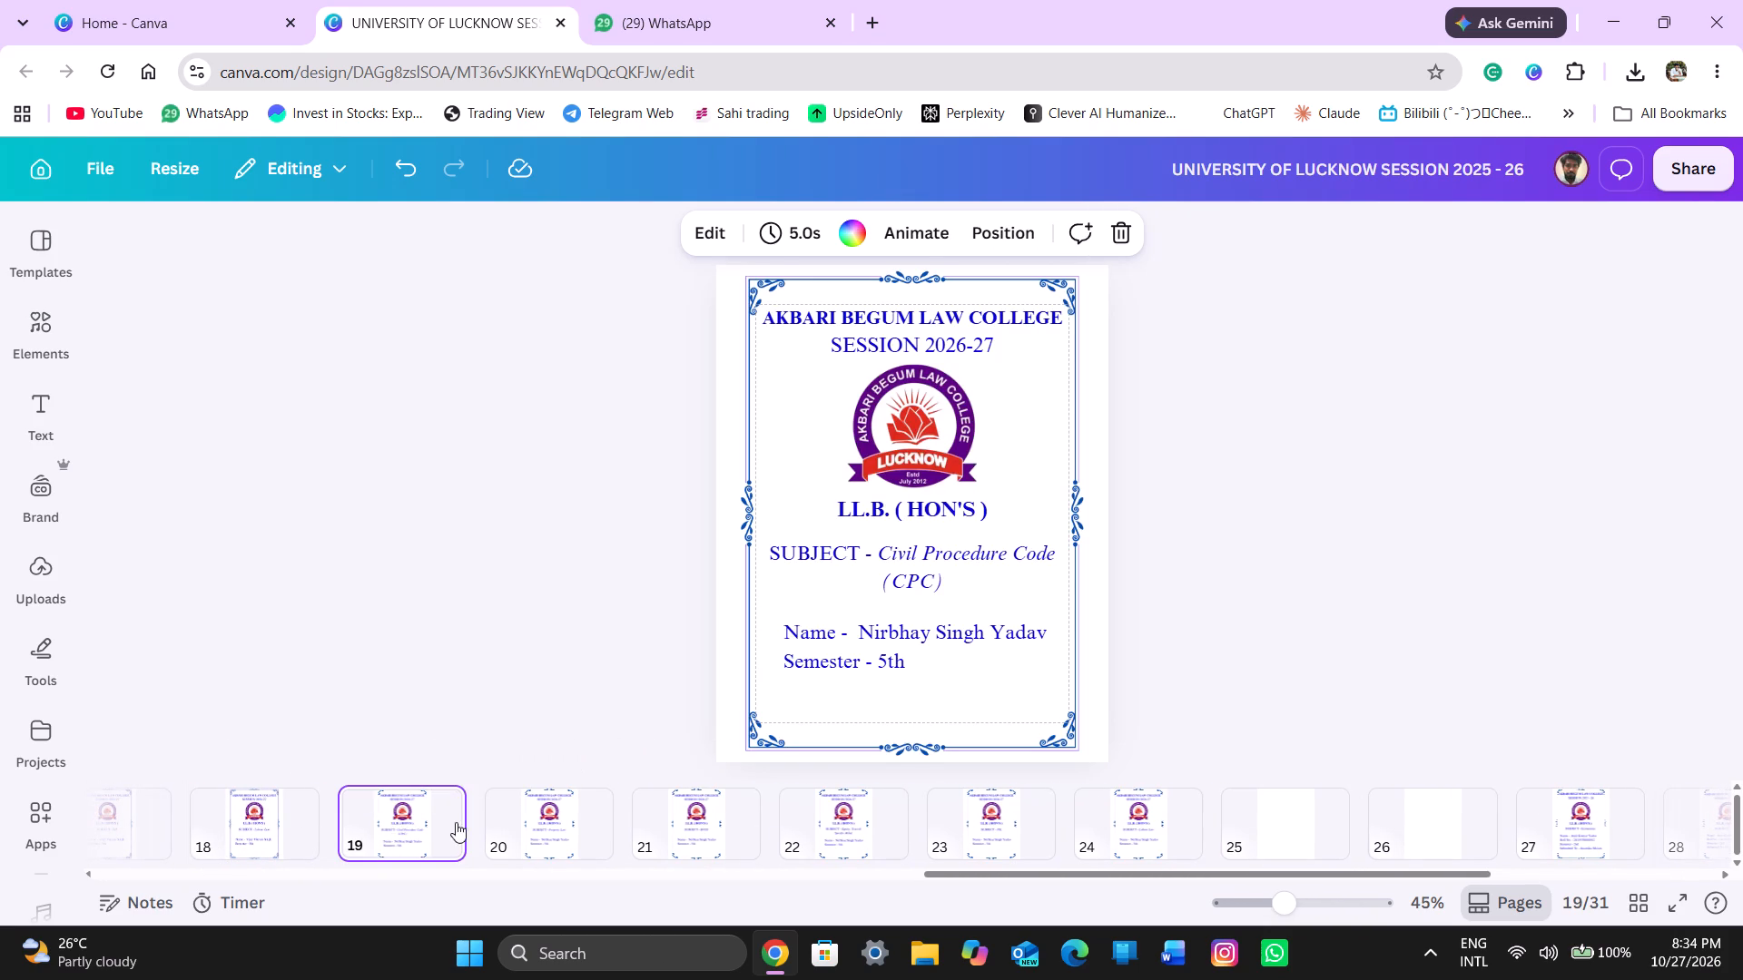
key(ctrl+d)
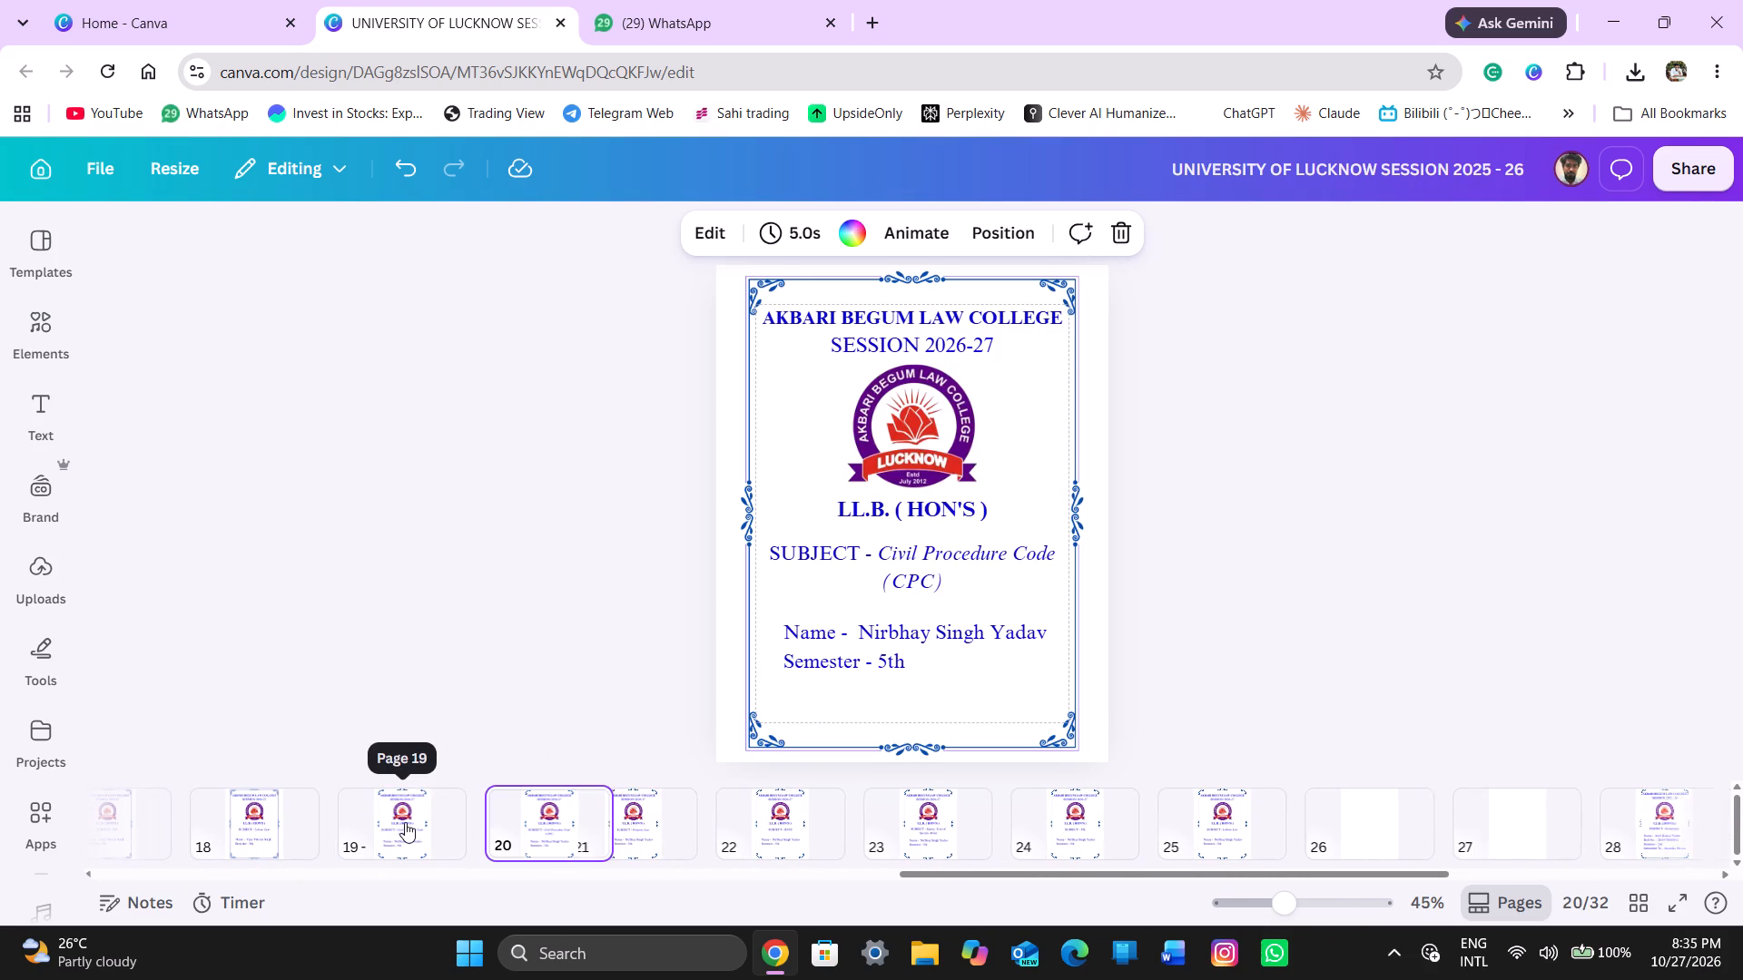
drag(527, 825, 1504, 800)
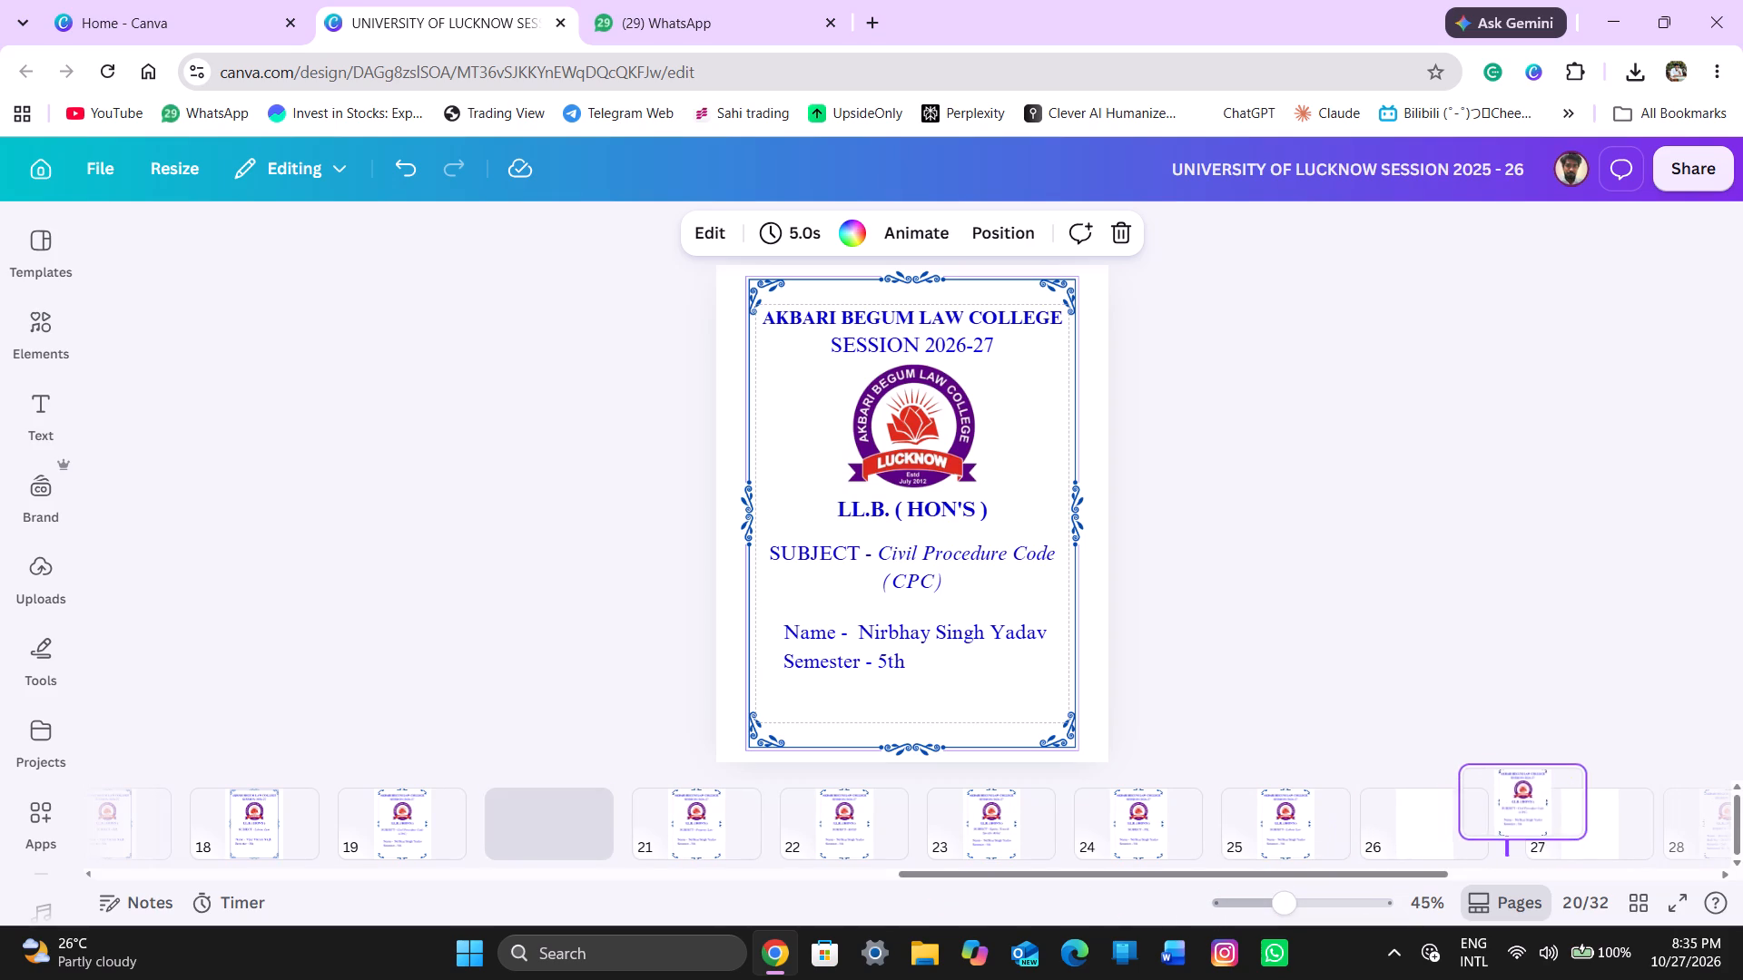
drag(1504, 800, 1507, 799)
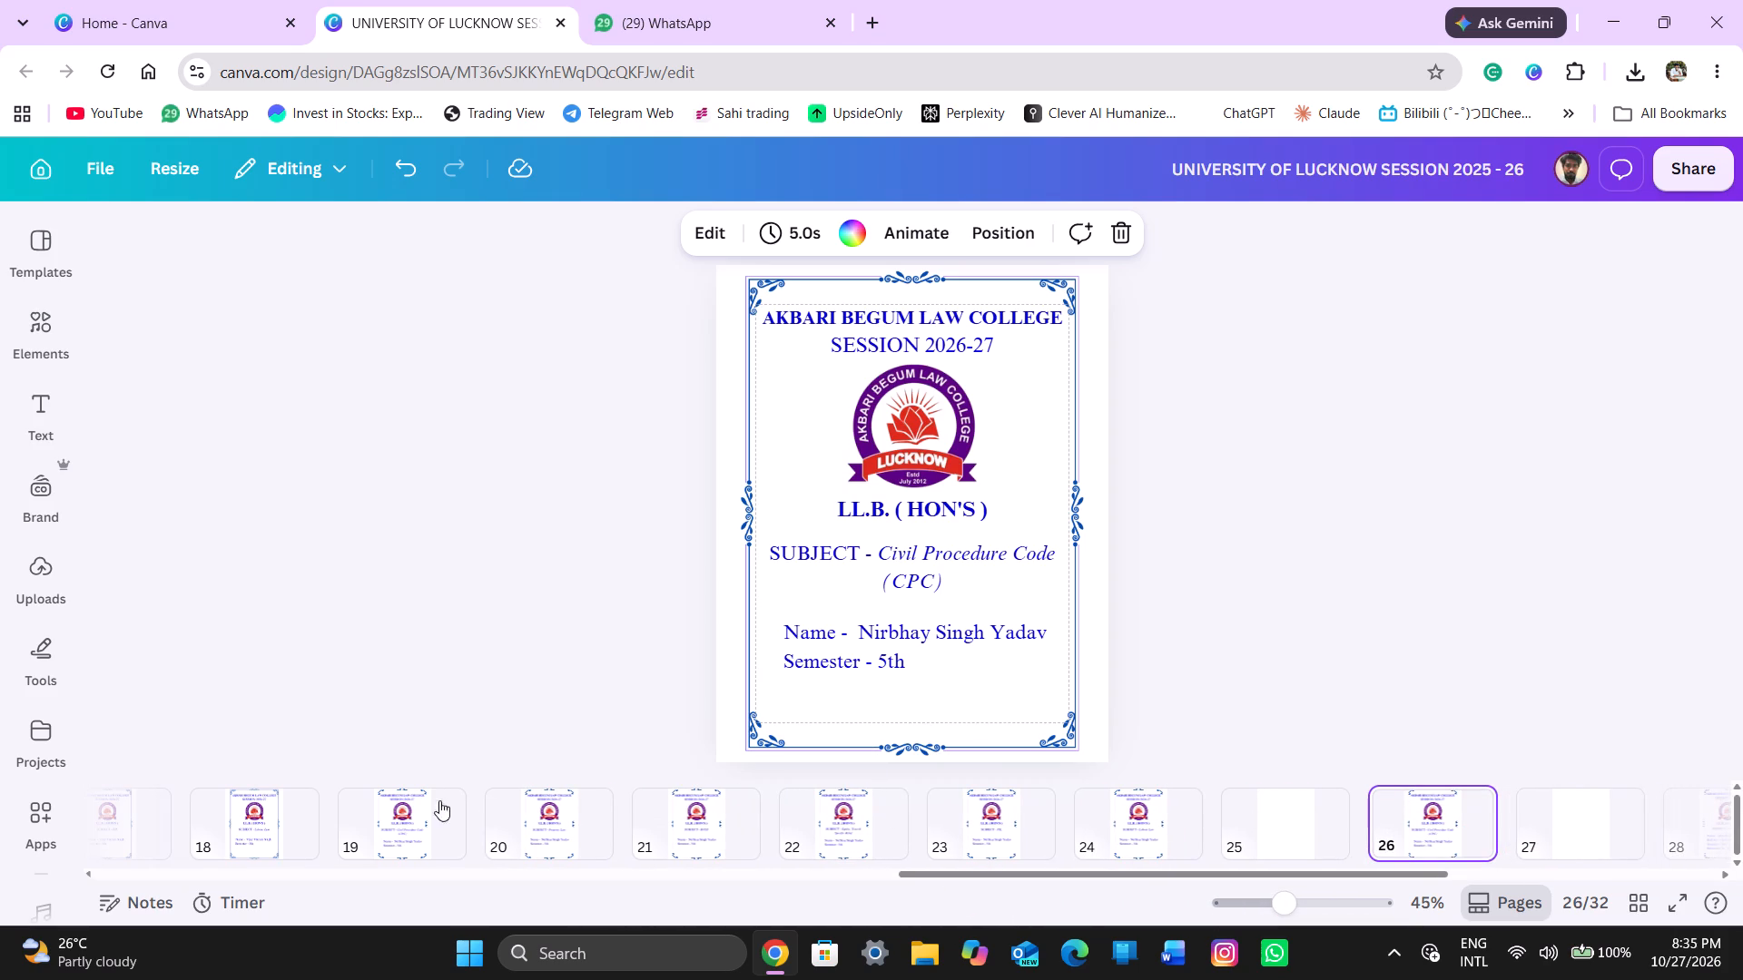
Duplicate the page 20 Property Law cover and move the copy directly after the copied CPC cover.
click(493, 830)
key(ctrl+d)
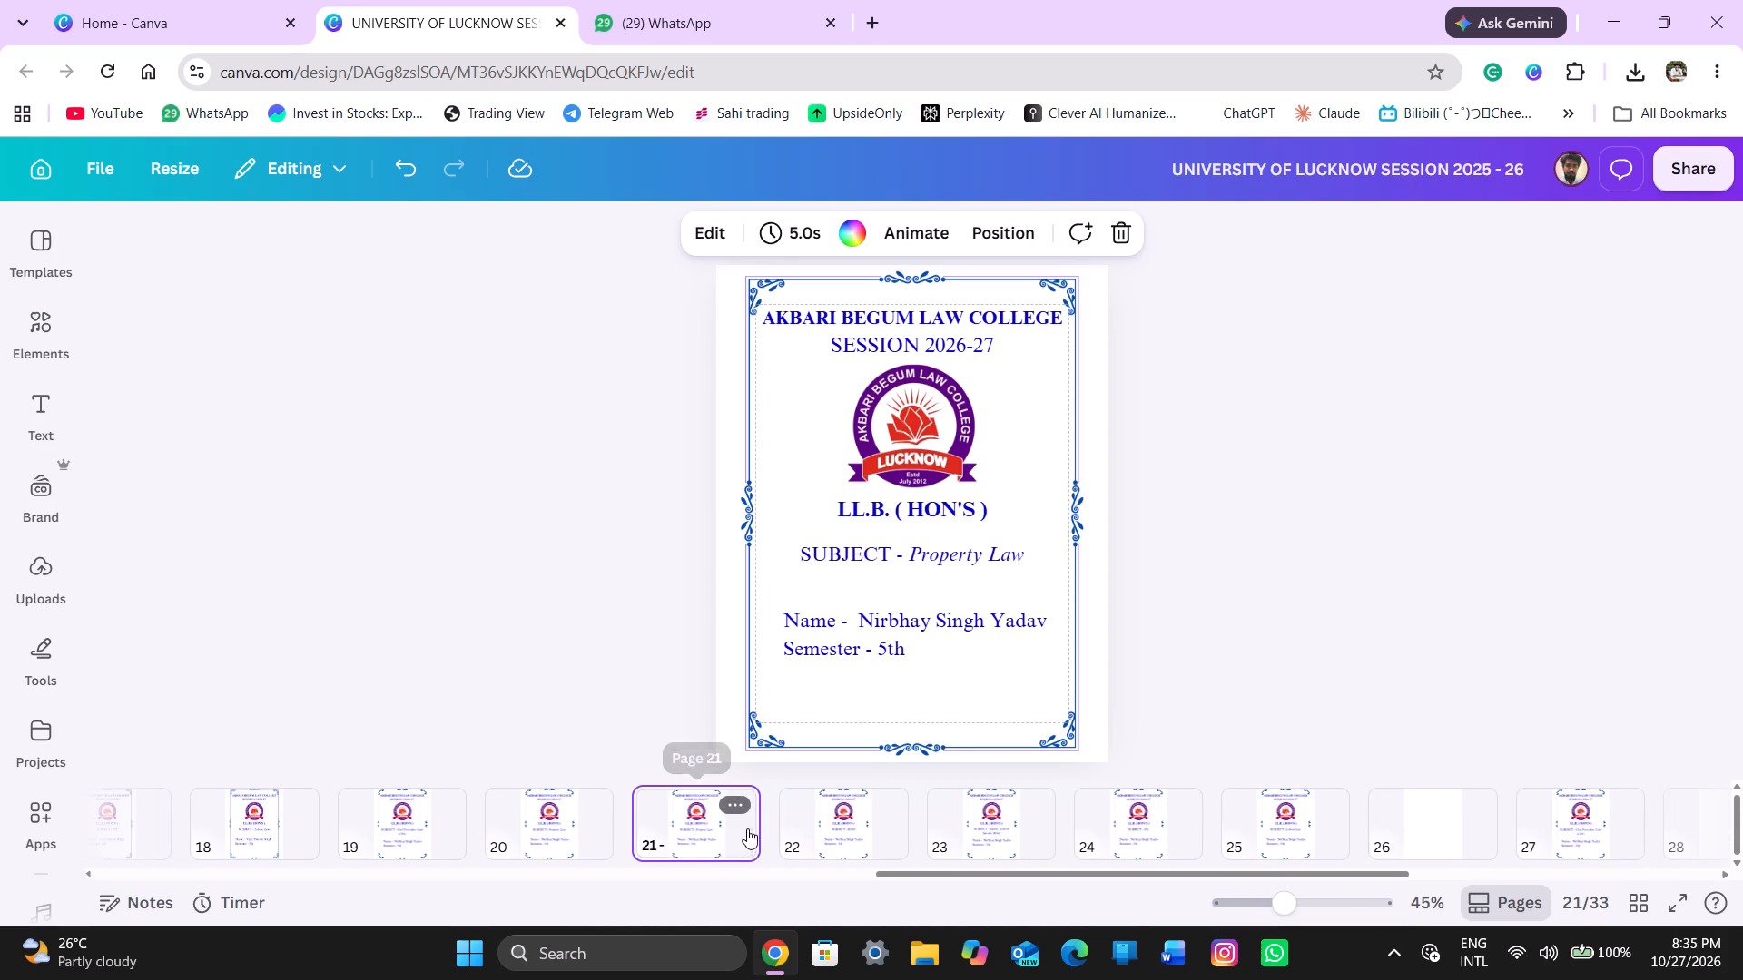
drag(709, 824, 1600, 812)
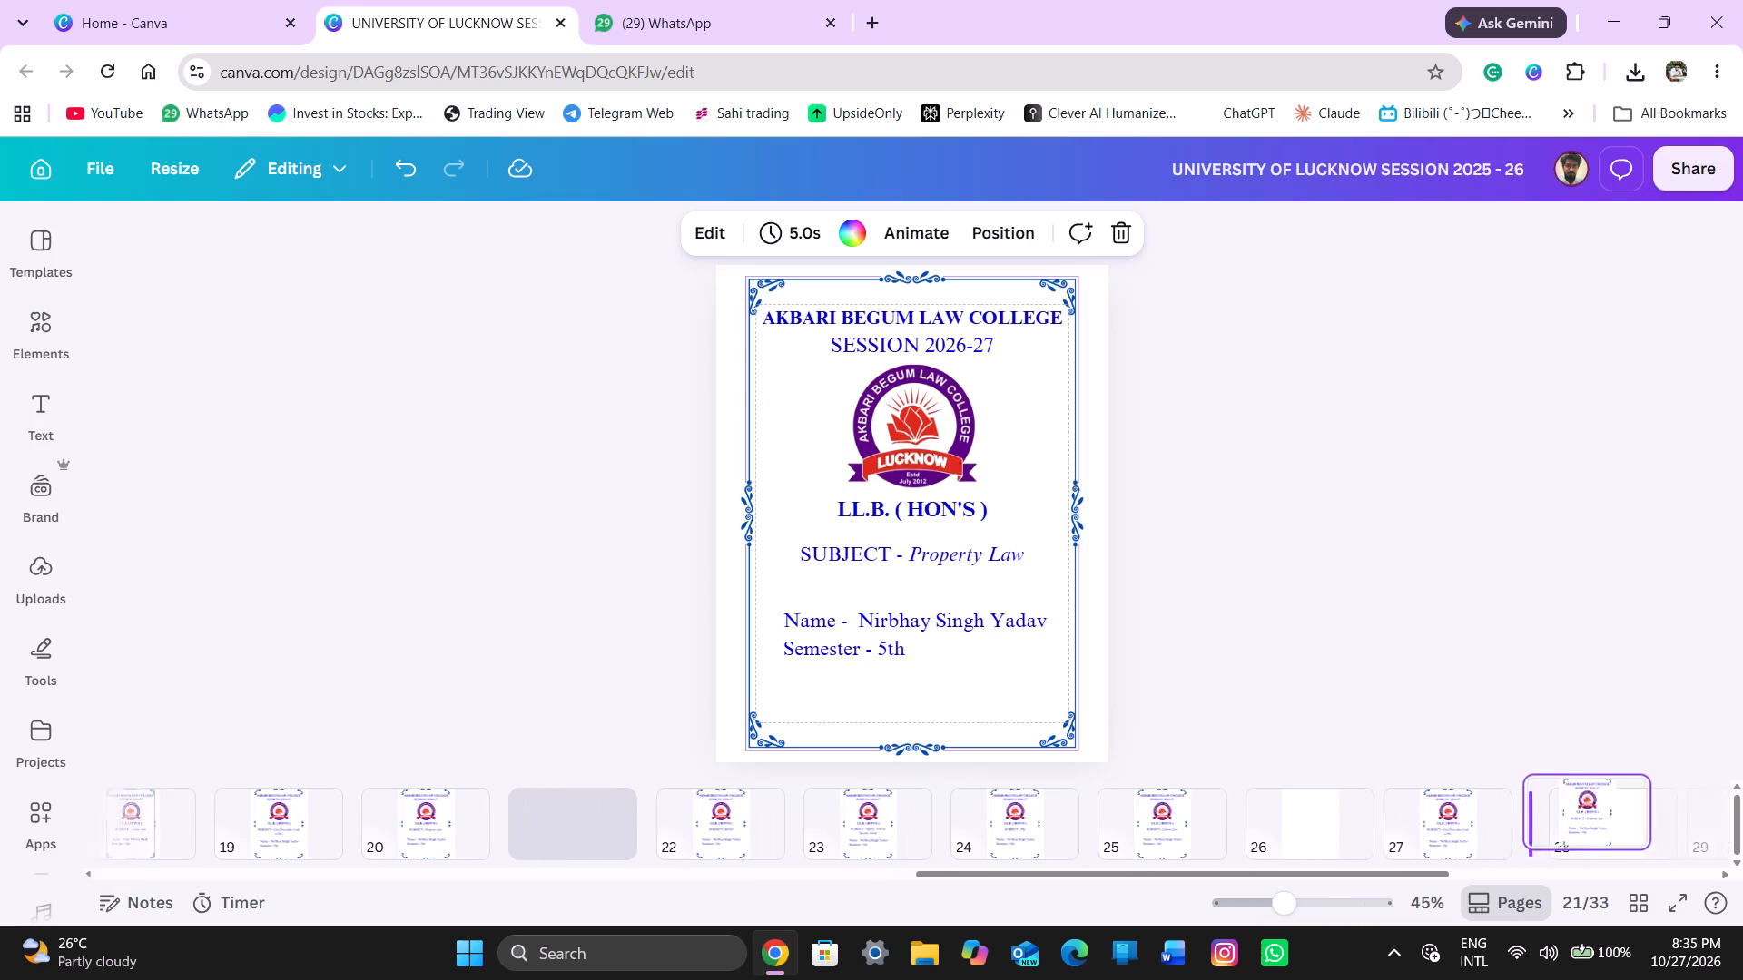
drag(1600, 812, 1482, 814)
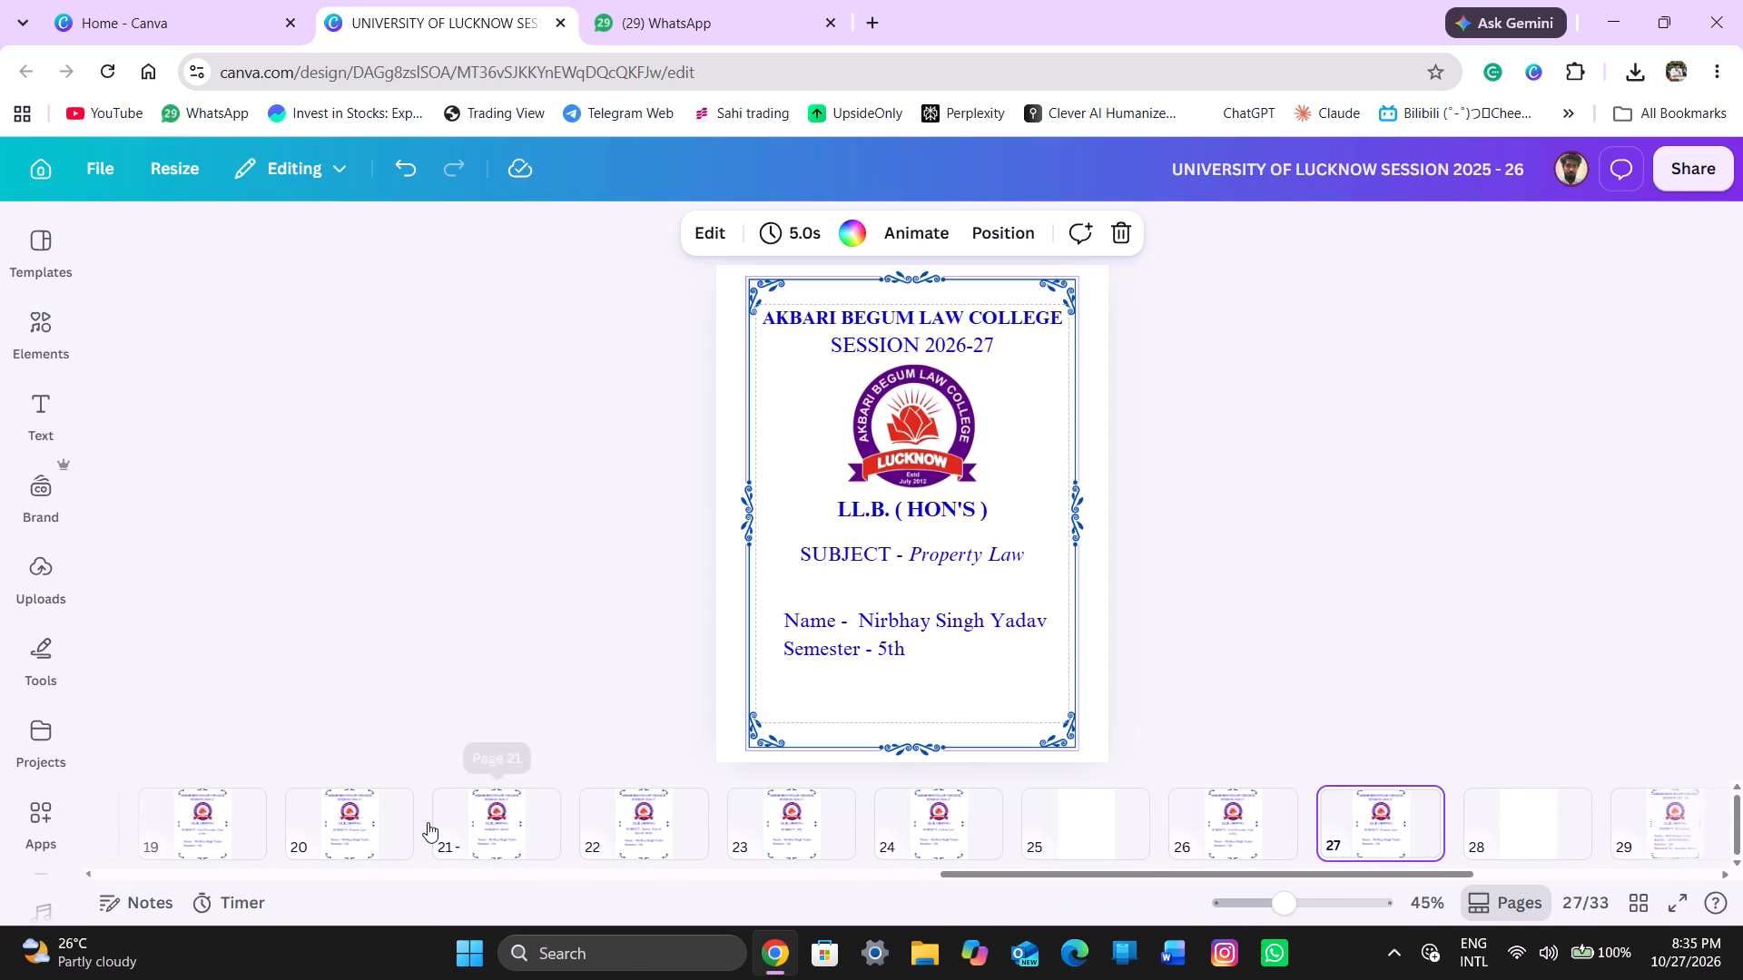
Duplicate the page 21 BNSS cover and move the copy directly after the copied Property Law cover.
click(491, 815)
key(ctrl+d)
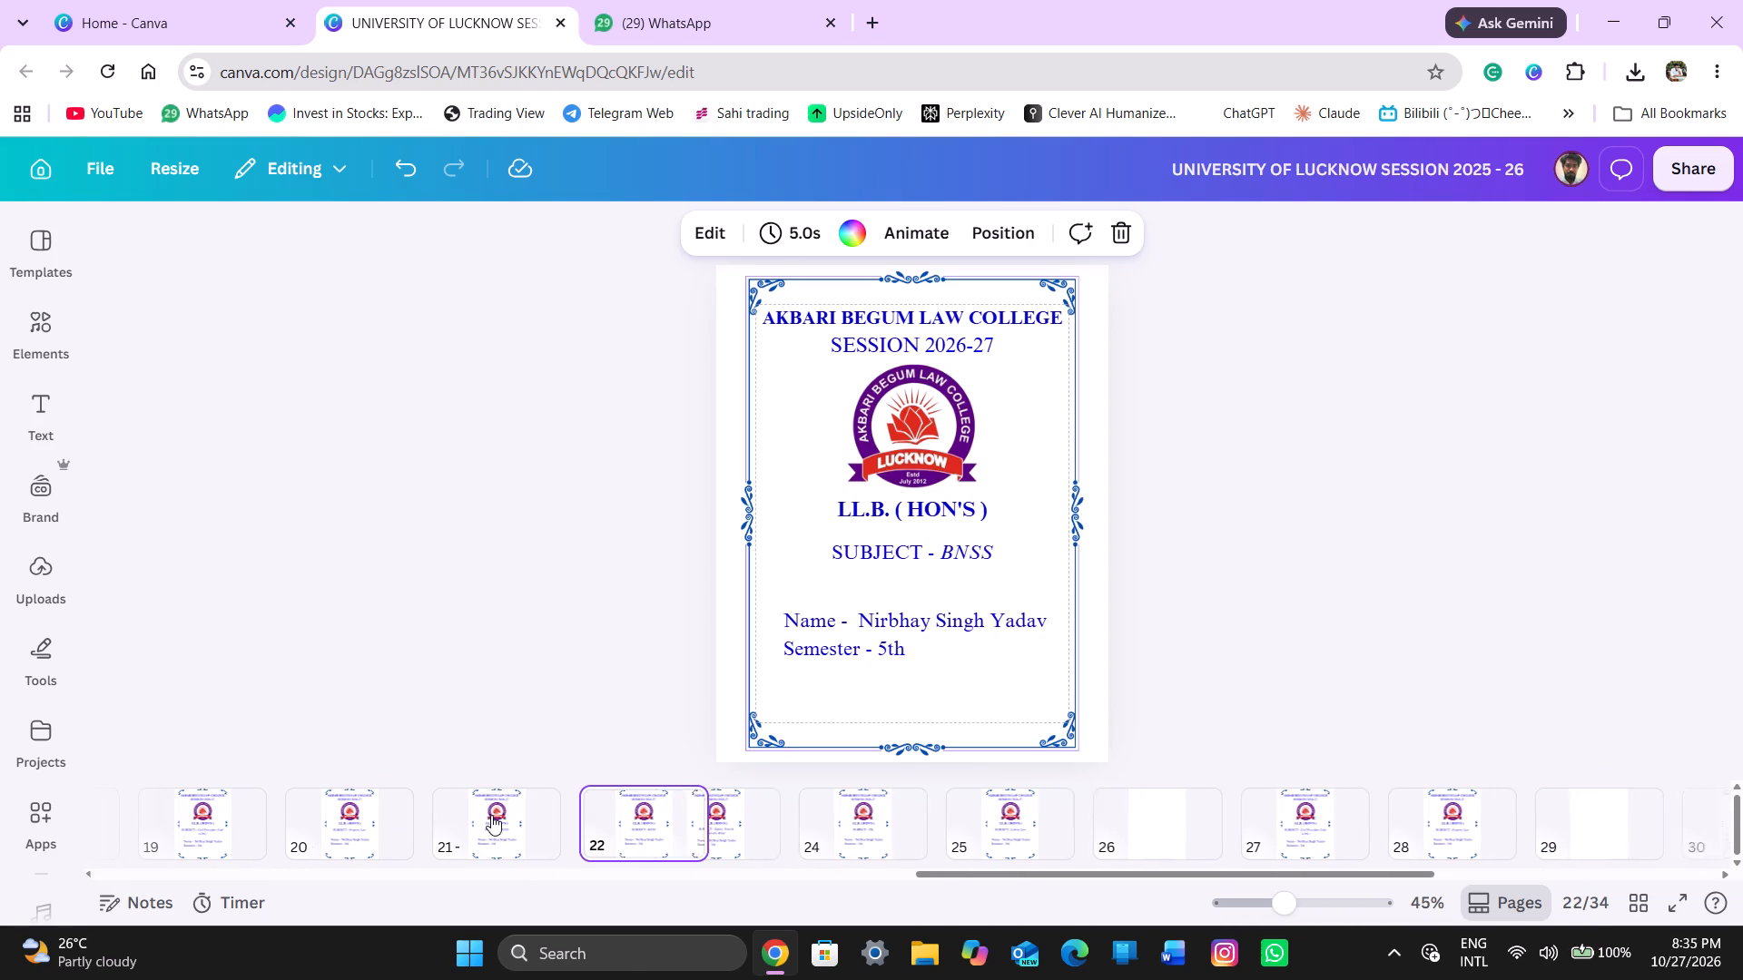
drag(630, 825, 1387, 818)
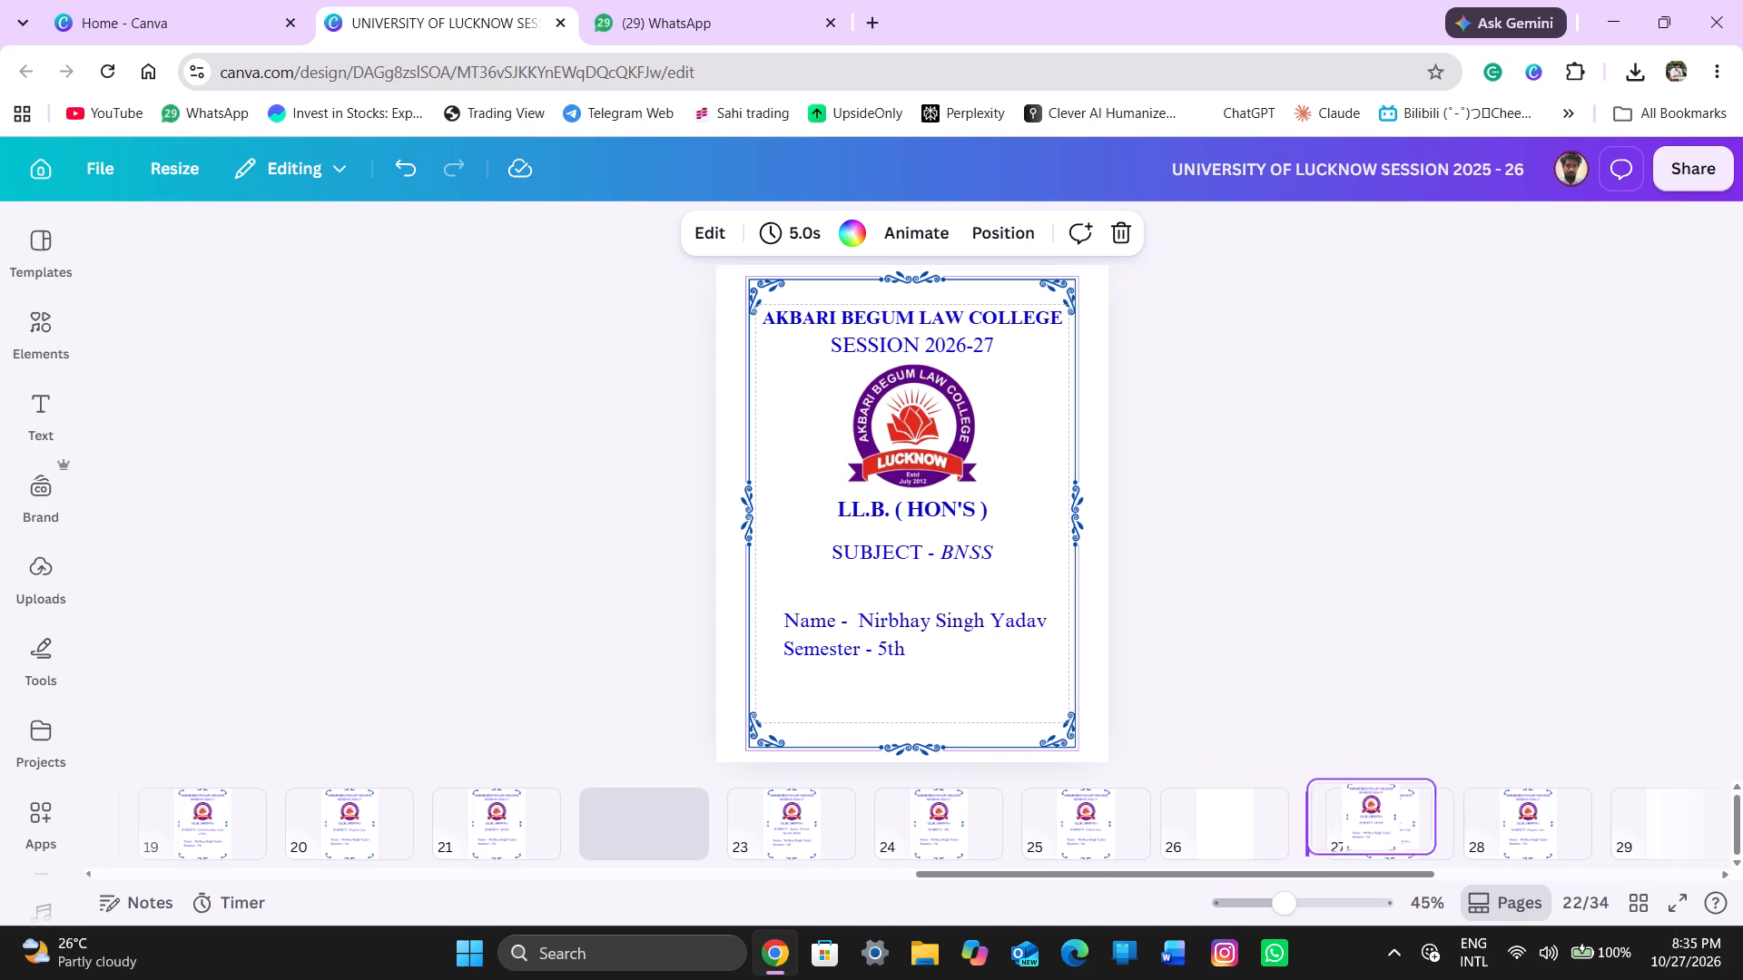
drag(1387, 818, 1508, 814)
Duplicate the page 22 Equity, Trust & Specific Relief cover and move the copy after the copied BNSS cover.
click(564, 819)
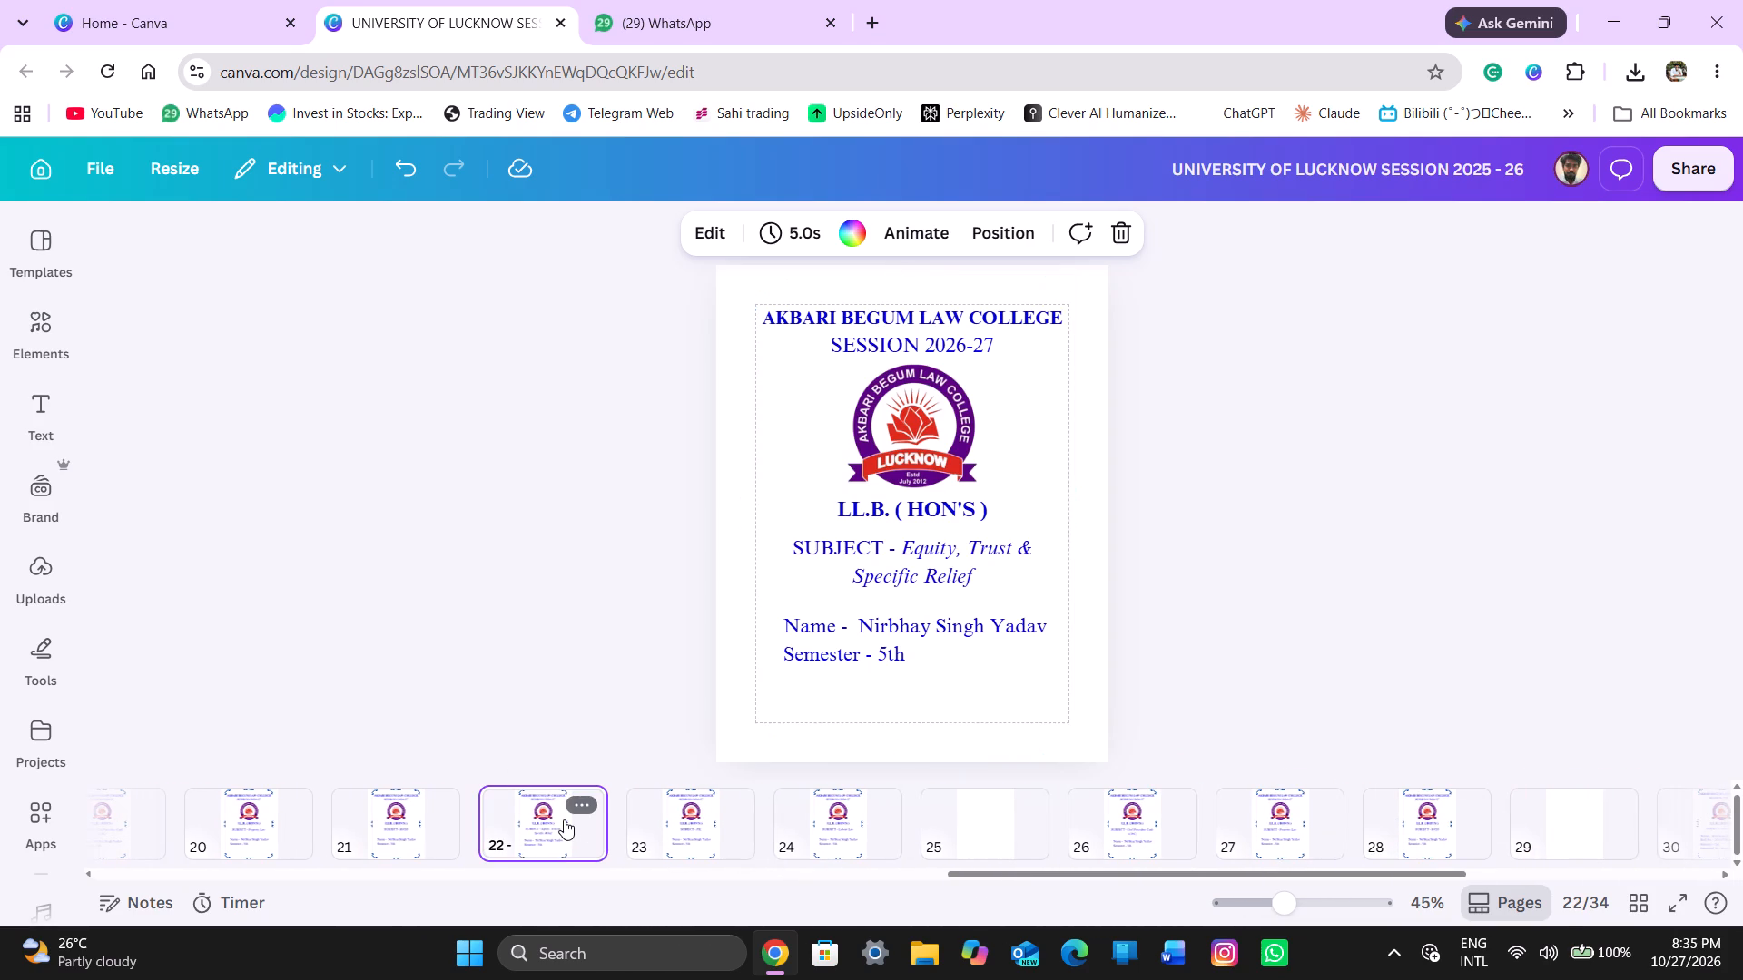
key(ctrl+d)
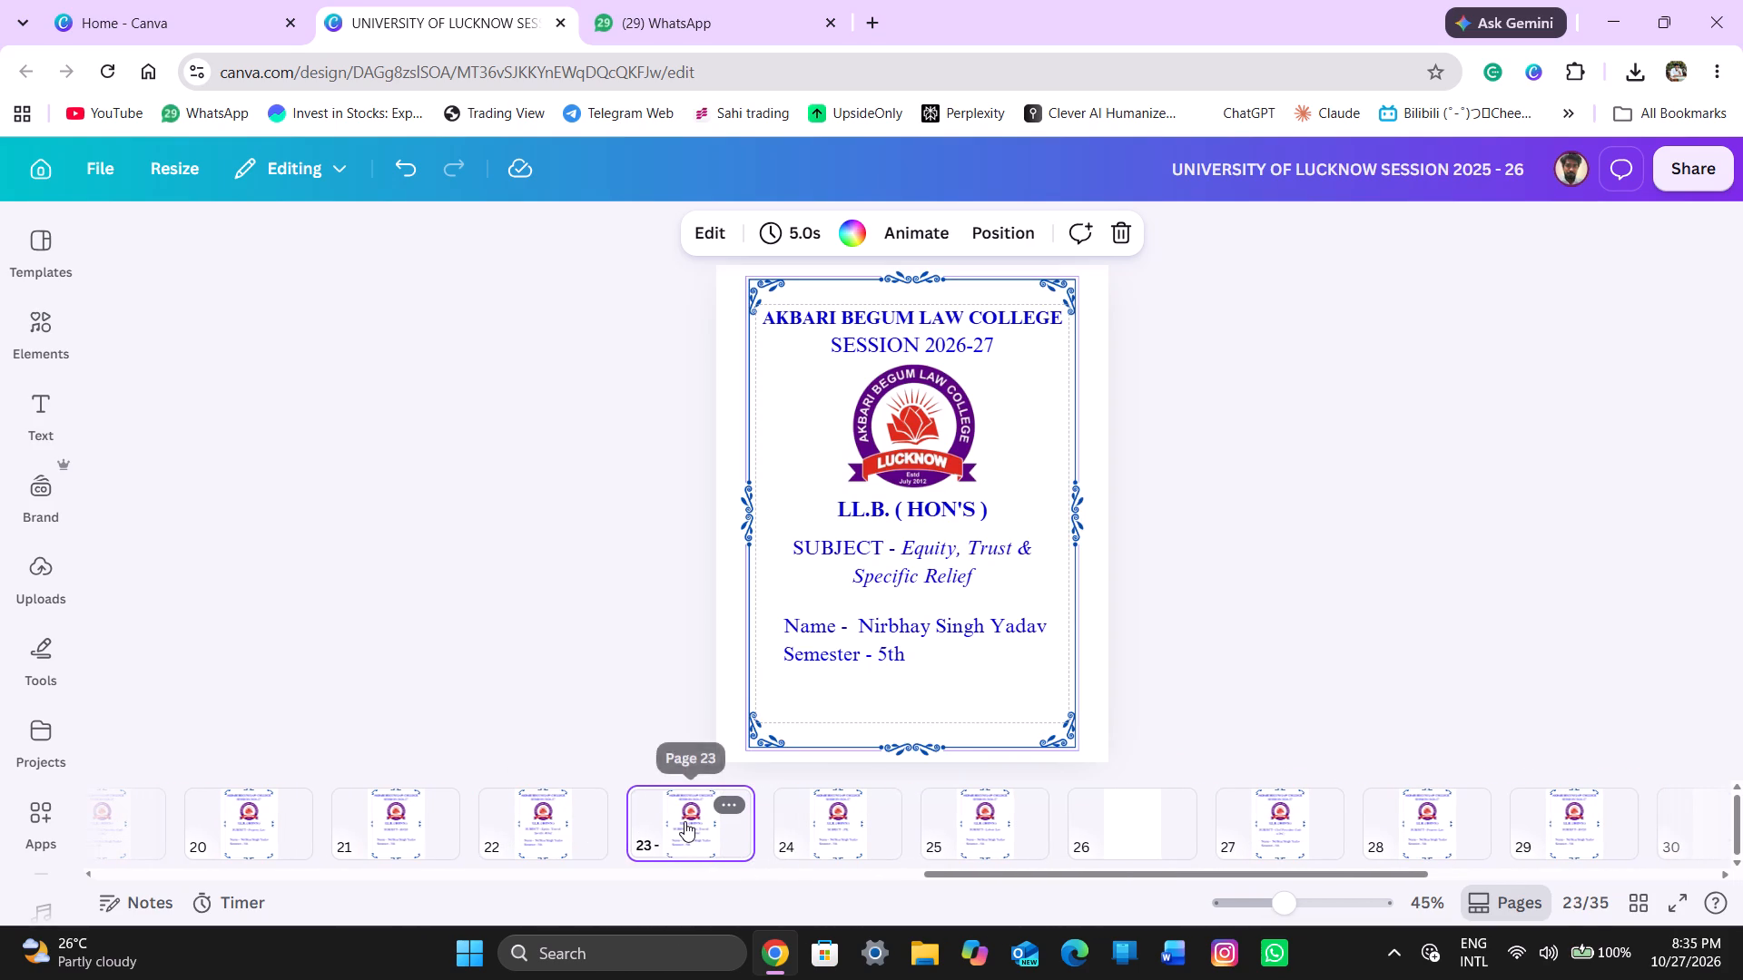
drag(684, 821, 1496, 822)
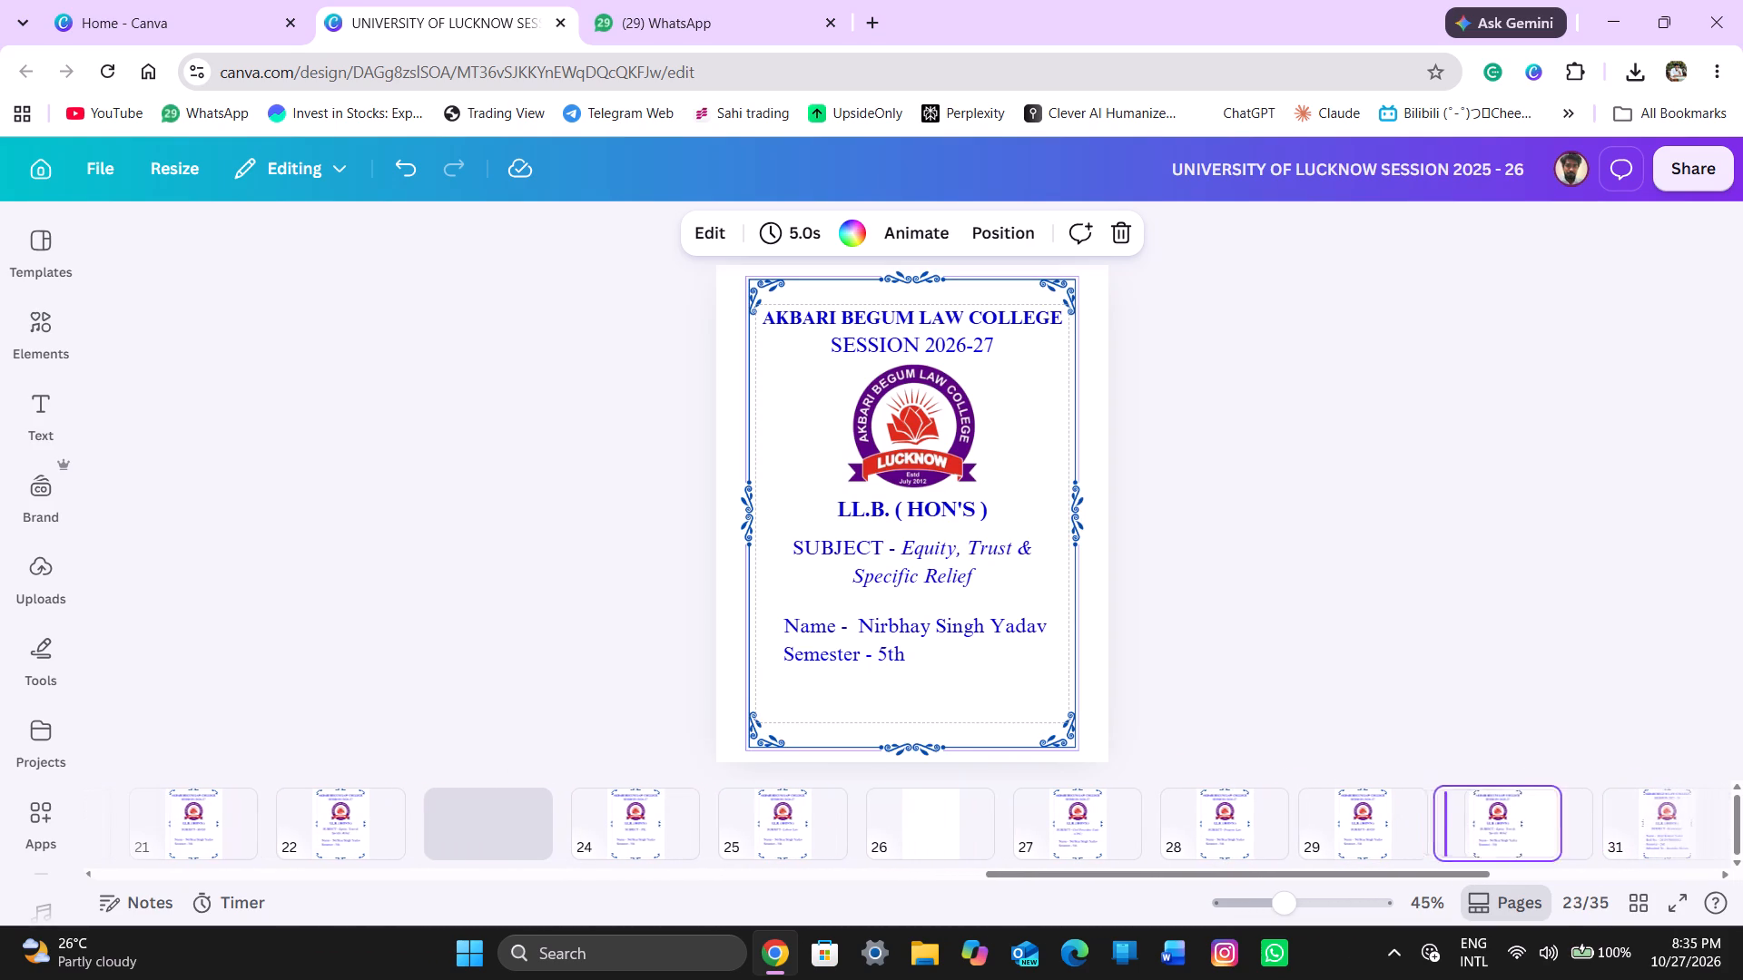
drag(1496, 822, 1603, 802)
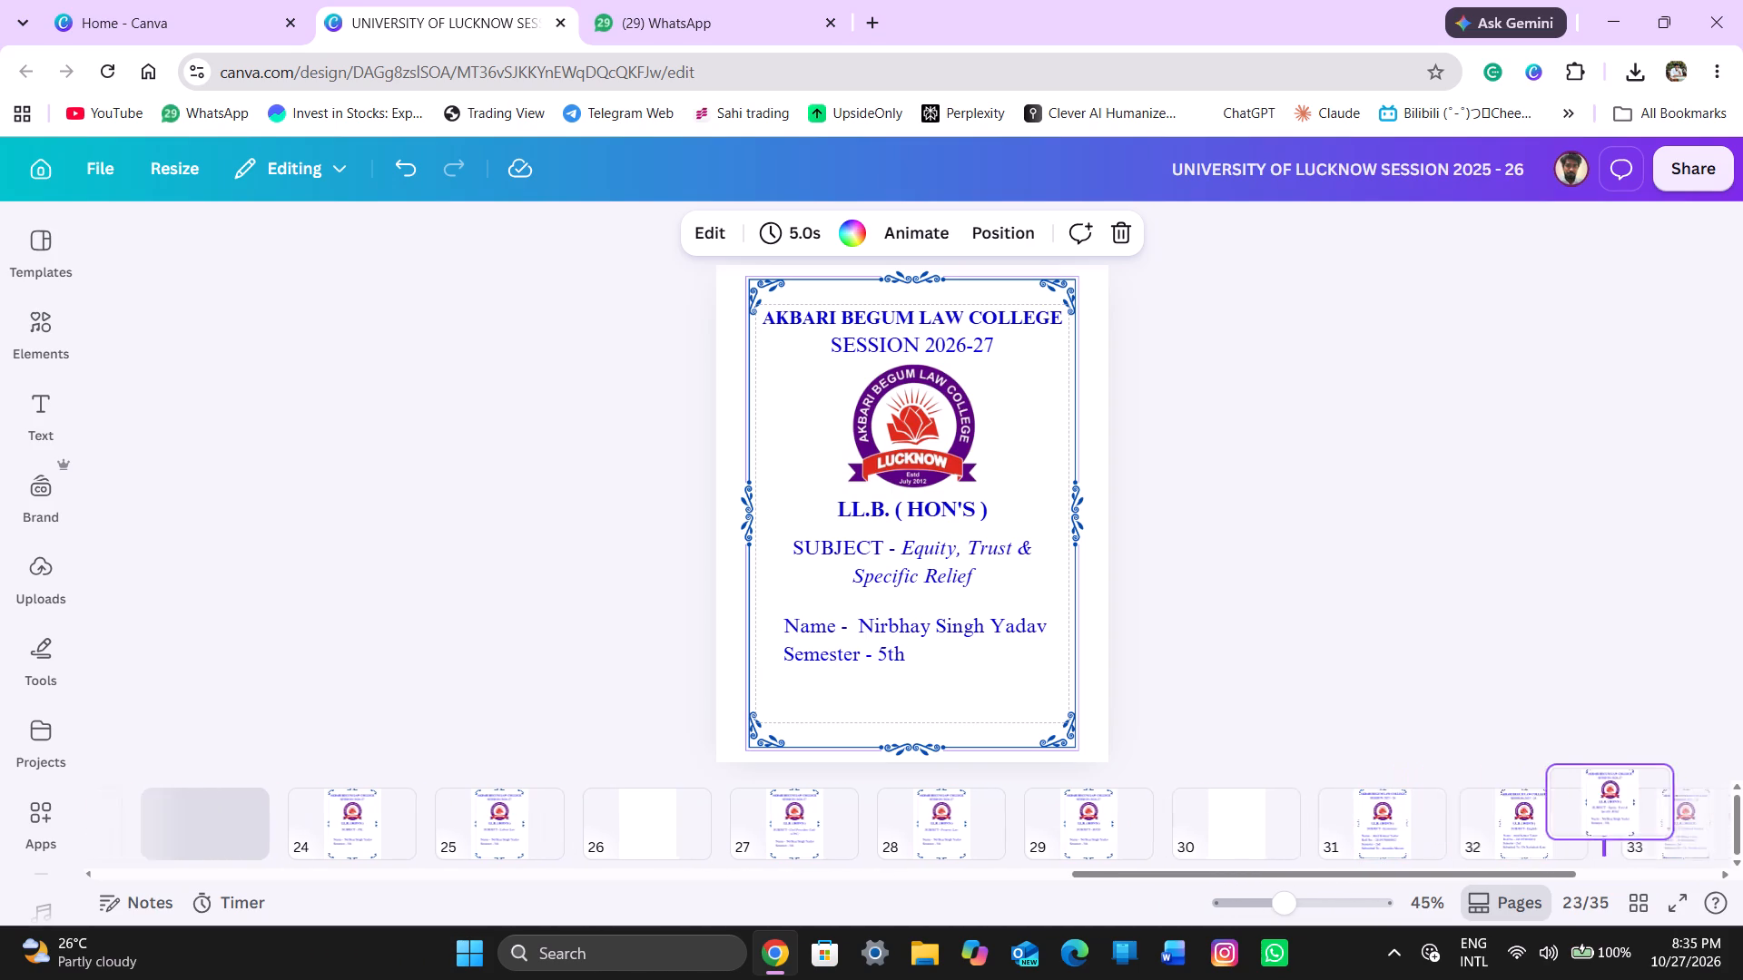
drag(1603, 802, 1083, 813)
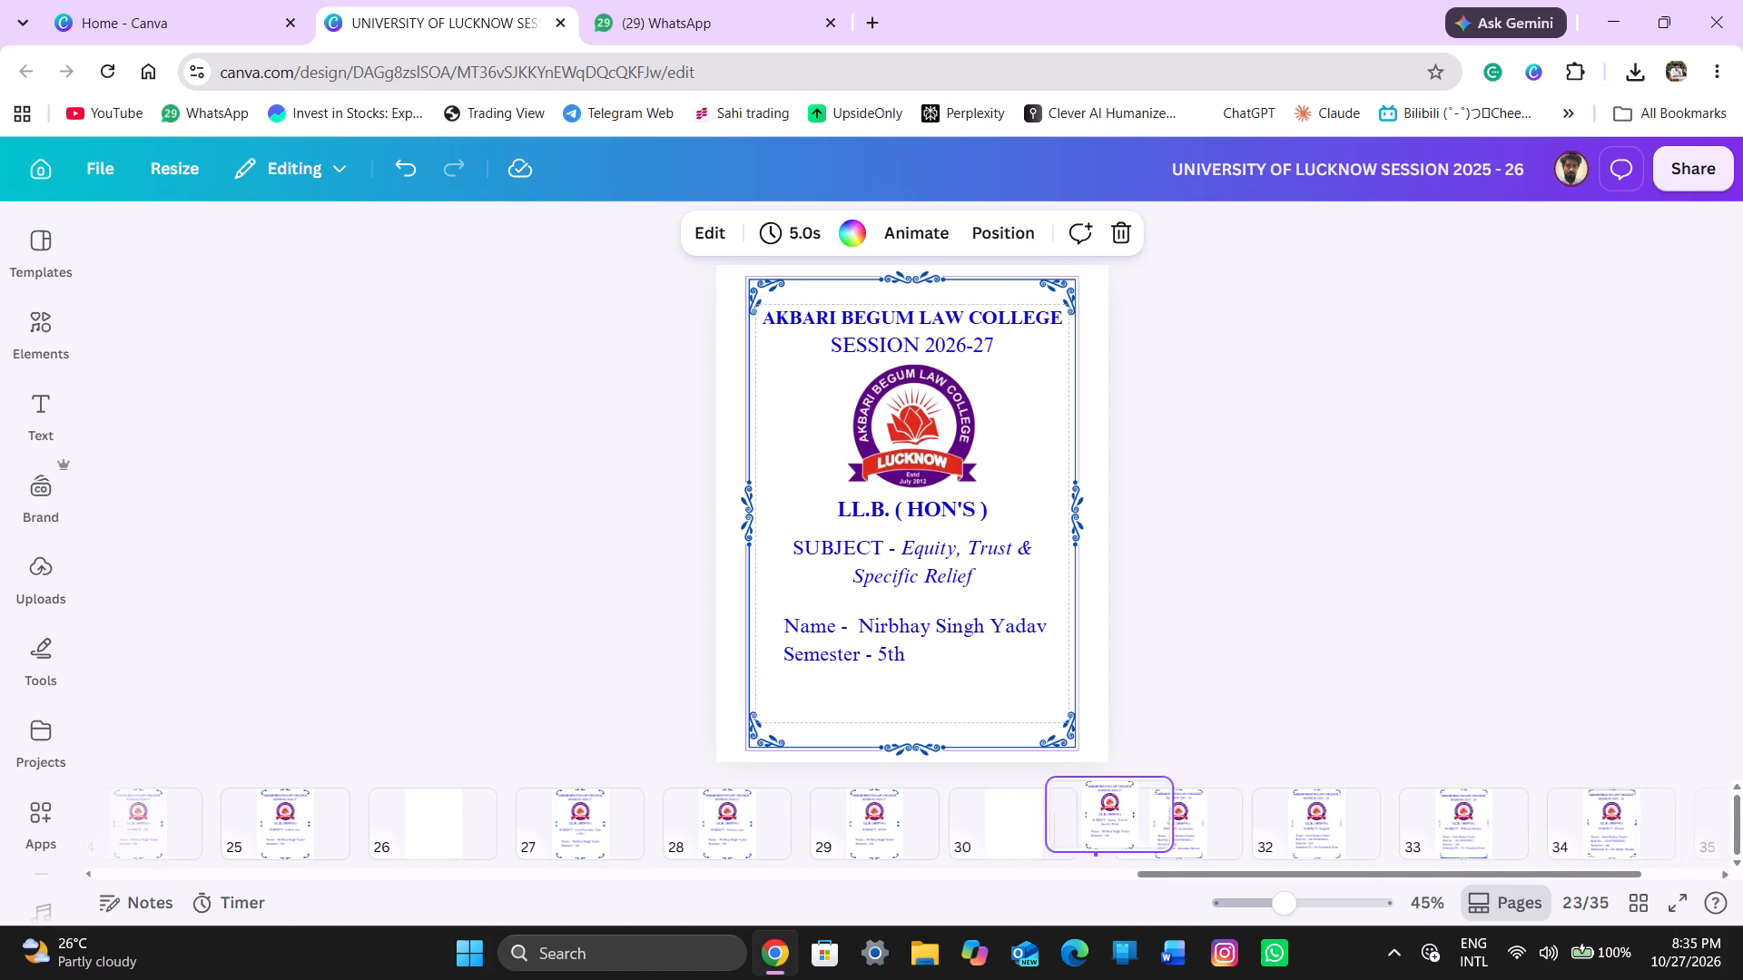
Place the copied Equity, Trust & Specific Relief cover directly after the copied BNSS cover, before the second blank page.
drag(1083, 813, 990, 814)
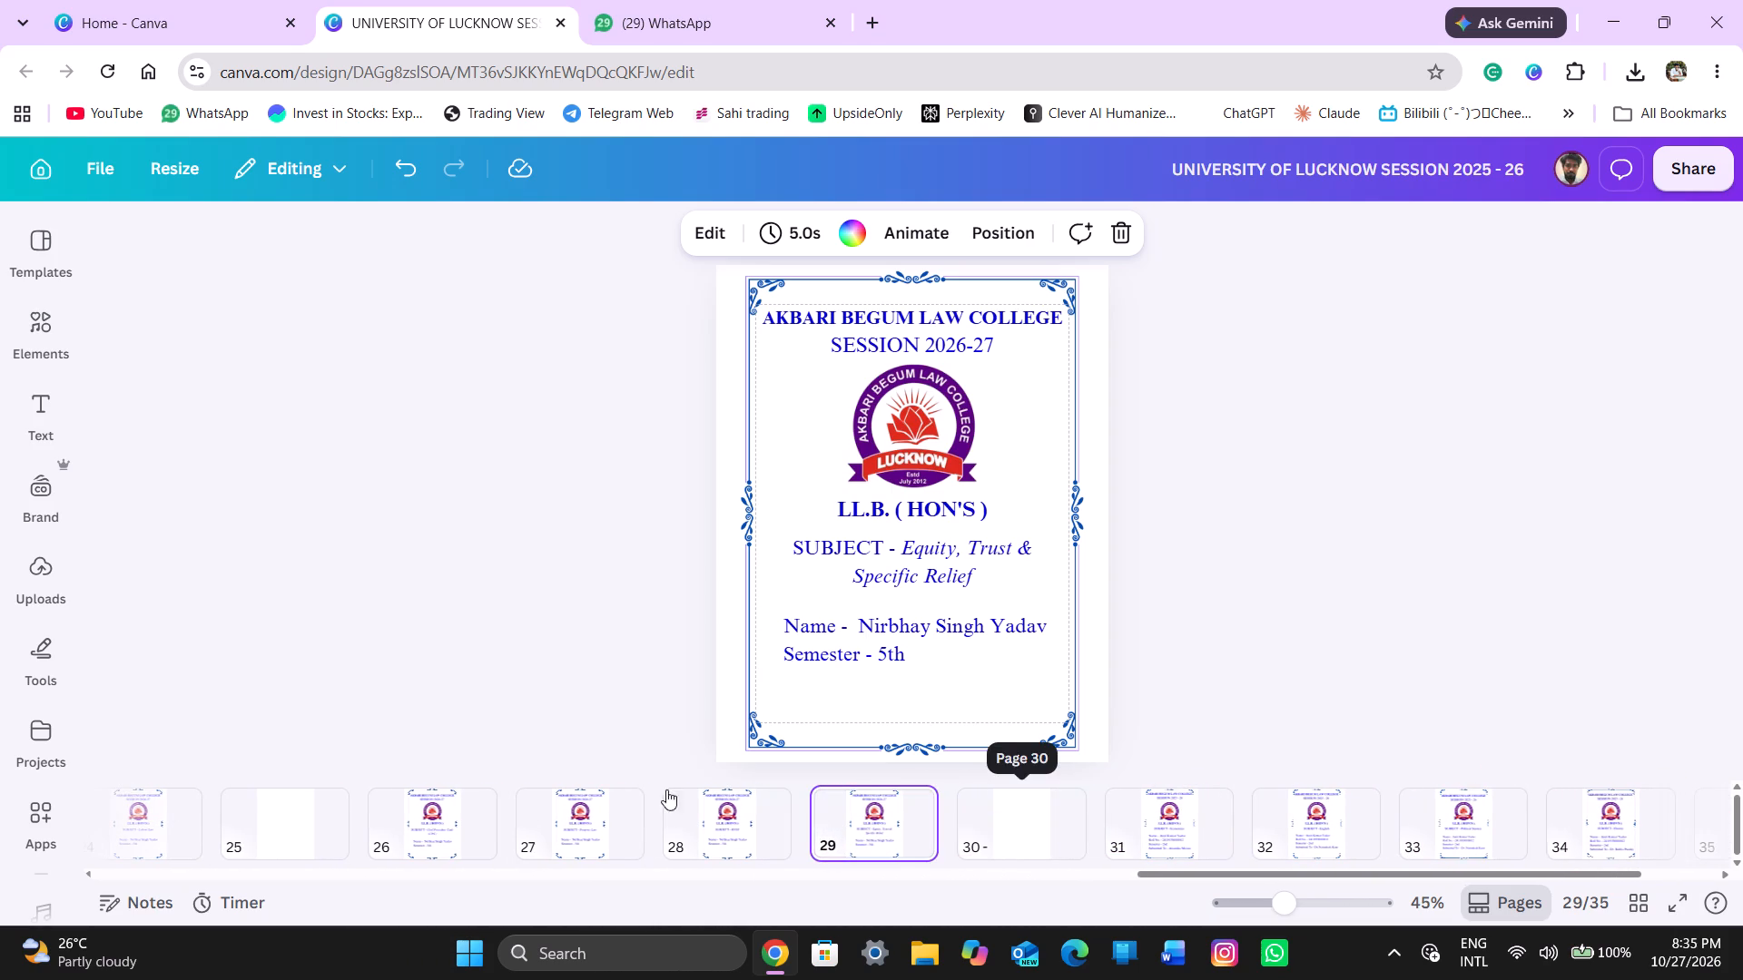
Duplicate the page 23 PIL cover and move the copy directly after the copied Equity, Trust & Specific Relief cover.
scroll(560, 795, right, 4)
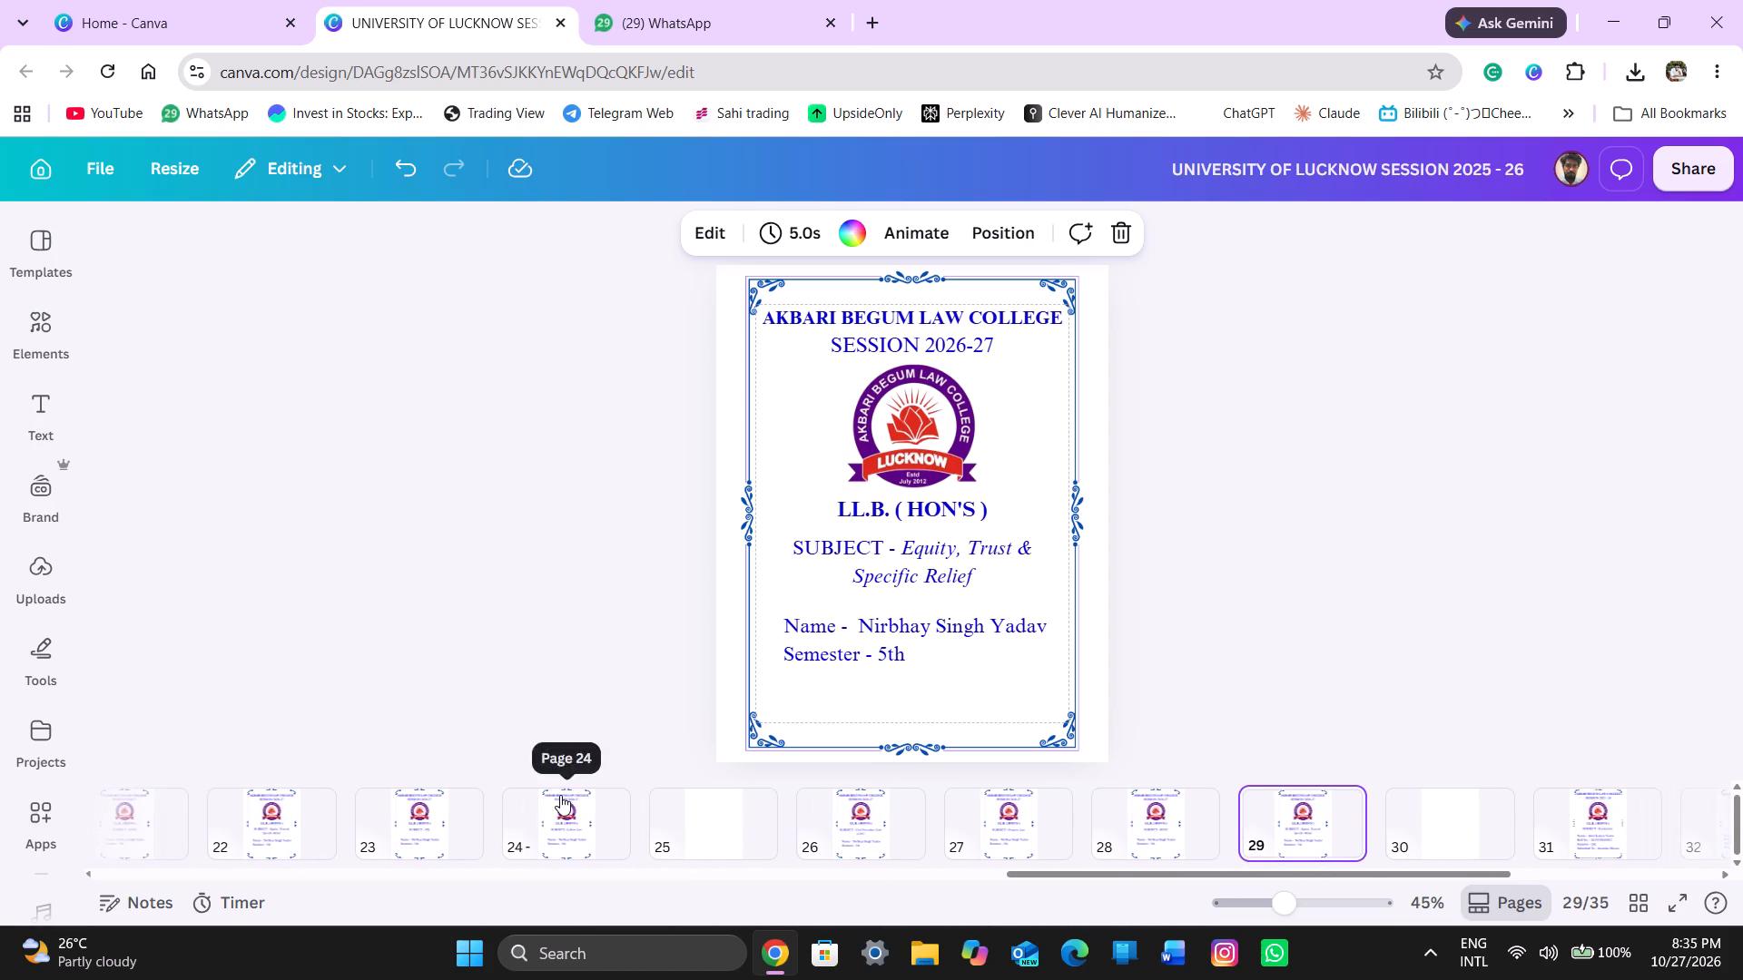
scroll(560, 795, right, 1)
click(450, 816)
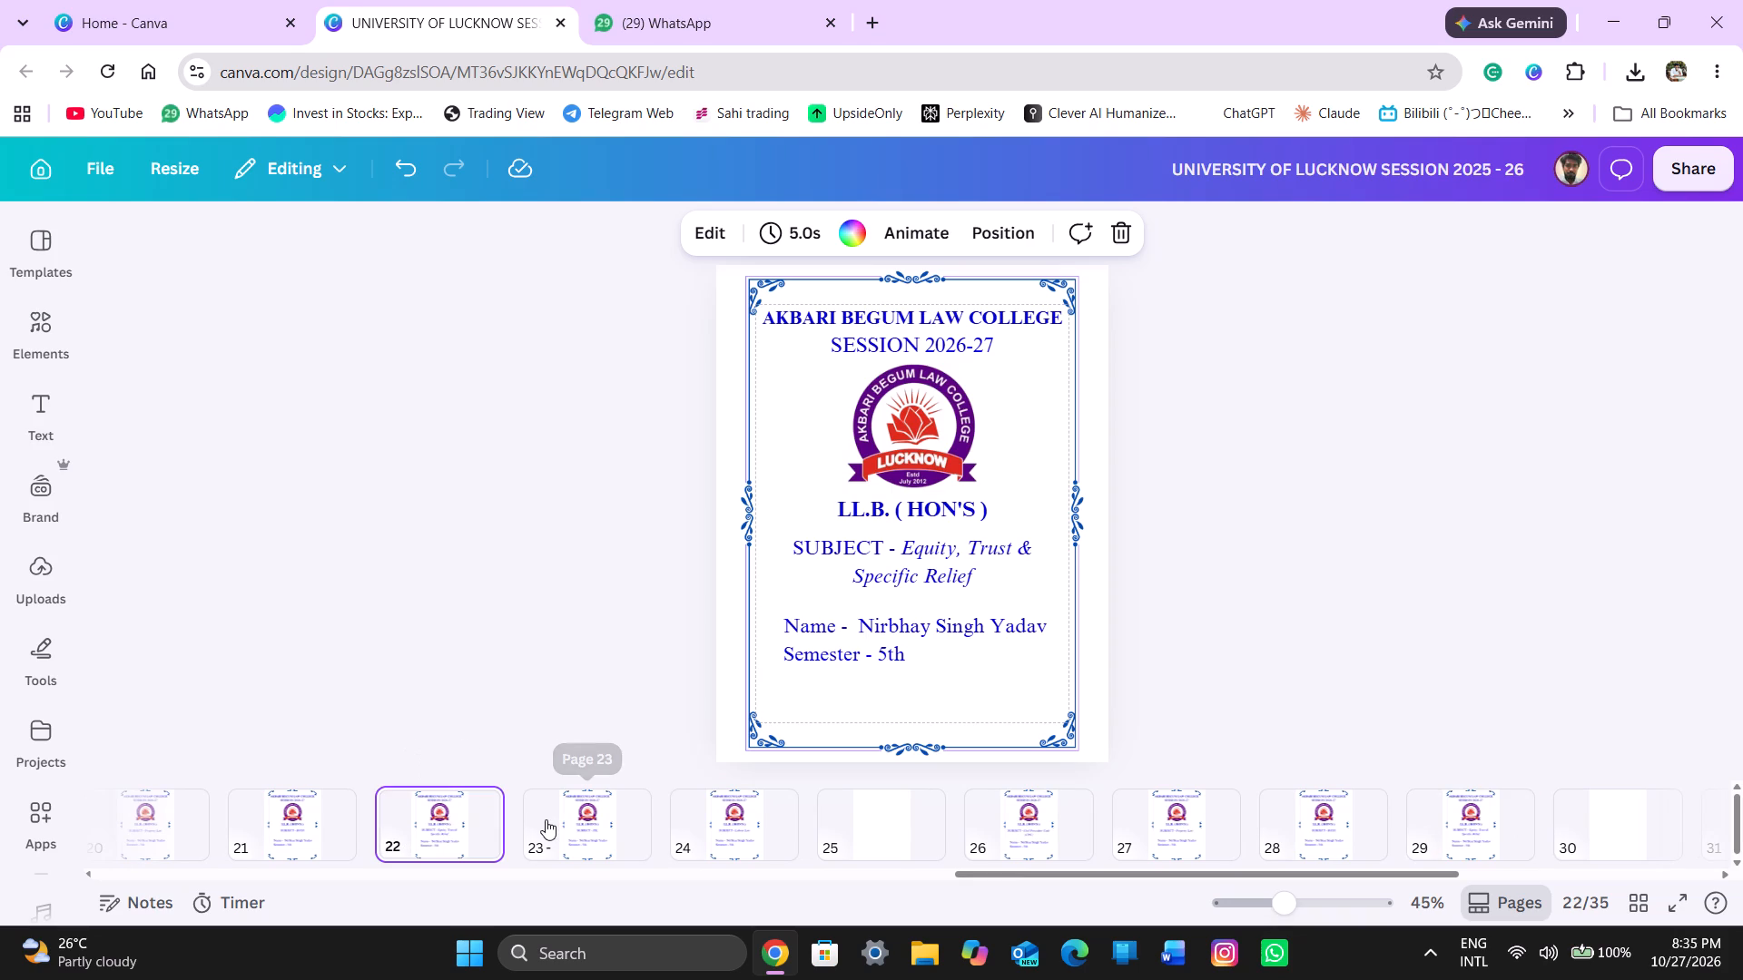
click(546, 819)
key(ctrl+d)
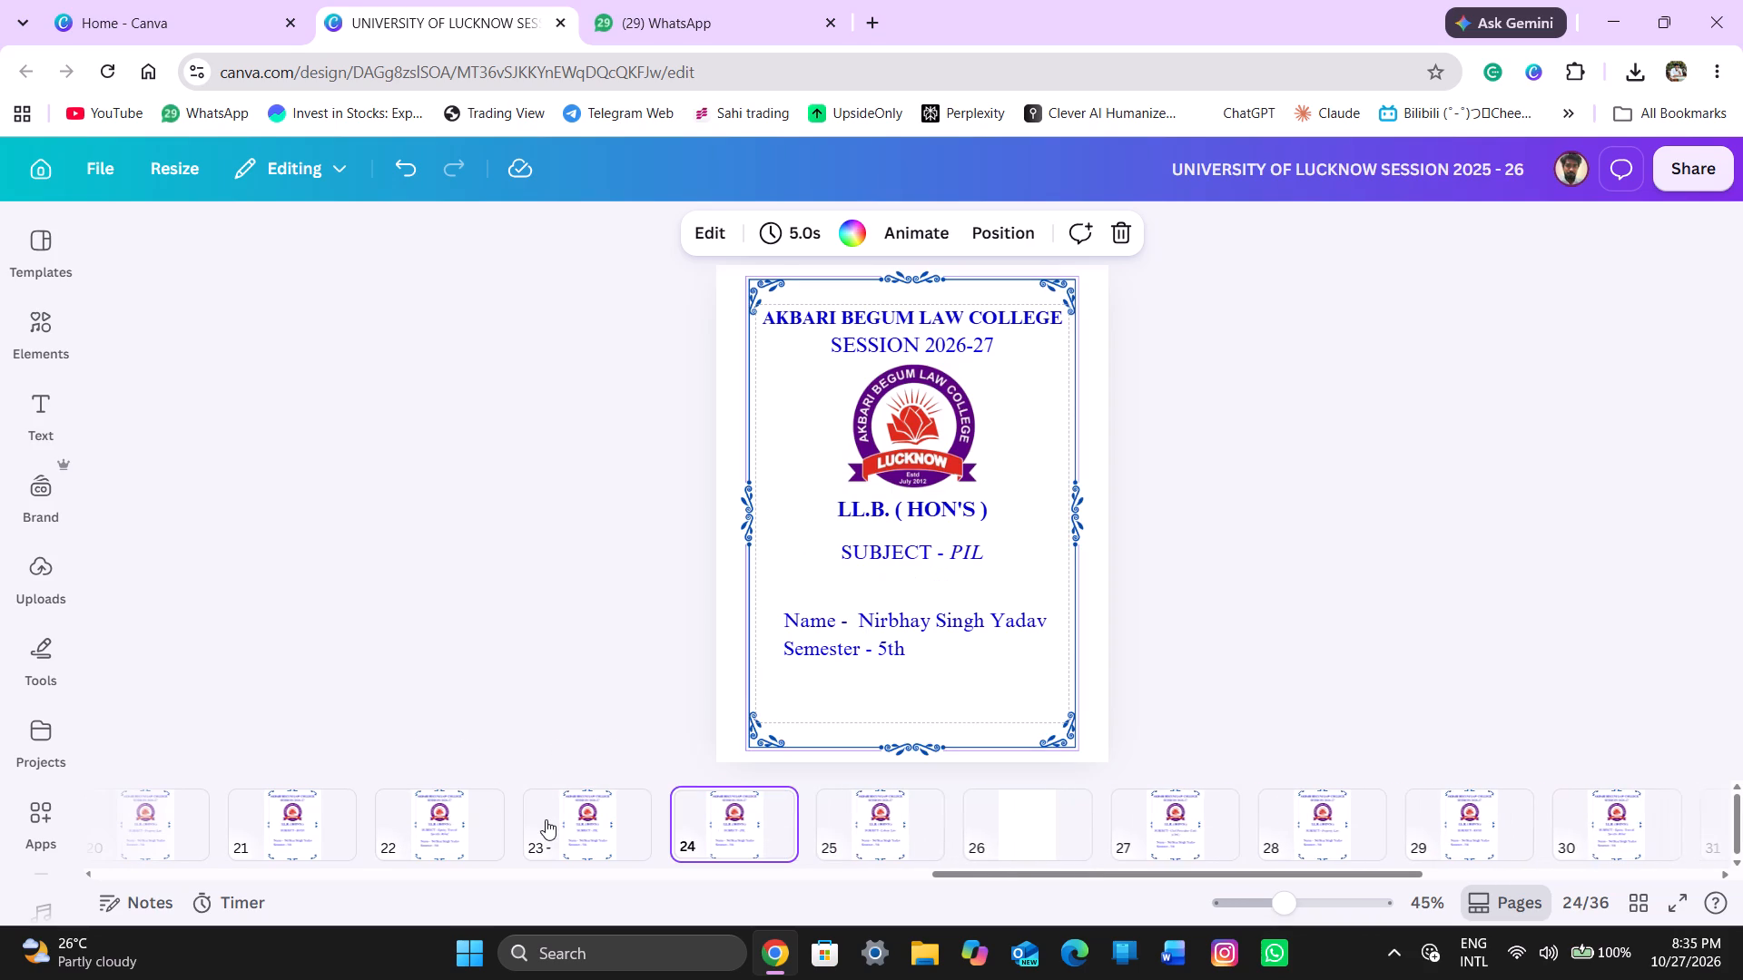
drag(730, 820, 1624, 813)
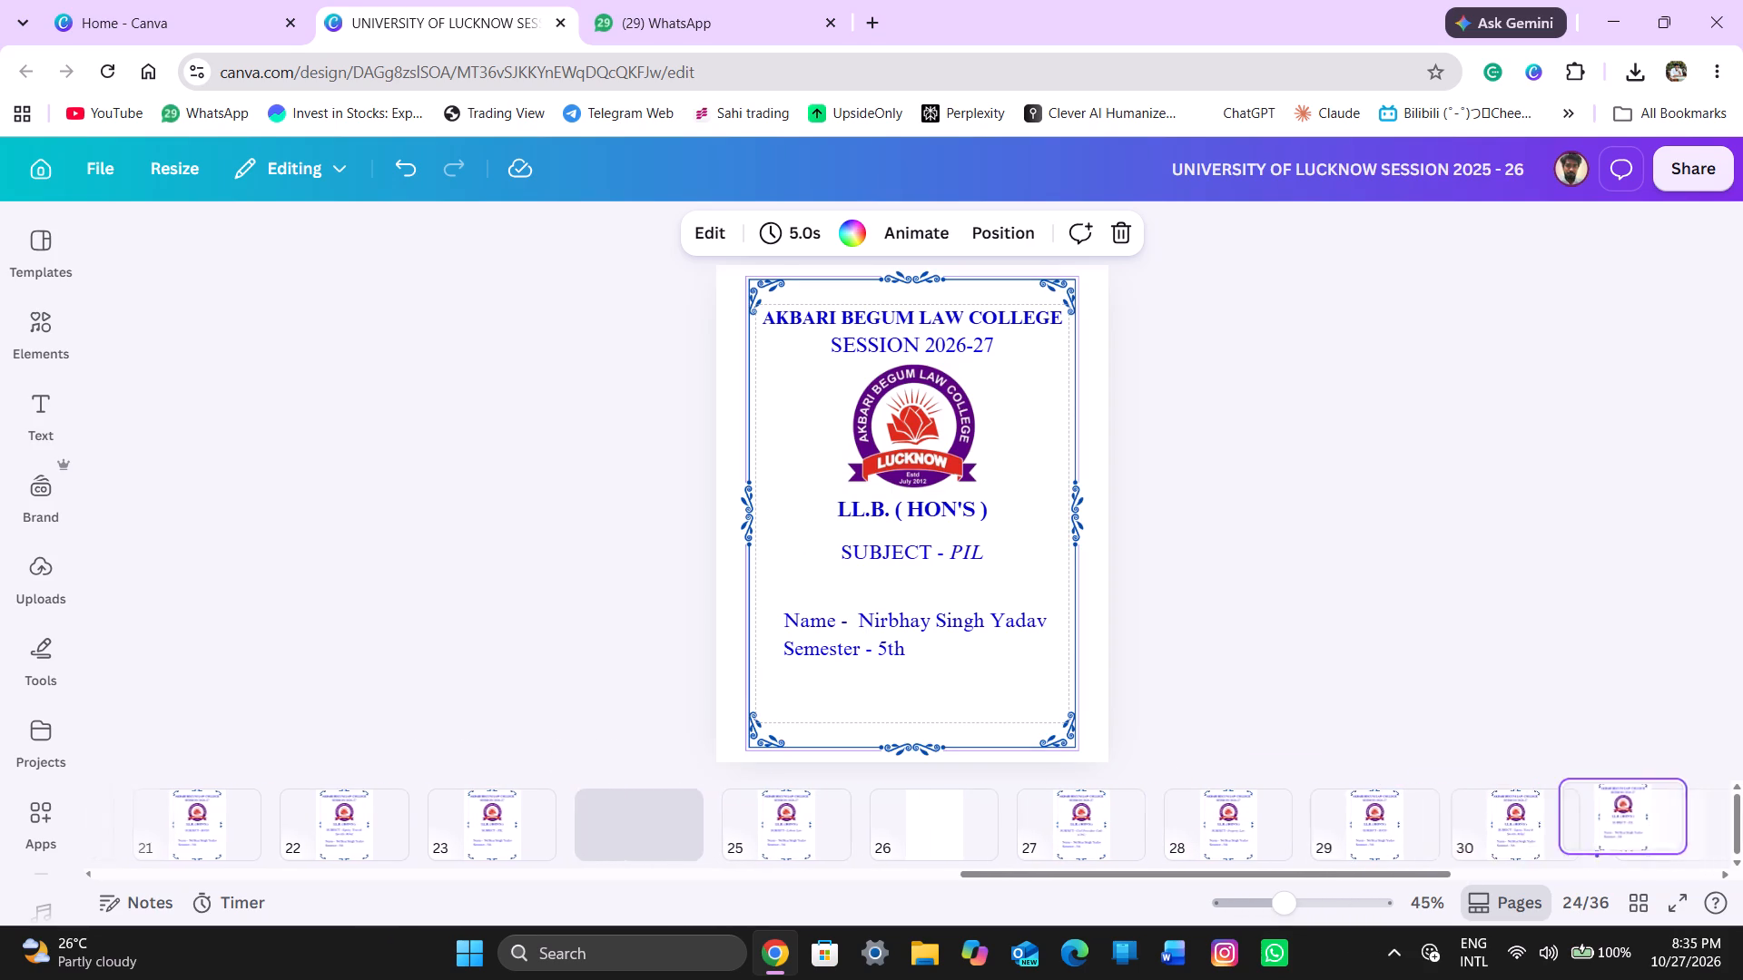
drag(1624, 813, 1479, 828)
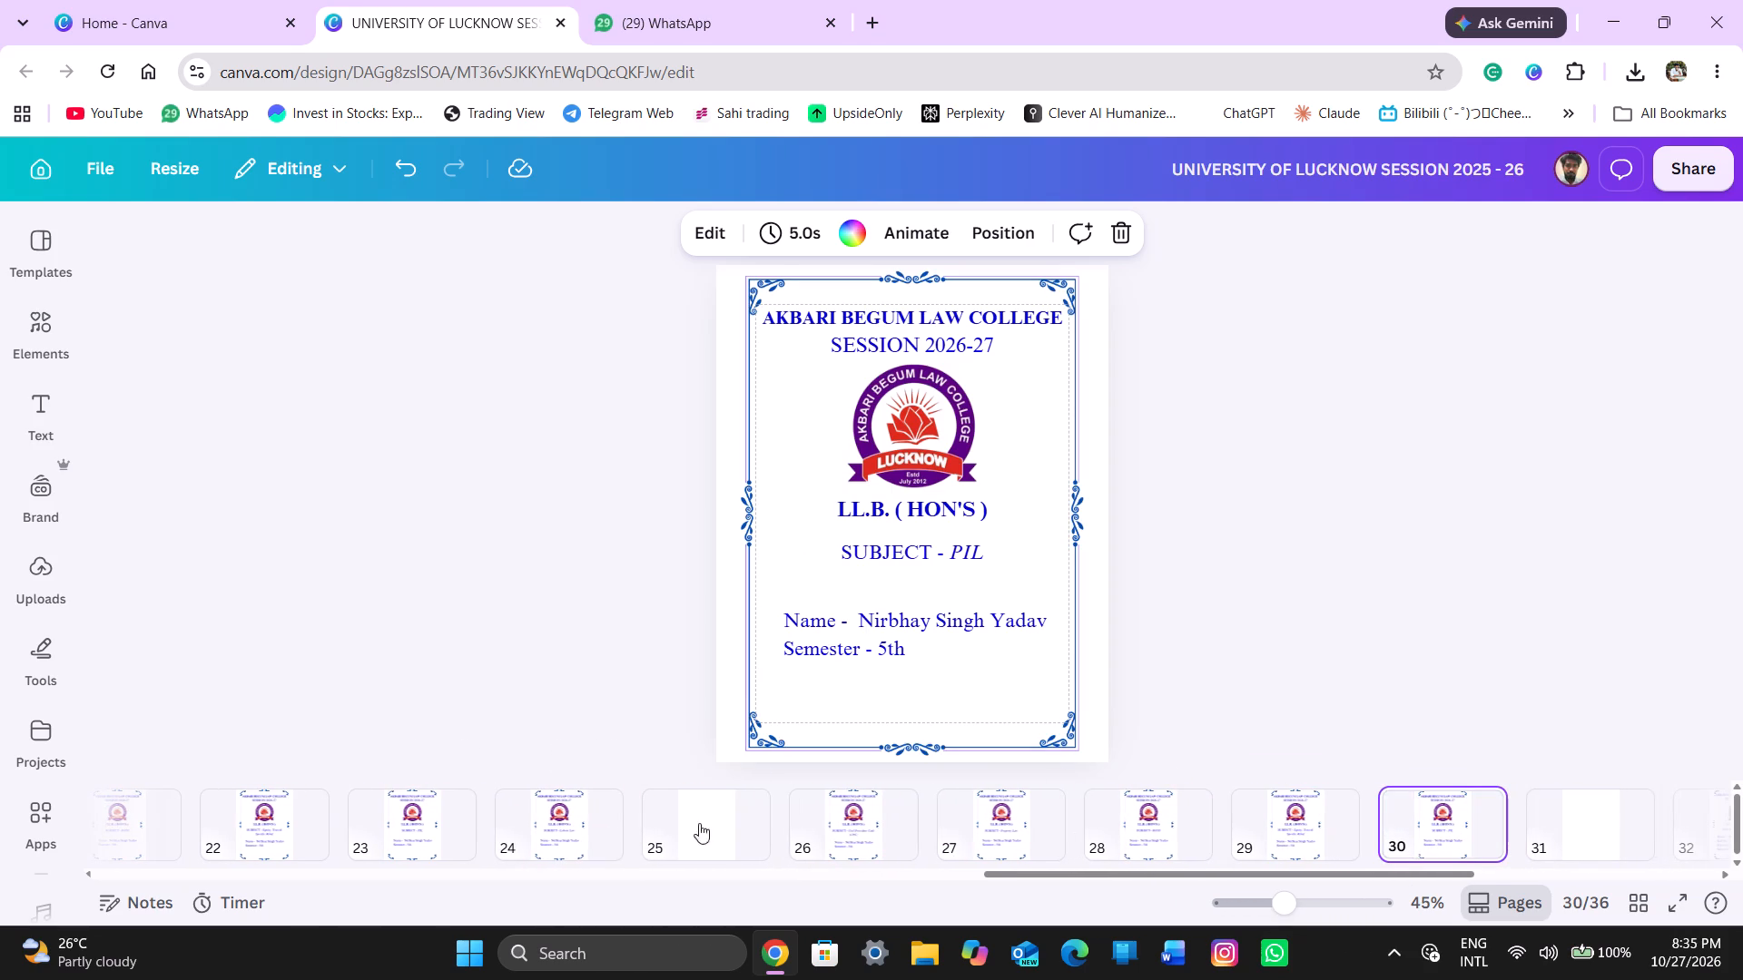
Duplicate the page 24 Labour Law cover and move the copy directly after the copied PIL cover.
click(551, 833)
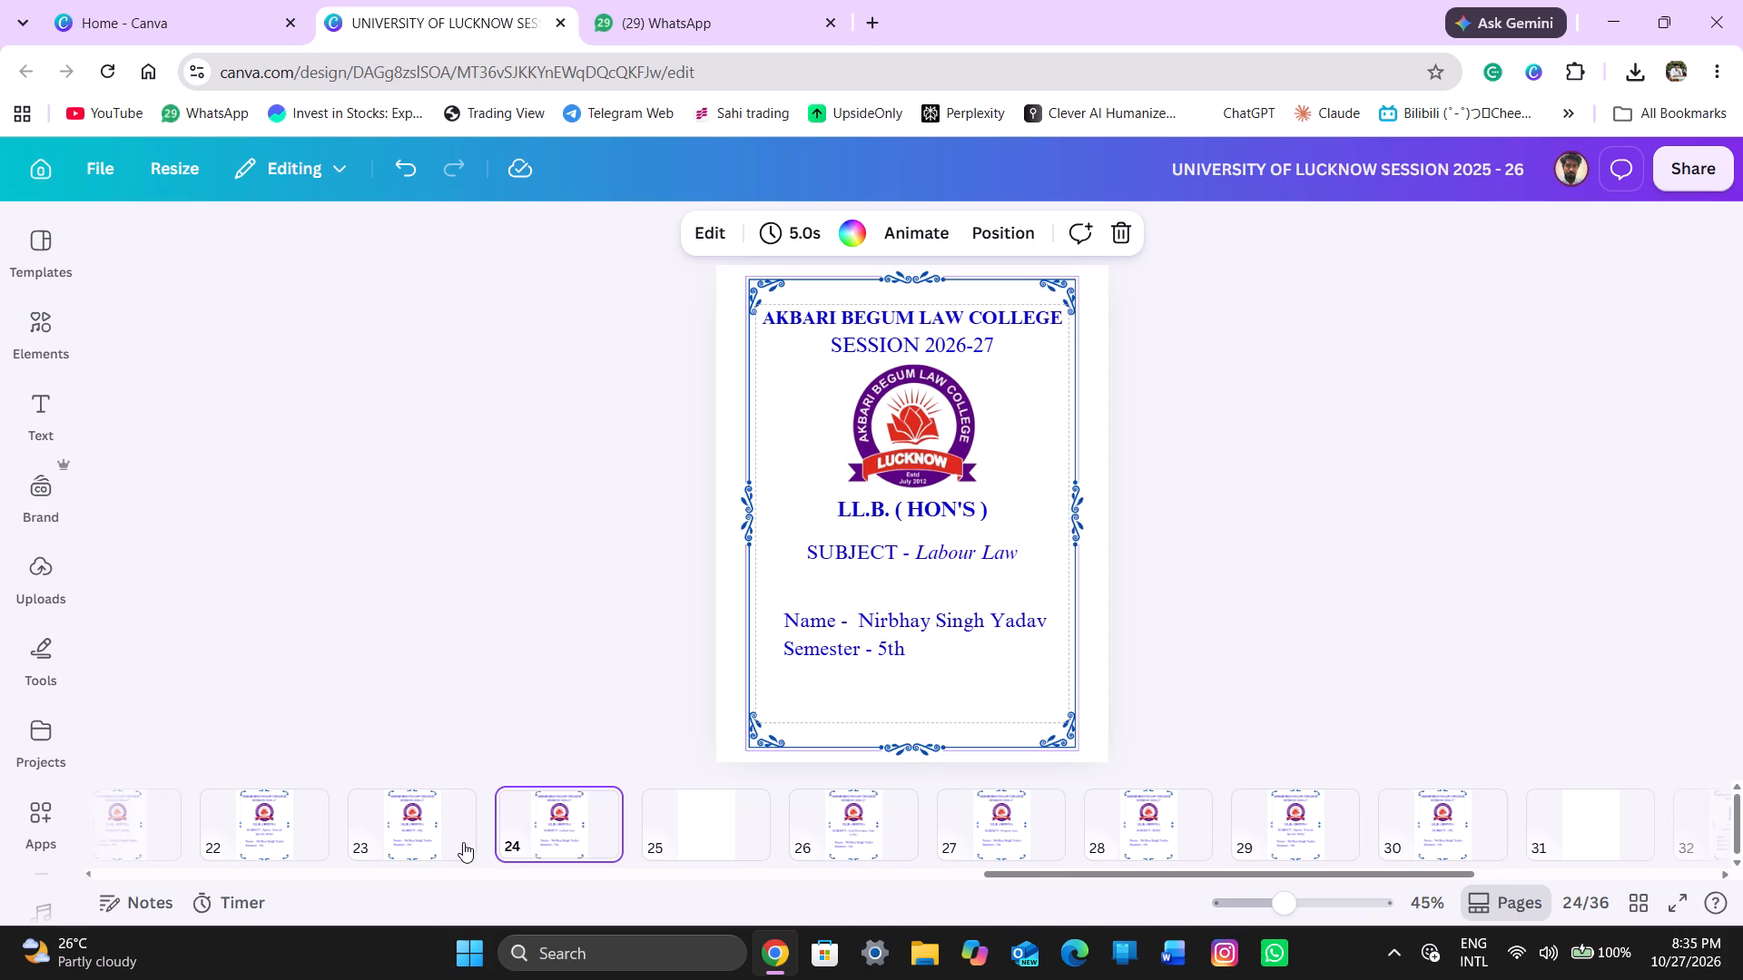
click(443, 845)
click(535, 815)
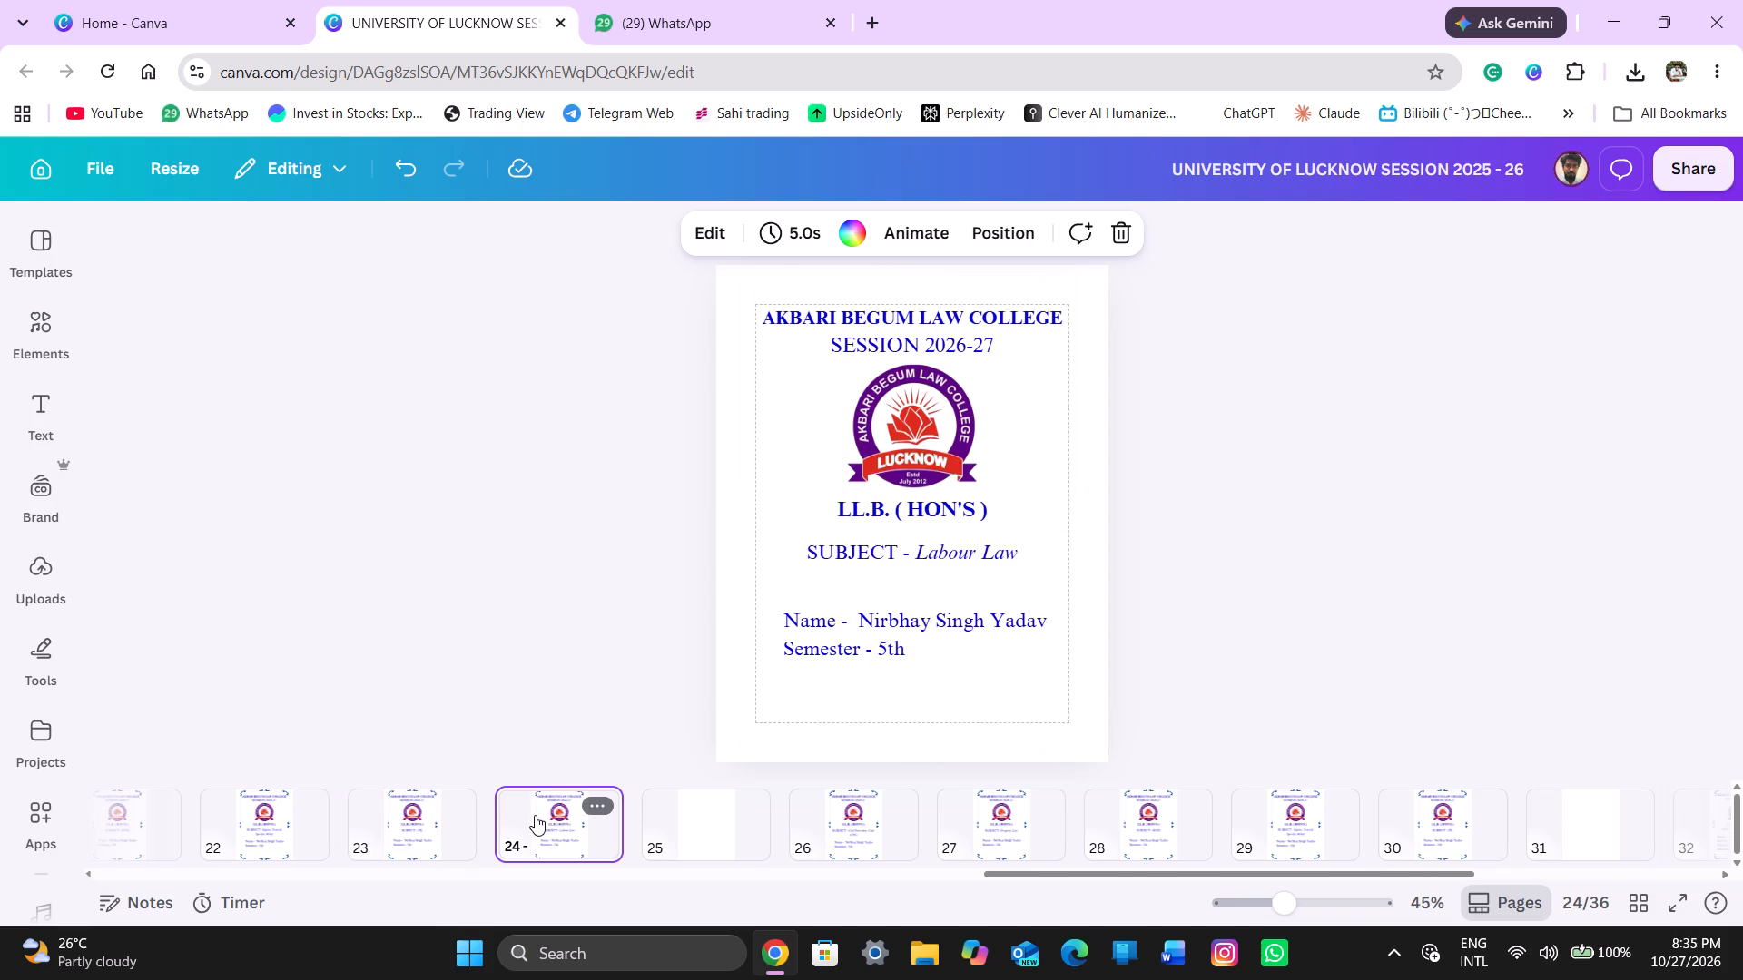
key(ctrl+d)
drag(719, 801, 1499, 749)
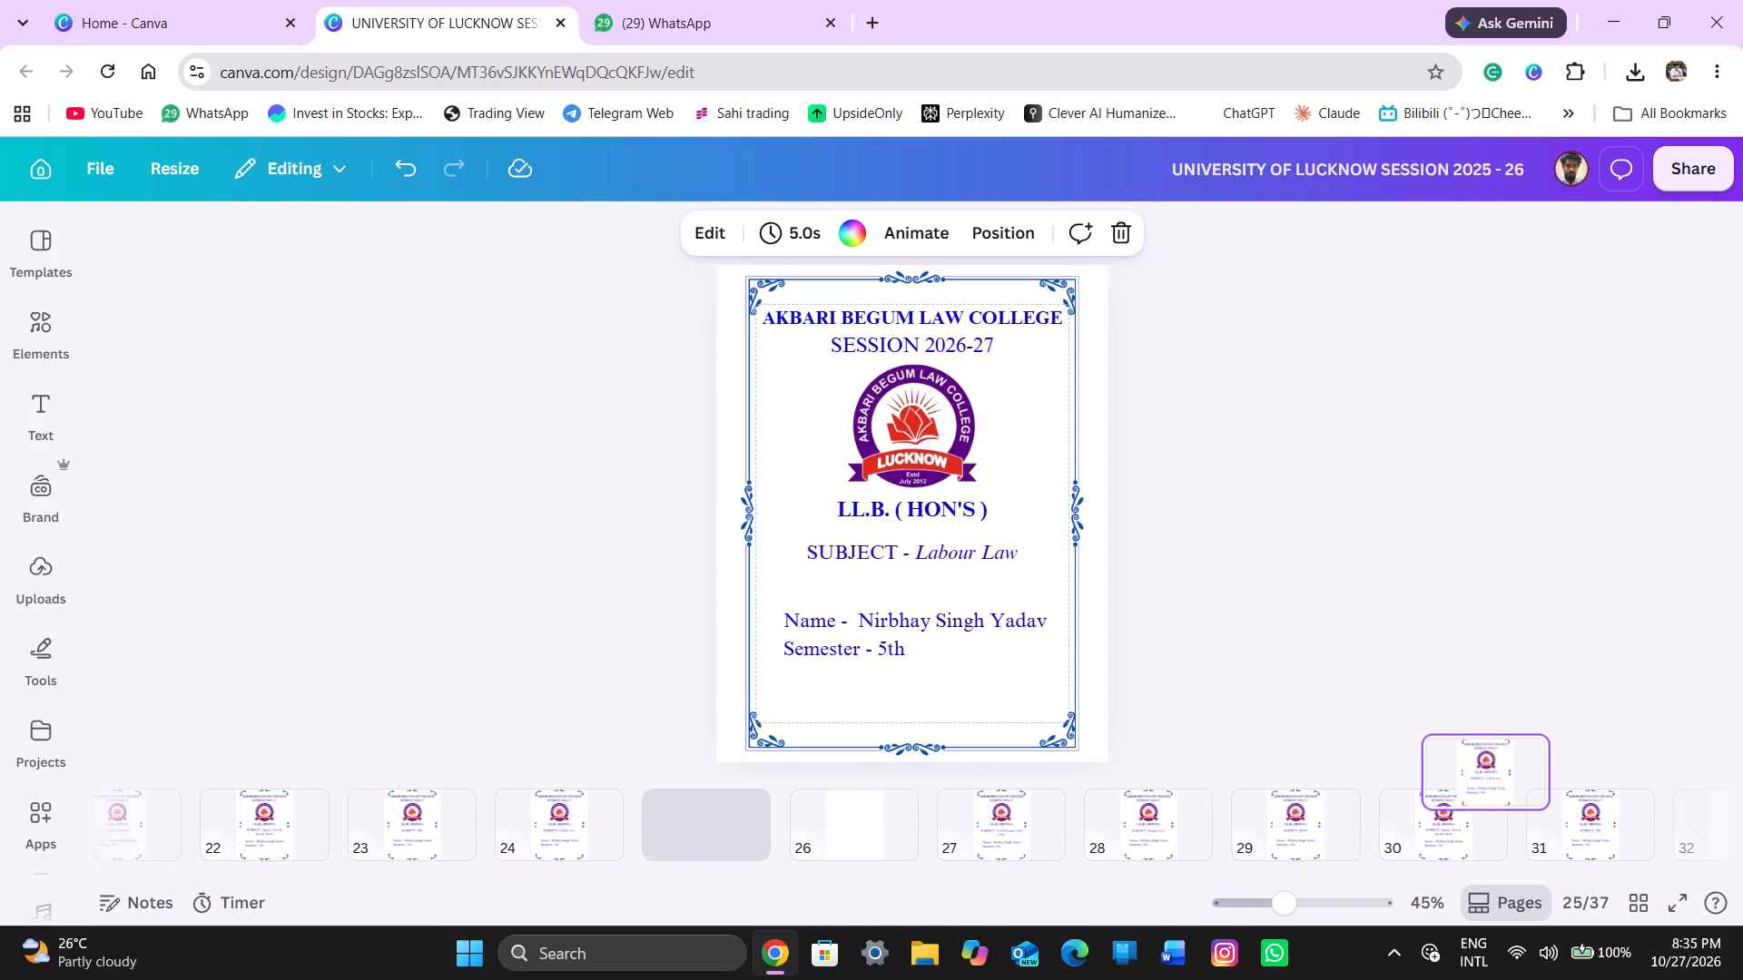
drag(1499, 749, 1269, 785)
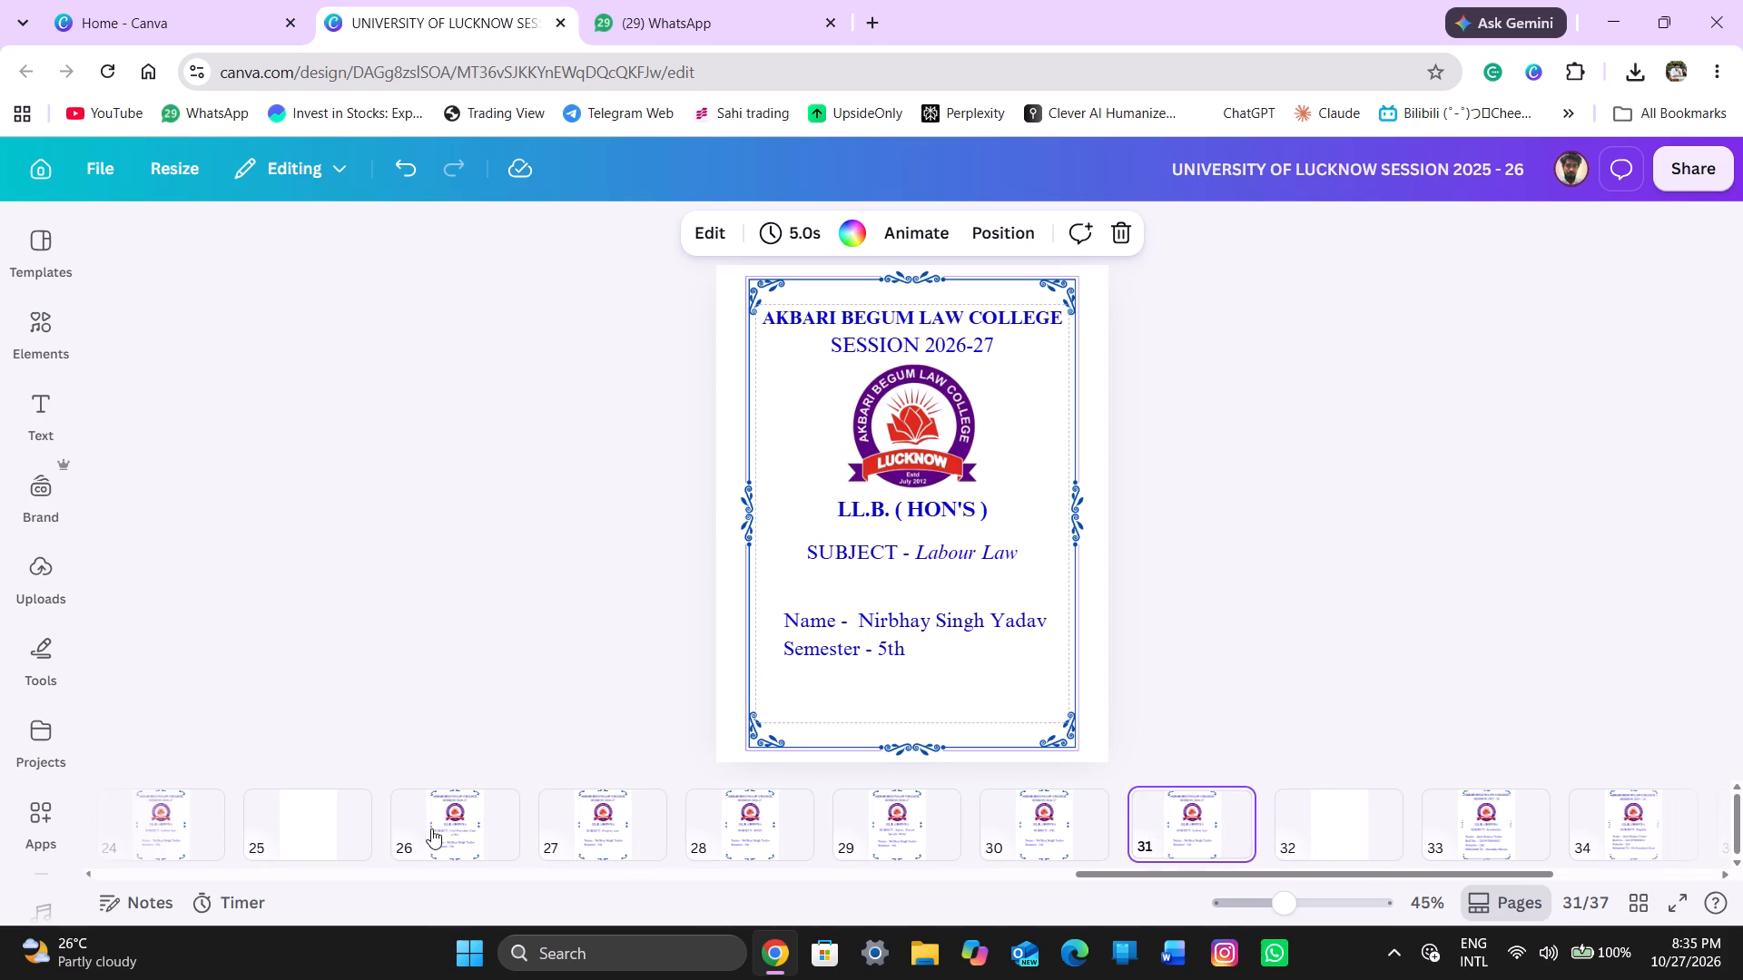
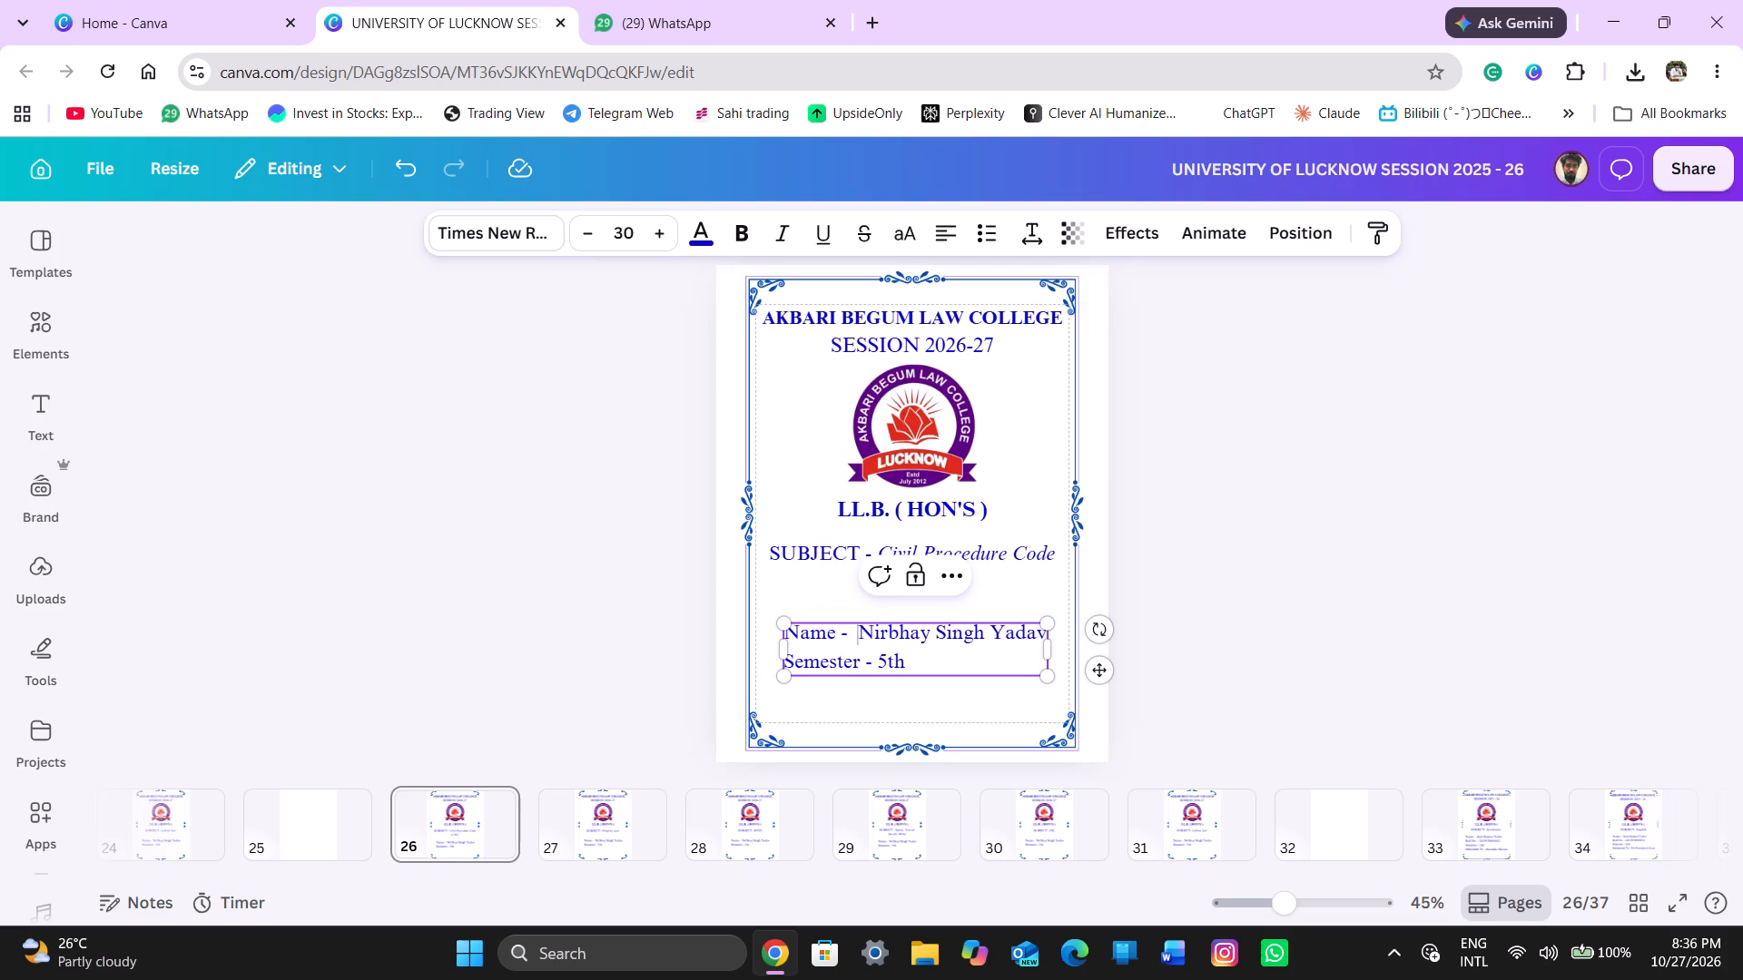
Replace the student name on the page 26 Civil Procedure Code (CPC) cover with the copied student name.
key(shift+Down)
key(shift+Up)
key(shift+Right)
key(shift+Right)
key(shift+Right)
key(shift+Right)
key(shift+Right)
key(shift+Right)
key(shift+Right)
key(shift+Right)
key(shift+Right)
key(shift+Right)
key(shift+Right)
key(shift+Right)
key(shift+Right)
key(shift+Right)
key(shift+Right)
key(shift+Right)
key(shift+Right)
key(shift+Right)
key(shift+Right)
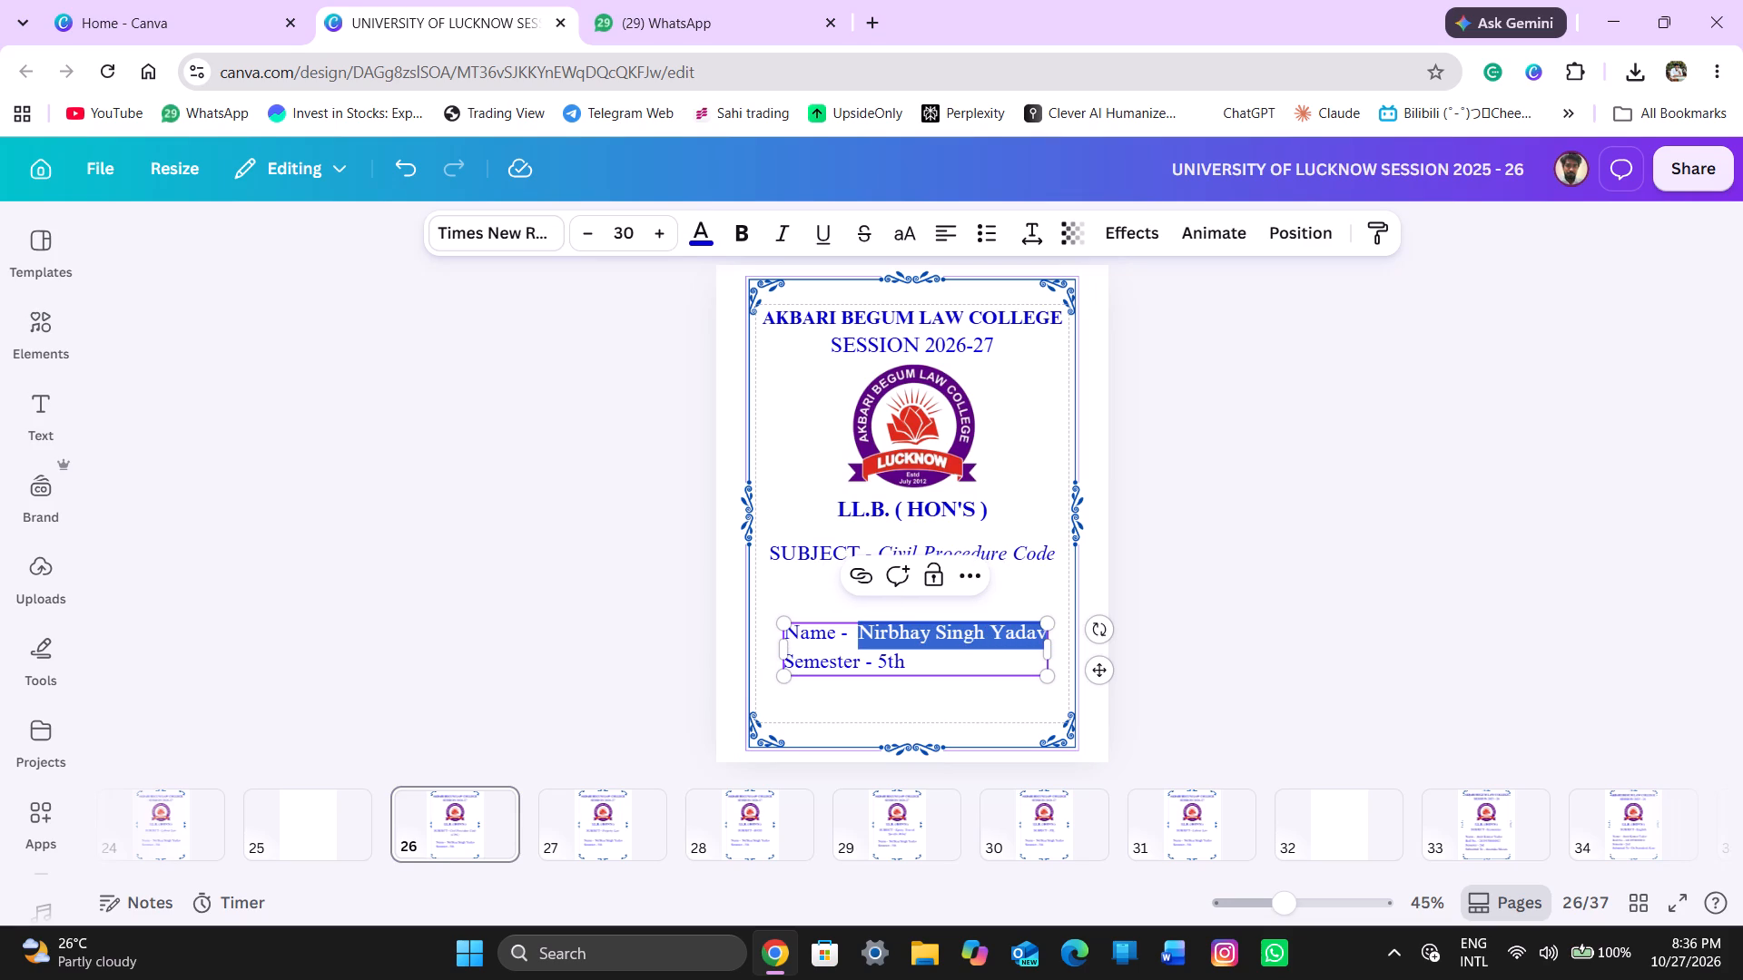
key(ctrl+v)
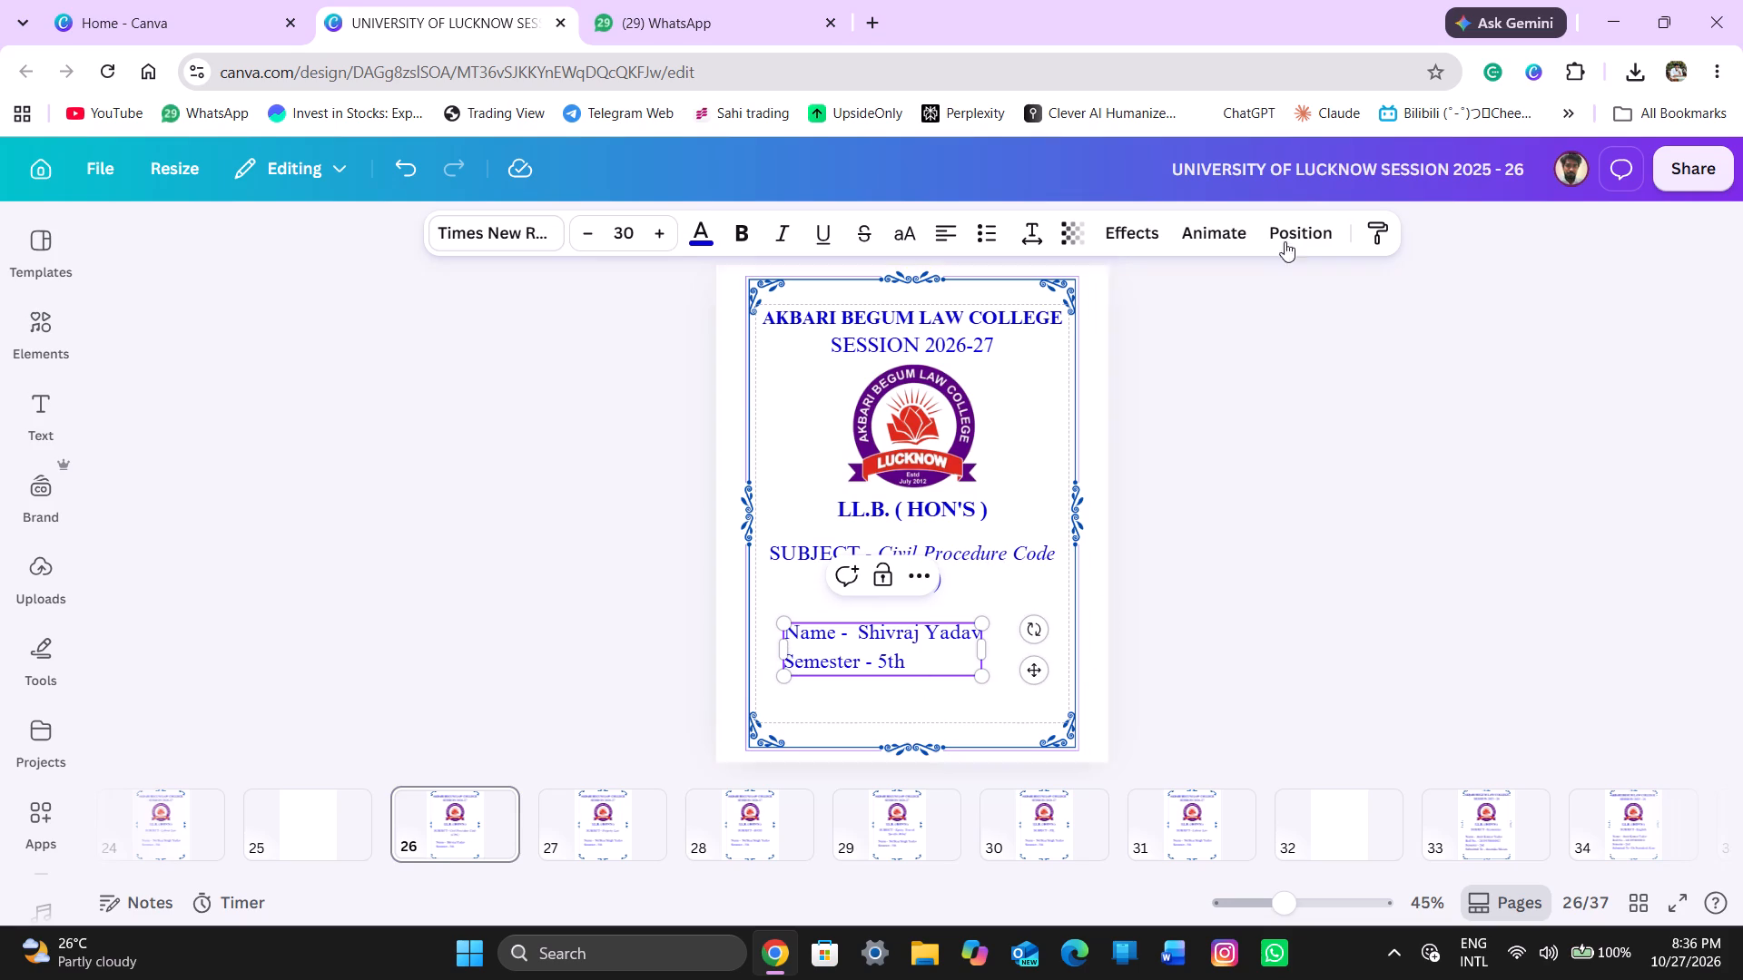
Centre the name and semester text block horizontally on the page 26 cover.
click(1301, 225)
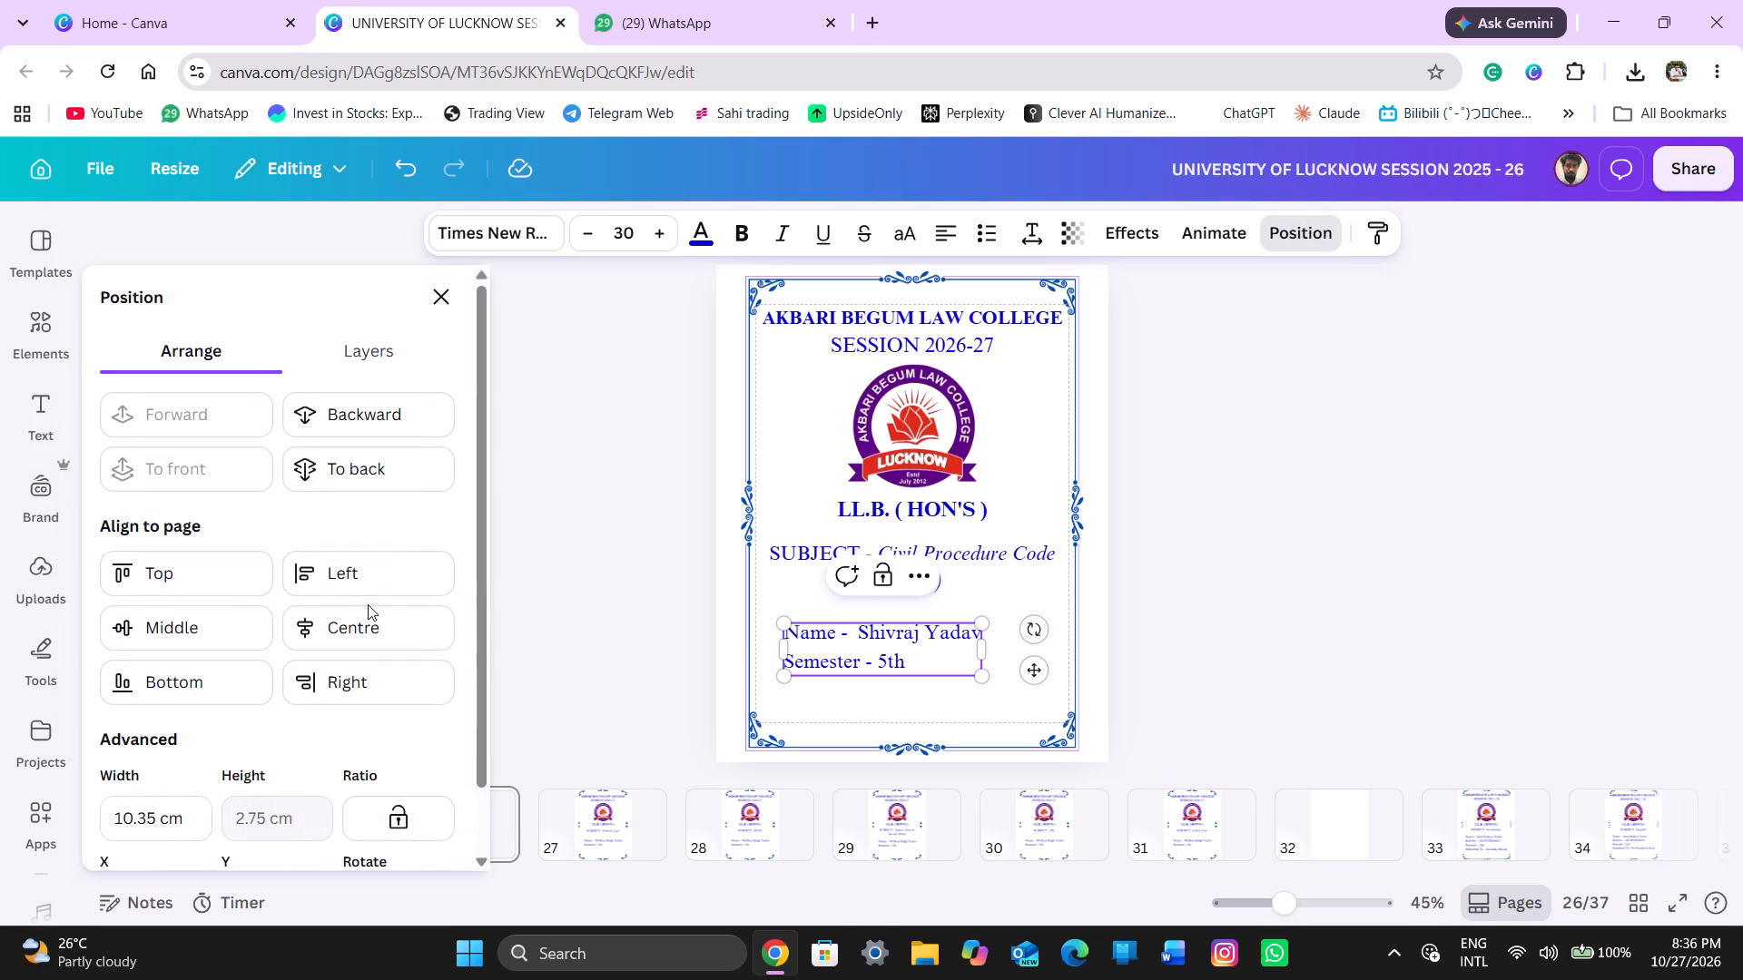
click(357, 608)
click(645, 641)
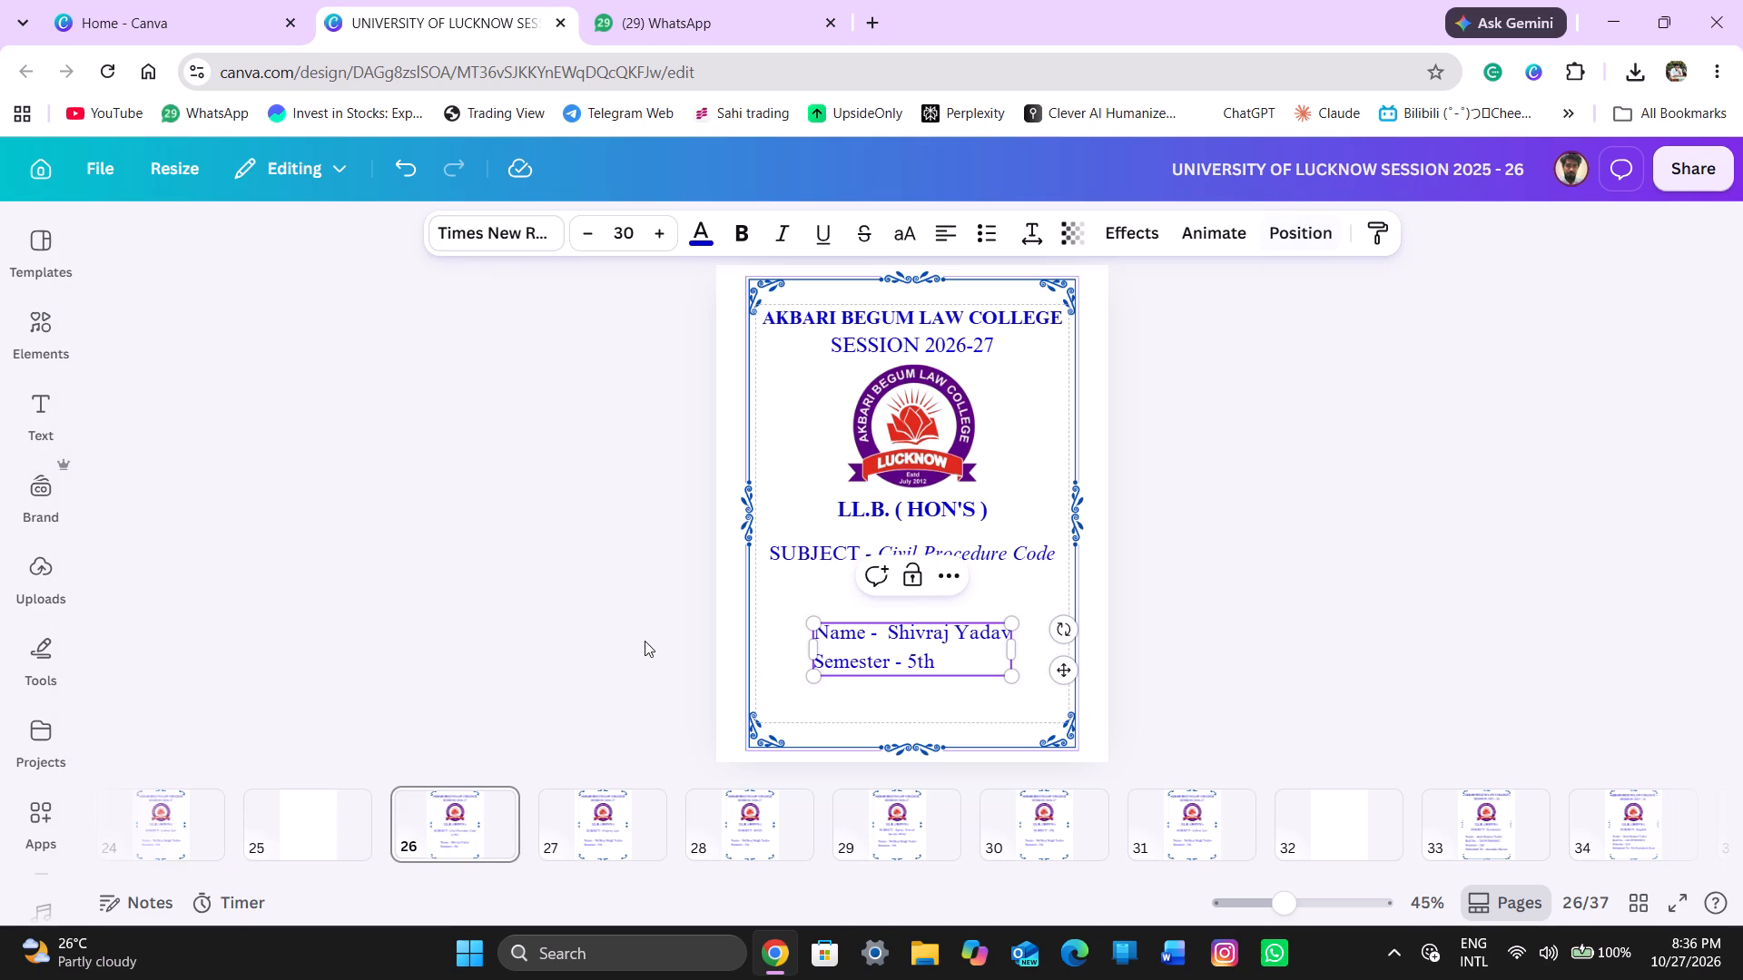
click(645, 641)
Nudge the name and semester text block slightly down, further below the CPC subject line.
click(964, 642)
key(Down)
key(Down)
key(Down)
key(Down)
key(Down)
key(Down)
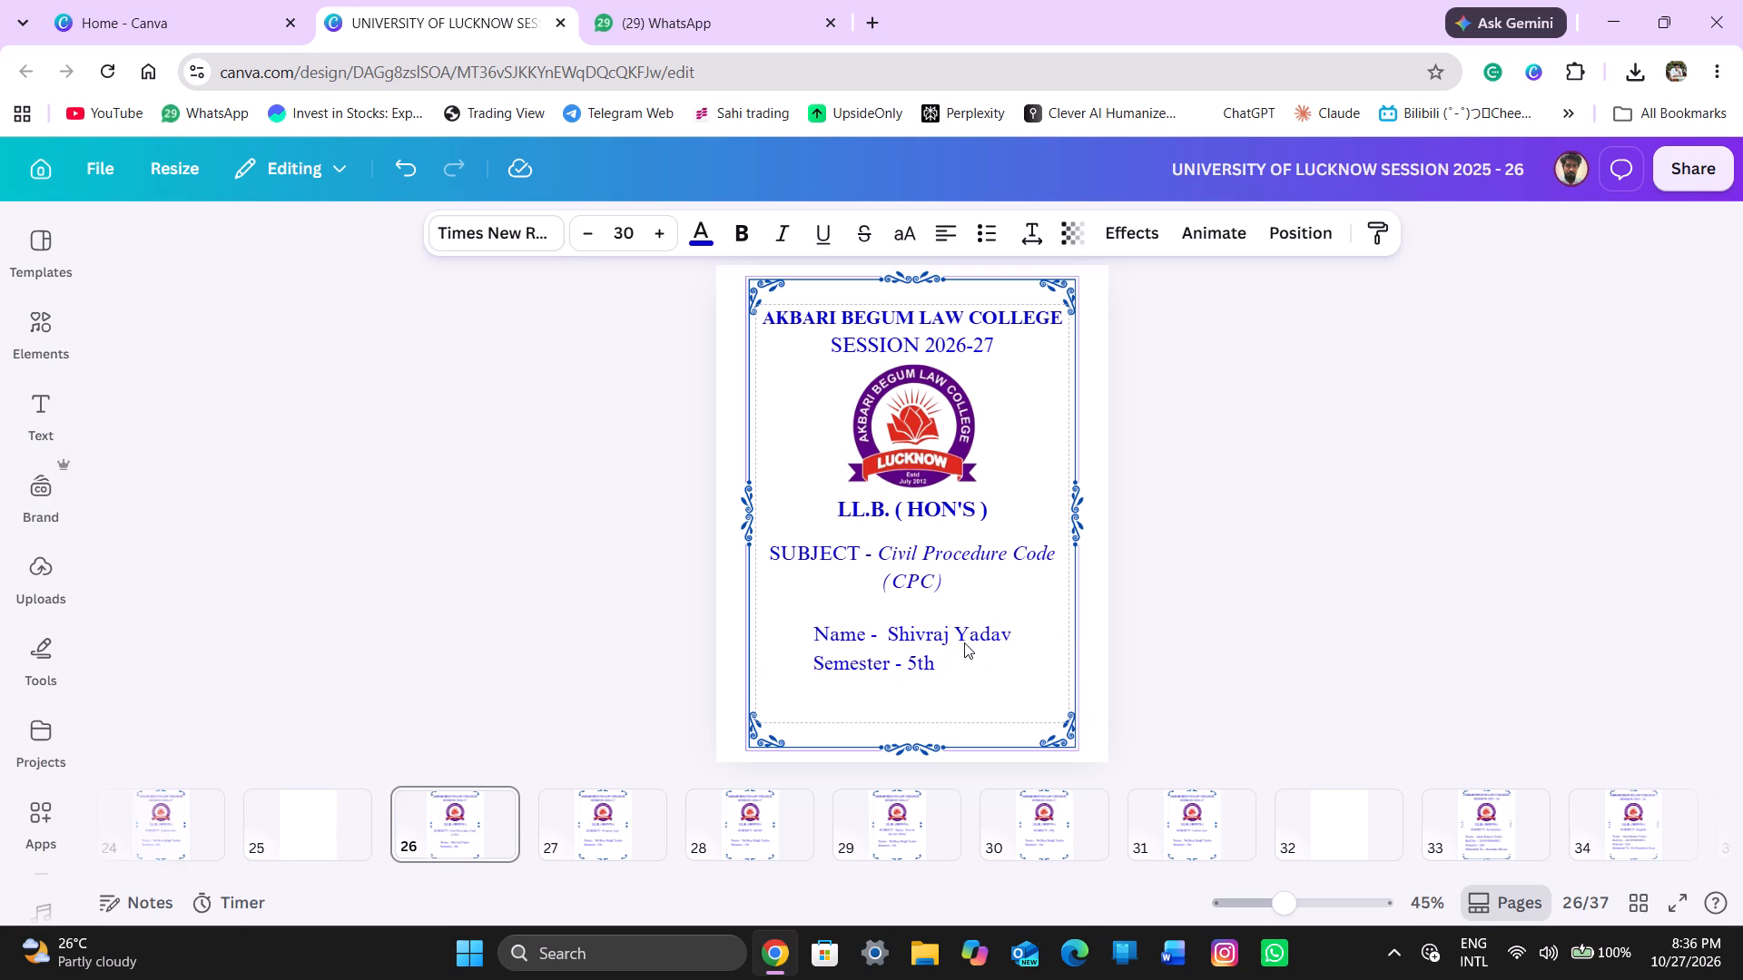
key(Down)
key(Down)
key(Down)
key(Down)
key(Up)
key(Up)
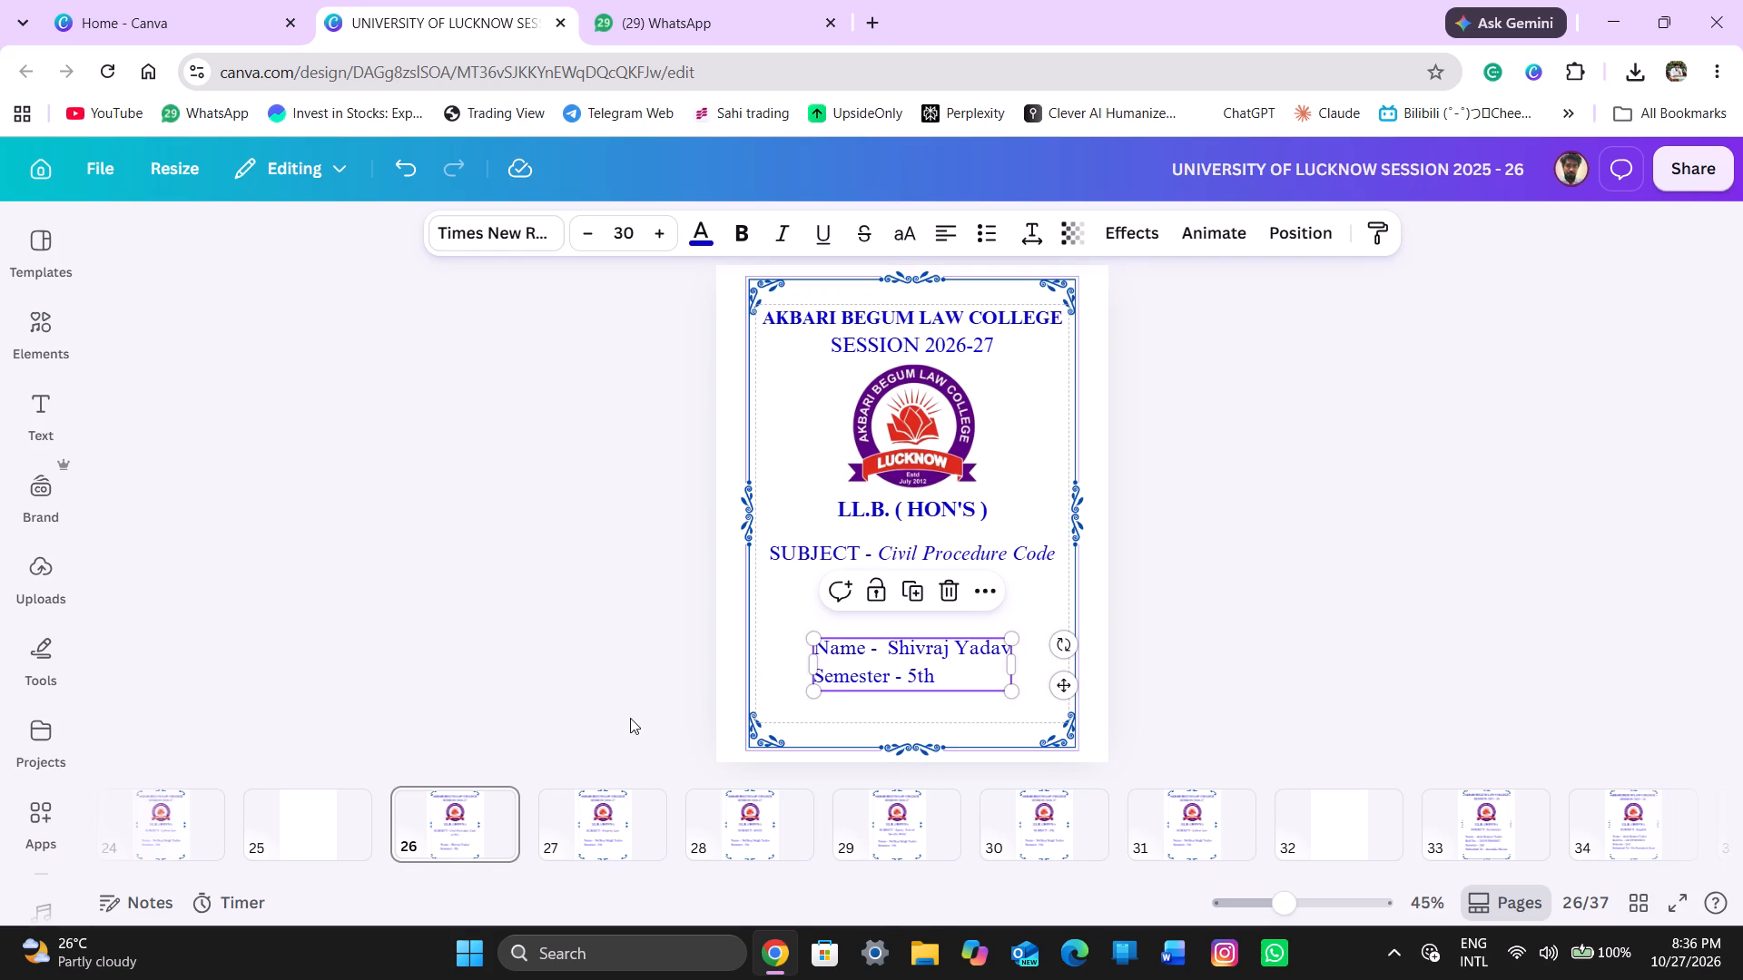
Copy the page 26 name and semester block and use it to replace the one on the page 27 Property Law cover.
click(624, 800)
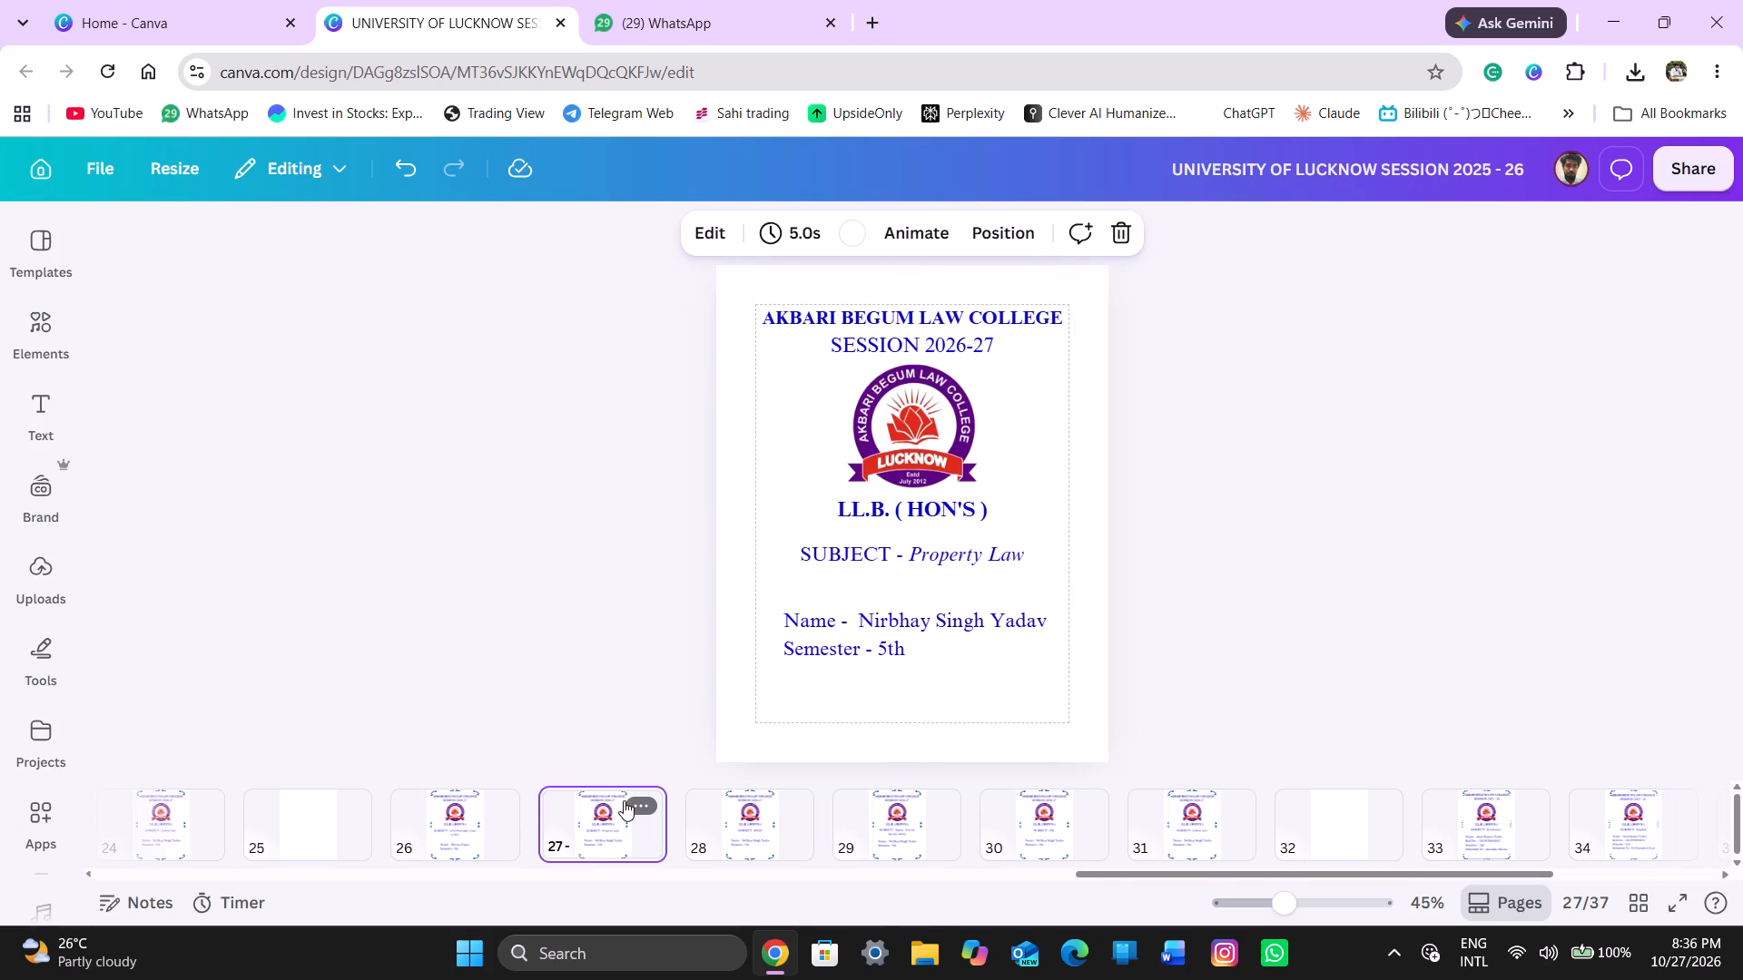
click(454, 818)
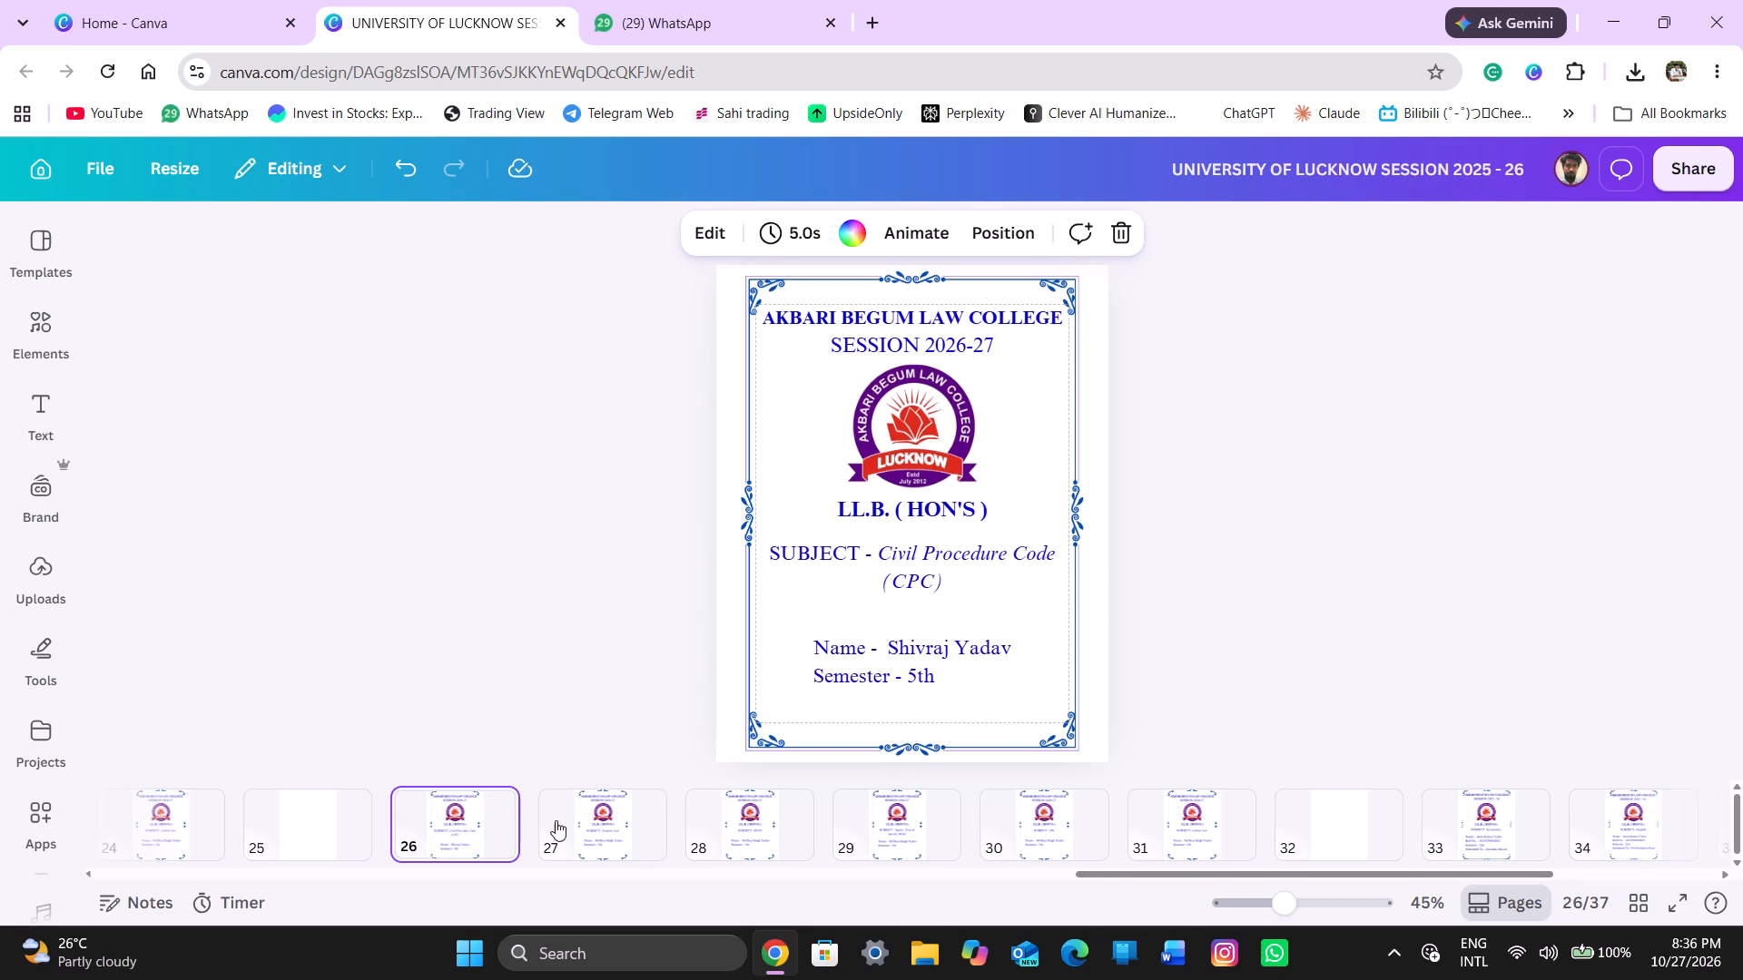
click(869, 659)
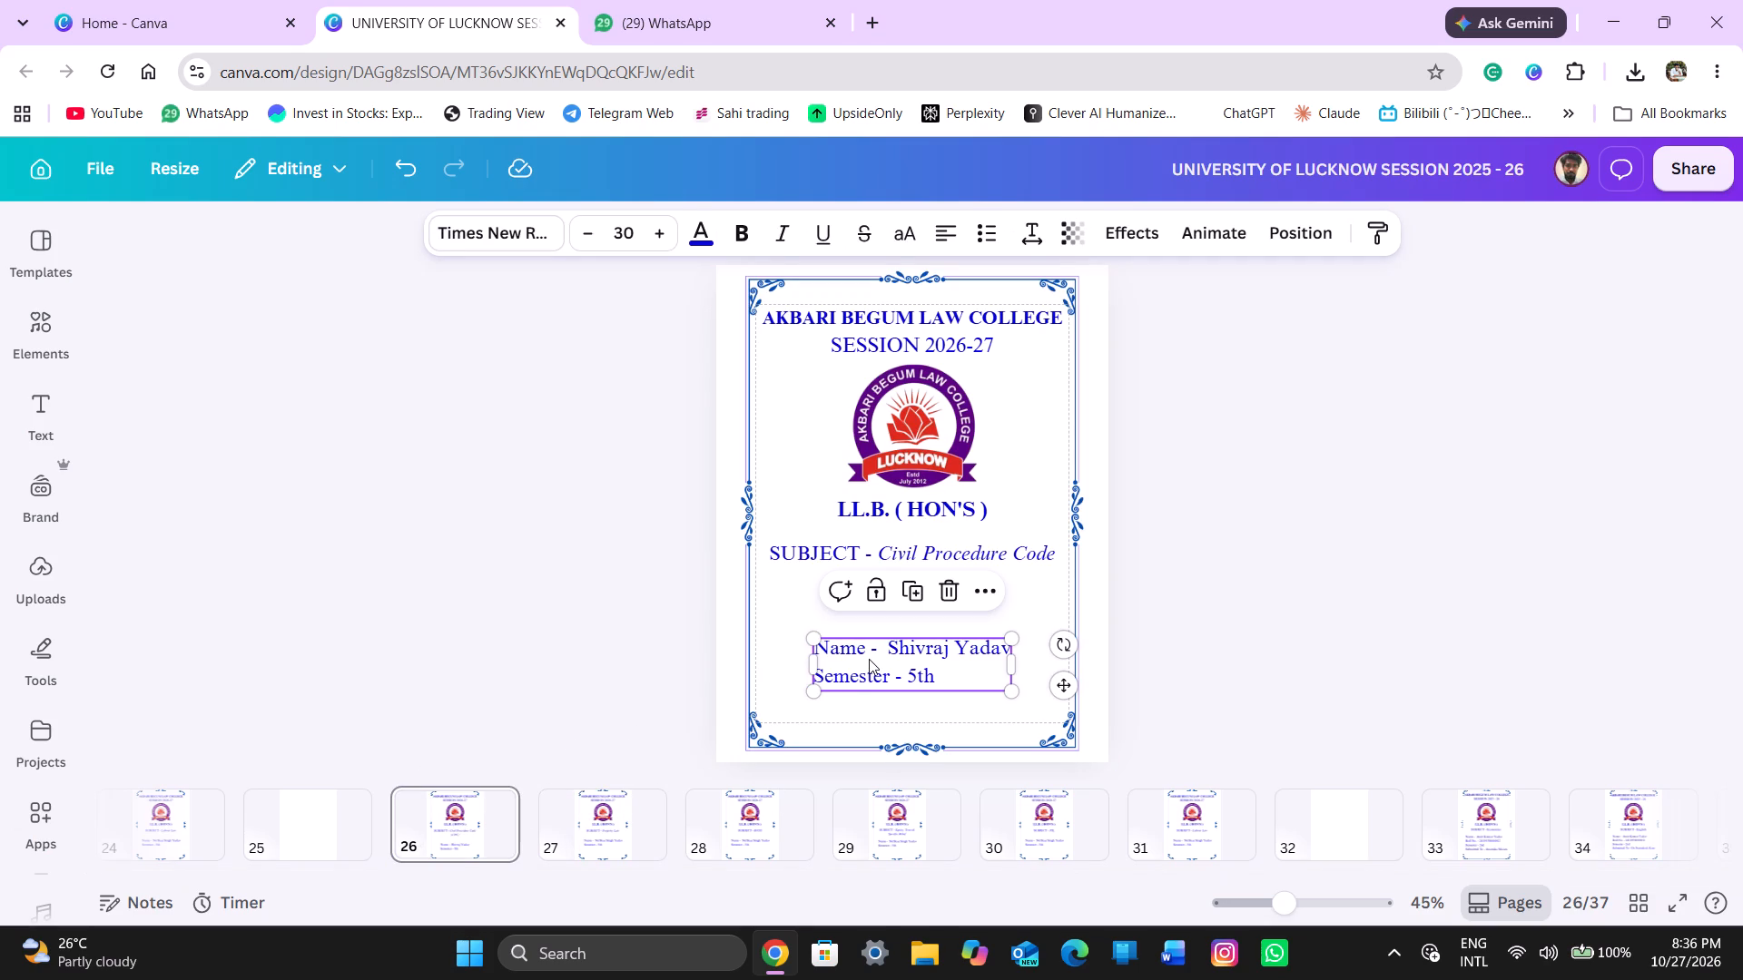
key(ctrl+c)
click(608, 811)
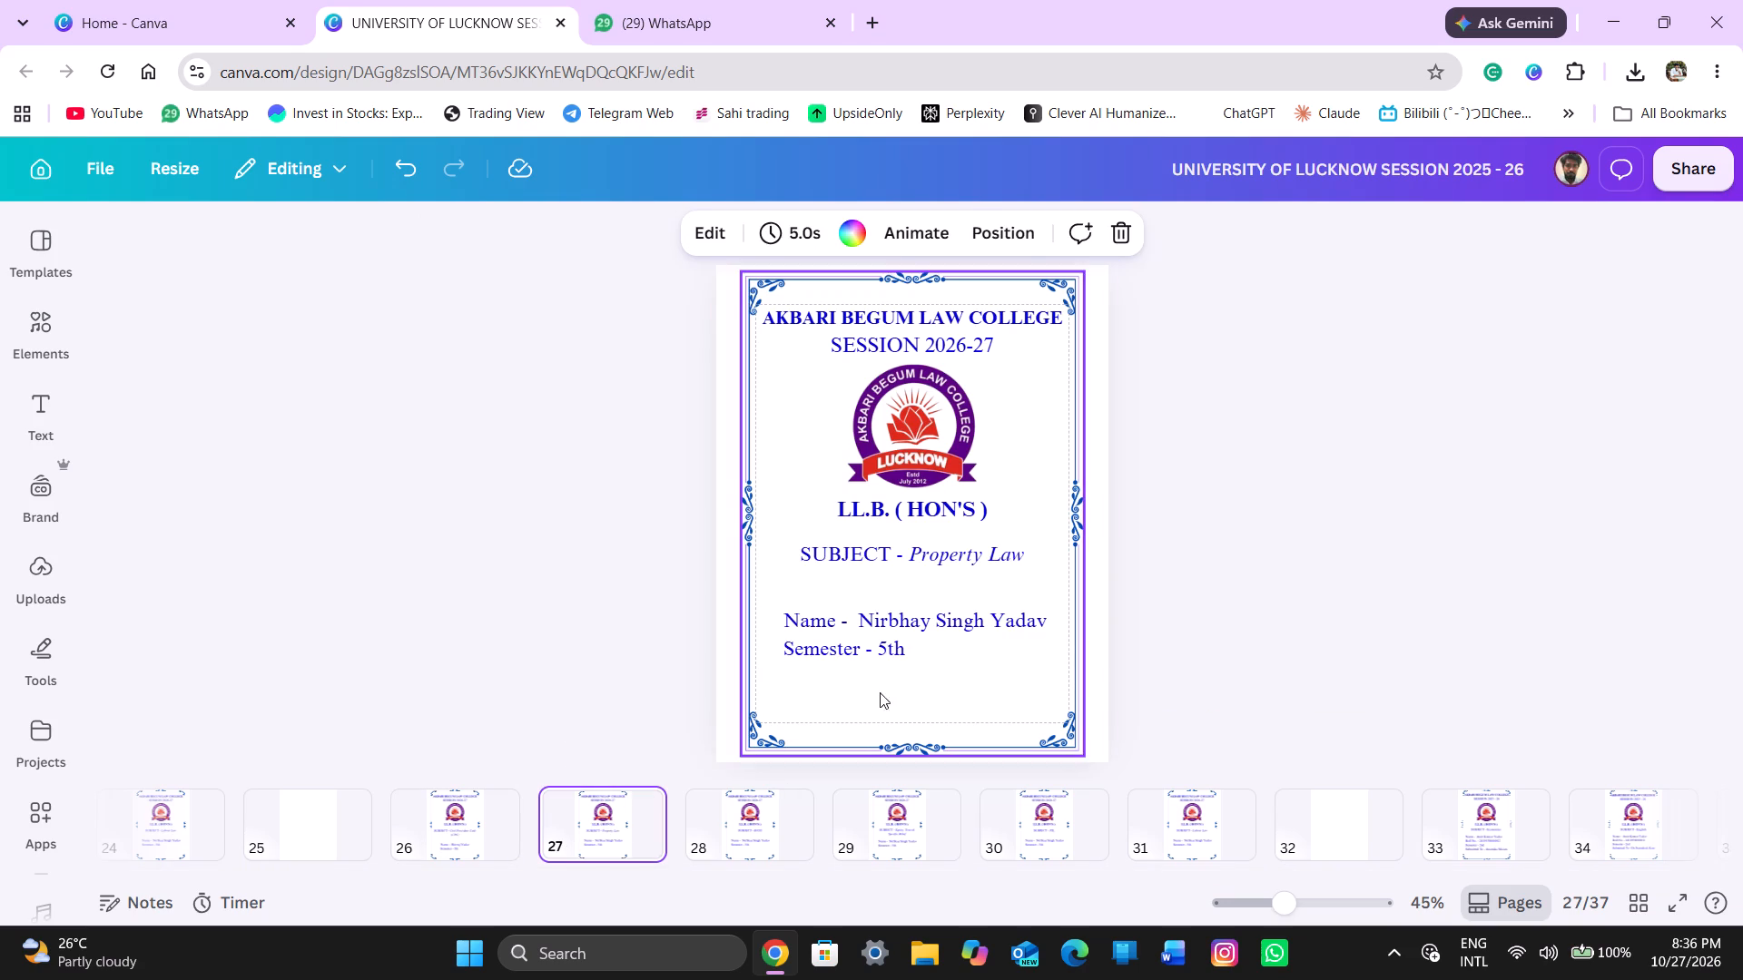
click(893, 643)
key(Delete)
key(ctrl+v)
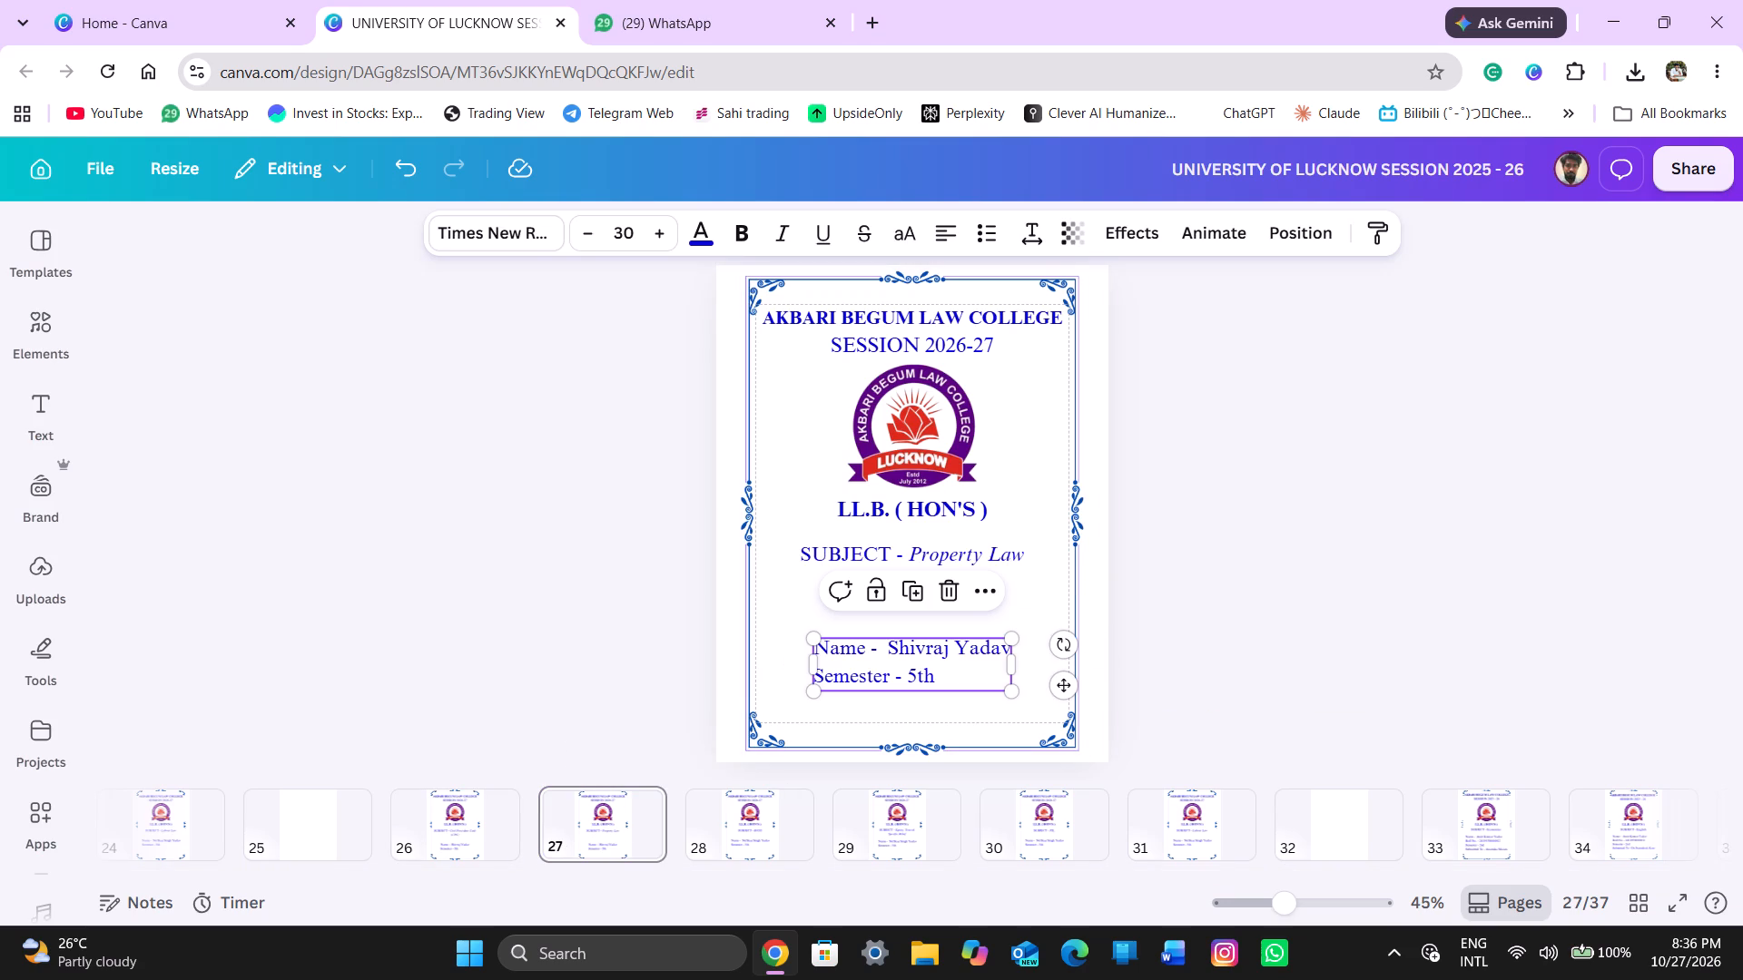
Replace the name and semester block on the page 28 BNSS cover with the copied block.
click(742, 848)
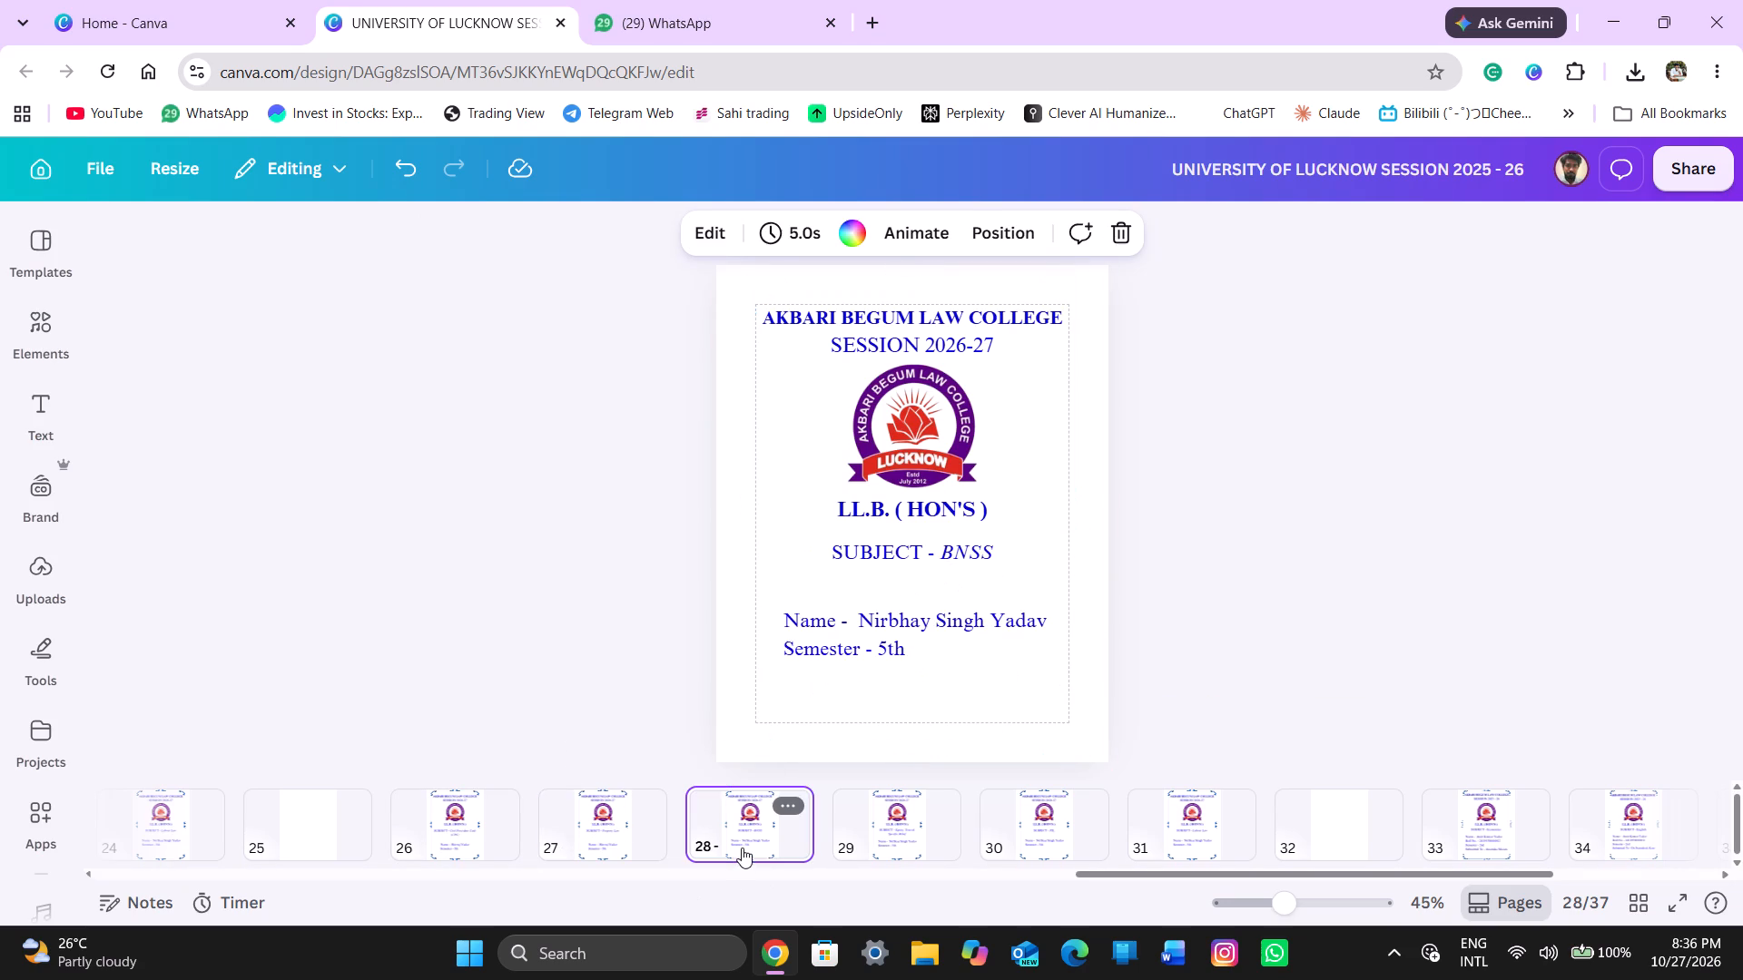
click(843, 657)
key(Delete)
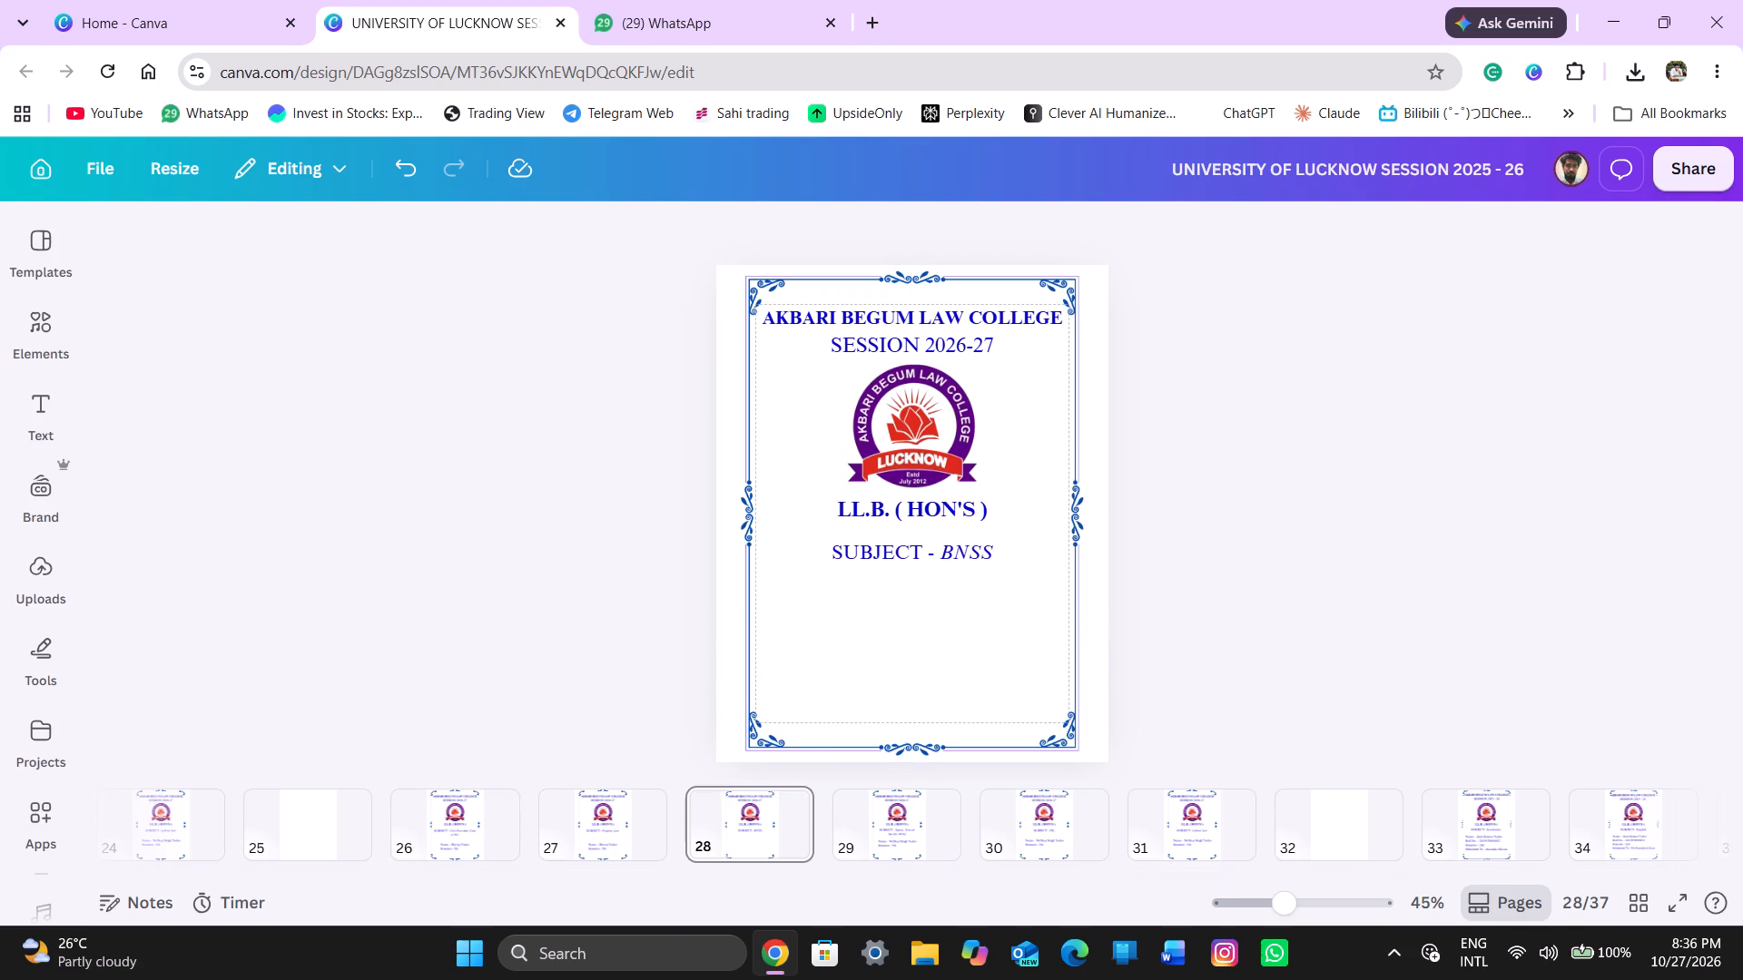
key(ctrl+v)
Replace the name and semester block on the page 29 Equity, Trust & Specific Relief cover with the copied block.
click(893, 838)
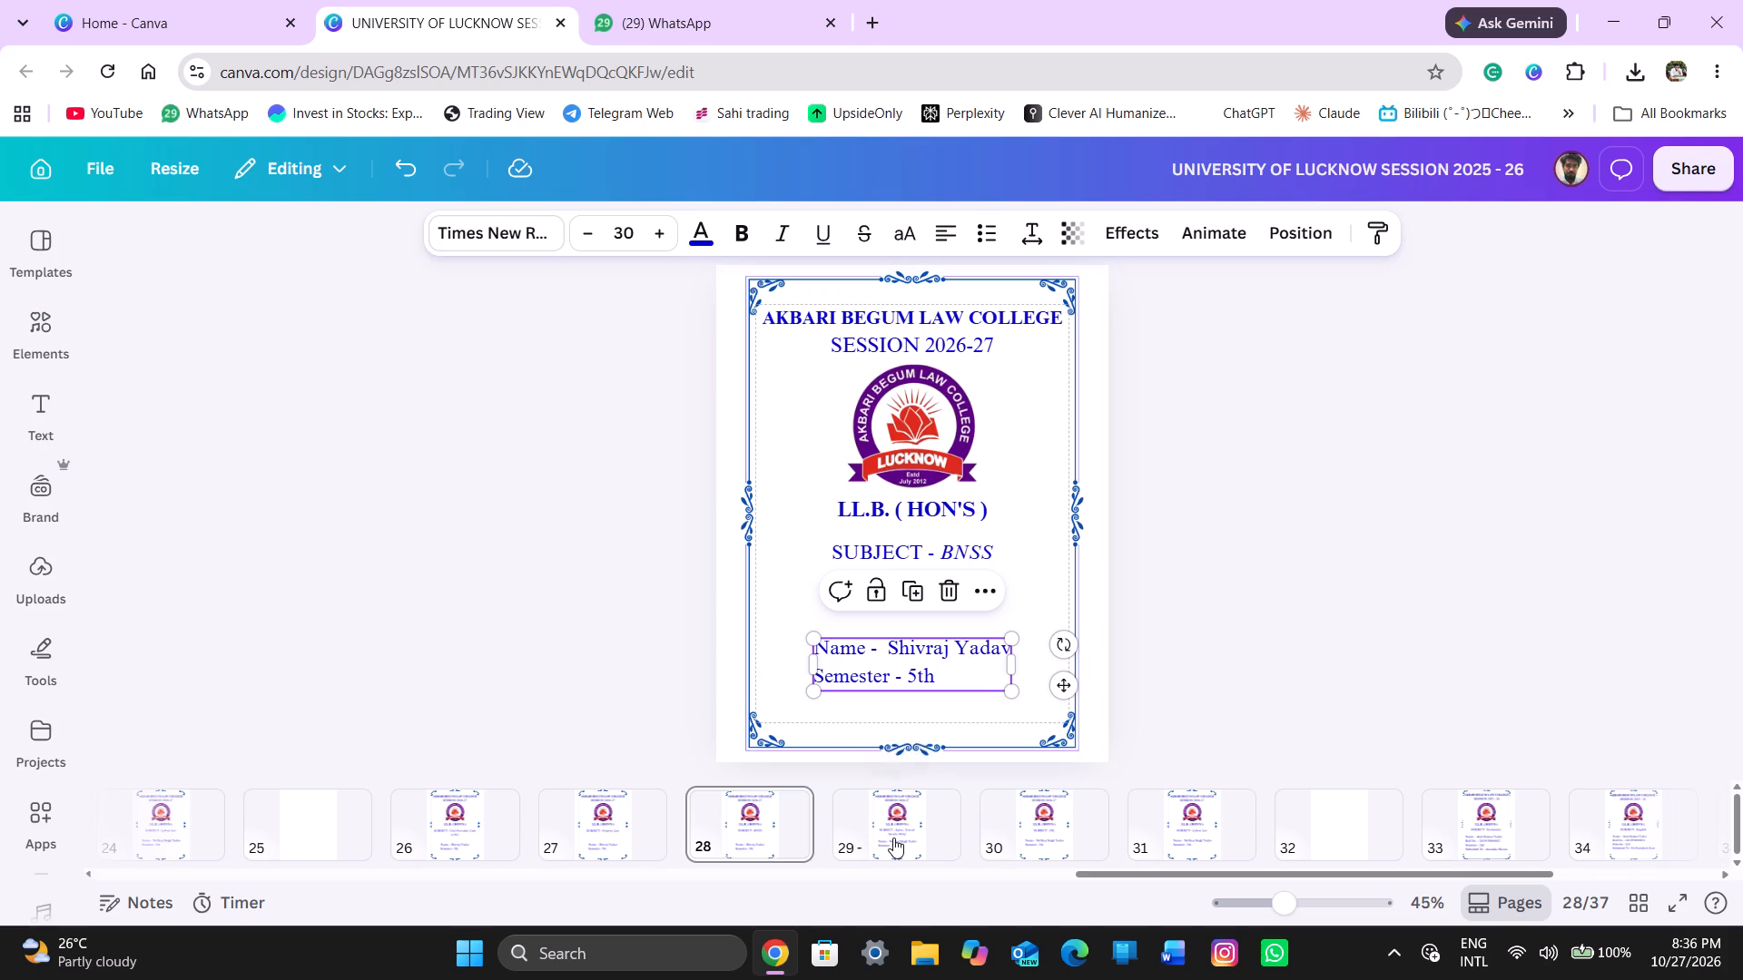
click(881, 650)
key(Delete)
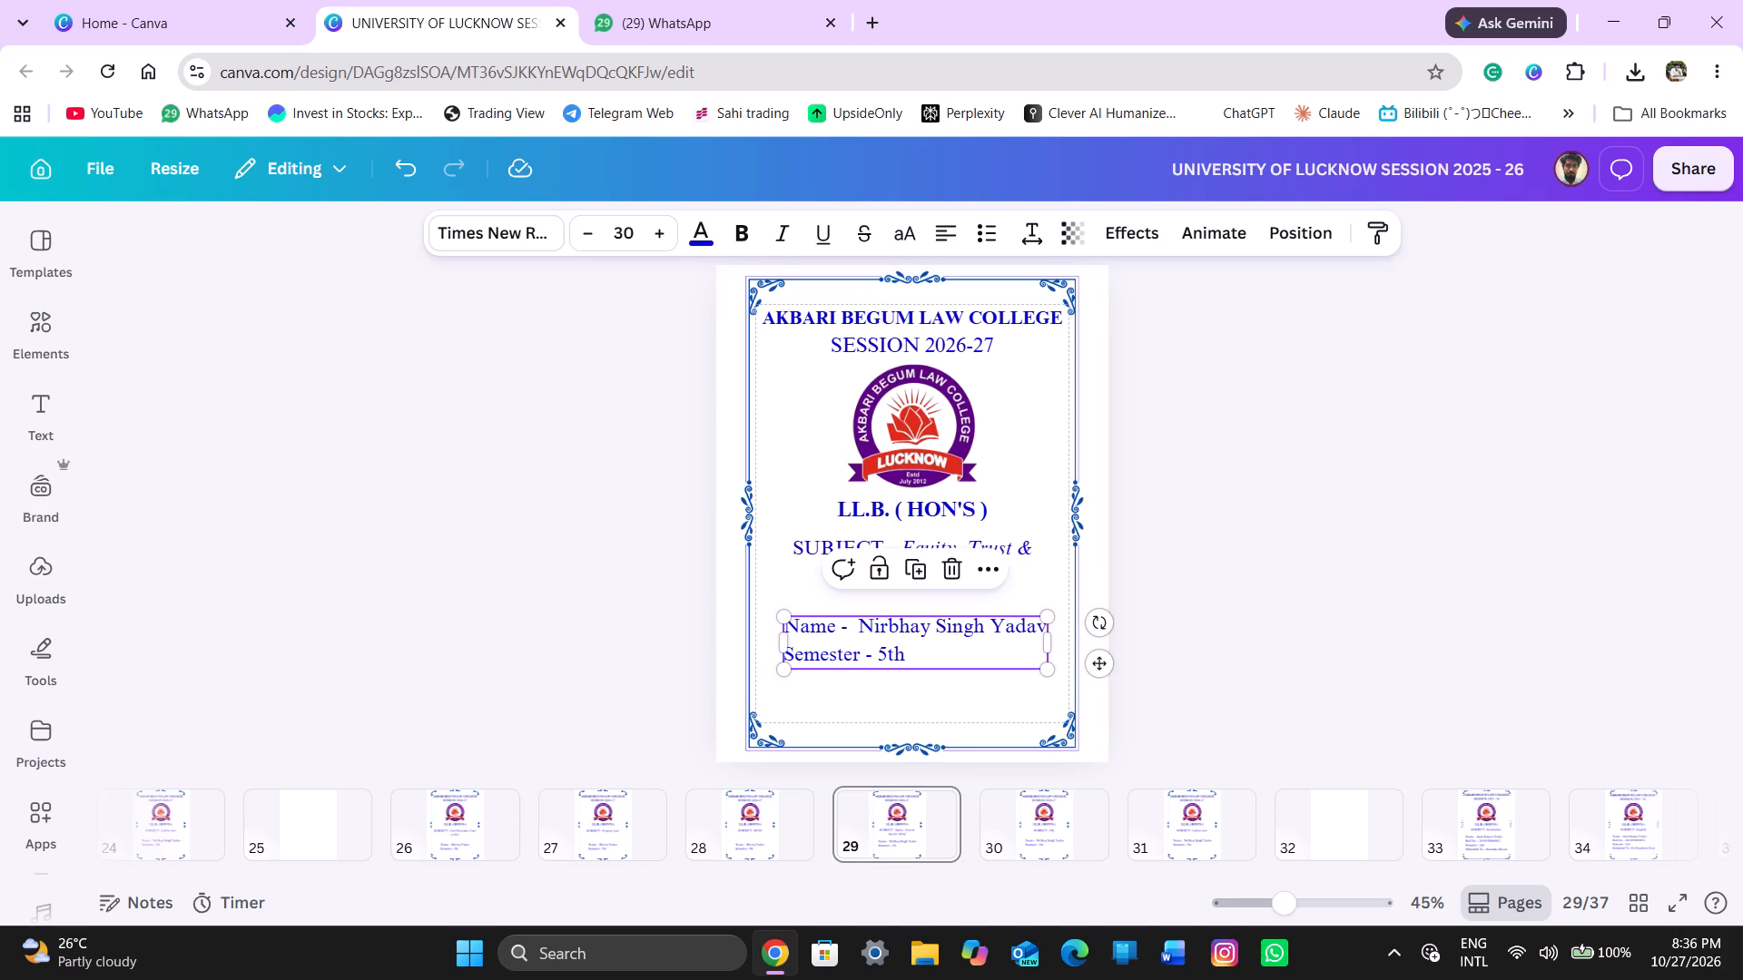
key(ctrl+v)
Replace the name and semester block on the page 30 PIL cover with the copied block.
click(1033, 839)
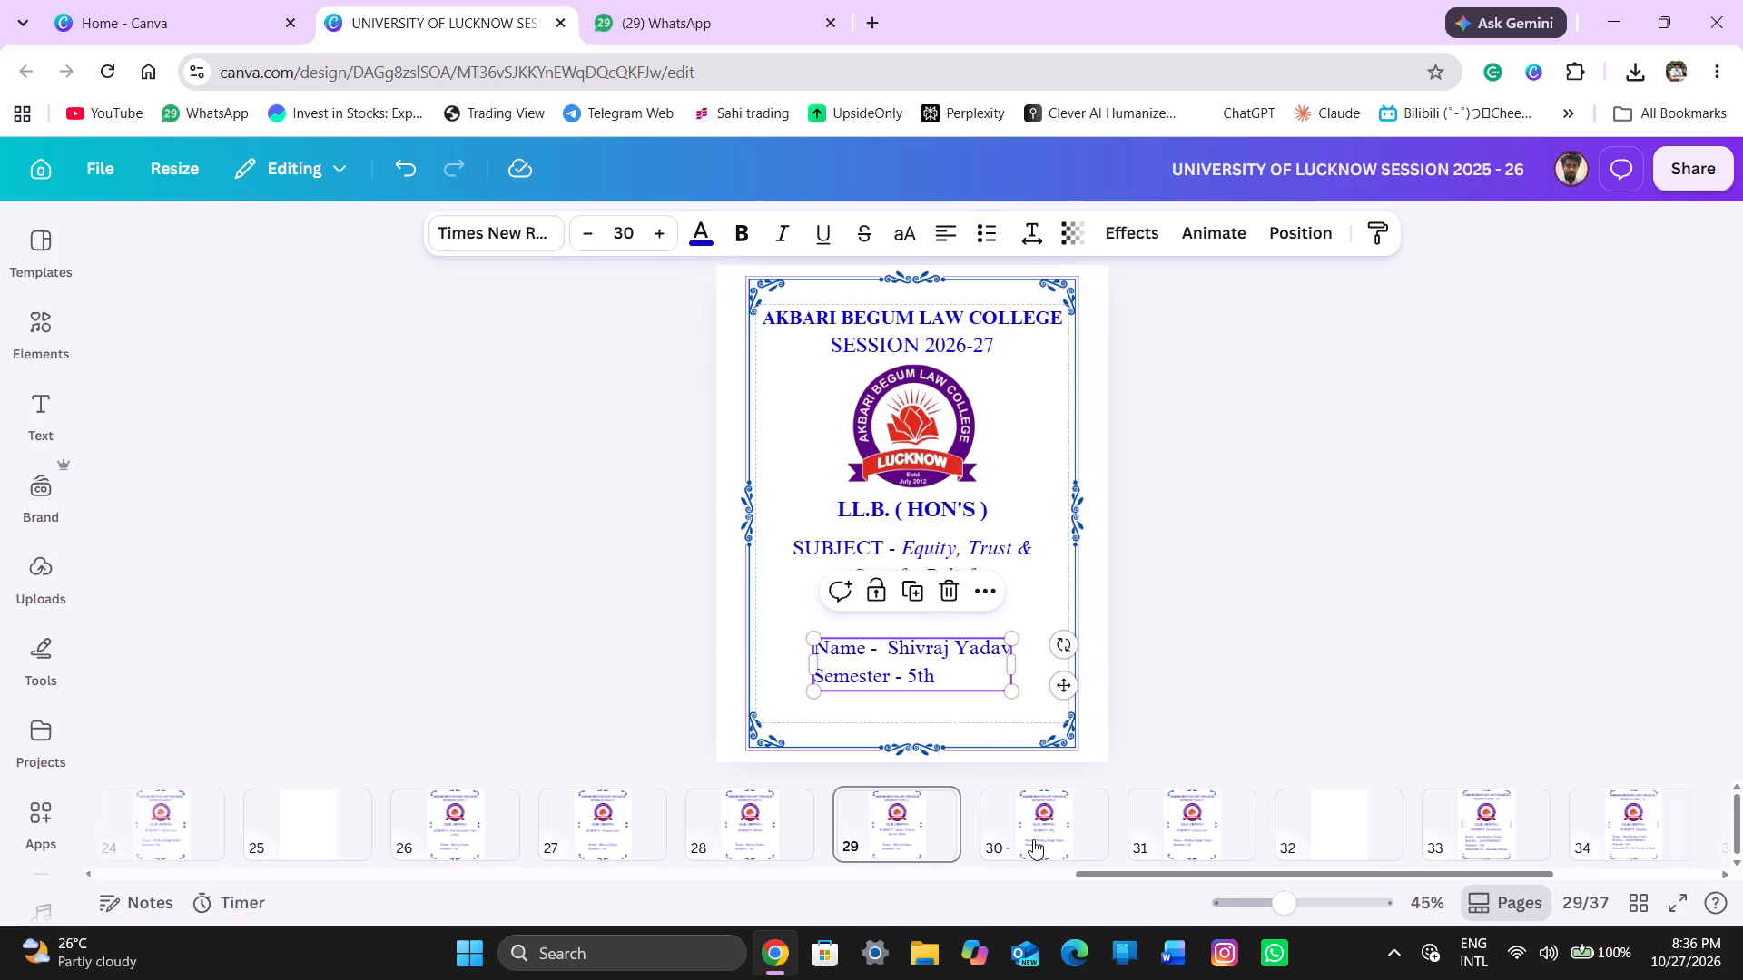
click(921, 645)
key(Delete)
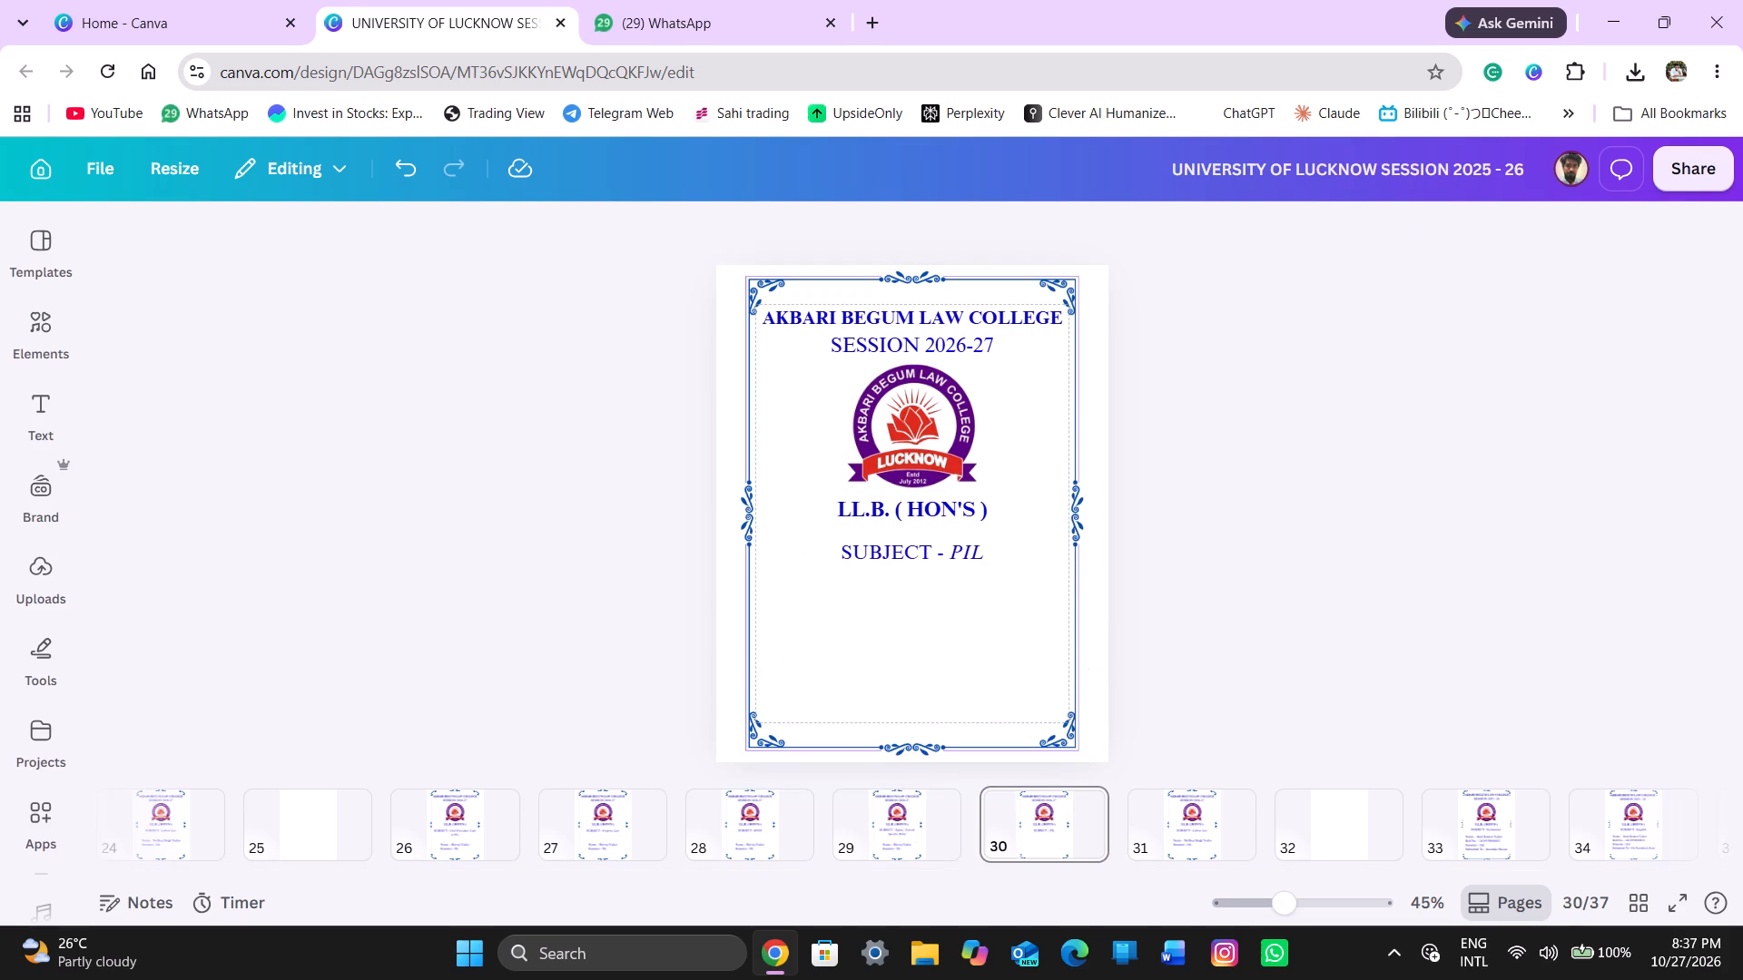
key(ctrl+v)
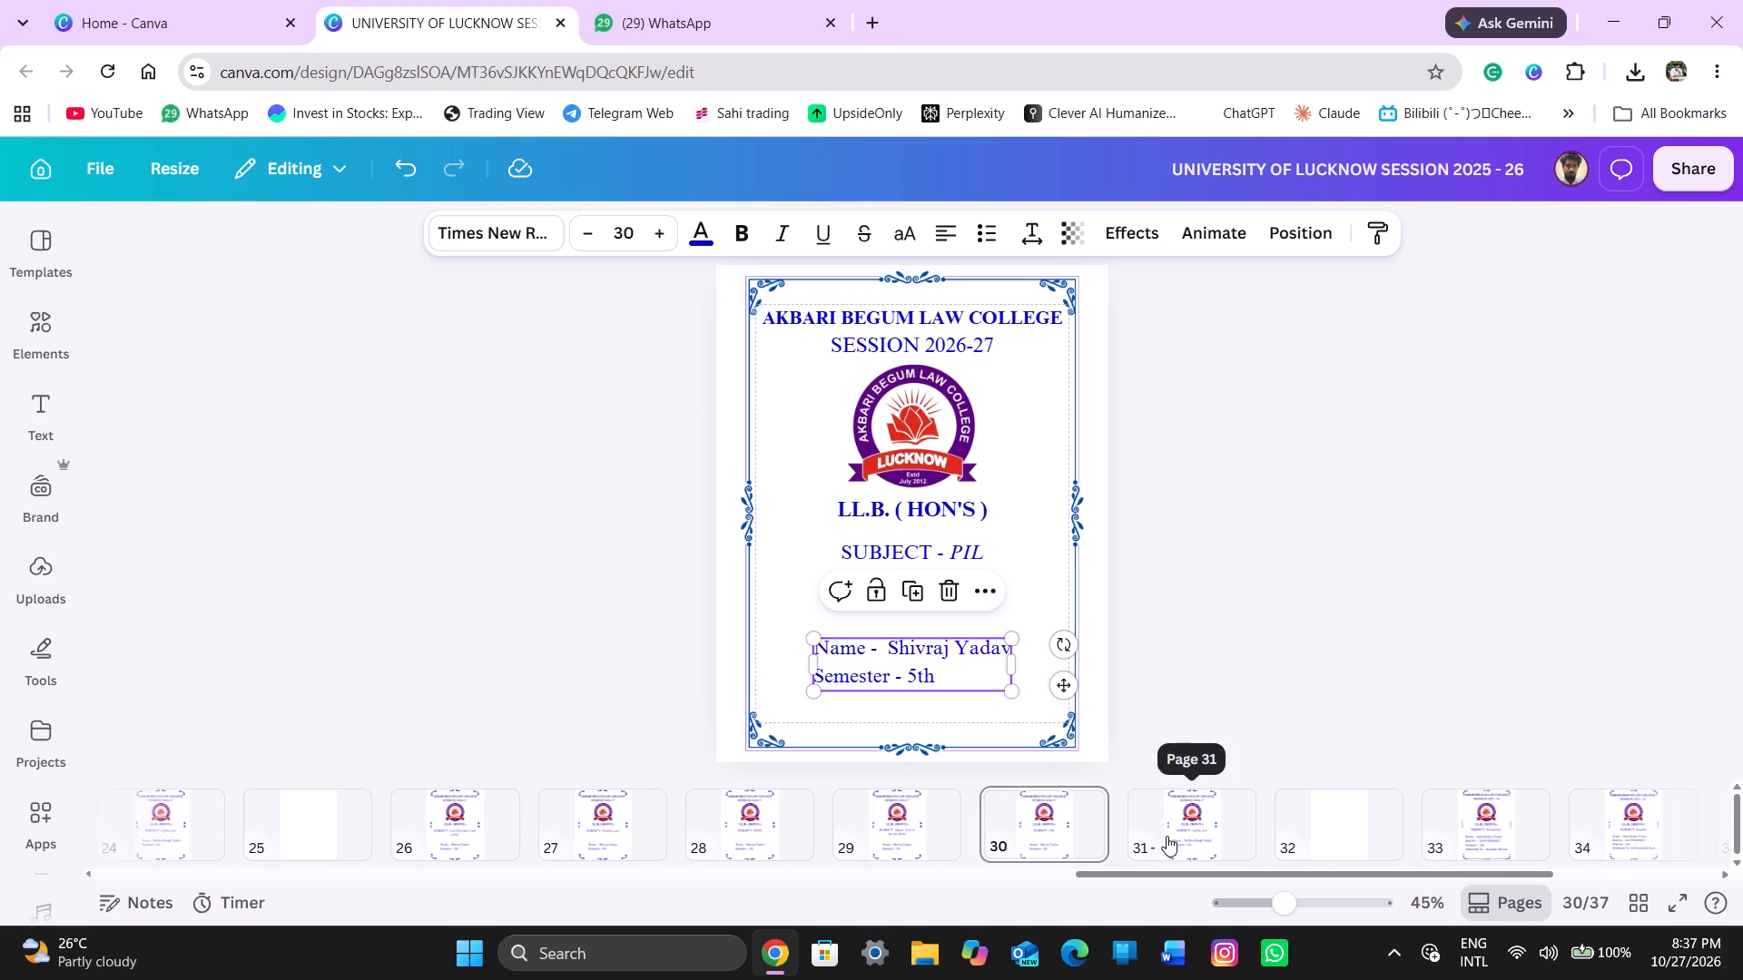
Replace the name and semester block on the page 31 Labour Law cover with the copied block.
click(1167, 836)
click(897, 650)
key(Delete)
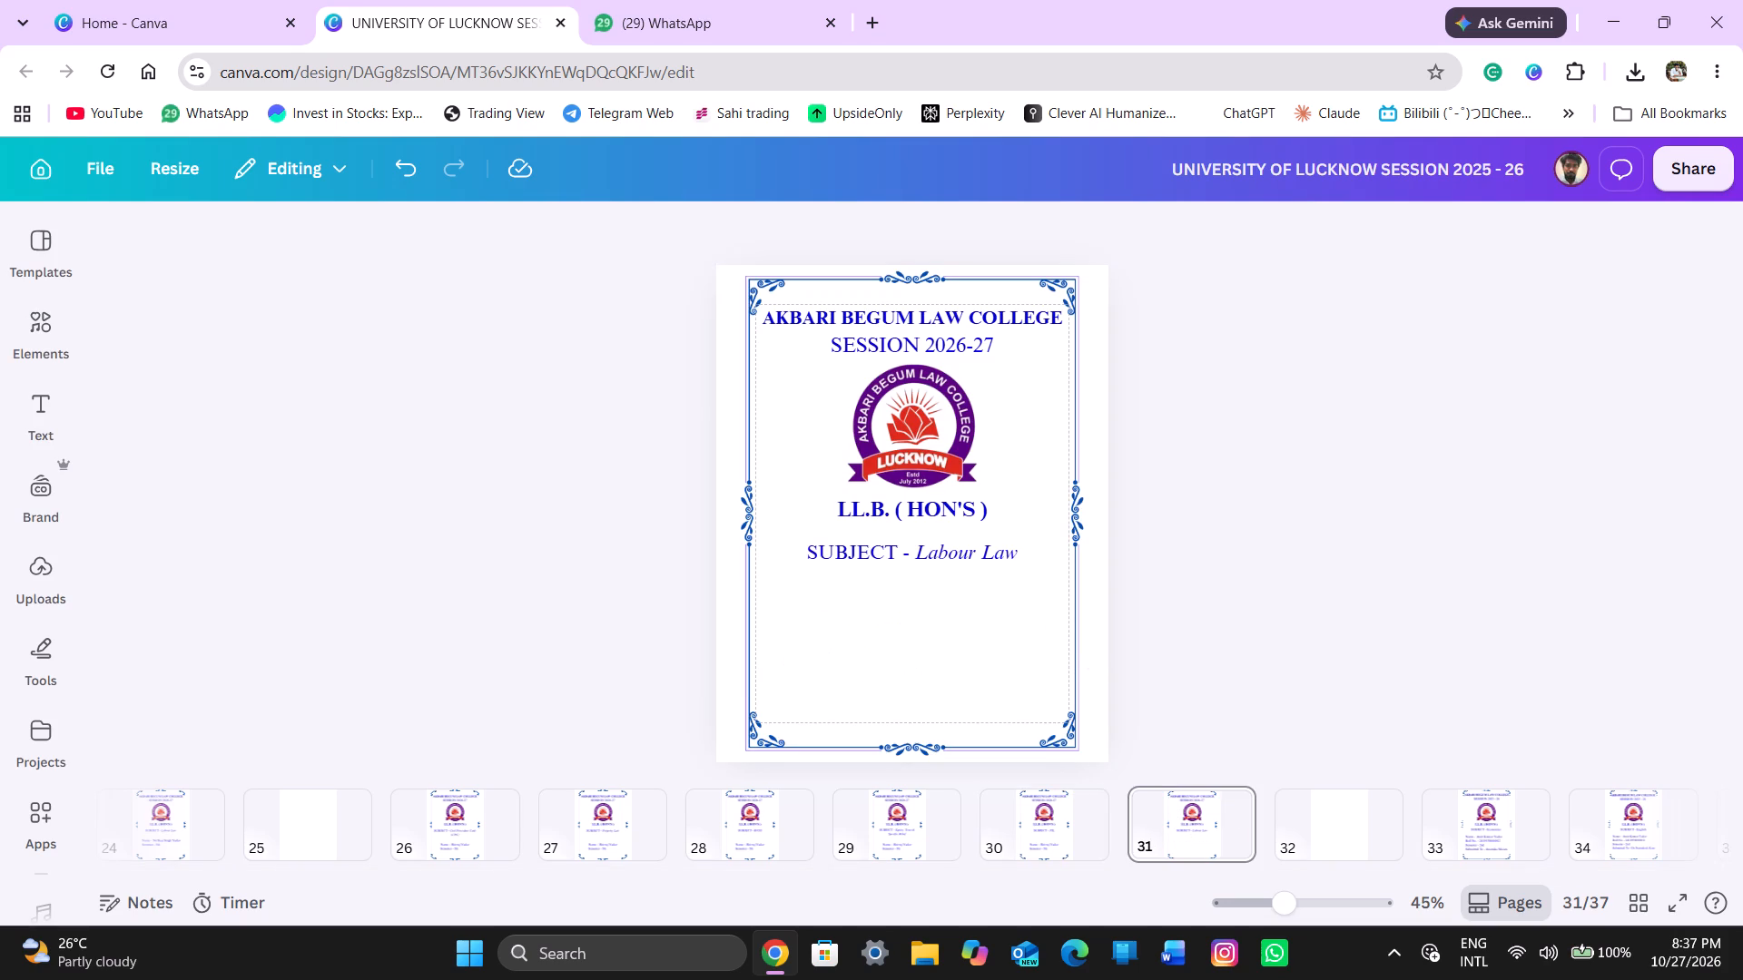
key(ctrl+v)
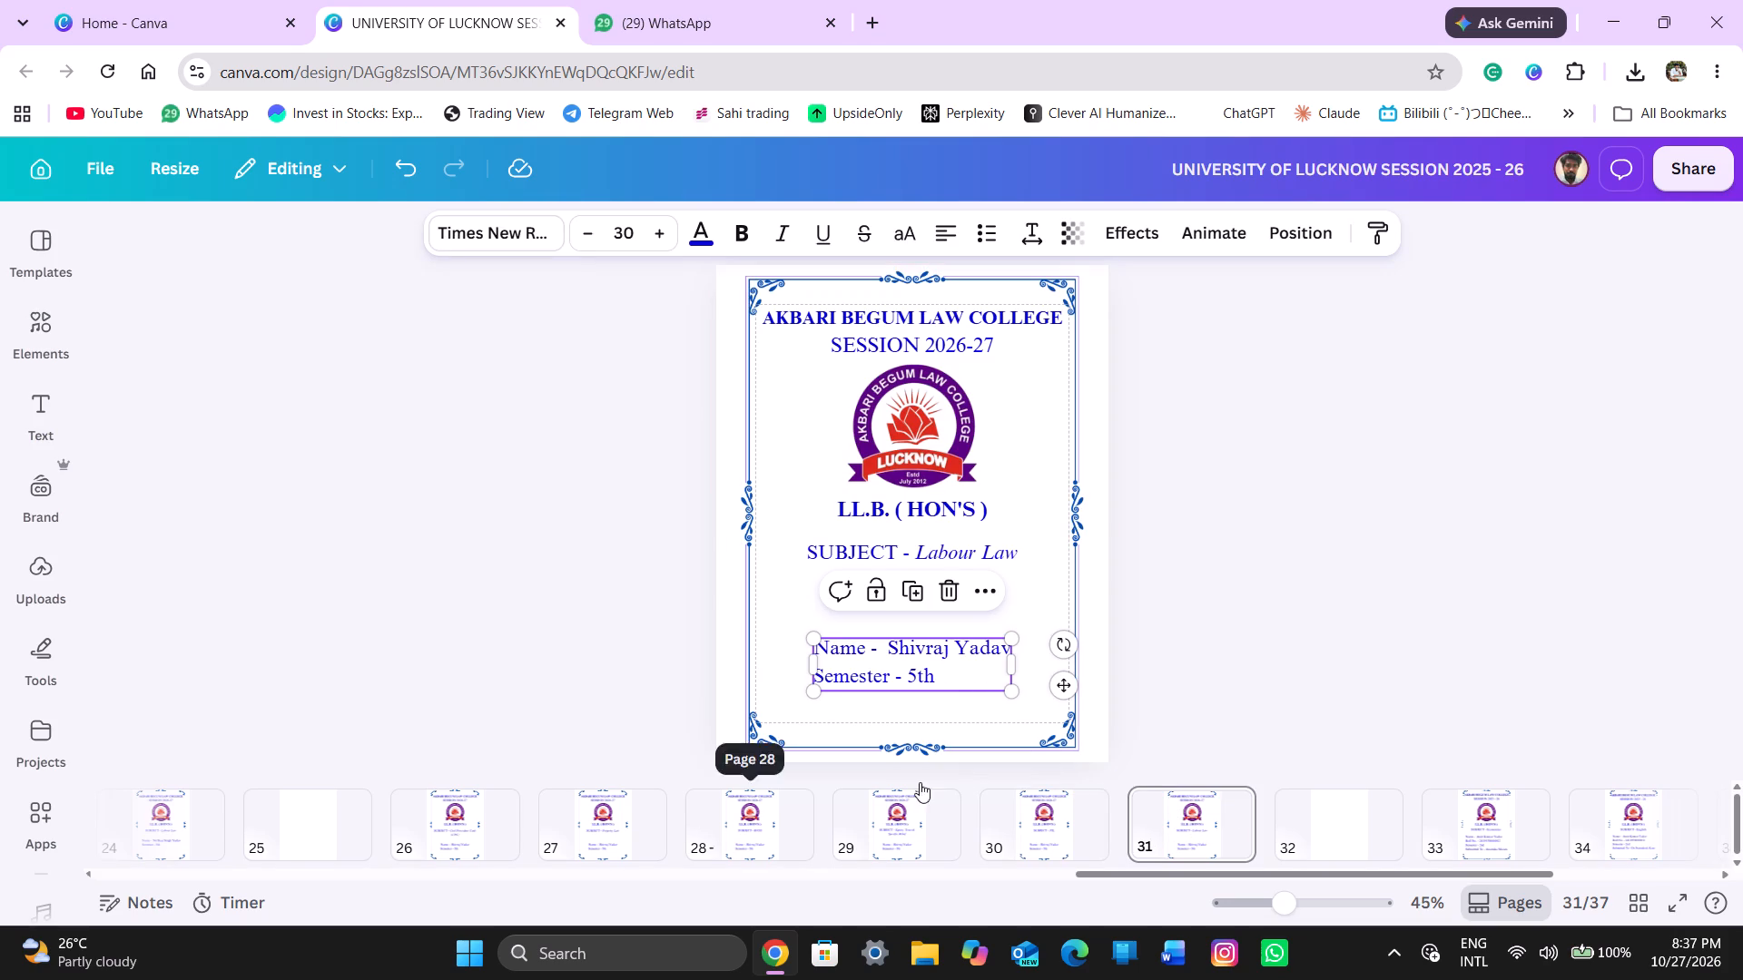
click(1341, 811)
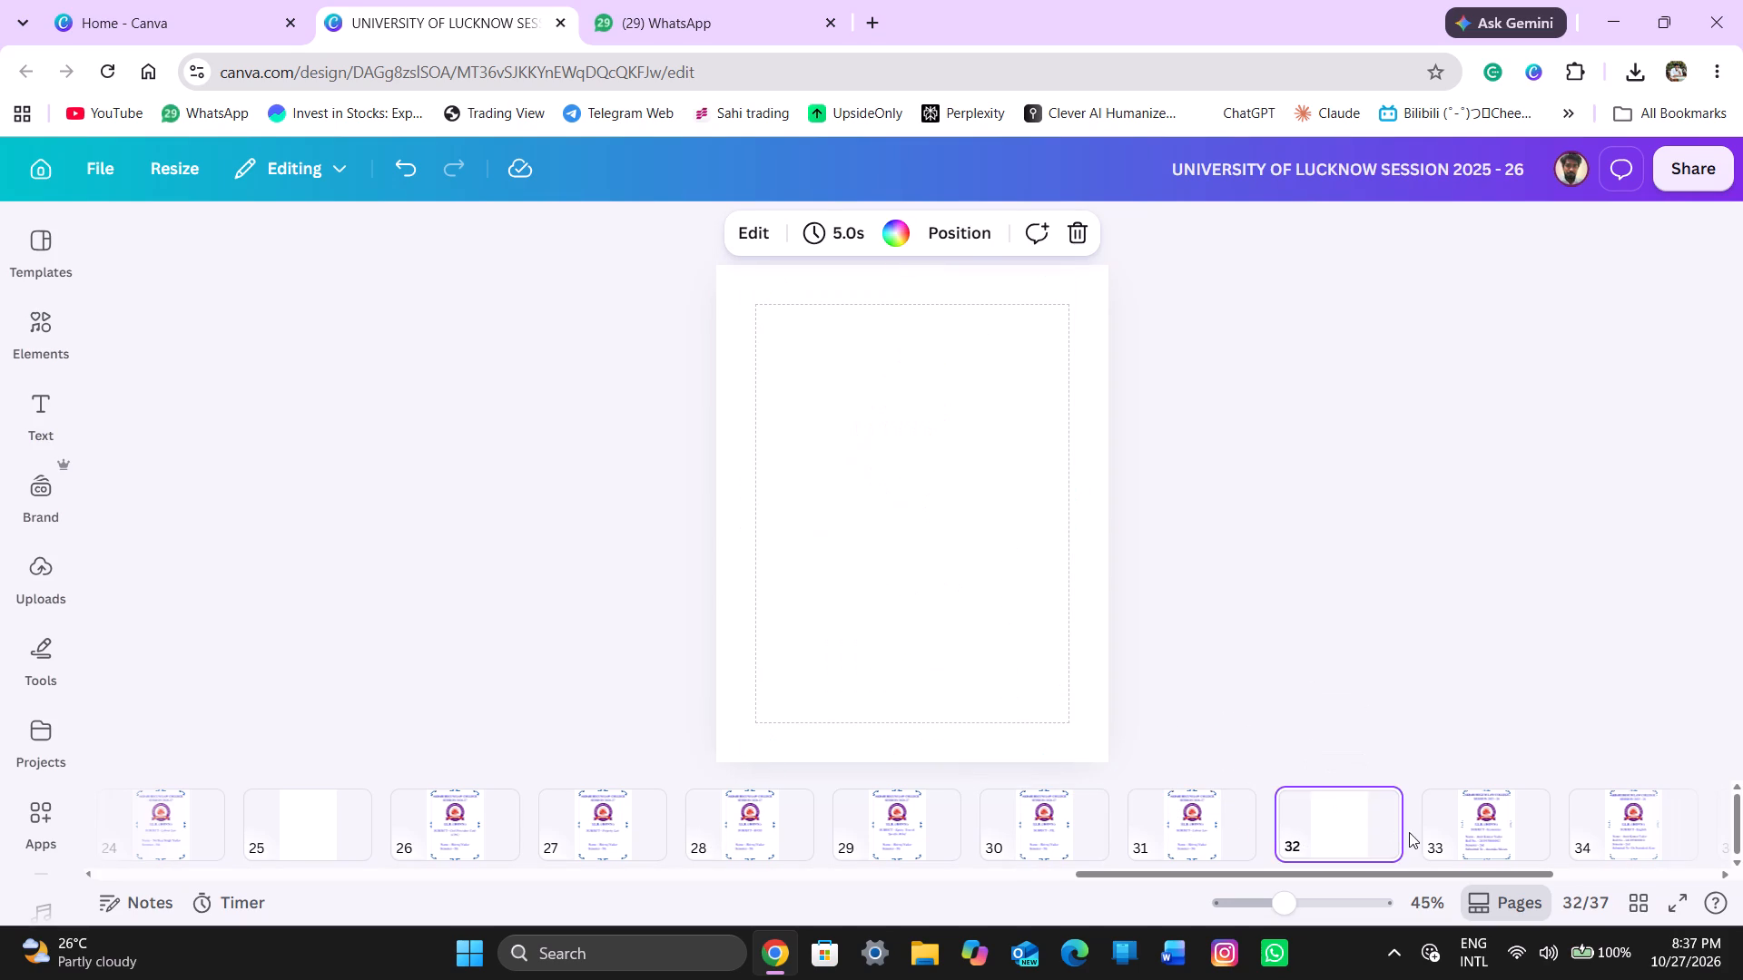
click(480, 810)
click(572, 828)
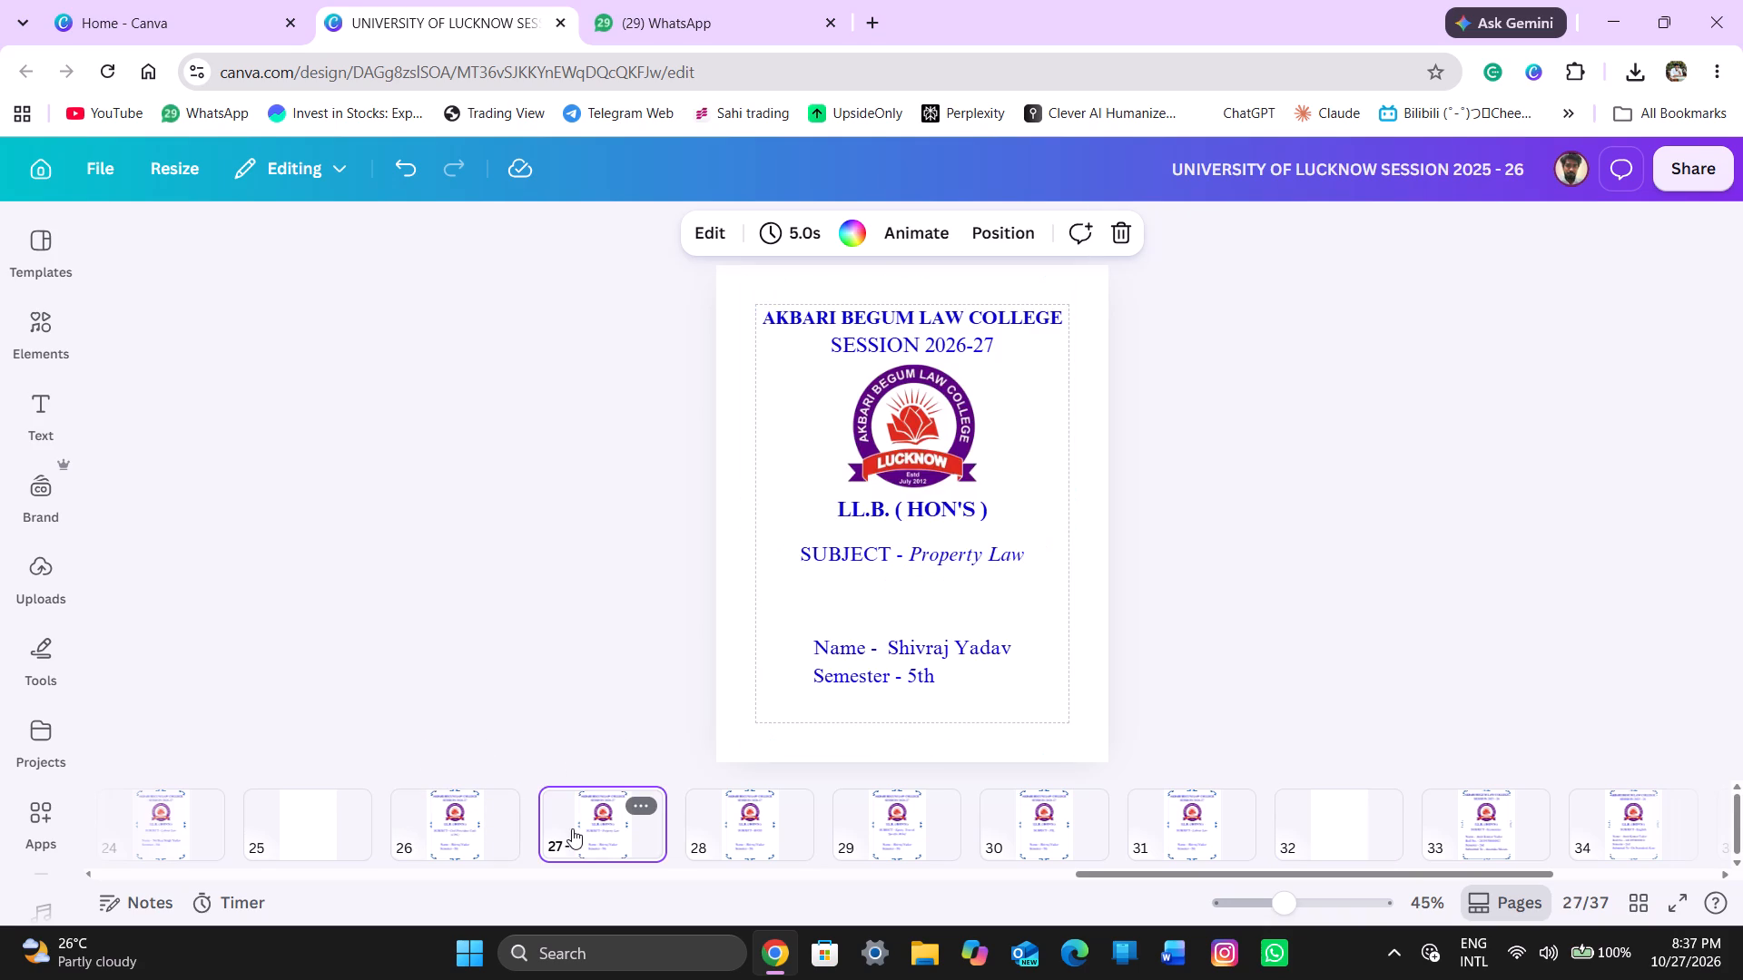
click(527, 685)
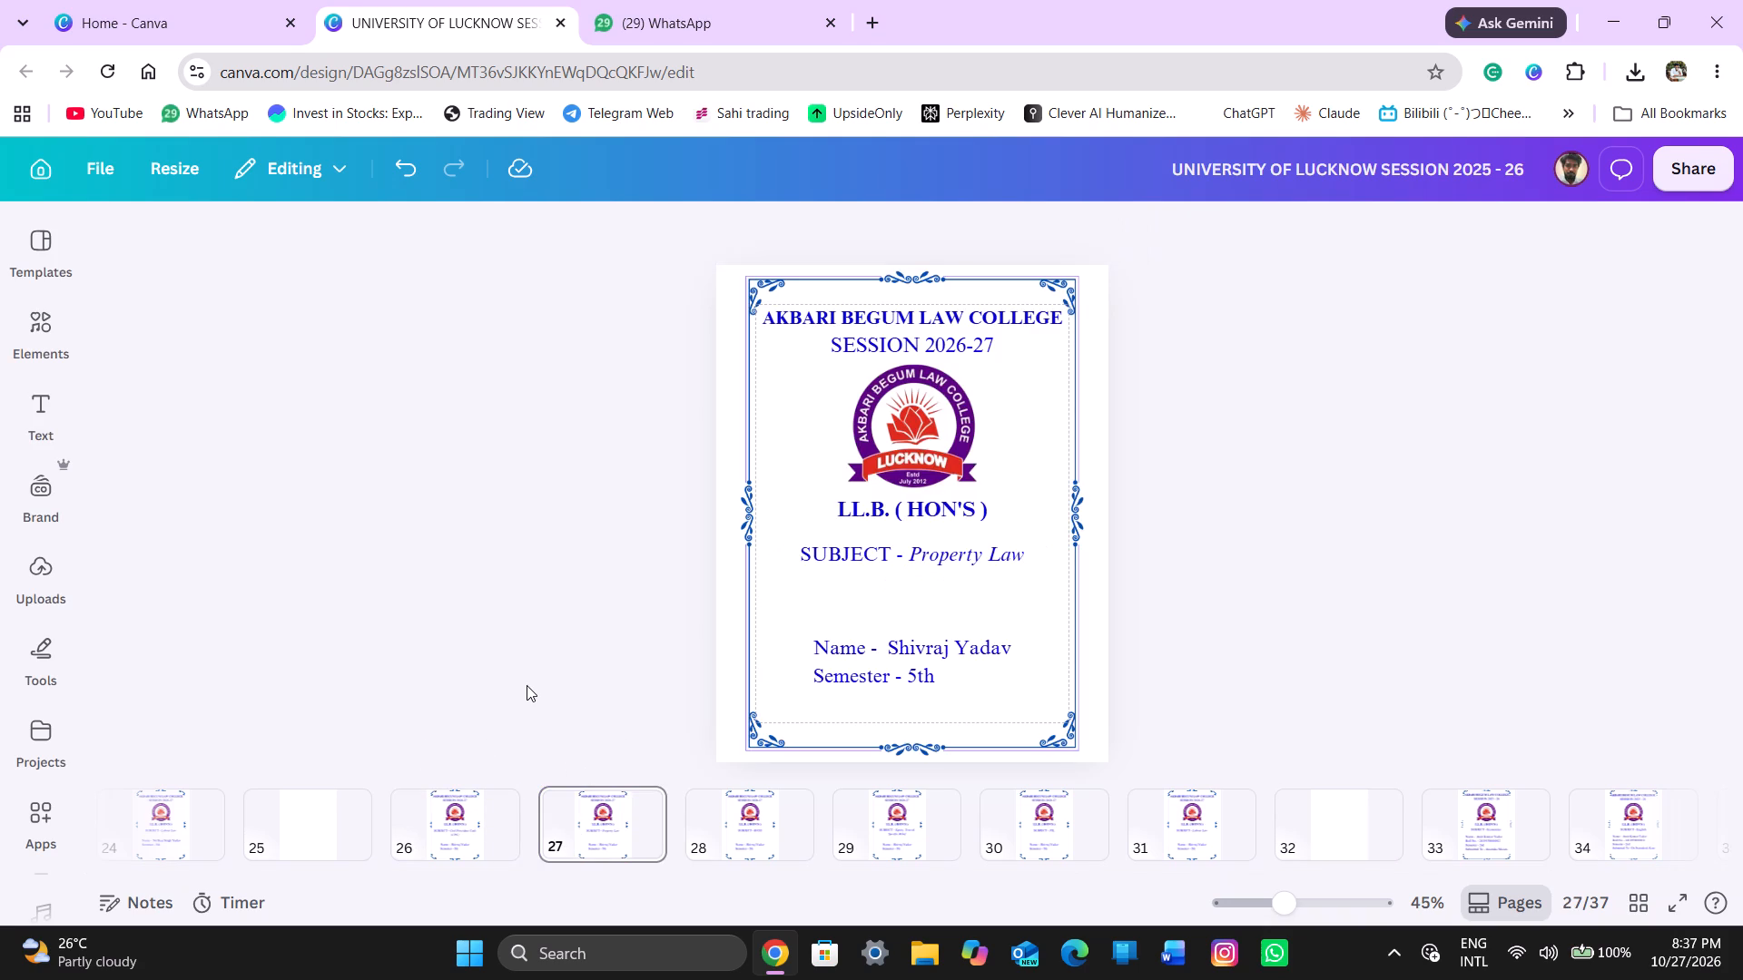
Download only pages 26-31 of the design as a PDF.
click(1703, 164)
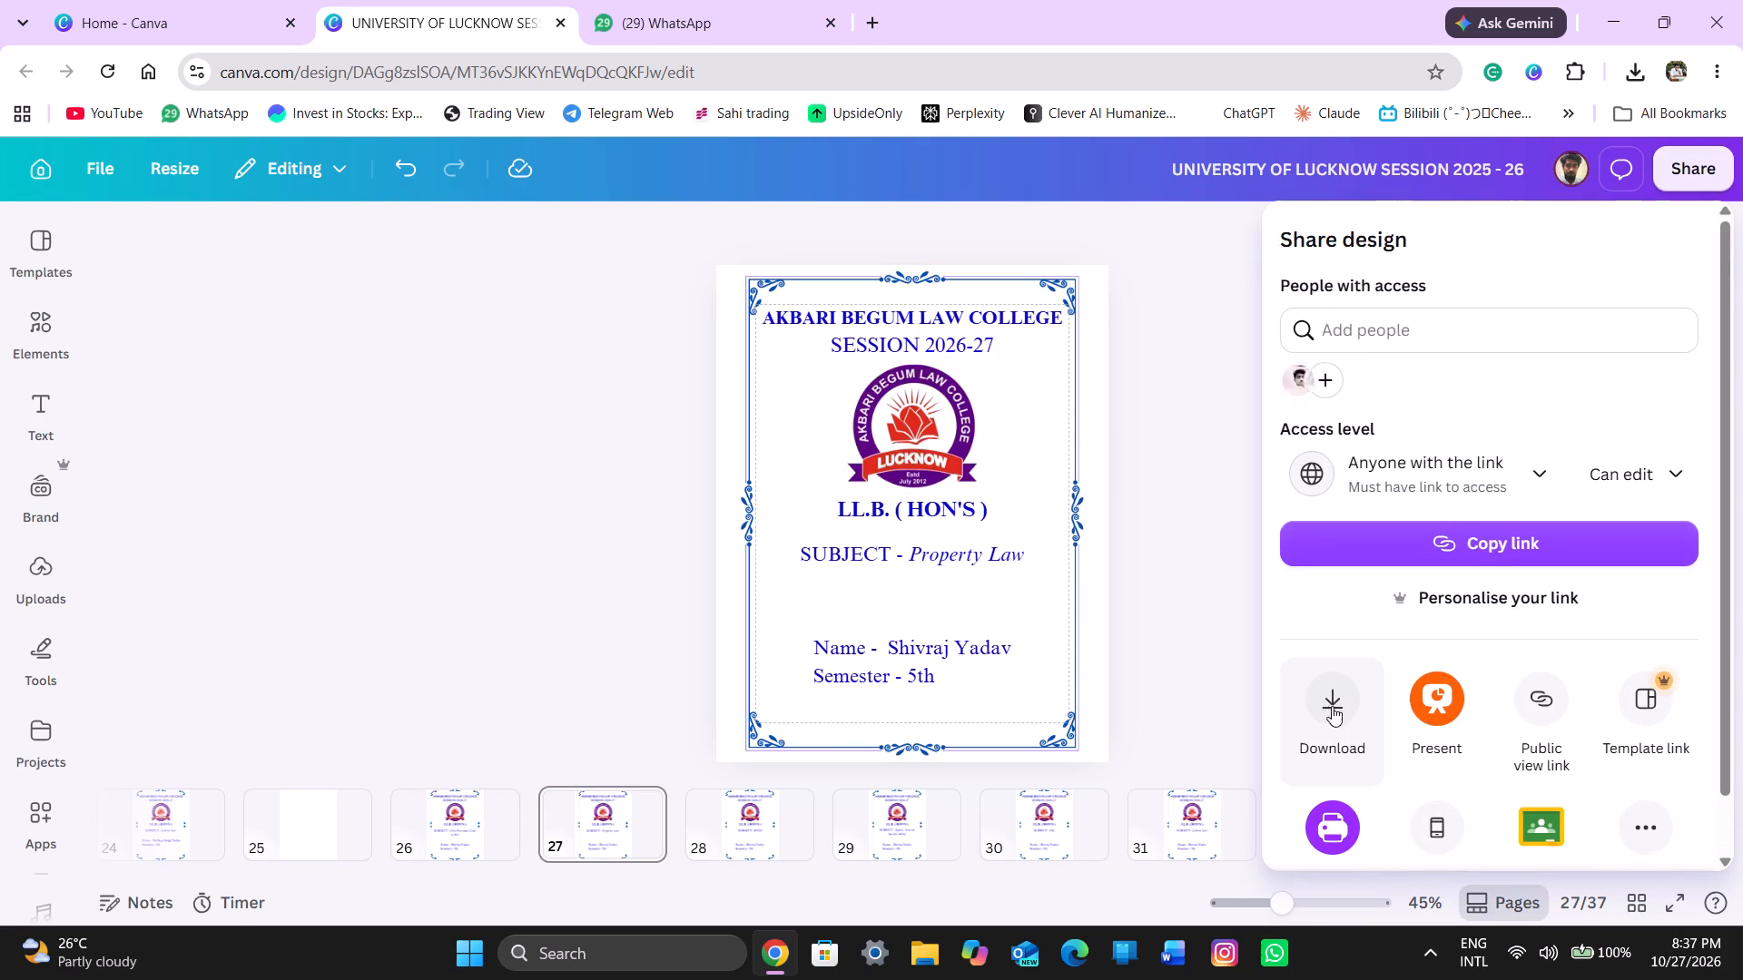
click(1338, 693)
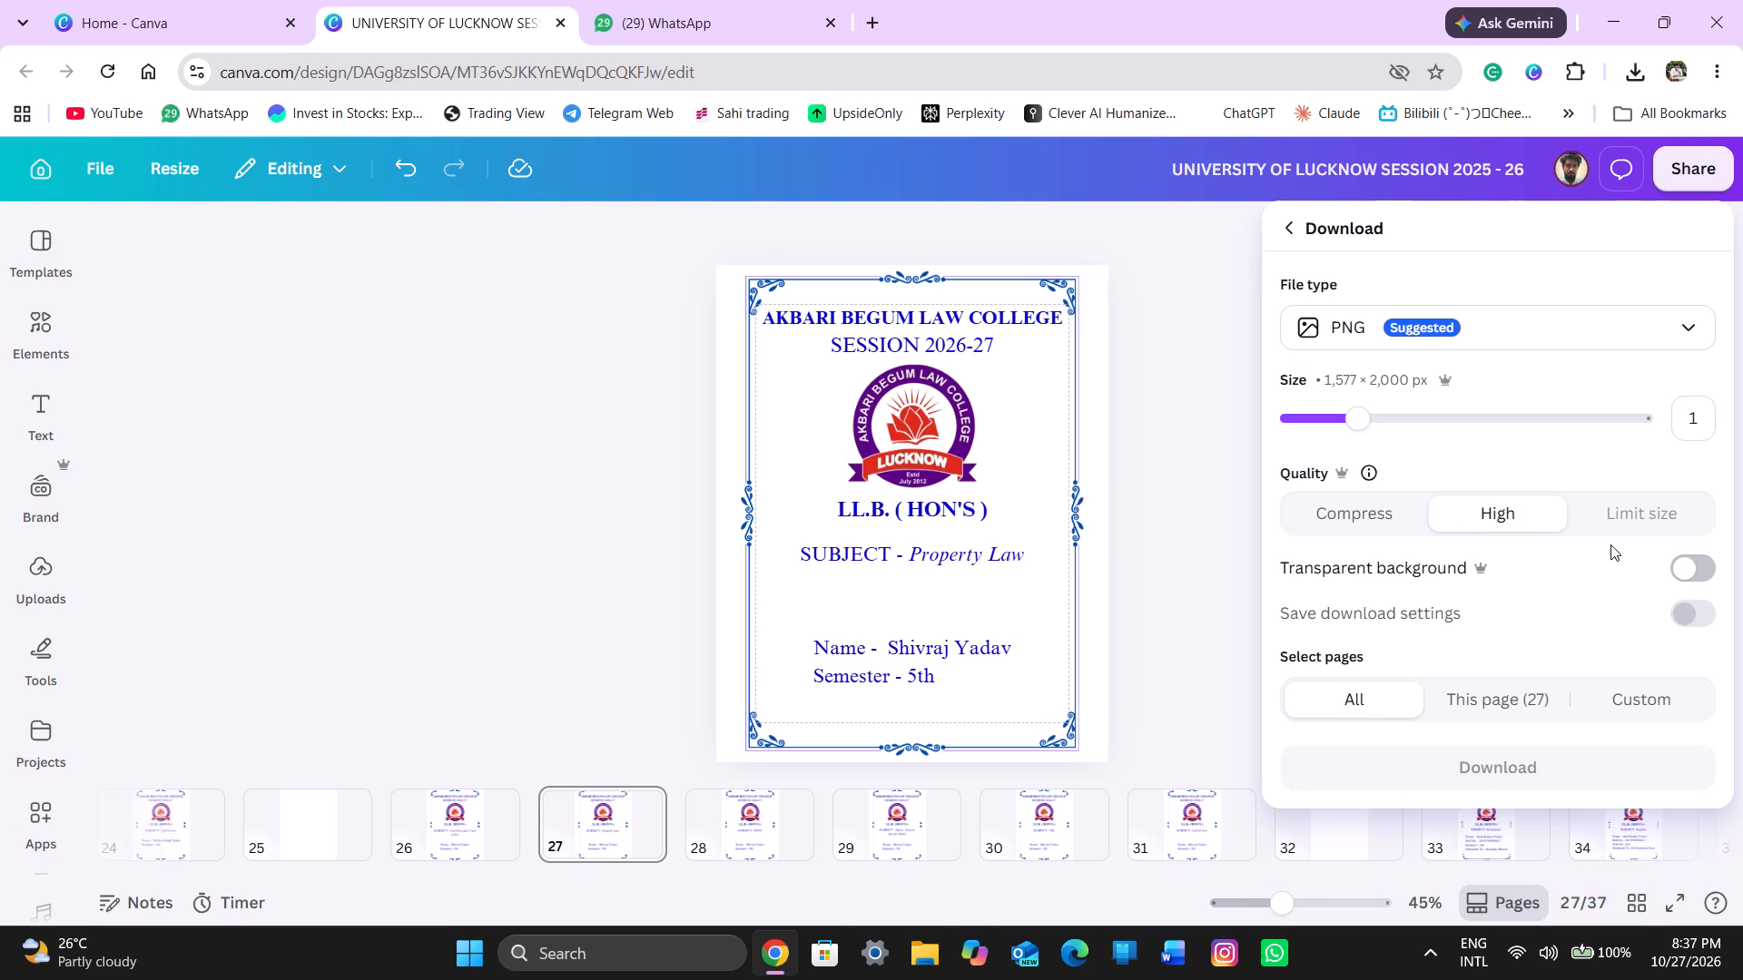
click(1413, 324)
click(1367, 515)
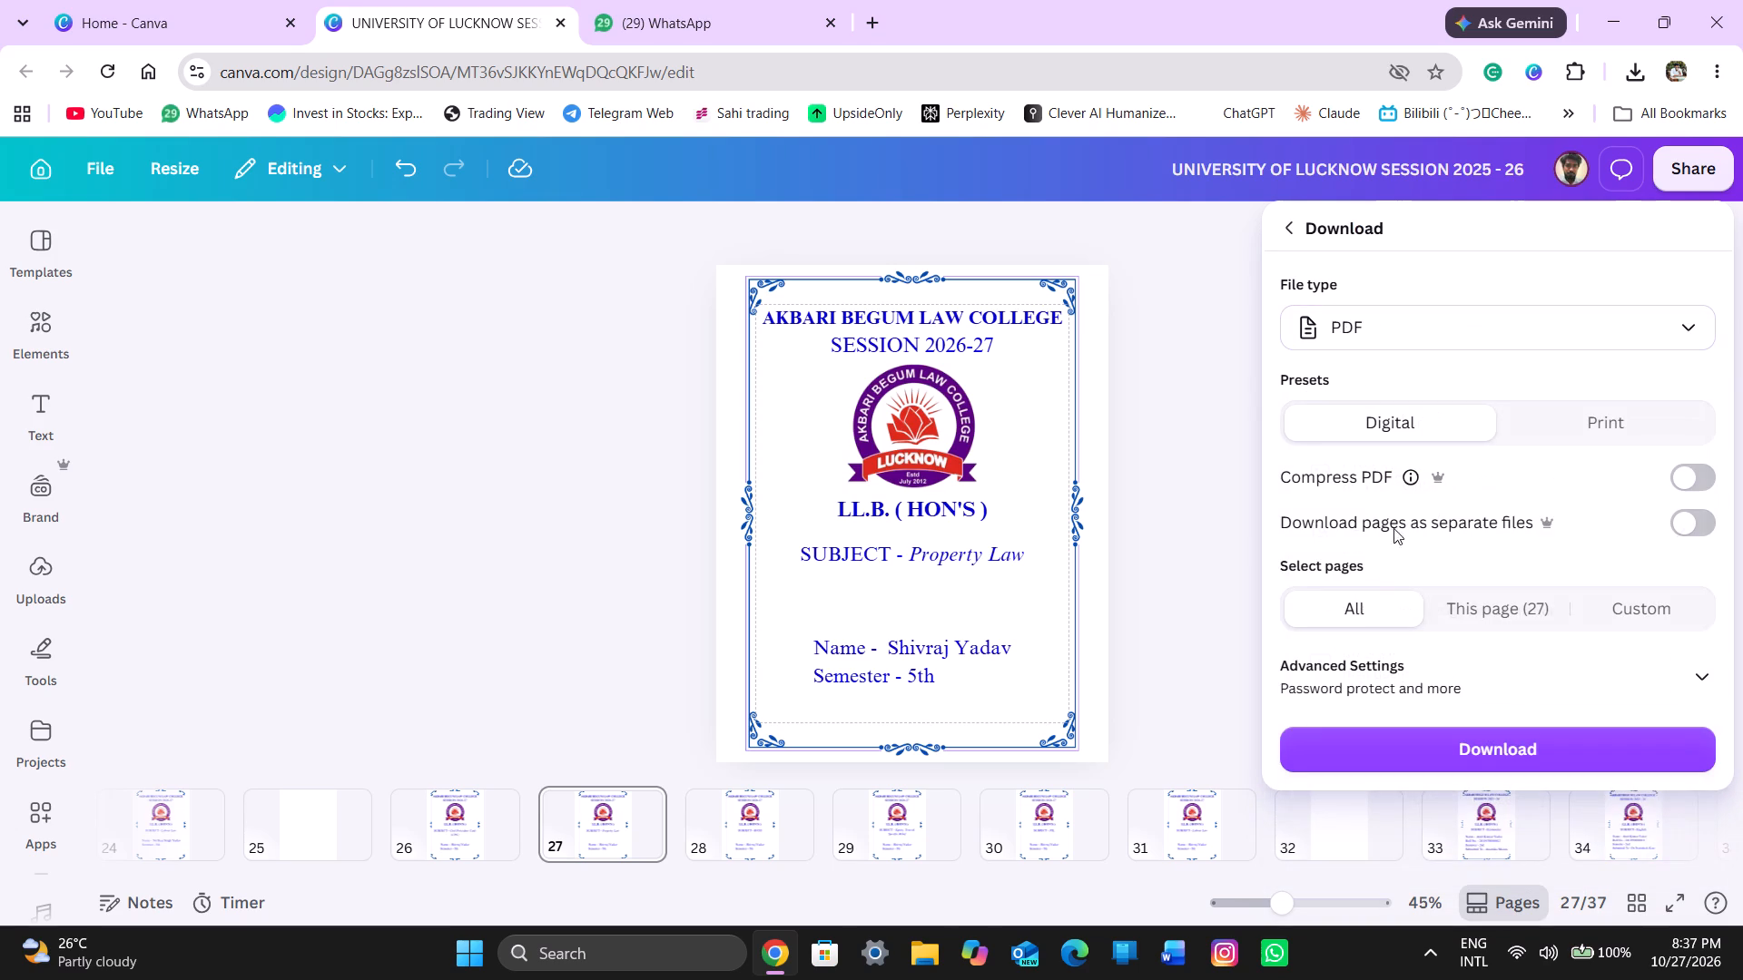
click(1620, 617)
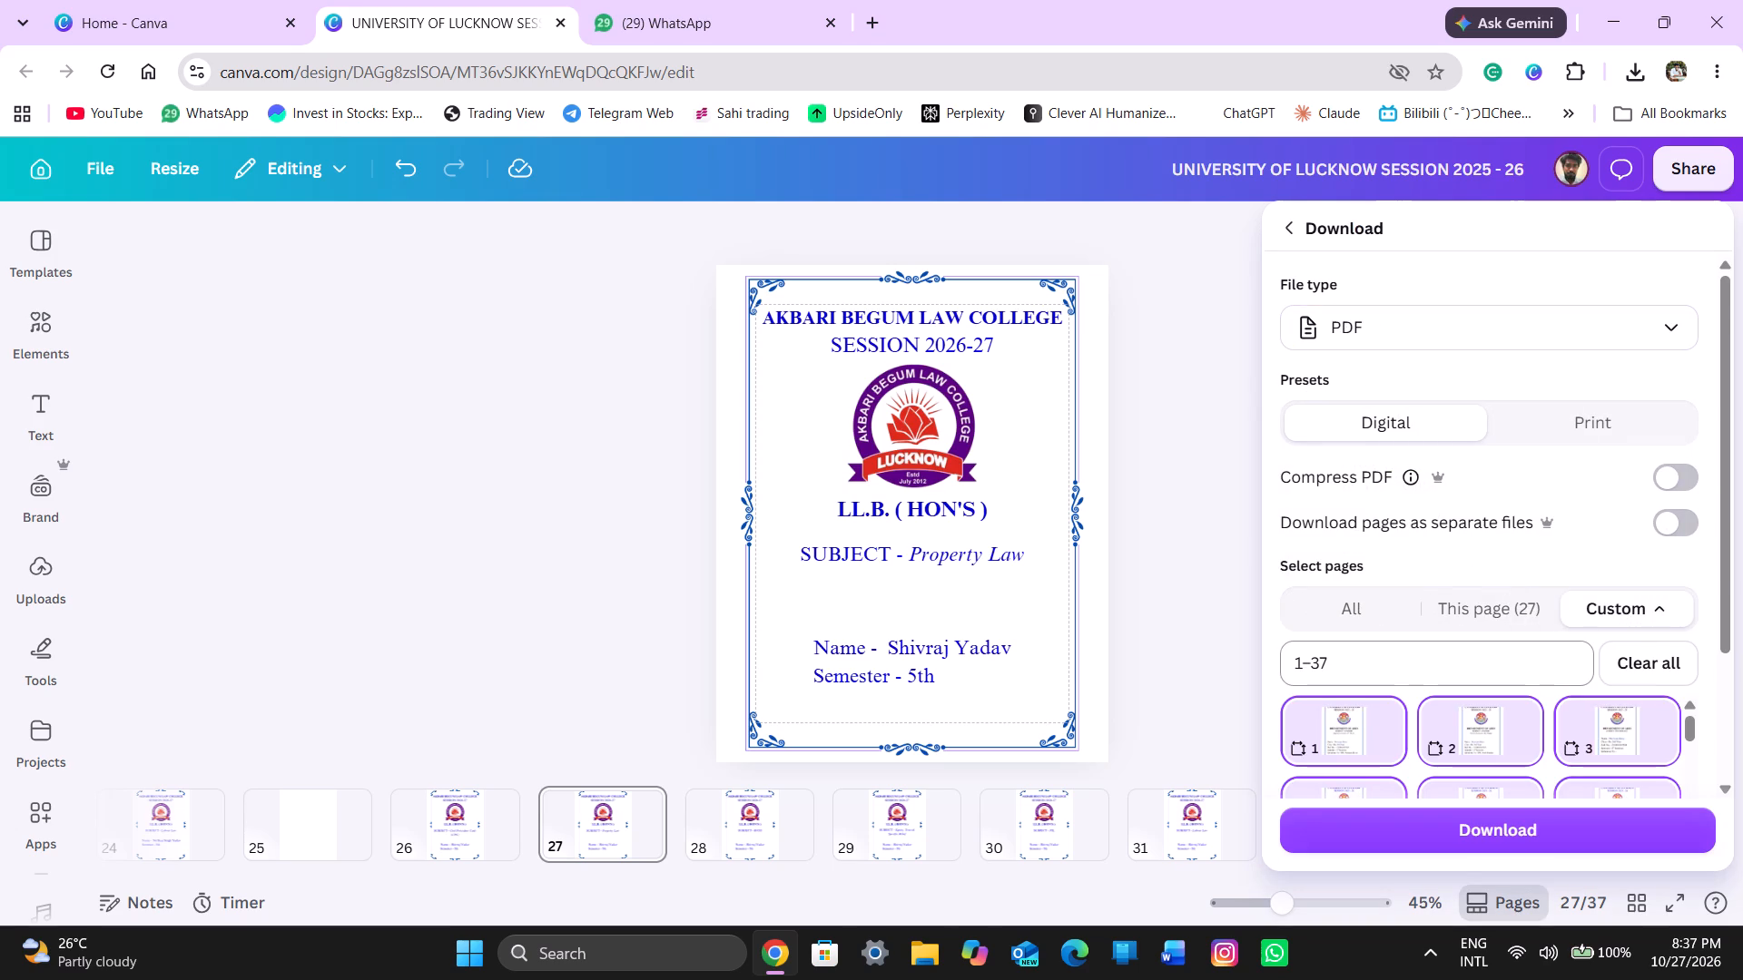
click(1365, 670)
key(ctrl+a)
text(26-31)
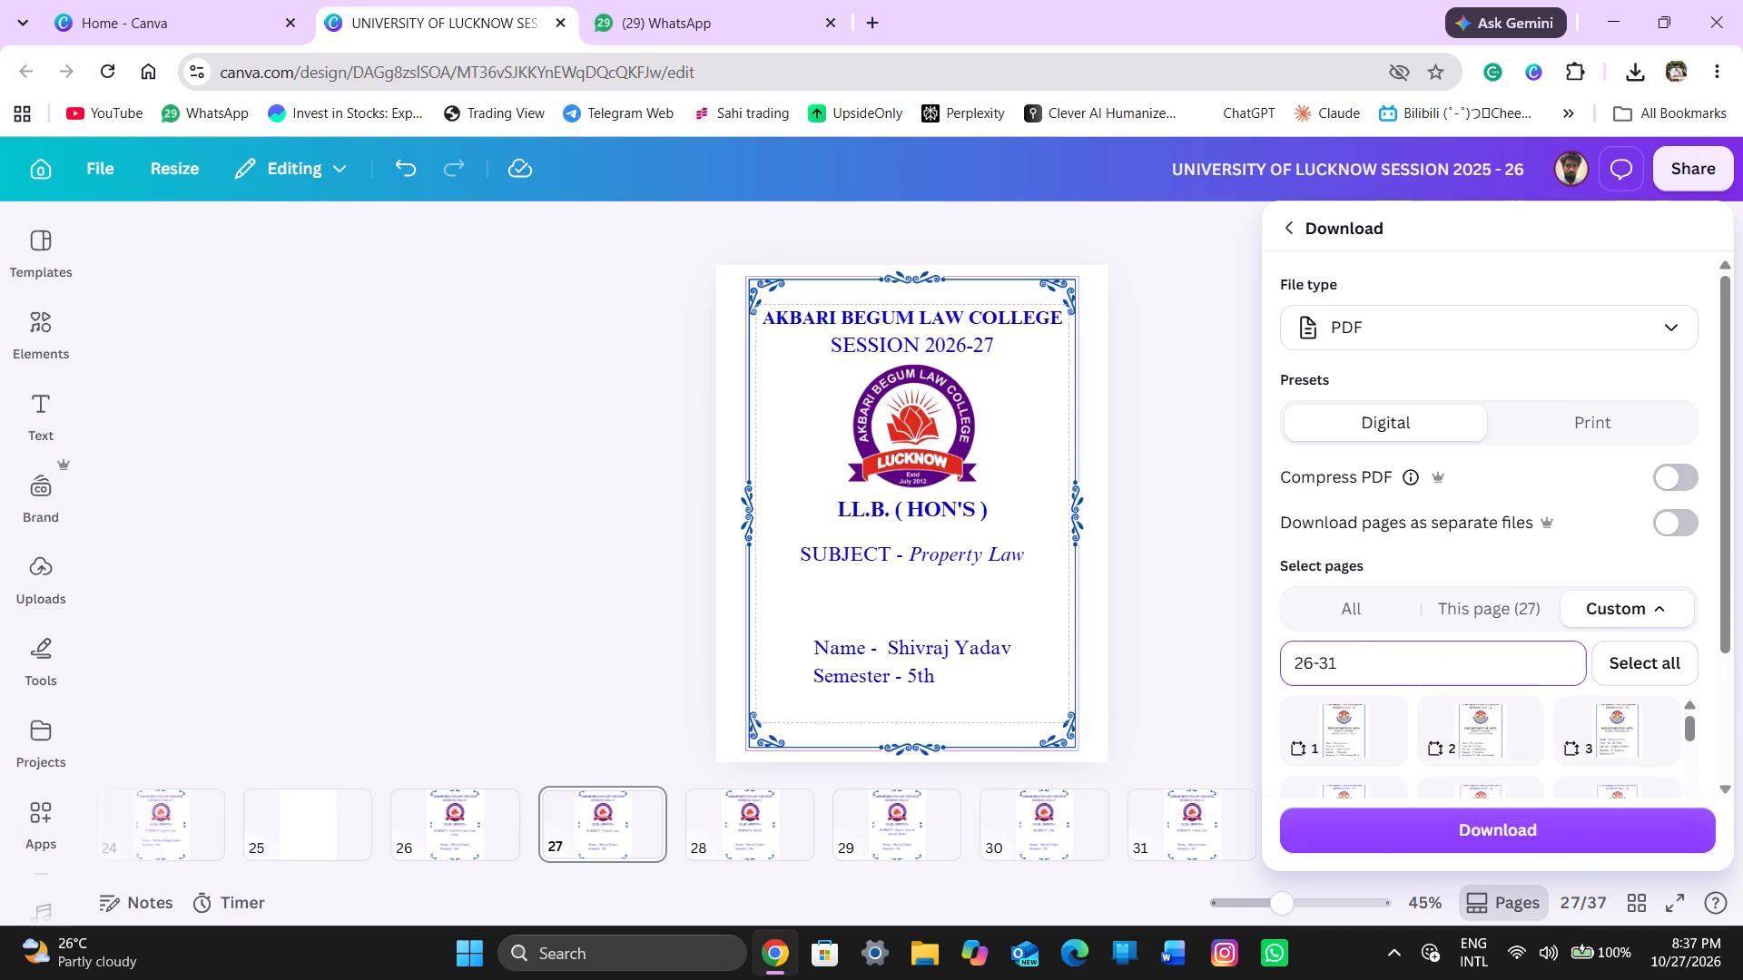
key(Return)
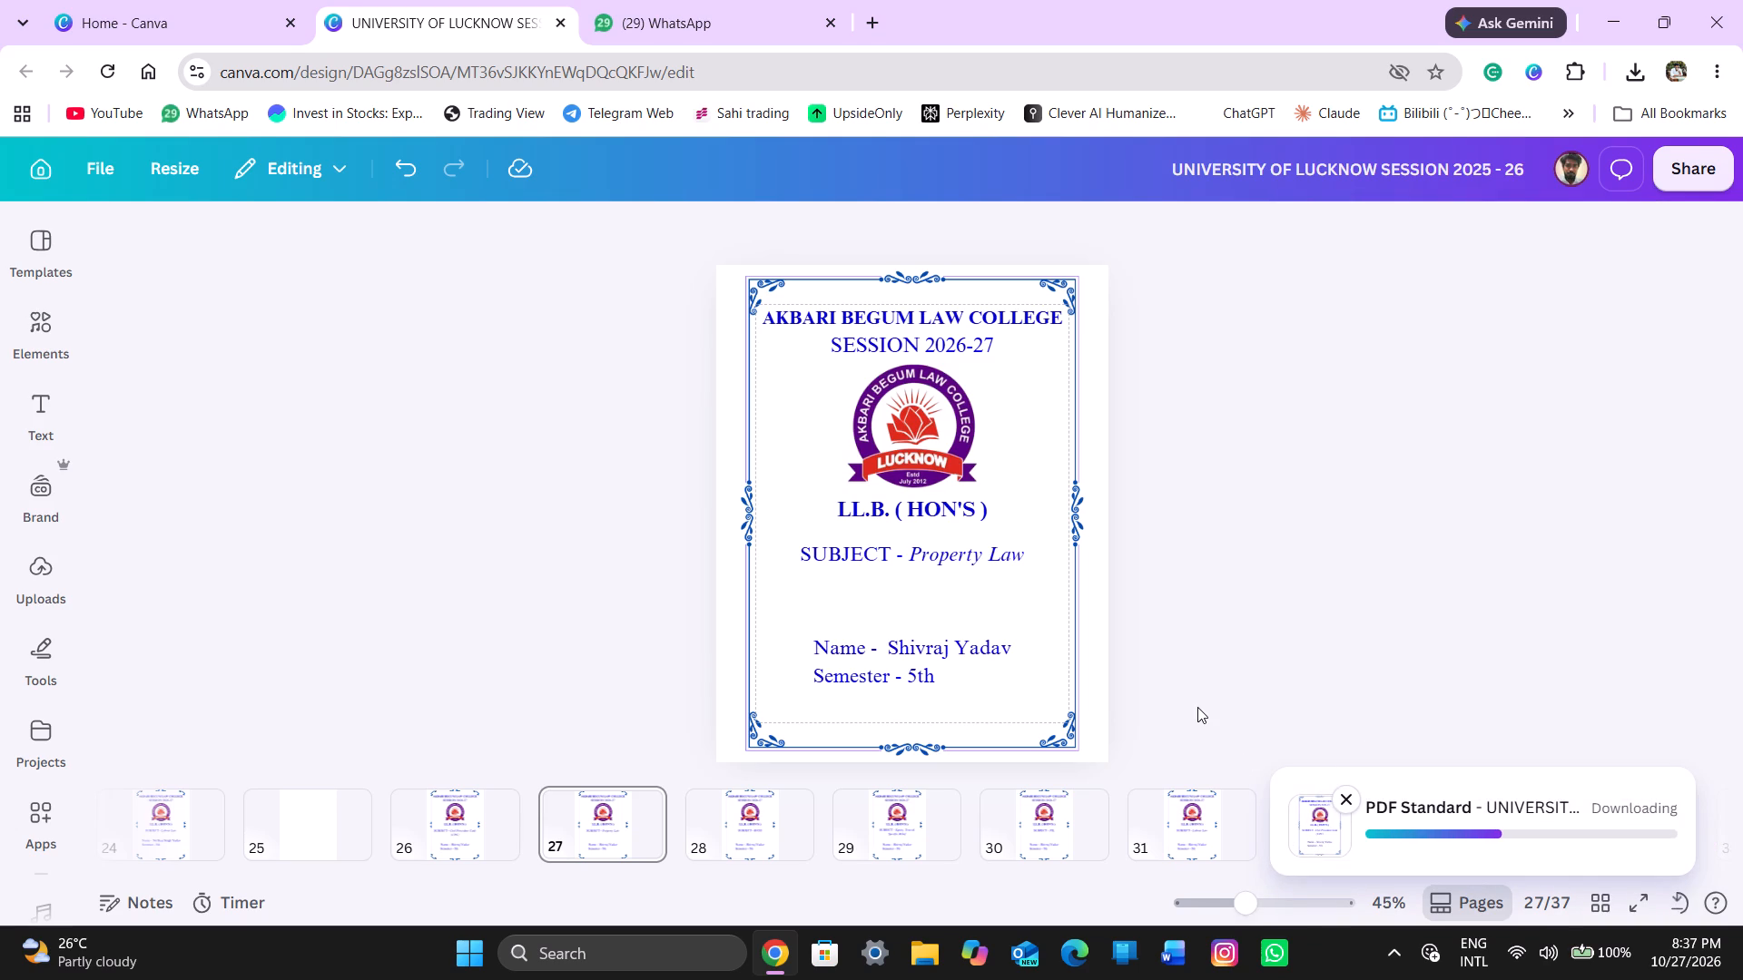
click(1197, 707)
Add a new blank page directly after the blank separator page 32.
scroll(1184, 819, left, 4)
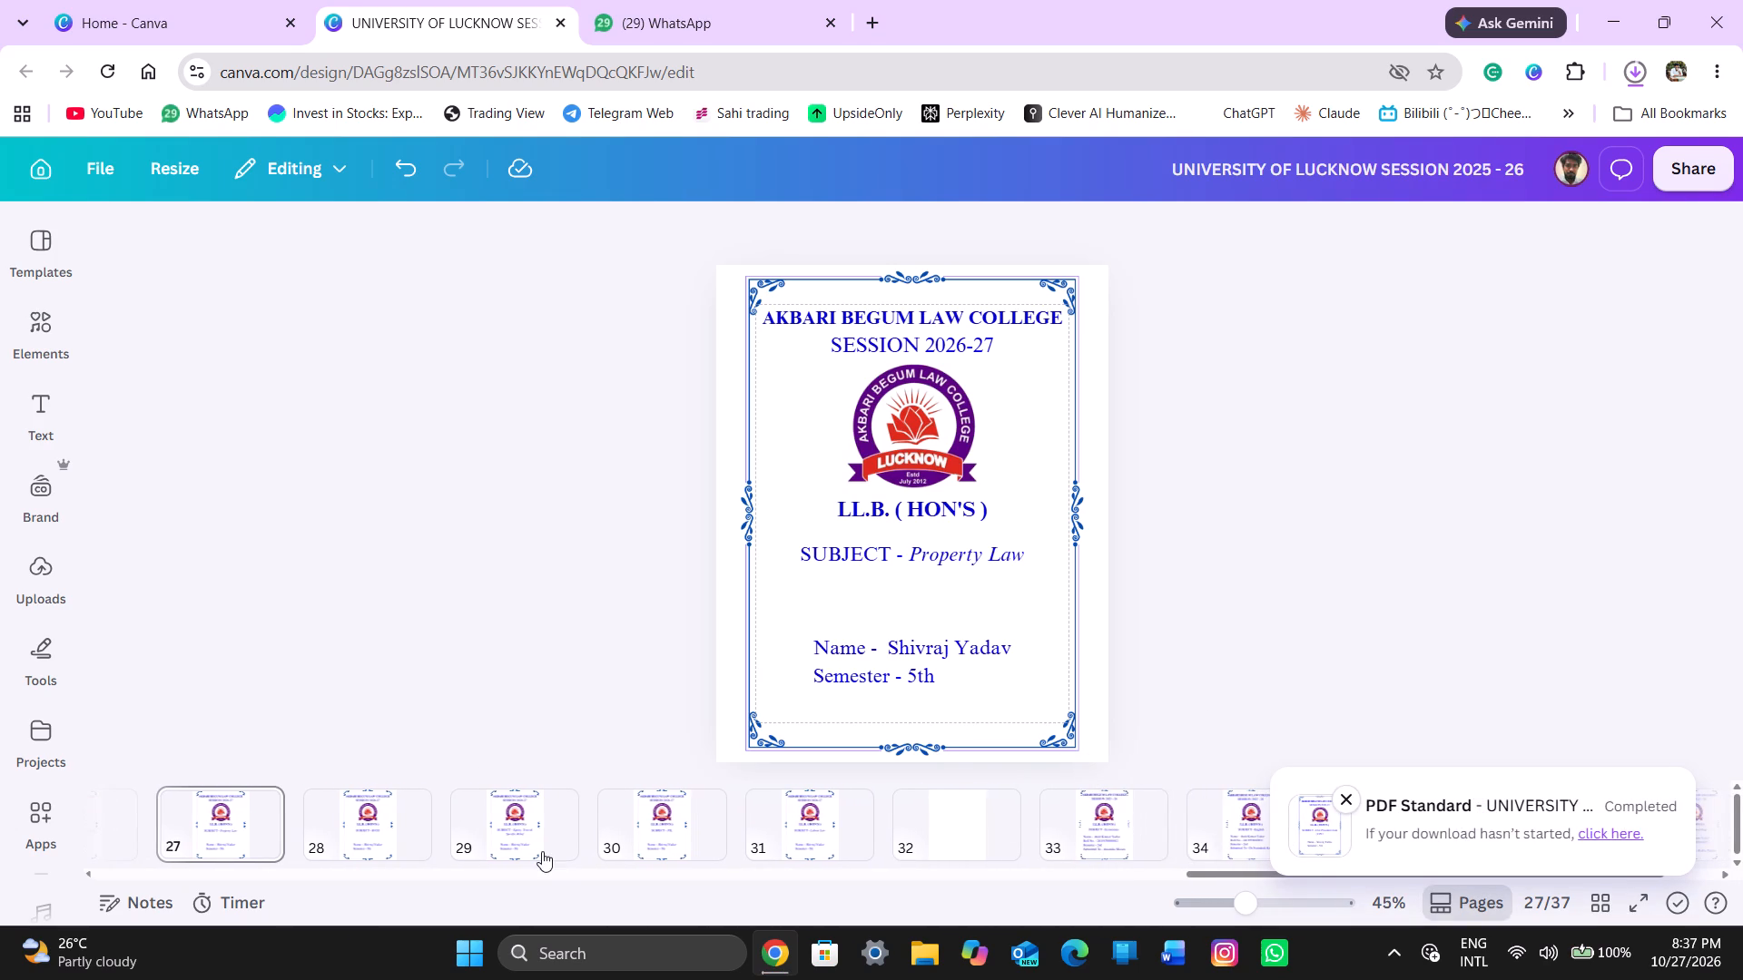
scroll(401, 808, right, 1)
click(202, 816)
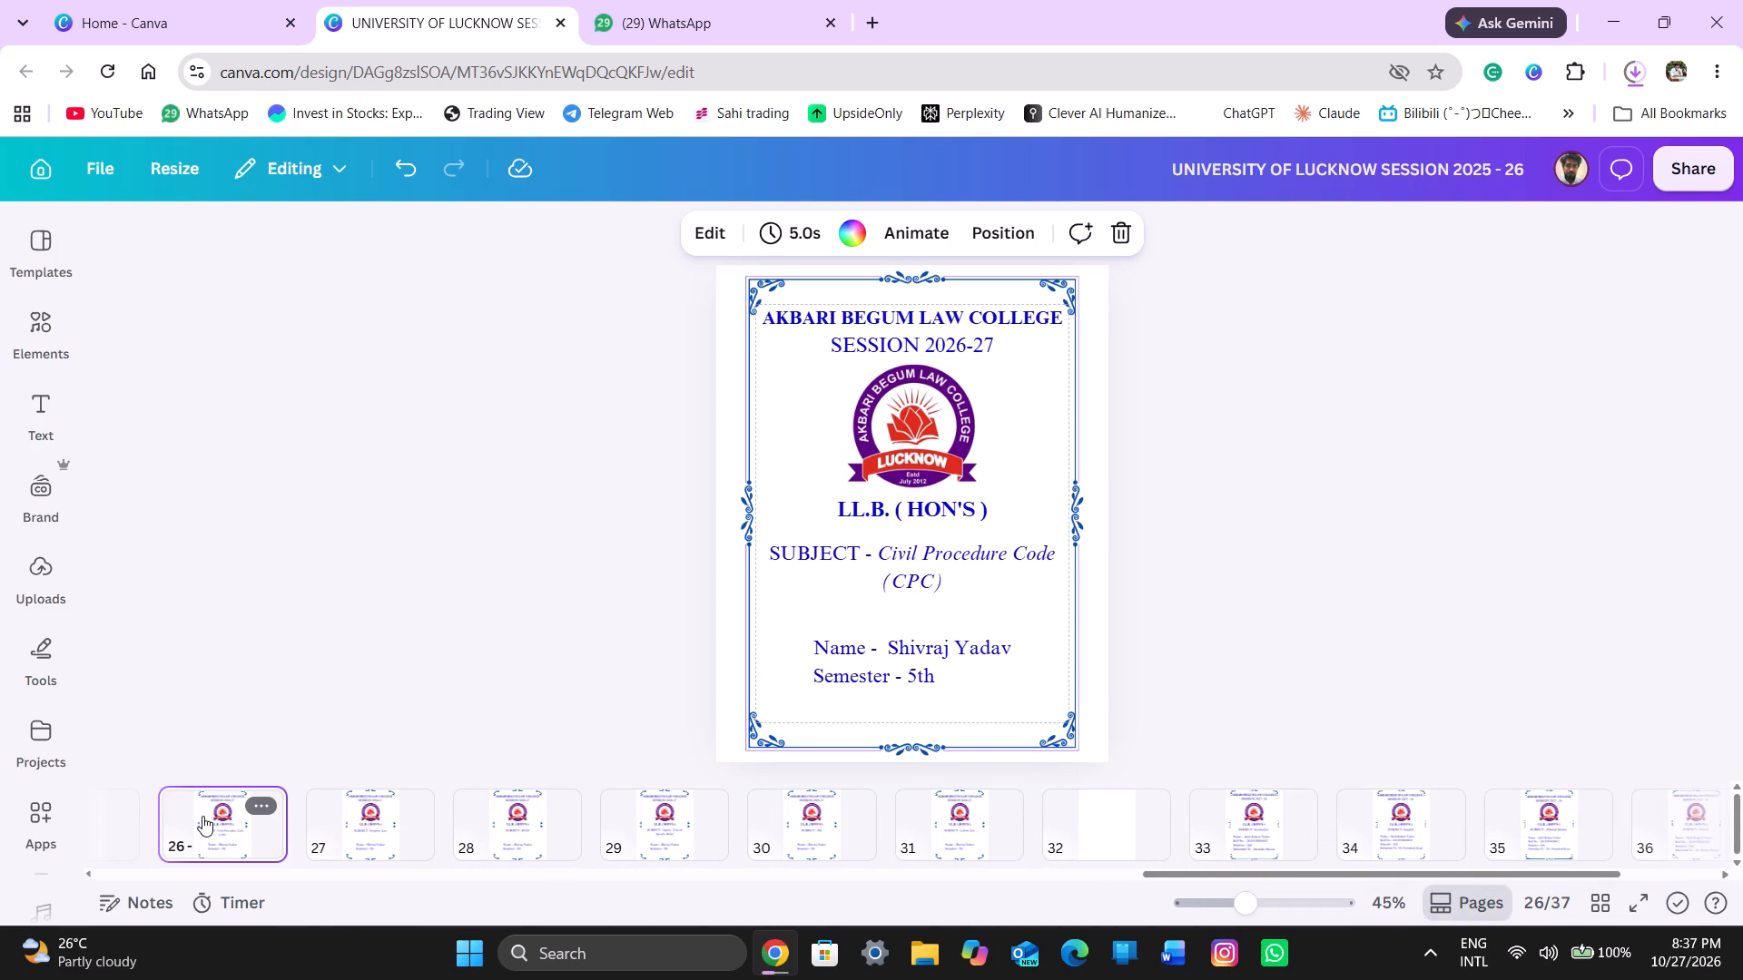
click(1191, 809)
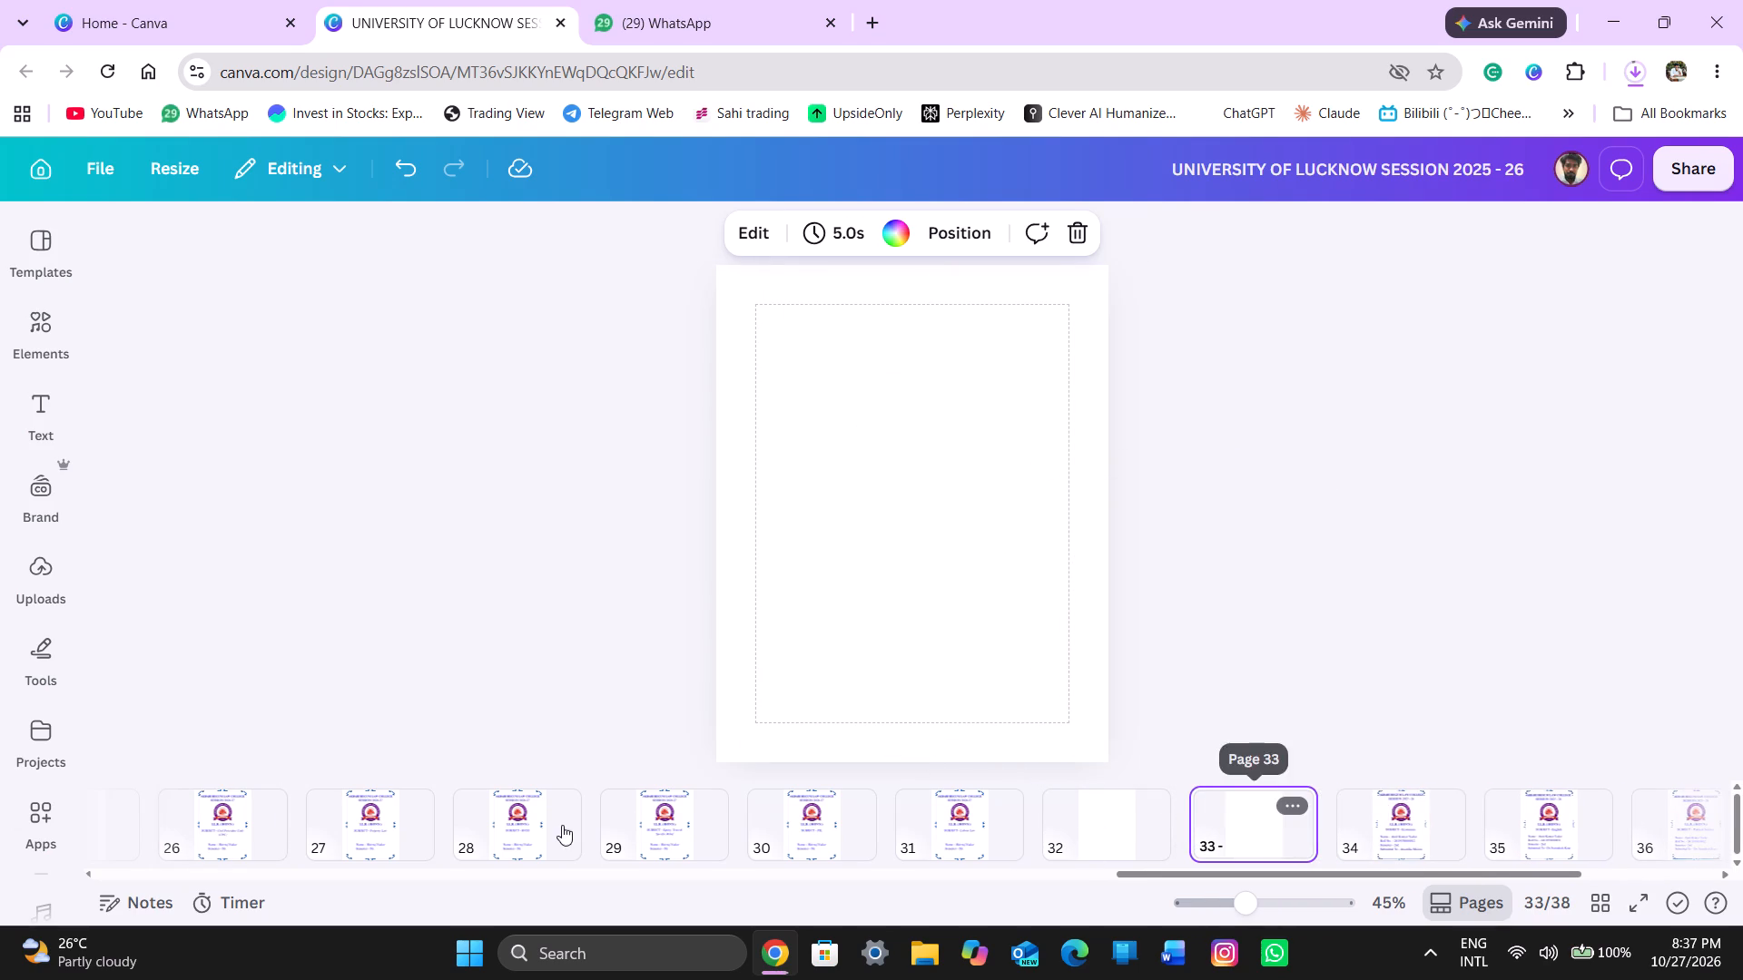
Duplicate the page 26 Civil Procedure Code cover and move the copy between the two blank pages, as page 33.
click(193, 829)
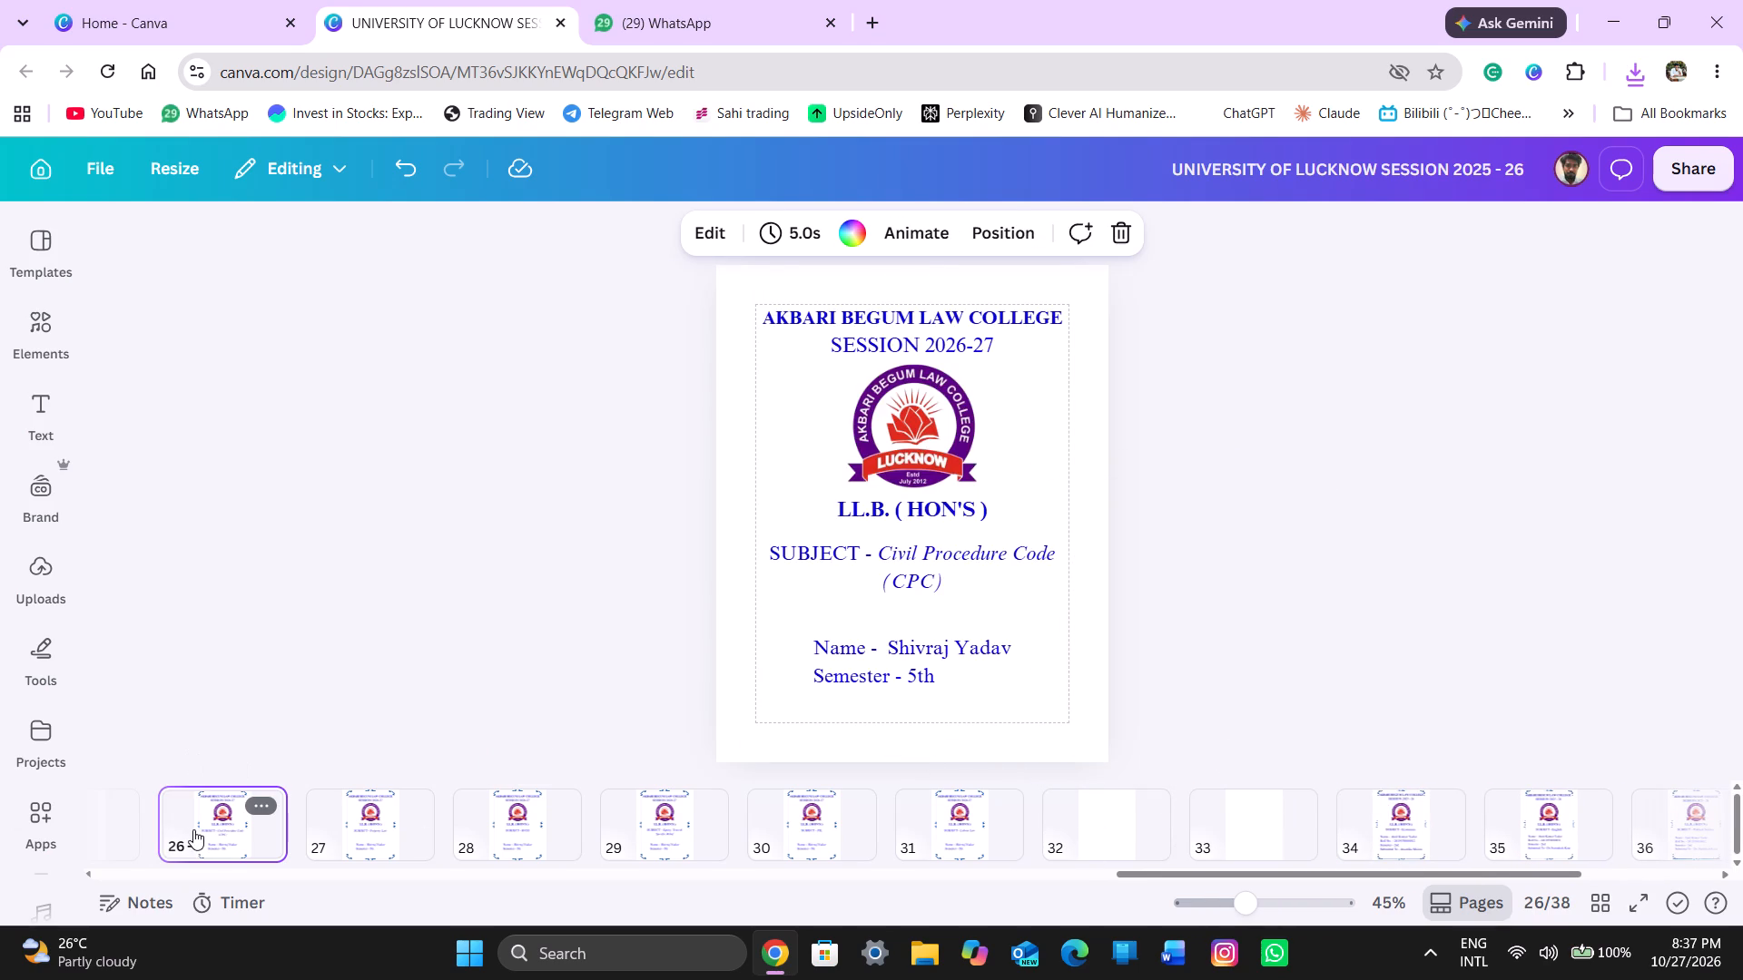
key(ctrl+d)
drag(354, 826, 1283, 864)
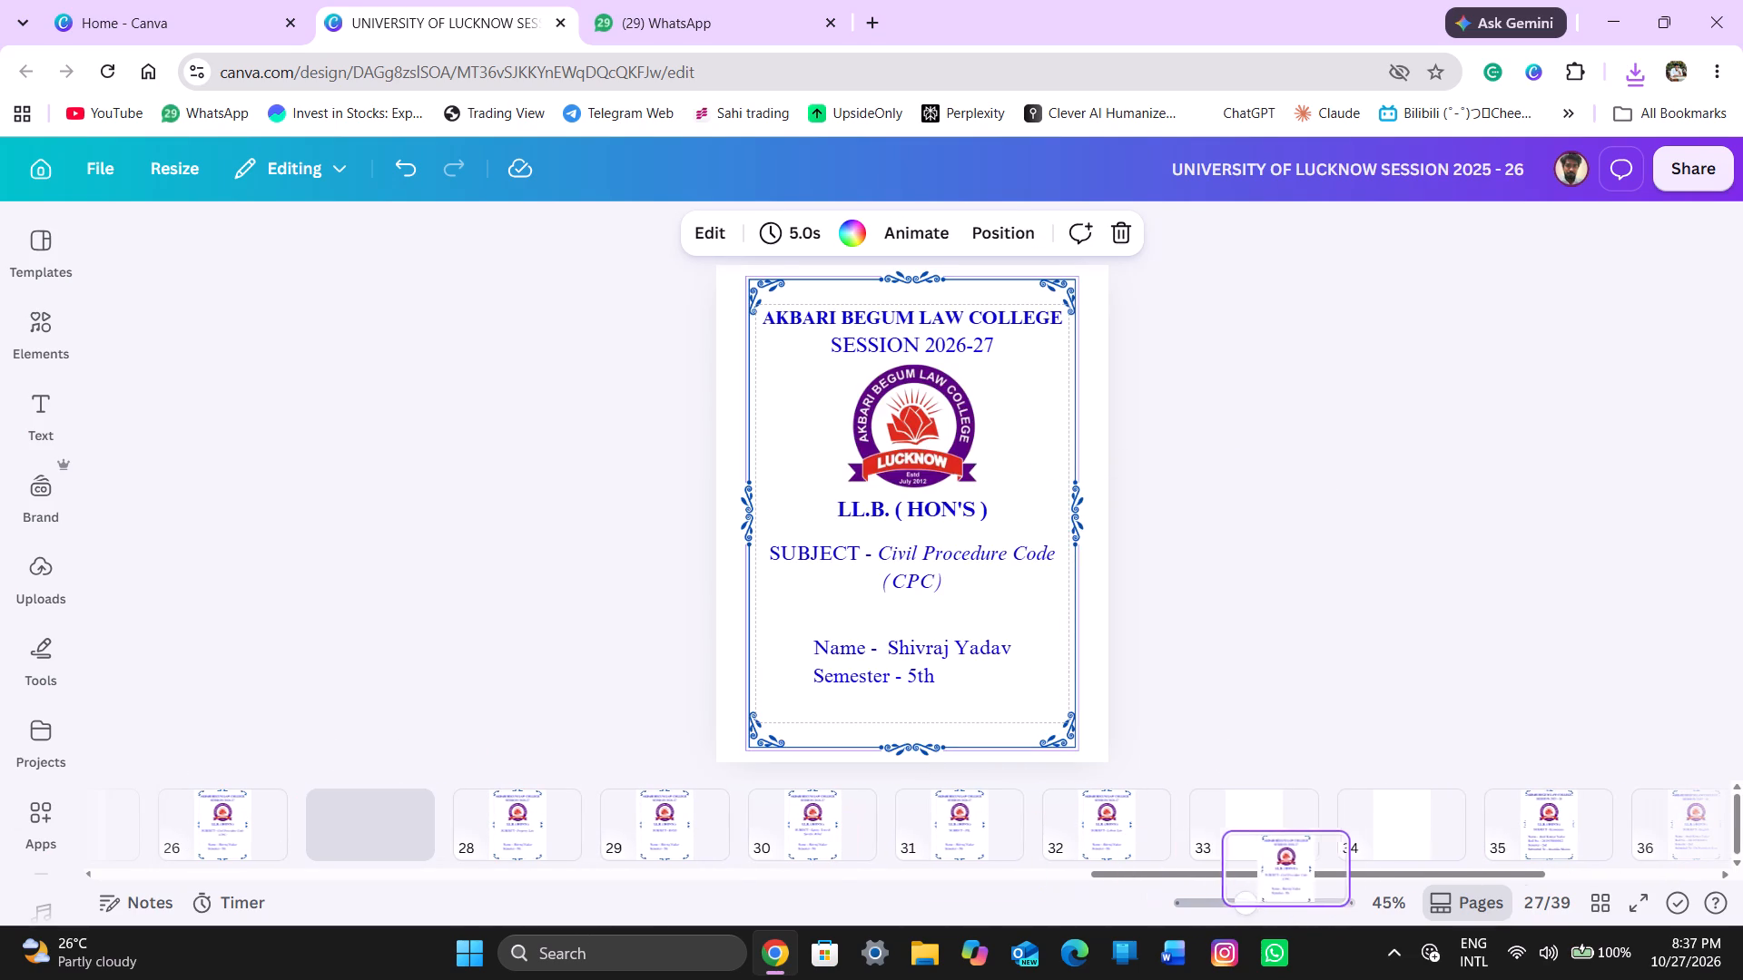
drag(1283, 864, 1301, 833)
Duplicate the page 27 Property Law cover and move the copy directly after the new Civil Procedure Code cover, as page 34.
click(341, 835)
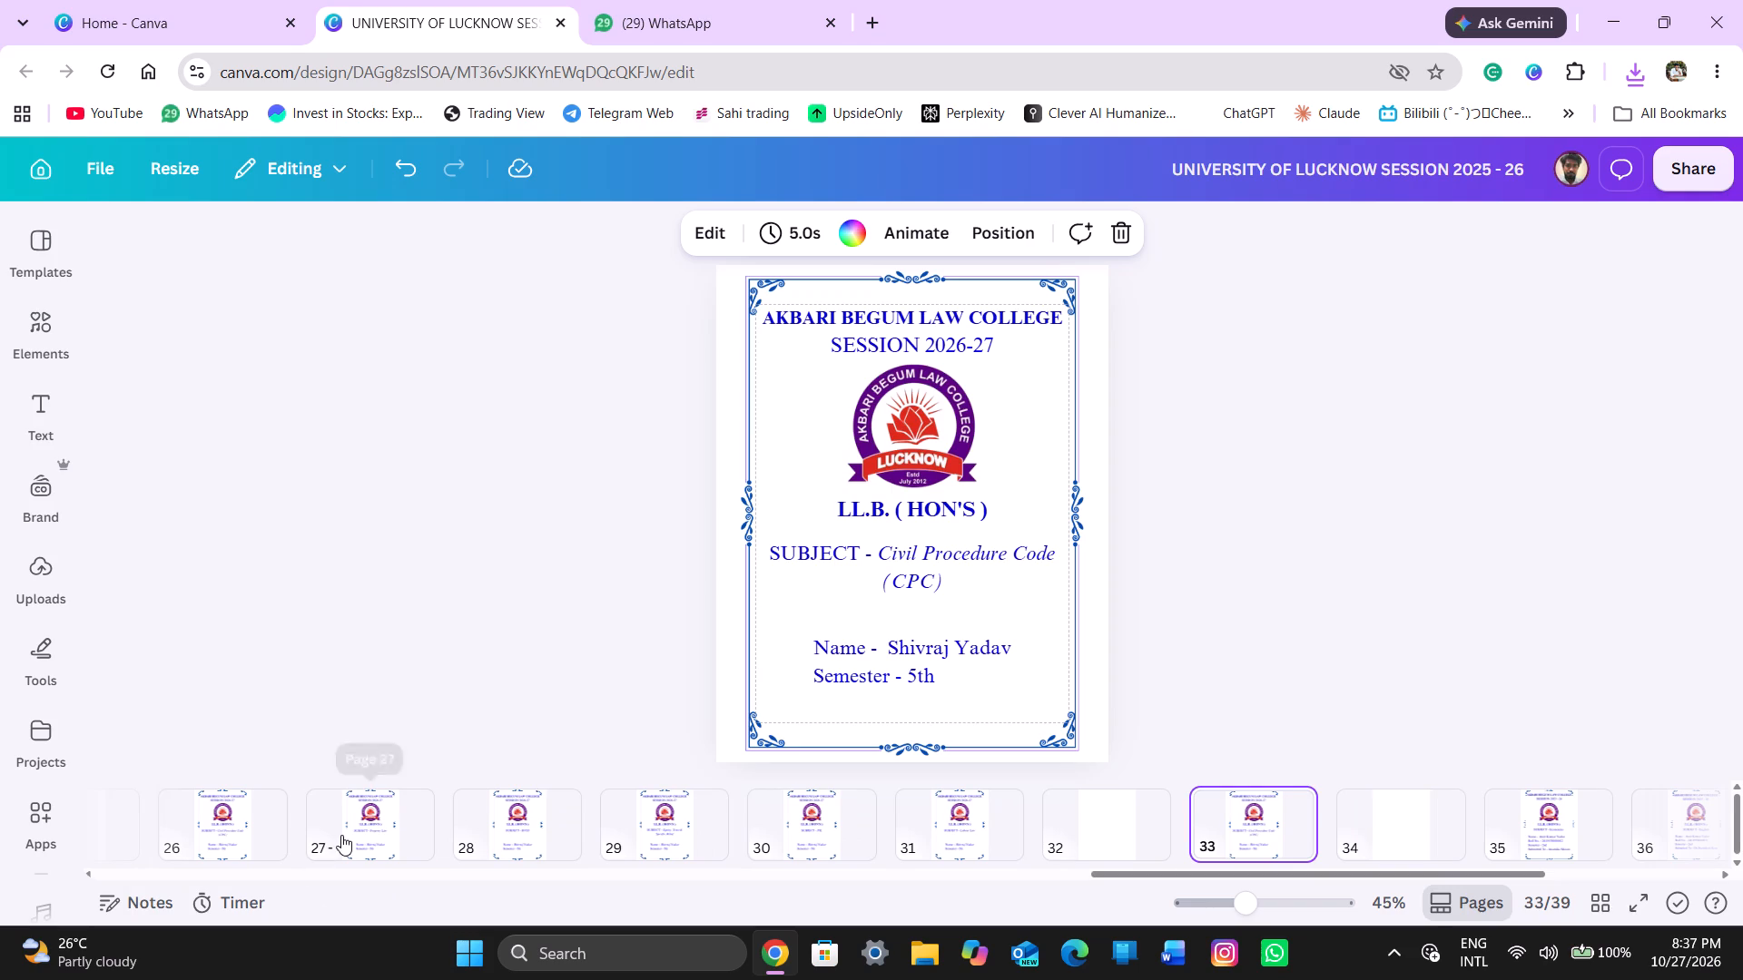
key(ctrl+d)
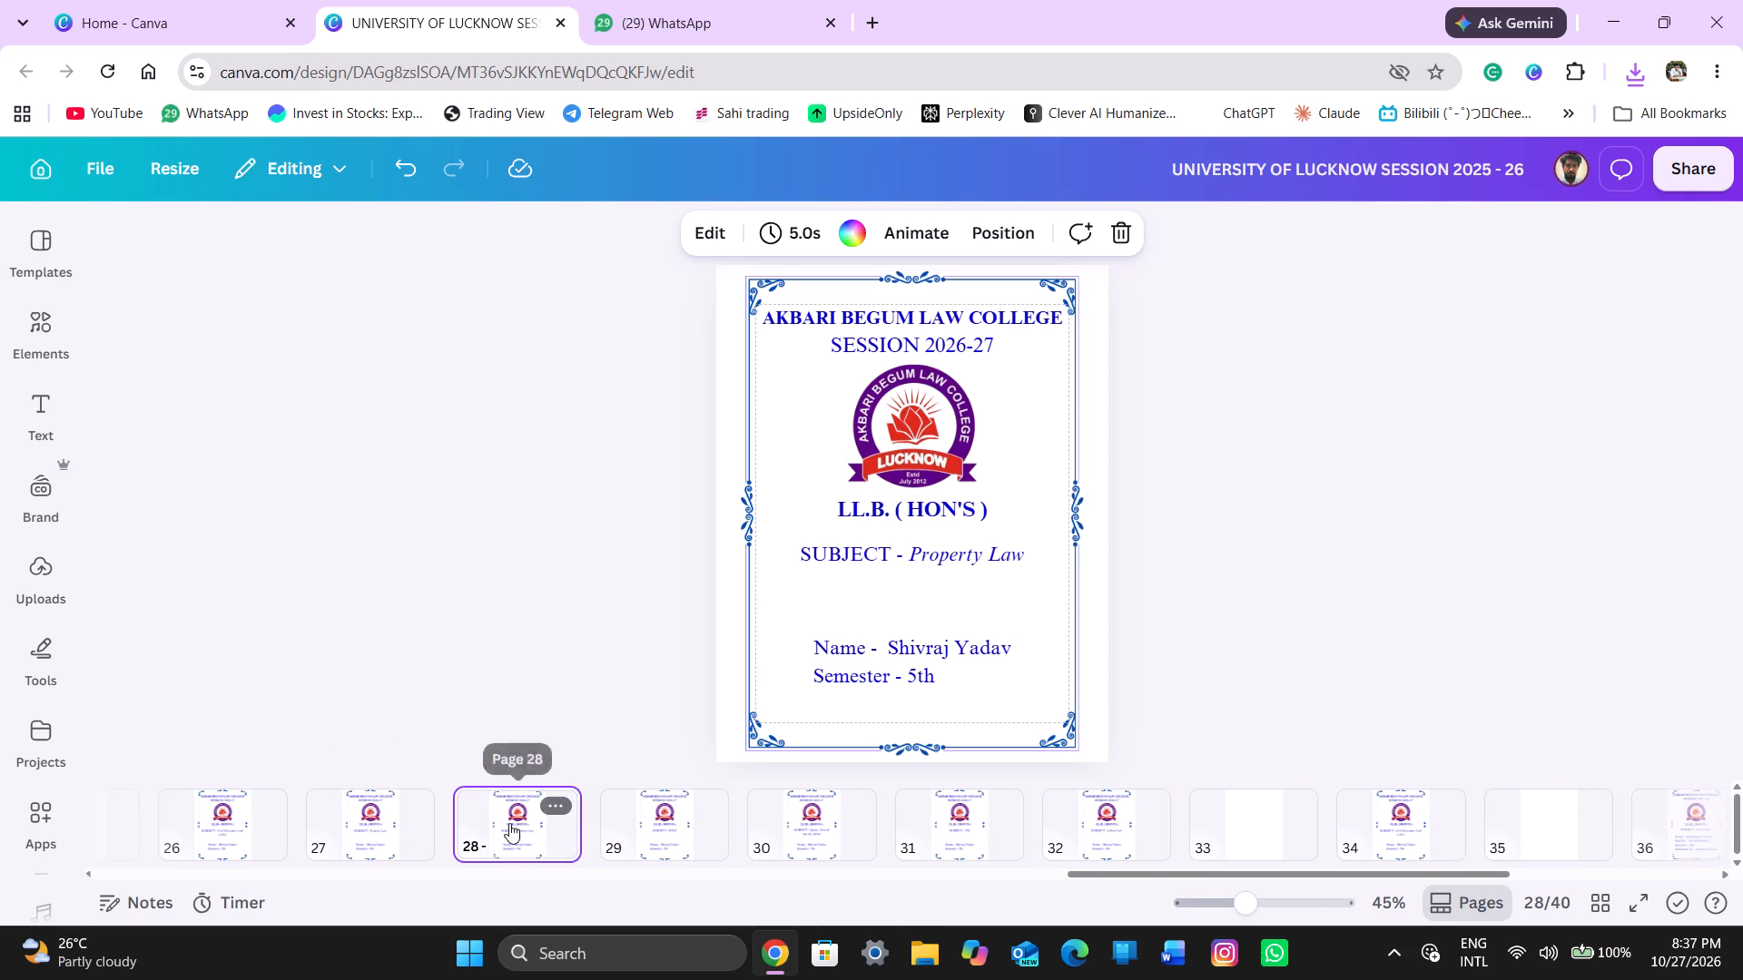
drag(509, 823, 1483, 821)
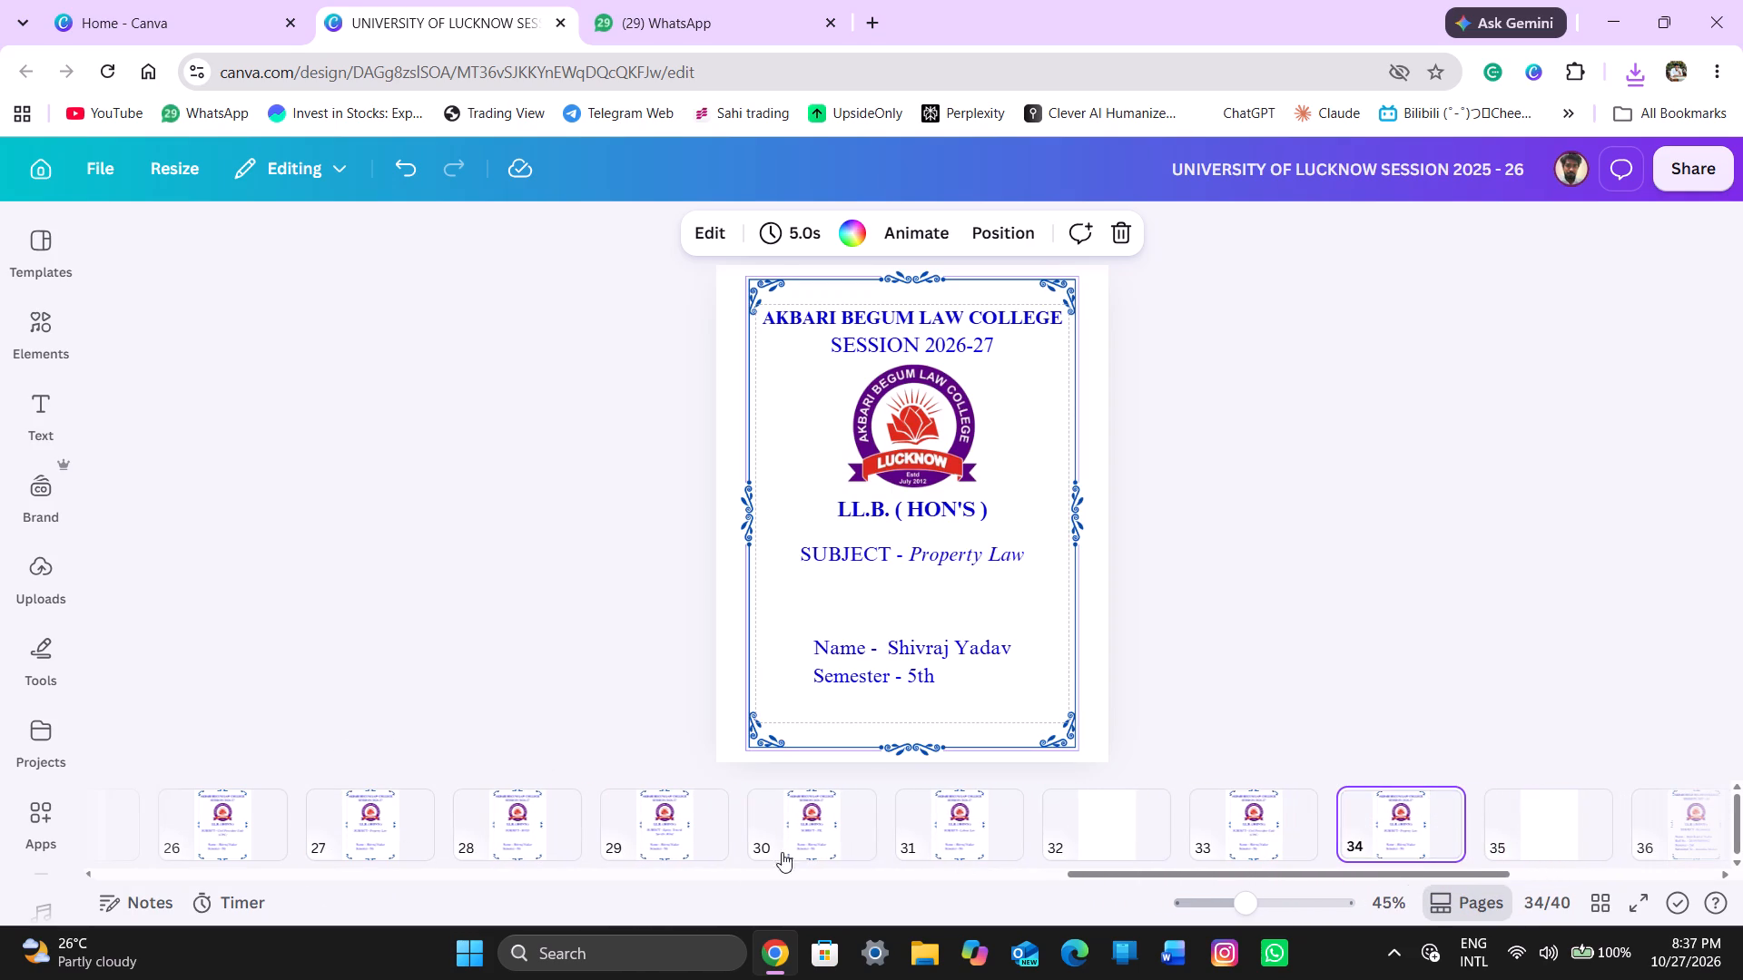
Duplicate the page 28 BNSS cover and move the copy directly after the new Property Law cover, as page 35.
click(557, 838)
key(ctrl+d)
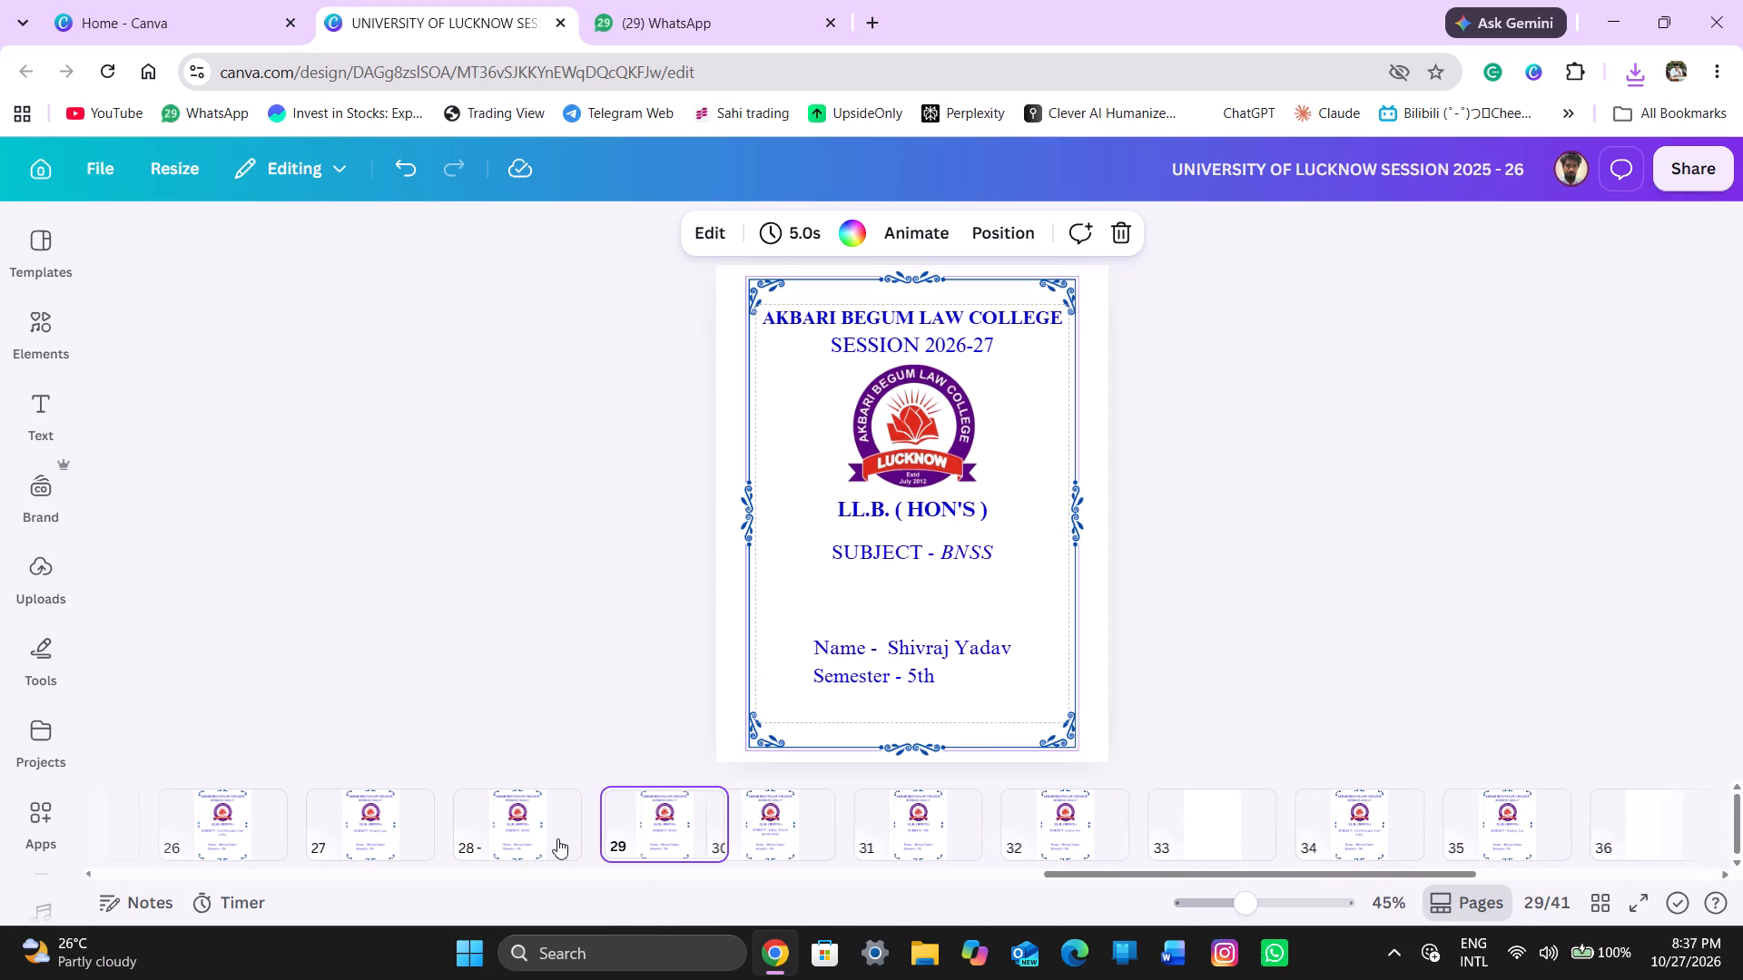
drag(690, 846, 1418, 842)
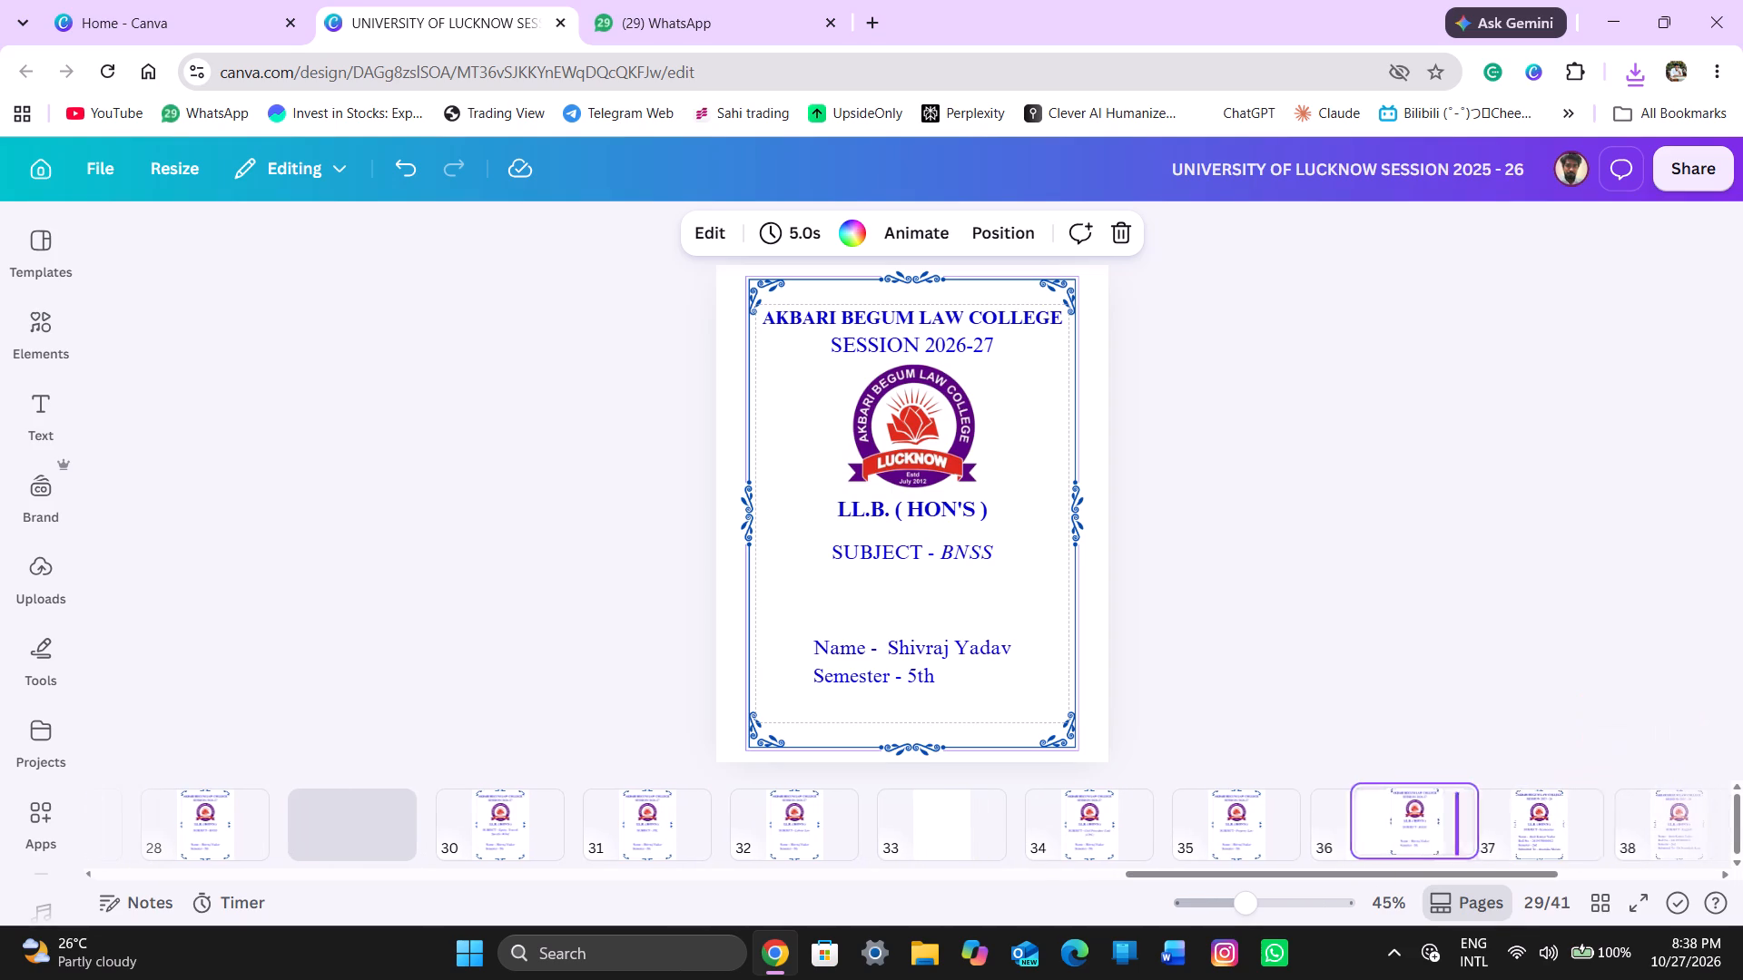
drag(1418, 842, 1384, 834)
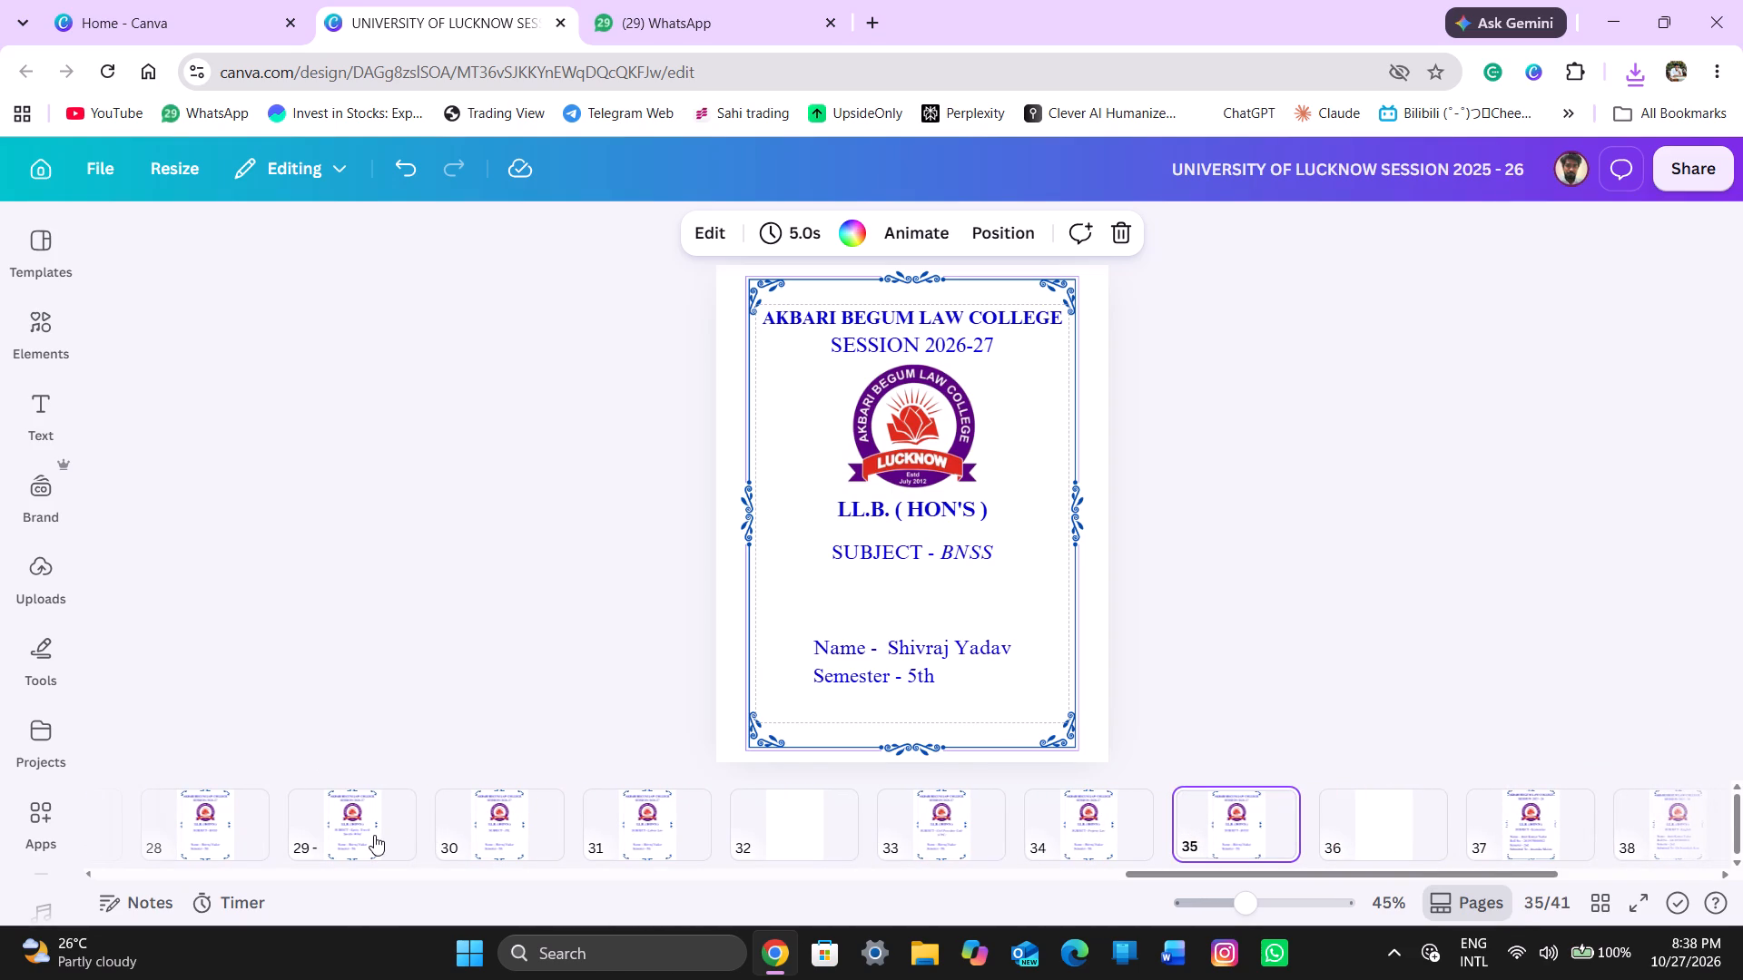
Duplicate the page 29 Equity, Trust & Specific Relief cover and move the copy directly after the new BNSS cover, as page 36.
click(374, 835)
key(ctrl+d)
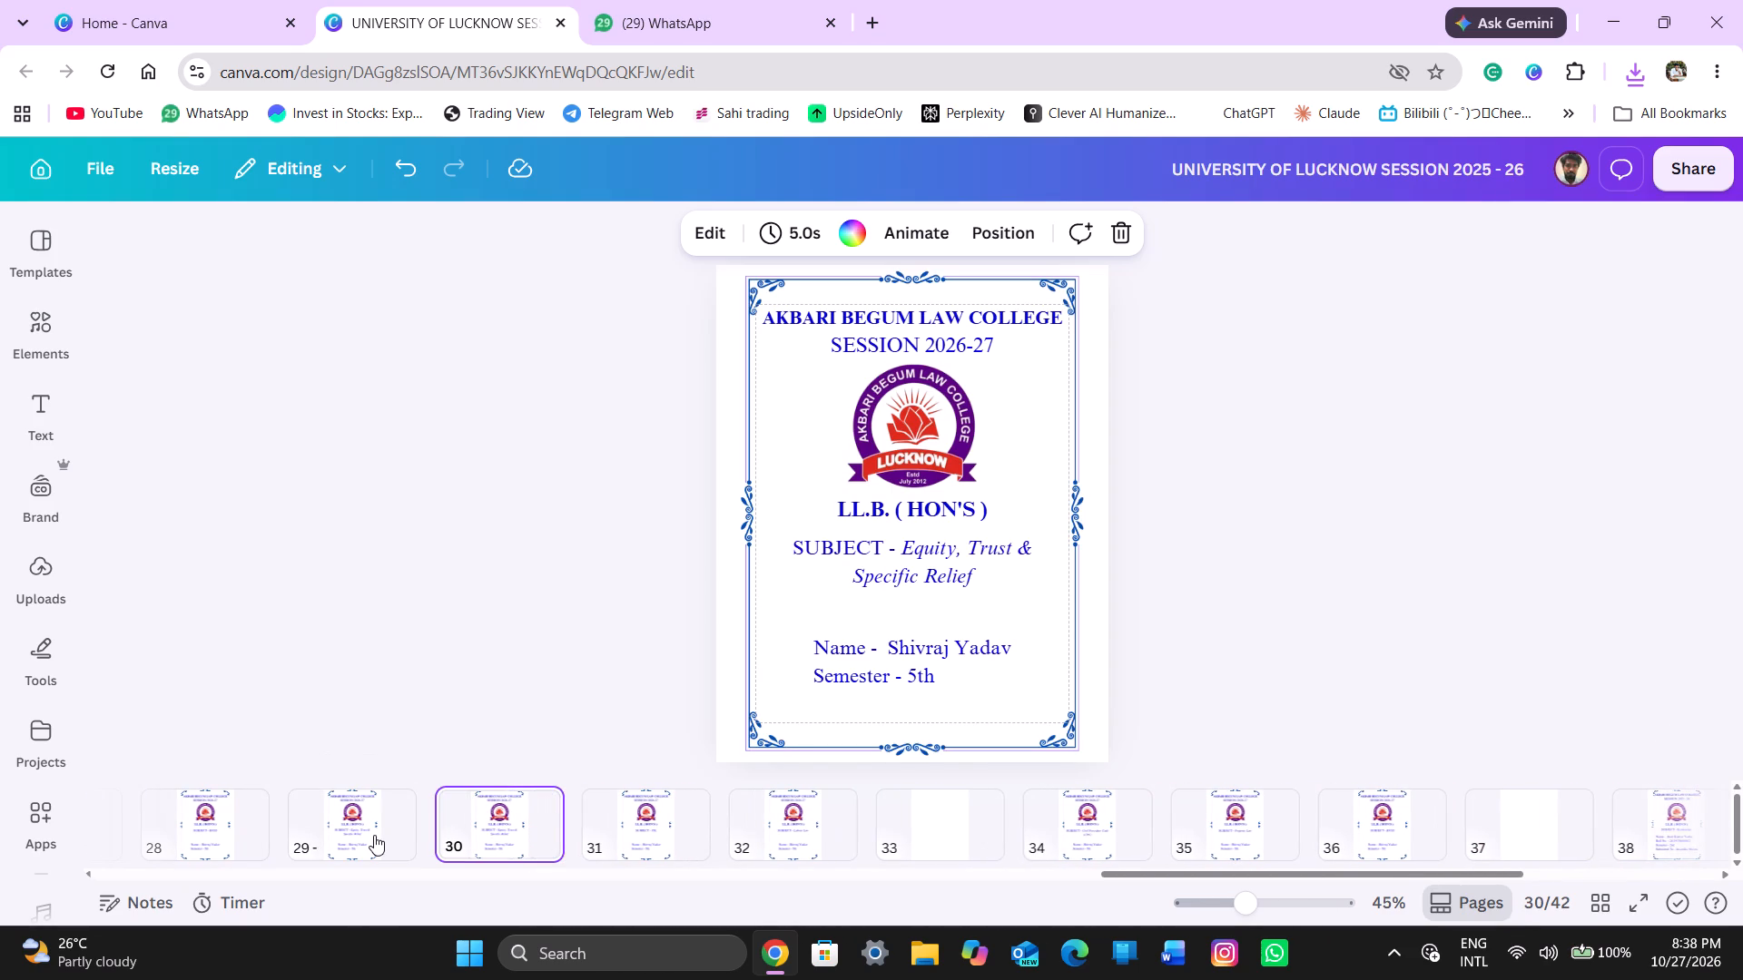
drag(469, 832, 1423, 822)
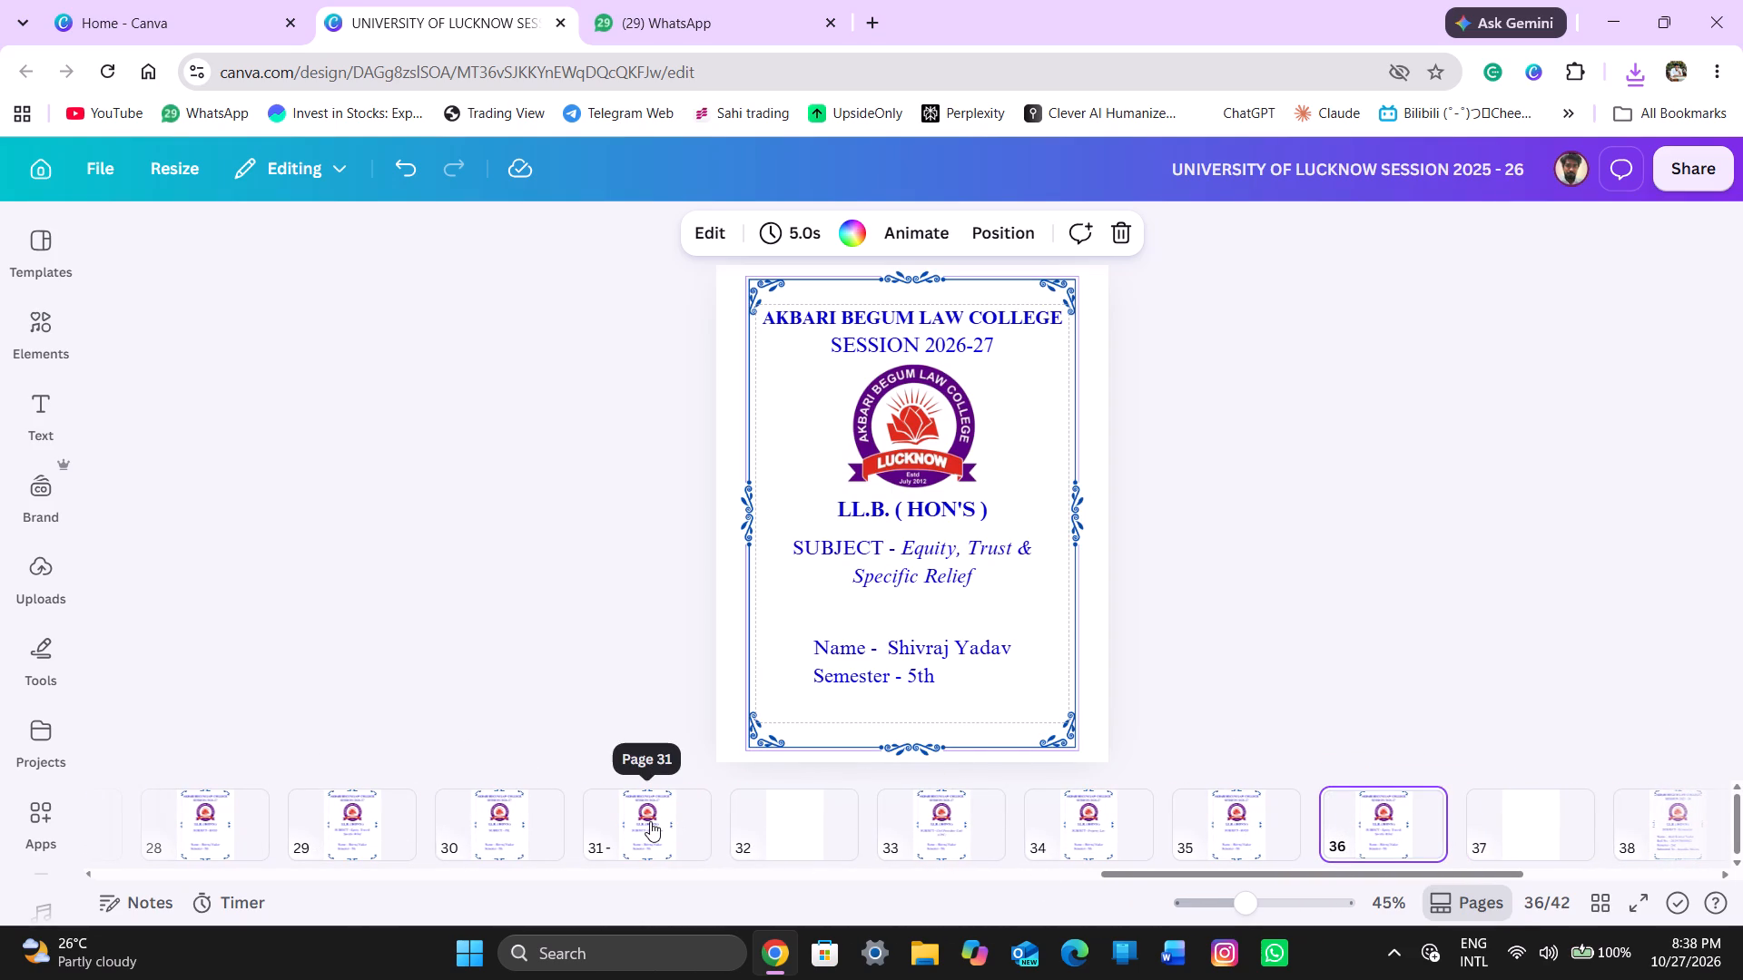
Duplicate the page 30 PIL cover and move the copy directly after the new Equity, Trust & Specific Relief cover, as page 37.
click(494, 847)
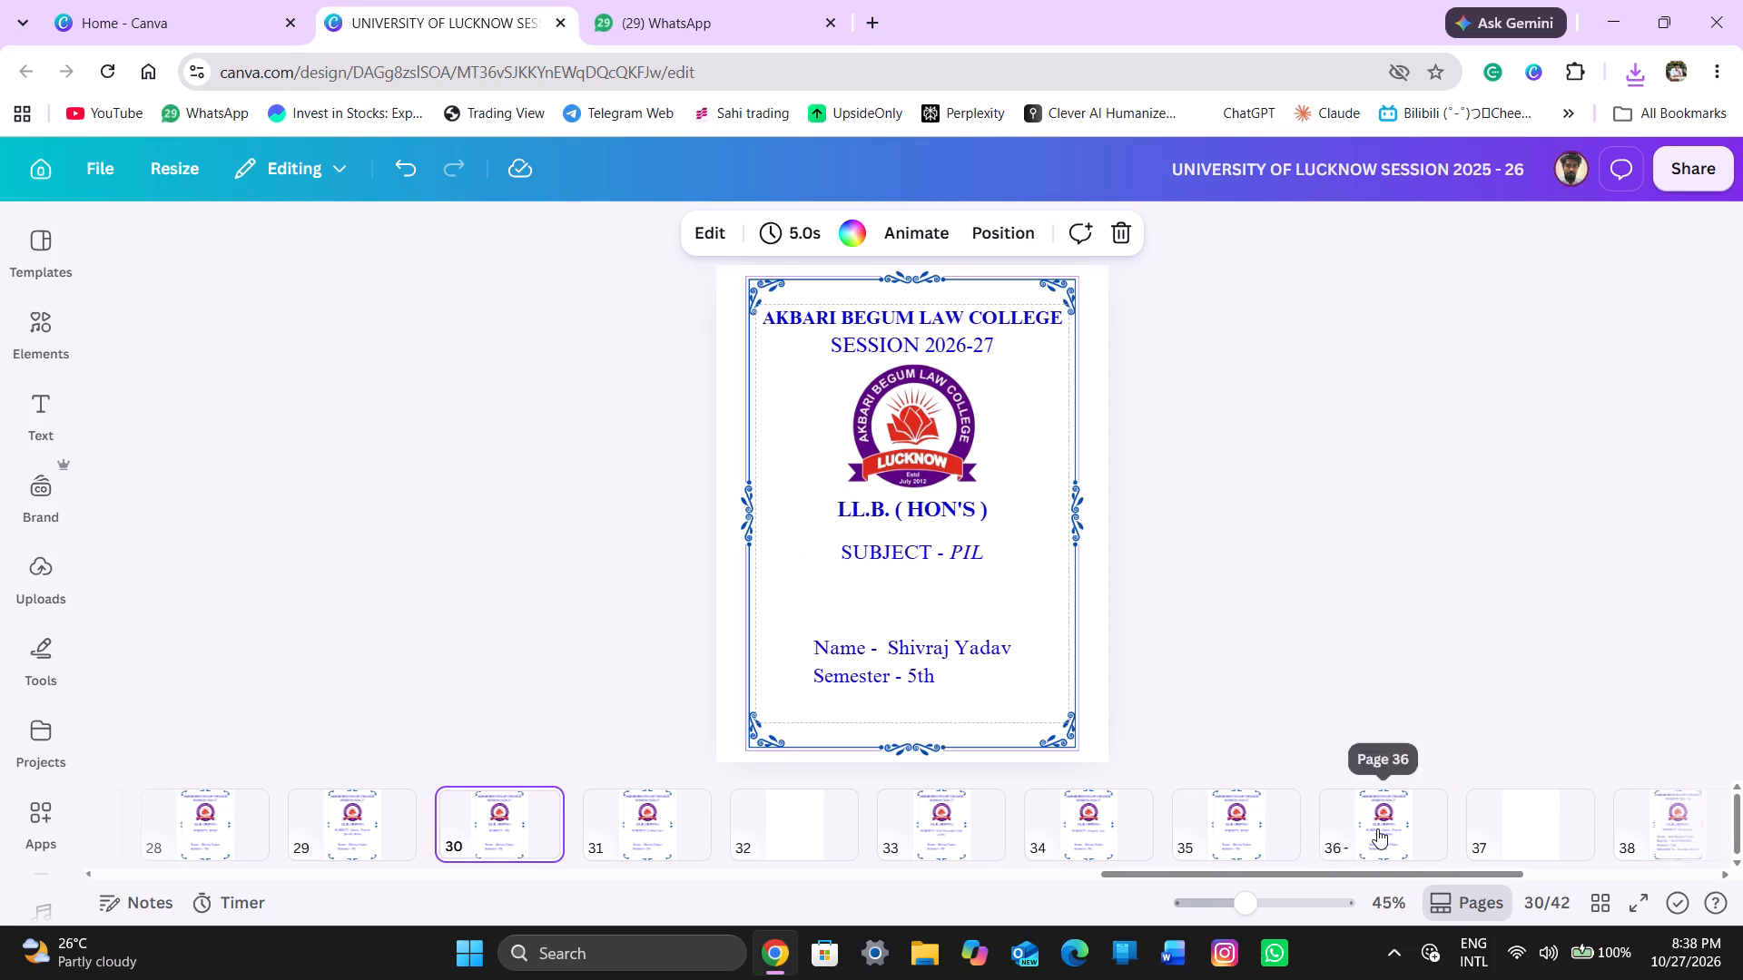
key(ctrl+d)
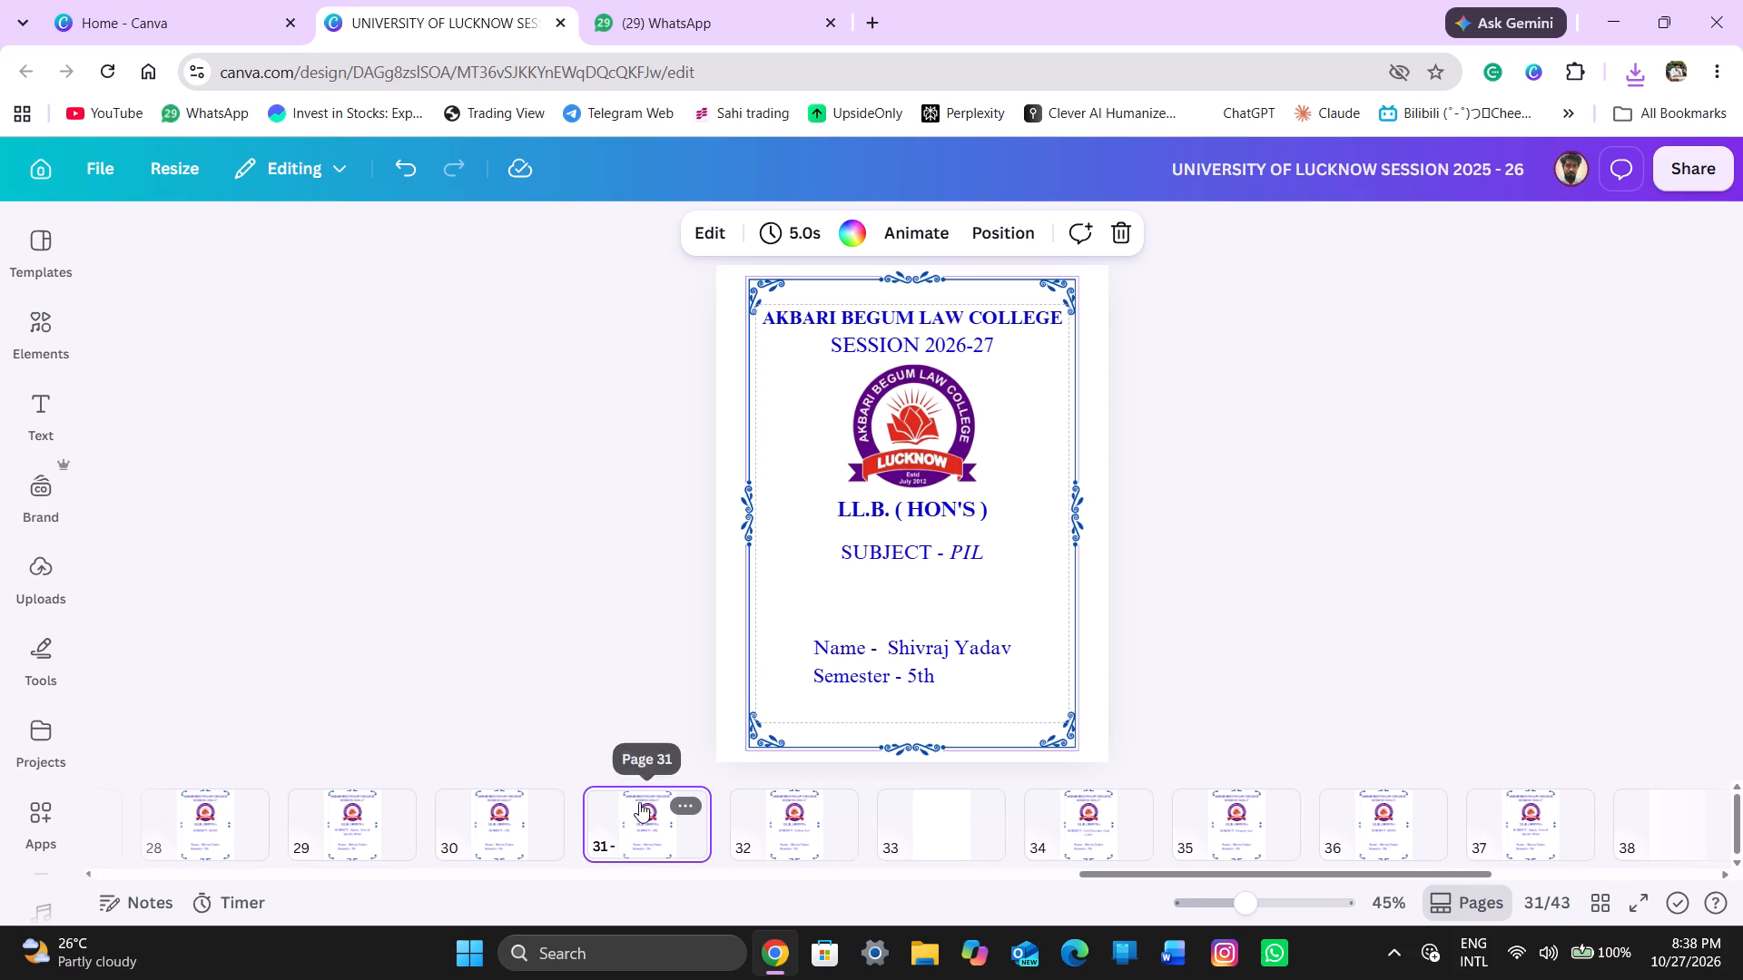
drag(639, 802, 1522, 791)
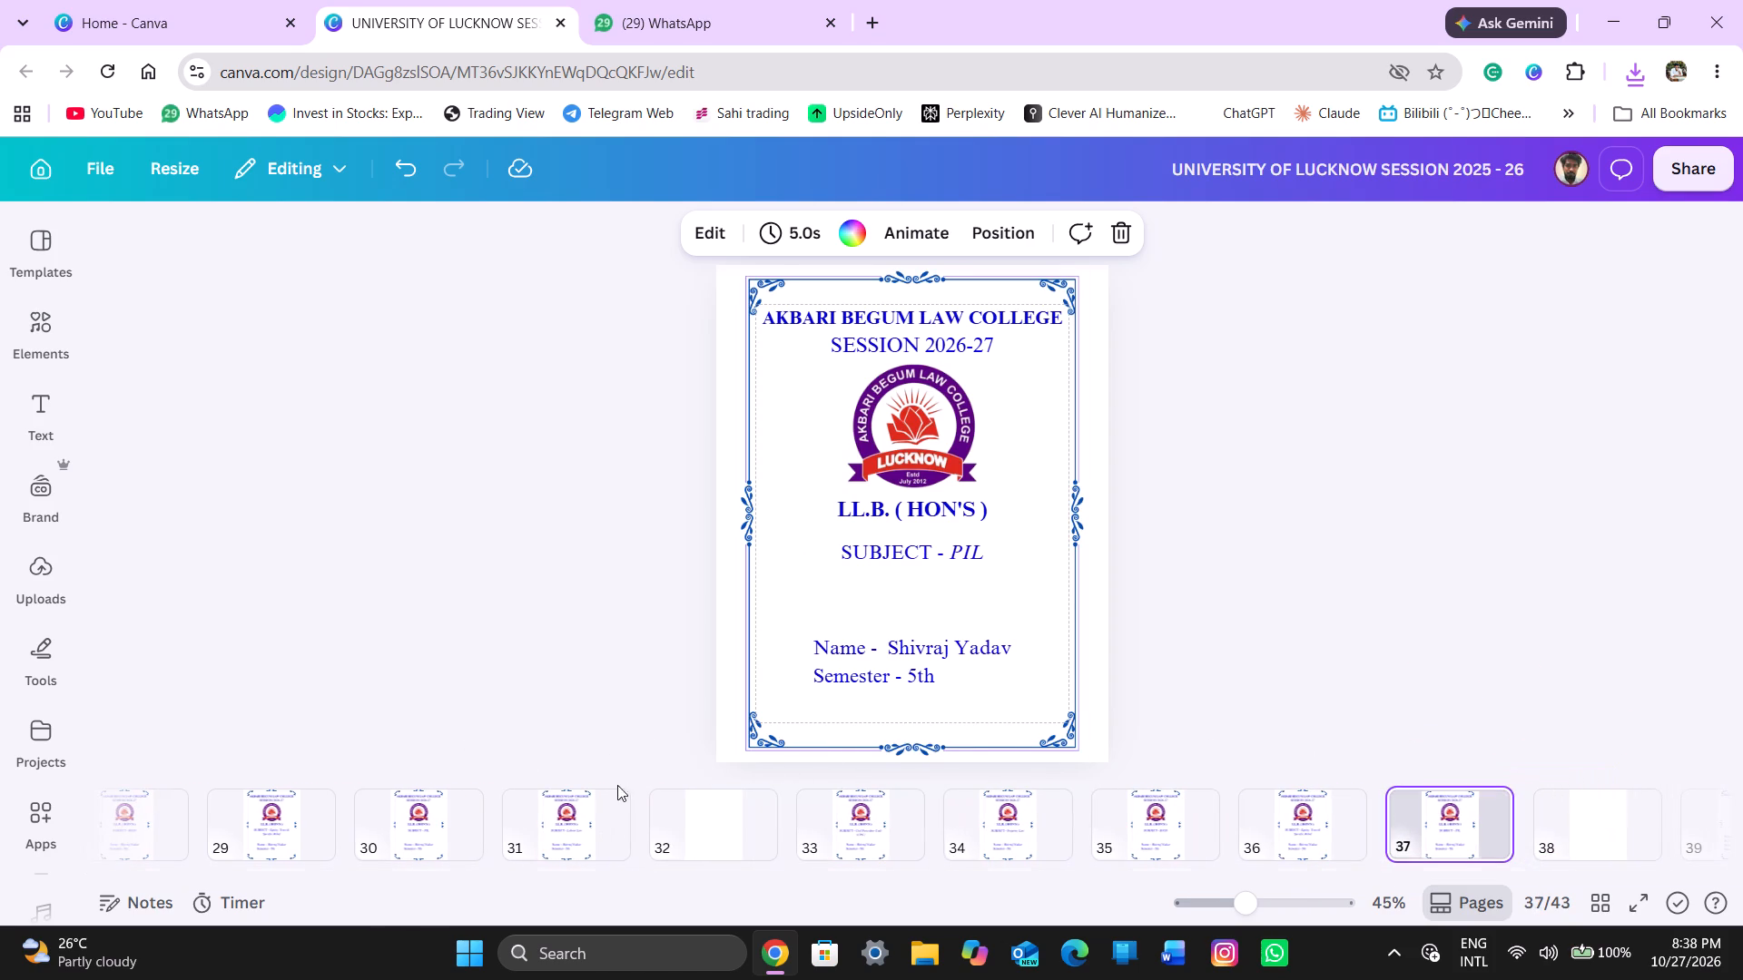
Duplicate the page 31 Labour Law cover and move the copy directly after the new PIL cover, as page 38.
click(550, 821)
key(ctrl+d)
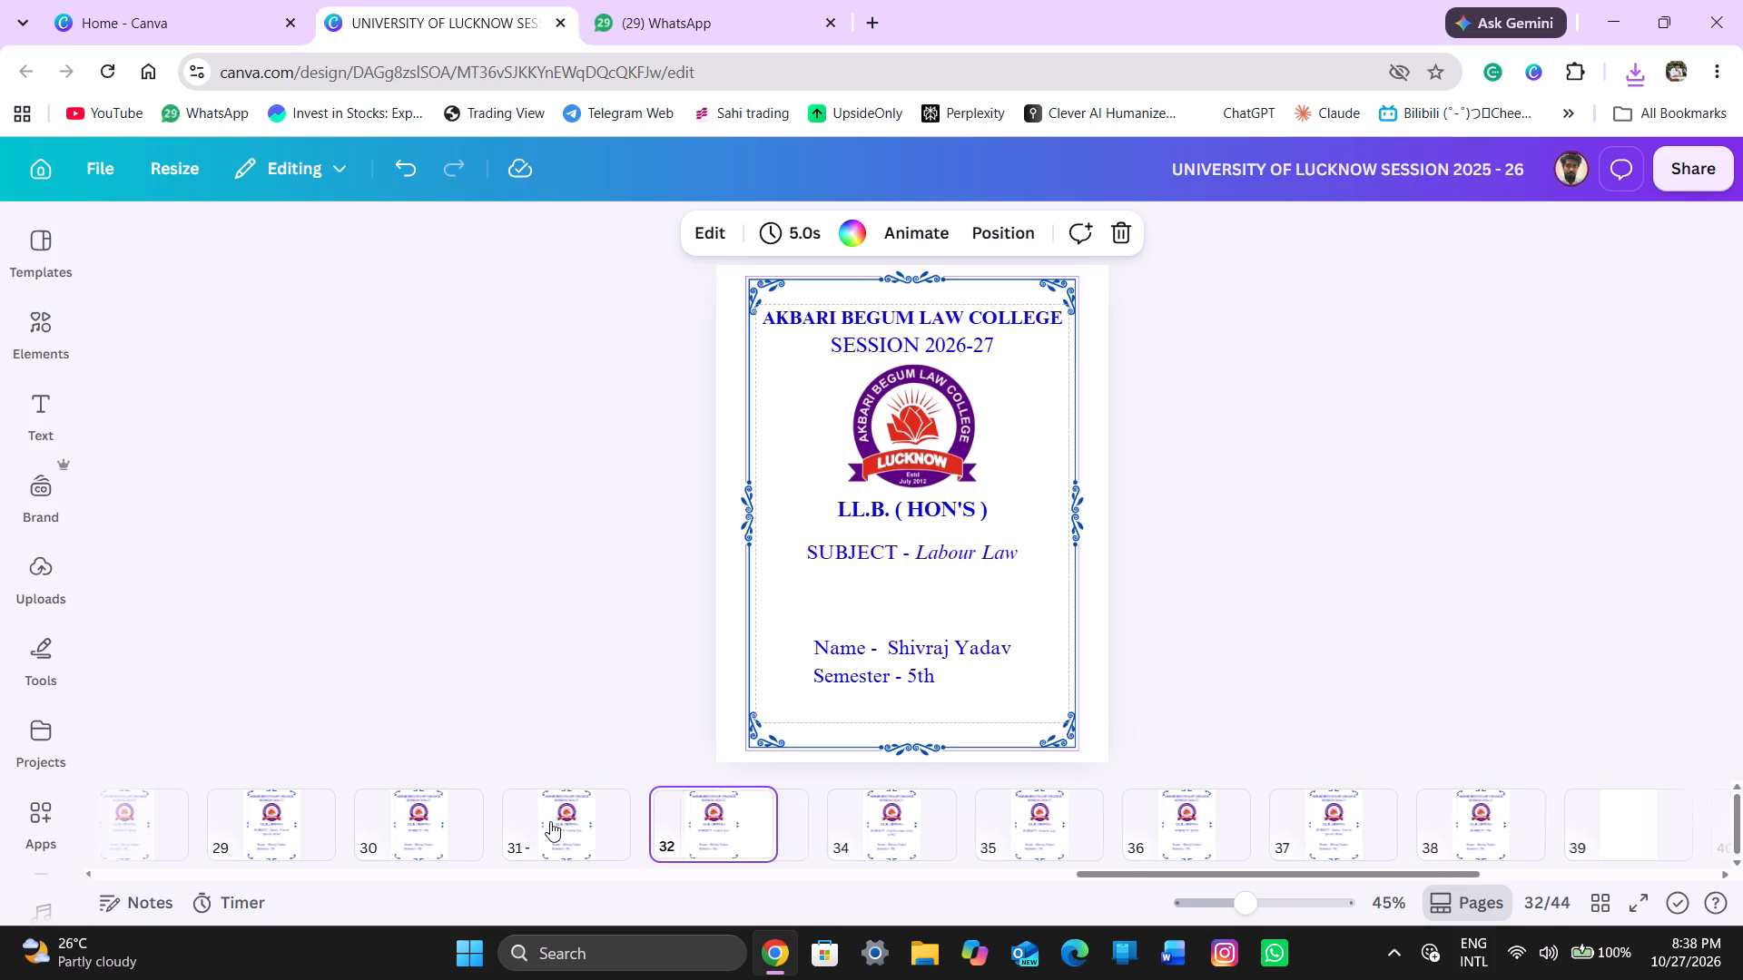
drag(740, 827, 1628, 803)
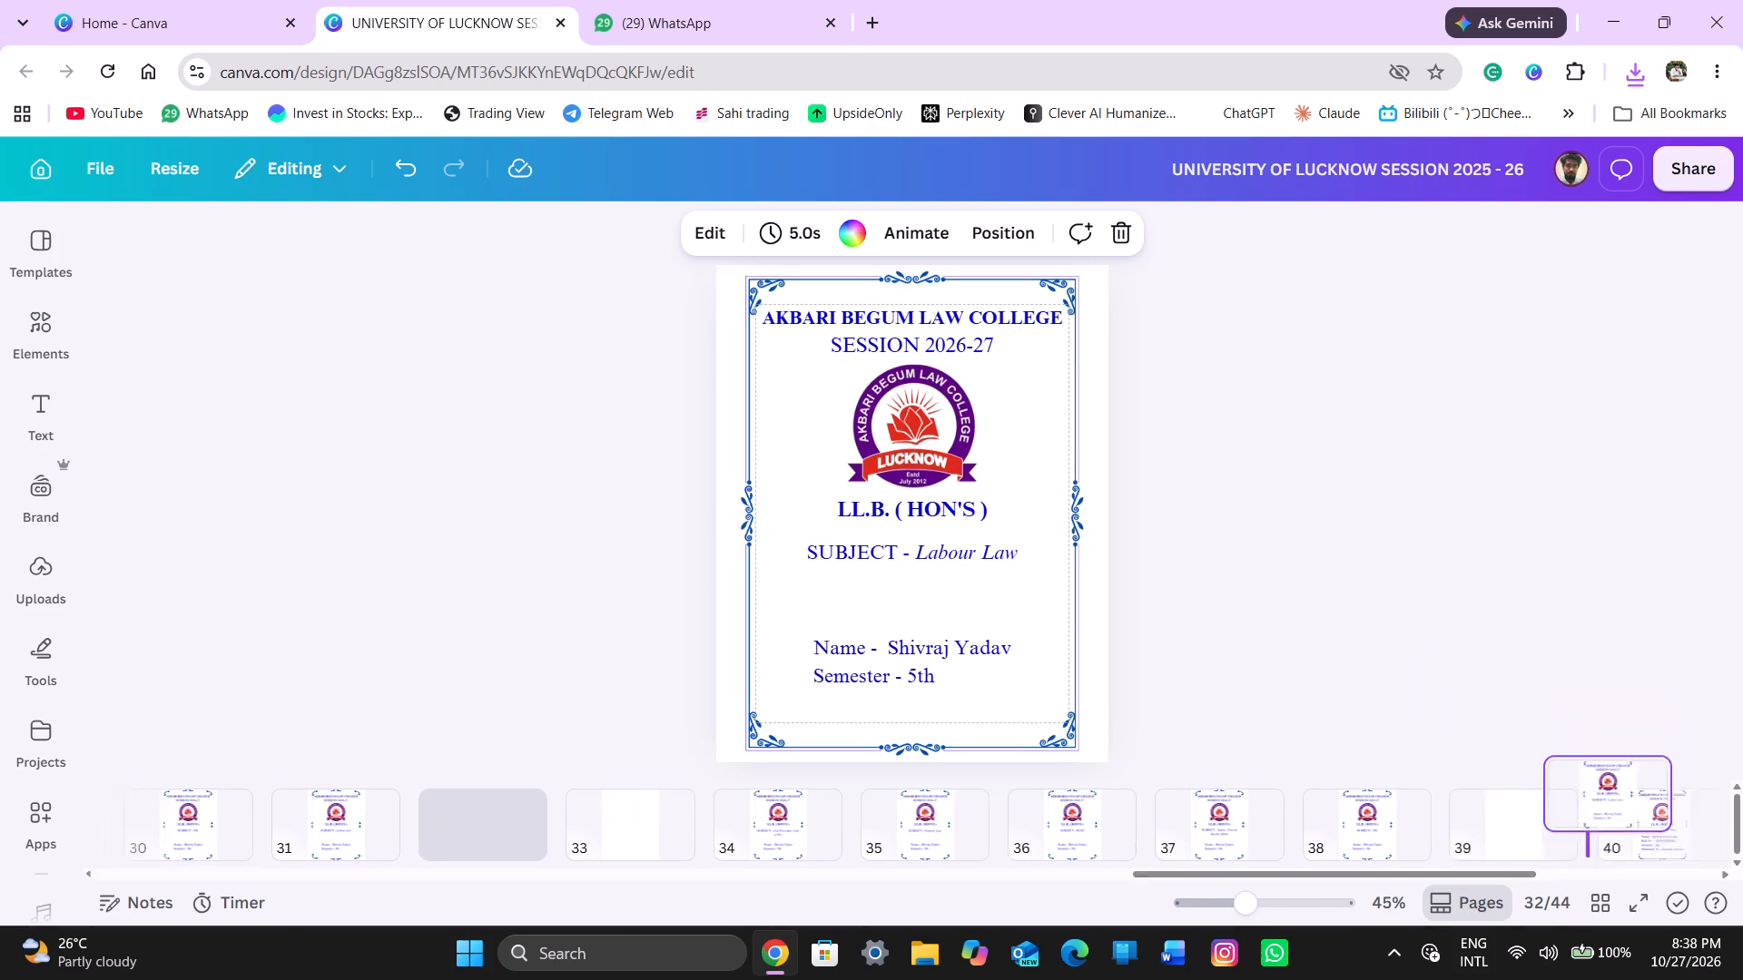
drag(1628, 803, 1384, 810)
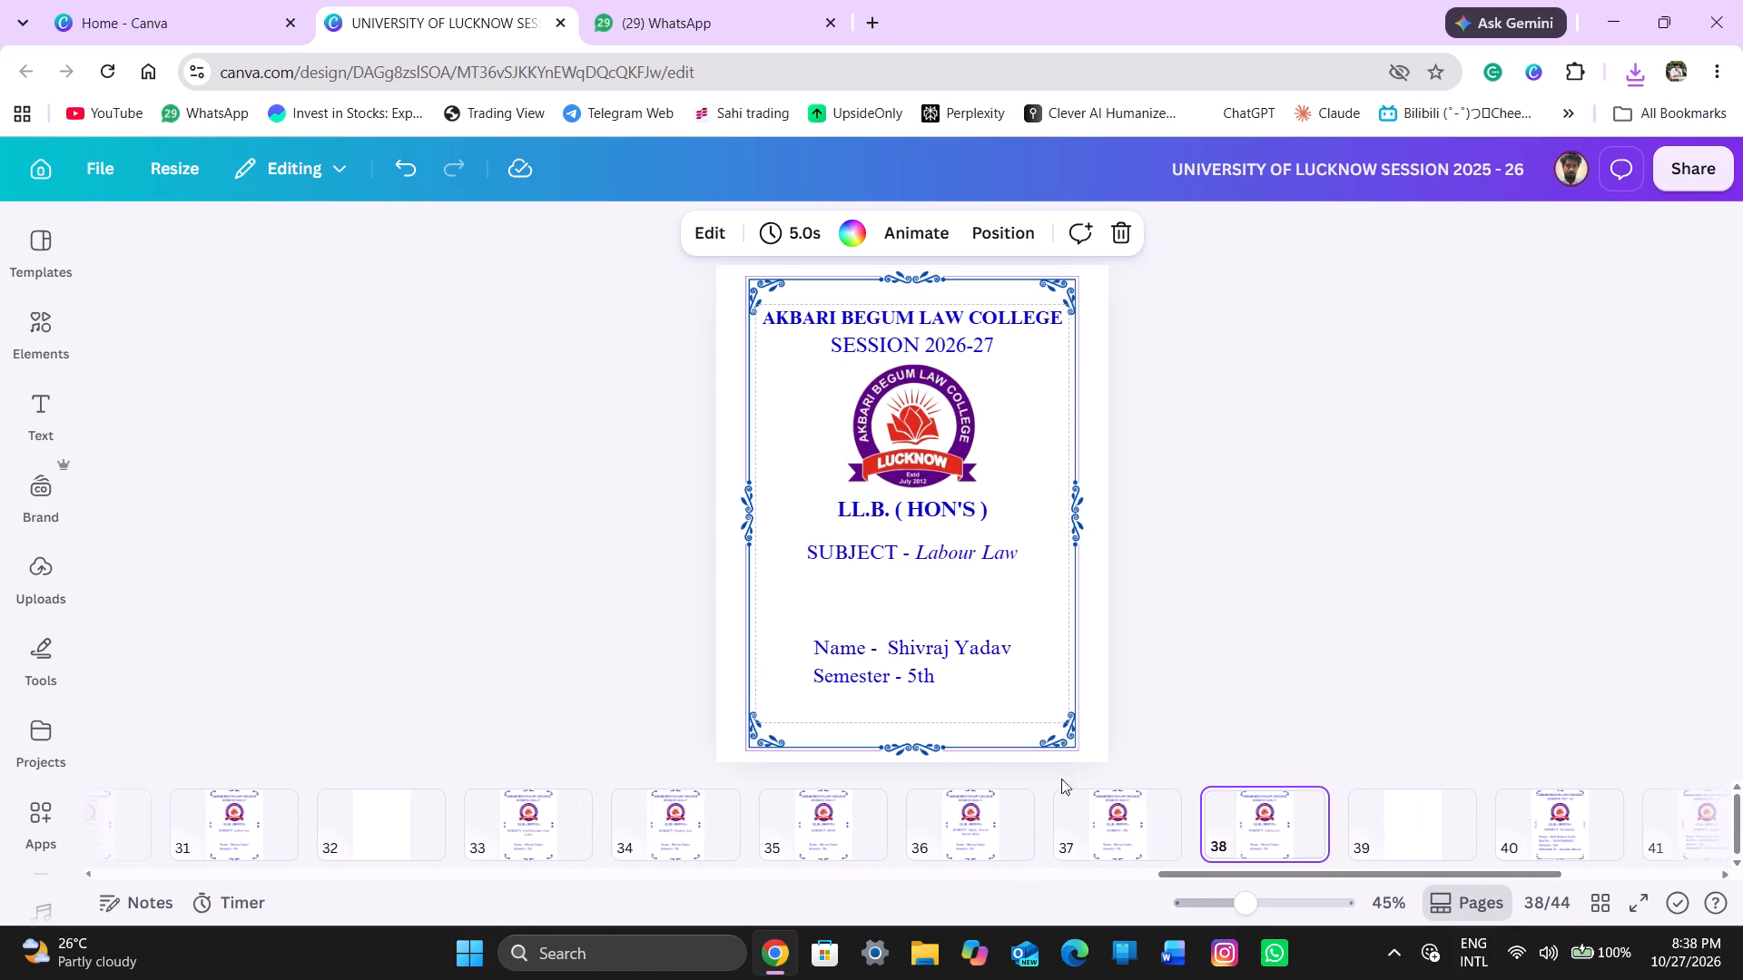
Review the duplicated law college covers on pages 33 to 38, checking their subjects and order.
click(573, 834)
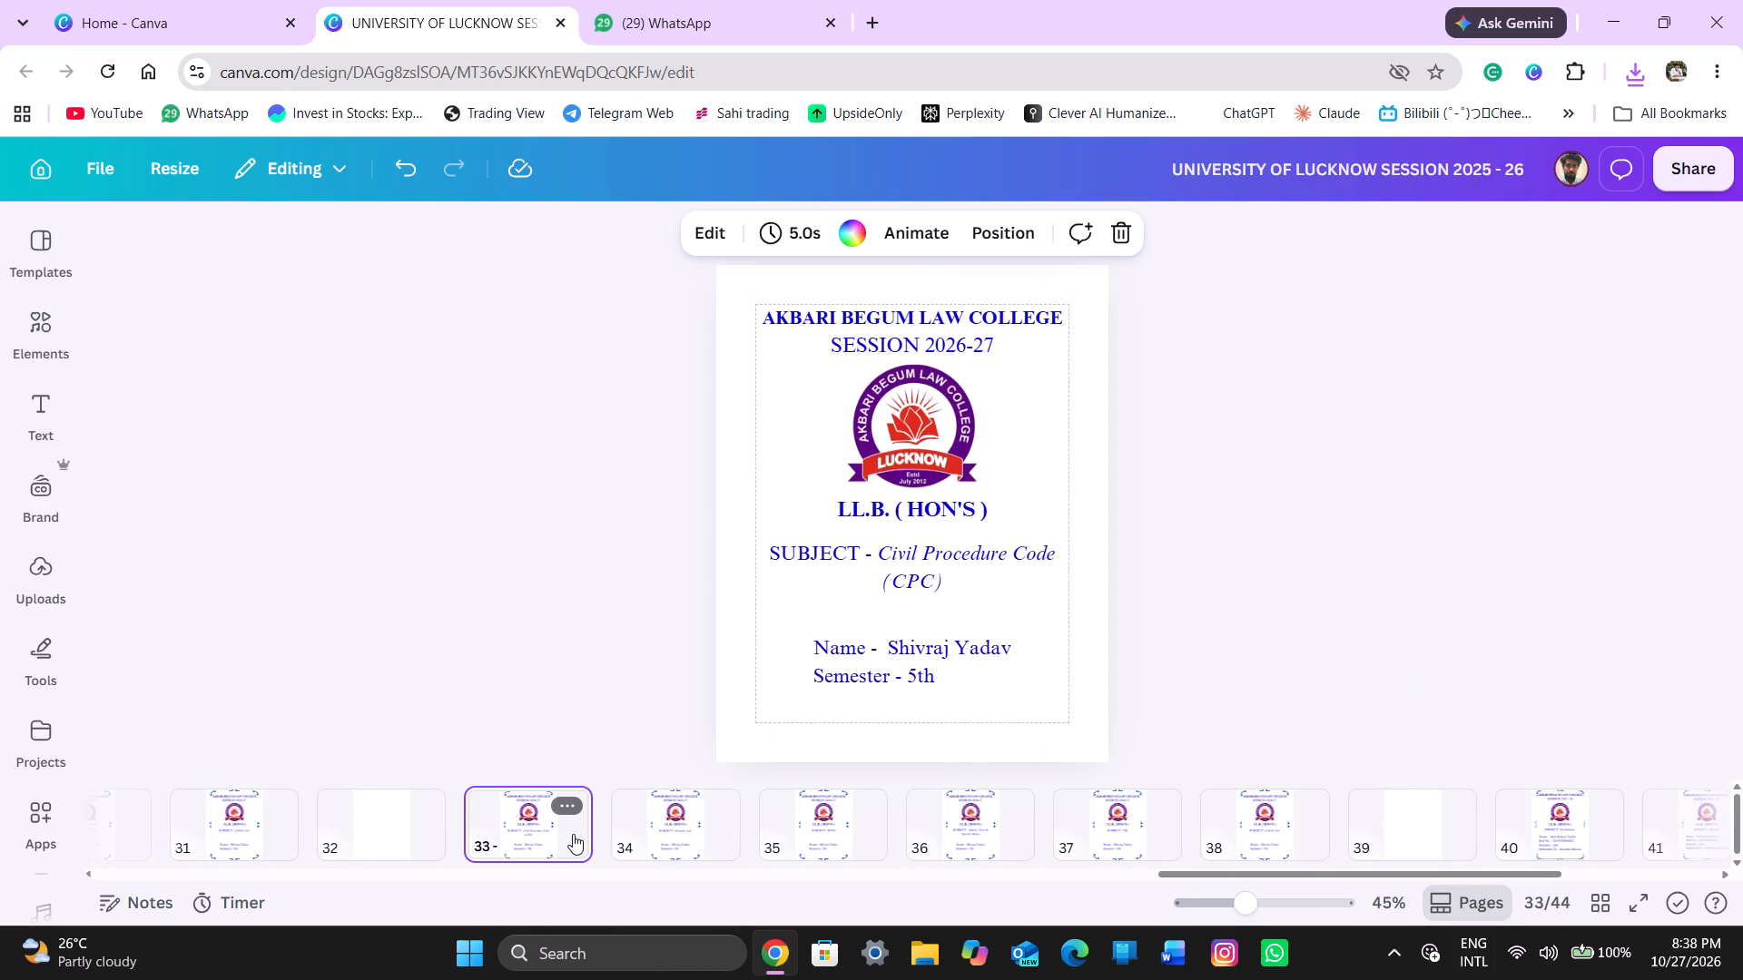
key(Right)
key(Right)
key(Right)
key(Right)
key(Right)
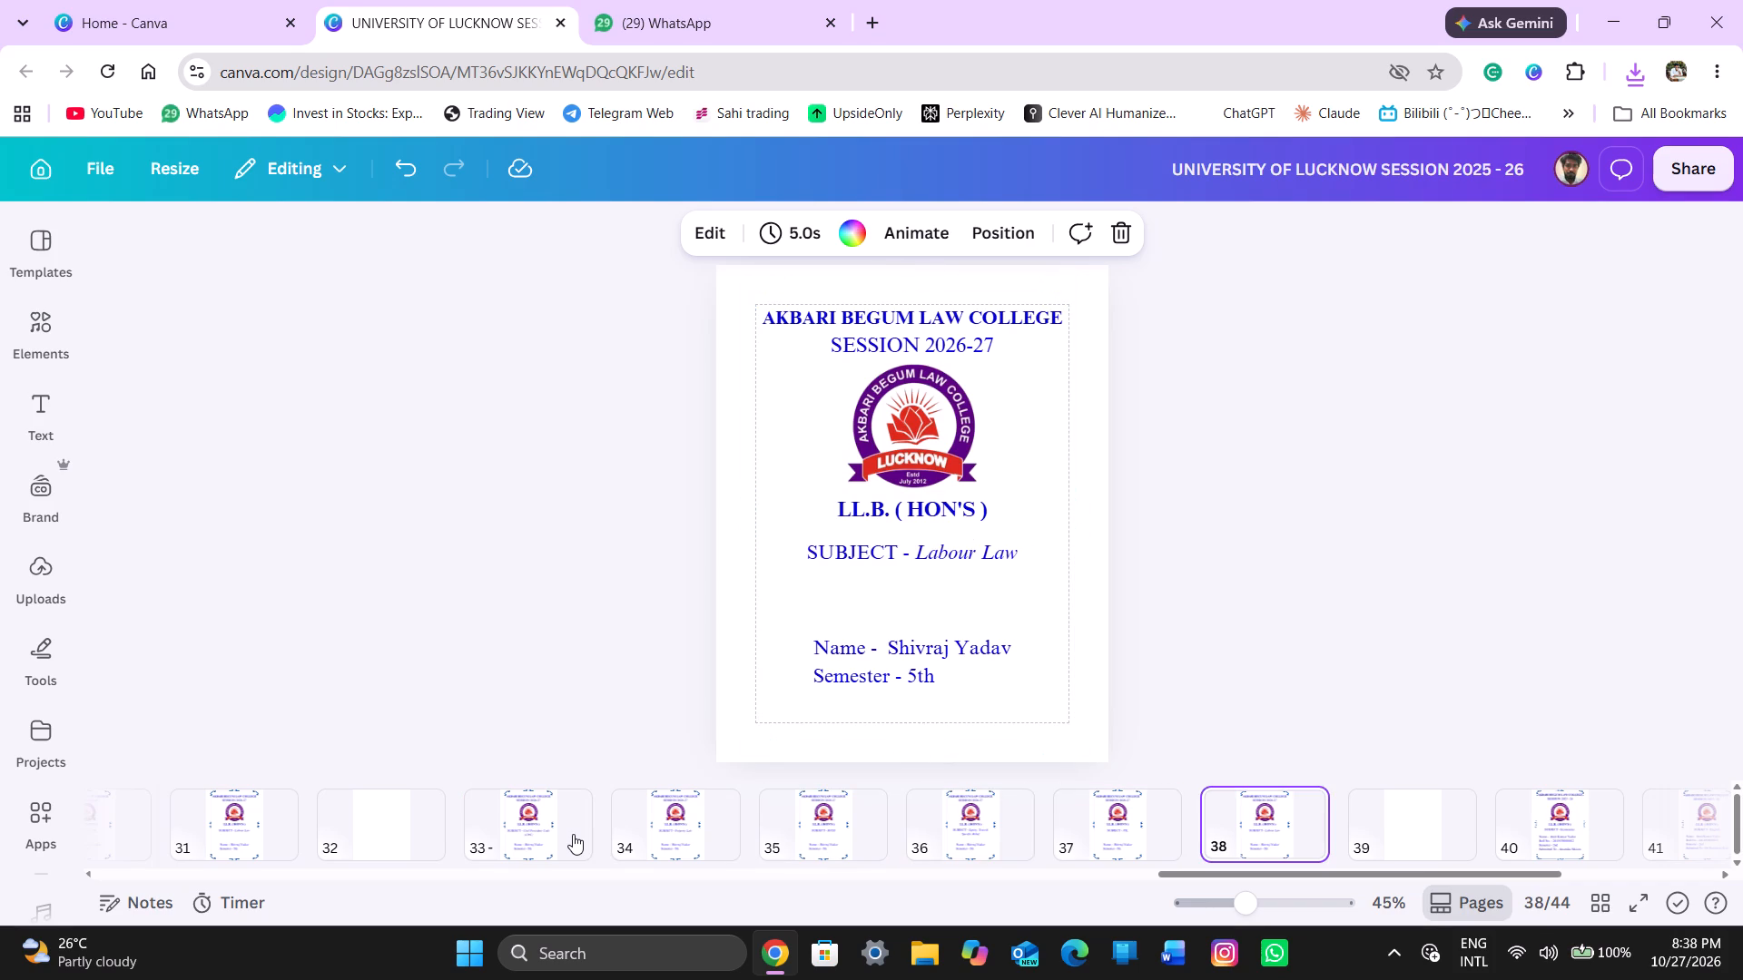
key(Left)
key(Left)
key(Left)
key(Left)
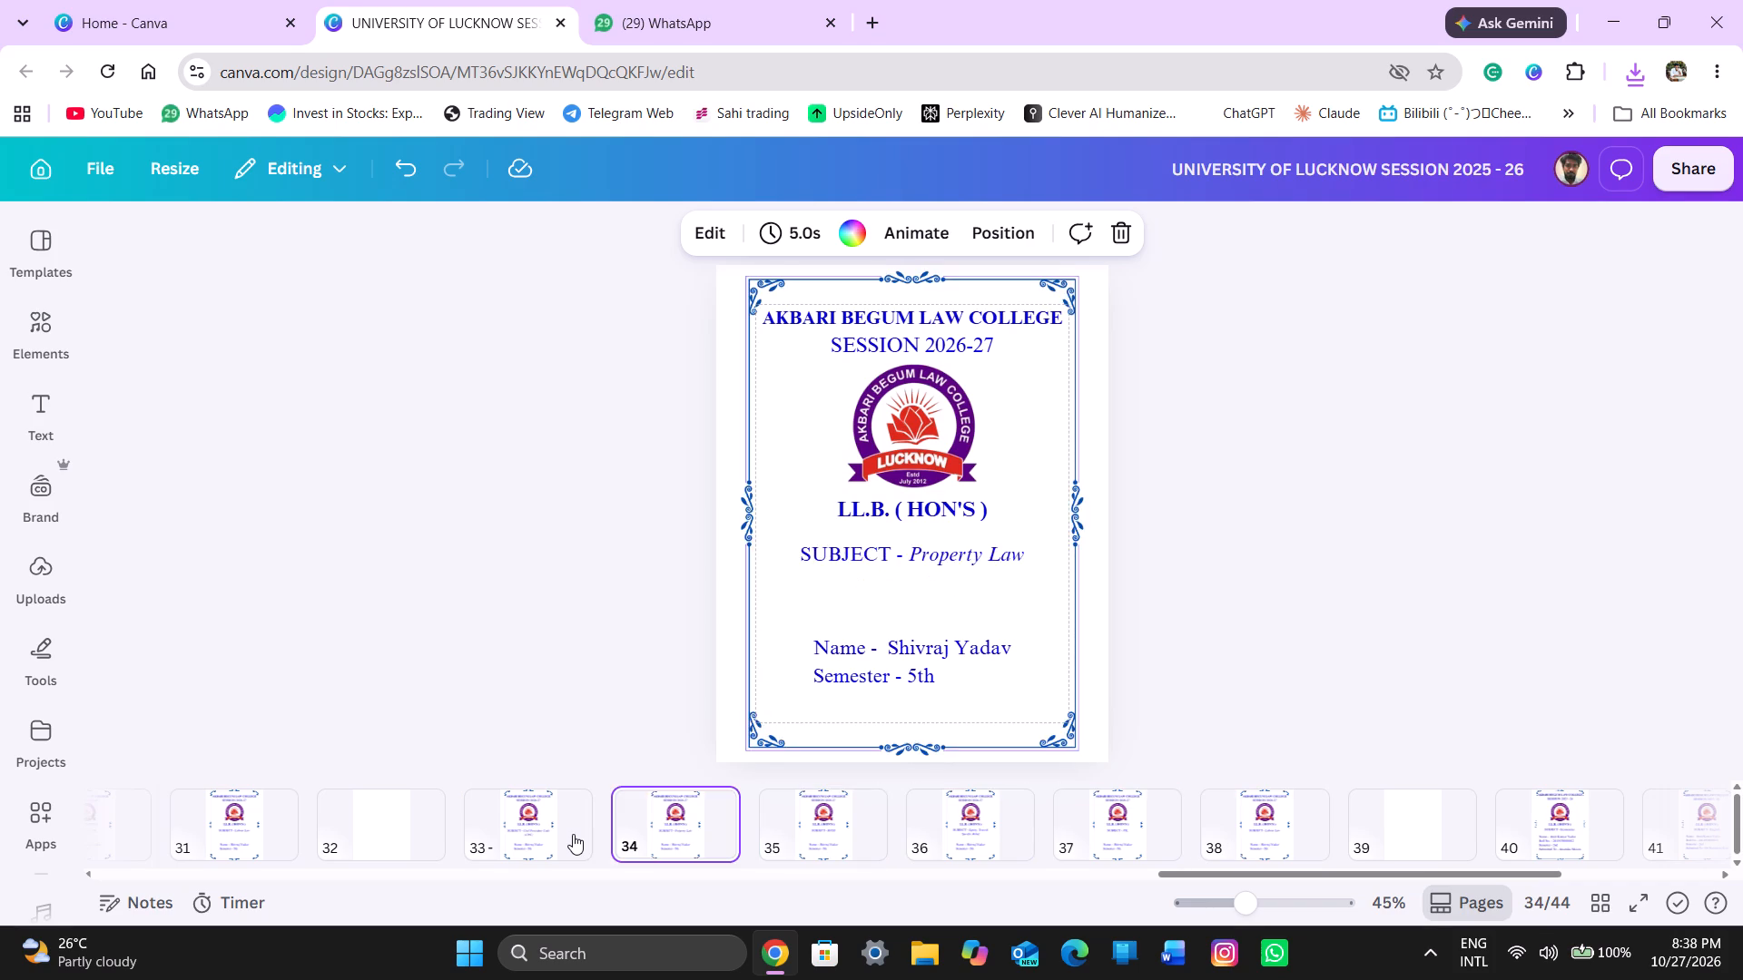
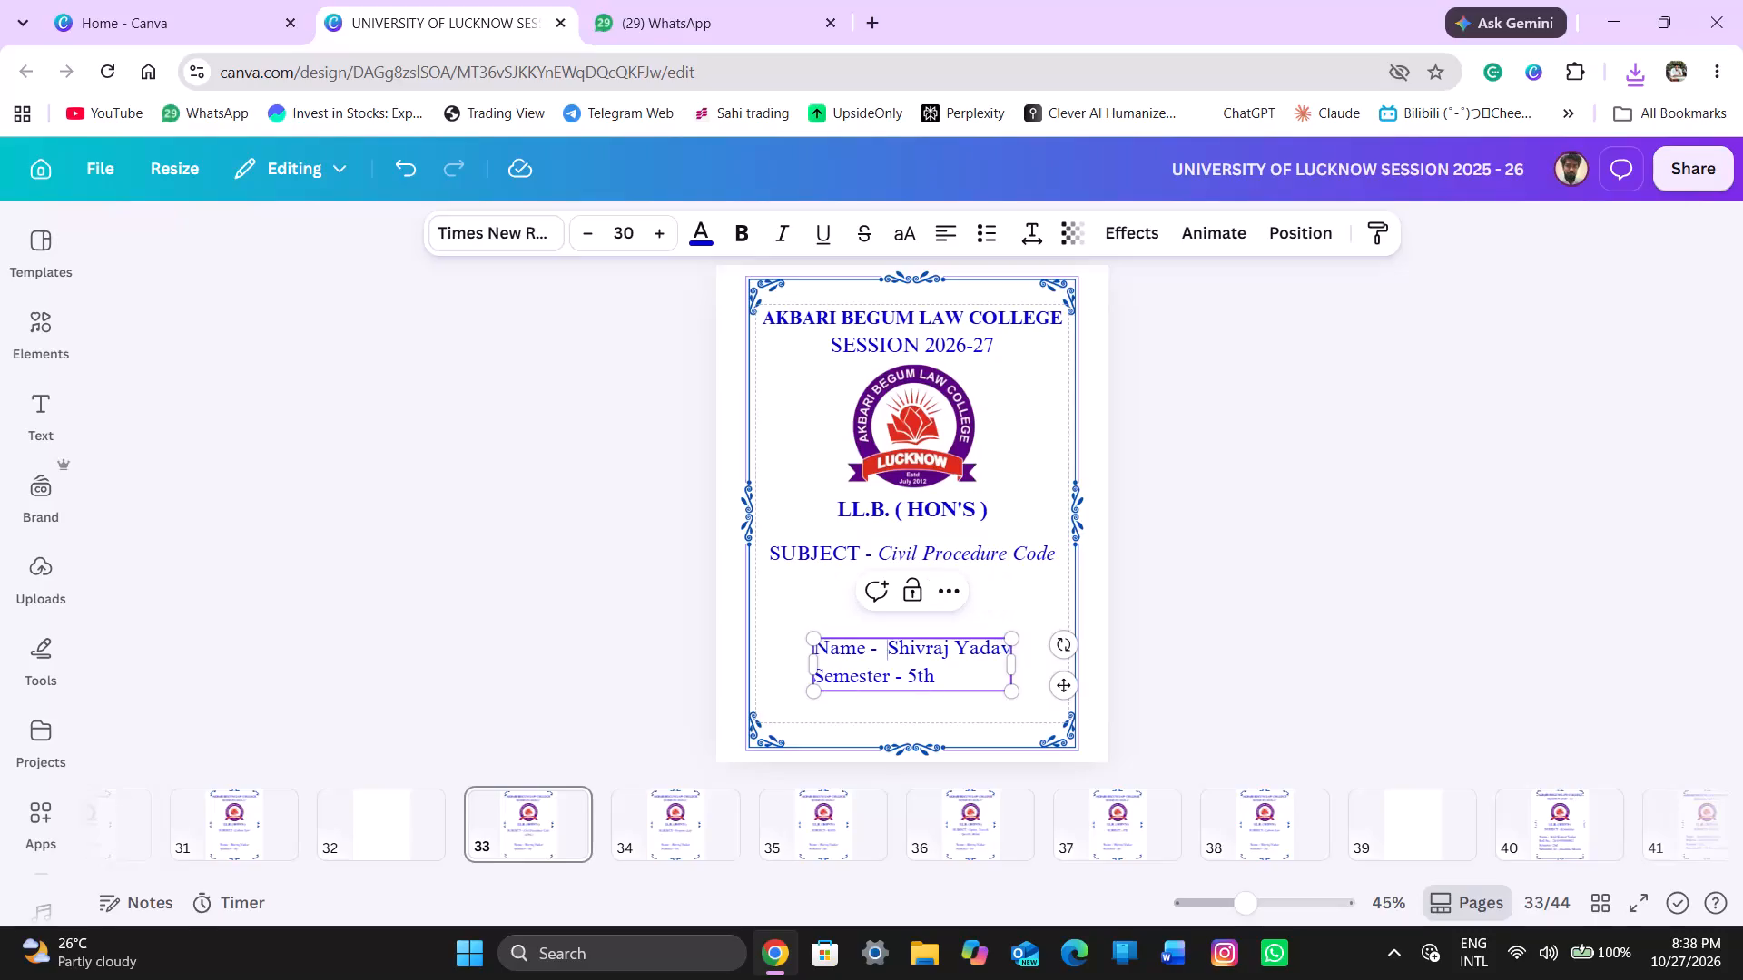
Replace the student name on the page 33 Civil Procedure Code cover with the copied student name.
key(shift+Right)
key(shift+Right)
key(shift+Right)
key(shift+Right)
key(shift+Right)
key(shift+Right)
key(shift+Right)
key(shift+Right)
key(shift+Right)
key(shift+Right)
key(shift+Right)
key(shift+Right)
key(shift+Right)
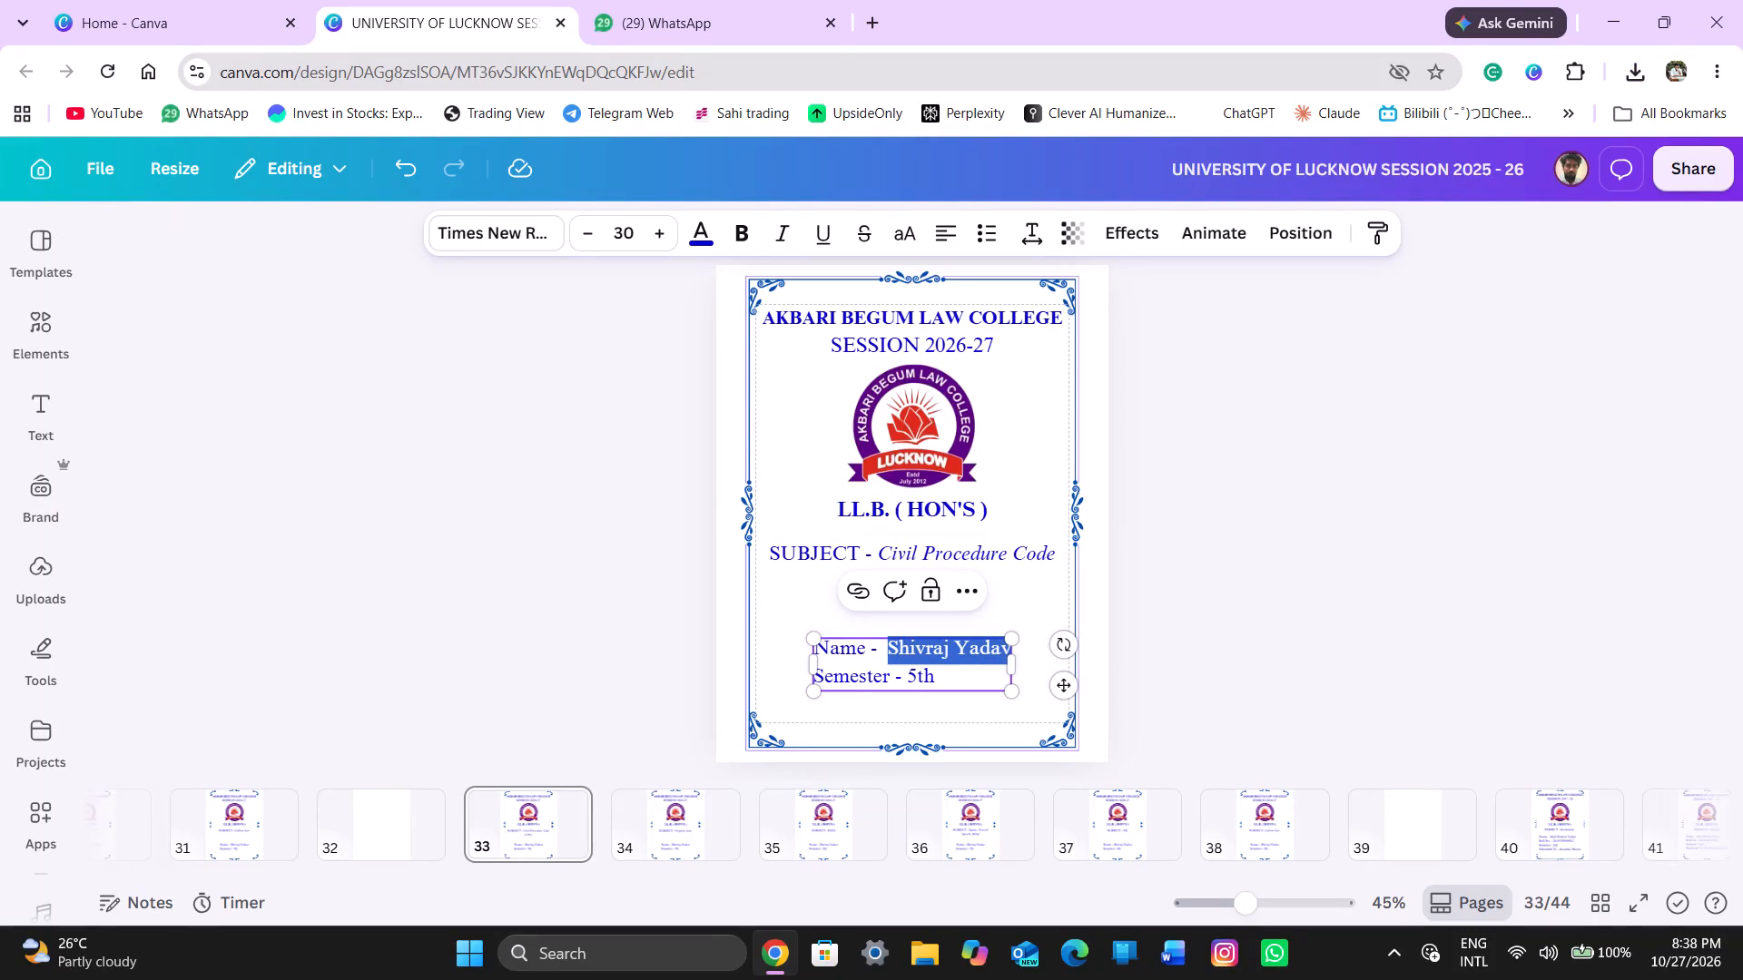
key(ctrl+v)
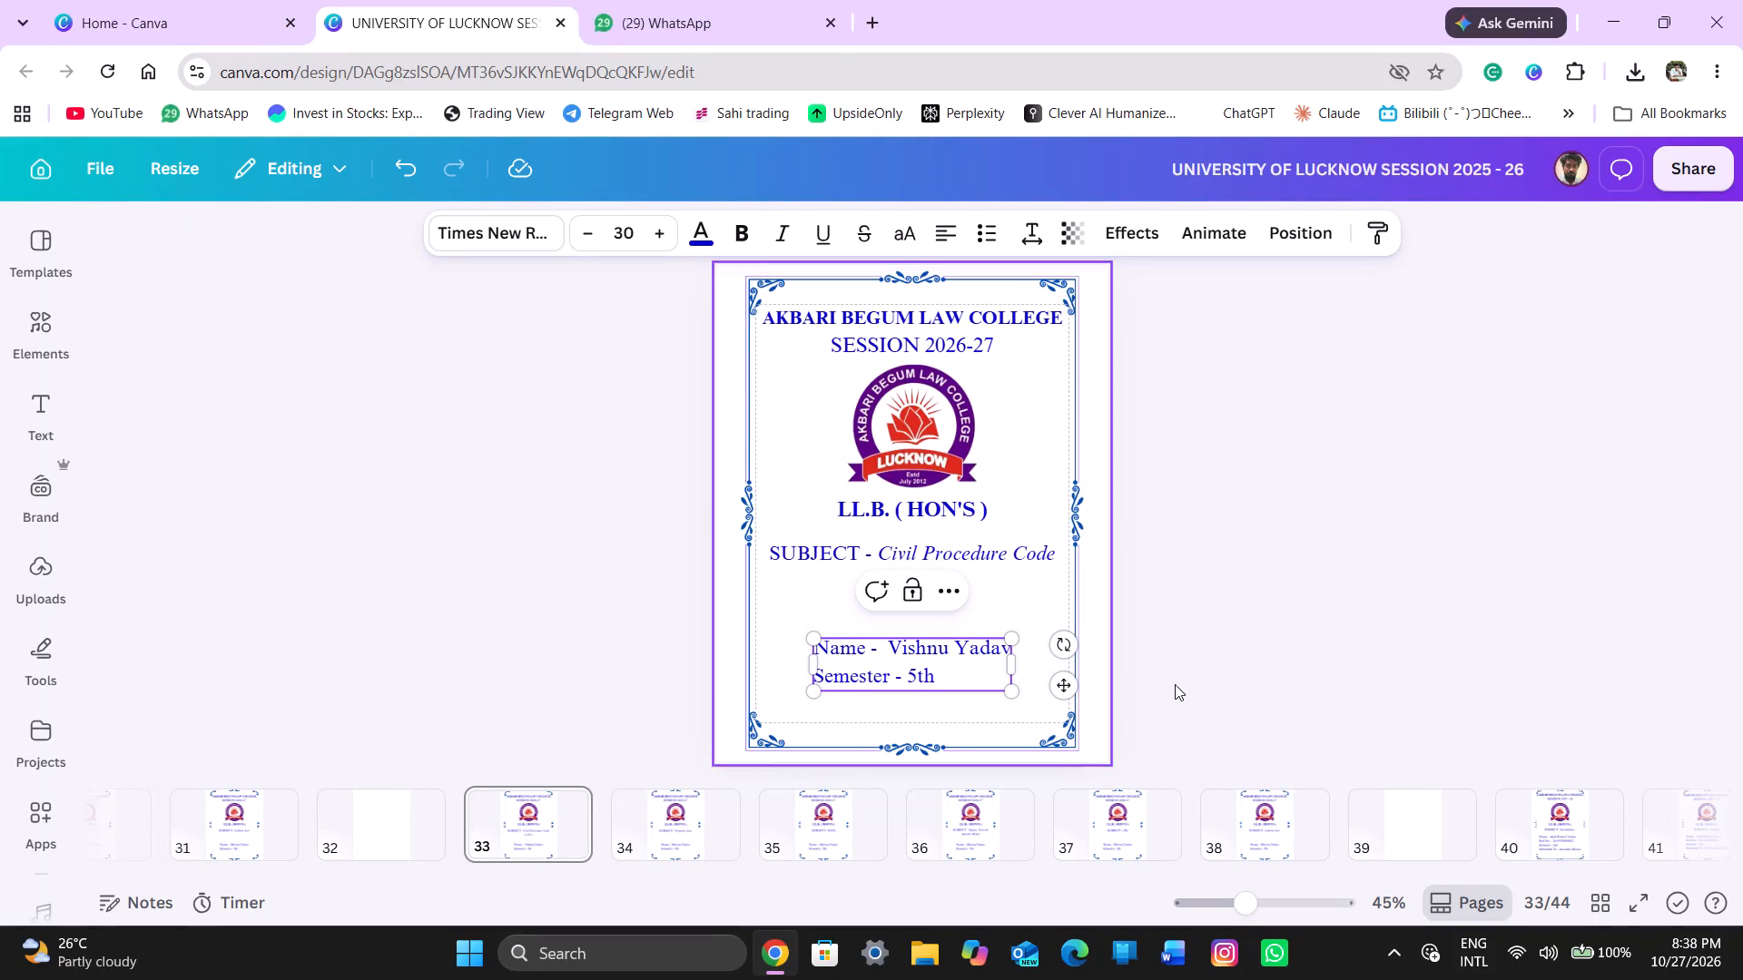
click(1274, 691)
Copy the name and semester text box from the page 33 cover over to the page 34 Property Law cover.
click(885, 642)
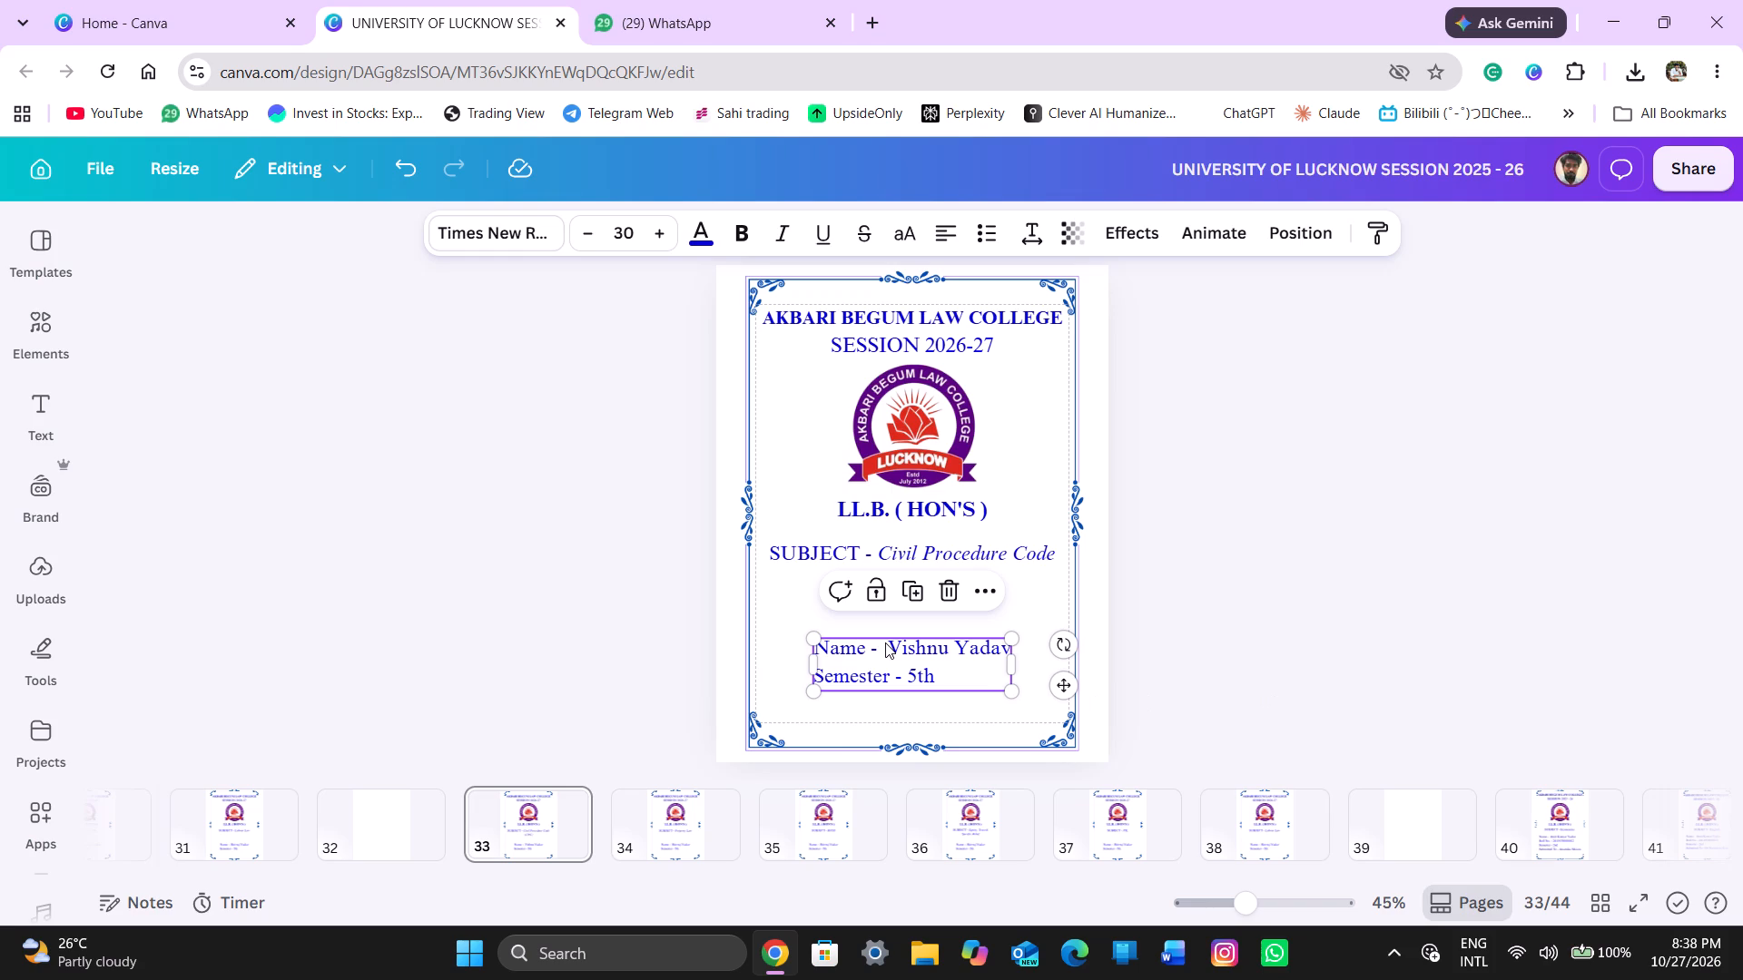
key(ctrl+c)
click(674, 800)
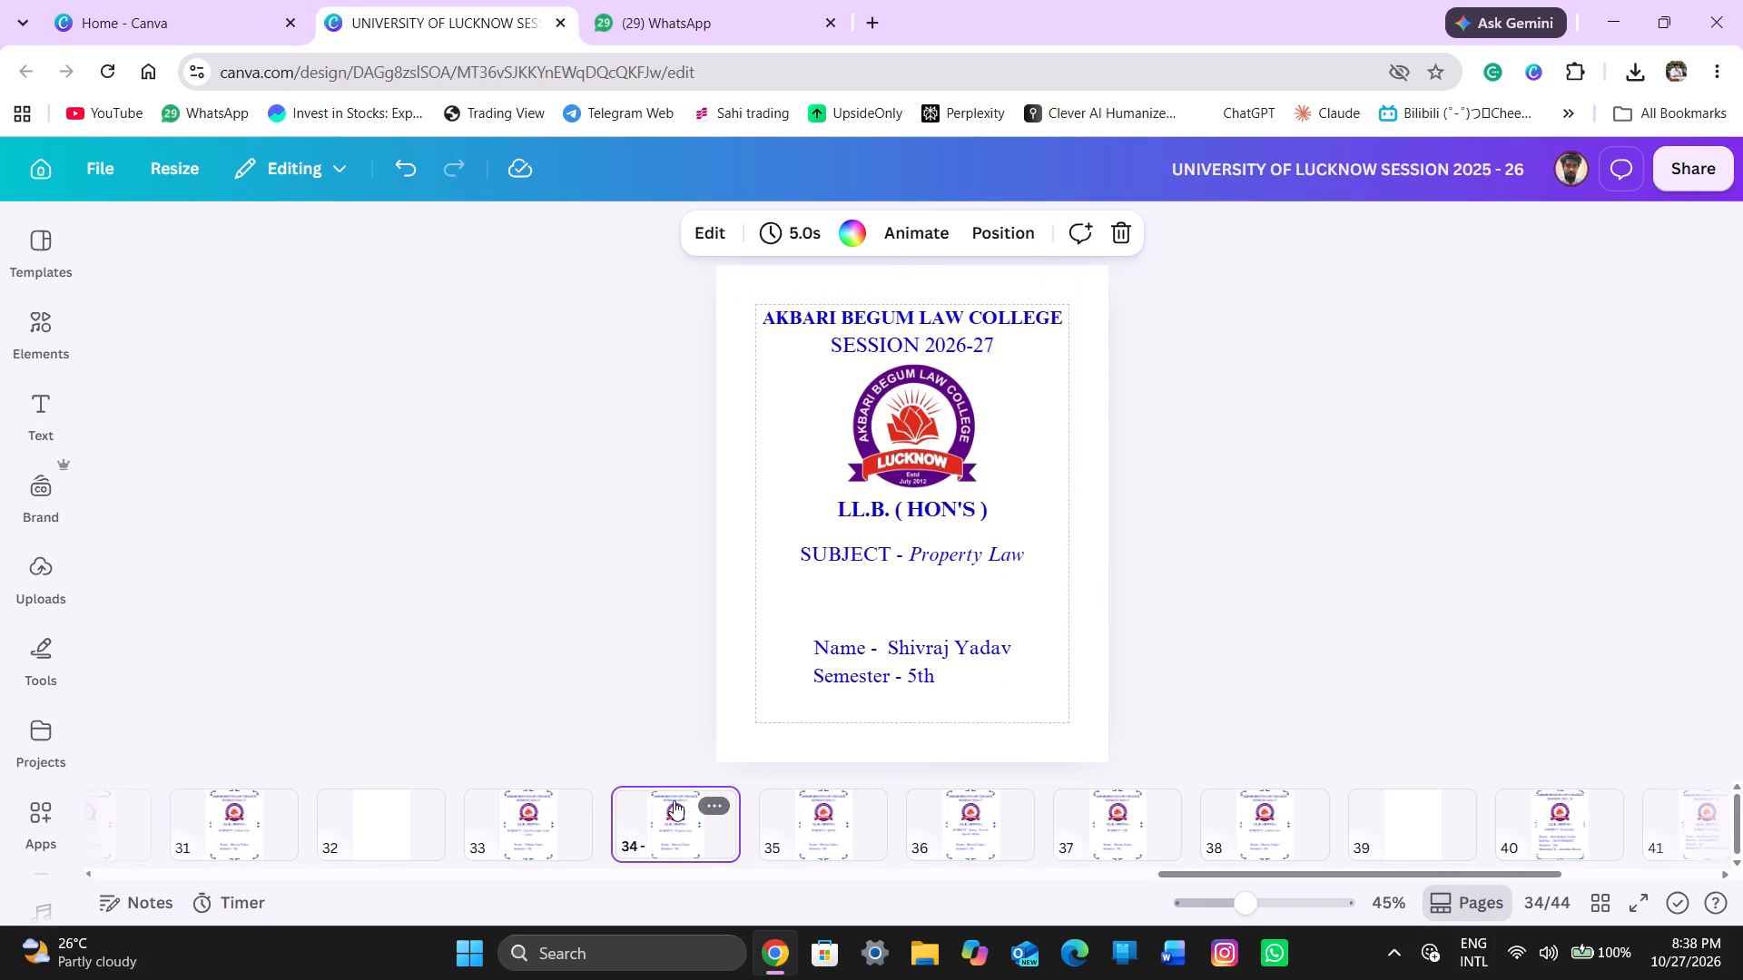
Replace the name and semester text on the page 34 Property Law cover with the copied block for the other student.
click(888, 681)
key(Delete)
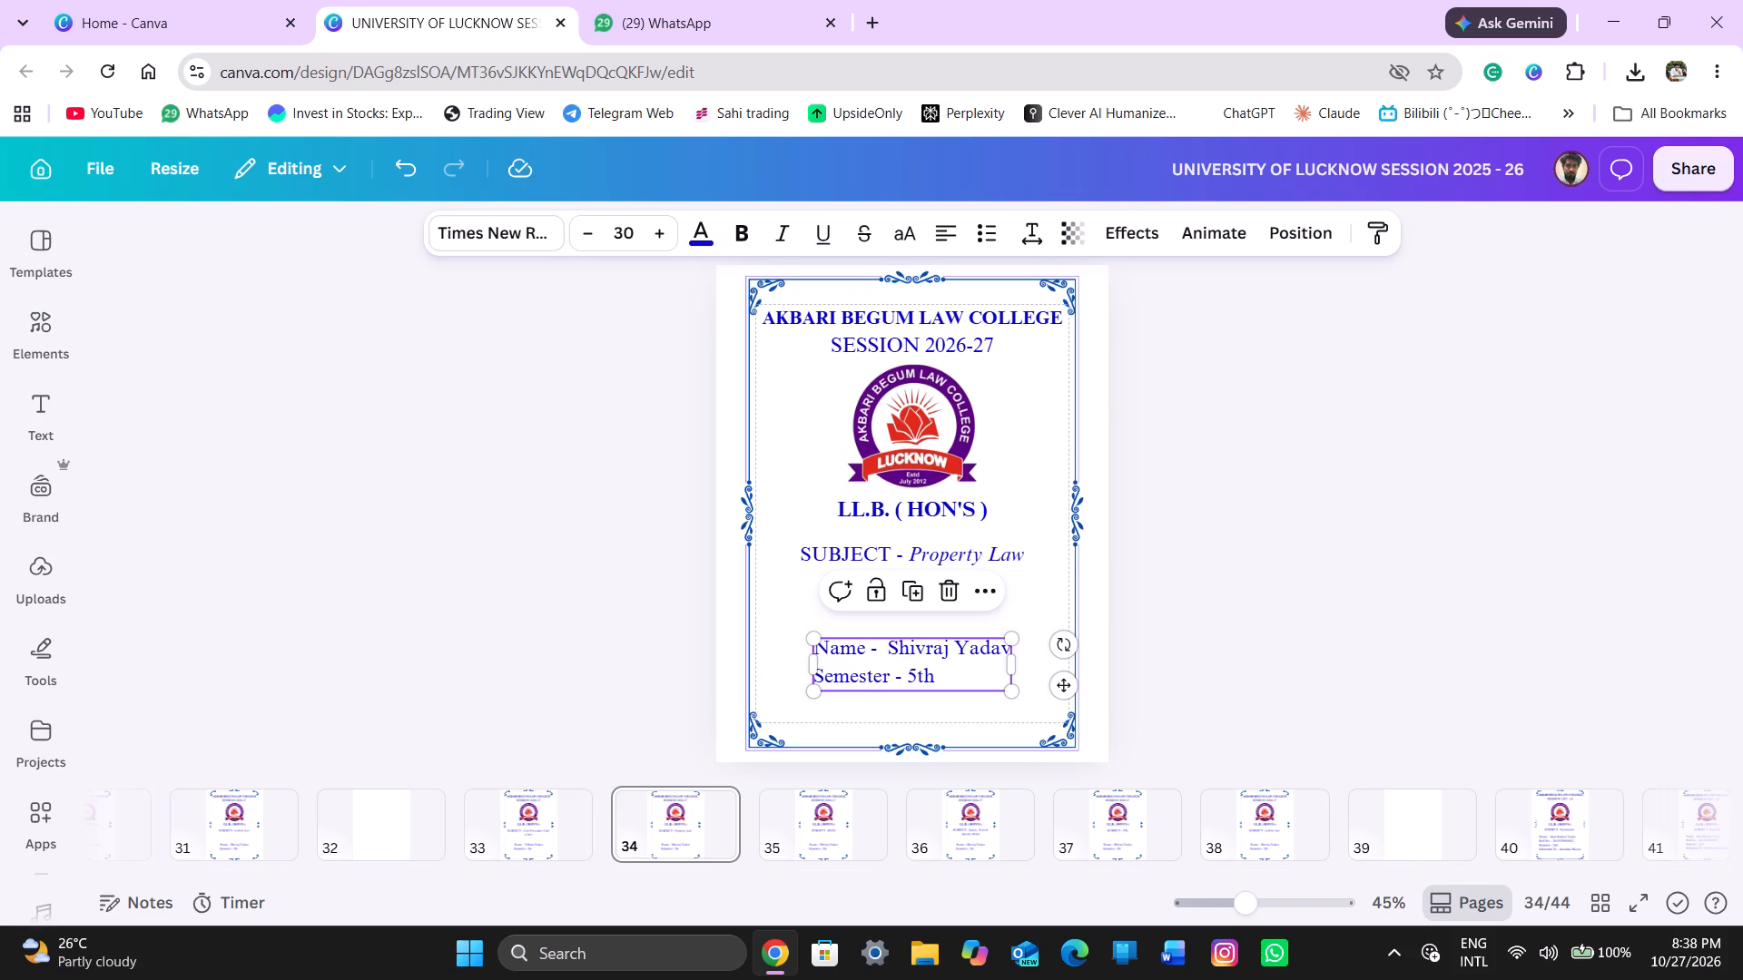
key(ctrl+v)
Replace the name and semester text on the page 35 BNSS cover with the same copied student block.
click(844, 836)
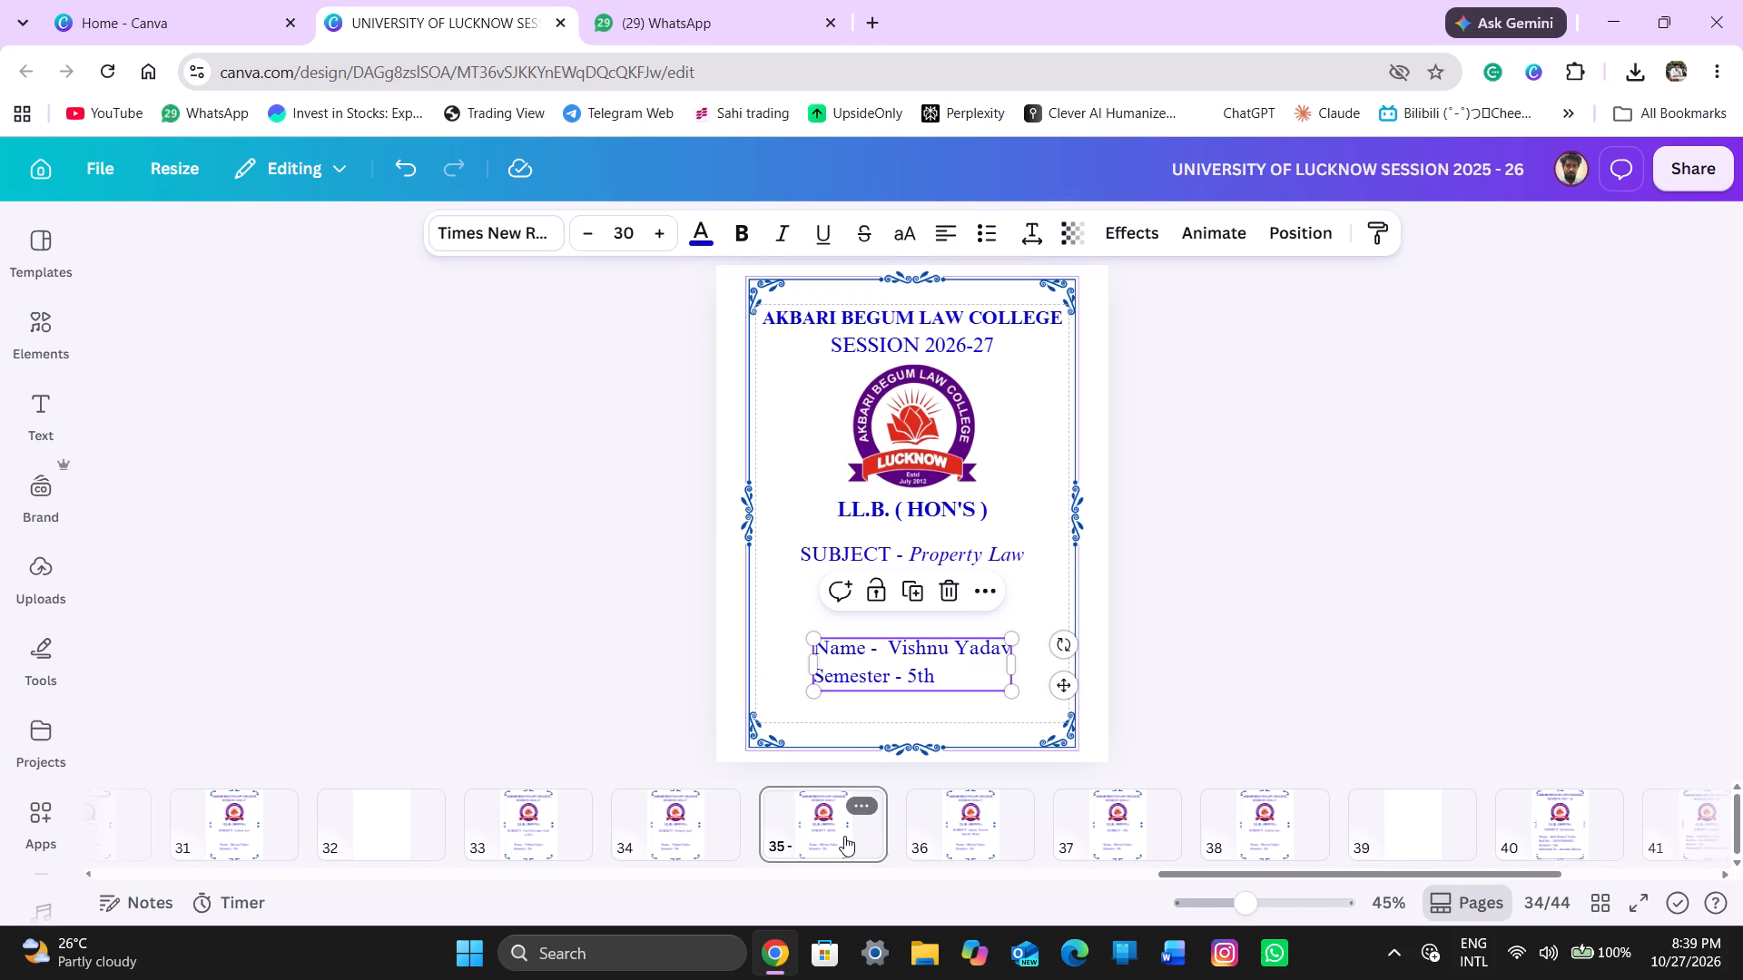
click(922, 671)
key(Delete)
key(ctrl+v)
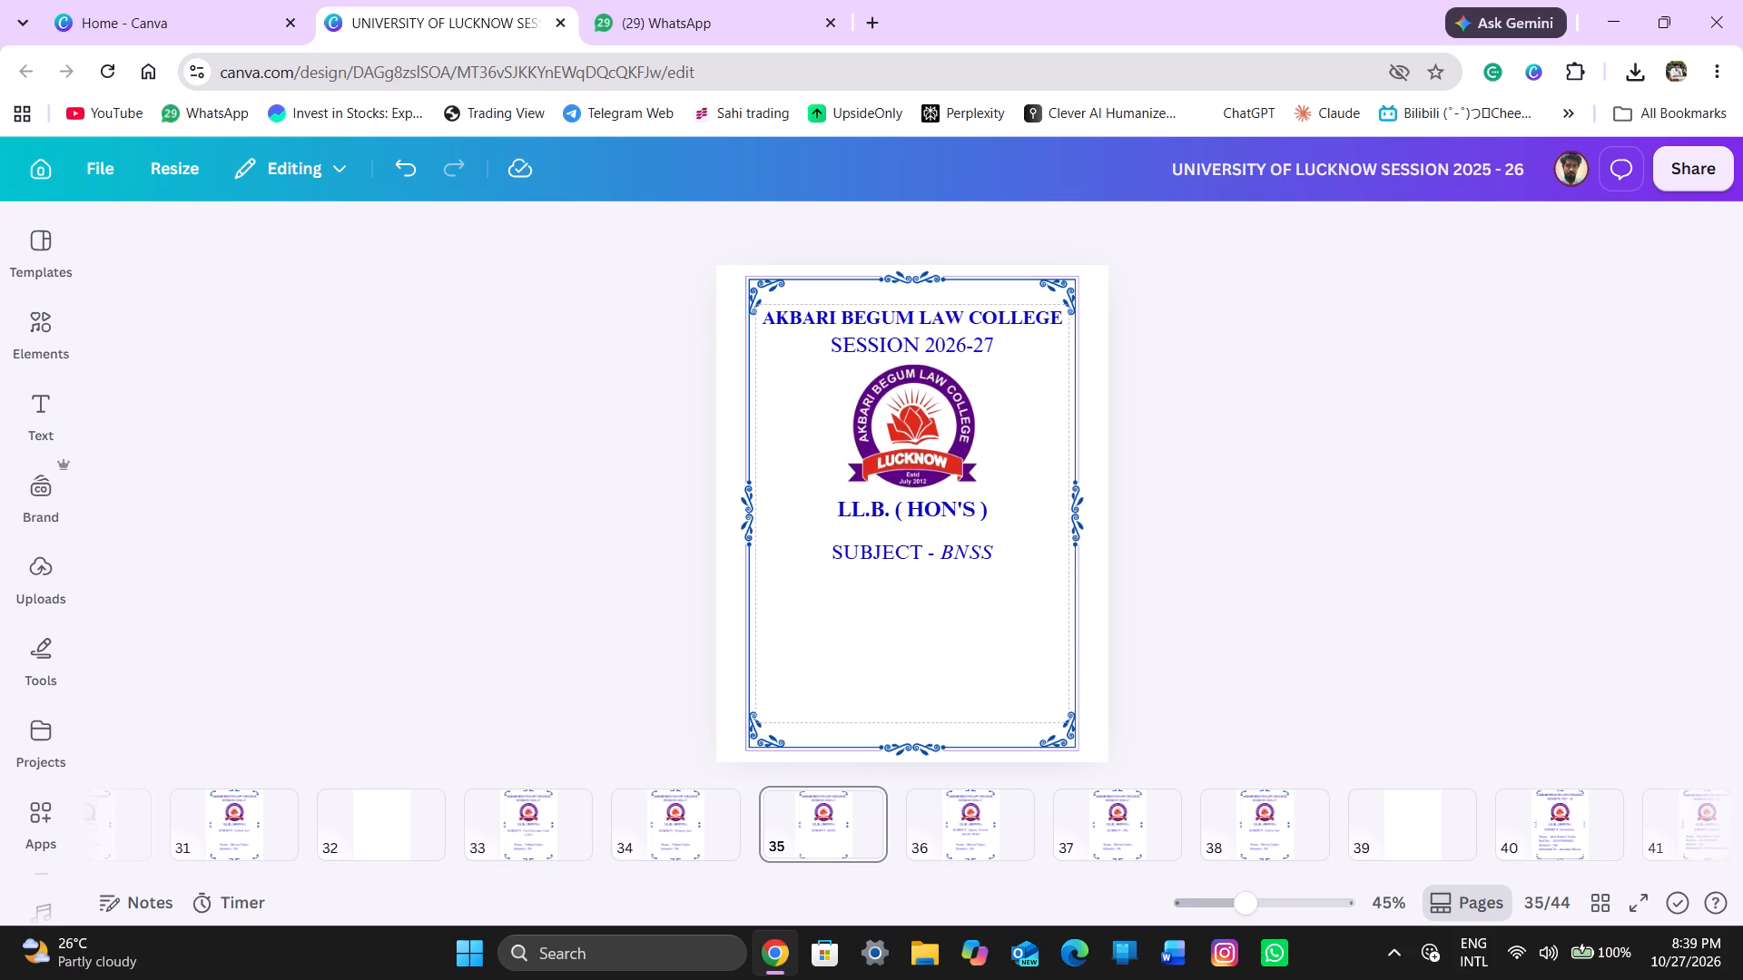
Open the page 36 Equity, Trust & Specific Relief cover for replacing its name and semester text.
click(968, 824)
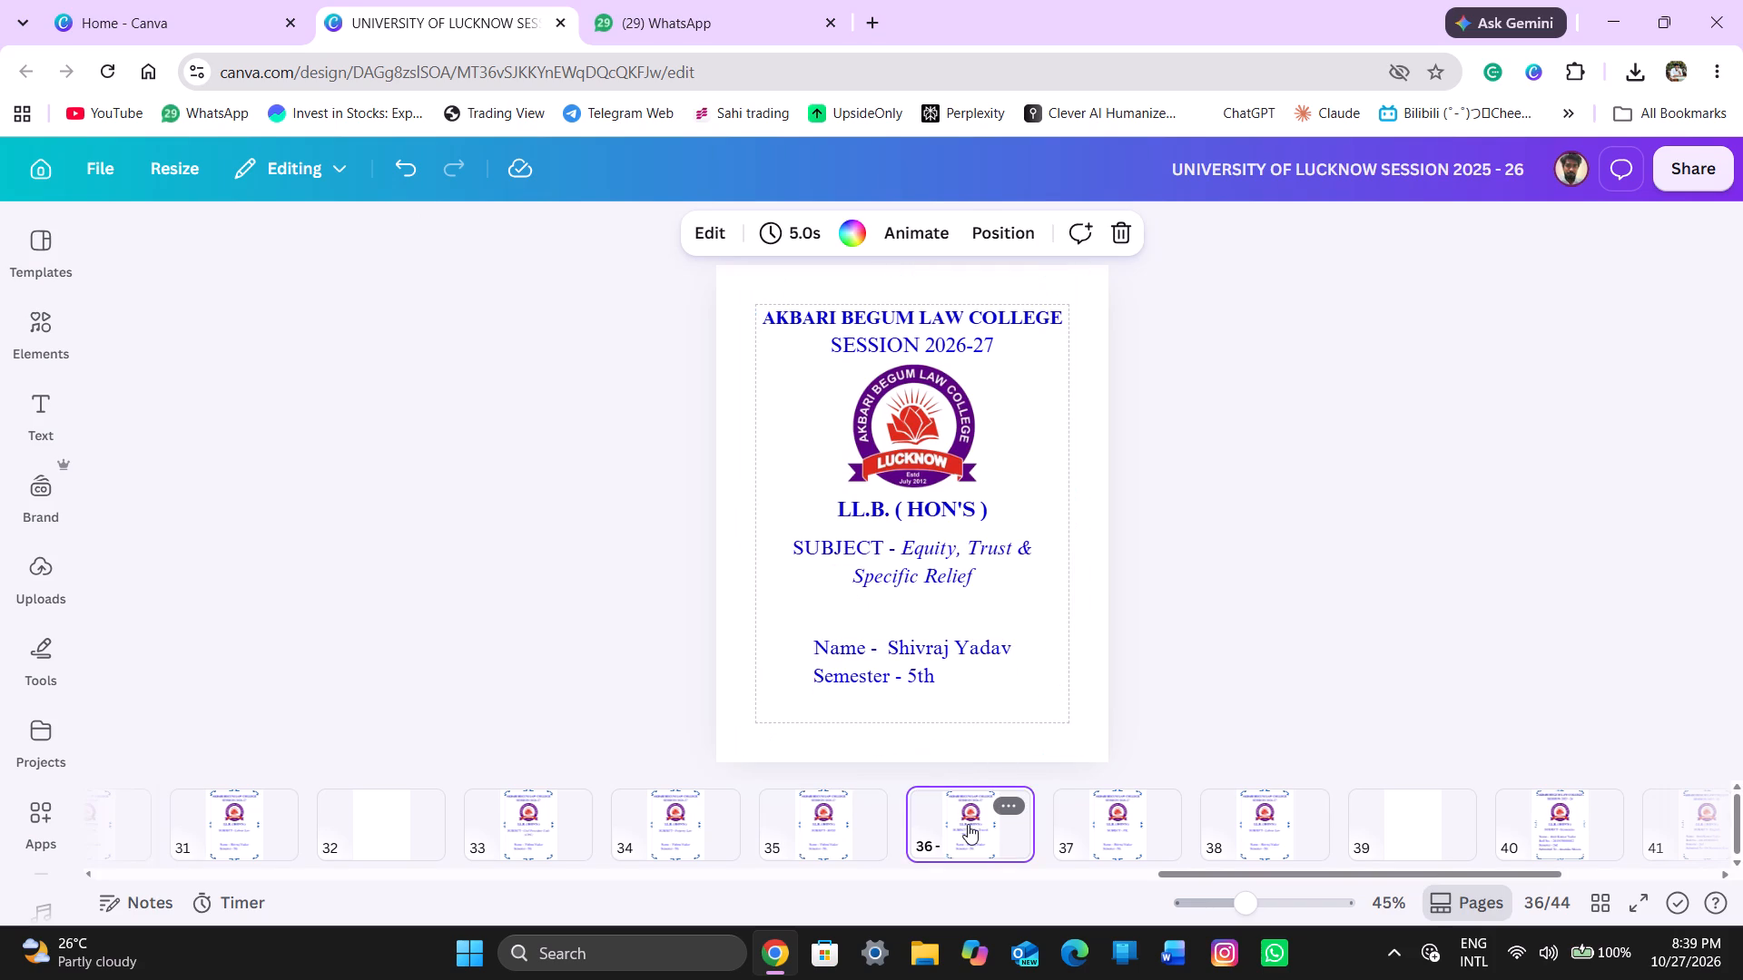
Replace the name and semester text on the page 36 Equity, Trust & Specific Relief cover with the copied student block.
click(905, 692)
key(Delete)
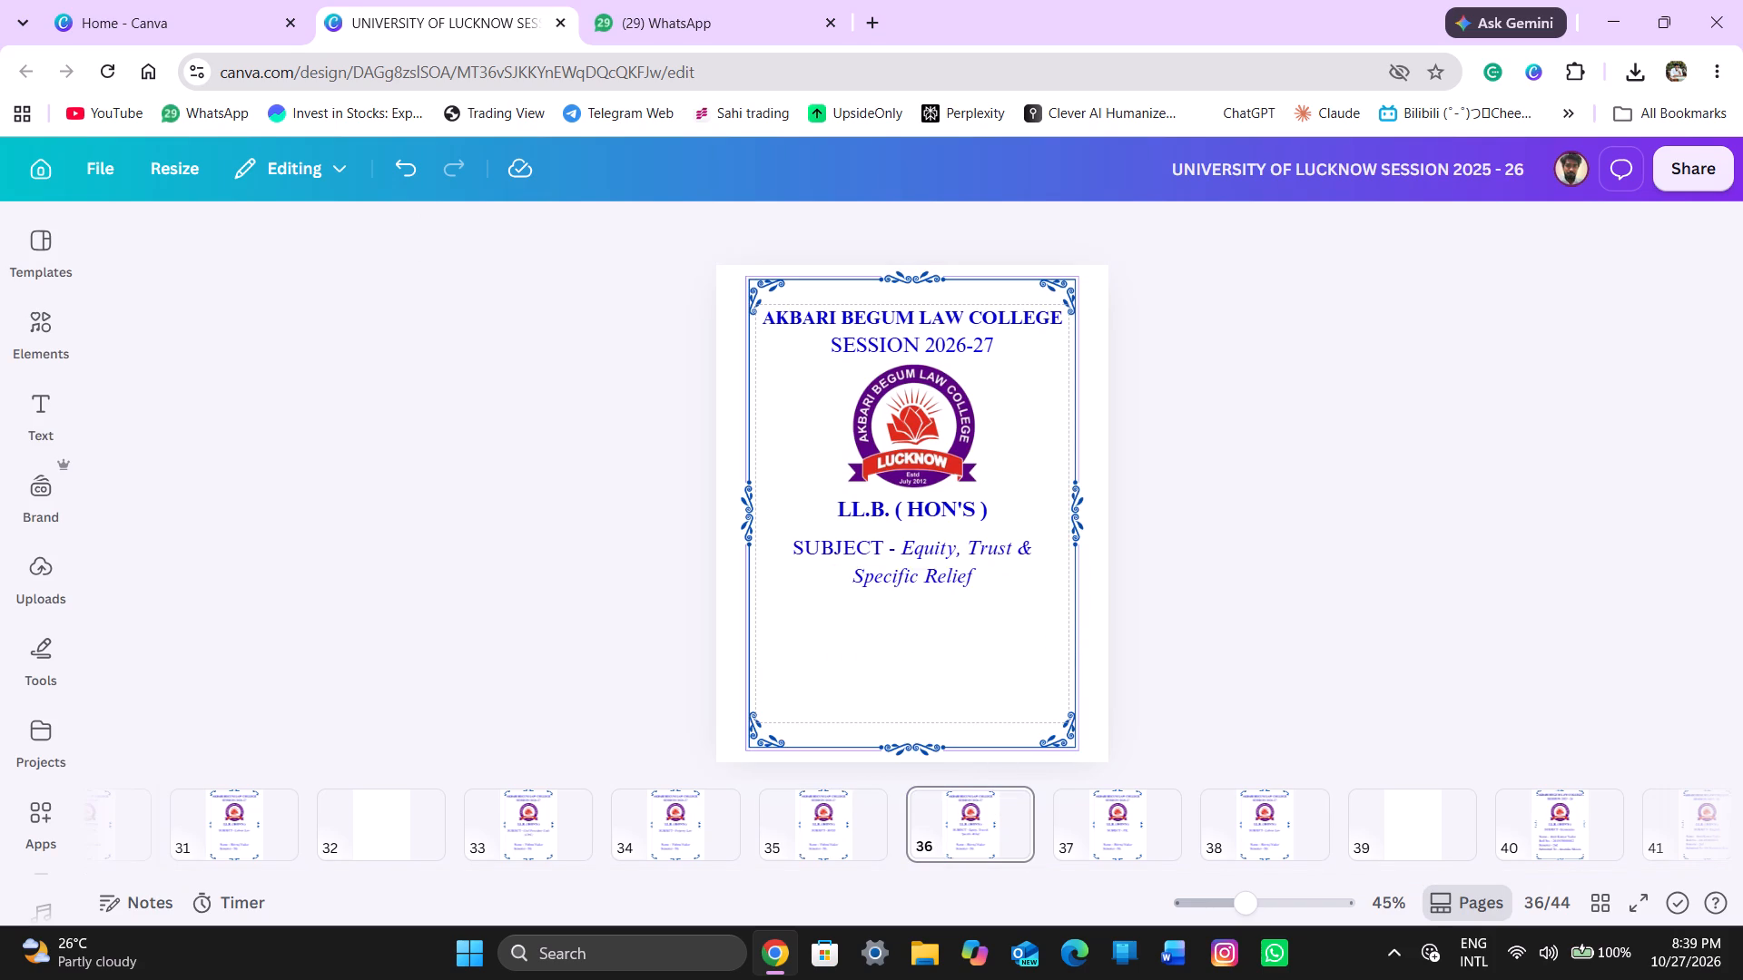
key(ctrl+v)
Replace the name and semester text on the page 37 PIL cover with the same copied student block.
click(1133, 810)
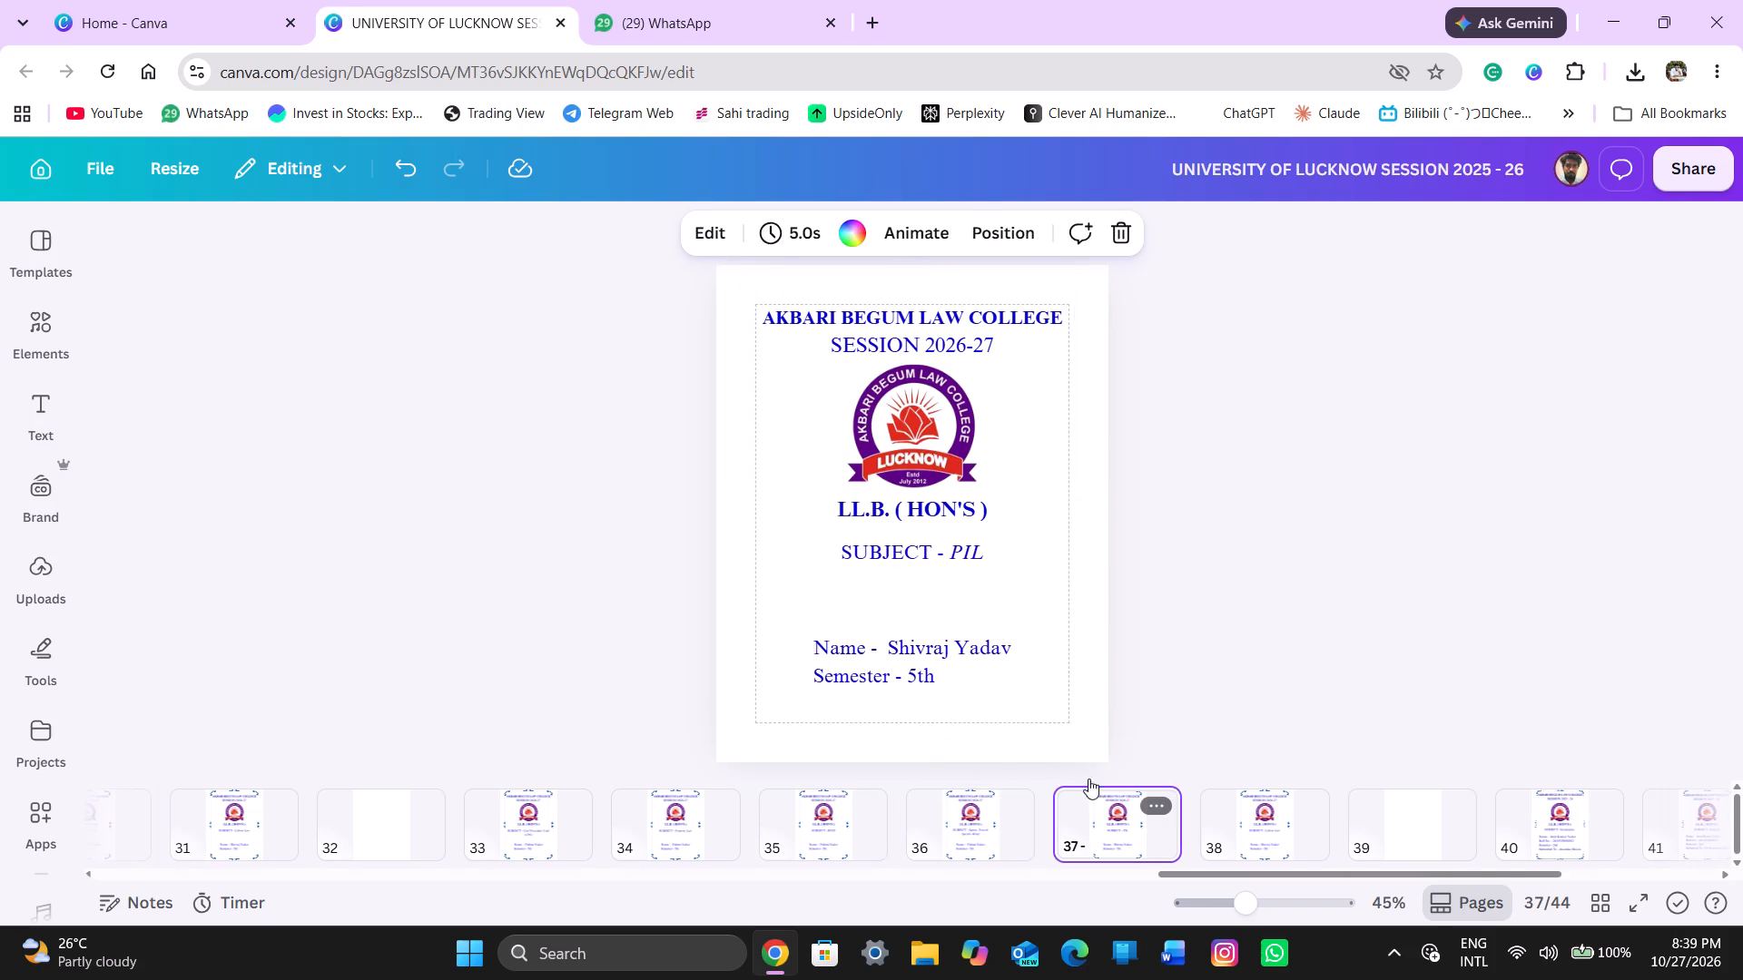
click(931, 670)
key(Delete)
key(ctrl+v)
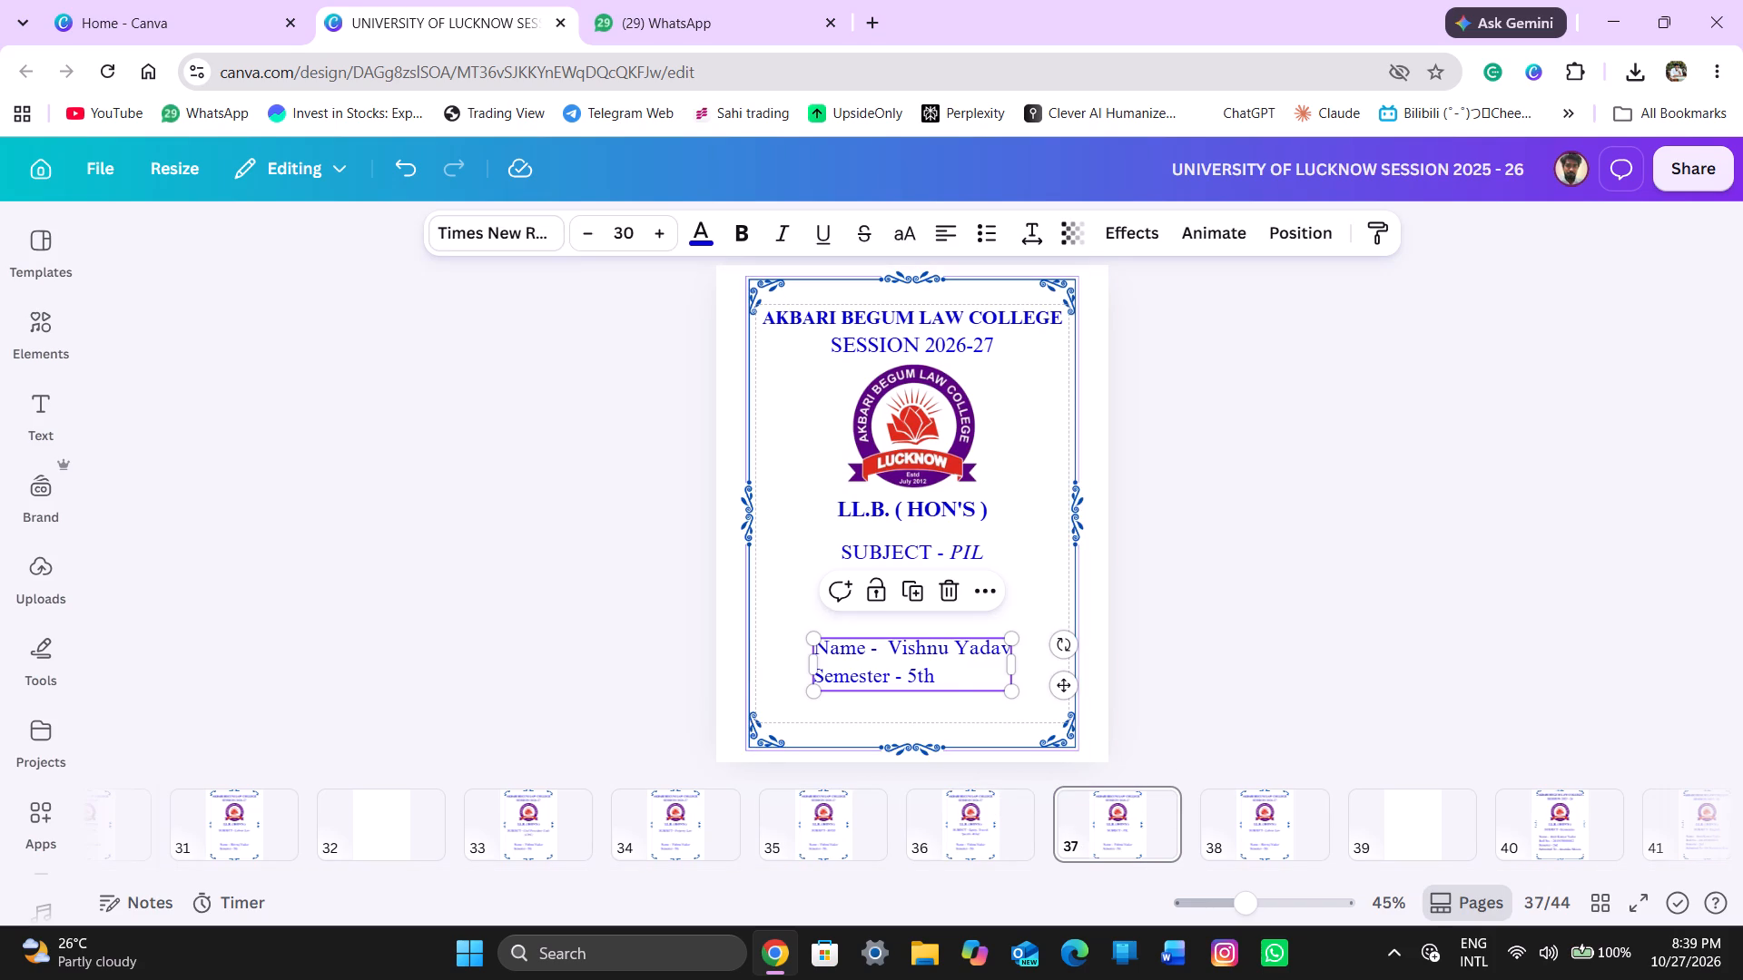
Replace the name and semester text on the page 38 Labour Law cover with the same copied student block.
click(1253, 791)
click(950, 677)
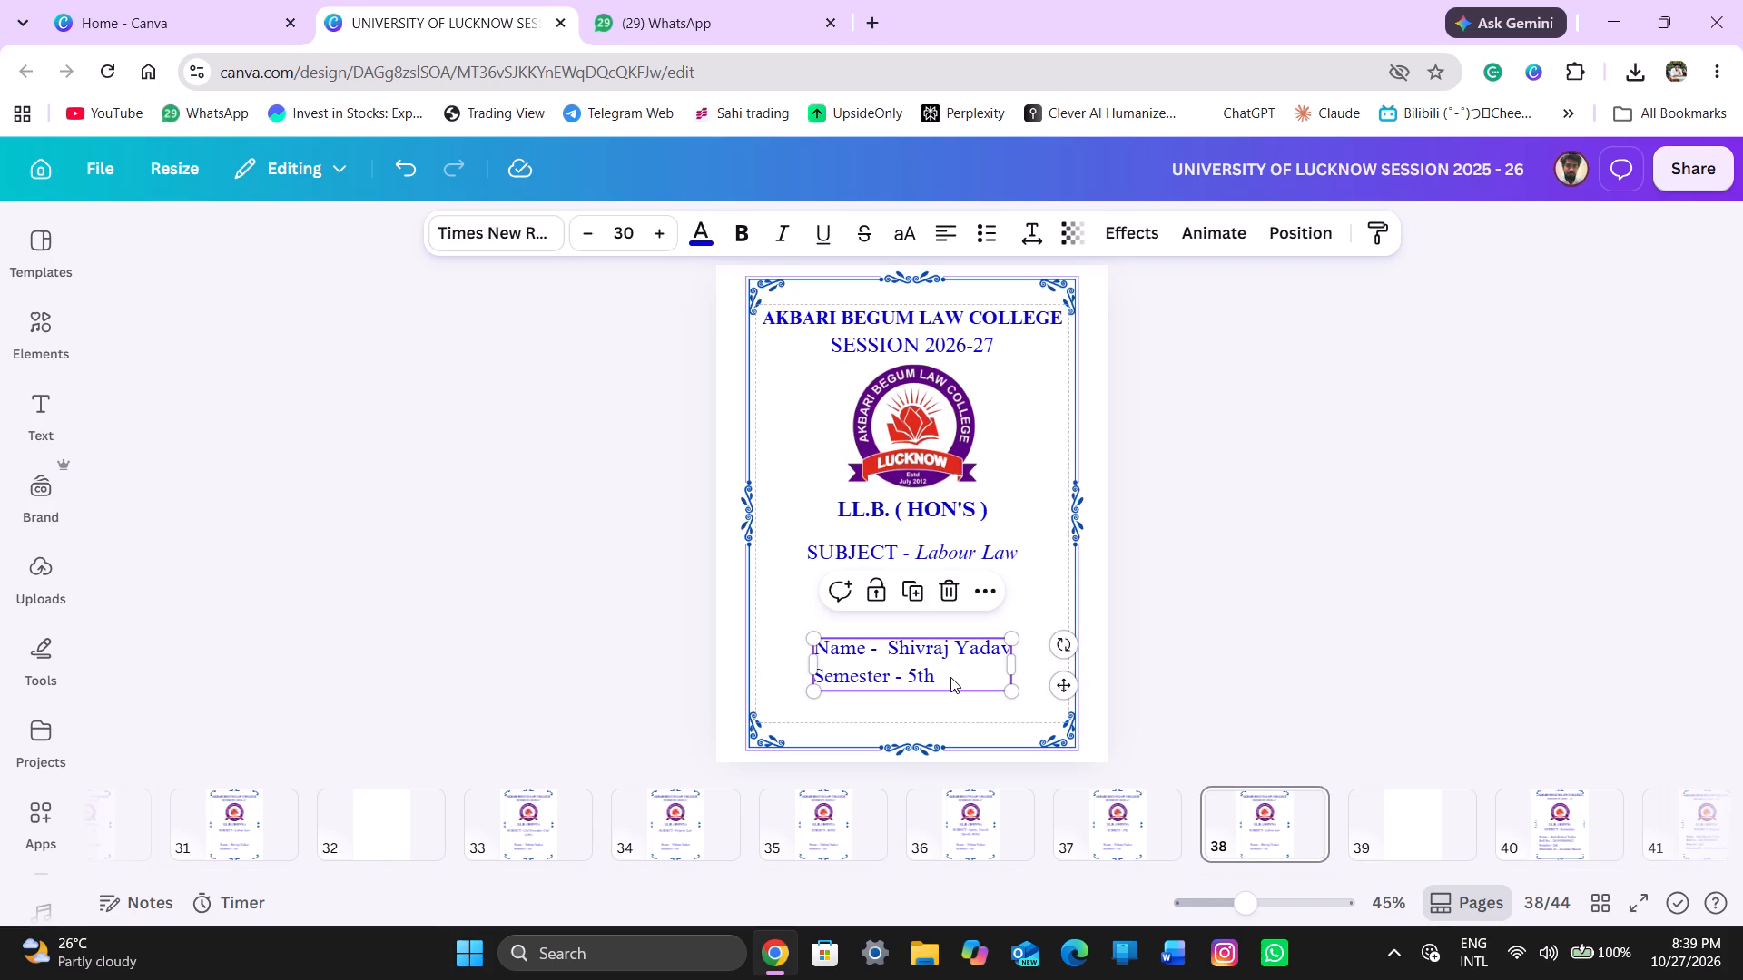
key(Delete)
key(ctrl+v)
click(1305, 740)
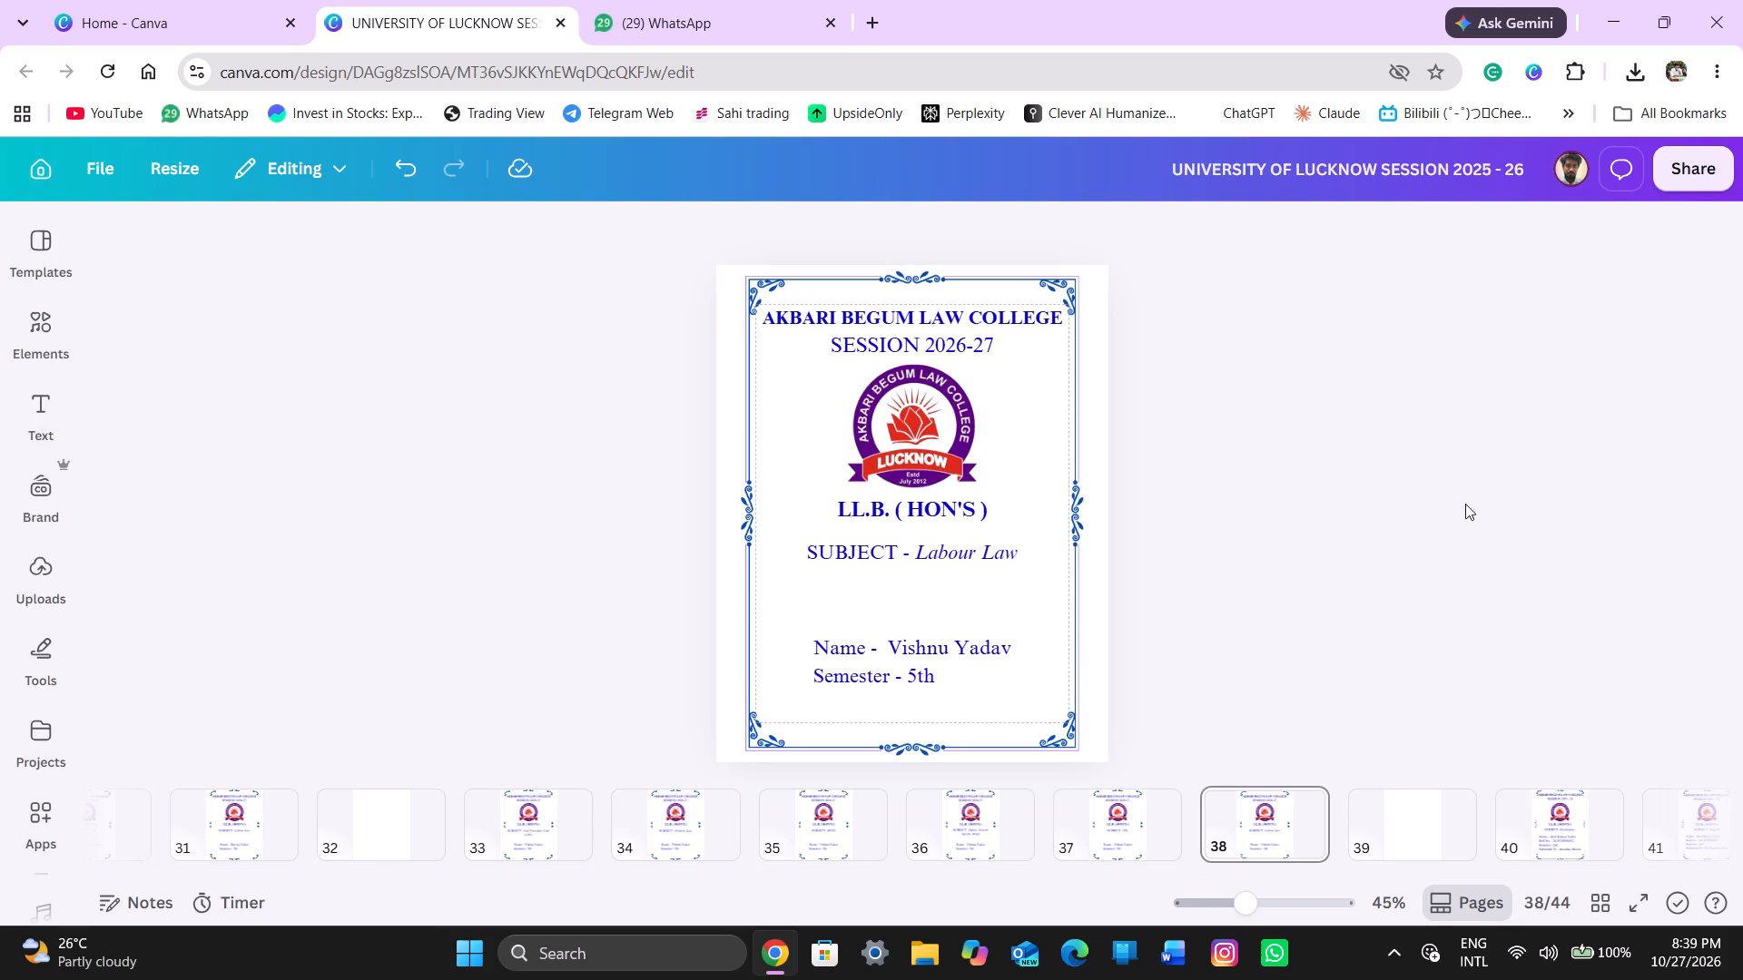
Download the other student's covers as a PDF, with the custom page range set to 33-38.
click(1707, 180)
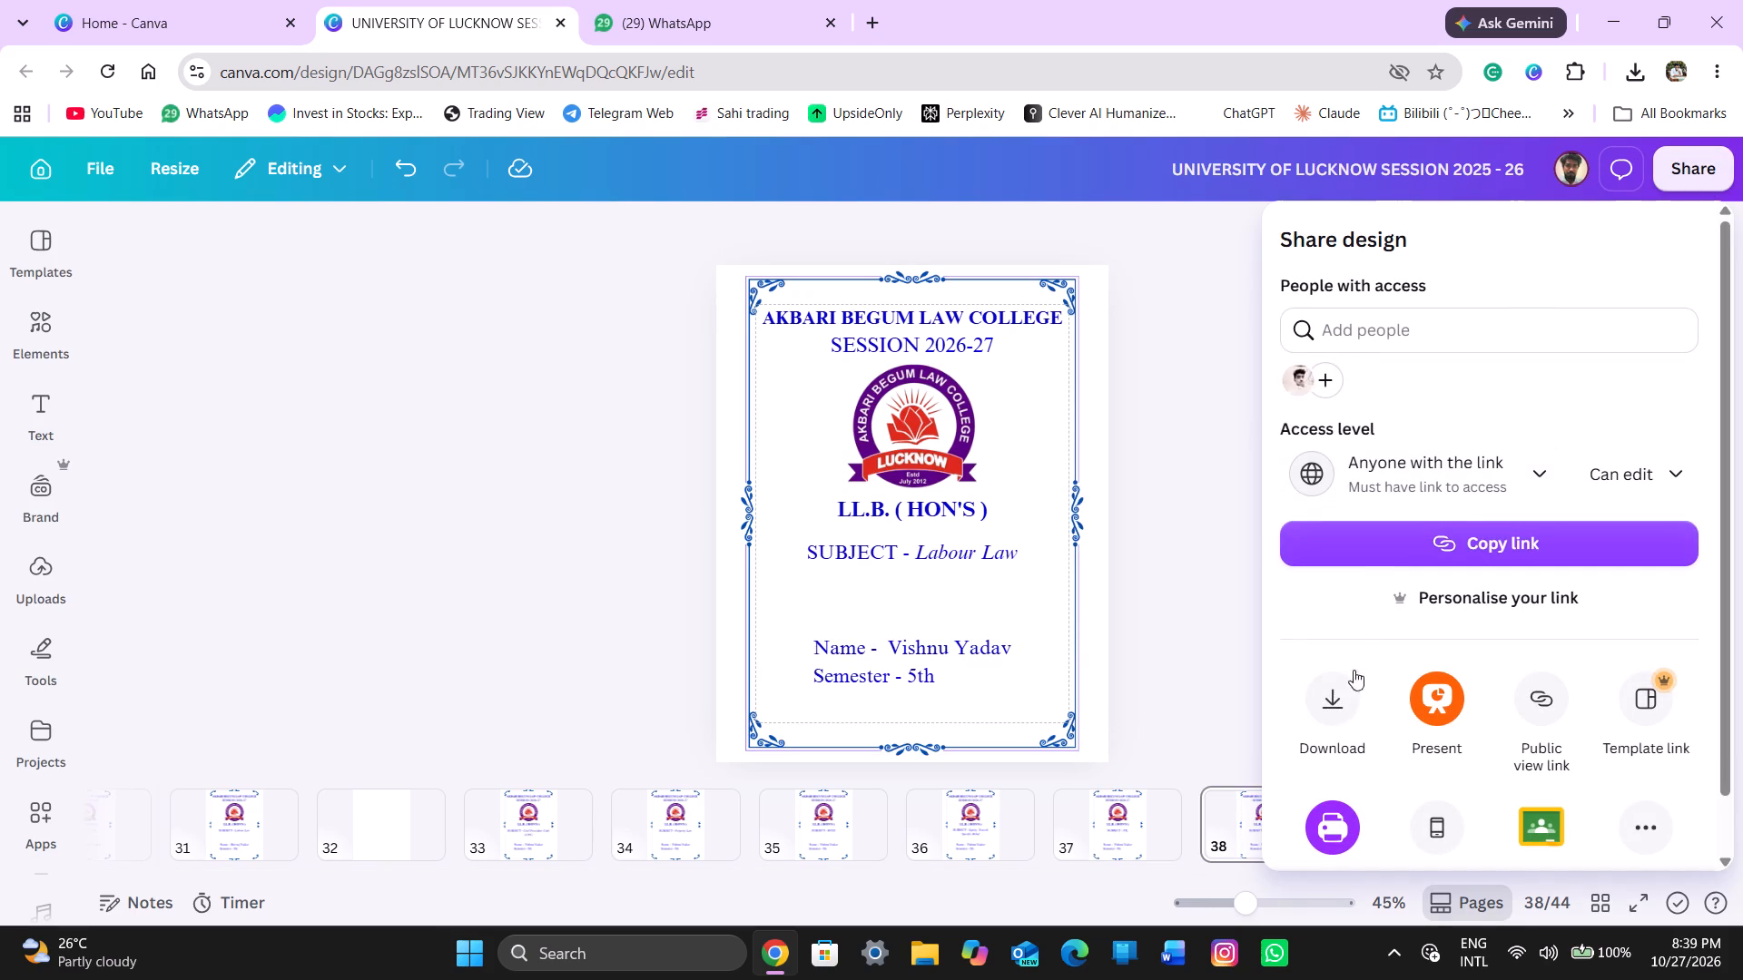
click(1339, 706)
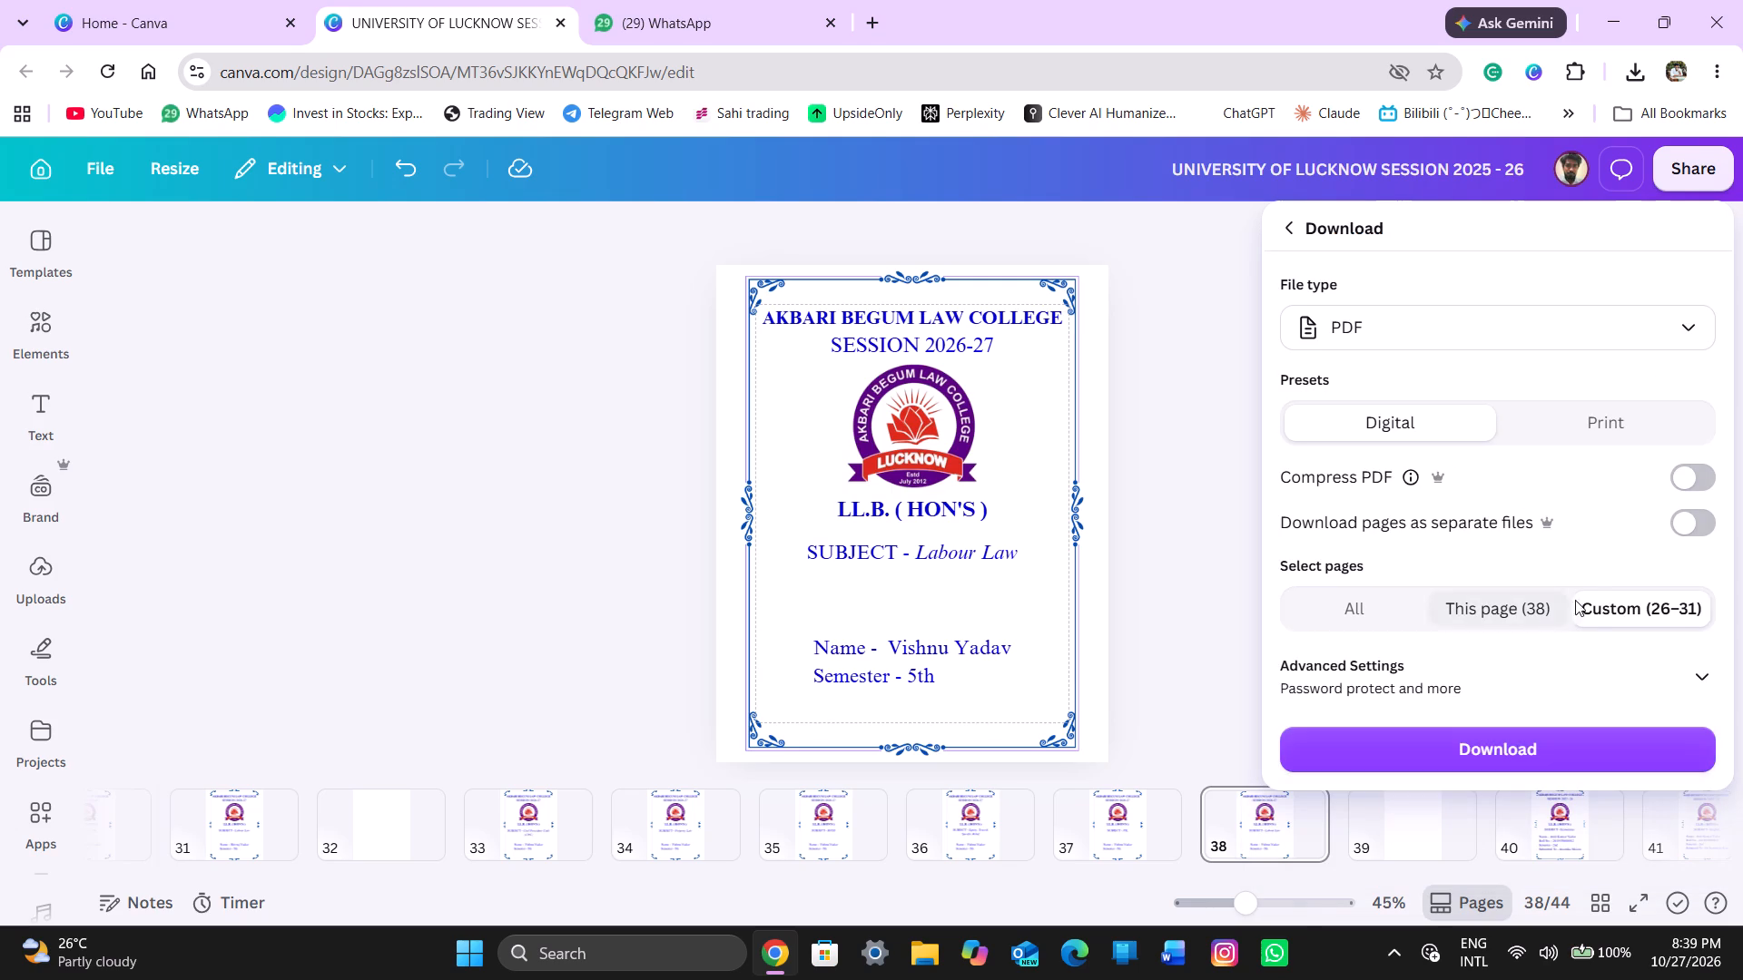
click(1595, 593)
double_click(1398, 652)
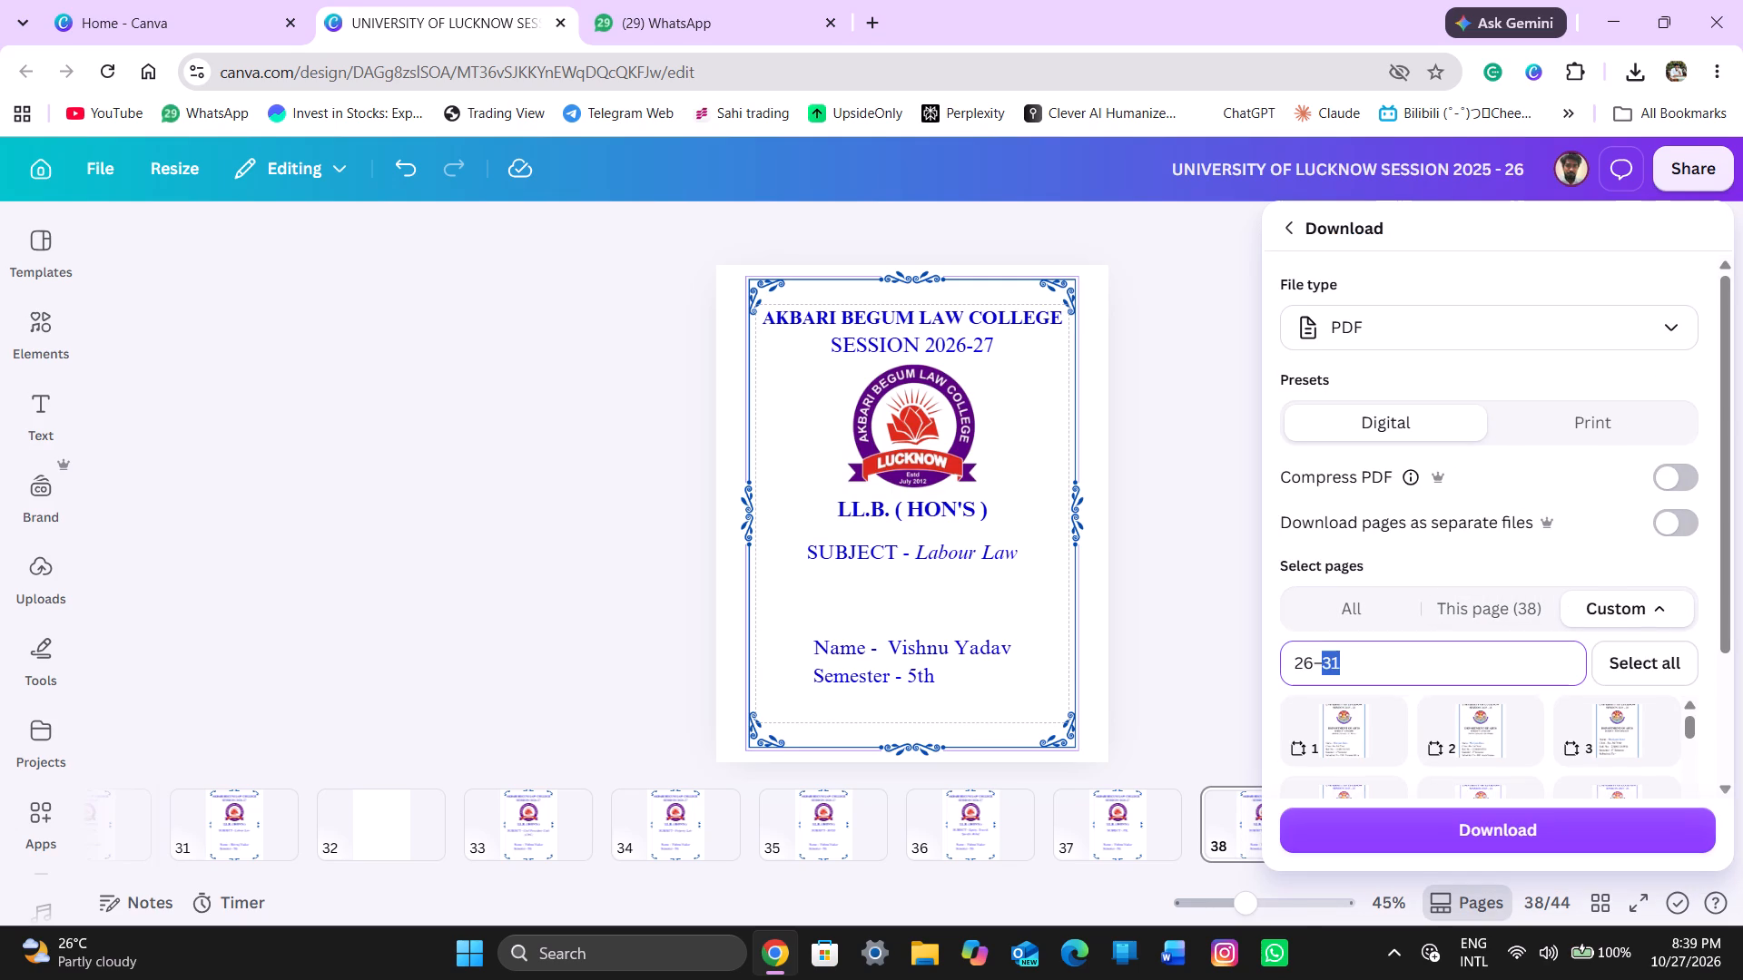
key(ctrl+a)
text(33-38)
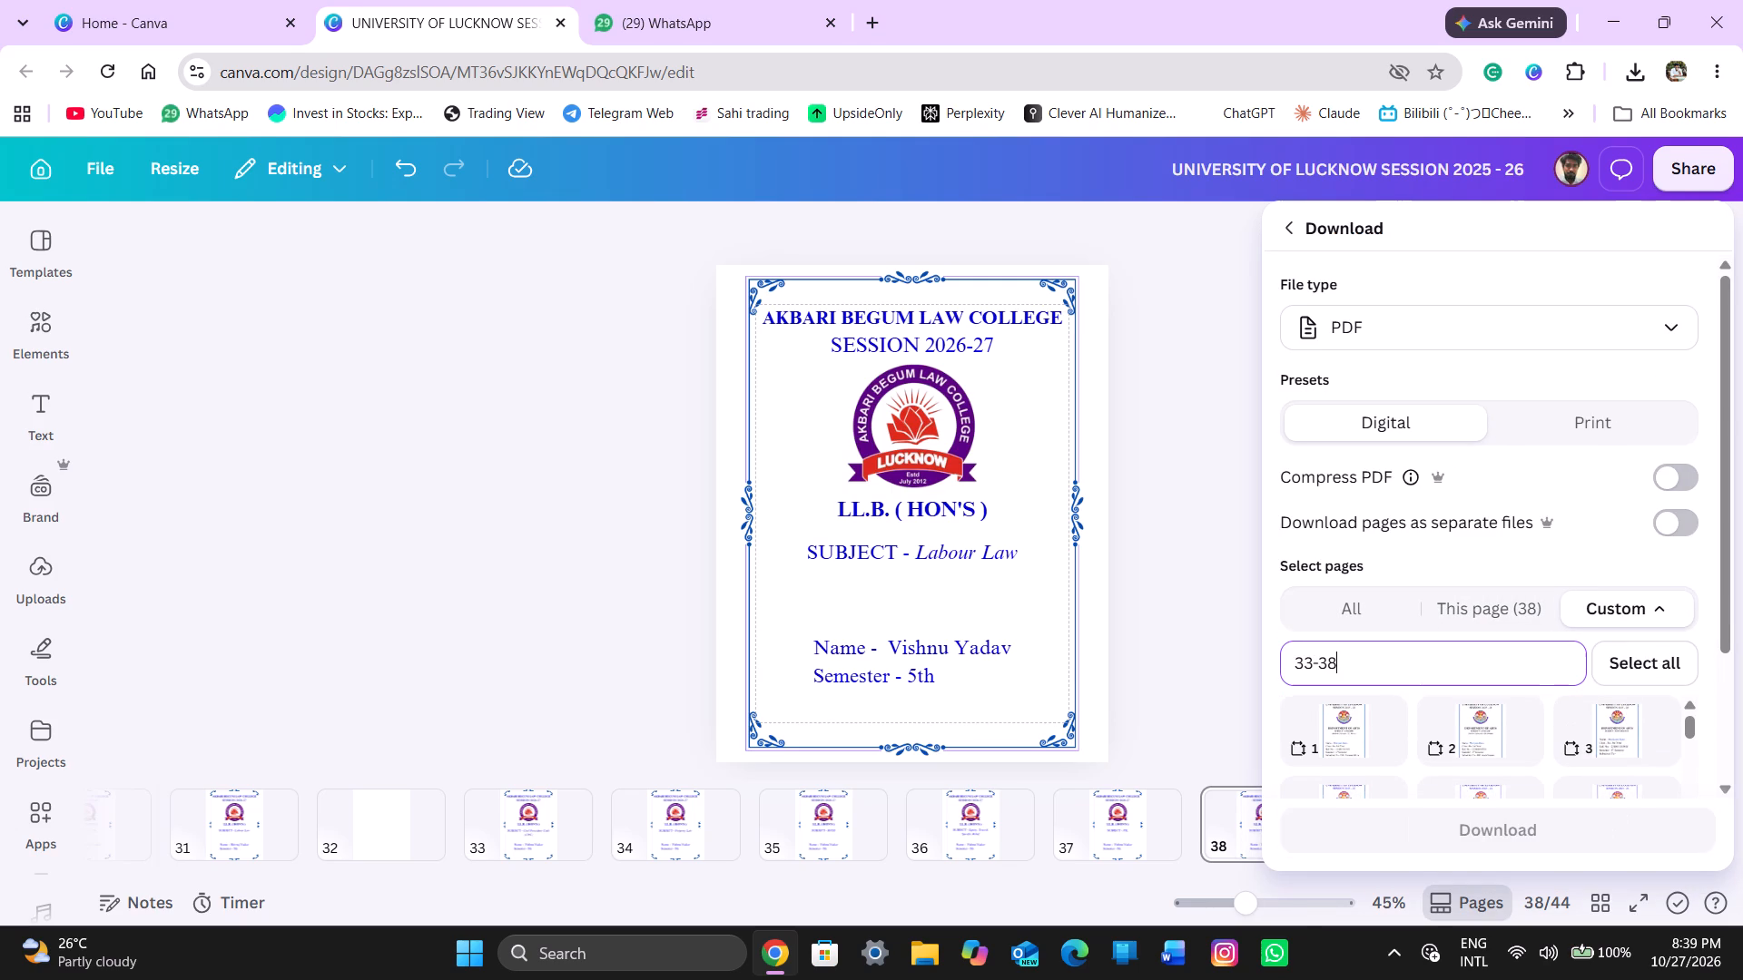